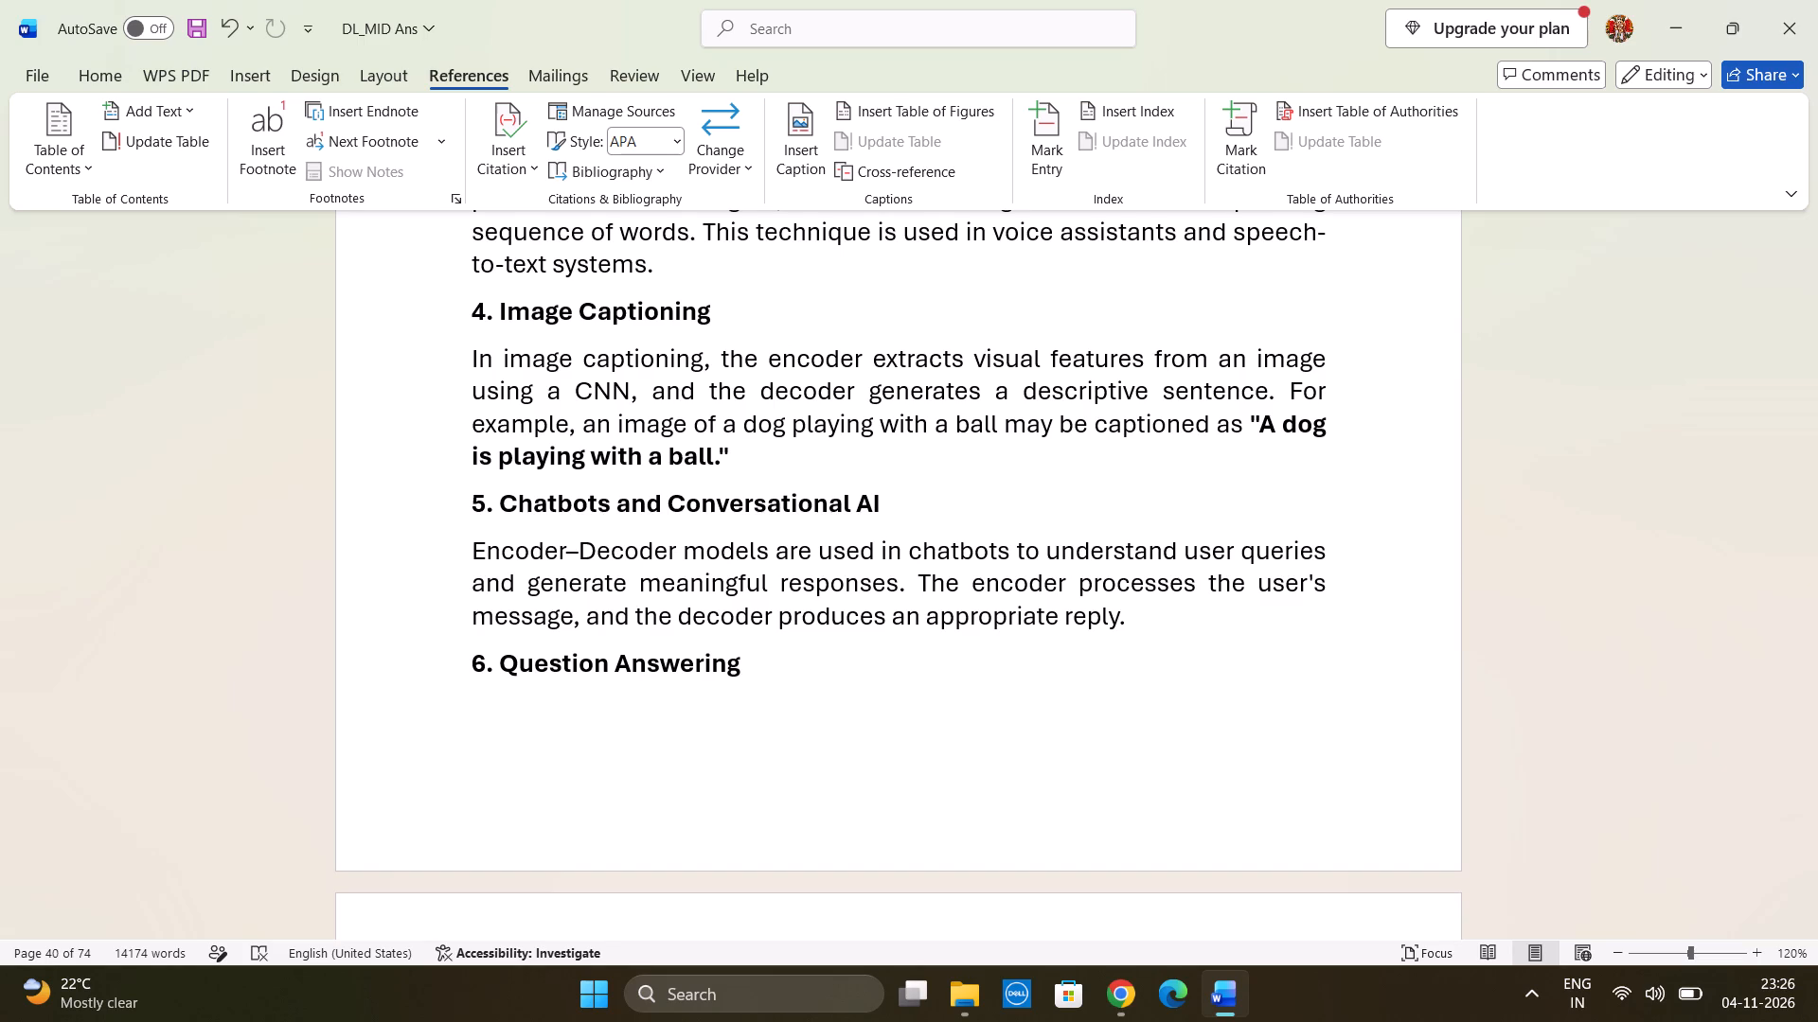
{"action": "scroll", "coordinate": [915, 421], "scroll_direction": "down", "scroll_amount": 1}
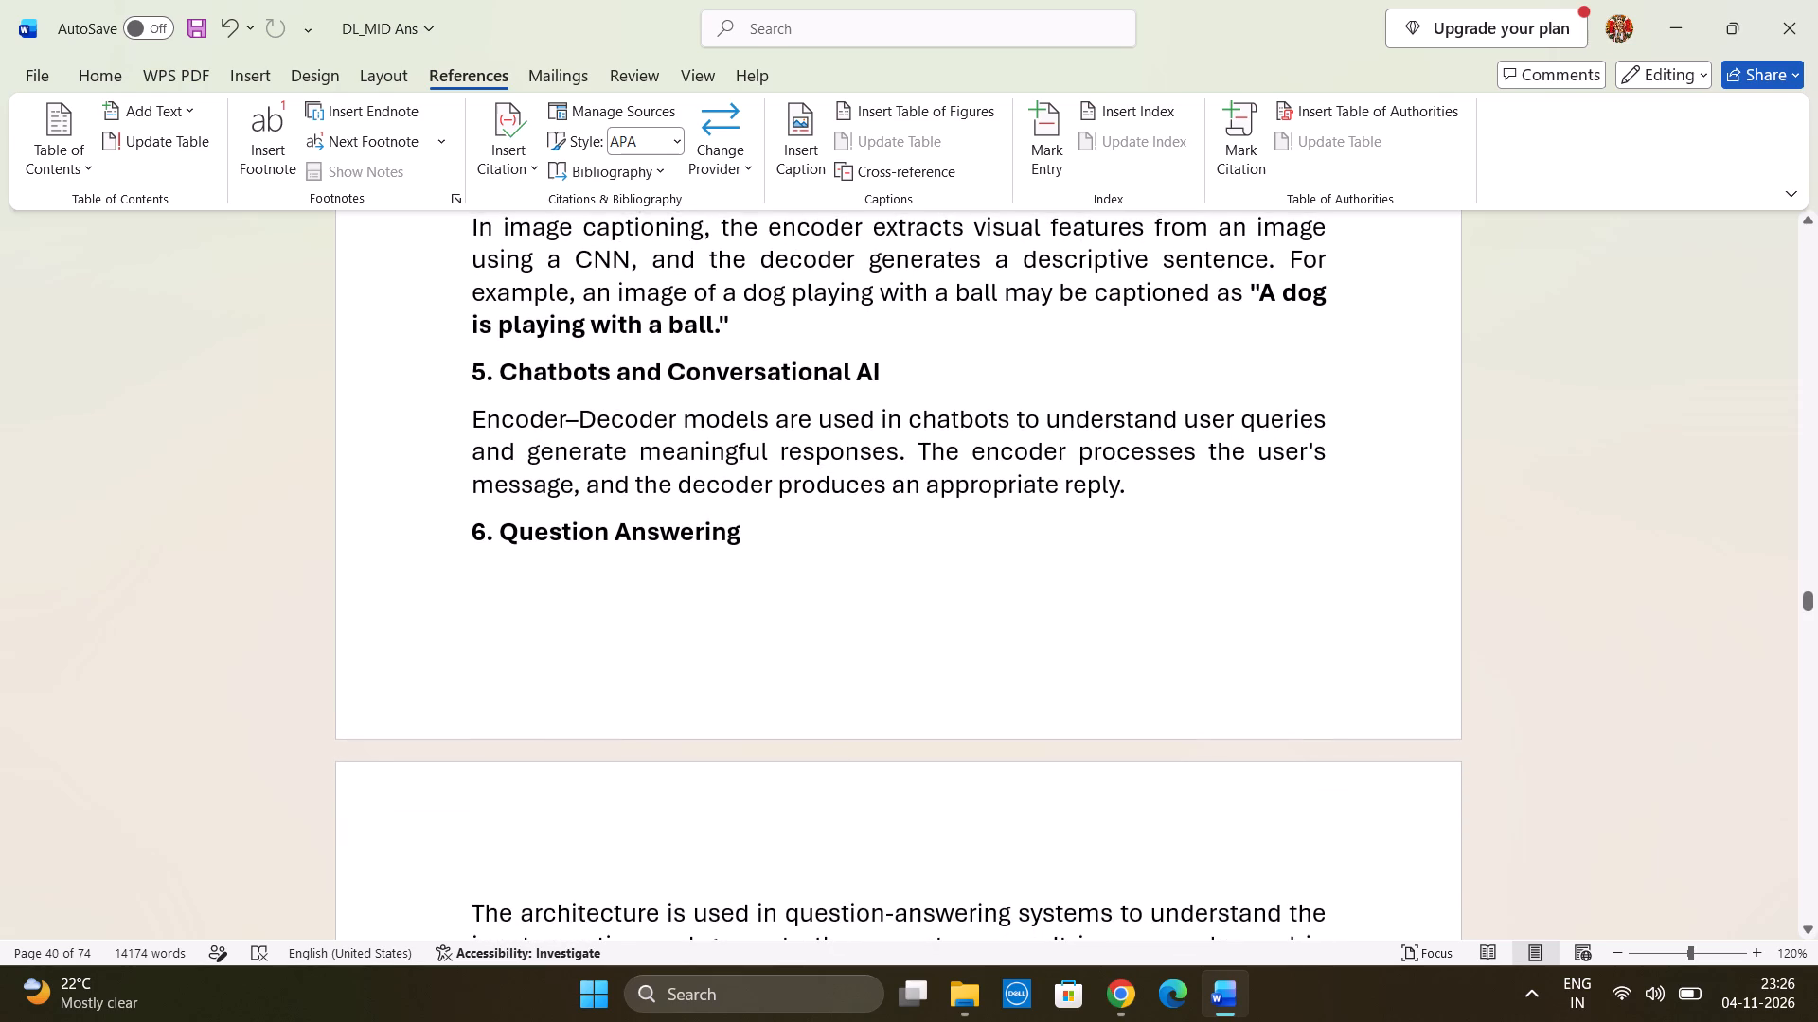
{"action": "scroll", "coordinate": [915, 421], "scroll_direction": "down", "scroll_amount": 1}
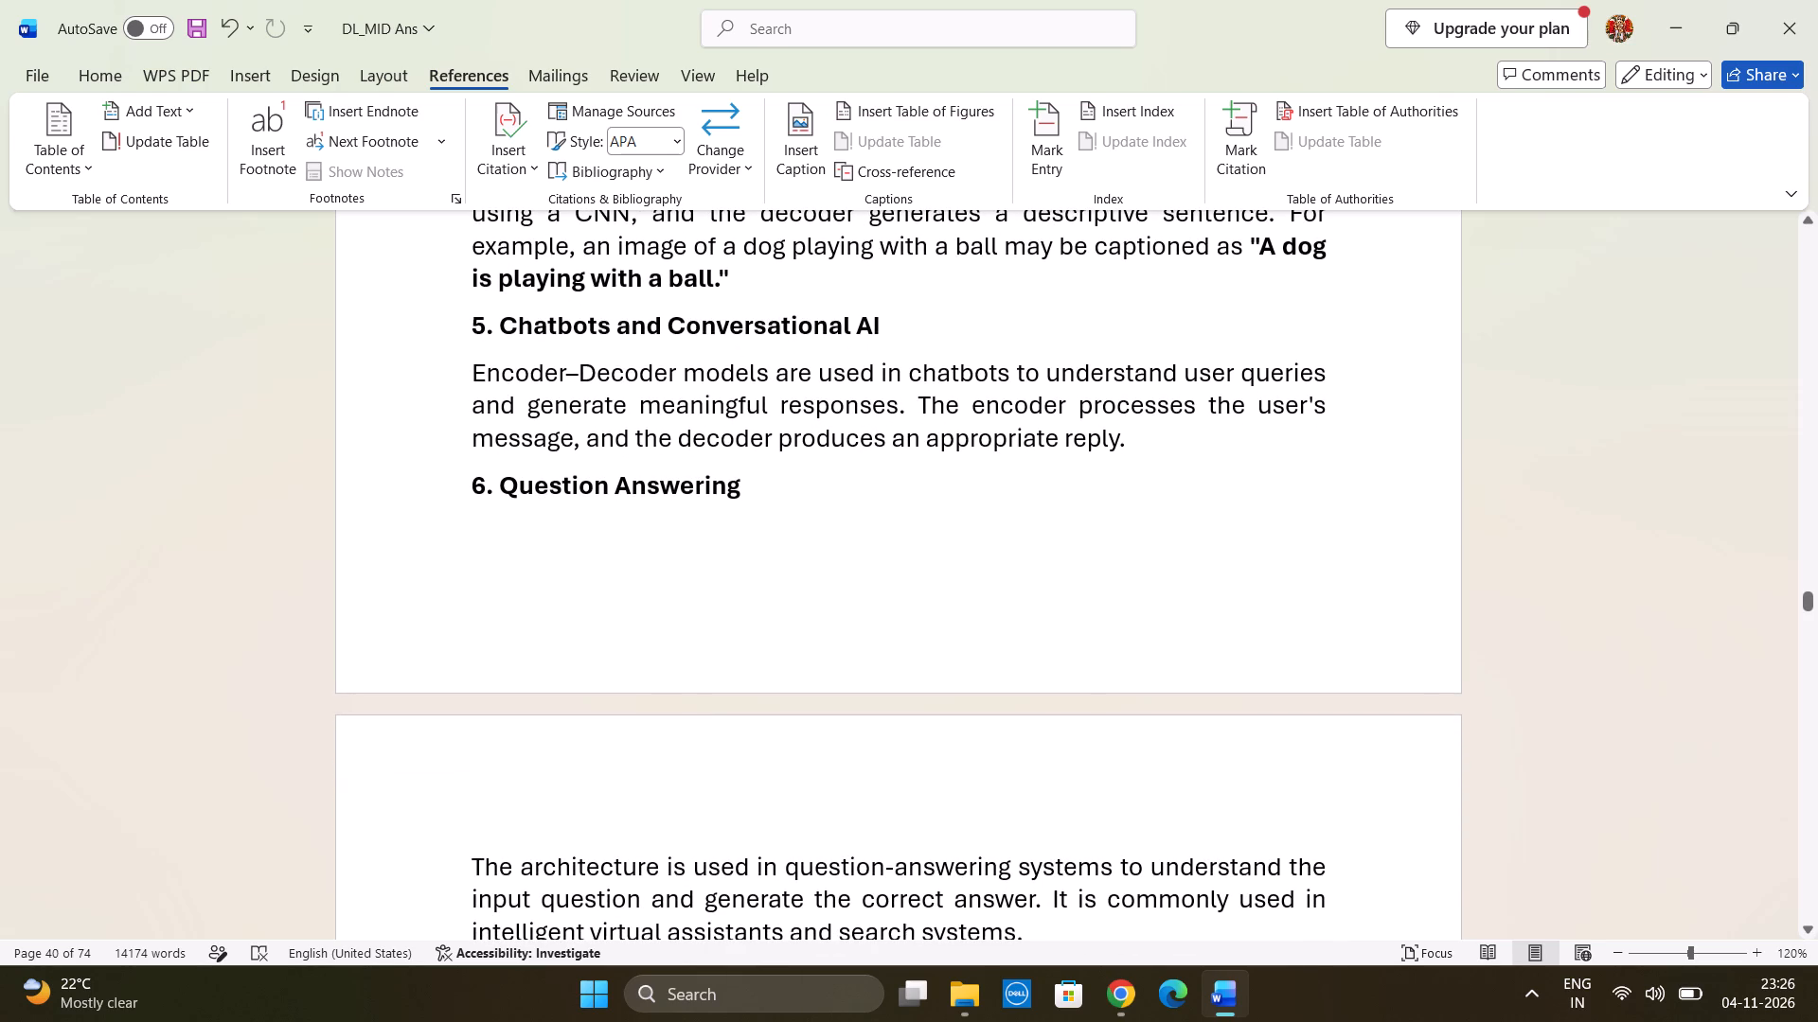
{"action": "scroll", "coordinate": [915, 421], "scroll_direction": "down", "scroll_amount": 1}
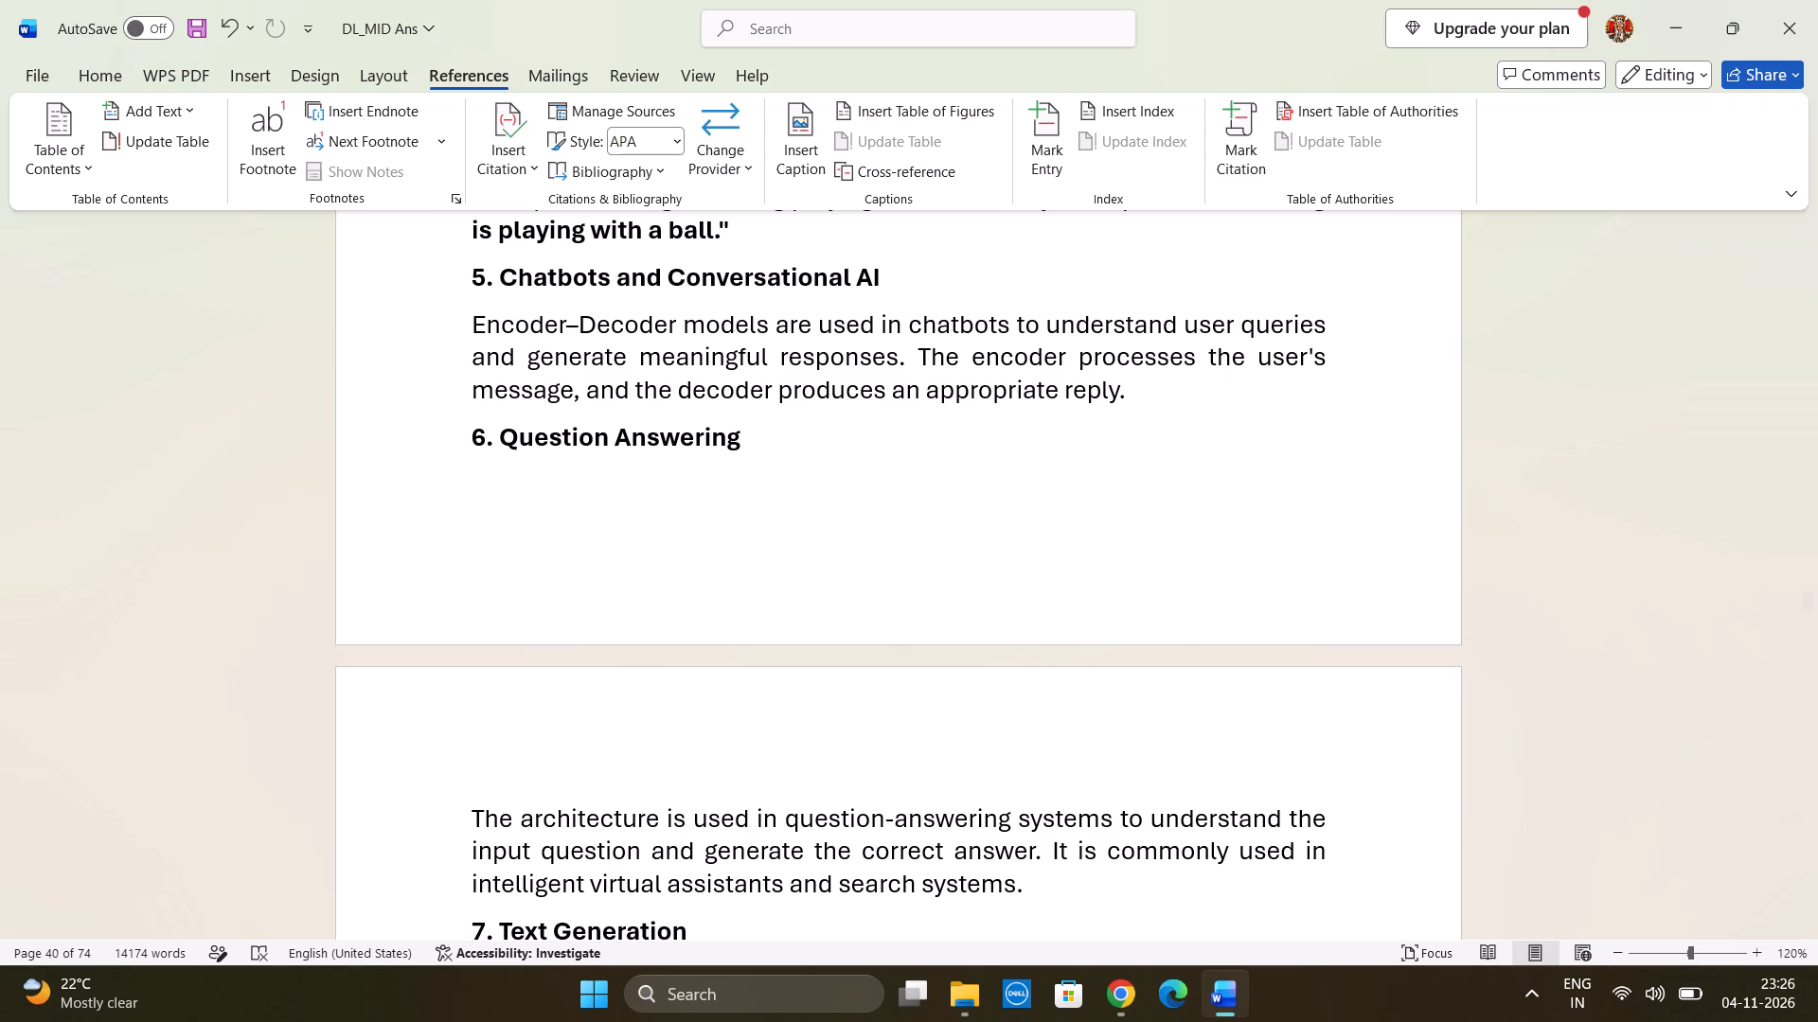
{"action": "scroll", "coordinate": [915, 421], "scroll_direction": "down", "scroll_amount": 1}
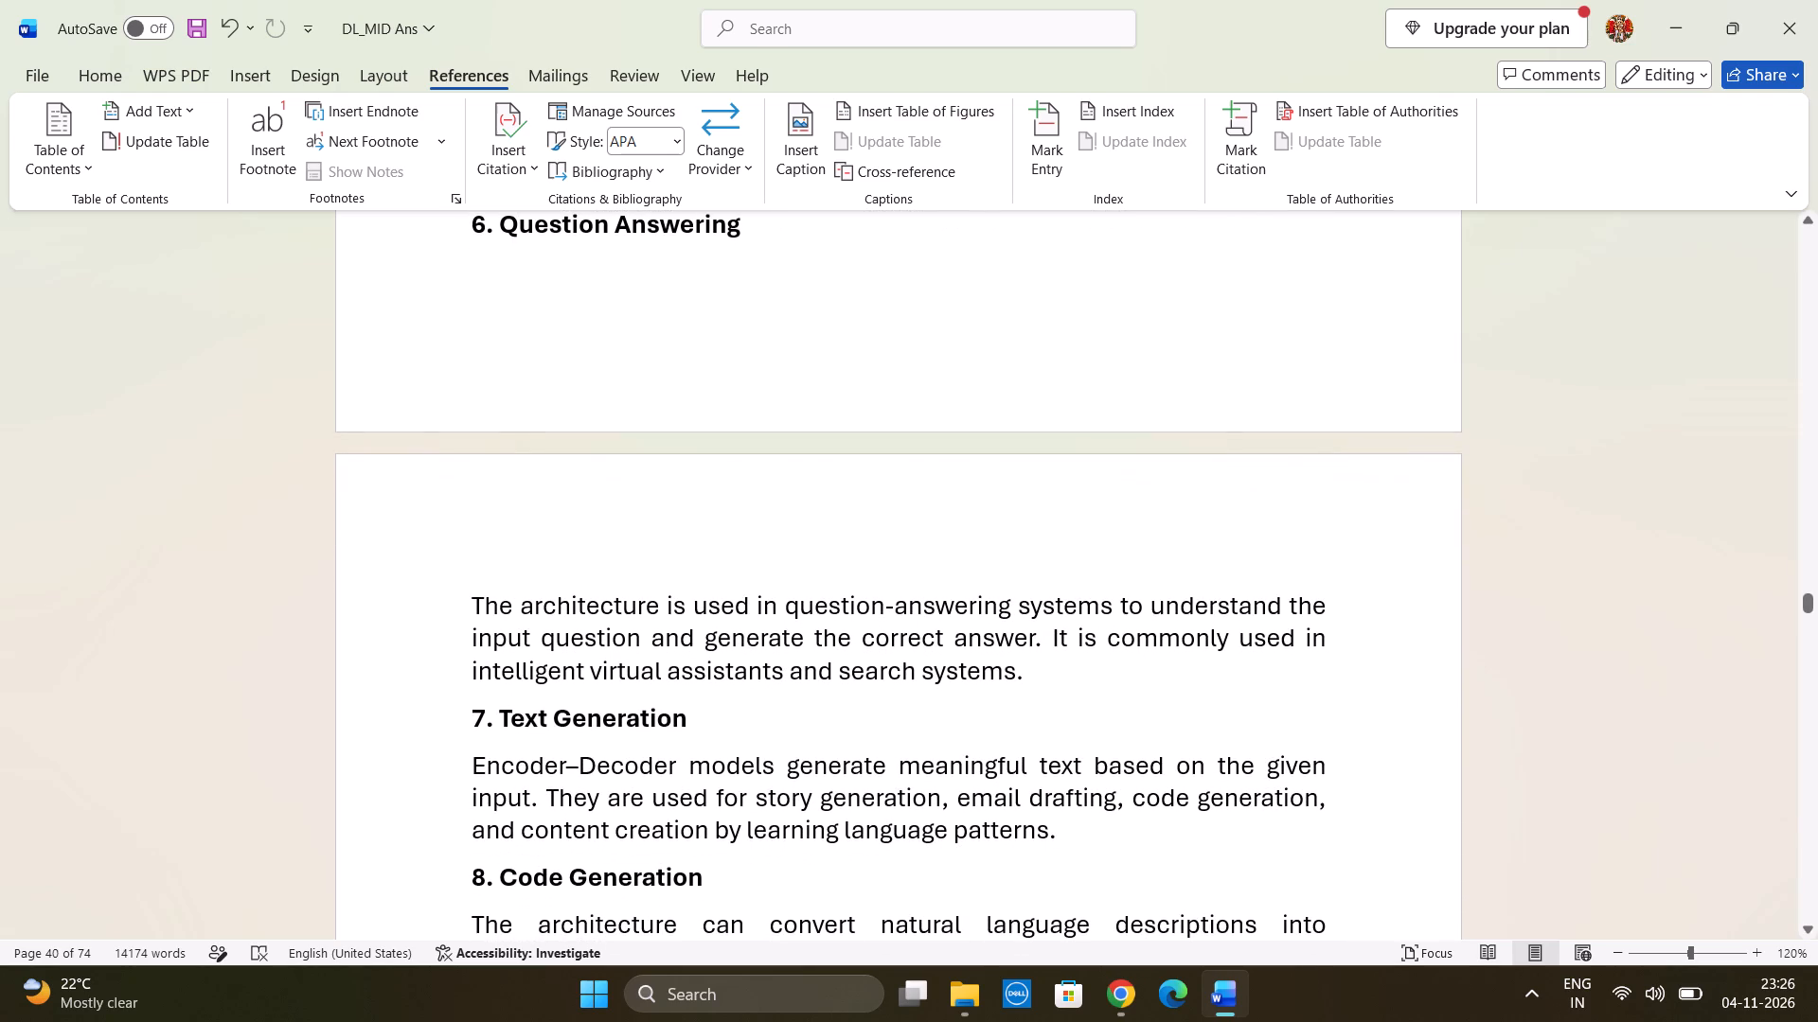
{"action": "scroll", "coordinate": [915, 421], "scroll_direction": "down", "scroll_amount": 2}
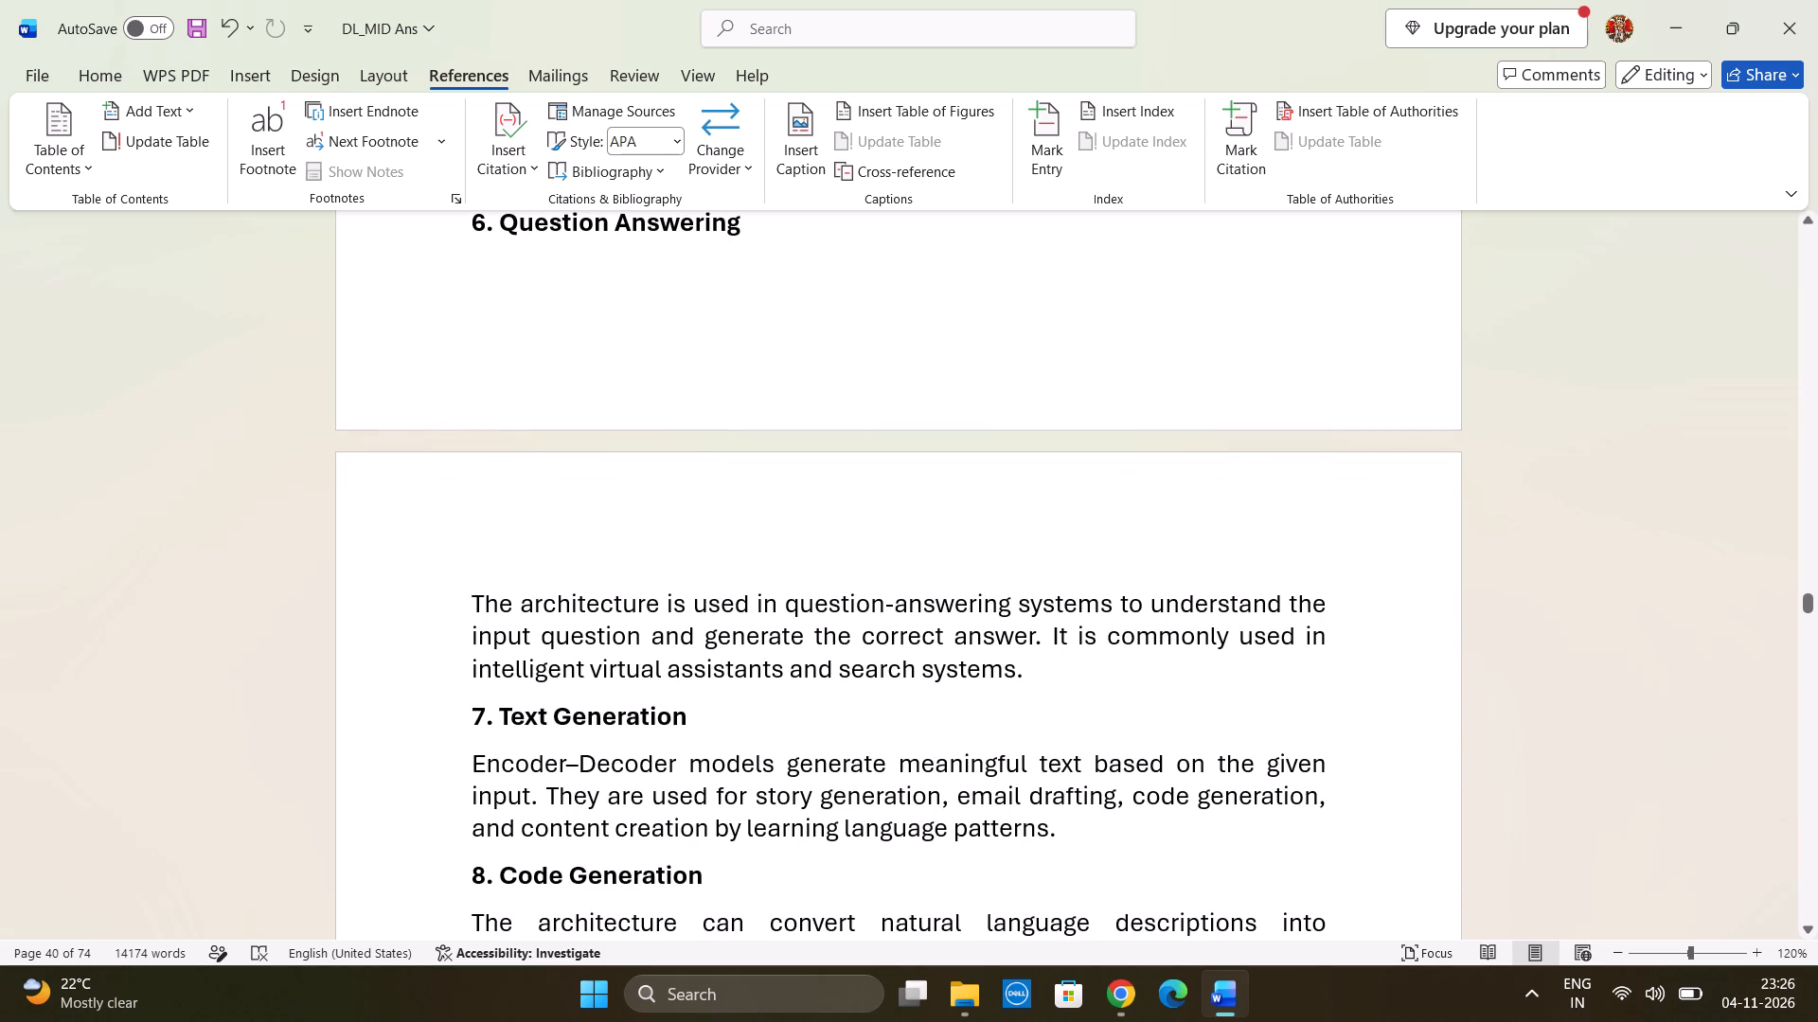
{"action": "scroll", "coordinate": [915, 421], "scroll_direction": "down", "scroll_amount": 1}
{"action": "scroll", "coordinate": [915, 421], "scroll_direction": "up", "scroll_amount": 1}
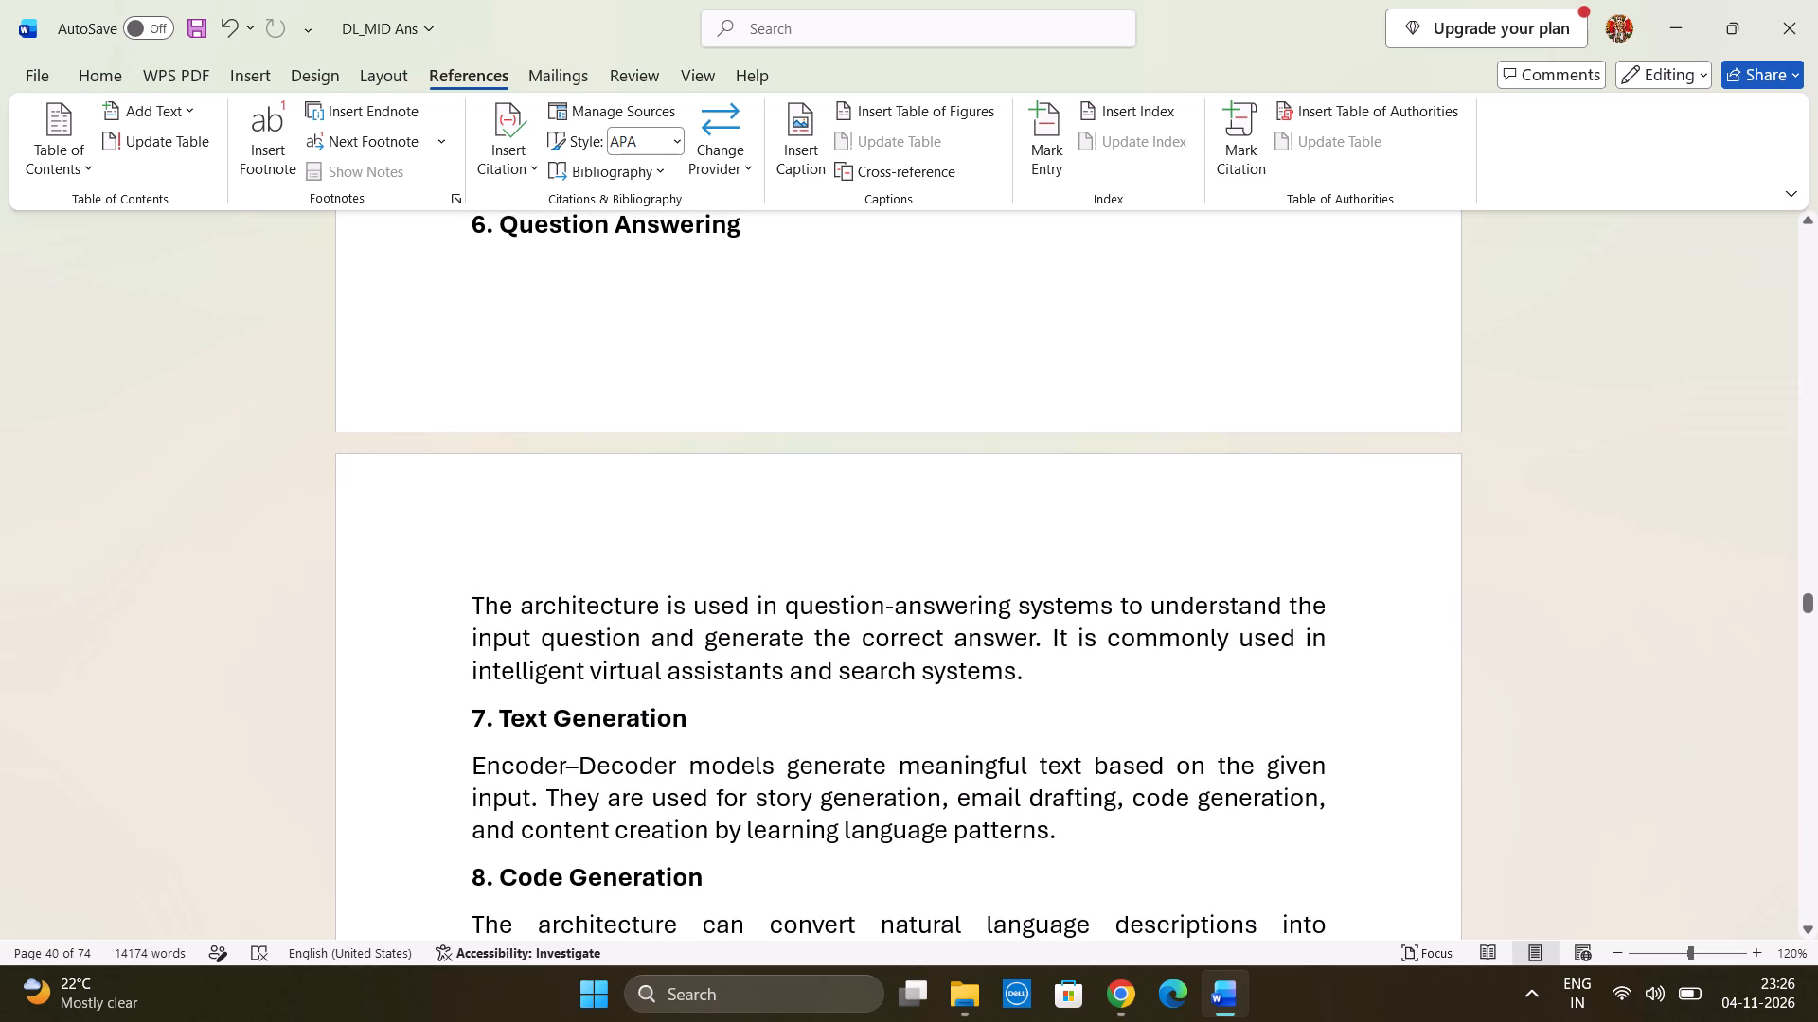
{"action": "scroll", "coordinate": [915, 421], "scroll_direction": "down", "scroll_amount": 1}
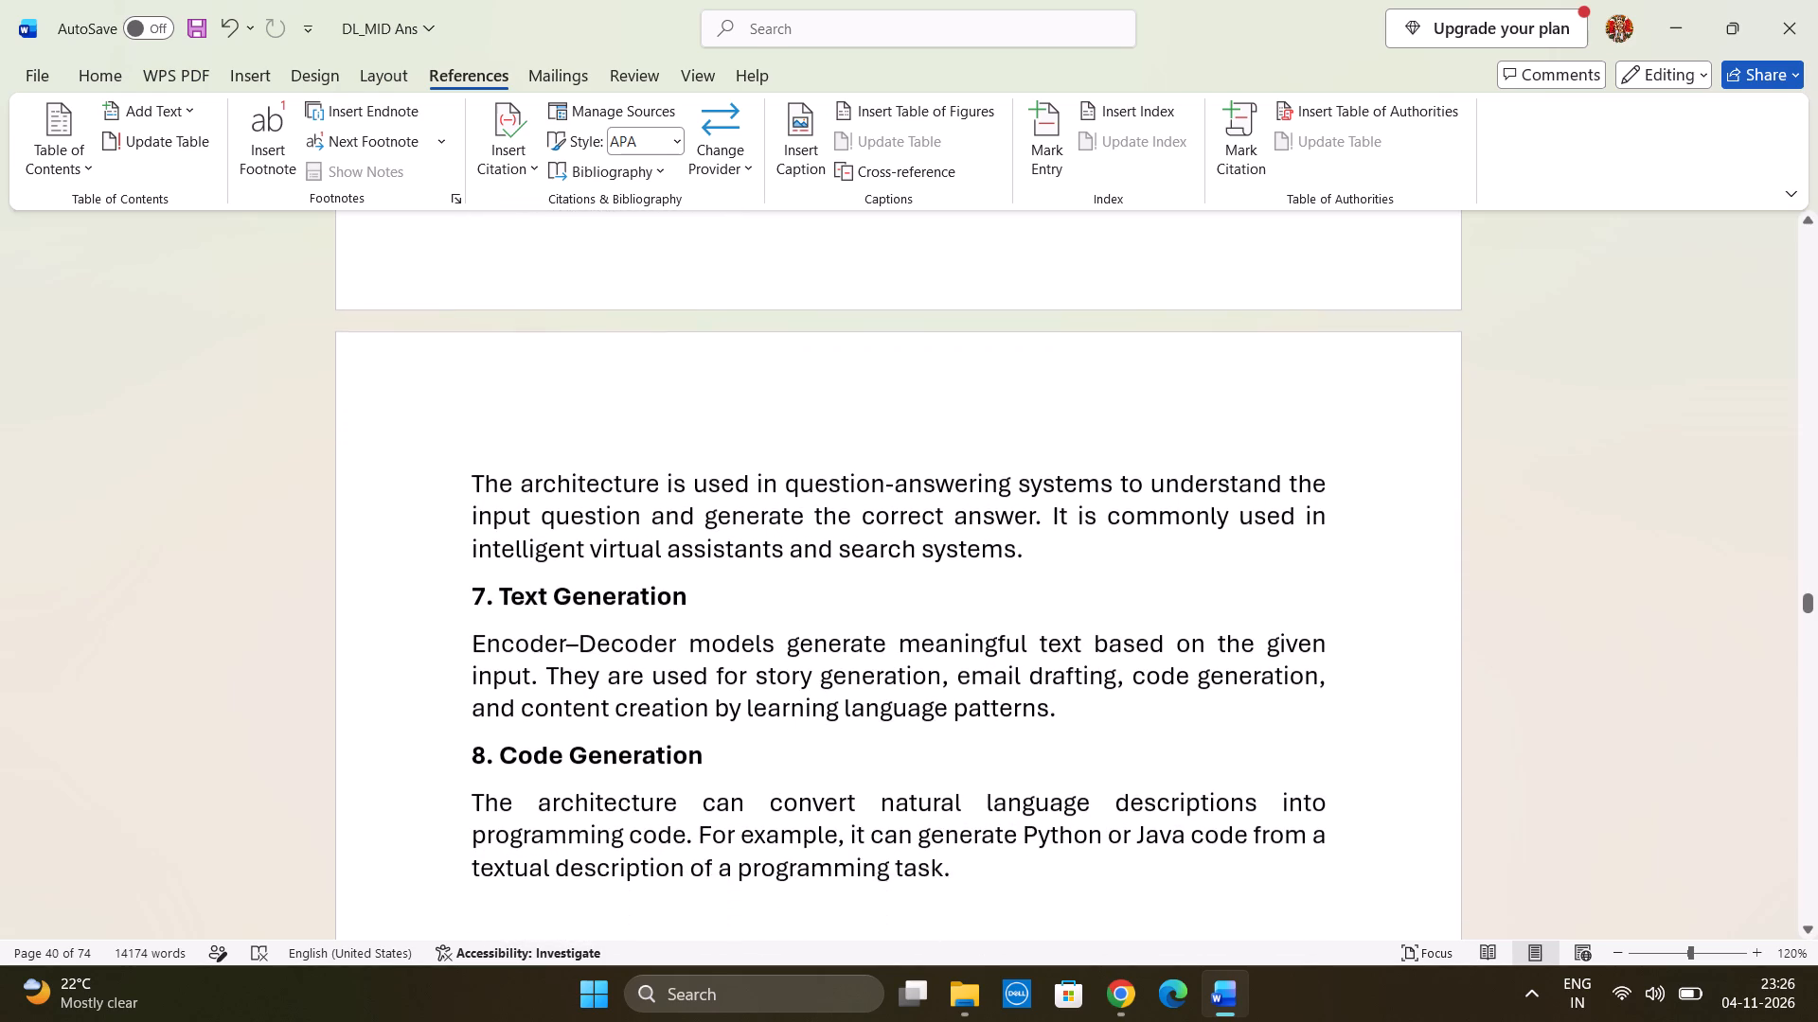
{"action": "scroll", "coordinate": [915, 421], "scroll_direction": "down", "scroll_amount": 2}
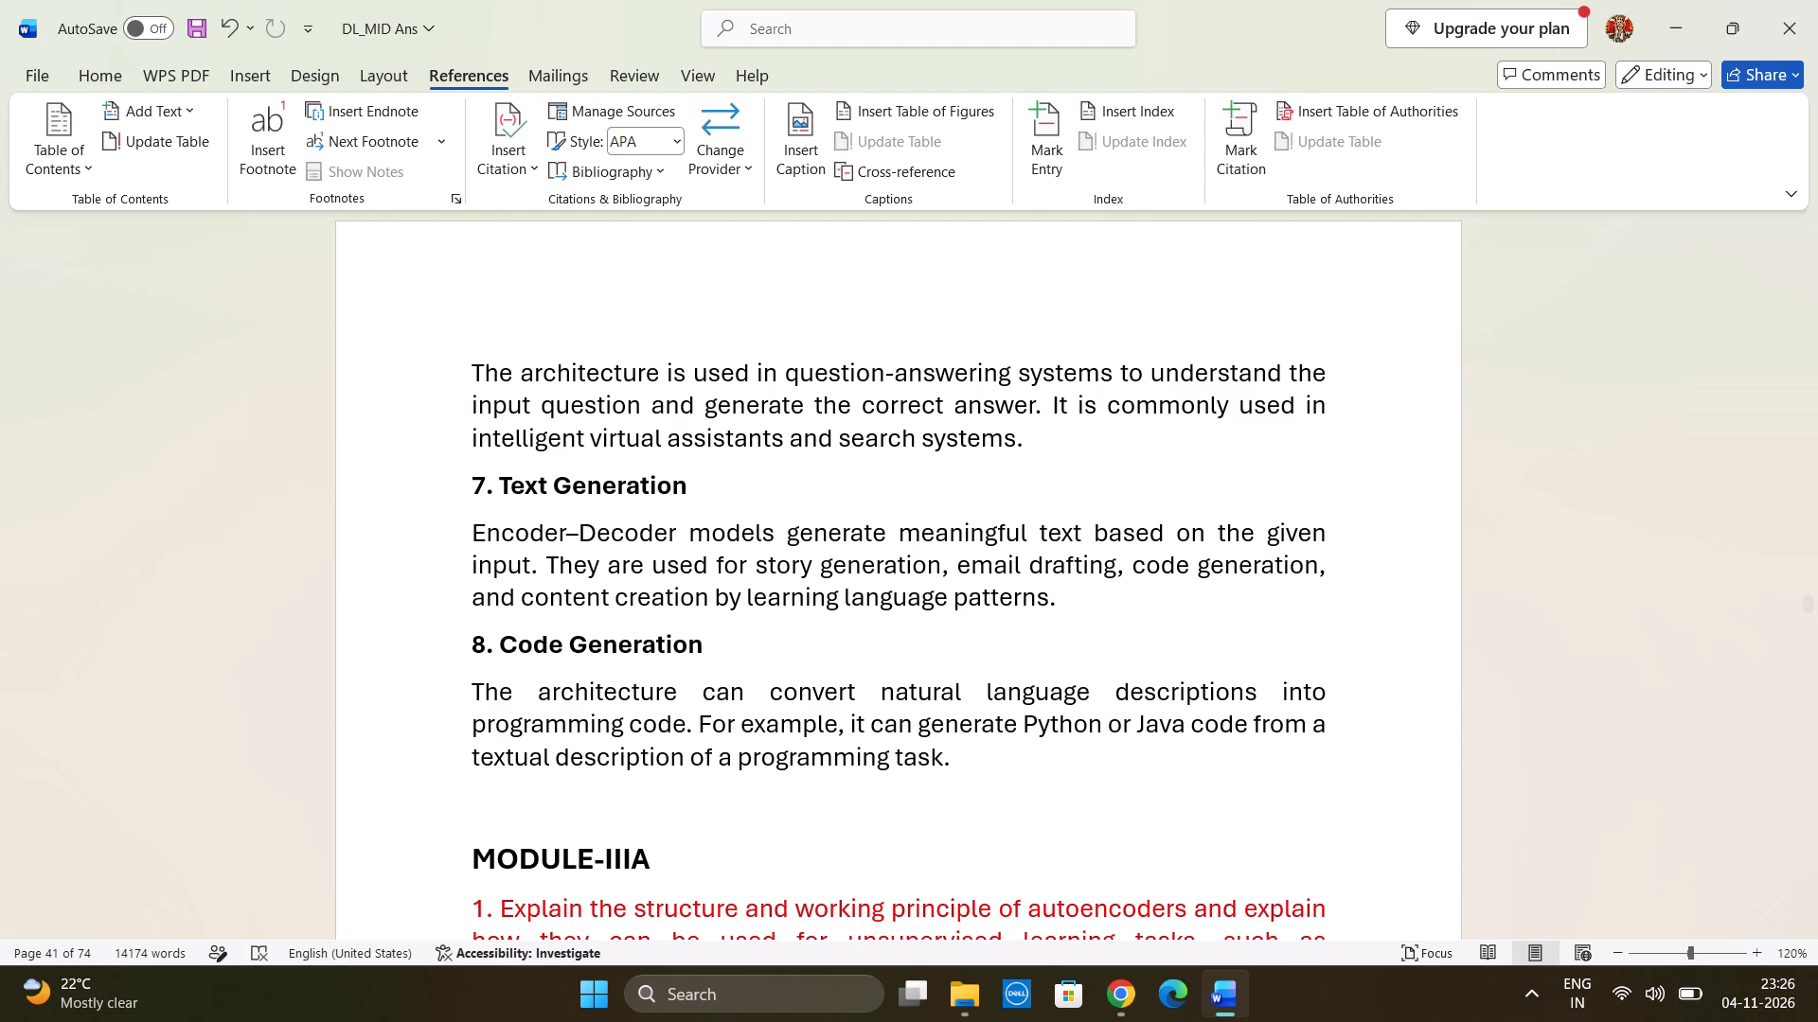
{"action": "scroll", "coordinate": [915, 421], "scroll_direction": "down", "scroll_amount": 1}
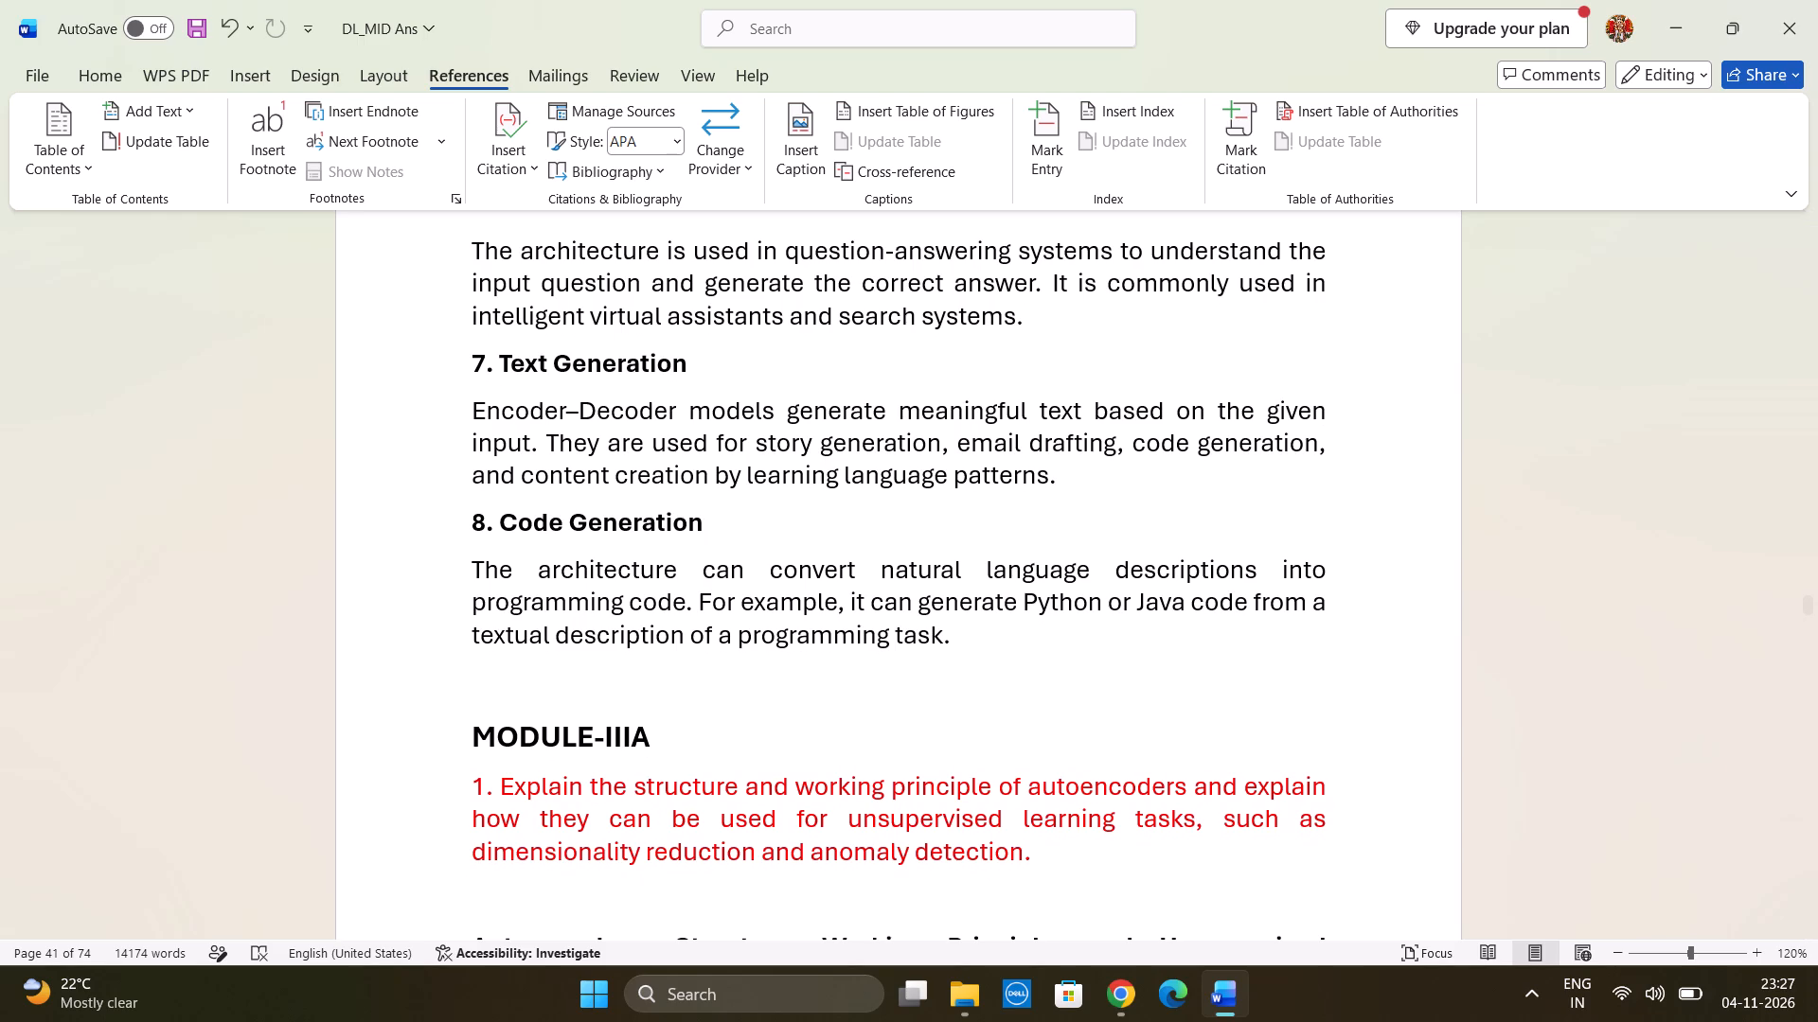
Review the whole answer to question 8 on encoder–decoder applications again, from its heading through to the first MODULE-IIIA question.
{"action": "scroll", "coordinate": [915, 421], "scroll_direction": "up", "scroll_amount": 1}
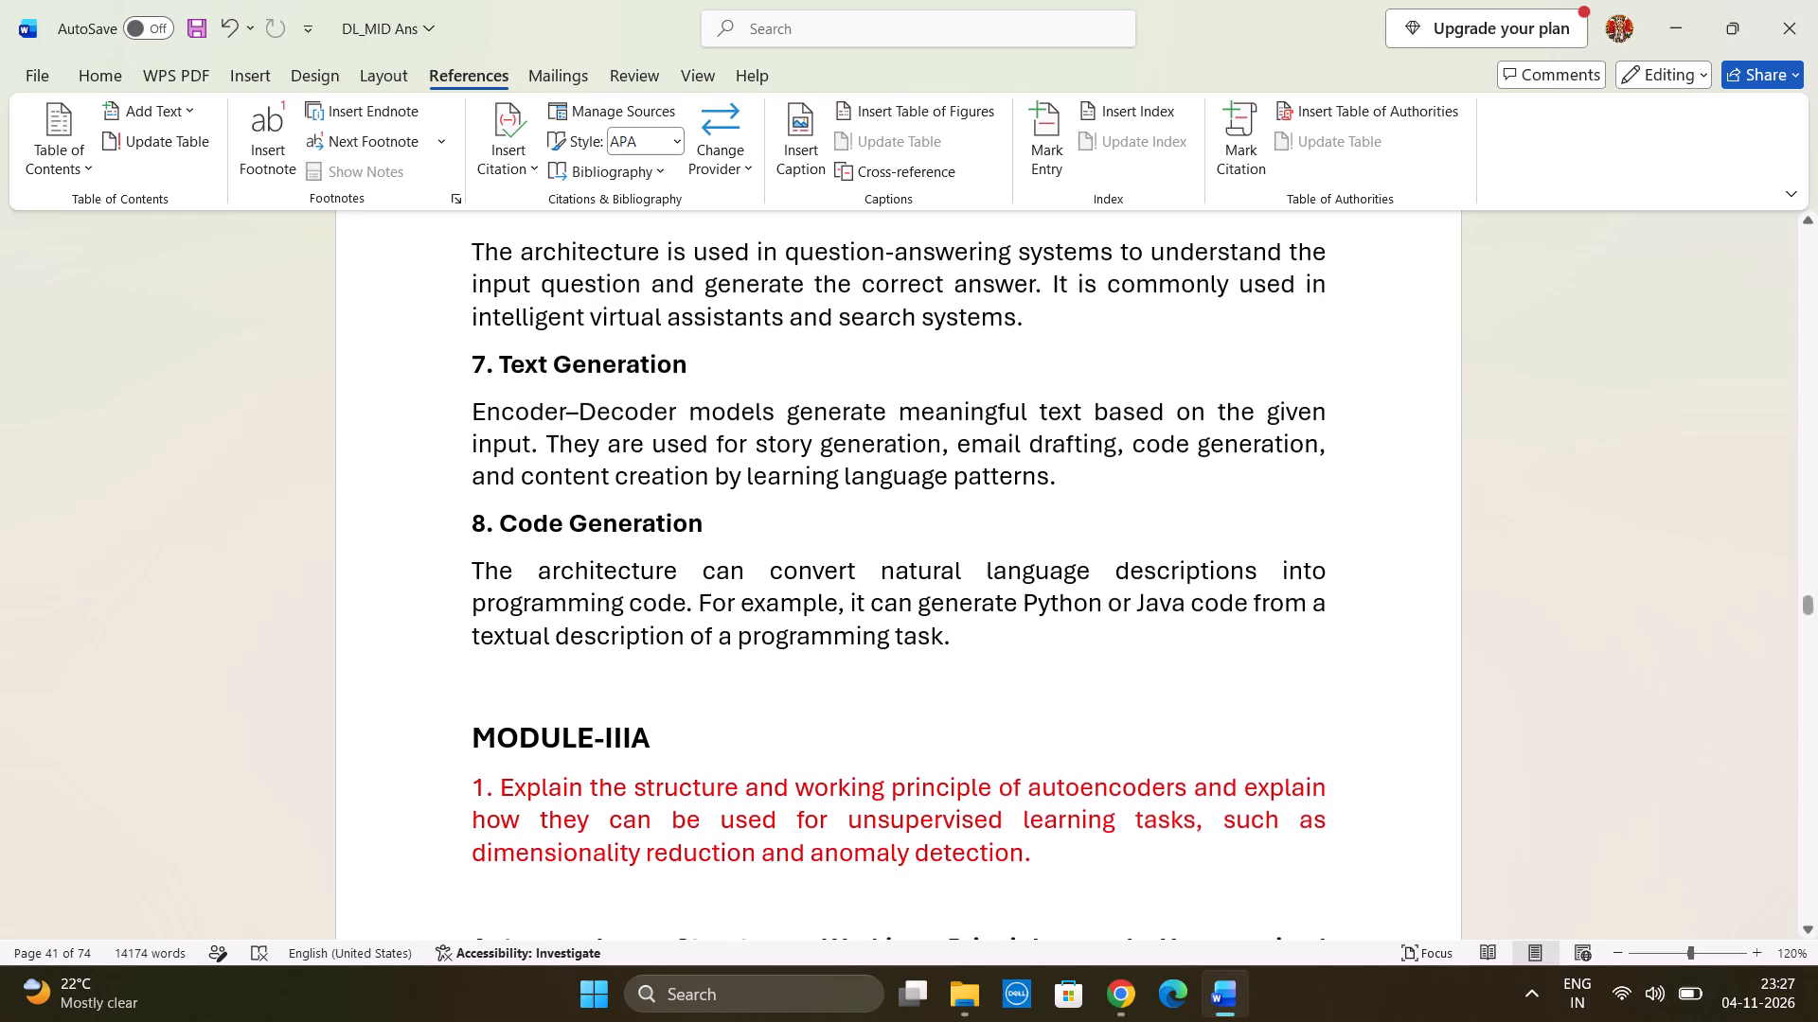
{"action": "scroll", "coordinate": [915, 421], "scroll_direction": "up", "scroll_amount": 1}
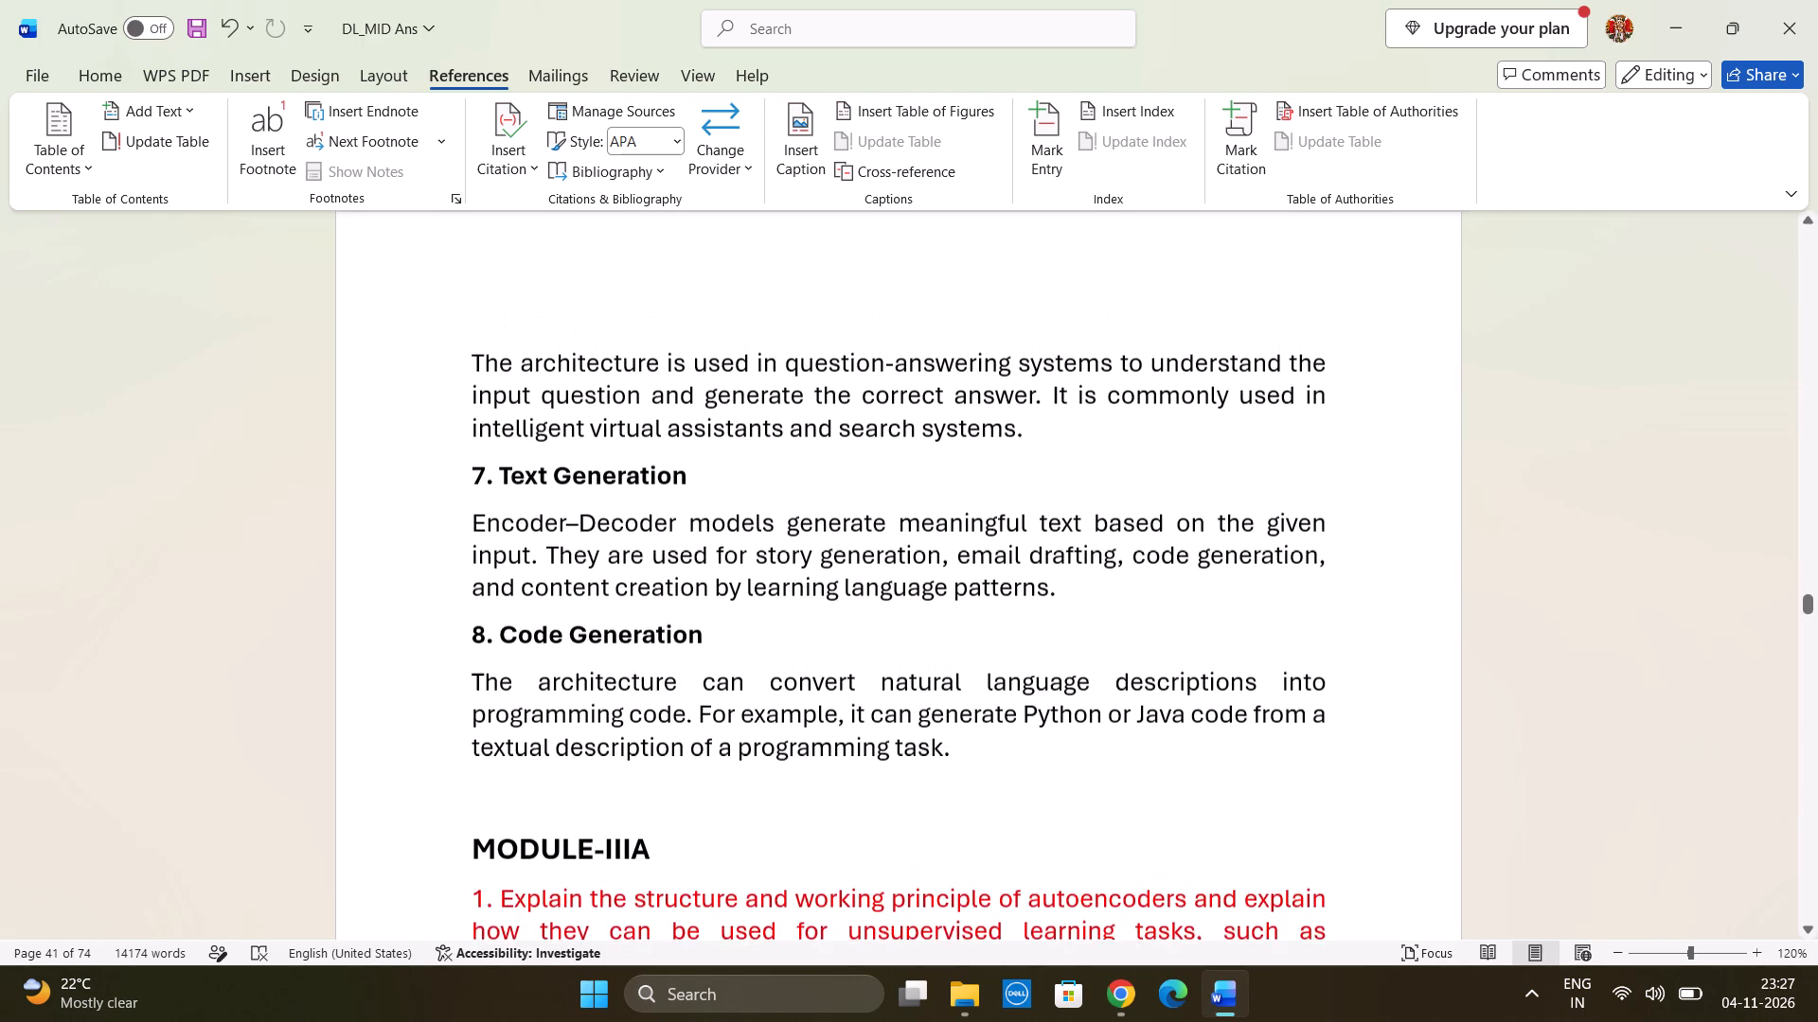
{"action": "scroll", "coordinate": [915, 421], "scroll_direction": "up", "scroll_amount": 5}
{"action": "scroll", "coordinate": [915, 421], "scroll_direction": "down", "scroll_amount": 1}
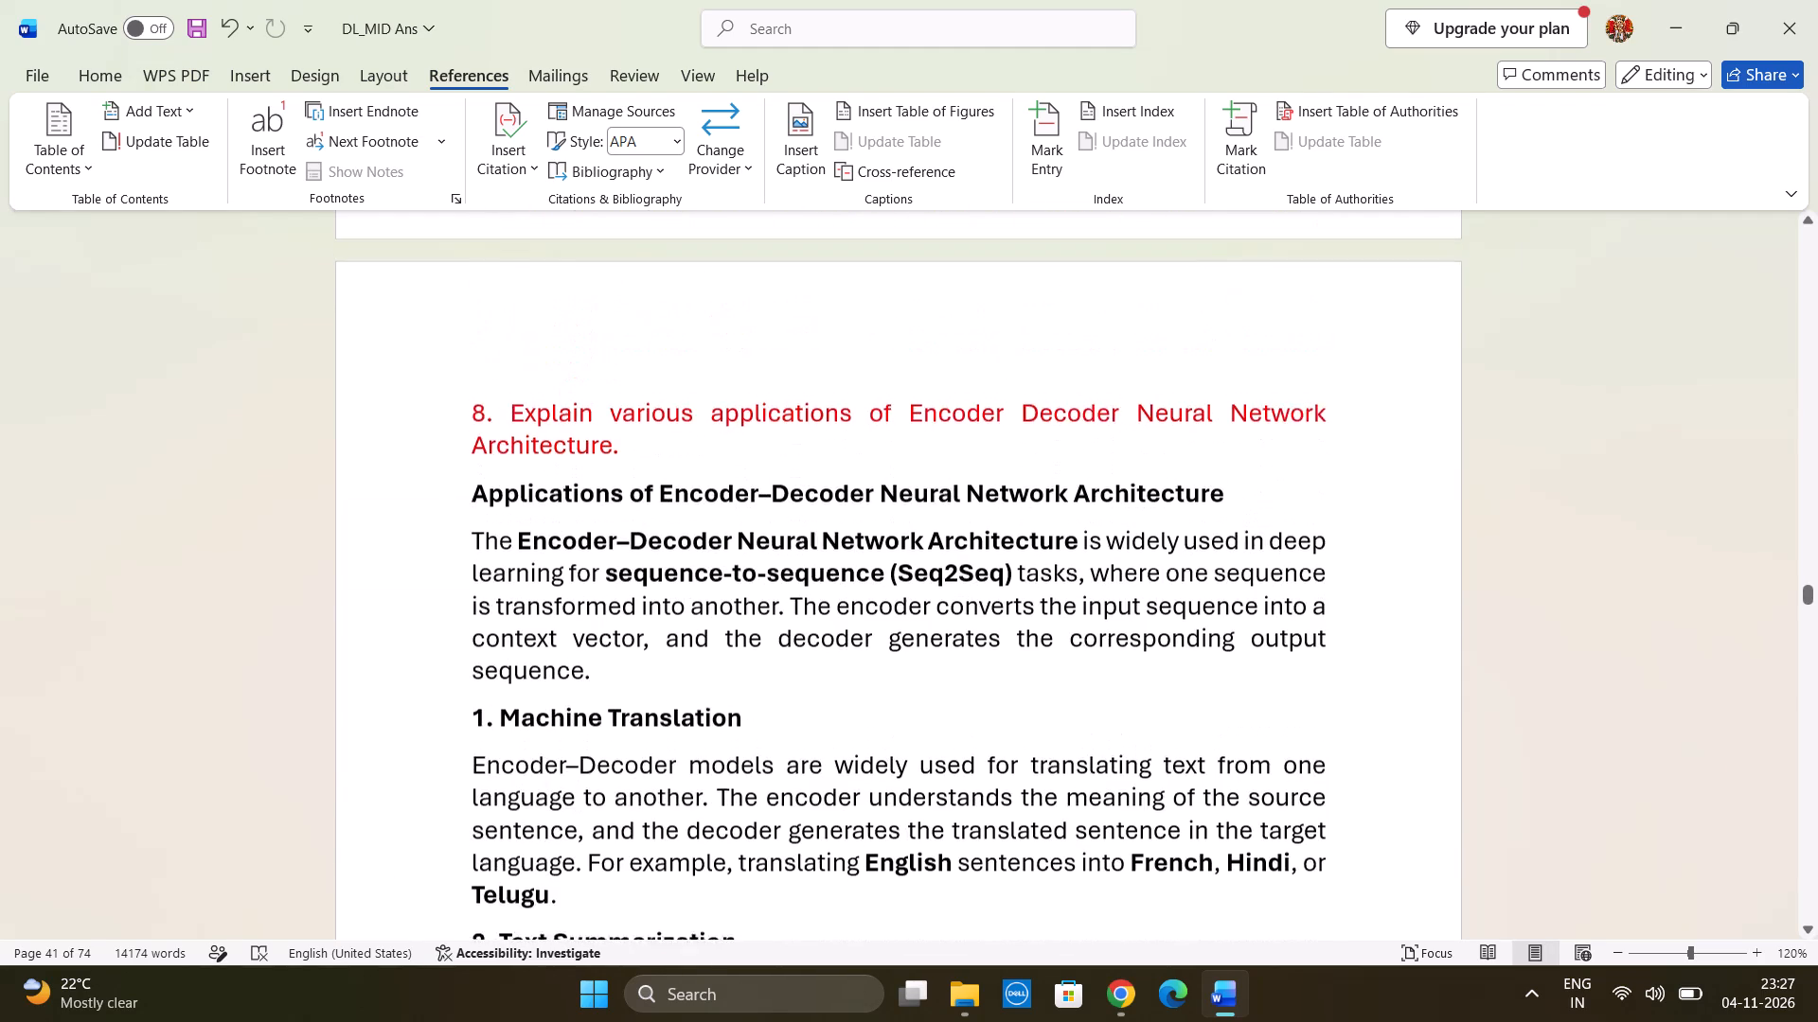
{"action": "scroll", "coordinate": [915, 421], "scroll_direction": "down", "scroll_amount": 1}
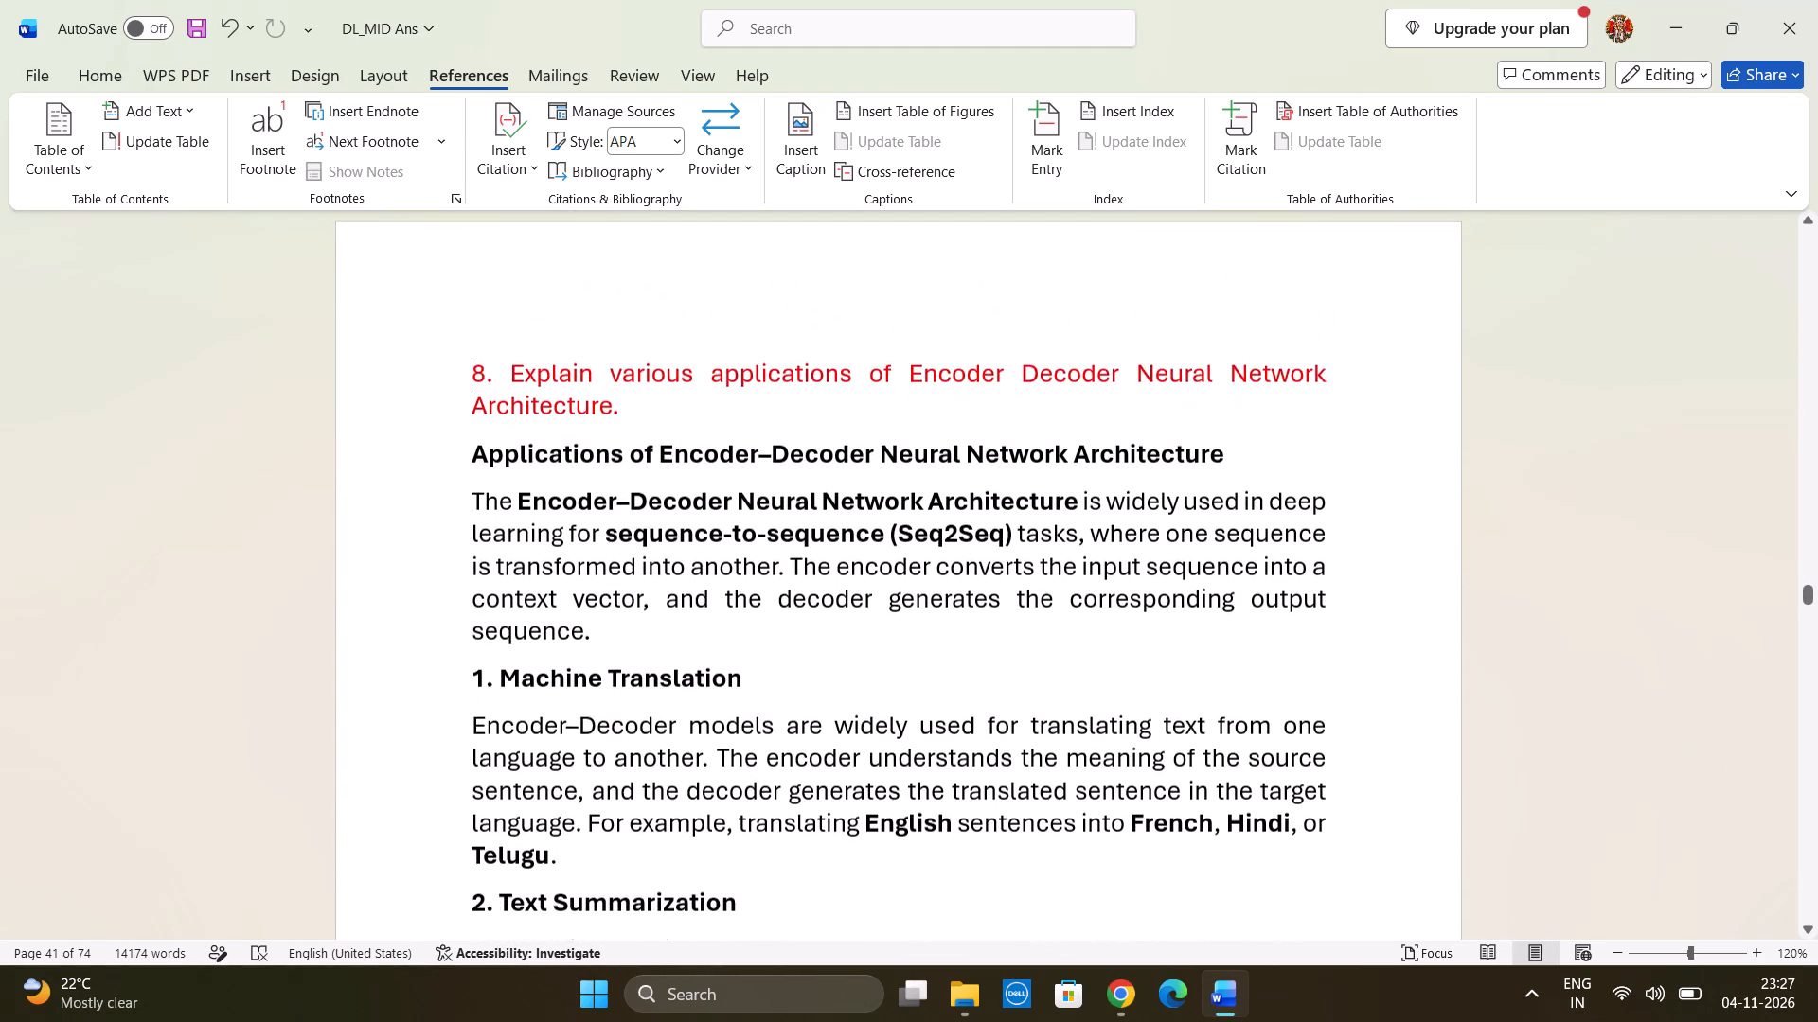
{"action": "scroll", "coordinate": [915, 421], "scroll_direction": "down", "scroll_amount": 4}
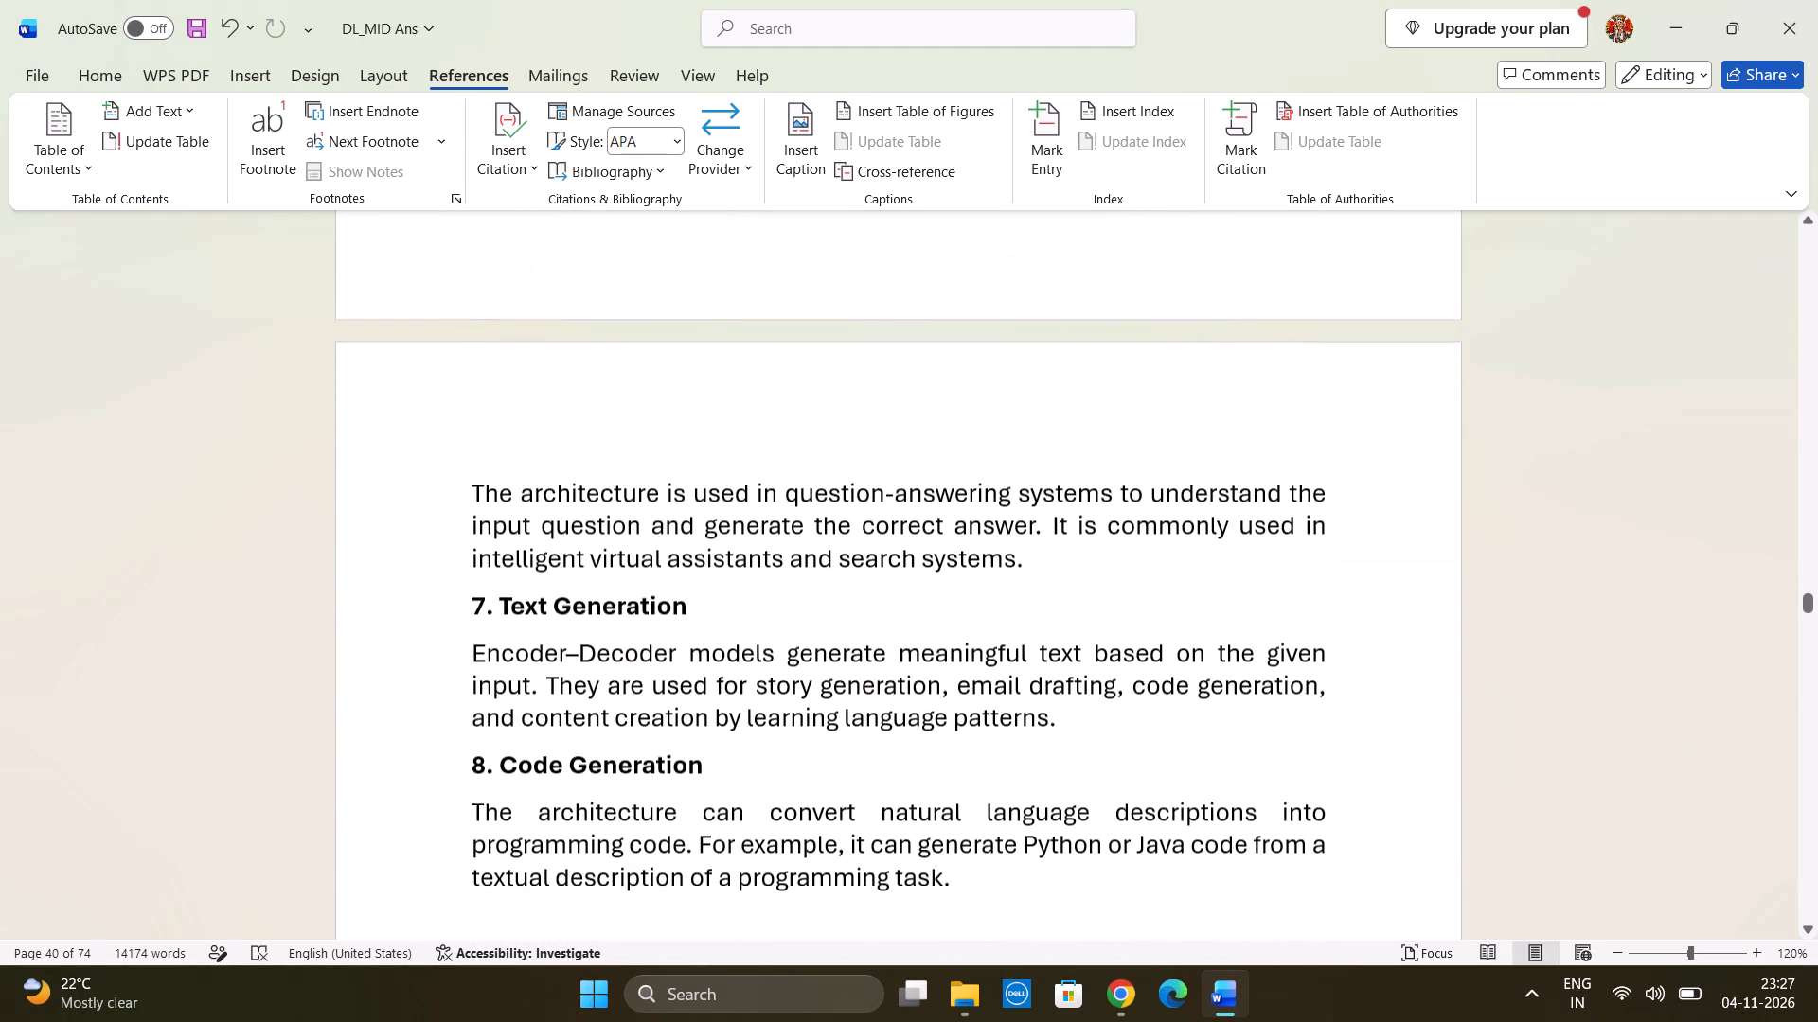
{"action": "scroll", "coordinate": [915, 421], "scroll_direction": "down", "scroll_amount": 1}
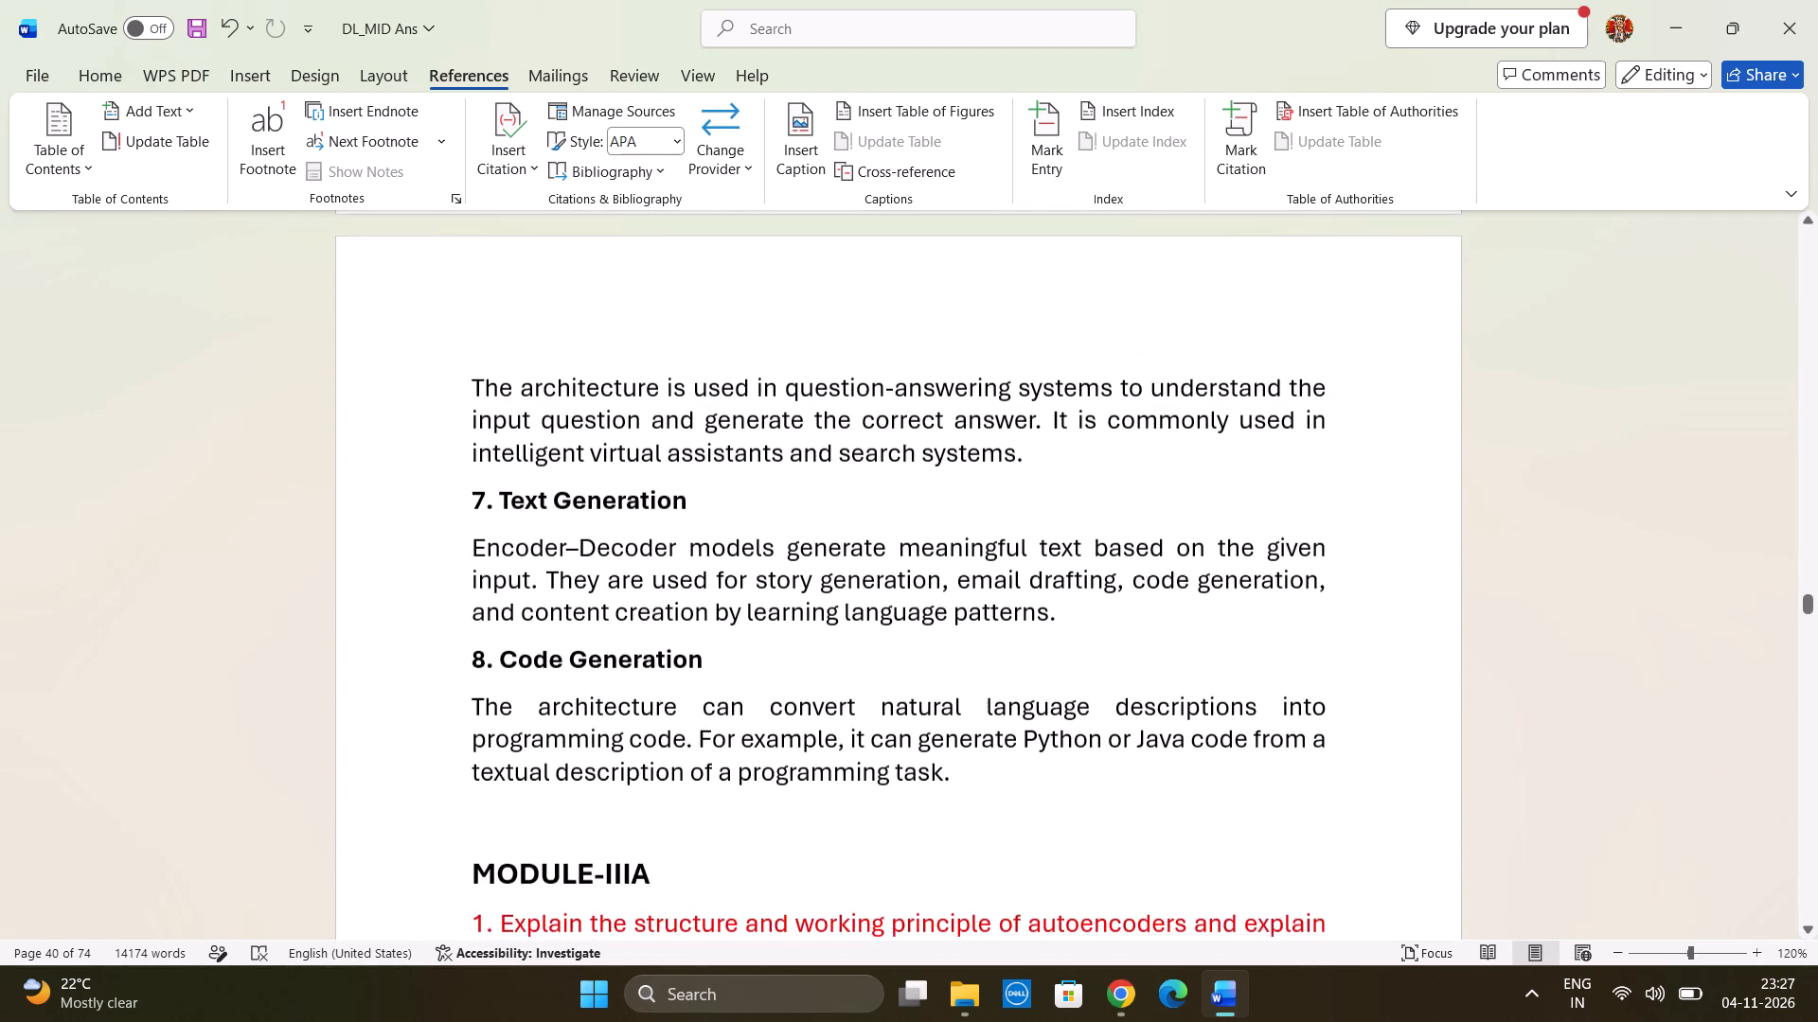
{"action": "scroll", "coordinate": [915, 421], "scroll_direction": "down", "scroll_amount": 1}
{"action": "scroll", "coordinate": [915, 421], "scroll_direction": "up", "scroll_amount": 1}
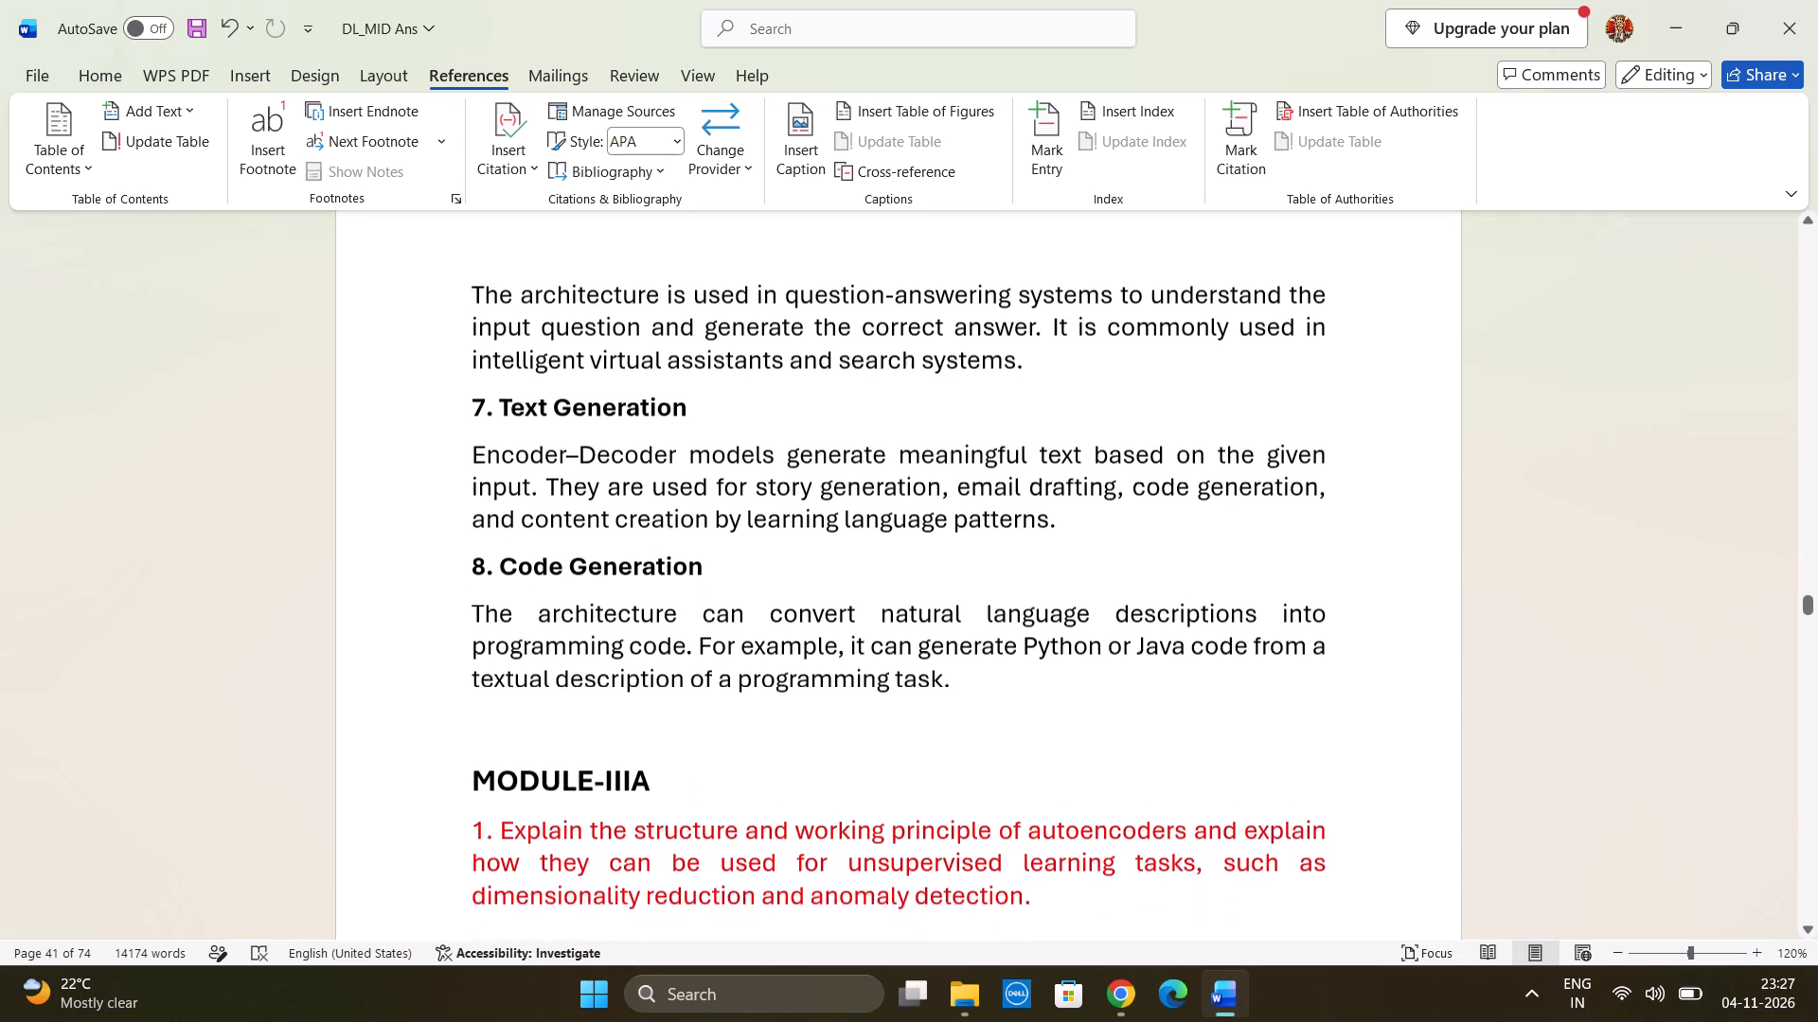
{"action": "scroll", "coordinate": [915, 421], "scroll_direction": "up", "scroll_amount": 5}
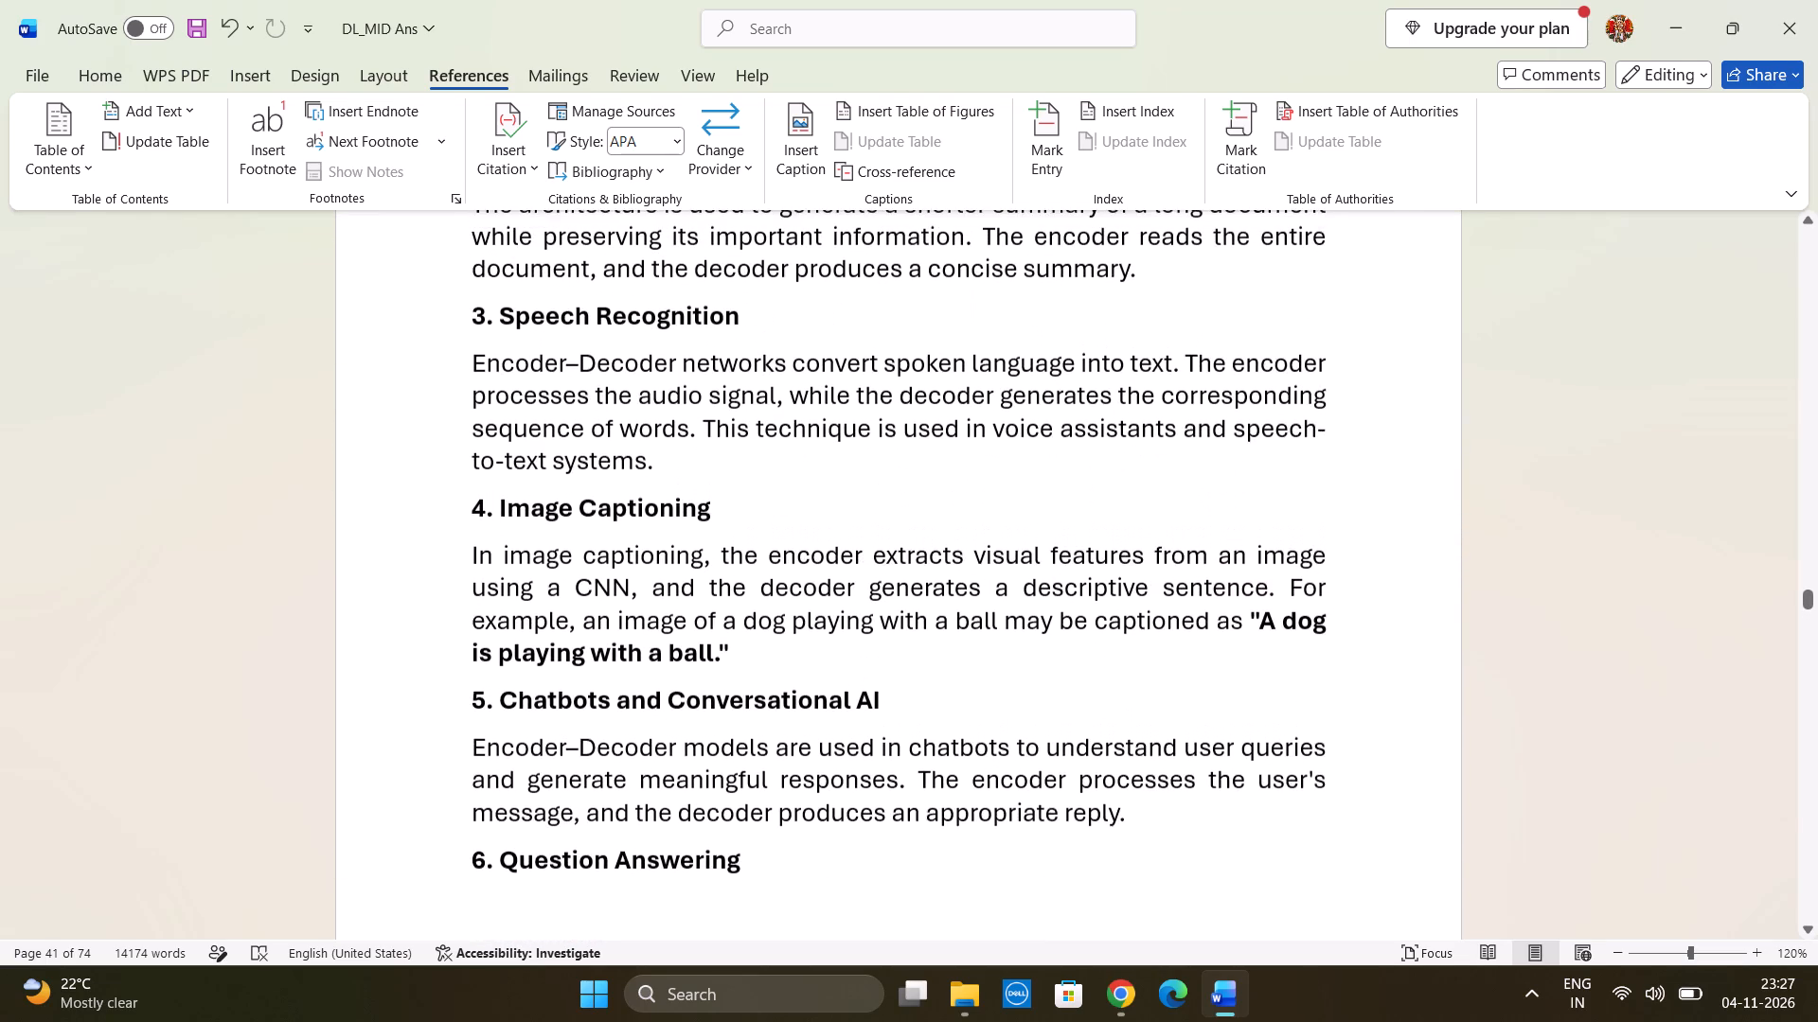
{"action": "scroll", "coordinate": [915, 421], "scroll_direction": "up", "scroll_amount": 1}
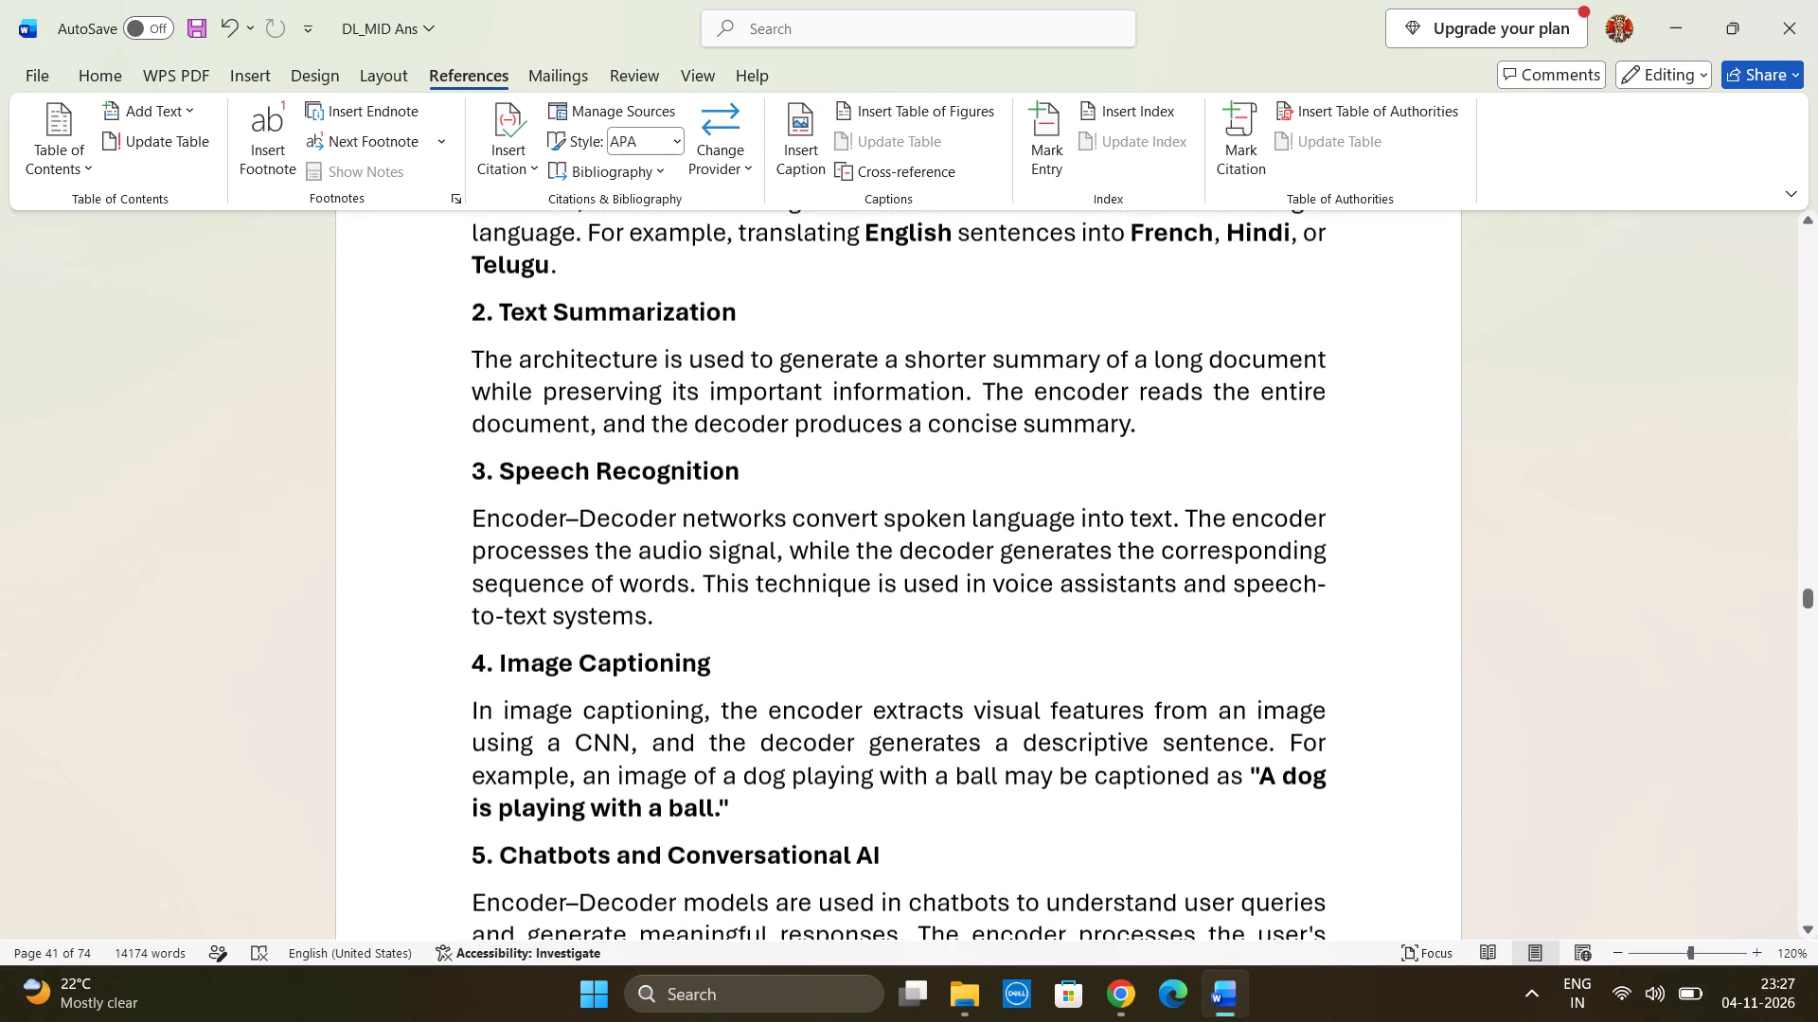
{"action": "scroll", "coordinate": [915, 421], "scroll_direction": "up", "scroll_amount": 1}
{"action": "scroll", "coordinate": [915, 421], "scroll_direction": "down", "scroll_amount": 2}
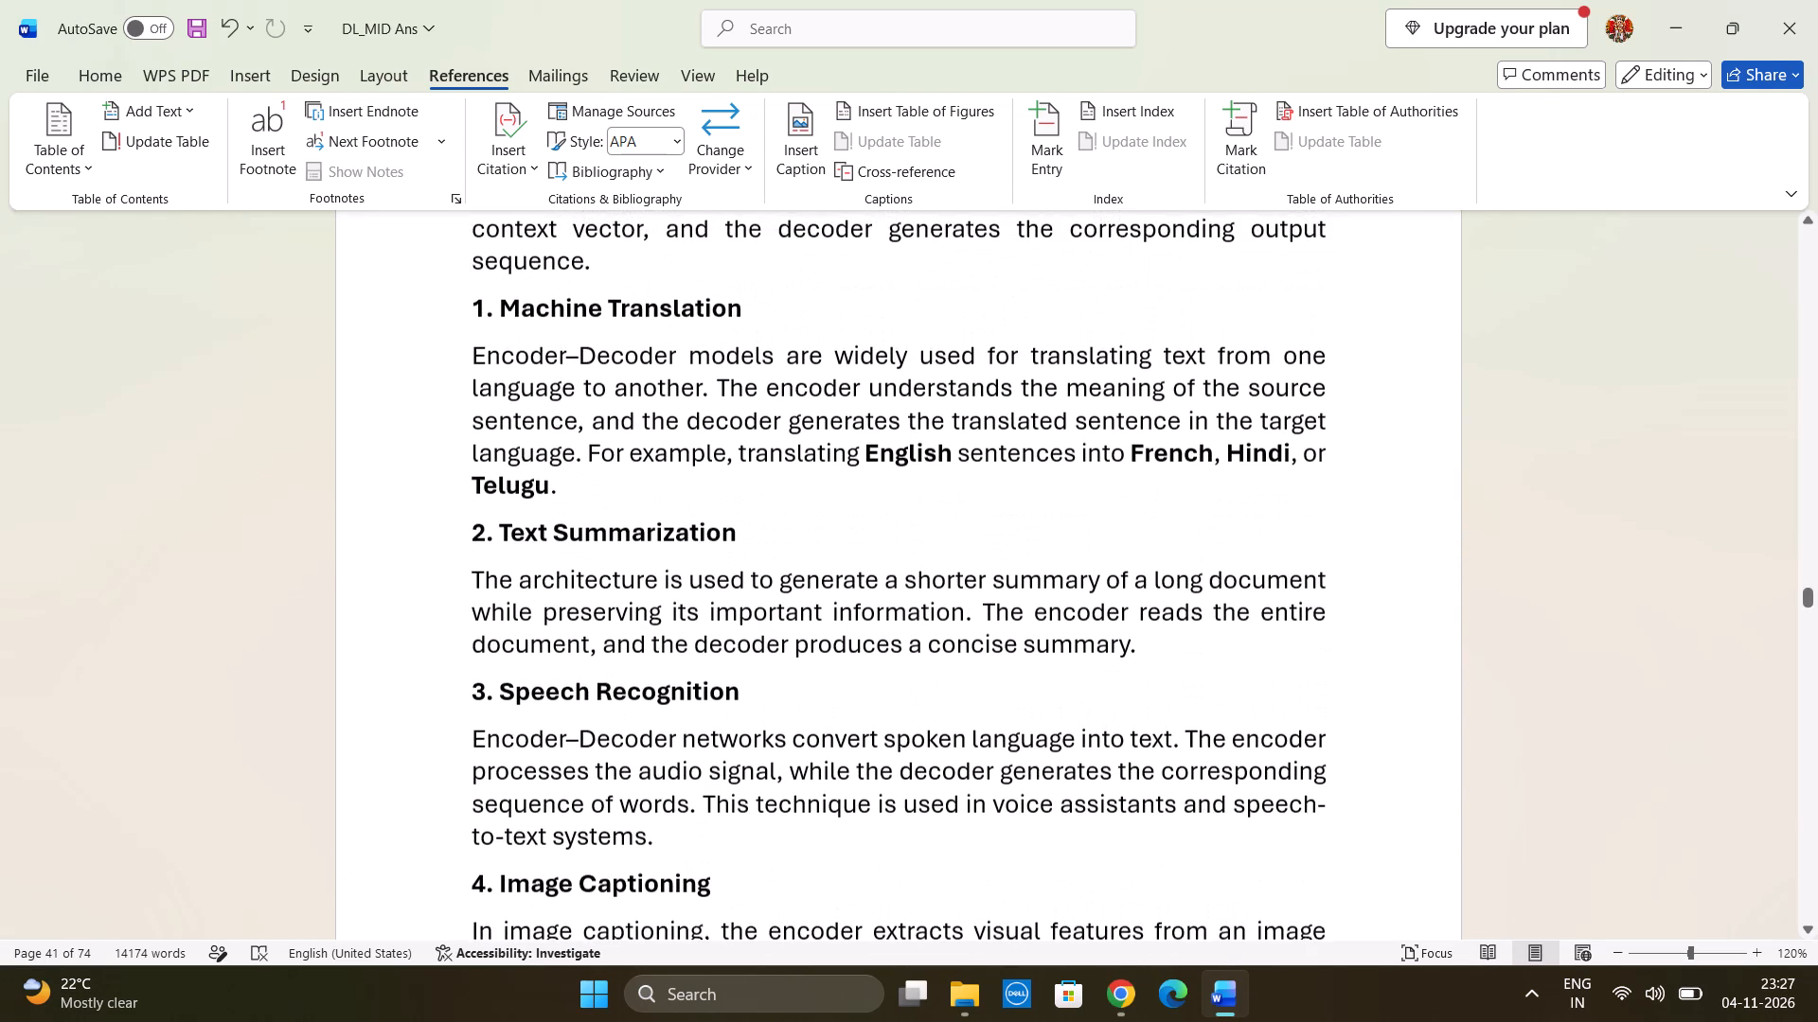
{"action": "scroll", "coordinate": [915, 421], "scroll_direction": "down", "scroll_amount": 2}
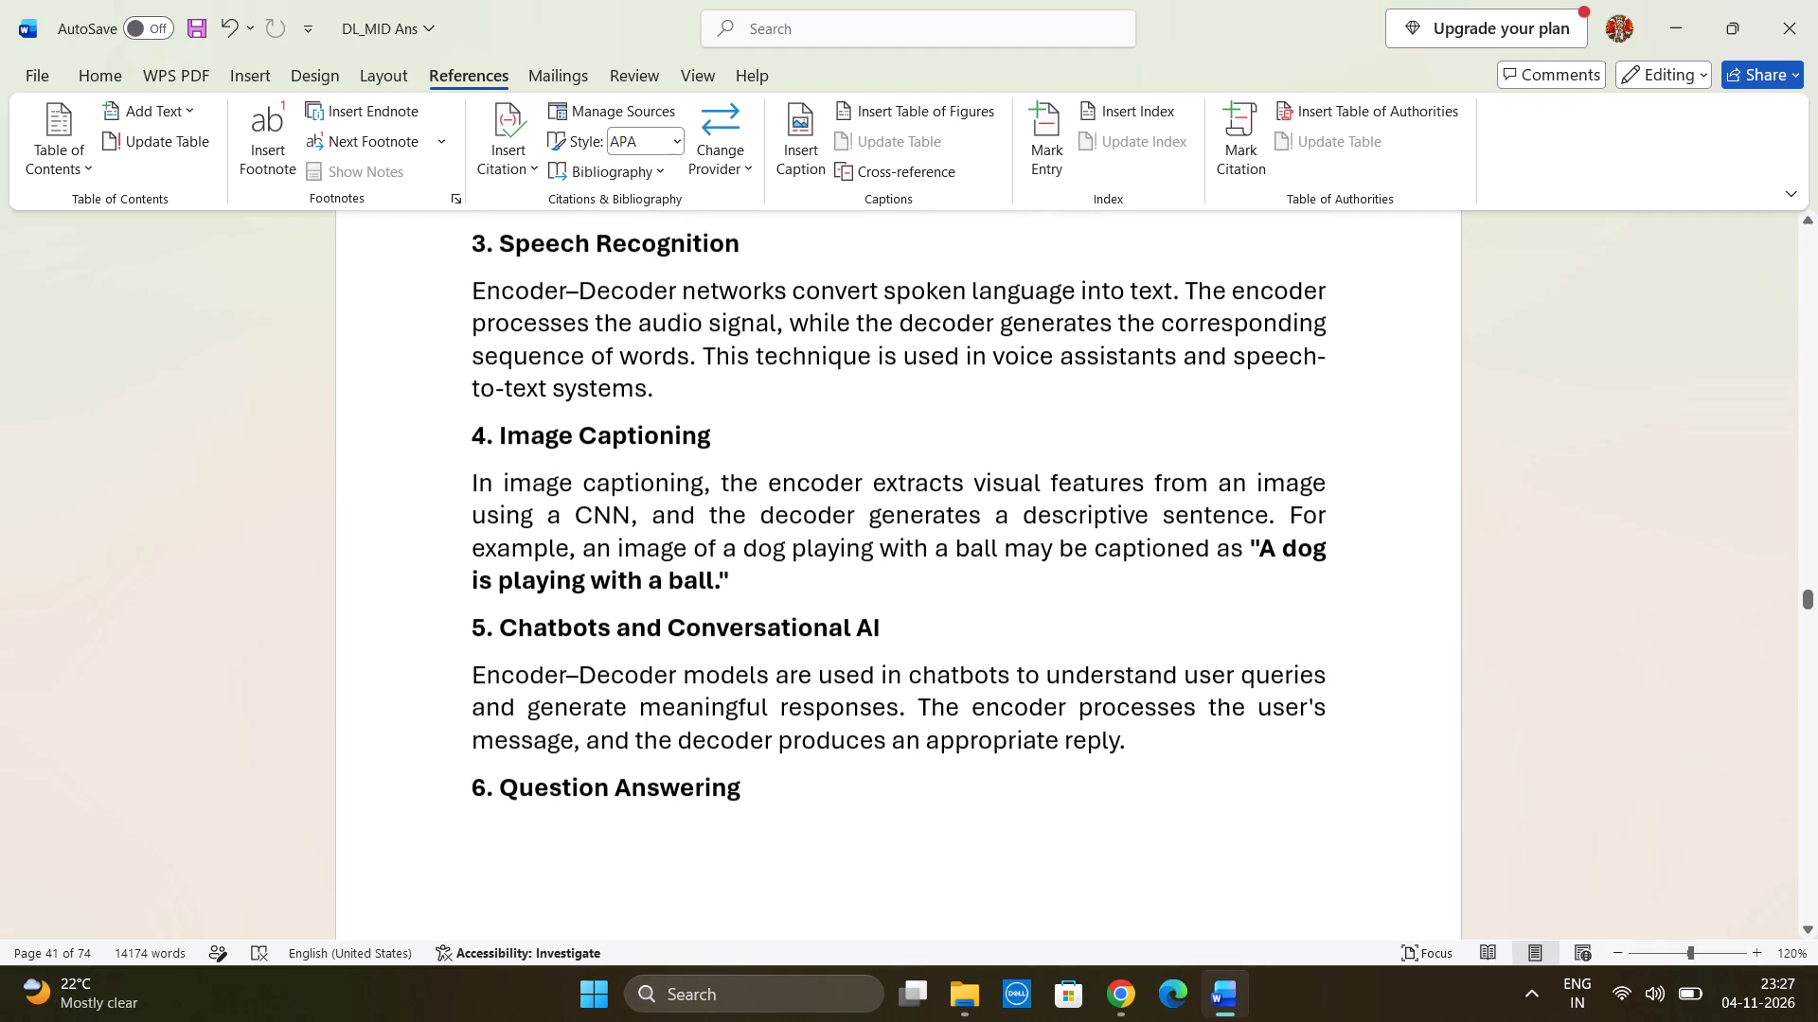
{"action": "scroll", "coordinate": [915, 421], "scroll_direction": "down", "scroll_amount": 1}
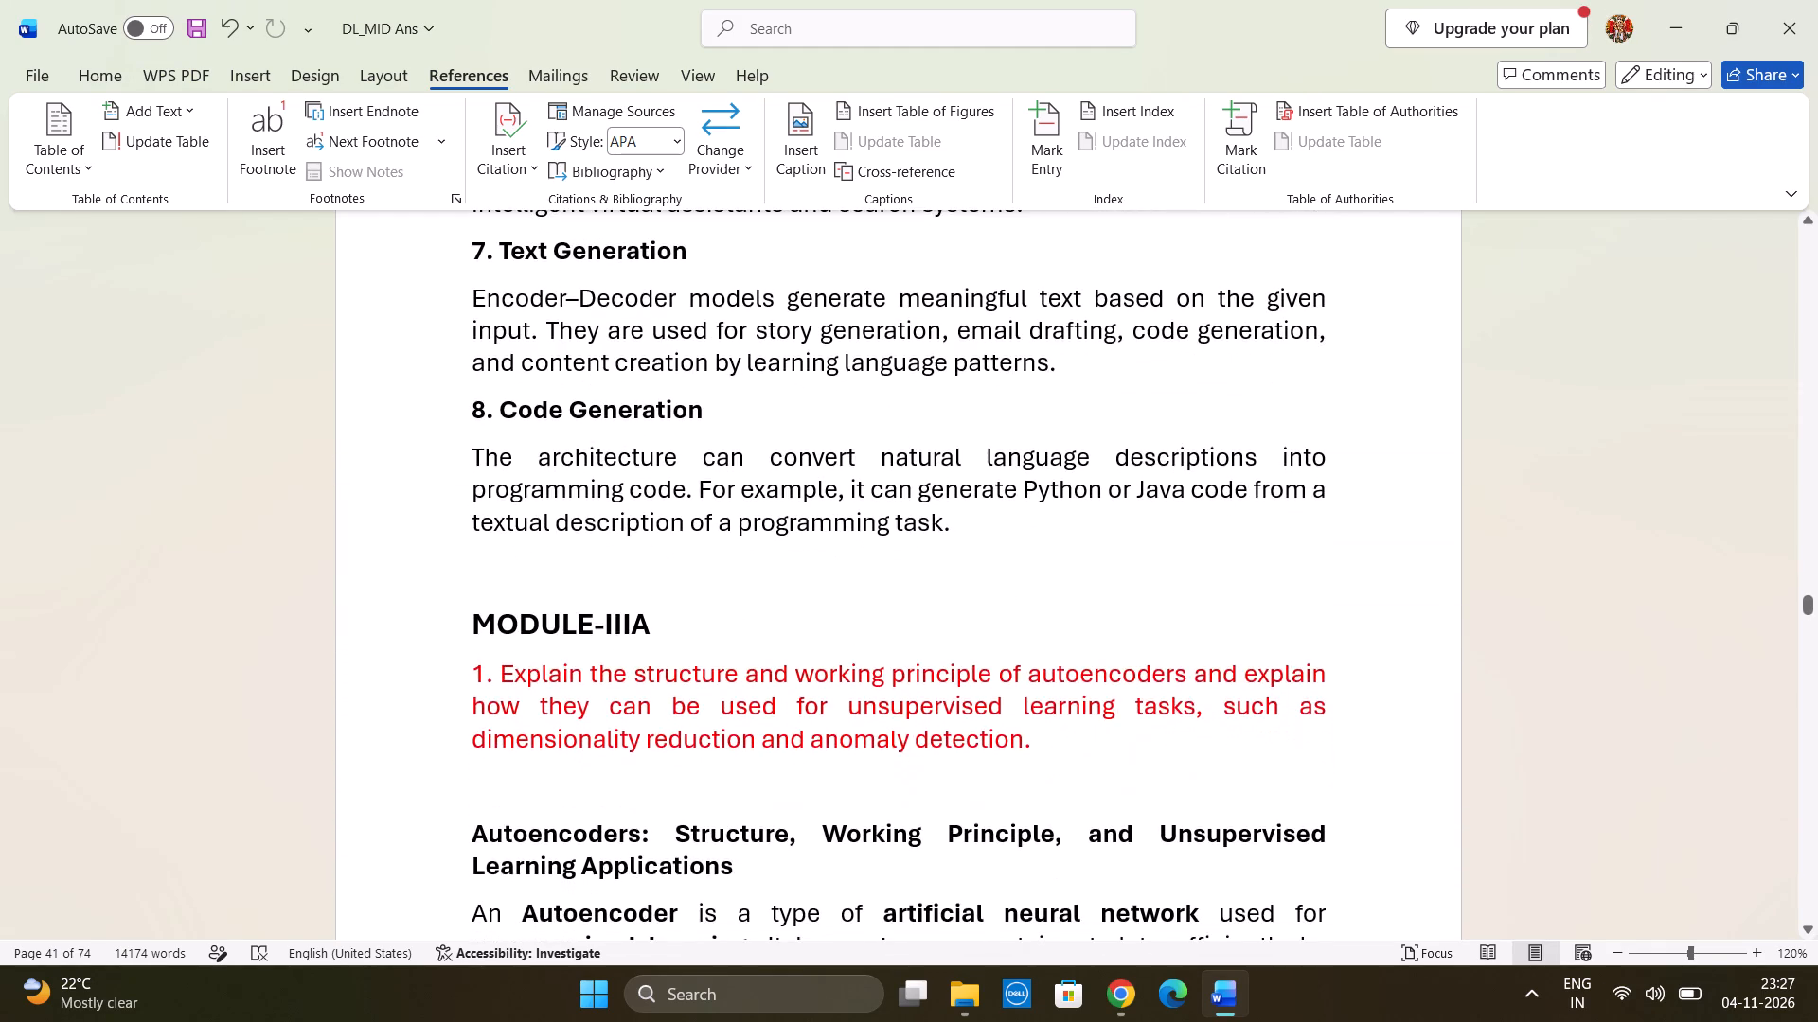
{"action": "scroll", "coordinate": [915, 421], "scroll_direction": "down", "scroll_amount": 1}
Close the DL_MID Ans document, saving its changes in the DL folder.
{"action": "left_click", "coordinate": [1813, 0]}
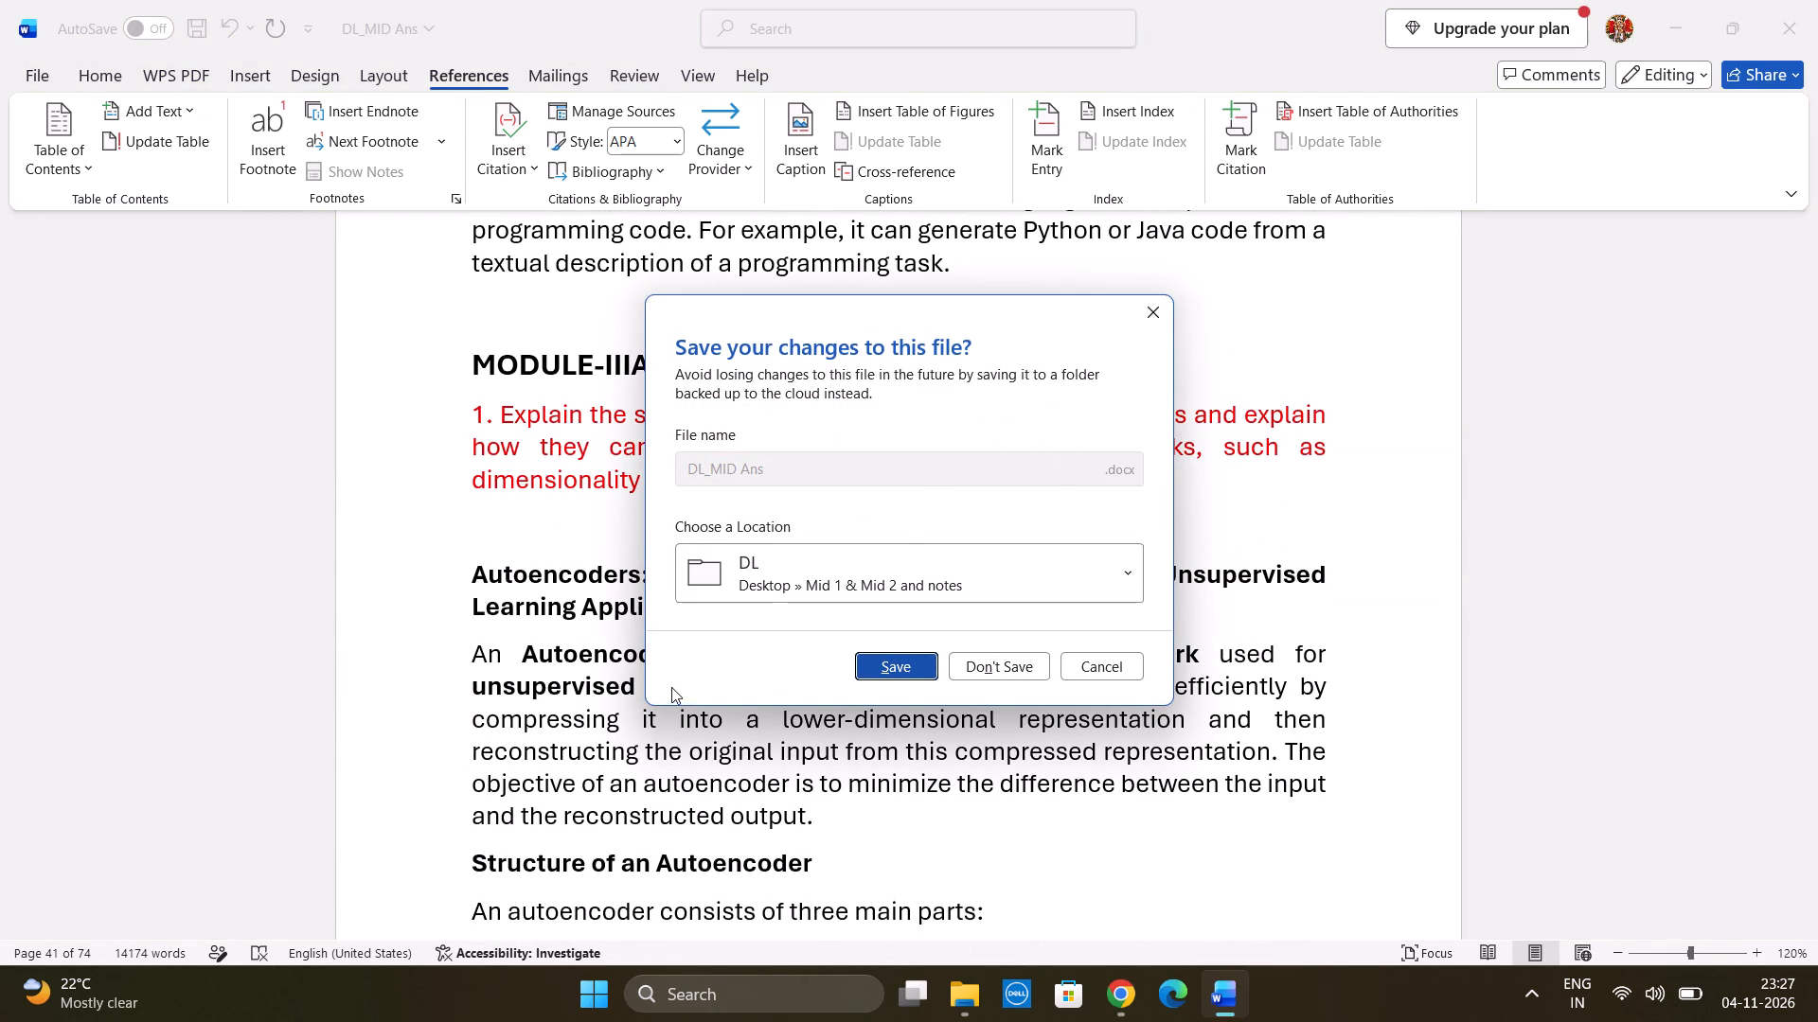
{"action": "left_click", "coordinate": [893, 673]}
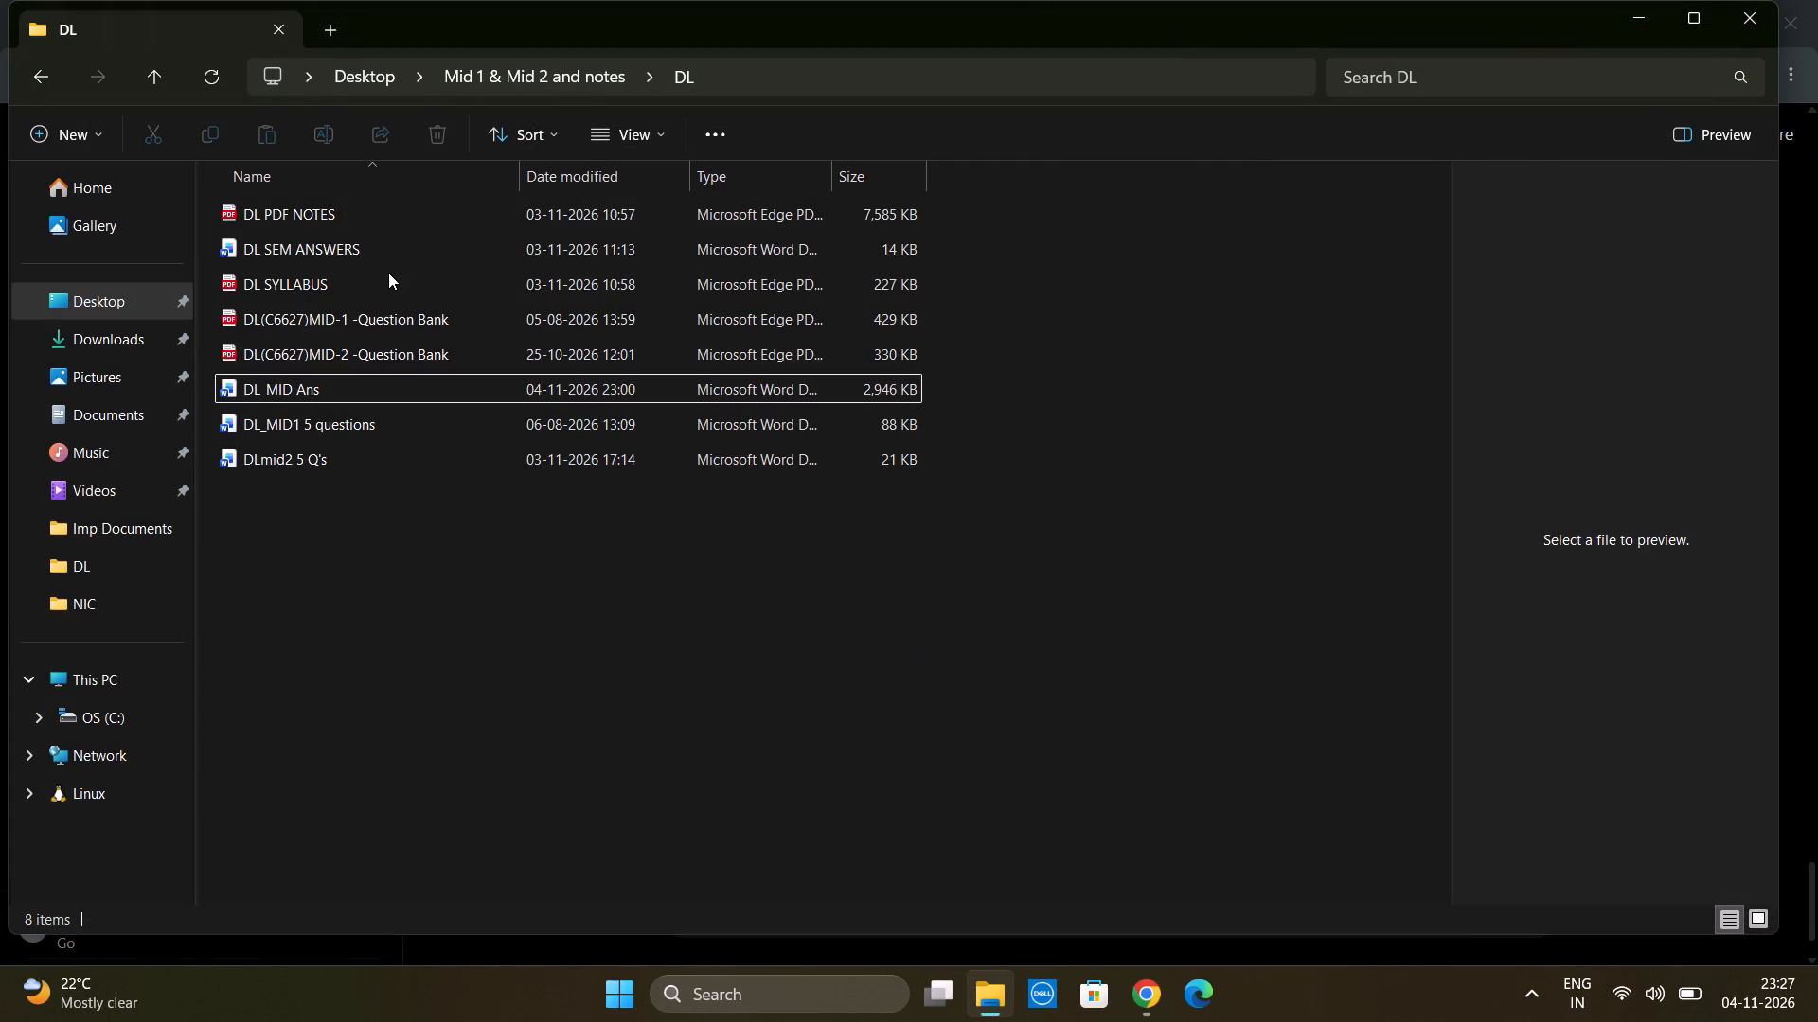
In File Explorer, open the IOT folder inside Mid 1 & Mid 2 and notes.
{"action": "left_click", "coordinate": [489, 87]}
{"action": "double_click", "coordinate": [253, 318]}
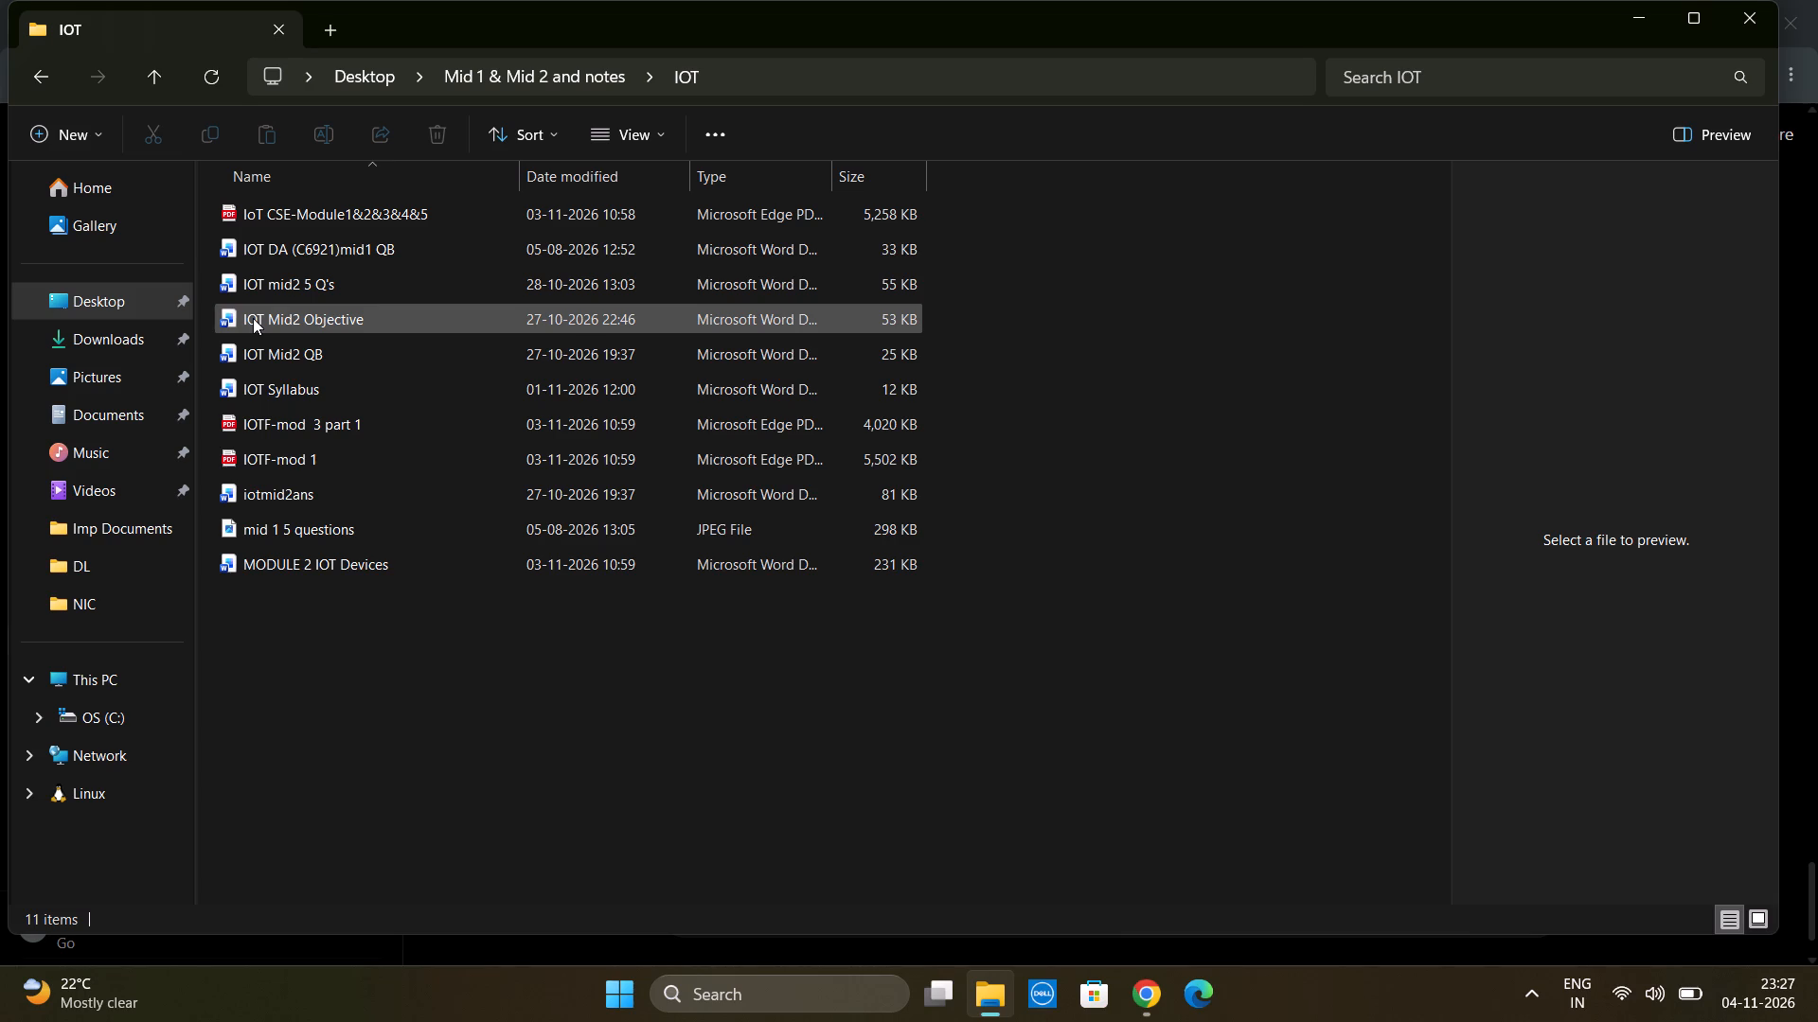
Open the IOTF-mod 1 PDF in Edge, skim its handwritten notes from sensors and actuators to the IoT protocols, and close it.
{"action": "double_click", "coordinate": [284, 447]}
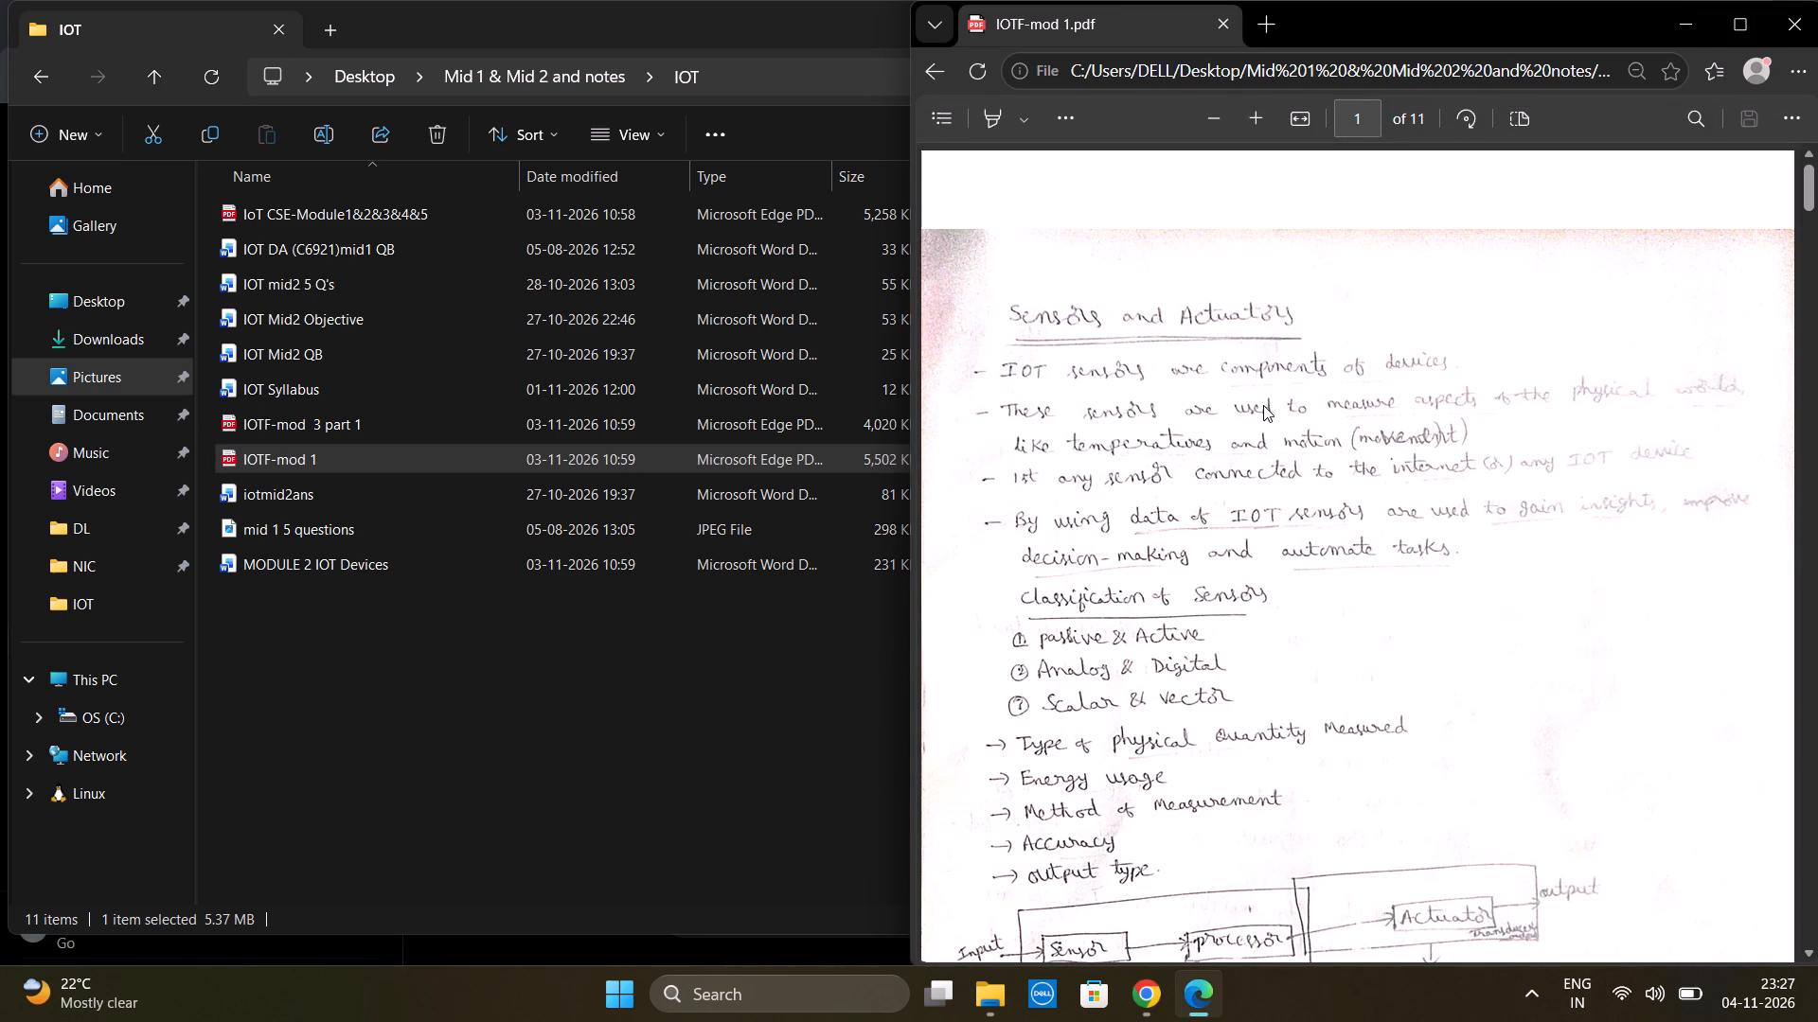
{"action": "scroll", "coordinate": [1263, 405], "scroll_direction": "down", "scroll_amount": 1}
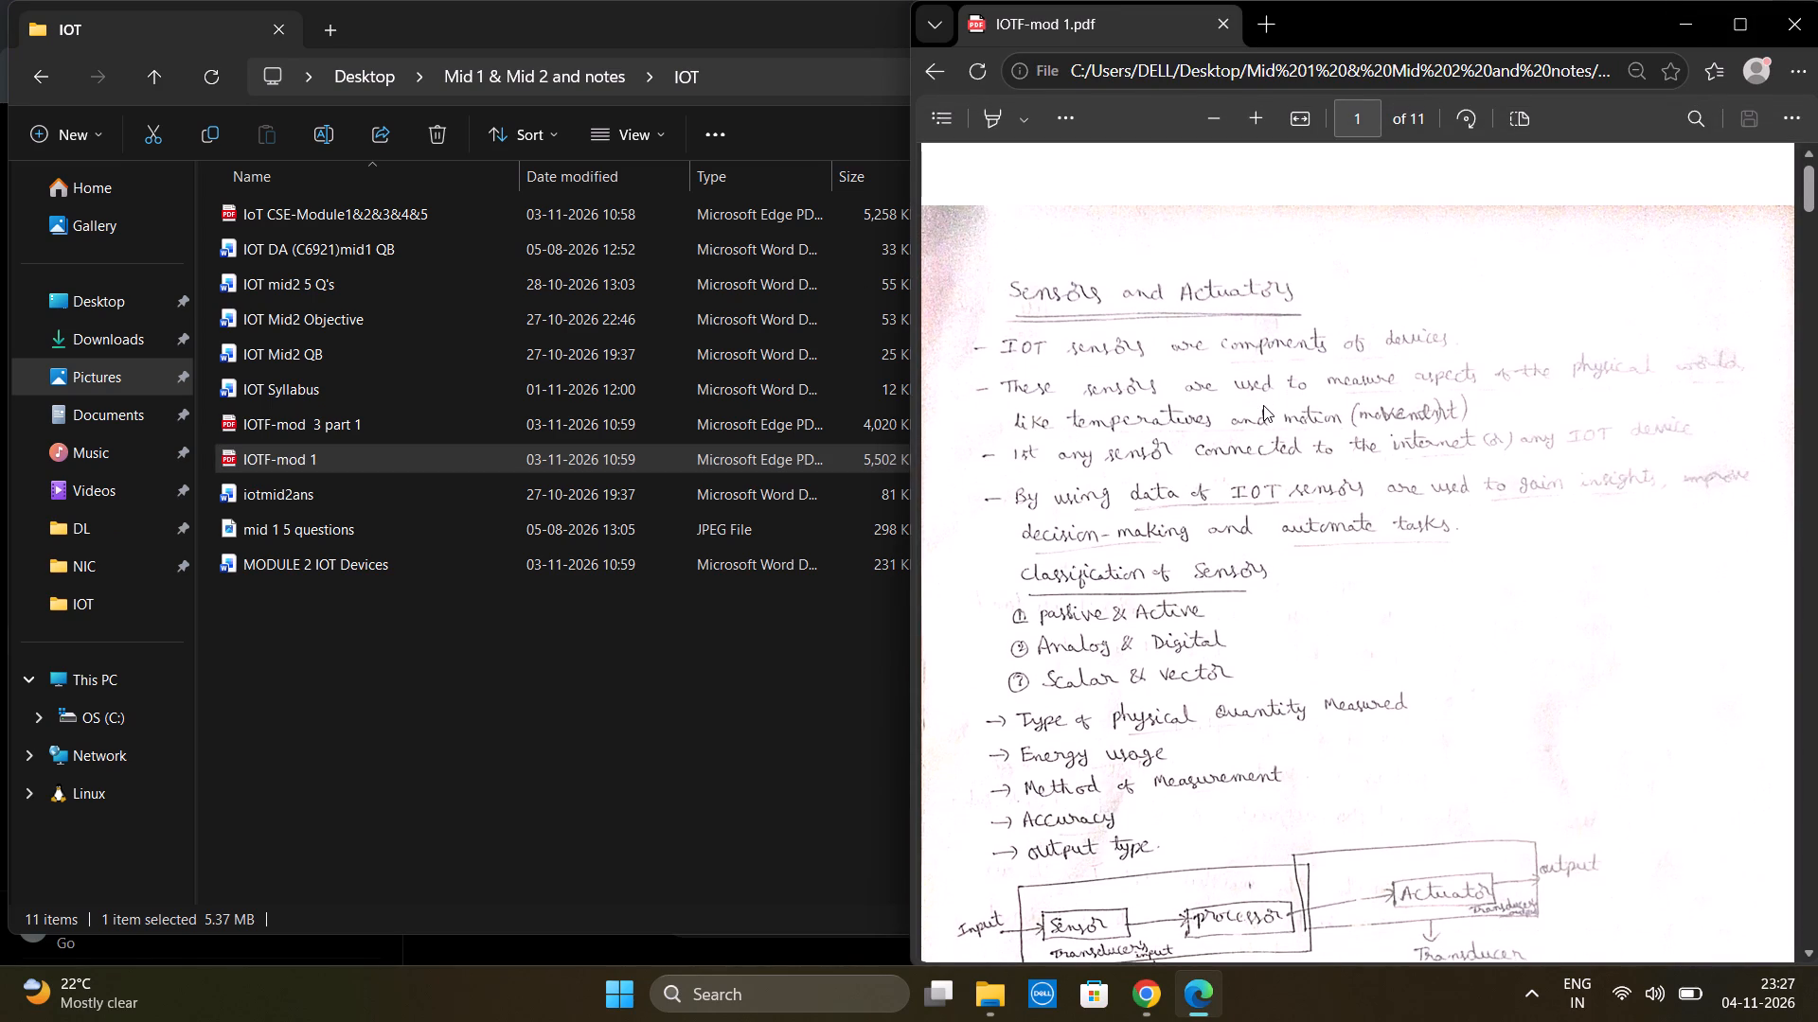
{"action": "scroll", "coordinate": [1263, 405], "scroll_direction": "left", "scroll_amount": 1}
{"action": "scroll", "coordinate": [1310, 351], "scroll_direction": "down", "scroll_amount": 3}
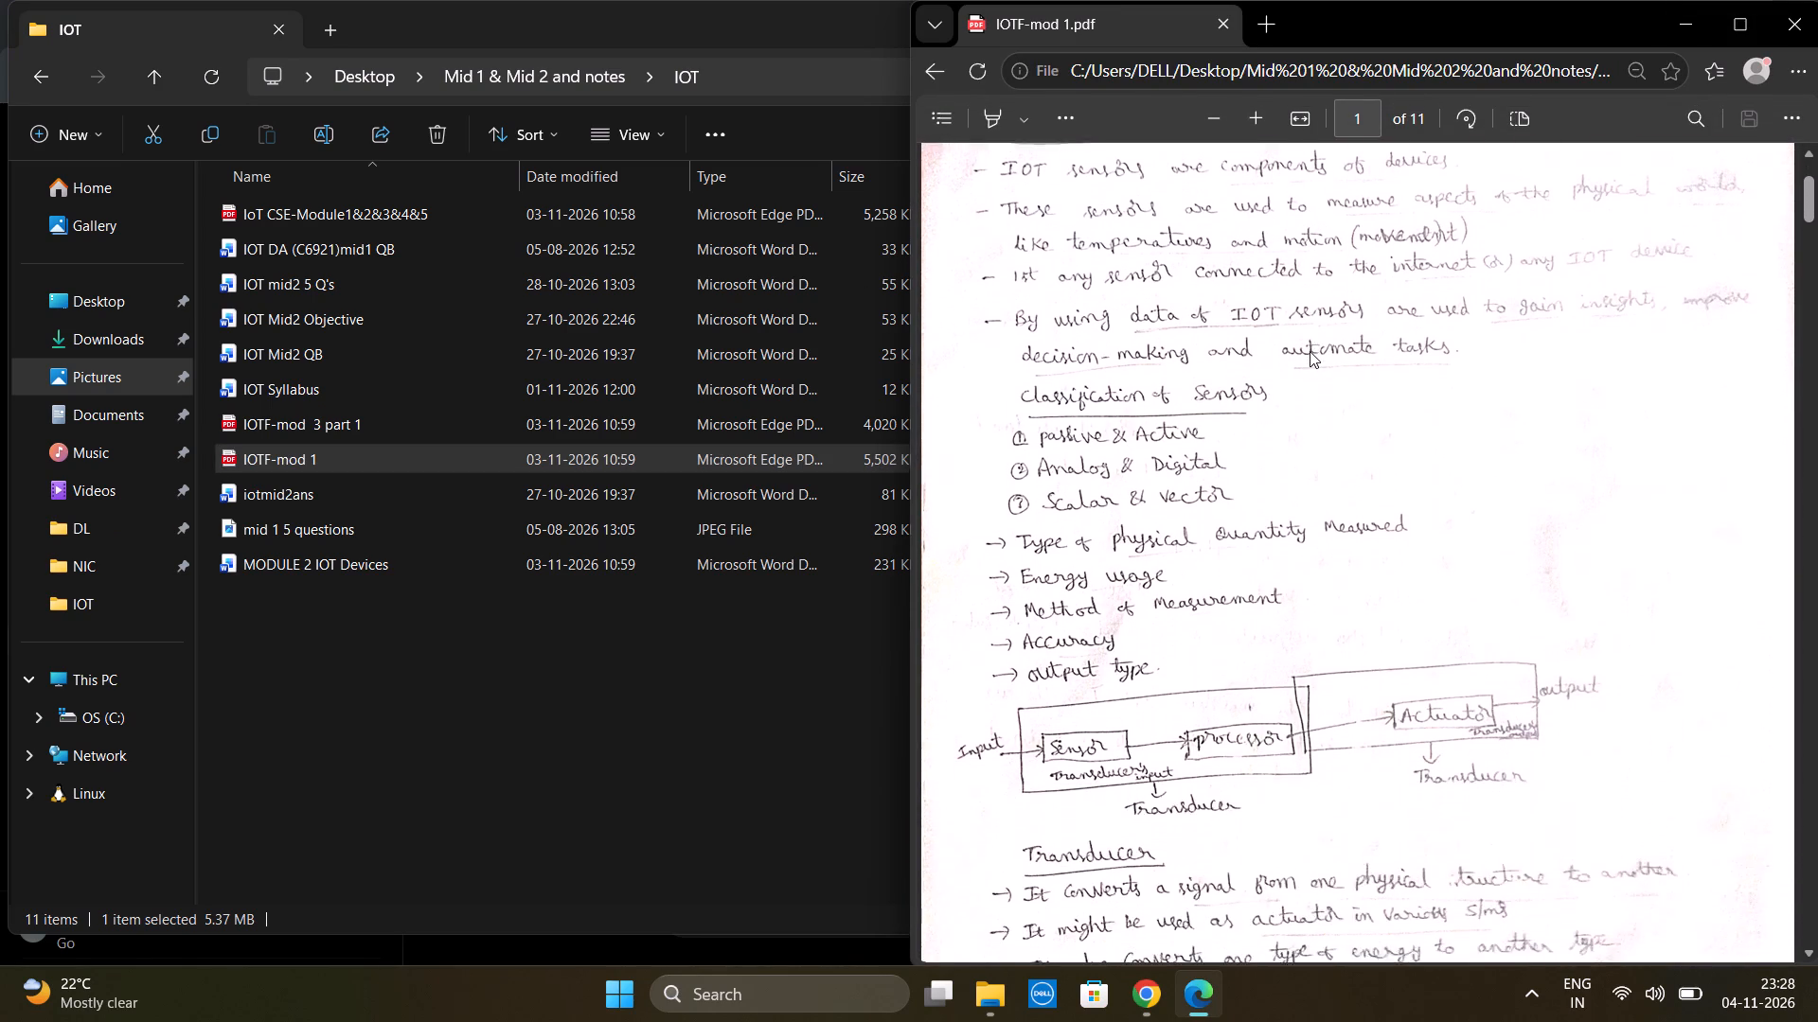
{"action": "scroll", "coordinate": [1310, 351], "scroll_direction": "down", "scroll_amount": 5}
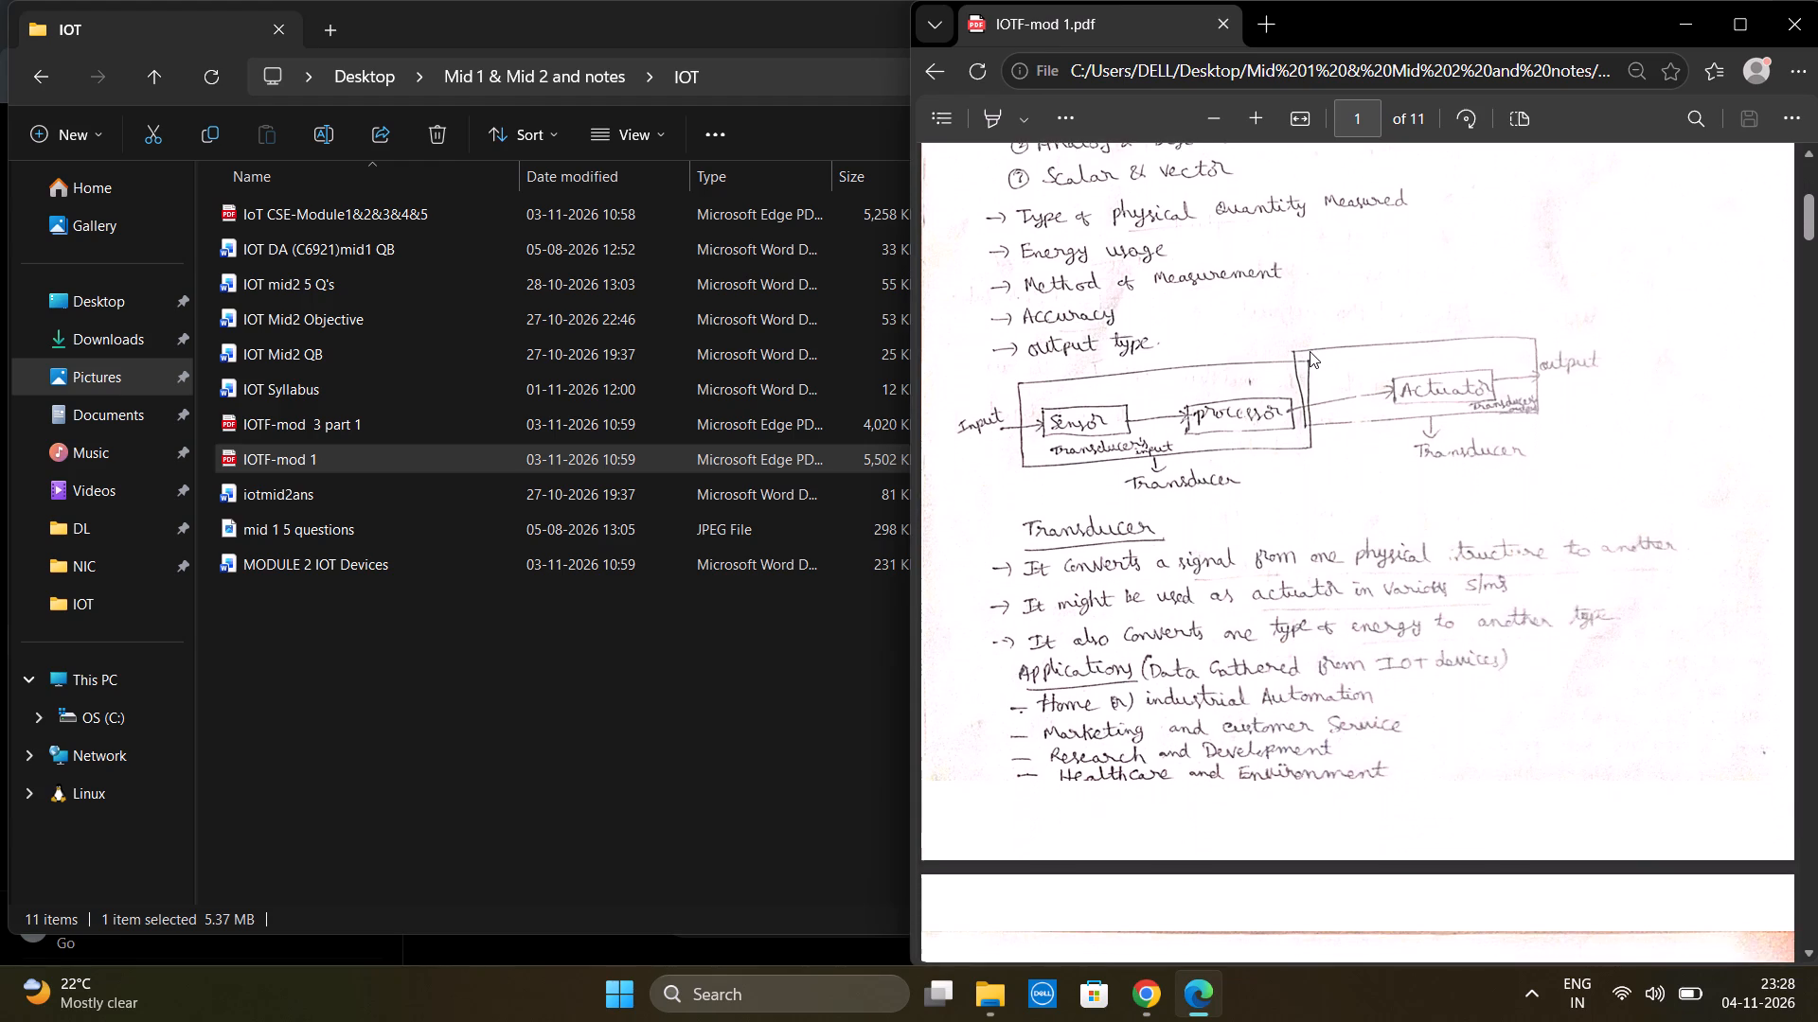
{"action": "scroll", "coordinate": [1310, 351], "scroll_direction": "down", "scroll_amount": 9}
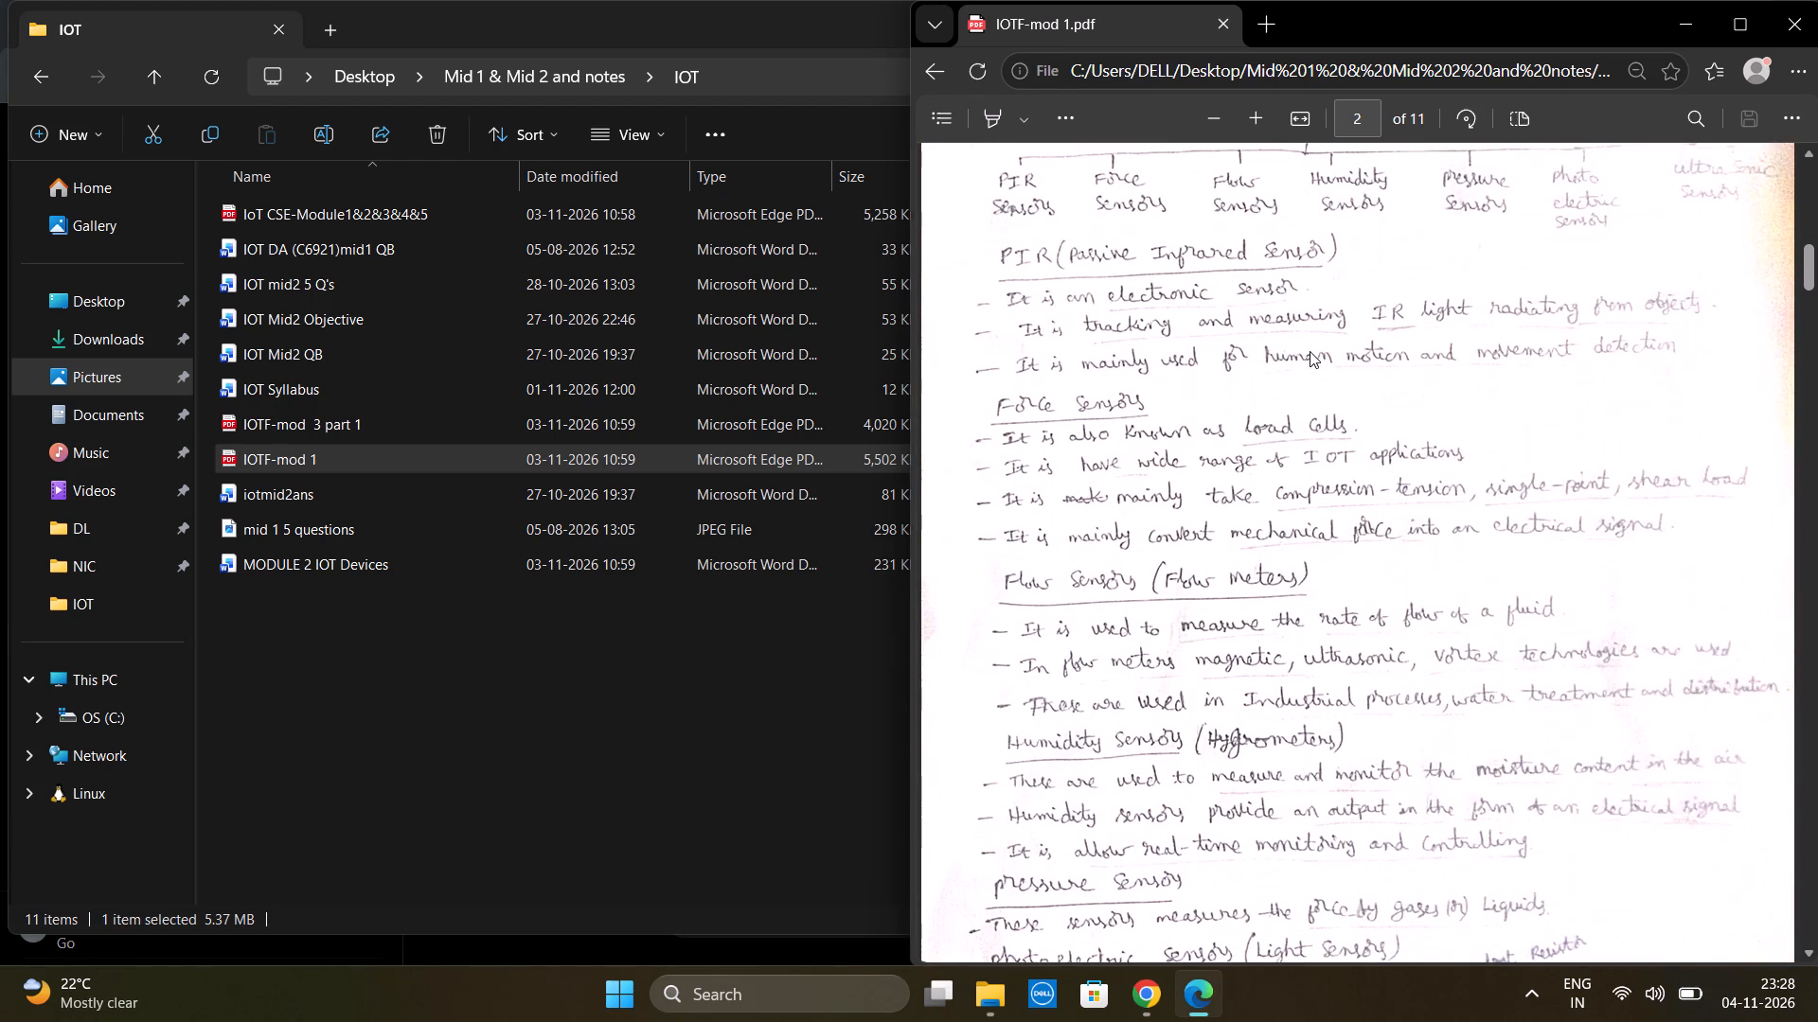
{"action": "scroll", "coordinate": [1310, 351], "scroll_direction": "down", "scroll_amount": 7}
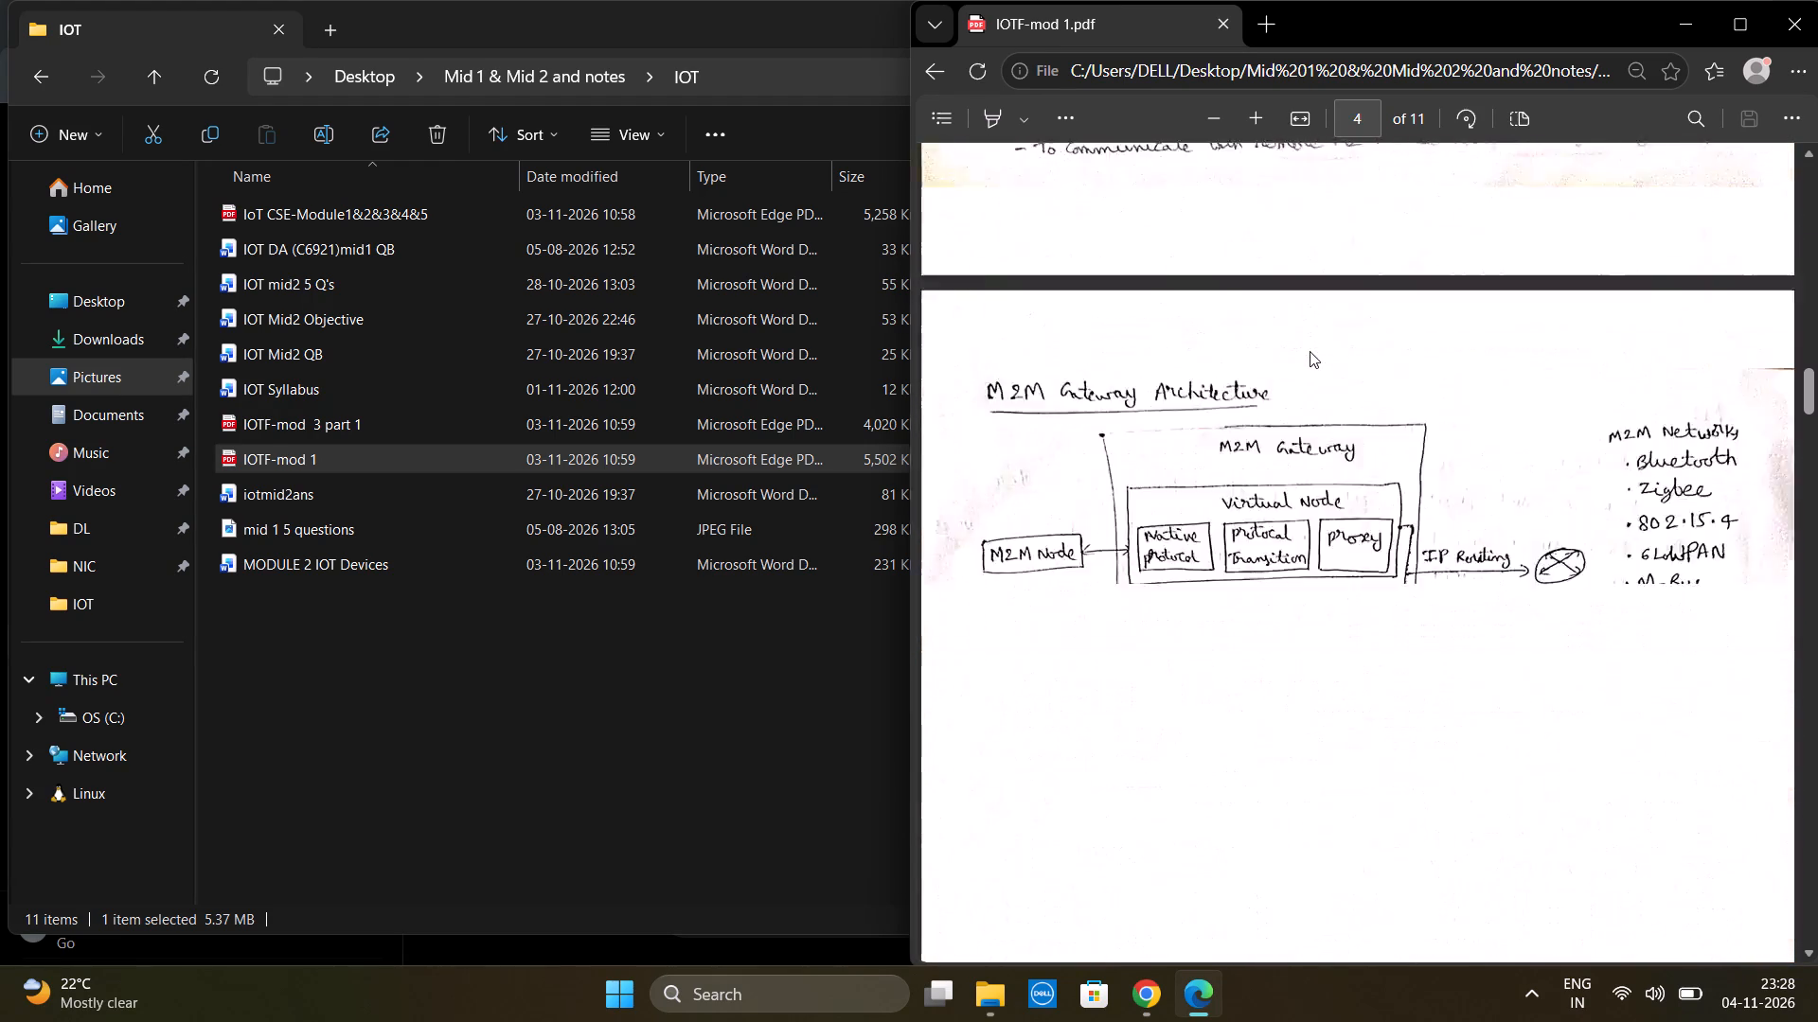
{"action": "scroll", "coordinate": [1310, 351], "scroll_direction": "down", "scroll_amount": 1}
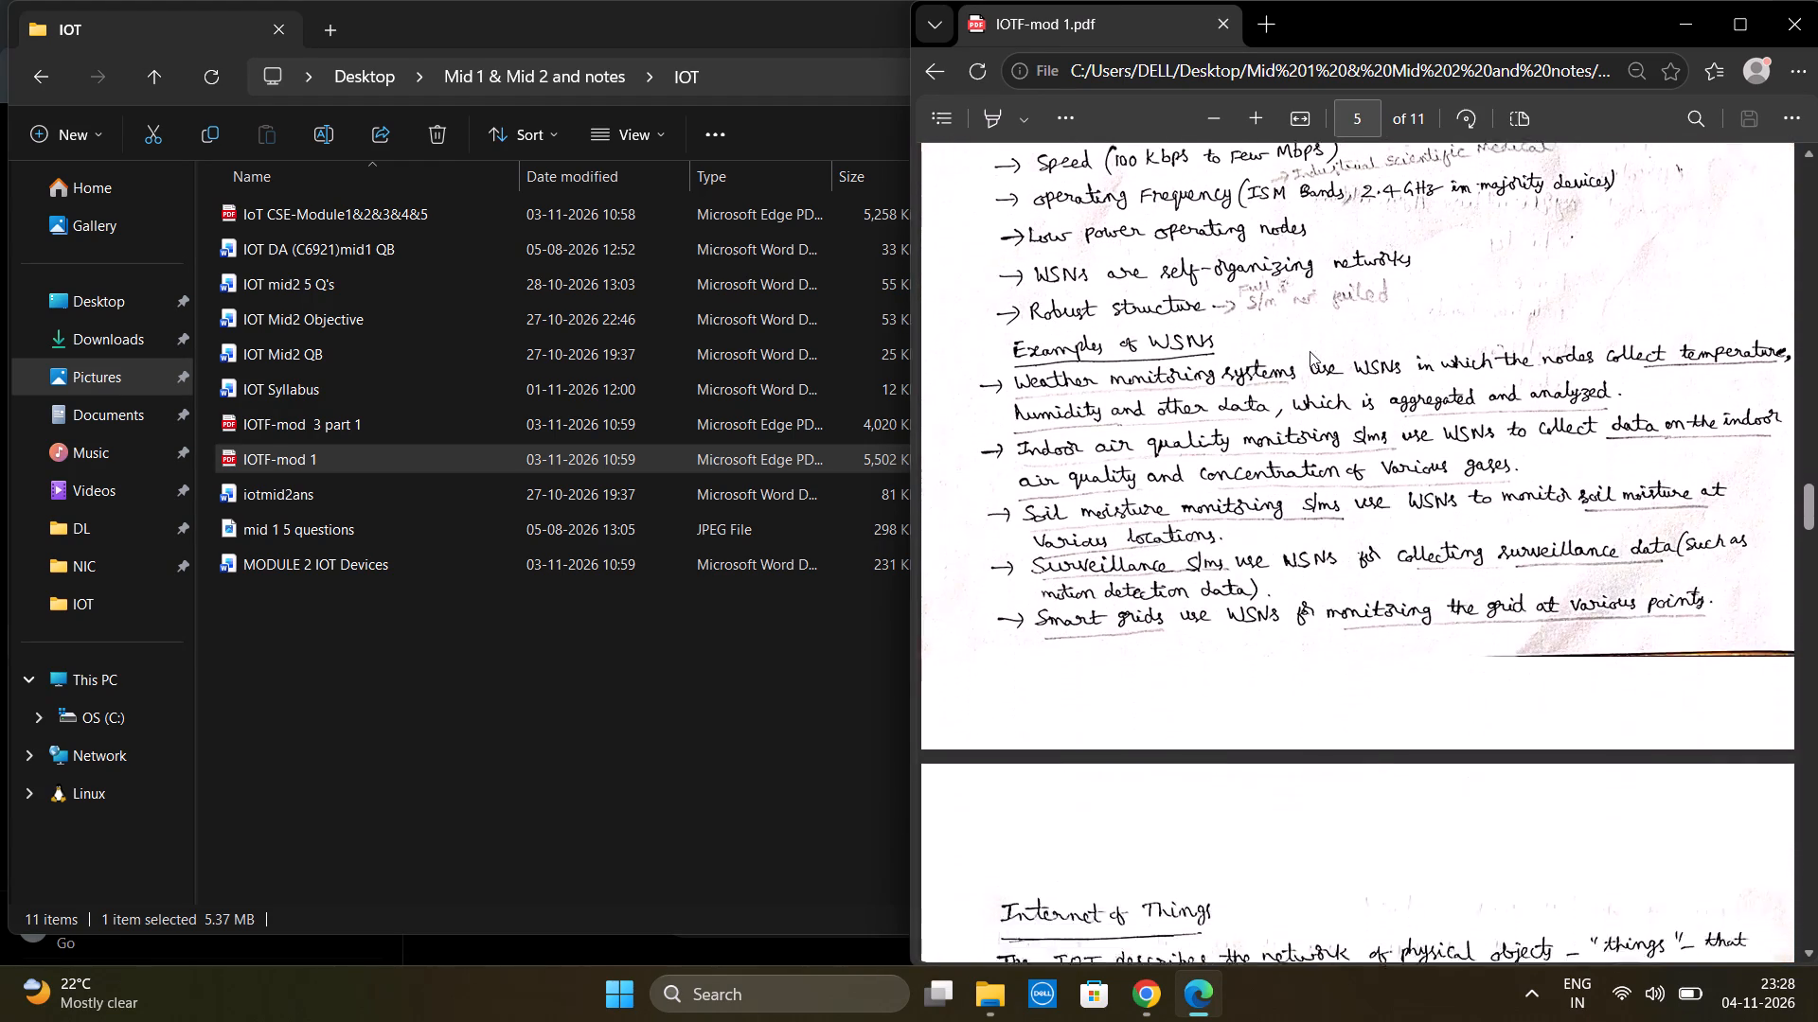
{"action": "scroll", "coordinate": [1310, 351], "scroll_direction": "down", "scroll_amount": 8}
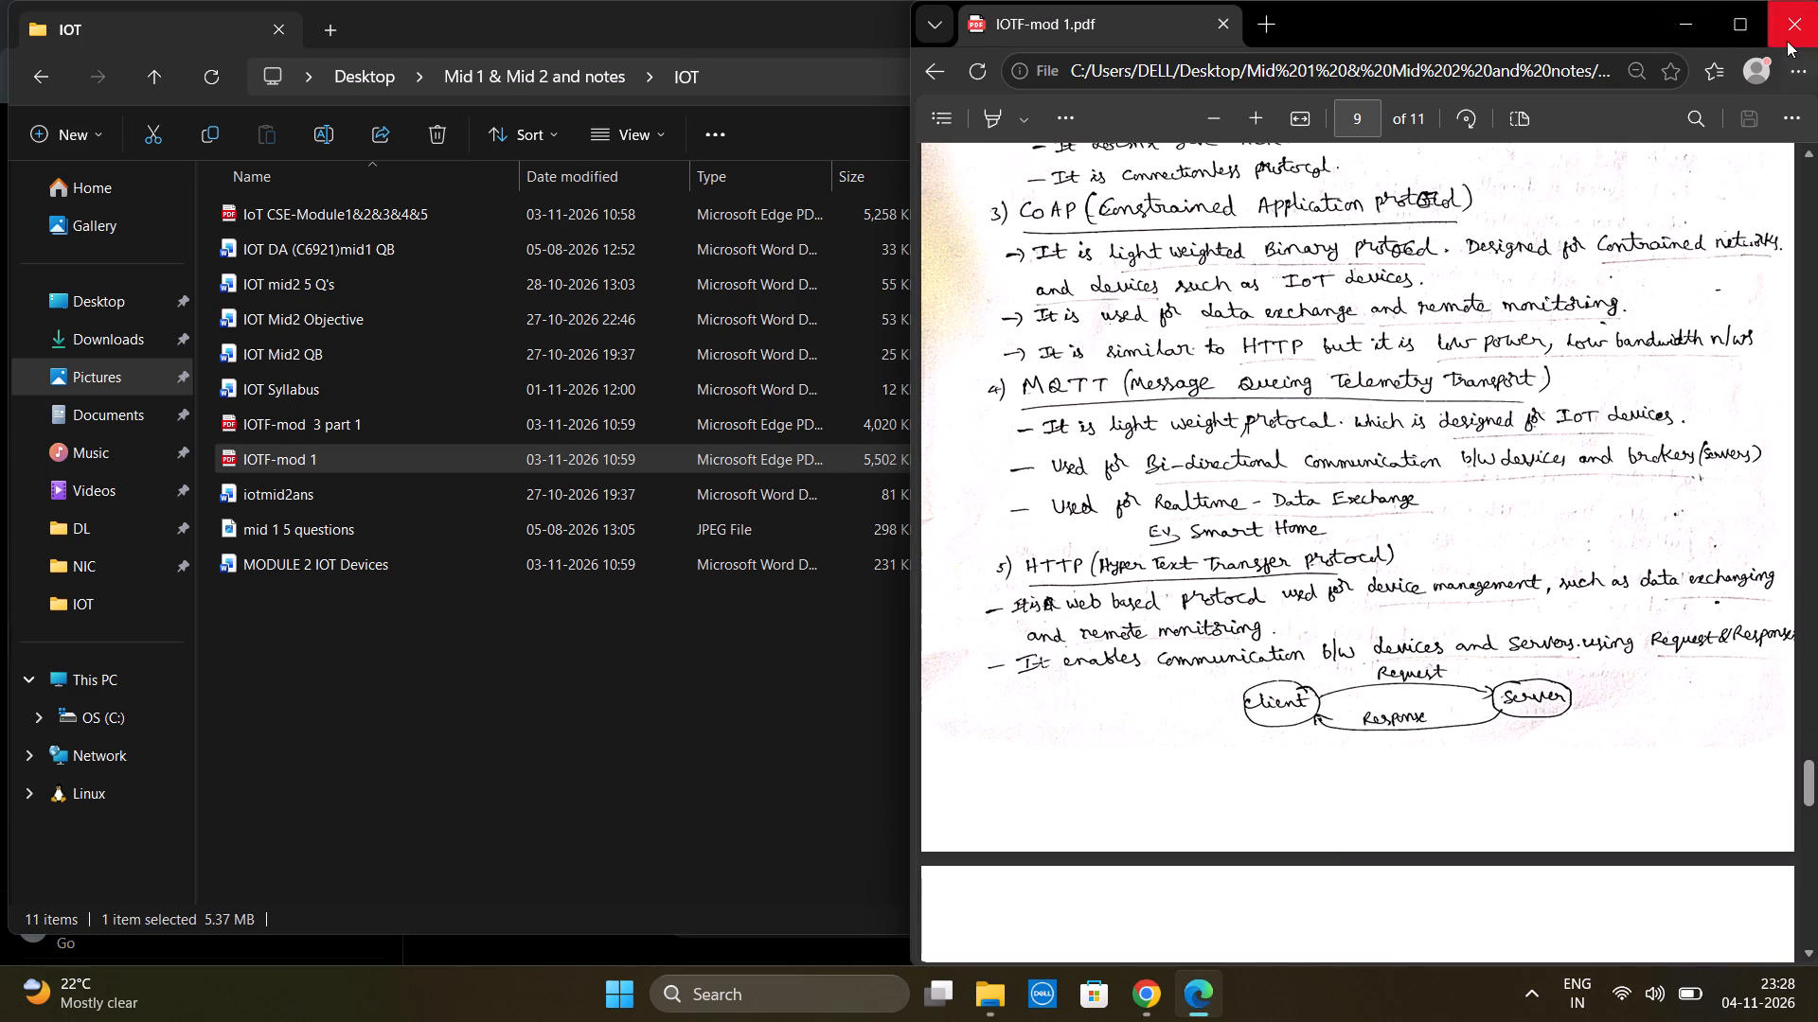
{"action": "left_click", "coordinate": [1787, 41]}
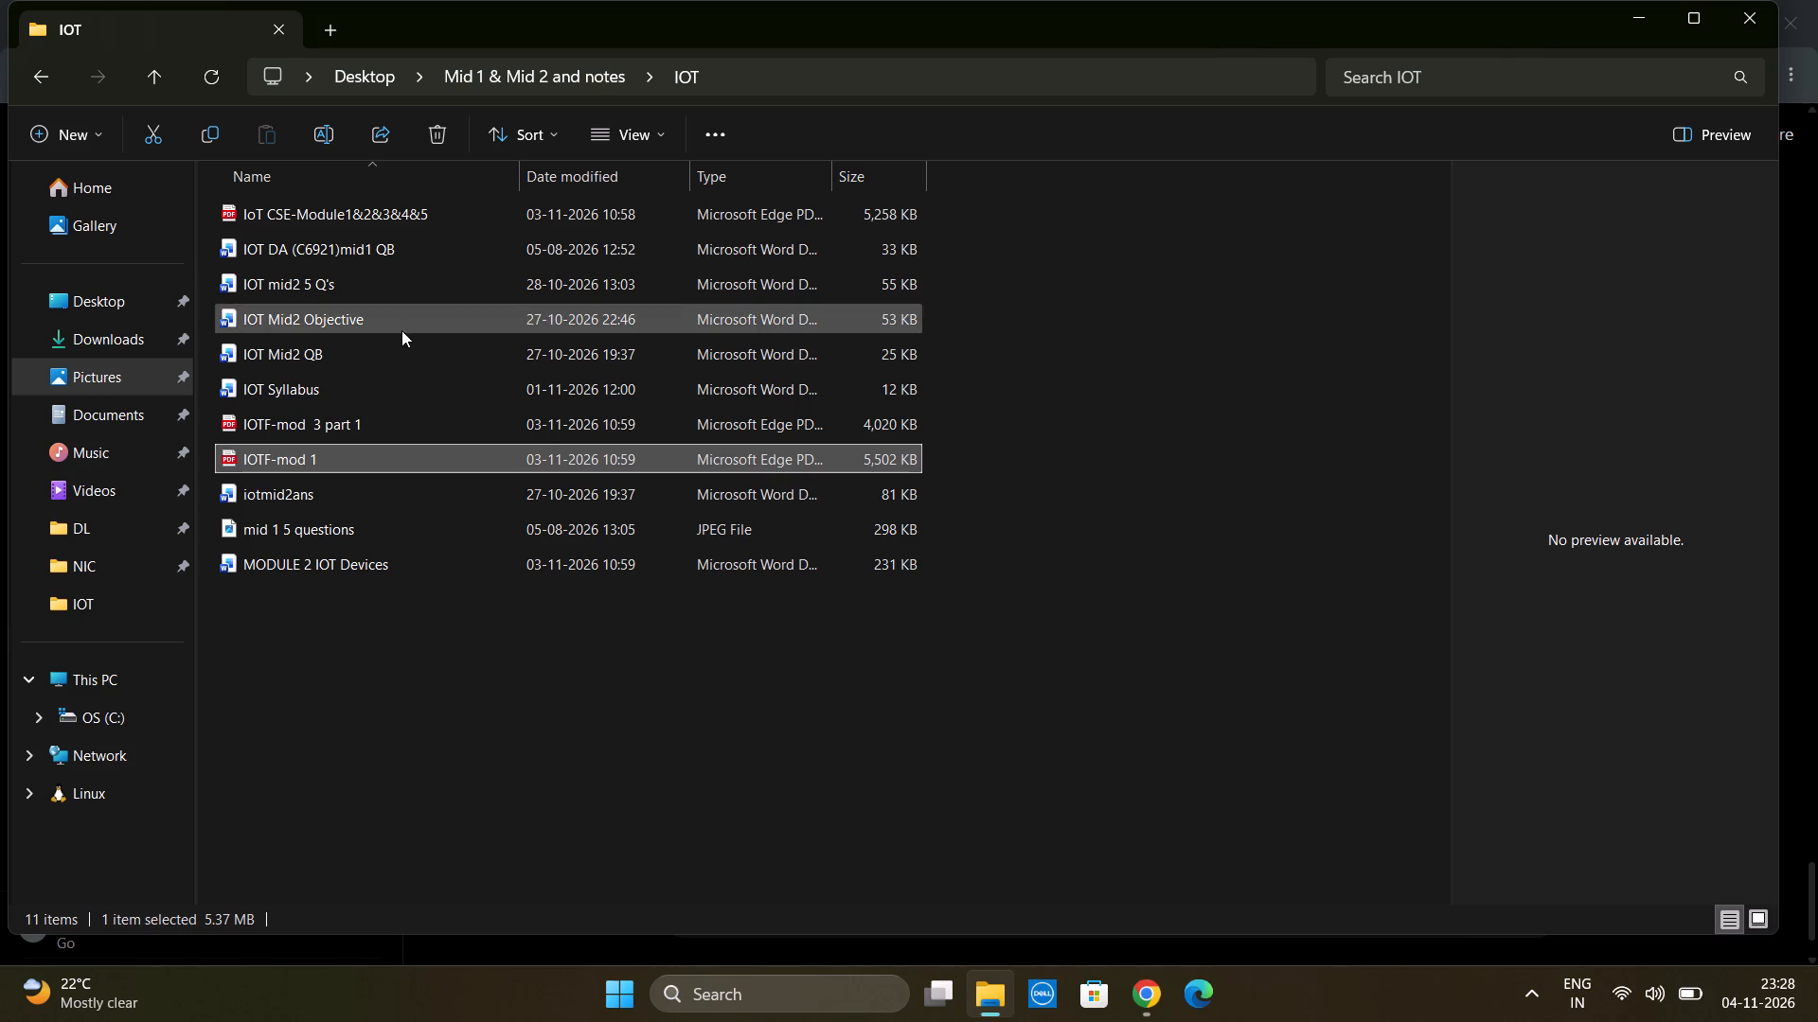
Open the IoT CSE-Module1&2&3&4&5 PDF from the IOT folder.
{"action": "double_click", "coordinate": [383, 215]}
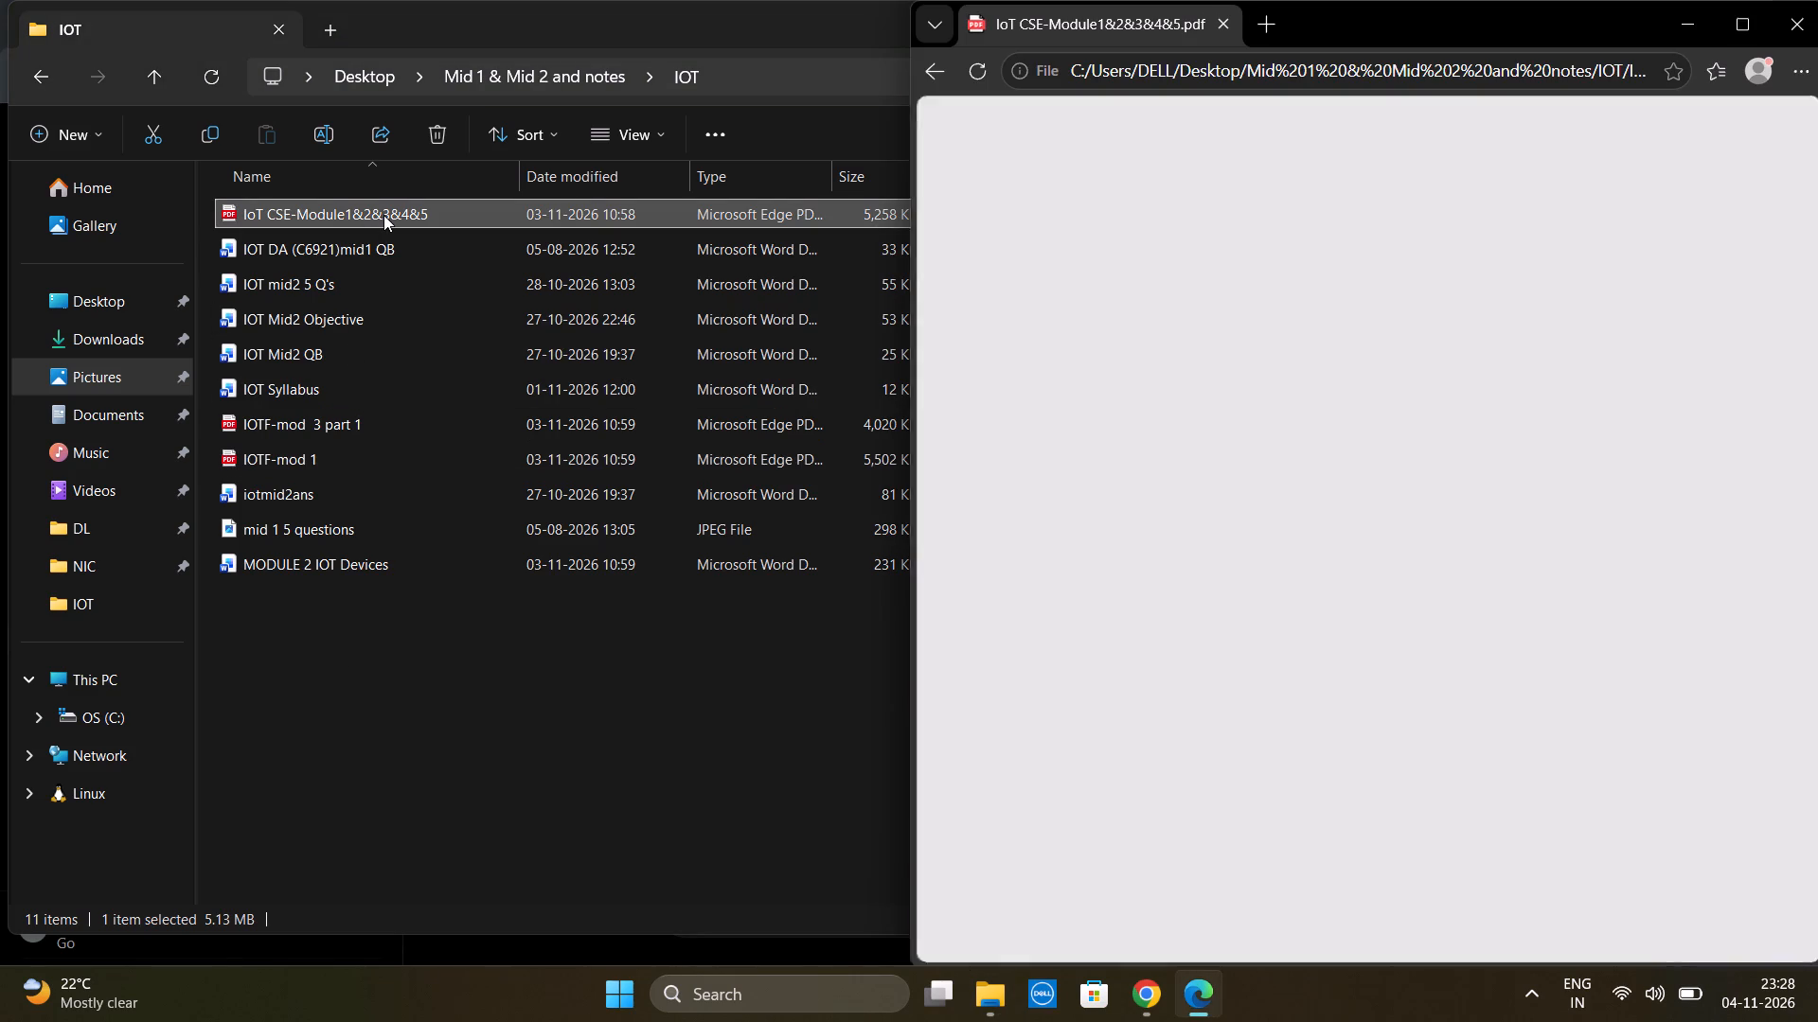
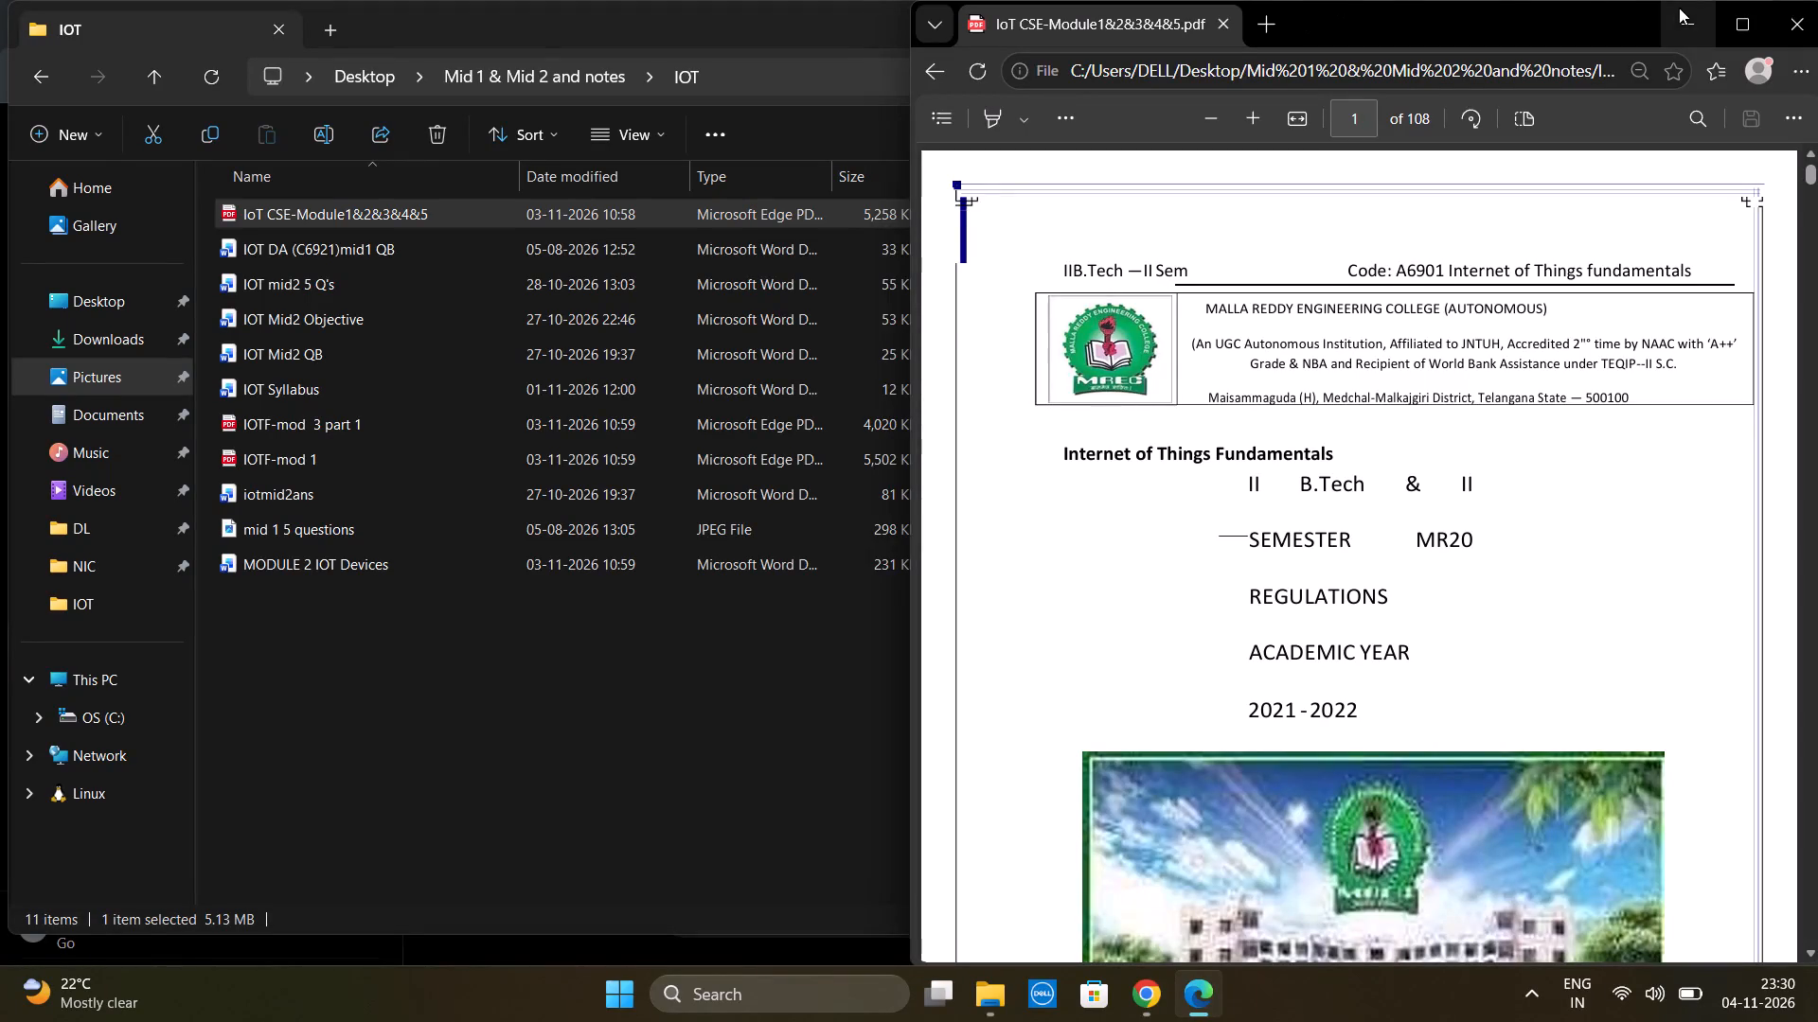
Maximize the PDF window and skim the opening pages from the cover through section 1.4.4 Wireless Sensor Networks.
{"action": "left_click", "coordinate": [1729, 25]}
{"action": "scroll", "coordinate": [960, 680], "scroll_direction": "down", "scroll_amount": 1}
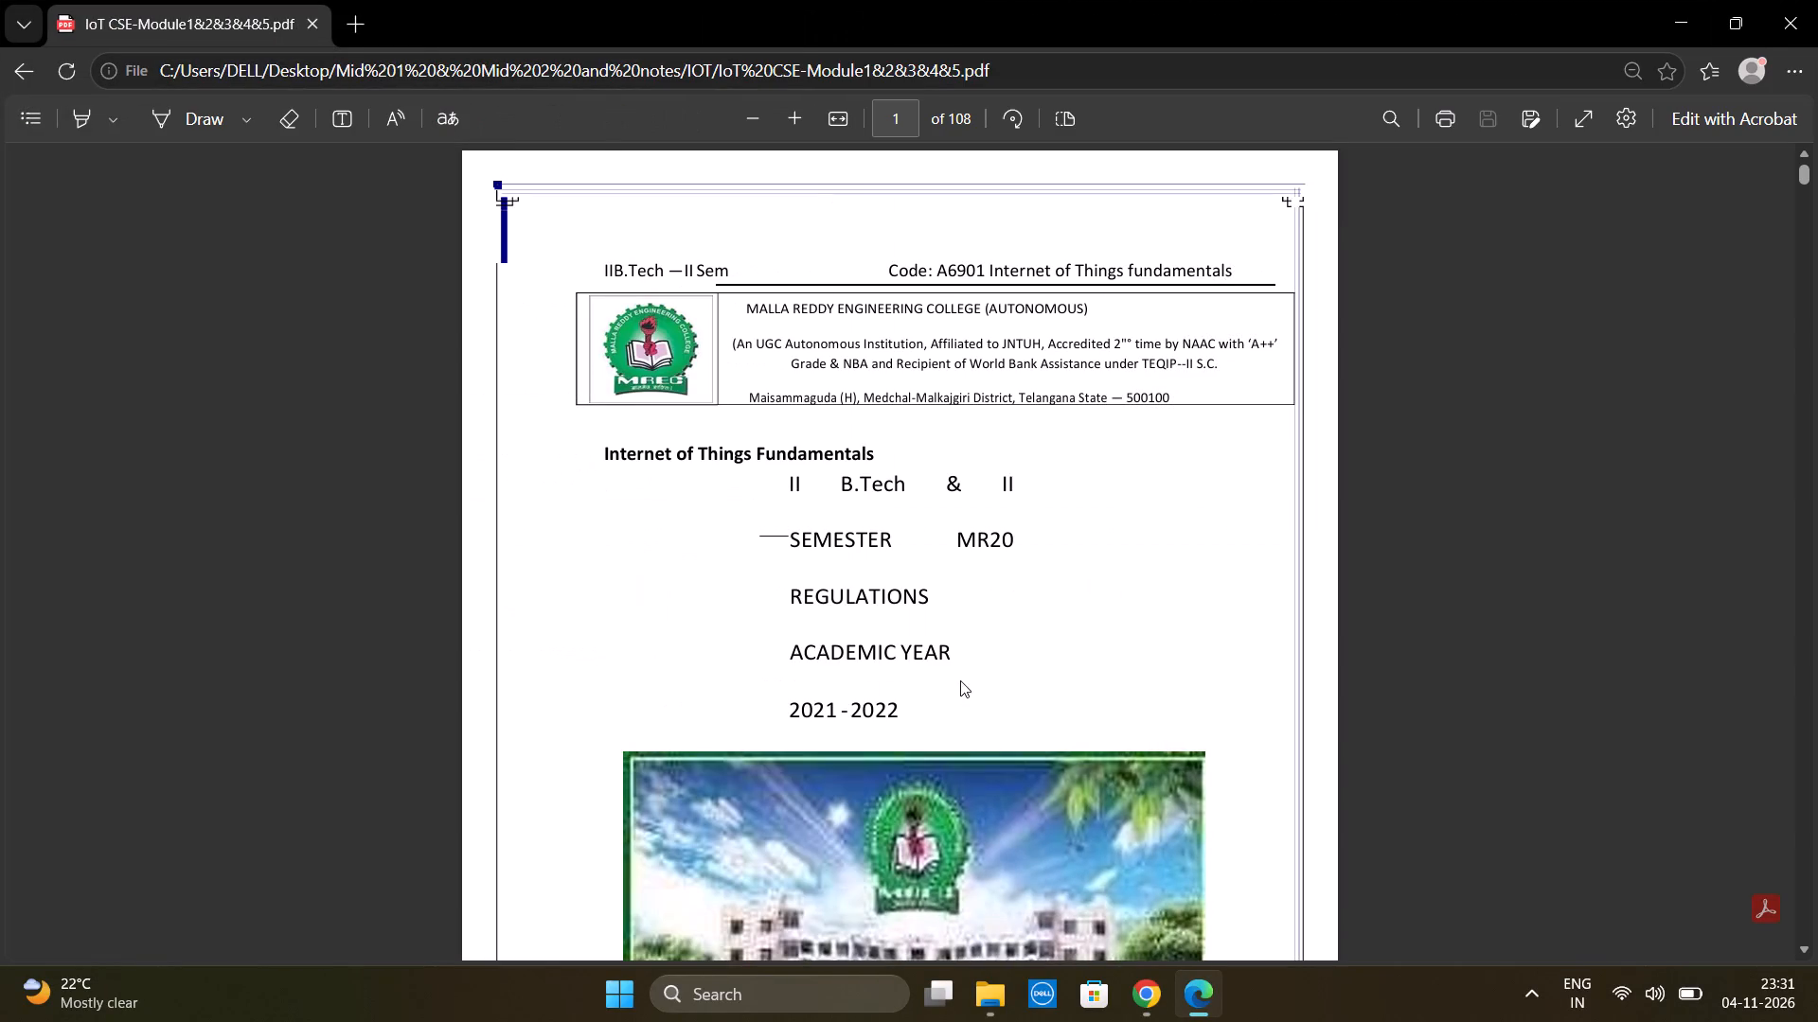
{"action": "scroll", "coordinate": [960, 680], "scroll_direction": "down", "scroll_amount": 2}
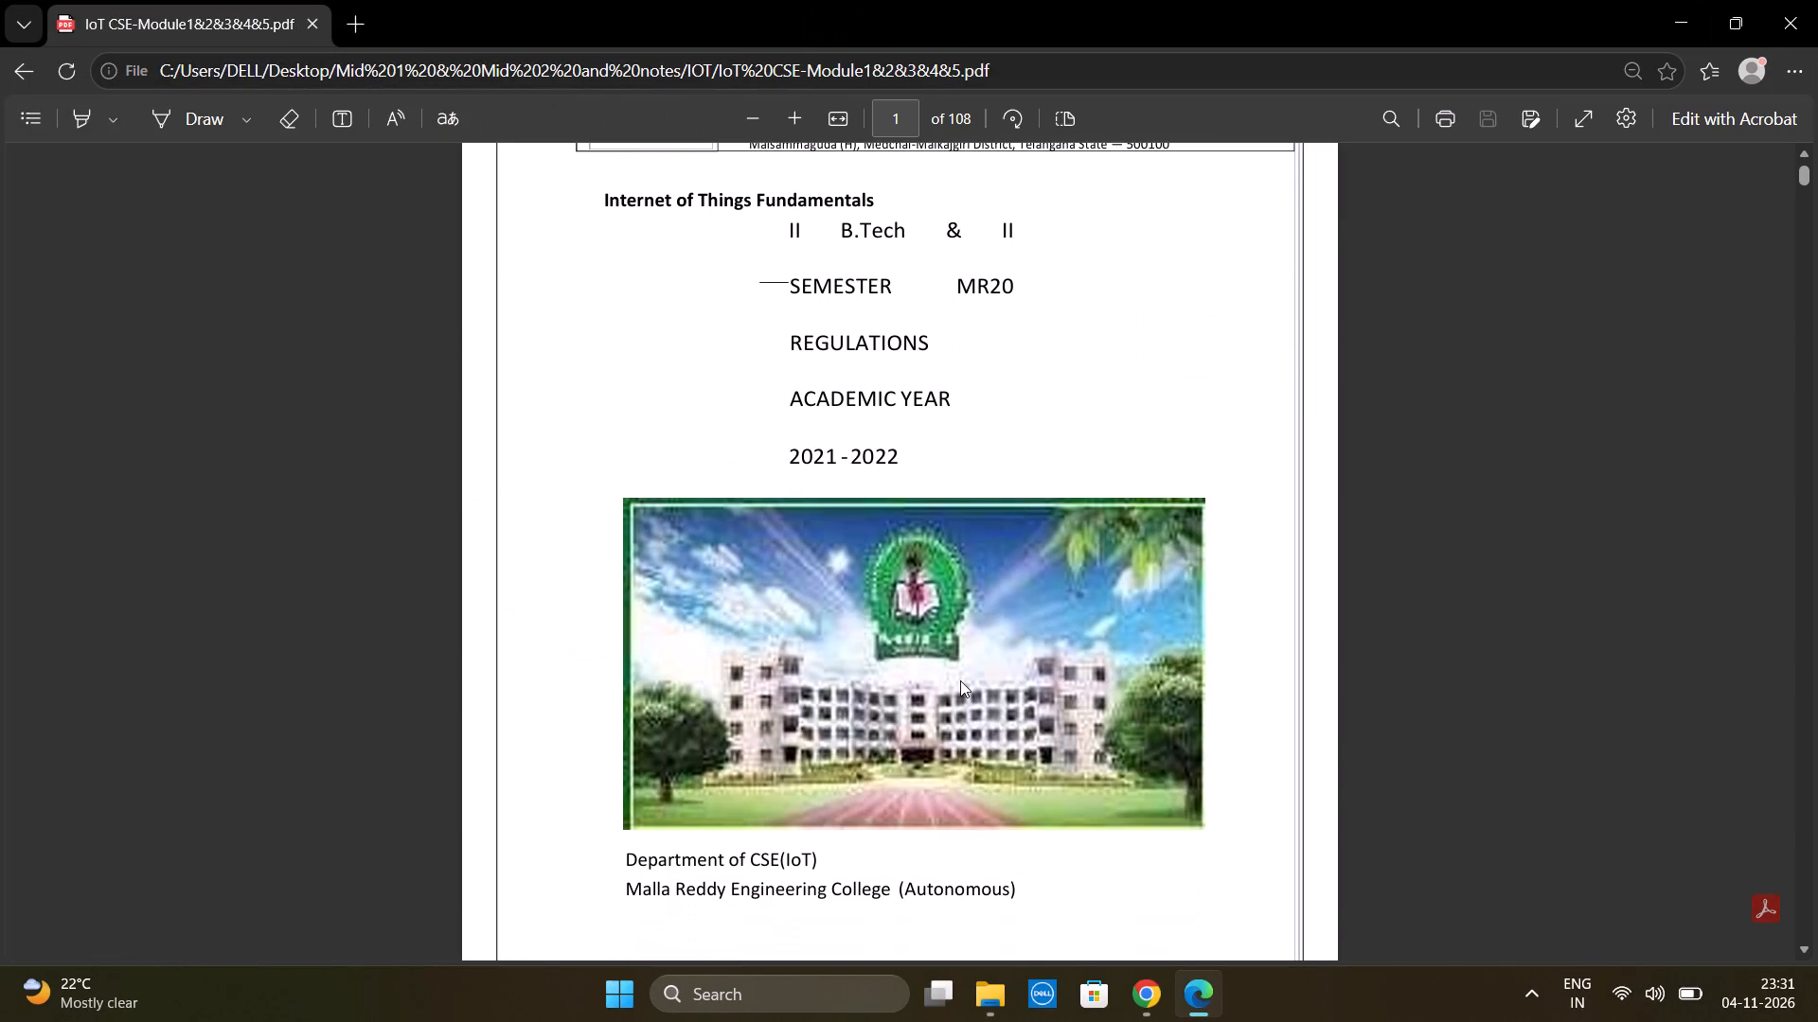
{"action": "scroll", "coordinate": [960, 680], "scroll_direction": "down", "scroll_amount": 8}
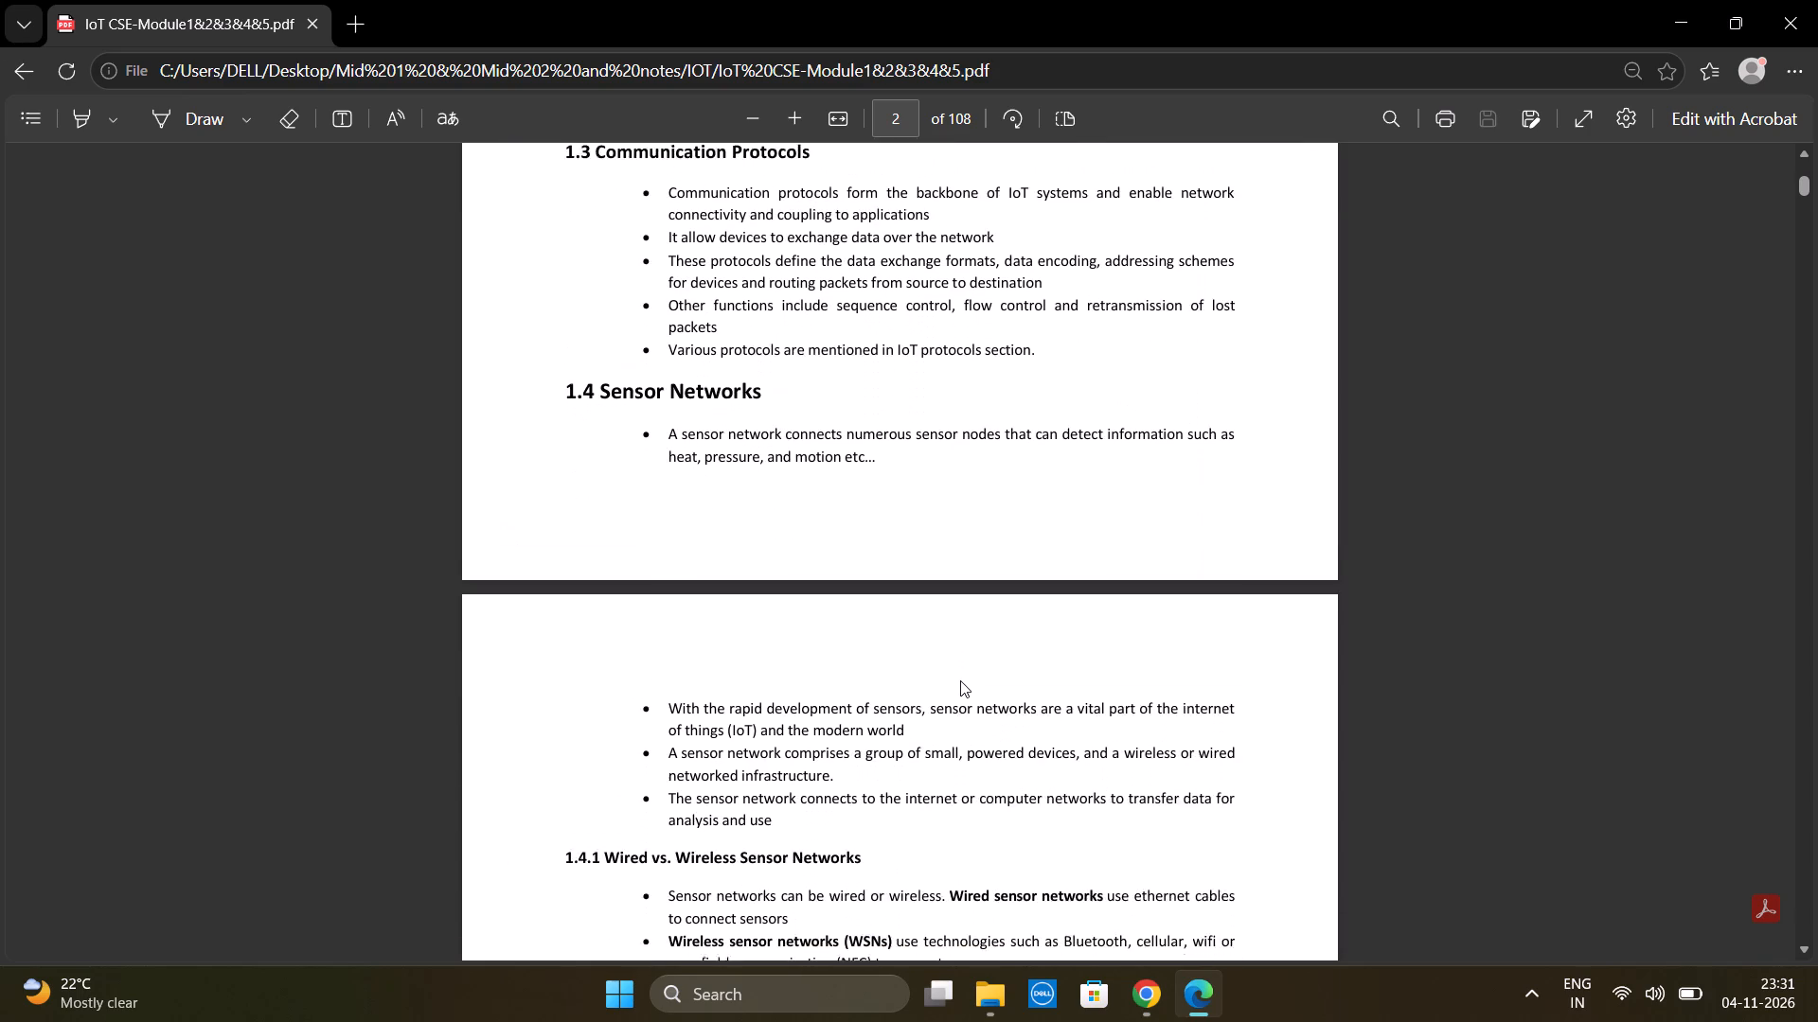
{"action": "scroll", "coordinate": [960, 680], "scroll_direction": "down", "scroll_amount": 5}
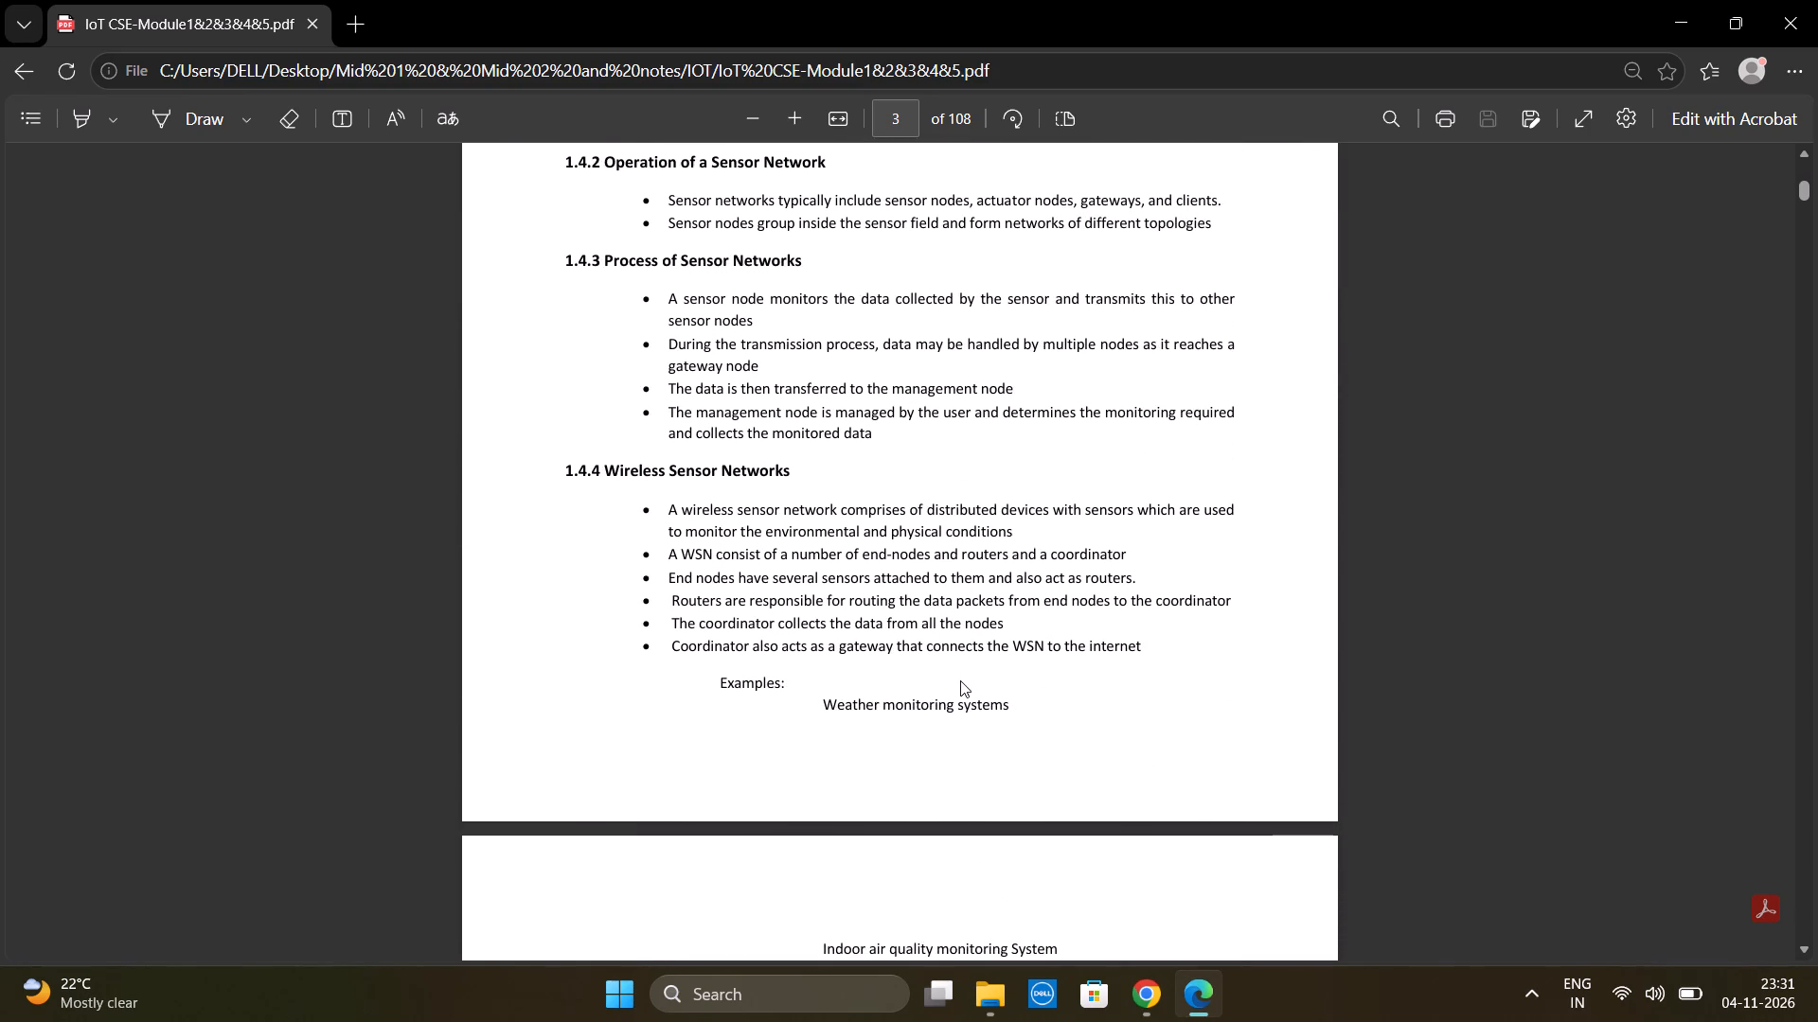
{"action": "scroll", "coordinate": [960, 680], "scroll_direction": "down", "scroll_amount": 1}
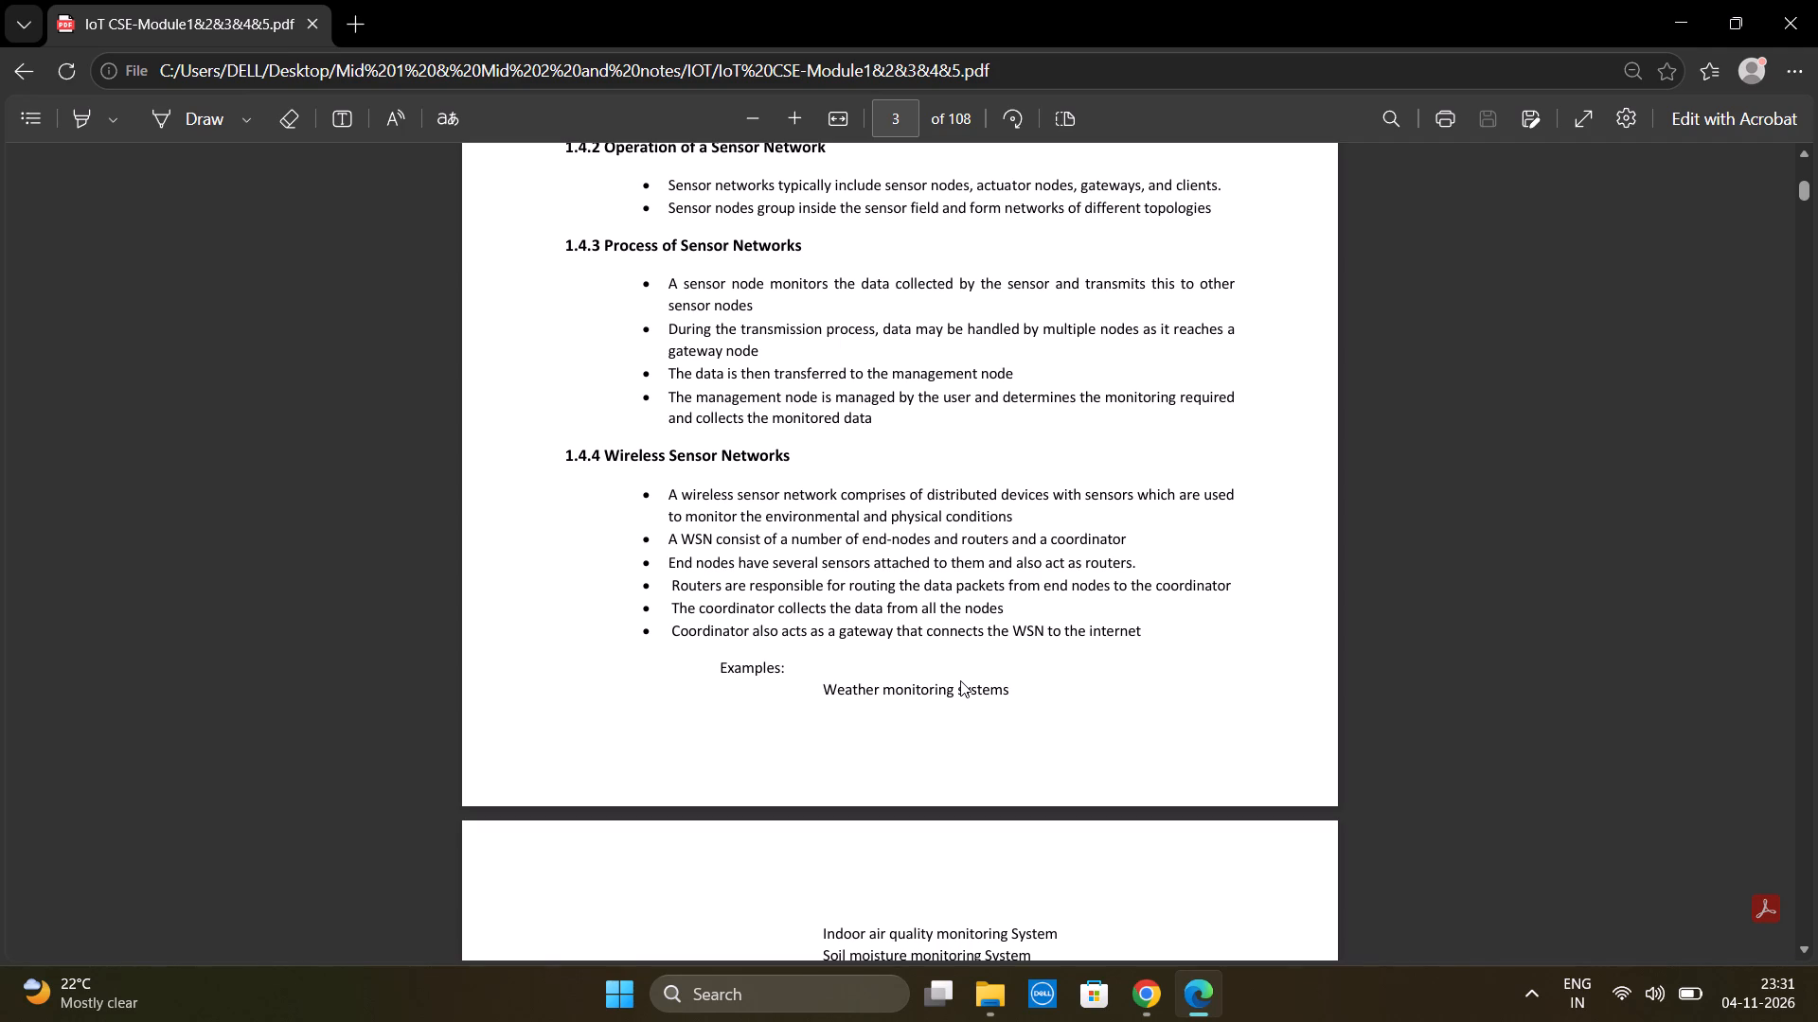
Return to the Module-I heading on page 2, enlarge the page, and read the contents list and section 1.1 Sensors.
{"action": "scroll", "coordinate": [960, 680], "scroll_direction": "up", "scroll_amount": 1}
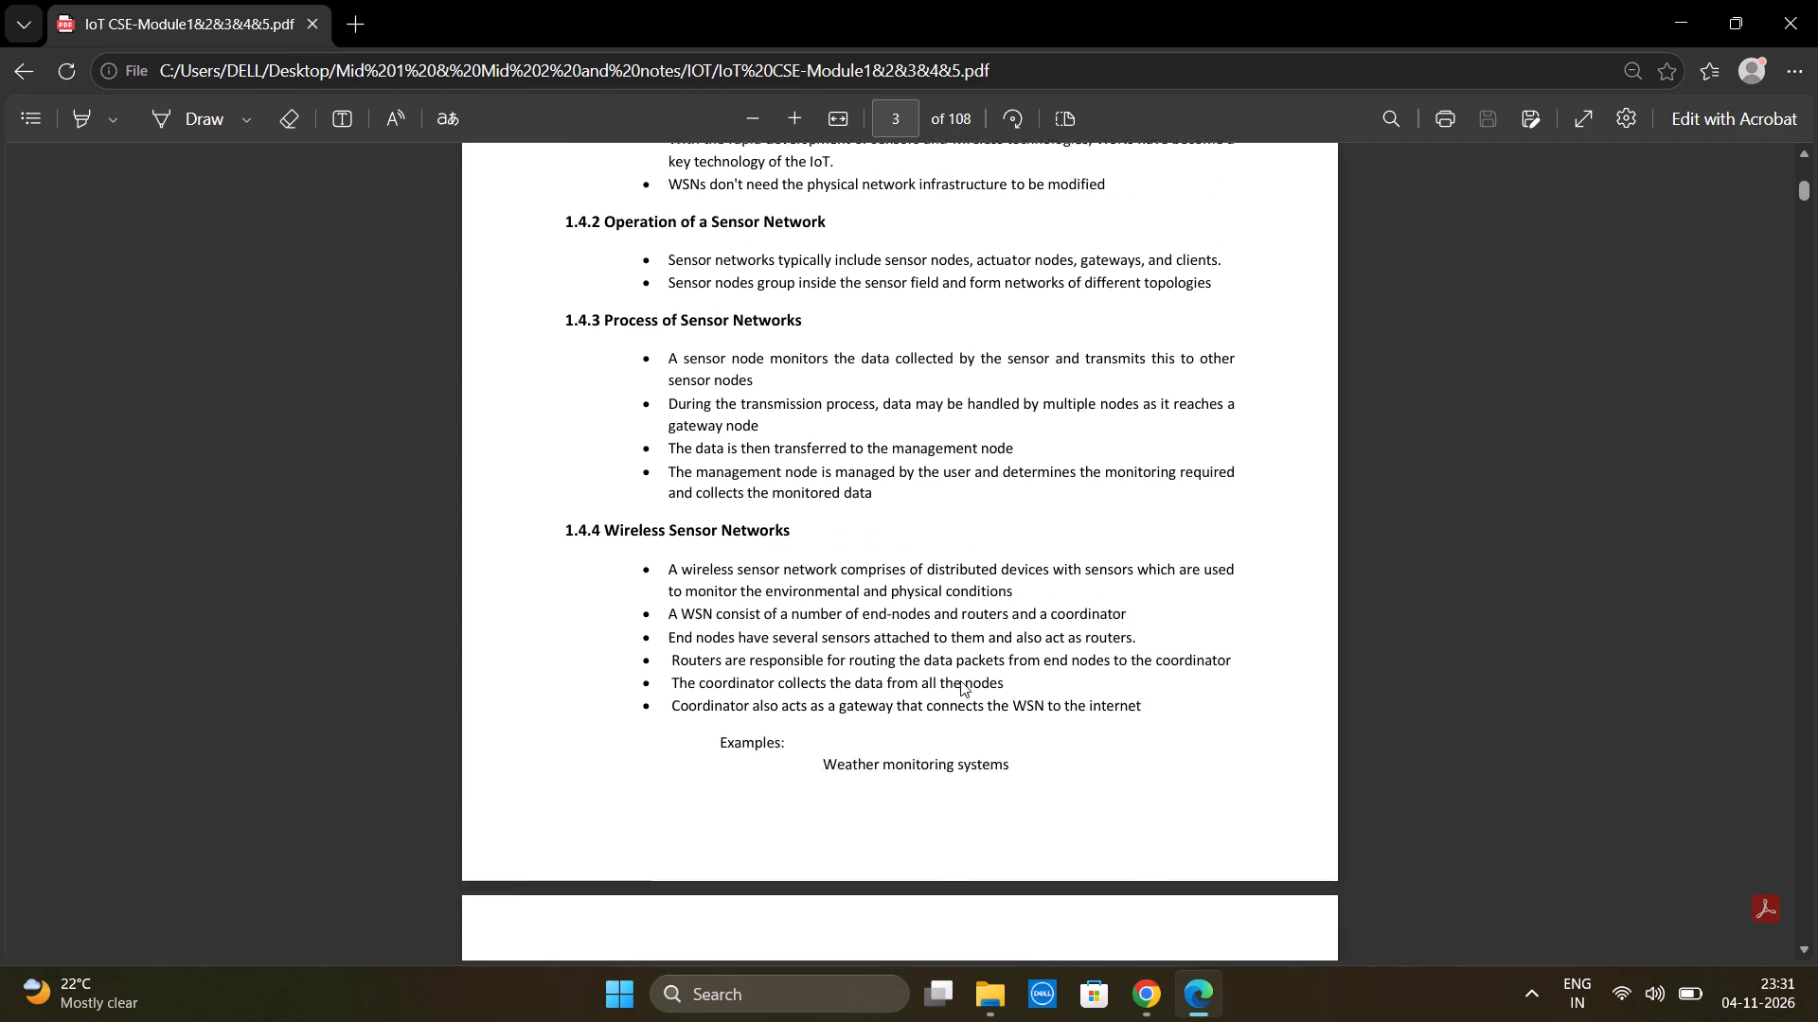
{"action": "scroll", "coordinate": [960, 680], "scroll_direction": "up", "scroll_amount": 9}
{"action": "scroll", "coordinate": [960, 680], "scroll_direction": "down", "scroll_amount": 5}
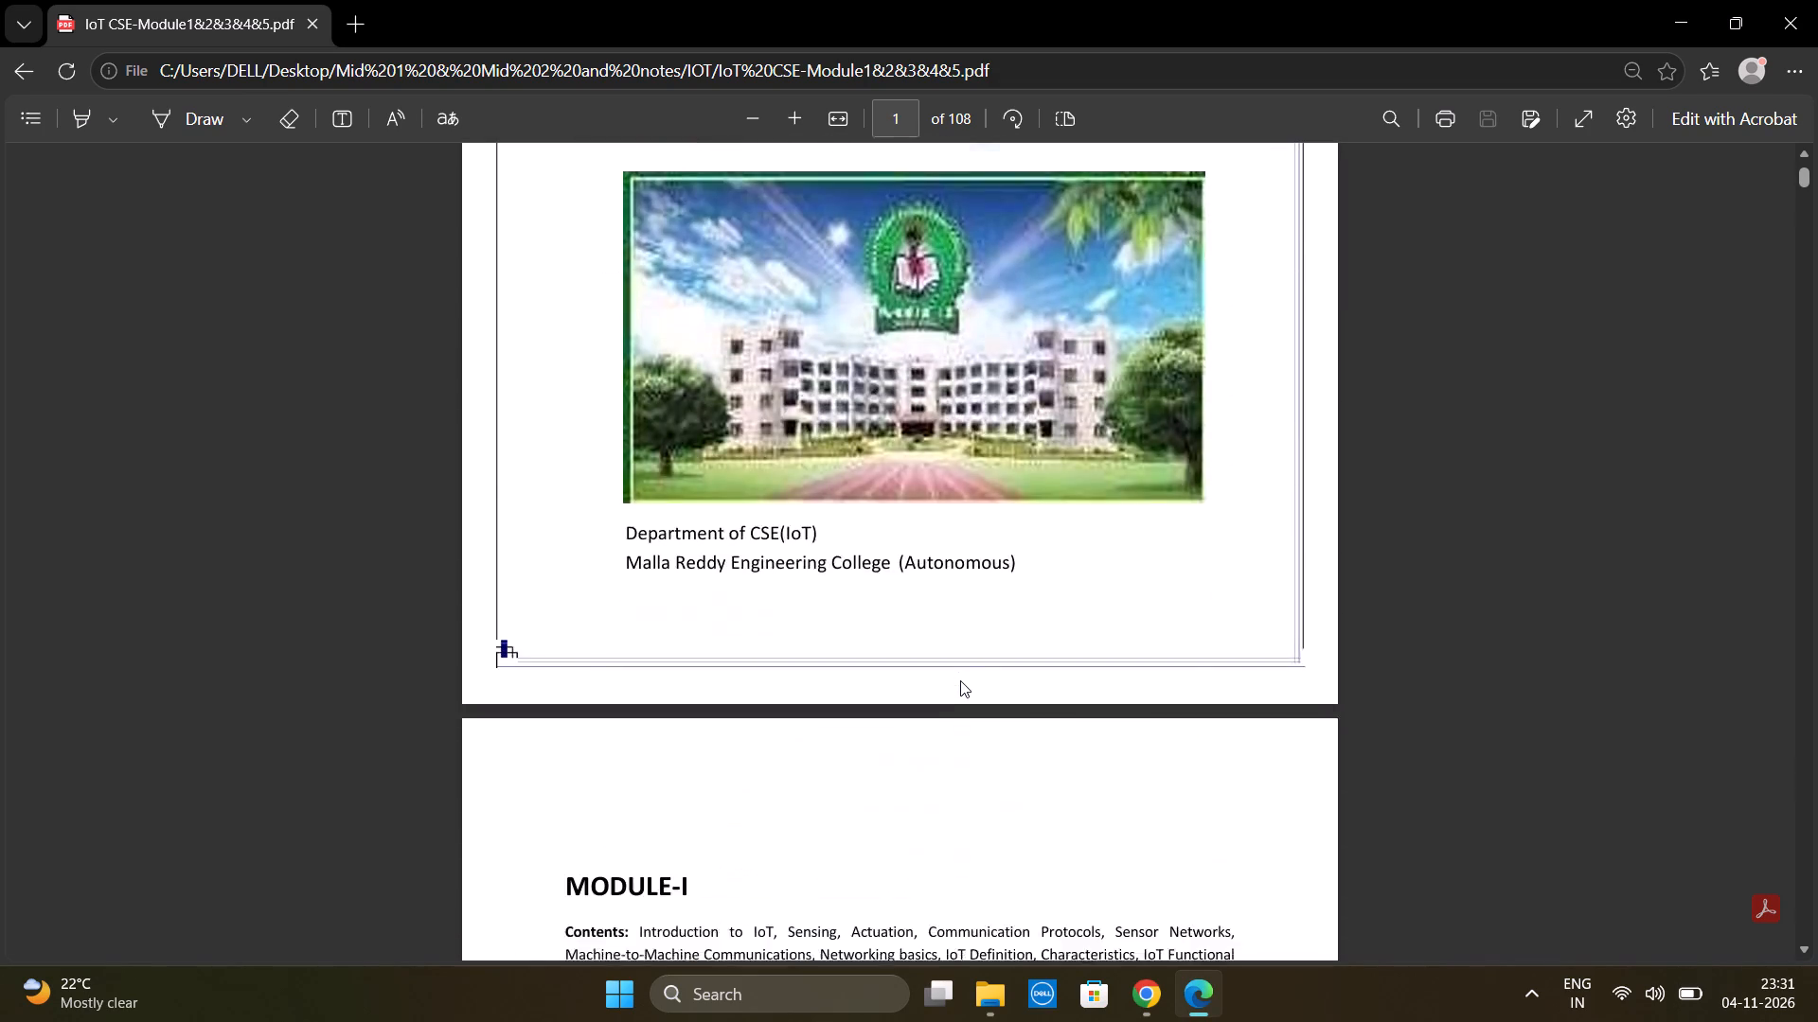
{"action": "scroll", "coordinate": [960, 680], "scroll_direction": "down", "scroll_amount": 2}
{"action": "scroll", "coordinate": [960, 680], "scroll_direction": "up", "scroll_amount": 1}
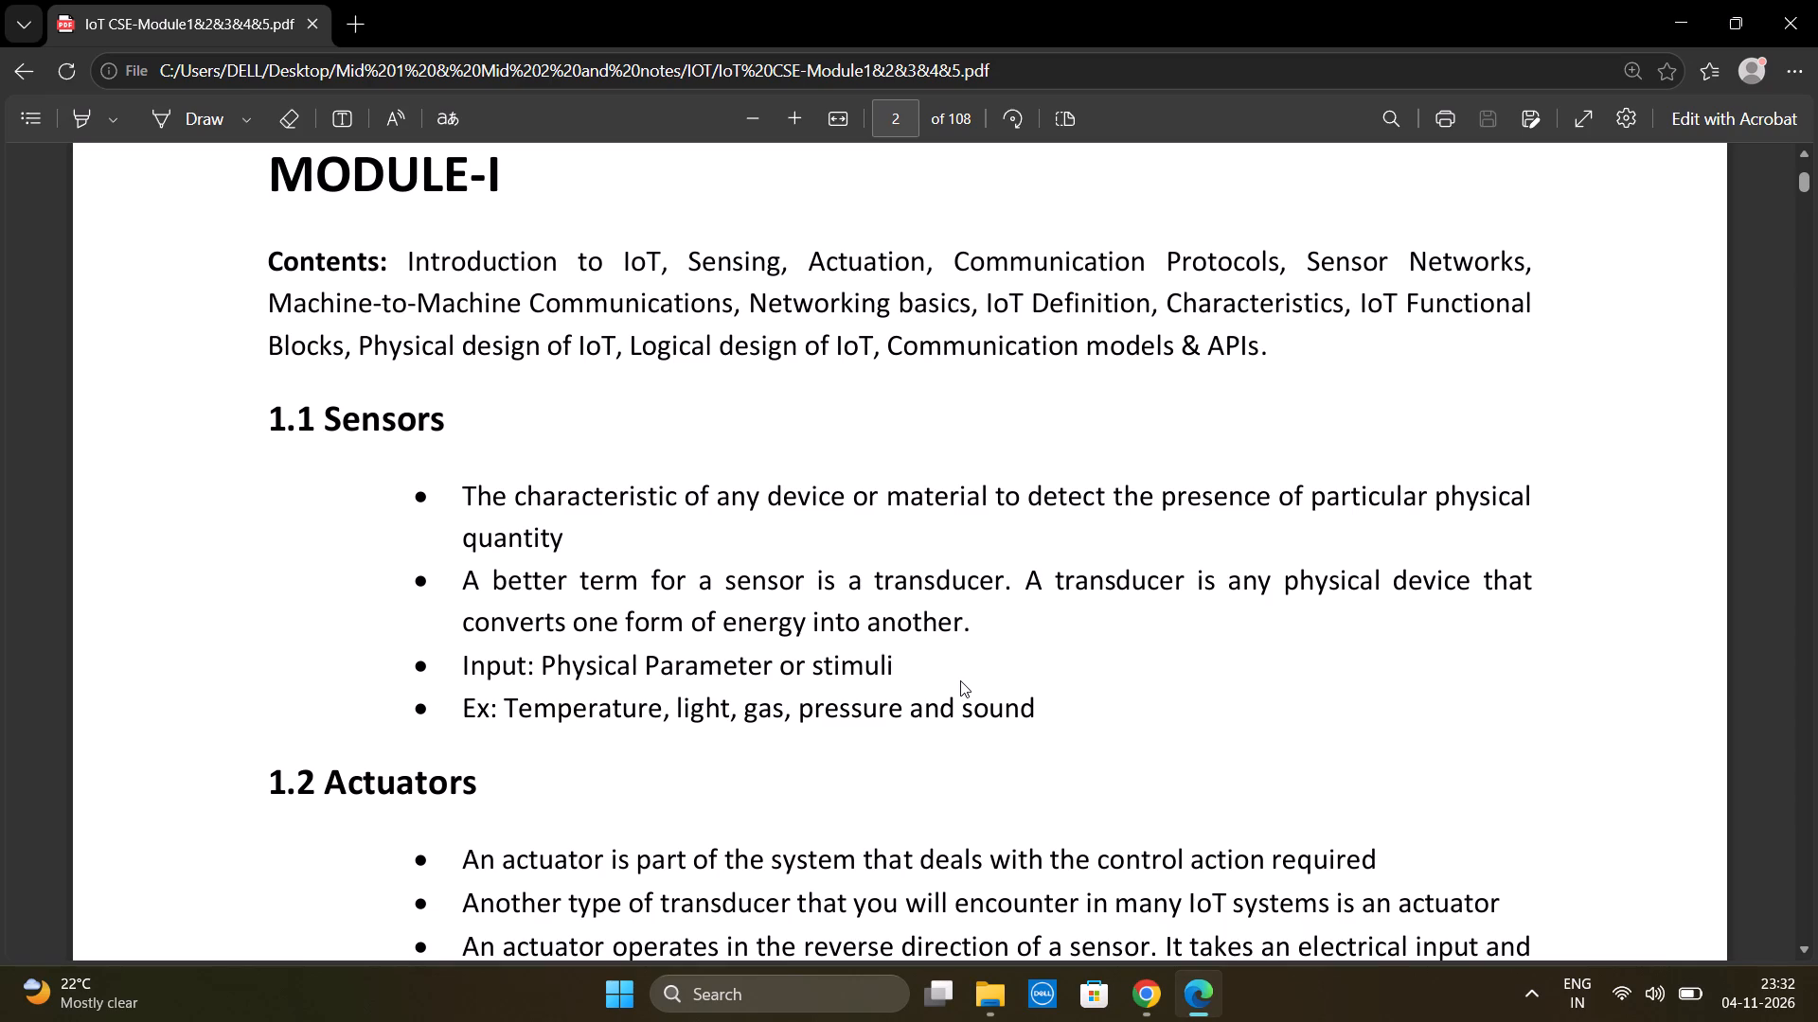
{"action": "scroll", "coordinate": [960, 680], "scroll_direction": "up", "scroll_amount": 1}
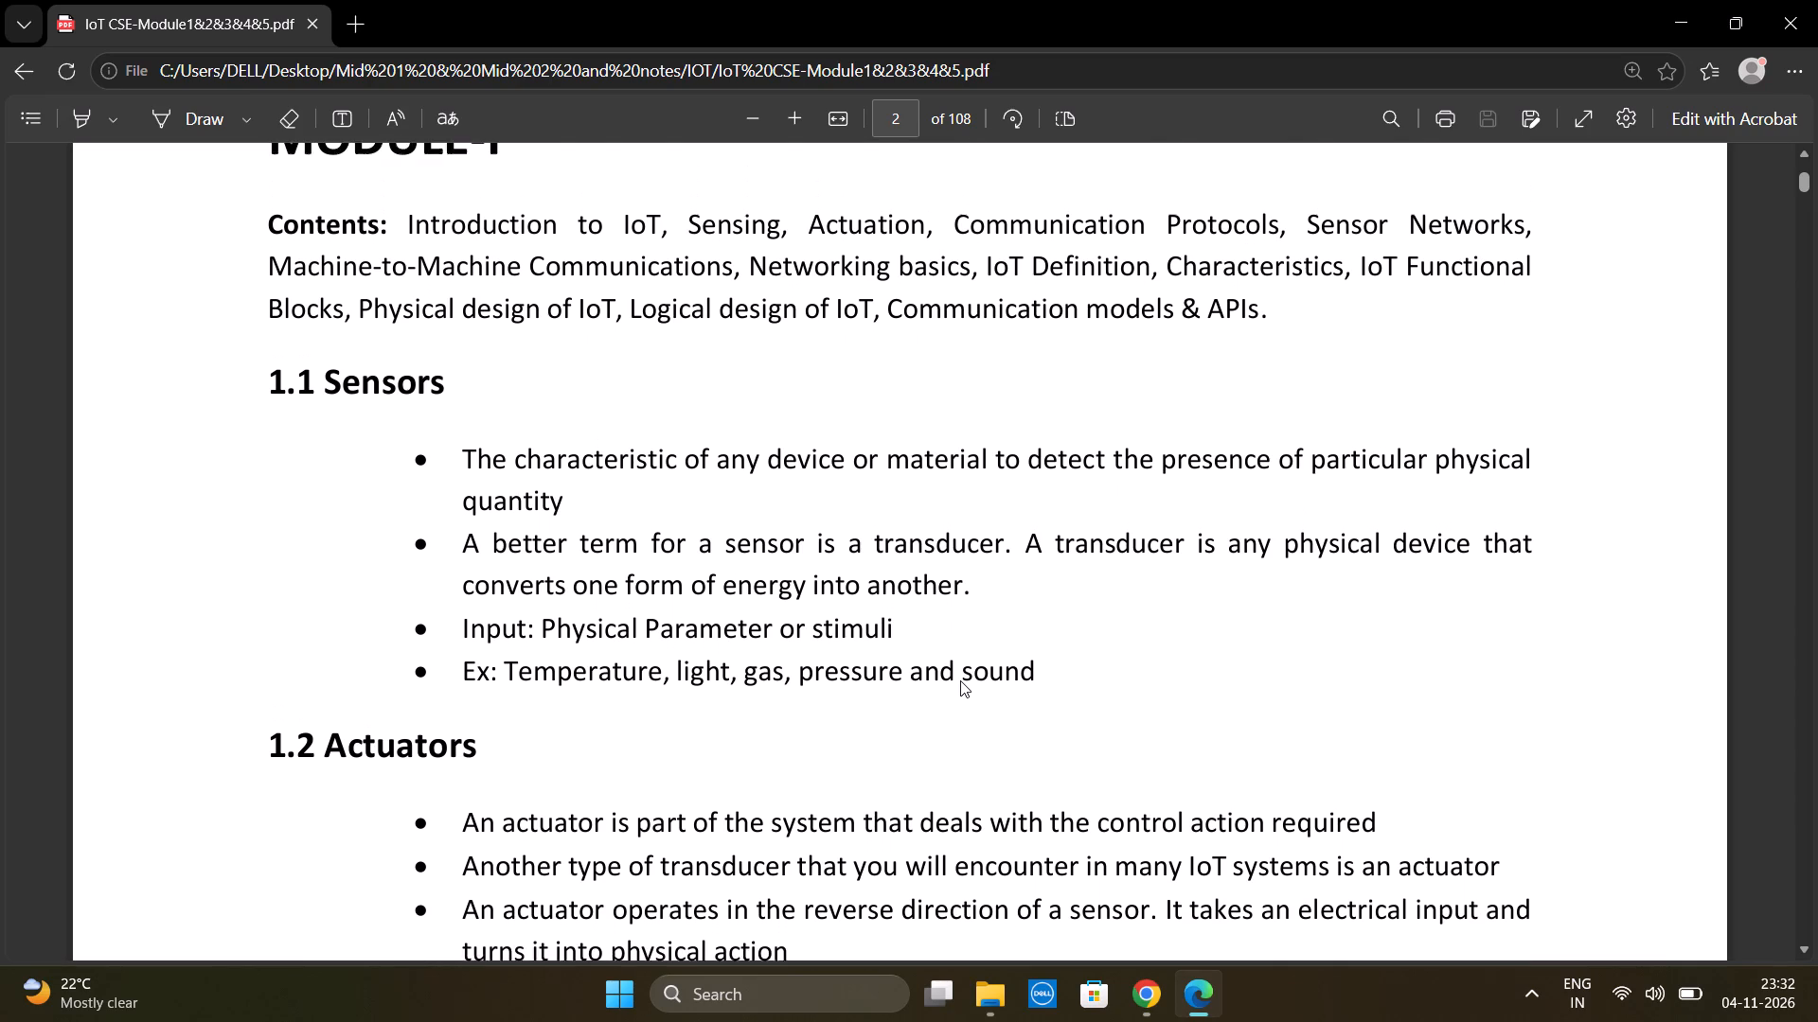
{"action": "scroll", "coordinate": [960, 680], "scroll_direction": "up", "scroll_amount": 1}
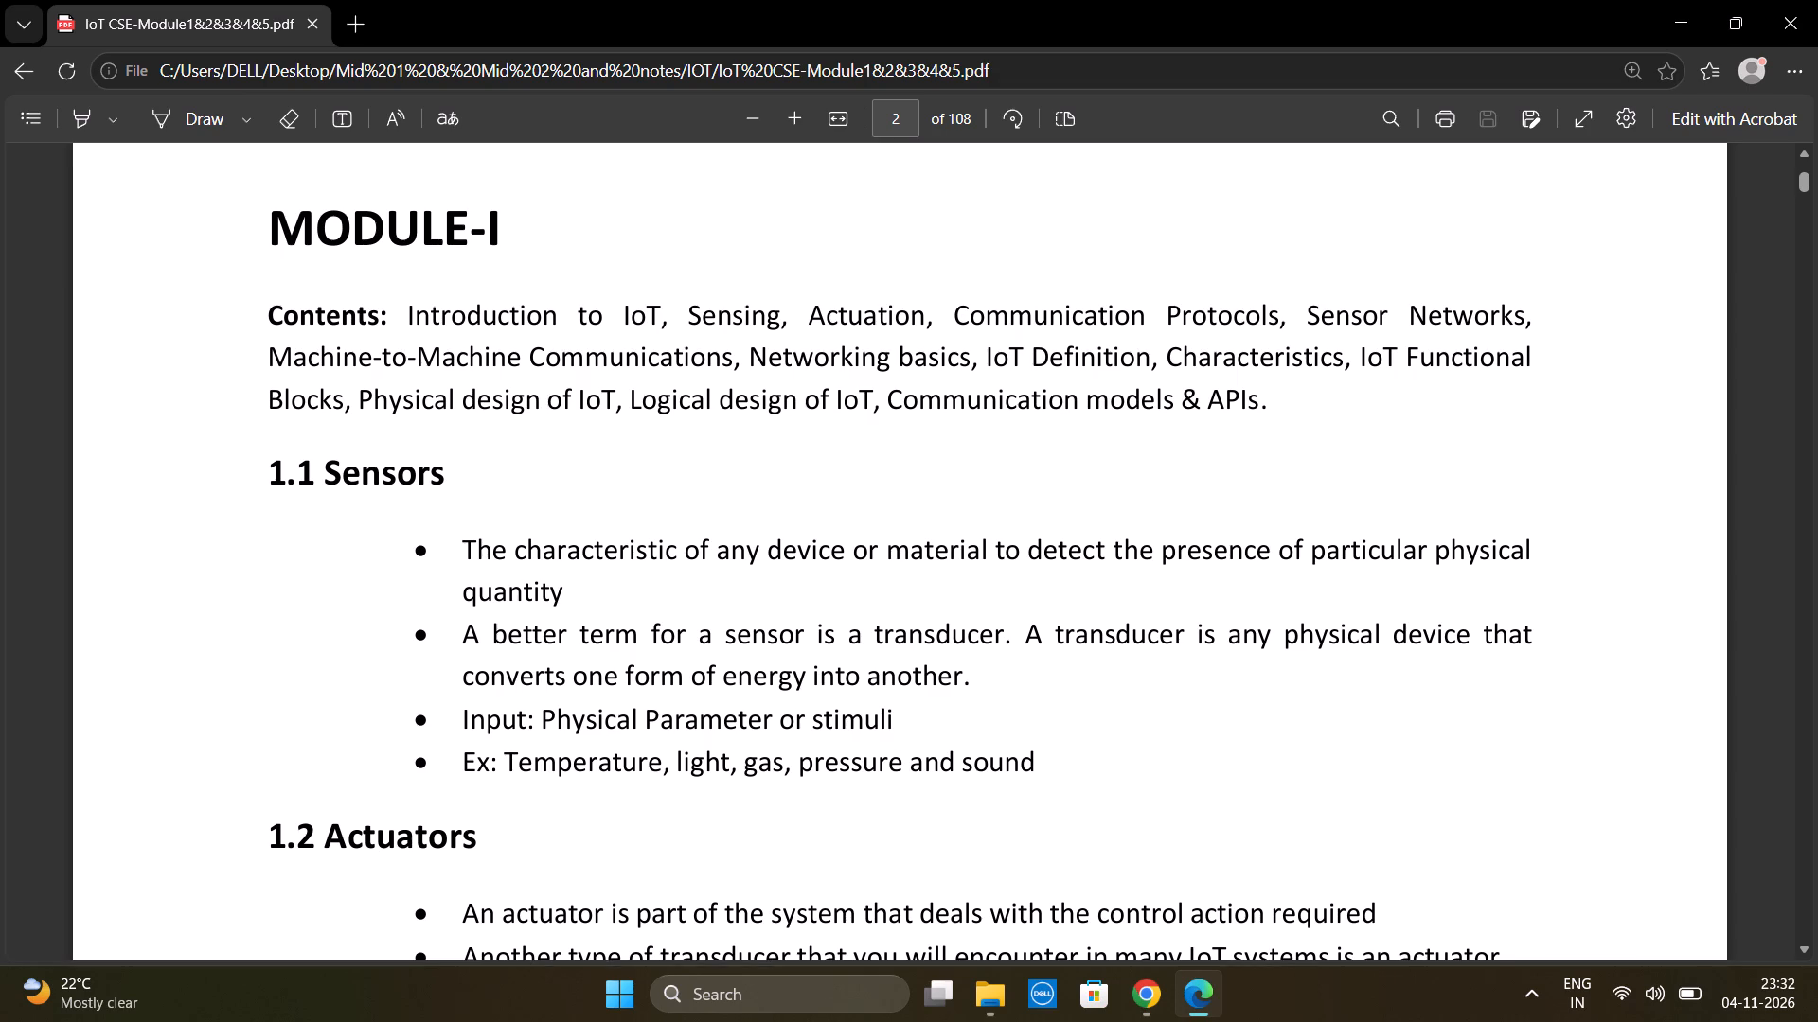
Read sections 1.2 Actuators and 1.3 Communication Protocols through the start of 1.4 Sensor Networks.
{"action": "scroll", "coordinate": [1093, 337], "scroll_direction": "down", "scroll_amount": 4}
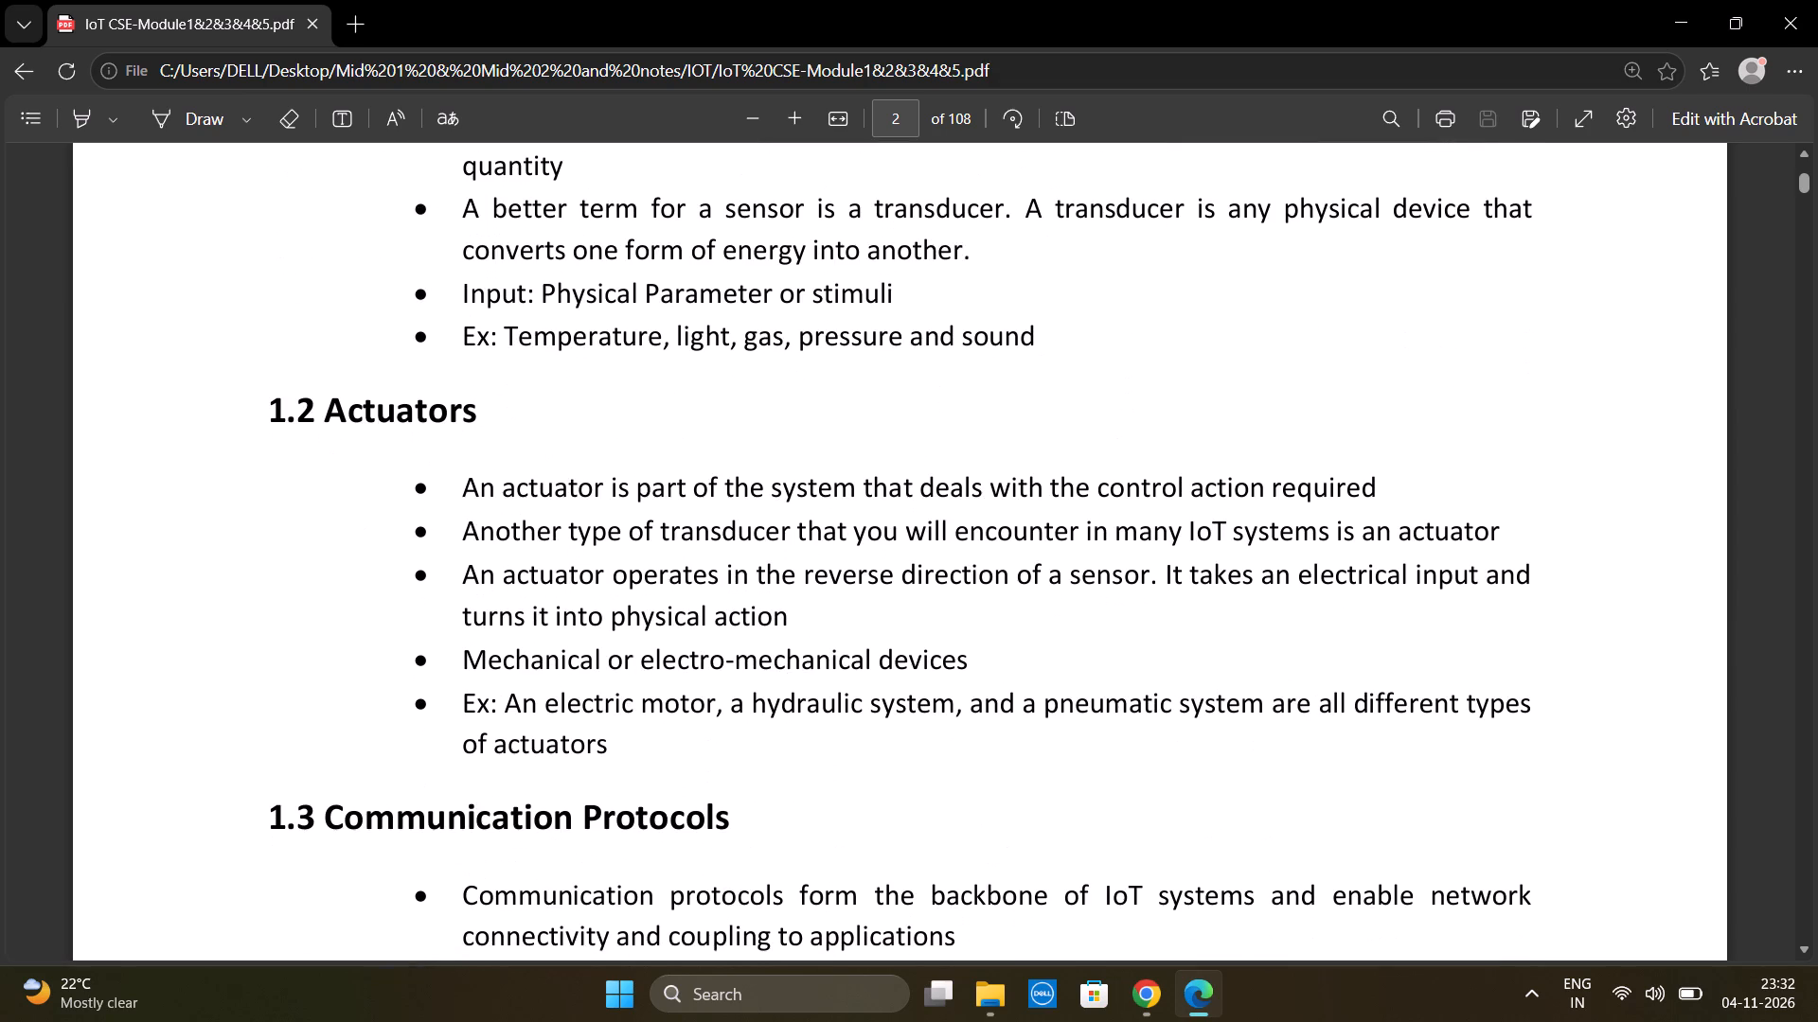
{"action": "scroll", "coordinate": [1093, 337], "scroll_direction": "down", "scroll_amount": 2}
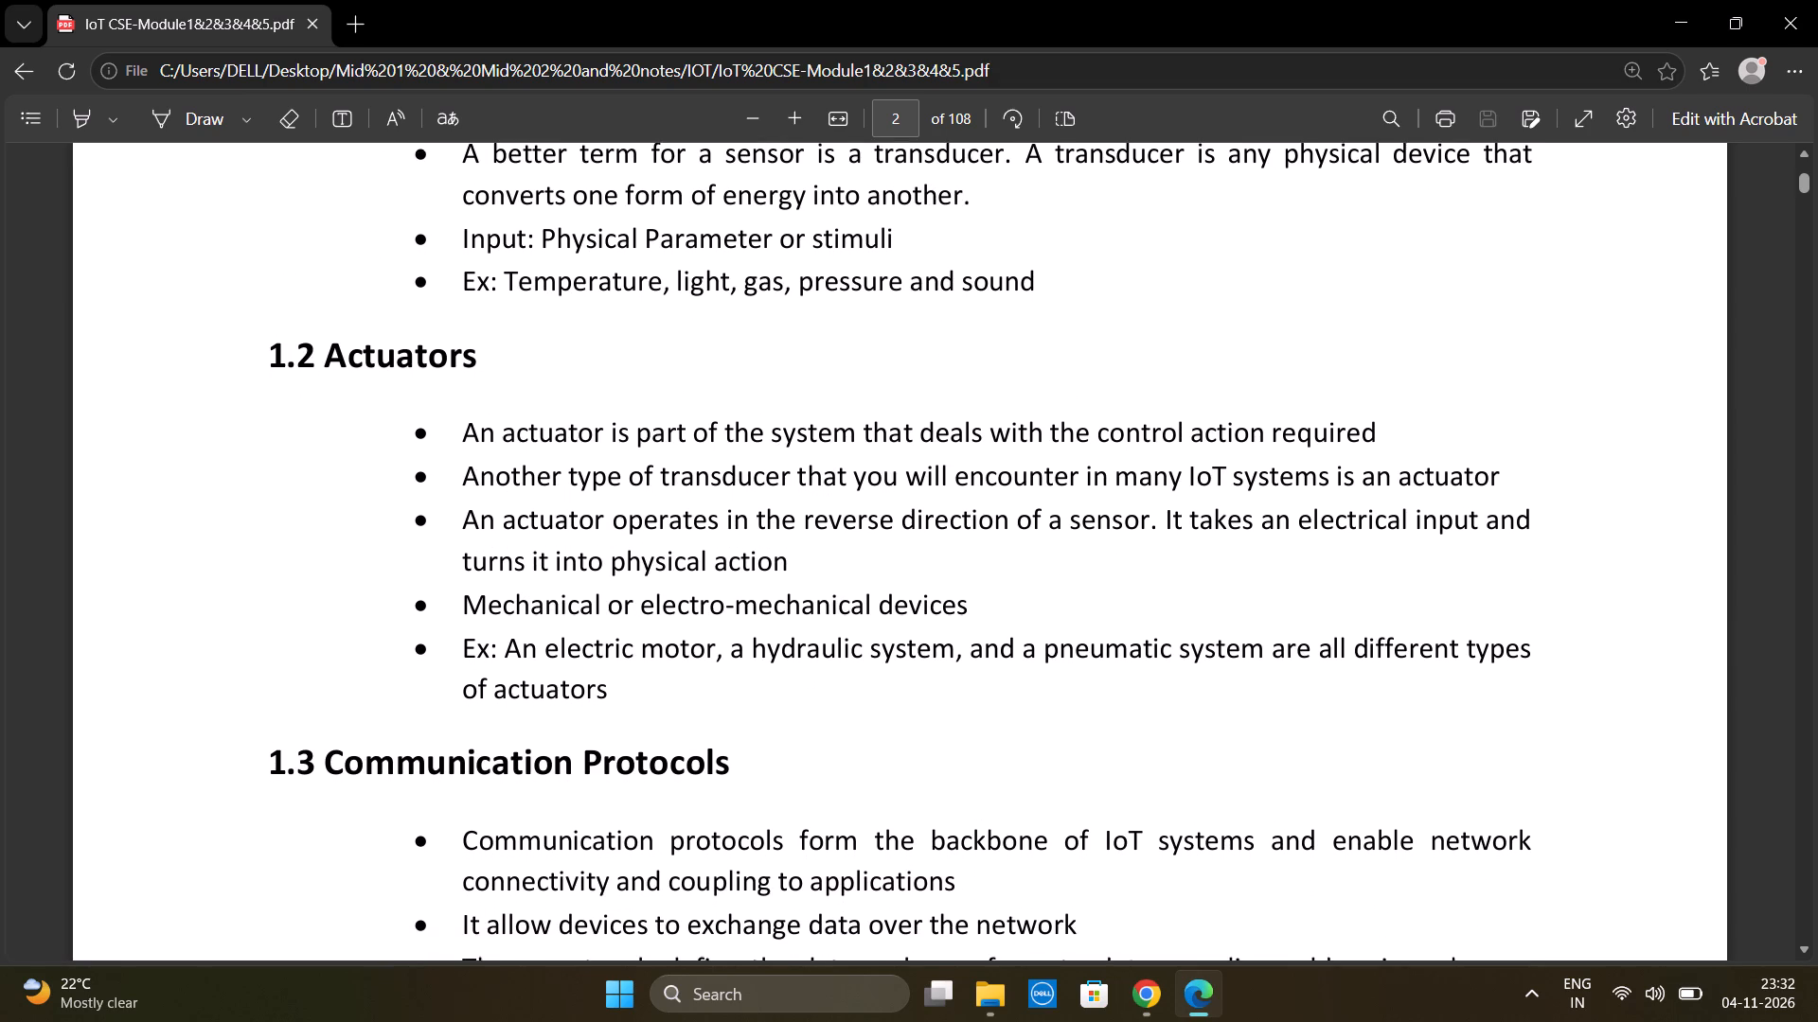
{"action": "scroll", "coordinate": [1093, 337], "scroll_direction": "down", "scroll_amount": 2}
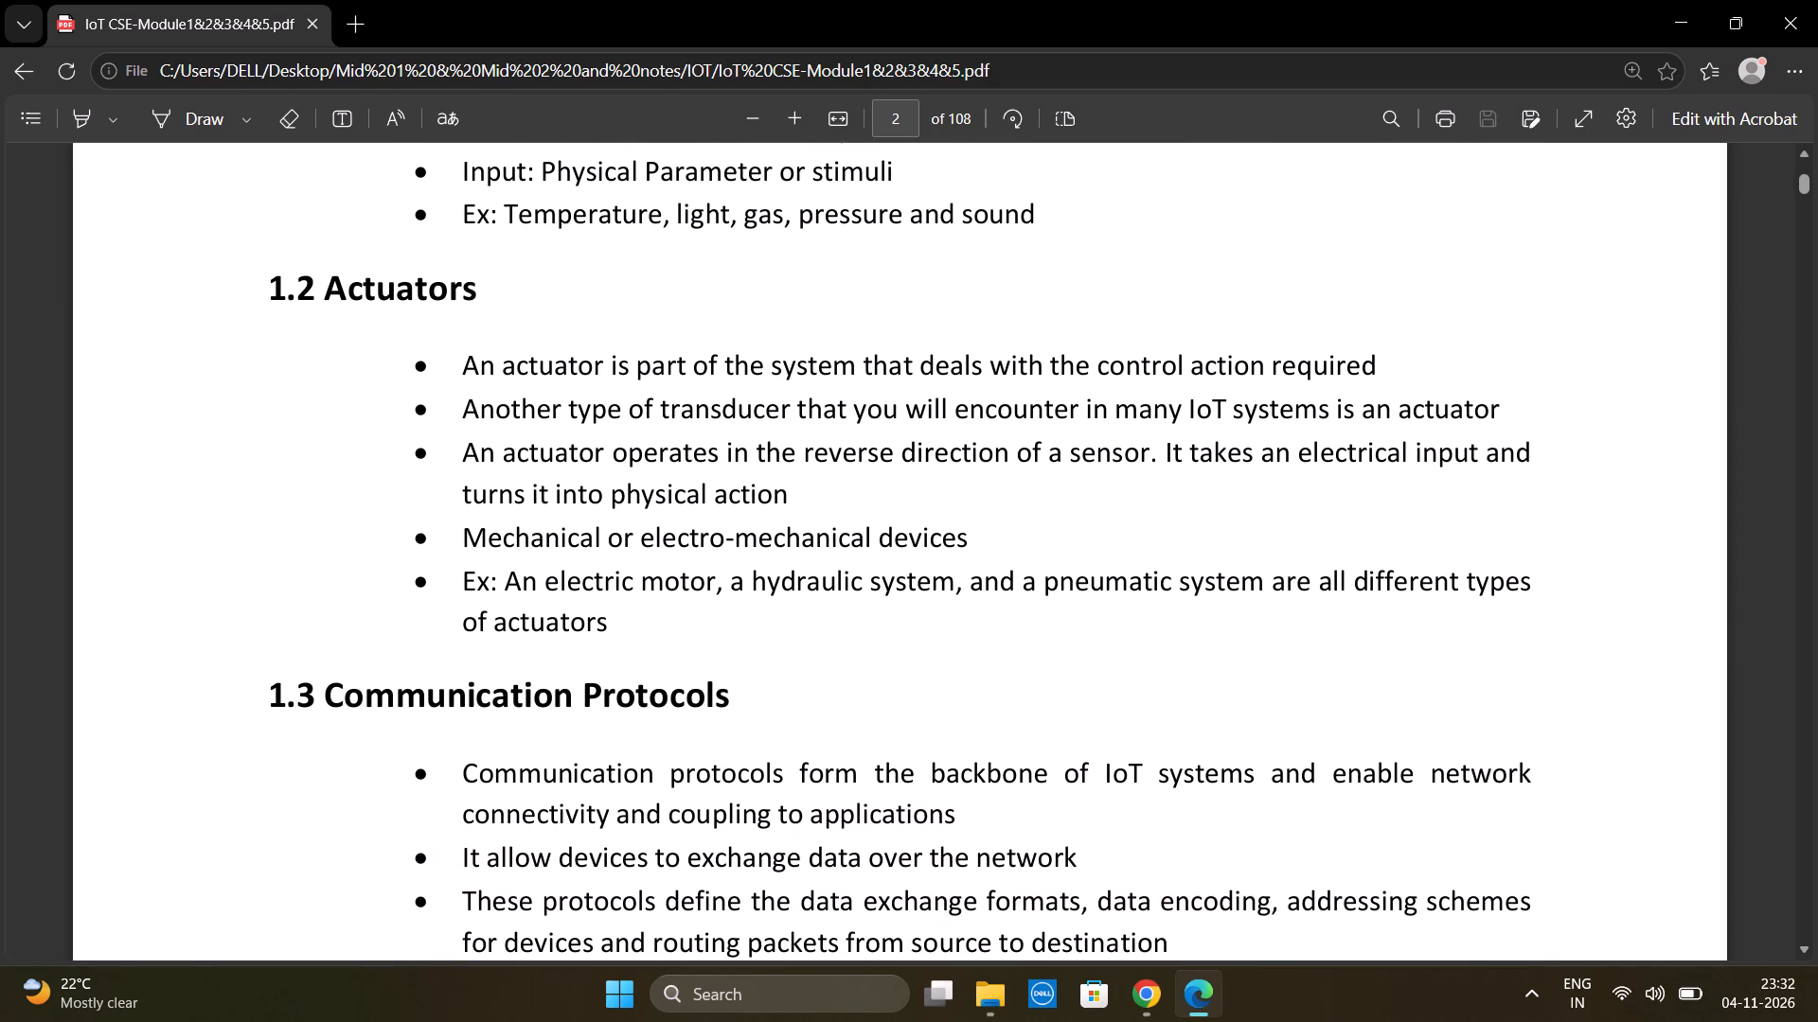
{"action": "scroll", "coordinate": [1093, 337], "scroll_direction": "down", "scroll_amount": 6}
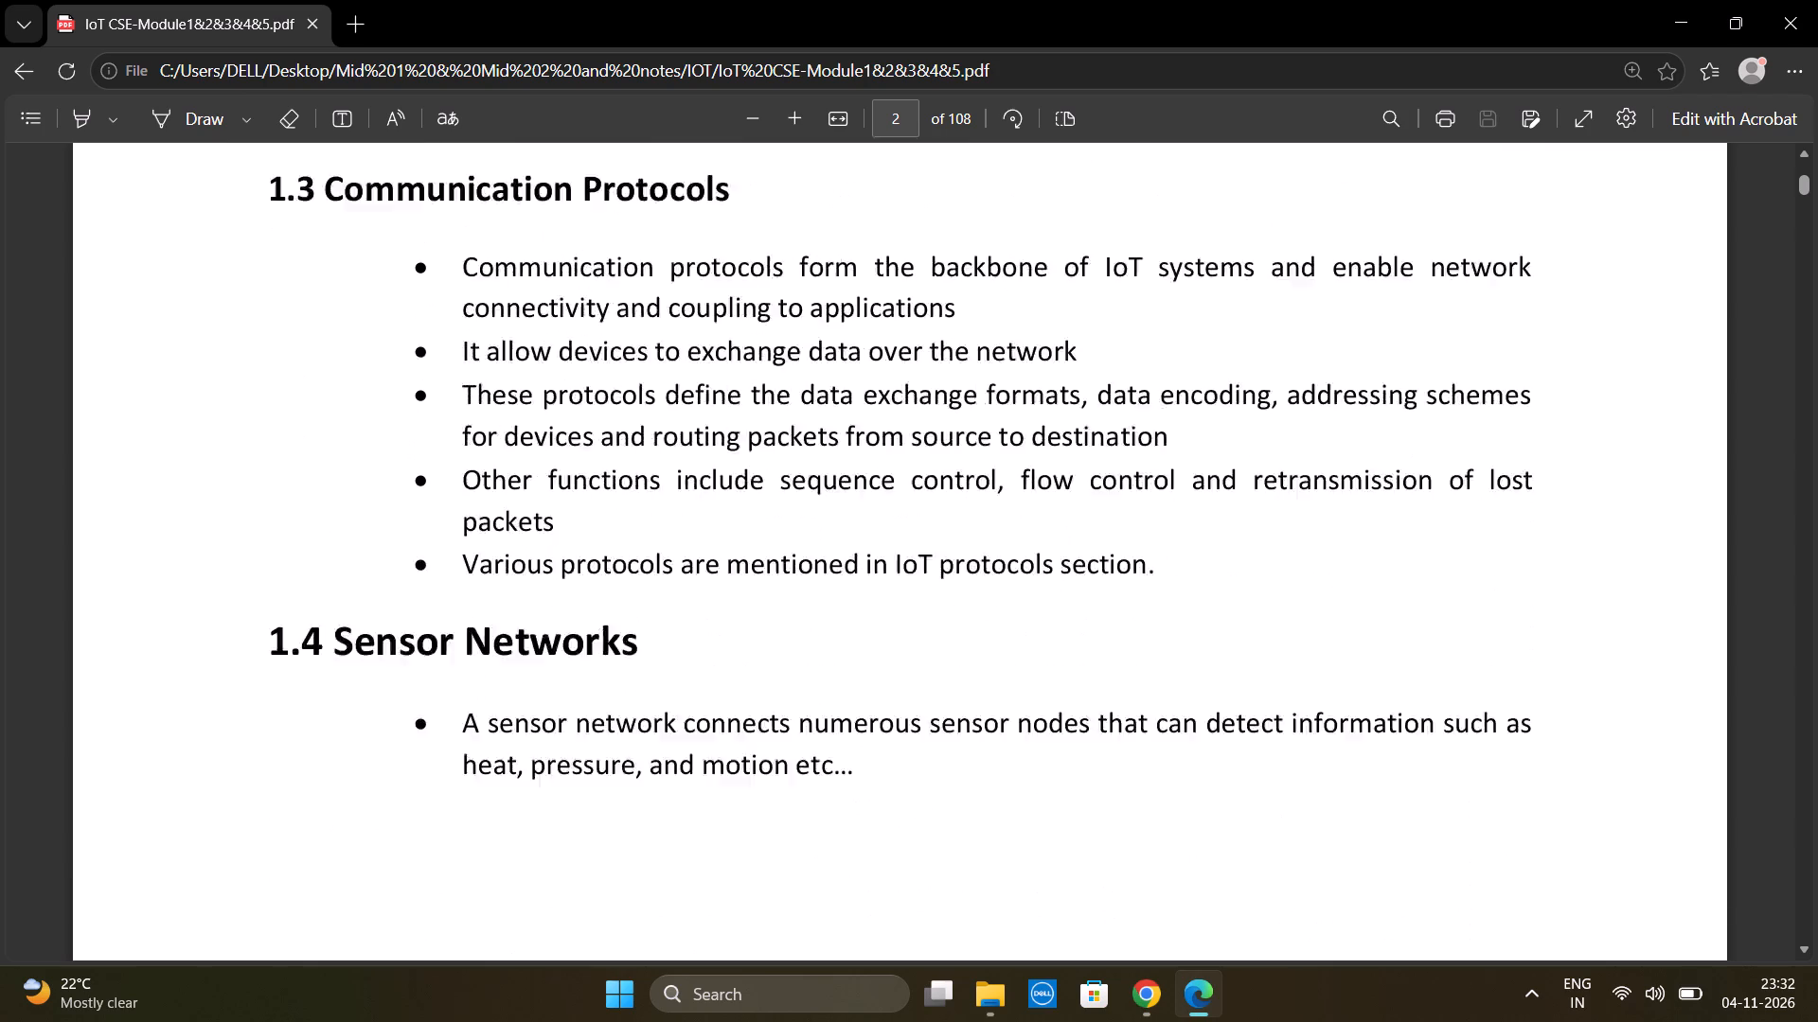
{"action": "scroll", "coordinate": [1093, 337], "scroll_direction": "down", "scroll_amount": 1}
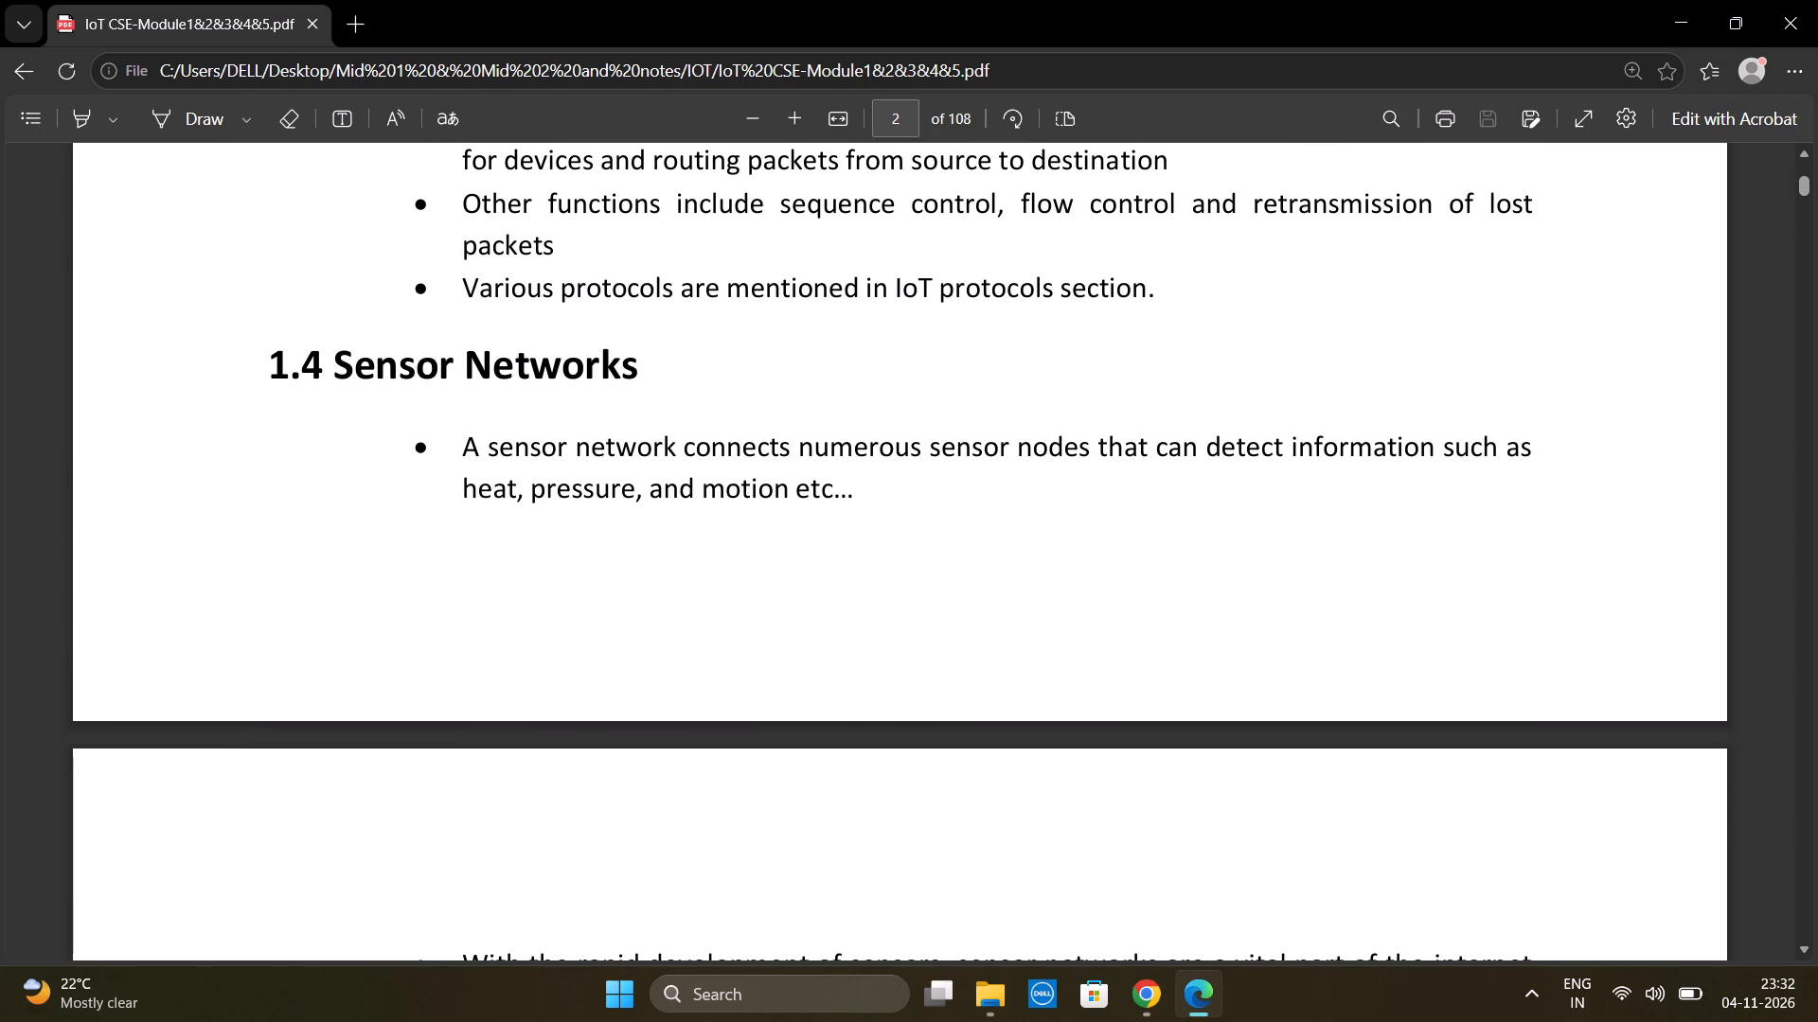
Read the sensor network subsections on page 3, from 1.4.1 Wired vs. Wireless through 1.4.4 Wireless Sensor Networks.
{"action": "scroll", "coordinate": [1093, 337], "scroll_direction": "down", "scroll_amount": 5}
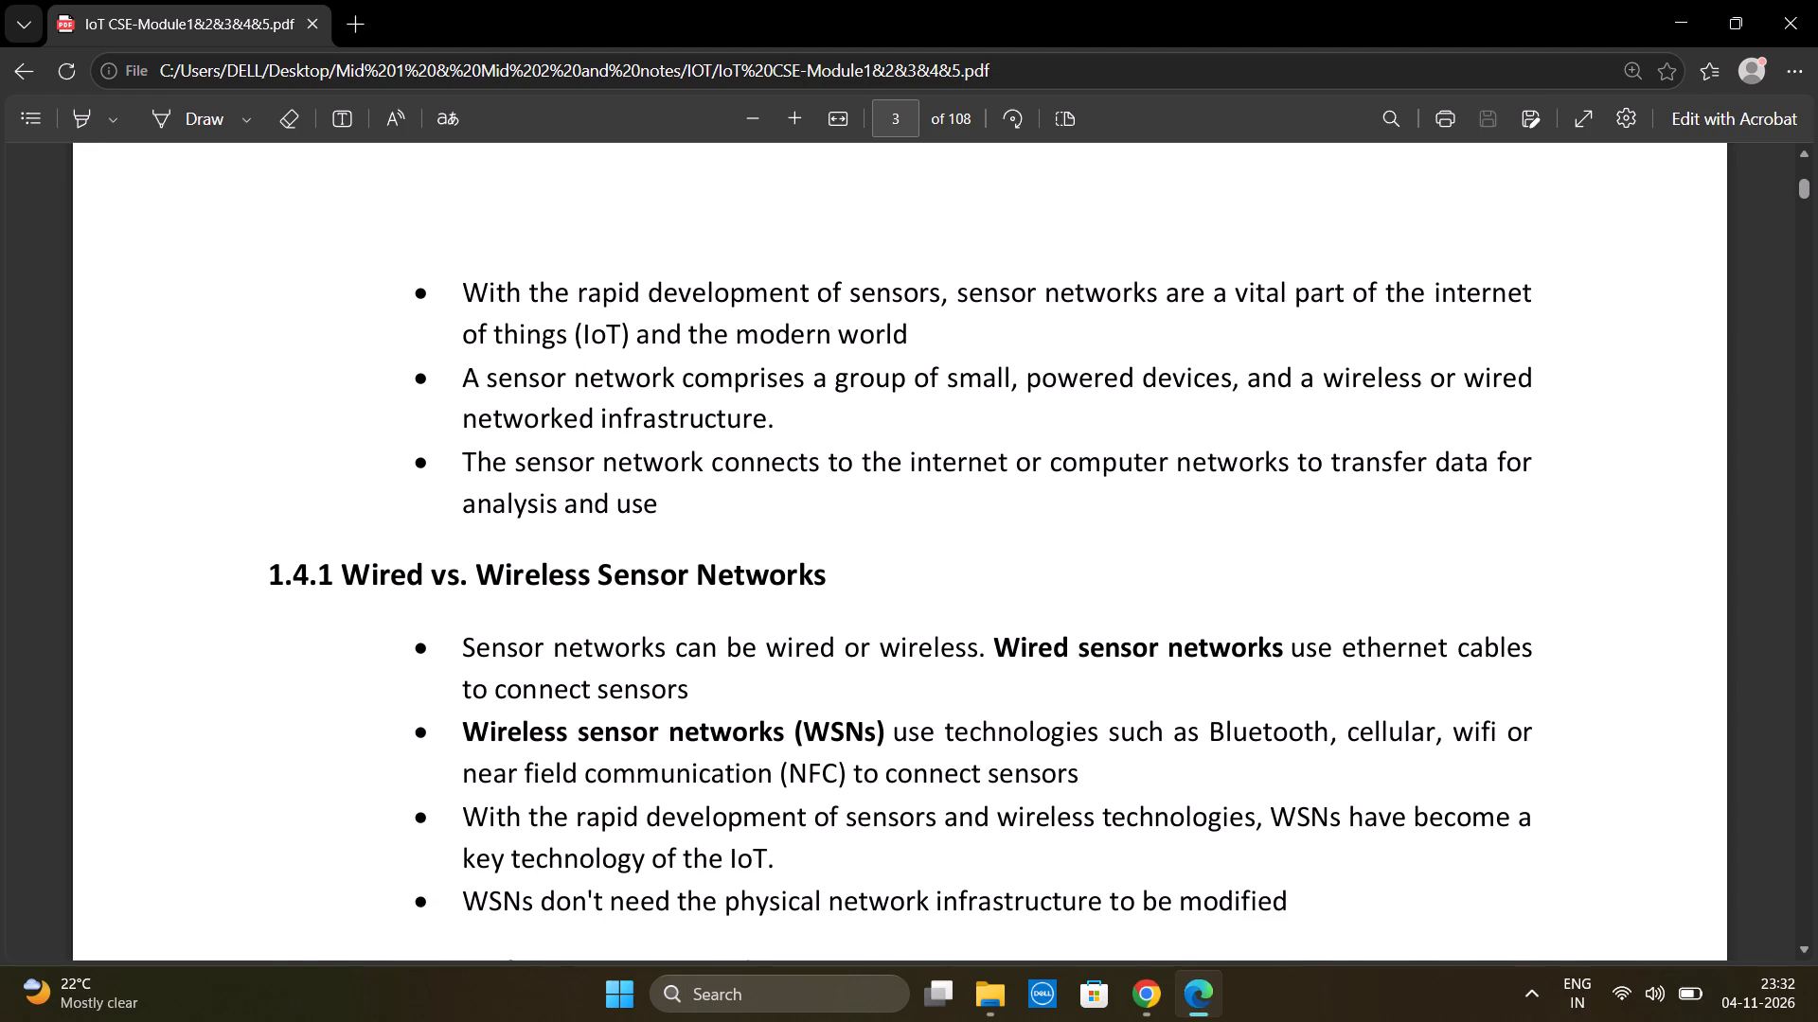
{"action": "scroll", "coordinate": [1093, 337], "scroll_direction": "down", "scroll_amount": 1}
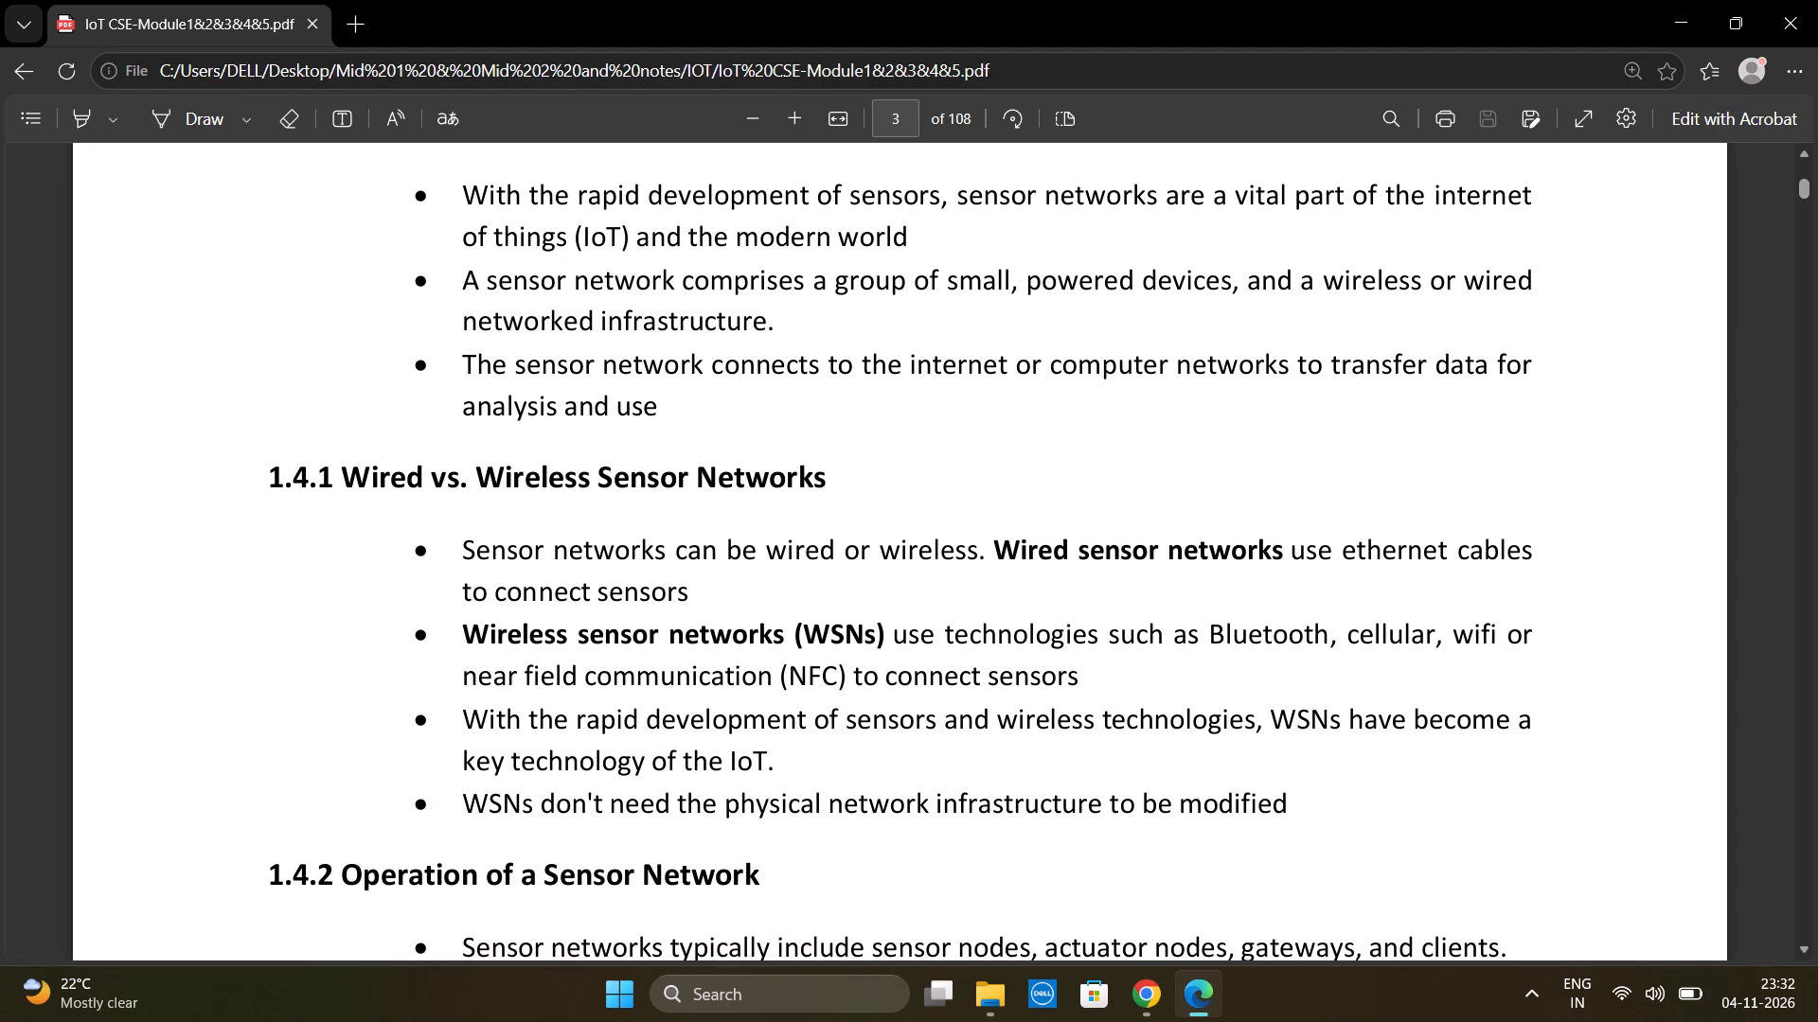
{"action": "scroll", "coordinate": [1093, 337], "scroll_direction": "down", "scroll_amount": 5}
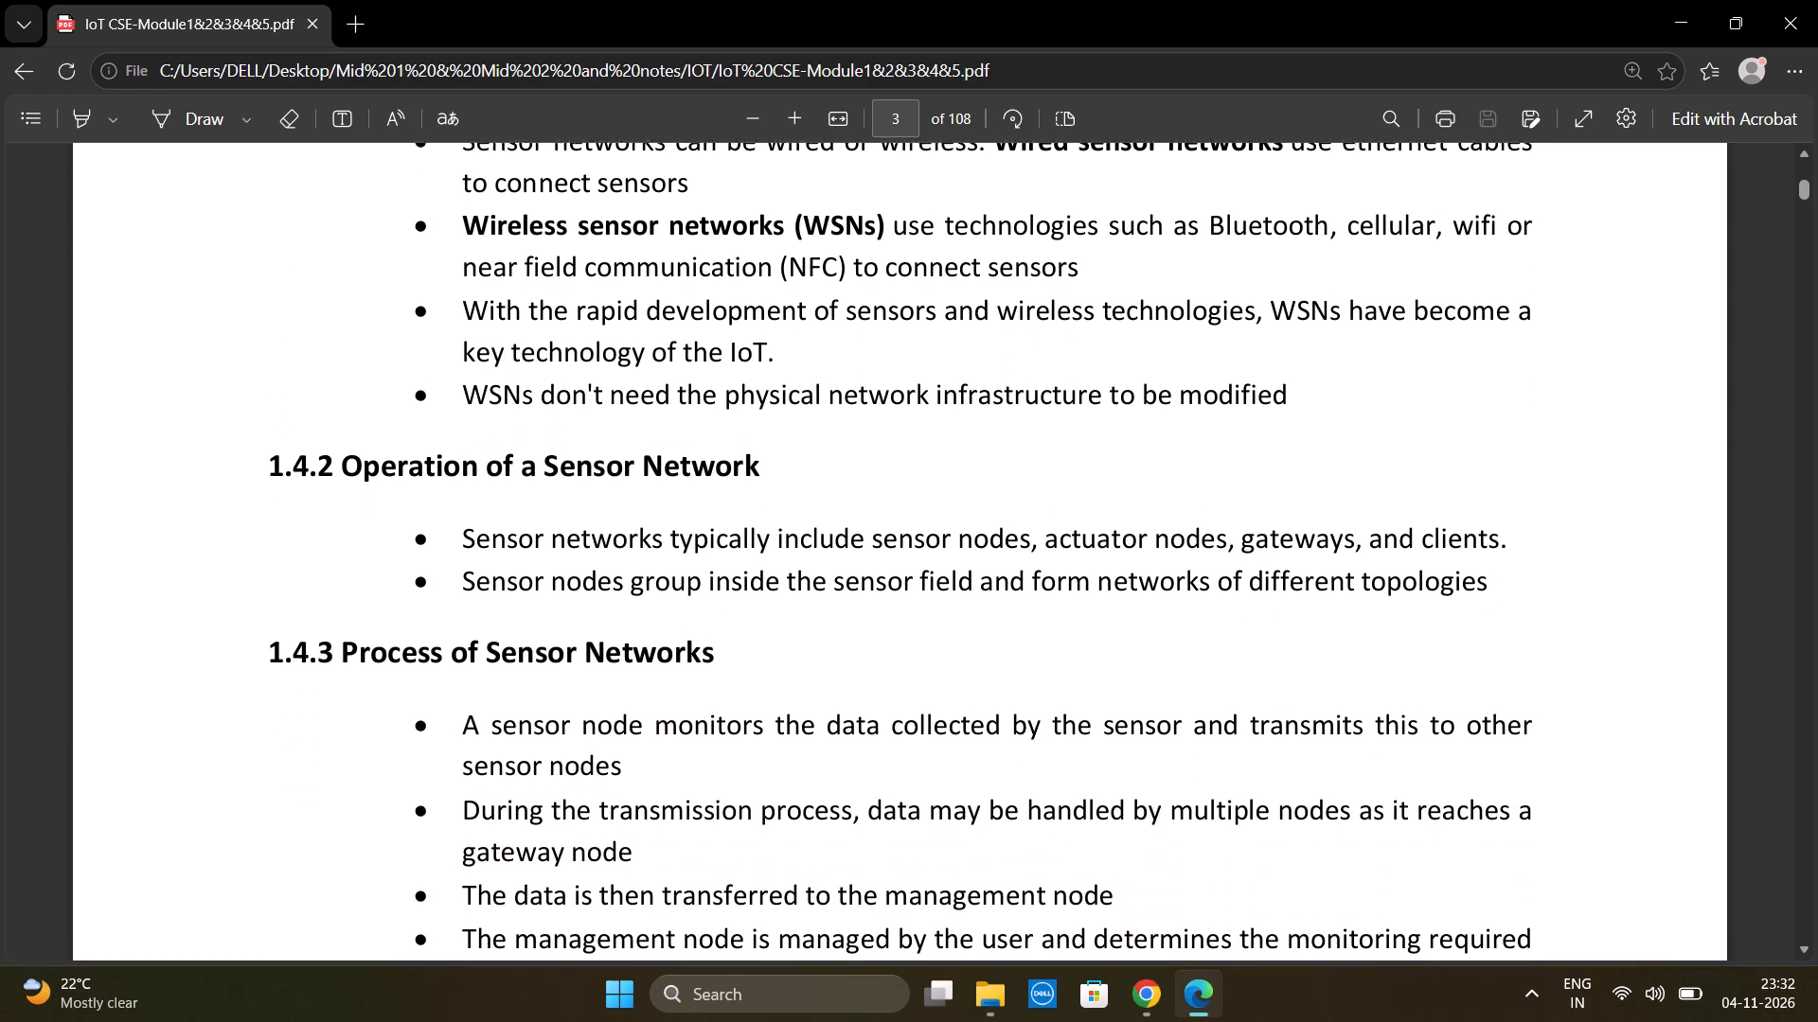
{"action": "scroll", "coordinate": [1093, 337], "scroll_direction": "down", "scroll_amount": 6}
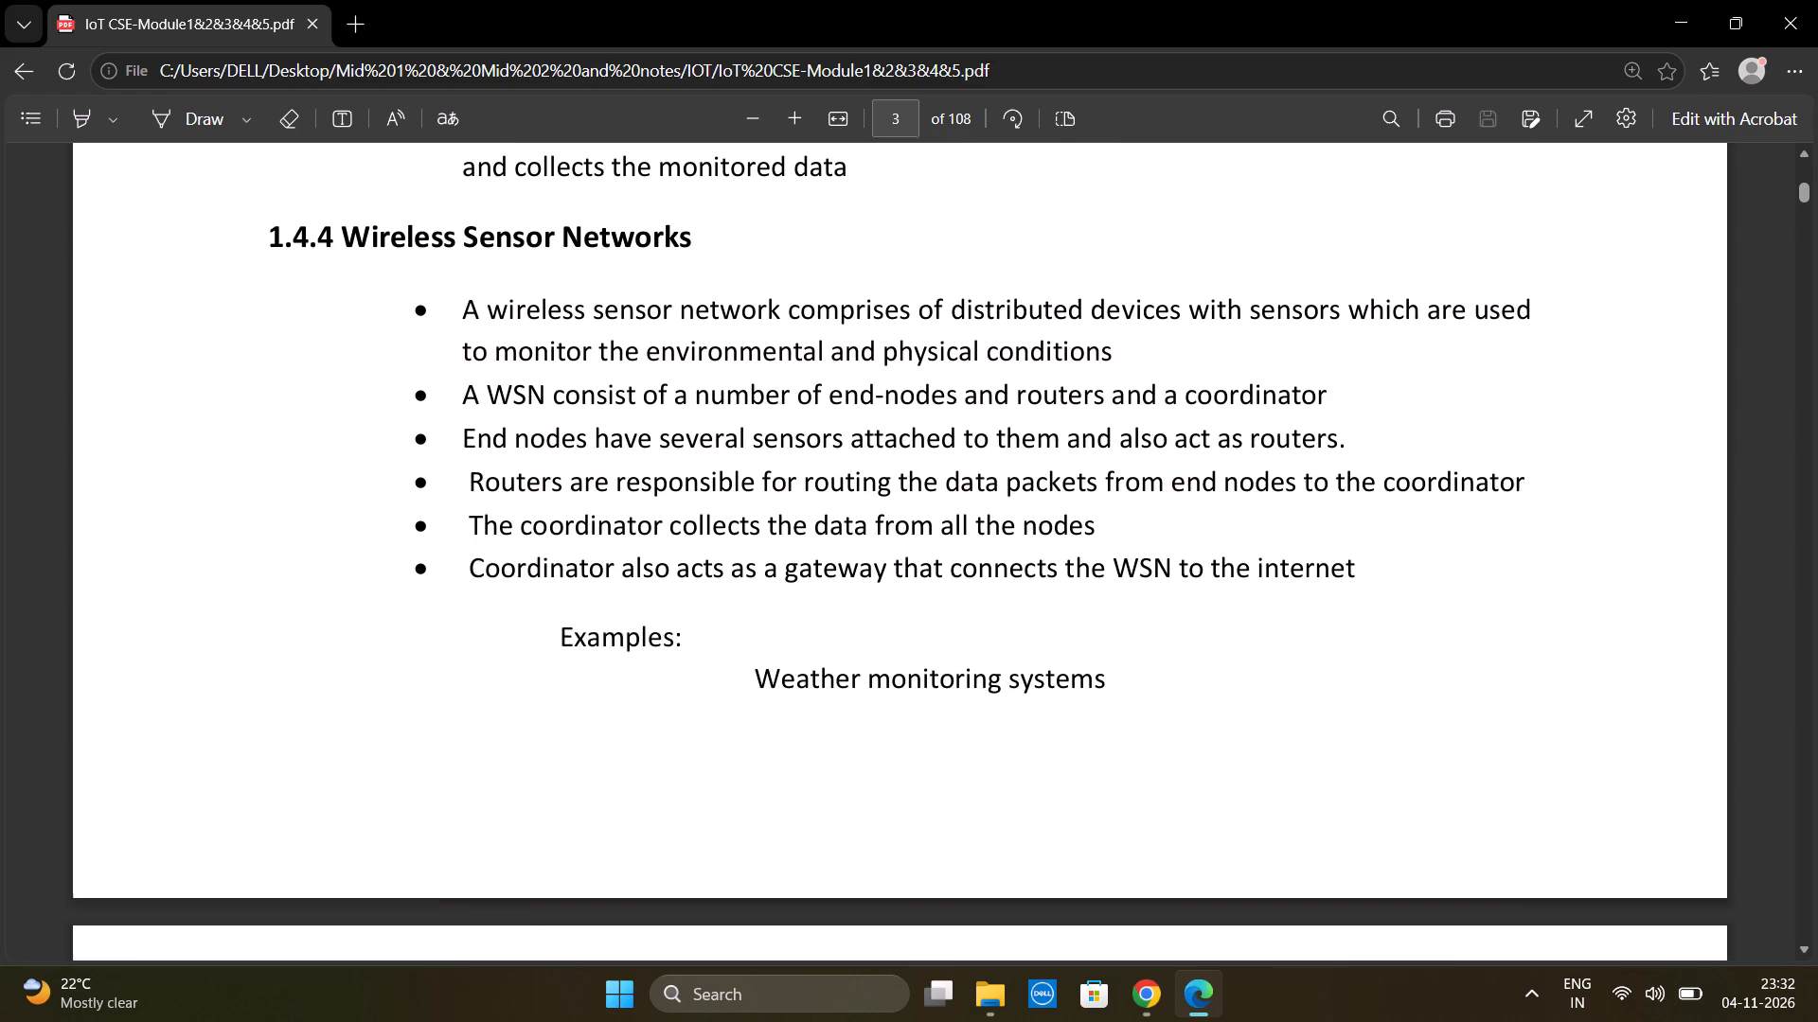
Skim section 1.5 M2M Communications with its diagrams, through to 1.5.2 M2M Applications.
{"action": "scroll", "coordinate": [1093, 337], "scroll_direction": "down", "scroll_amount": 4}
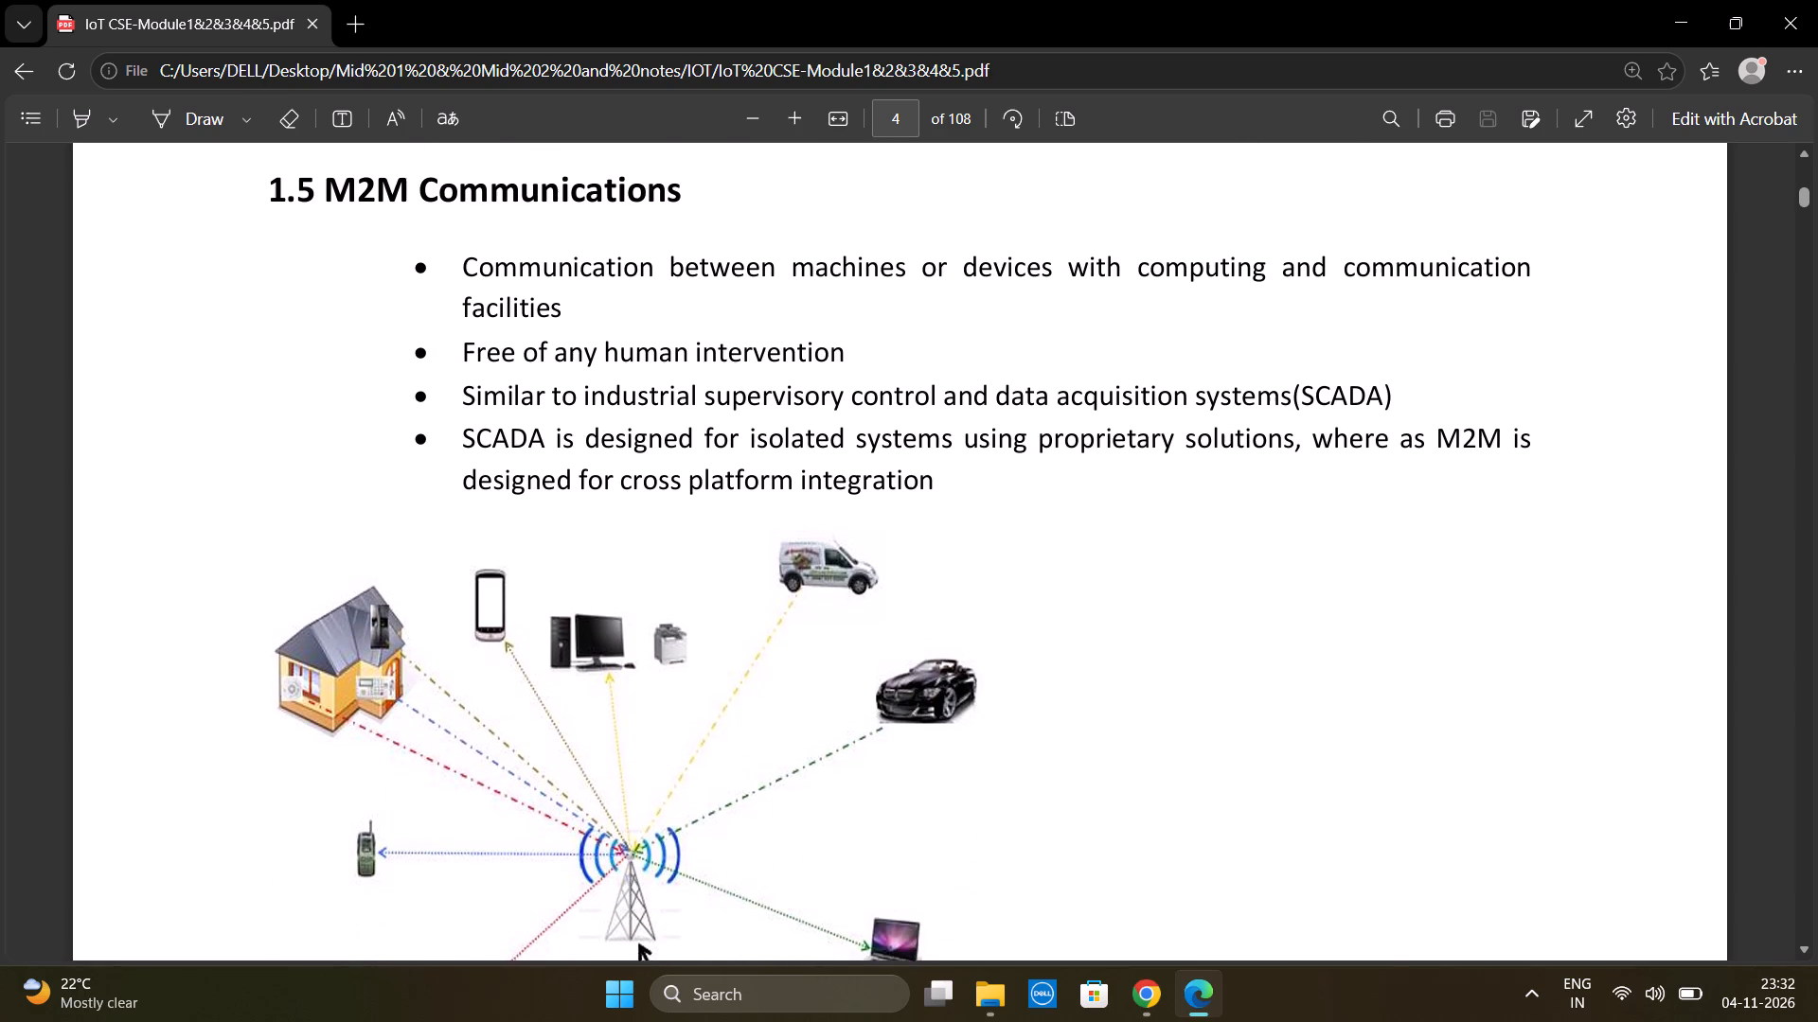
{"action": "scroll", "coordinate": [1093, 337], "scroll_direction": "down", "scroll_amount": 9}
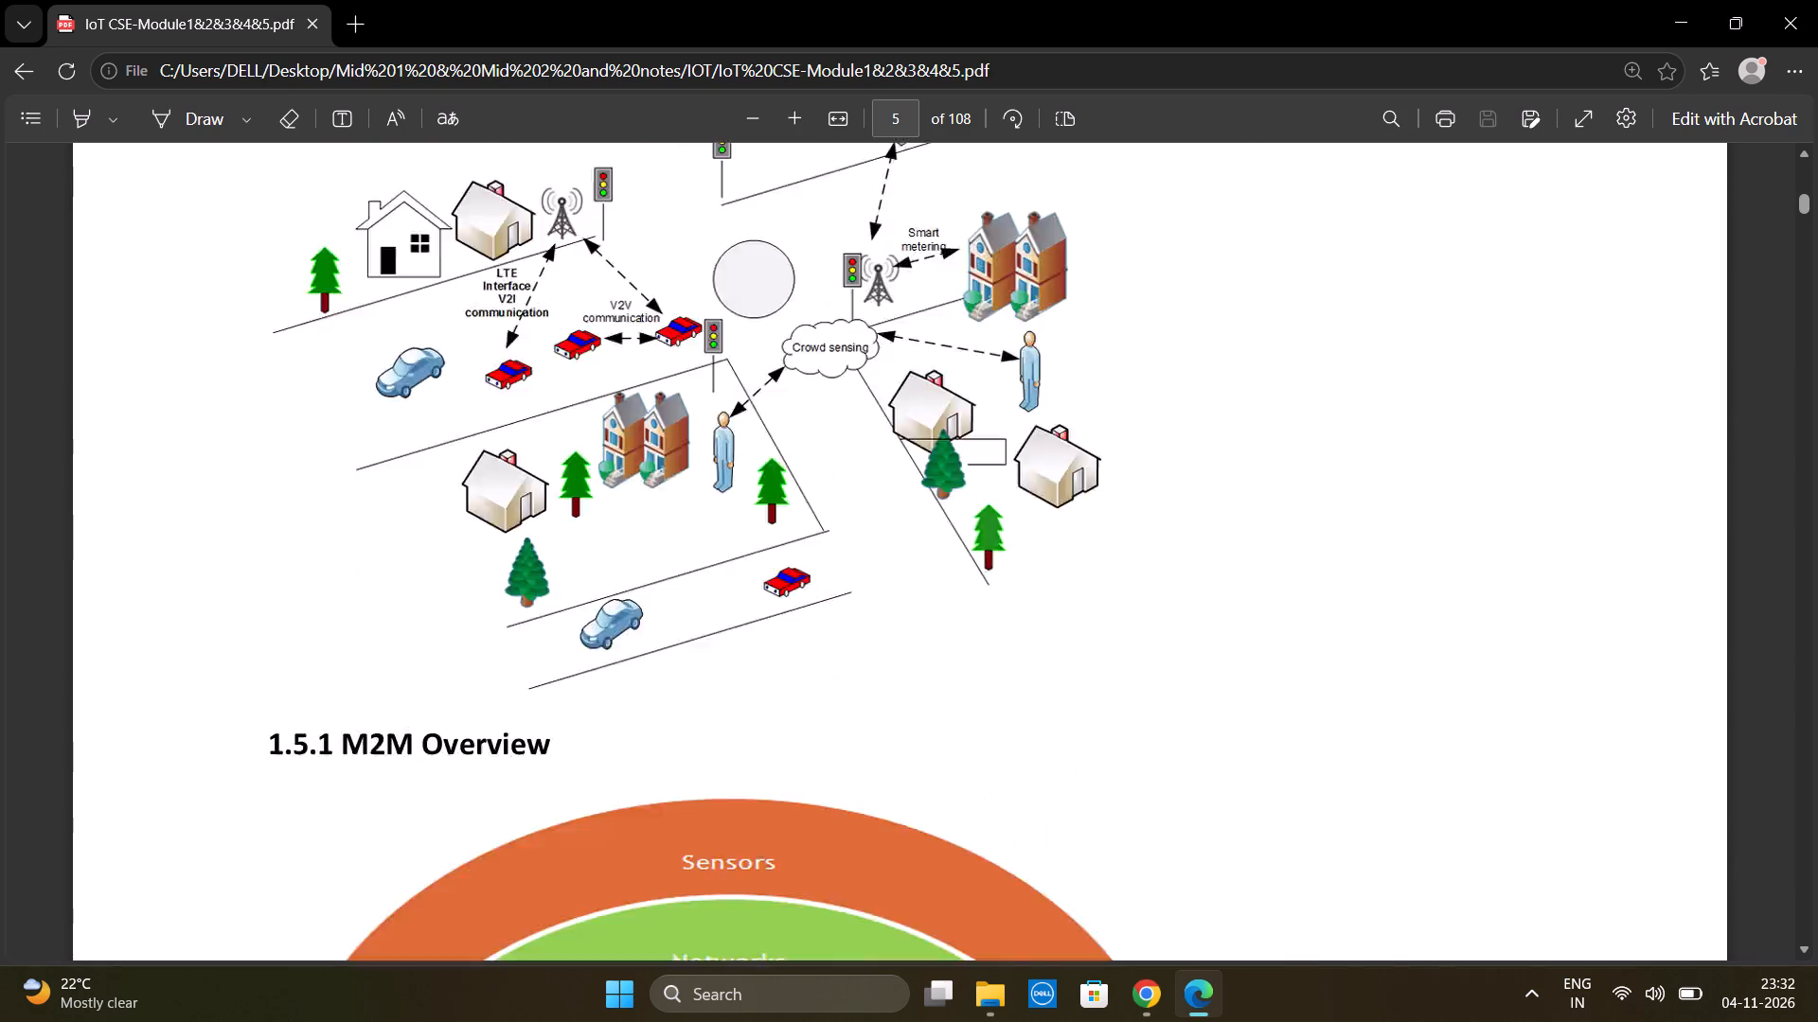
{"action": "scroll", "coordinate": [1093, 337], "scroll_direction": "down", "scroll_amount": 6}
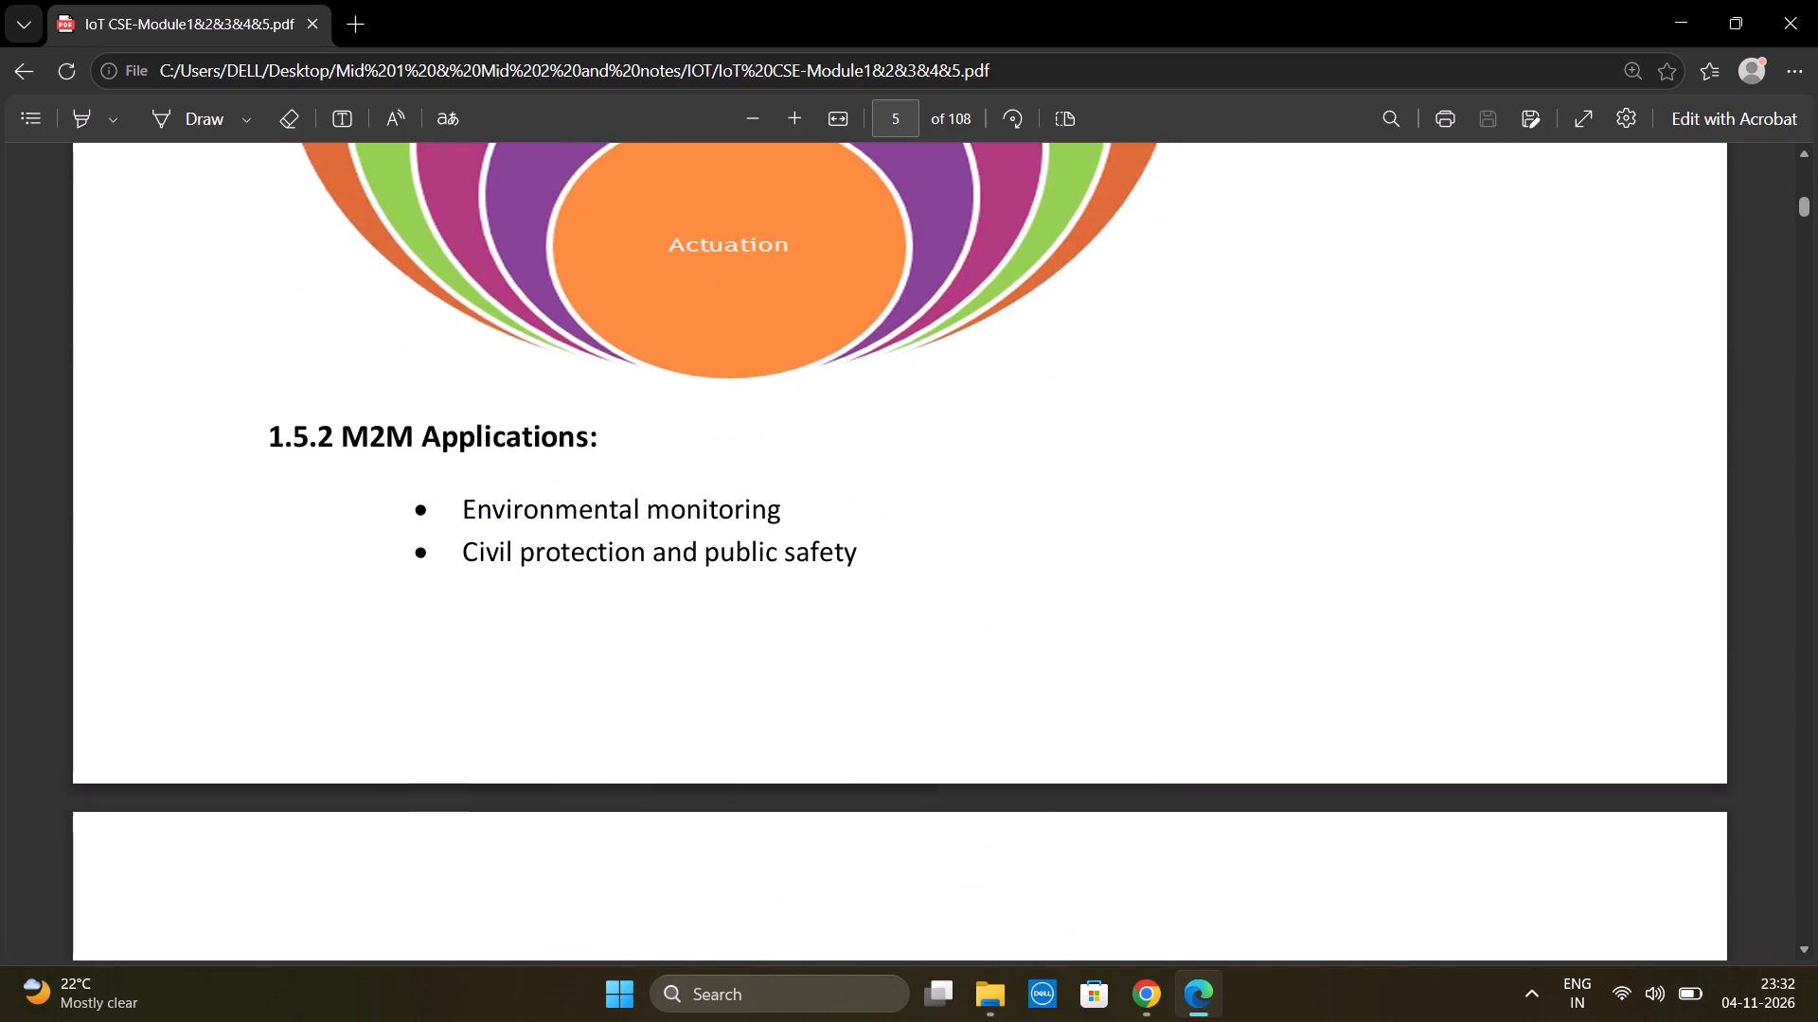
Go back to the start of Module-I on page 2 and review its contents list and section 1.1 Sensors.
{"action": "scroll", "coordinate": [1093, 337], "scroll_direction": "up", "scroll_amount": 12}
{"action": "scroll", "coordinate": [1093, 337], "scroll_direction": "down", "scroll_amount": 3}
{"action": "scroll", "coordinate": [1093, 337], "scroll_direction": "up", "scroll_amount": 7}
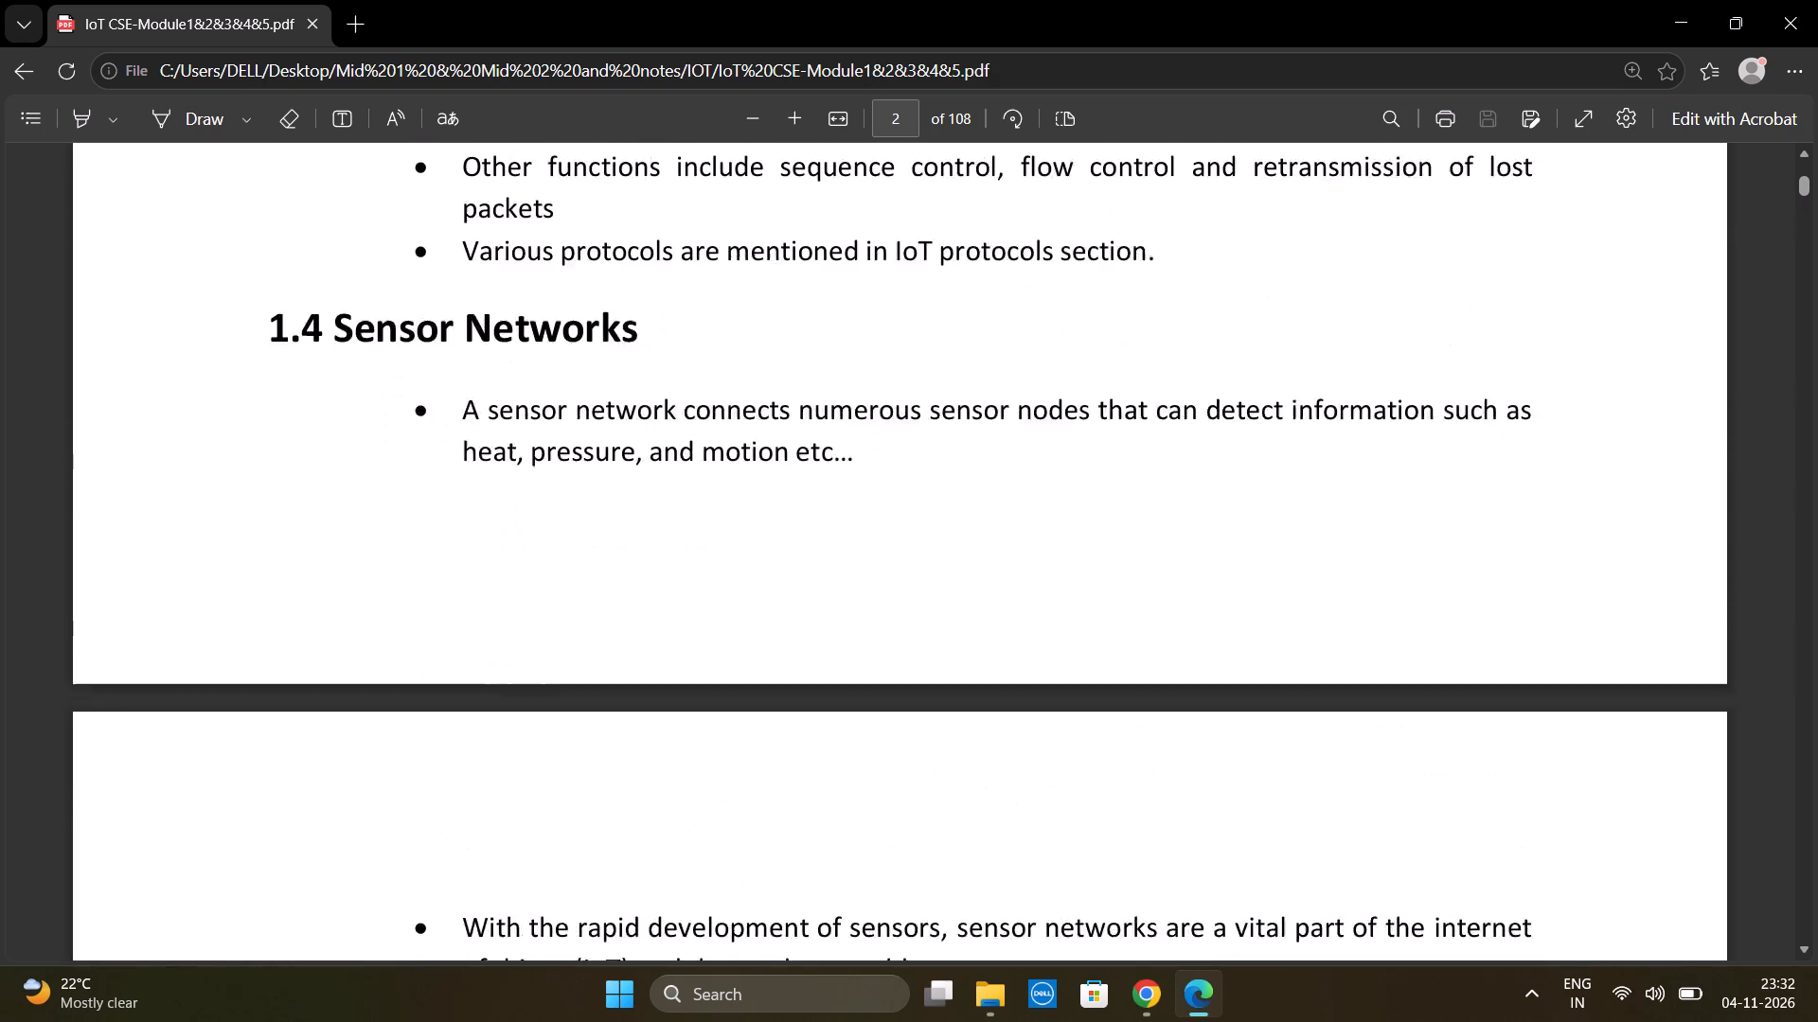
{"action": "scroll", "coordinate": [1093, 337], "scroll_direction": "up", "scroll_amount": 6}
{"action": "scroll", "coordinate": [1093, 337], "scroll_direction": "down", "scroll_amount": 3}
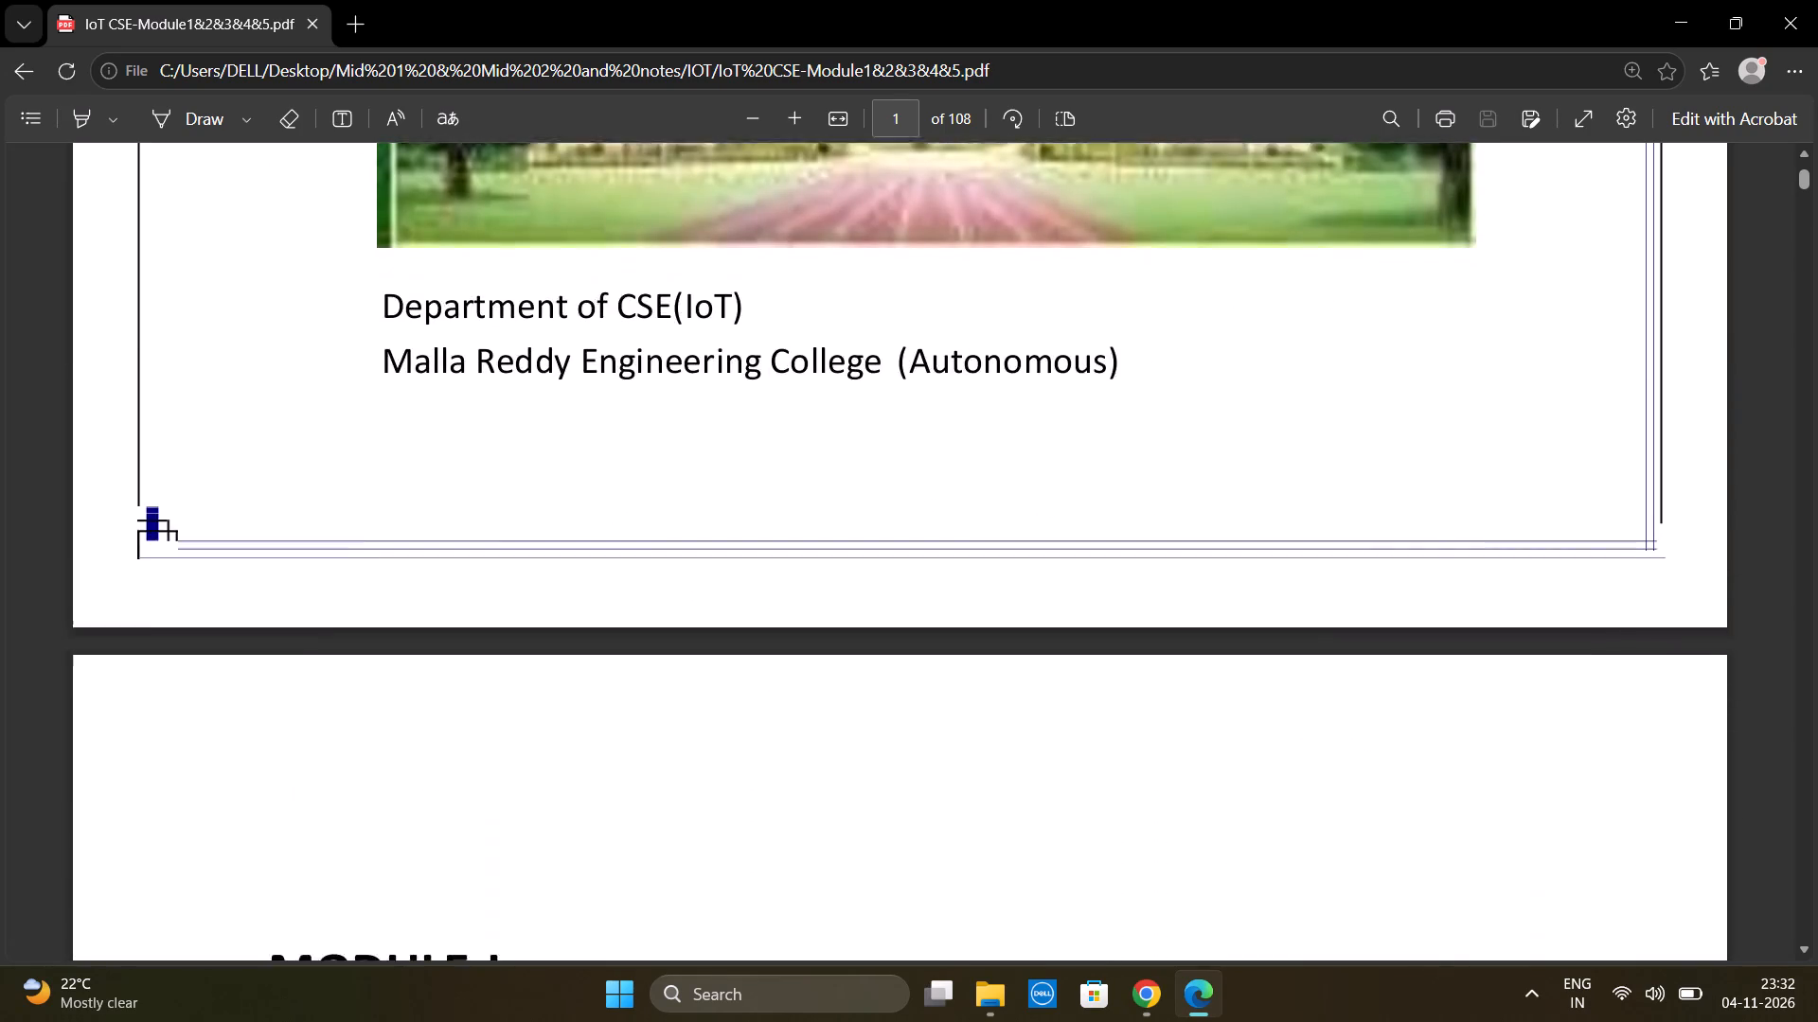
{"action": "scroll", "coordinate": [1093, 337], "scroll_direction": "down", "scroll_amount": 4}
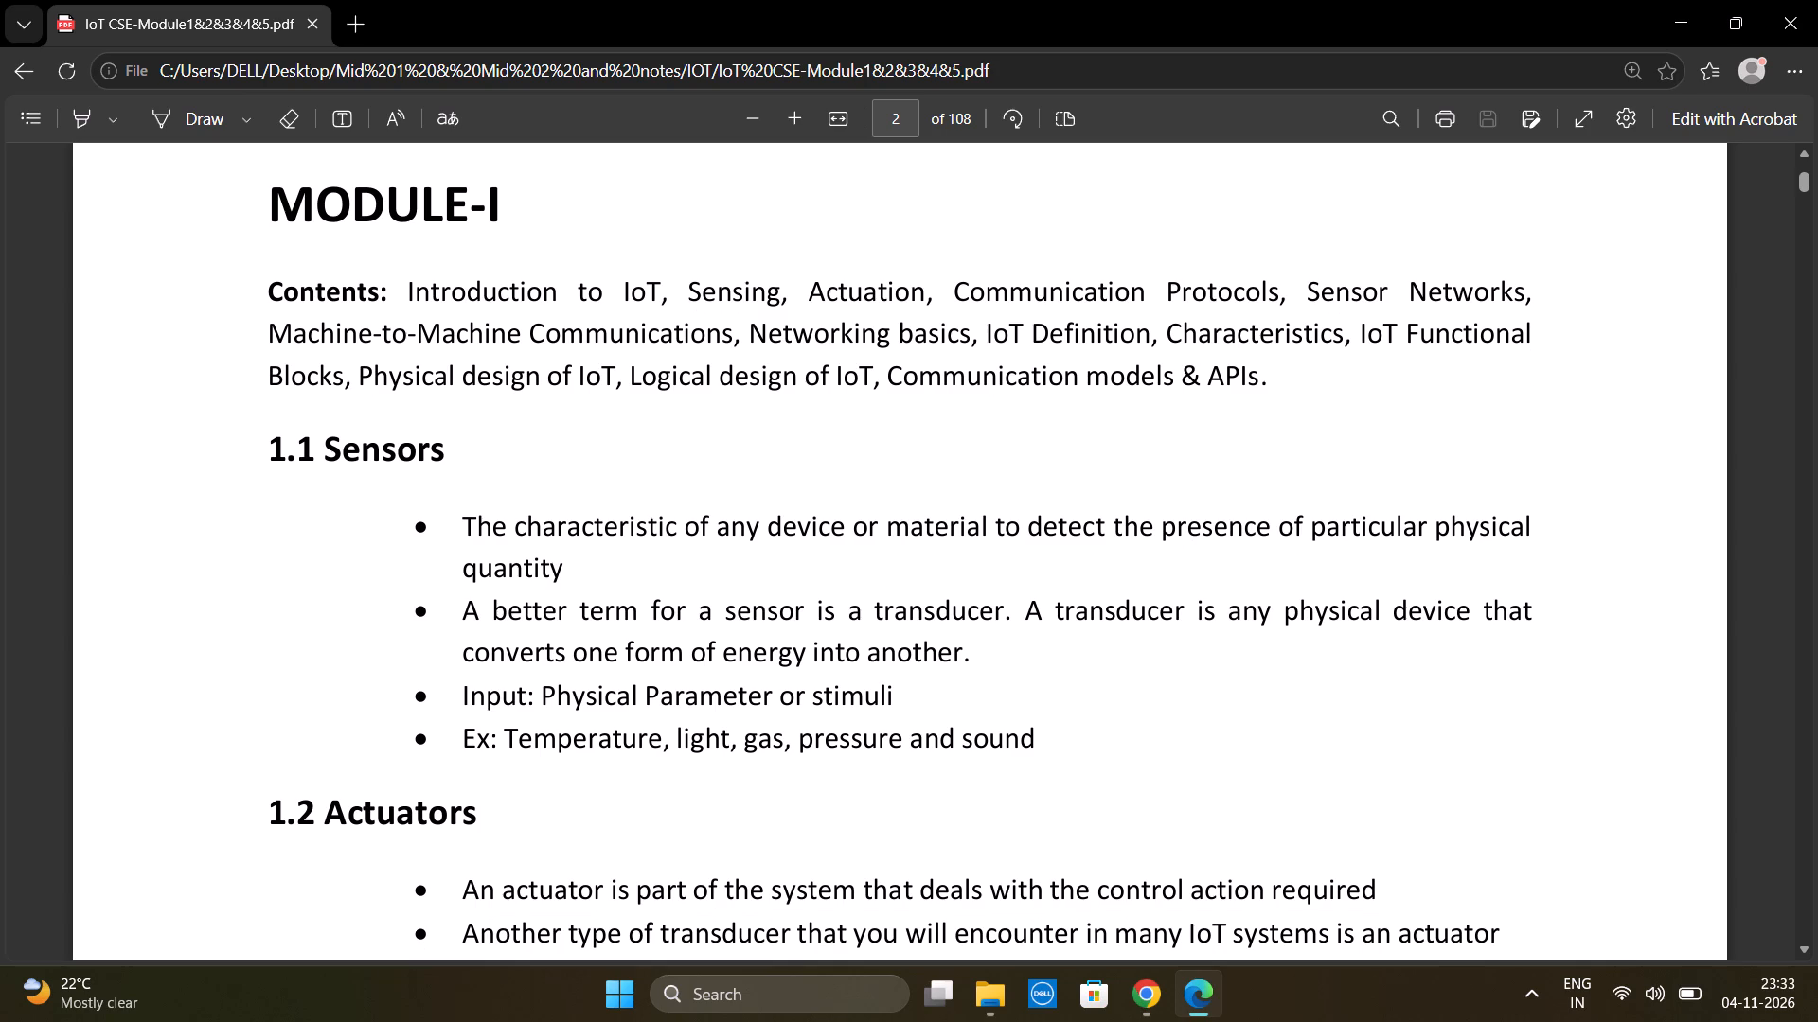
Reread from 1.2 Actuators through the wireless sensor network examples and protocol notes on page 4.
{"action": "scroll", "coordinate": [1093, 337], "scroll_direction": "down", "scroll_amount": 9}
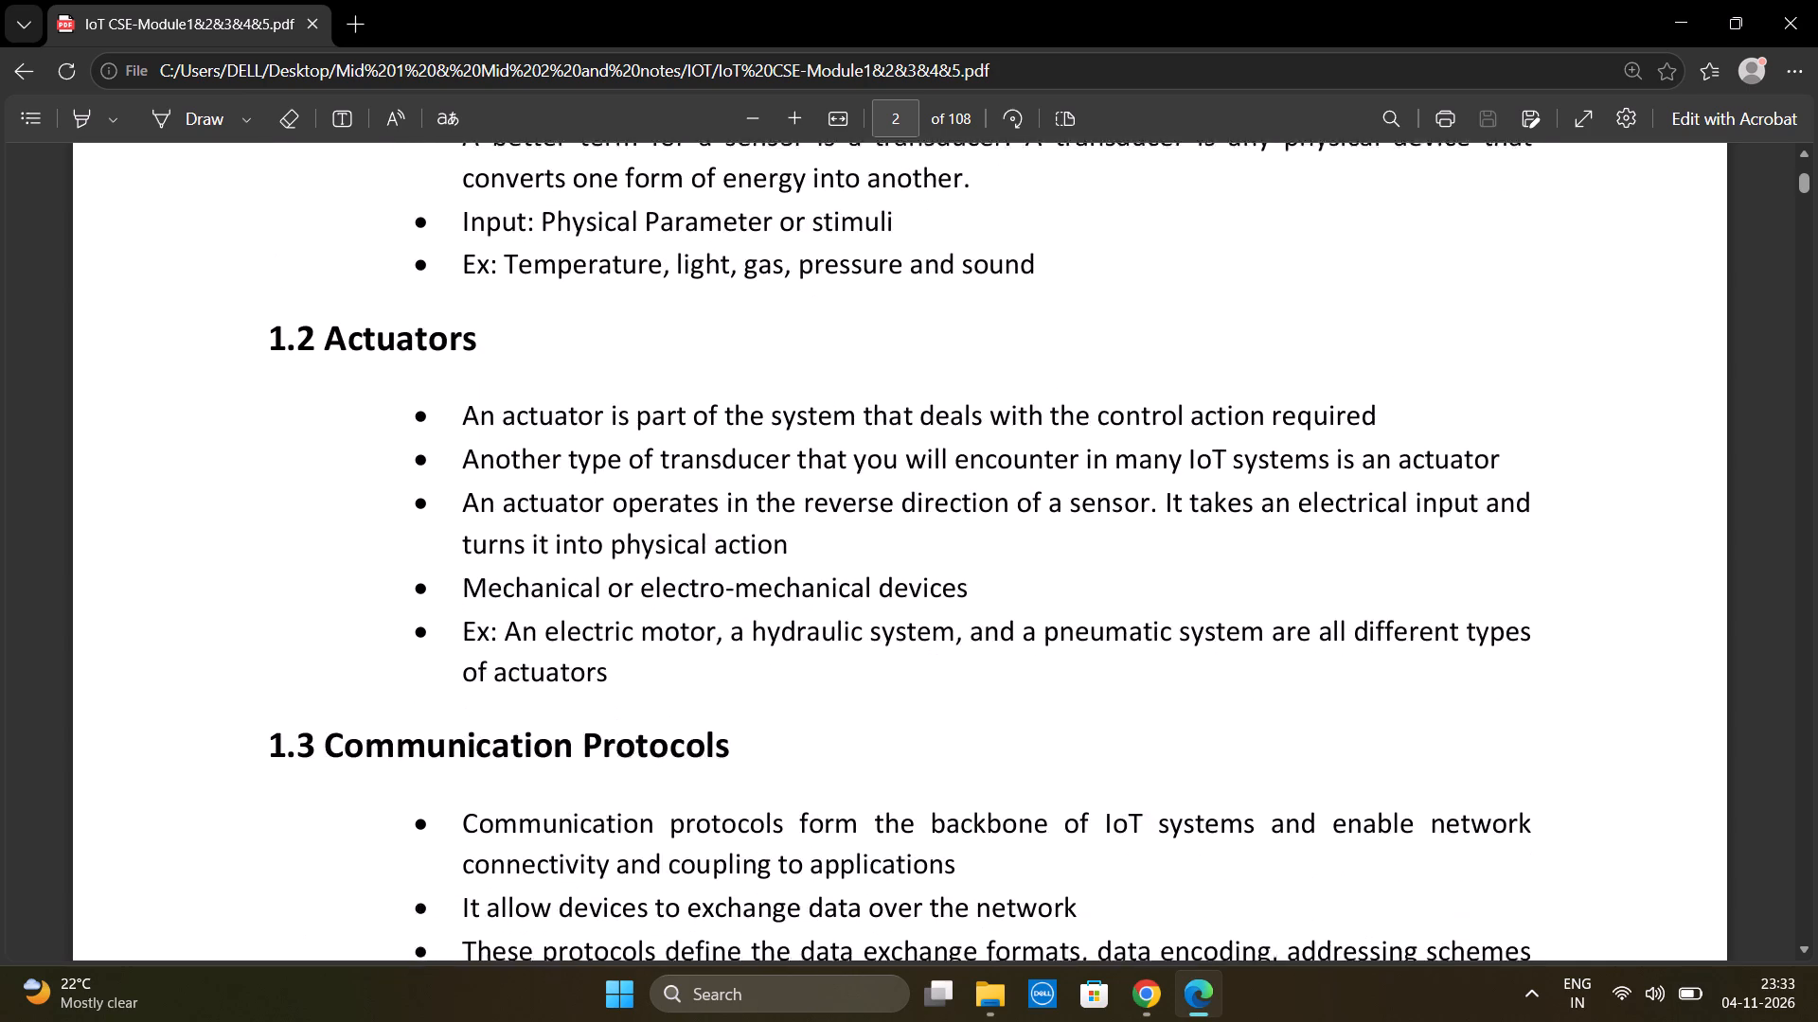
{"action": "scroll", "coordinate": [1093, 337], "scroll_direction": "down", "scroll_amount": 7}
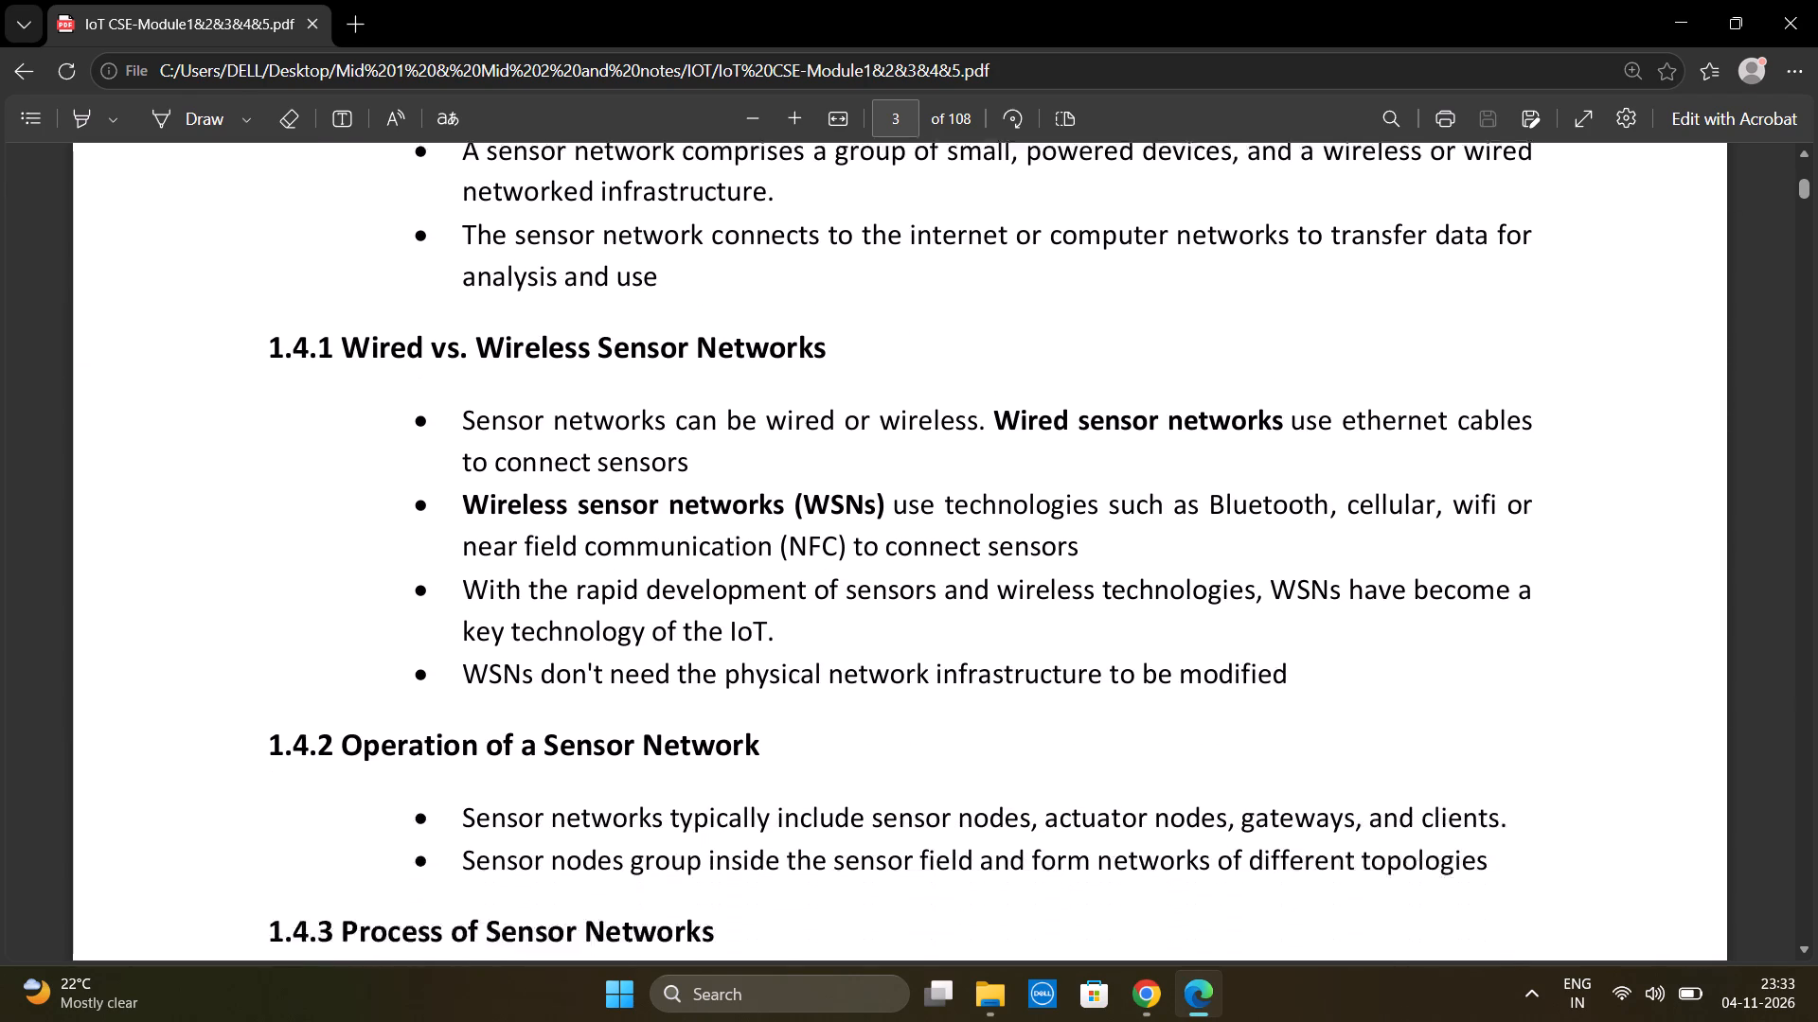
{"action": "scroll", "coordinate": [1093, 337], "scroll_direction": "down", "scroll_amount": 5}
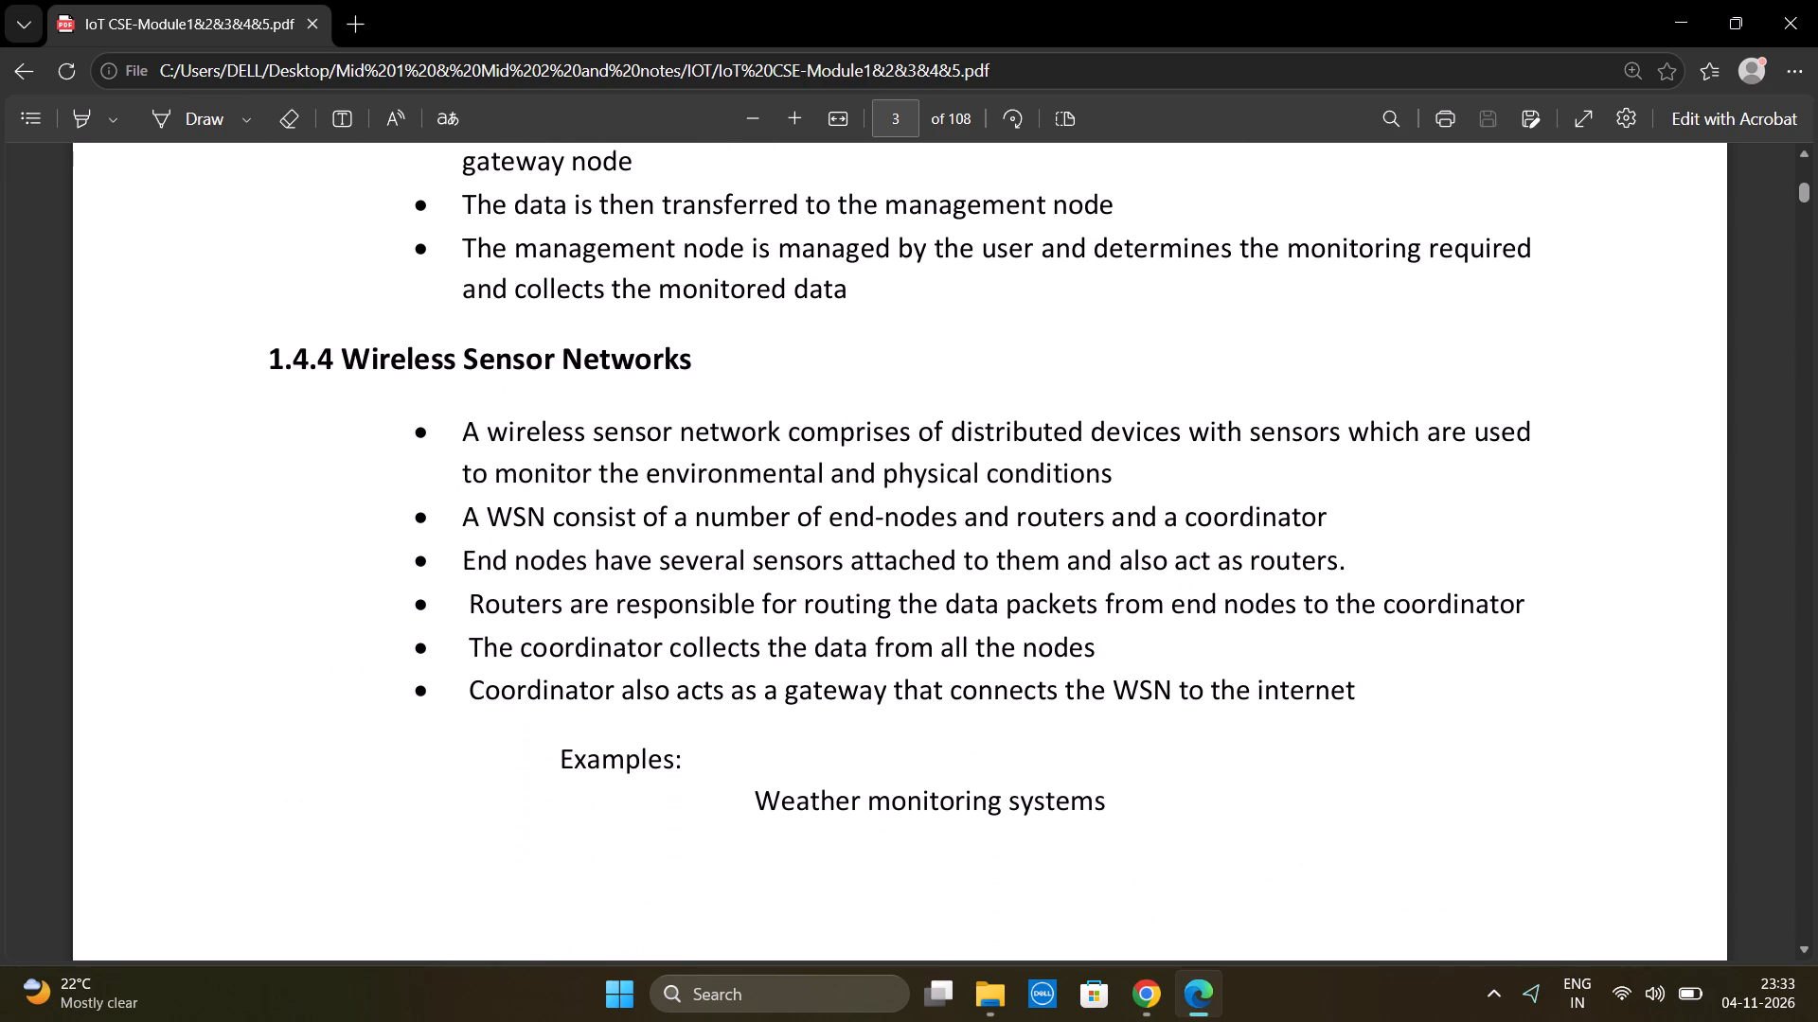
{"action": "scroll", "coordinate": [1093, 337], "scroll_direction": "down", "scroll_amount": 8}
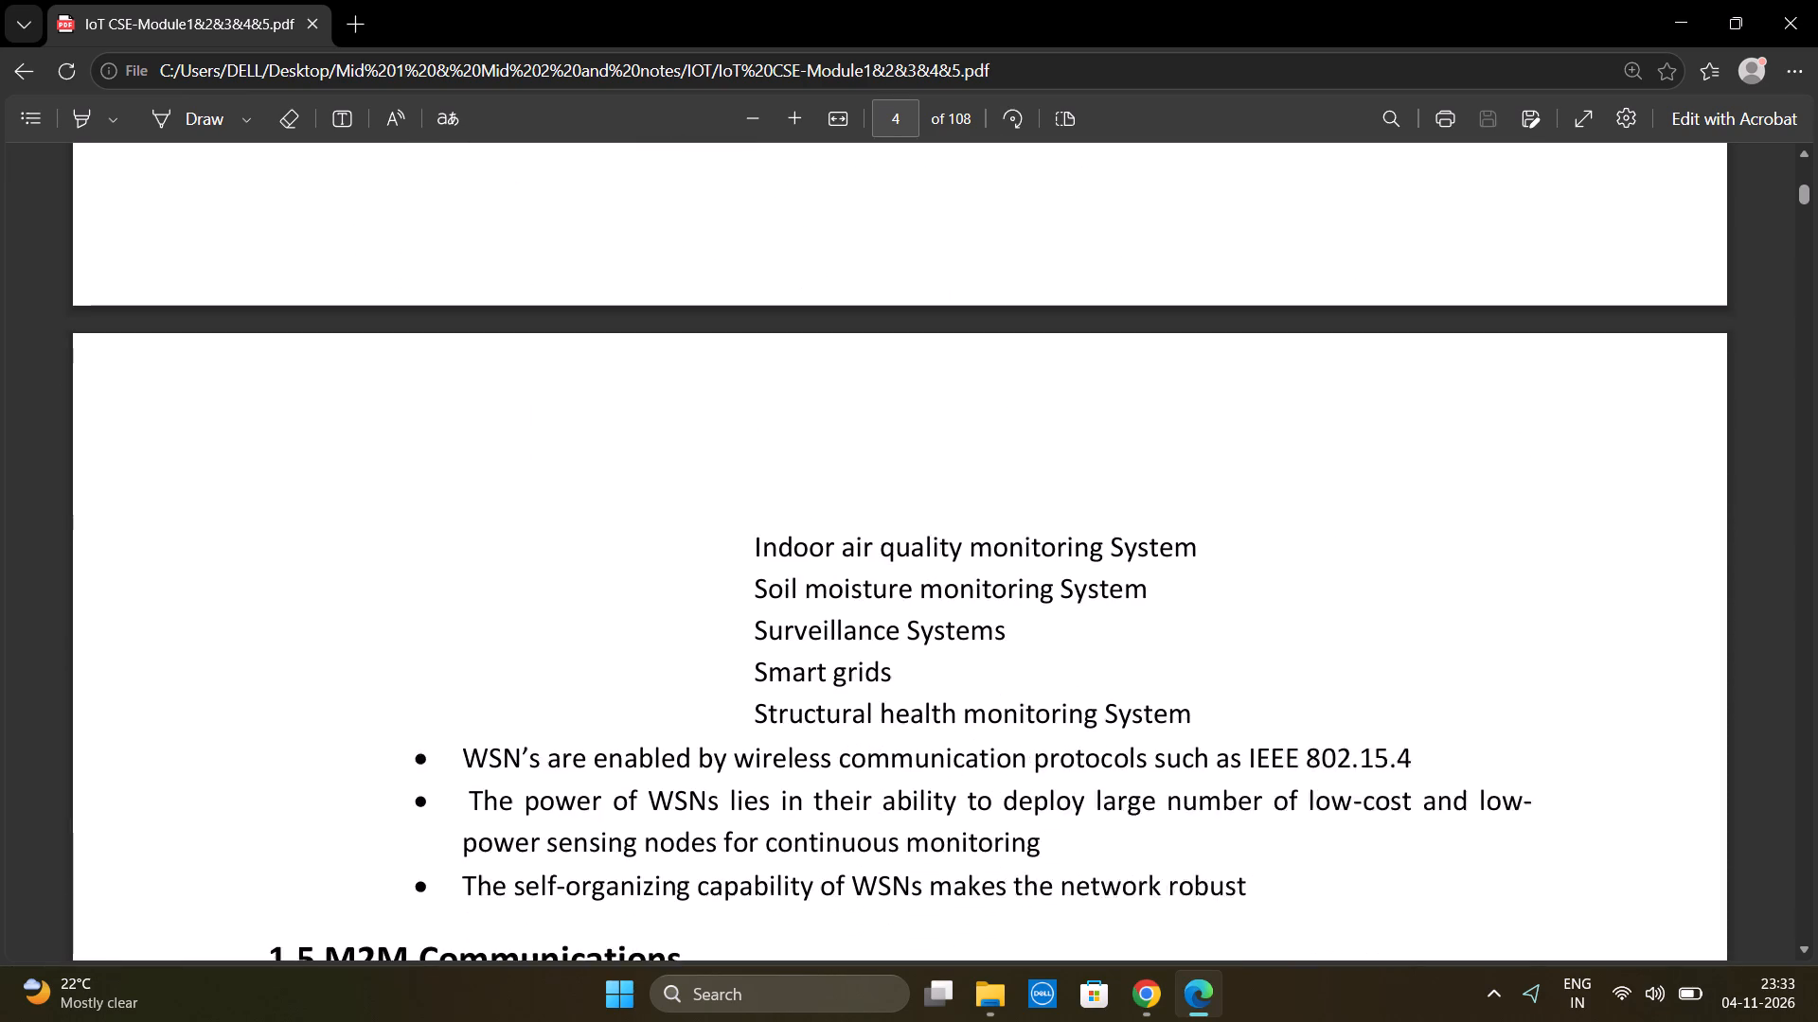
Skim section 1.5 M2M Communications on pages 4 to 6, through the M2M applications list to 1.5.4 M2M Node Types.
{"action": "scroll", "coordinate": [1093, 337], "scroll_direction": "down", "scroll_amount": 8}
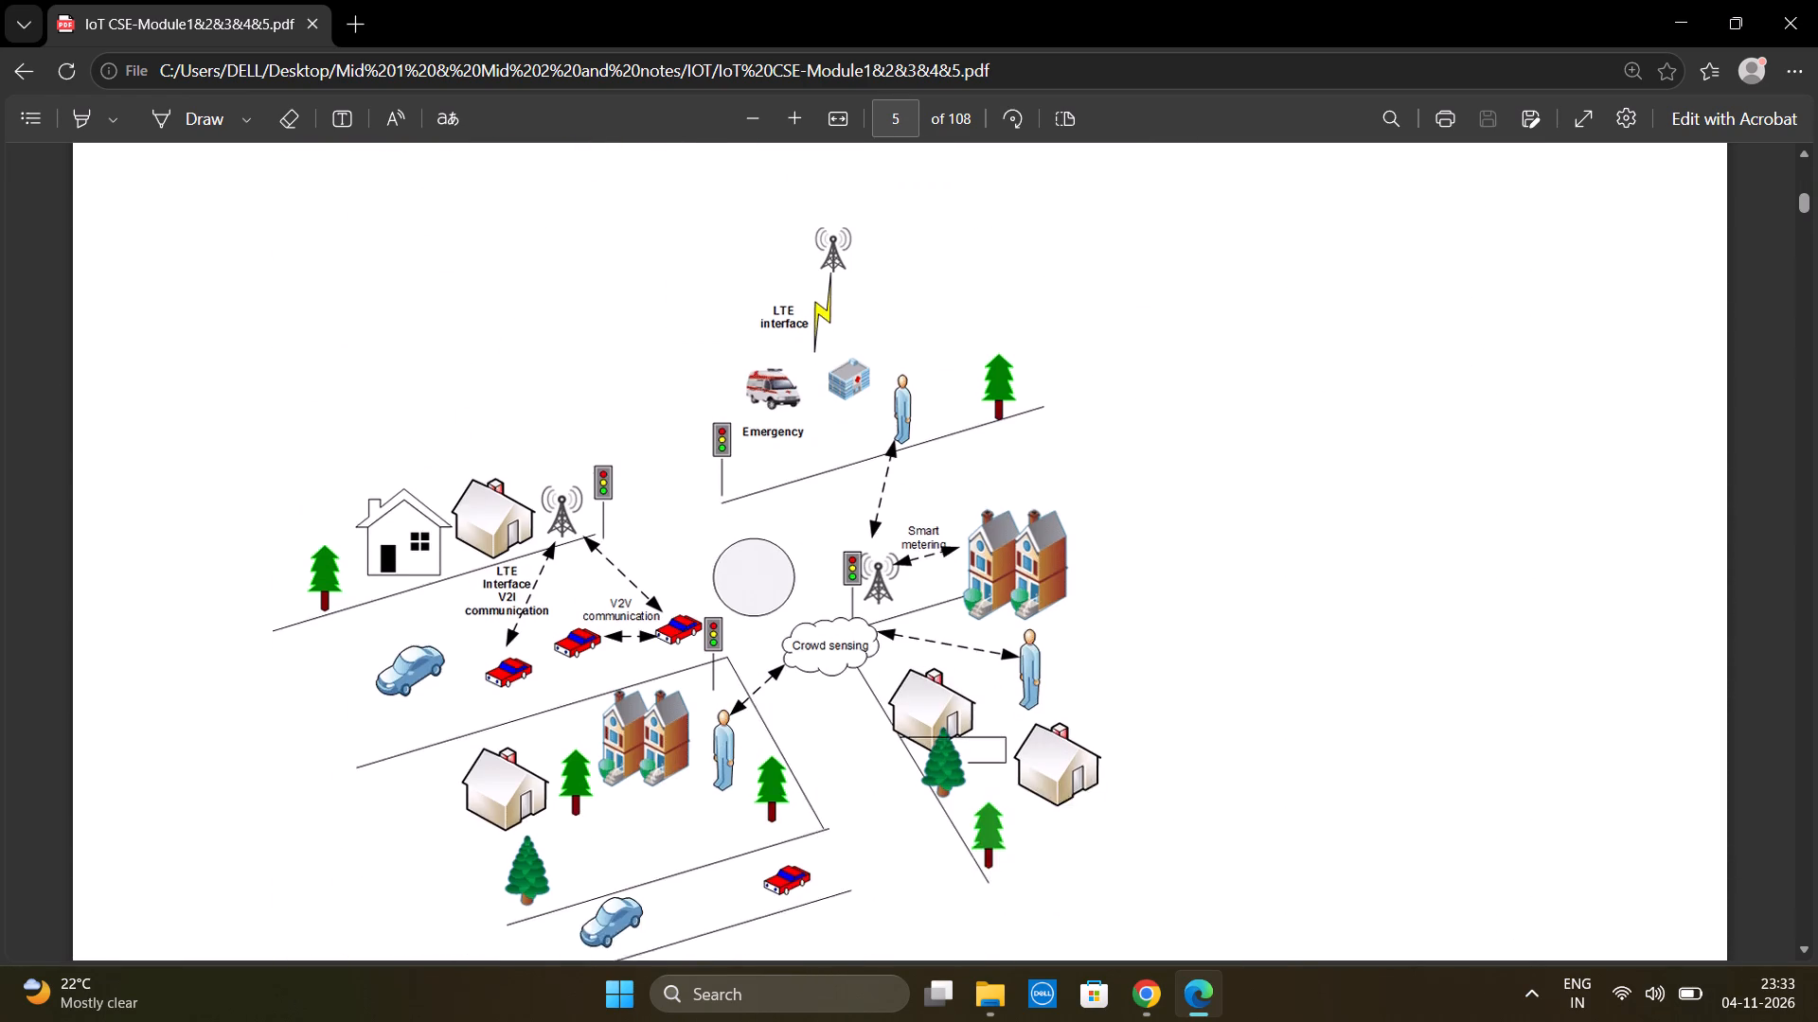
{"action": "scroll", "coordinate": [1093, 337], "scroll_direction": "down", "scroll_amount": 7}
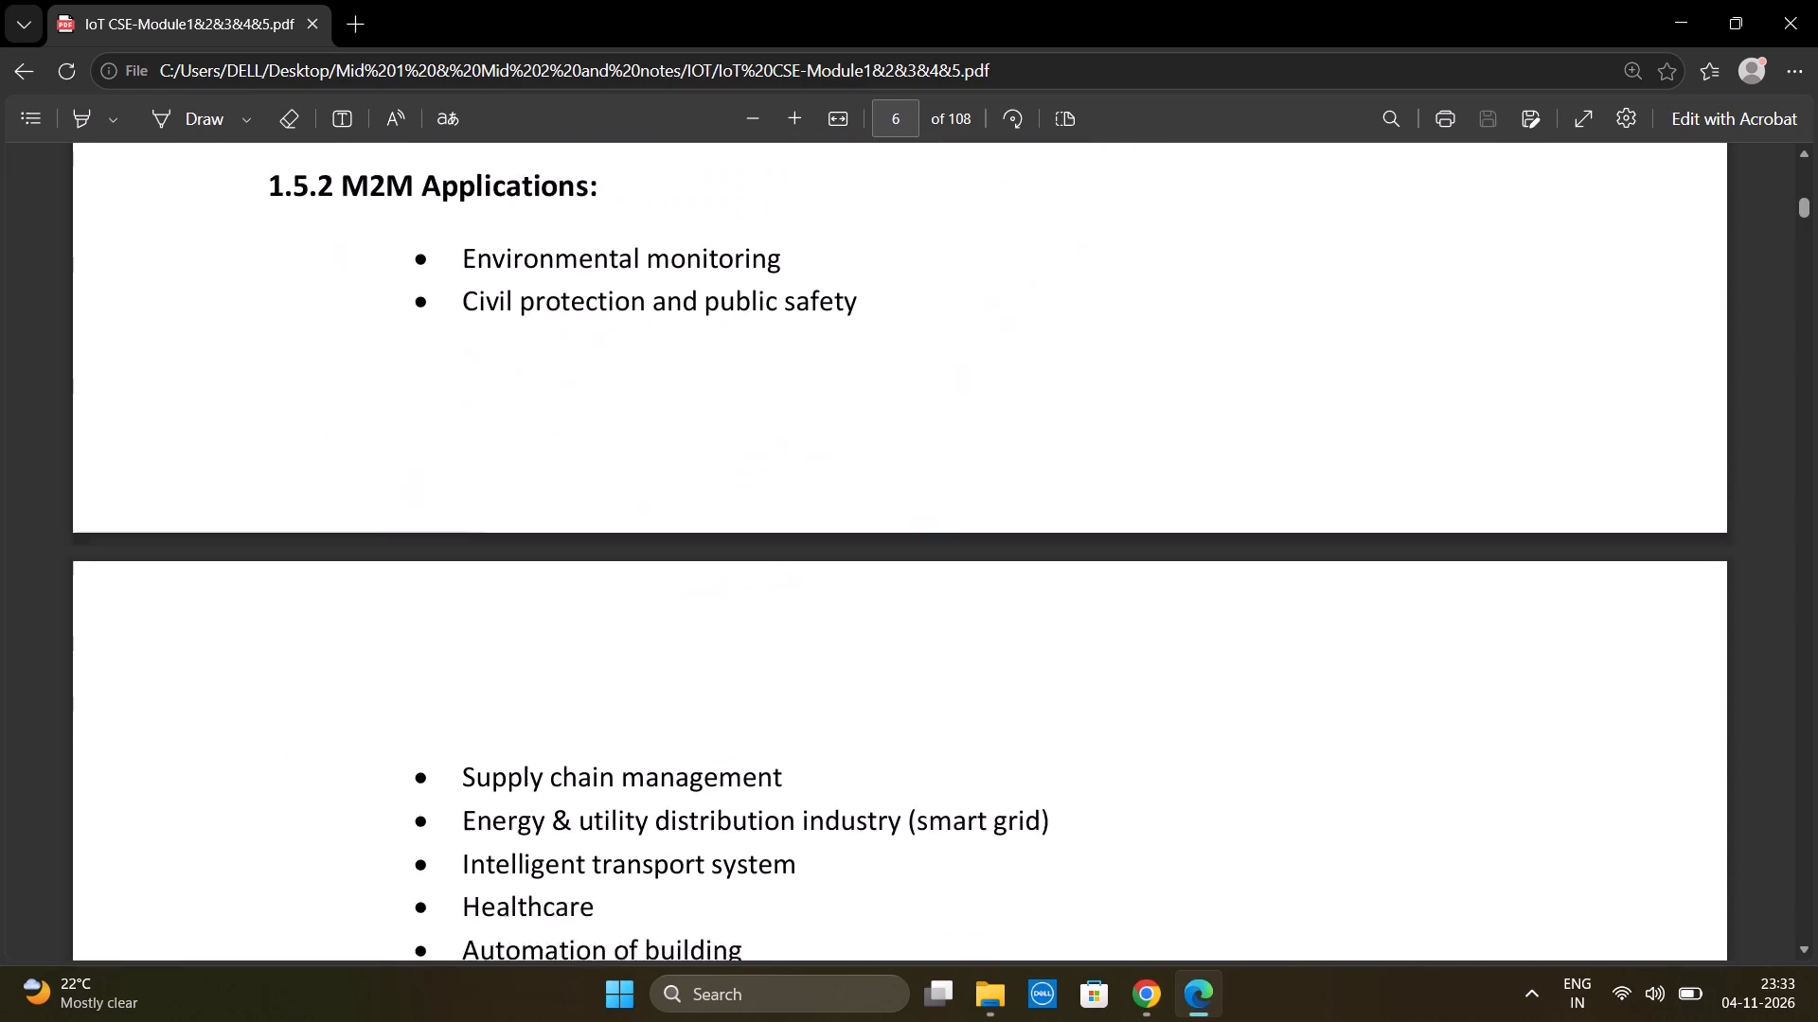
{"action": "scroll", "coordinate": [1093, 337], "scroll_direction": "down", "scroll_amount": 3}
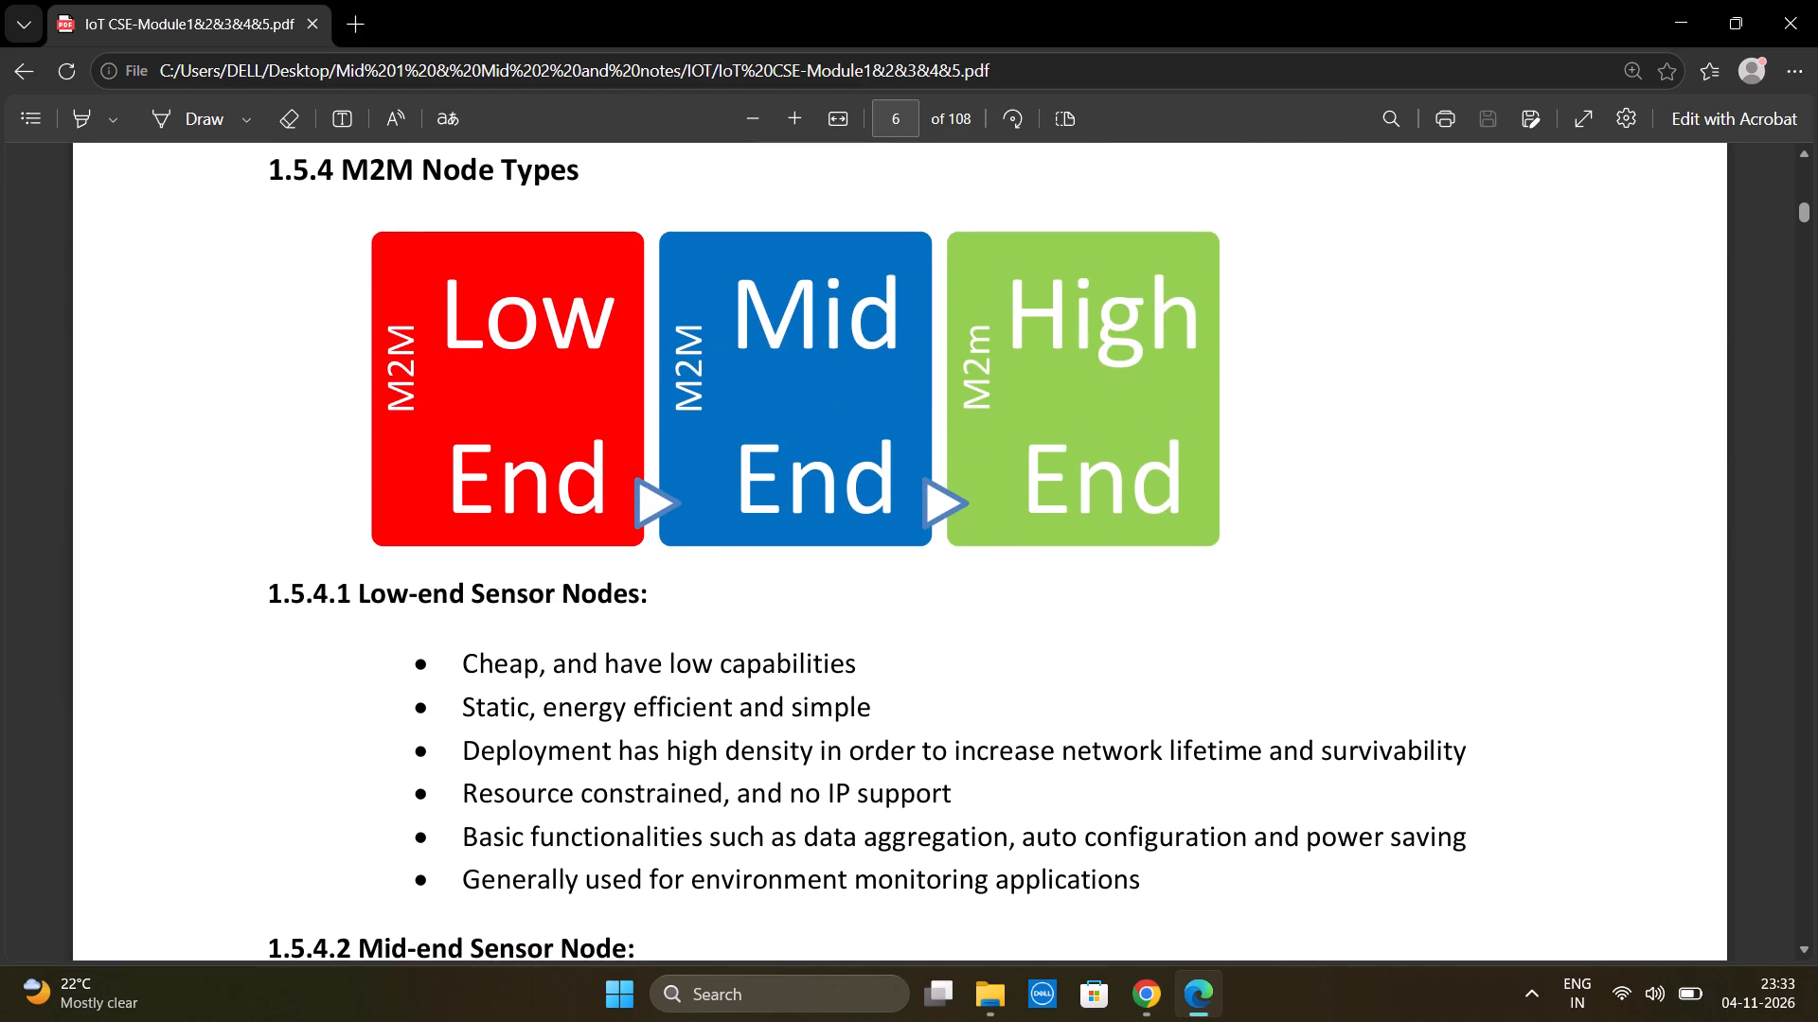
Read the low-end, mid-end and high-end sensor node notes on pages 6 and 7, up to 1.6 Introduction to IoT.
{"action": "scroll", "coordinate": [1093, 337], "scroll_direction": "down", "scroll_amount": 3}
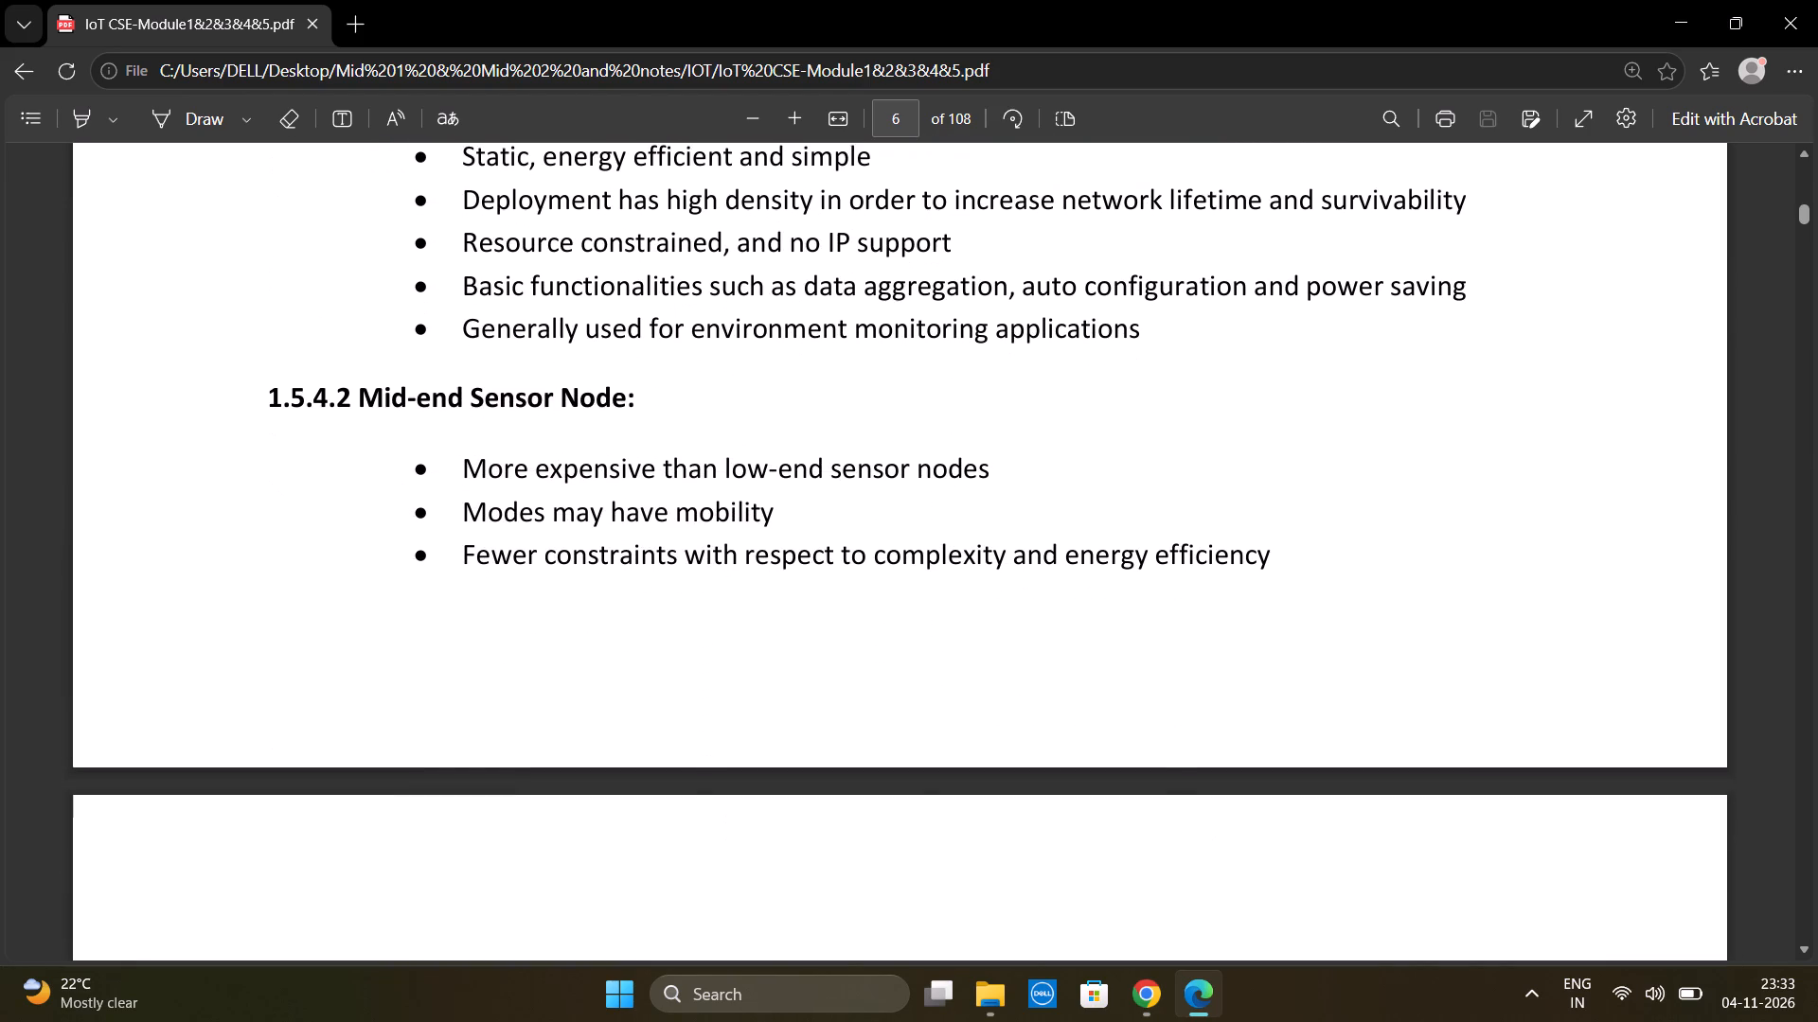
{"action": "scroll", "coordinate": [1093, 337], "scroll_direction": "down", "scroll_amount": 1}
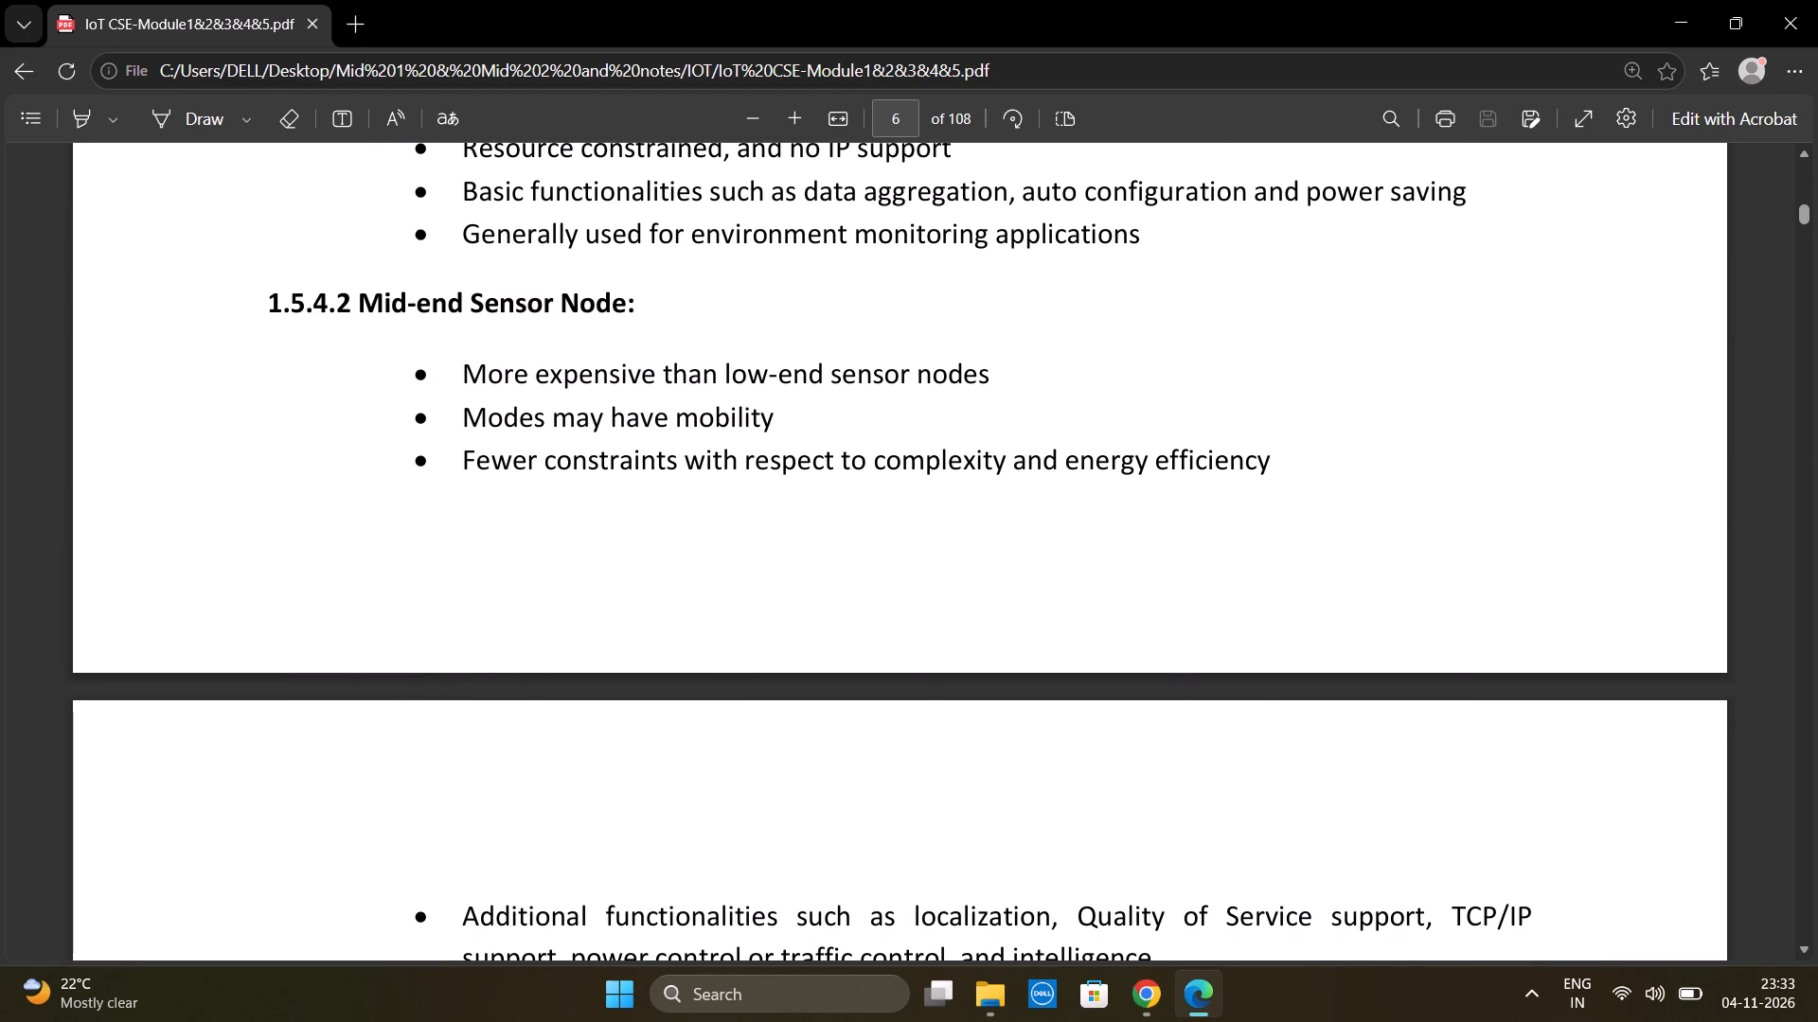
{"action": "scroll", "coordinate": [1093, 337], "scroll_direction": "down", "scroll_amount": 3}
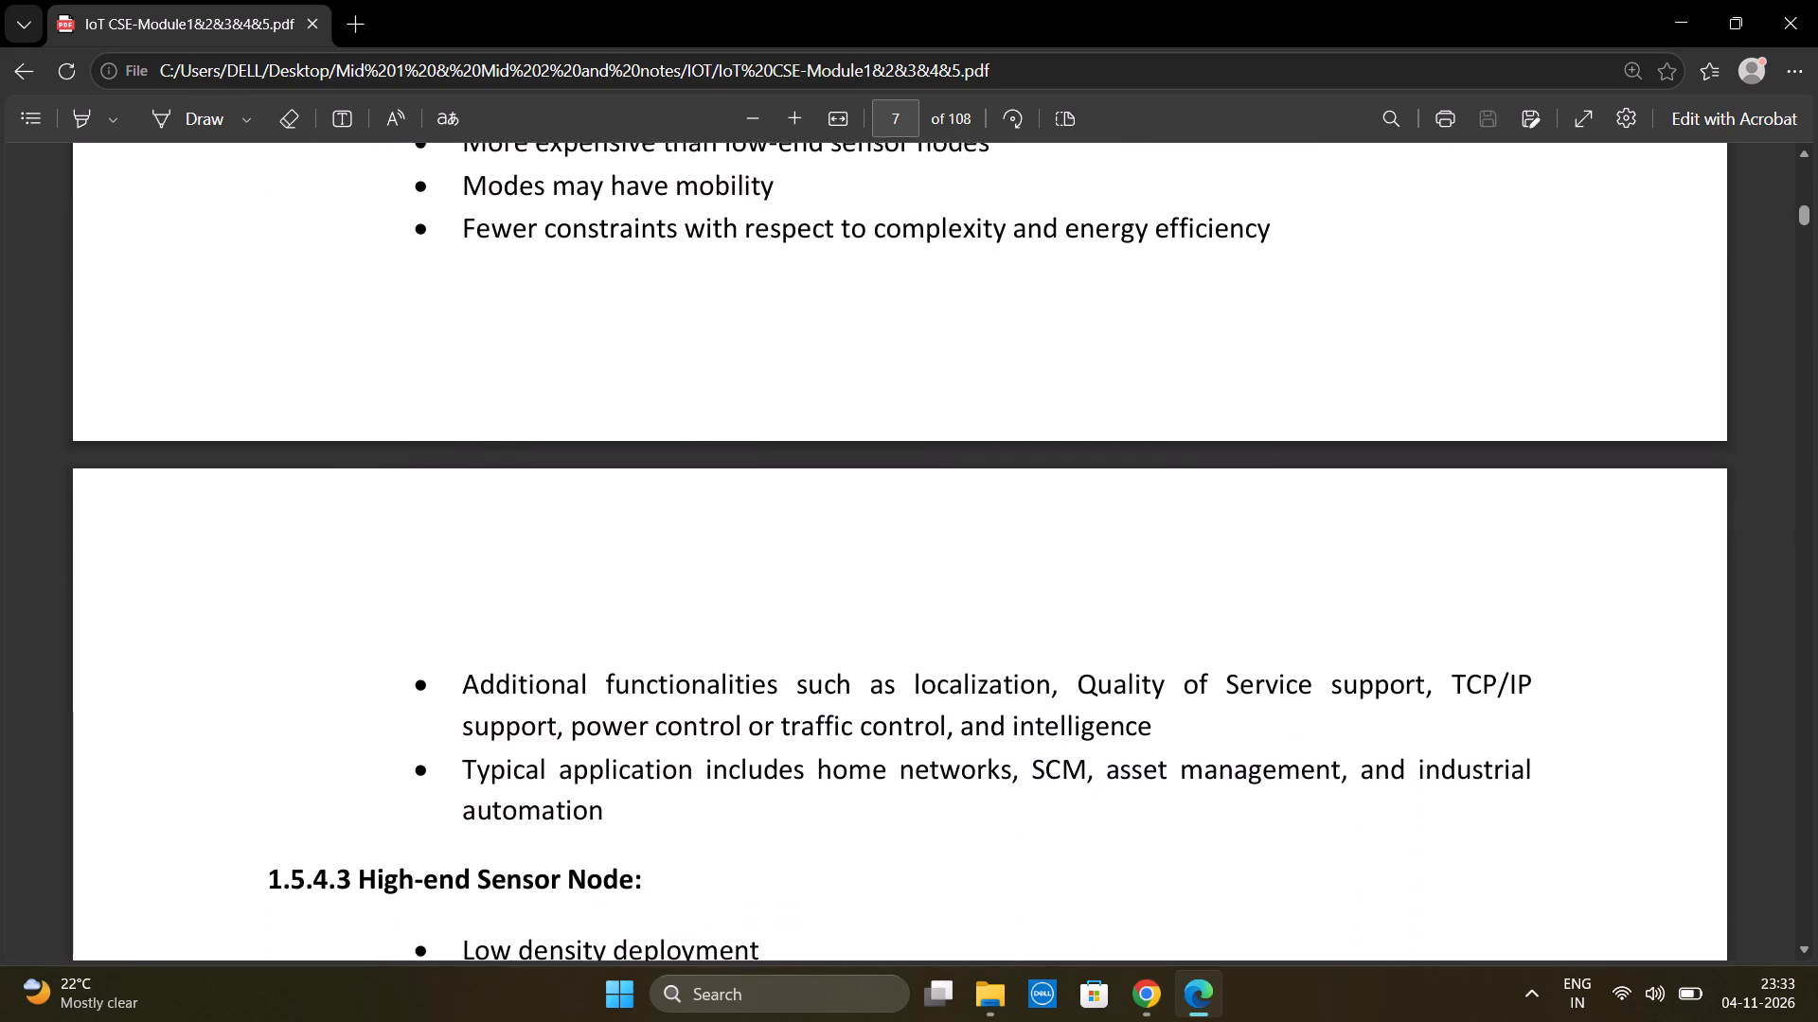
{"action": "scroll", "coordinate": [1093, 337], "scroll_direction": "down", "scroll_amount": 1}
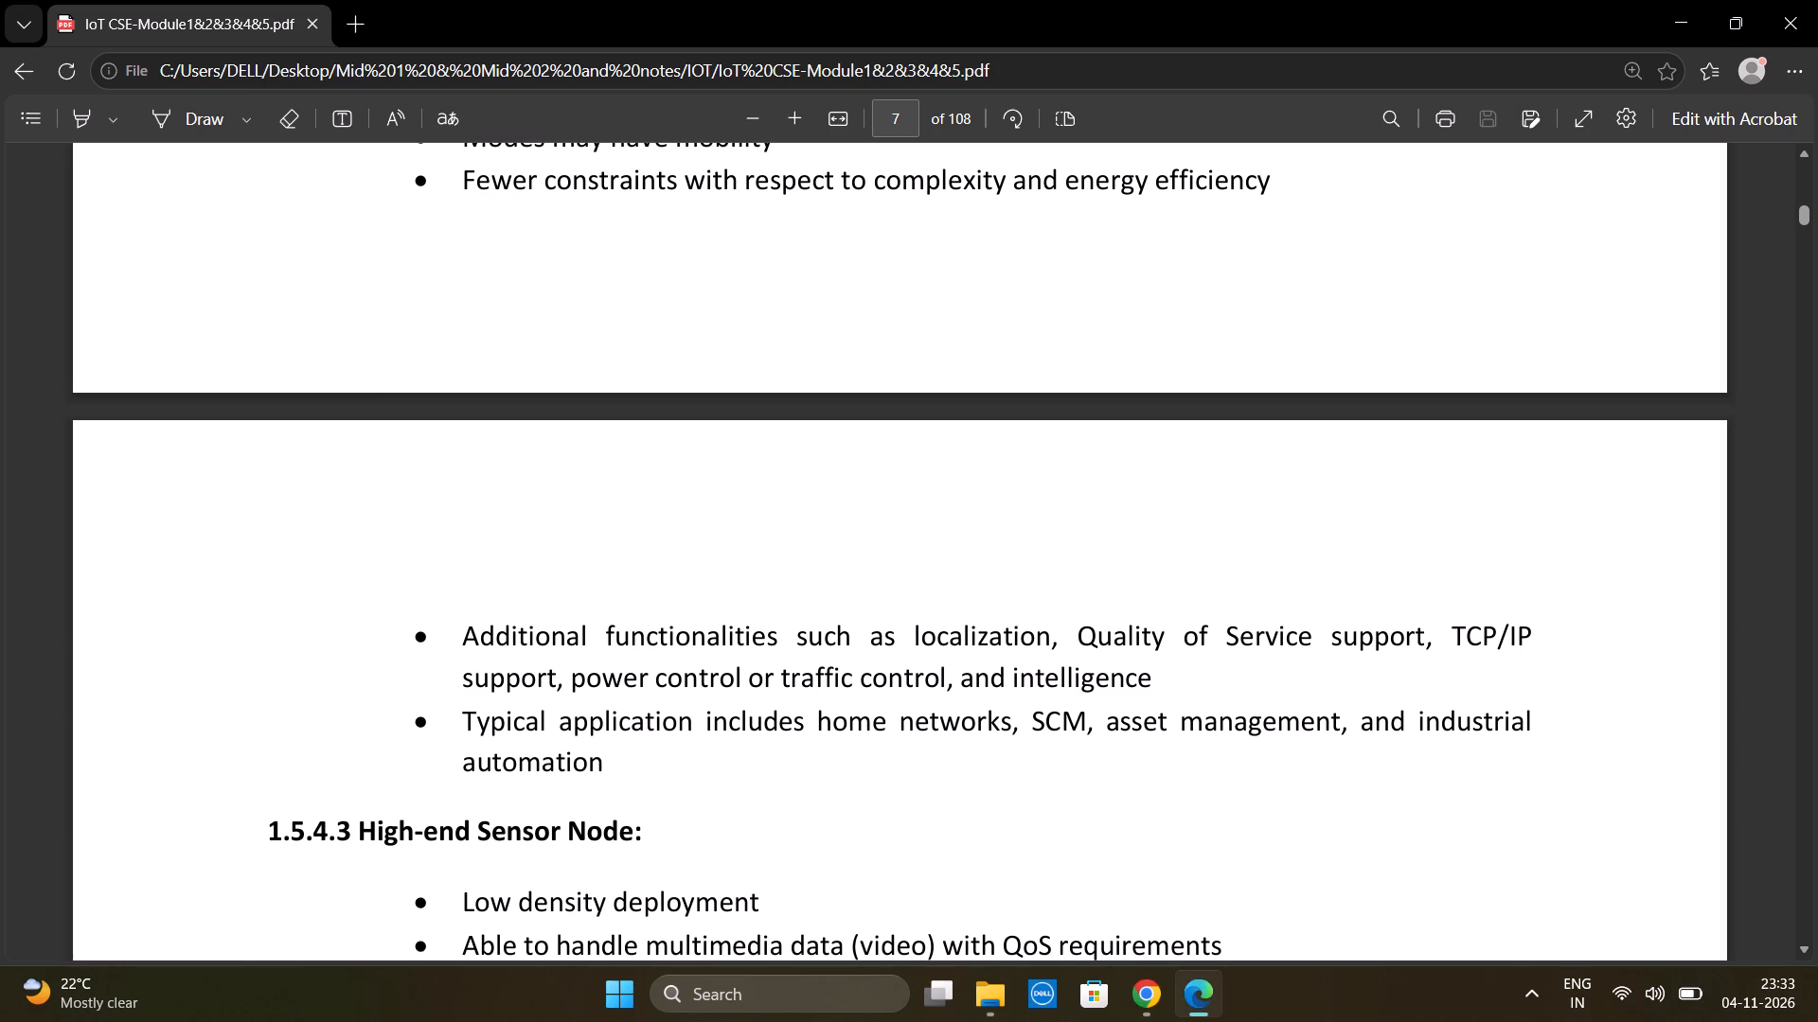
{"action": "scroll", "coordinate": [1093, 337], "scroll_direction": "down", "scroll_amount": 8}
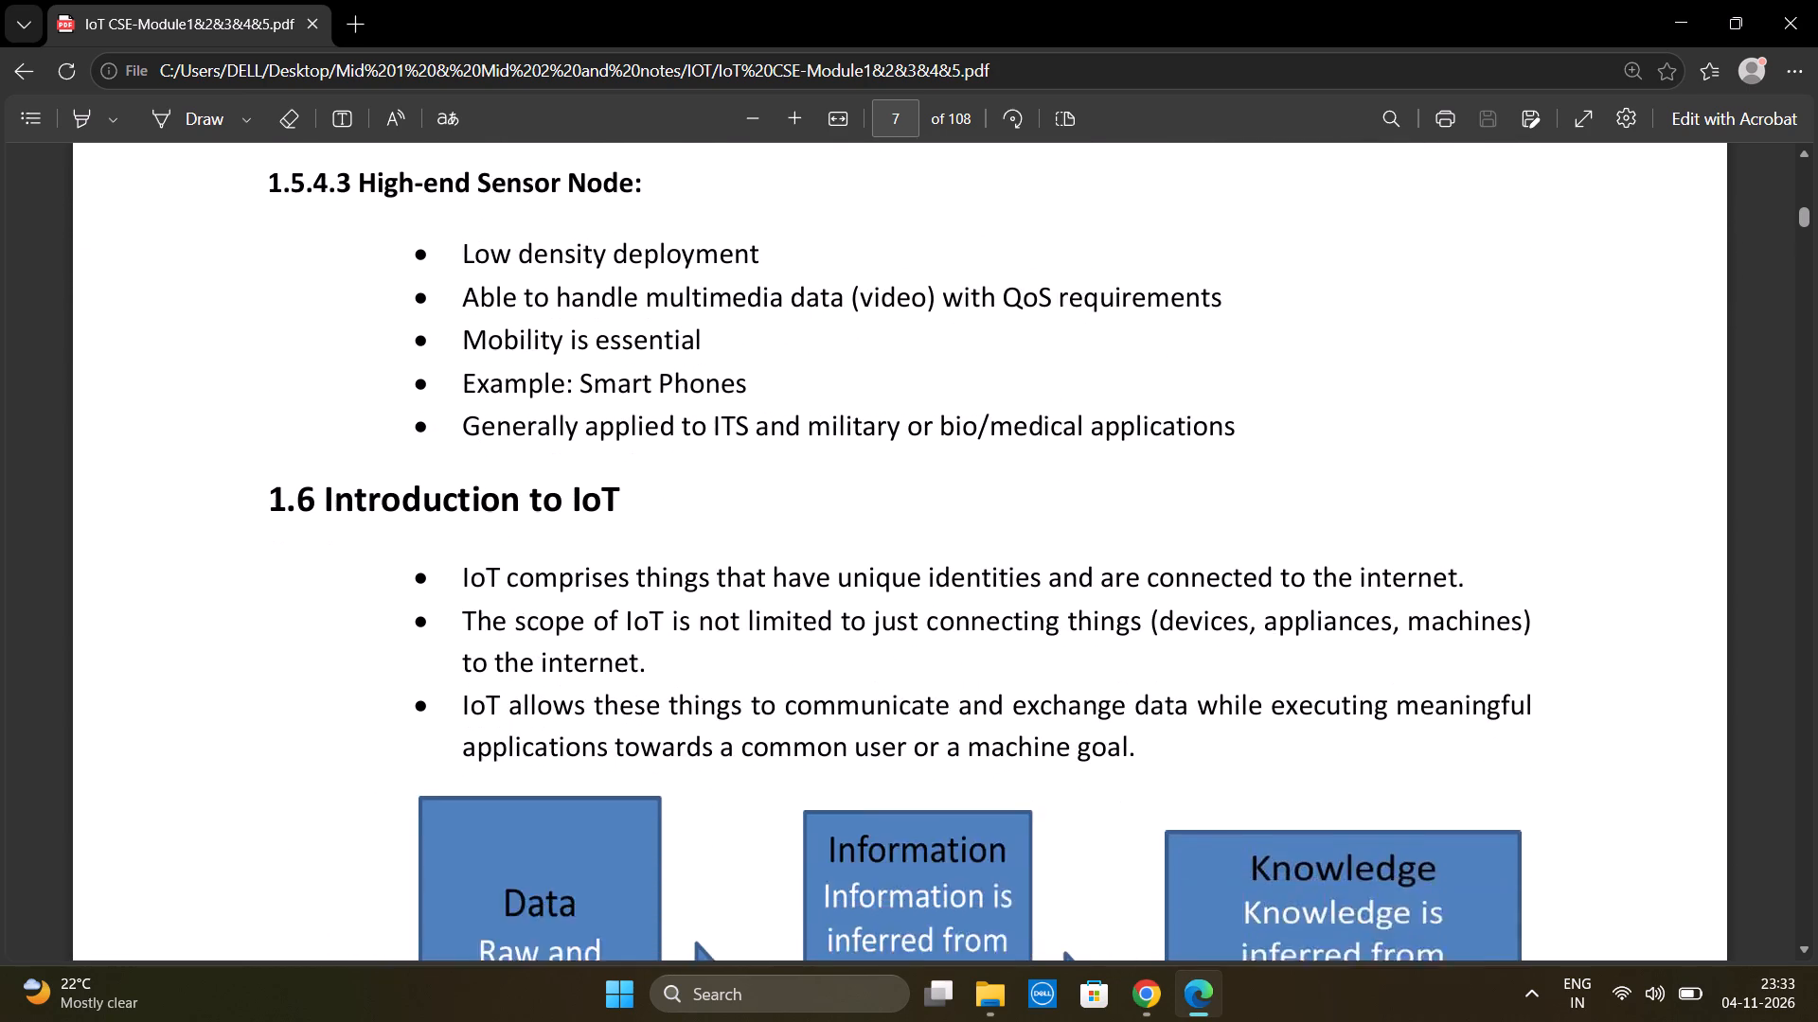
Skim from 1.6 Introduction to IoT through the IoT application areas to the 1.7.4 IoT Service Oriented Architecture diagram on page 10.
{"action": "scroll", "coordinate": [1093, 337], "scroll_direction": "down", "scroll_amount": 6}
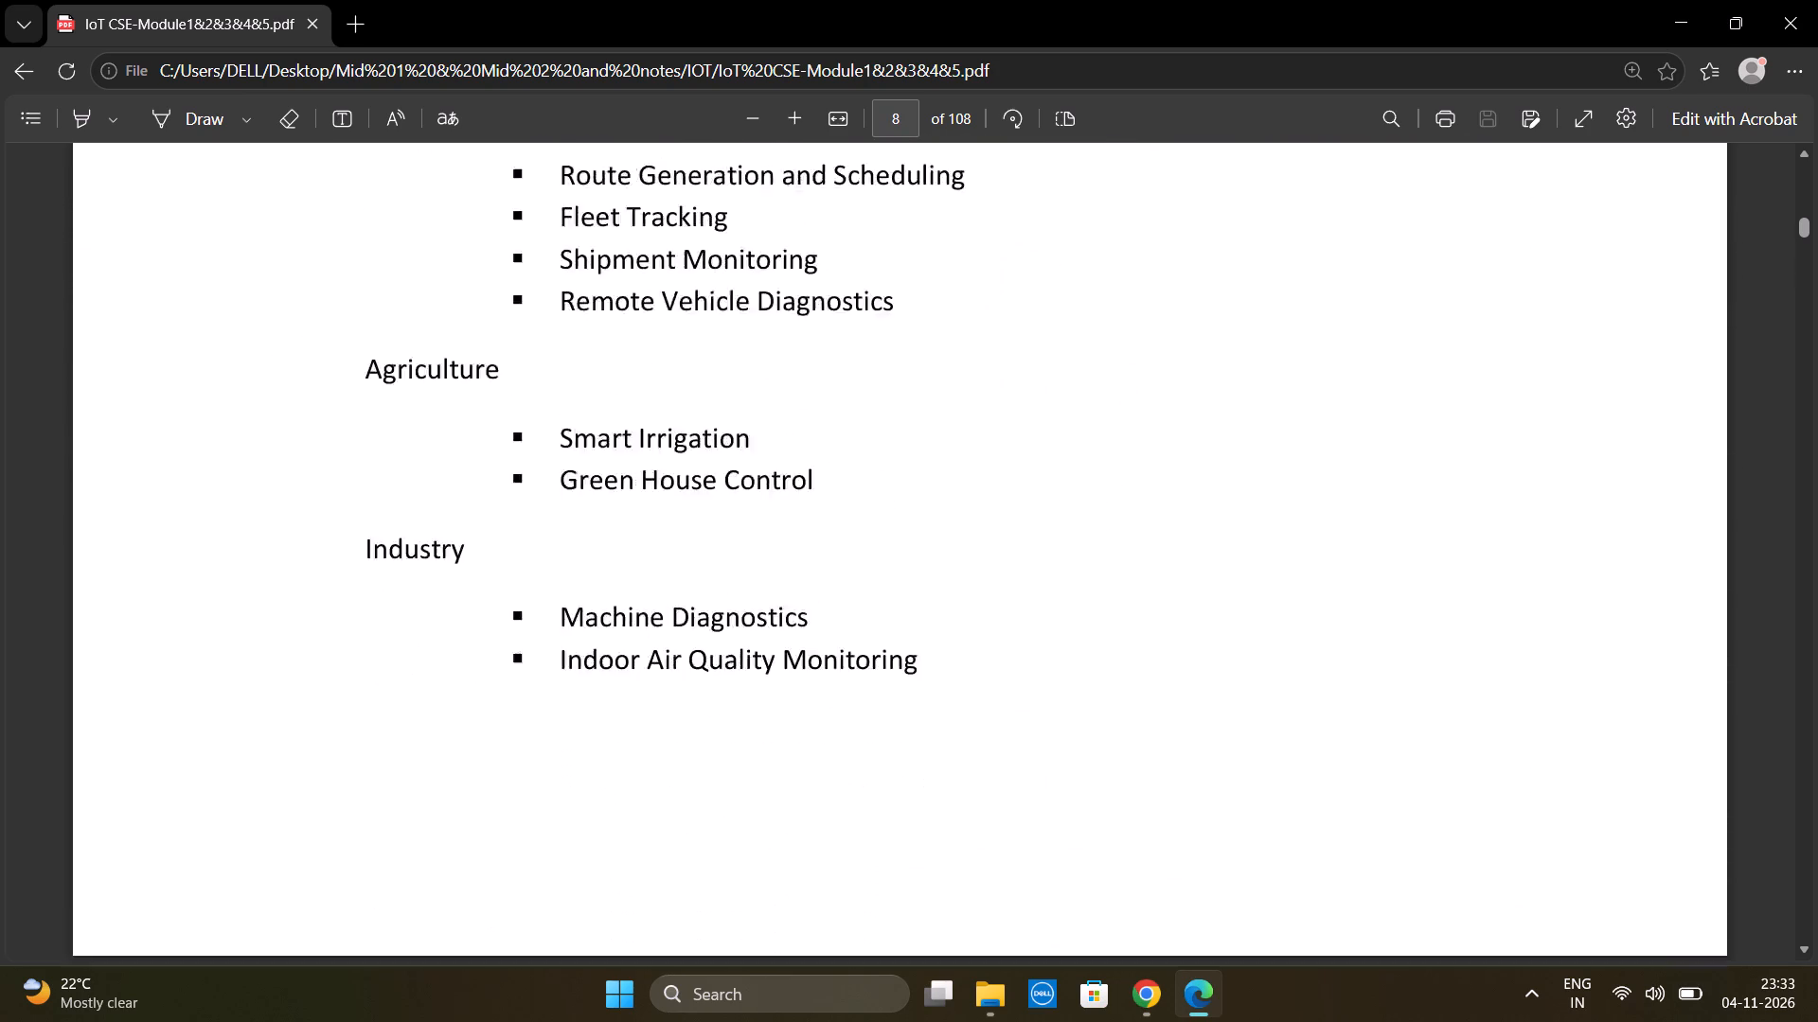
{"action": "scroll", "coordinate": [1093, 337], "scroll_direction": "down", "scroll_amount": 5}
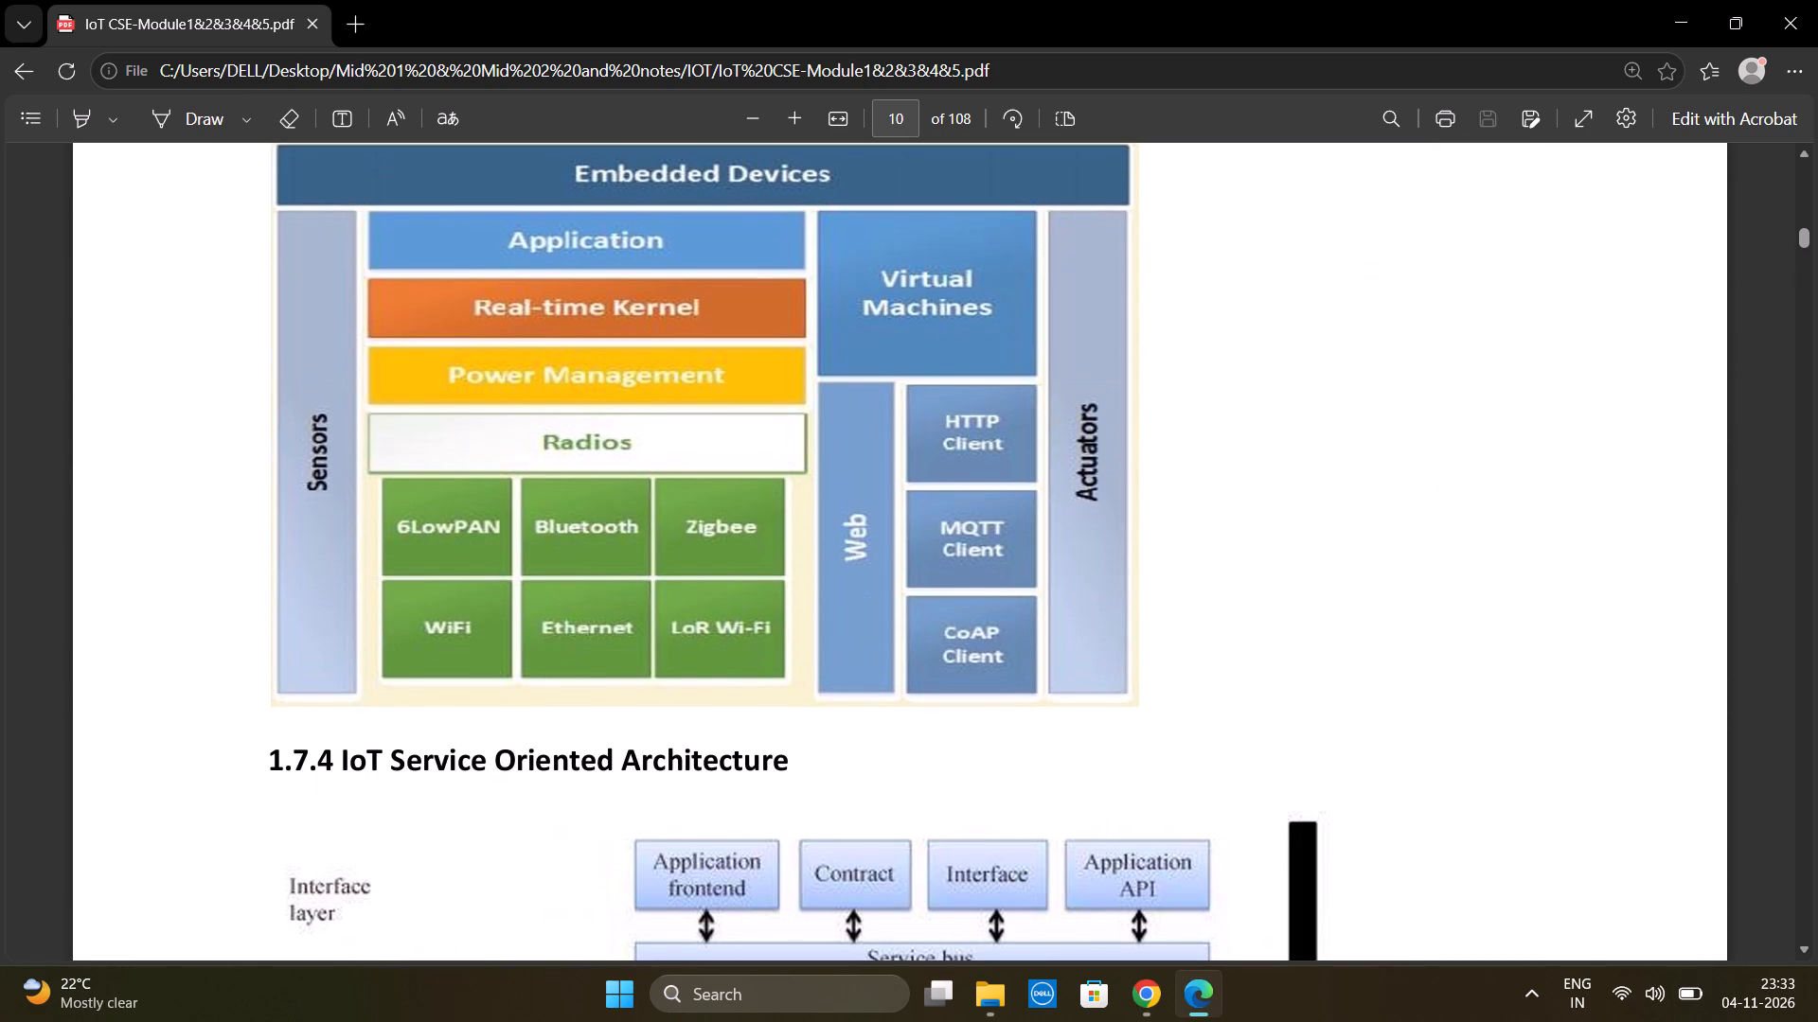
{"action": "scroll", "coordinate": [1093, 337], "scroll_direction": "down", "scroll_amount": 4}
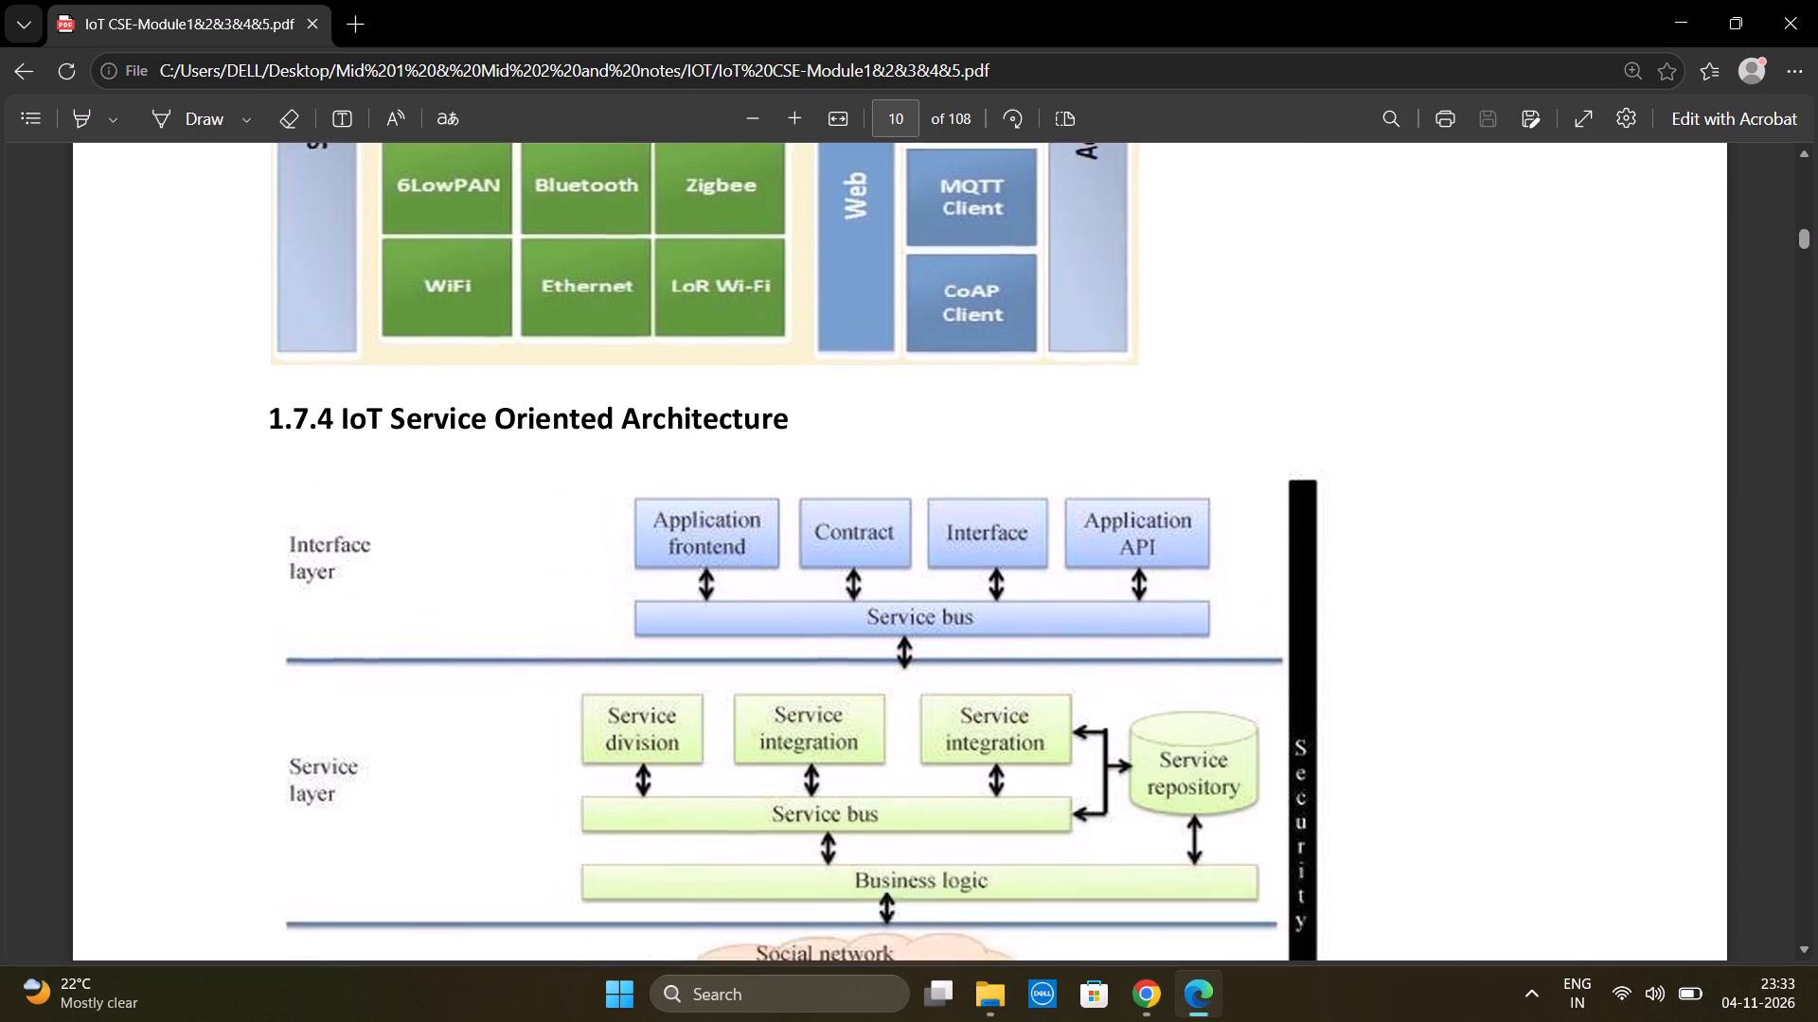
Review the local-to-global network diagram, 1.7.6 Technical Deviations from Regular Web and 1.7.7 IoT Challenges on page 11.
{"action": "scroll", "coordinate": [1093, 337], "scroll_direction": "down", "scroll_amount": 6}
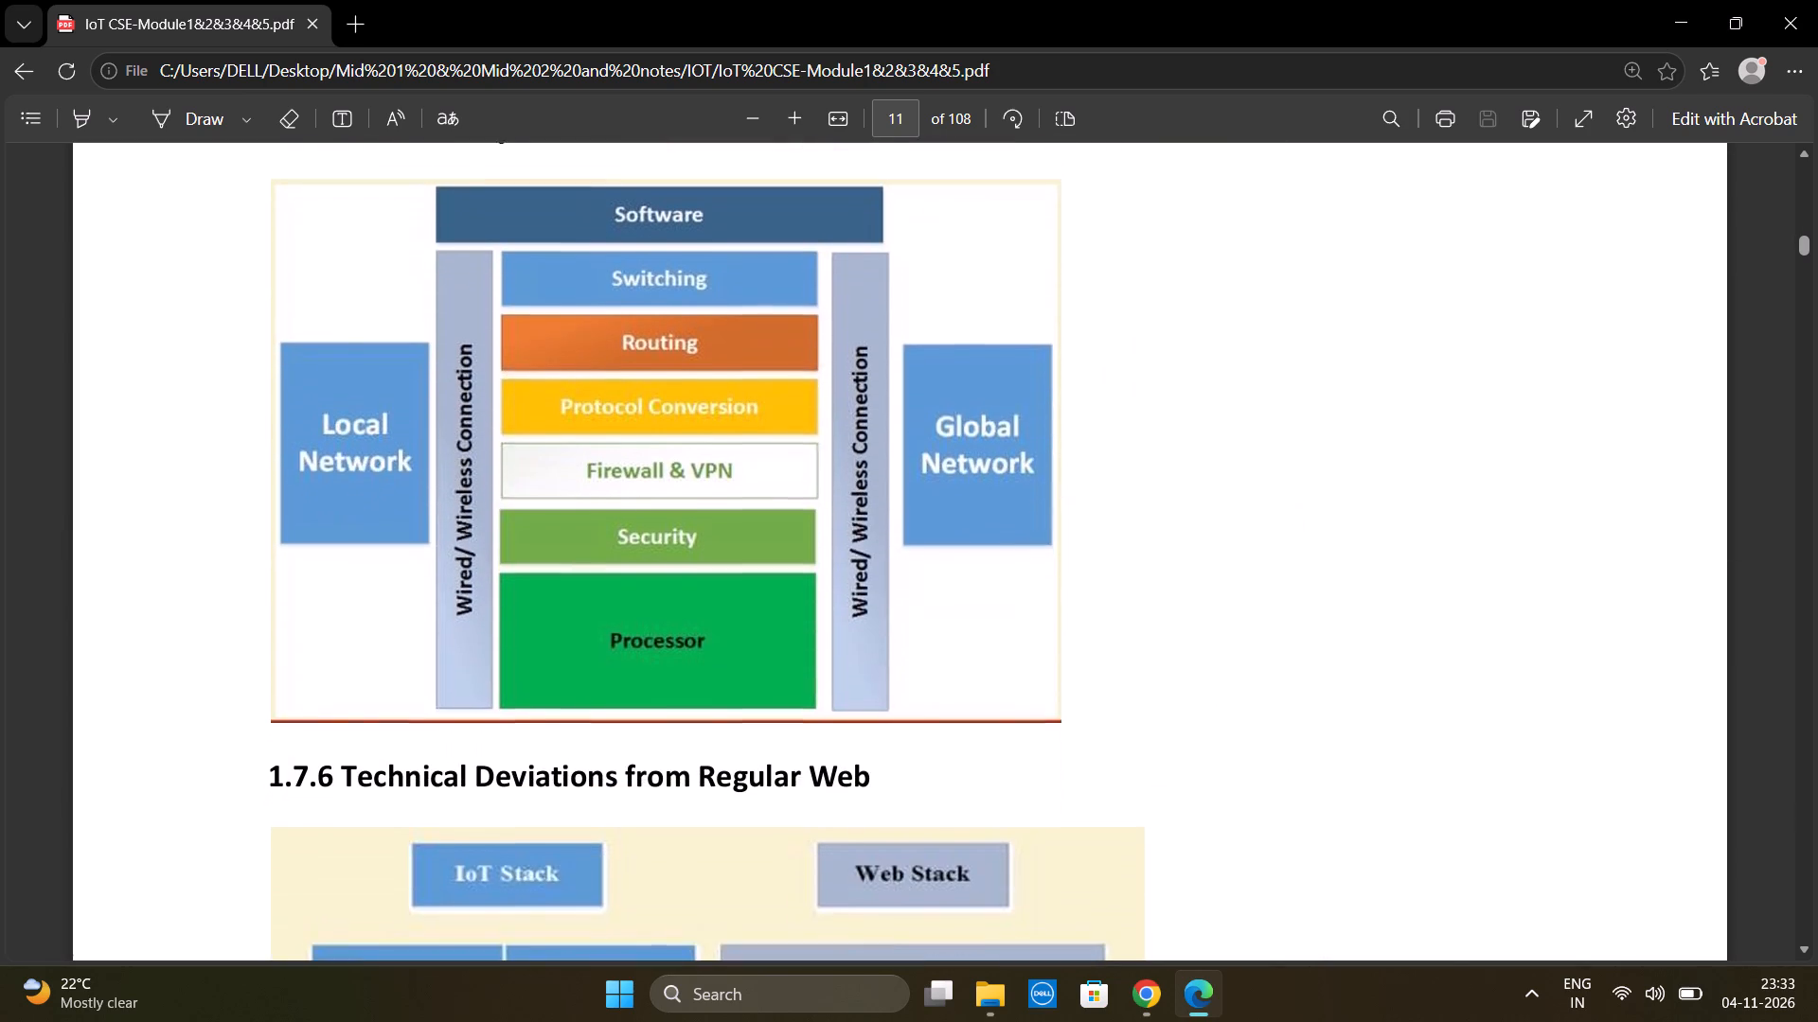
{"action": "scroll", "coordinate": [1093, 337], "scroll_direction": "down", "scroll_amount": 2}
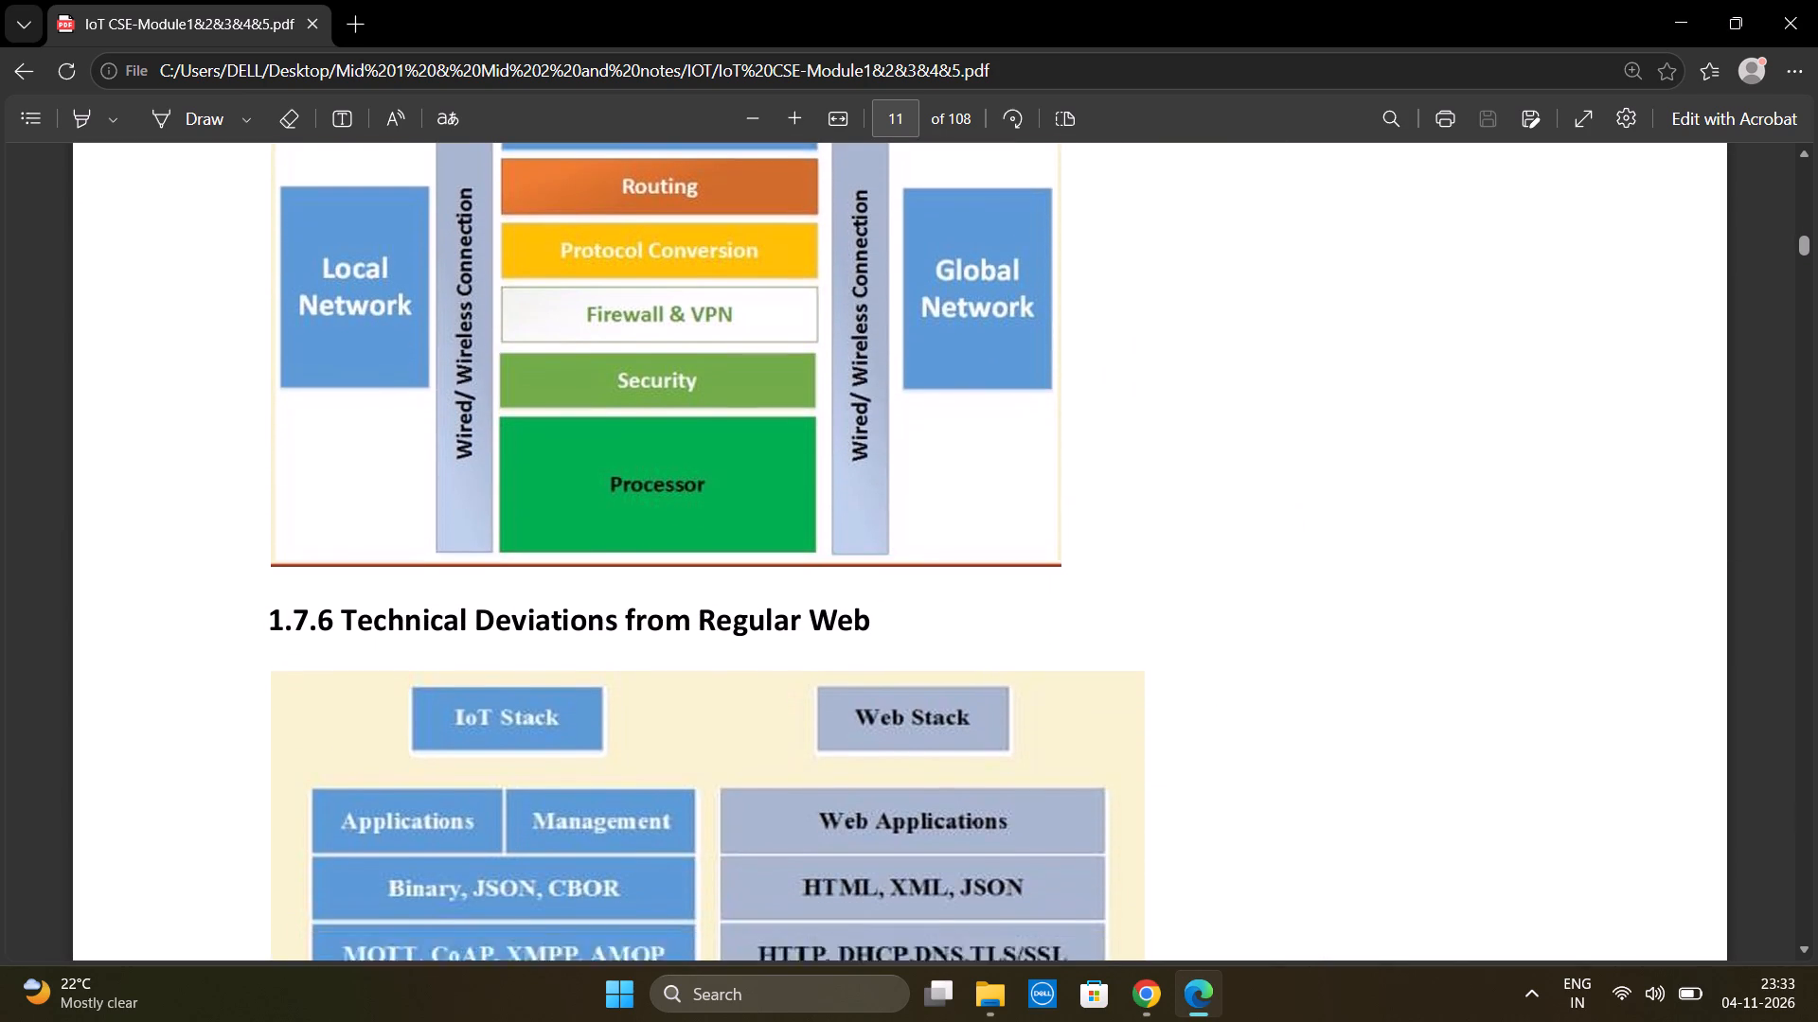
{"action": "scroll", "coordinate": [1093, 337], "scroll_direction": "down", "scroll_amount": 6}
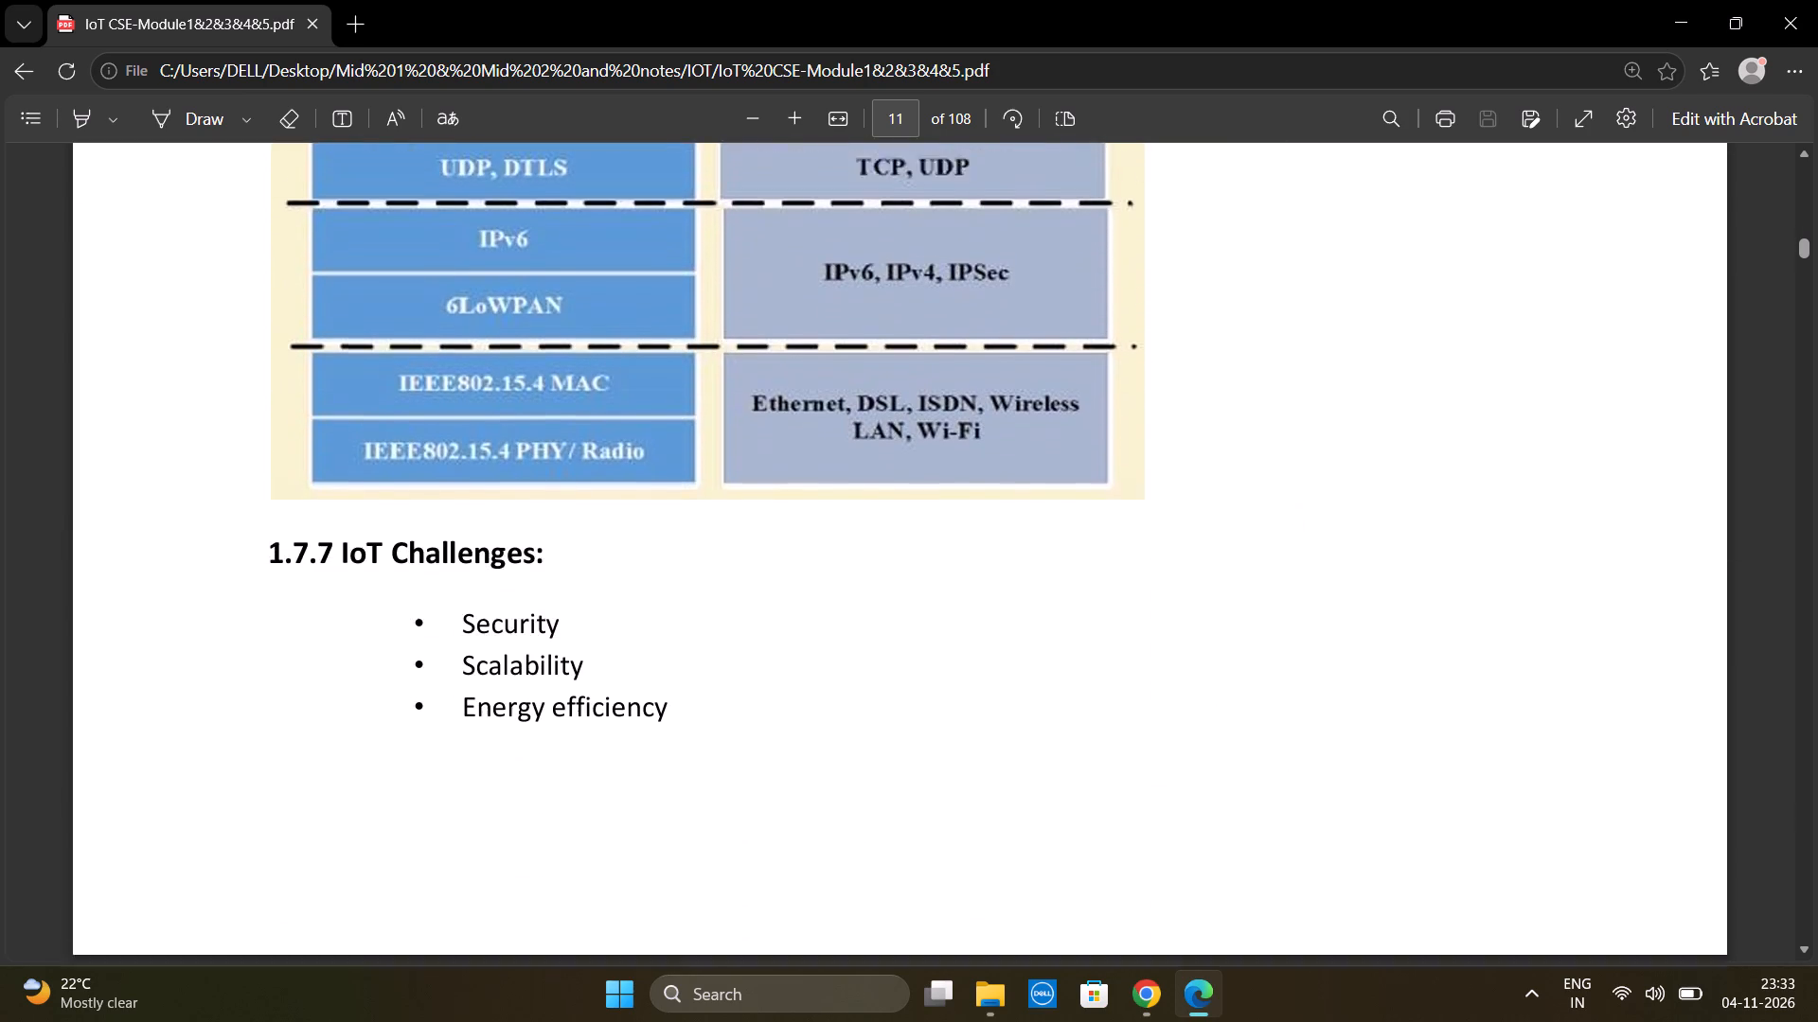
Read the network complexity, wireless networks, scalability and protocol organization lists on page 12, through to 1.9 Characteristics of IoT.
{"action": "scroll", "coordinate": [1093, 337], "scroll_direction": "down", "scroll_amount": 6}
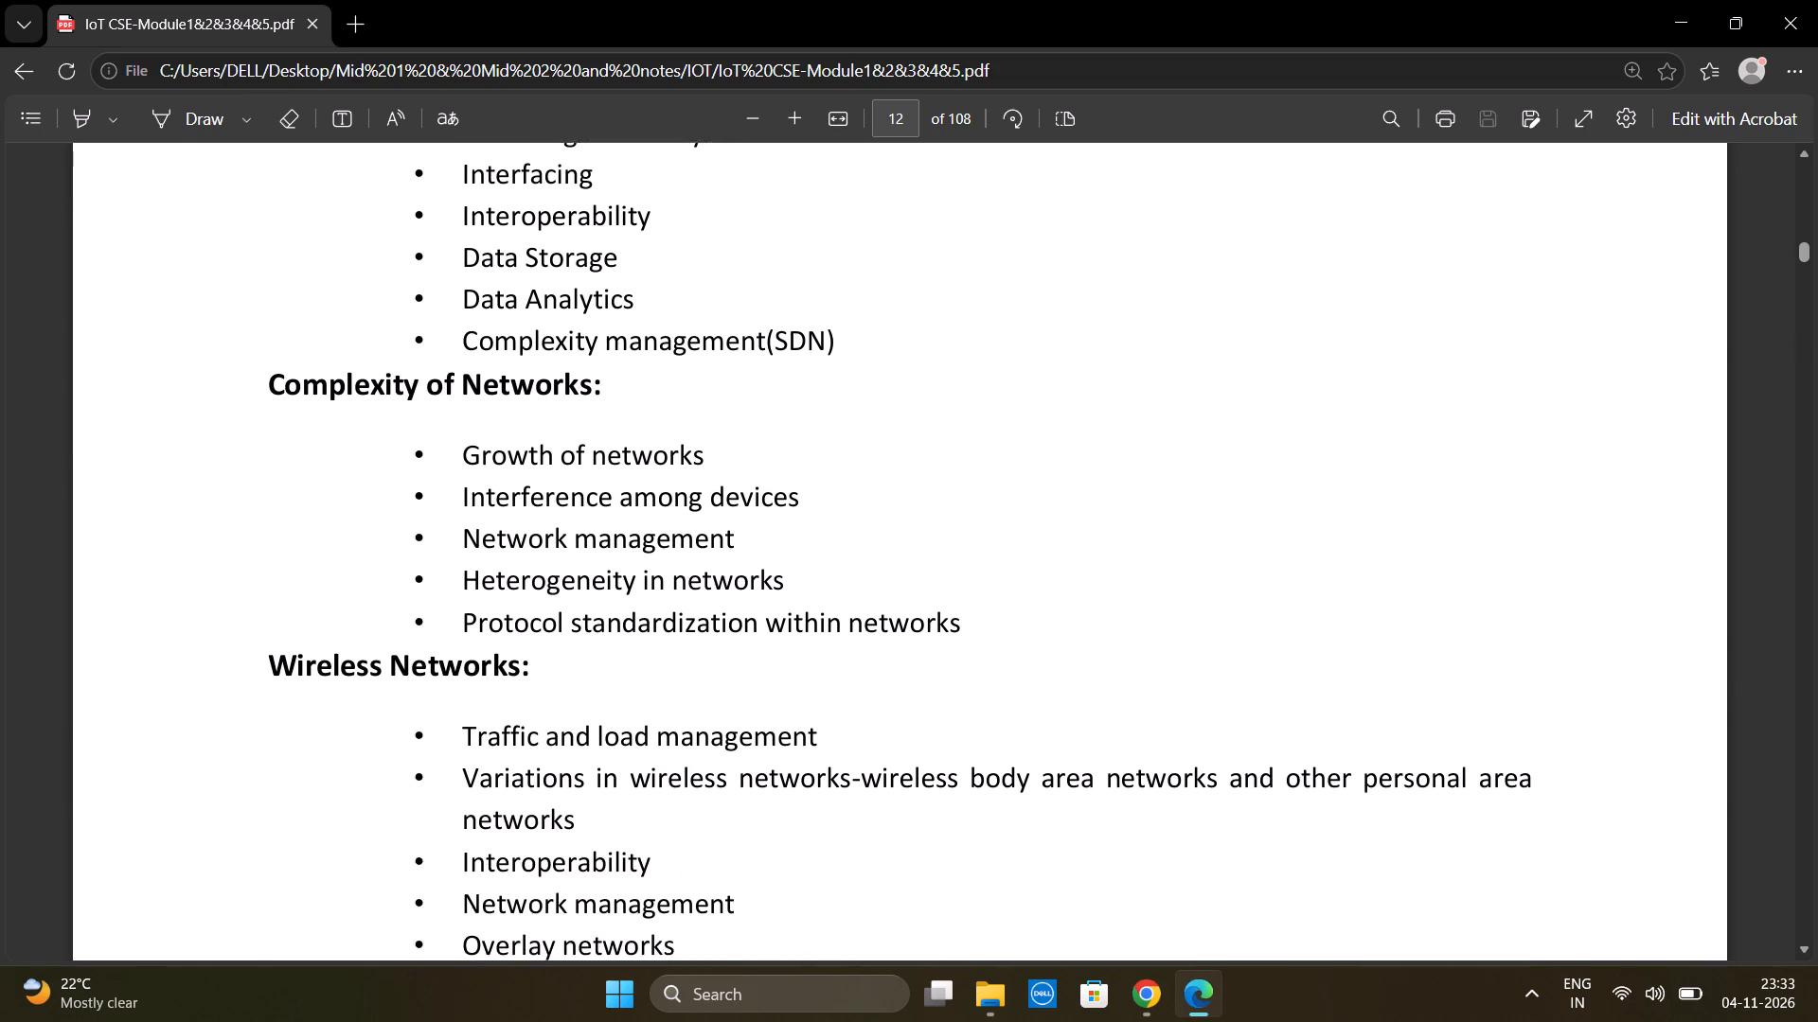
{"action": "scroll", "coordinate": [1093, 337], "scroll_direction": "down", "scroll_amount": 3}
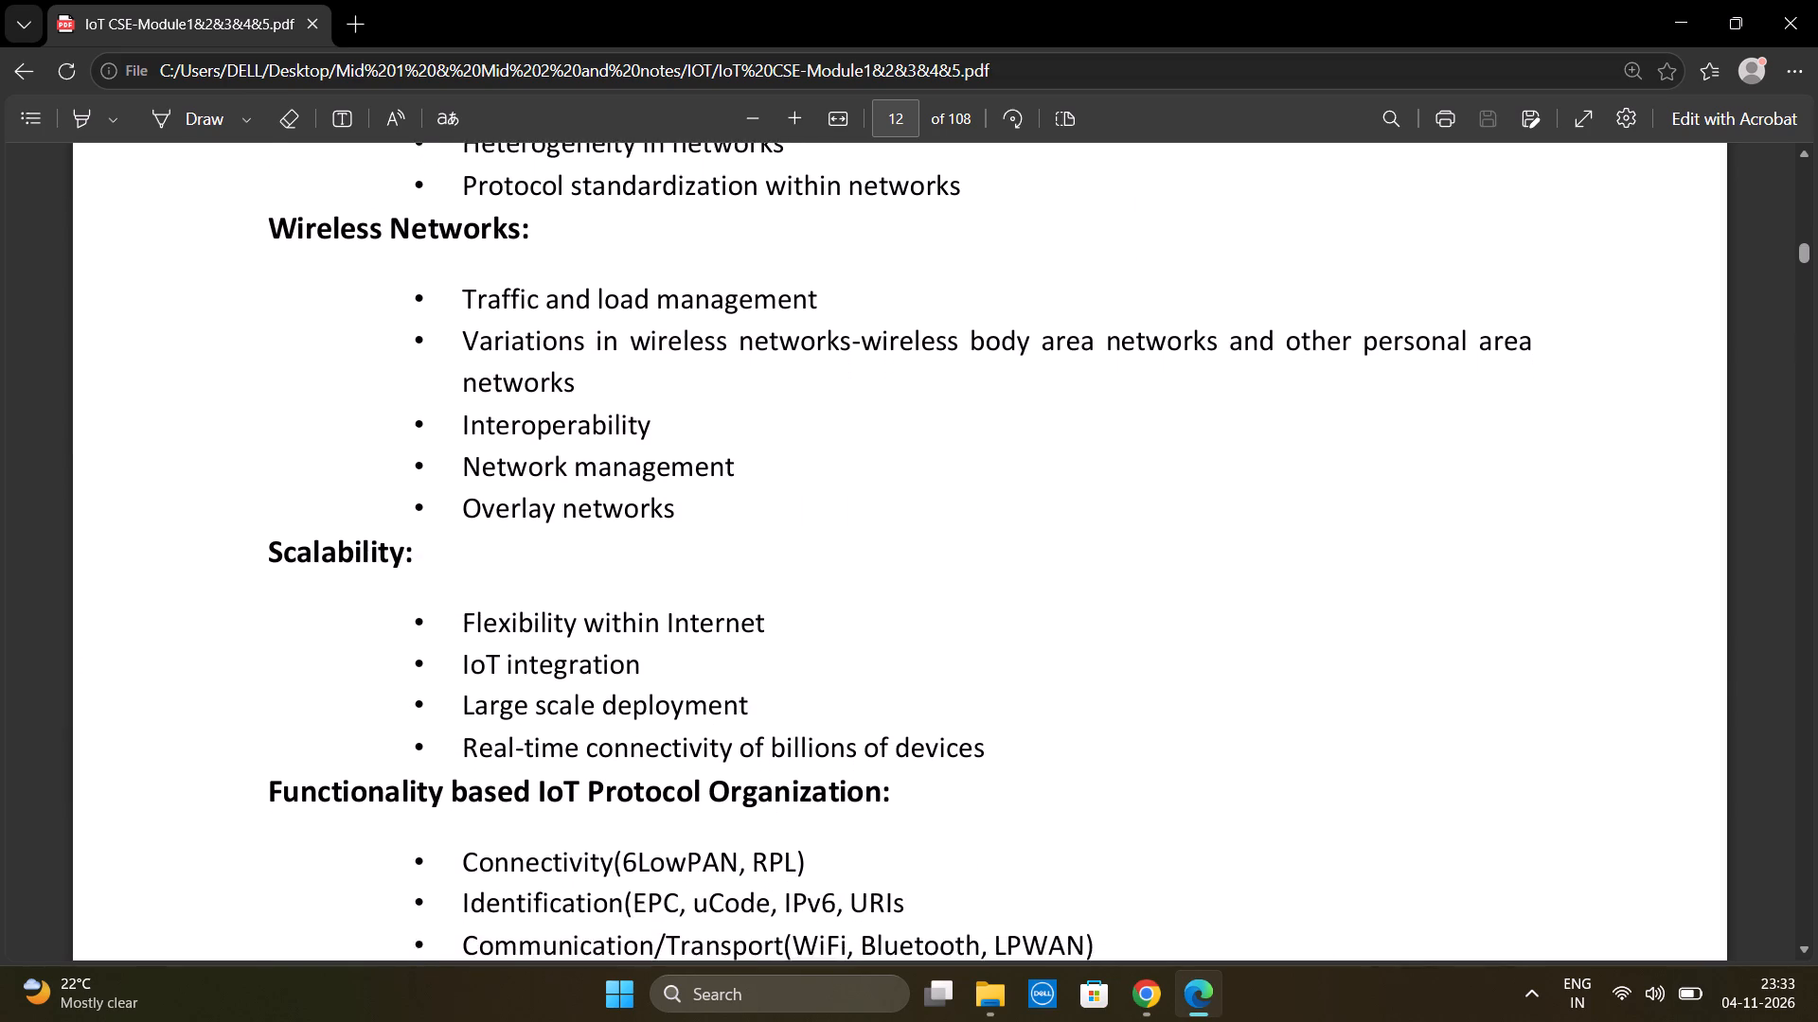
{"action": "scroll", "coordinate": [1093, 337], "scroll_direction": "down", "scroll_amount": 9}
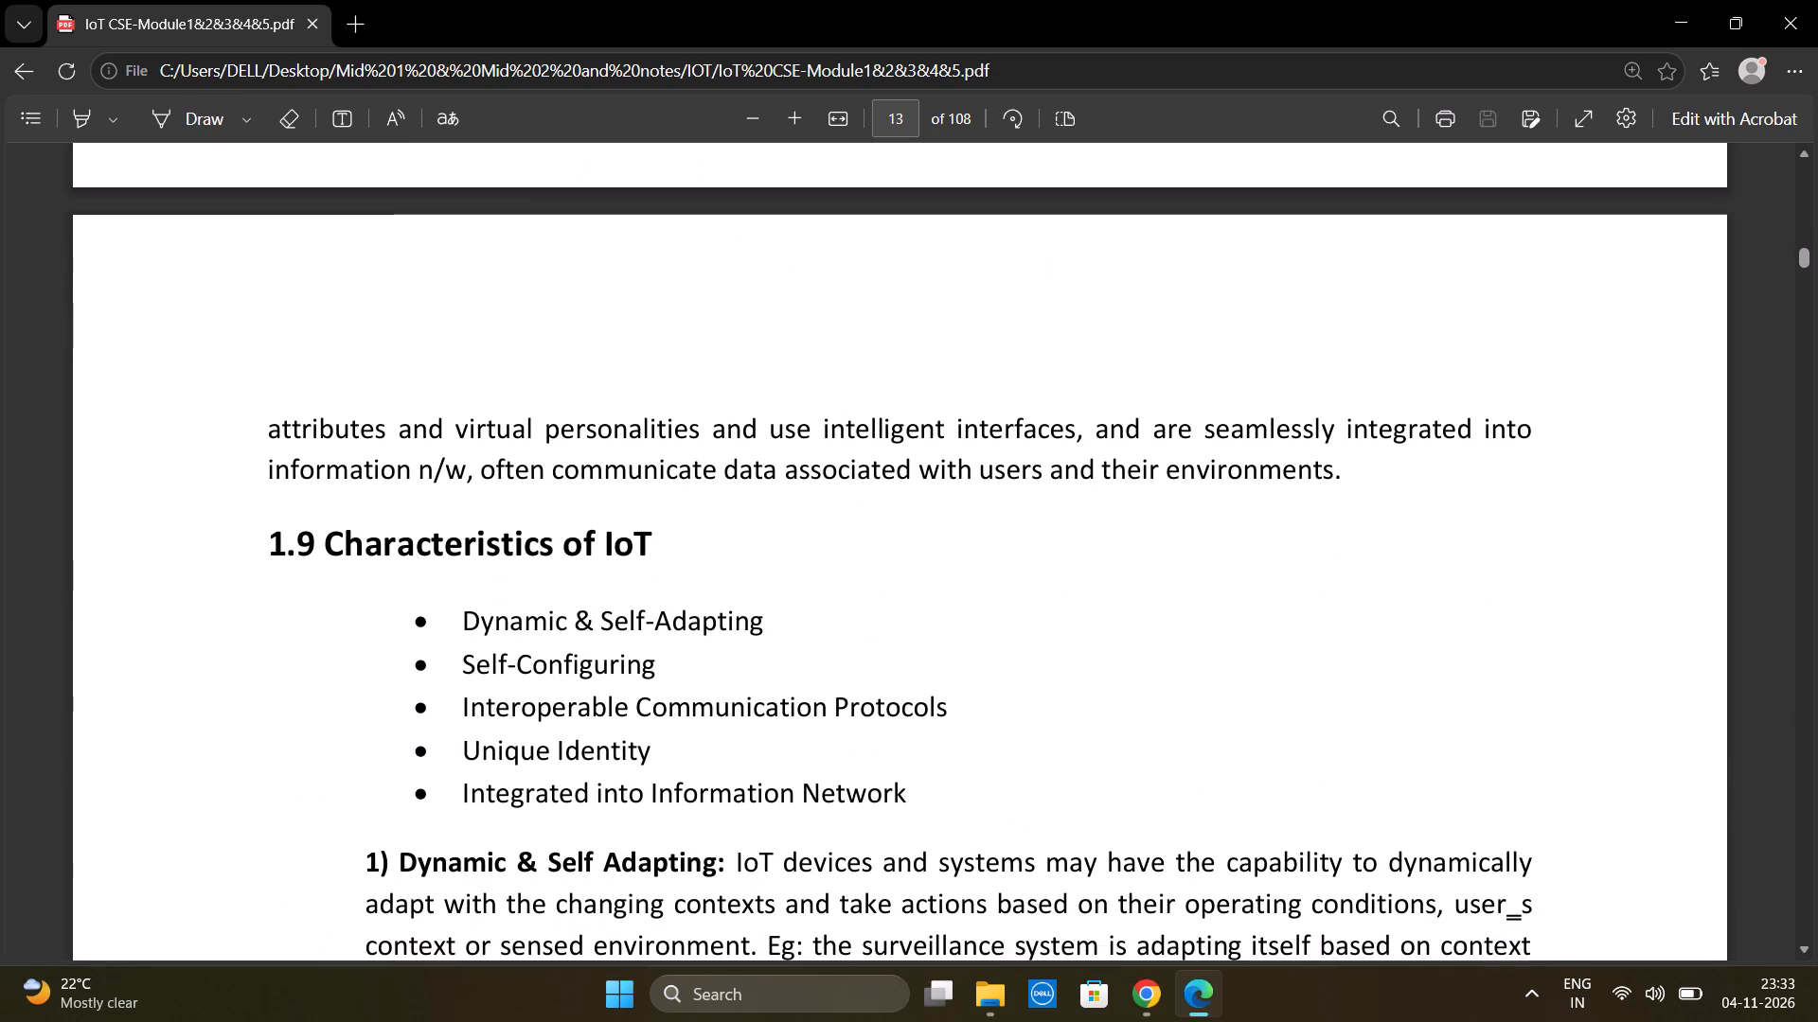
Skim from 1.9 Characteristics of IoT through the 1.10.3 IoT Protocols notes, from the link layer to the application layer on page 17.
{"action": "scroll", "coordinate": [1093, 337], "scroll_direction": "down", "scroll_amount": 9}
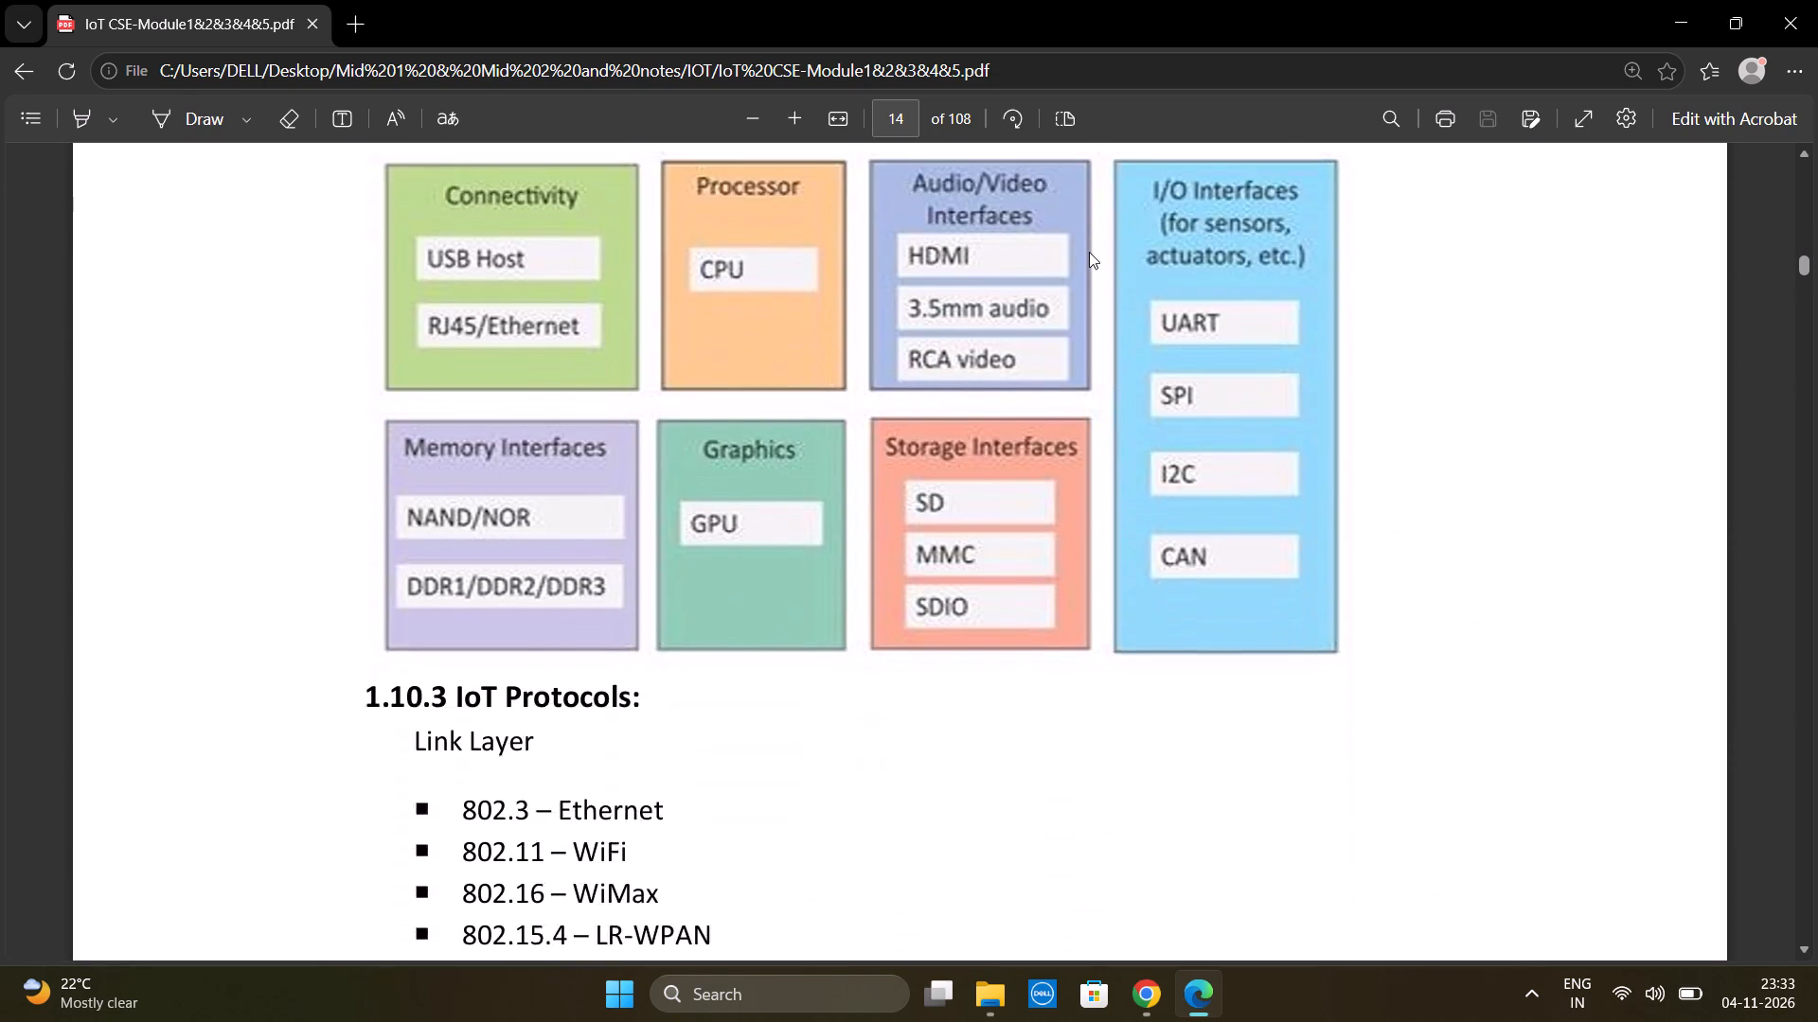
{"action": "scroll", "coordinate": [1089, 252], "scroll_direction": "down", "scroll_amount": 10}
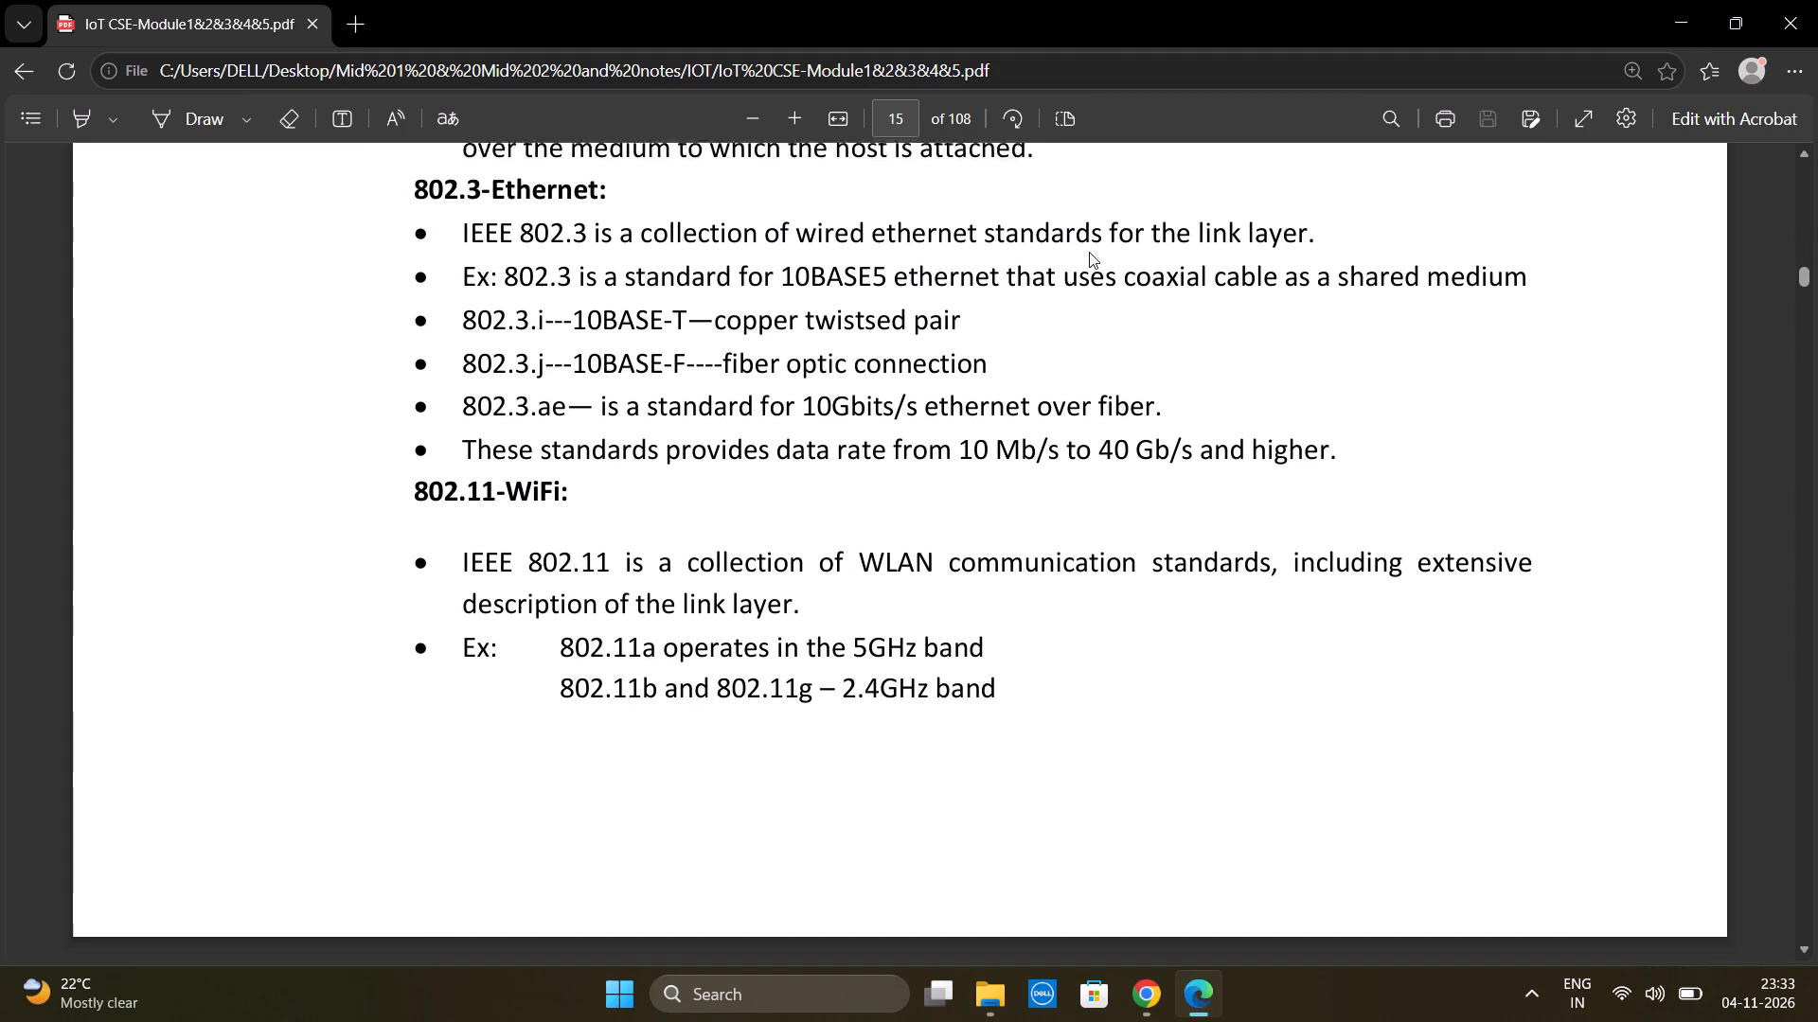
{"action": "scroll", "coordinate": [1089, 252], "scroll_direction": "down", "scroll_amount": 11}
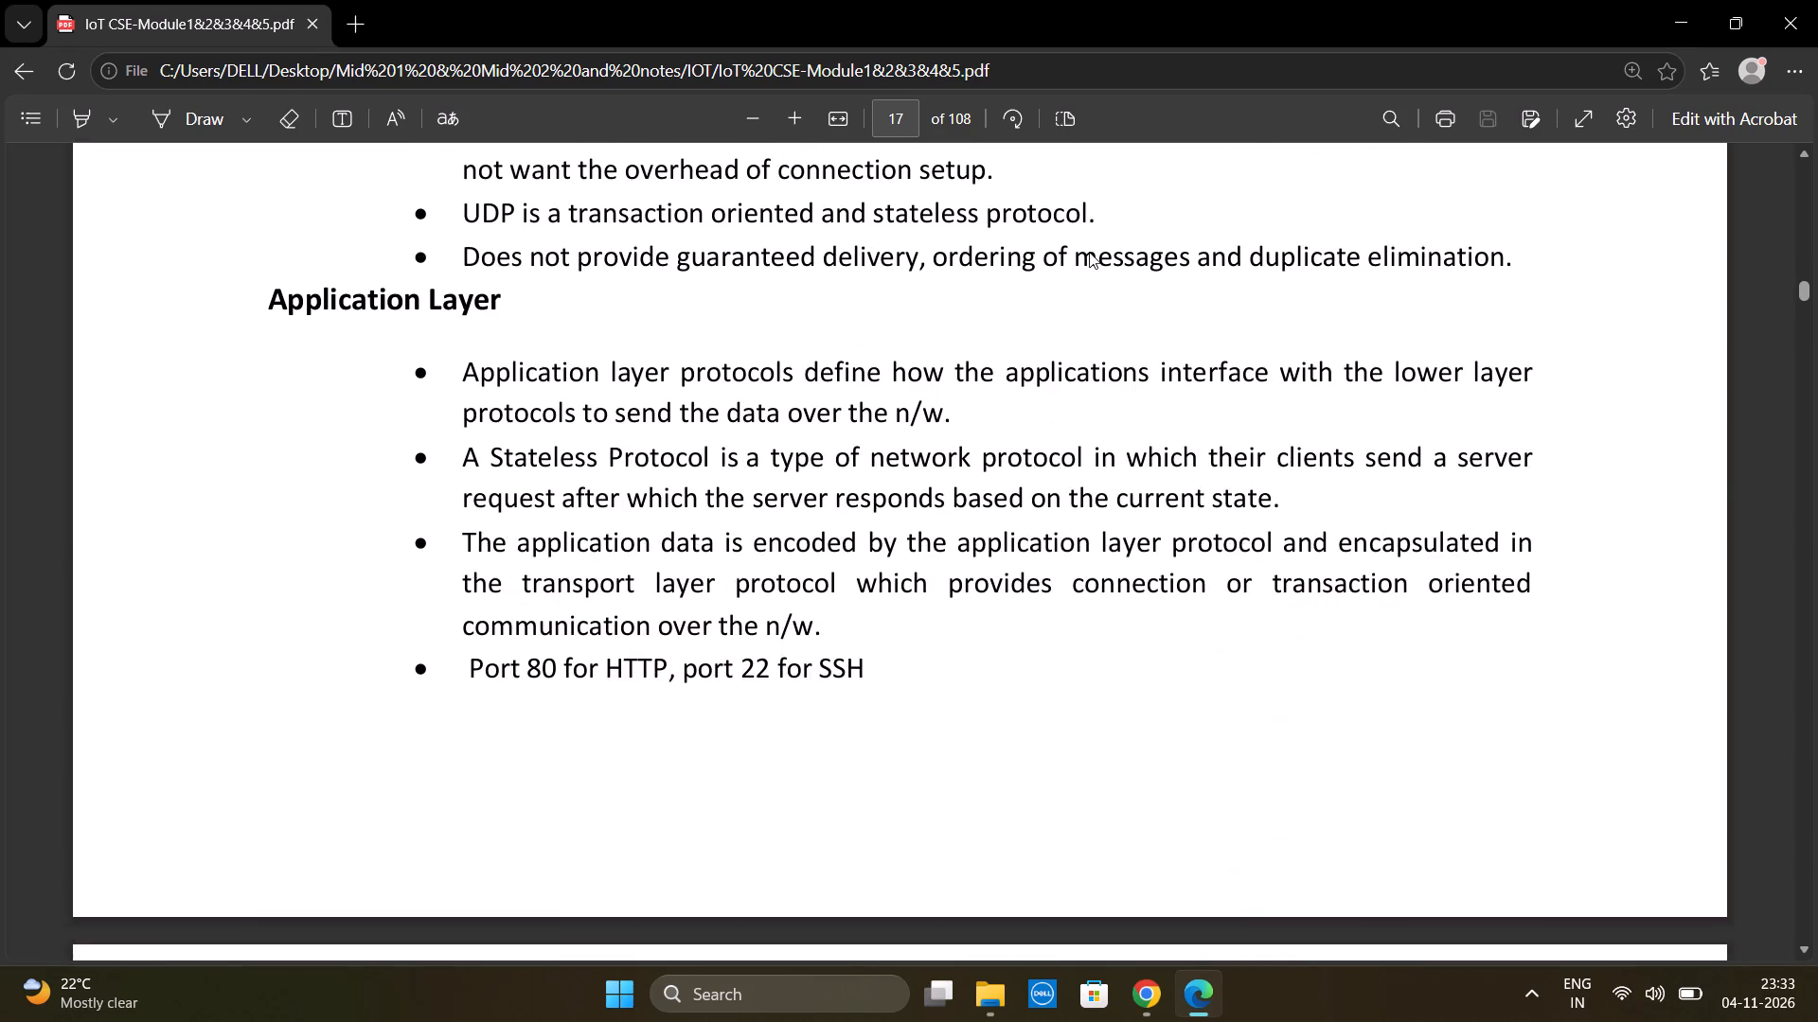
{"action": "scroll", "coordinate": [1089, 252], "scroll_direction": "down", "scroll_amount": 2}
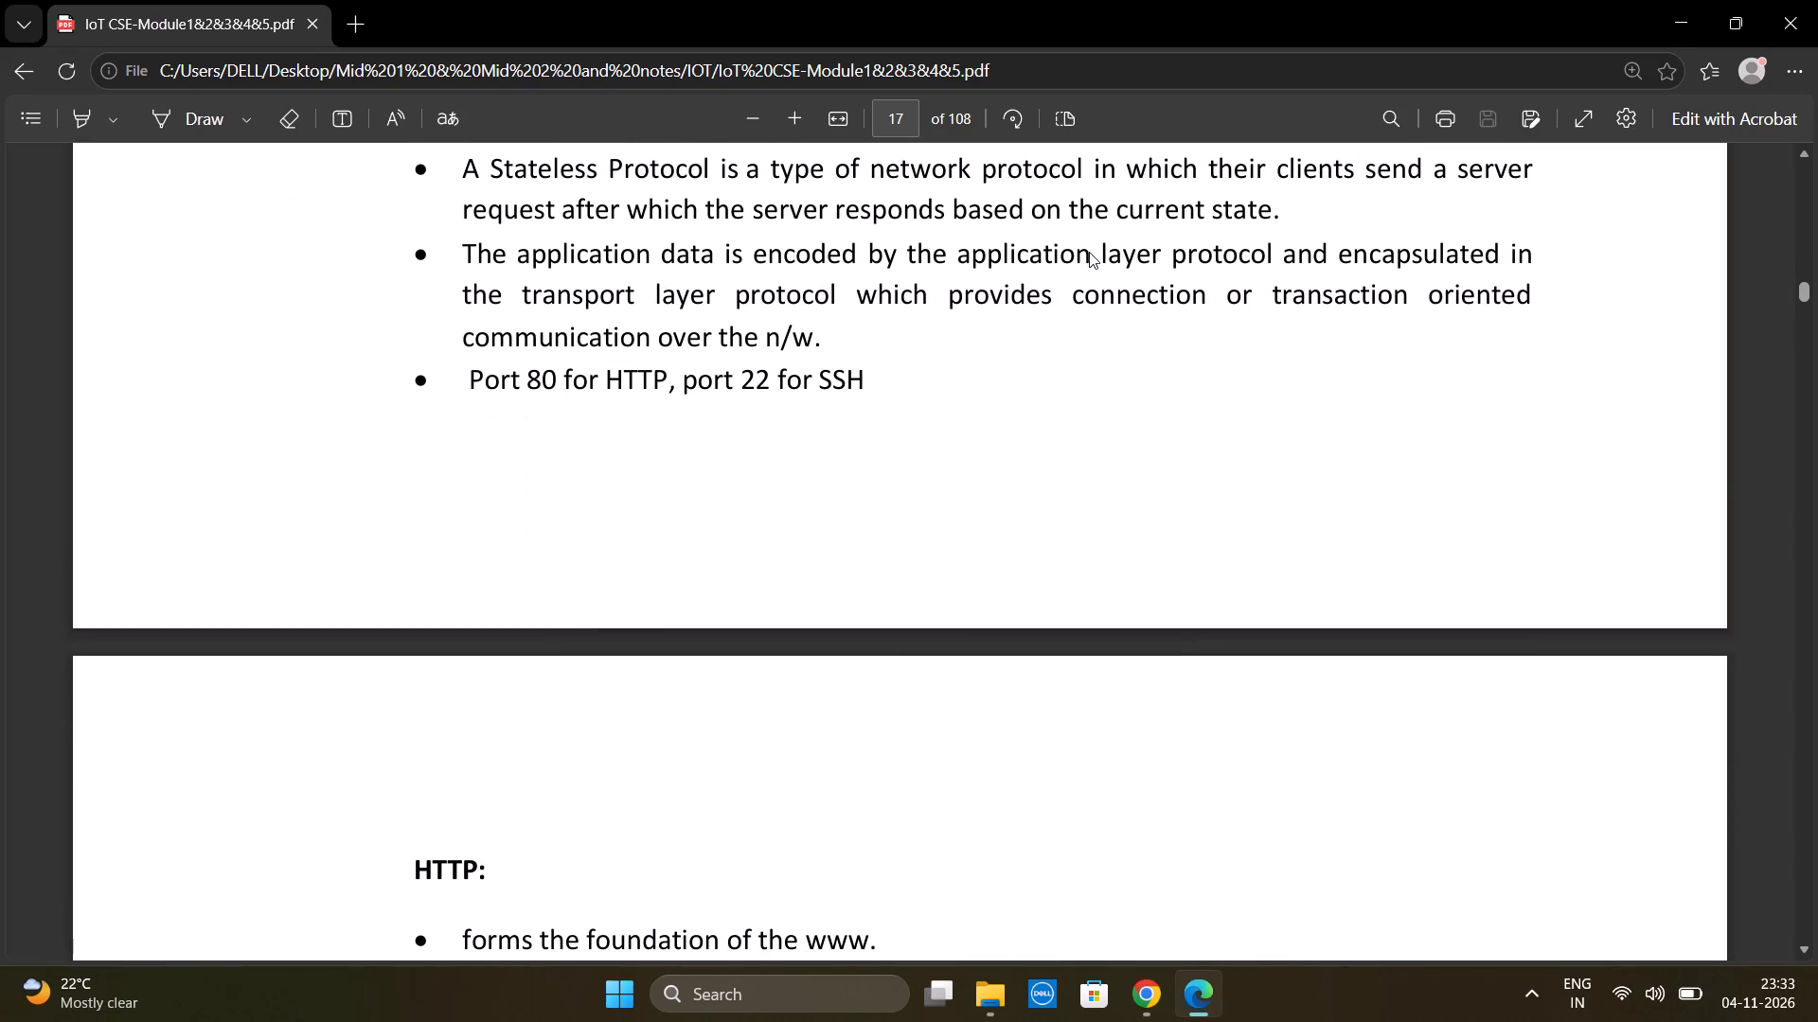
Skim from the HTTP notes on page 18 through the IoT functional blocks to 1.11.2 IoT Communication Models on page 20.
{"action": "scroll", "coordinate": [1089, 252], "scroll_direction": "down", "scroll_amount": 15}
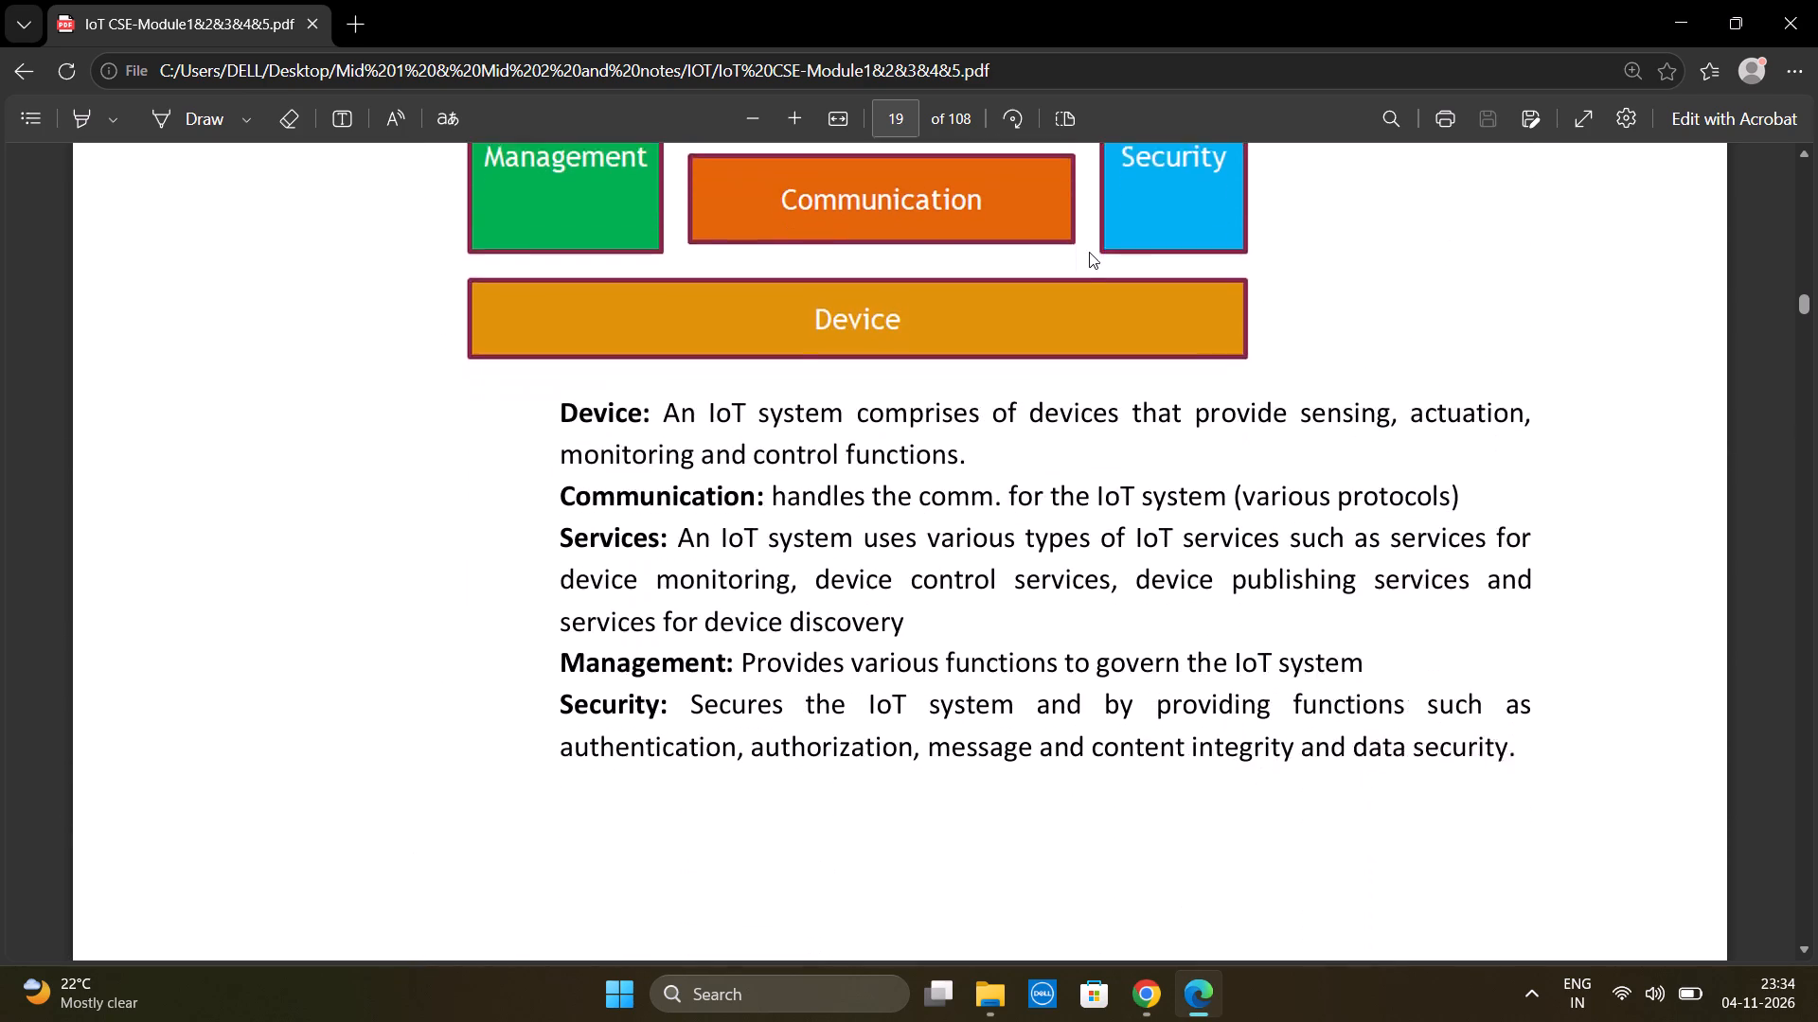
{"action": "scroll", "coordinate": [1089, 252], "scroll_direction": "up", "scroll_amount": 4}
{"action": "scroll", "coordinate": [1089, 252], "scroll_direction": "down", "scroll_amount": 6}
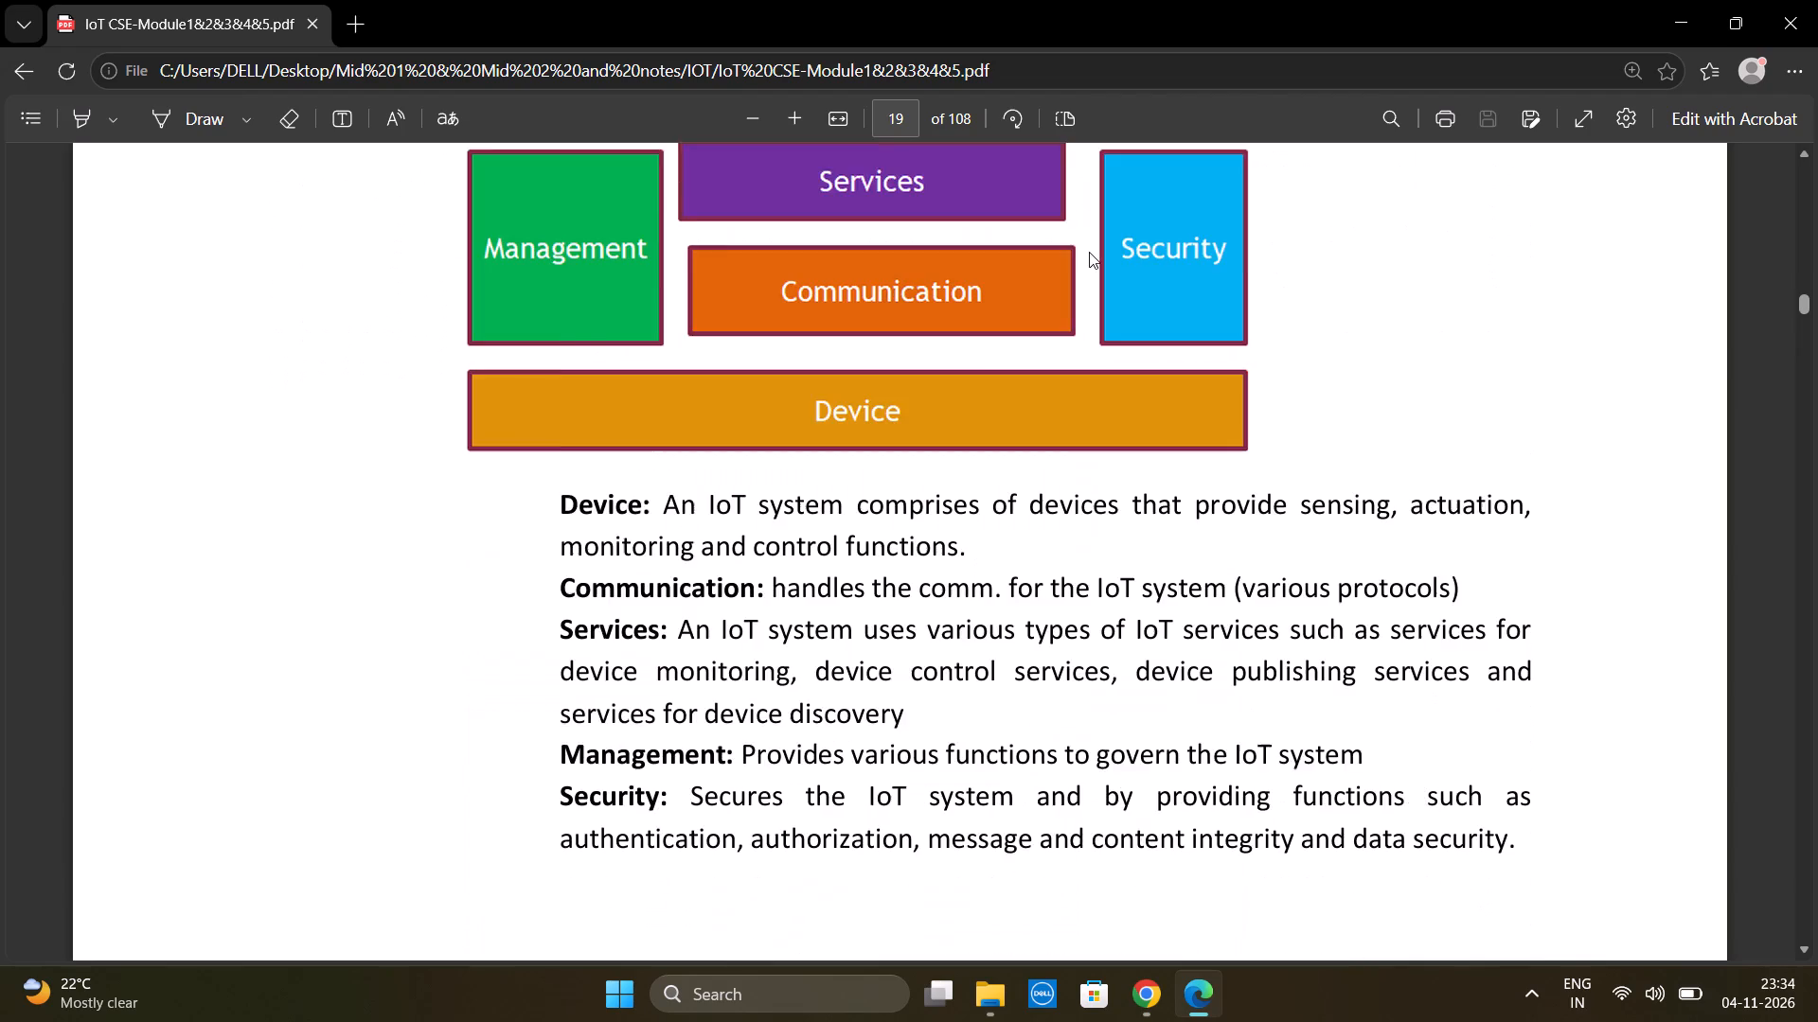
{"action": "scroll", "coordinate": [1089, 252], "scroll_direction": "down", "scroll_amount": 3}
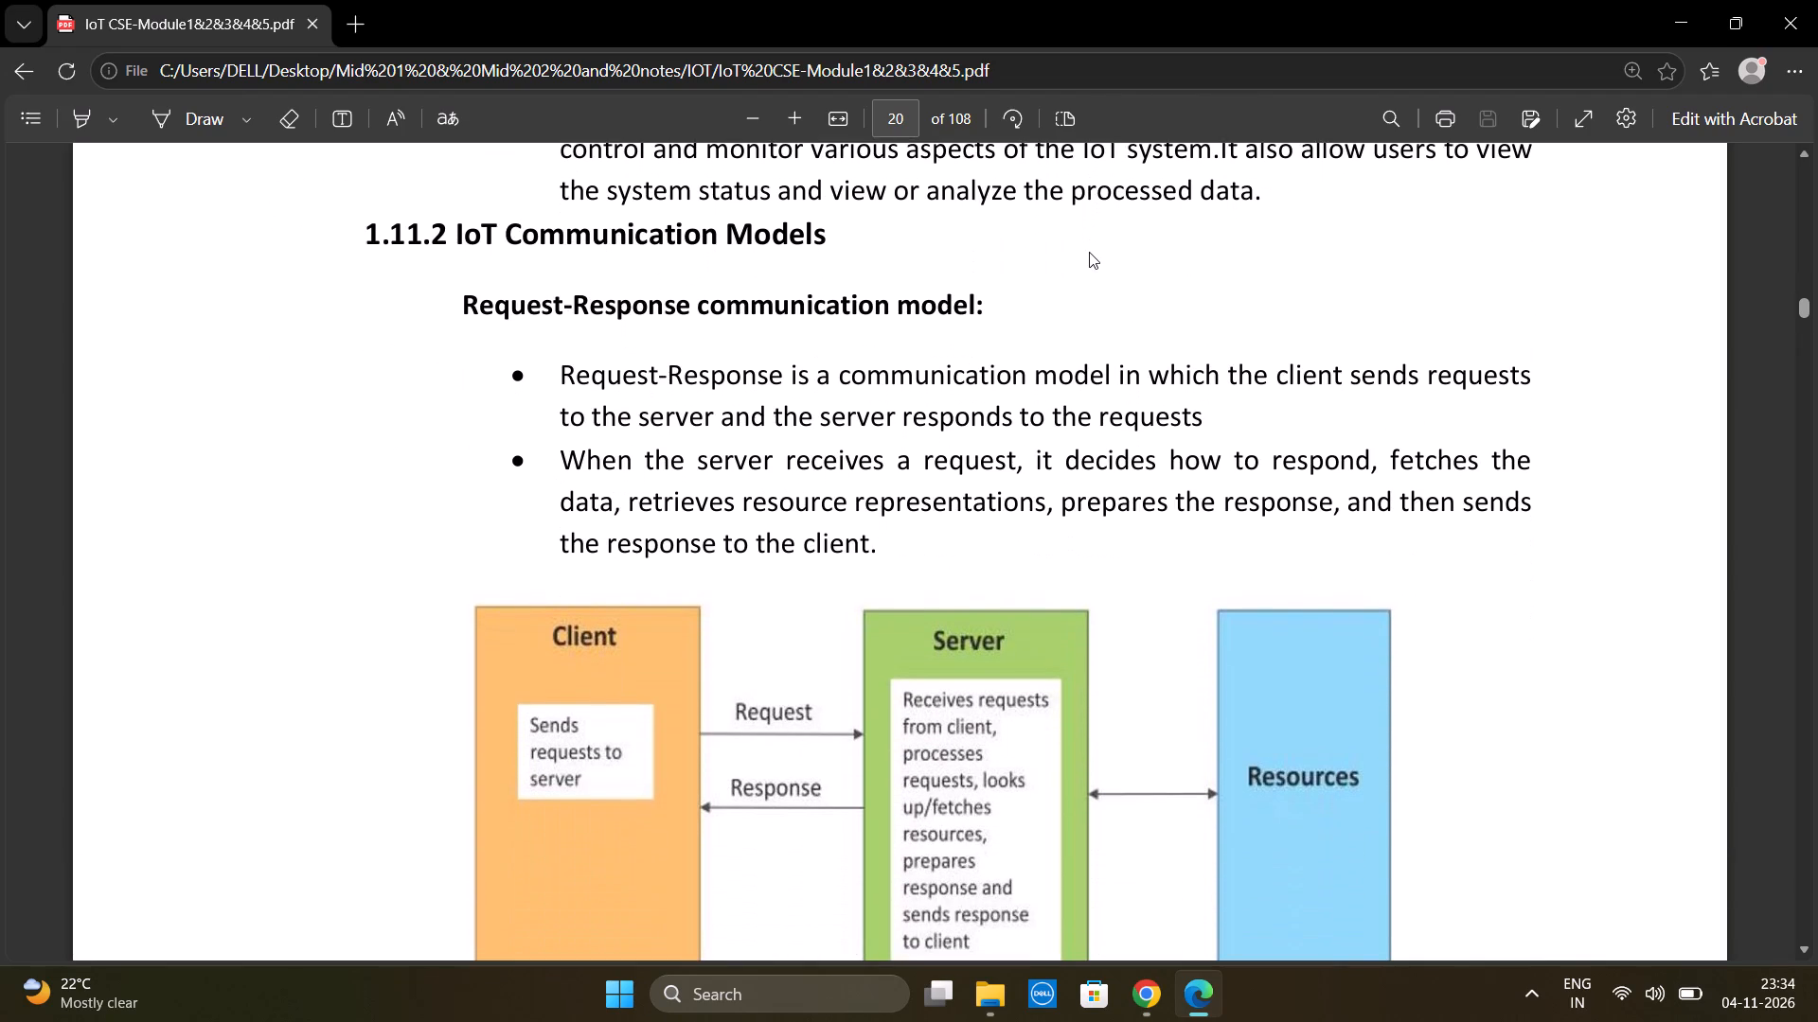
{"action": "scroll", "coordinate": [1089, 252], "scroll_direction": "up", "scroll_amount": 1}
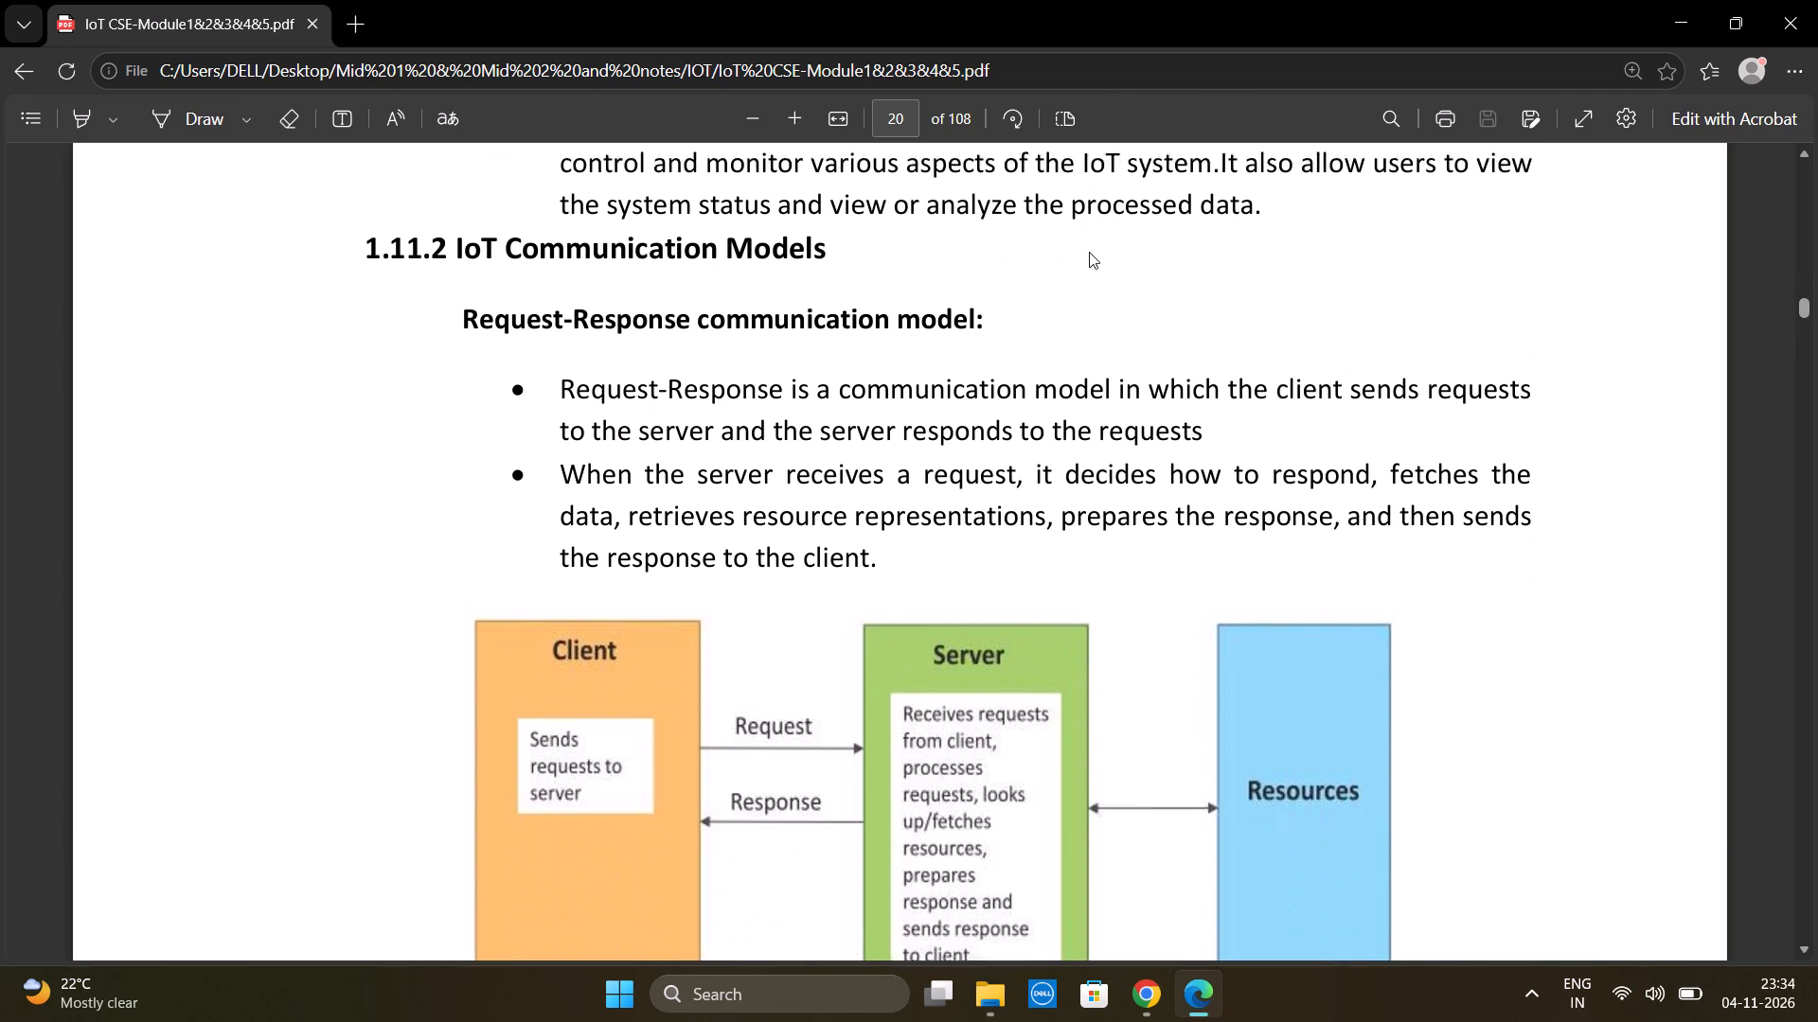
Return to the Internet of Things Fundamentals cover on page 1 of the PDF.
{"action": "scroll", "coordinate": [1089, 252], "scroll_direction": "up", "scroll_amount": 12}
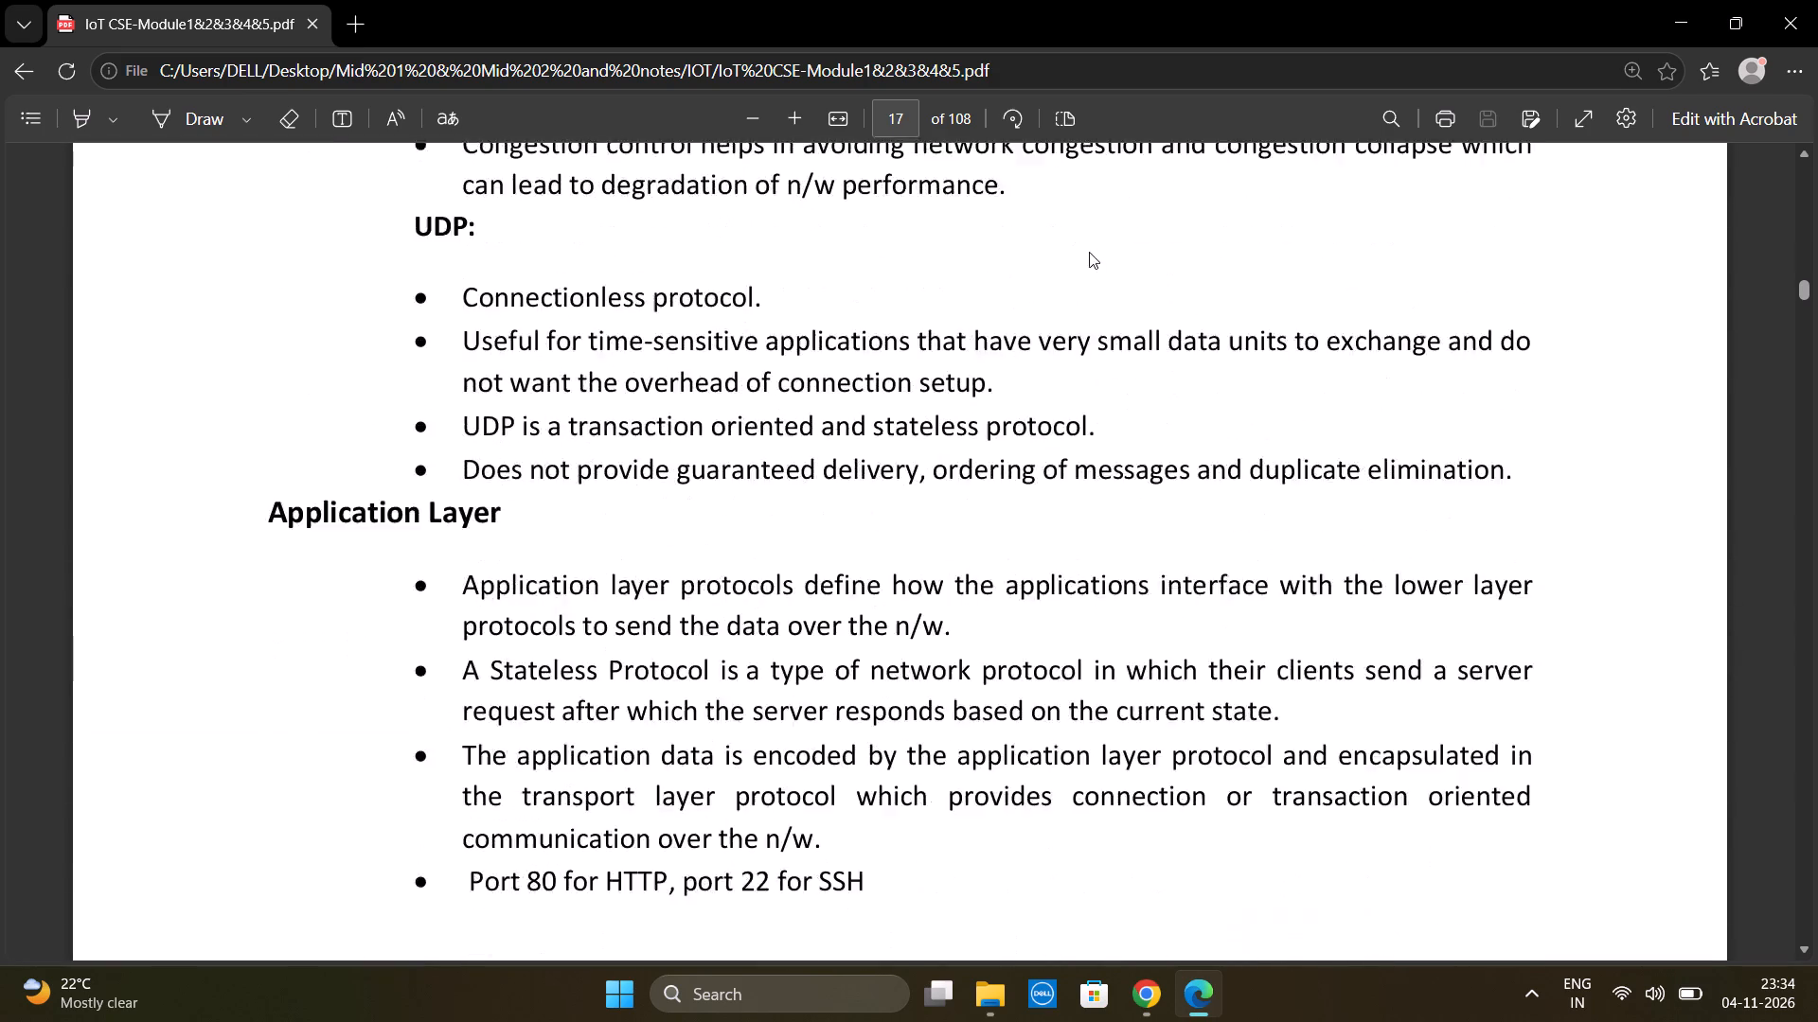
{"action": "scroll", "coordinate": [1089, 252], "scroll_direction": "up", "scroll_amount": 3}
{"action": "scroll", "coordinate": [1089, 252], "scroll_direction": "up", "scroll_amount": 20}
{"action": "scroll", "coordinate": [1089, 252], "scroll_direction": "up", "scroll_amount": 9}
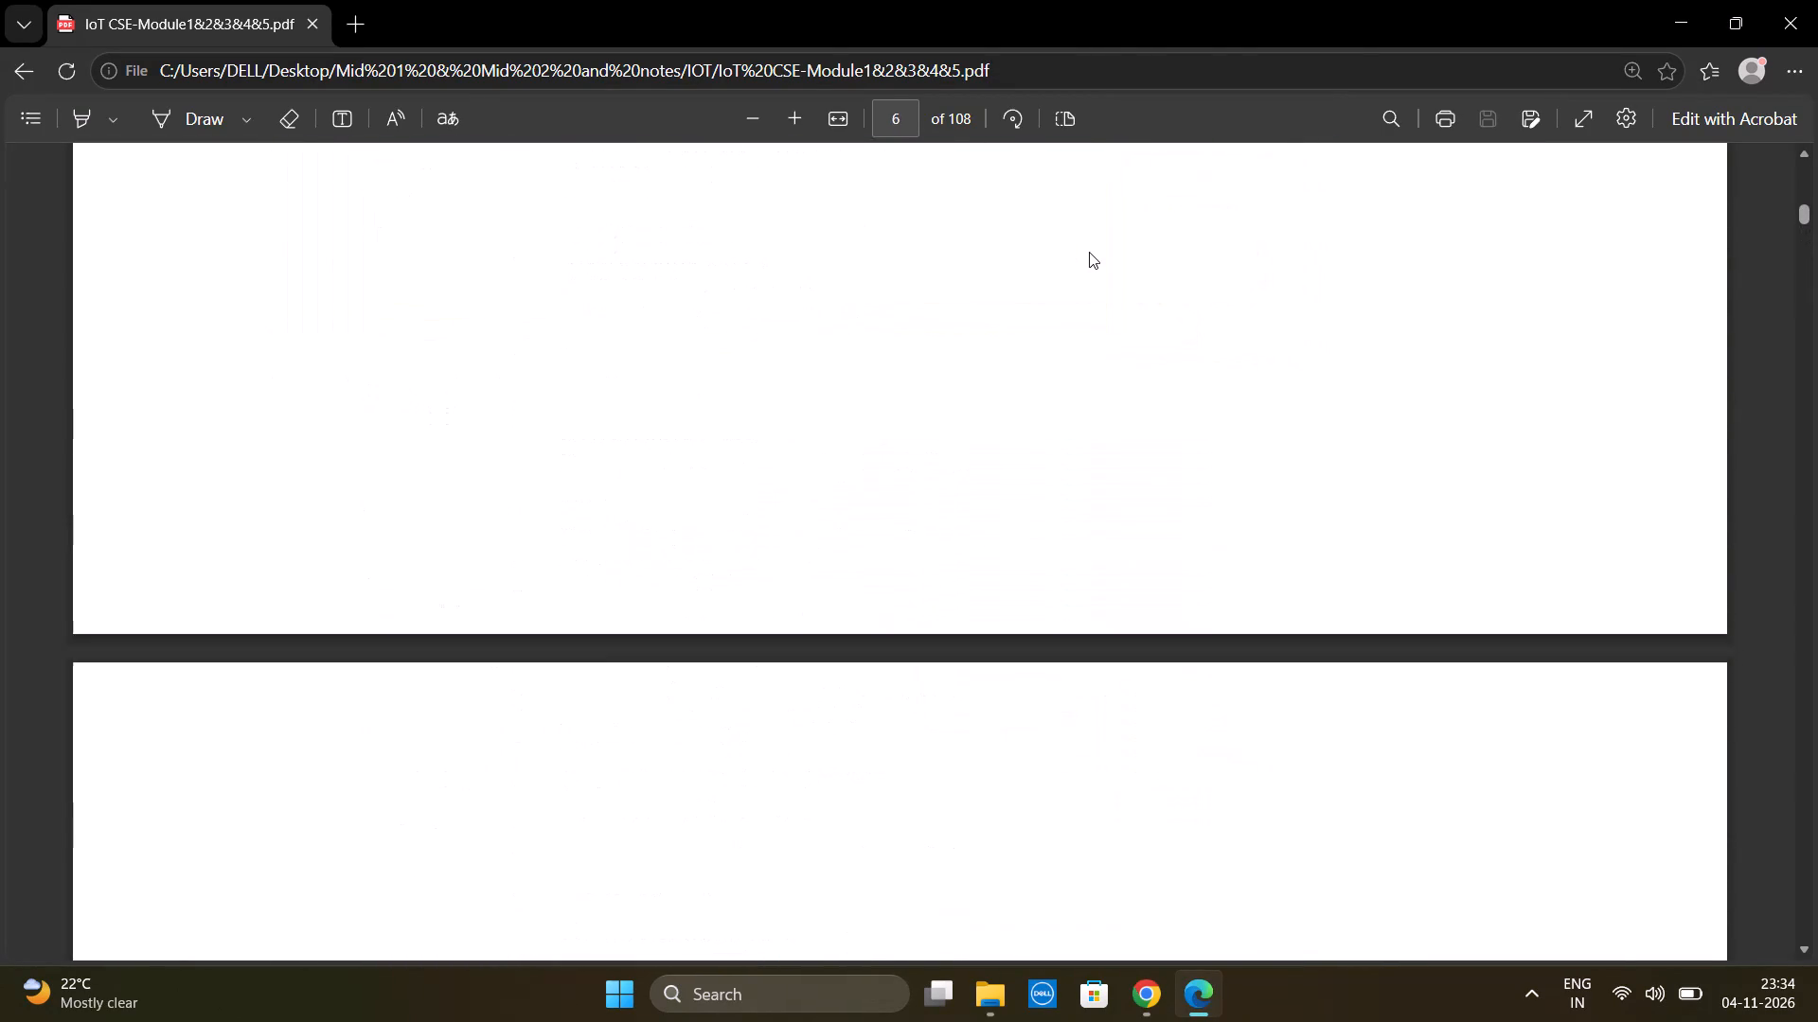
{"action": "scroll", "coordinate": [1089, 252], "scroll_direction": "up", "scroll_amount": 14}
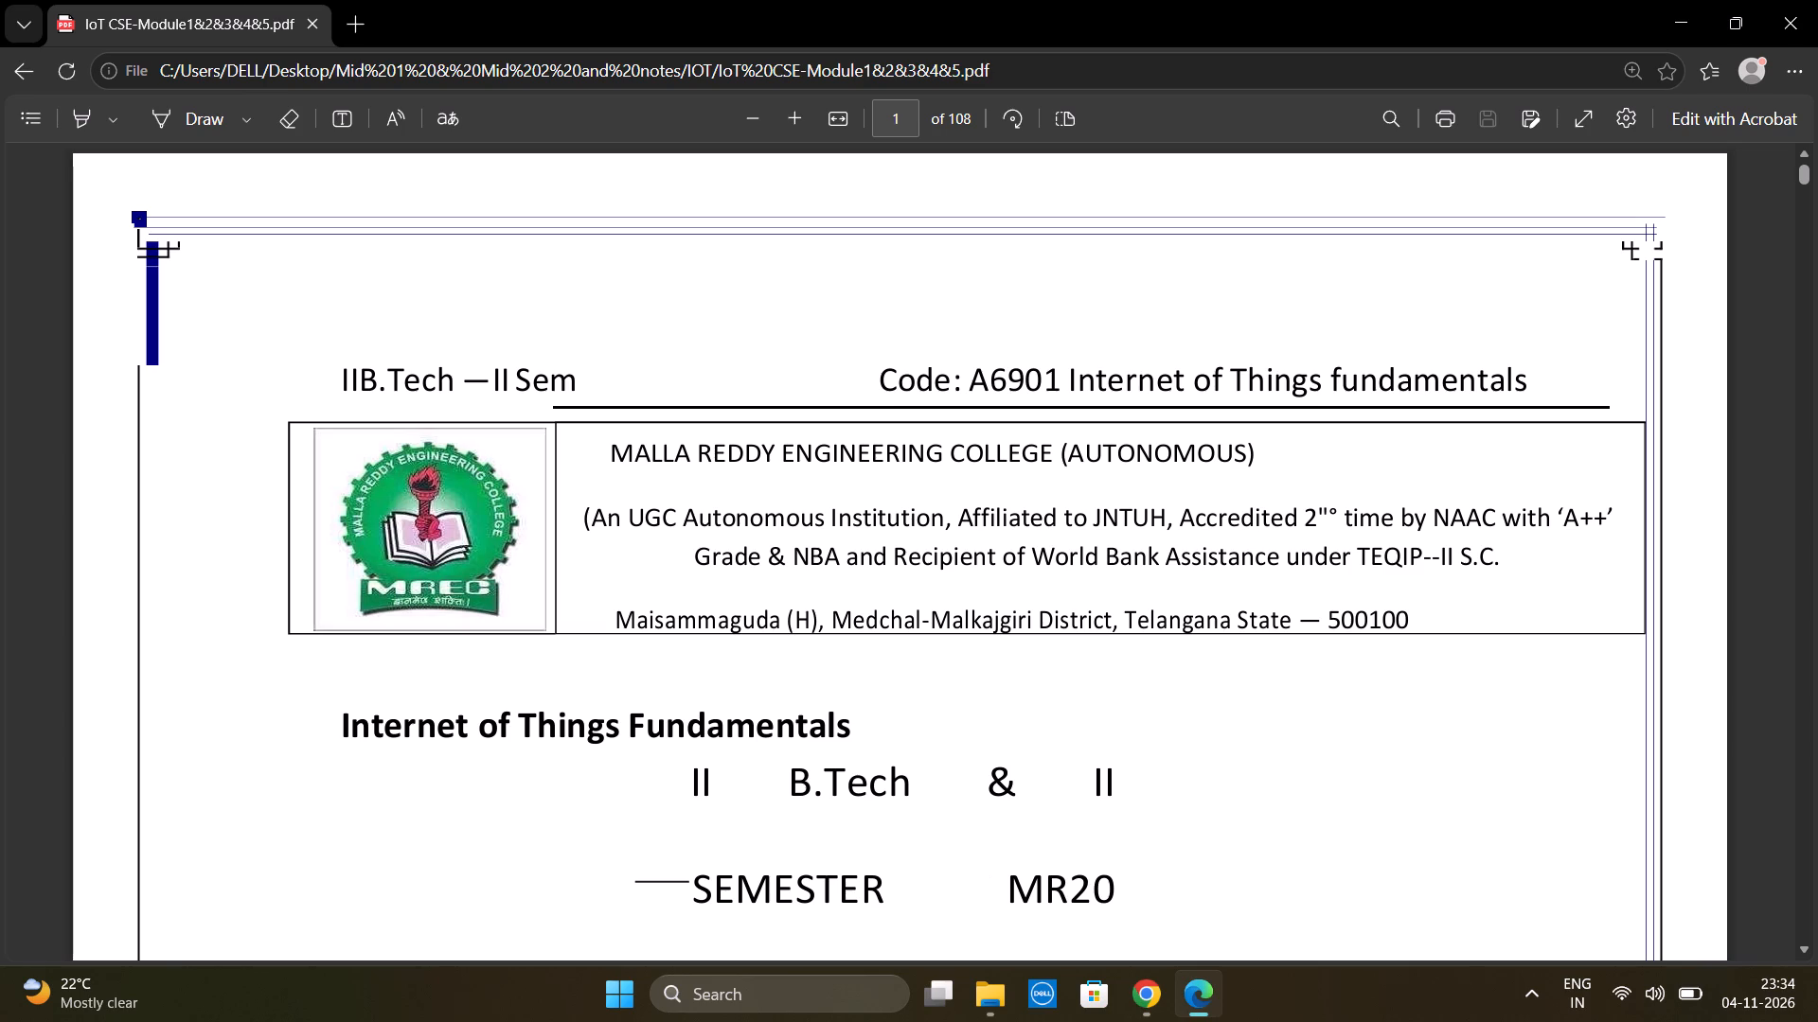
Open Word and create a blank document.
{"action": "left_click", "coordinate": [743, 992]}
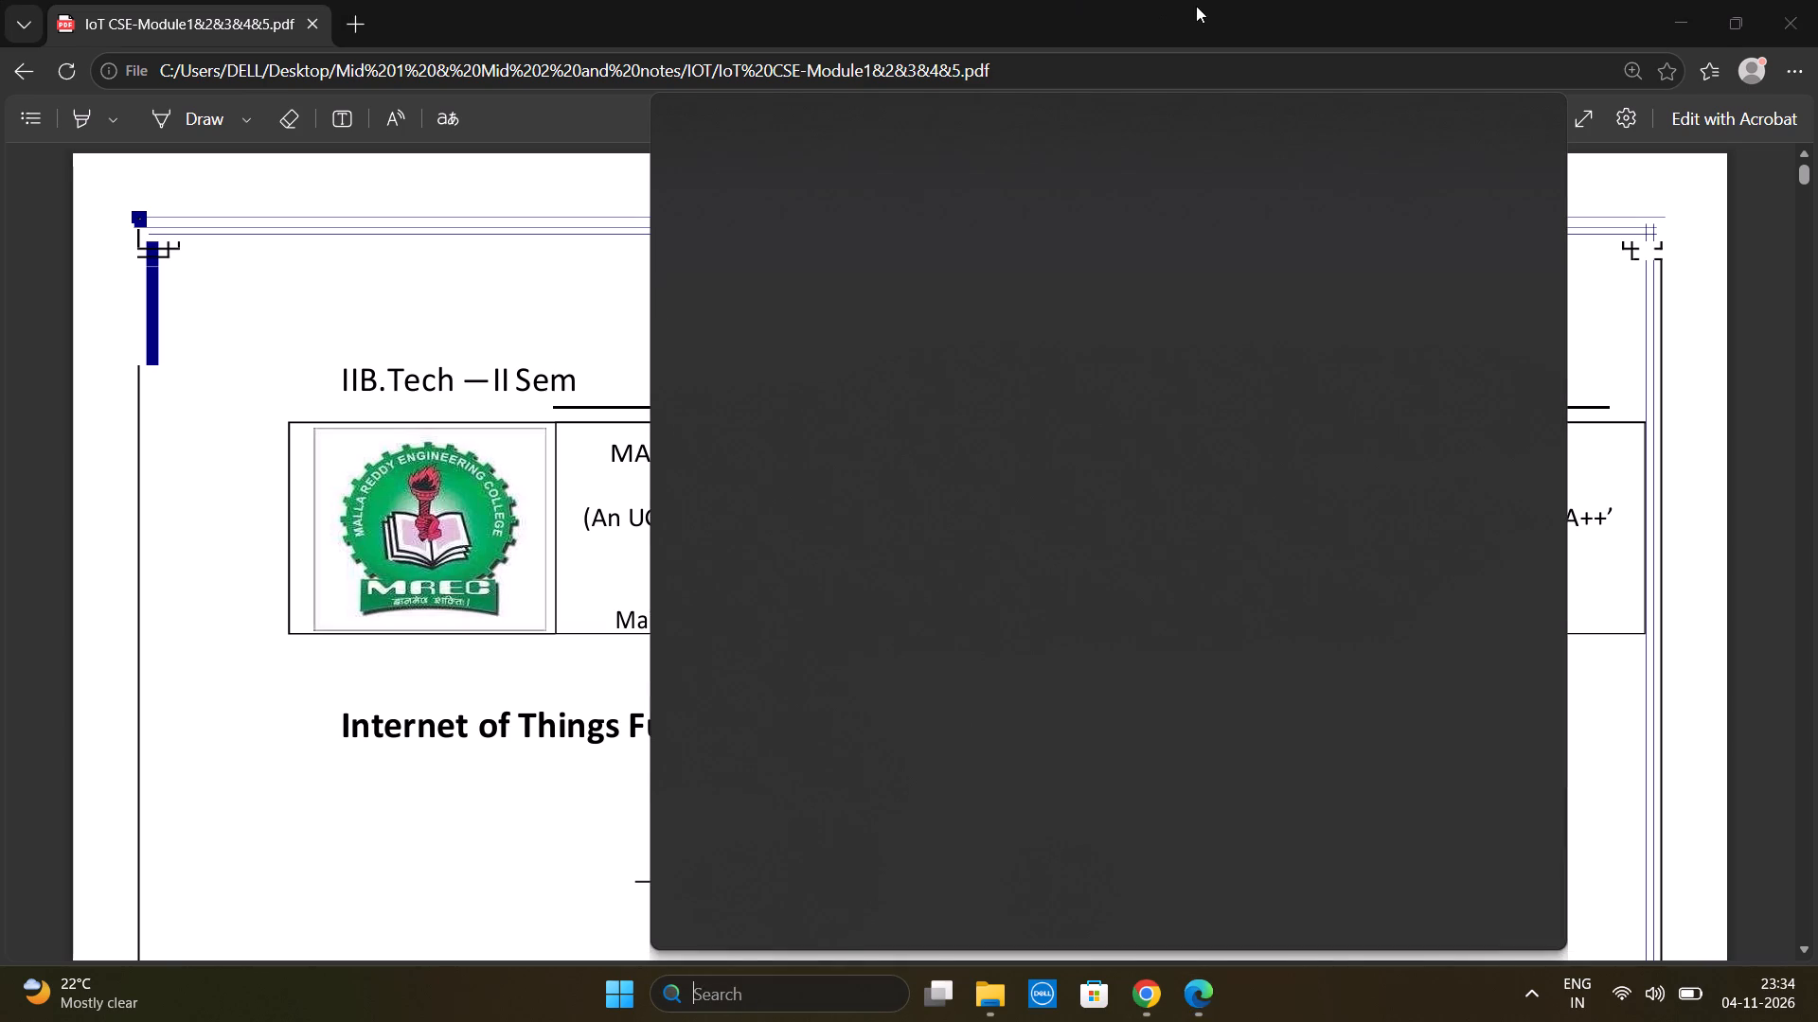
{"action": "double_click", "coordinate": [768, 191]}
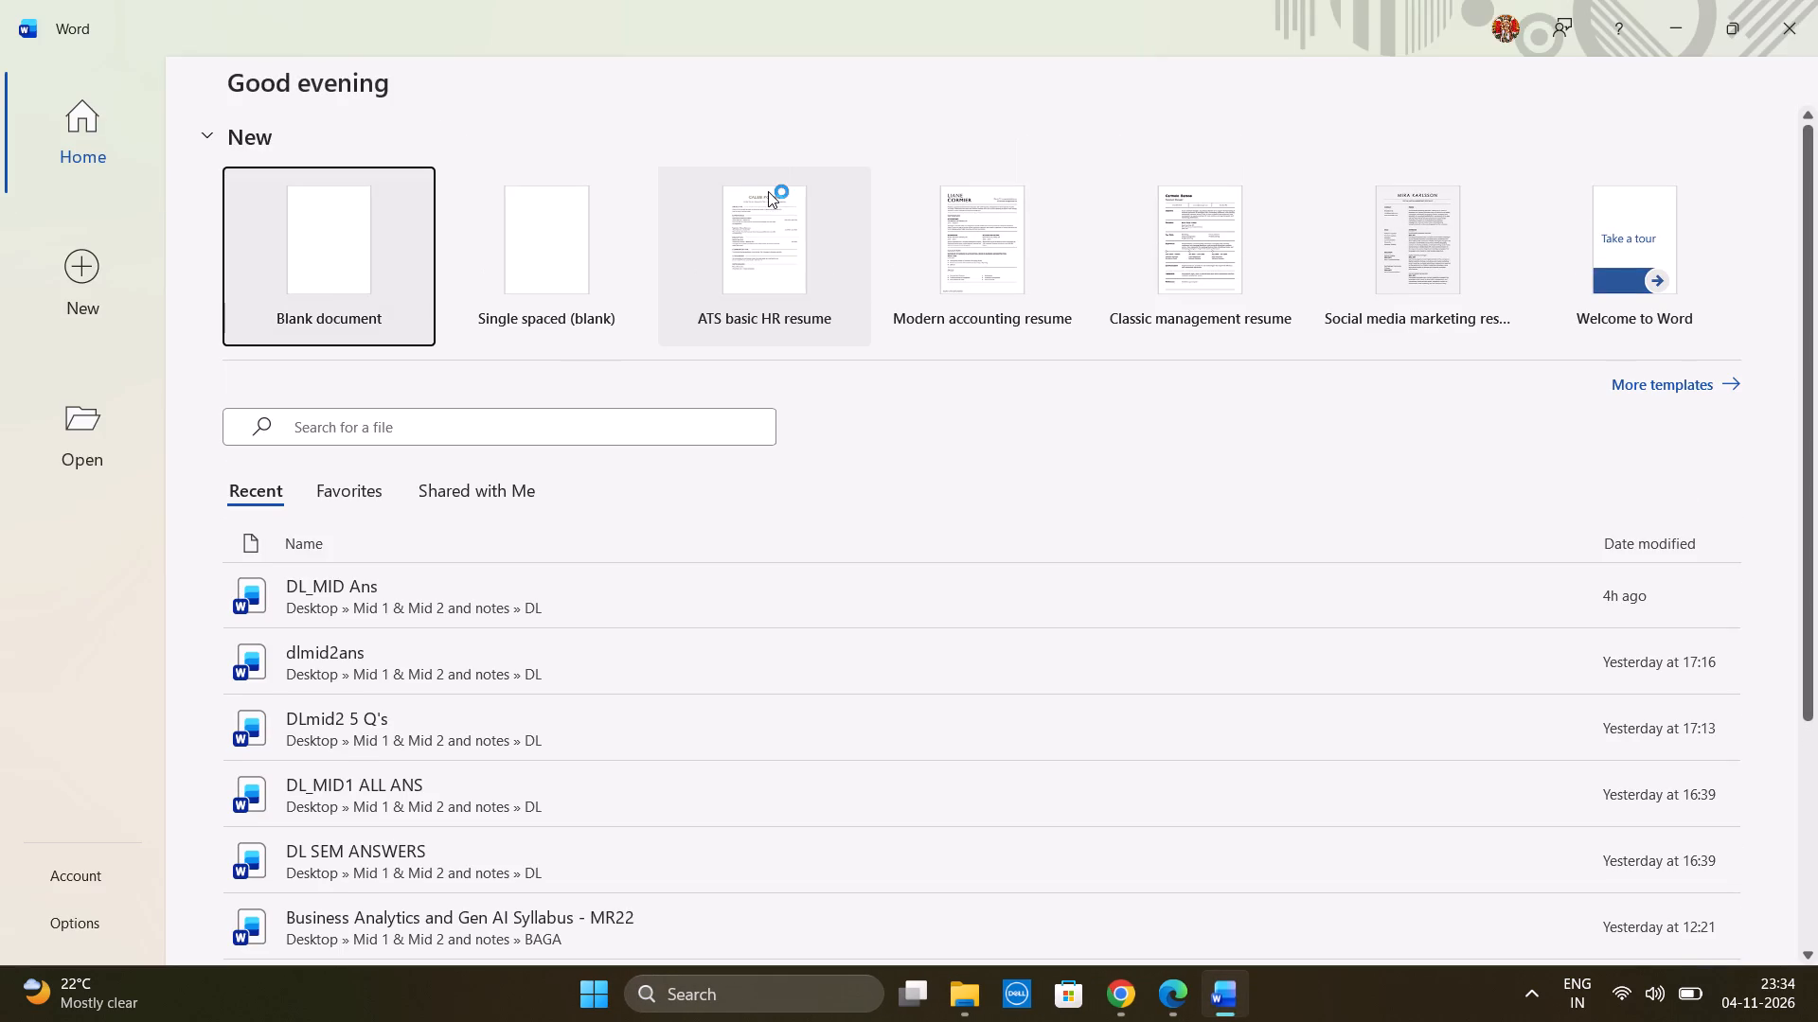
{"action": "left_click", "coordinate": [320, 269]}
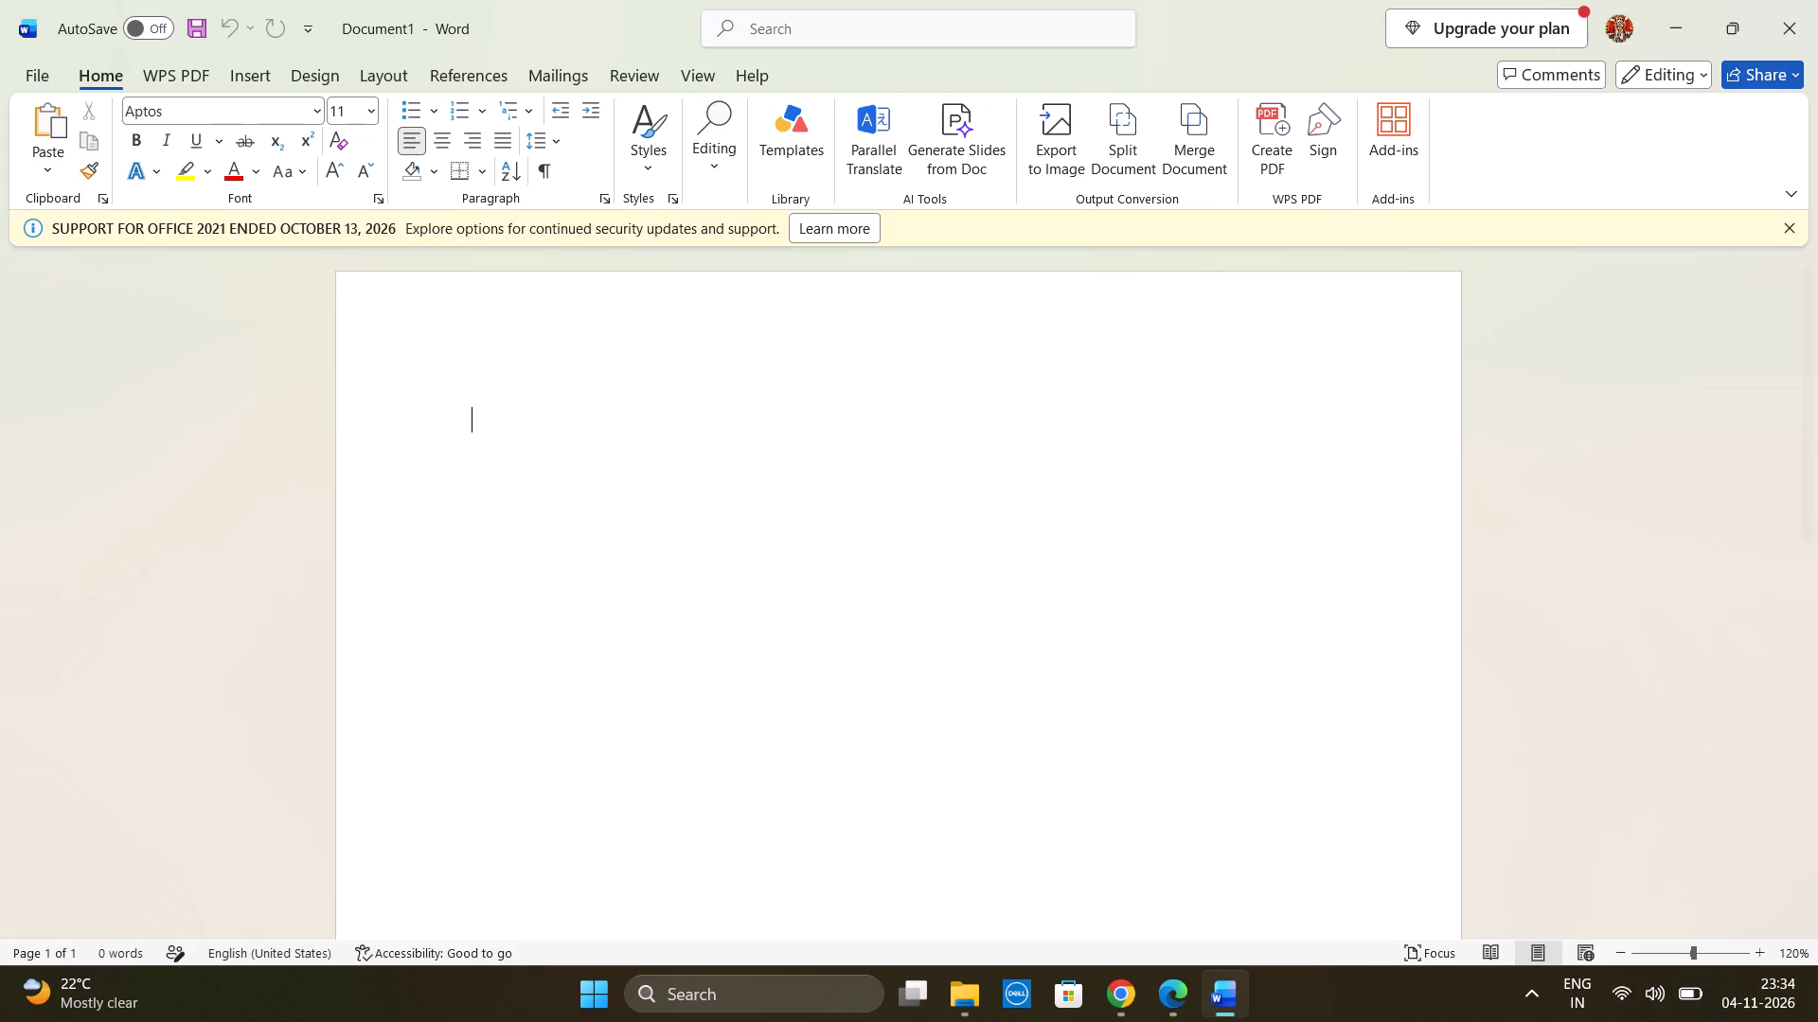
{"action": "left_click", "coordinate": [320, 269]}
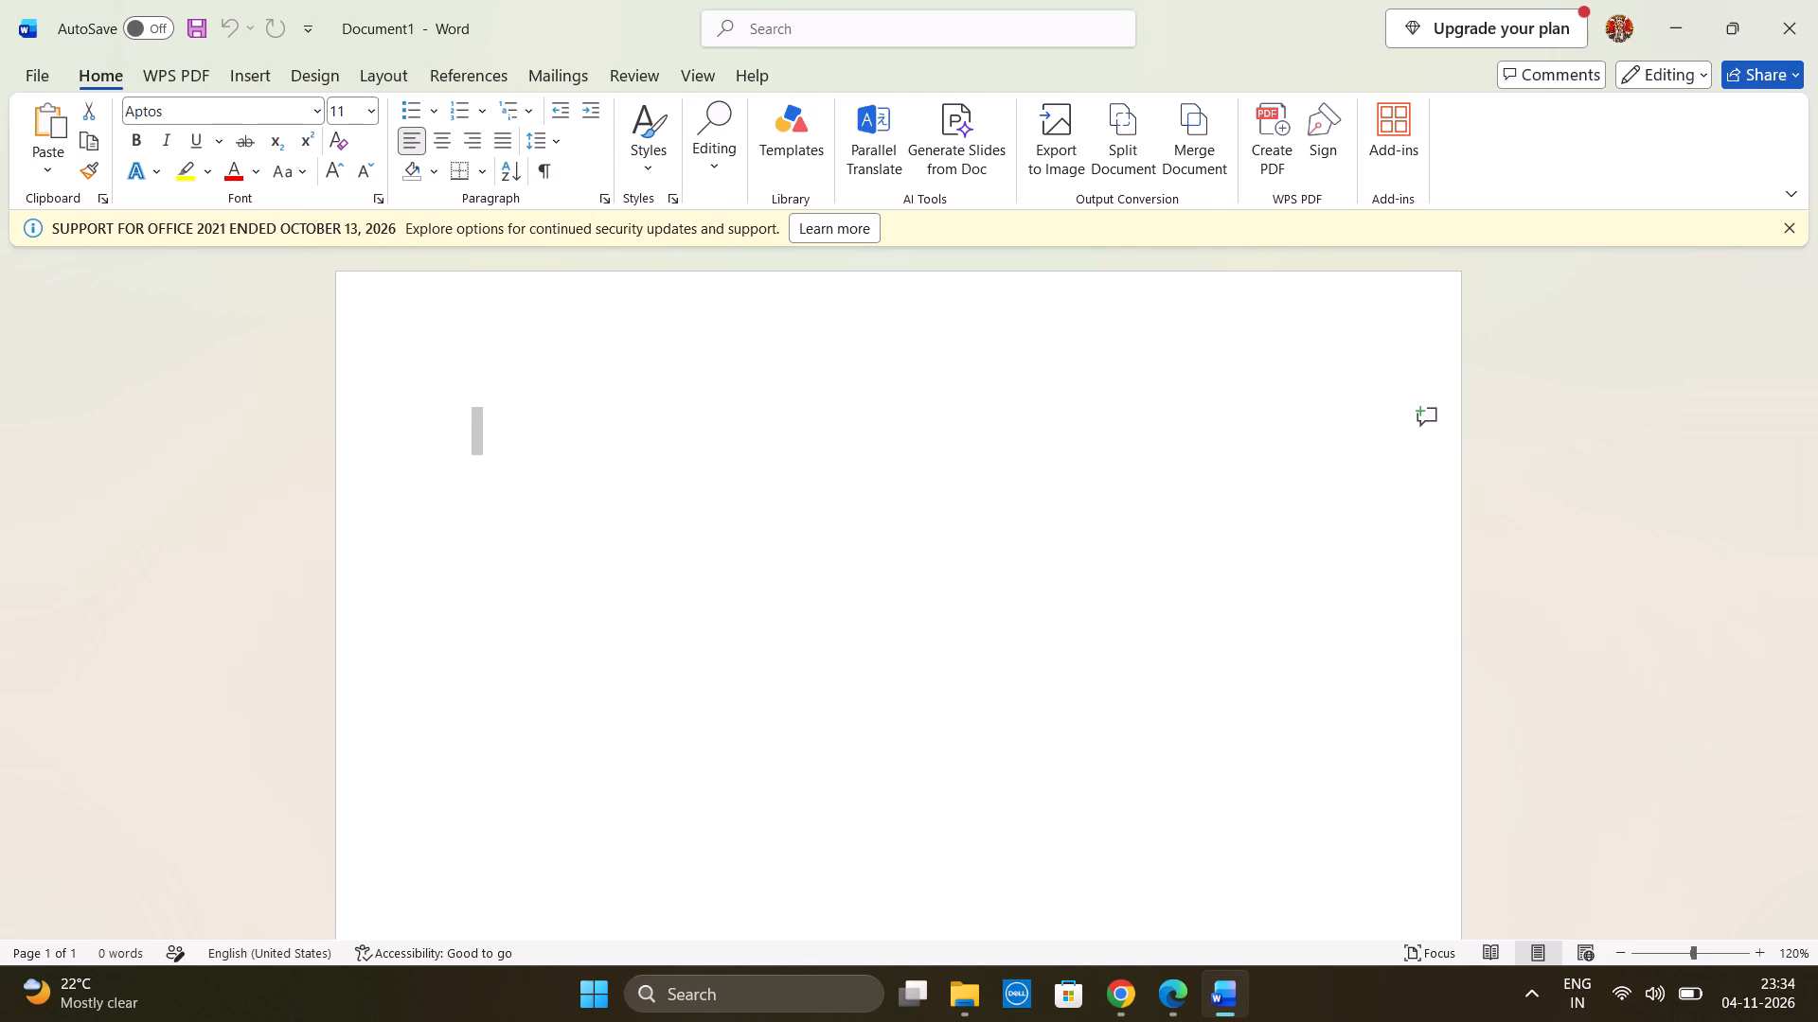
Enter the title IOT ANSWERS on the first line of the blank document.
{"action": "type", "text": "IO"}
{"action": "type", "text": "T"}
{"action": "key", "text": "space"}
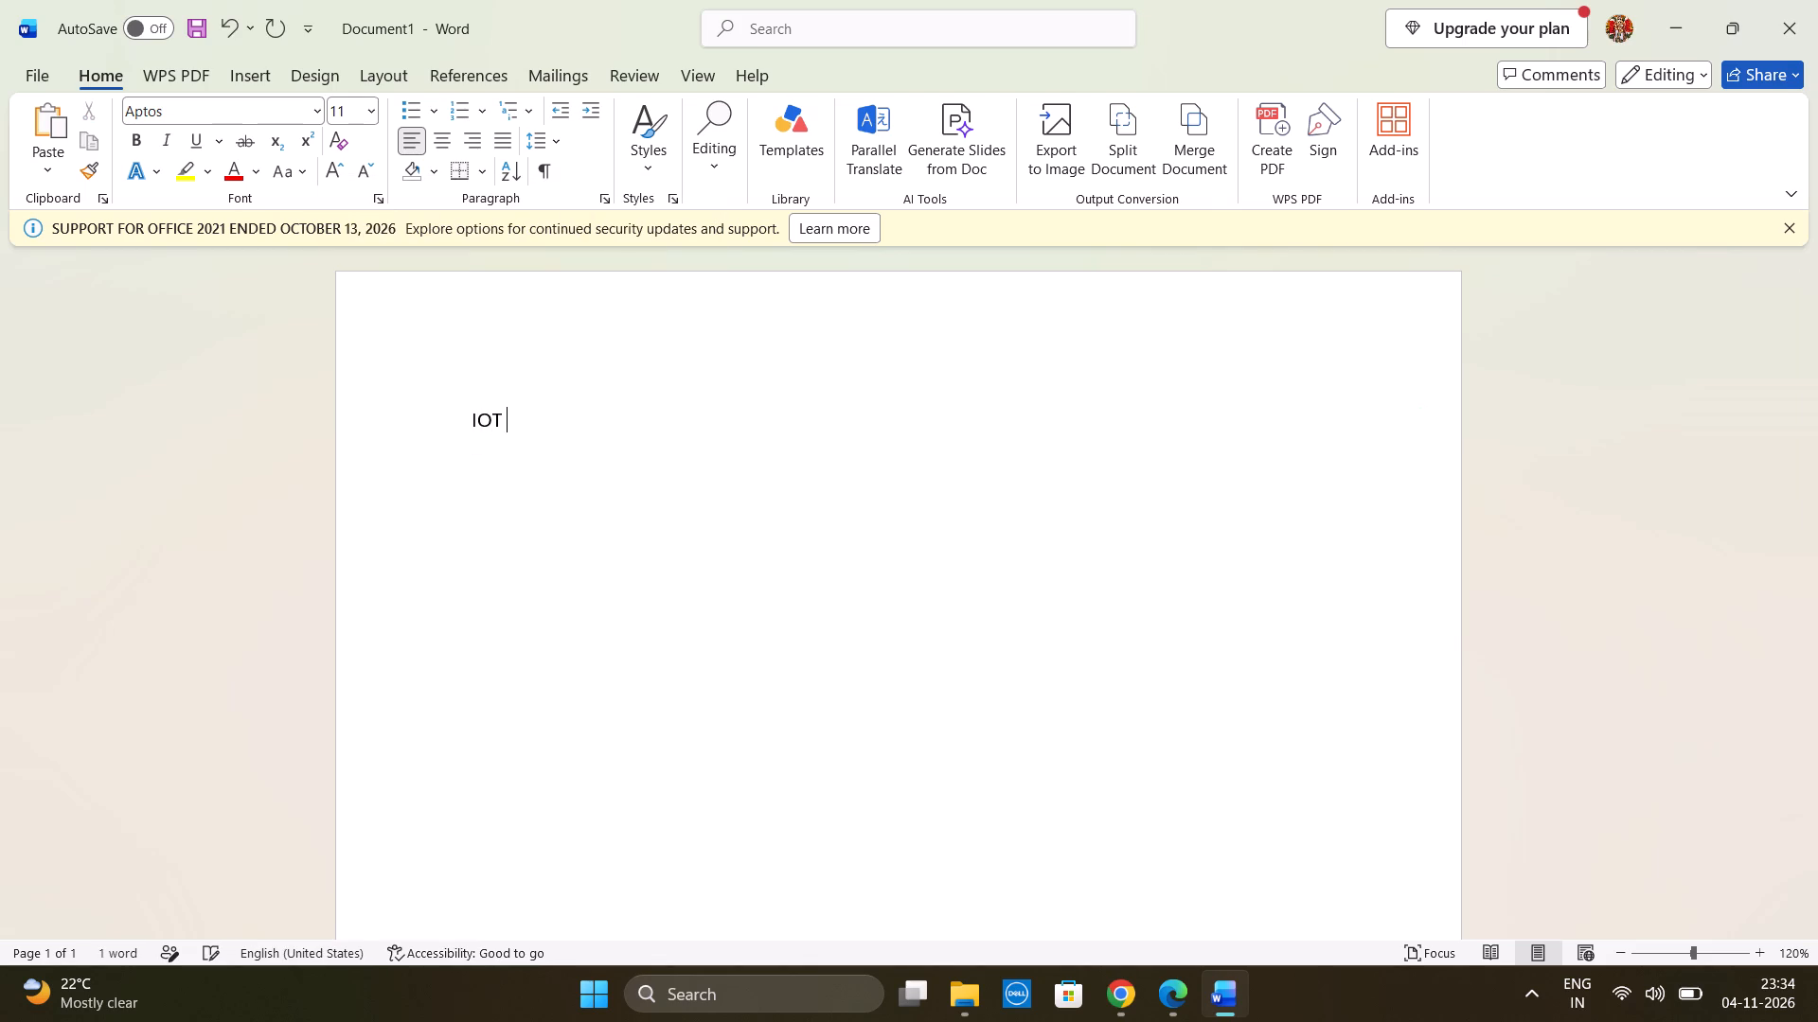
{"action": "type", "text": "ANSWERE"}
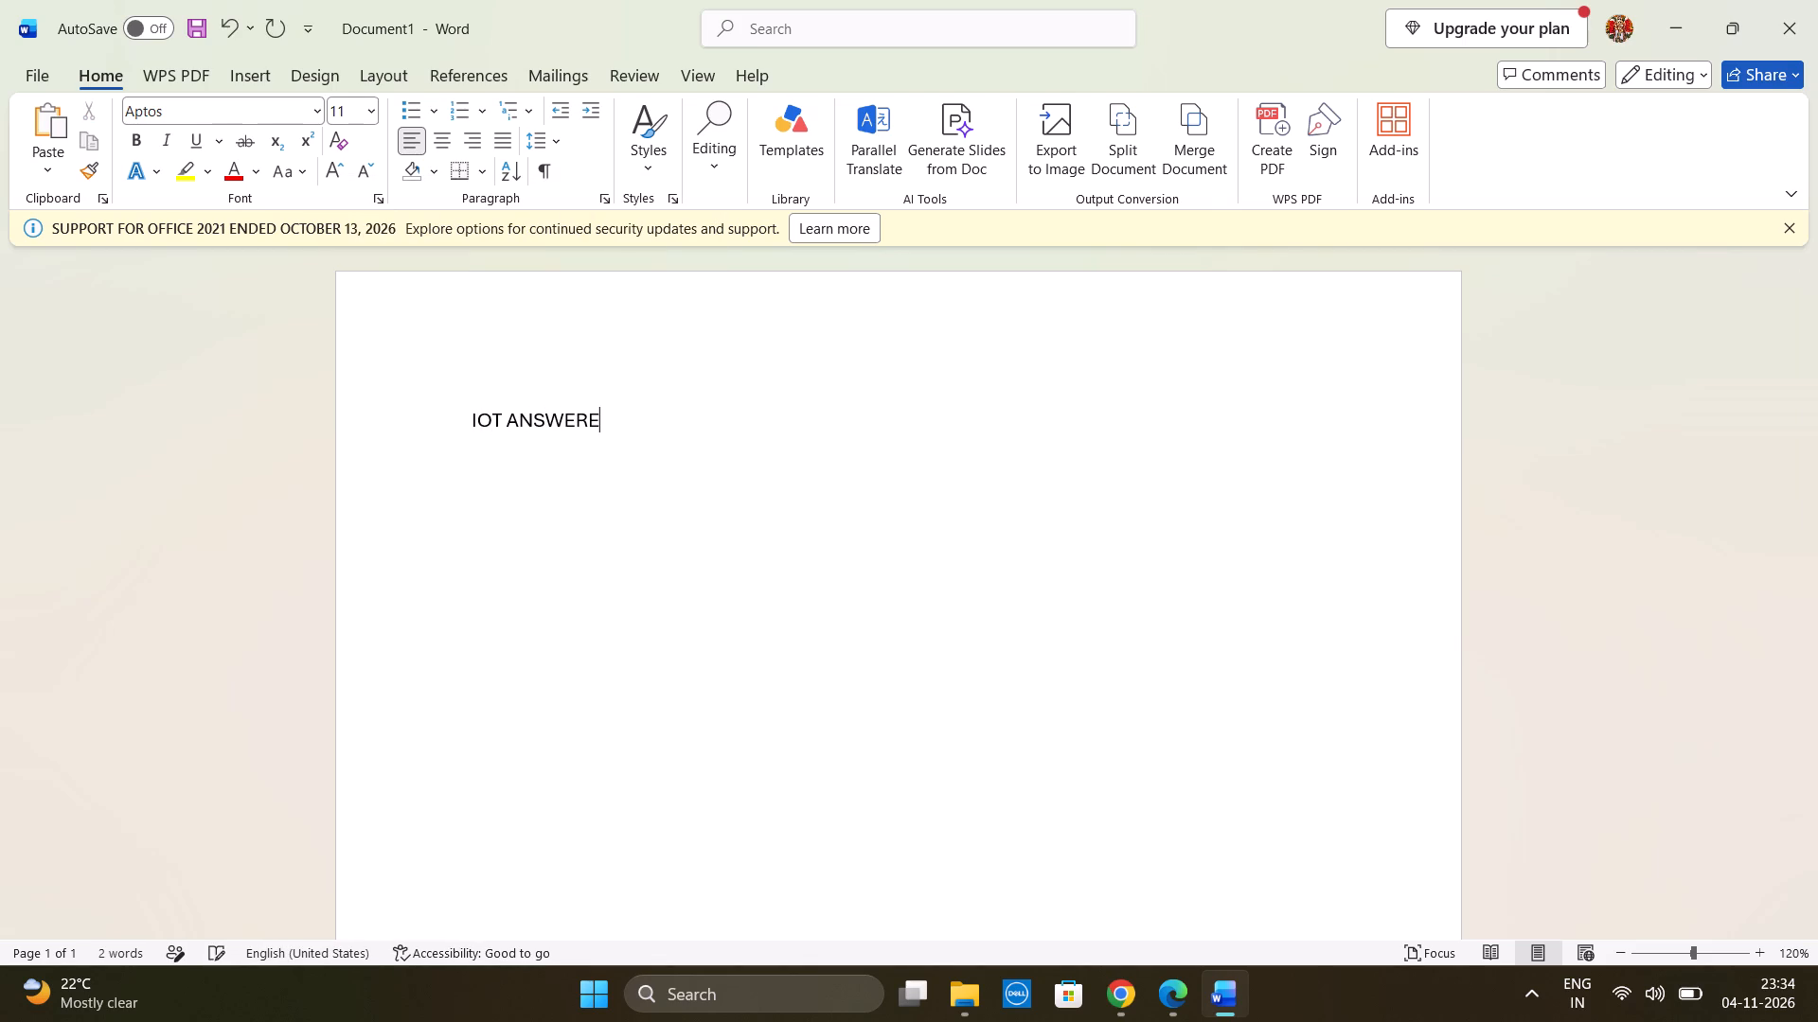
{"action": "key", "text": "shift+BackSpace"}
{"action": "key", "text": "shift+s"}
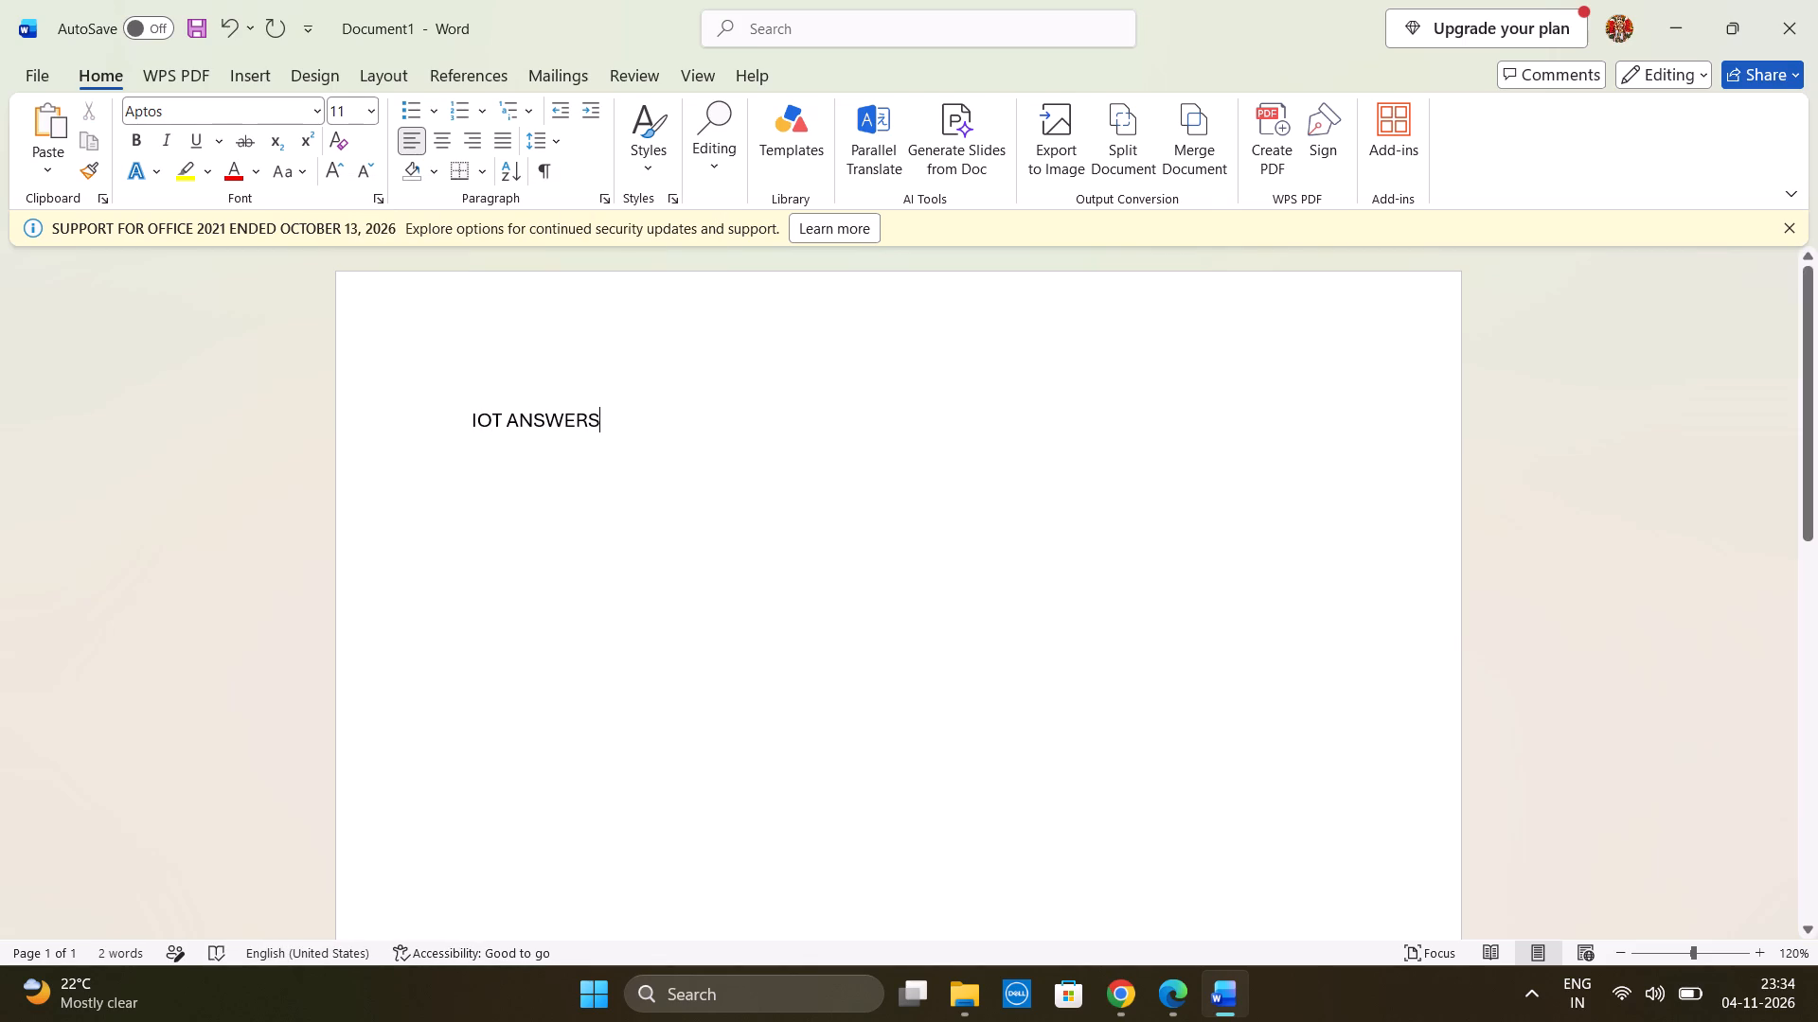
Format the IOT ANSWERS title as bold with a font size of 14.
{"action": "left_click_drag", "start_coordinate": [460, 415], "coordinate": [637, 426]}
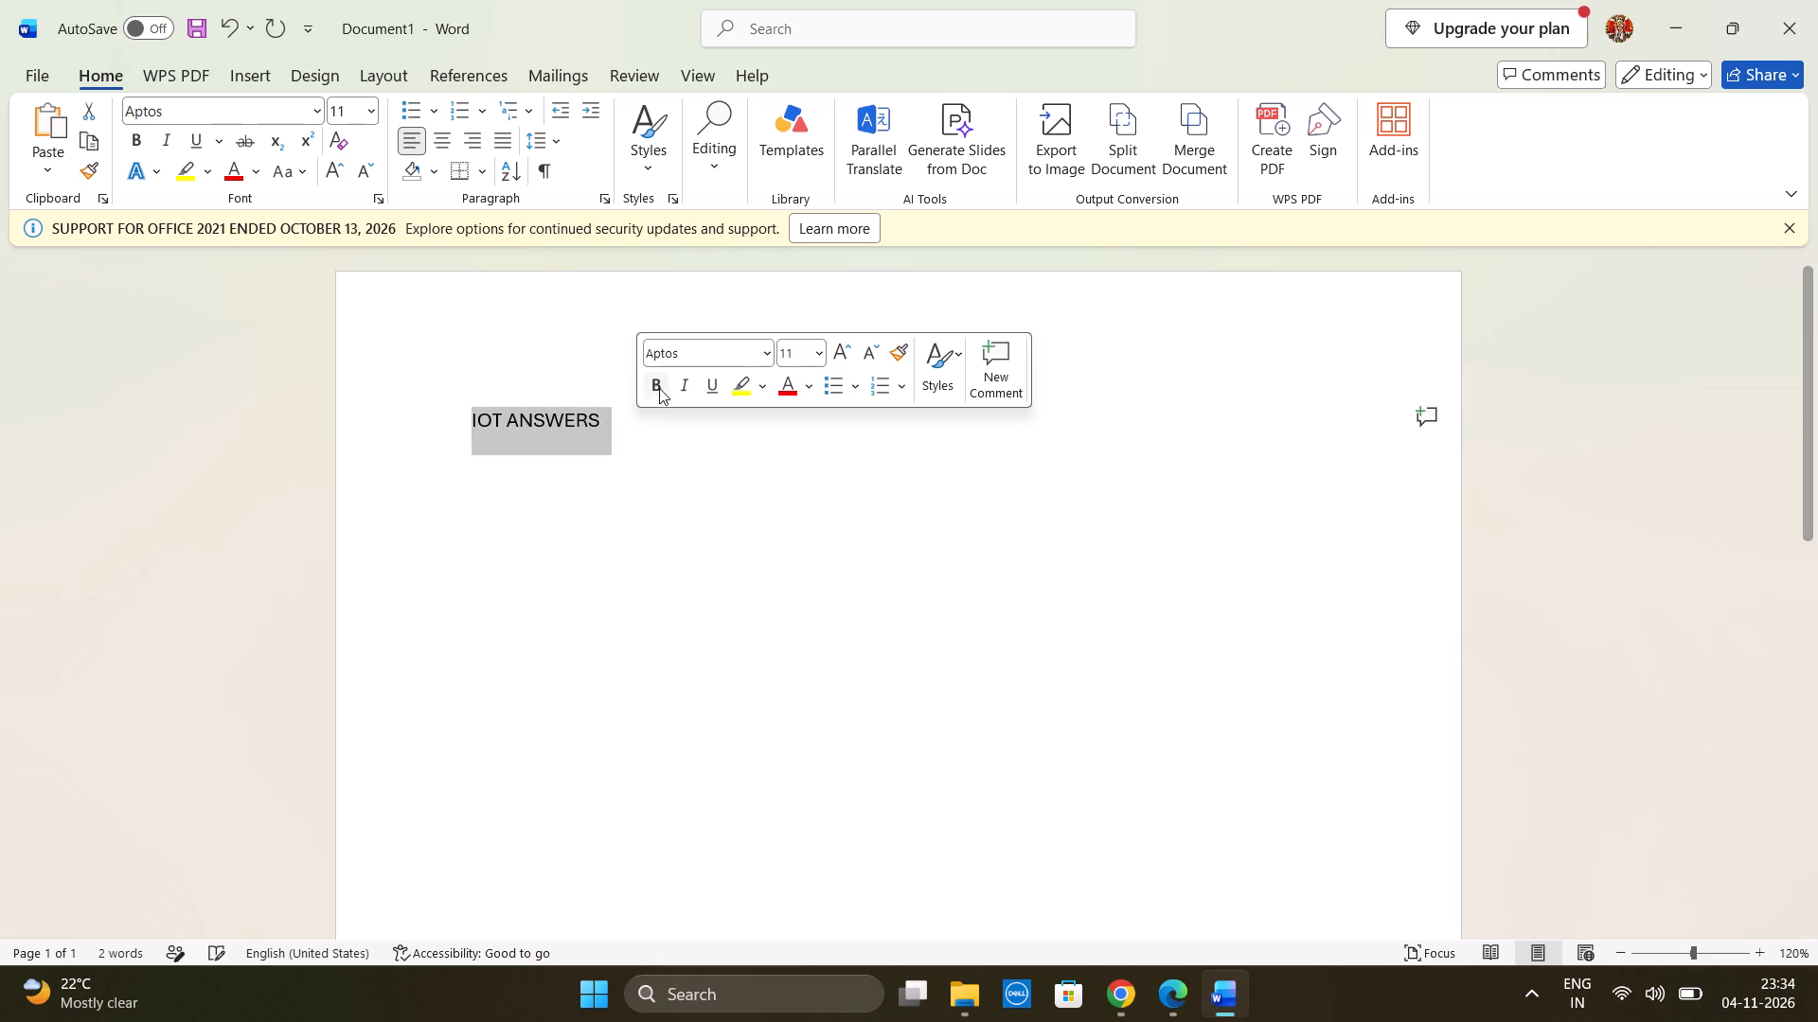
{"action": "left_click", "coordinate": [663, 383]}
{"action": "left_click", "coordinate": [803, 353]}
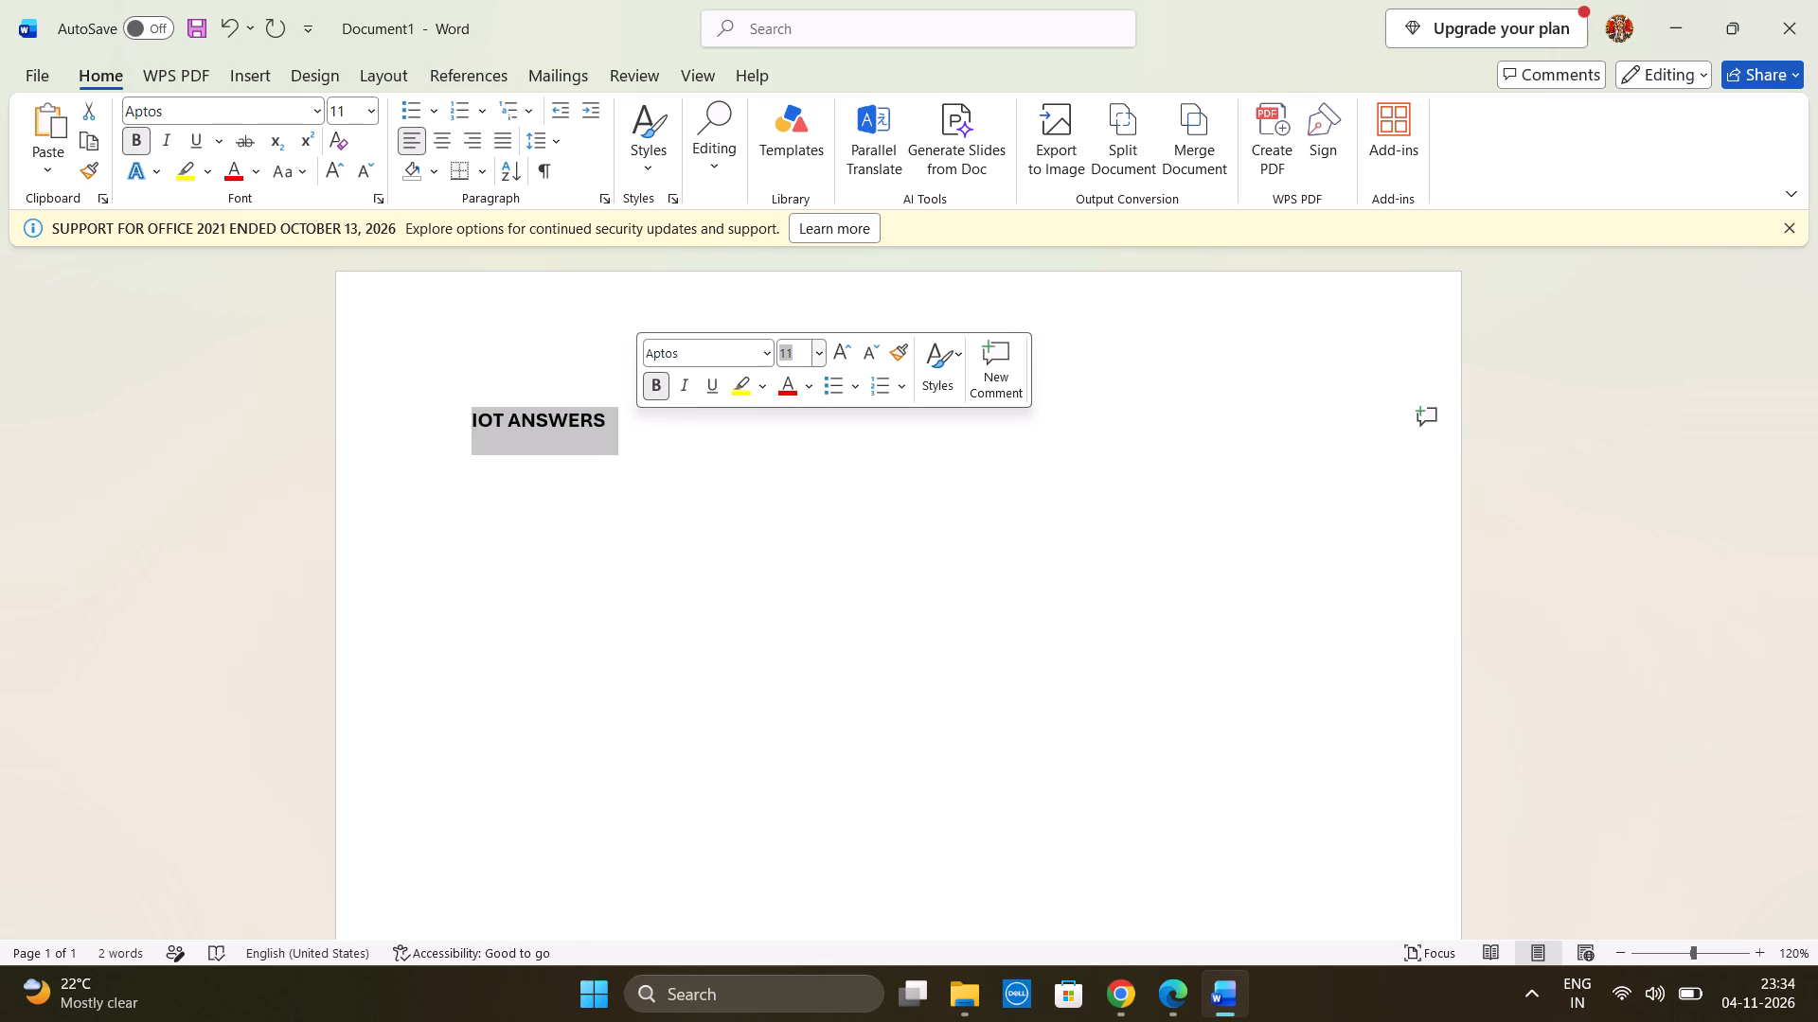
{"action": "type", "text": "14"}
{"action": "key", "text": "Return"}
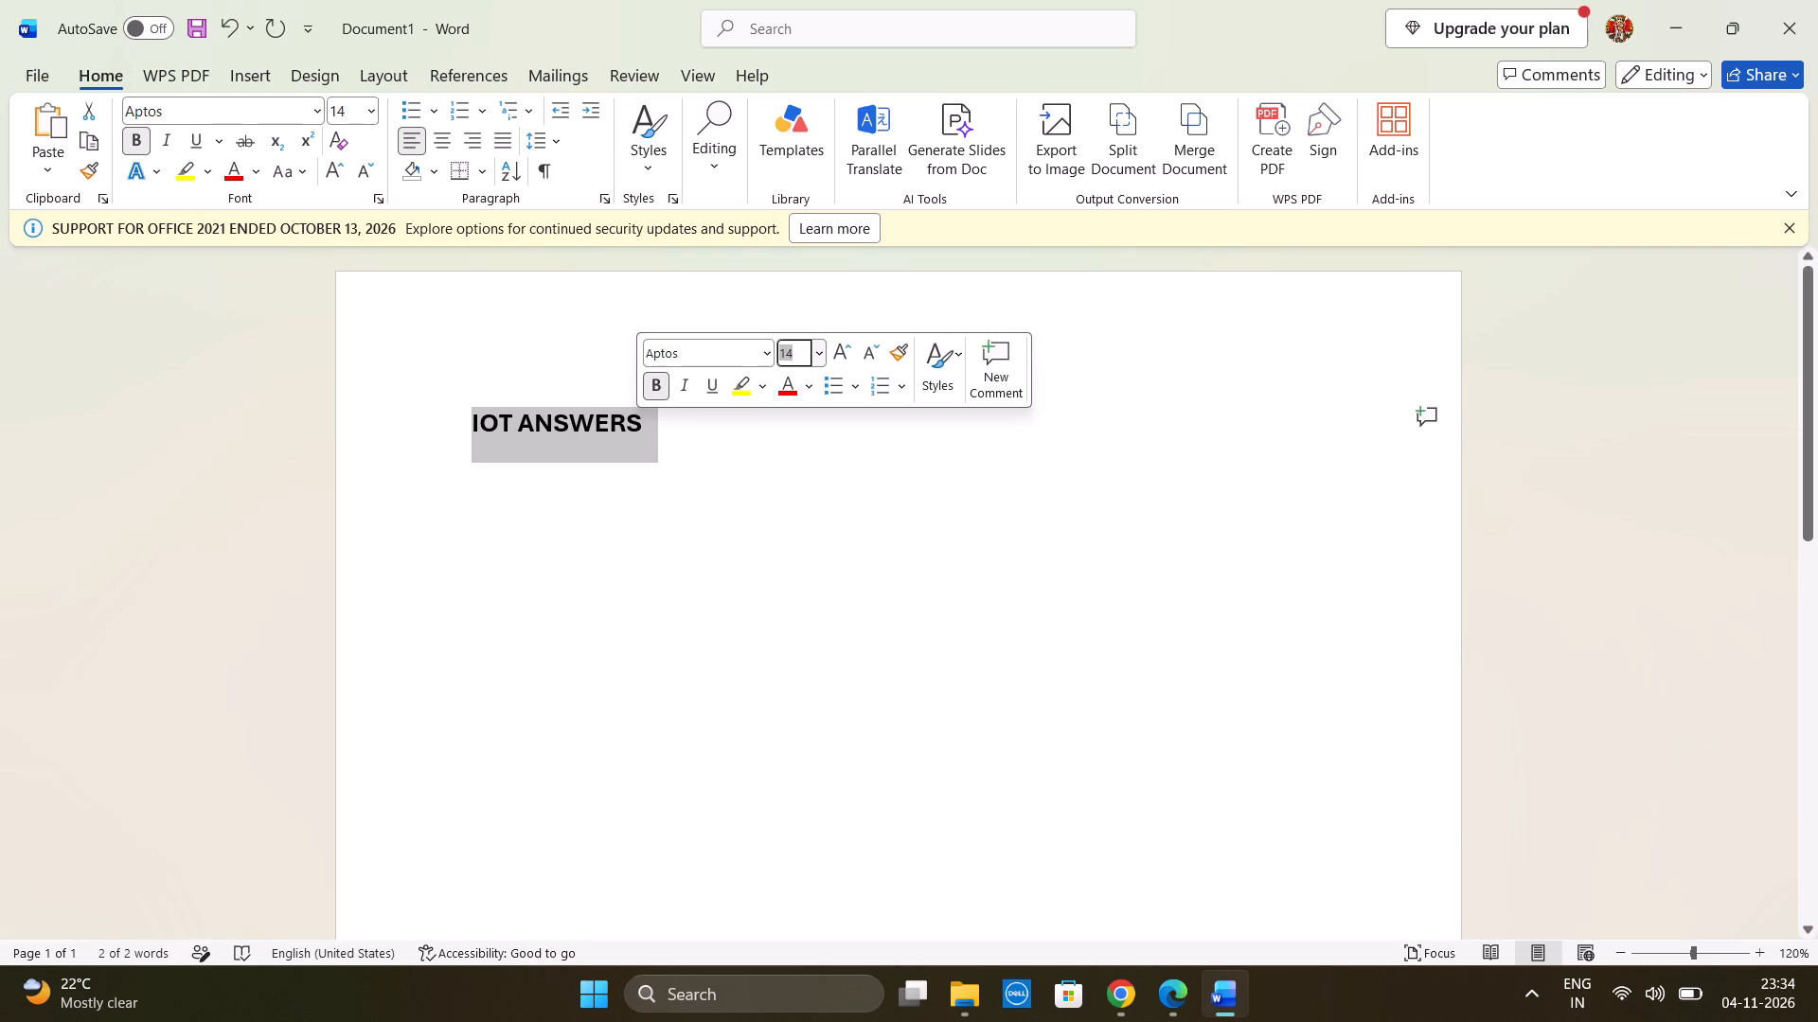
{"action": "left_click", "coordinate": [838, 489]}
{"action": "key", "text": "backslash"}
{"action": "key", "text": "BackSpace"}
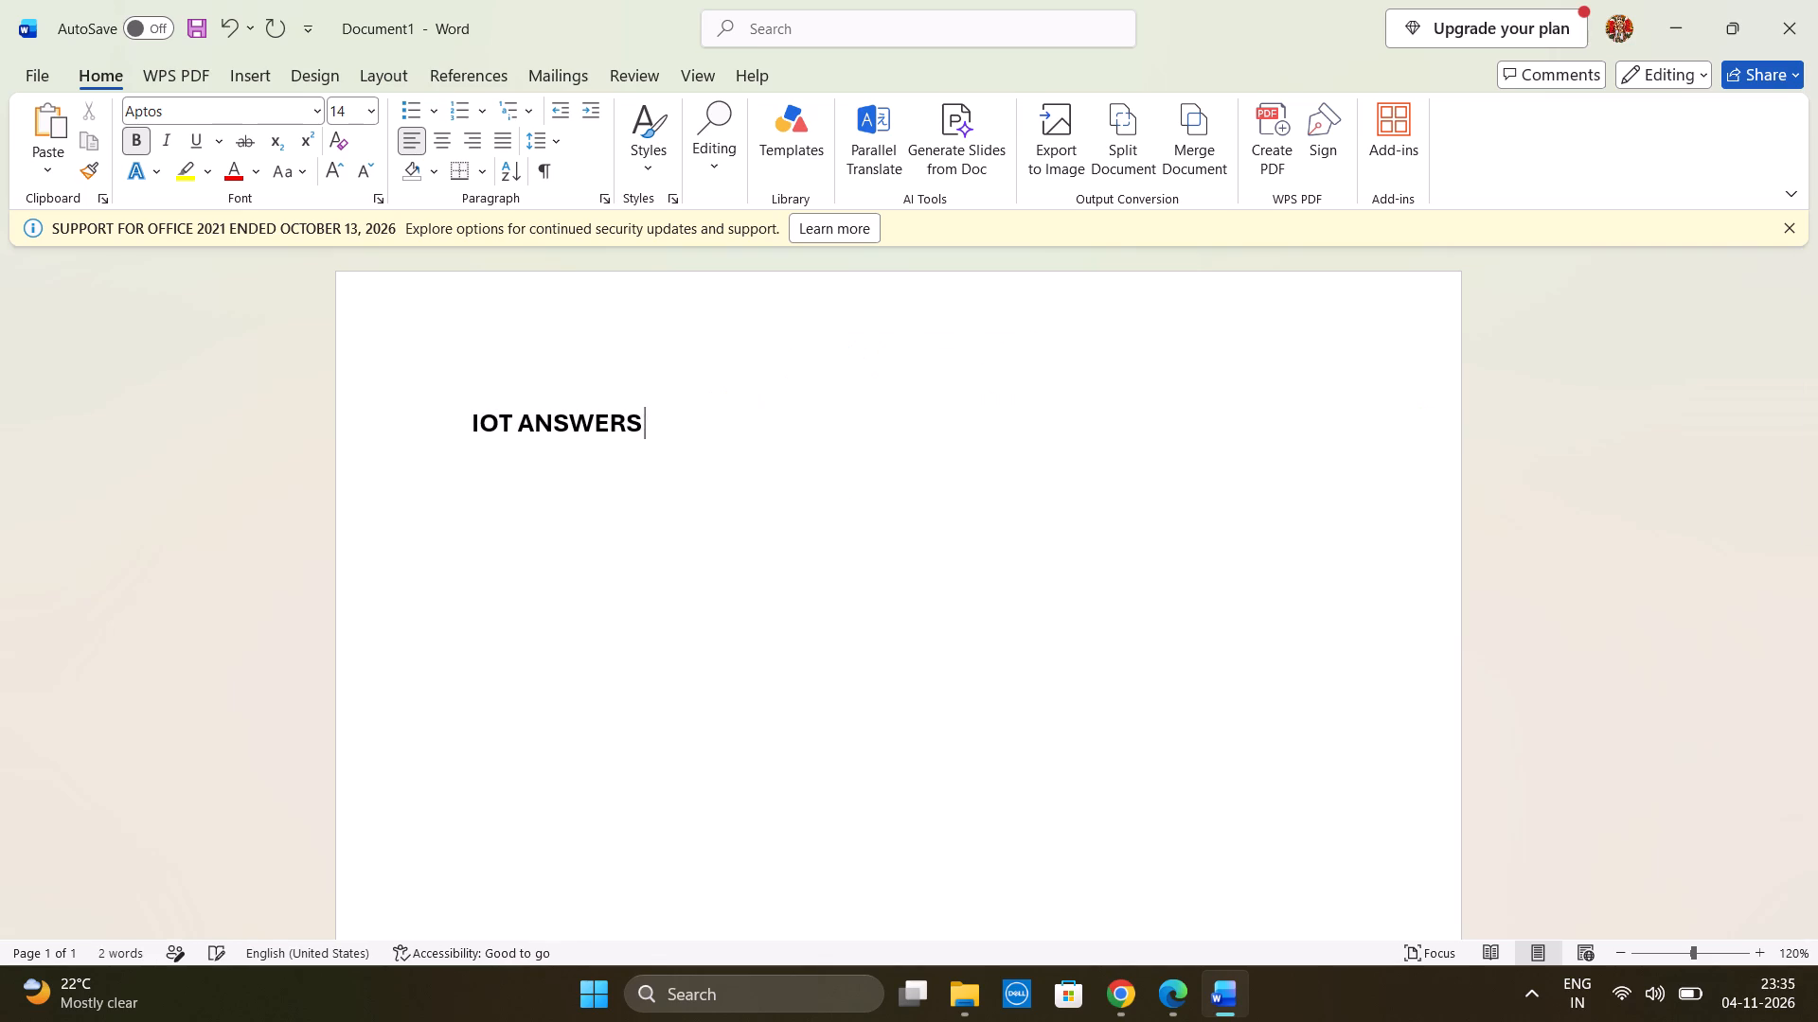
Add the heading MODULE 1 on the line below the title, with an empty line started under it.
{"action": "key", "text": "Return"}
{"action": "key", "text": "Return"}
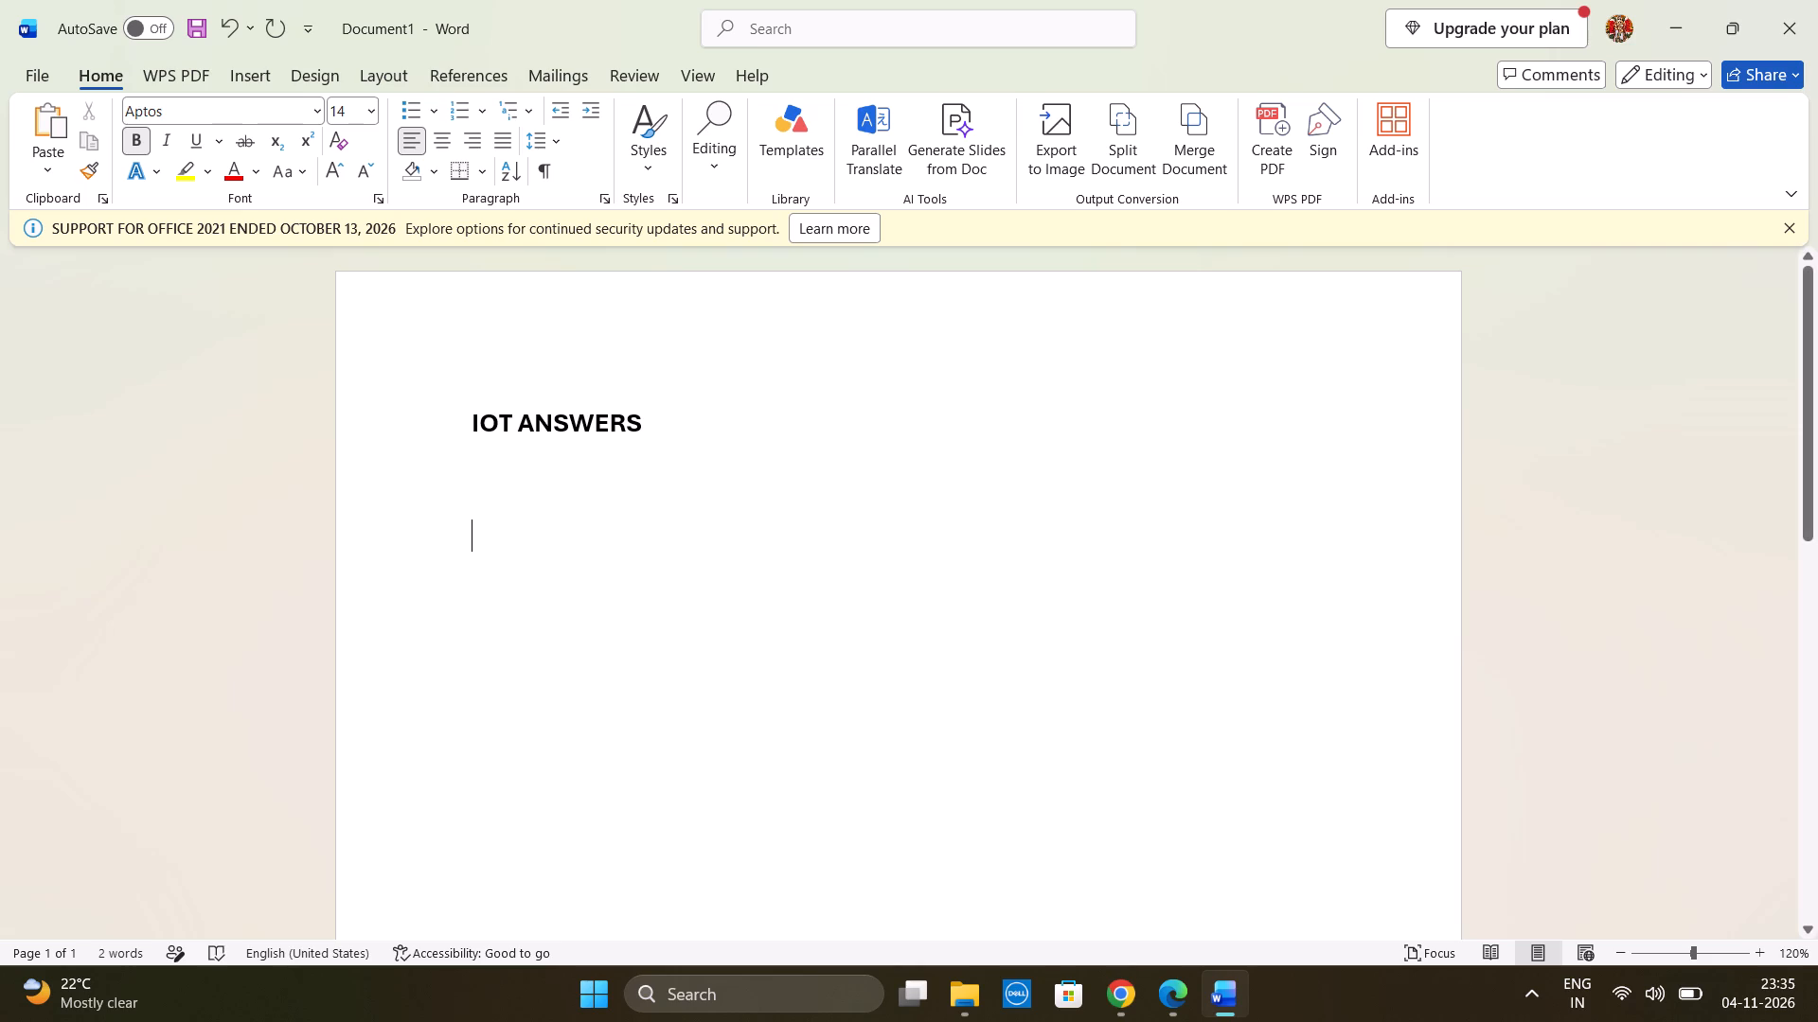
{"action": "left_click", "coordinate": [1141, 977]}
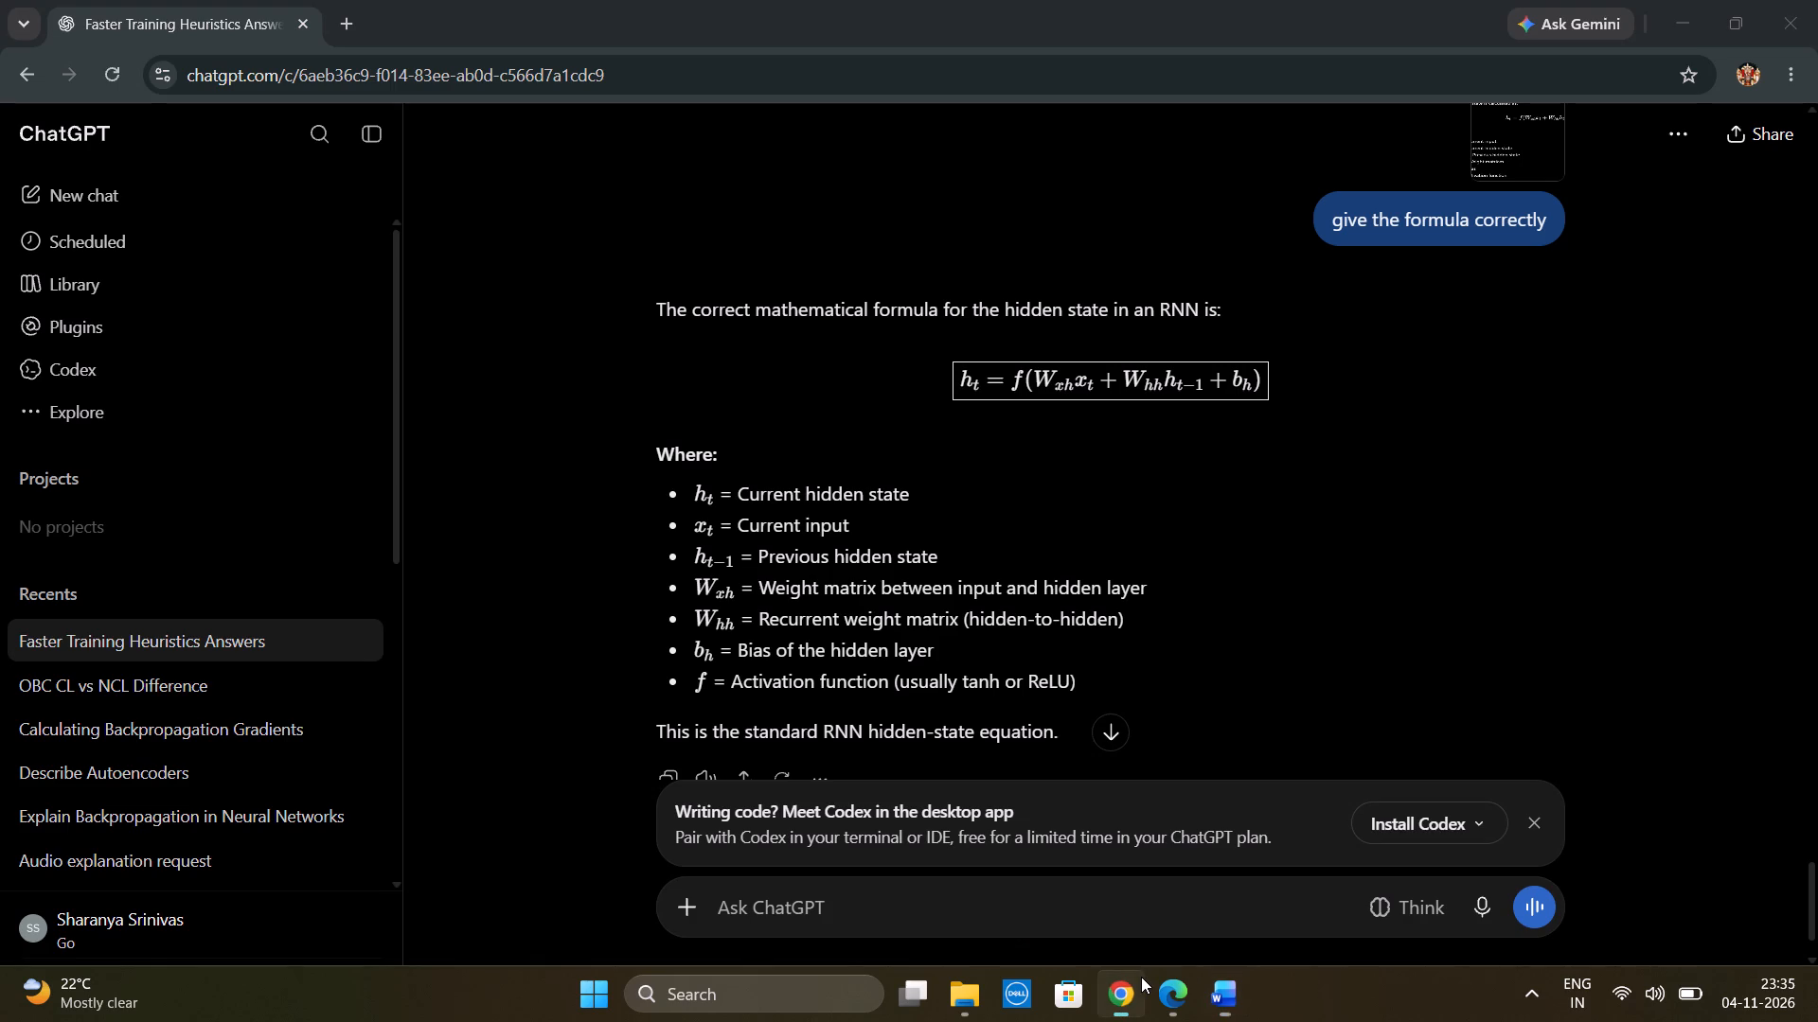
{"action": "left_click", "coordinate": [1219, 1005]}
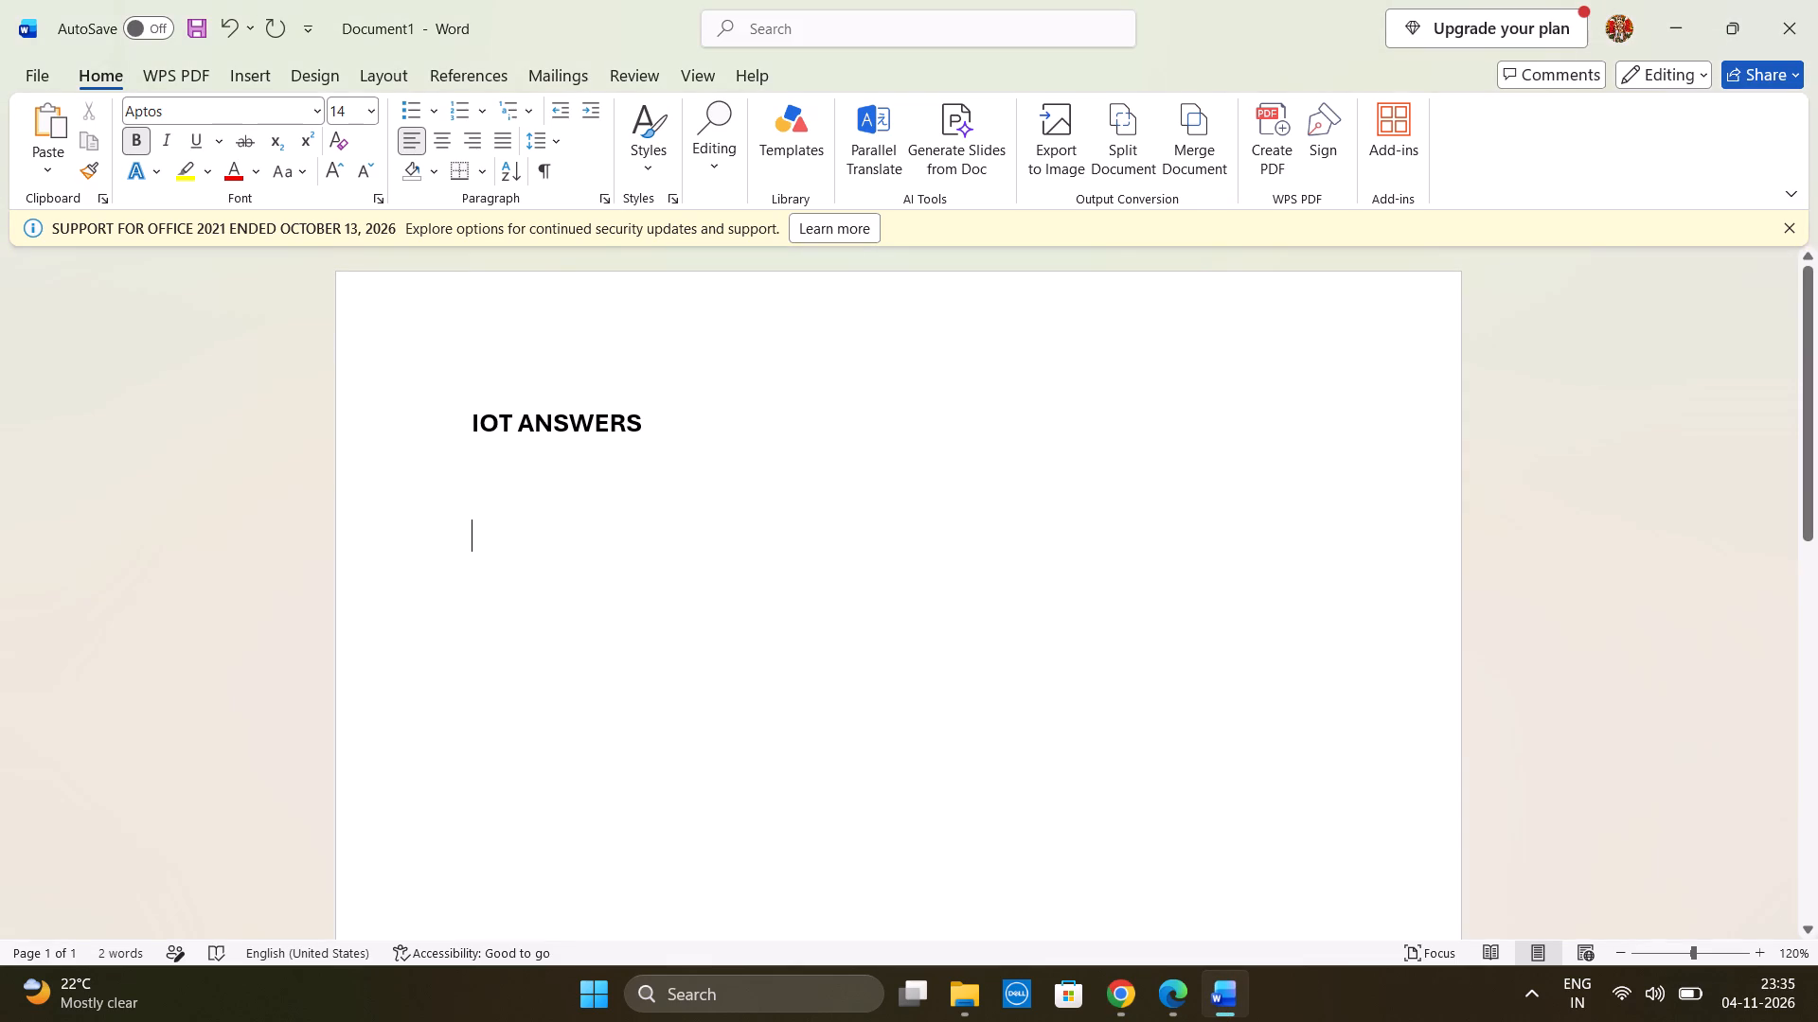
{"action": "left_click", "coordinate": [524, 422]}
{"action": "left_click", "coordinate": [503, 543]}
{"action": "key", "text": "BackSpace"}
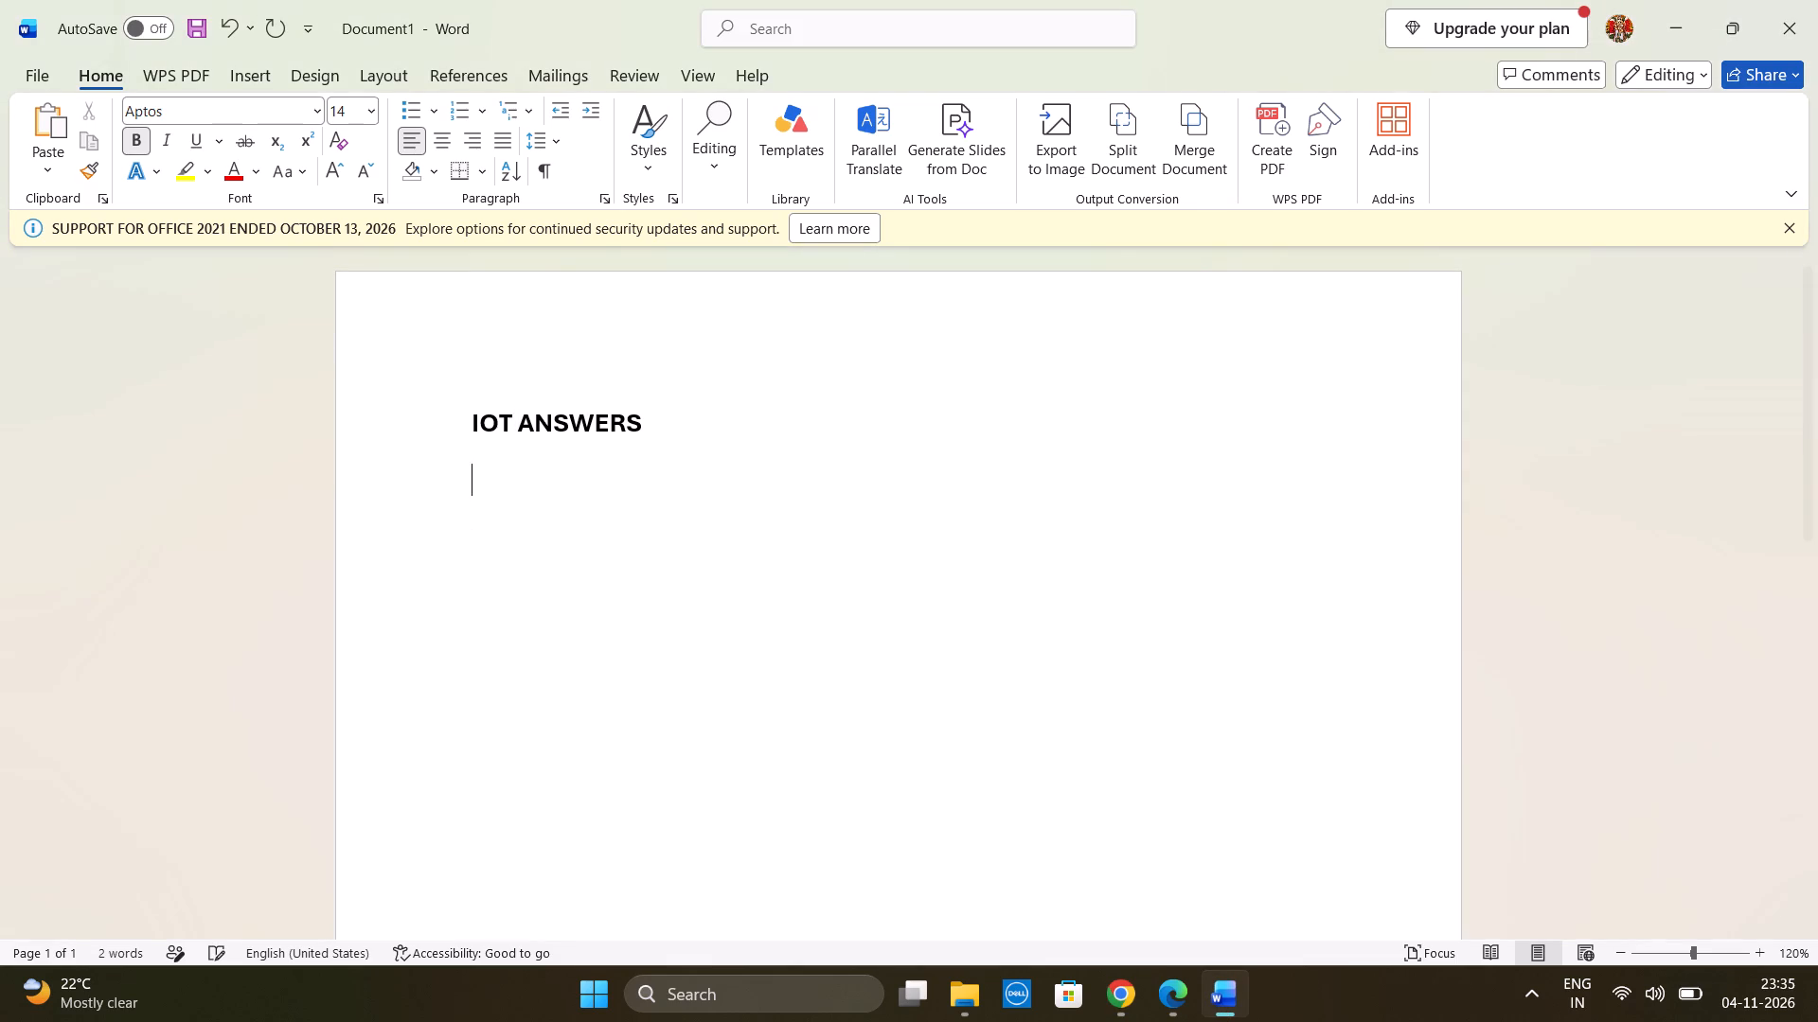
{"action": "type", "text": "MO"}
{"action": "type", "text": "DULE !"}
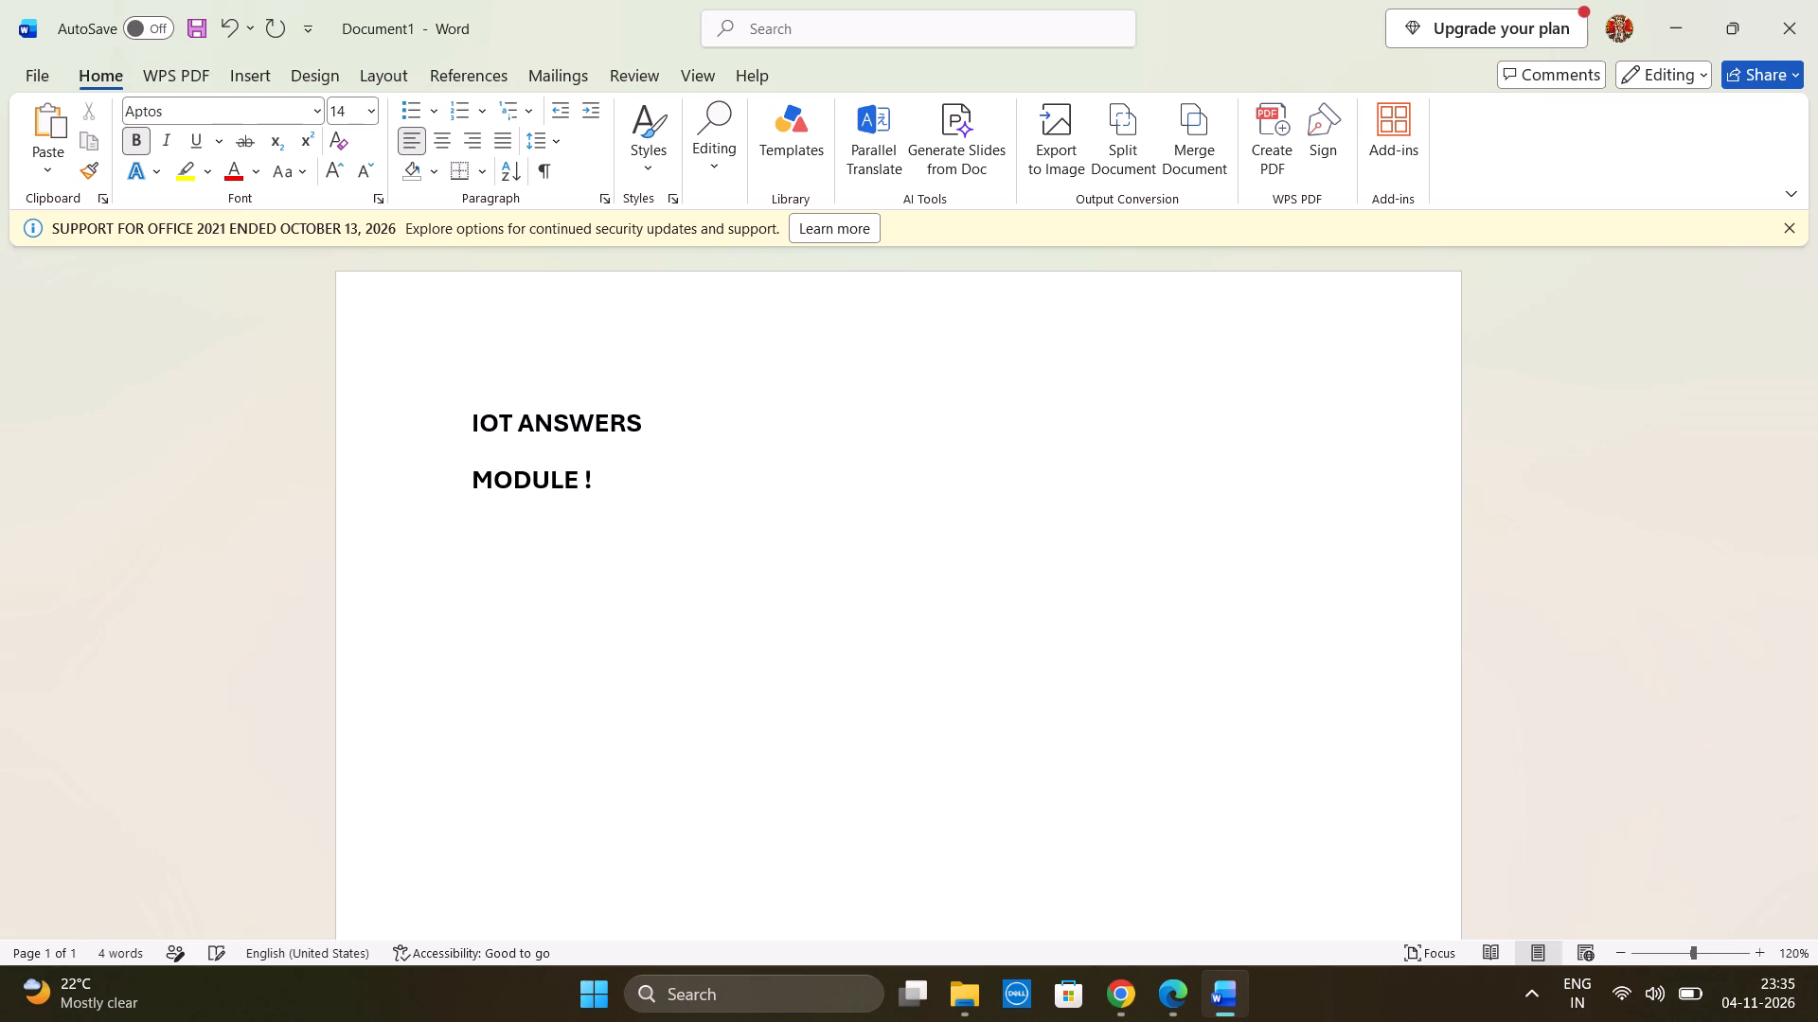
{"action": "key", "text": "BackSpace"}
{"action": "key", "text": "space"}
{"action": "key", "text": "BackSpace"}
{"action": "key", "text": "BackSpace"}
{"action": "key", "text": "space"}
{"action": "key", "text": "space"}
{"action": "key", "text": "1"}
{"action": "key", "text": "Return"}
{"action": "key", "text": "Return"}
{"action": "key", "text": "BackSpace"}
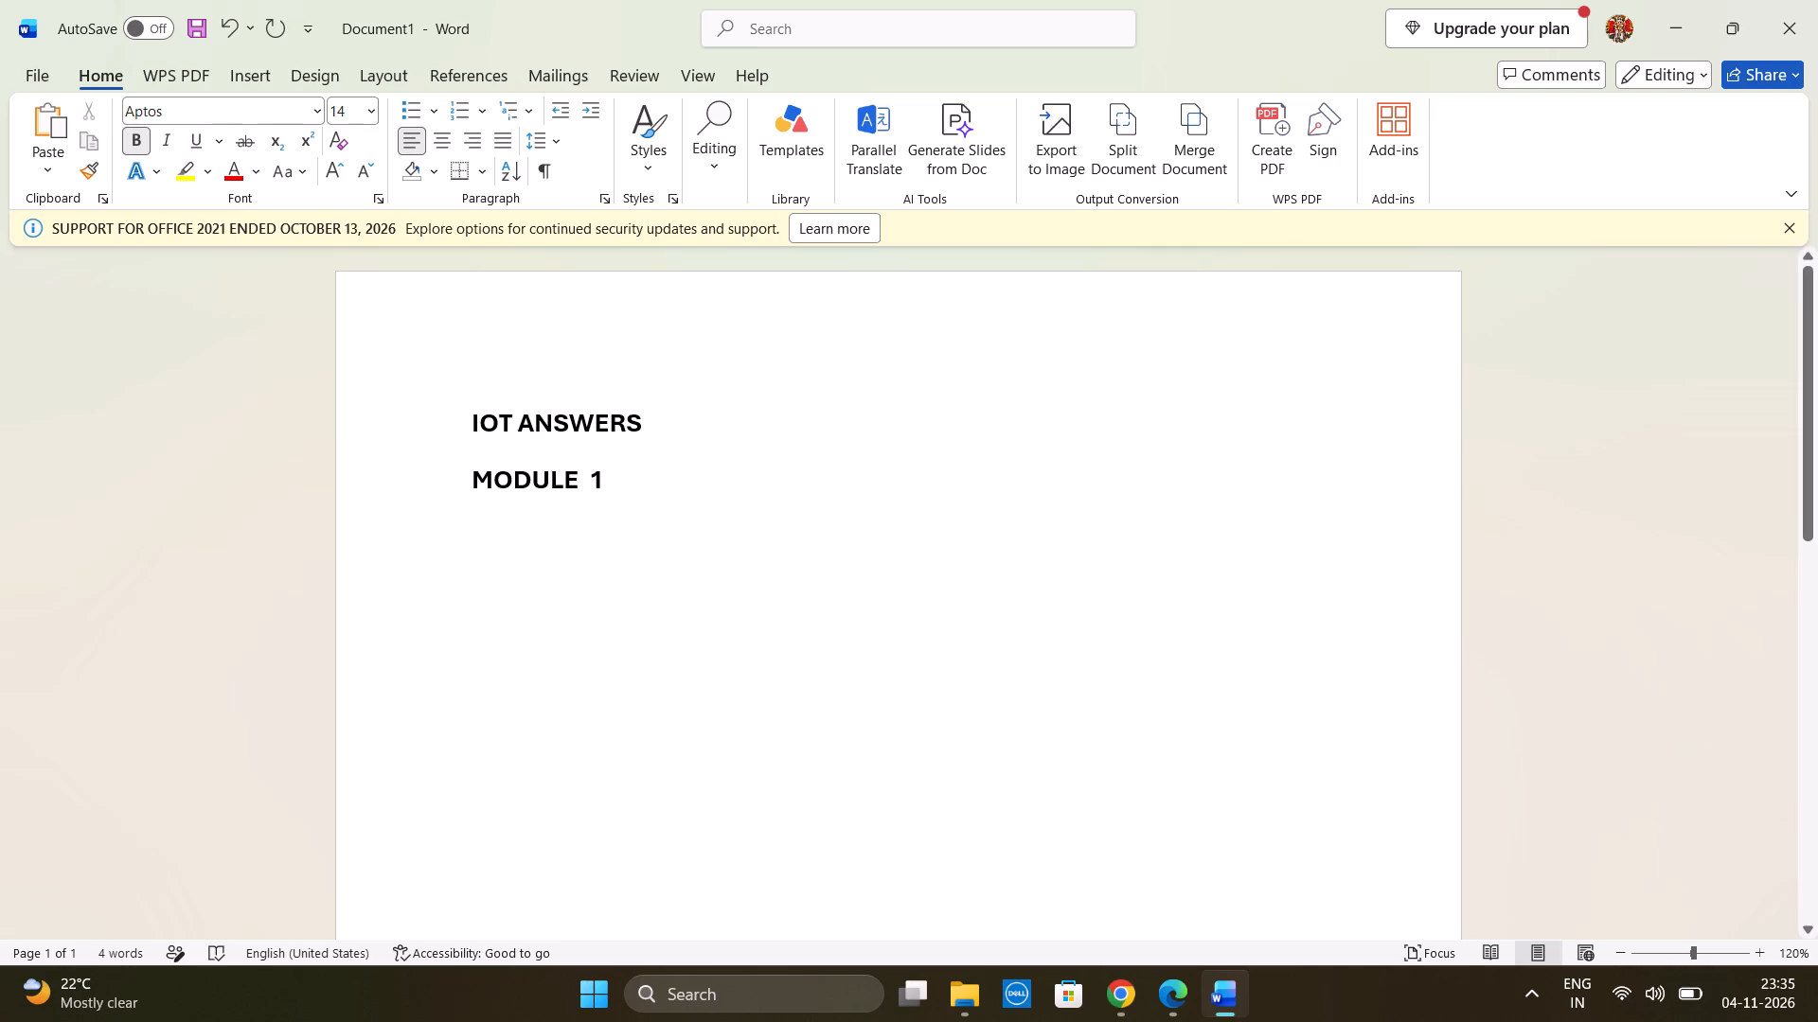
Copy the Contents paragraph of MODULE-I from the IoT PDF in Edge and paste it under MODULE 1 in the Word document.
{"action": "left_click", "coordinate": [1160, 983]}
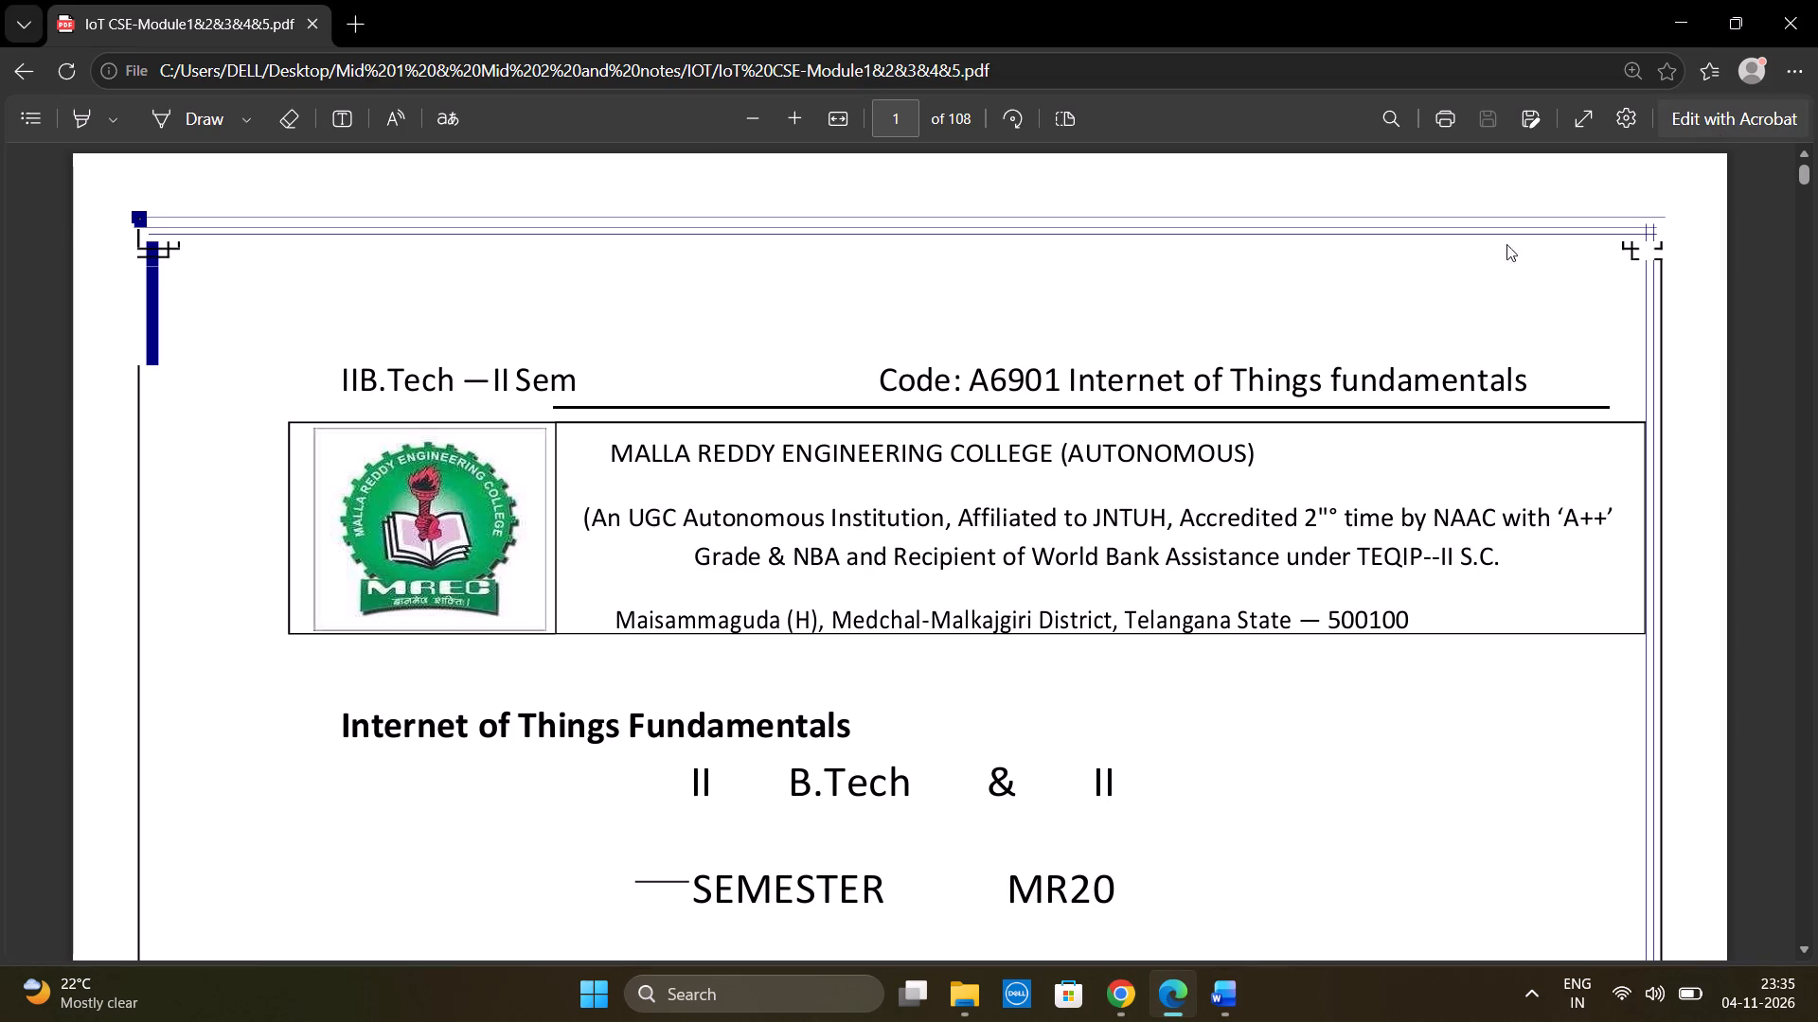
{"action": "scroll", "coordinate": [1215, 514], "scroll_direction": "down", "scroll_amount": 10}
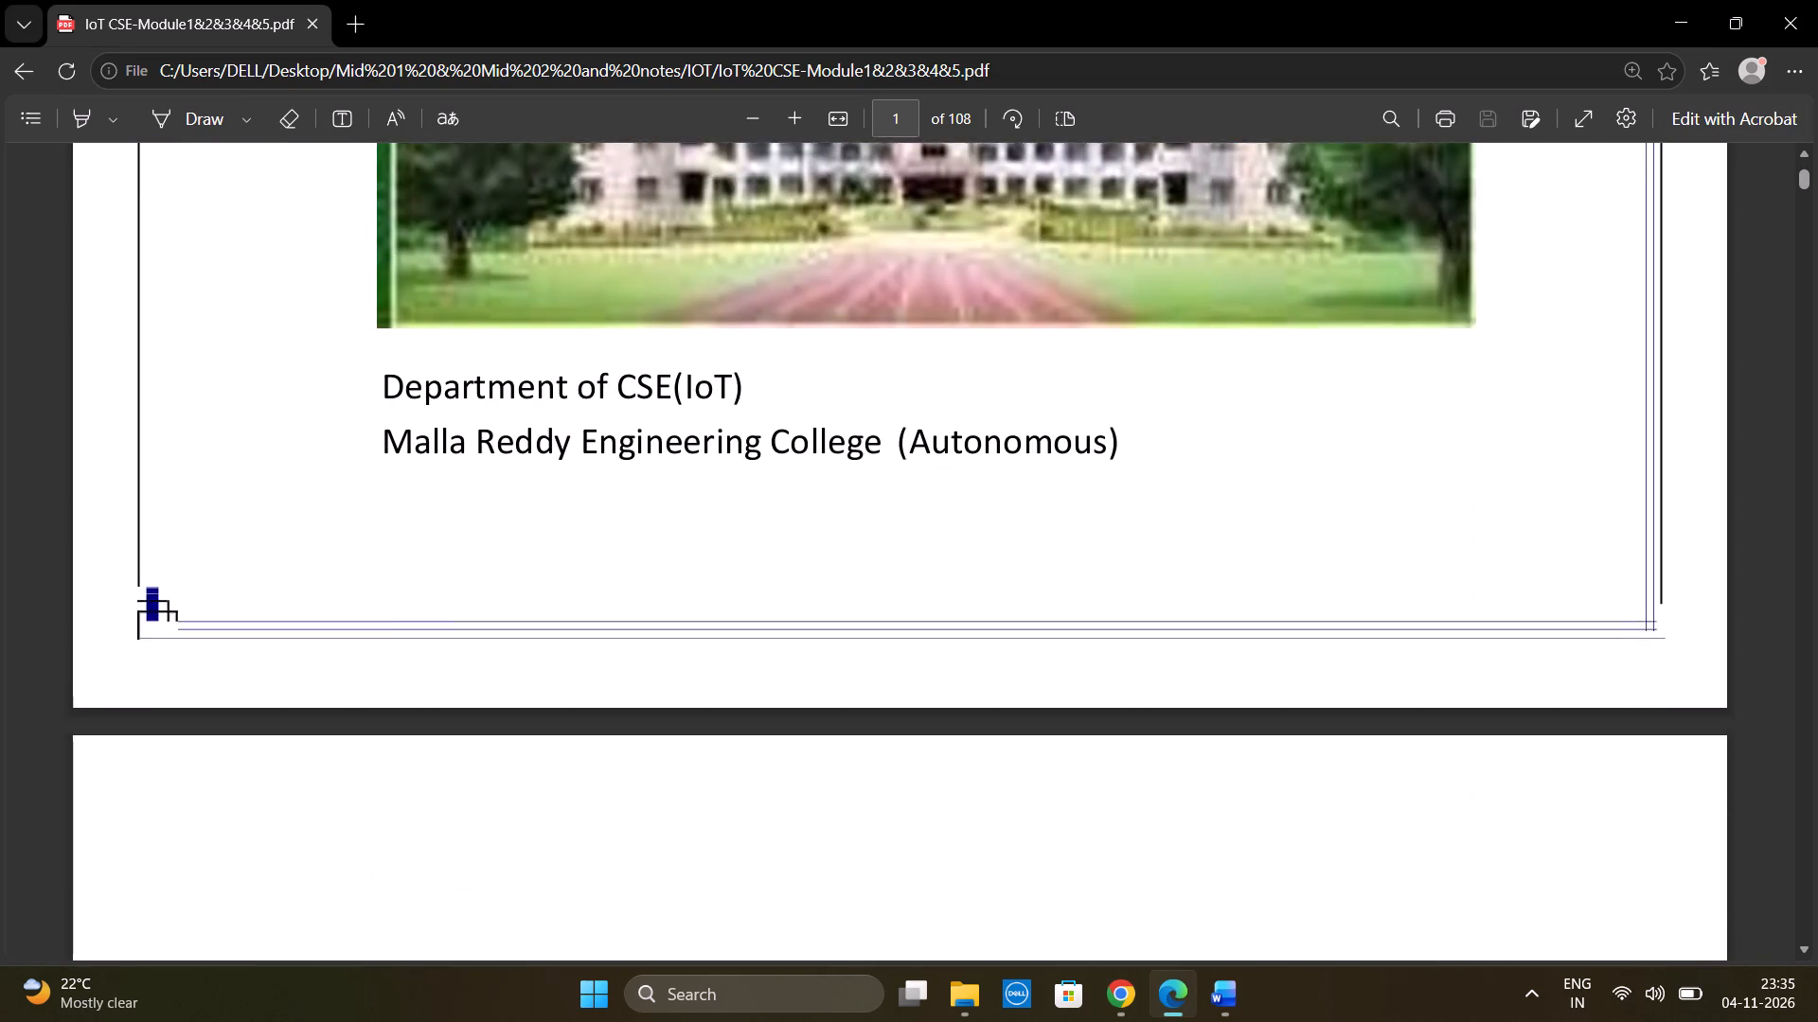
{"action": "scroll", "coordinate": [1215, 514], "scroll_direction": "down", "scroll_amount": 3}
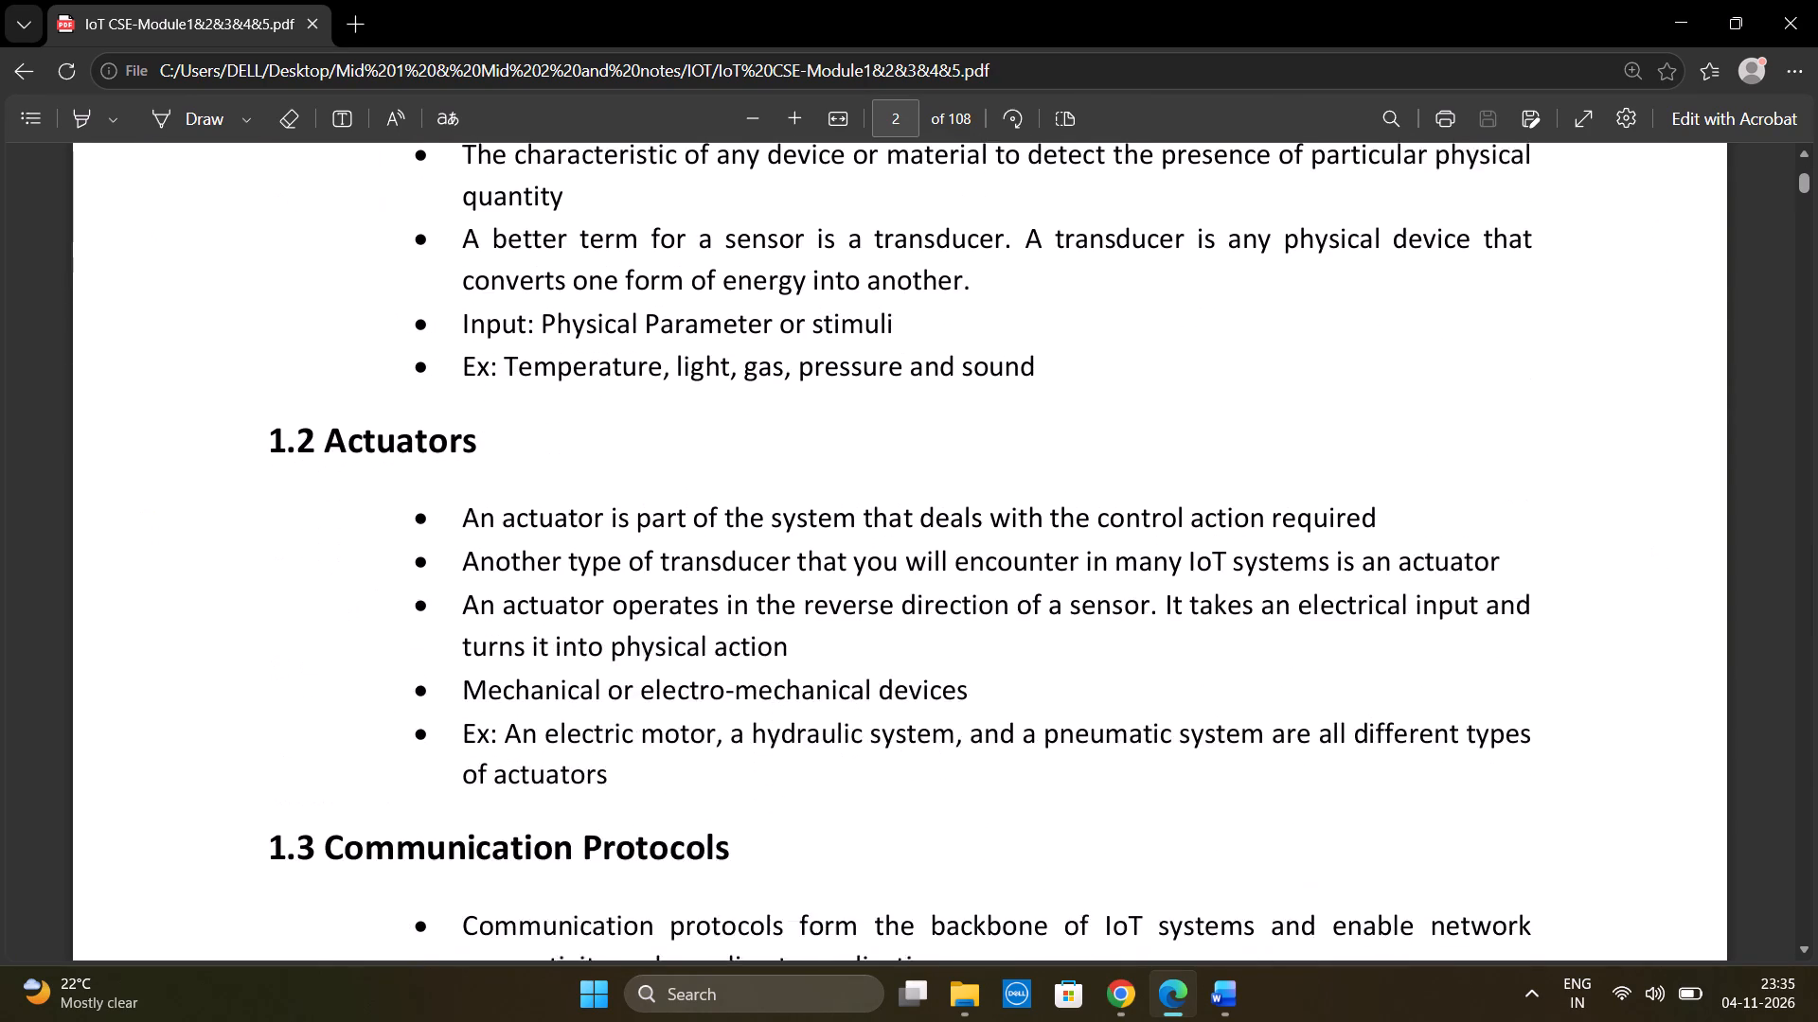
{"action": "scroll", "coordinate": [1215, 514], "scroll_direction": "up", "scroll_amount": 3}
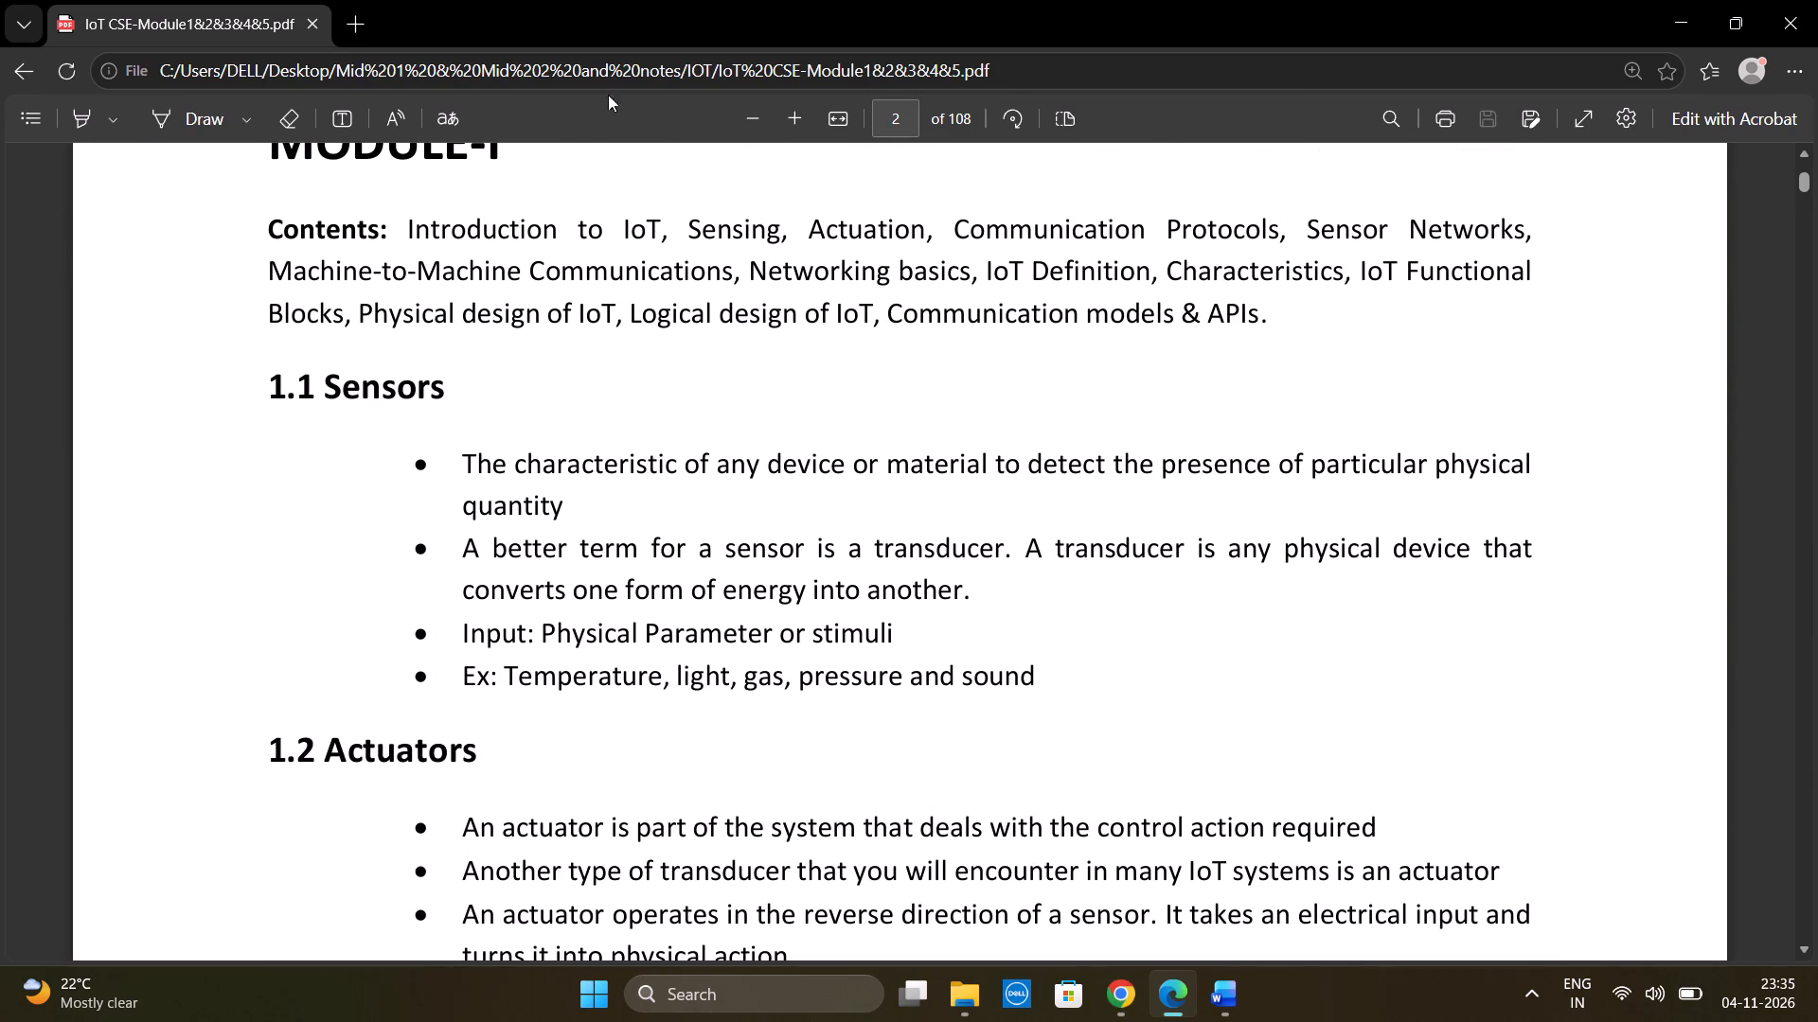
{"action": "scroll", "coordinate": [453, 244], "scroll_direction": "up", "scroll_amount": 1}
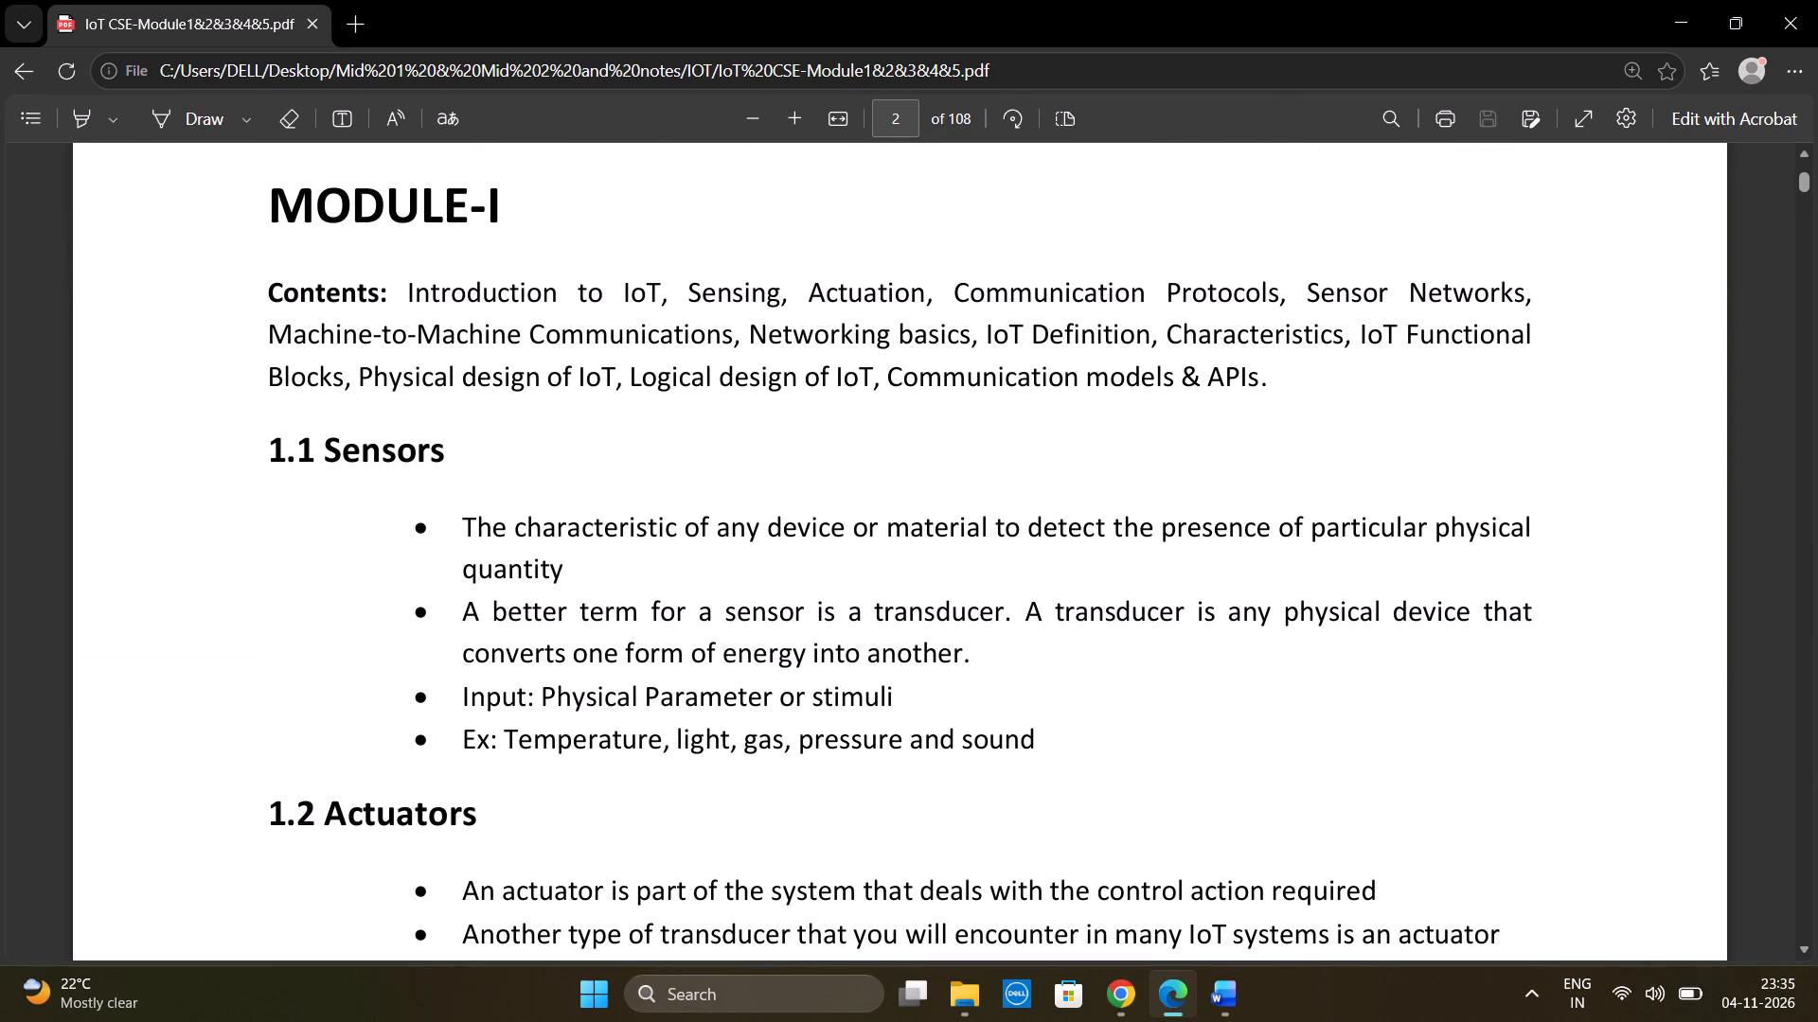
{"action": "left_click_drag", "start_coordinate": [266, 292], "coordinate": [1523, 422]}
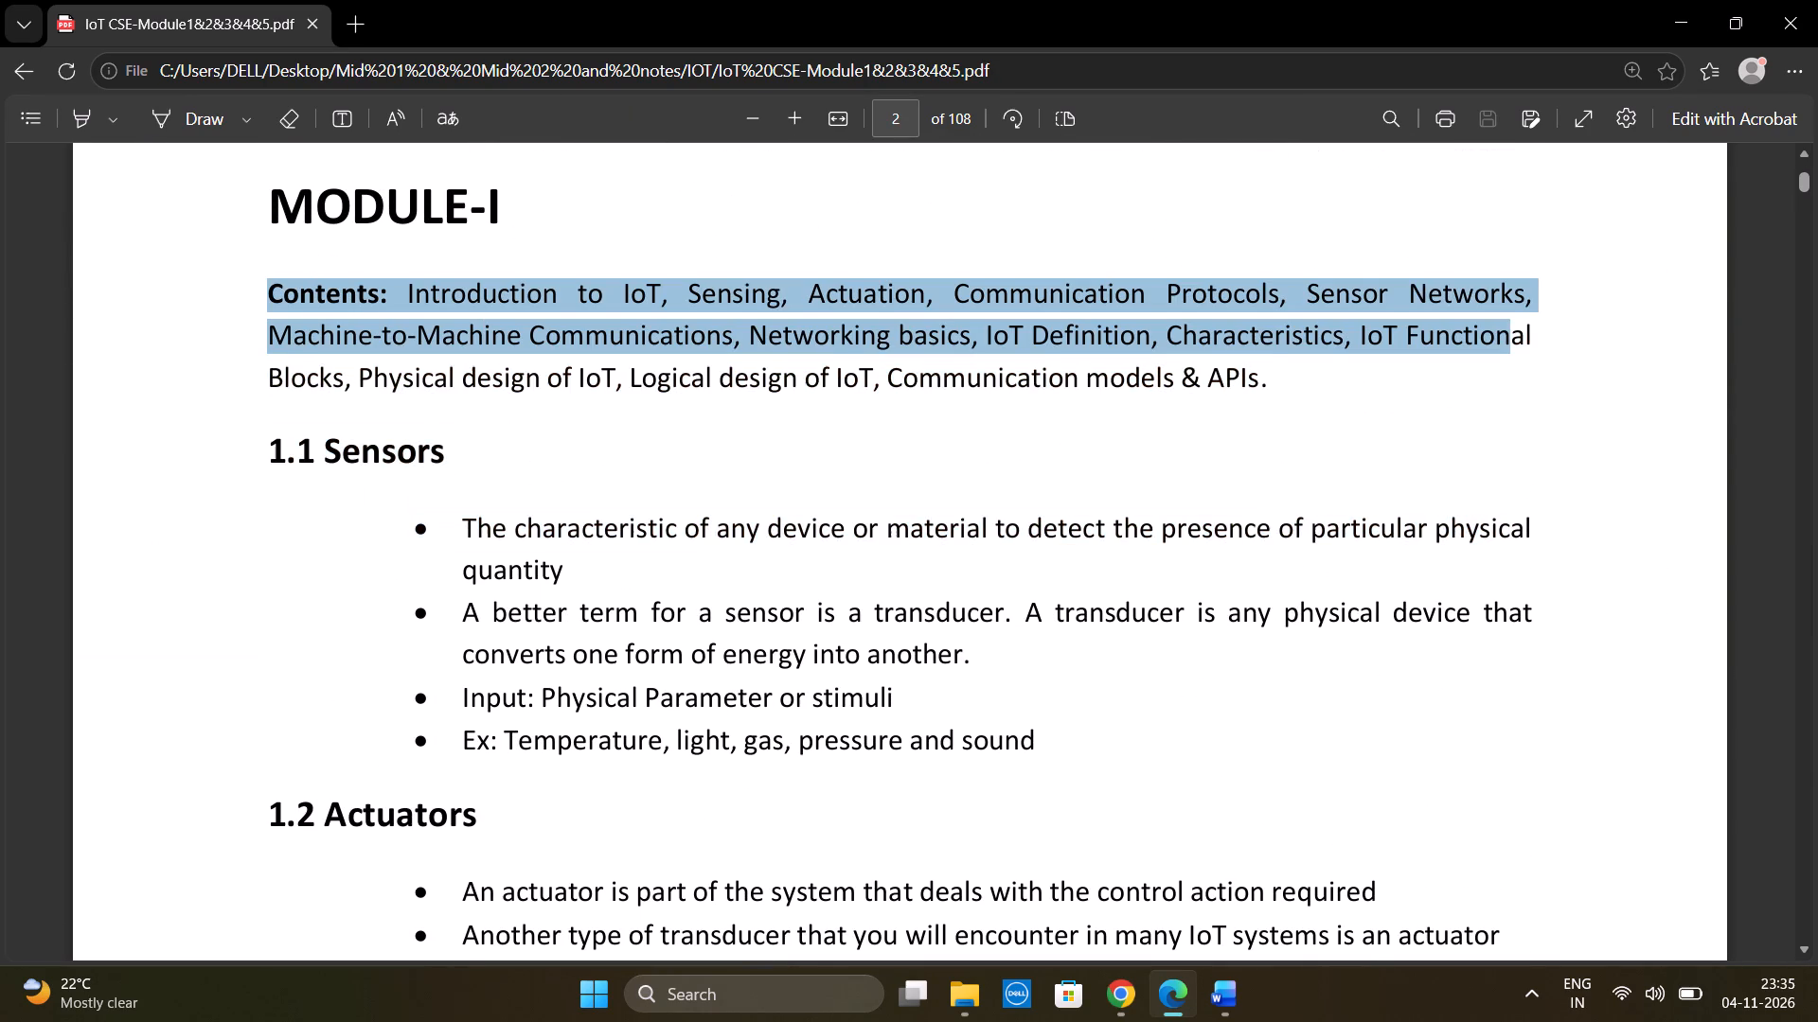
{"action": "left_click_drag", "start_coordinate": [1523, 422], "coordinate": [1313, 392]}
{"action": "key", "text": "ctrl+c"}
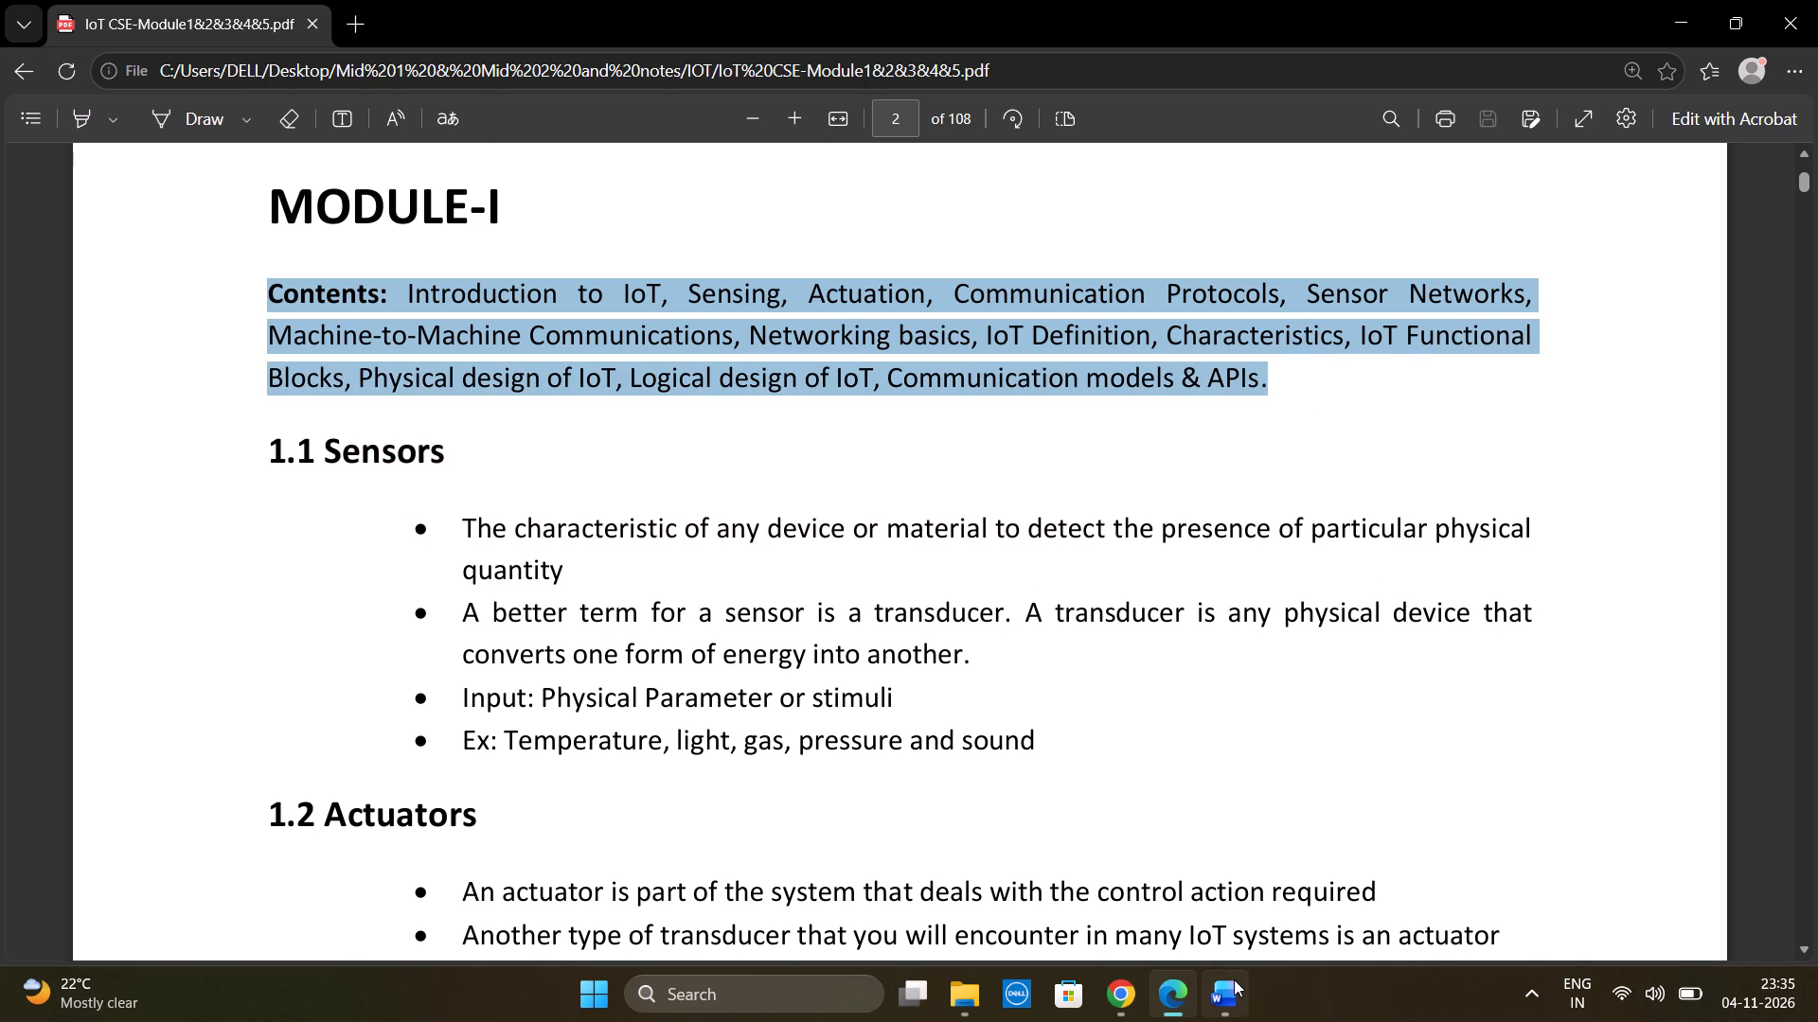
{"action": "left_click", "coordinate": [1234, 979]}
{"action": "key", "text": "ctrl+v"}
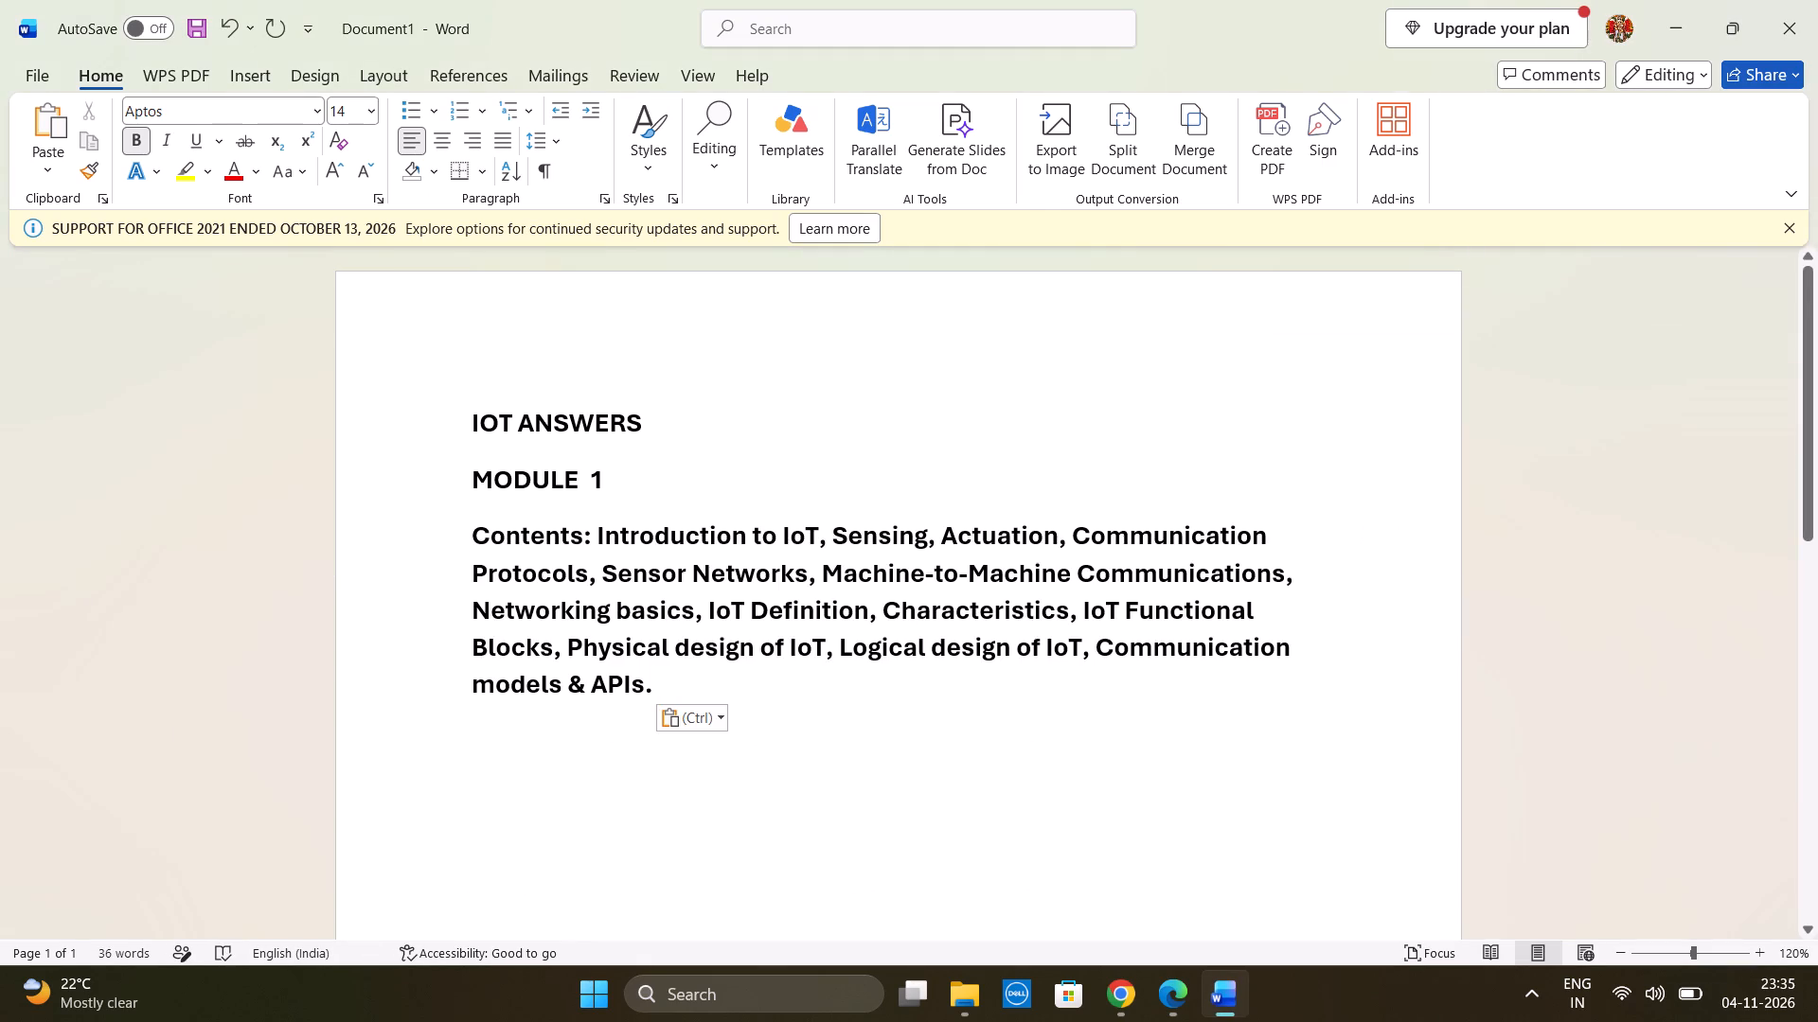
Remove the bold formatting from the pasted topic list, leaving the Contents: label bold.
{"action": "left_click_drag", "start_coordinate": [596, 542], "coordinate": [661, 690]}
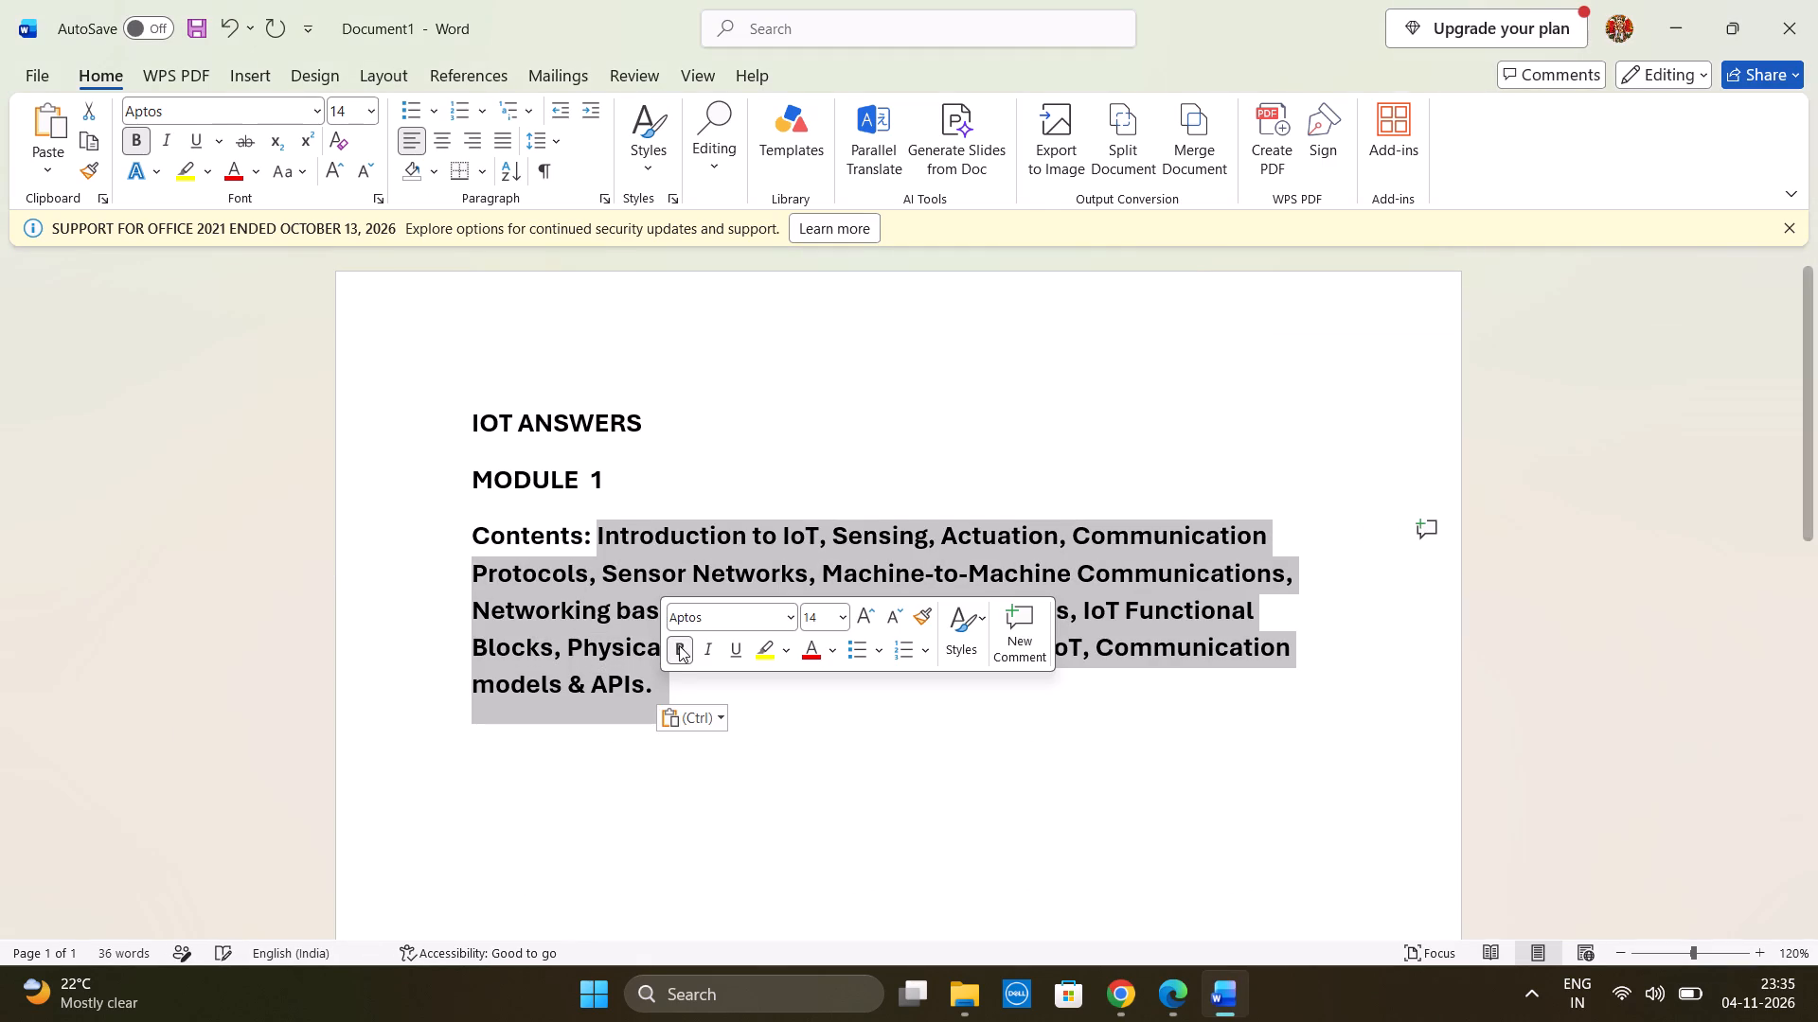
{"action": "left_click", "coordinate": [679, 645]}
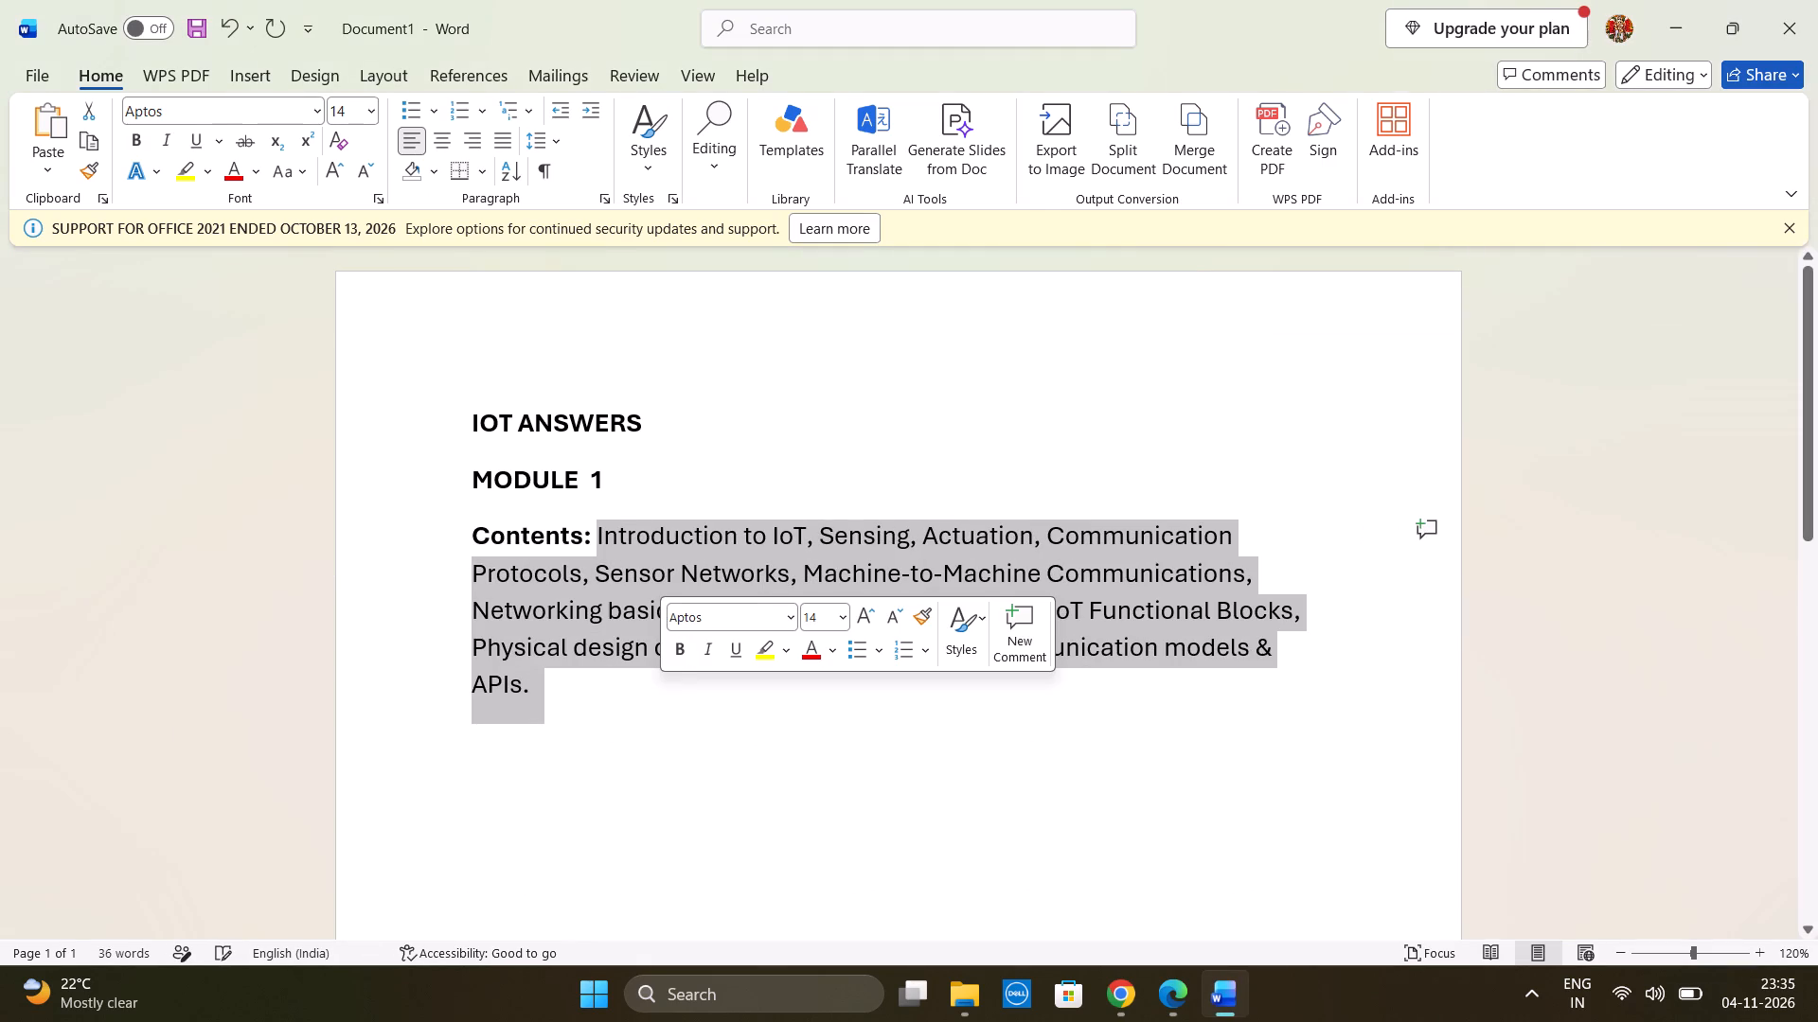
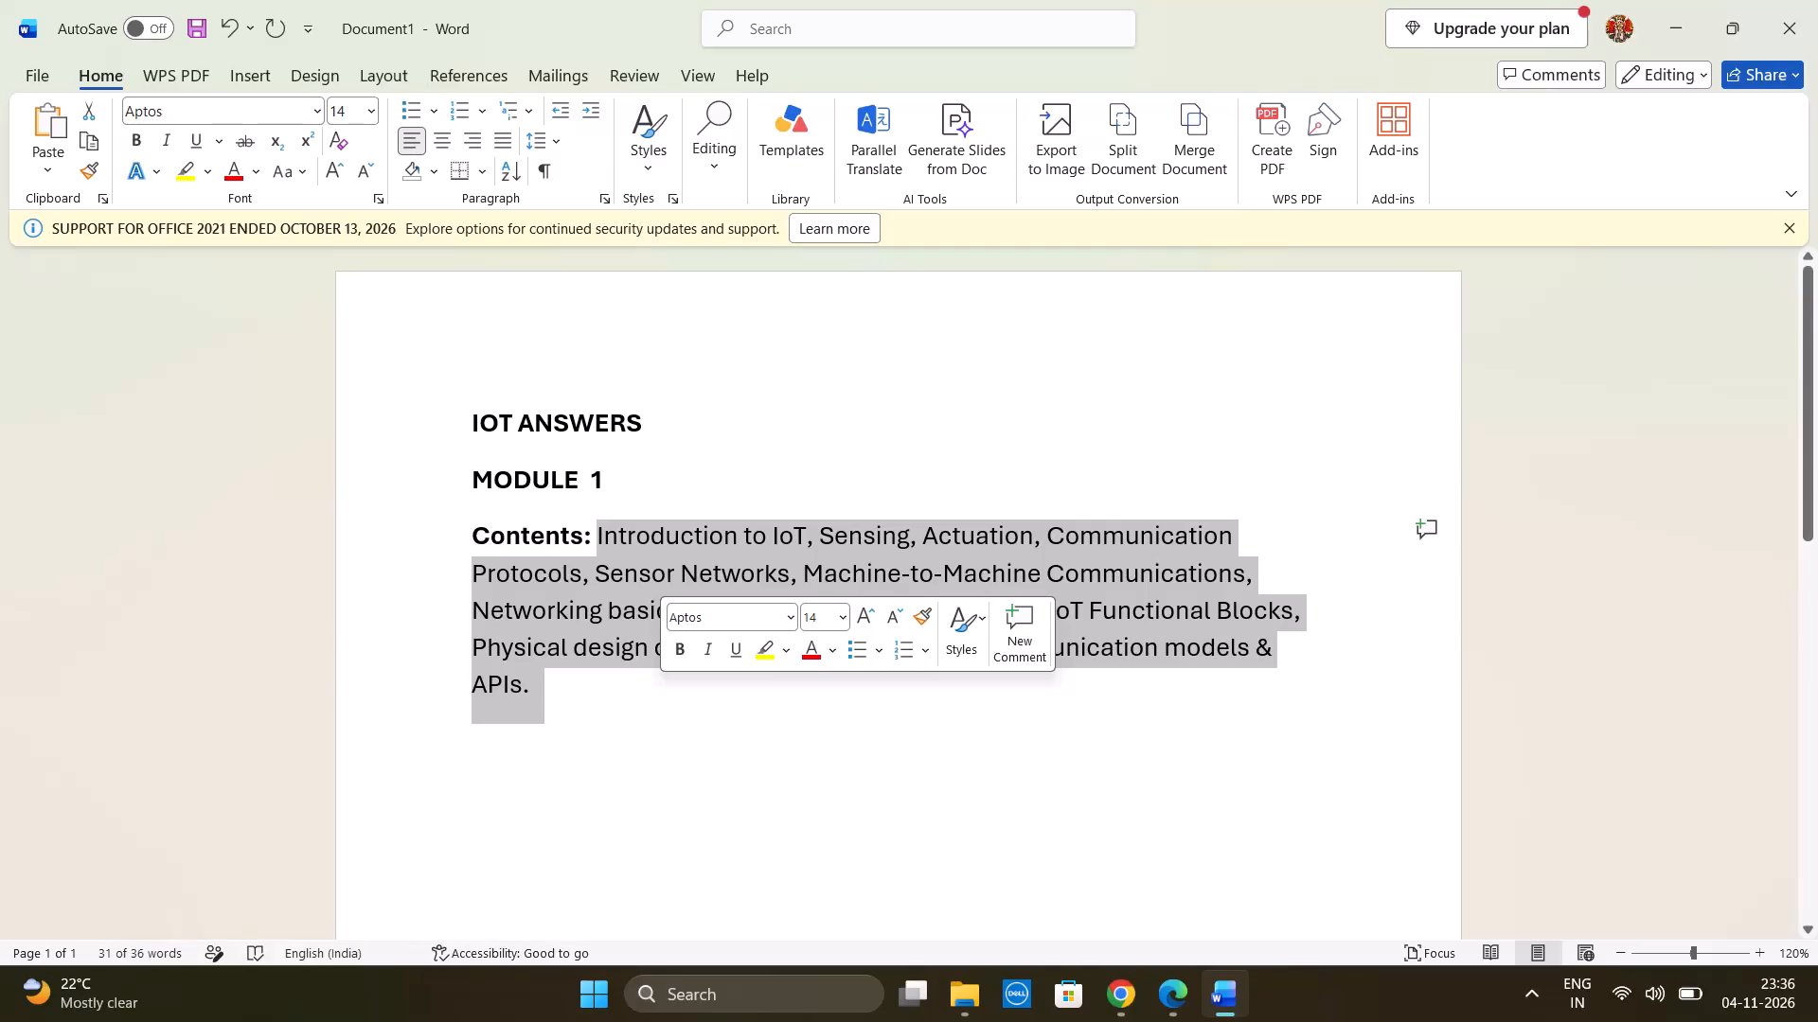
Change the word Sensing to Sensors in the Module 1 Contents paragraph.
{"action": "left_click", "coordinate": [900, 546]}
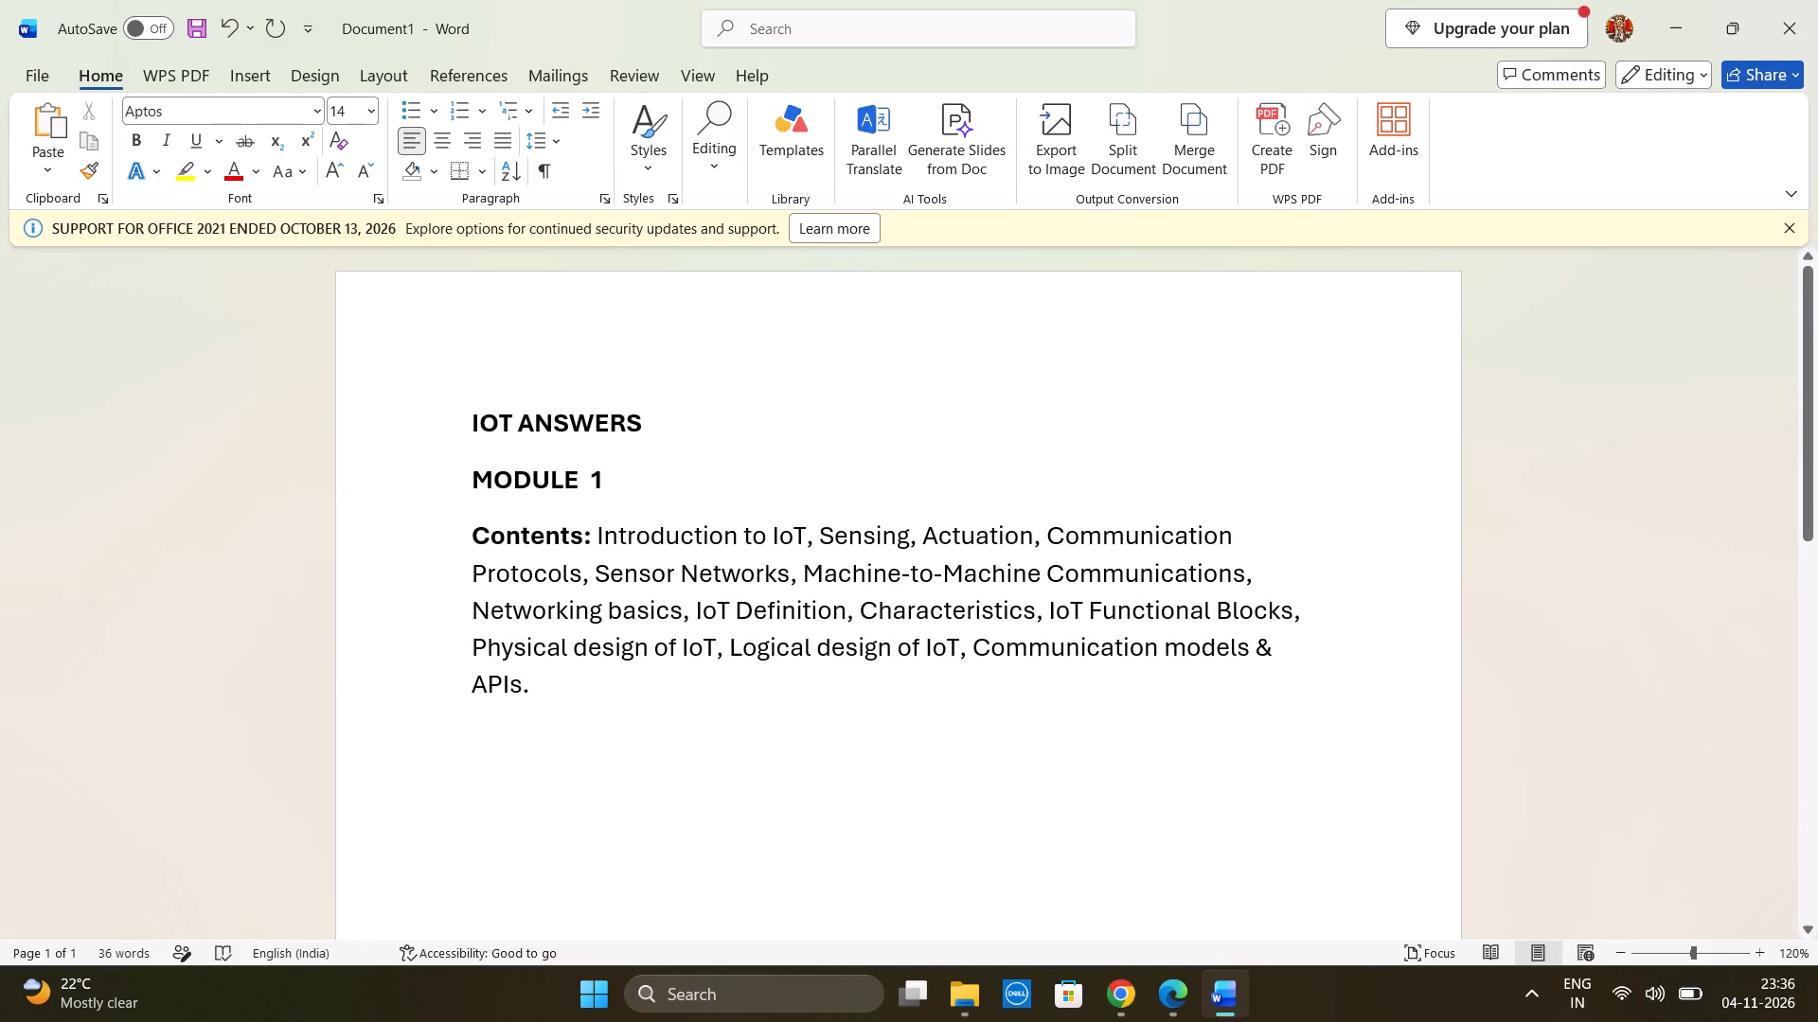
{"action": "key", "text": "Right"}
{"action": "key", "text": "BackSpace"}
{"action": "key", "text": "BackSpace"}
{"action": "key", "text": "BackSpace"}
{"action": "type", "text": "ors"}
Change the word Actuation to Actuators in the Contents paragraph.
{"action": "key", "text": "Right"}
{"action": "key", "text": "Right"}
{"action": "key", "text": "Right"}
{"action": "key", "text": "Right"}
{"action": "key", "text": "Right"}
{"action": "key", "text": "Right"}
{"action": "key", "text": "Right"}
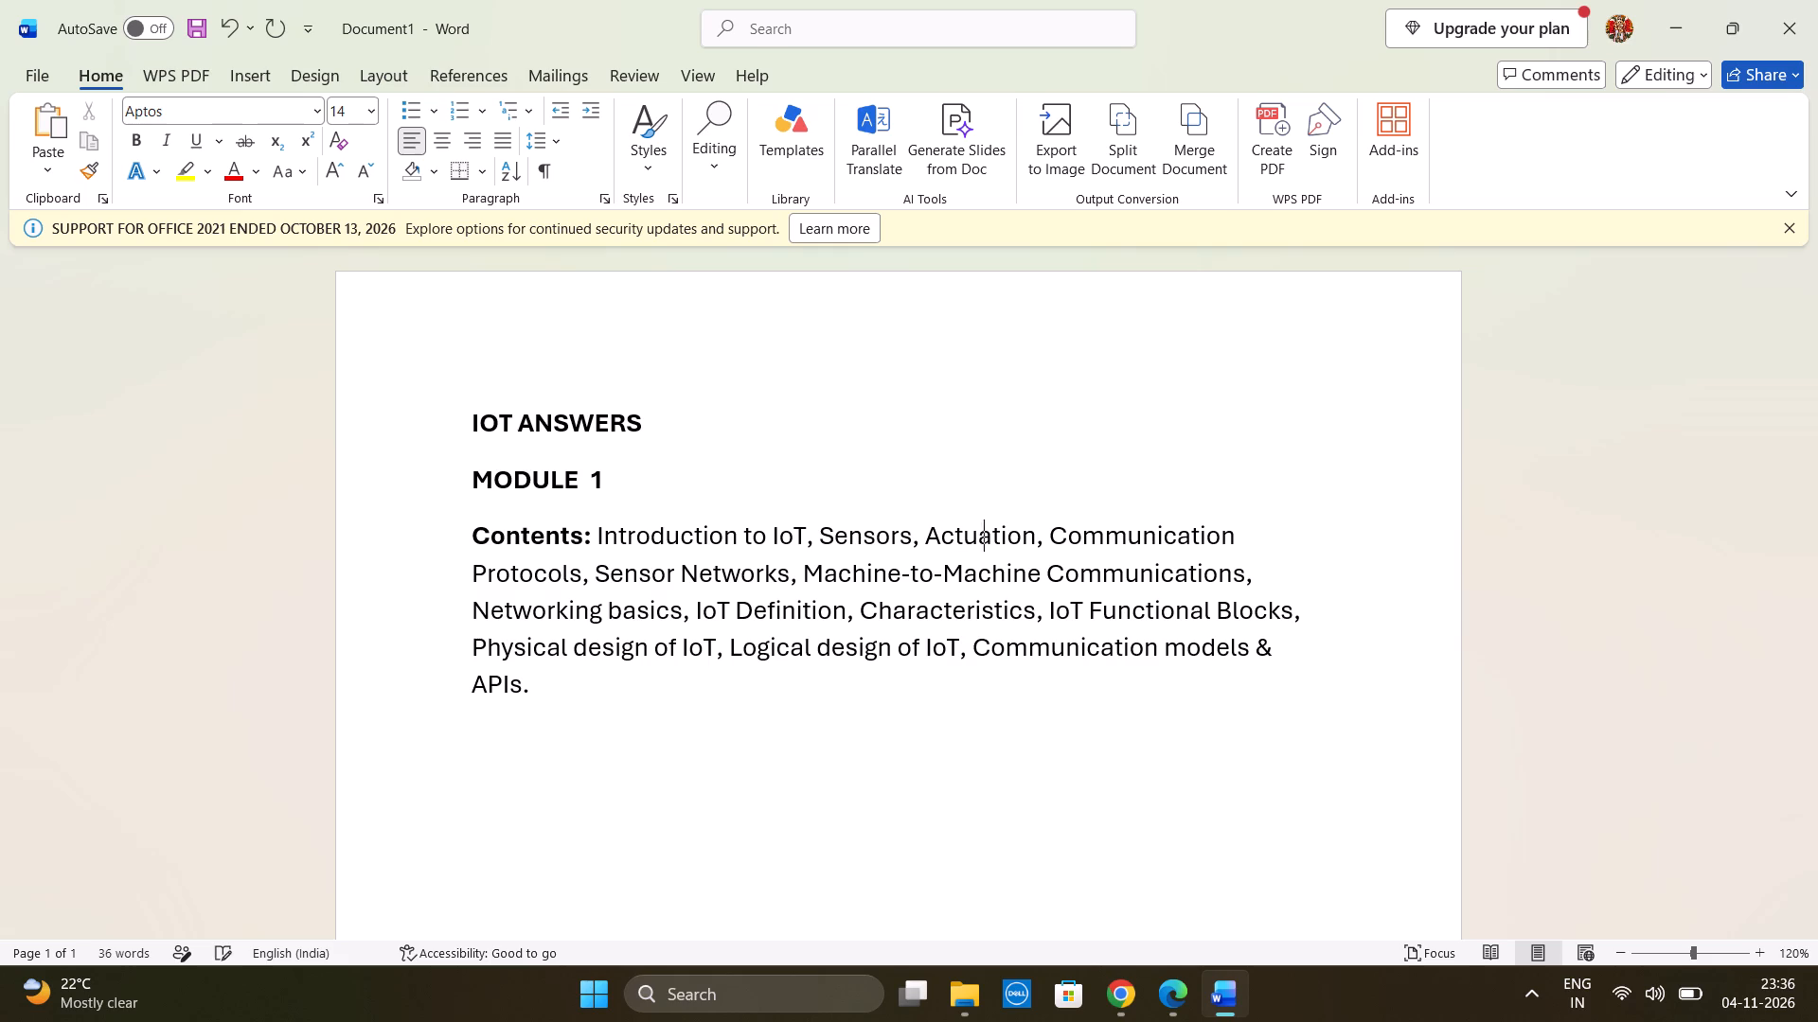
{"action": "key", "text": "Right"}
{"action": "key", "text": "Right"}
{"action": "key", "text": "Right"}
{"action": "key", "text": "Right"}
{"action": "key", "text": "BackSpace"}
{"action": "key", "text": "BackSpace"}
{"action": "key", "text": "BackSpace"}
{"action": "type", "text": "ors"}
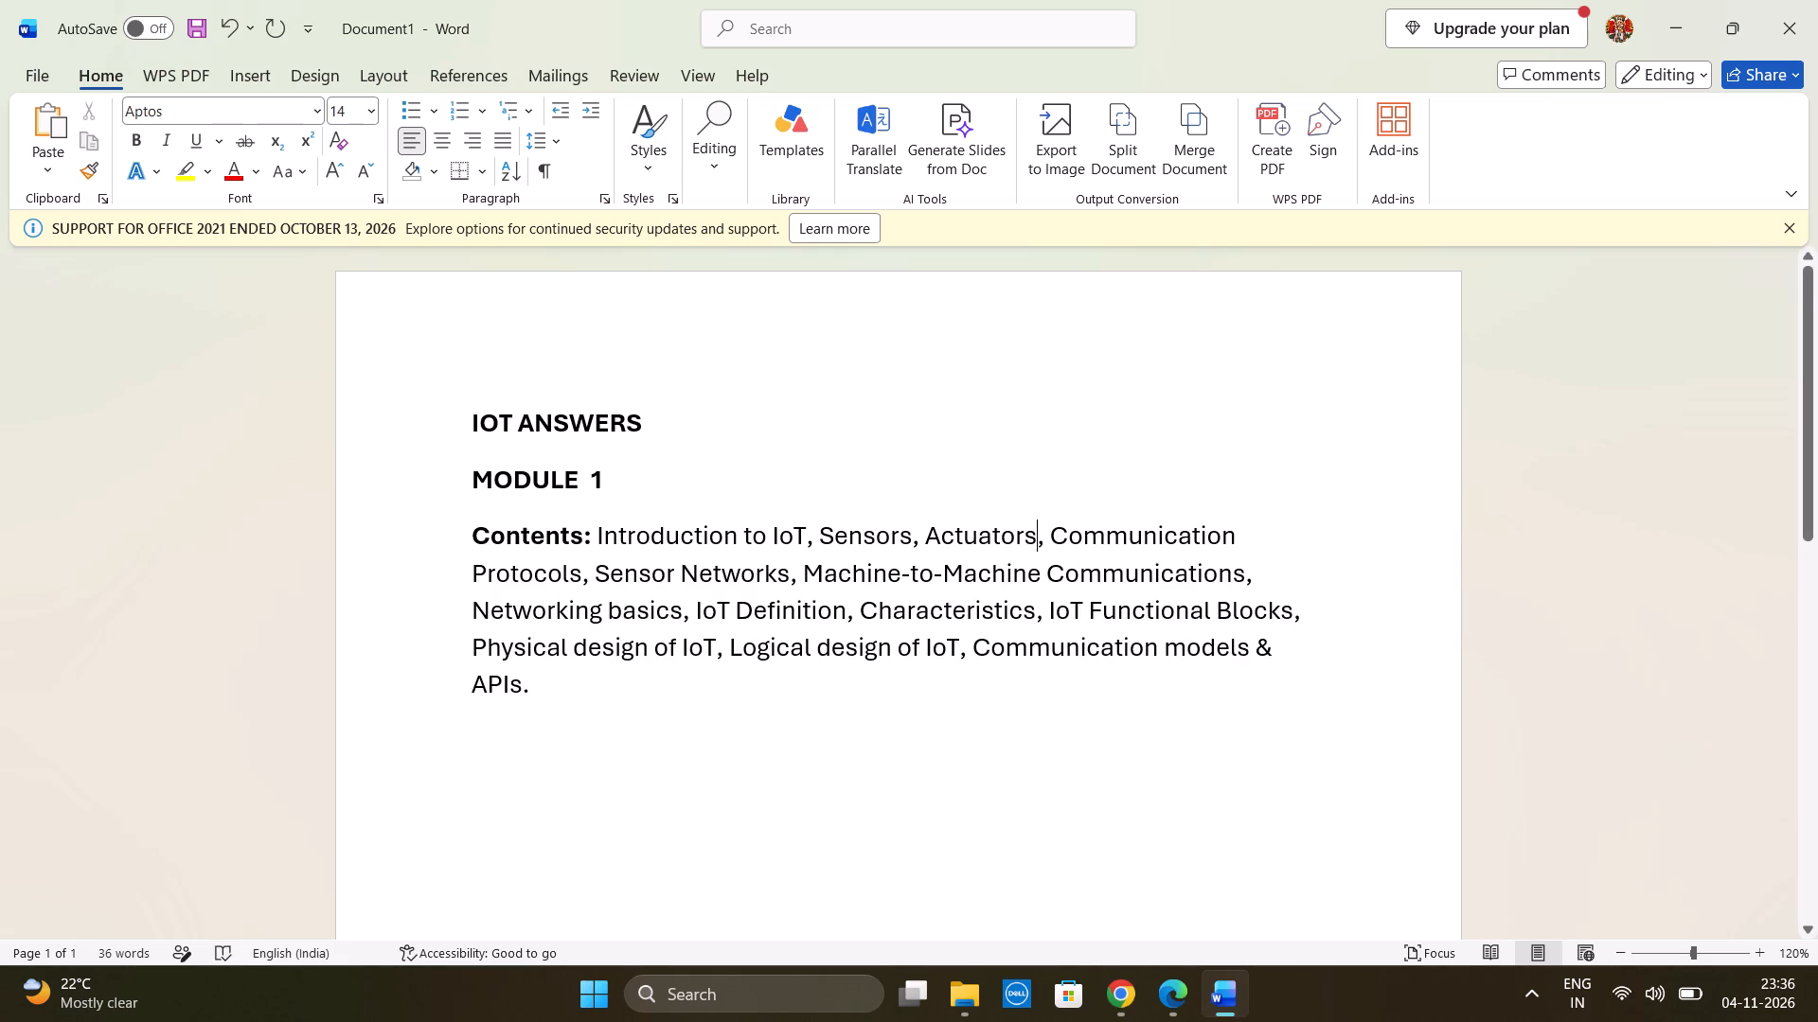
Move the topic "Communication Protocols," from after Actuators to the end of the Contents paragraph.
{"action": "left_click_drag", "start_coordinate": [1055, 537], "coordinate": [555, 593]}
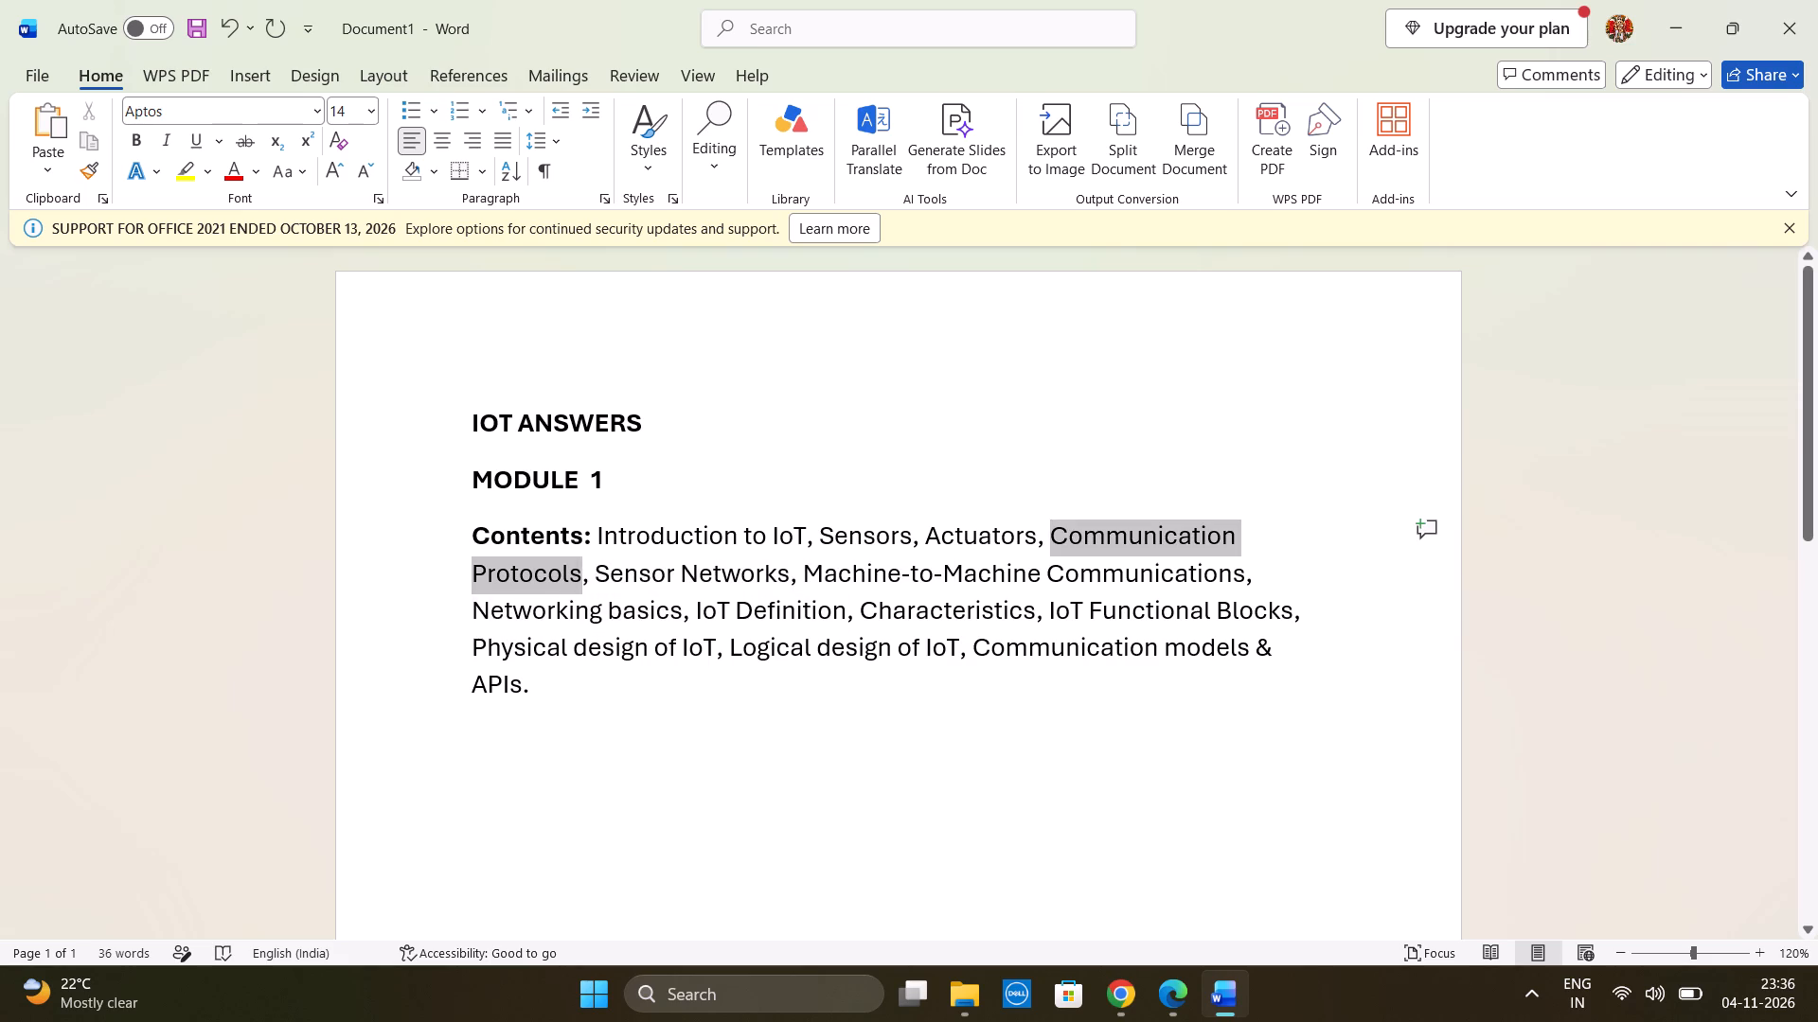
{"action": "left_click_drag", "start_coordinate": [555, 593], "coordinate": [596, 570]}
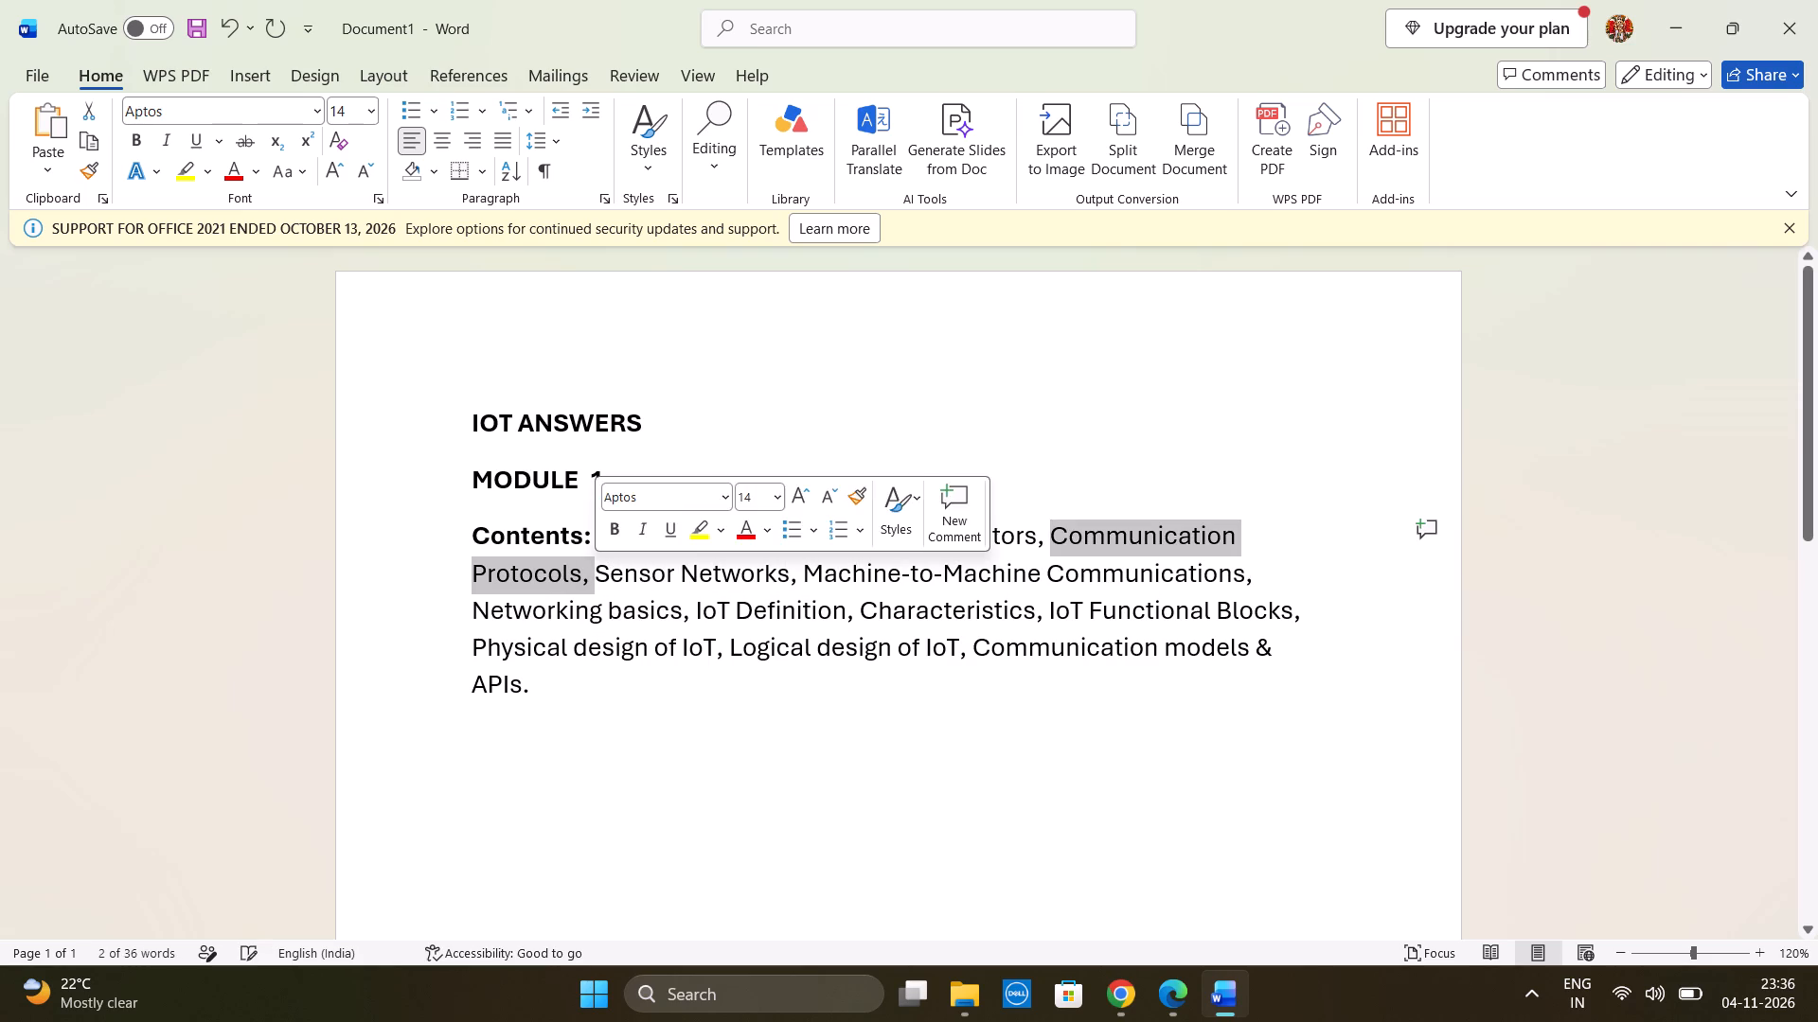
{"action": "key", "text": "ctrl+x"}
{"action": "left_click", "coordinate": [1014, 647]}
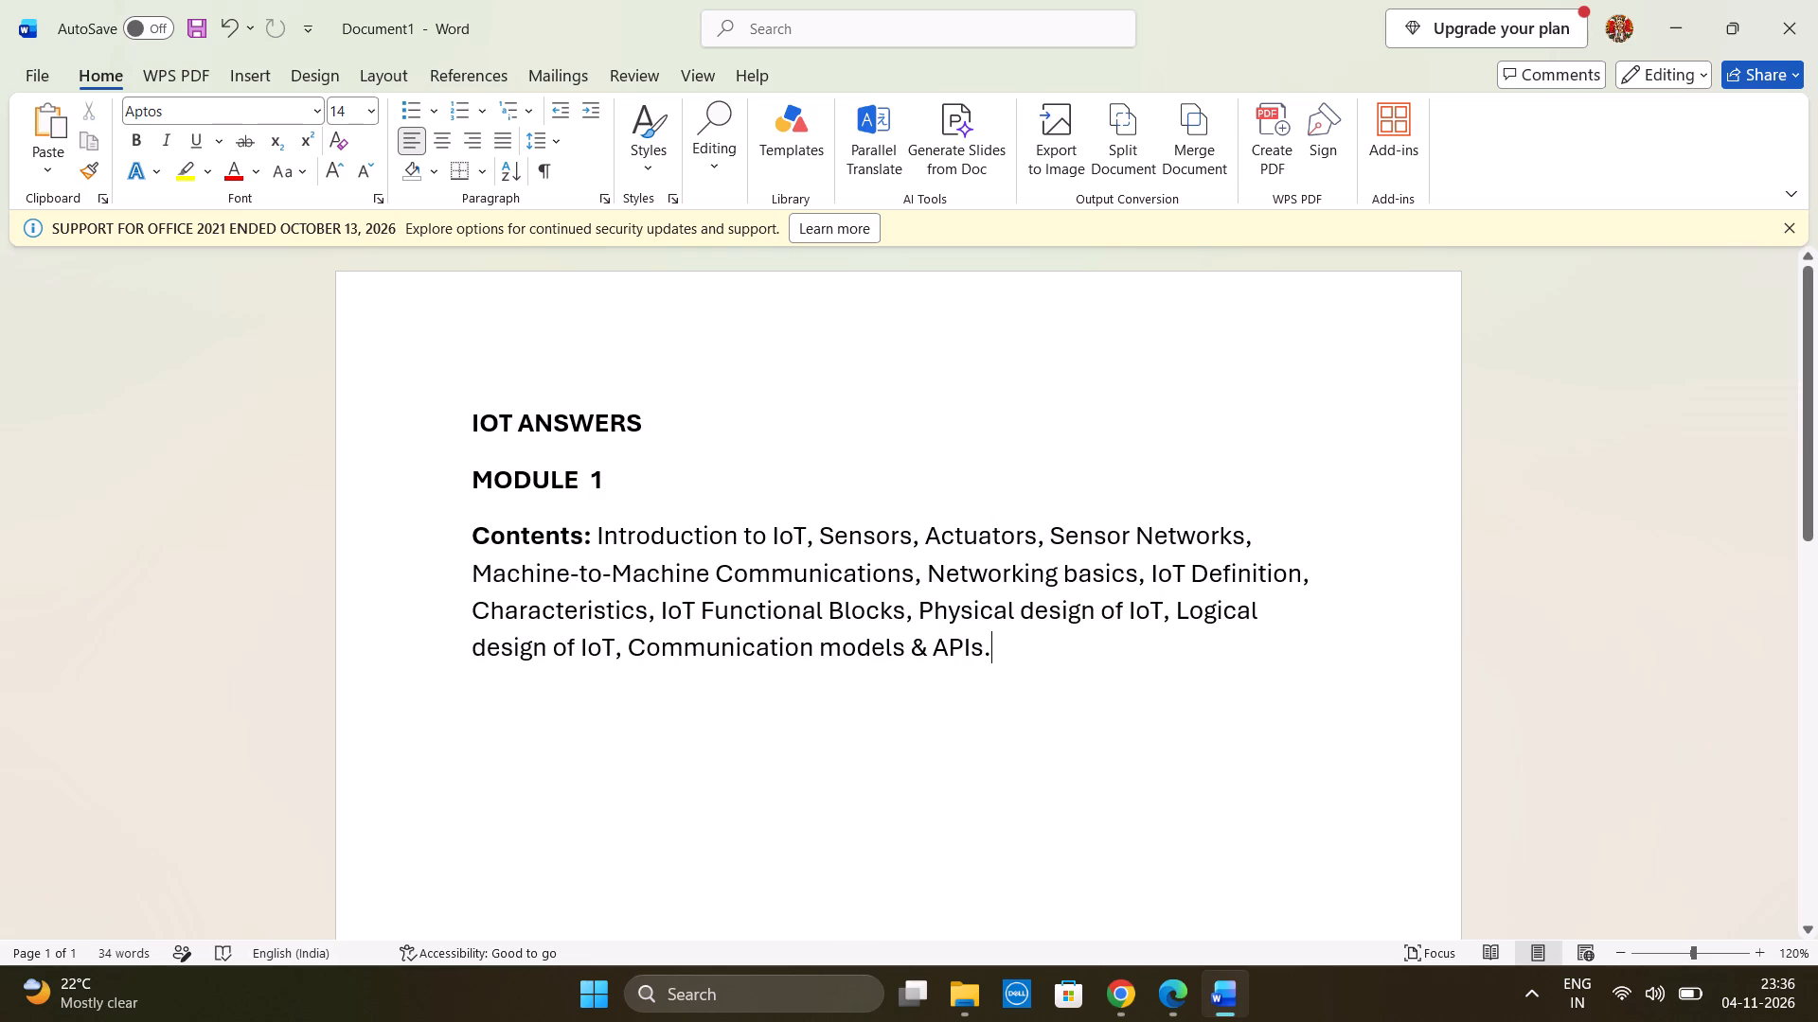
Replace the period after APIs with a comma and paste the cut topic "Communication Protocols," at the end of the Contents paragraph.
{"action": "key", "text": "BackSpace"}
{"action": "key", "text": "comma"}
{"action": "key", "text": "ctrl+v"}
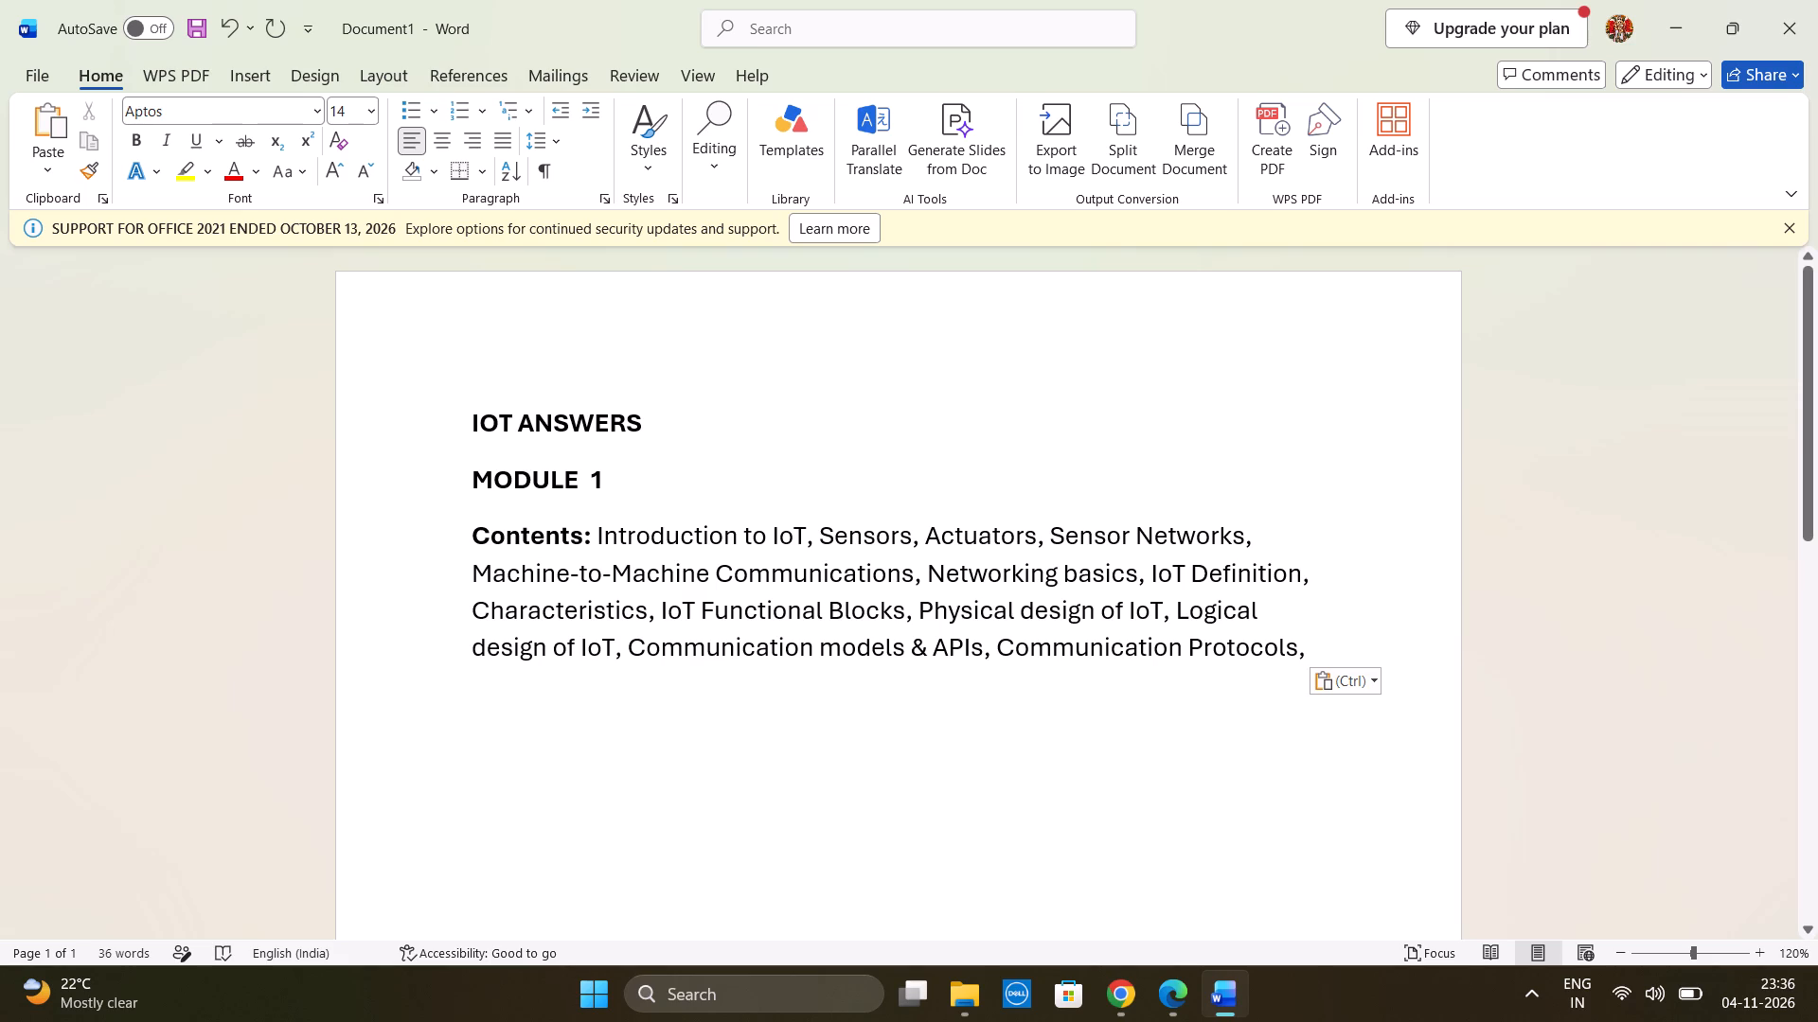
Replace the topic Networking basics with Wireless Sensor Networks in the Module 1 Contents paragraph.
{"action": "double_click", "coordinate": [947, 579]}
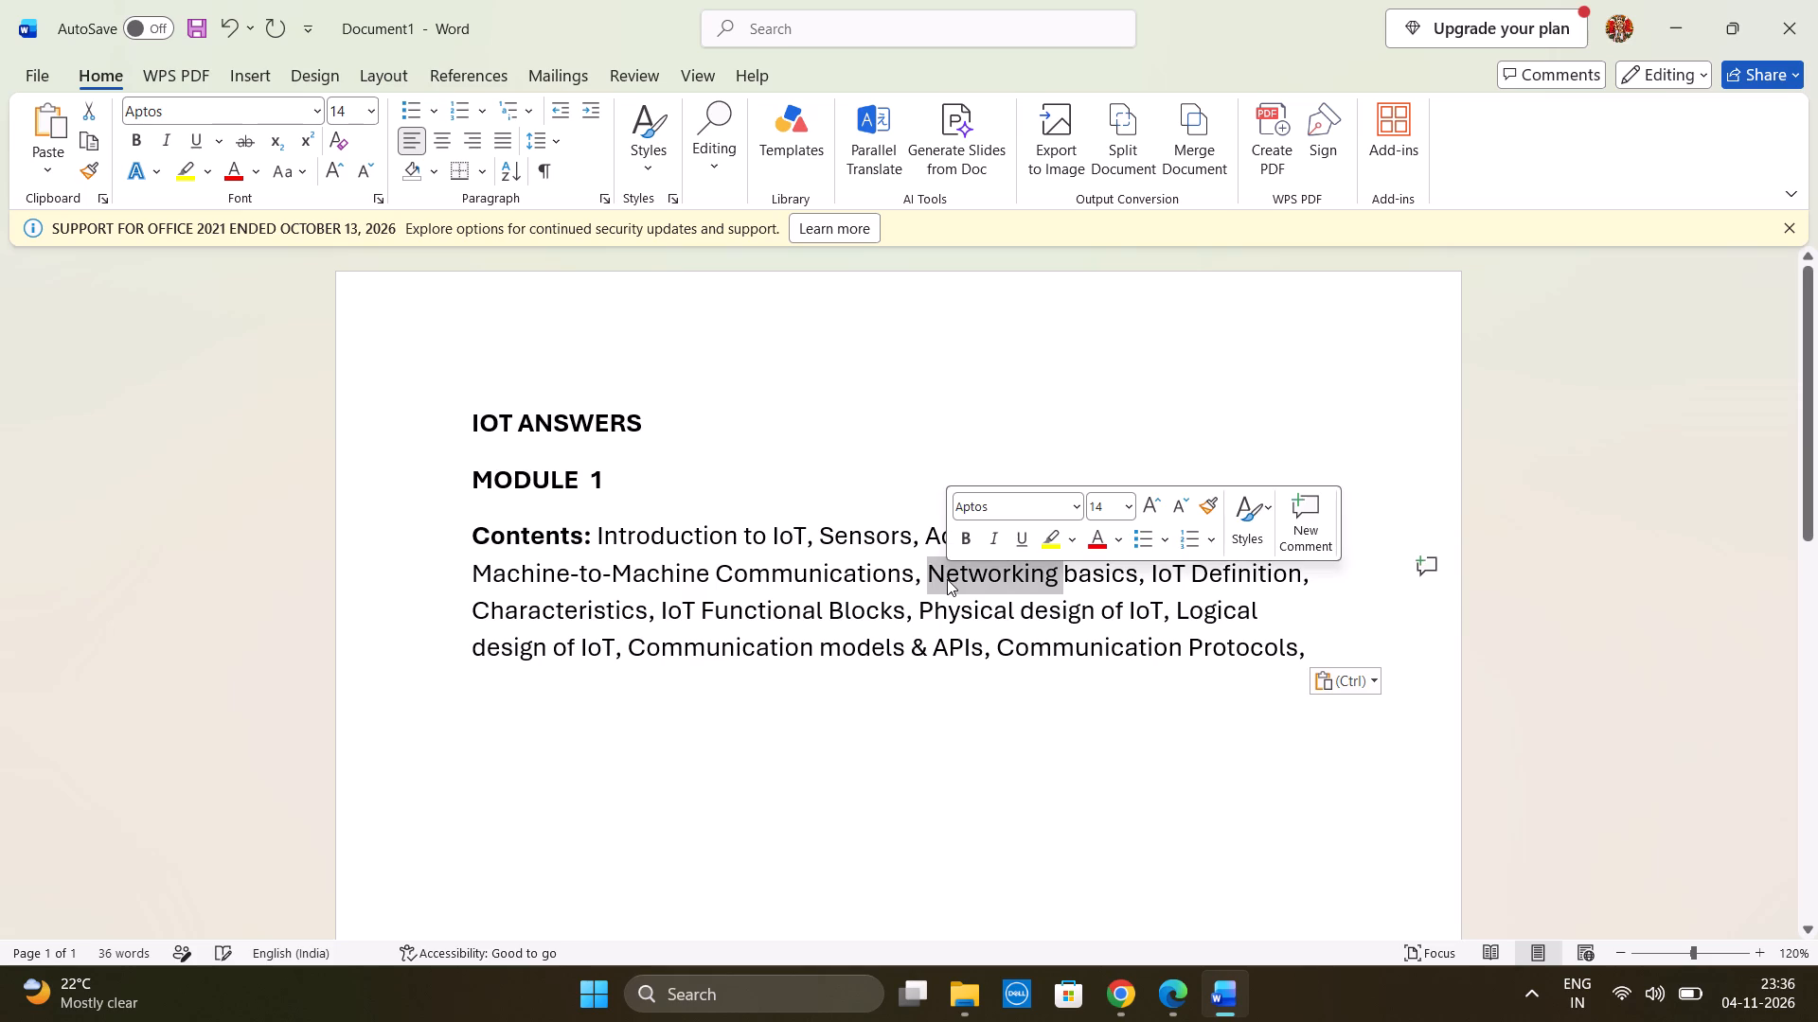
{"action": "key", "text": "BackSpace"}
{"action": "key", "text": "Right"}
{"action": "key", "text": "Right"}
{"action": "key", "text": "Right"}
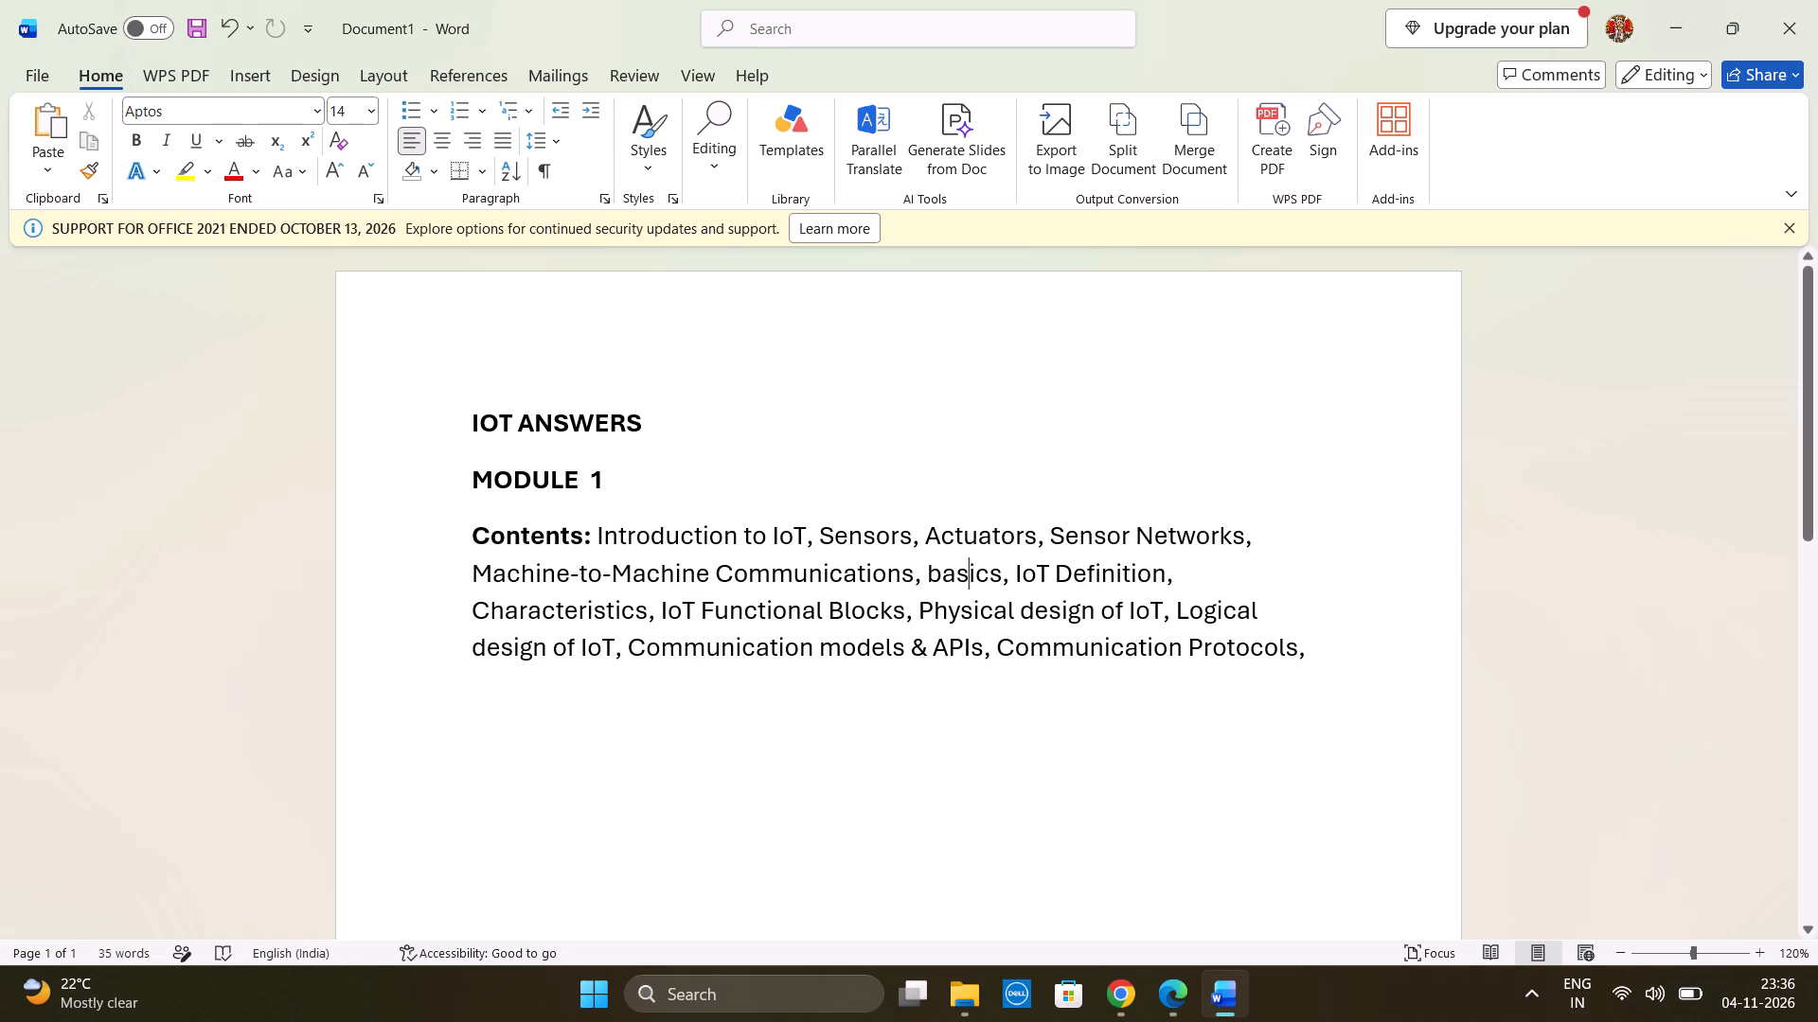
{"action": "key", "text": "Right"}
{"action": "key", "text": "Right"}
{"action": "key", "text": "Right"}
{"action": "key", "text": "BackSpace"}
{"action": "key", "text": "BackSpace"}
{"action": "key", "text": "BackSpace"}
{"action": "key", "text": "BackSpace"}
{"action": "key", "text": "BackSpace"}
{"action": "key", "text": "BackSpace"}
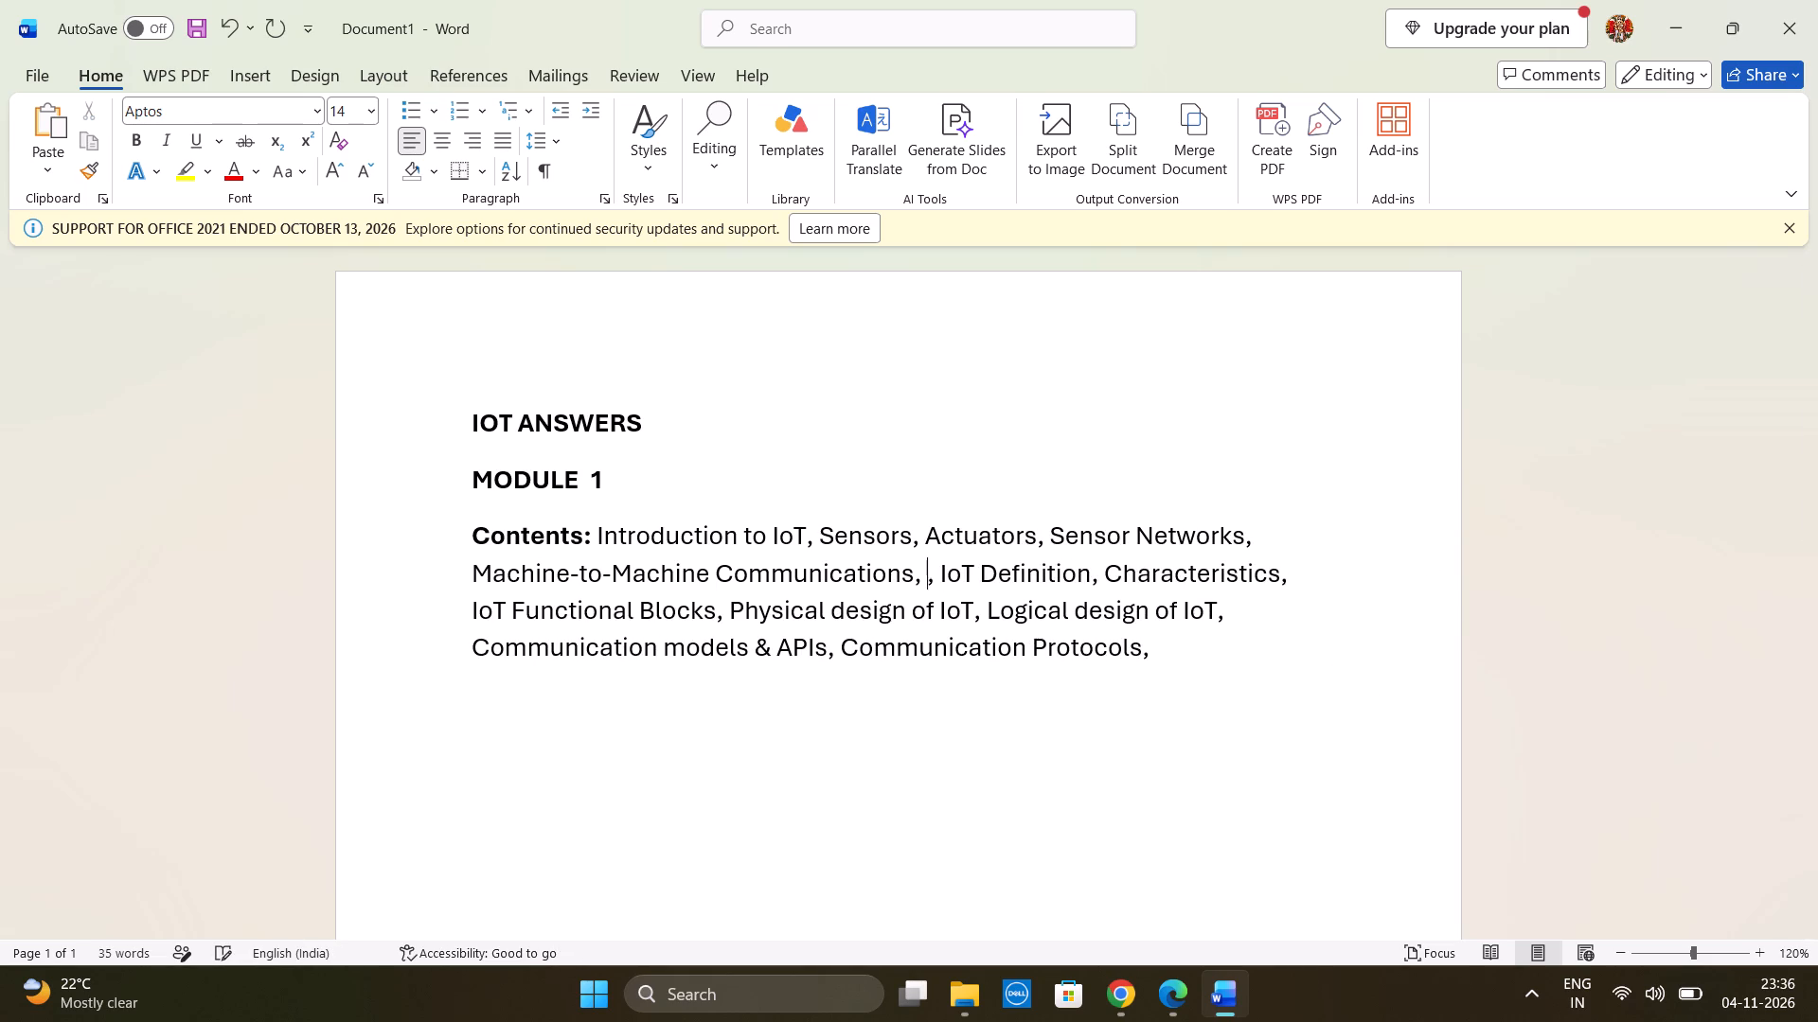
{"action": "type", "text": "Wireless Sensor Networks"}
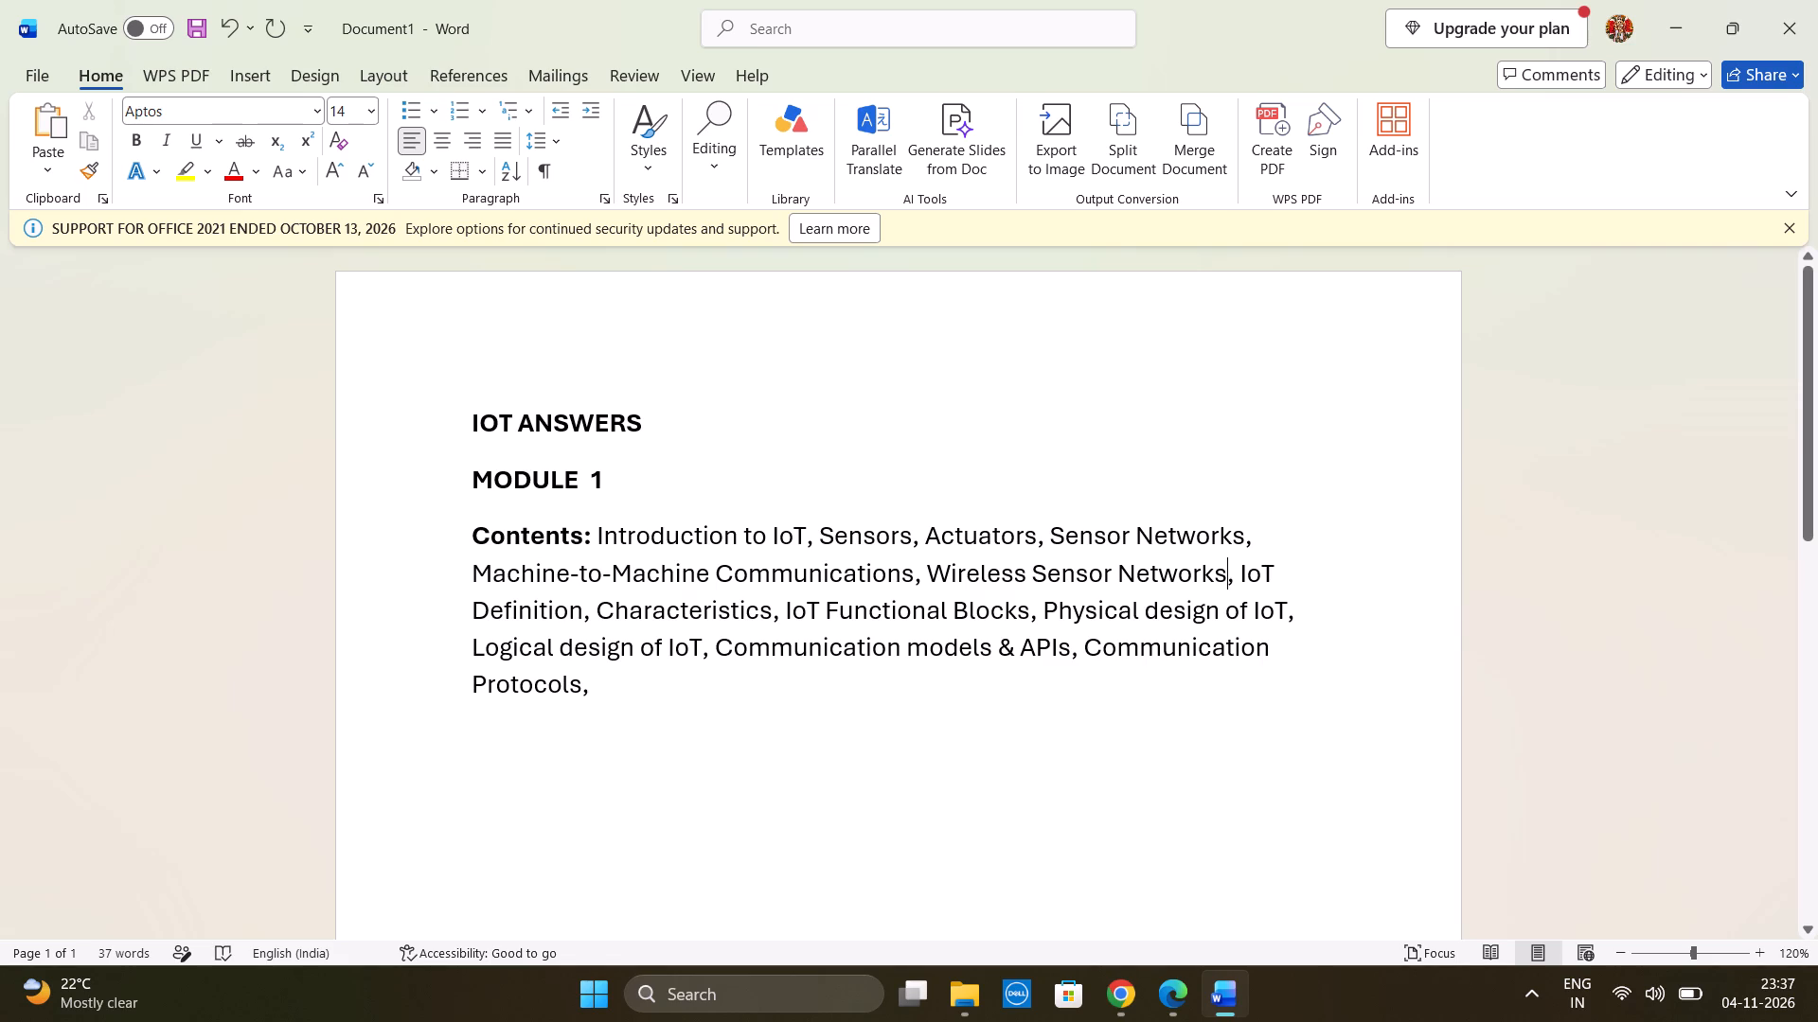
Insert a new topic starting with IOT after Characteristics in the Contents paragraph.
{"action": "left_click", "coordinate": [777, 609]}
Insert the topic "IoT Device," between Characteristics and IoT Functional Blocks in the Contents paragraph.
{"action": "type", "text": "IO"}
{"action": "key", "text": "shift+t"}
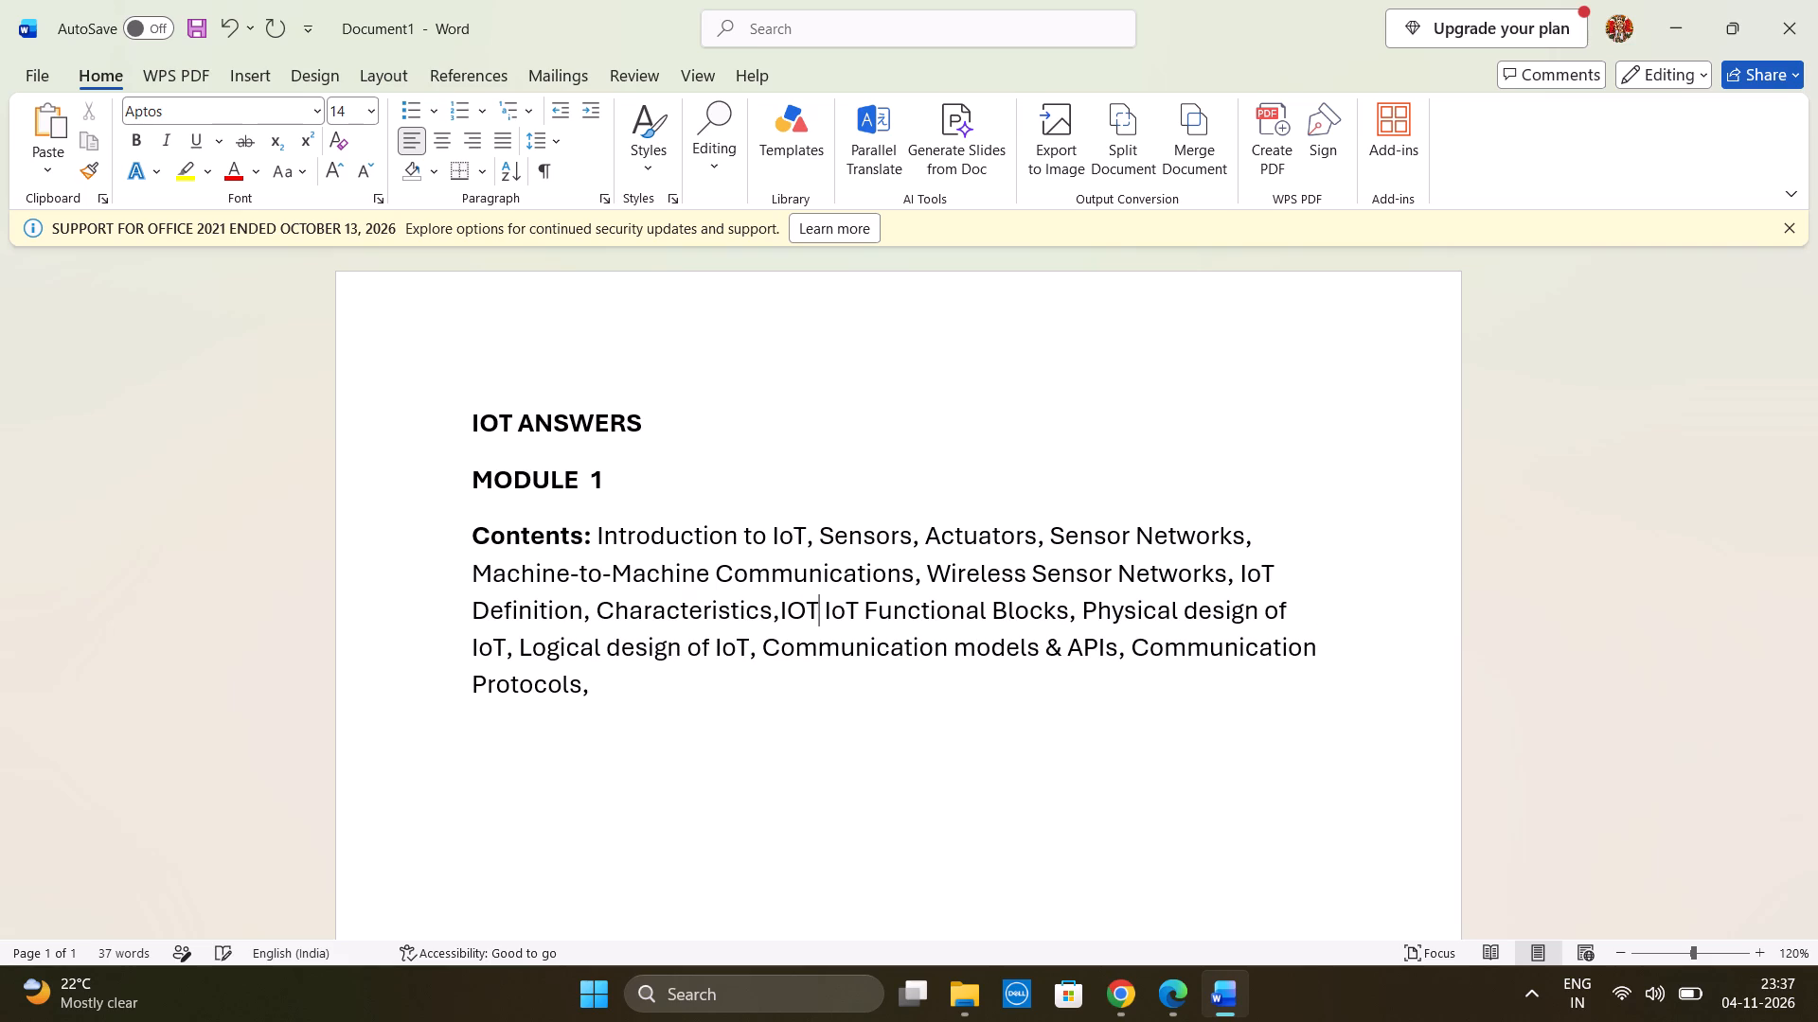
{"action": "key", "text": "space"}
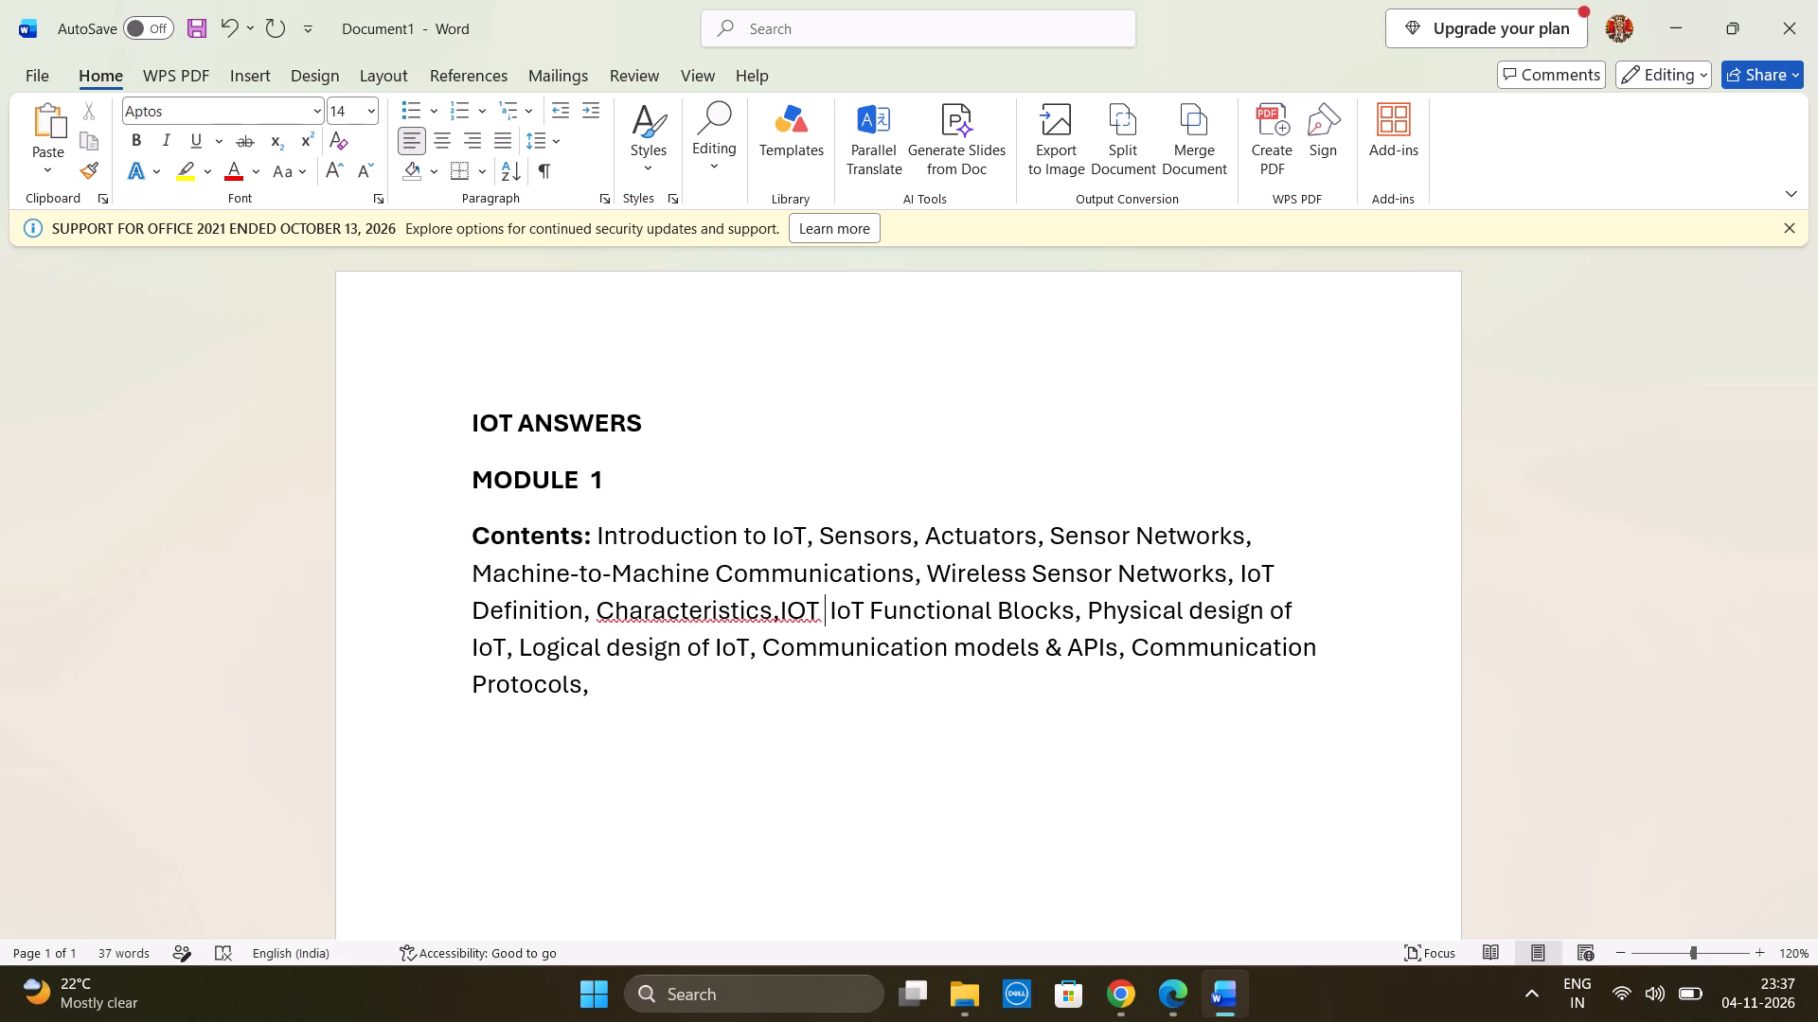
{"action": "type", "text": "DE"}
{"action": "key", "text": "BackSpace"}
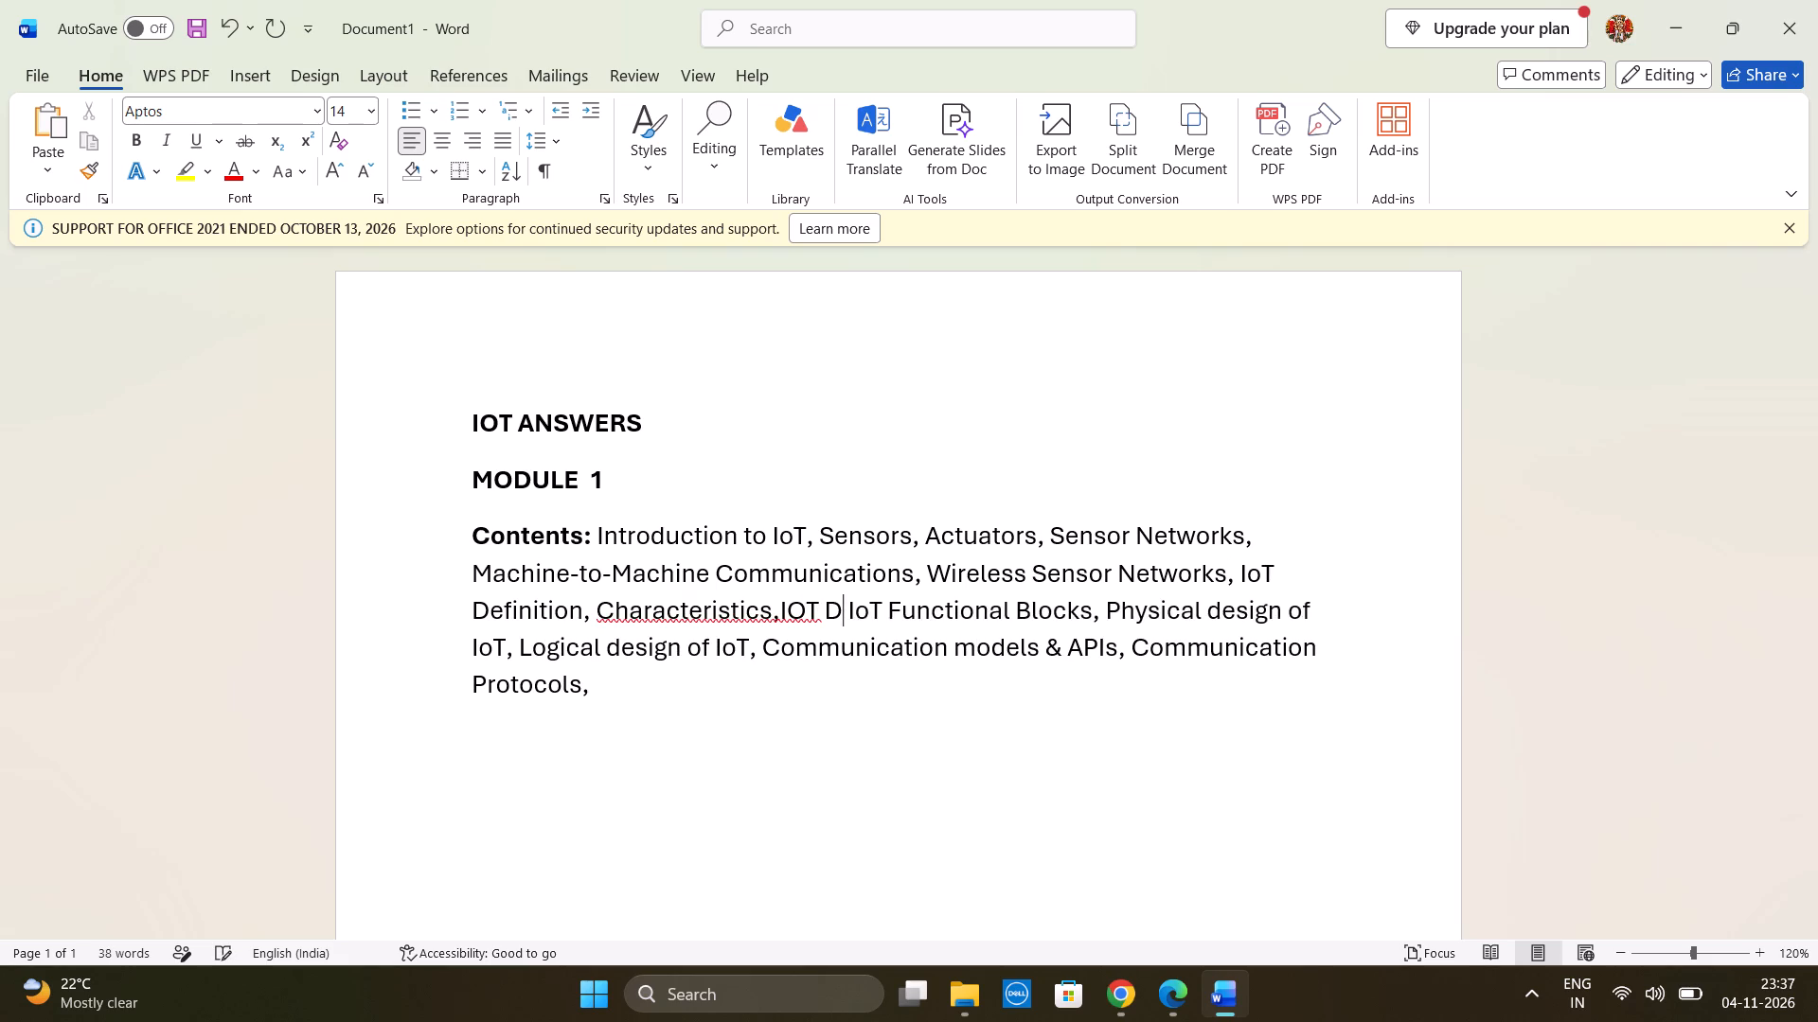
{"action": "type", "text": "evice"}
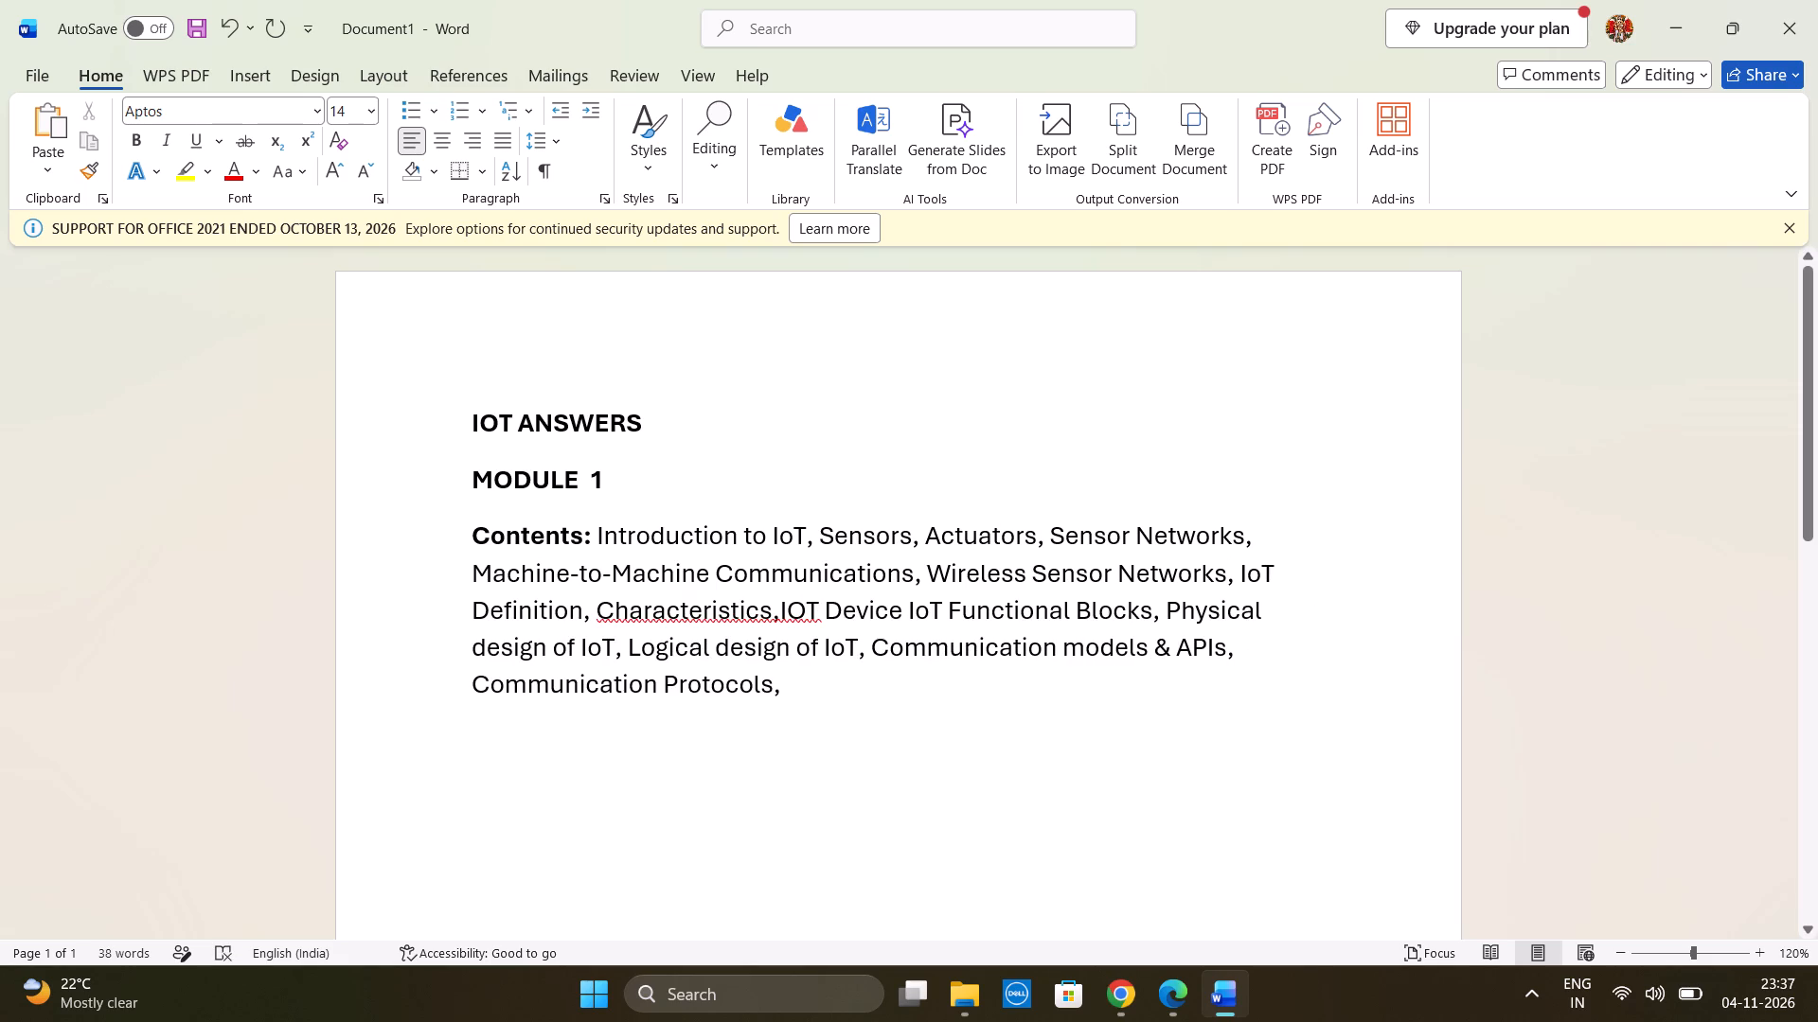
{"action": "left_click", "coordinate": [777, 612]}
{"action": "key", "text": "space"}
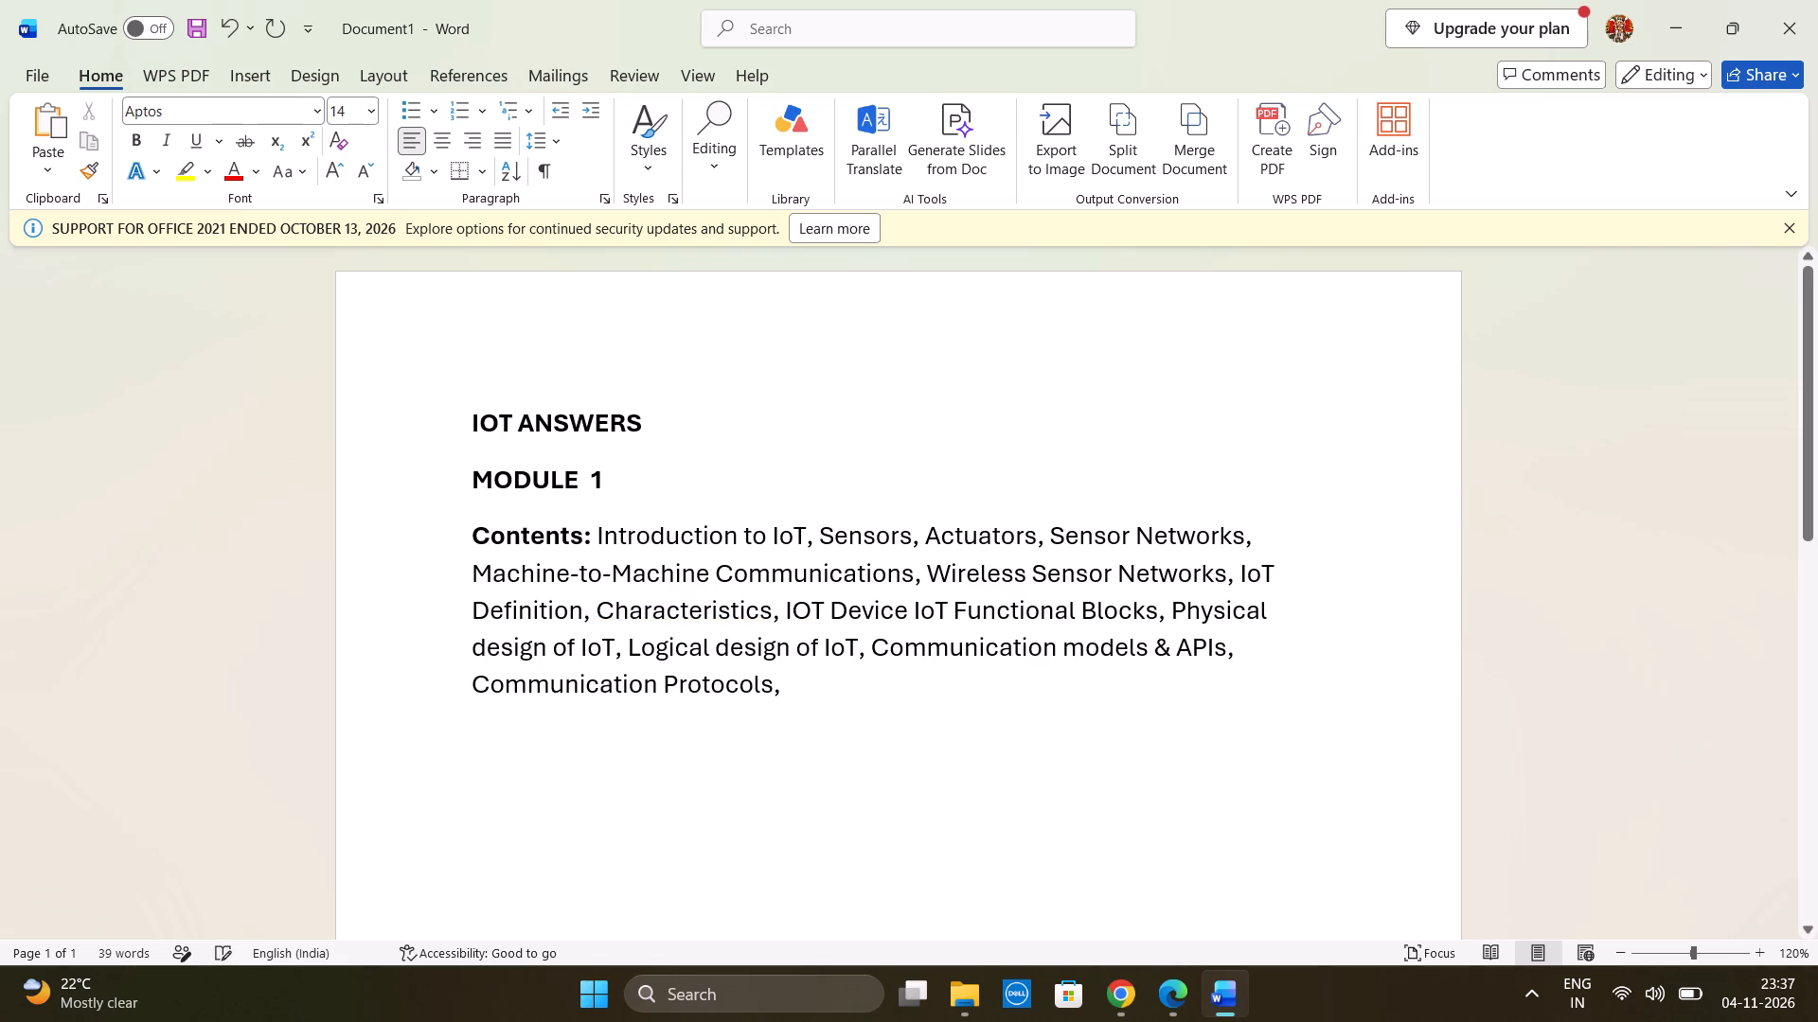
{"action": "left_click", "coordinate": [908, 606]}
{"action": "key", "text": "comma"}
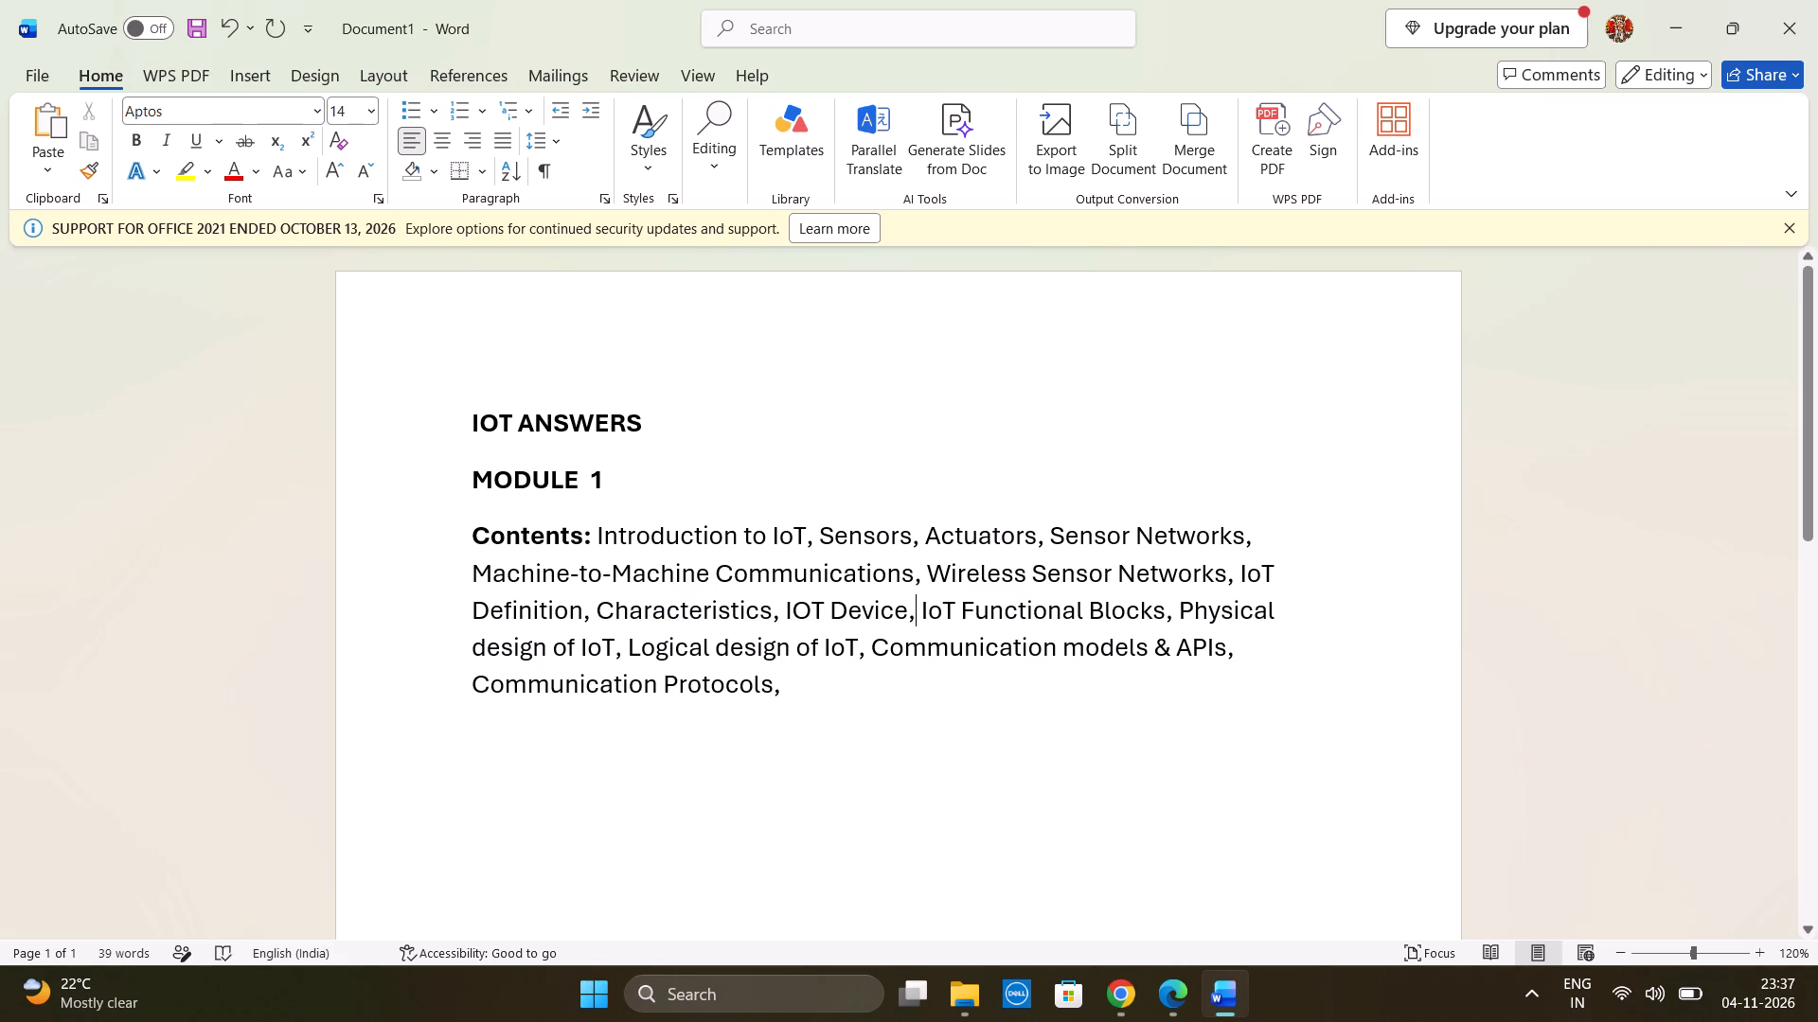
{"action": "left_click", "coordinate": [809, 622]}
{"action": "key", "text": "BackSpace"}
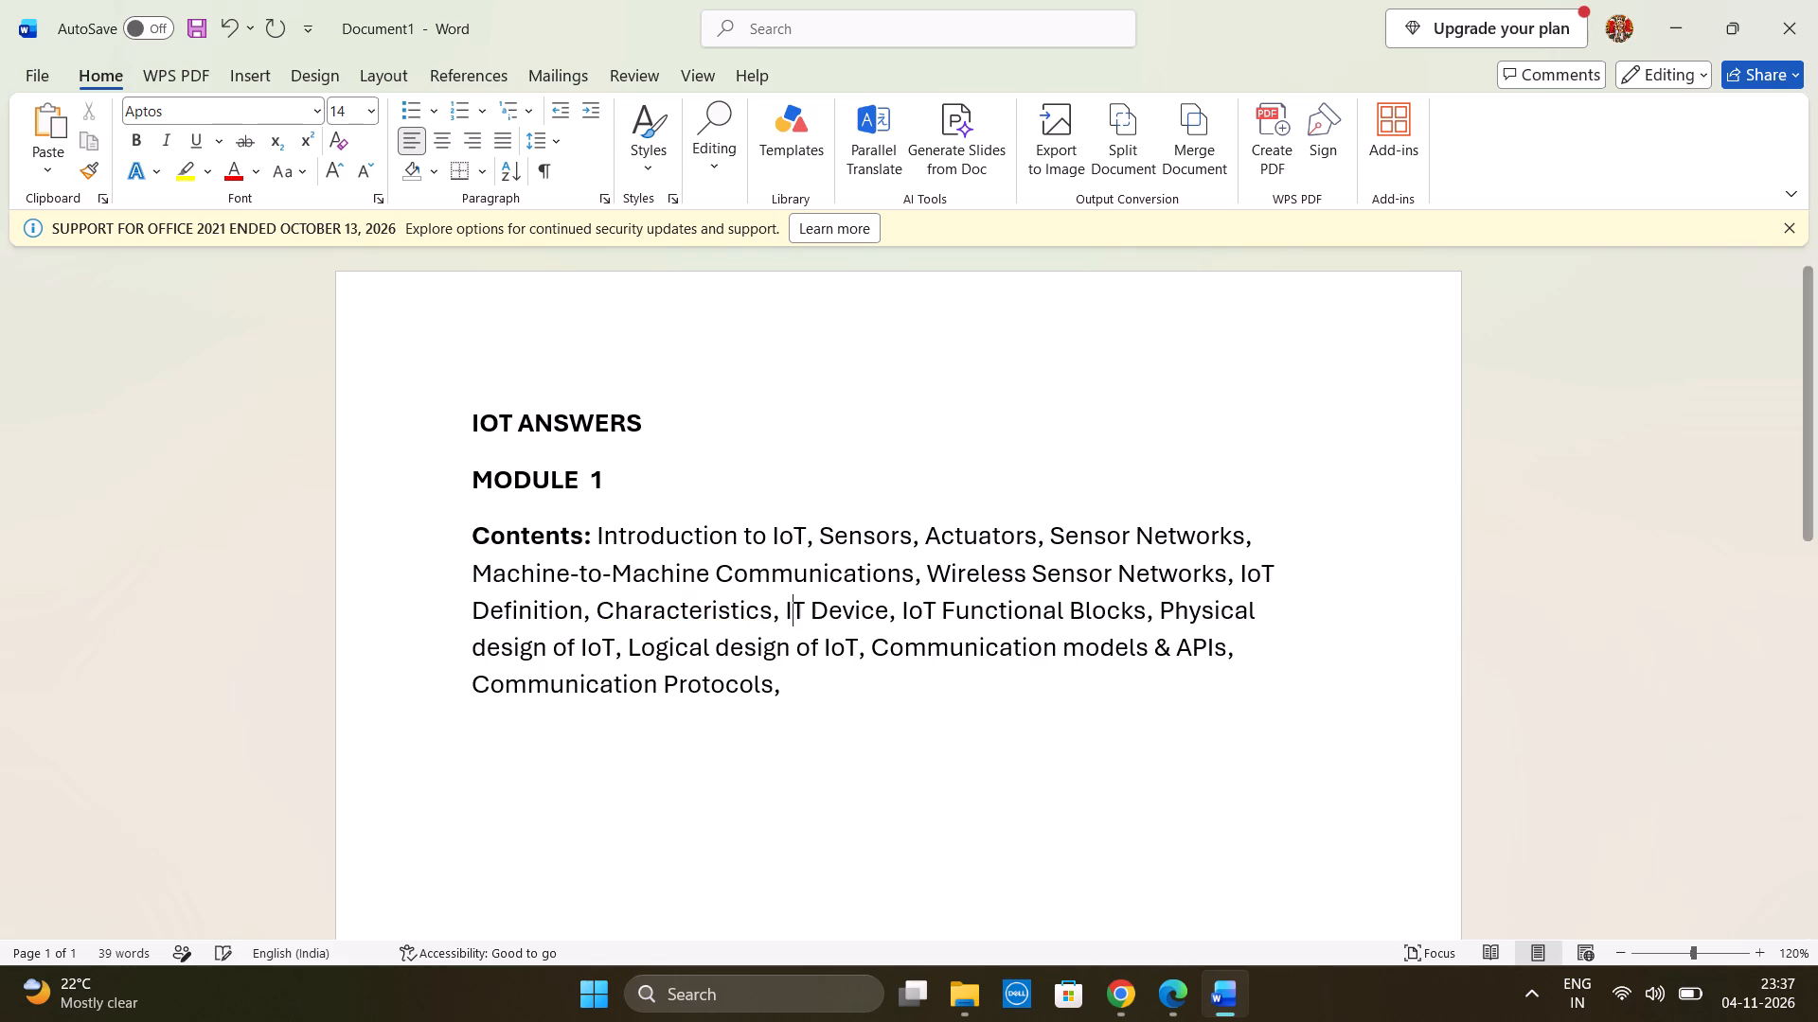
{"action": "key", "text": "o"}
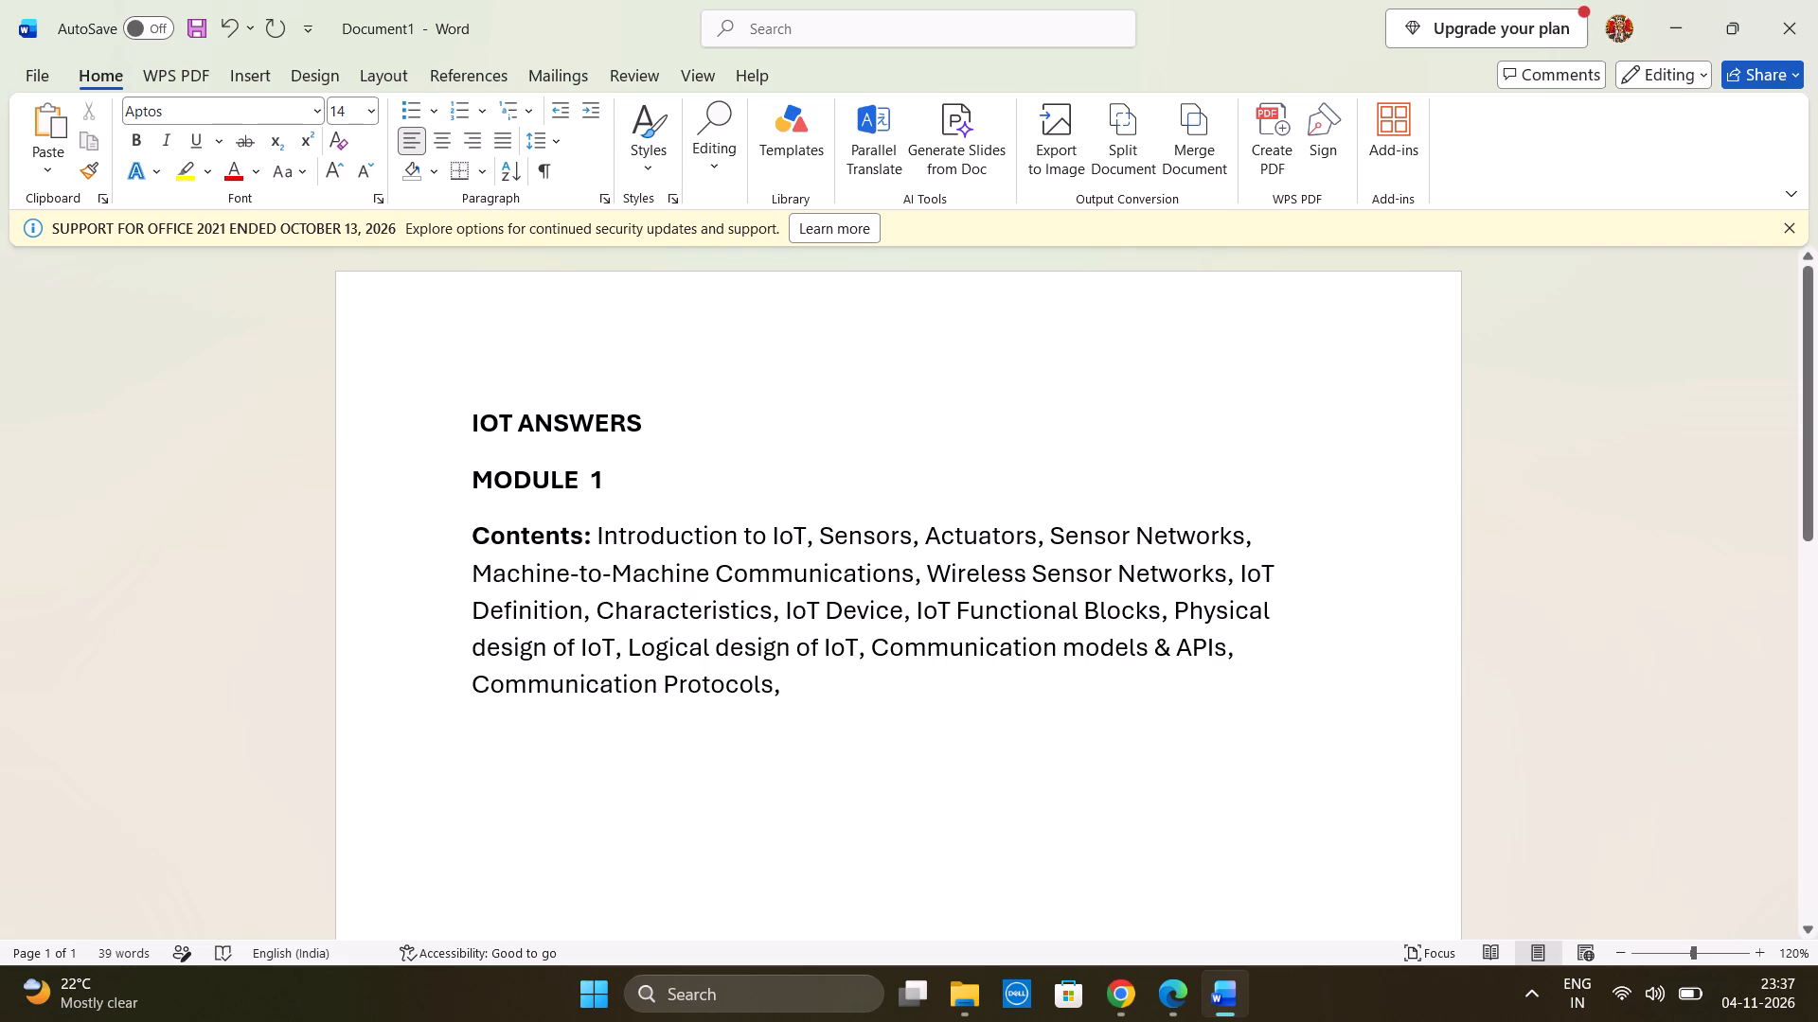
Extend the Communication Protocols topic so that it reads "Communication Protocols of IoT".
{"action": "left_click", "coordinate": [774, 700]}
{"action": "key", "text": "space"}
{"action": "type", "text": "og"}
{"action": "key", "text": "BackSpace"}
{"action": "type", "text": "f"}
{"action": "key", "text": "space"}
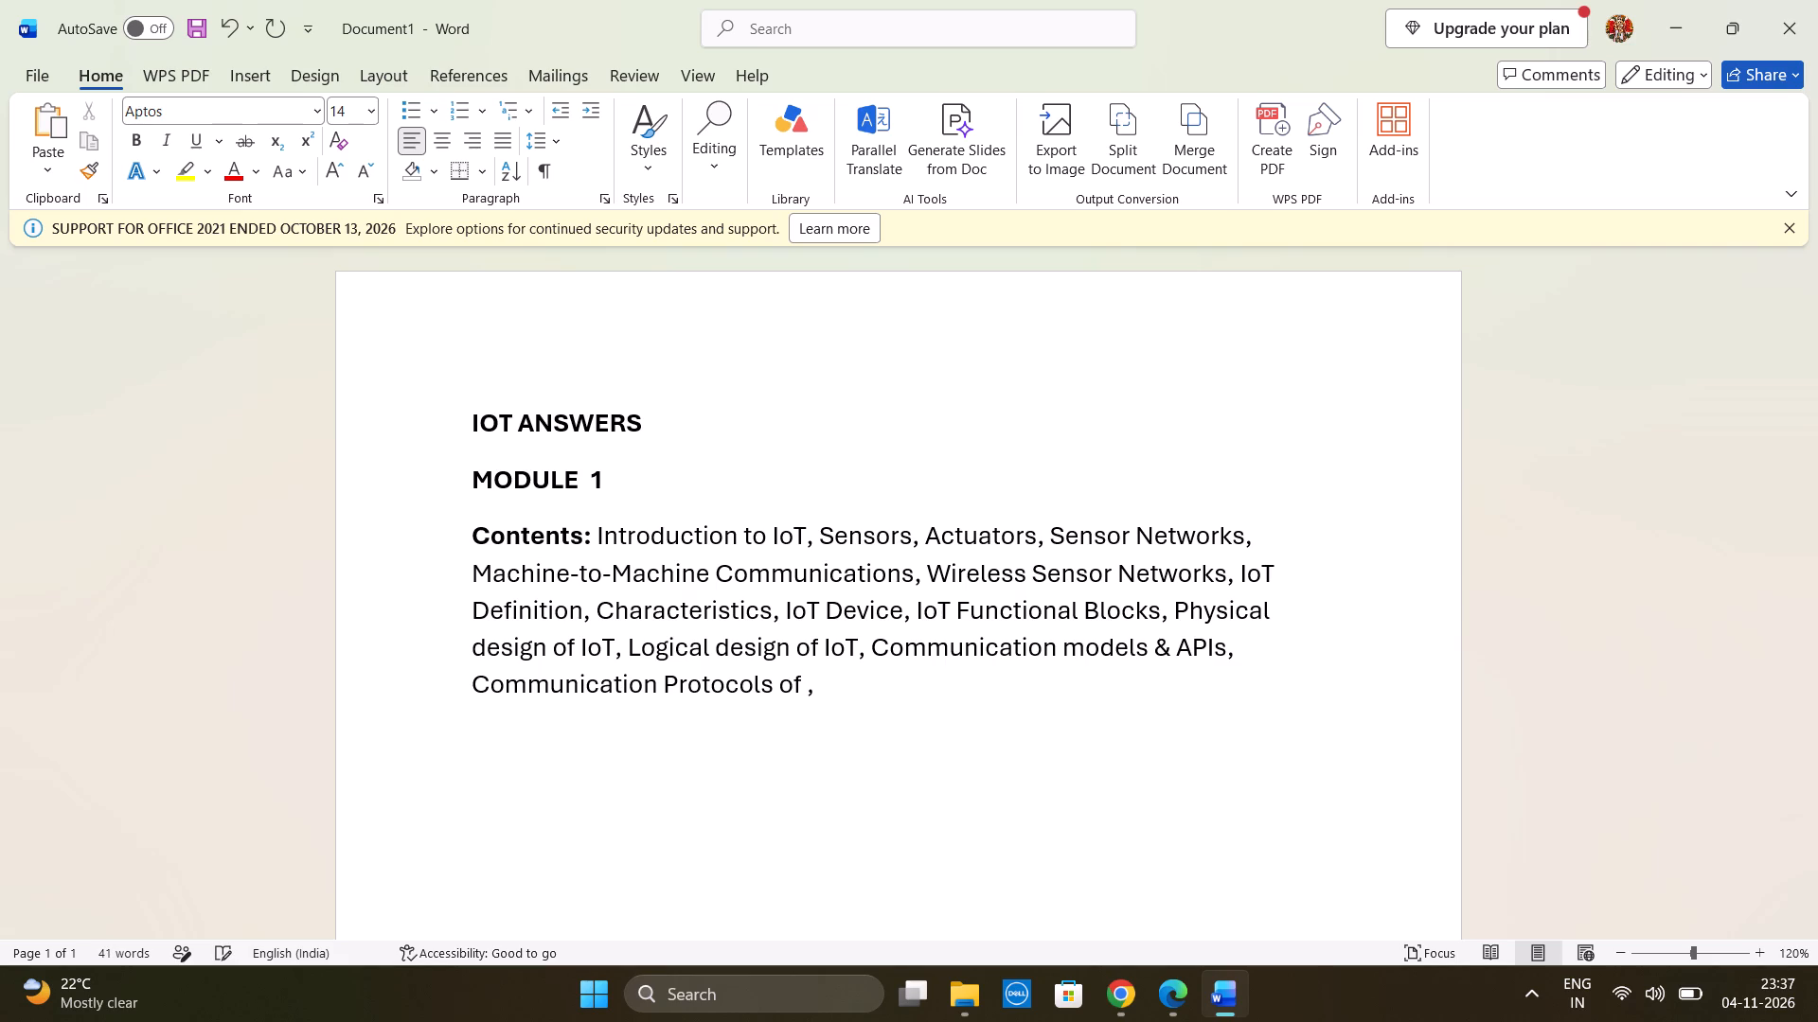
{"action": "type", "text": "Io"}
{"action": "key", "text": "shift+t"}
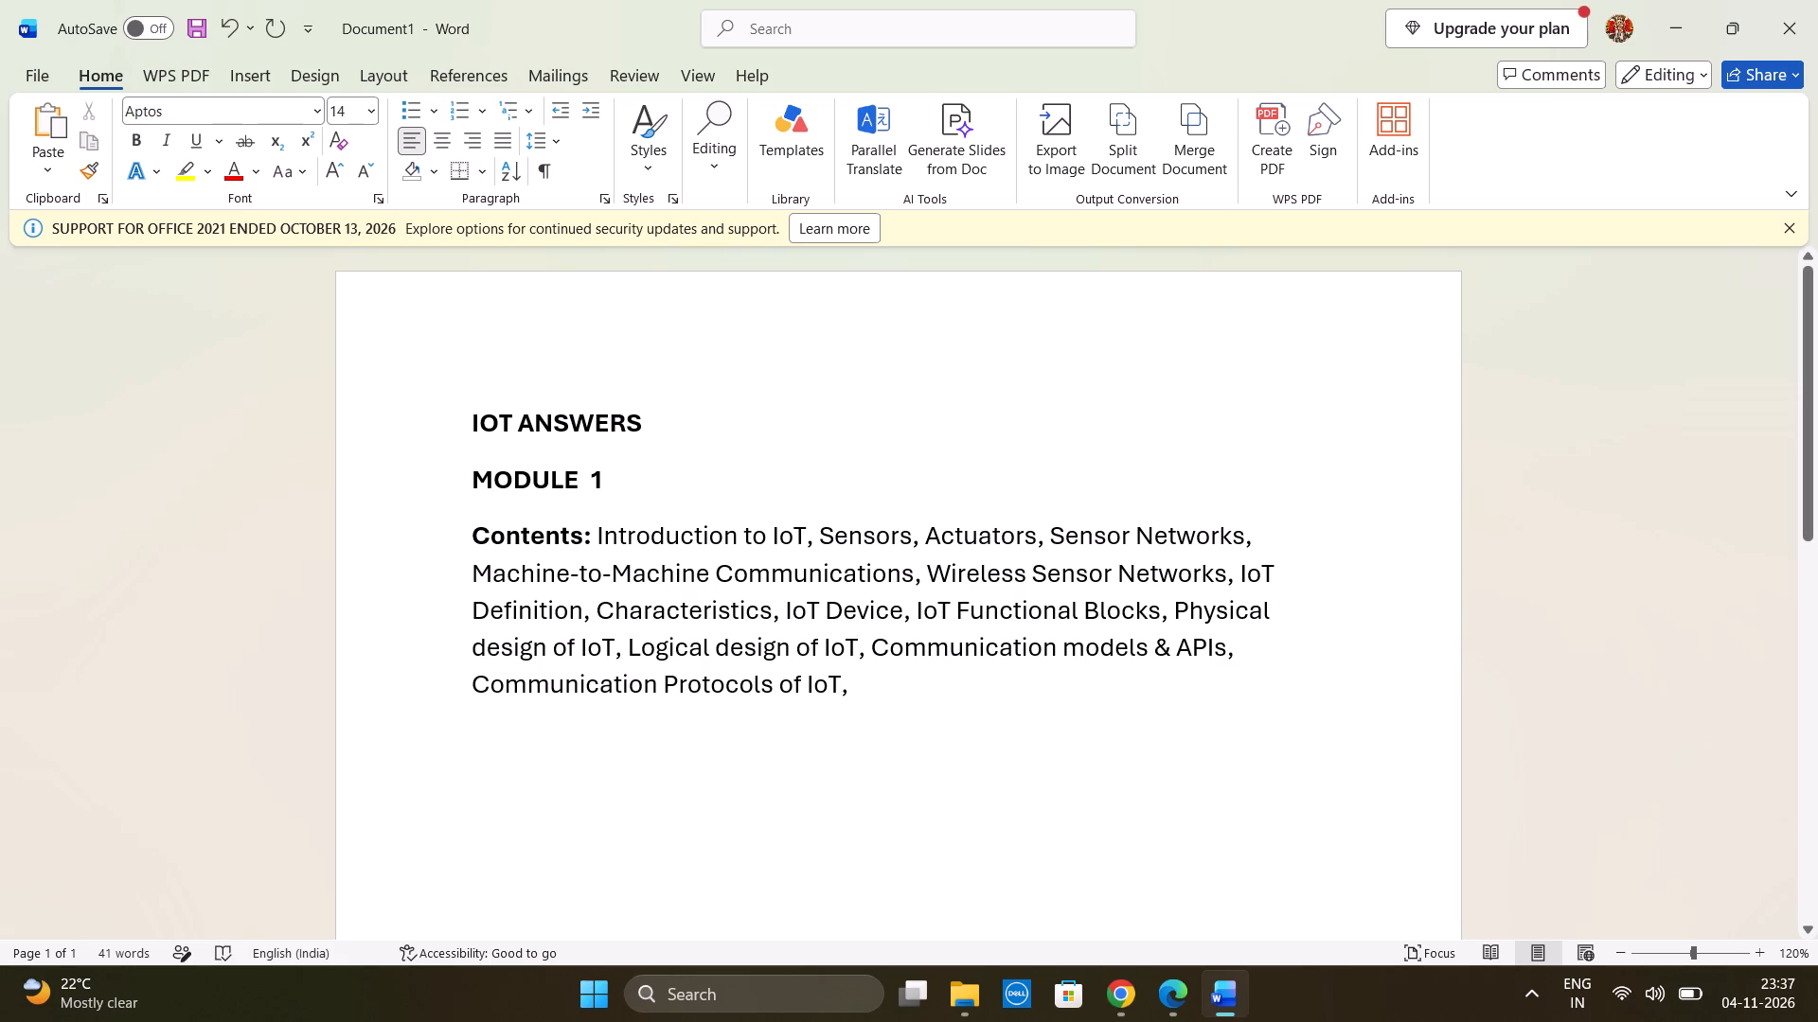
Move the topic "Communication models & APIs," to the end of the paragraph, after Communication Protocols of IoT.
{"action": "left_click_drag", "start_coordinate": [877, 648], "coordinate": [1236, 646]}
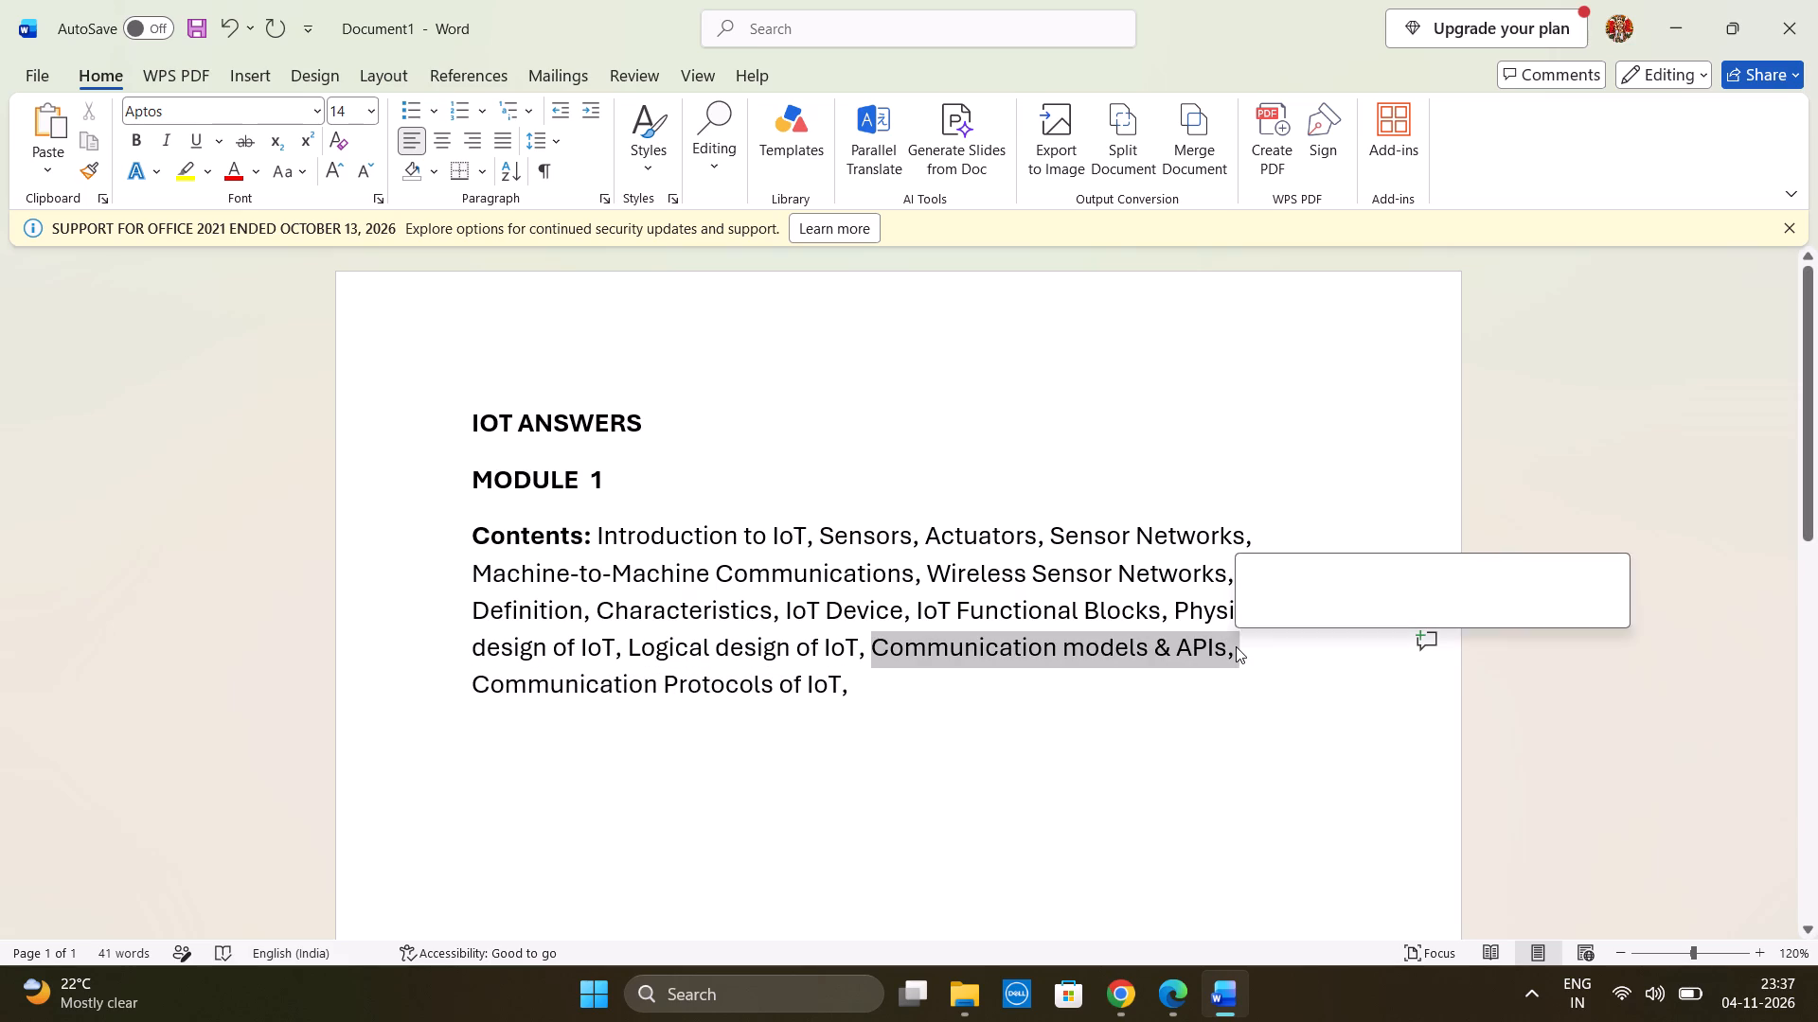
{"action": "key", "text": "ctrl+x"}
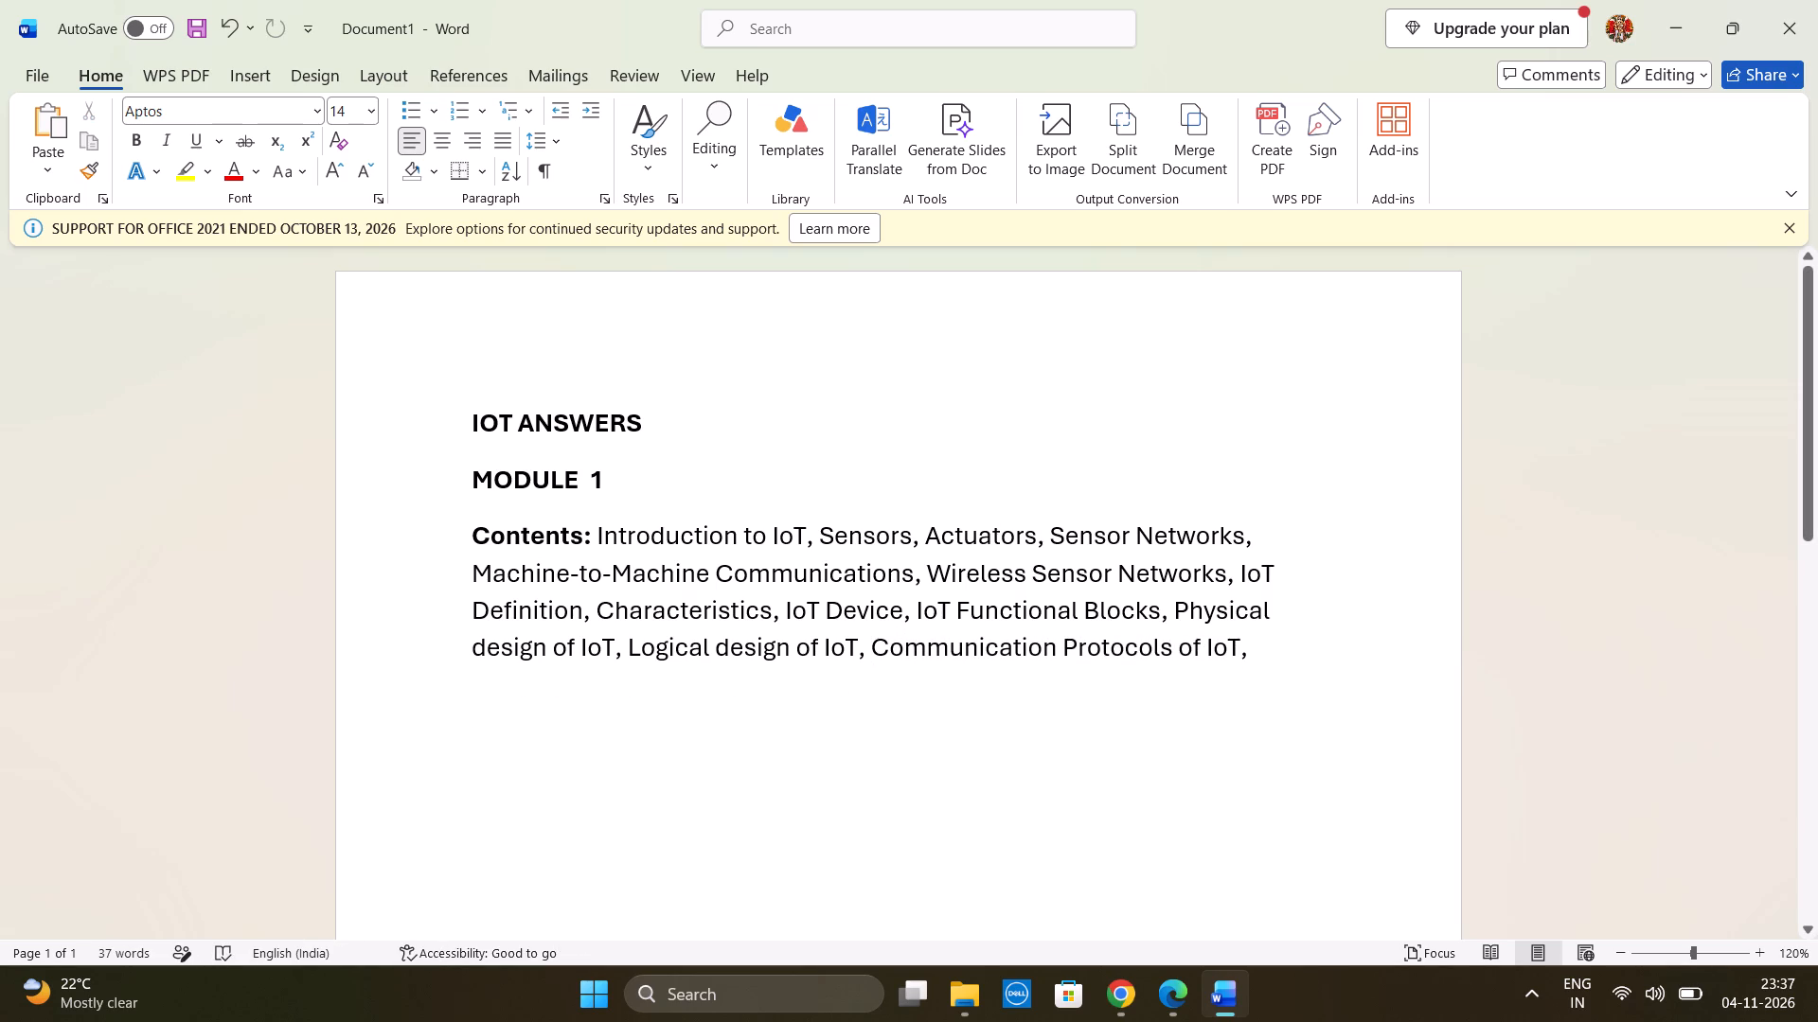
{"action": "left_click", "coordinate": [1261, 652]}
{"action": "key", "text": "ctrl+v"}
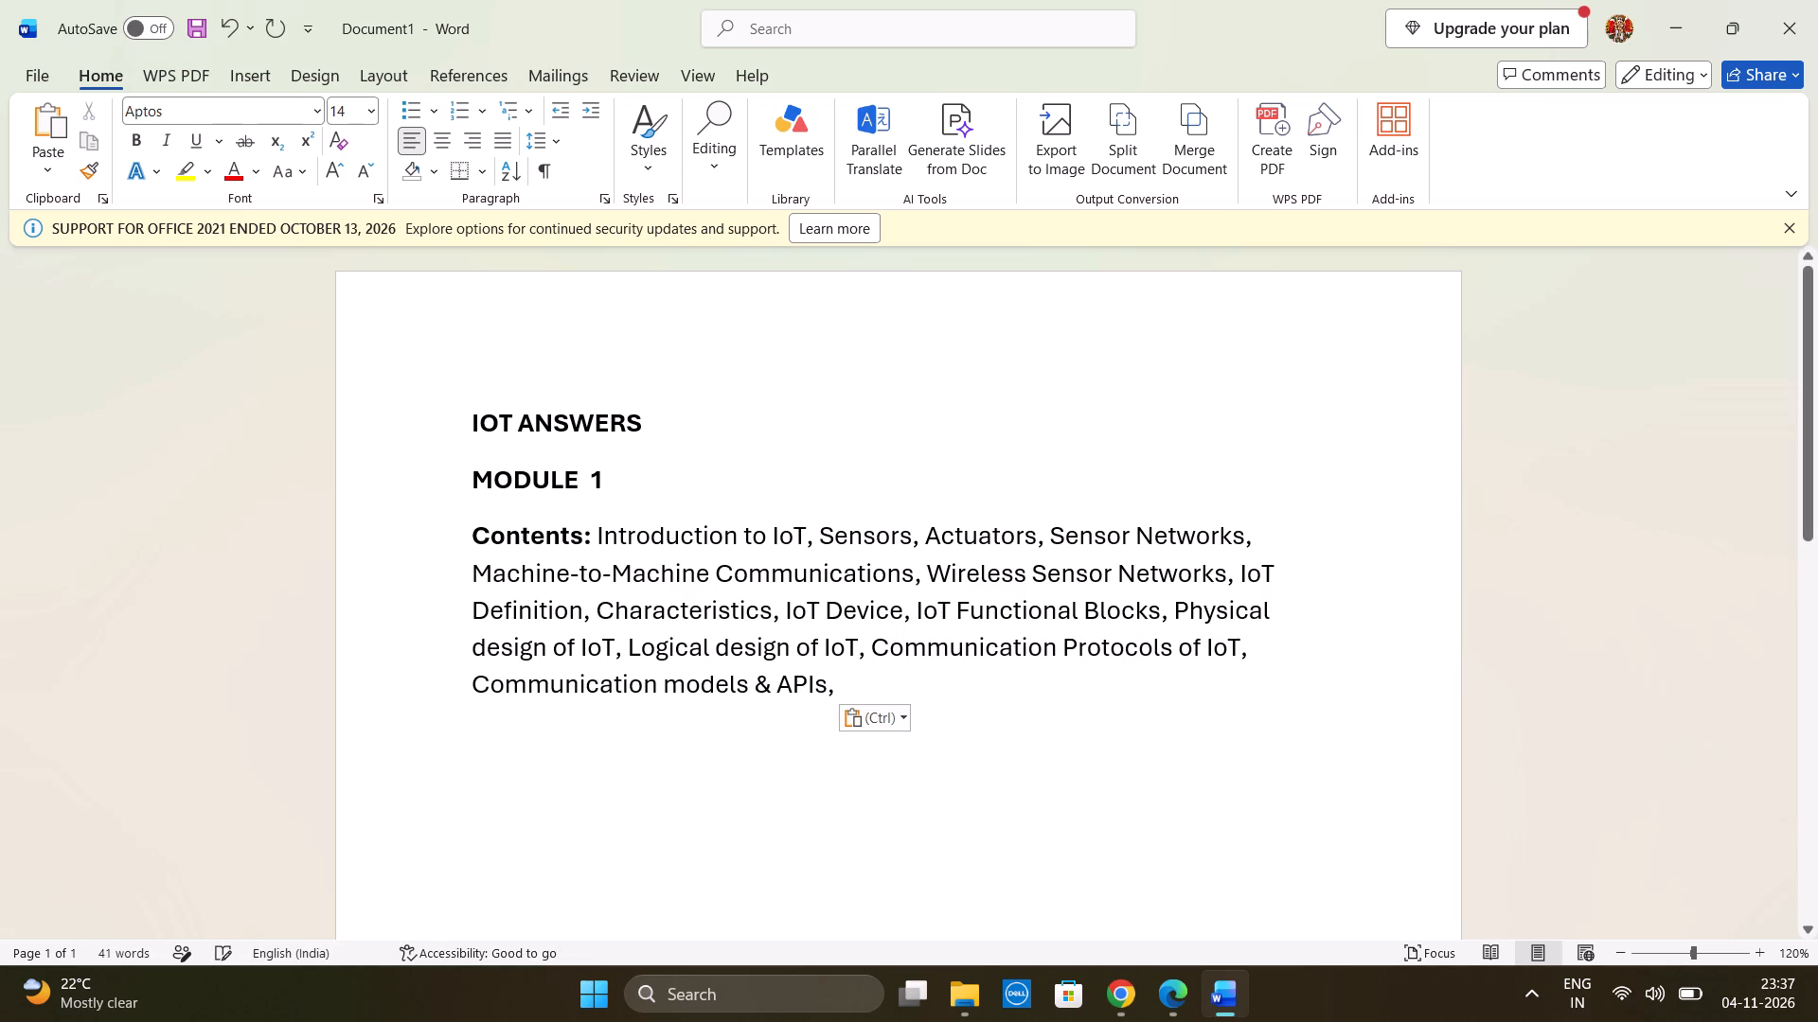
Reword the last topic as "Communication models of IoT.", replacing the "& APIs," ending.
{"action": "key", "text": "BackSpace"}
{"action": "key", "text": "BackSpace"}
{"action": "key", "text": "BackSpace"}
{"action": "key", "text": "BackSpace"}
{"action": "key", "text": "BackSpace"}
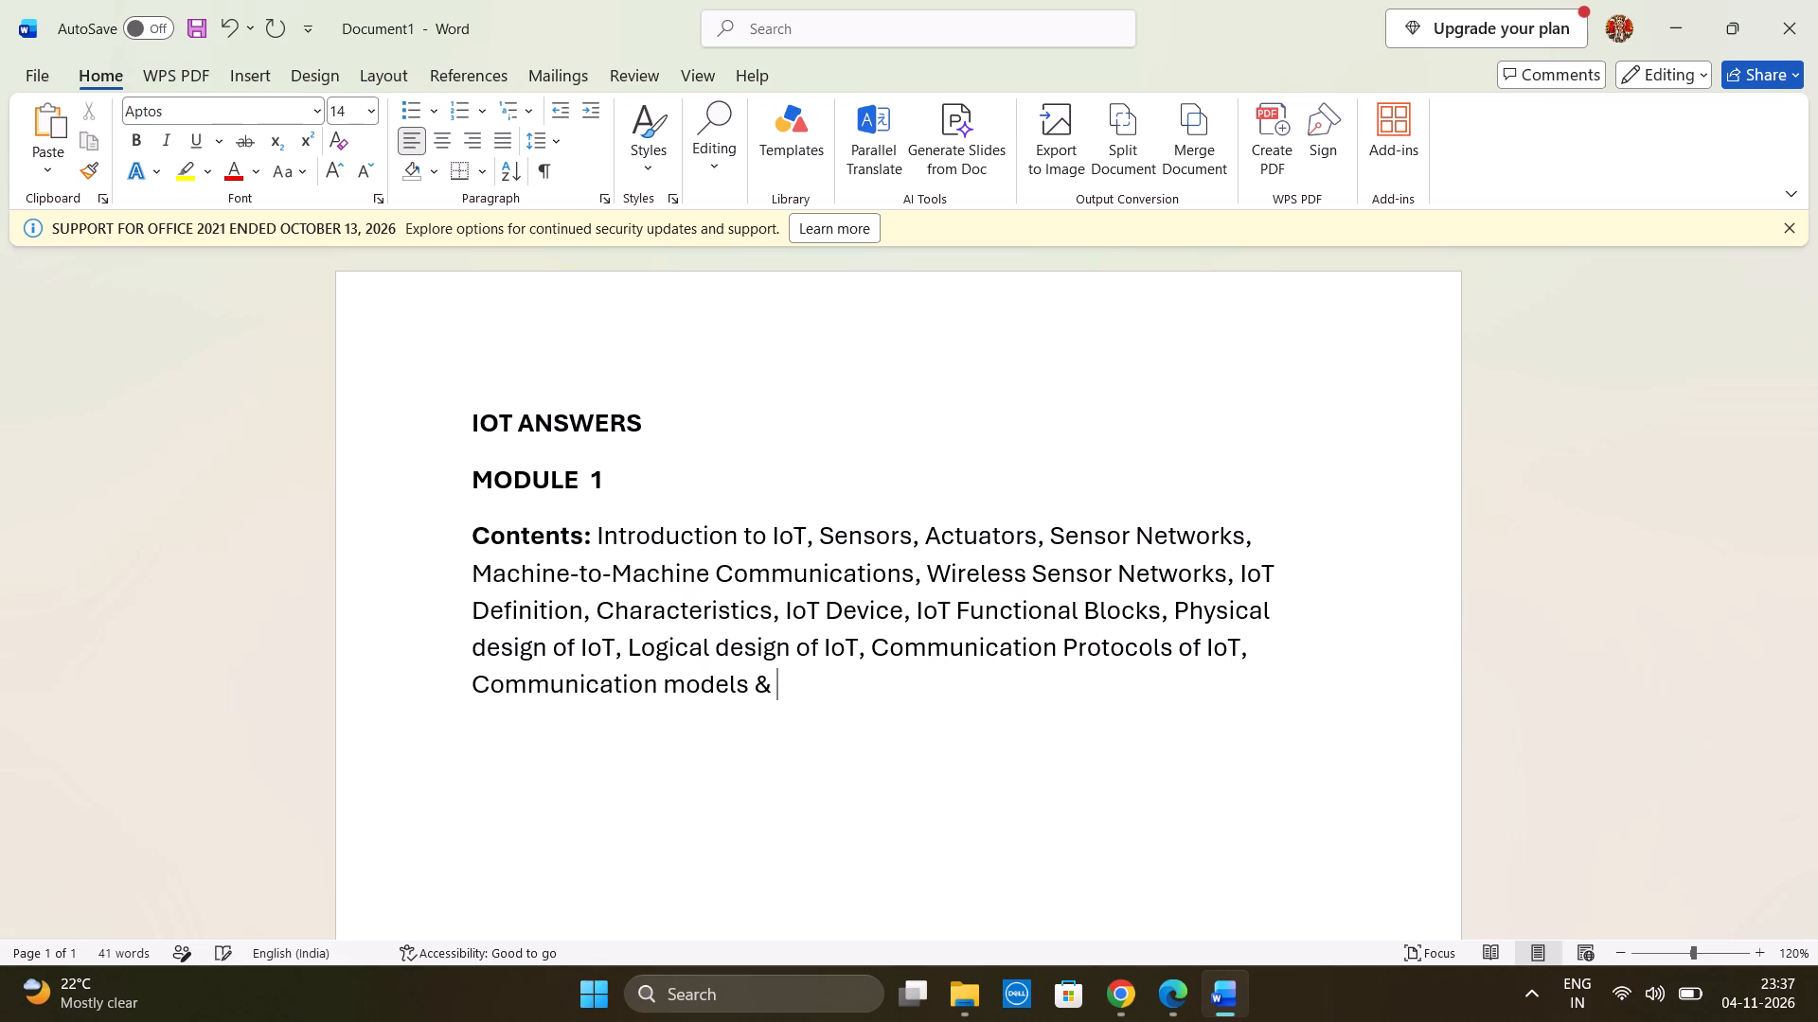
{"action": "key", "text": "BackSpace"}
{"action": "key", "text": "BackSpace"}
{"action": "type", "text": "of"}
{"action": "key", "text": "space"}
{"action": "type", "text": "Ip"}
{"action": "key", "text": "shift+t"}
{"action": "key", "text": "Left"}
{"action": "key", "text": "BackSpace"}
{"action": "key", "text": "o"}
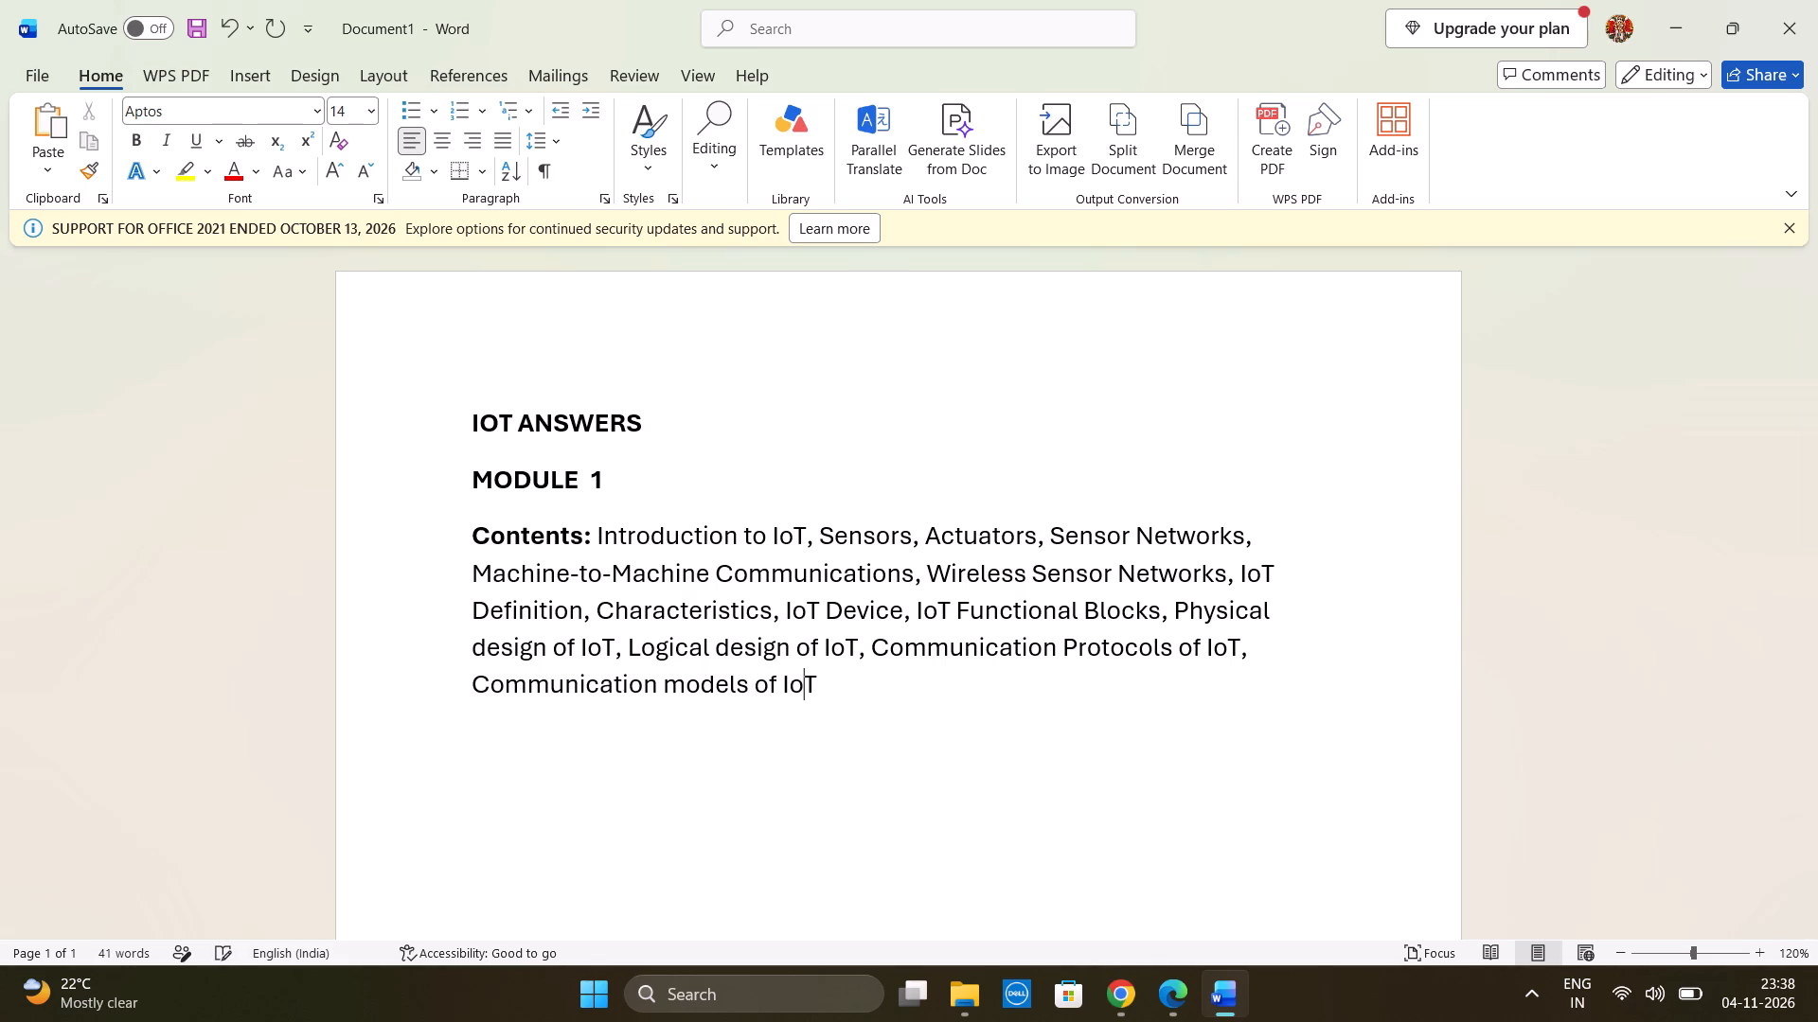
{"action": "key", "text": "Right"}
{"action": "key", "text": "period"}
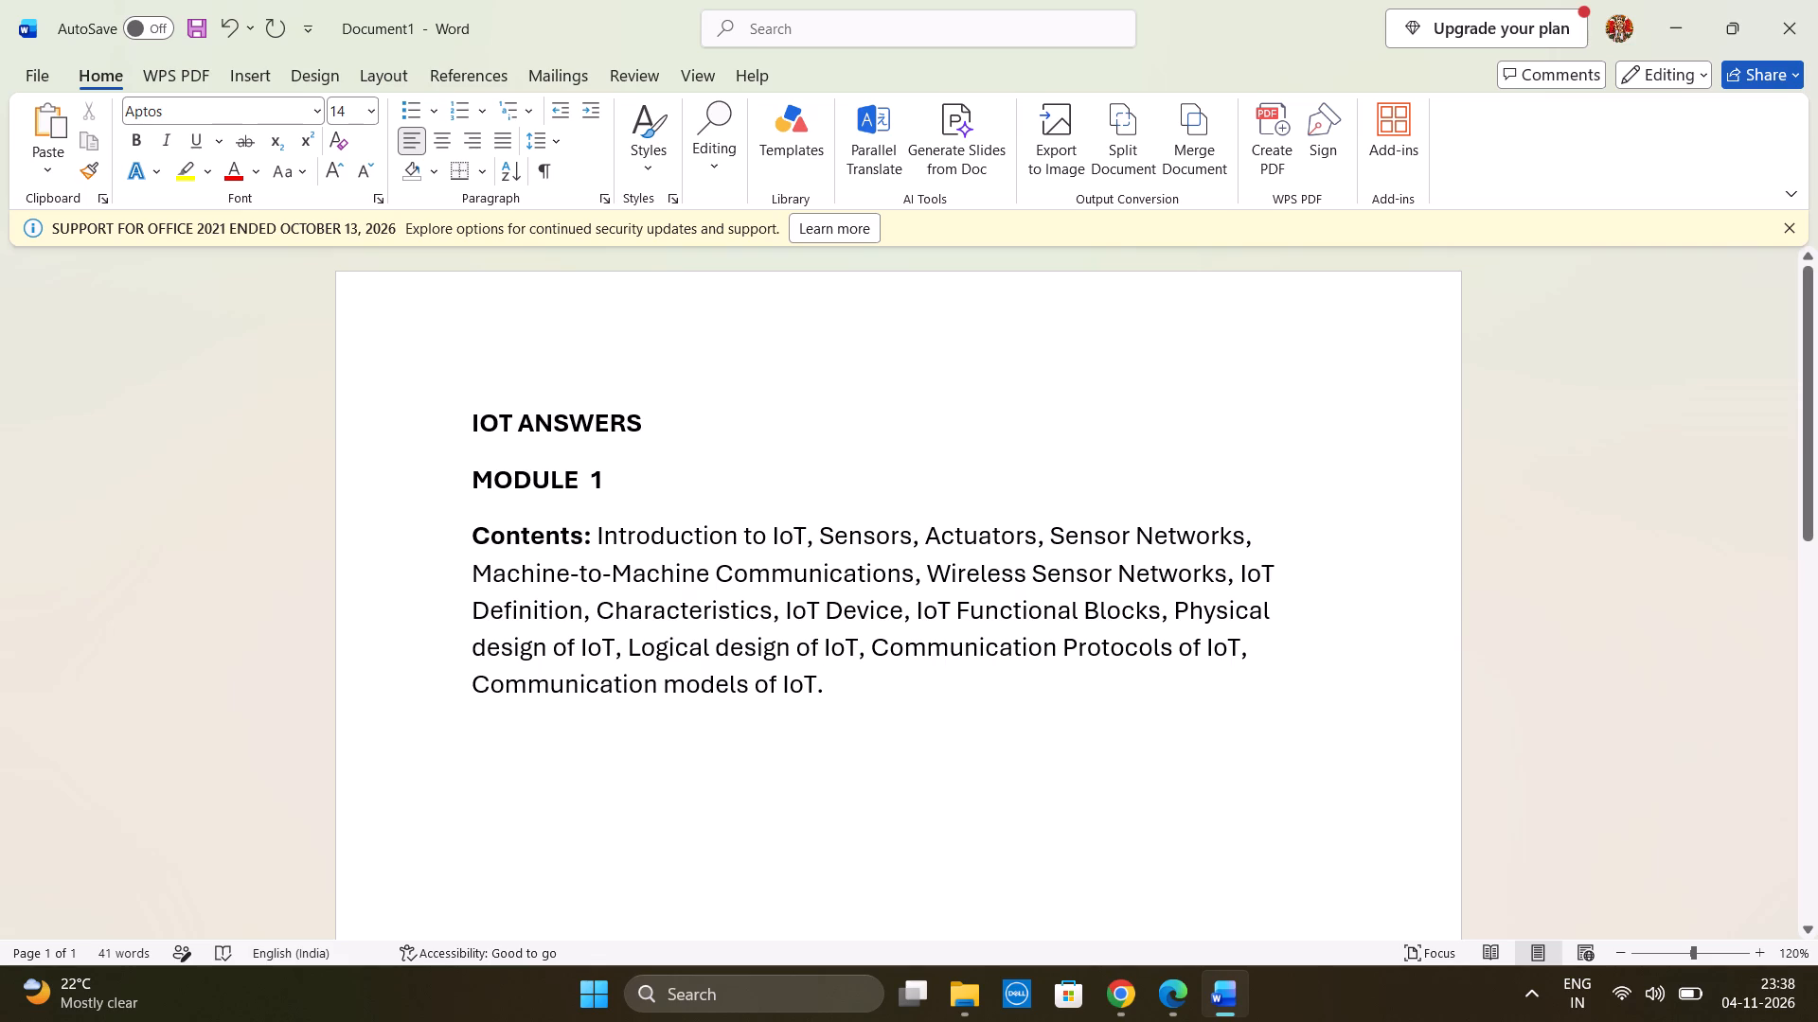
Delete the topics Physical design of IoT and Logical design of IoT, keeping a comma and space after IoT Functional Blocks.
{"action": "left_click", "coordinate": [1163, 615]}
{"action": "left_click_drag", "start_coordinate": [1163, 615], "coordinate": [847, 642]}
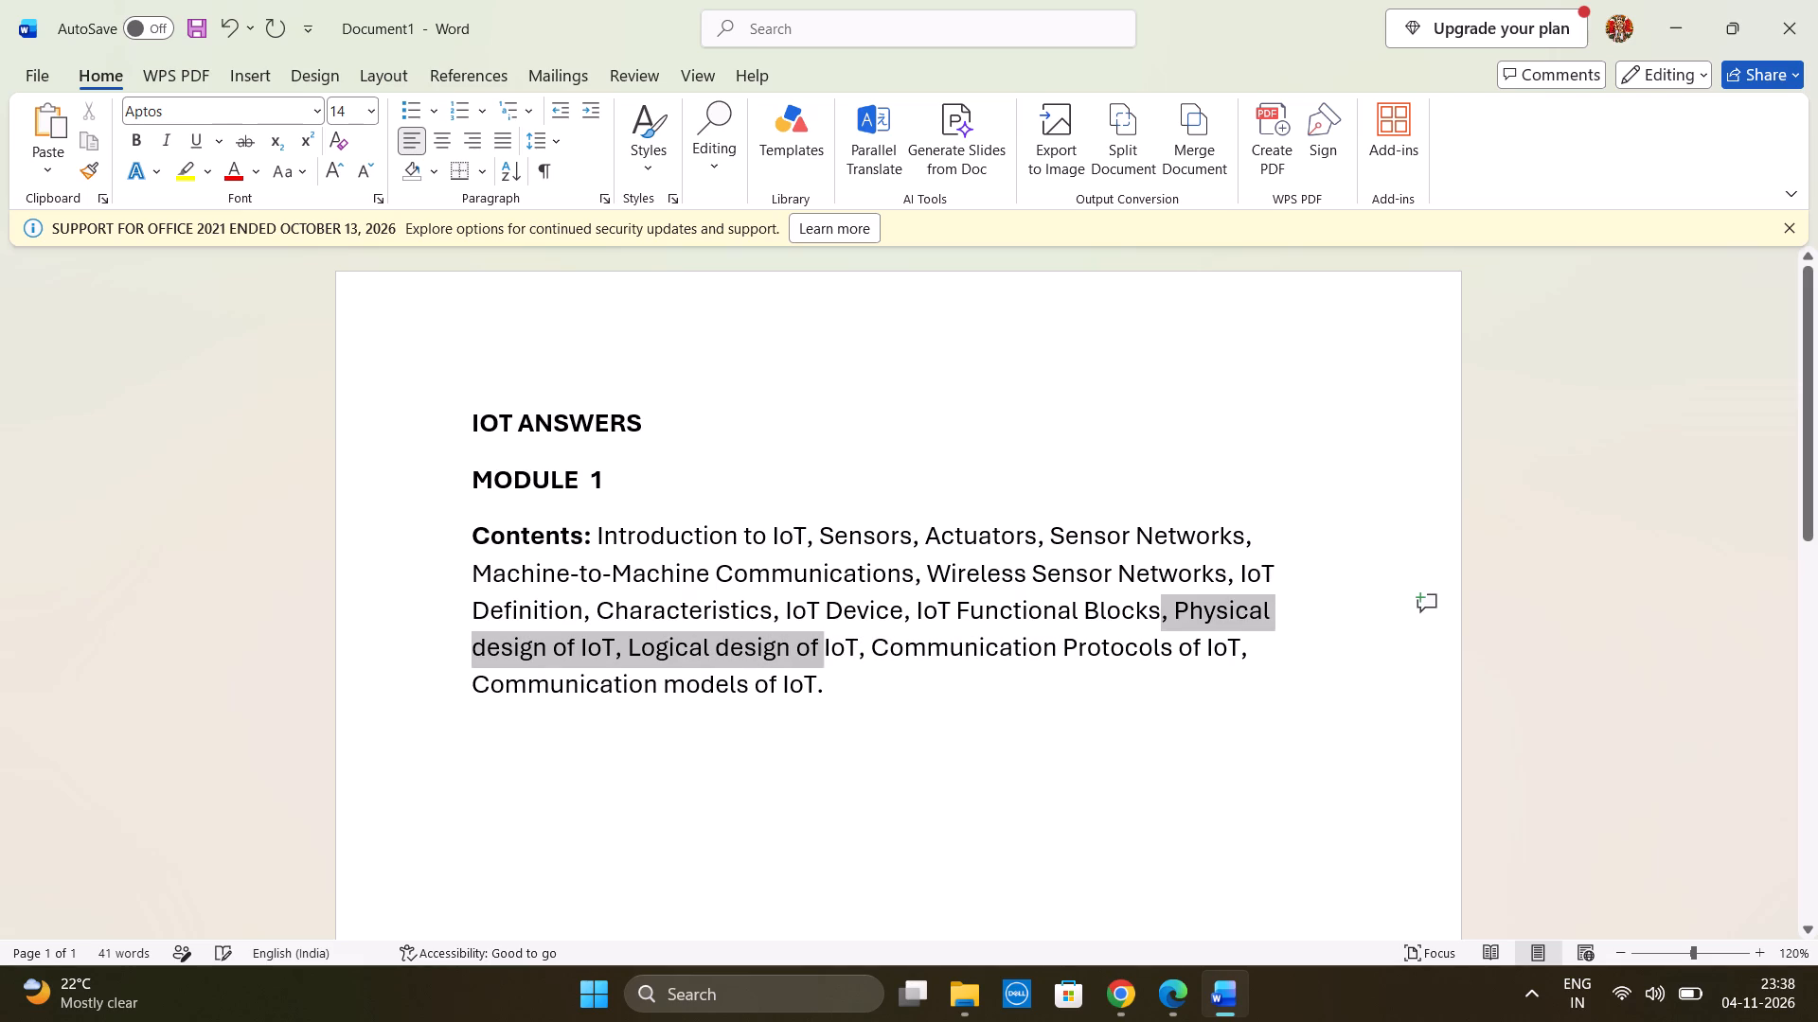
{"action": "left_click_drag", "start_coordinate": [847, 642], "coordinate": [869, 644]}
{"action": "key", "text": "BackSpace"}
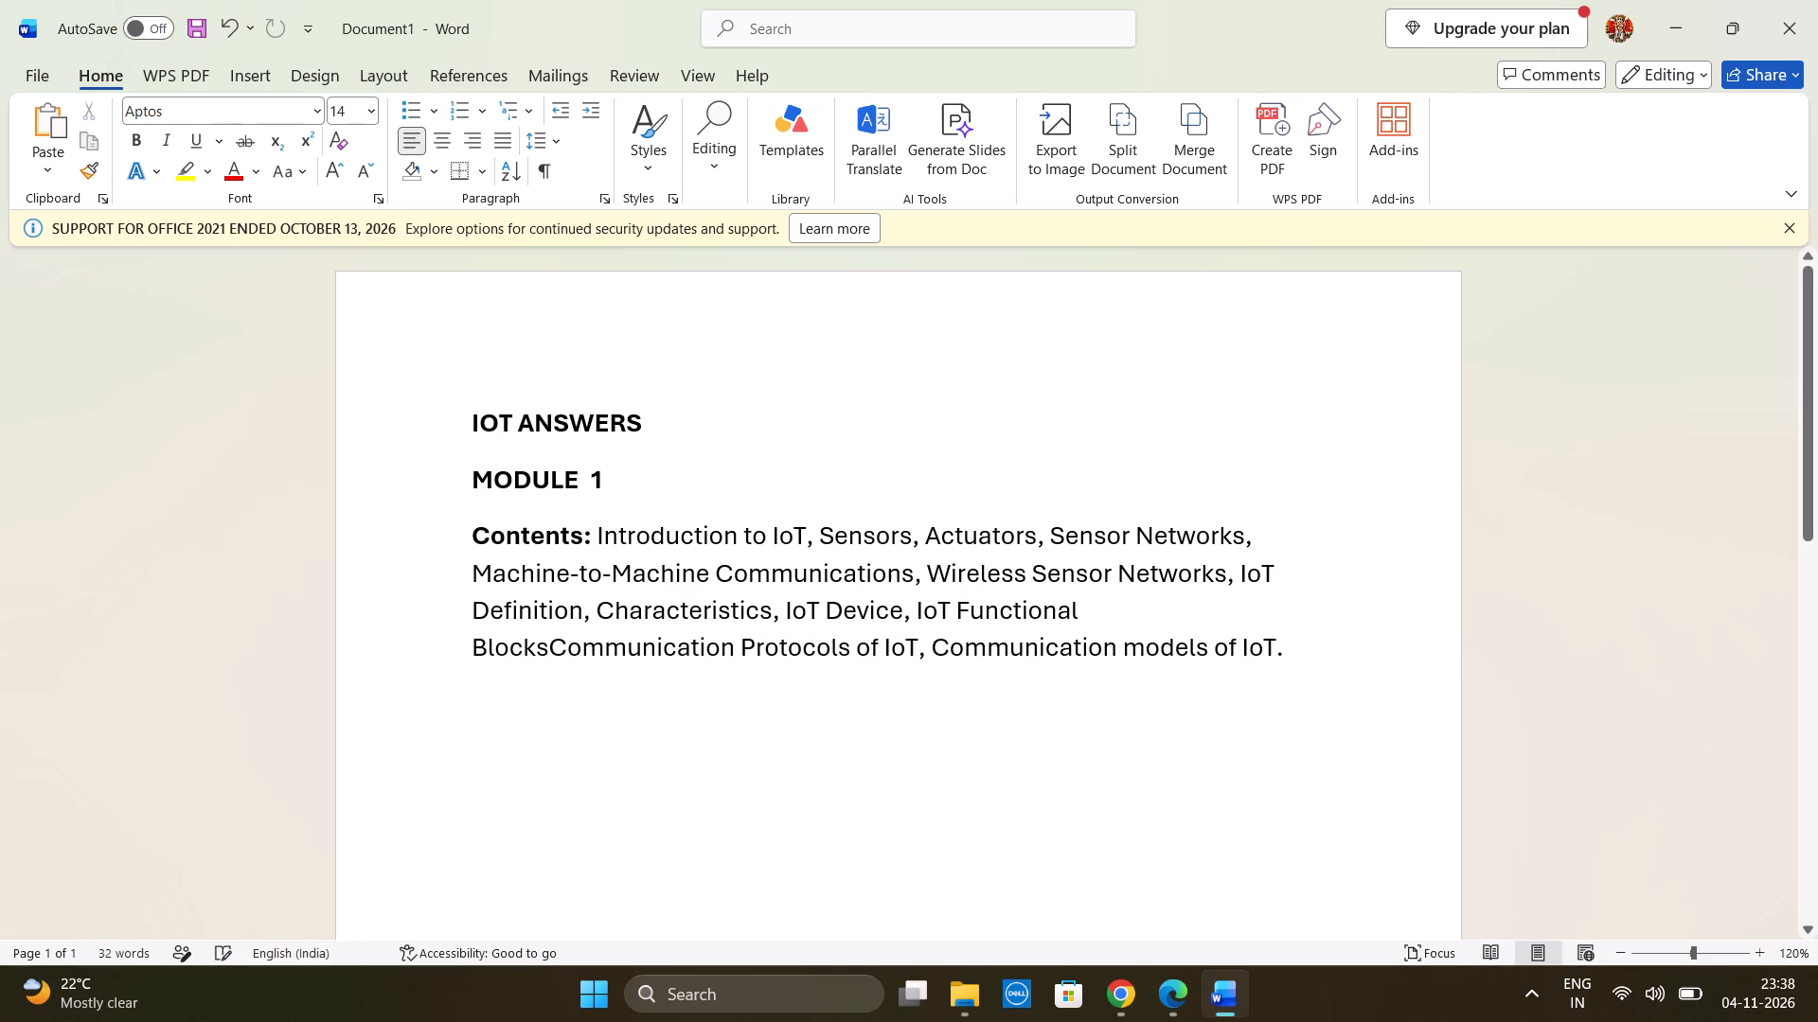
{"action": "key", "text": "comma"}
{"action": "key", "text": "space"}
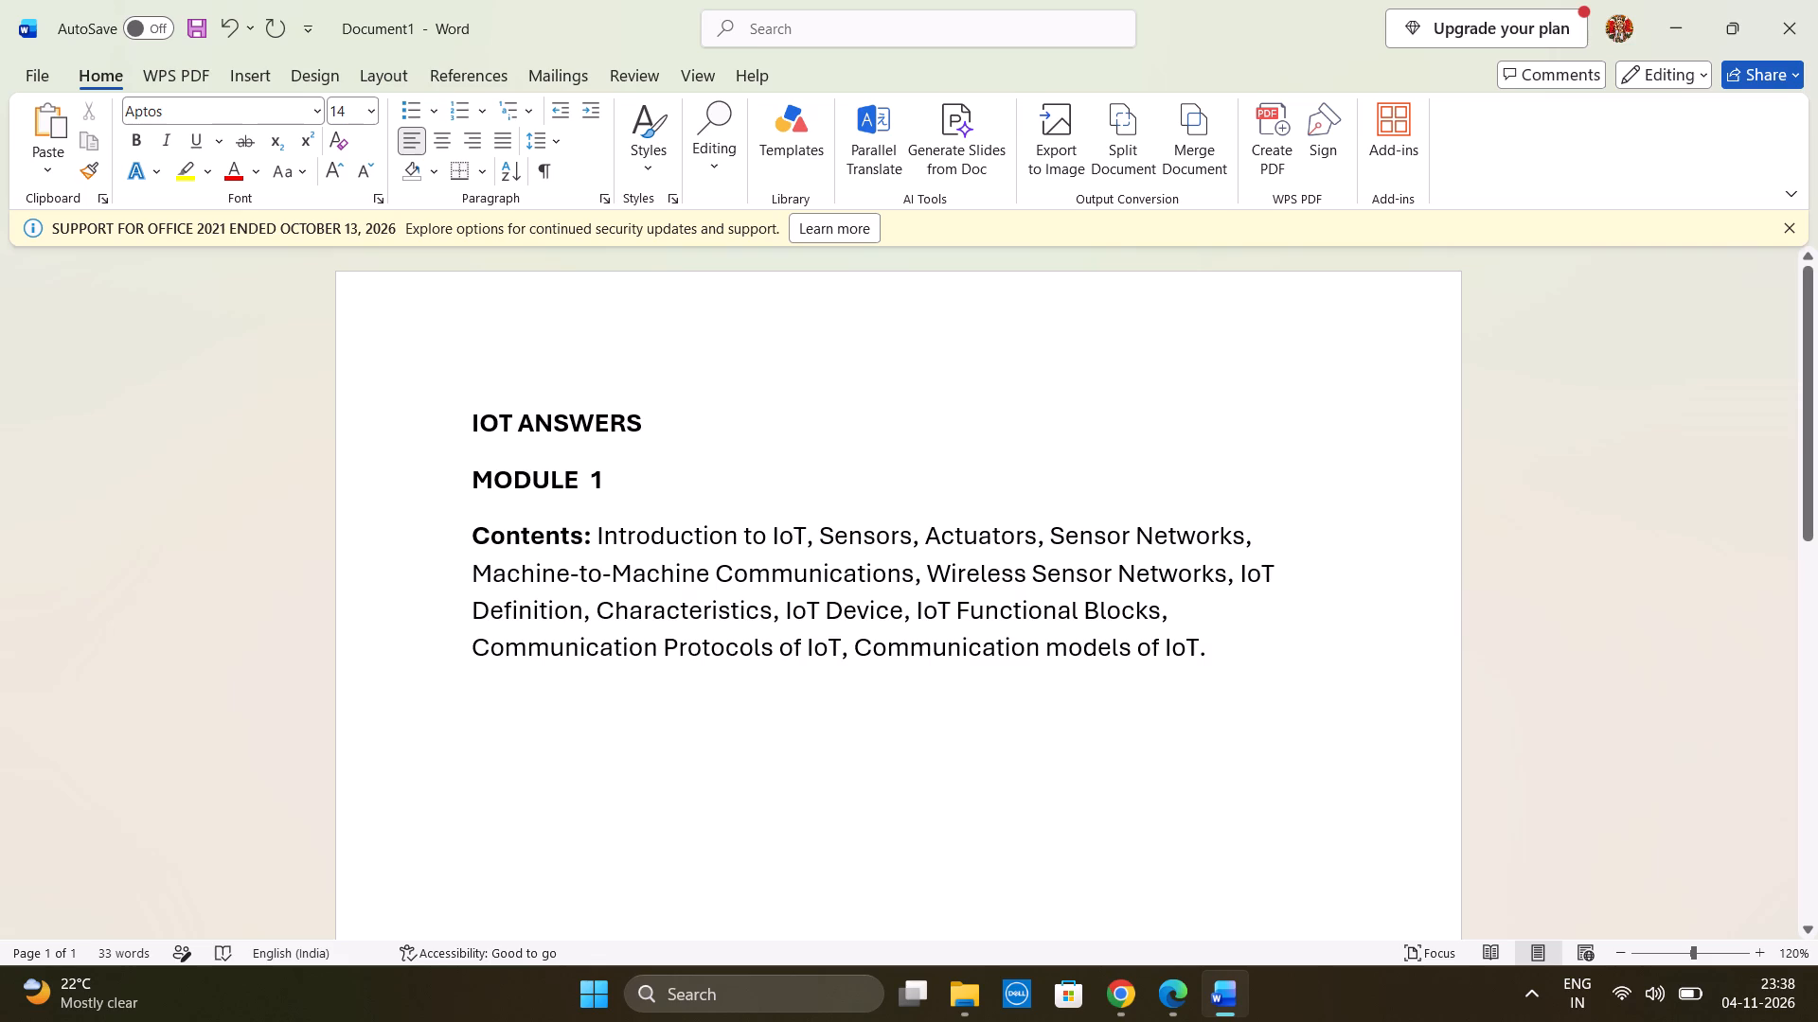
Justify all the document text, from the IOT ANSWERS title to the end of the Contents paragraph.
{"action": "left_click", "coordinate": [483, 408]}
{"action": "left_click_drag", "start_coordinate": [483, 408], "coordinate": [1268, 608]}
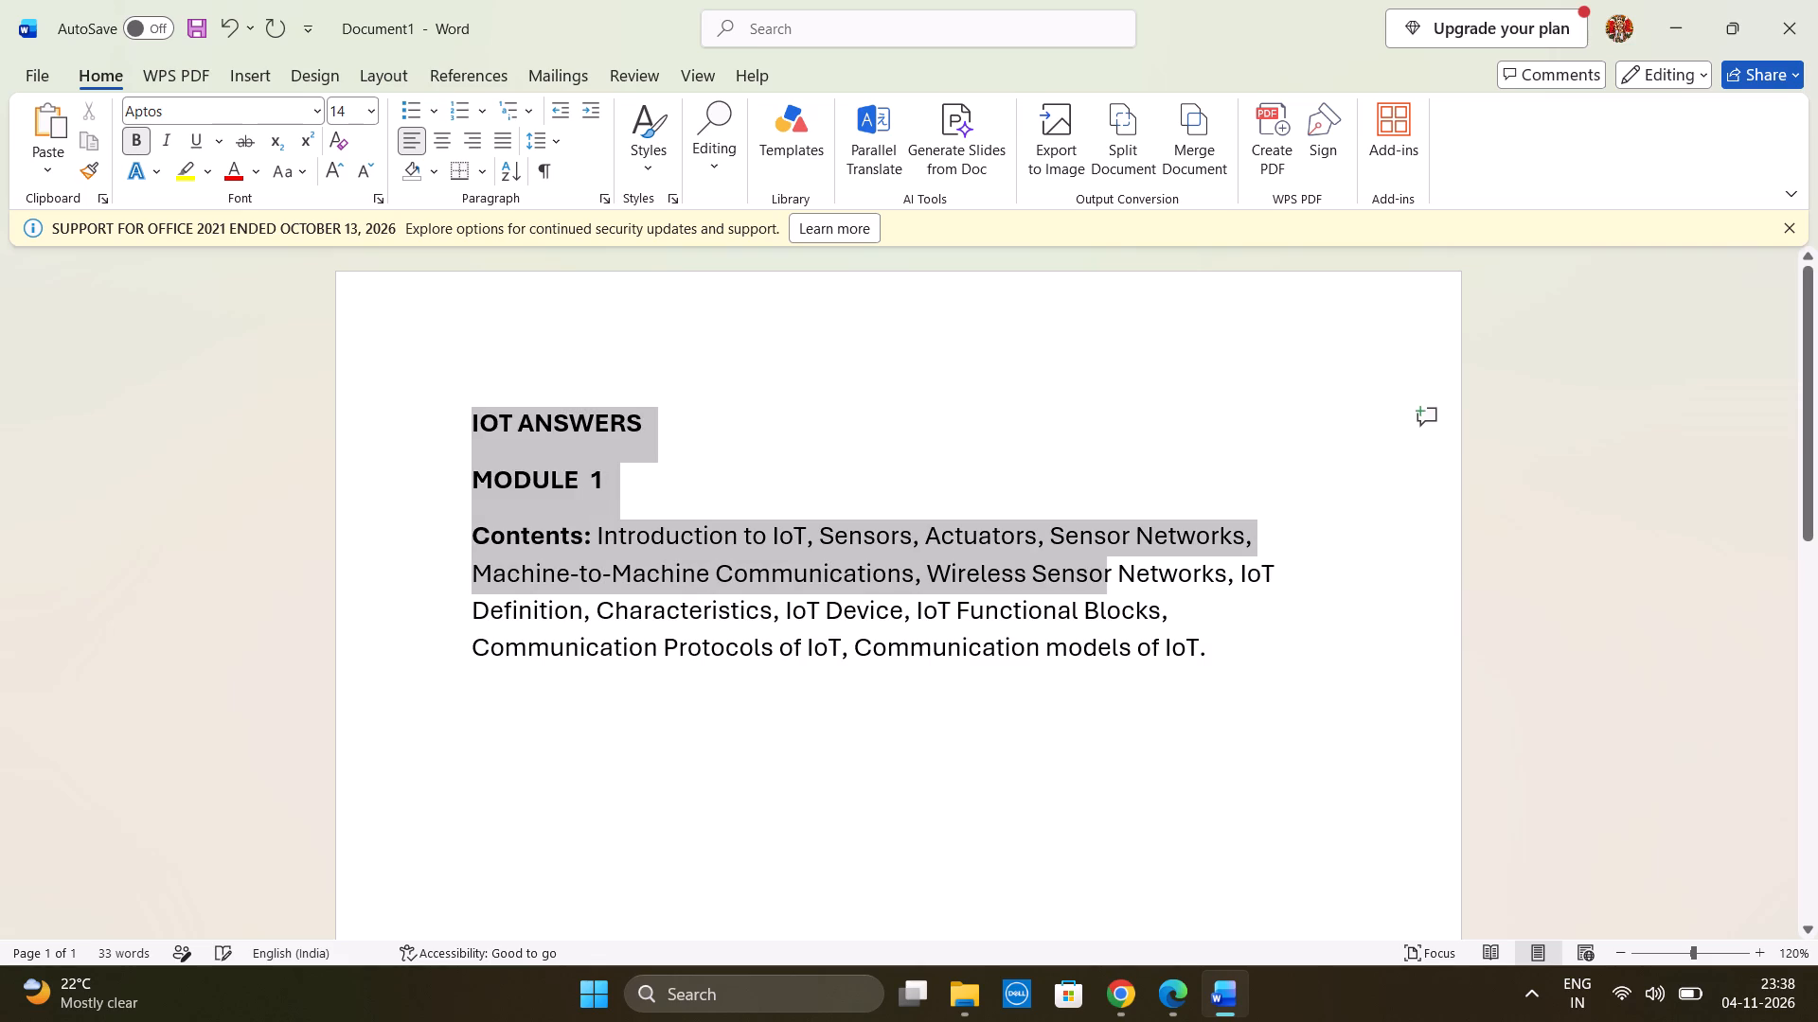
{"action": "left_click_drag", "start_coordinate": [1268, 608], "coordinate": [1257, 661]}
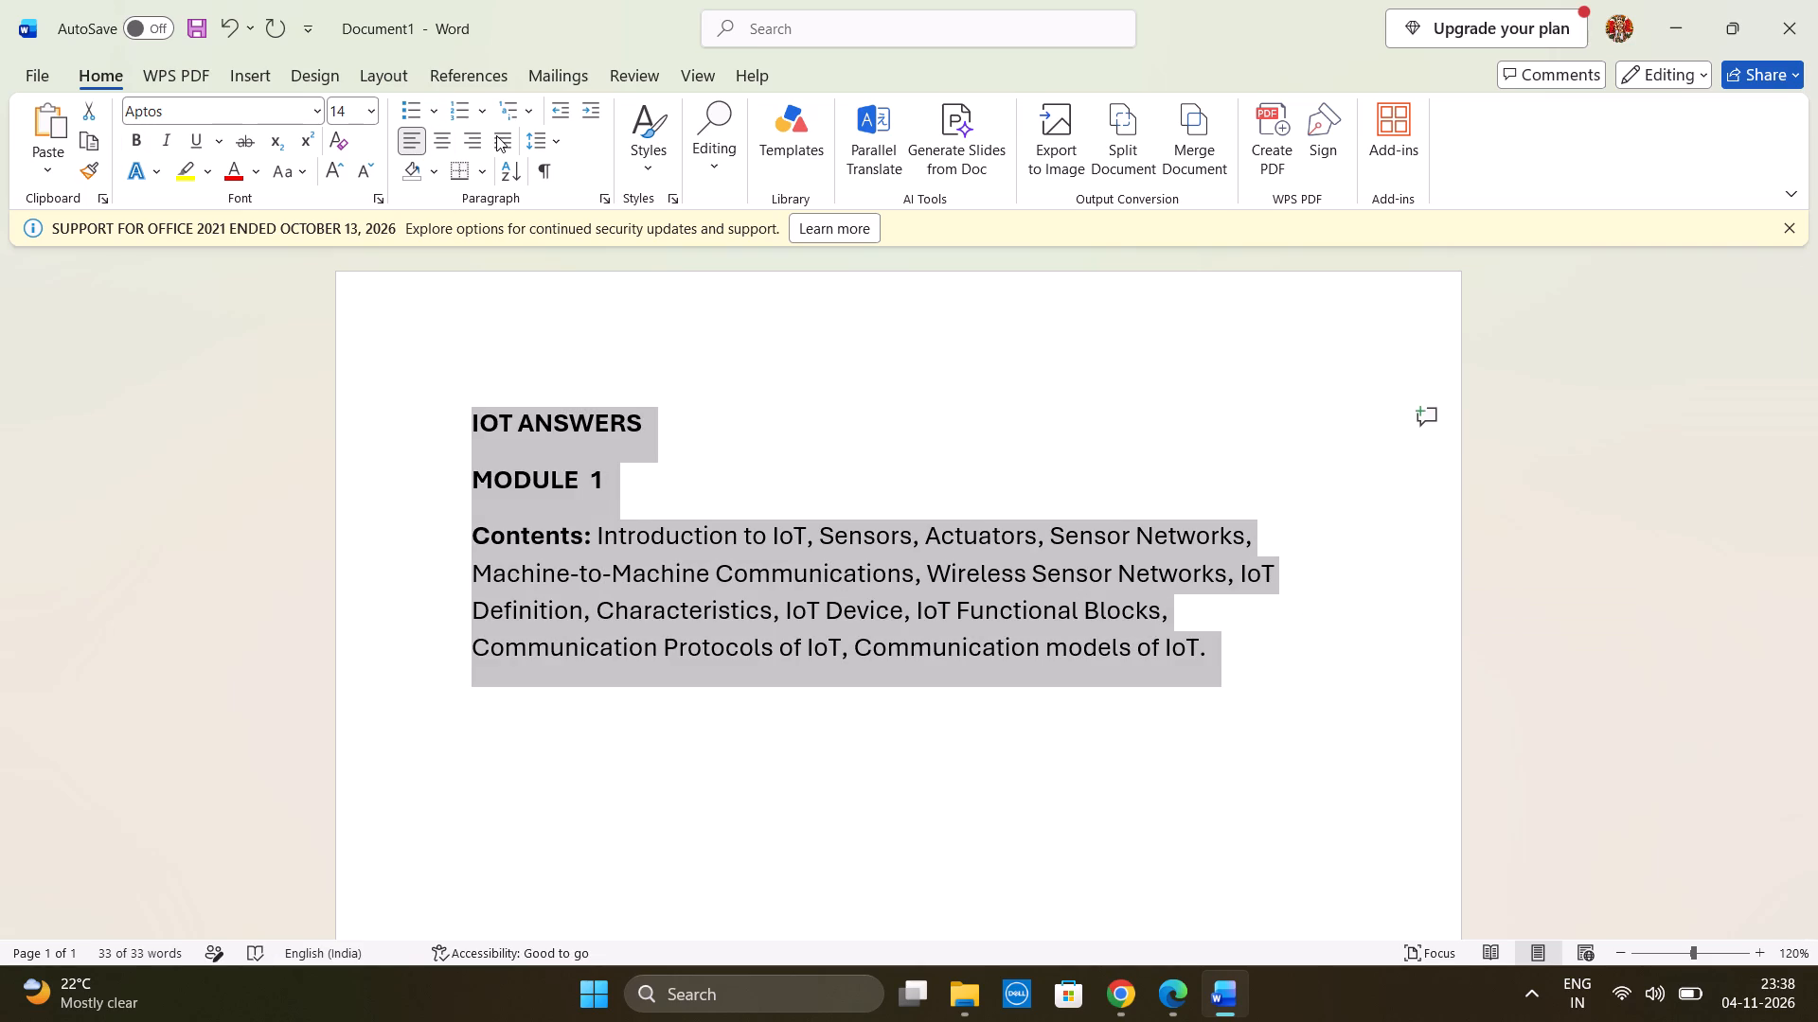
{"action": "left_click", "coordinate": [496, 135]}
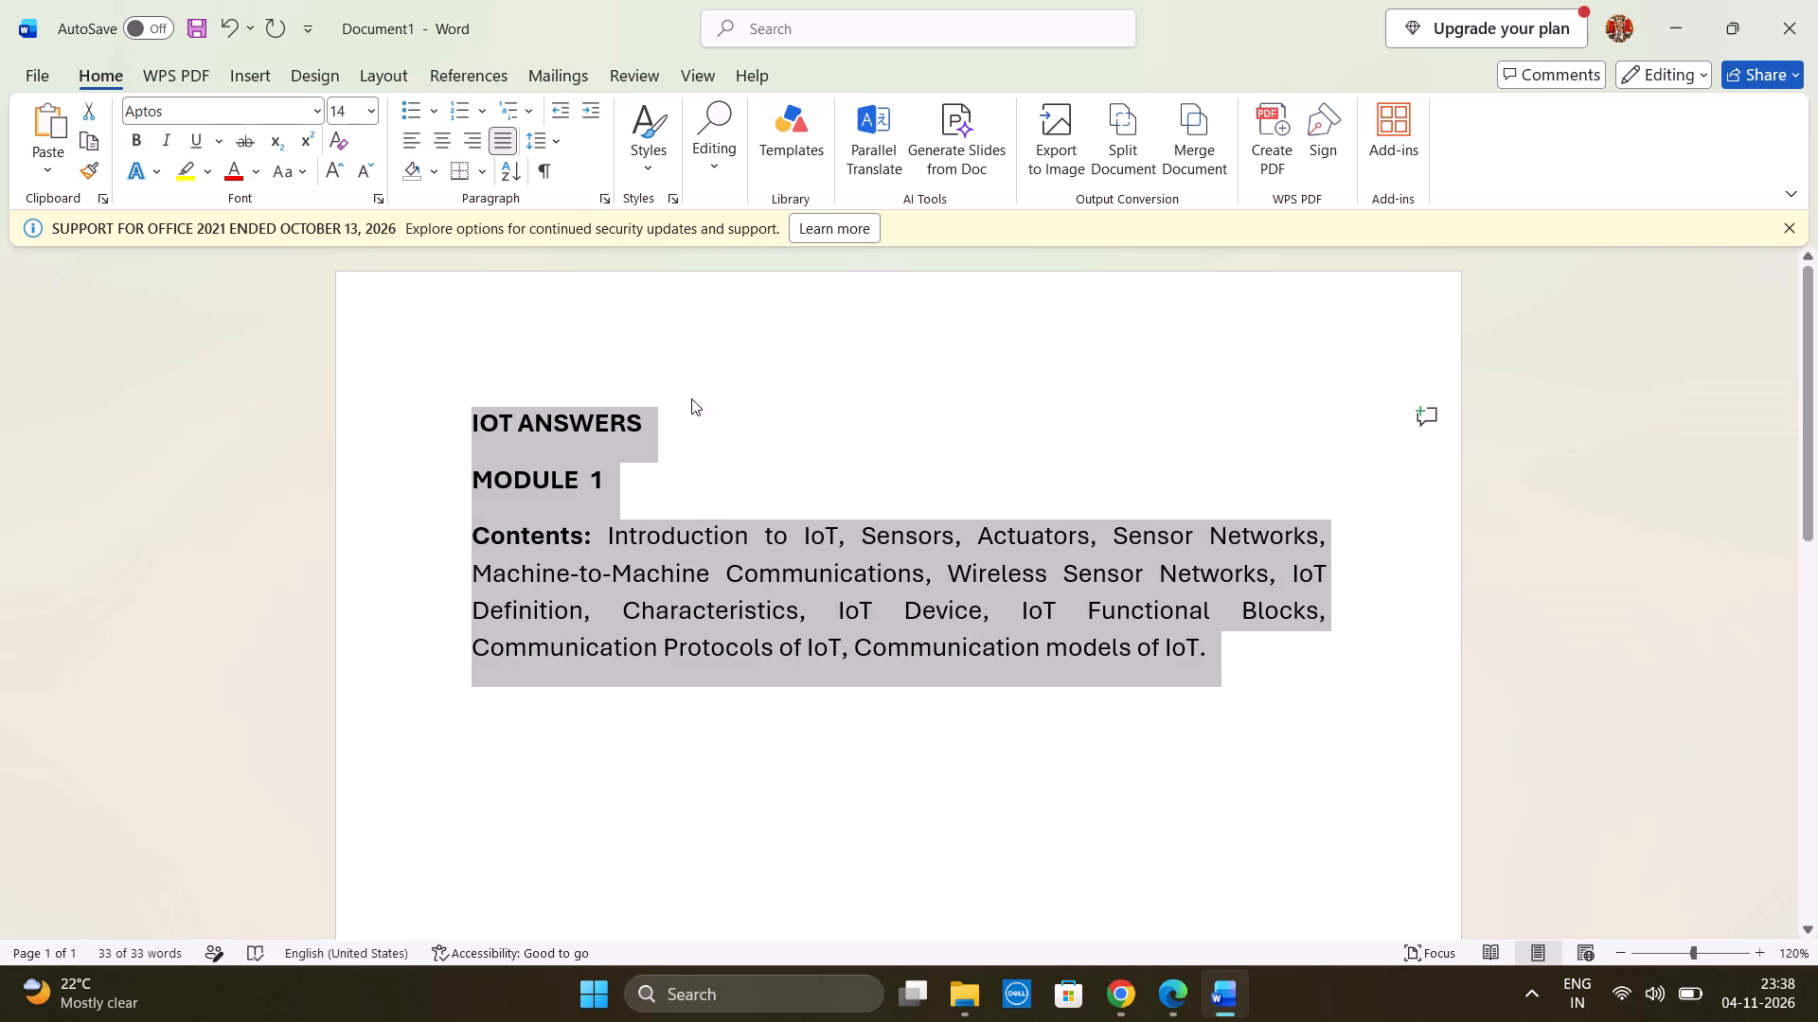
{"action": "left_click", "coordinate": [718, 412]}
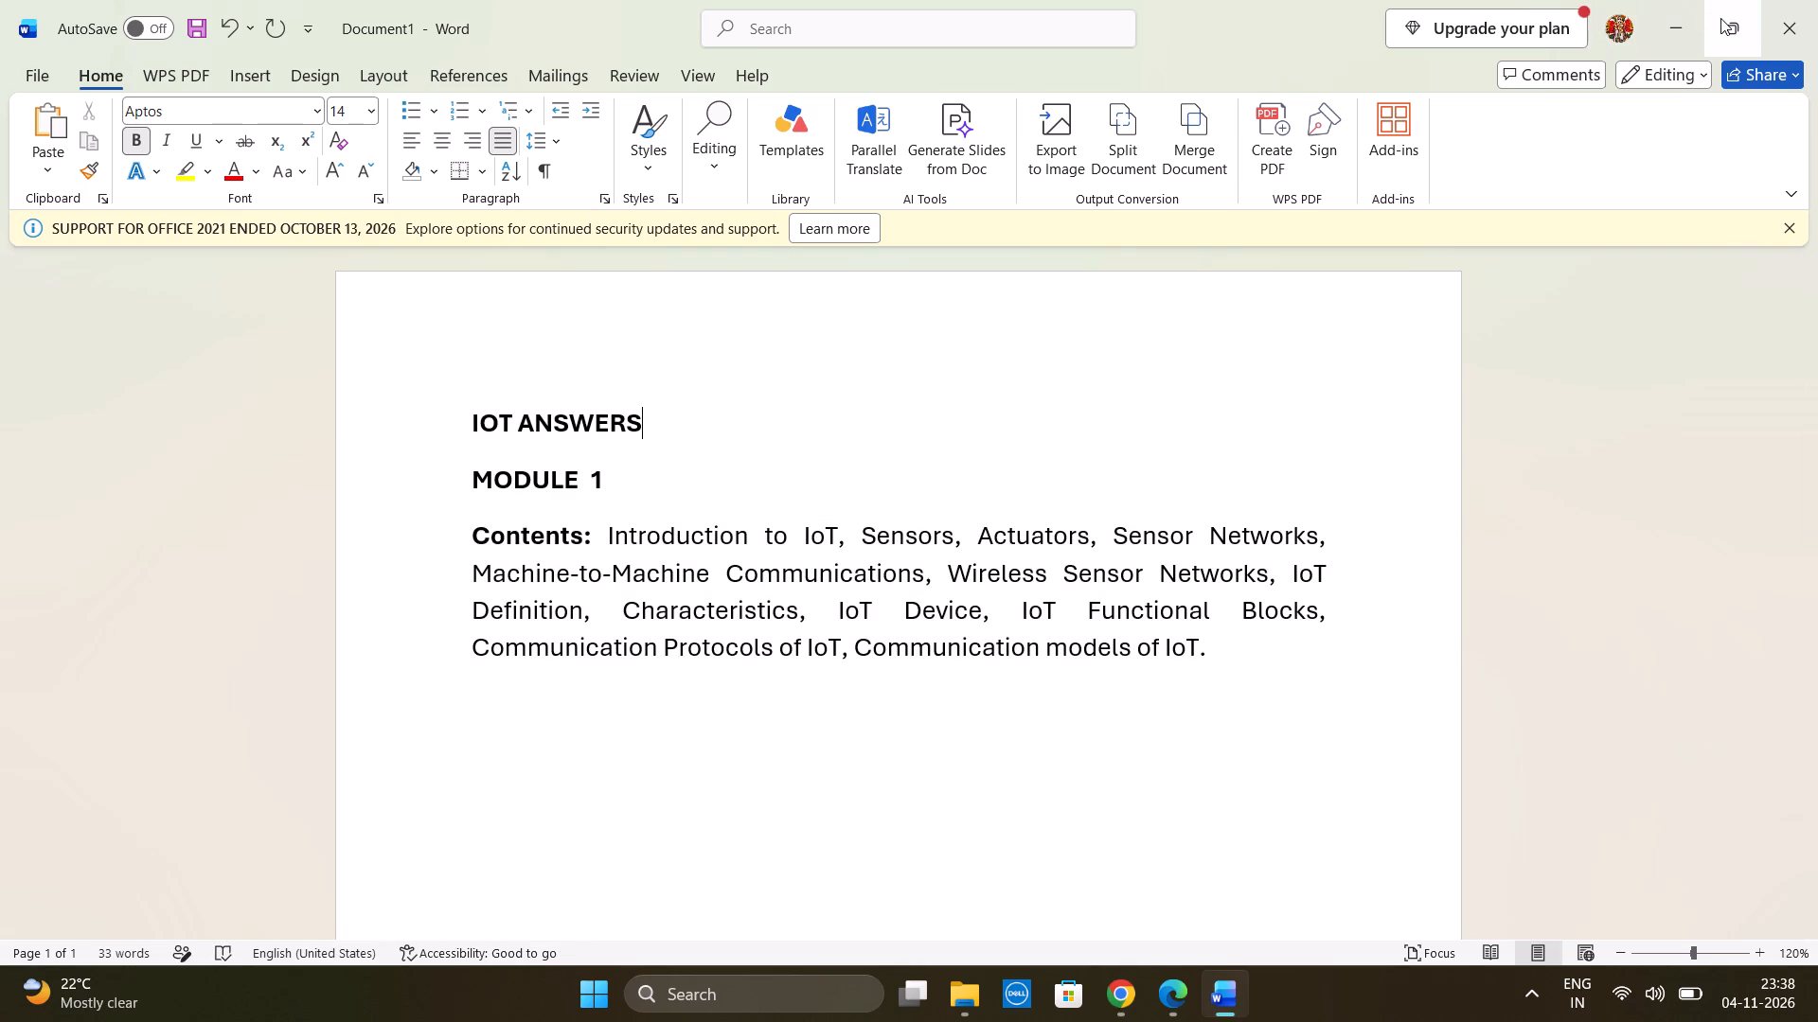
Restore the IOT ANSWERS document window to half the screen, beside the IoT PDF.
{"action": "left_click", "coordinate": [1647, 61]}
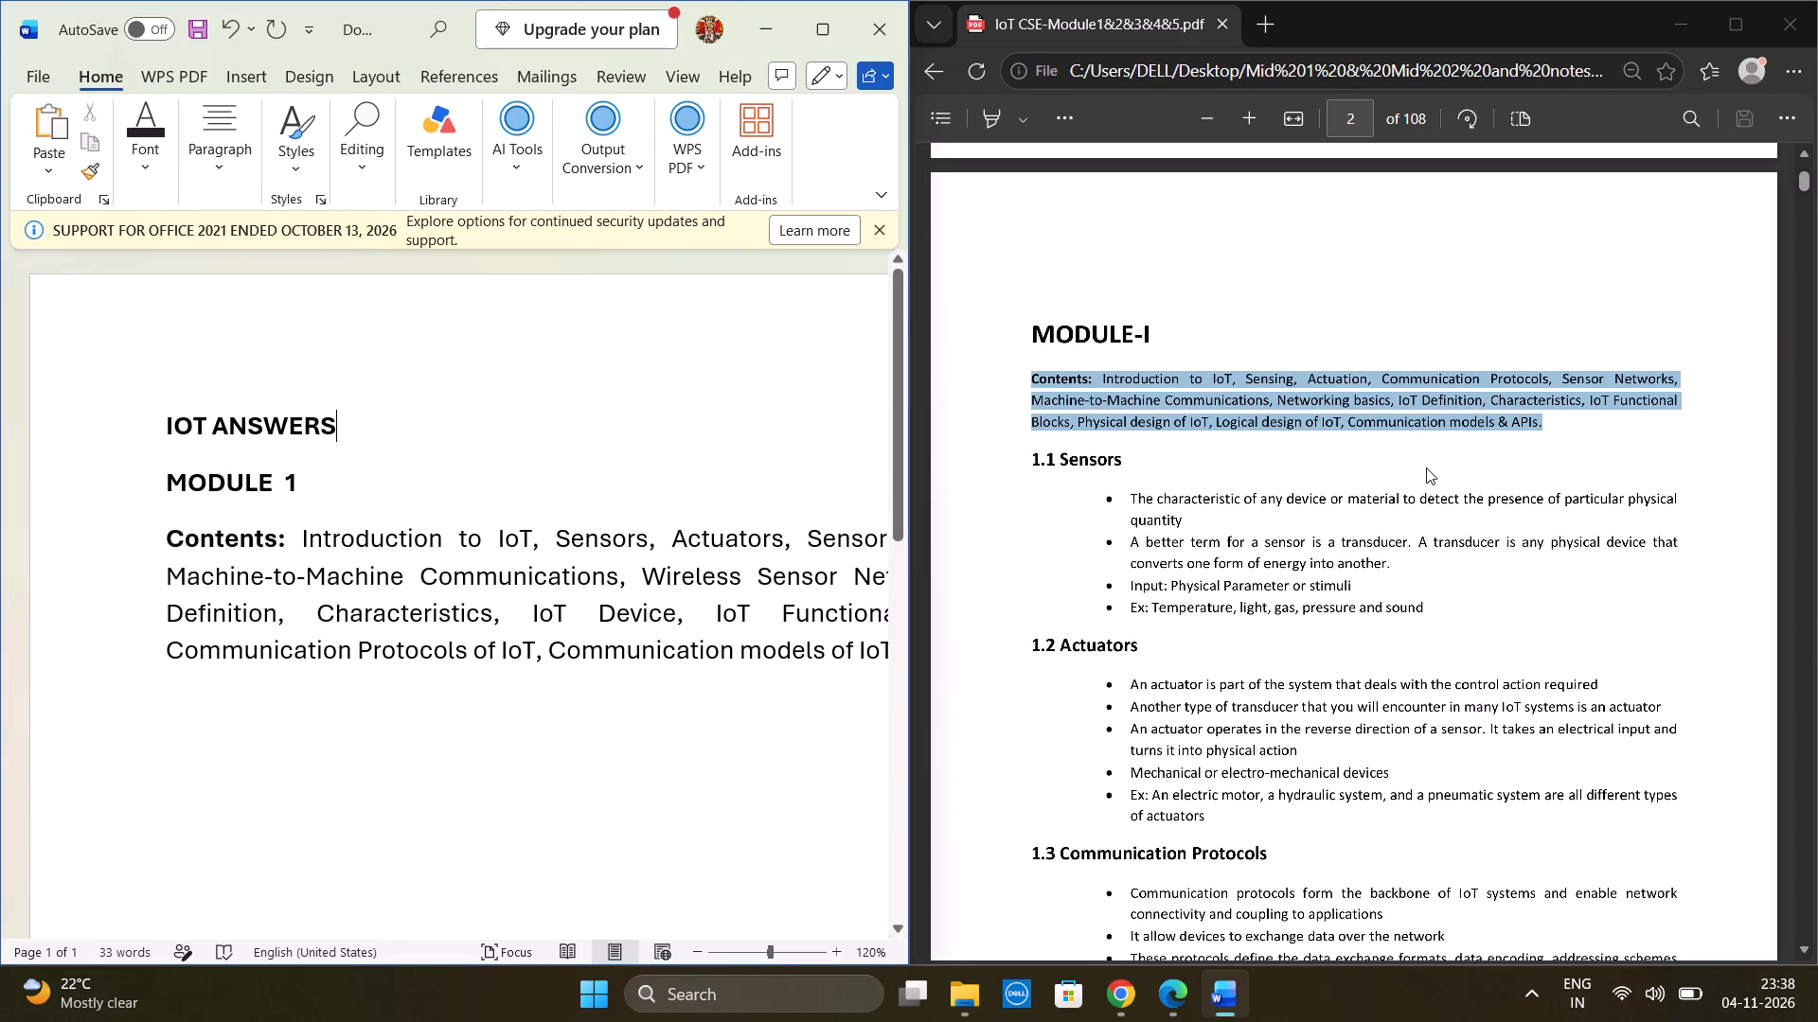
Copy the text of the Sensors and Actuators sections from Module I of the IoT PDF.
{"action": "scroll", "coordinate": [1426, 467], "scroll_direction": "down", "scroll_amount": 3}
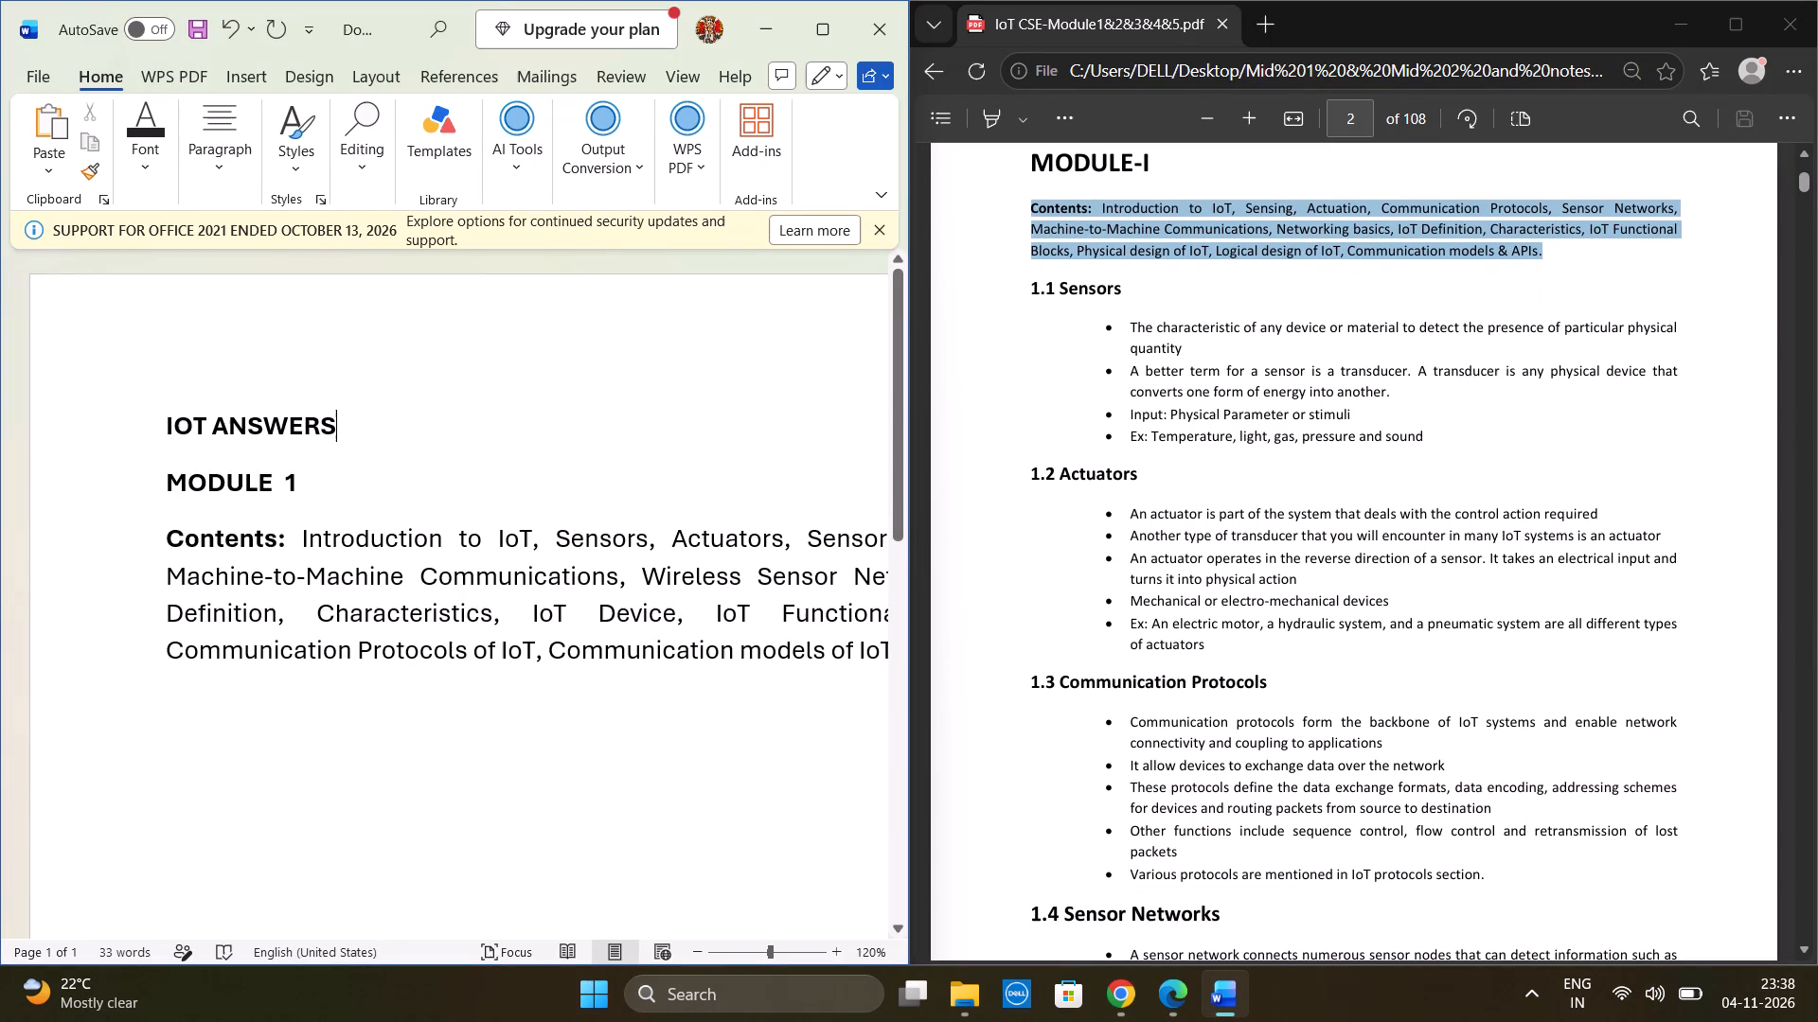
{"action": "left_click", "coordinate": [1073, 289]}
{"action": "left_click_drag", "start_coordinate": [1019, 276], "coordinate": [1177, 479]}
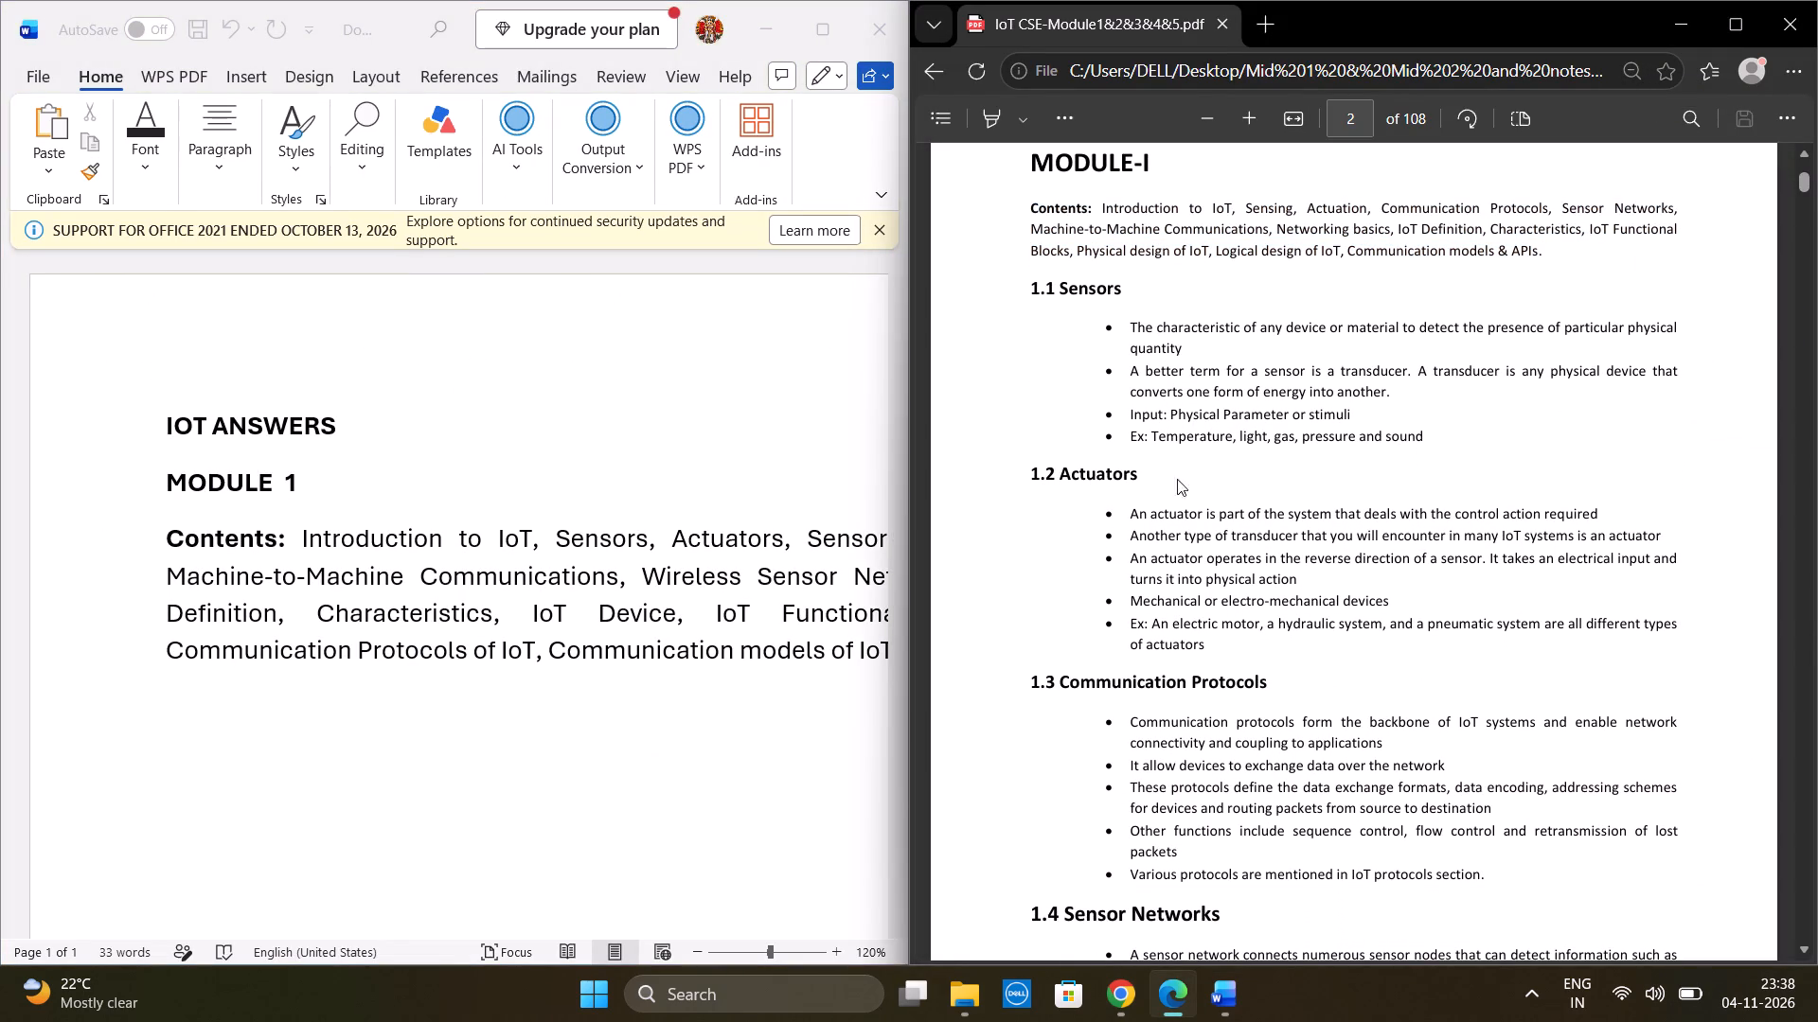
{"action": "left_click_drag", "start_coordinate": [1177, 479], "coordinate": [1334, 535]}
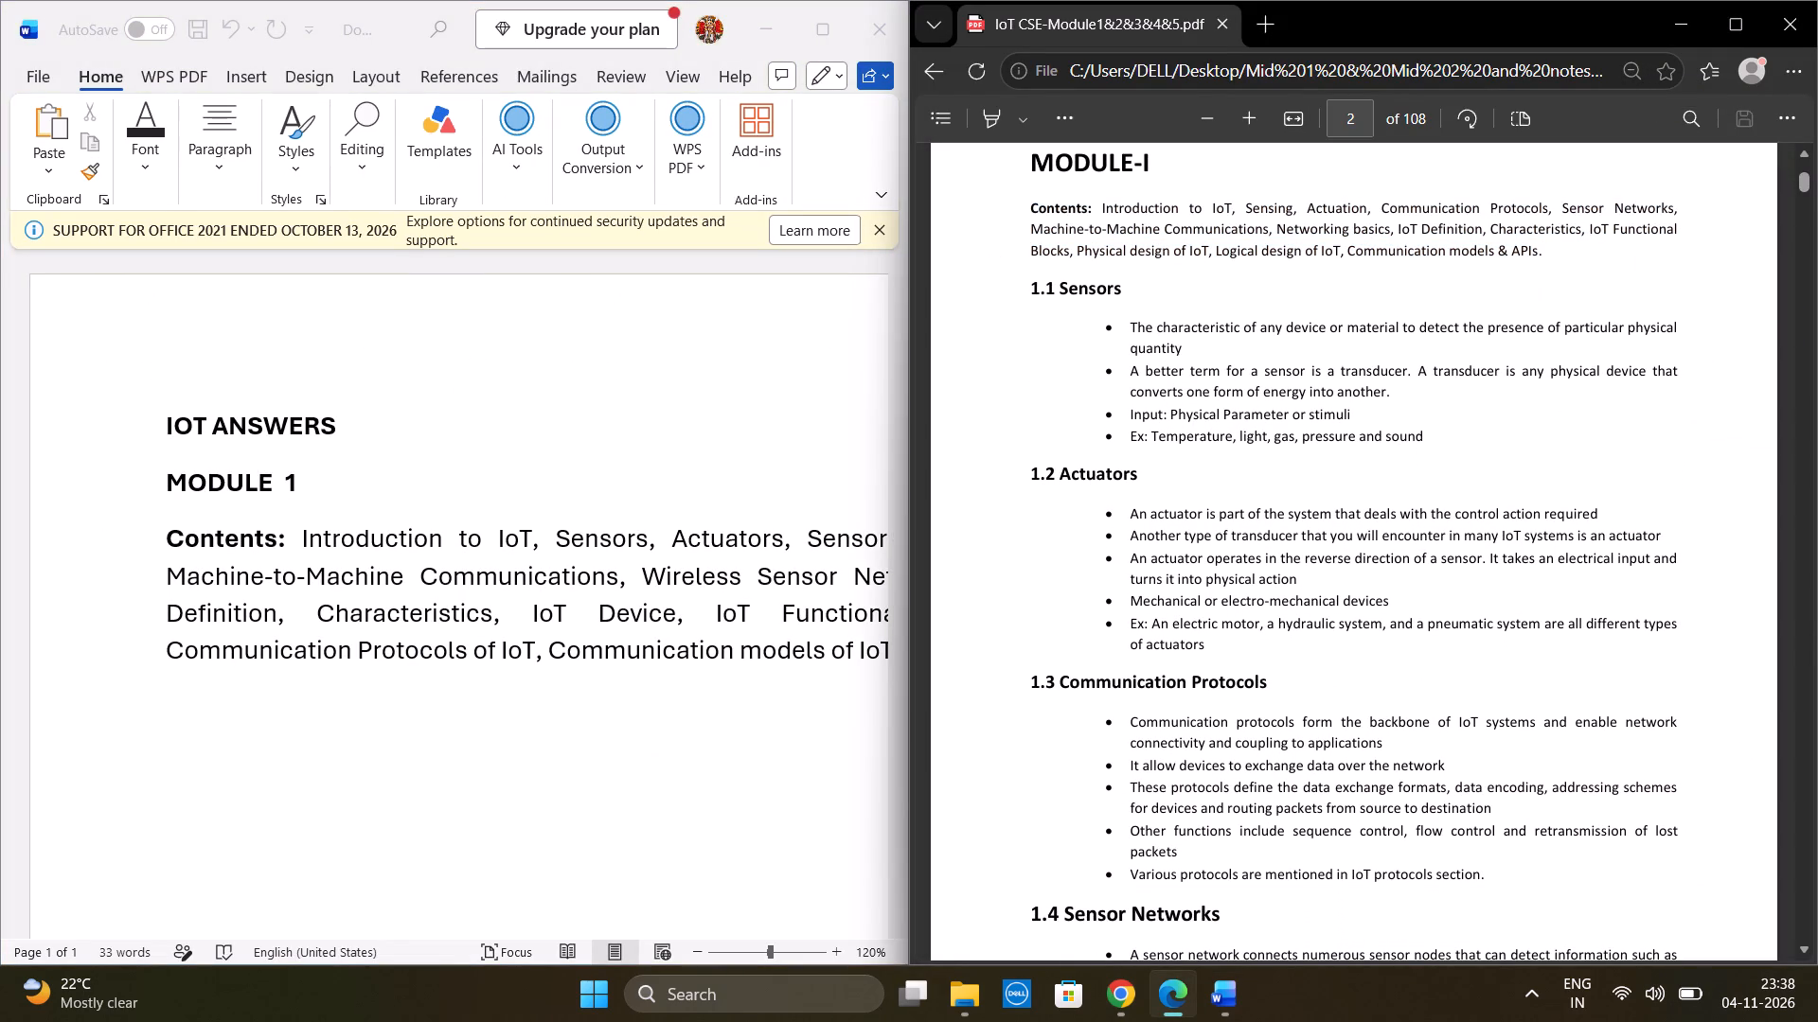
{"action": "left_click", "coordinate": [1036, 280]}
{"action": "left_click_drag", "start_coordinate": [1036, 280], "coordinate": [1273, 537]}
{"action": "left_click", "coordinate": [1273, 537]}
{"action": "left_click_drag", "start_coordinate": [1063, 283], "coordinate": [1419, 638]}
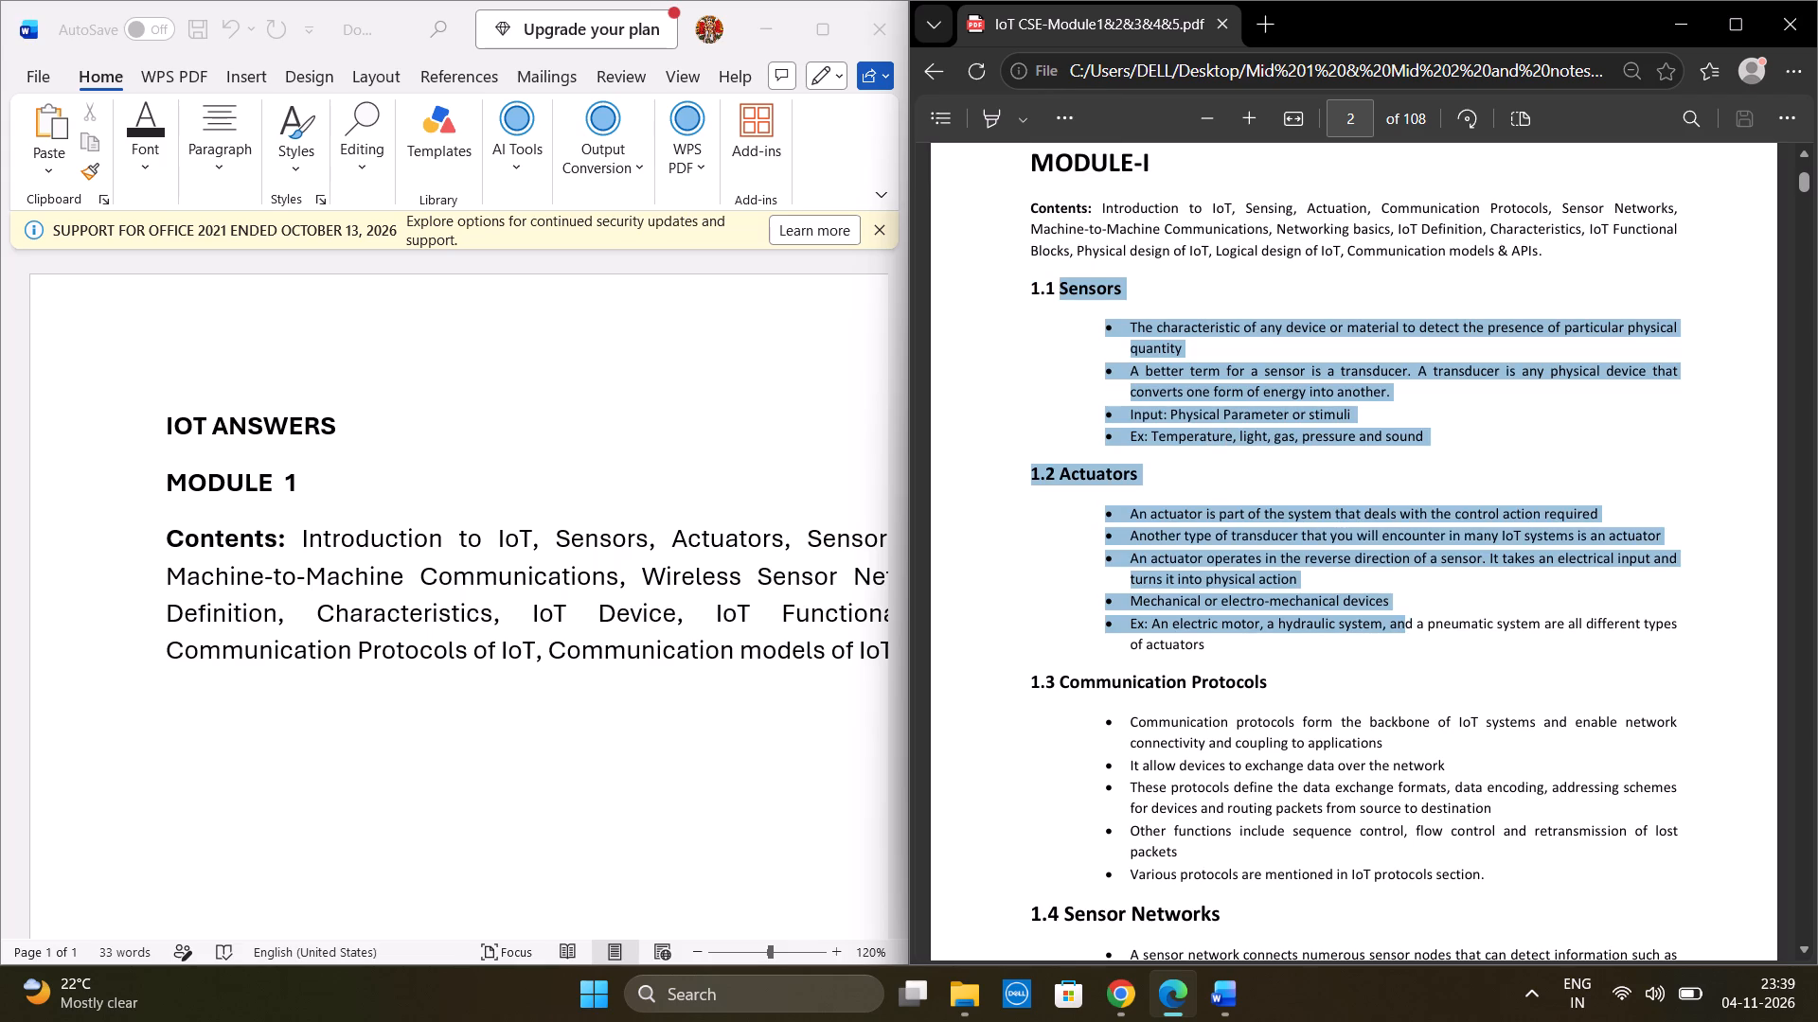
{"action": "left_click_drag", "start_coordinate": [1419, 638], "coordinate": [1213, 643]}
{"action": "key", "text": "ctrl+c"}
Add two new paragraphs after the Contents paragraph in the IOT ANSWERS document.
{"action": "left_click", "coordinate": [432, 800]}
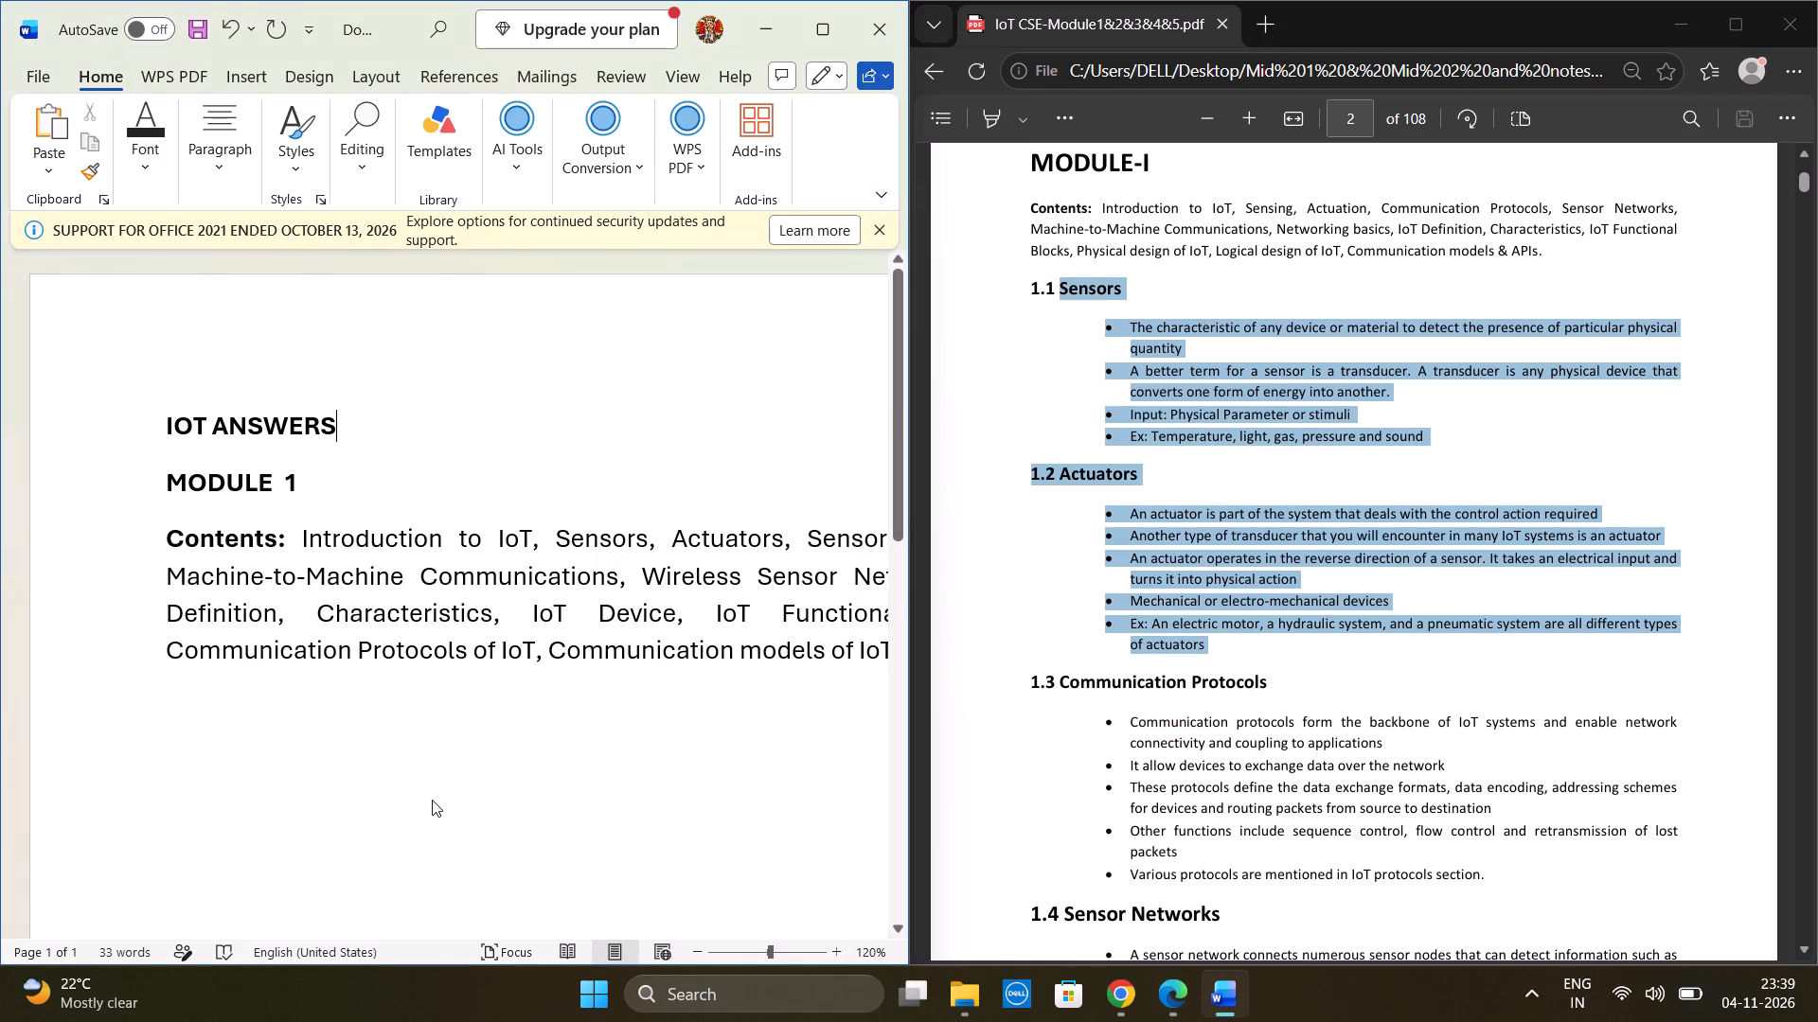
{"action": "left_click", "coordinate": [432, 800]}
{"action": "scroll", "coordinate": [432, 800], "scroll_direction": "down", "scroll_amount": 3}
{"action": "scroll", "coordinate": [432, 800], "scroll_direction": "up", "scroll_amount": 2}
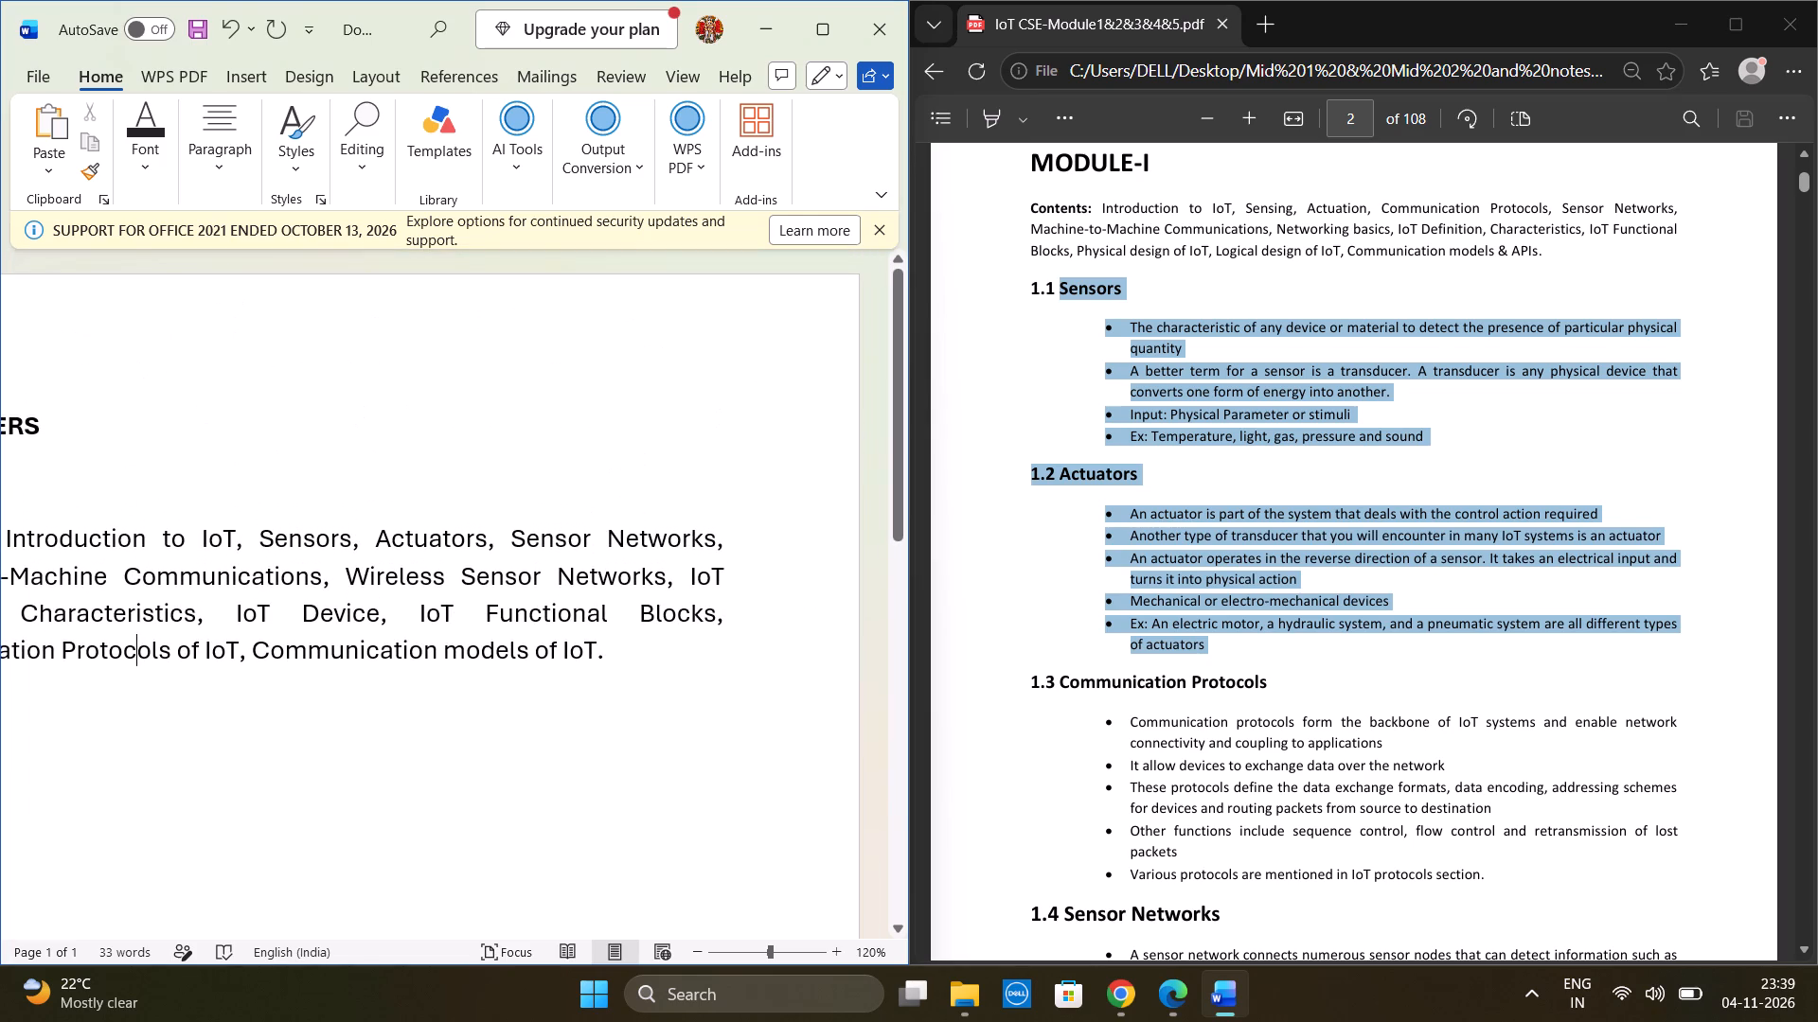
{"action": "left_click", "coordinate": [633, 675]}
{"action": "key", "text": "Return"}
{"action": "key", "text": "Return"}
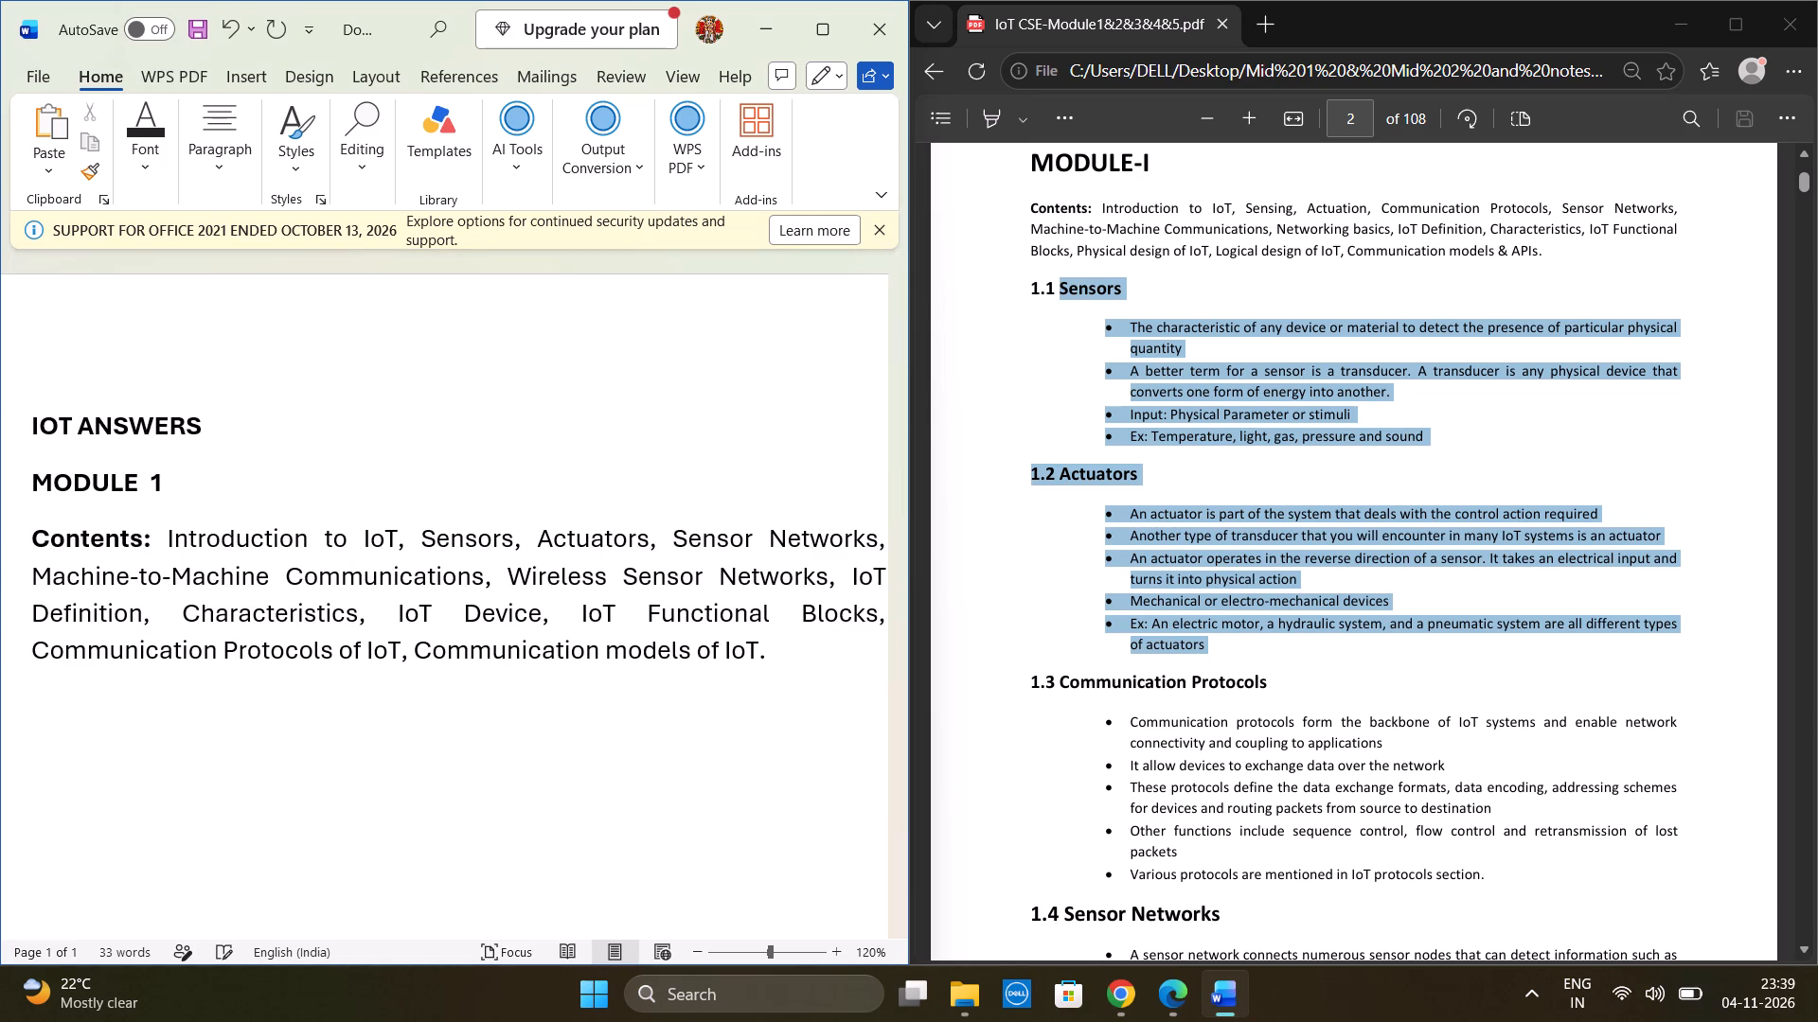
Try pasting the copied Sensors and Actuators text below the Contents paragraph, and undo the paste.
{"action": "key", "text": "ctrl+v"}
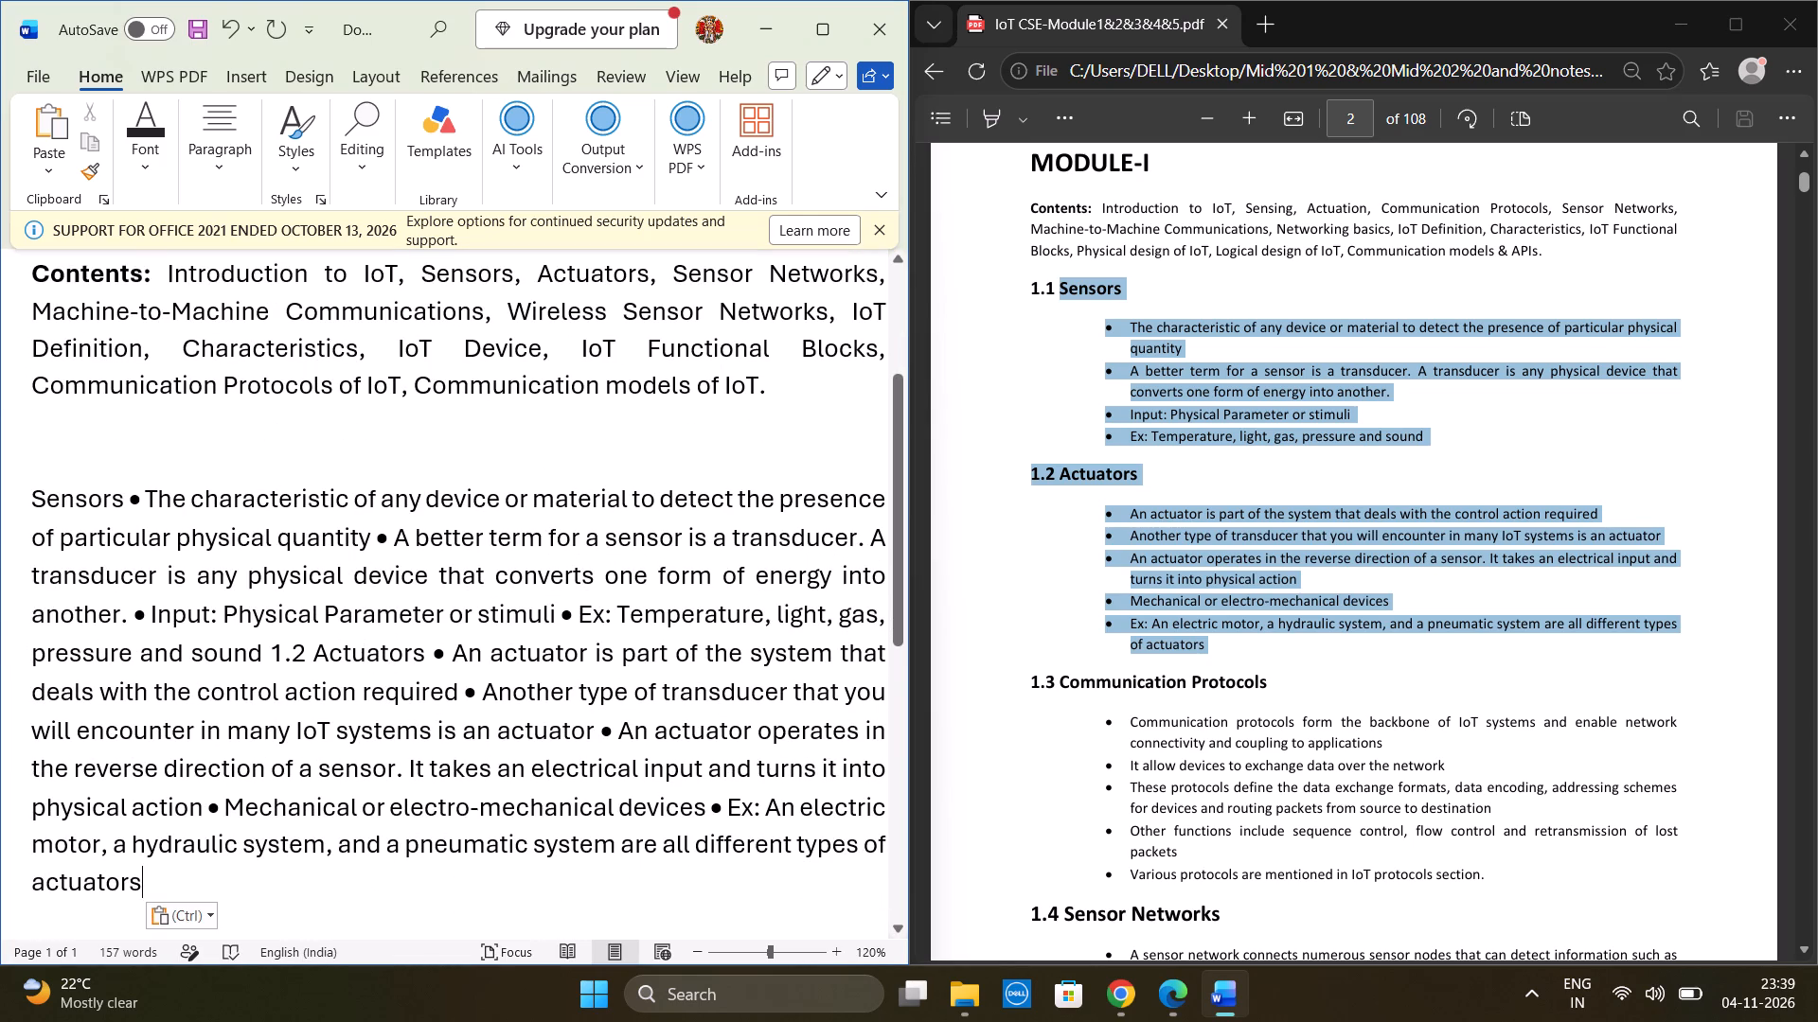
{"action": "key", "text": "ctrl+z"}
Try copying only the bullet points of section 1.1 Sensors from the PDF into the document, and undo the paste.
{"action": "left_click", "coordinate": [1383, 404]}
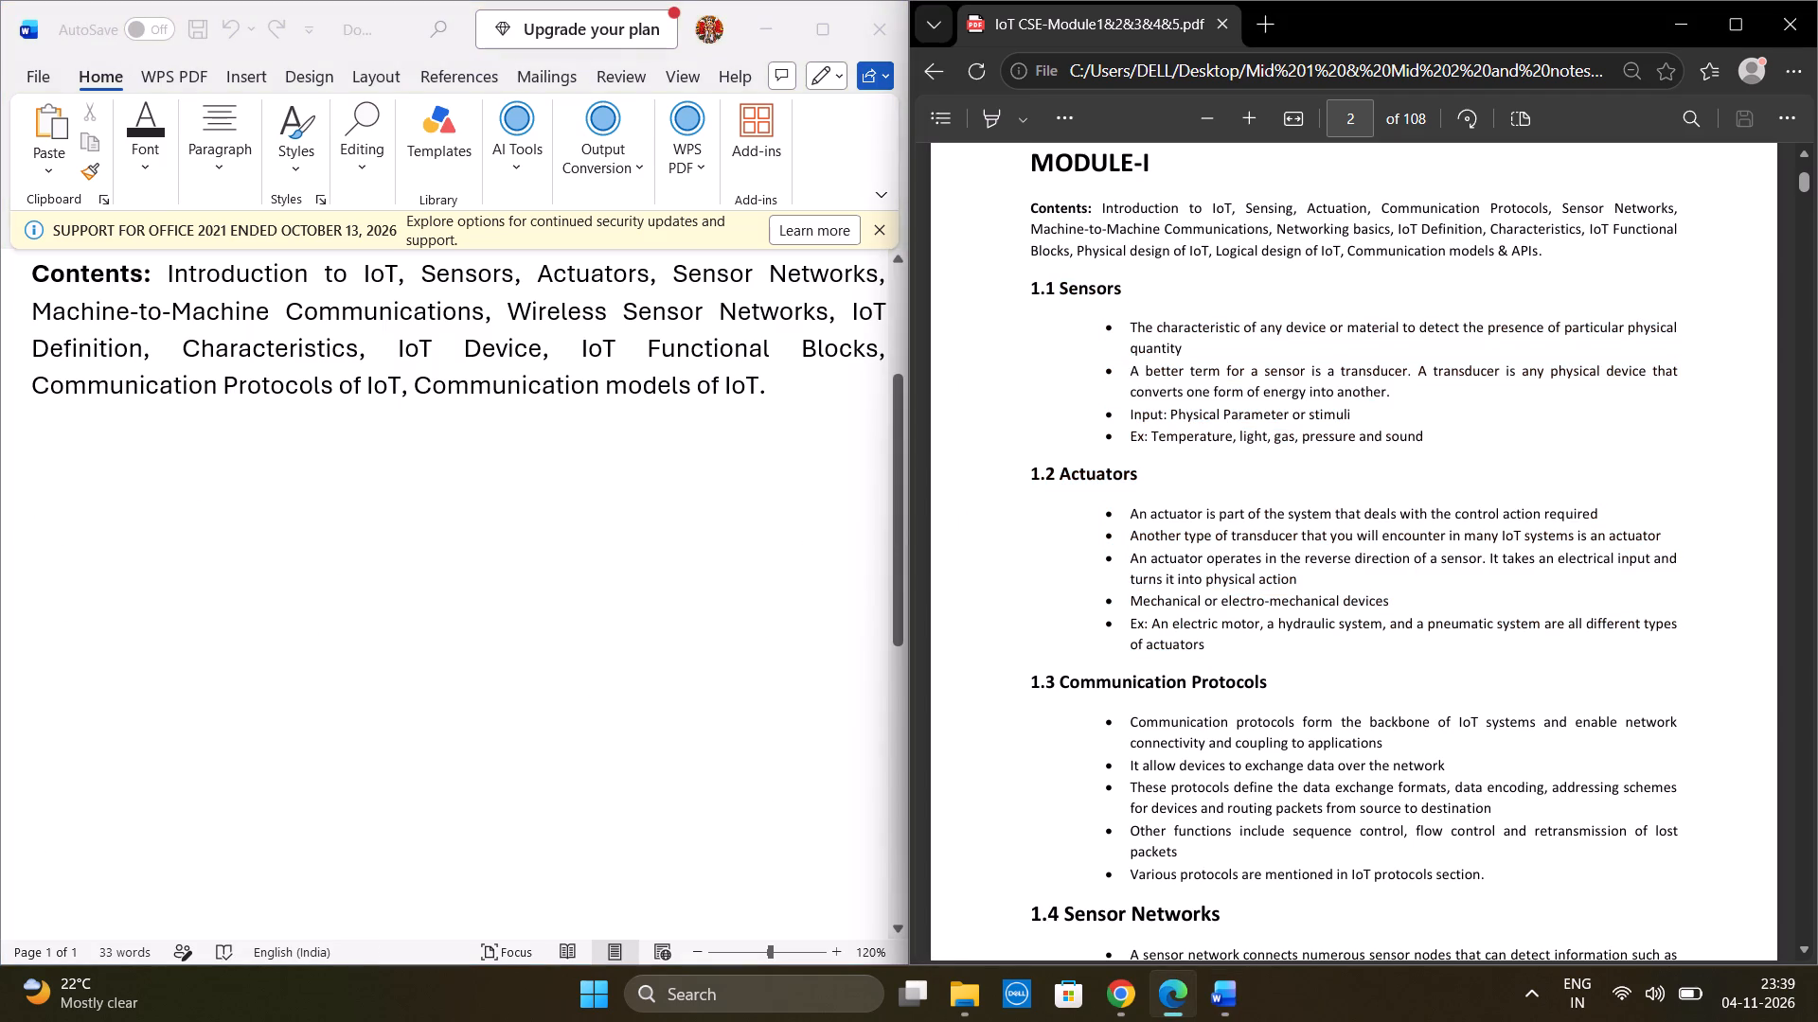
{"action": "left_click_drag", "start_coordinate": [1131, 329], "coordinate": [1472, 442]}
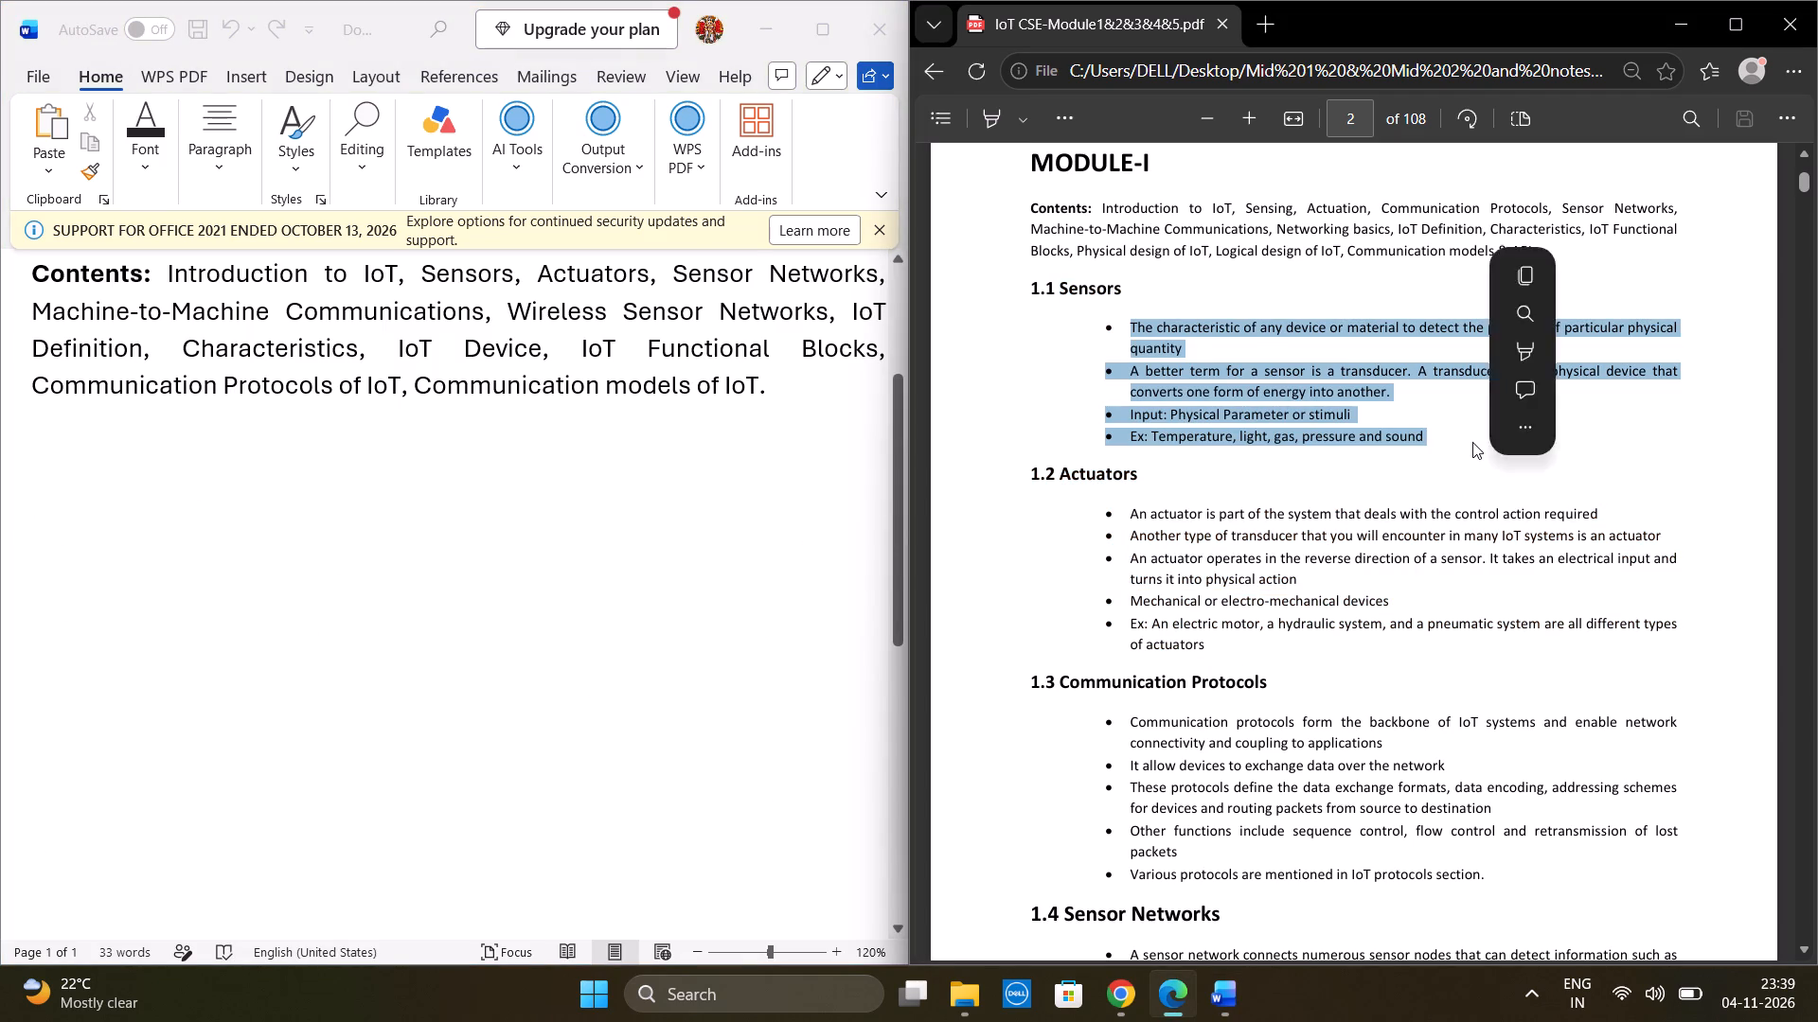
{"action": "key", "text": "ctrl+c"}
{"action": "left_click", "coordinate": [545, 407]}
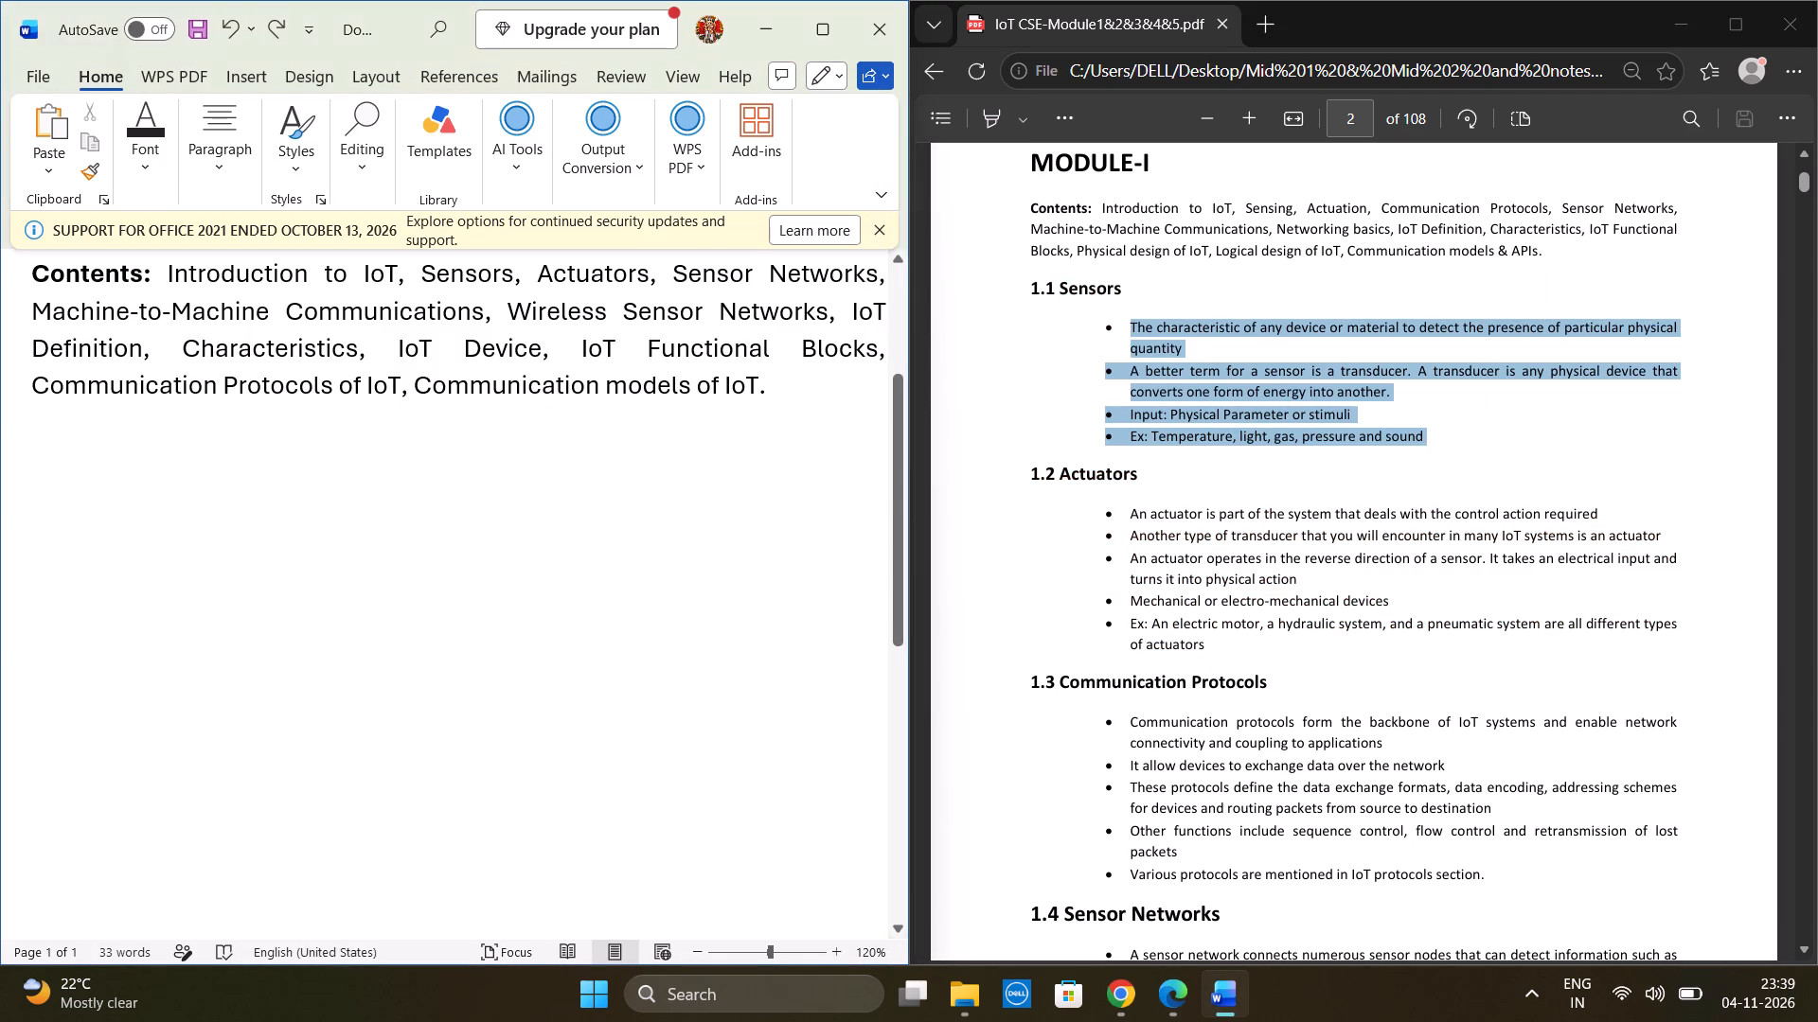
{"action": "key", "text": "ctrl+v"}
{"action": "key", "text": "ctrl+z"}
Capture sections 1.1 Sensors and 1.2 Actuators from the PDF as a screenshot and paste it below the Contents paragraph.
{"action": "left_click", "coordinate": [1275, 520]}
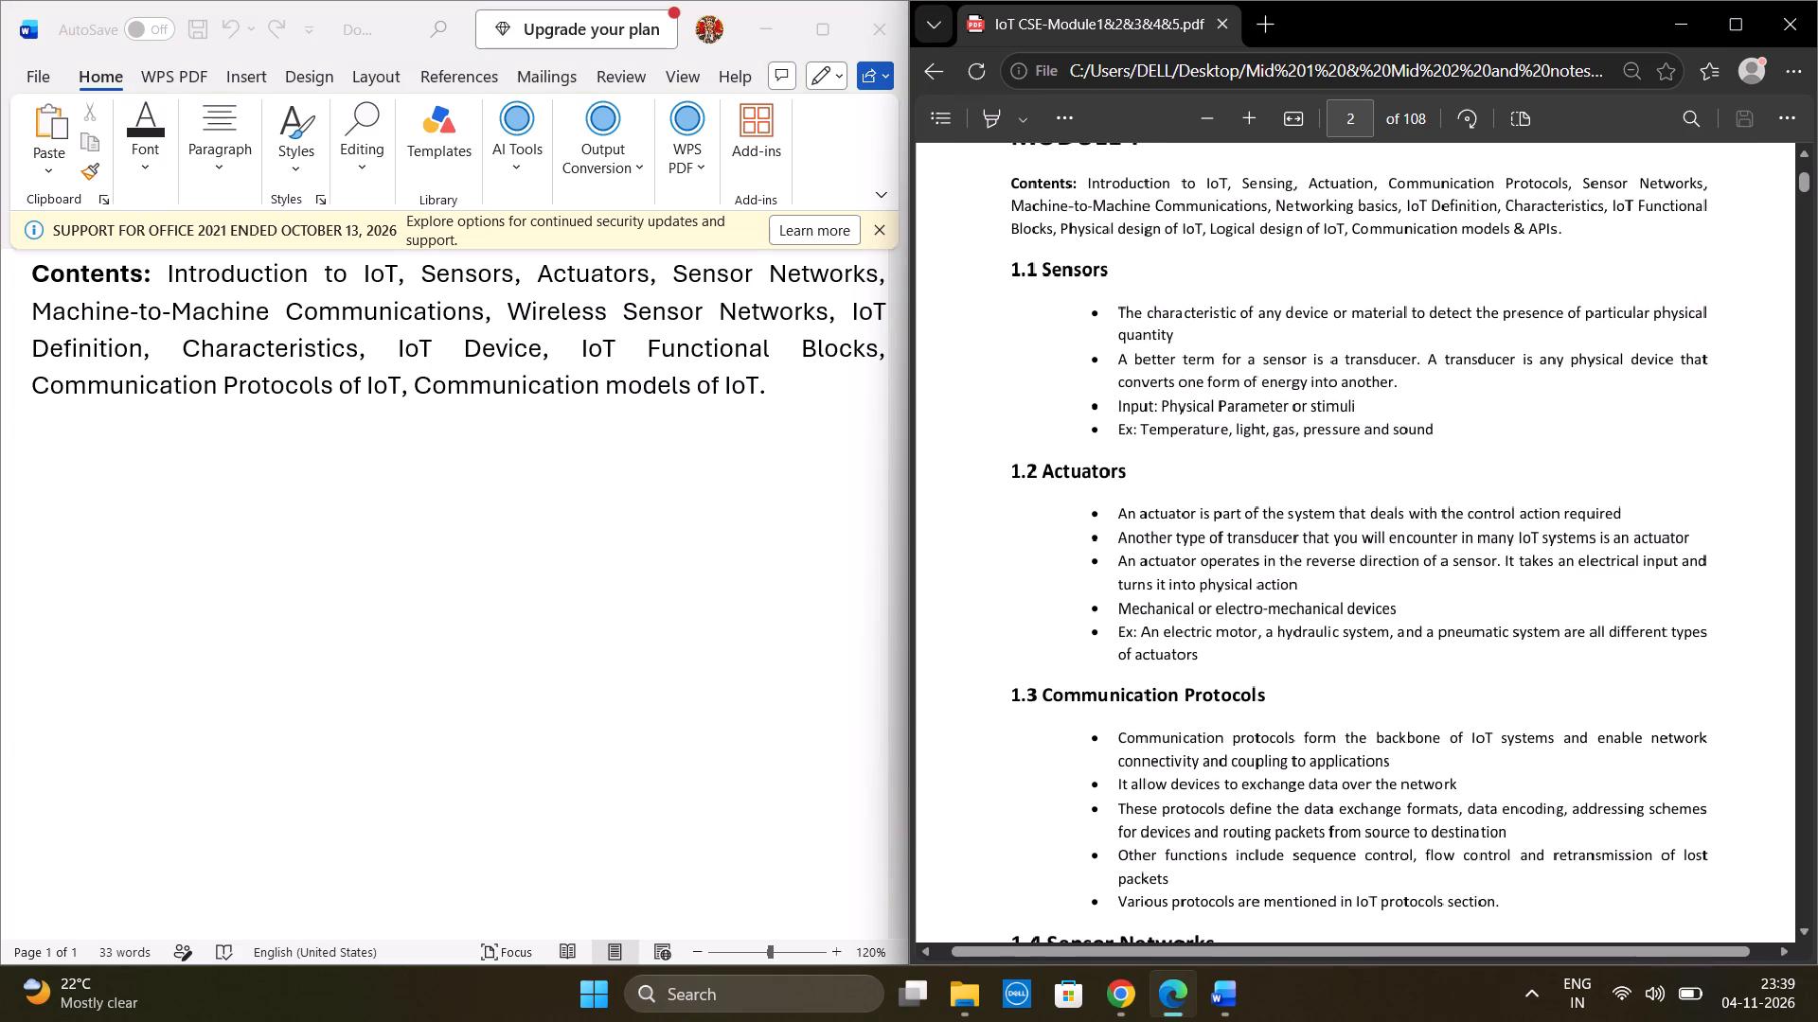
{"action": "key", "text": "shift+super+s"}
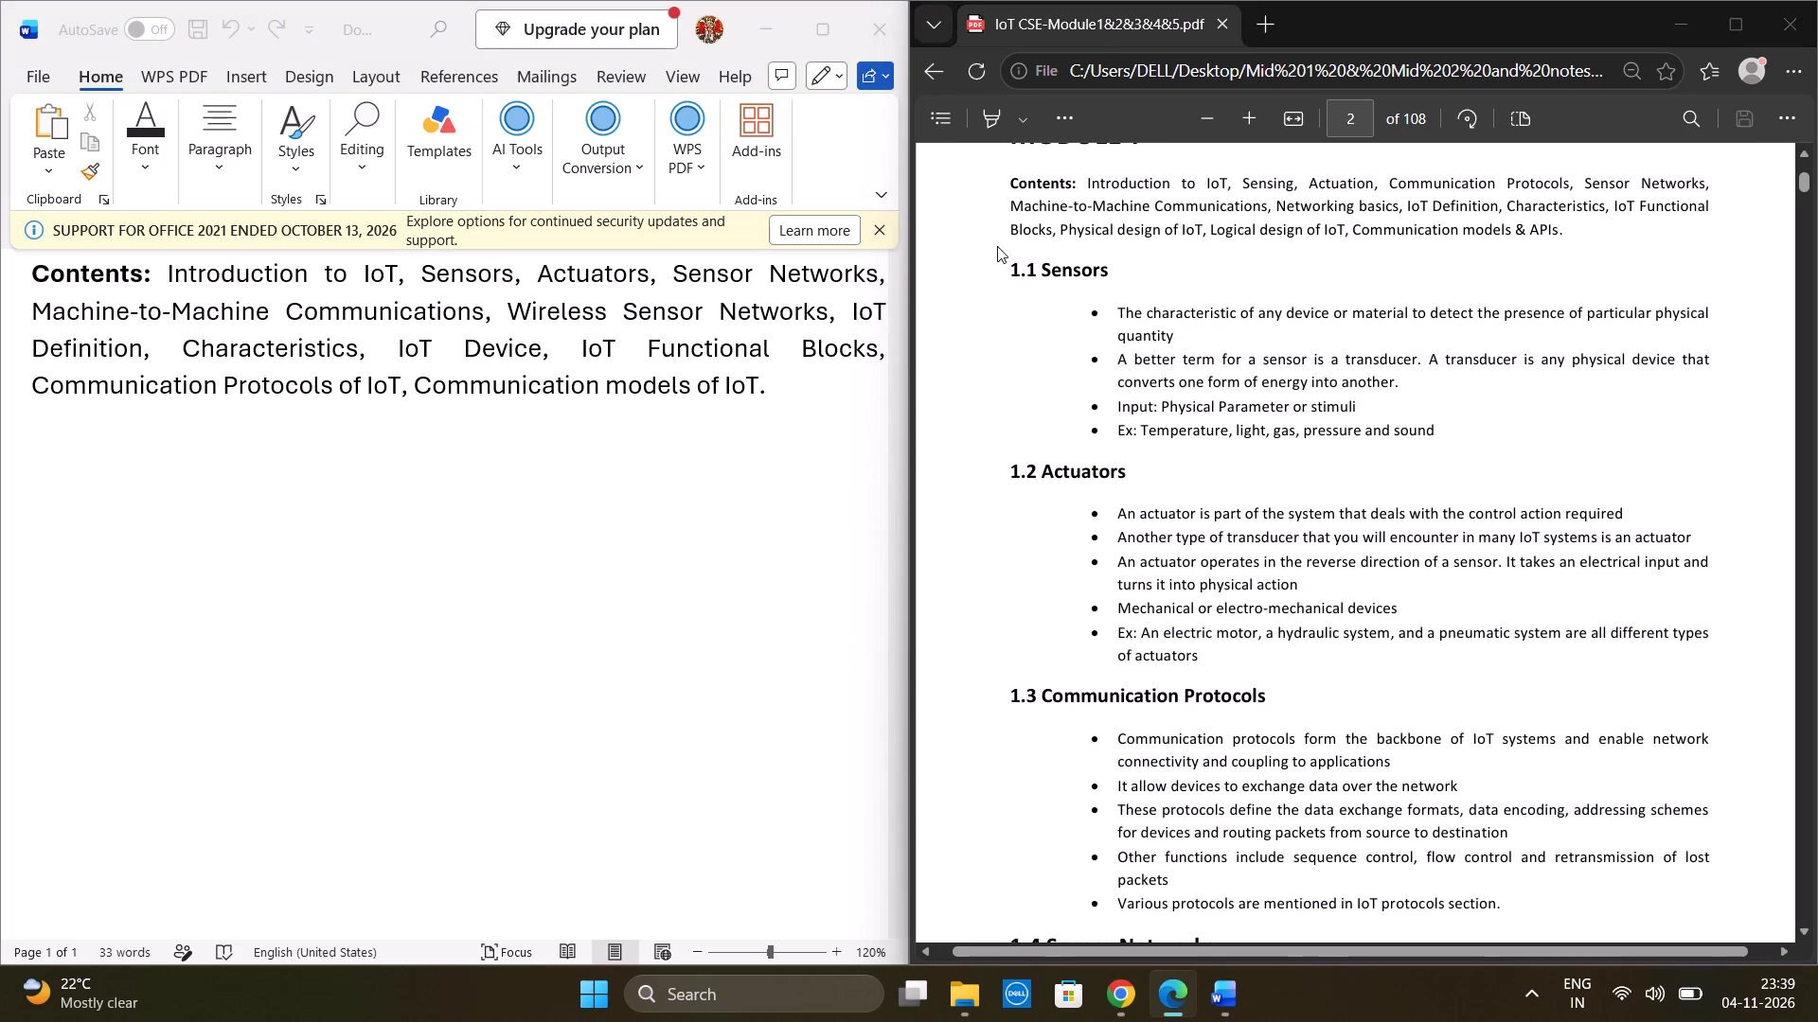
{"action": "left_click", "coordinate": [980, 244]}
{"action": "left_click_drag", "start_coordinate": [980, 244], "coordinate": [1777, 682]}
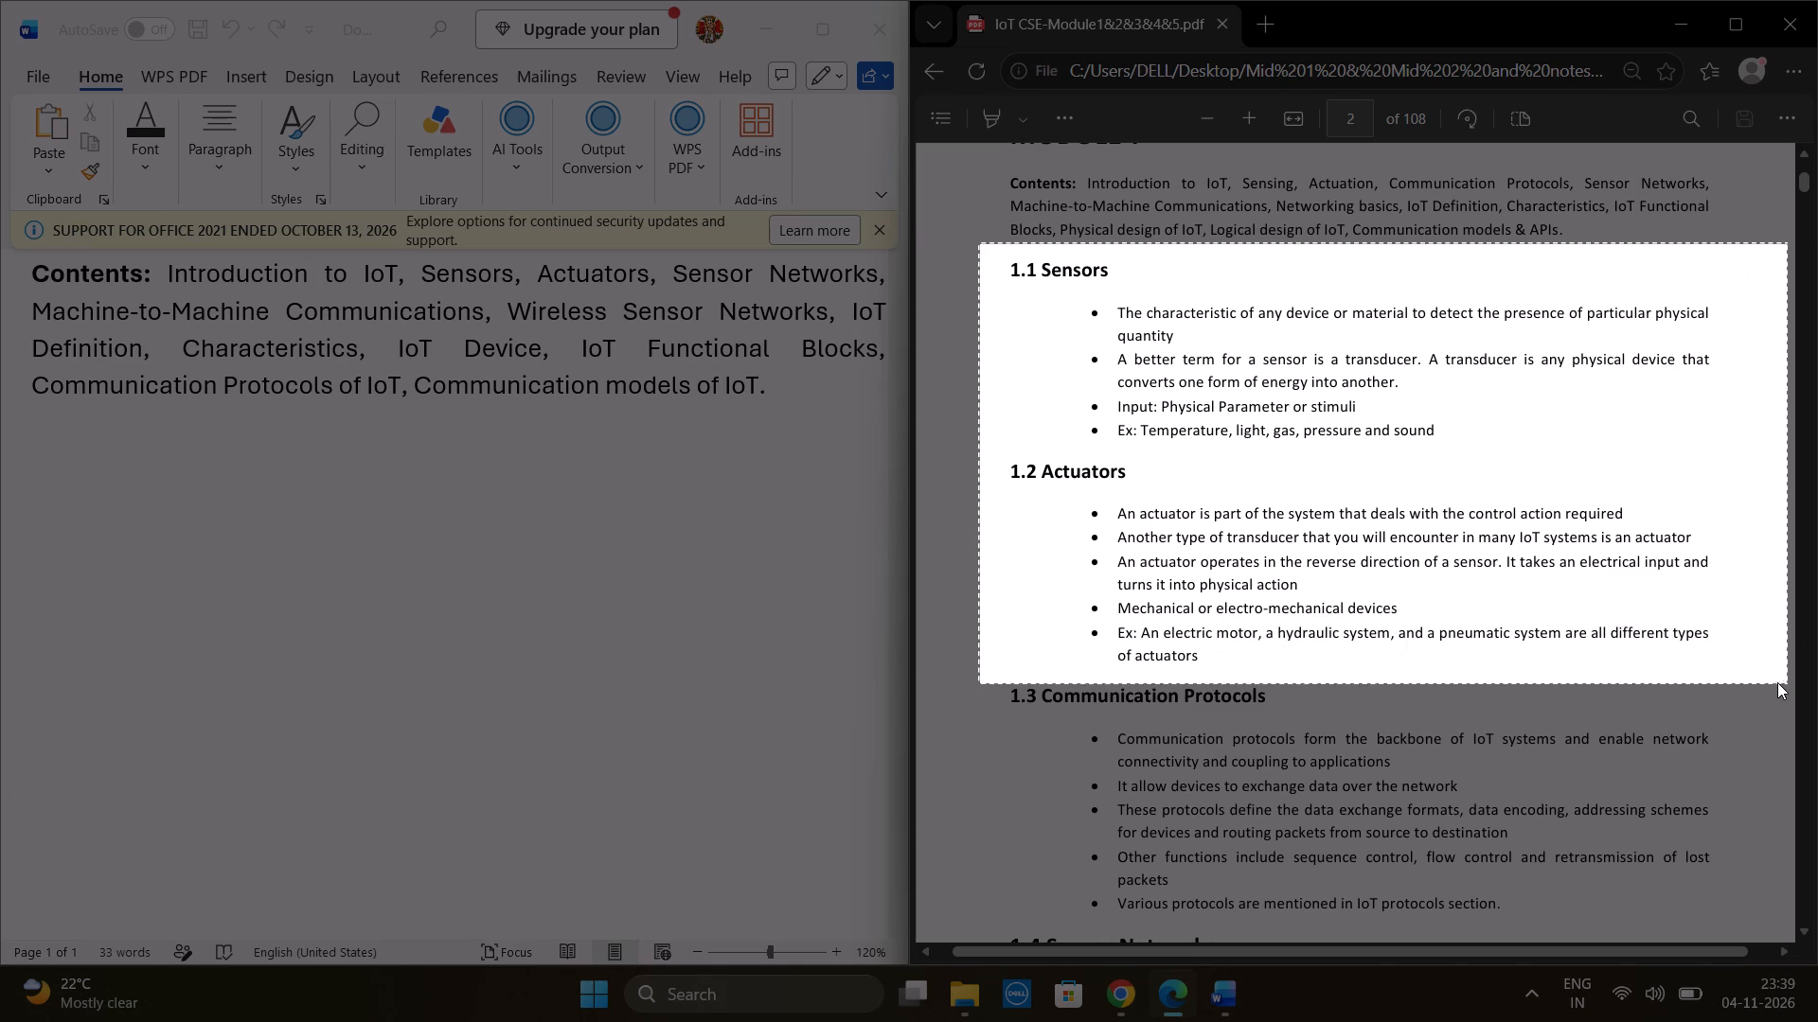
{"action": "left_click_drag", "start_coordinate": [1777, 682], "coordinate": [1789, 678]}
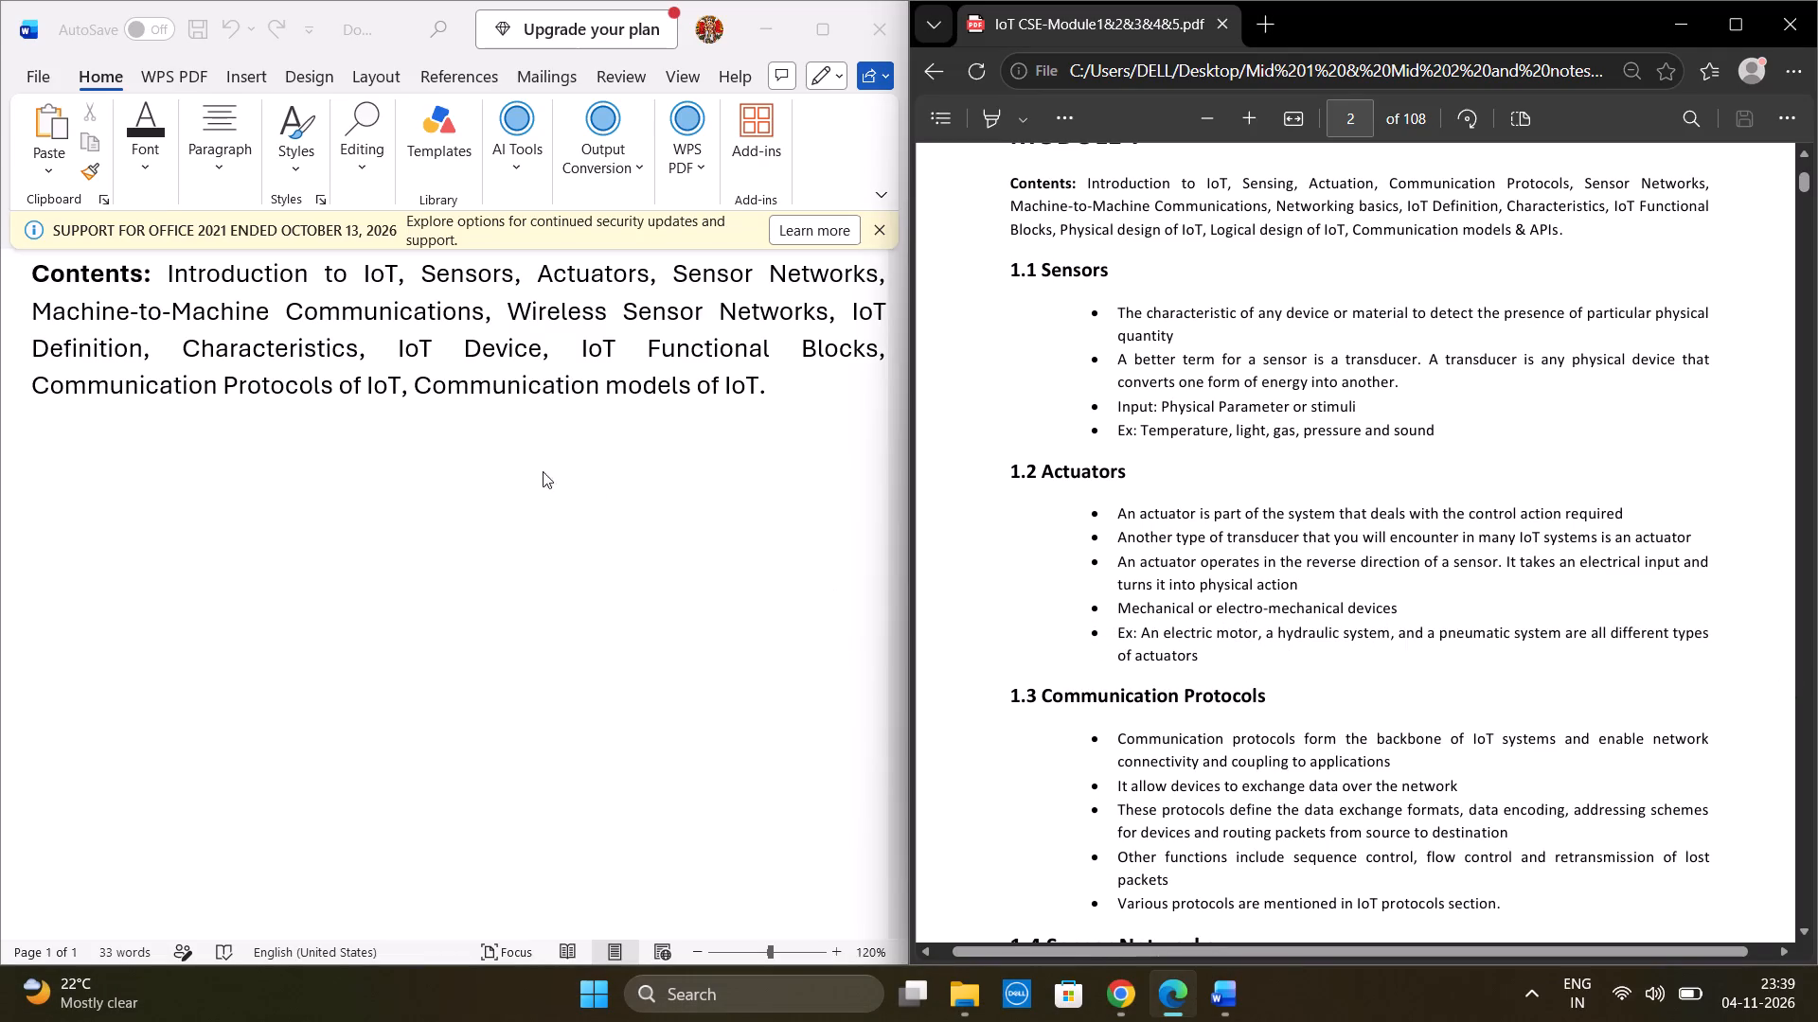
{"action": "left_click", "coordinate": [466, 472]}
{"action": "key", "text": "ctrl+v"}
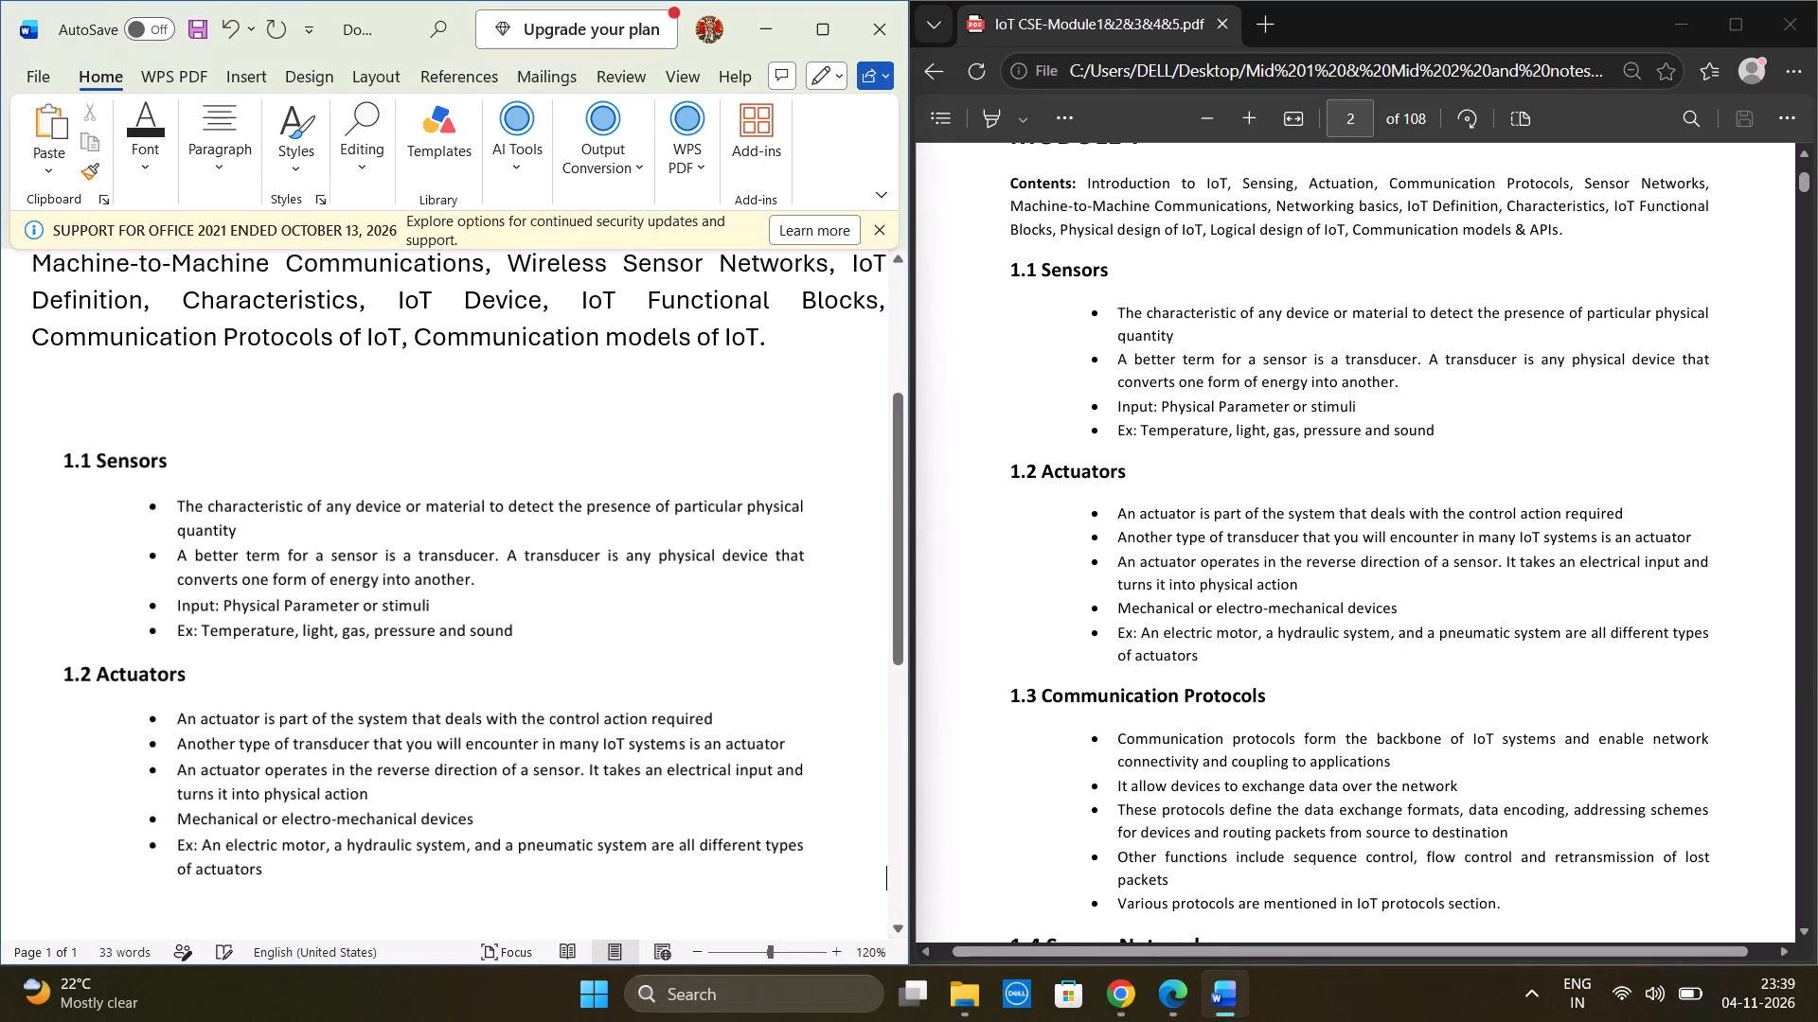
Stretch the pasted Sensors and Actuators picture vertically to make it taller.
{"action": "left_click", "coordinate": [446, 574]}
{"action": "left_click_drag", "start_coordinate": [460, 435], "coordinate": [471, 375]}
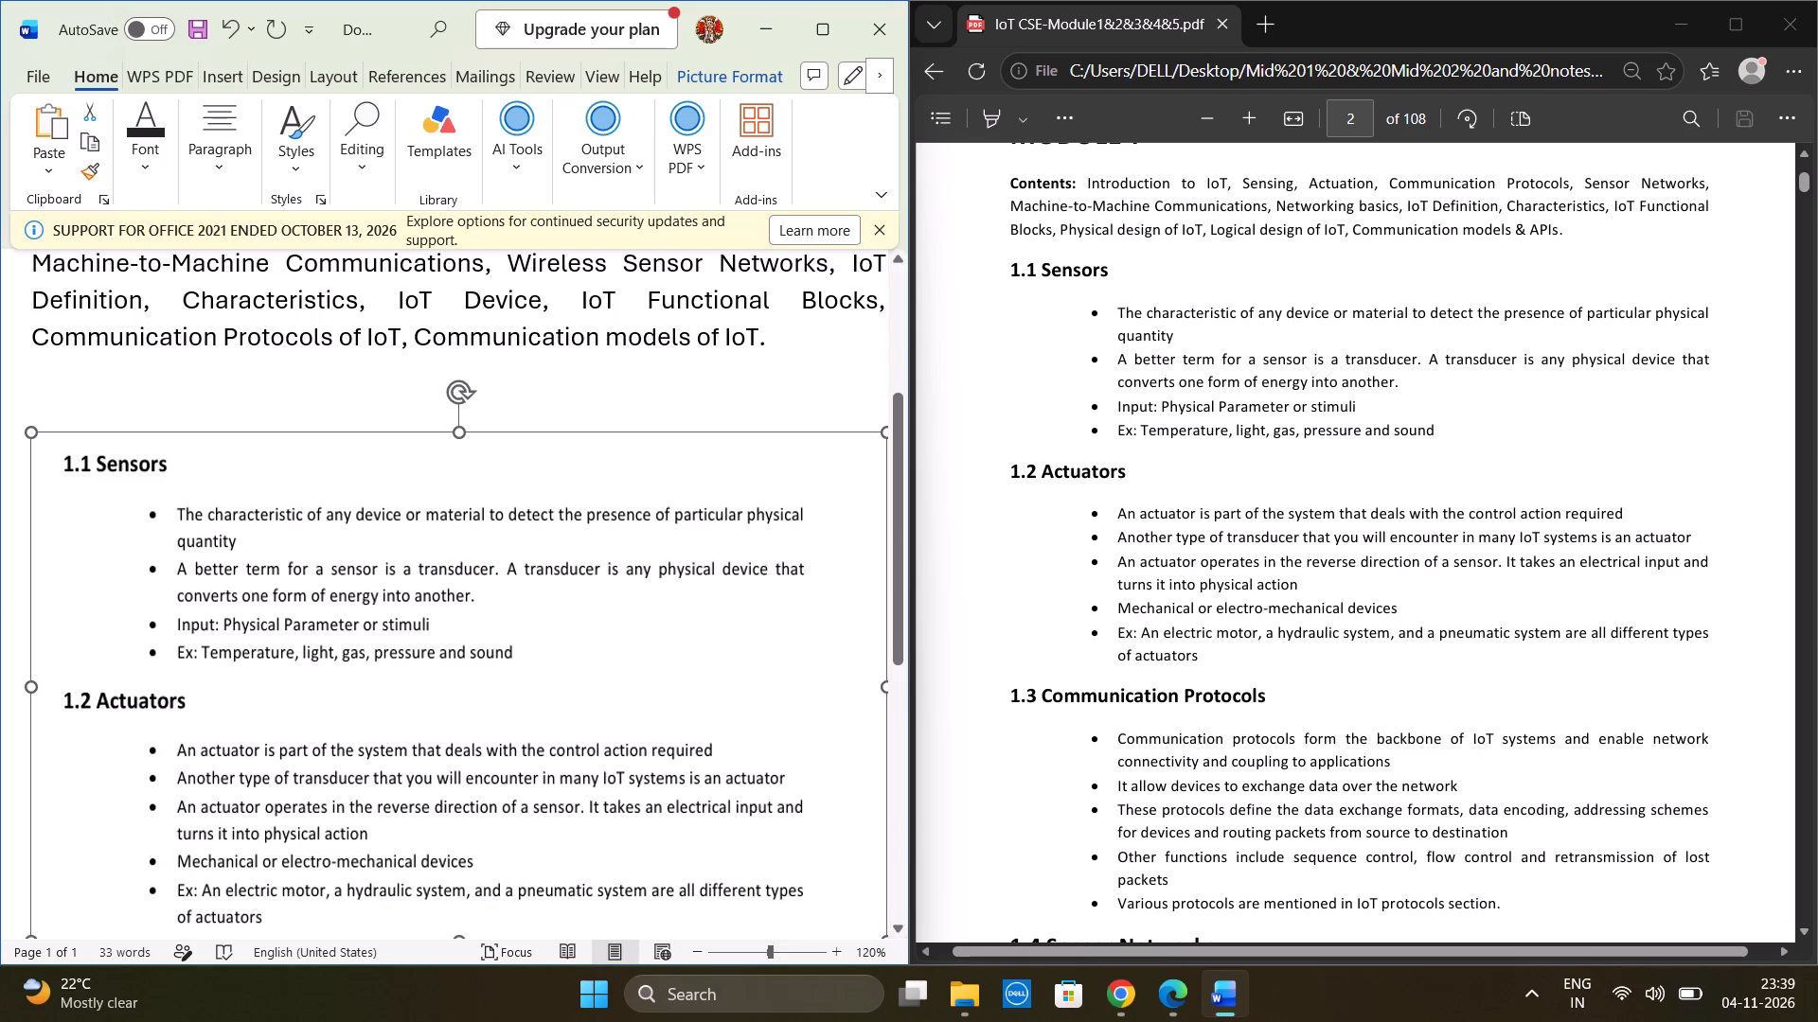
{"action": "left_click_drag", "start_coordinate": [471, 375], "coordinate": [473, 326]}
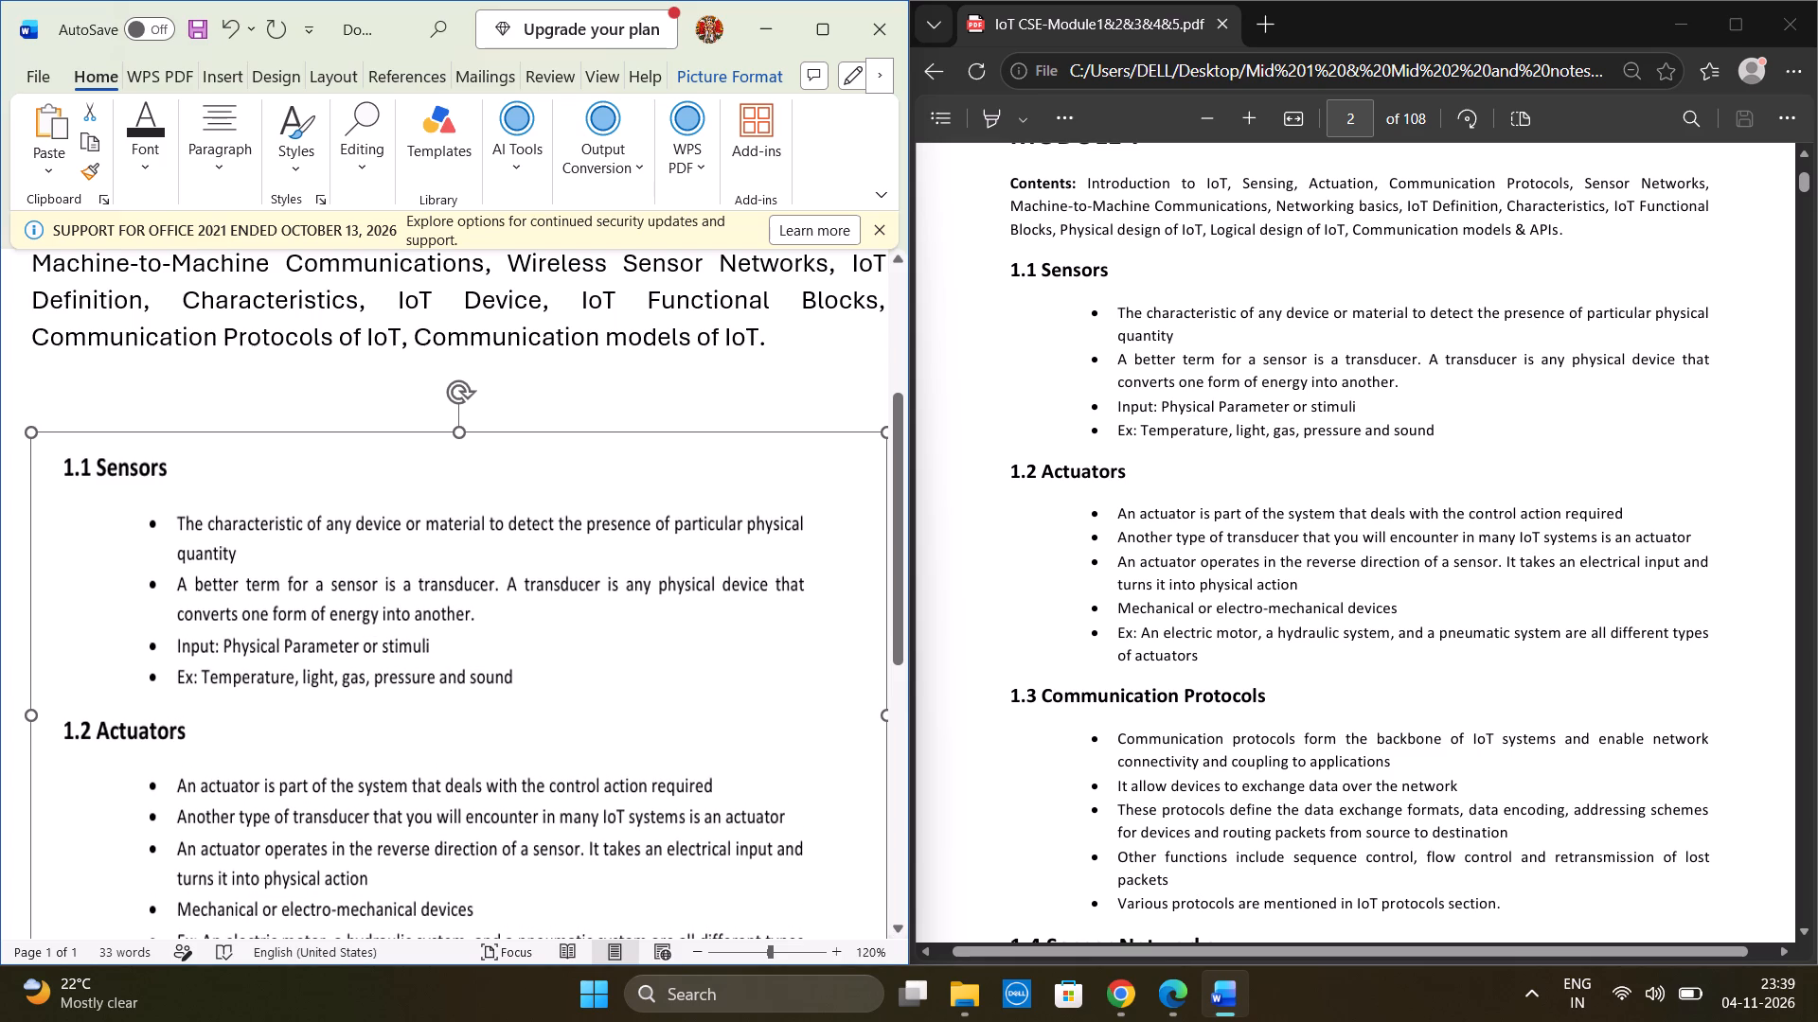
Widen the Sensors and Actuators picture slightly beyond the text width, and deselect it.
{"action": "scroll", "coordinate": [536, 560], "scroll_direction": "down", "scroll_amount": 2}
{"action": "scroll", "coordinate": [536, 560], "scroll_direction": "left", "scroll_amount": 1}
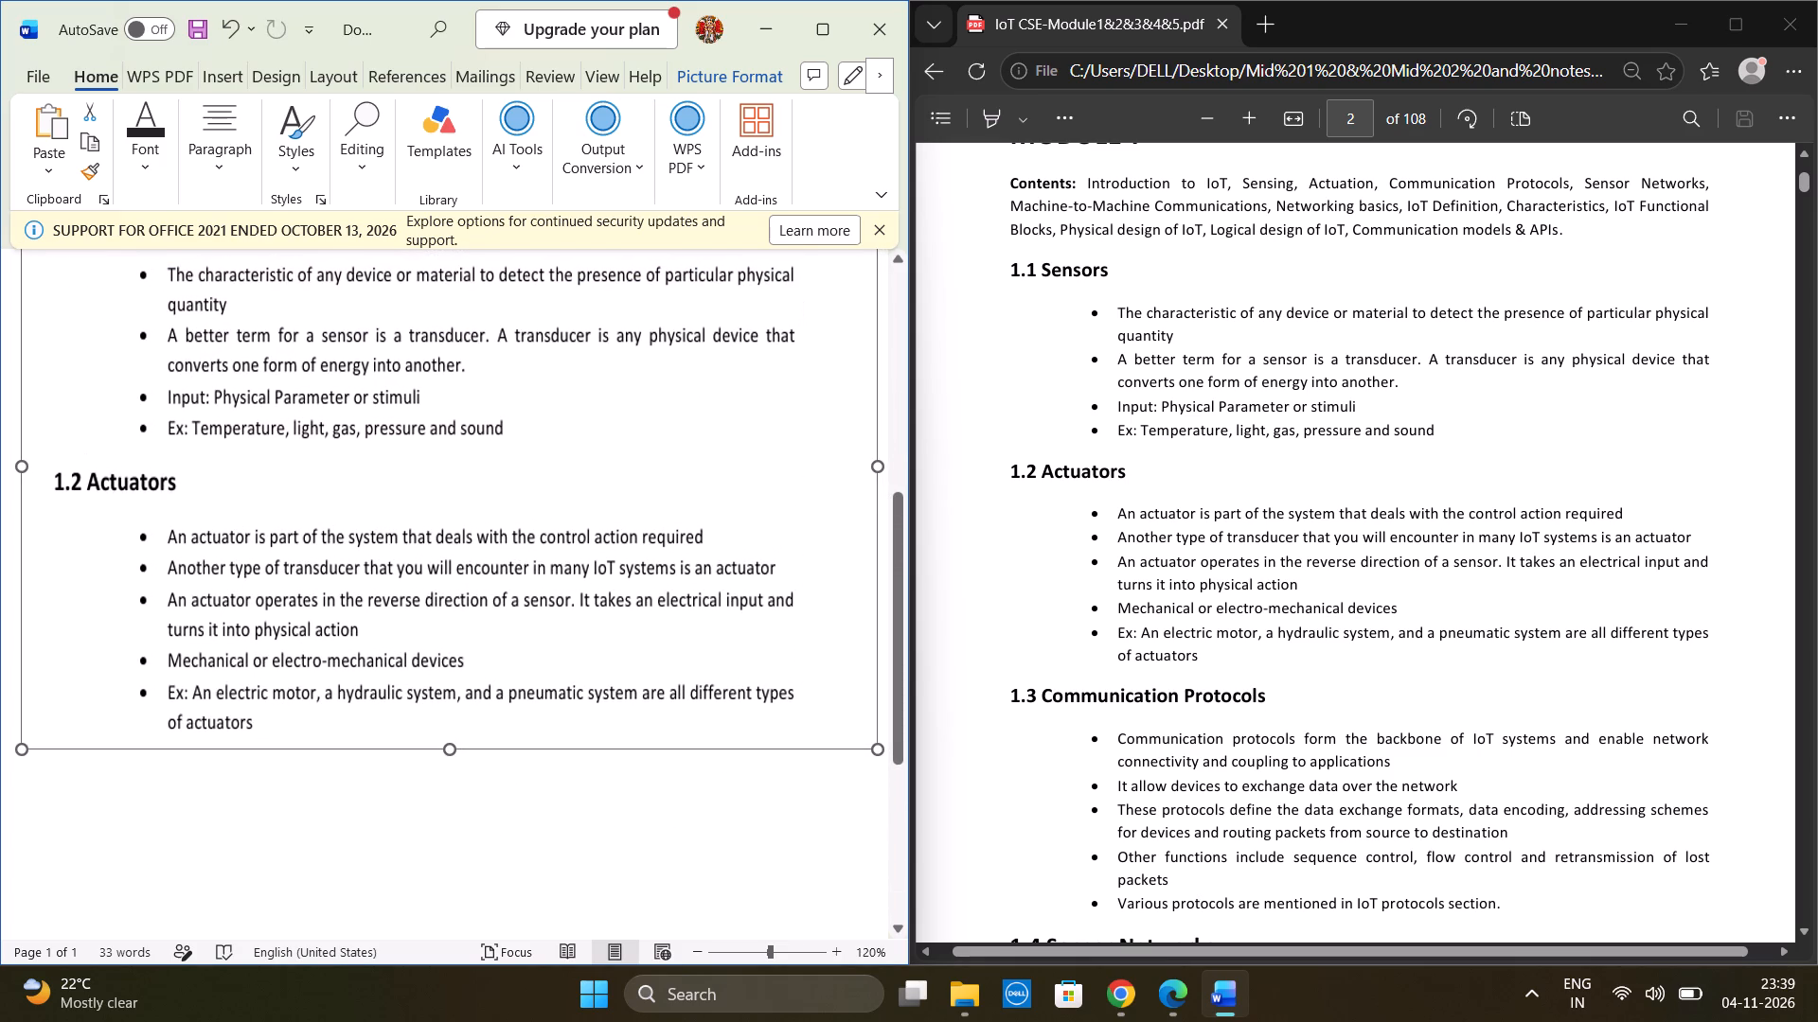
{"action": "left_click_drag", "start_coordinate": [881, 463], "coordinate": [999, 458]}
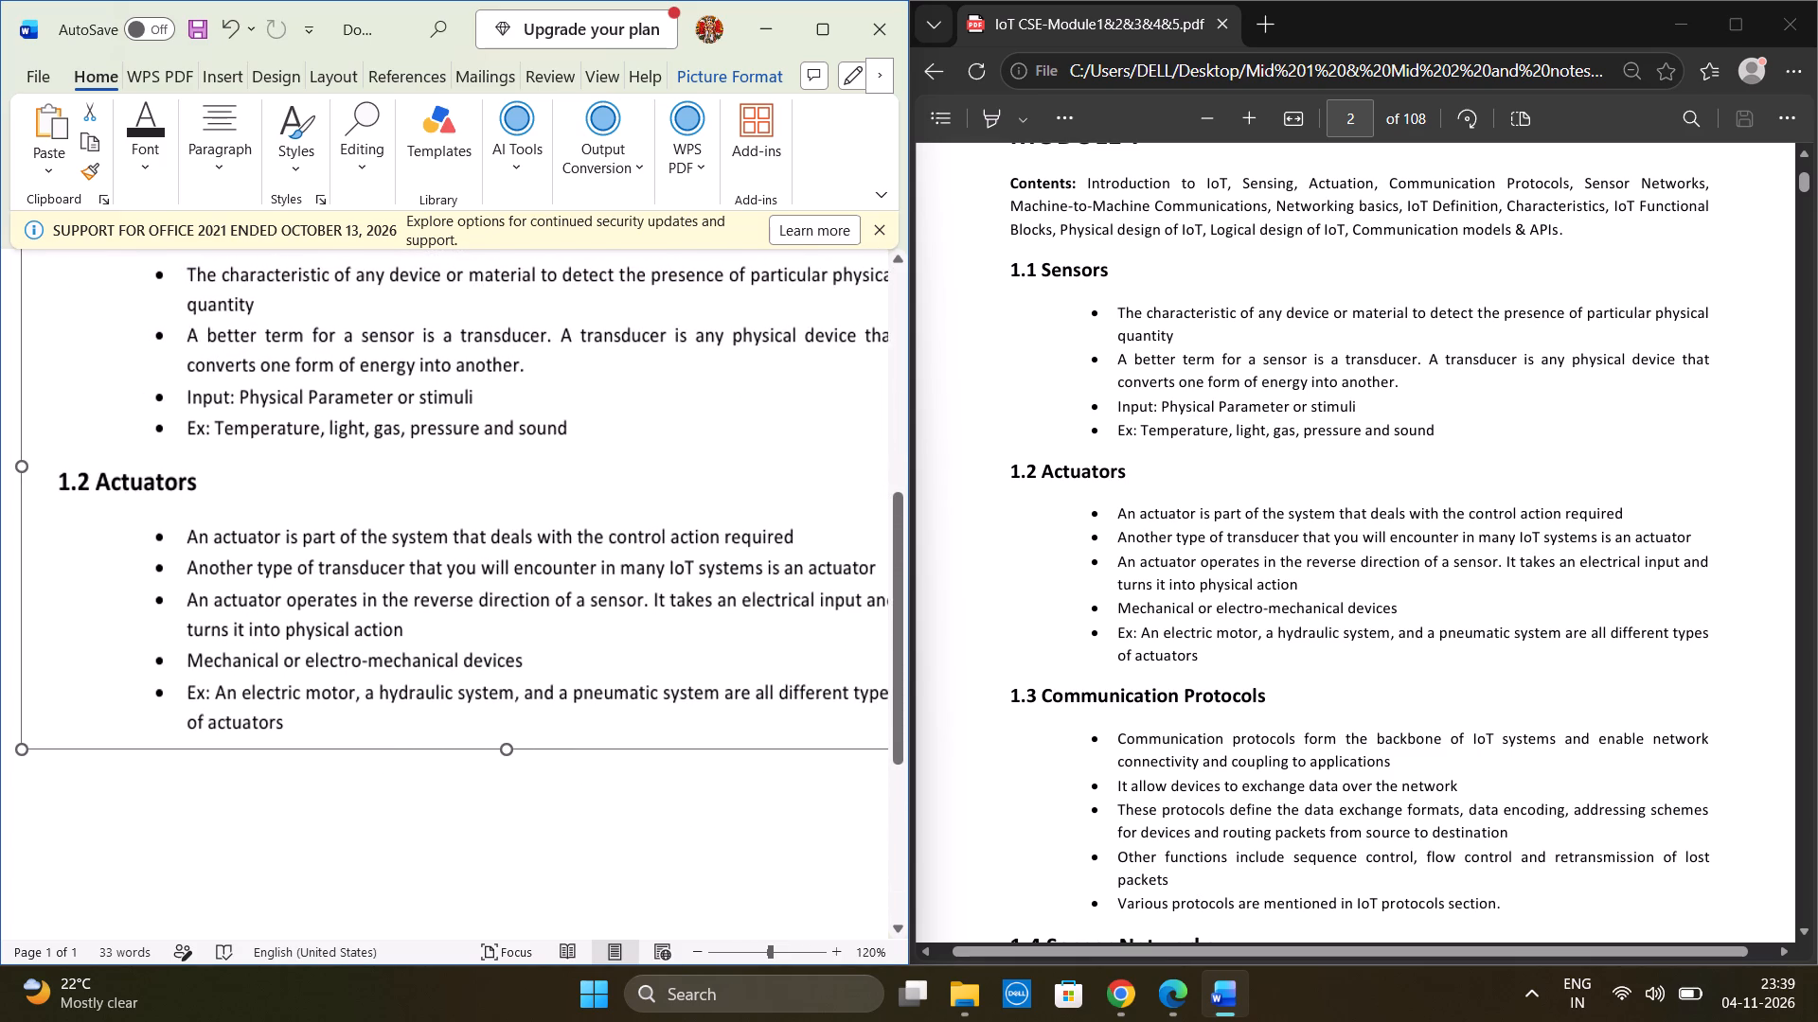
{"action": "left_click_drag", "start_coordinate": [999, 458], "coordinate": [889, 443]}
{"action": "scroll", "coordinate": [357, 626], "scroll_direction": "right", "scroll_amount": 2}
{"action": "scroll", "coordinate": [357, 626], "scroll_direction": "up", "scroll_amount": 1}
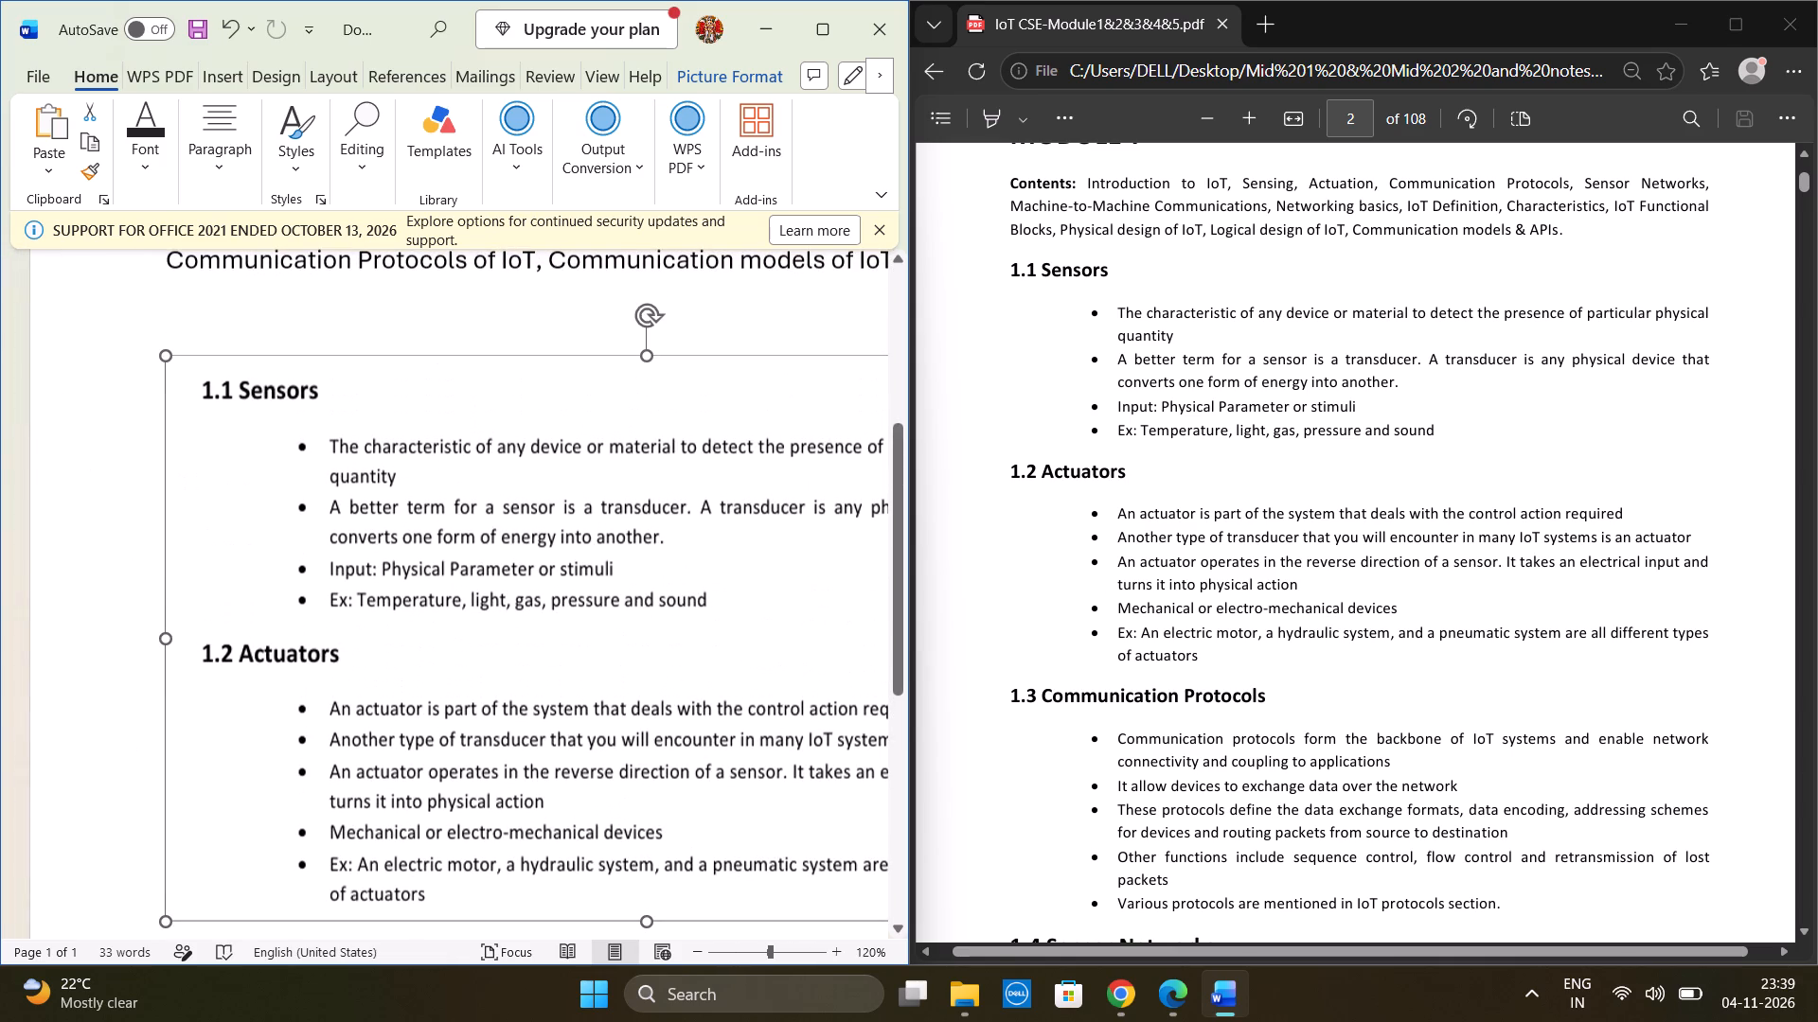
{"action": "left_click_drag", "start_coordinate": [165, 634], "coordinate": [178, 637]}
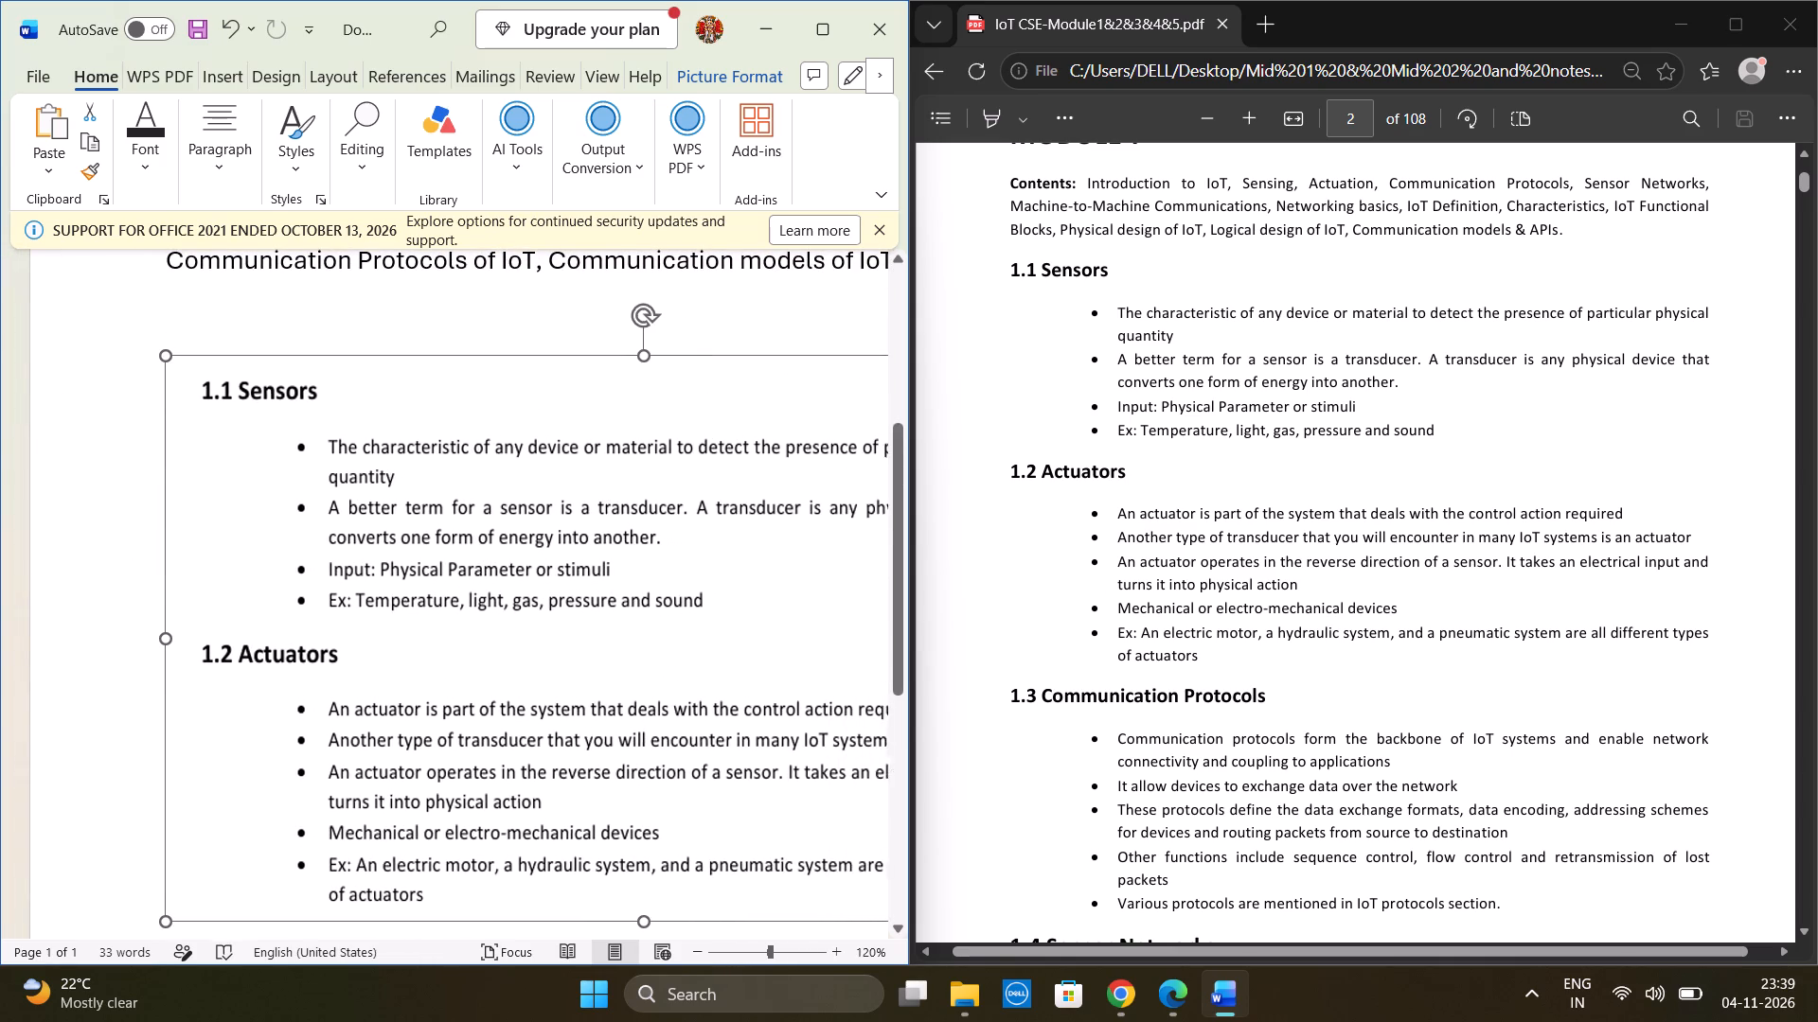
{"action": "left_click_drag", "start_coordinate": [178, 637], "coordinate": [186, 638]}
{"action": "scroll", "coordinate": [186, 638], "scroll_direction": "down", "scroll_amount": 1}
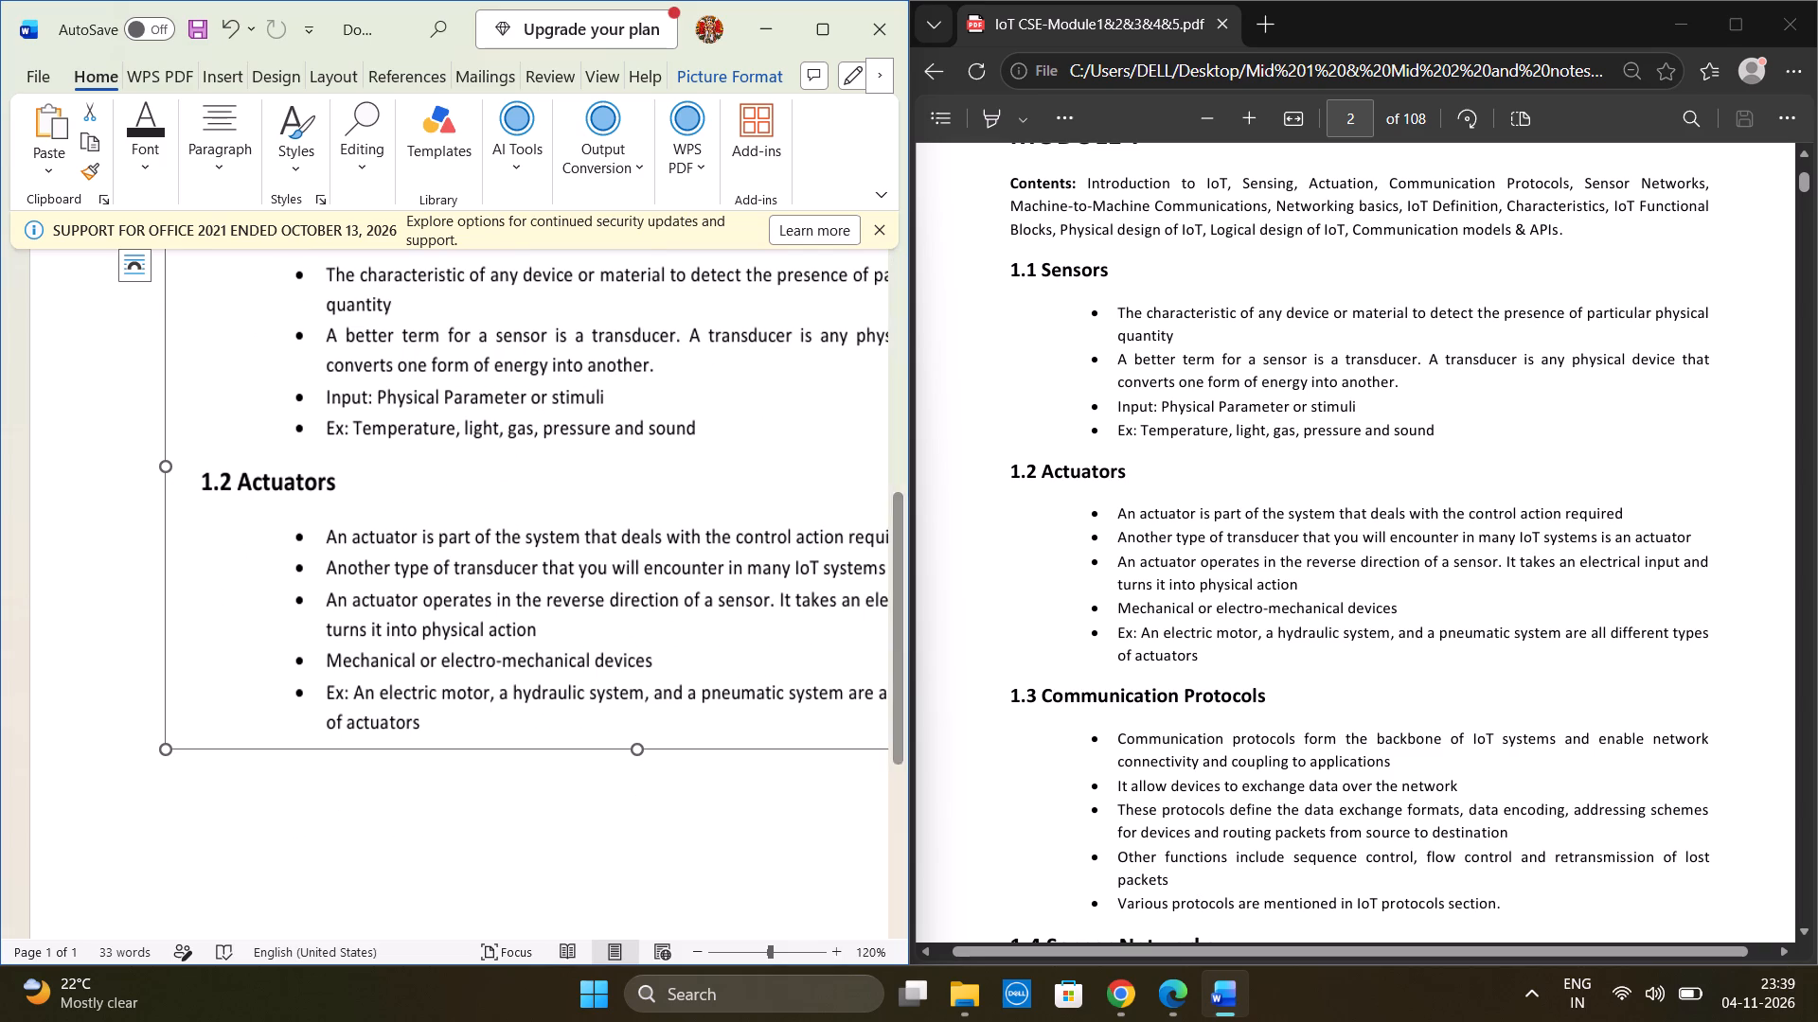
{"action": "scroll", "coordinate": [892, 628], "scroll_direction": "down", "scroll_amount": 1}
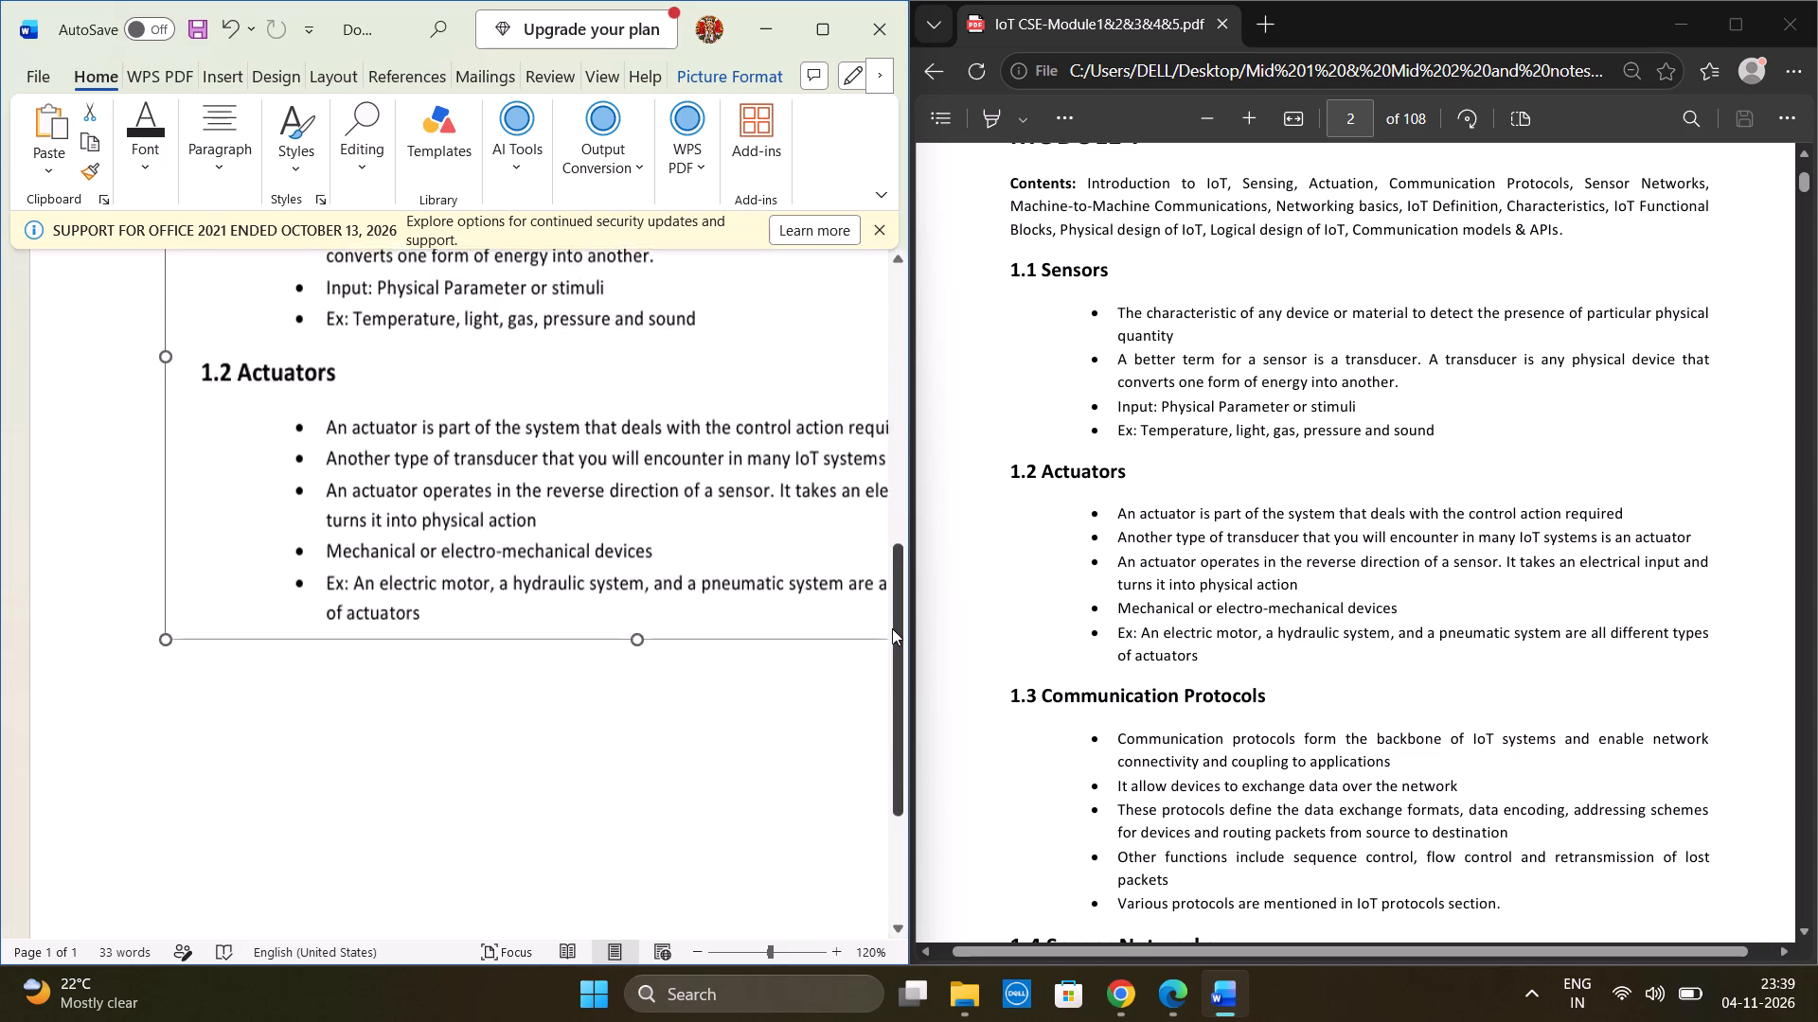
{"action": "scroll", "coordinate": [892, 628], "scroll_direction": "down", "scroll_amount": 1}
{"action": "left_click", "coordinate": [623, 626]}
{"action": "scroll", "coordinate": [623, 626], "scroll_direction": "up", "scroll_amount": 3}
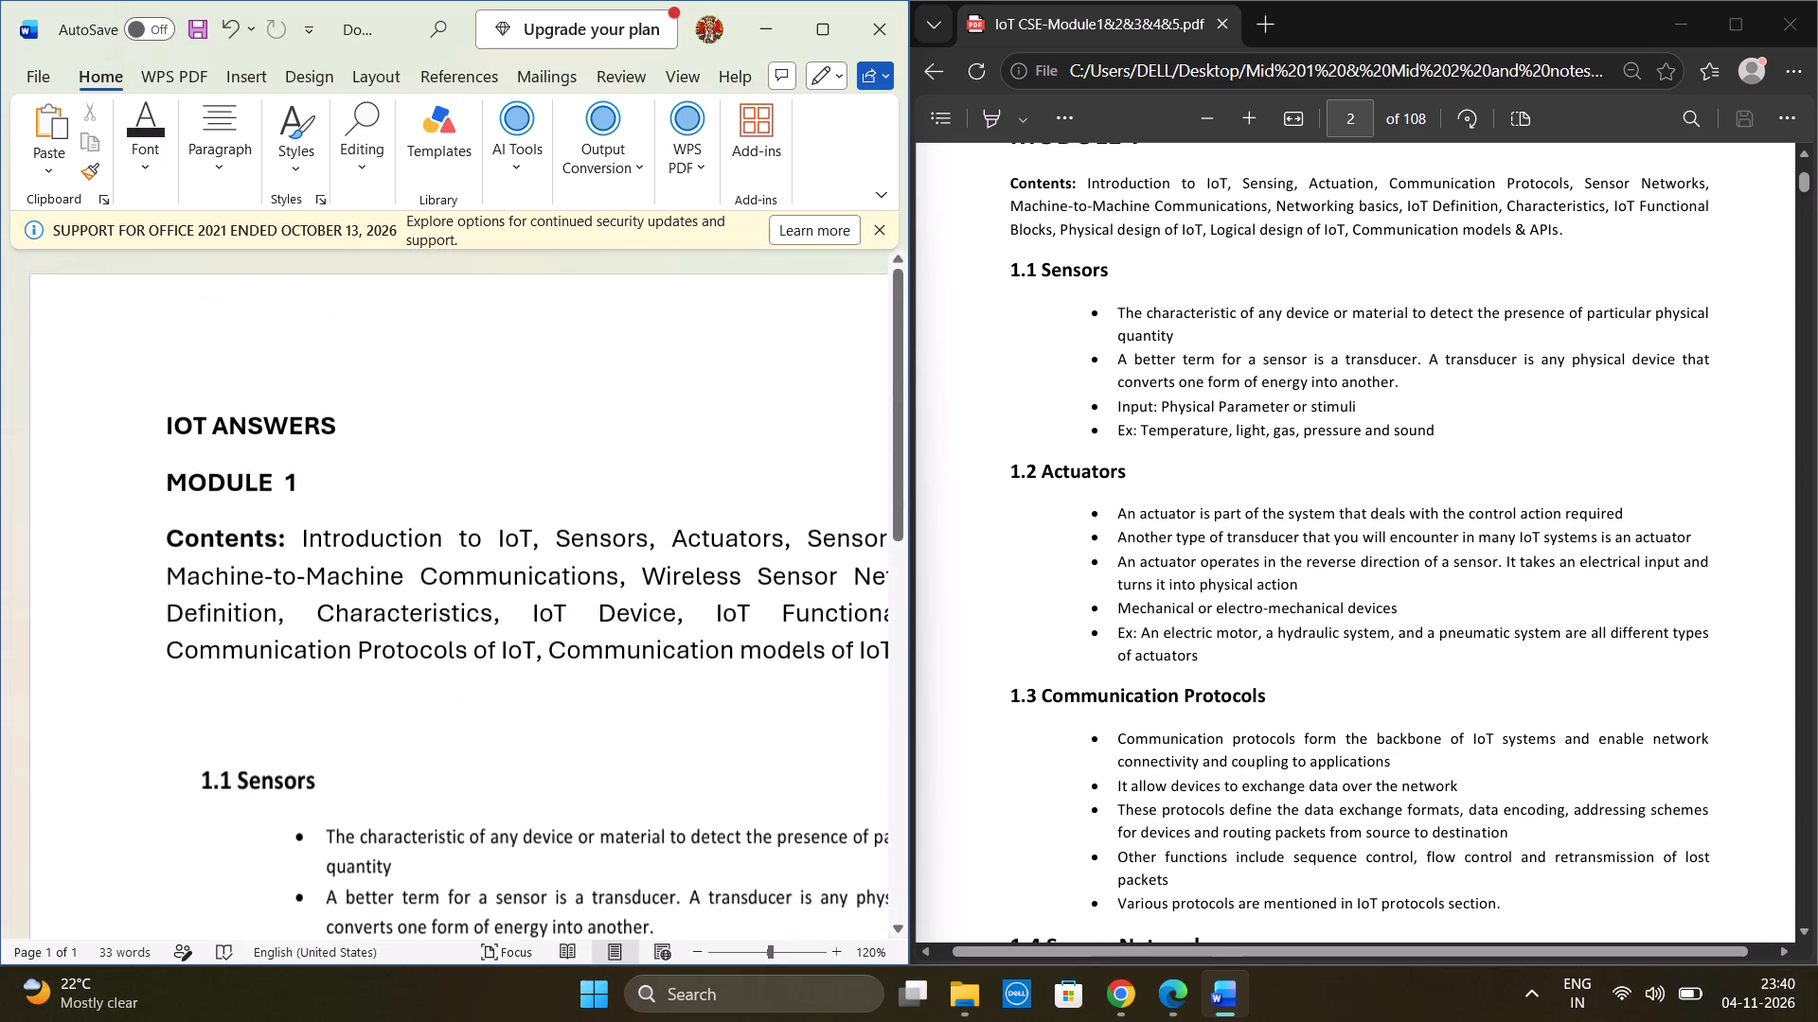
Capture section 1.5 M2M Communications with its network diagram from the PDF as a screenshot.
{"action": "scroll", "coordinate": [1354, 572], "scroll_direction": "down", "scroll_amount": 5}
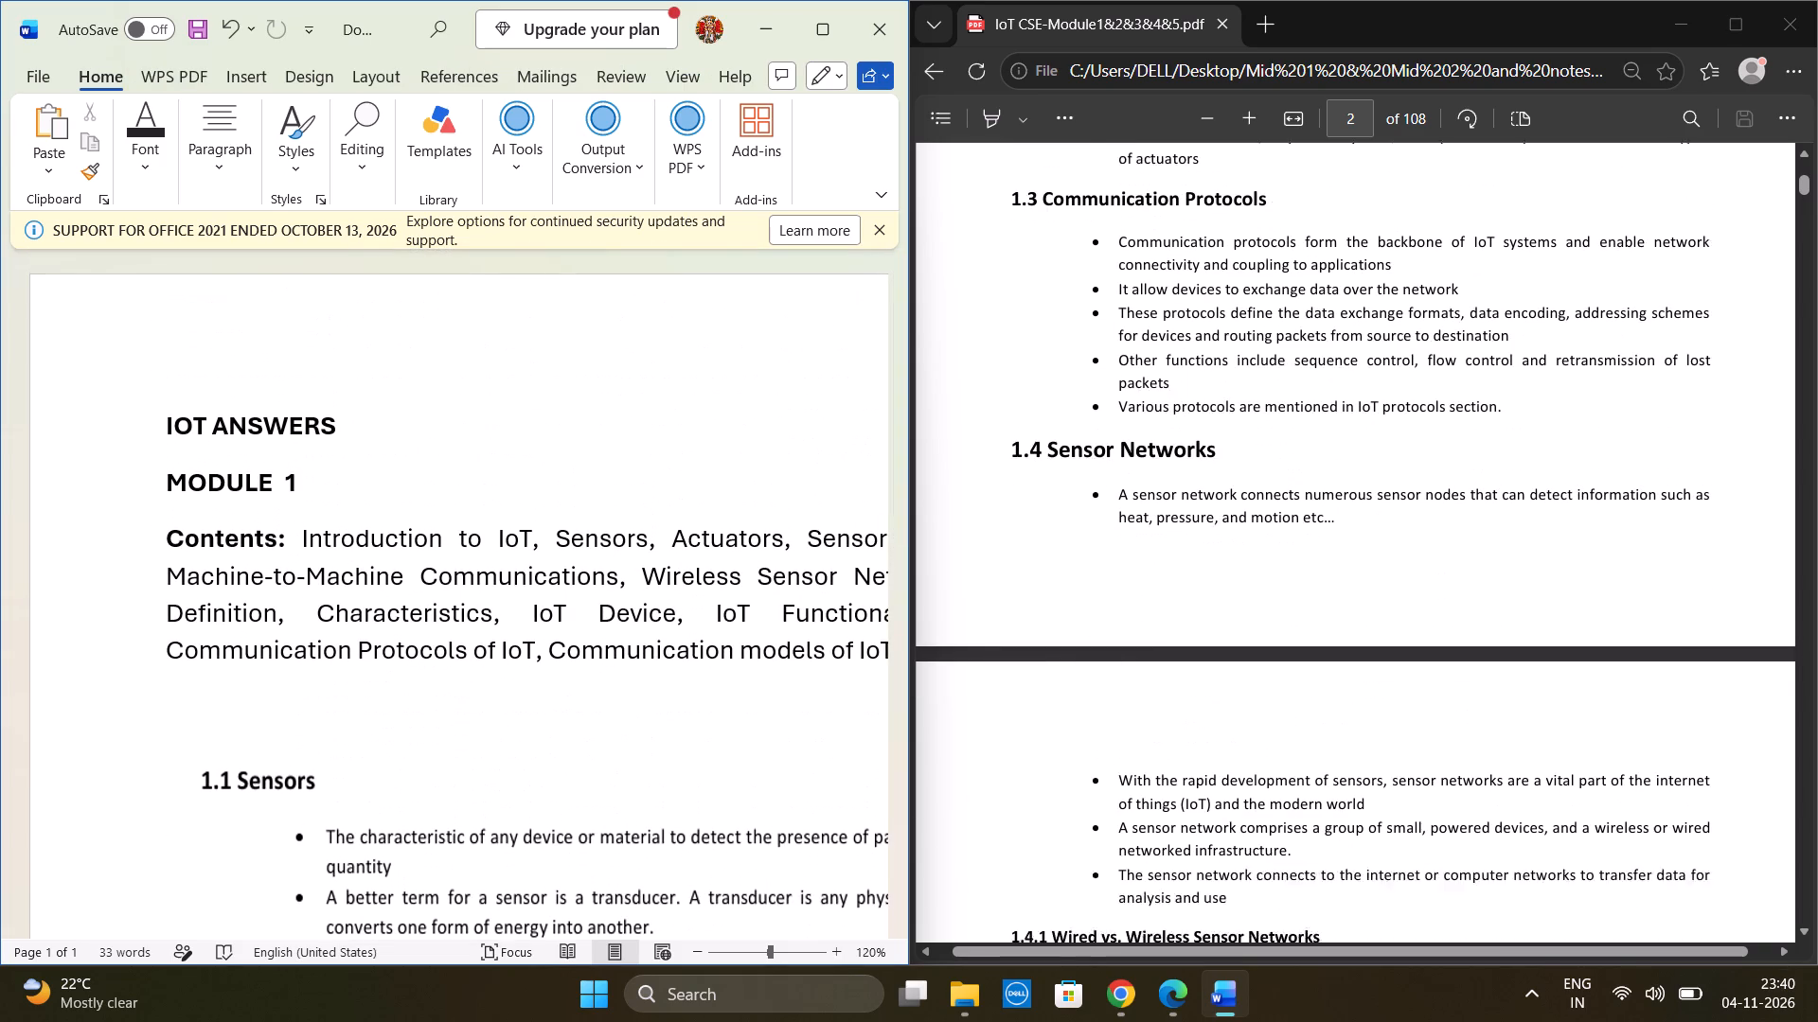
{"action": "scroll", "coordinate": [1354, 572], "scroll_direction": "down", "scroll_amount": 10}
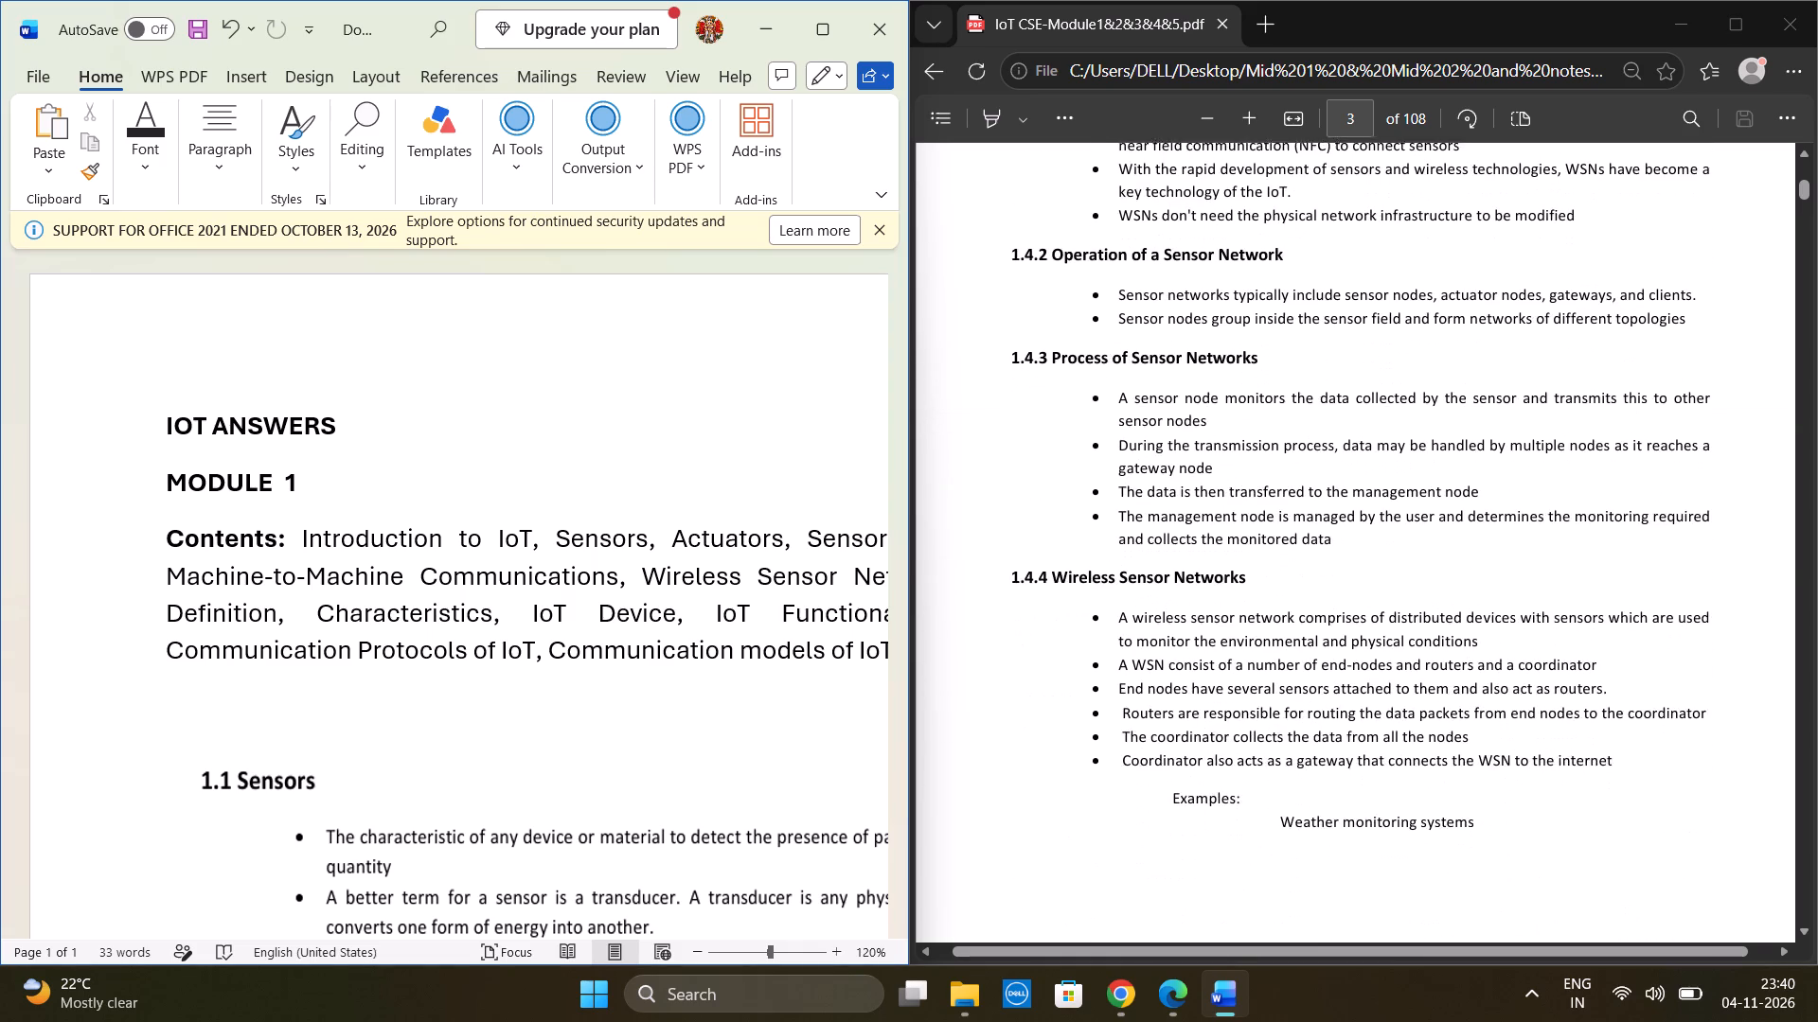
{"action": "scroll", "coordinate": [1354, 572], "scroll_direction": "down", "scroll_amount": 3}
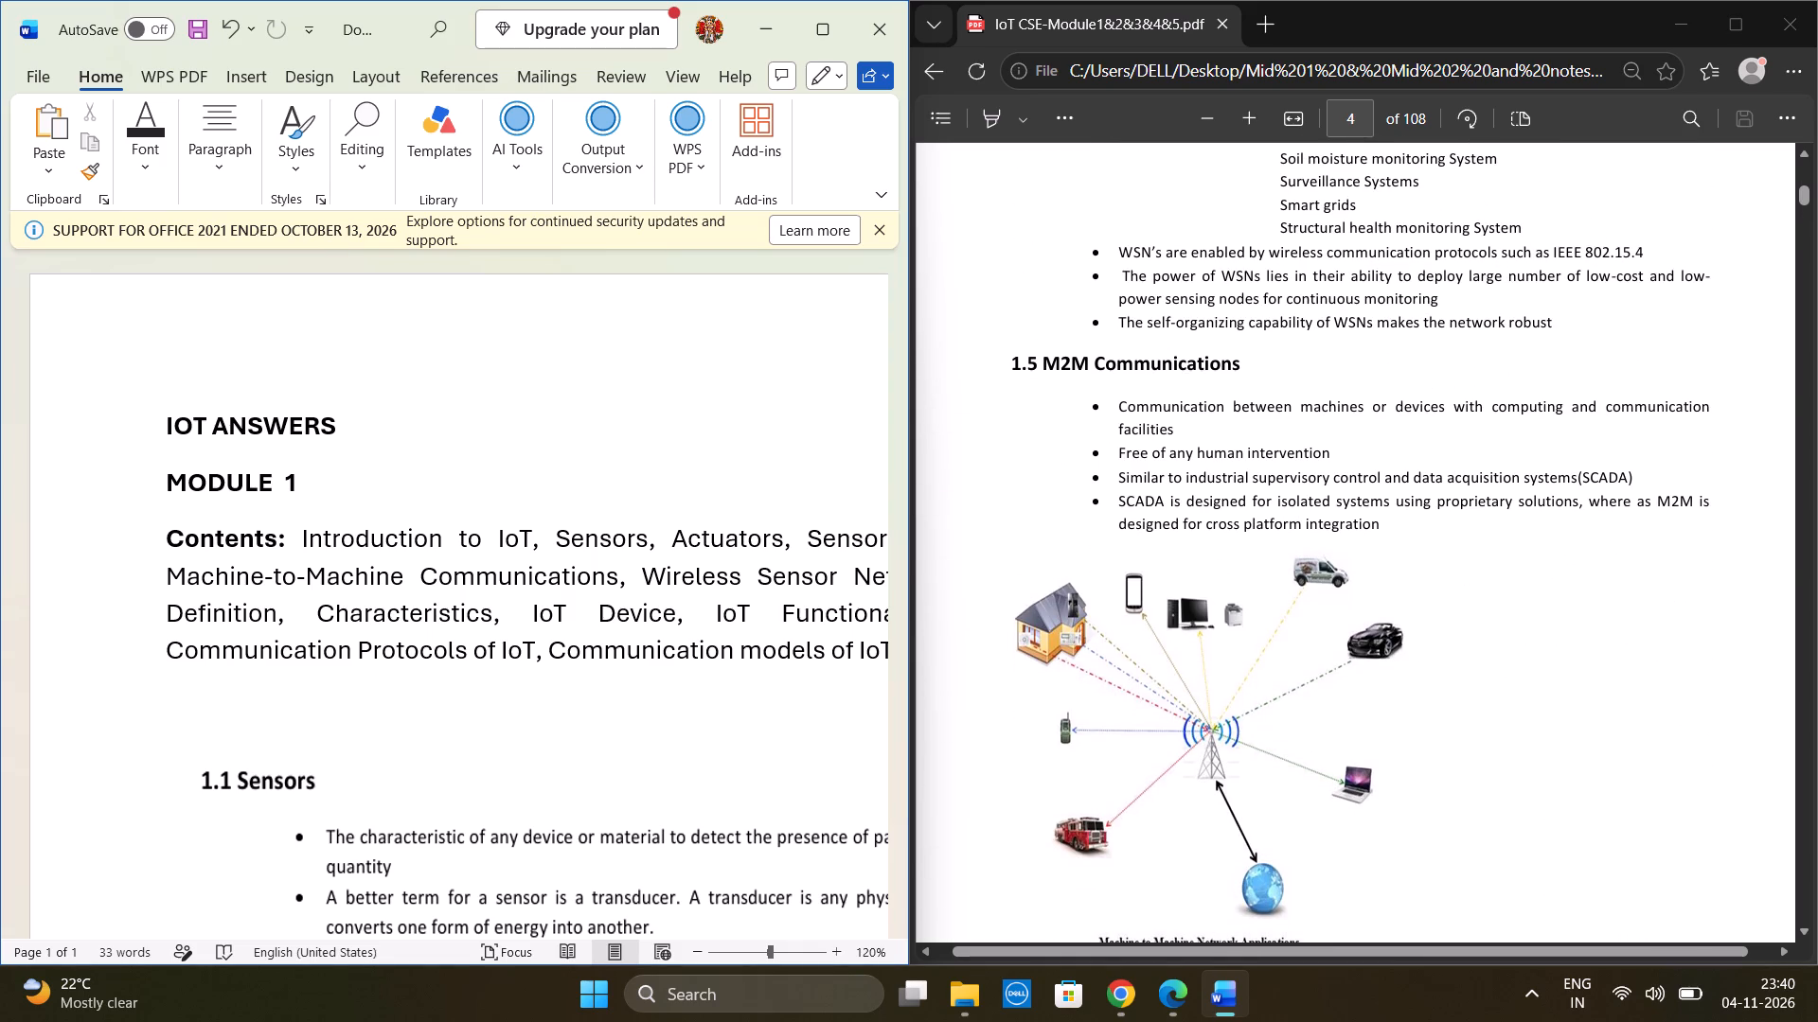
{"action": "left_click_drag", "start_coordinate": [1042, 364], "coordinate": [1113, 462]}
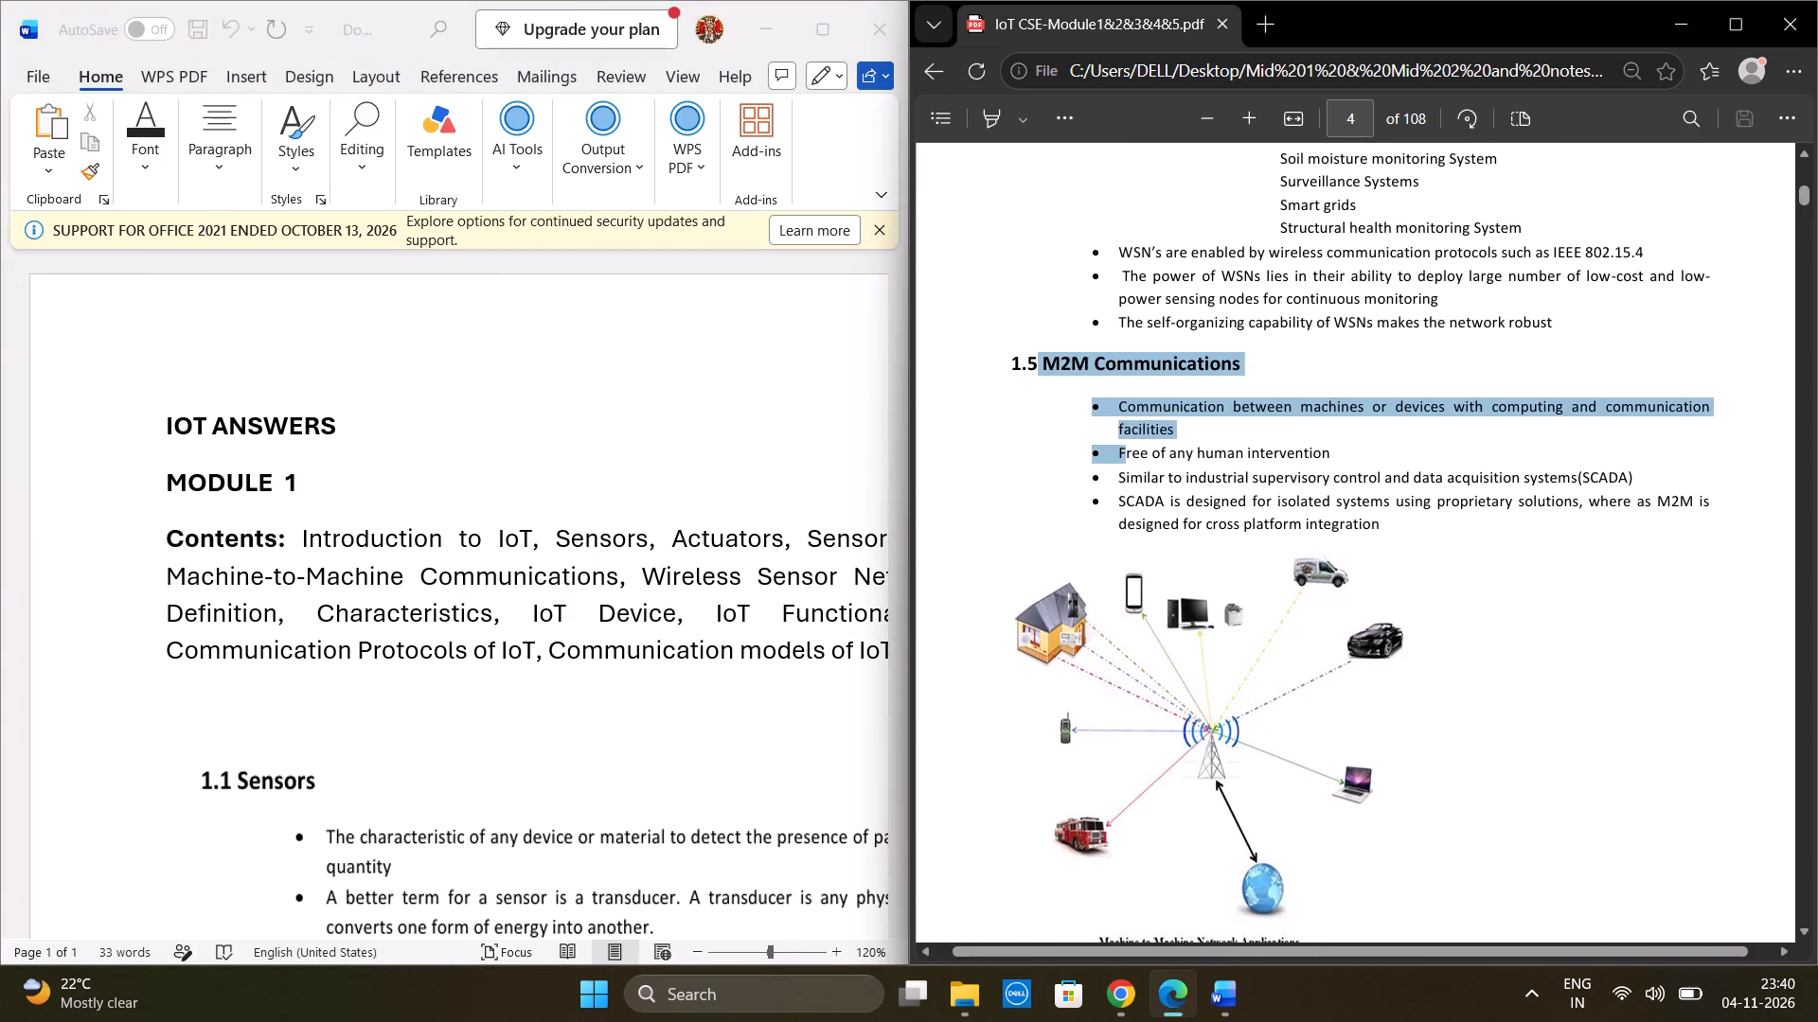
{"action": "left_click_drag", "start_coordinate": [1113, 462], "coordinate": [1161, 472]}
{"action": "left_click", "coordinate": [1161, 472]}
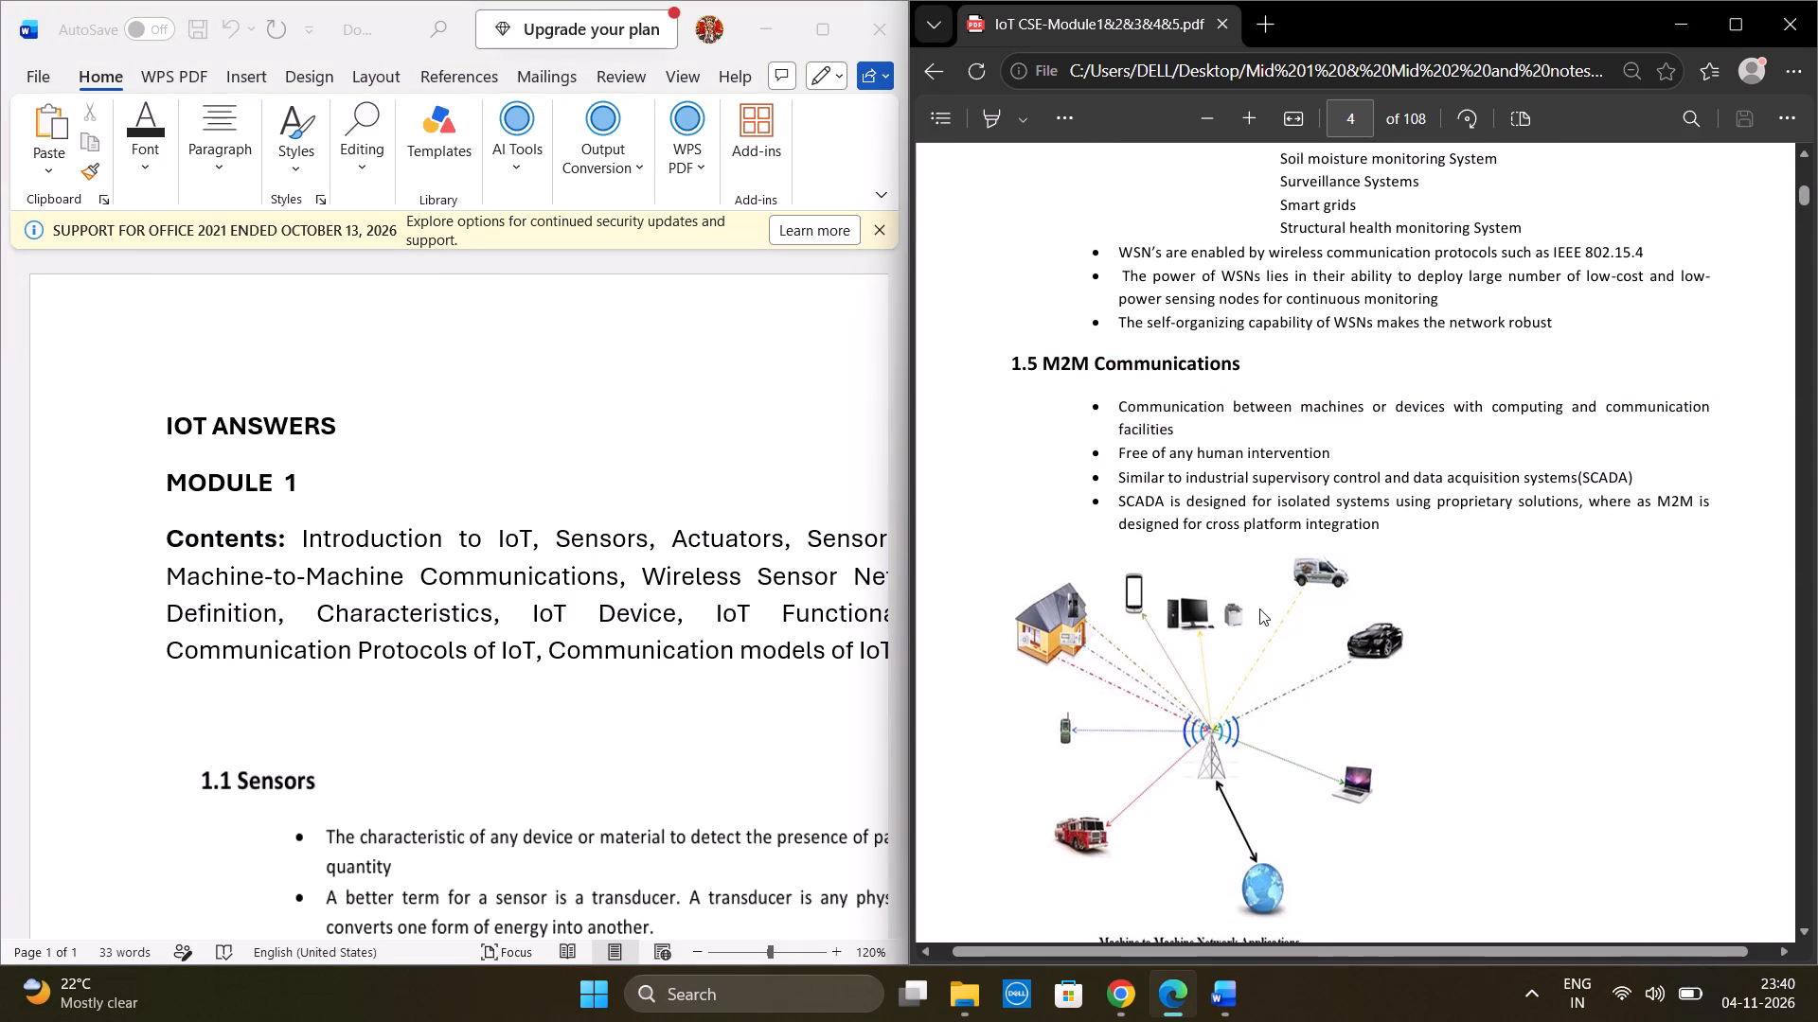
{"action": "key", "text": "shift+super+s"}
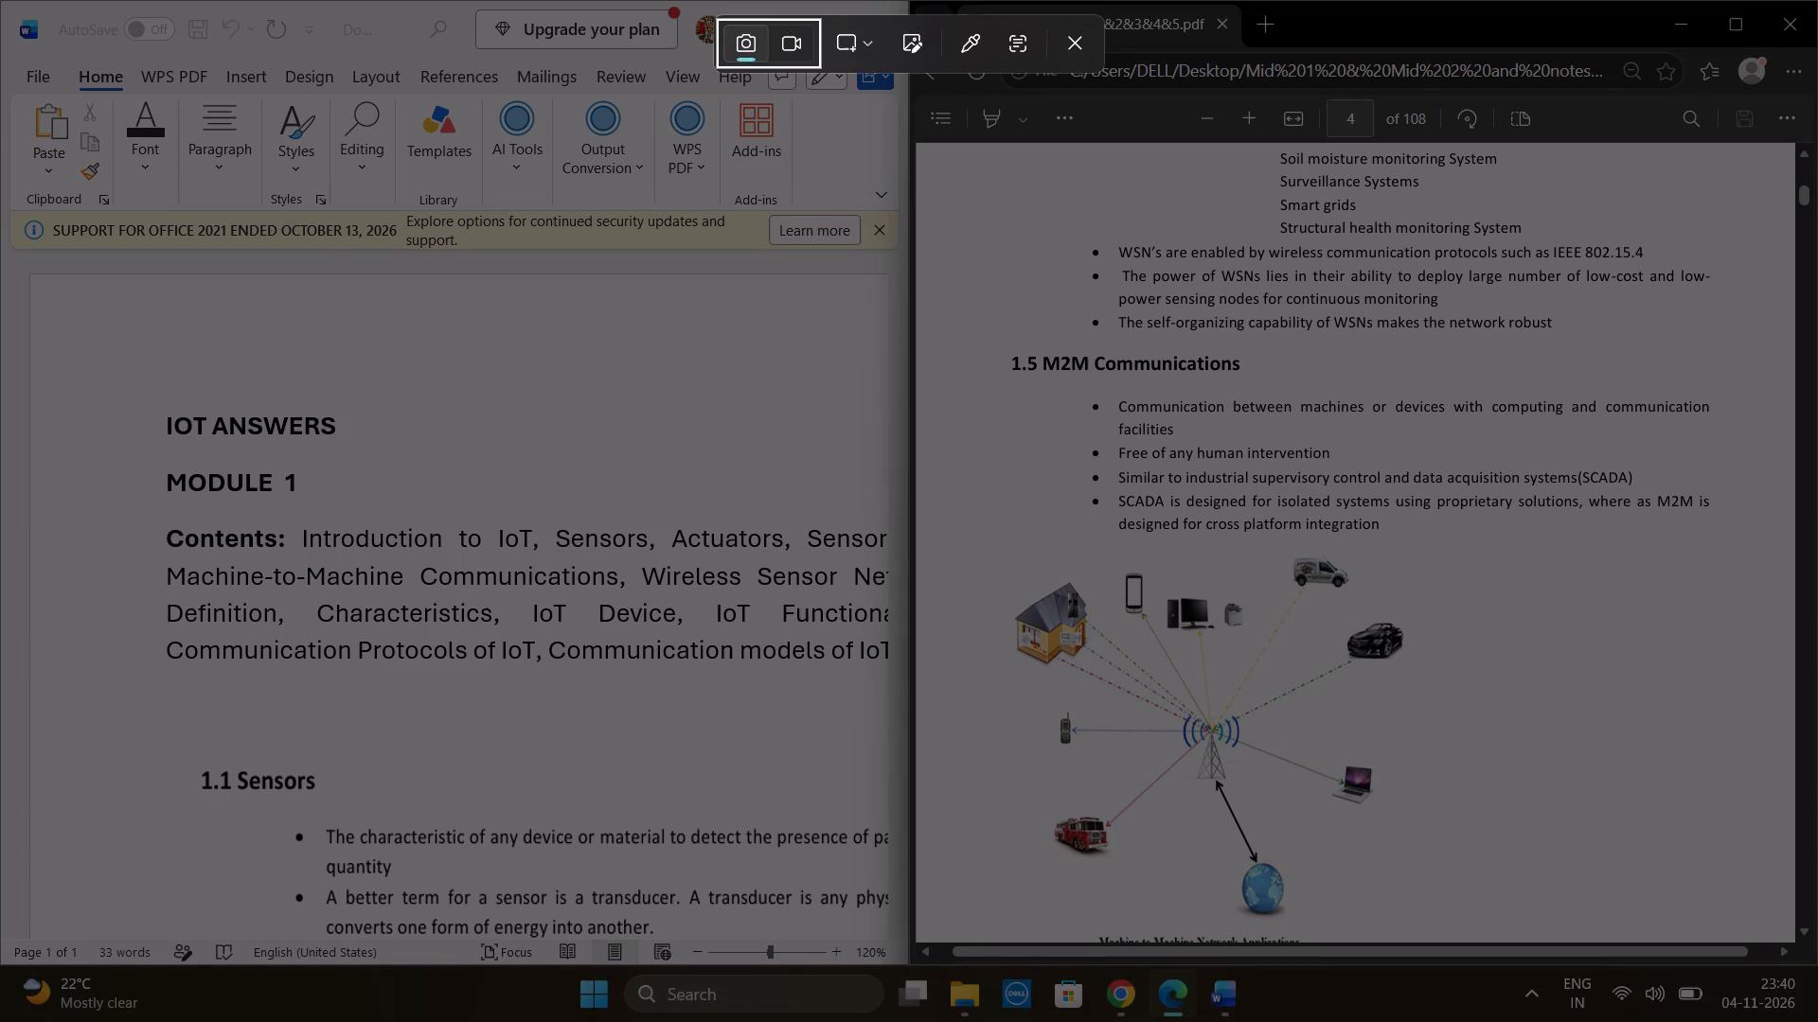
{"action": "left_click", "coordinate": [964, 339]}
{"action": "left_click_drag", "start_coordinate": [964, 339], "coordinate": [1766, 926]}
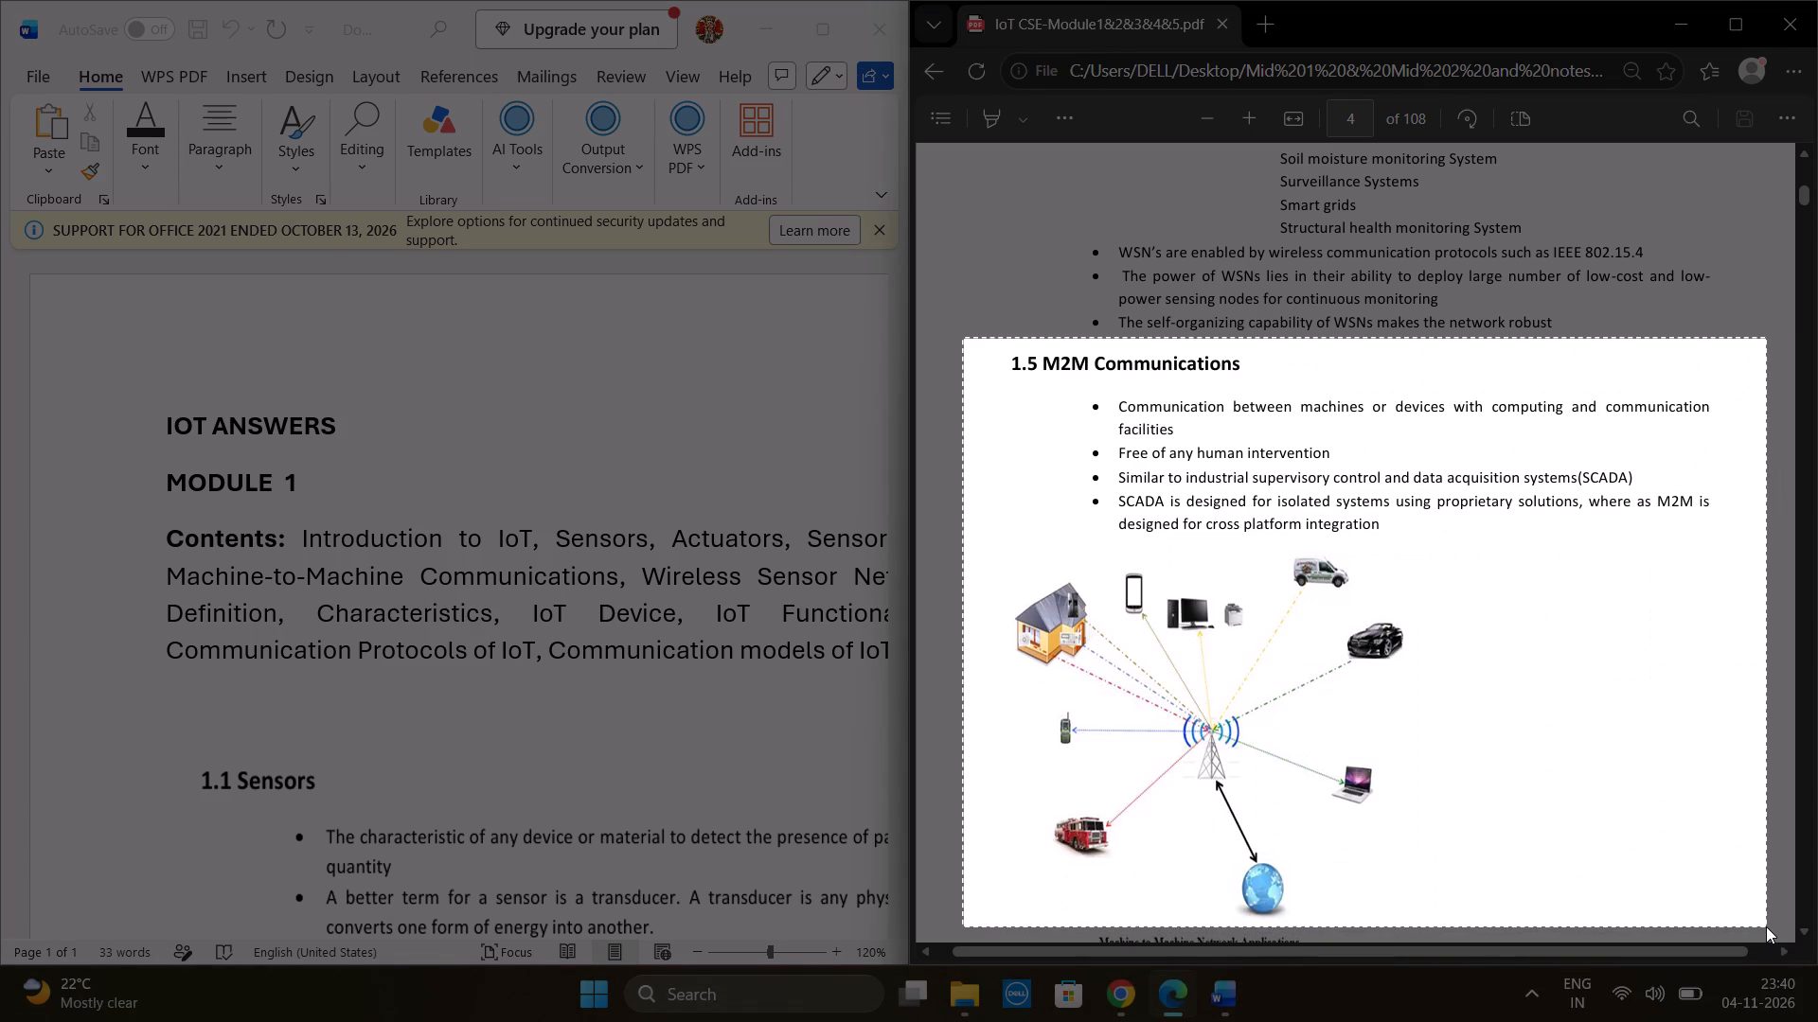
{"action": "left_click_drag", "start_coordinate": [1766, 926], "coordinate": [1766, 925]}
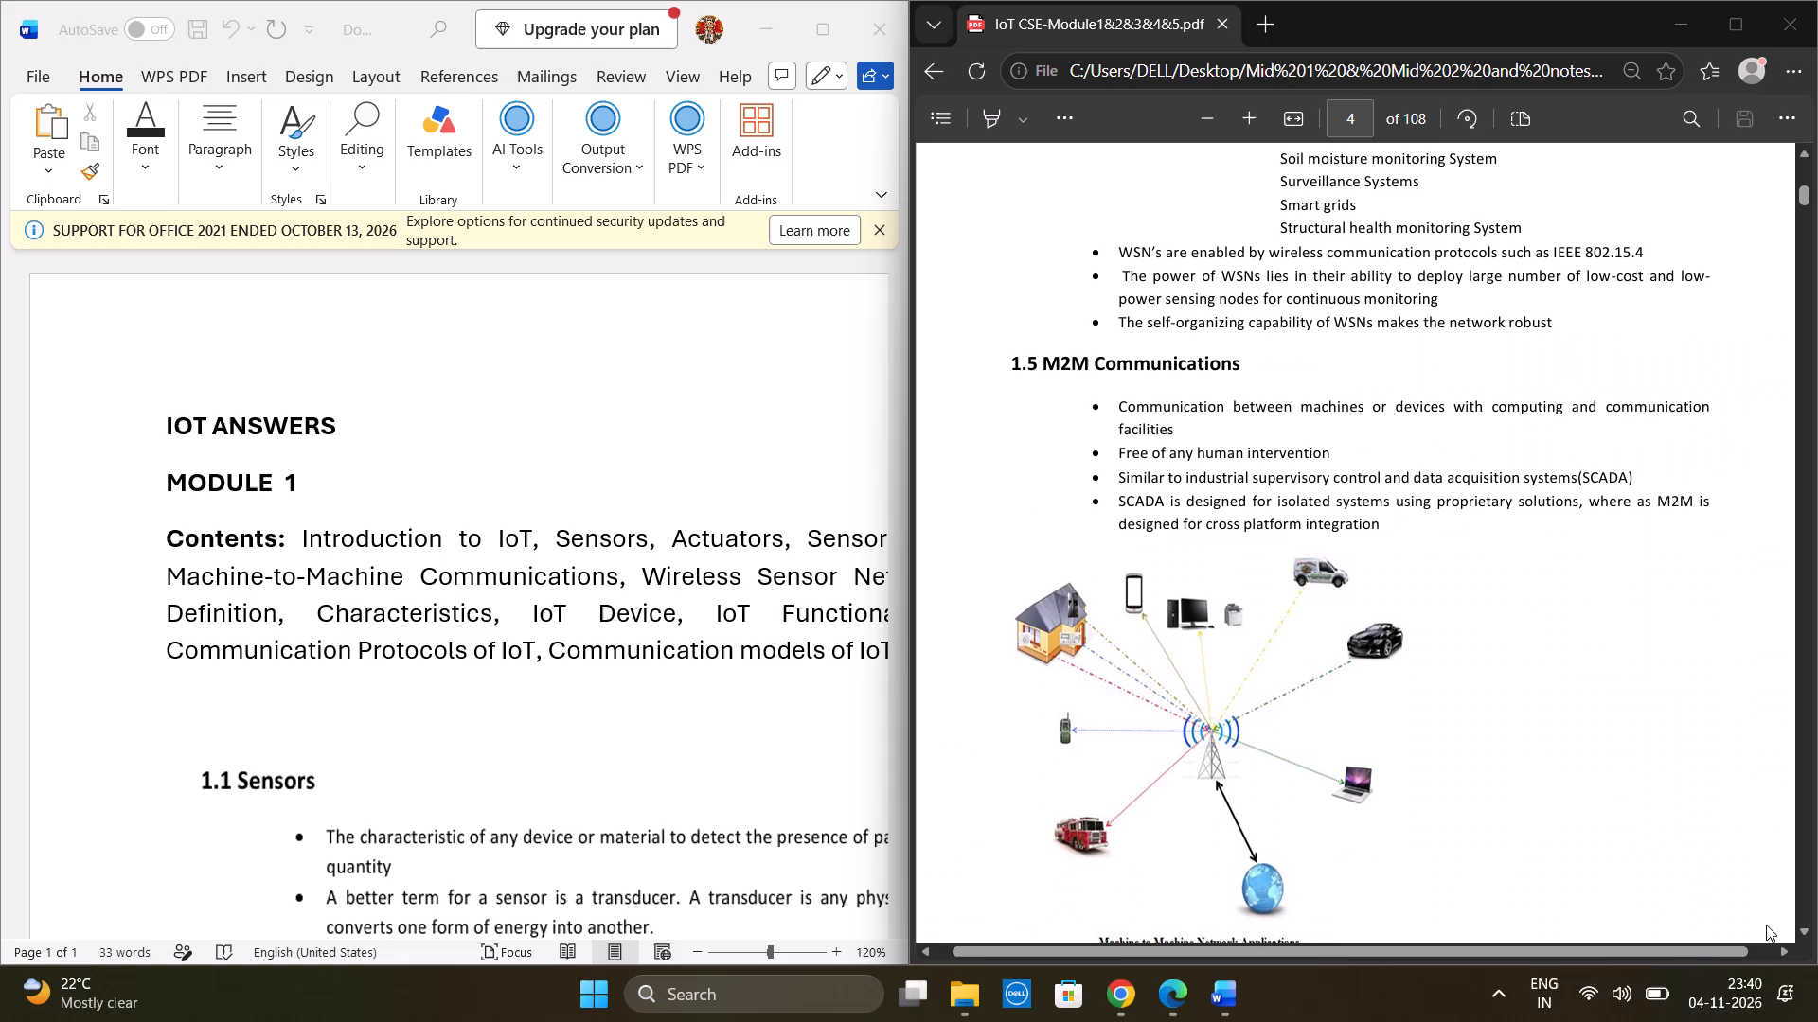
Capture section 1.5 M2M Communications including the diagram's Machine to Machine Network Applications caption, and paste it below the Sensors and Actuators picture.
{"action": "scroll", "coordinate": [1766, 925], "scroll_direction": "down", "scroll_amount": 1}
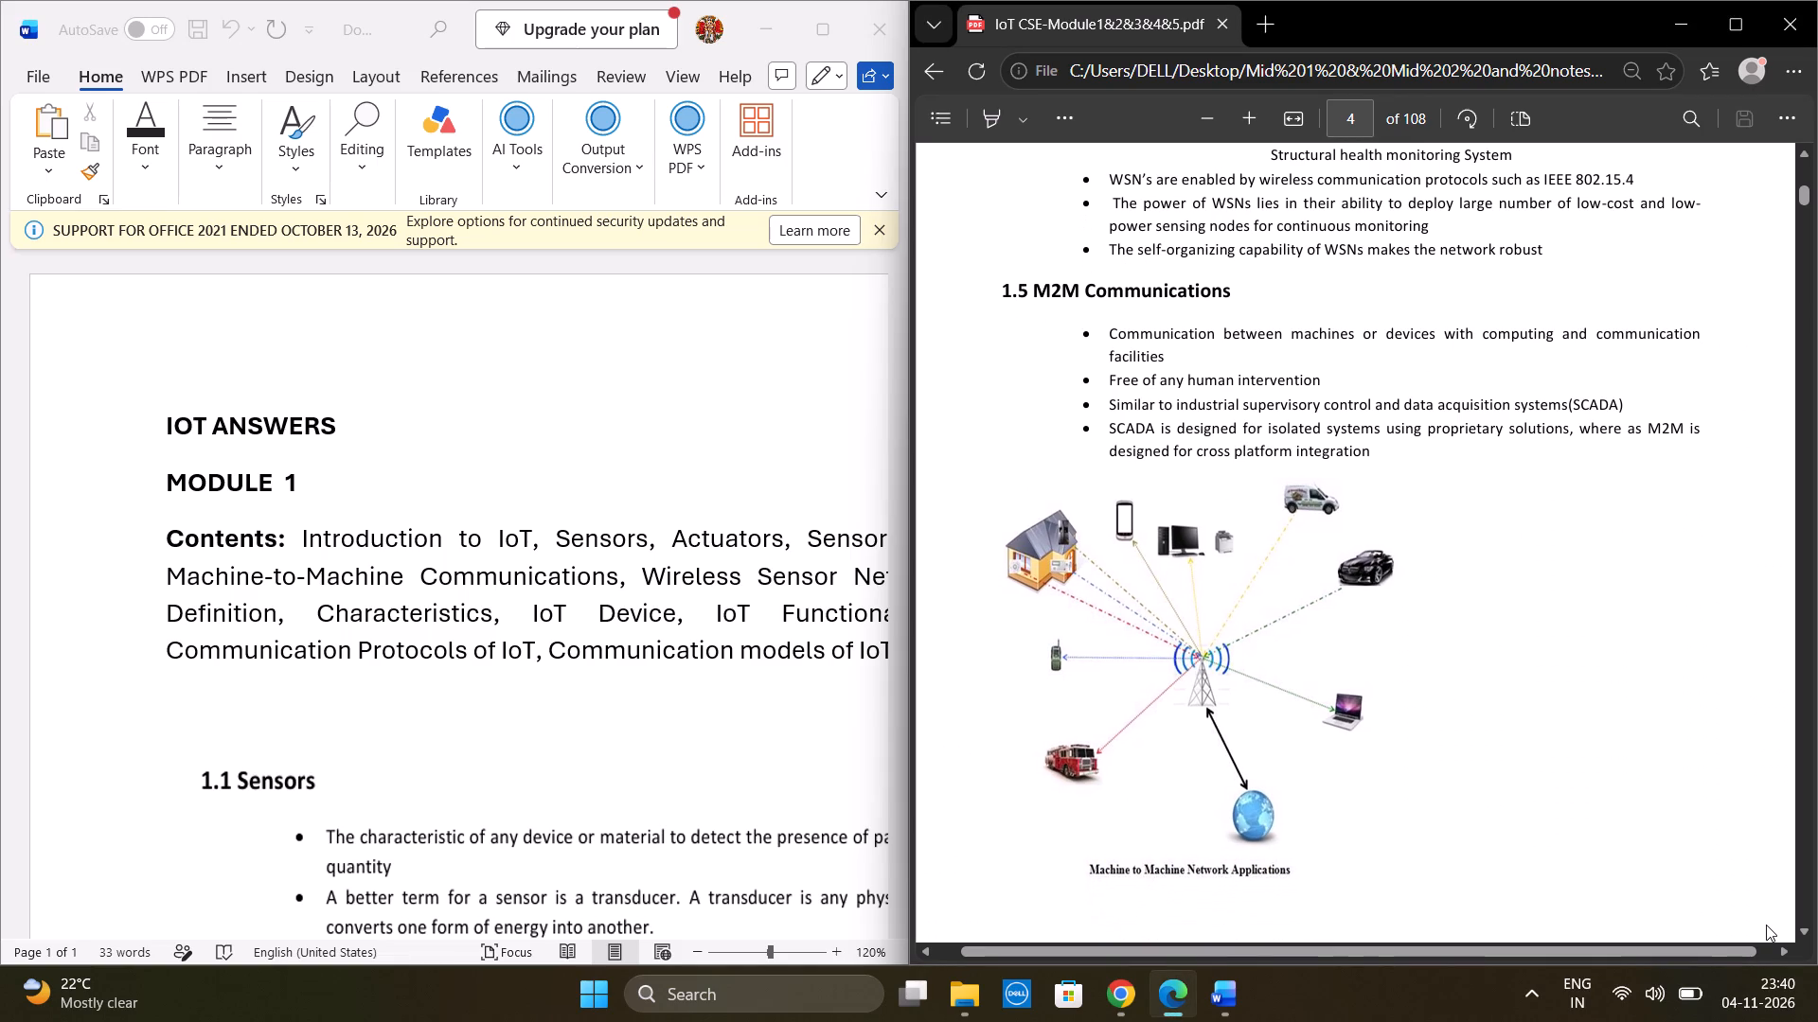
{"action": "scroll", "coordinate": [1766, 925], "scroll_direction": "down", "scroll_amount": 1}
{"action": "key", "text": "shift+super+s"}
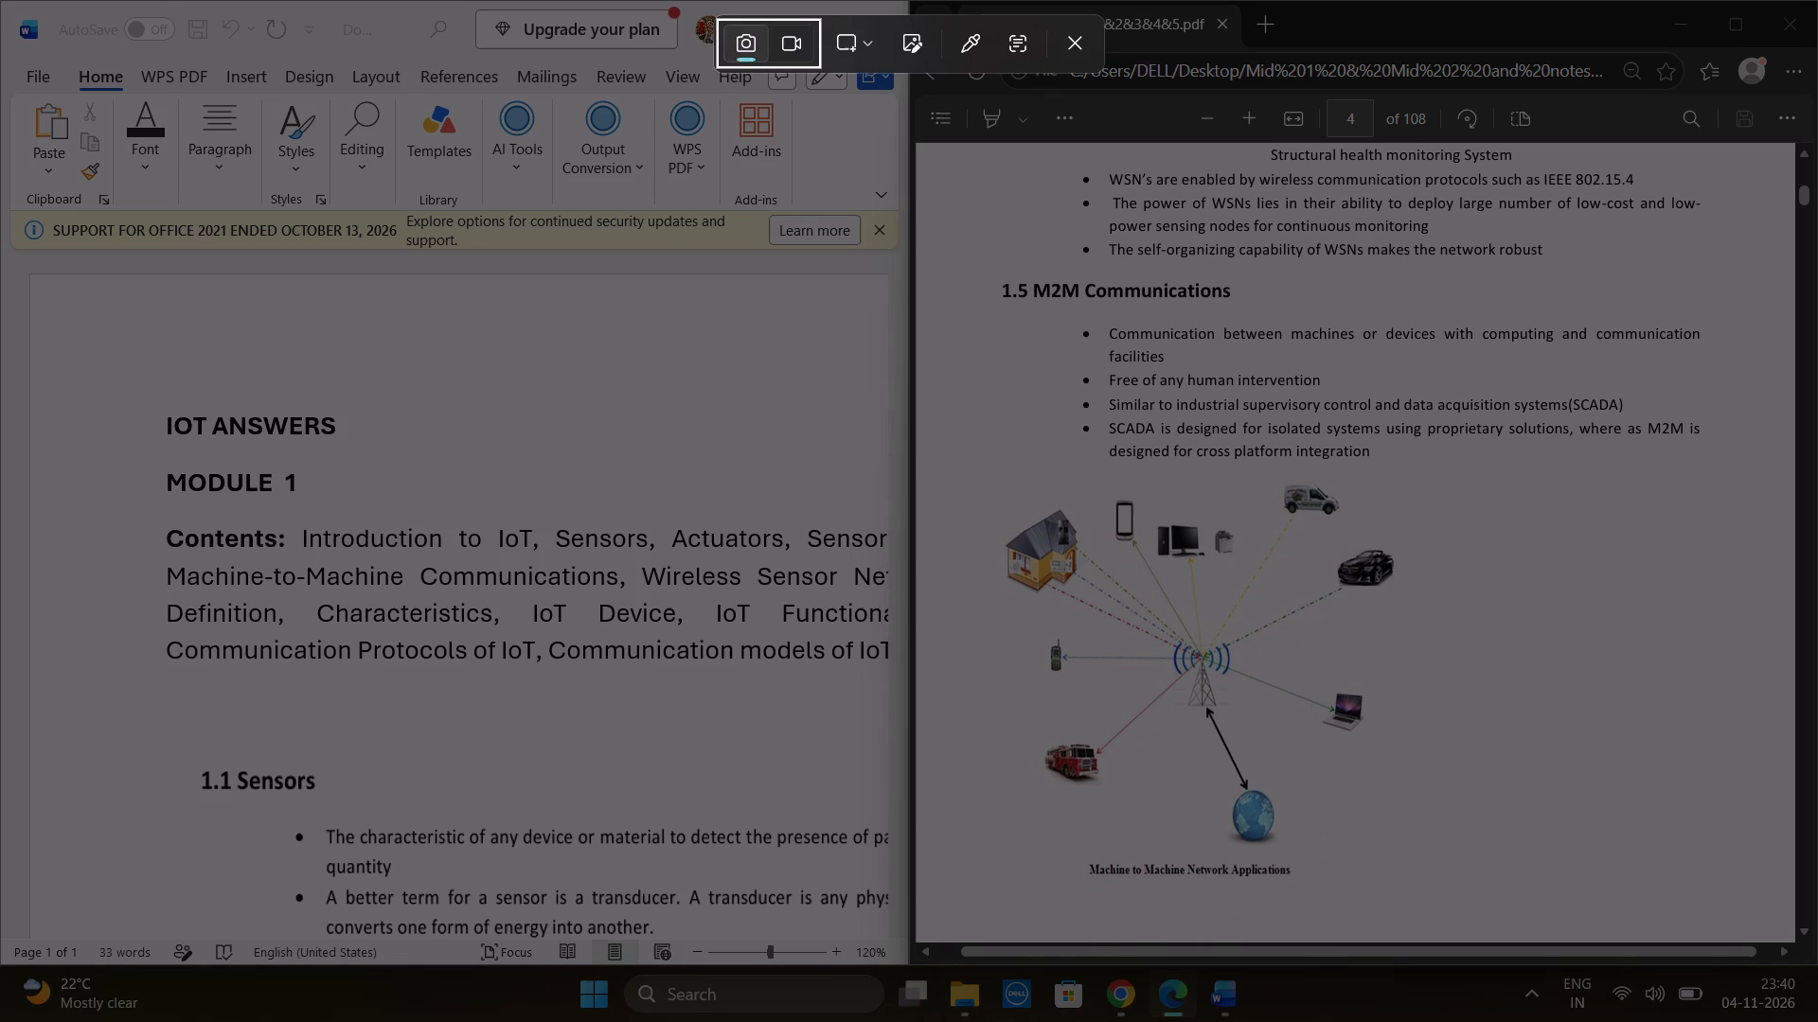
{"action": "left_click", "coordinate": [937, 268]}
{"action": "left_click_drag", "start_coordinate": [937, 268], "coordinate": [1747, 928]}
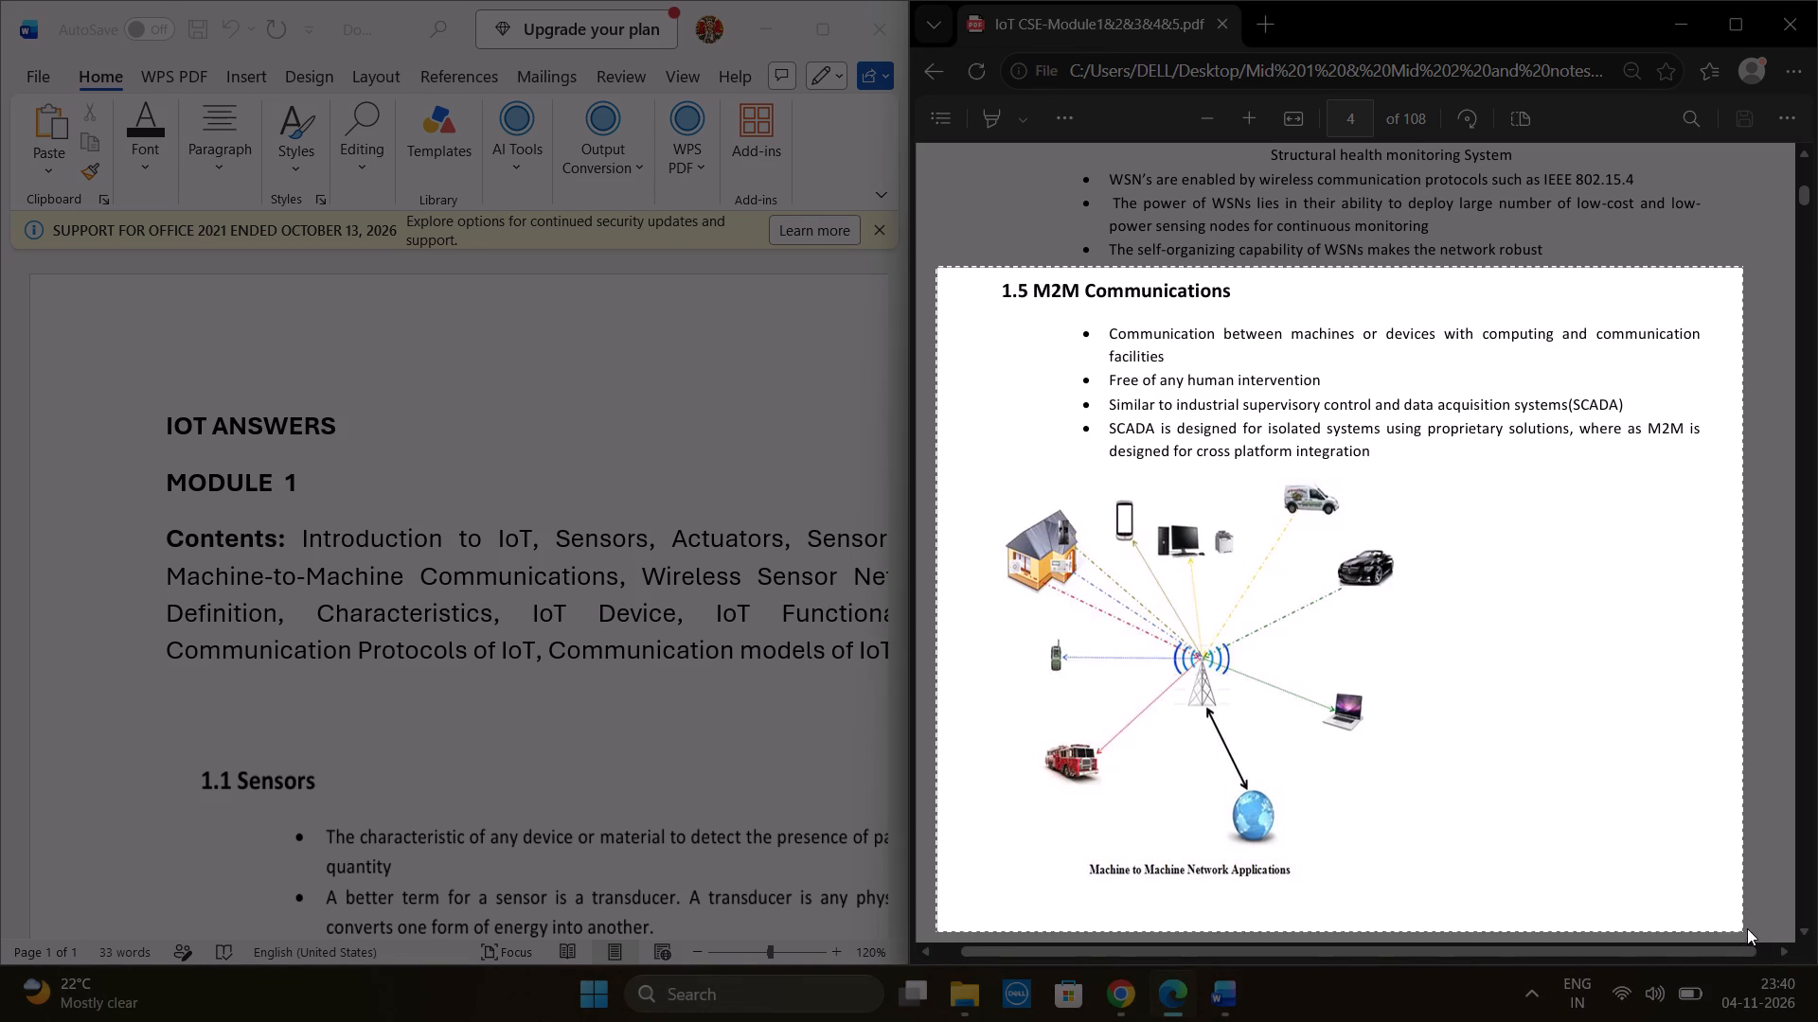
{"action": "left_click_drag", "start_coordinate": [1747, 928], "coordinate": [1747, 923]}
{"action": "scroll", "coordinate": [645, 704], "scroll_direction": "down", "scroll_amount": 4}
{"action": "scroll", "coordinate": [645, 704], "scroll_direction": "left", "scroll_amount": 1}
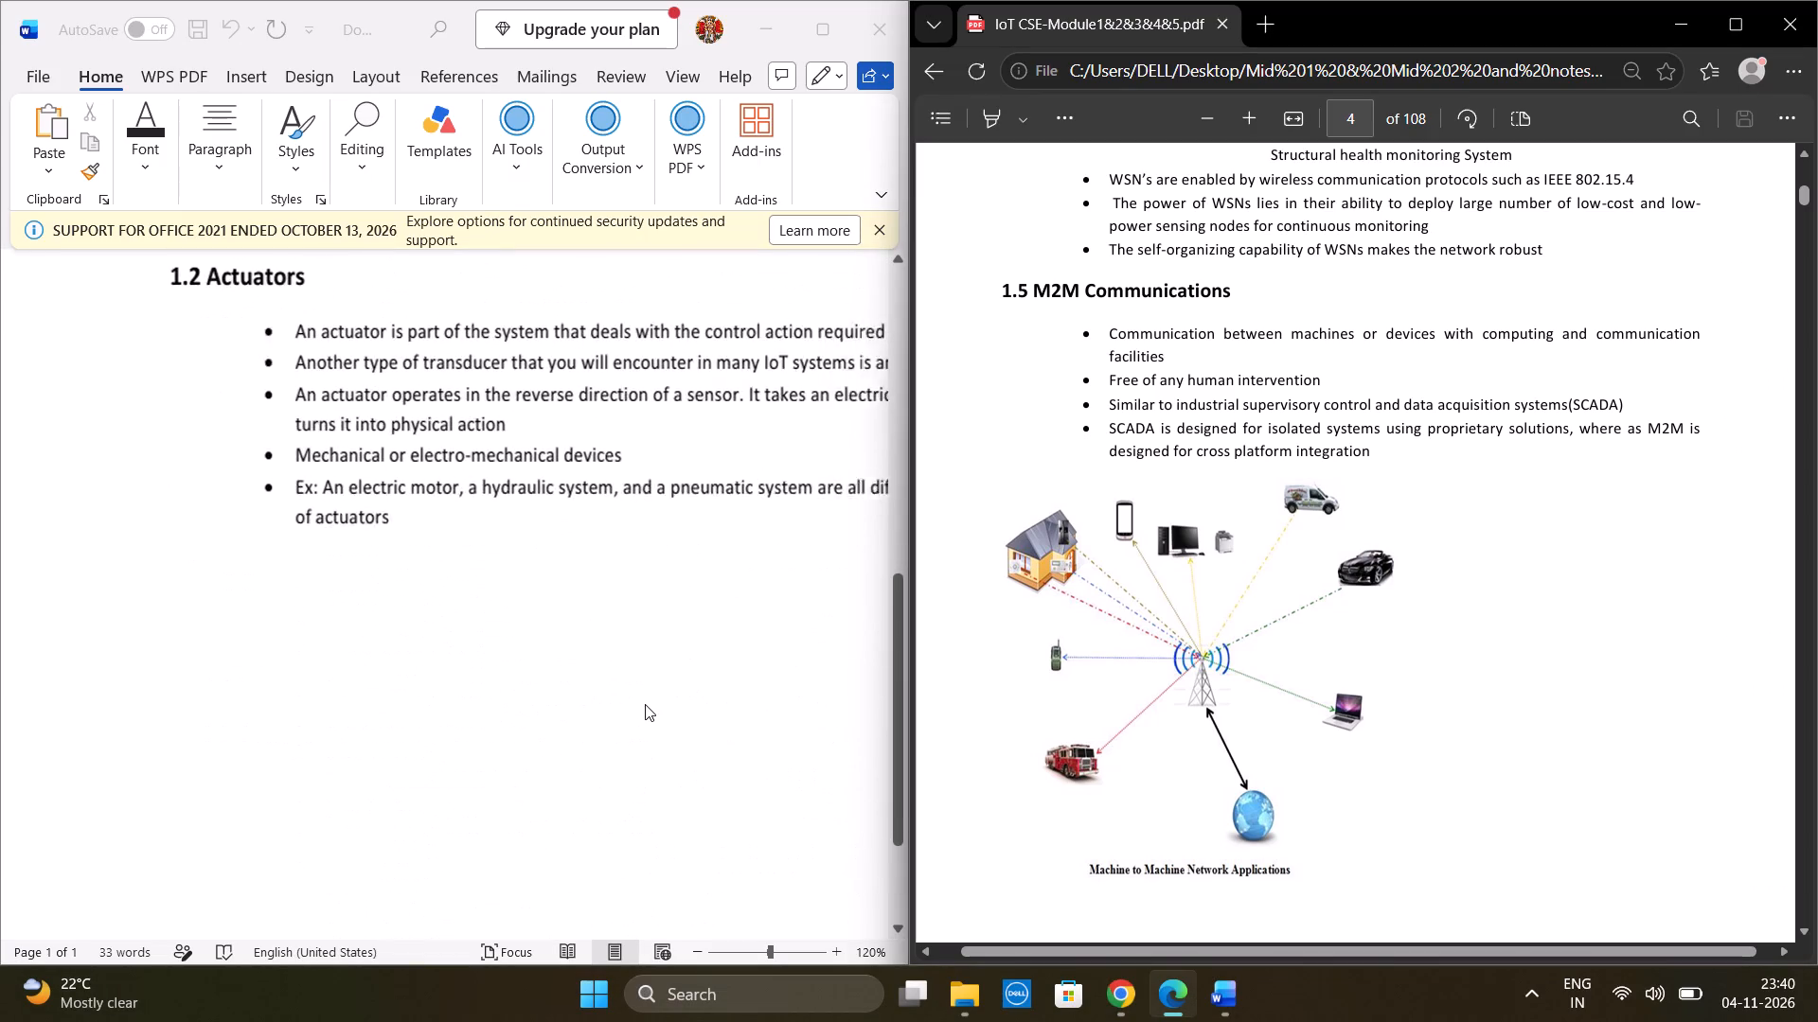
{"action": "scroll", "coordinate": [645, 704], "scroll_direction": "left", "scroll_amount": 1}
{"action": "left_click", "coordinate": [777, 596]}
{"action": "left_click", "coordinate": [737, 555]}
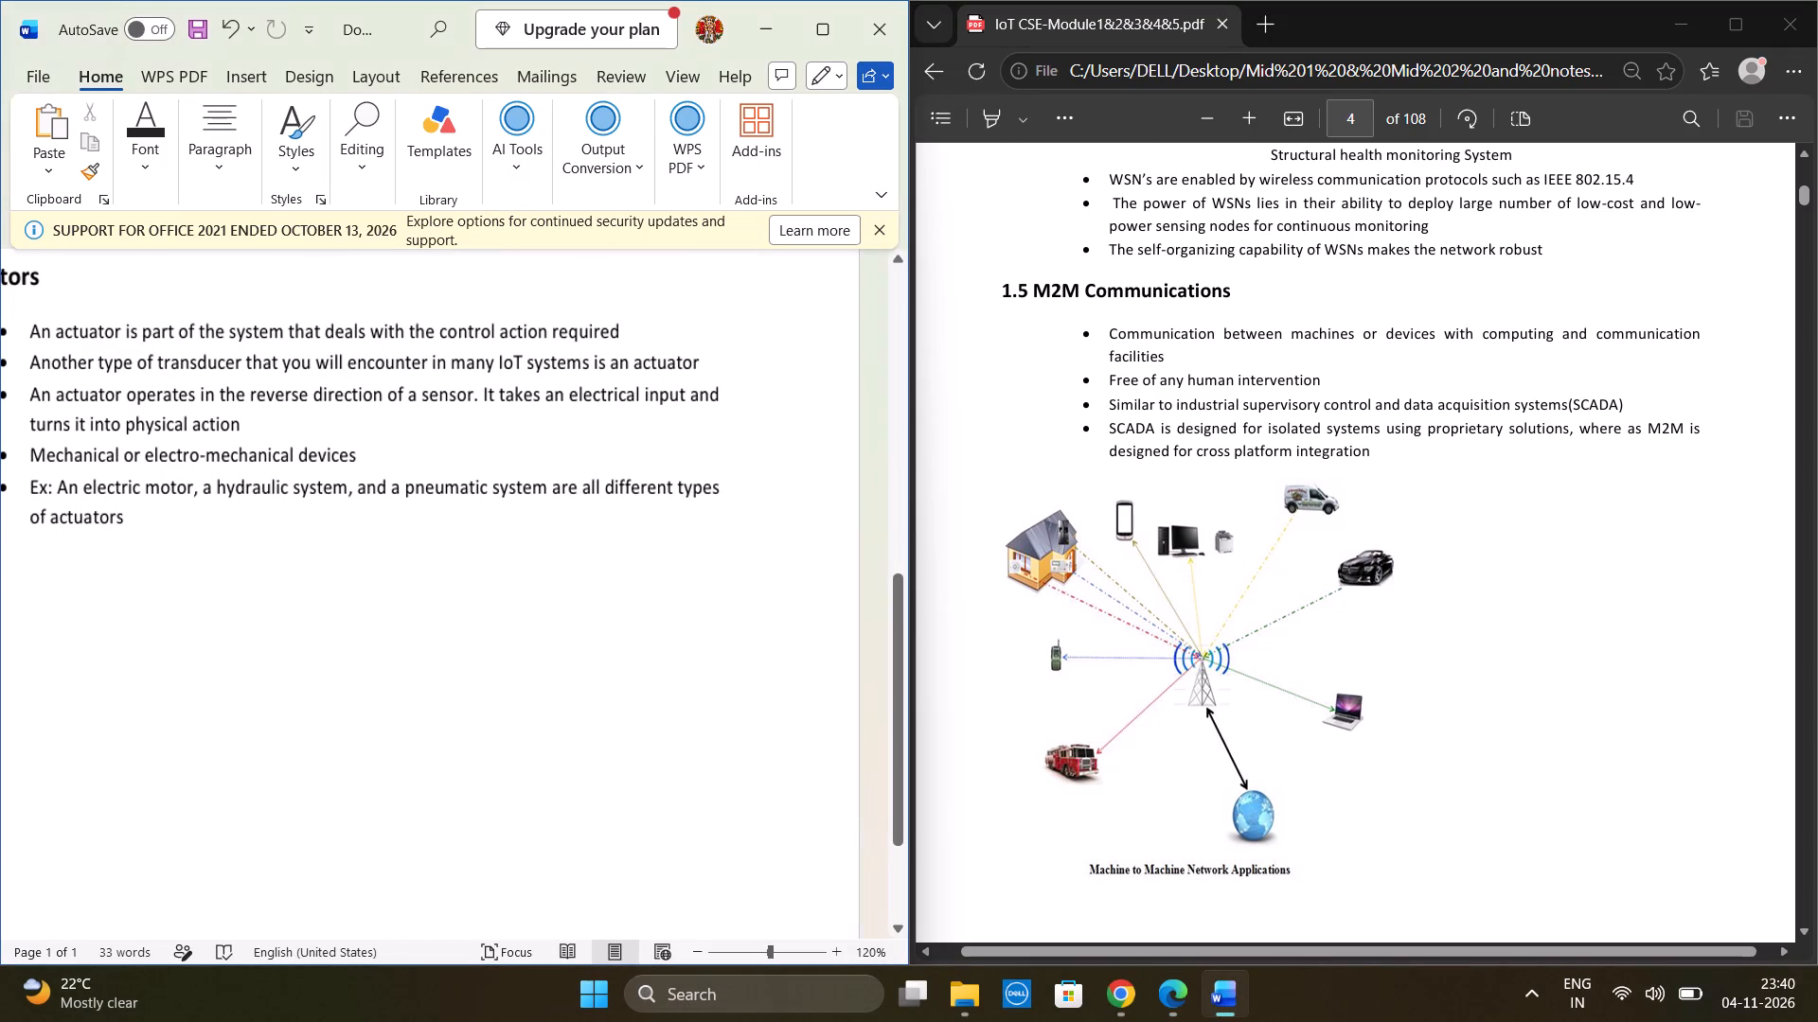
{"action": "key", "text": "Return"}
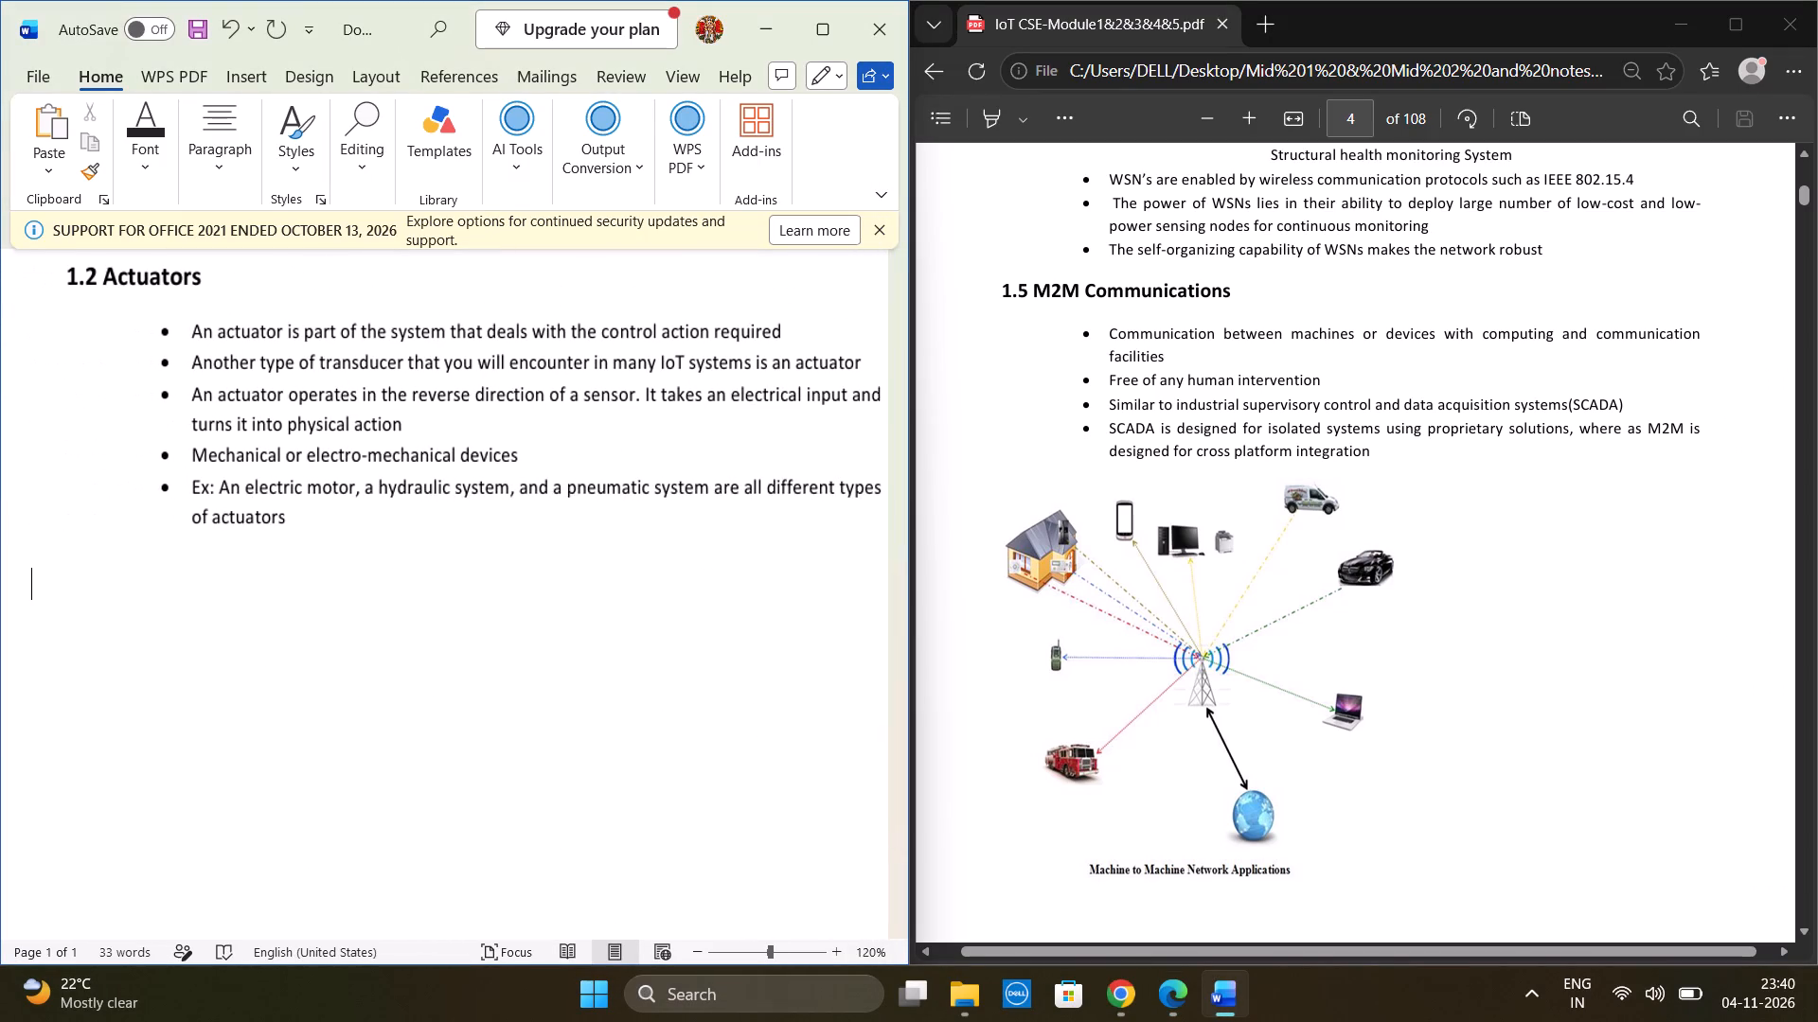
{"action": "key", "text": "ctrl+v"}
Stretch the pasted M2M Communications picture vertically to make it taller.
{"action": "left_click", "coordinate": [701, 556]}
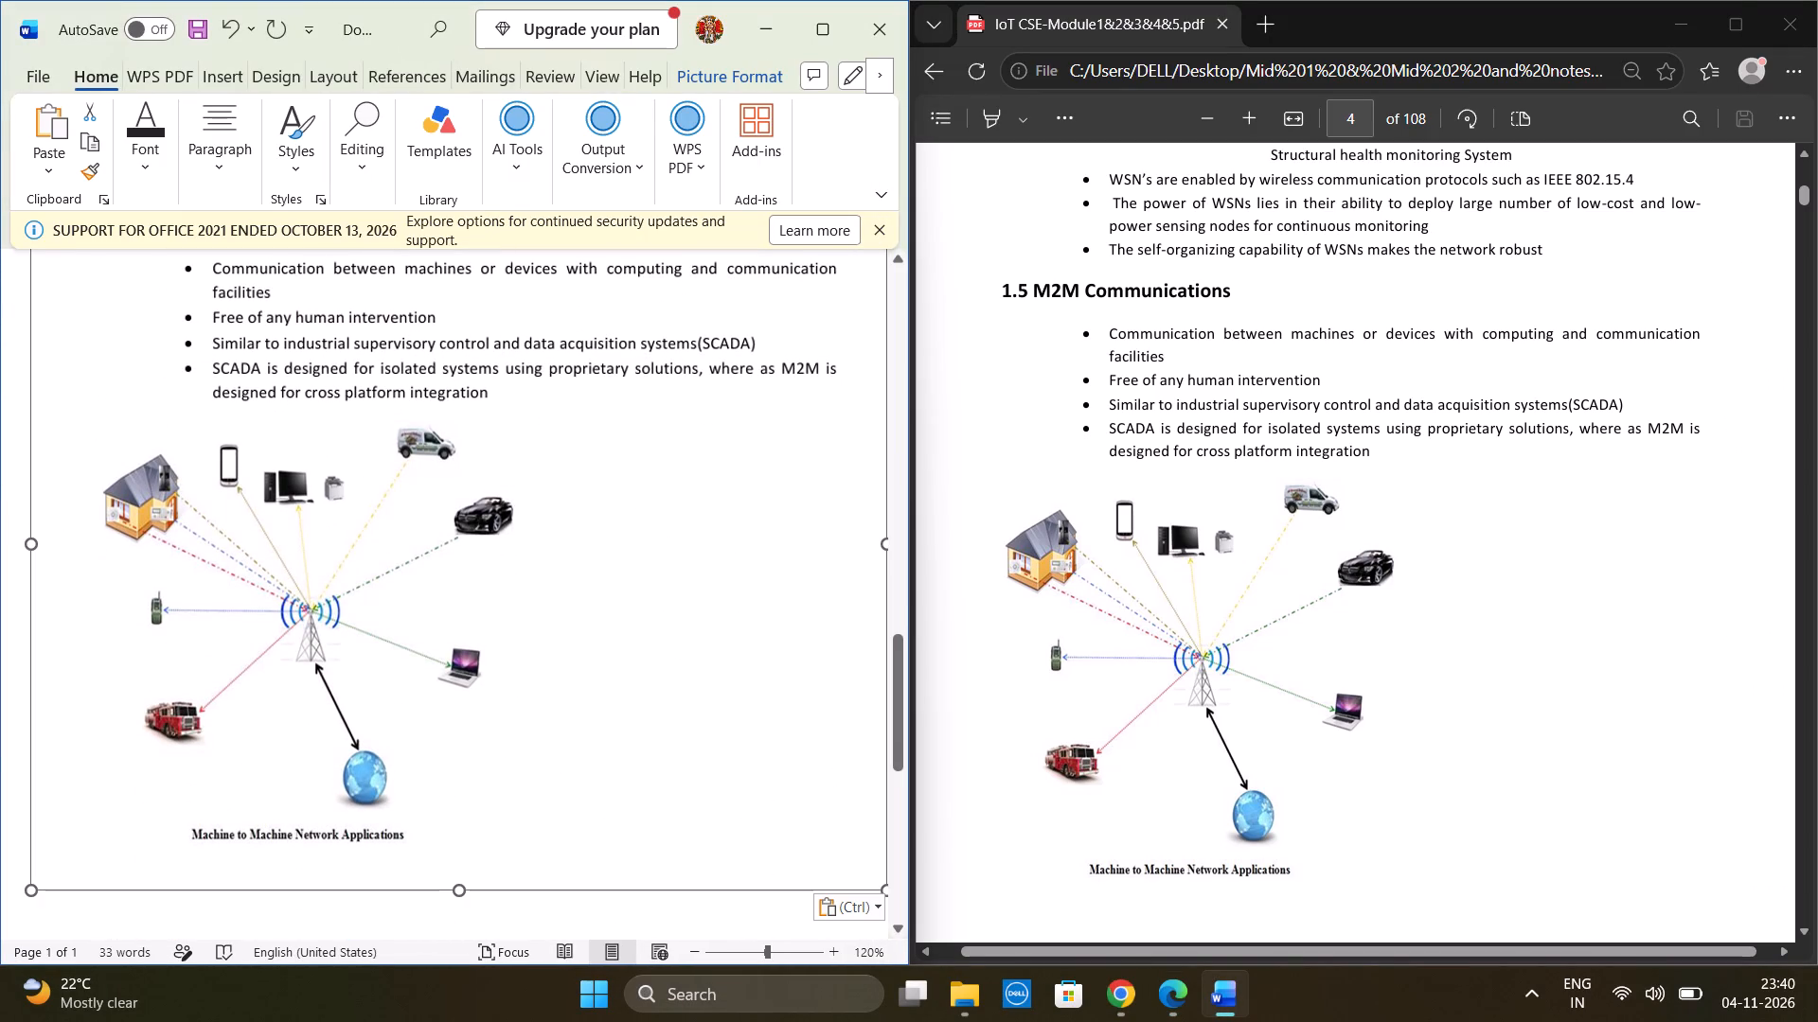
{"action": "left_click_drag", "start_coordinate": [459, 888], "coordinate": [450, 904]}
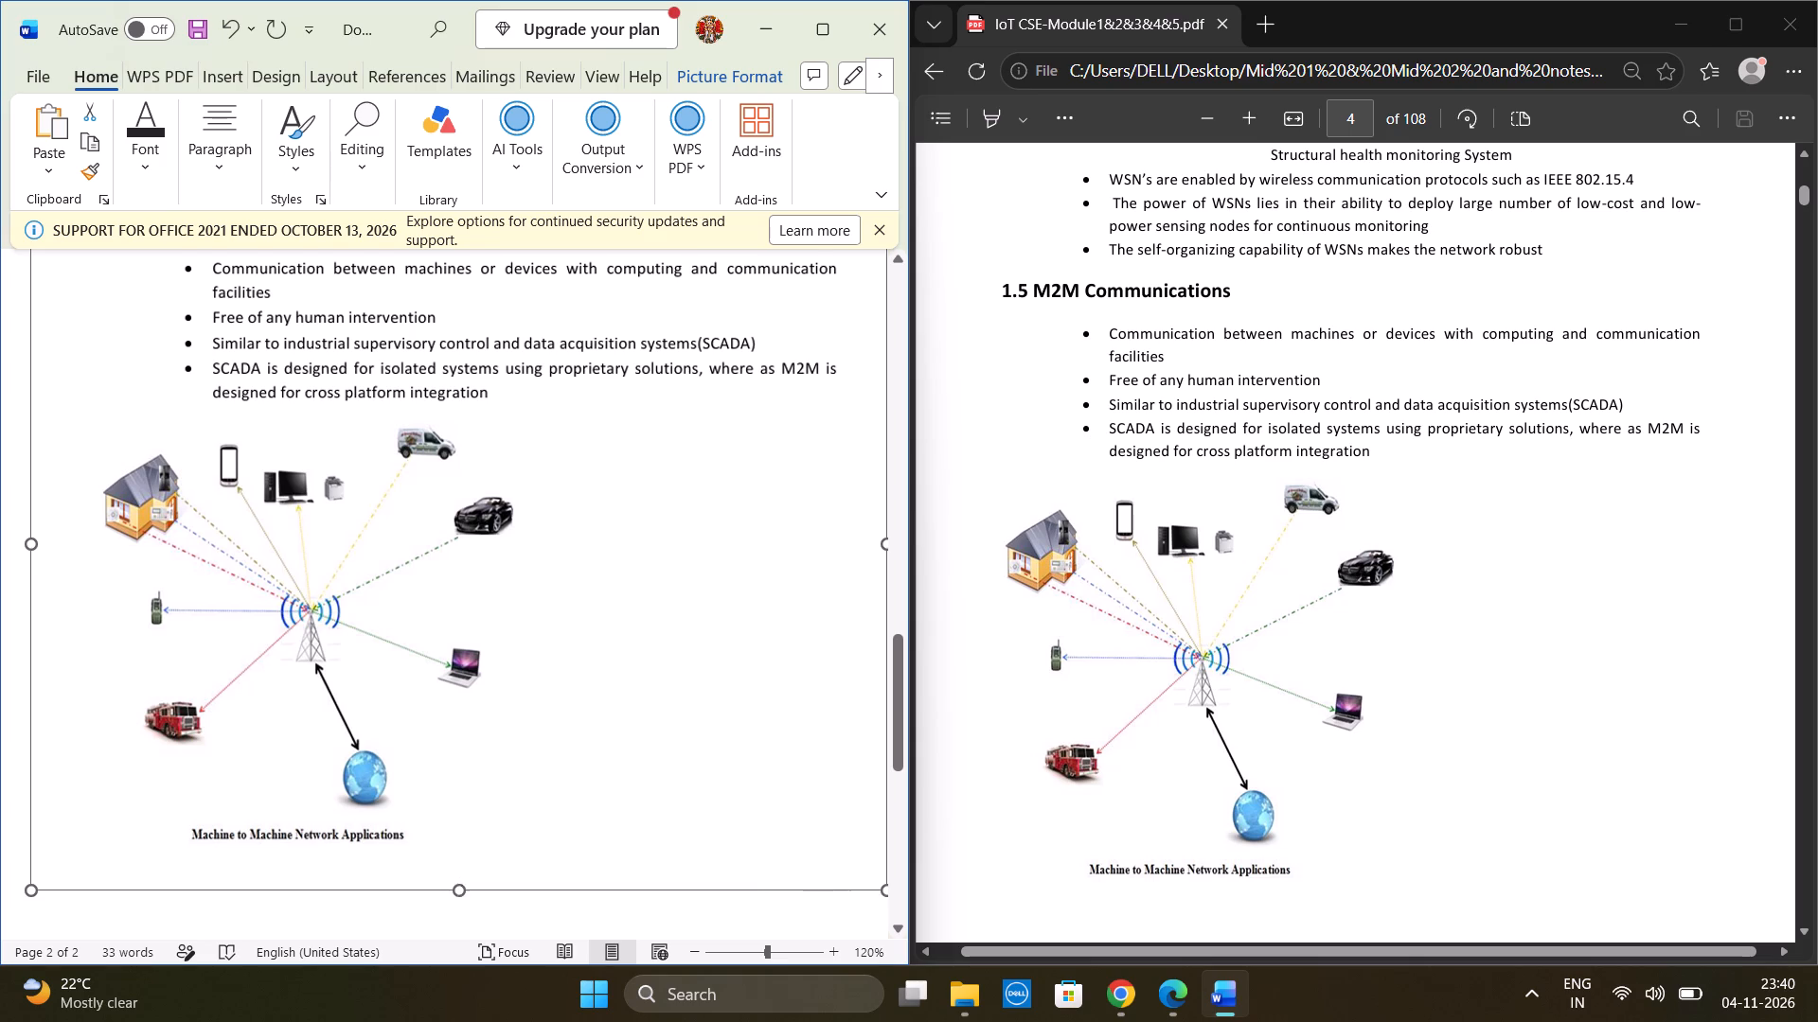
{"action": "left_click_drag", "start_coordinate": [450, 904], "coordinate": [436, 947]}
Capture 1.5.1 M2M Overview and the first two 1.5.2 M2M Applications bullets from the PDF, and paste them below the M2M Communications picture.
{"action": "scroll", "coordinate": [1334, 648], "scroll_direction": "down", "scroll_amount": 4}
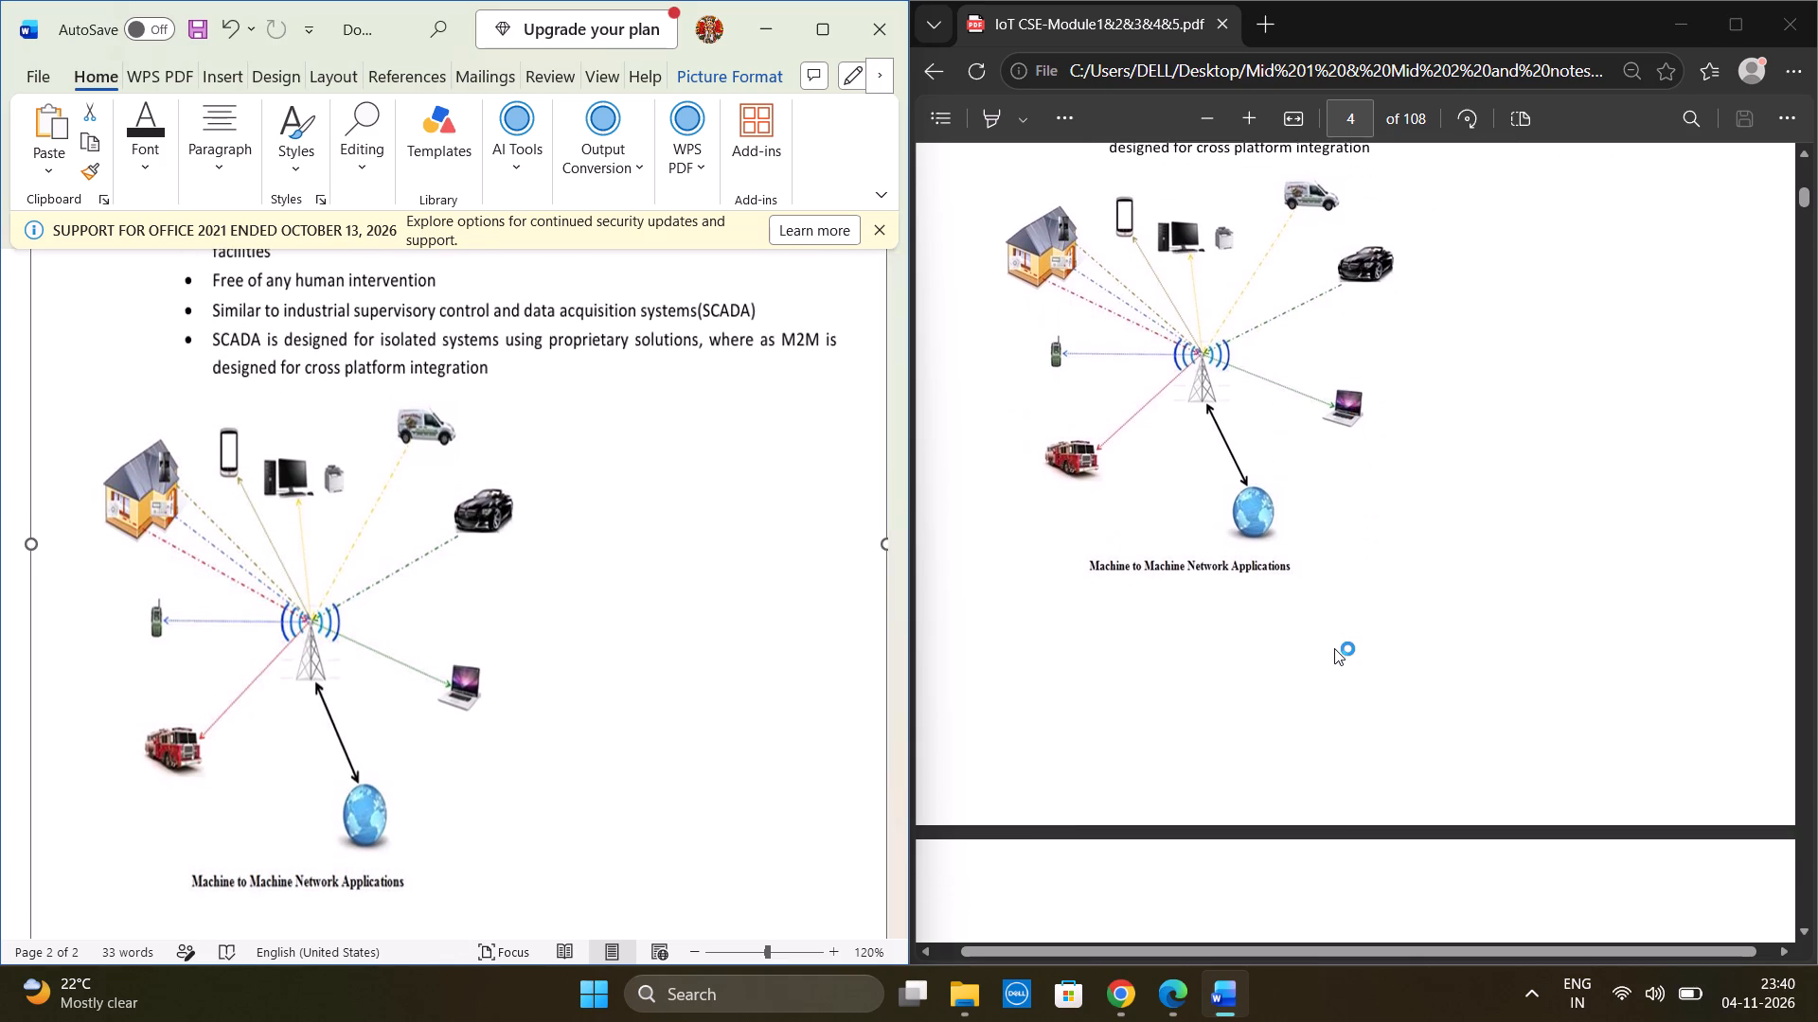
{"action": "scroll", "coordinate": [1334, 648], "scroll_direction": "down", "scroll_amount": 4}
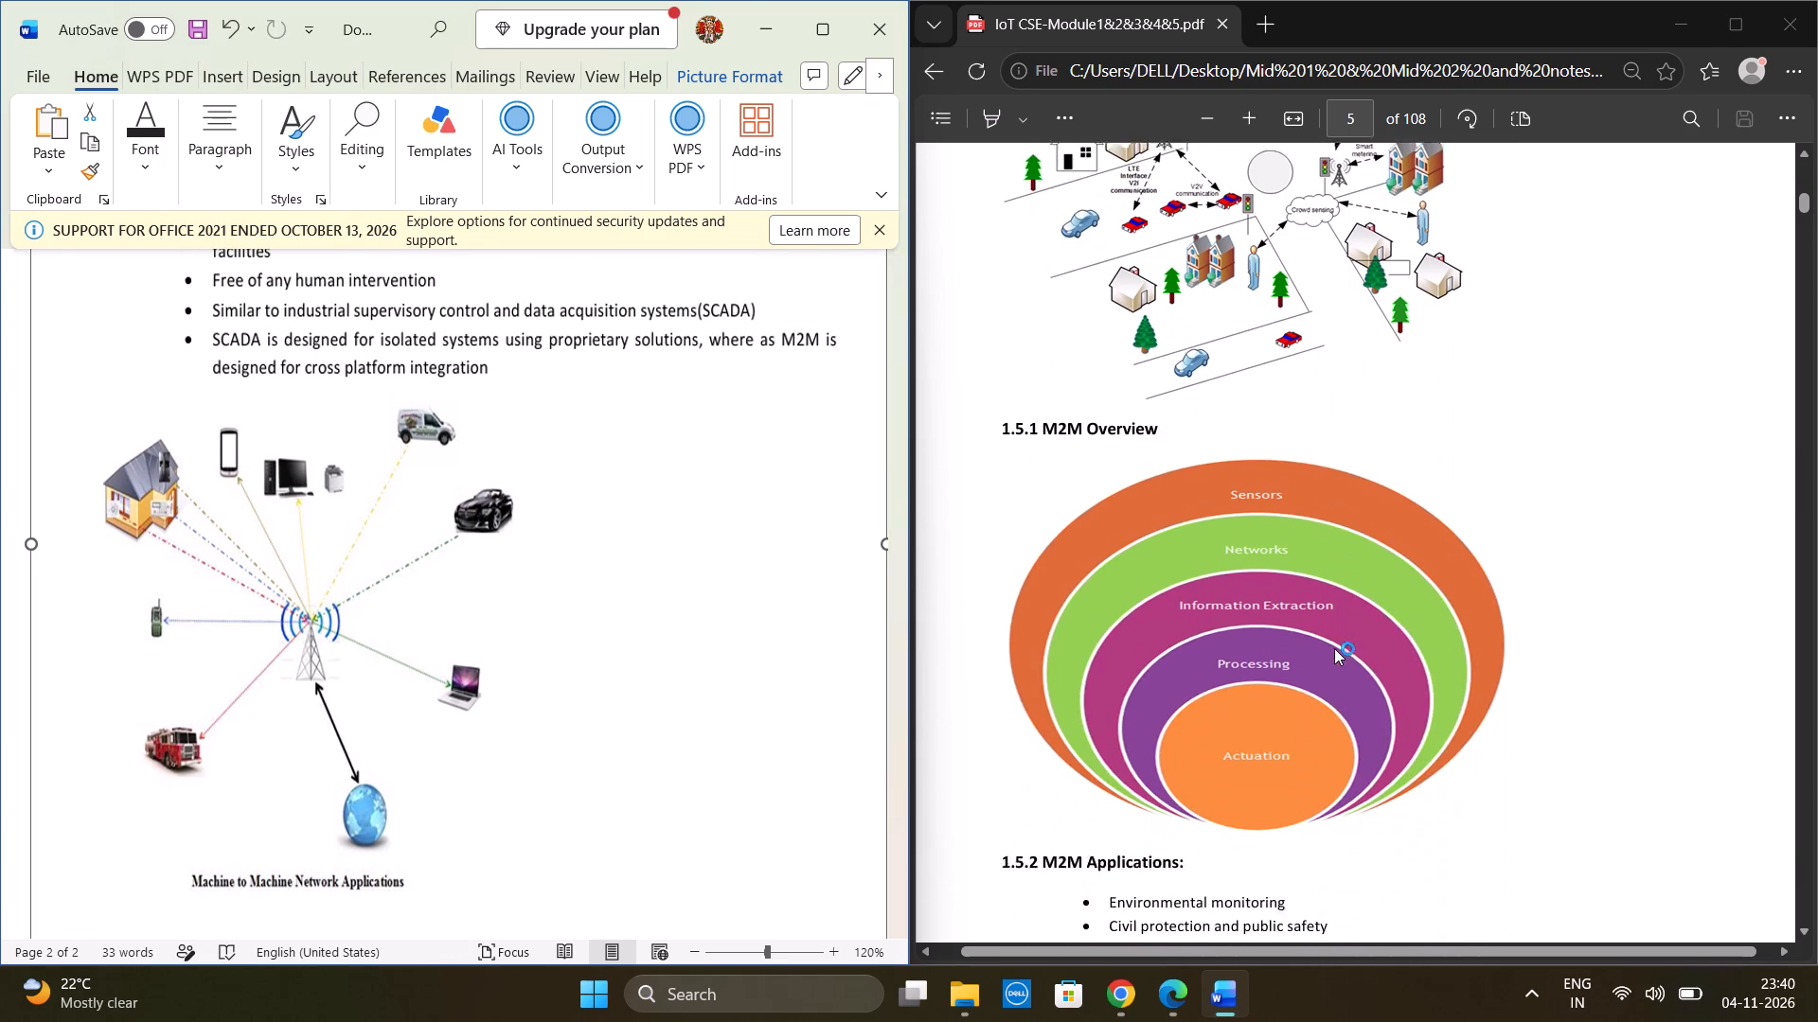
{"action": "scroll", "coordinate": [1334, 648], "scroll_direction": "down", "scroll_amount": 4}
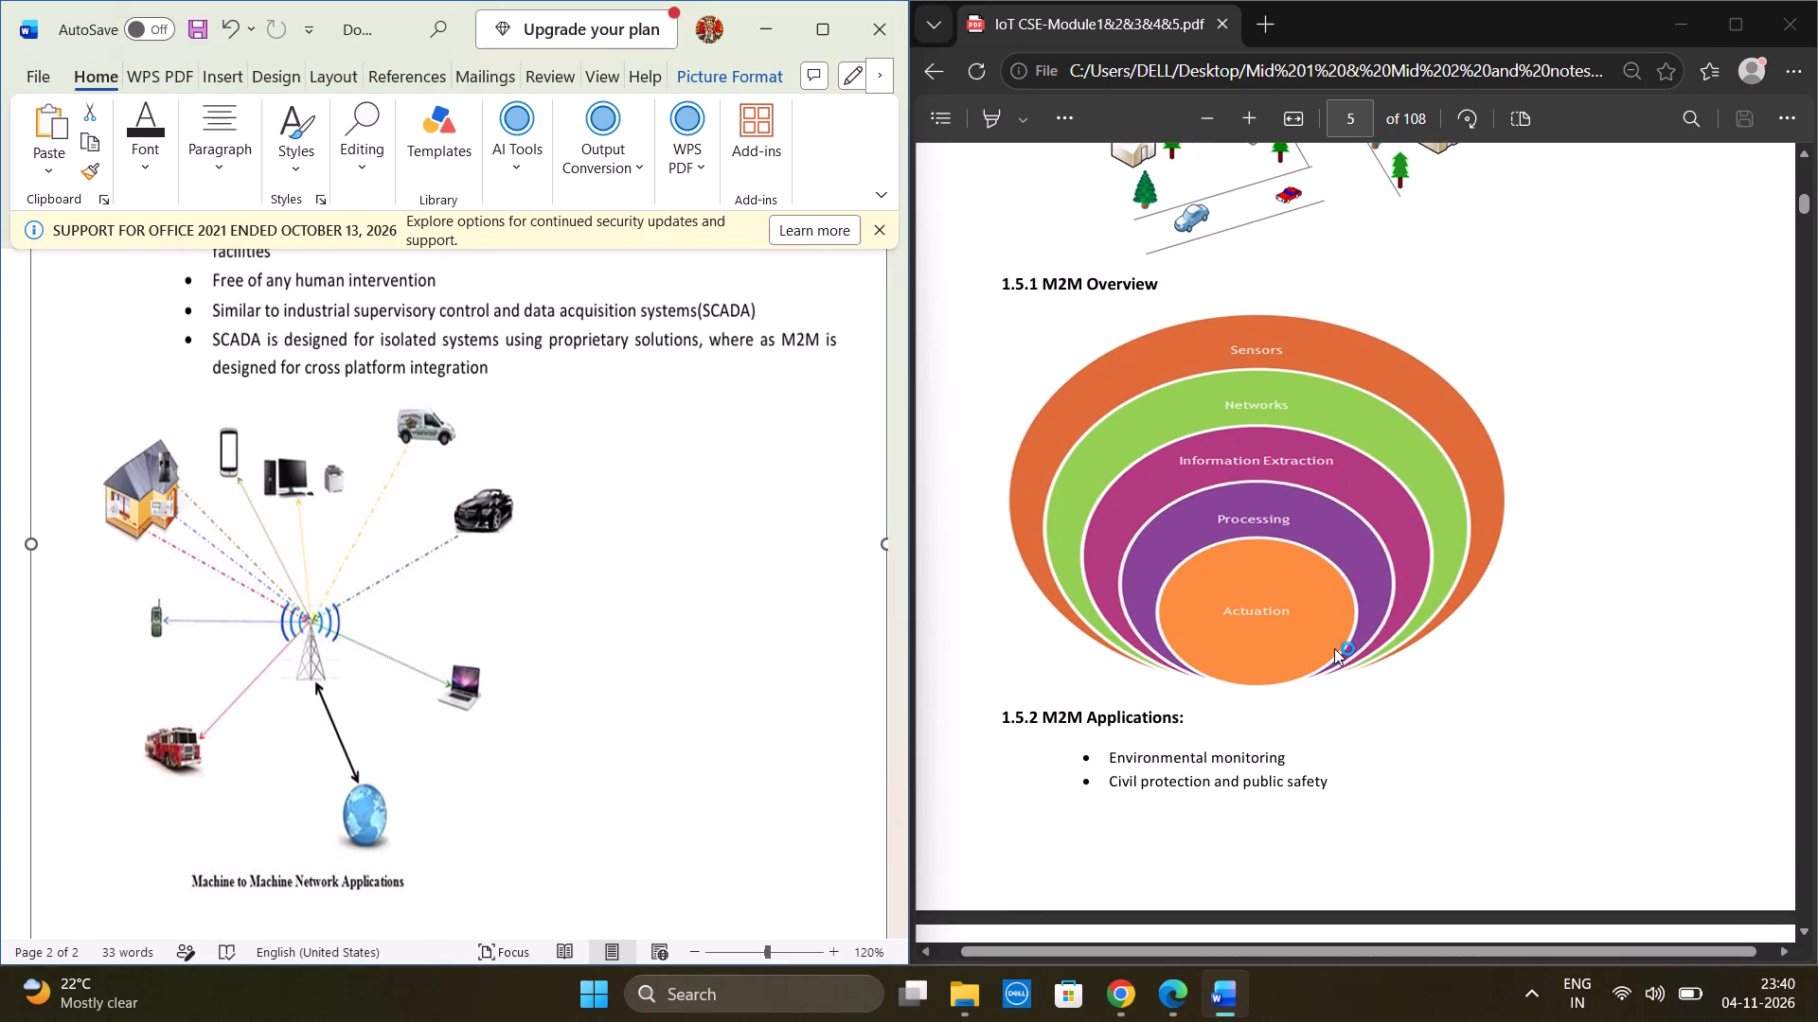
{"action": "scroll", "coordinate": [1334, 648], "scroll_direction": "down", "scroll_amount": 4}
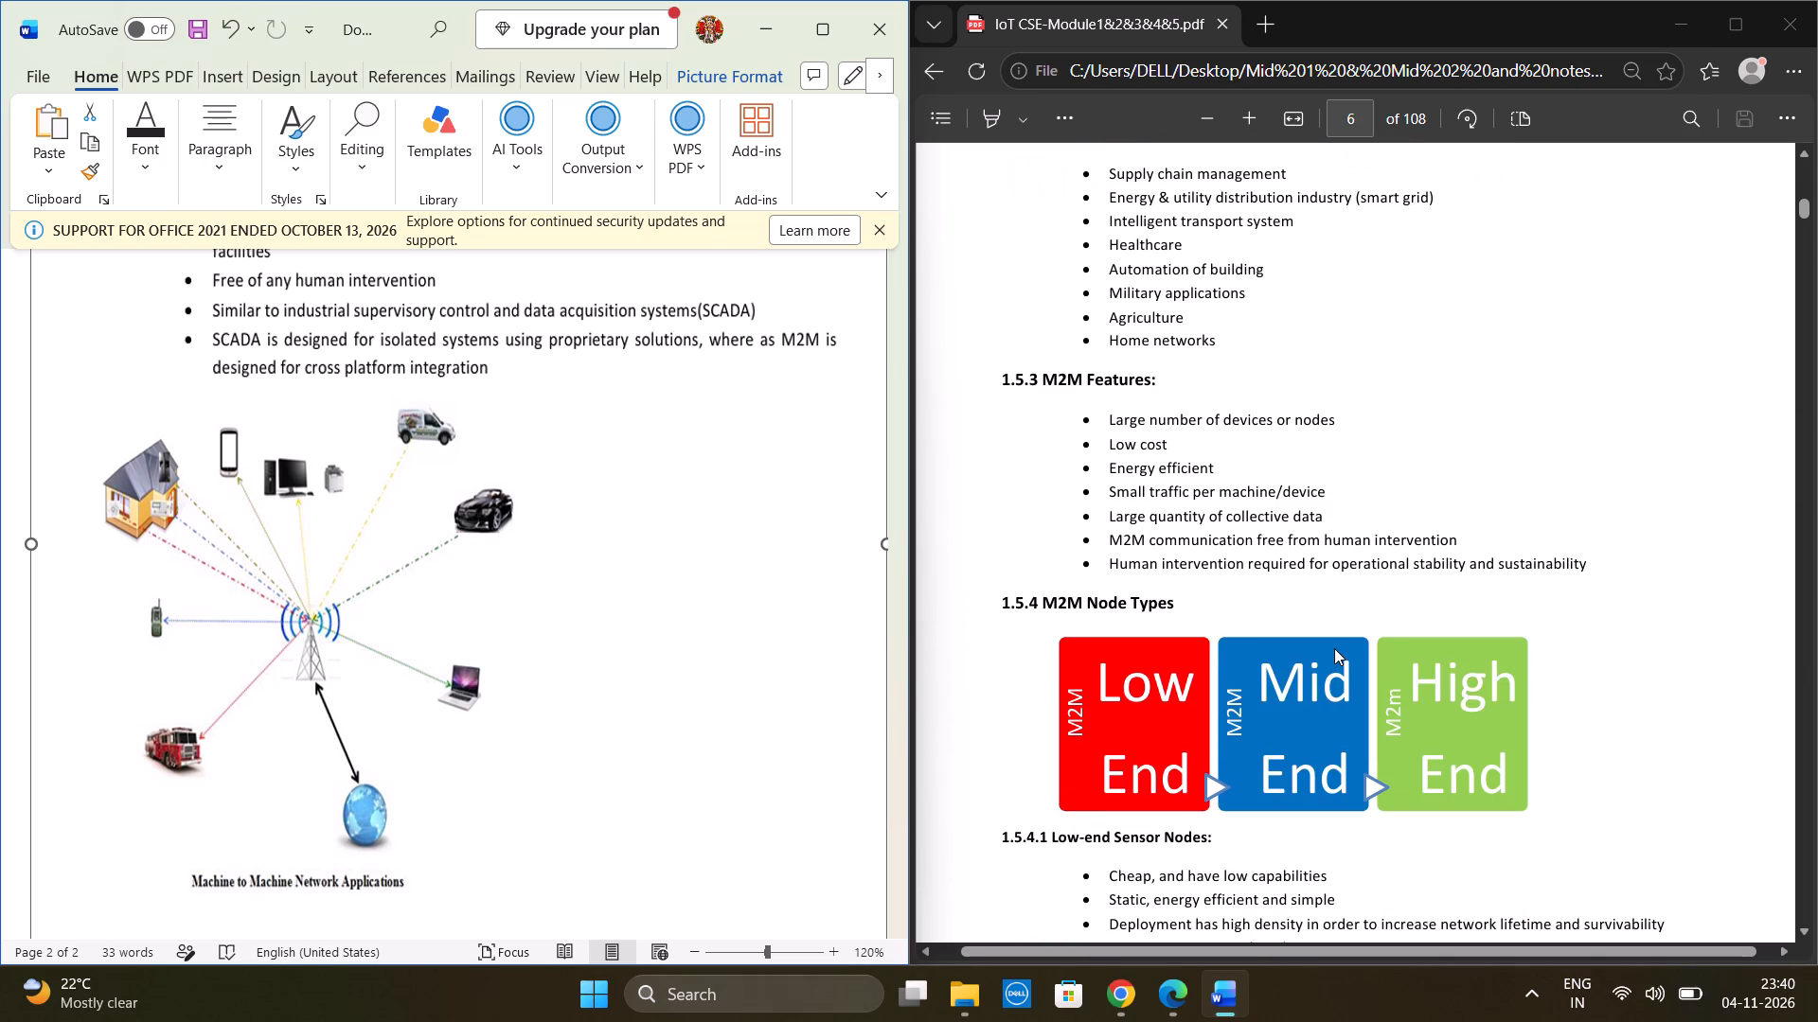
{"action": "scroll", "coordinate": [1334, 648], "scroll_direction": "up", "scroll_amount": 5}
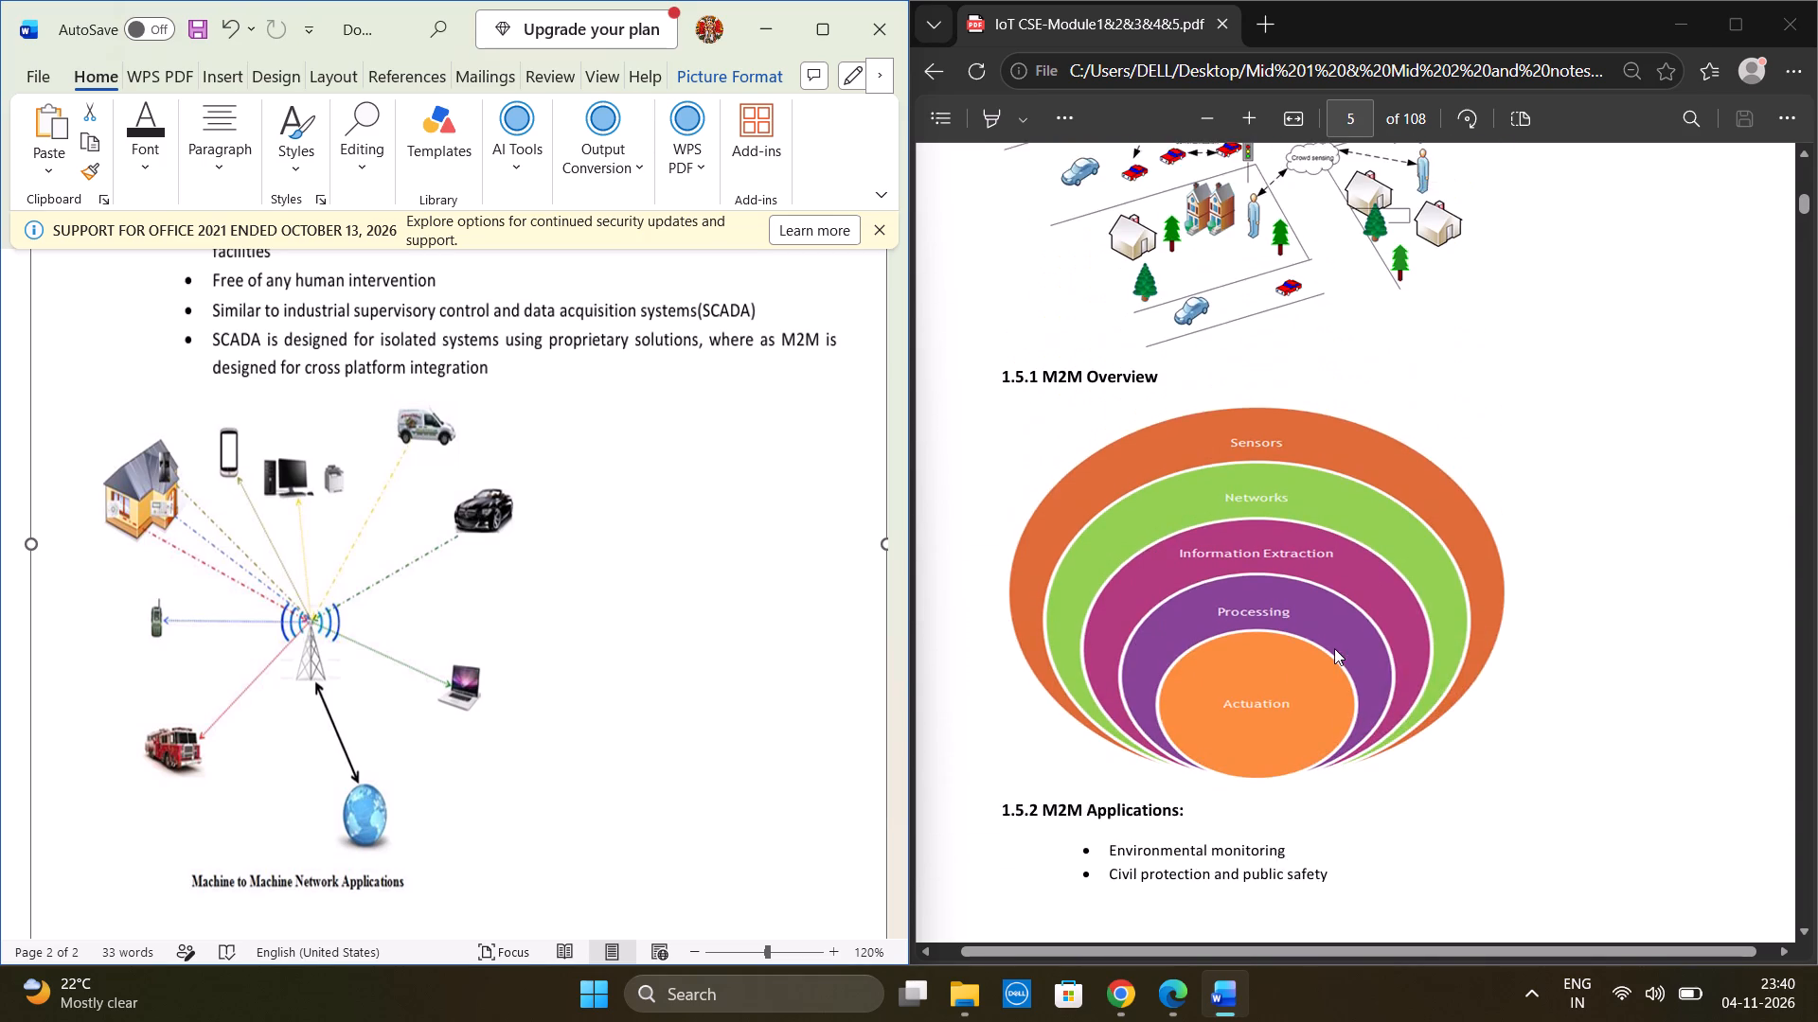
{"action": "scroll", "coordinate": [1334, 648], "scroll_direction": "down", "scroll_amount": 3}
{"action": "scroll", "coordinate": [1334, 648], "scroll_direction": "up", "scroll_amount": 5}
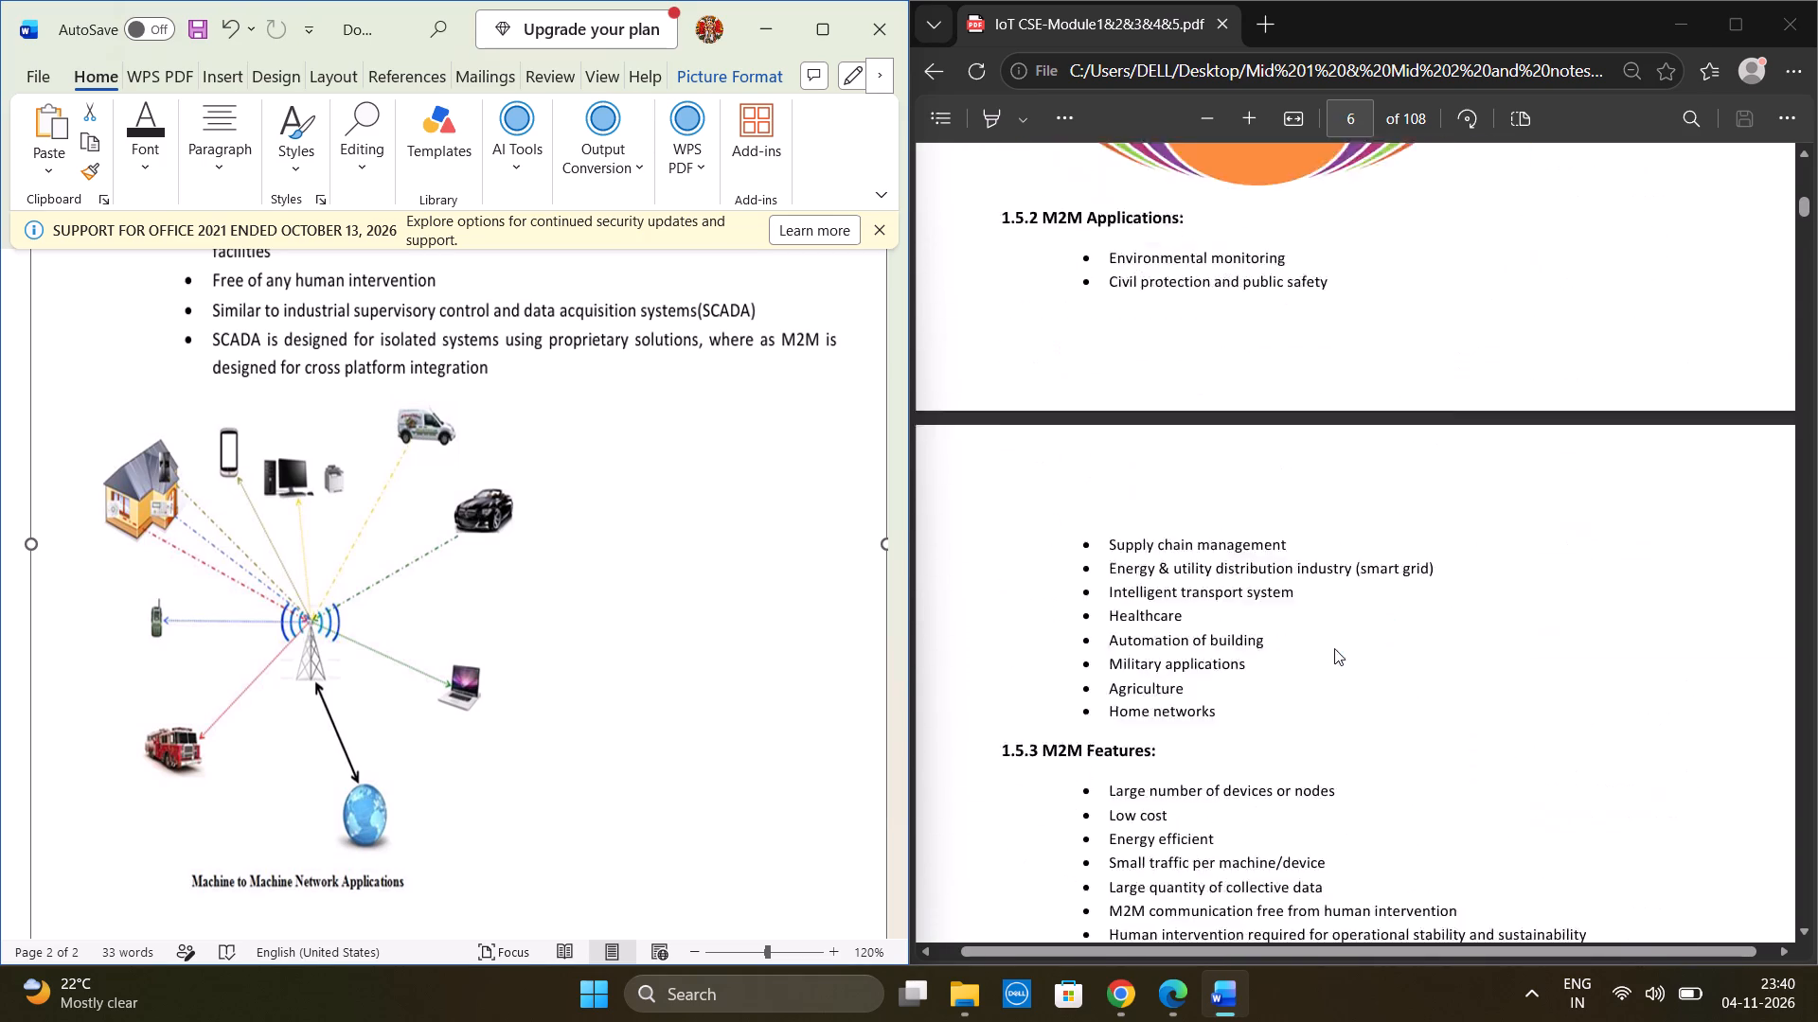
{"action": "scroll", "coordinate": [1334, 648], "scroll_direction": "up", "scroll_amount": 1}
{"action": "key", "text": "shift+super+s"}
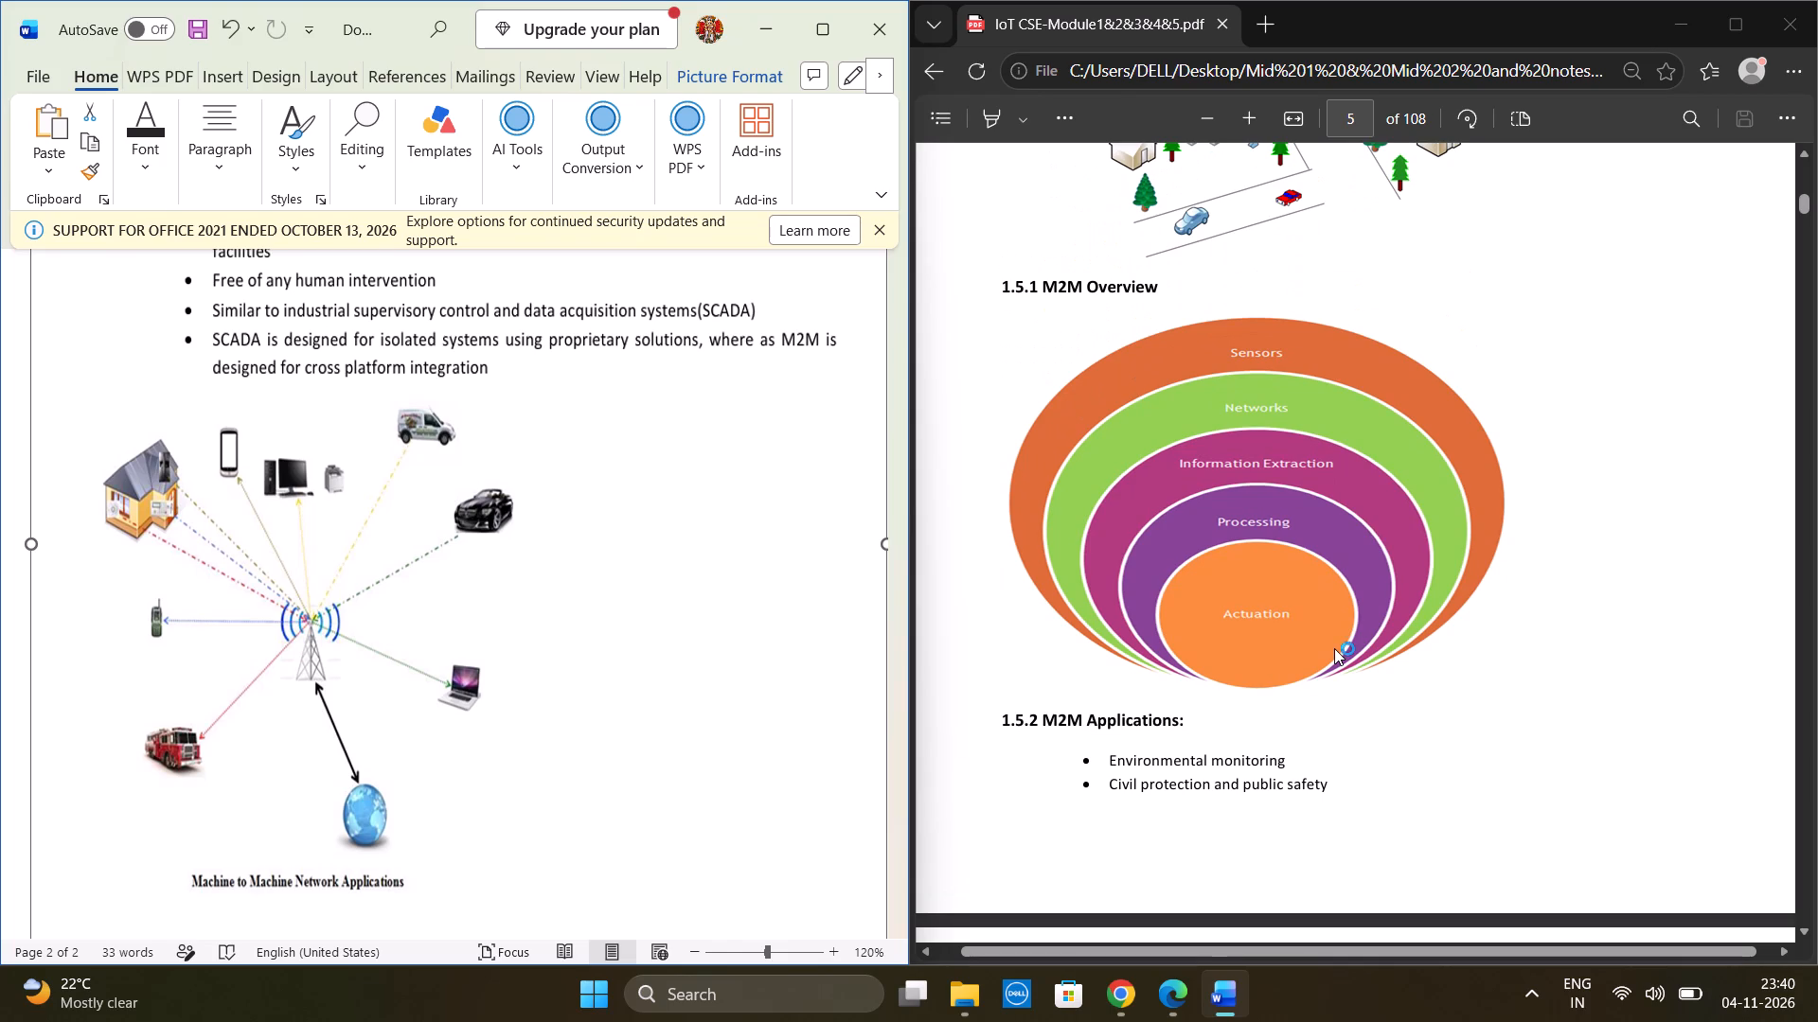
{"action": "left_click", "coordinate": [971, 241]}
{"action": "left_click_drag", "start_coordinate": [971, 241], "coordinate": [1556, 863]}
{"action": "scroll", "coordinate": [386, 671], "scroll_direction": "down", "scroll_amount": 1}
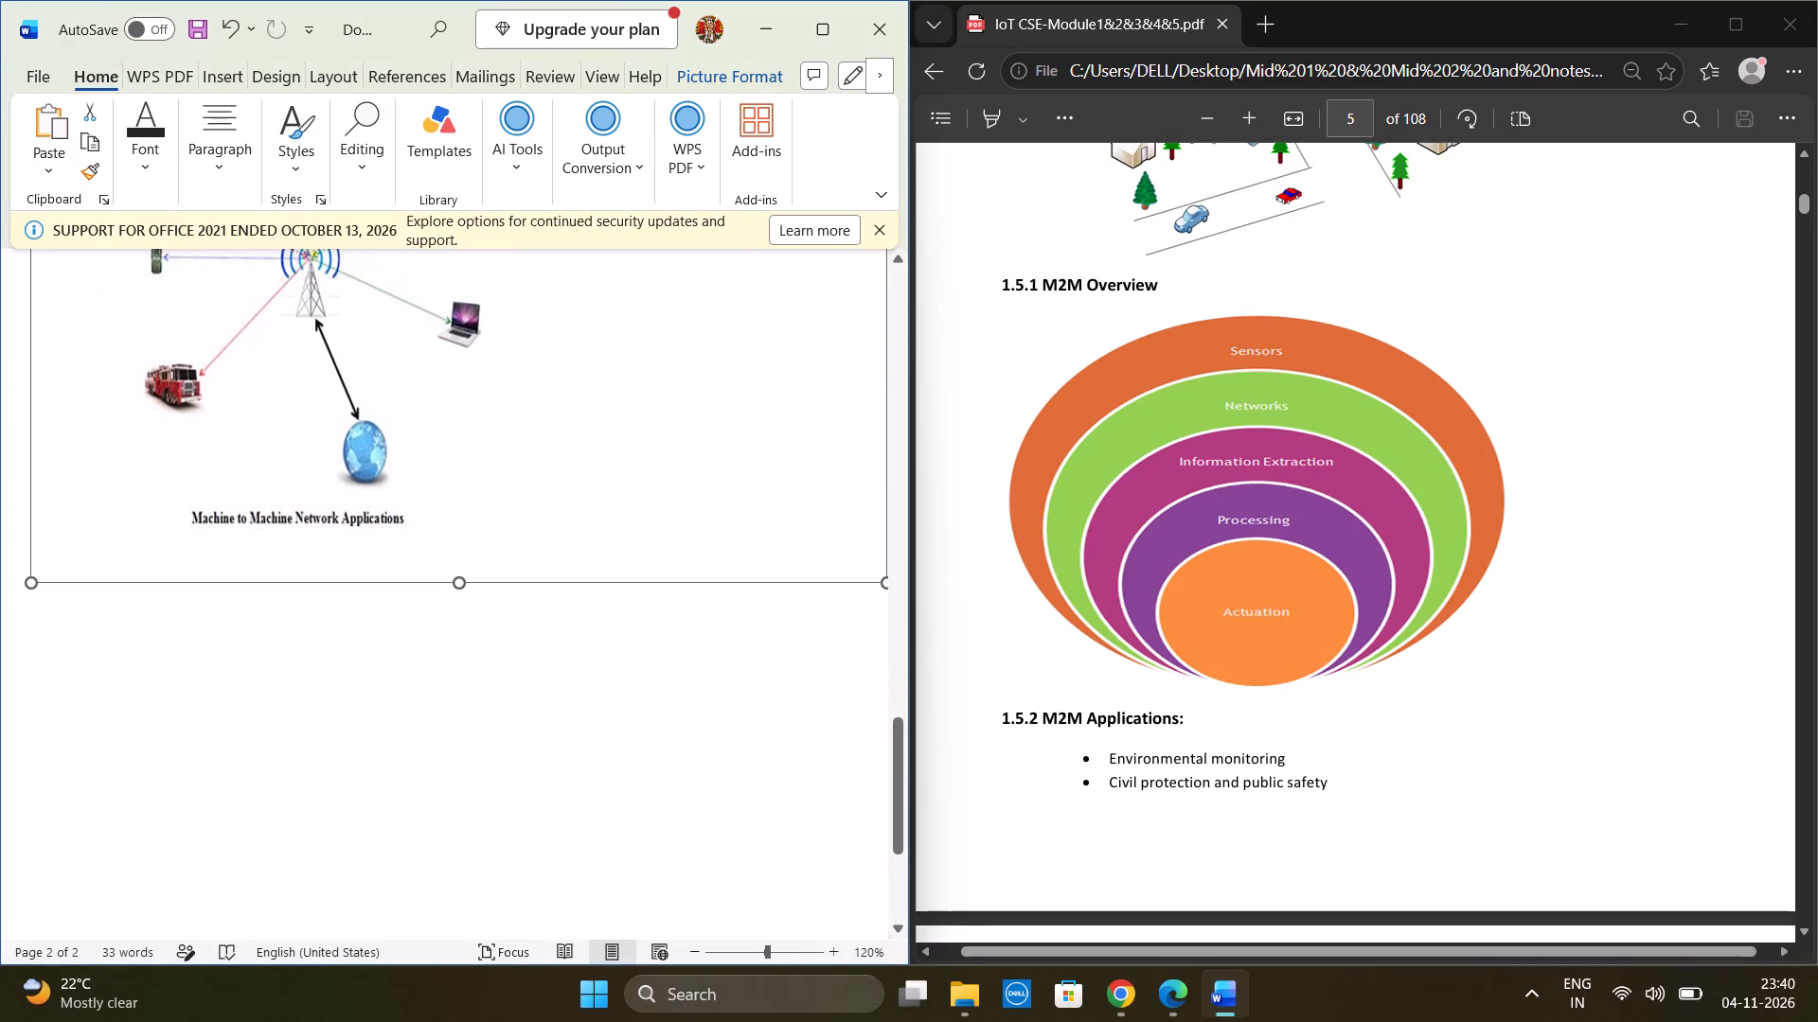
{"action": "scroll", "coordinate": [807, 618], "scroll_direction": "left", "scroll_amount": 1}
{"action": "left_click", "coordinate": [767, 591]}
{"action": "key", "text": "Return"}
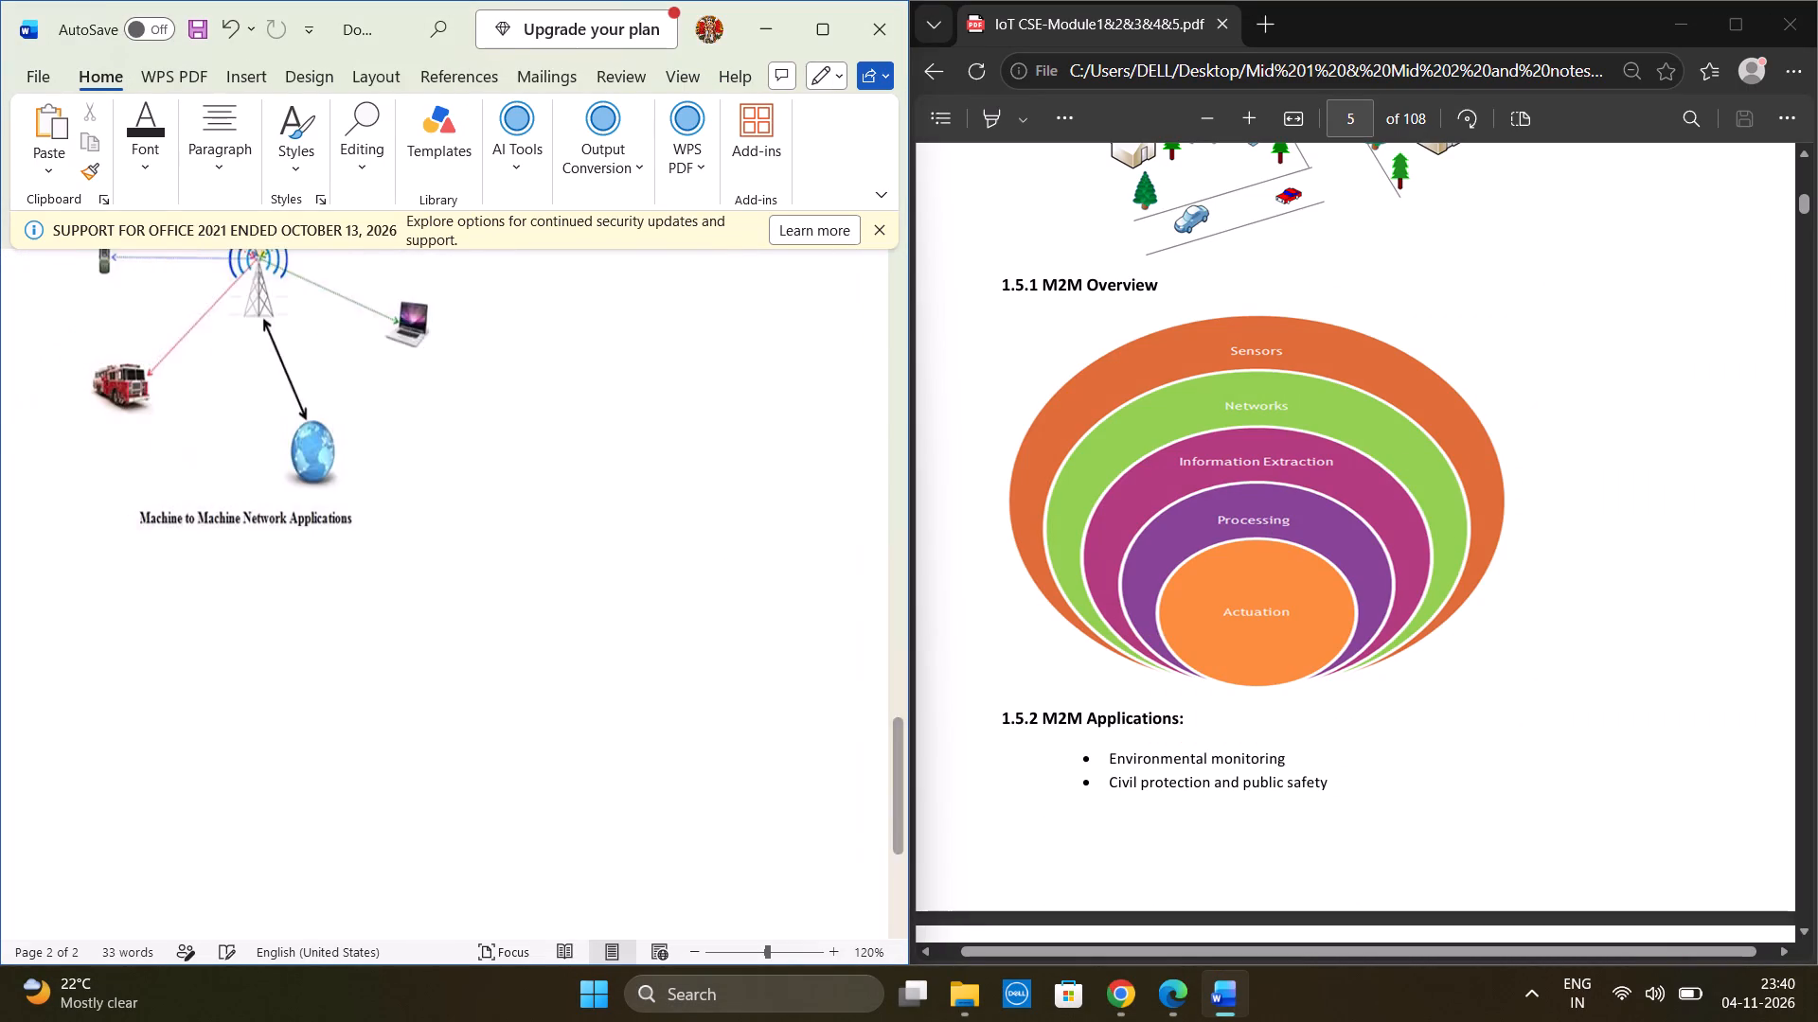
{"action": "key", "text": "ctrl+v"}
Capture the remaining M2M Applications bullets, 1.5.3 M2M Features and the 1.5.4 M2M Node Types diagram, and paste them after the M2M Overview picture.
{"action": "scroll", "coordinate": [1375, 613], "scroll_direction": "down", "scroll_amount": 4}
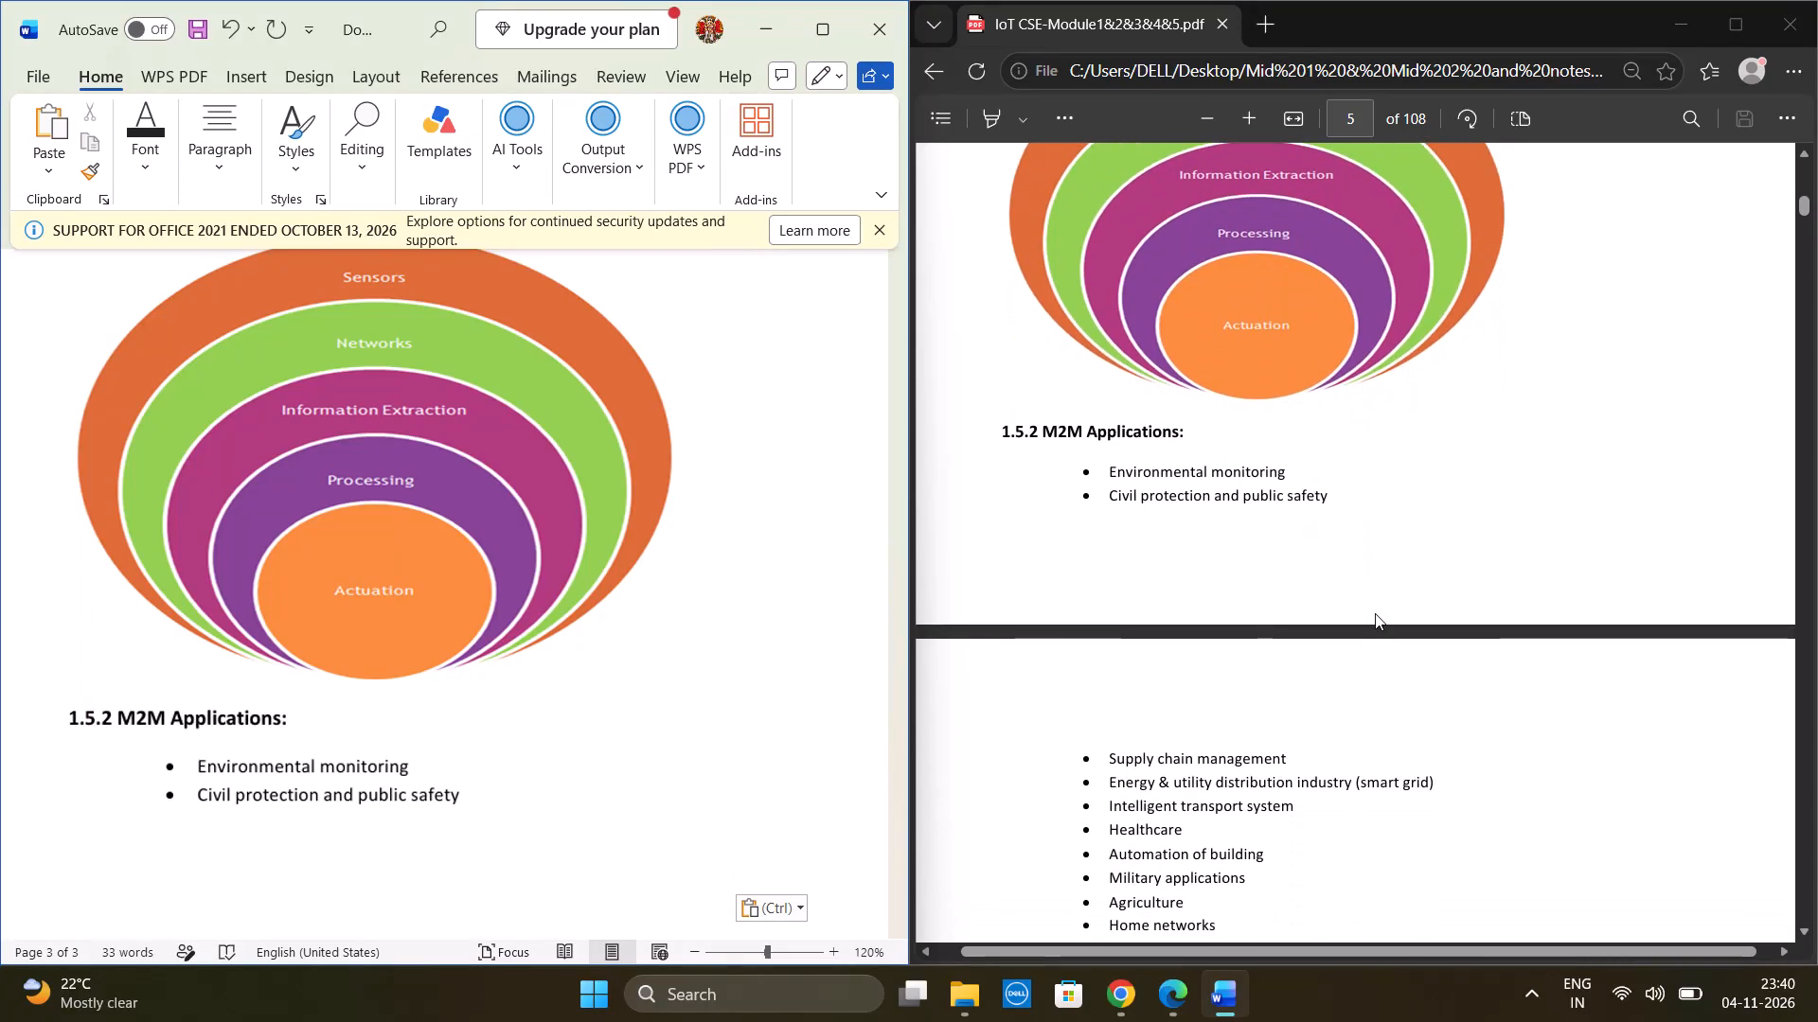
{"action": "scroll", "coordinate": [1375, 613], "scroll_direction": "down", "scroll_amount": 3}
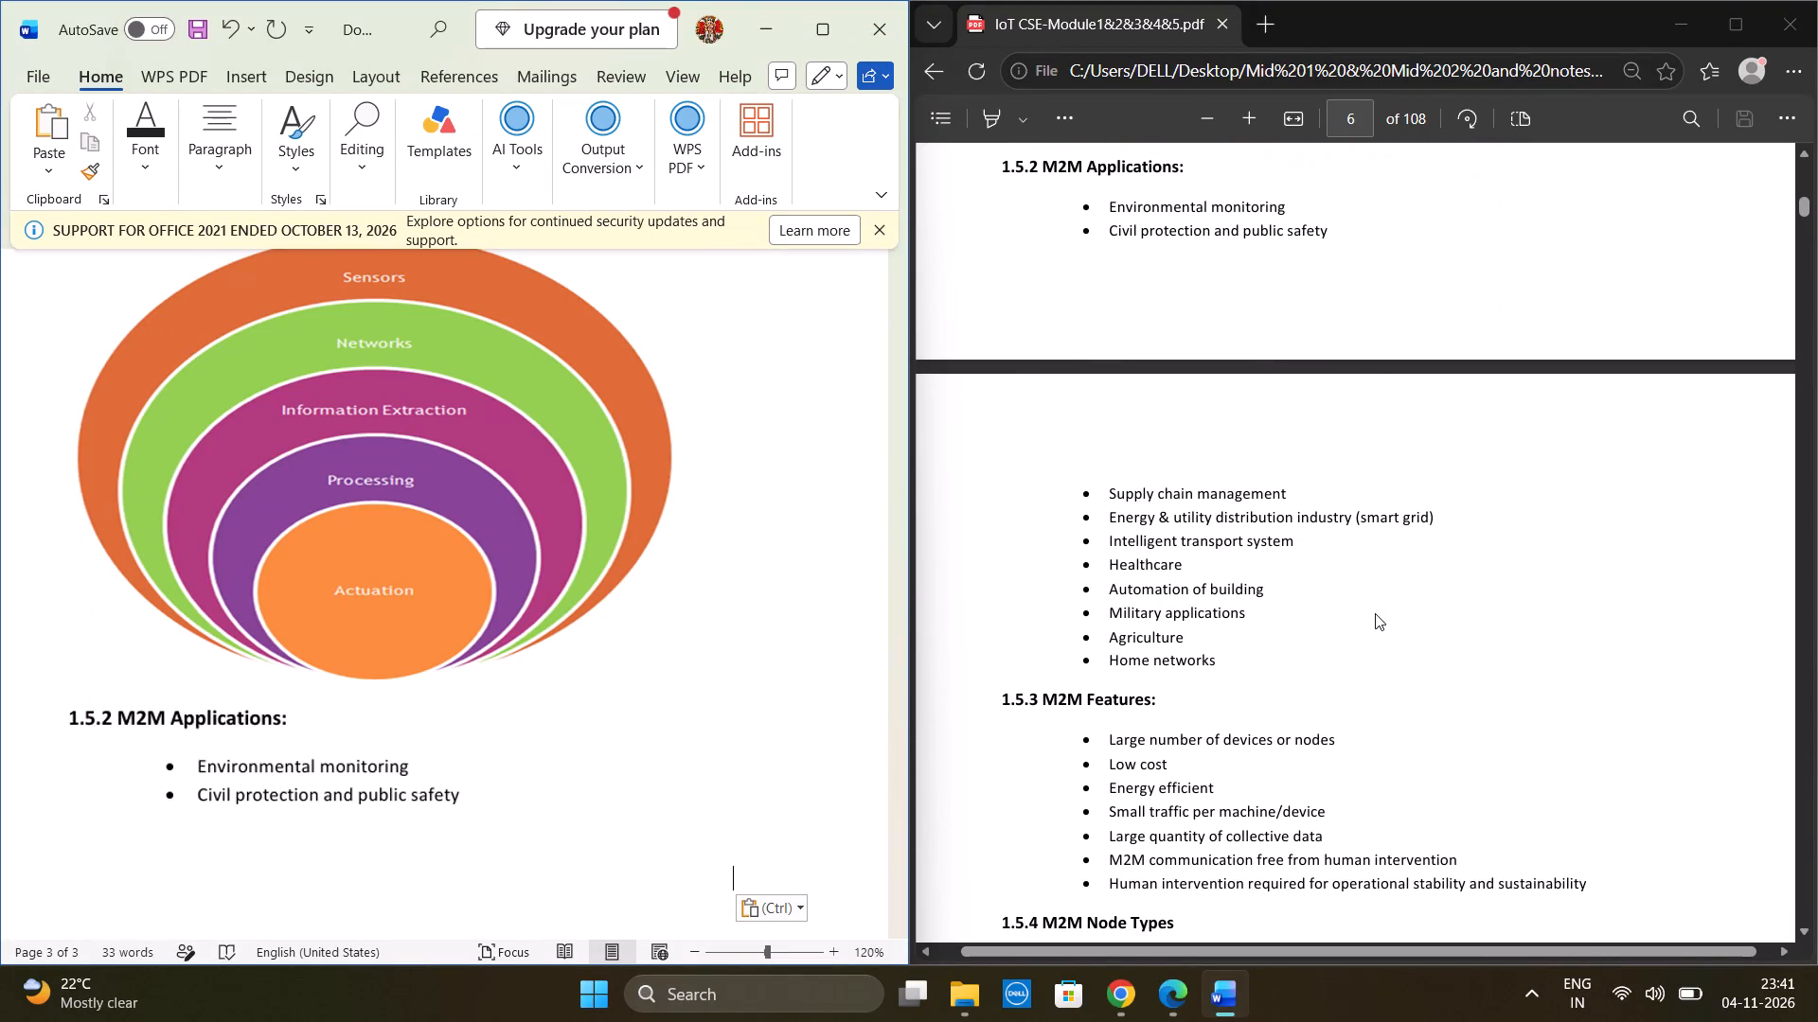
{"action": "scroll", "coordinate": [1375, 613], "scroll_direction": "down", "scroll_amount": 1}
{"action": "key", "text": "shift+super+s"}
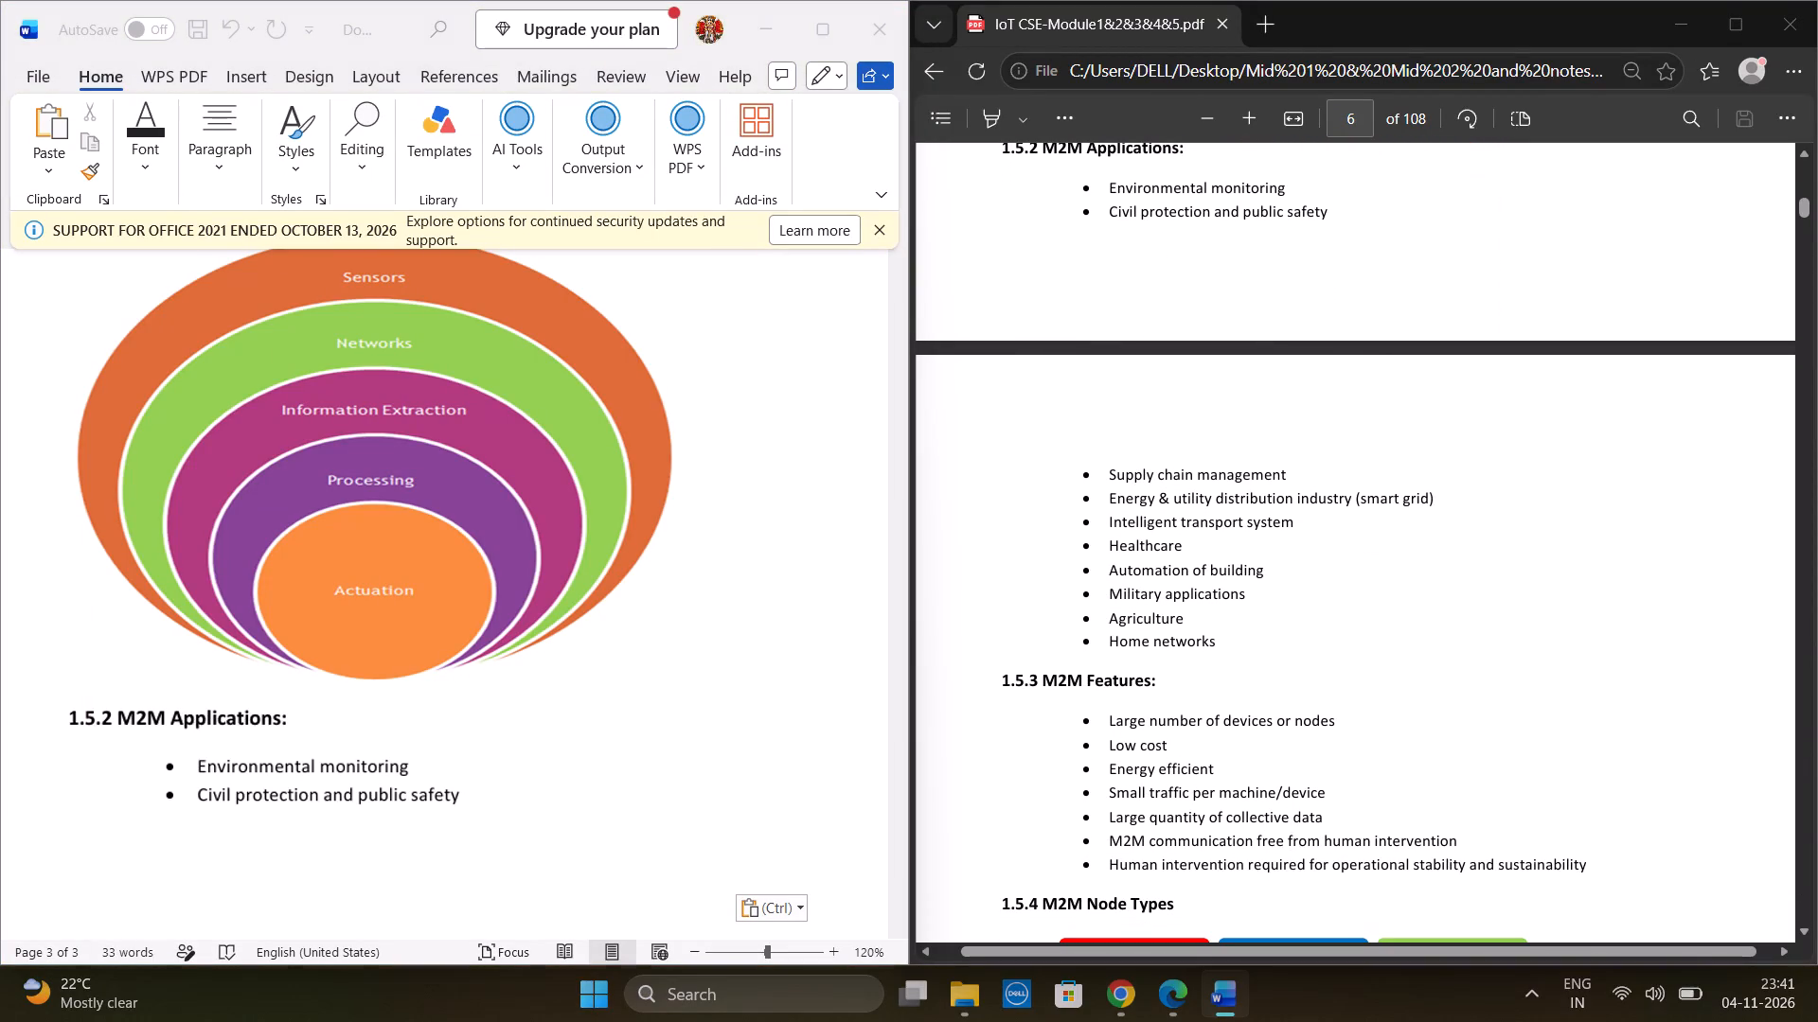
{"action": "left_click", "coordinate": [1072, 50]}
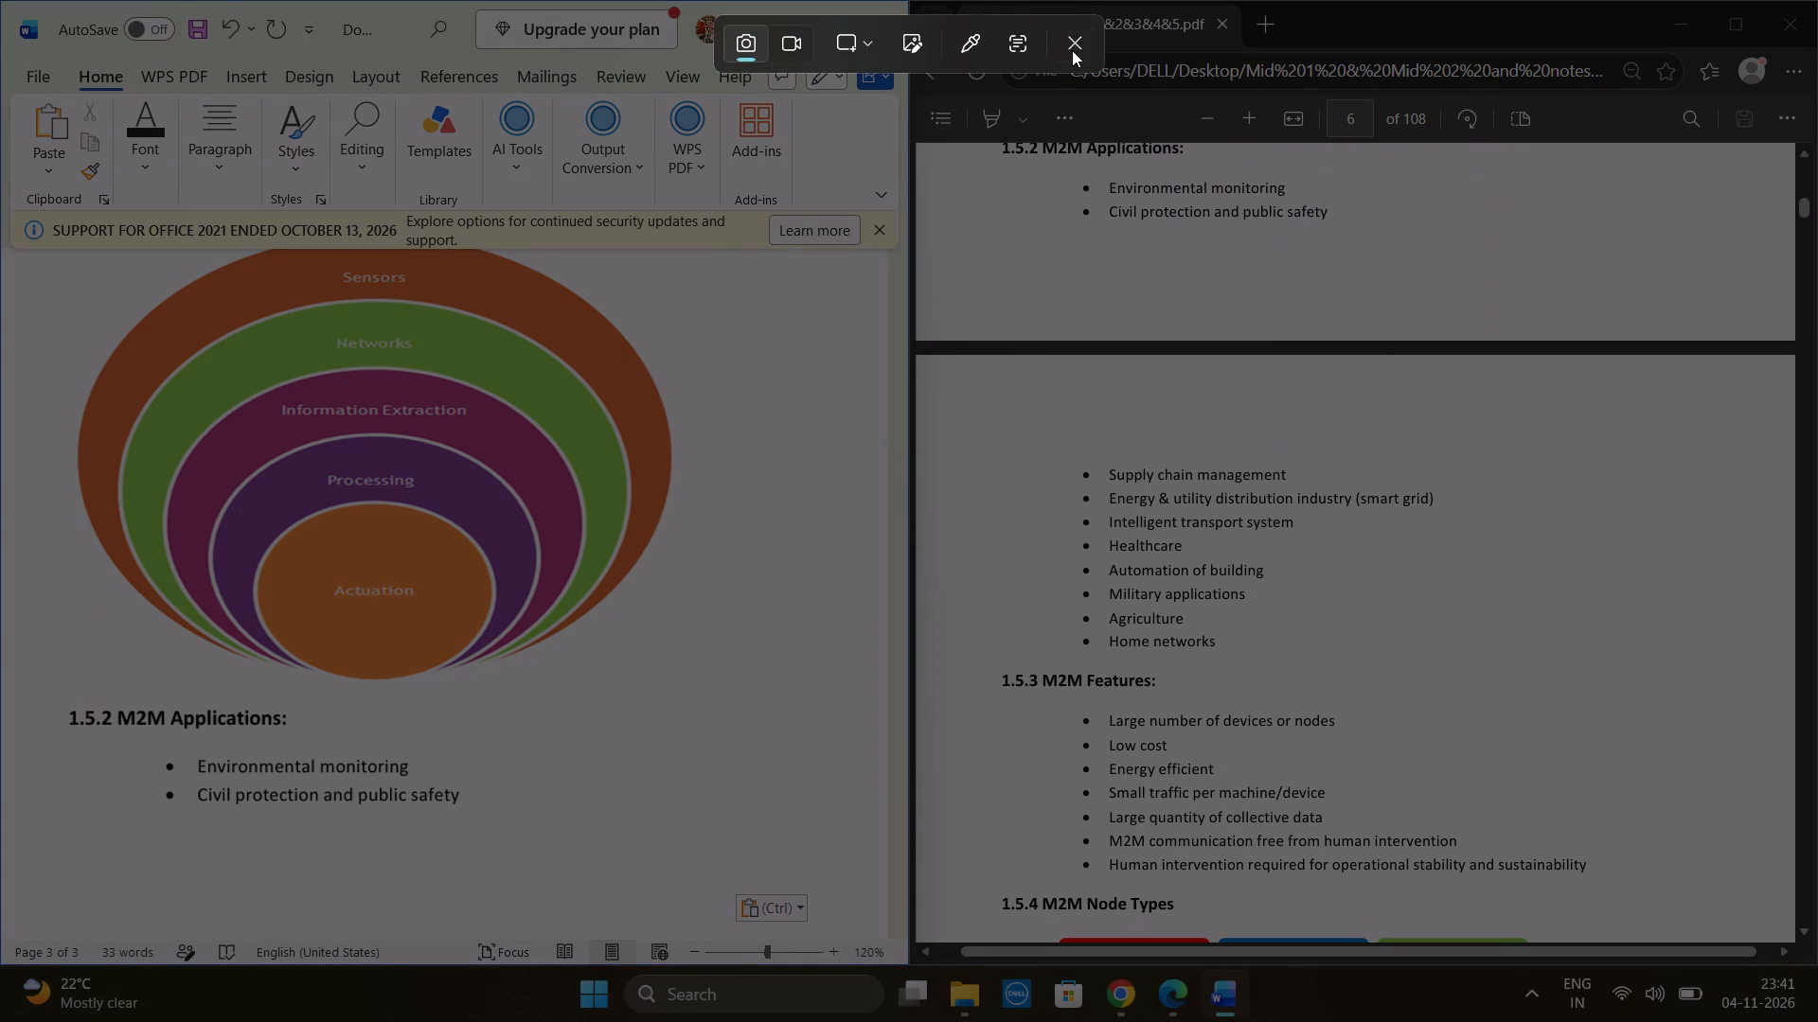
{"action": "scroll", "coordinate": [1253, 526], "scroll_direction": "down", "scroll_amount": 3}
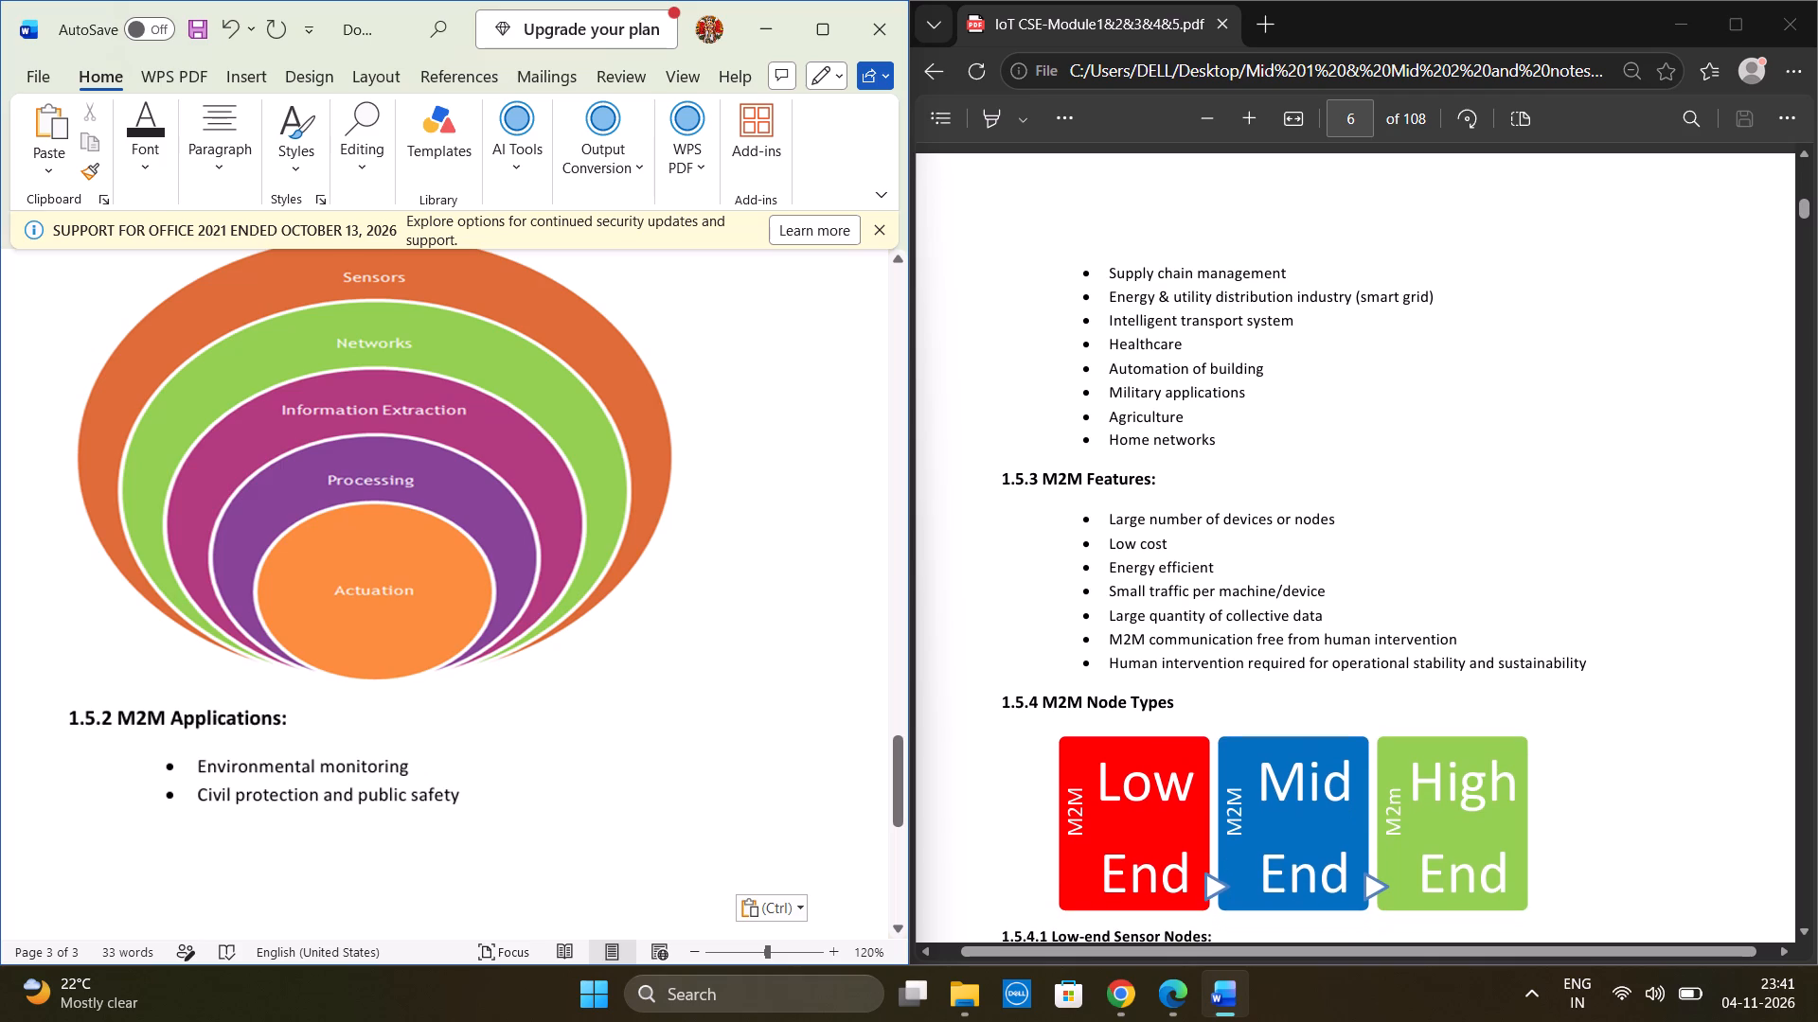
{"action": "key", "text": "shift+super+s"}
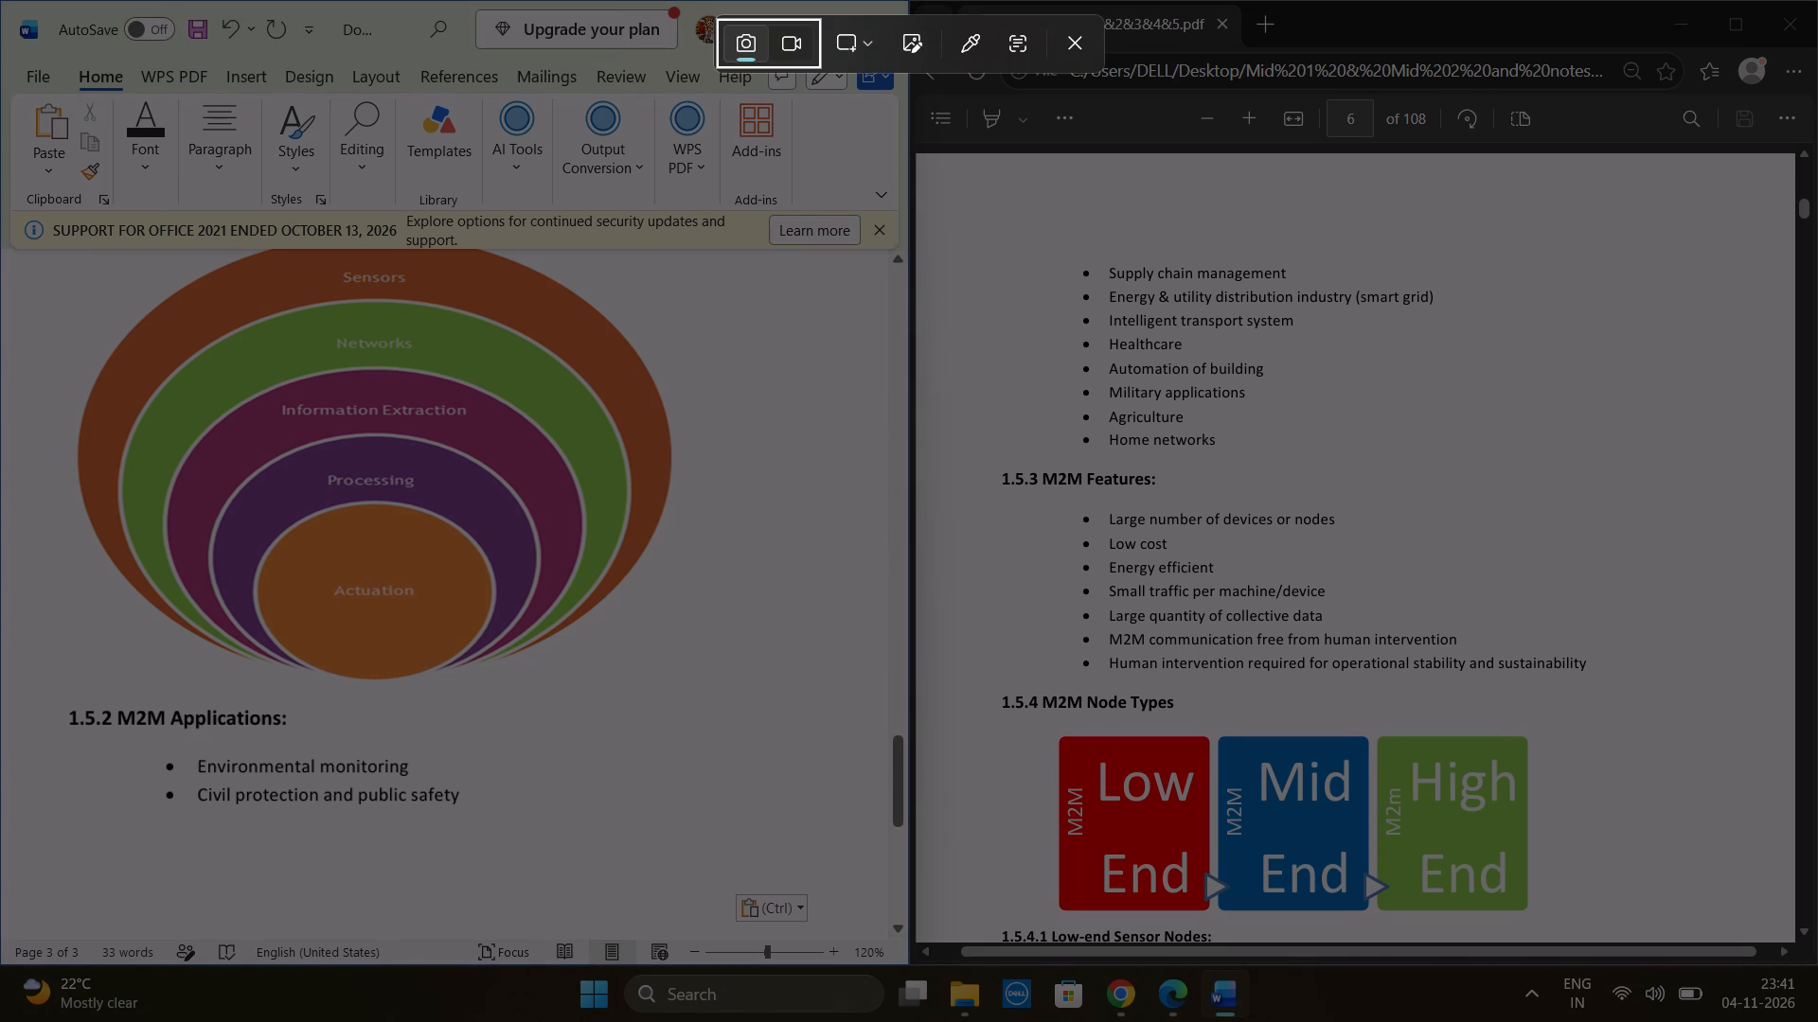
{"action": "left_click", "coordinate": [953, 238]}
{"action": "left_click_drag", "start_coordinate": [953, 238], "coordinate": [1760, 911]}
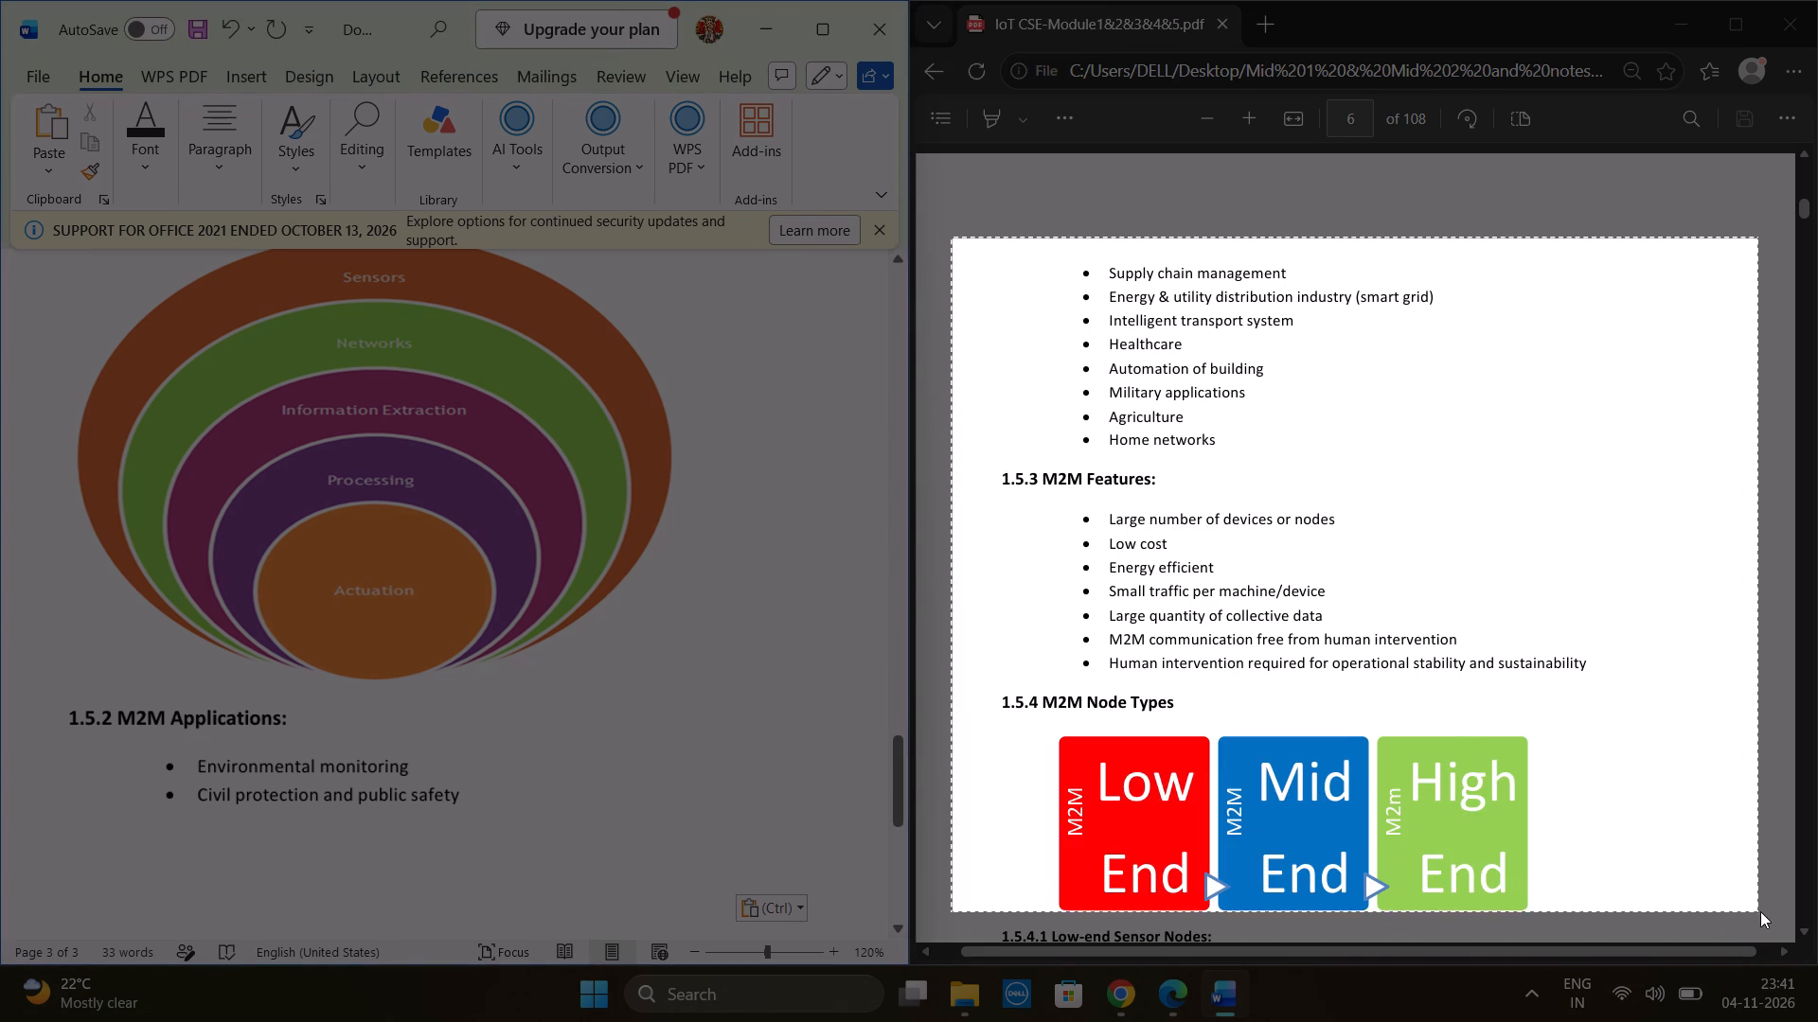
{"action": "left_click_drag", "start_coordinate": [1760, 911], "coordinate": [1737, 927]}
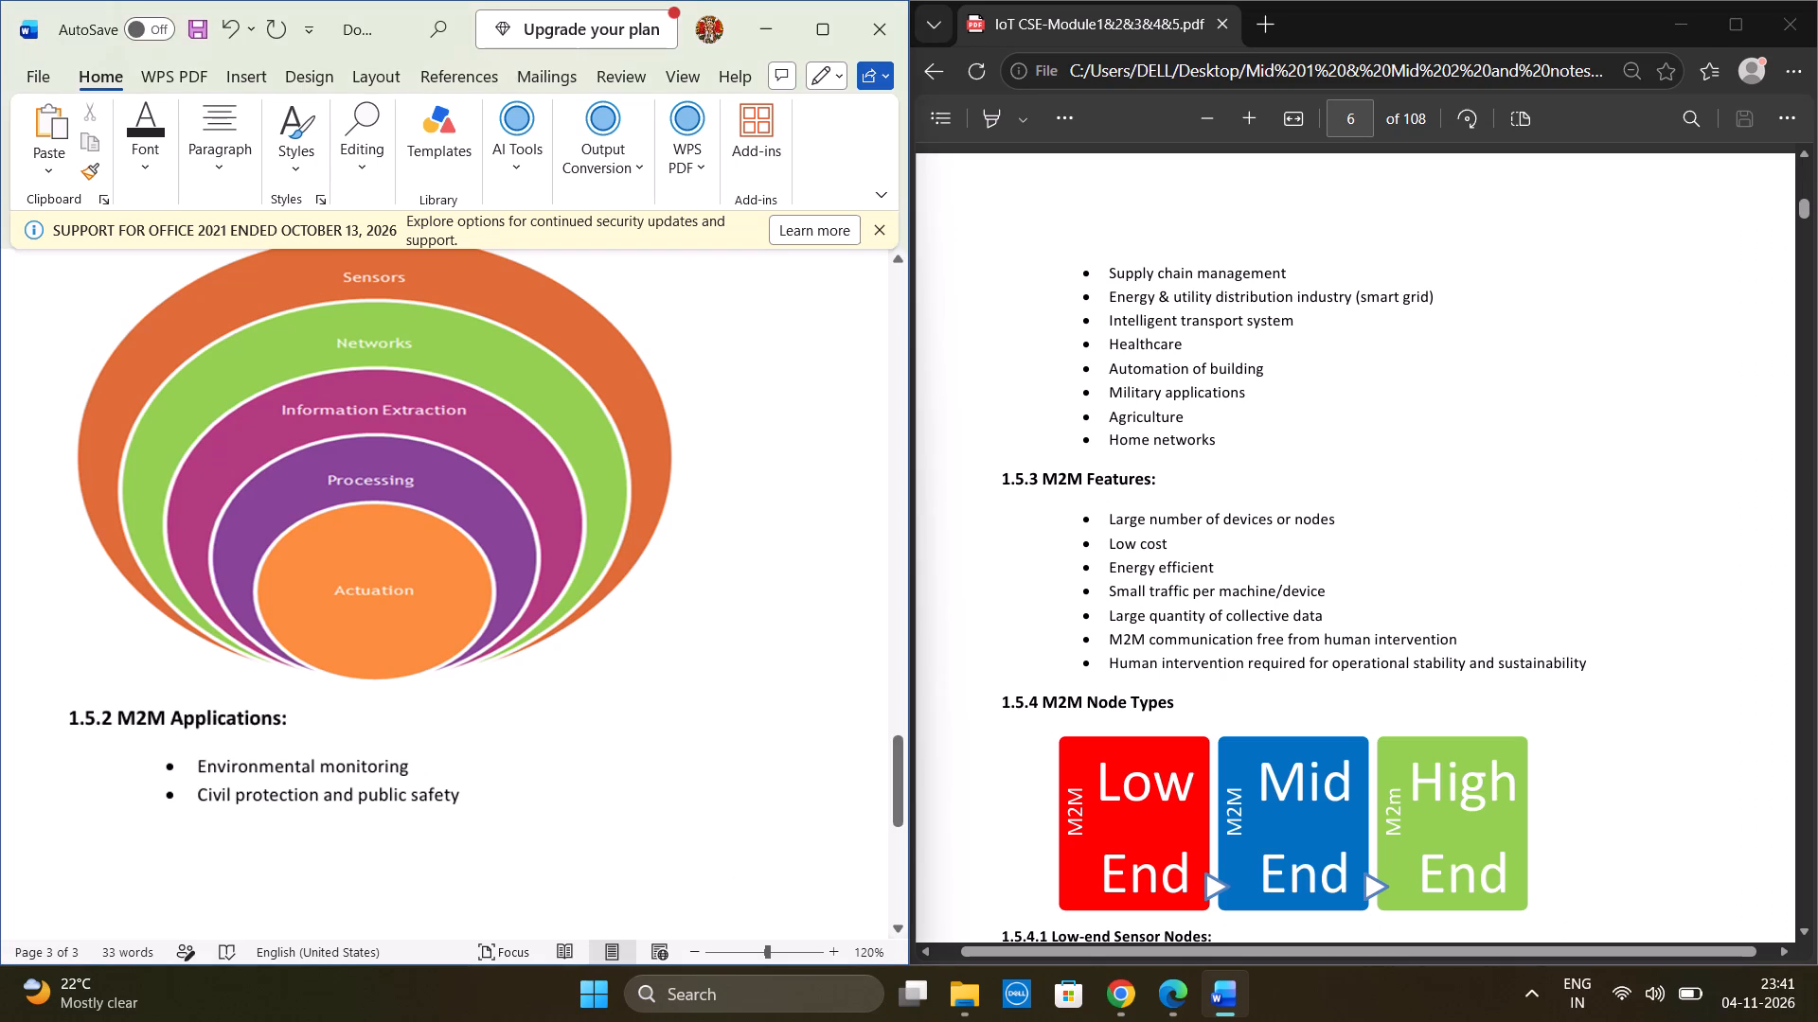
{"action": "key", "text": "ctrl+v"}
Capture 1.5.4.1 Low-end, 1.5.4.2 Mid-end and 1.5.4.3 High-end Sensor Node notes from the PDF, and paste them below the M2M Node Types picture.
{"action": "scroll", "coordinate": [499, 847], "scroll_direction": "up", "scroll_amount": 1}
{"action": "scroll", "coordinate": [1415, 585], "scroll_direction": "down", "scroll_amount": 4}
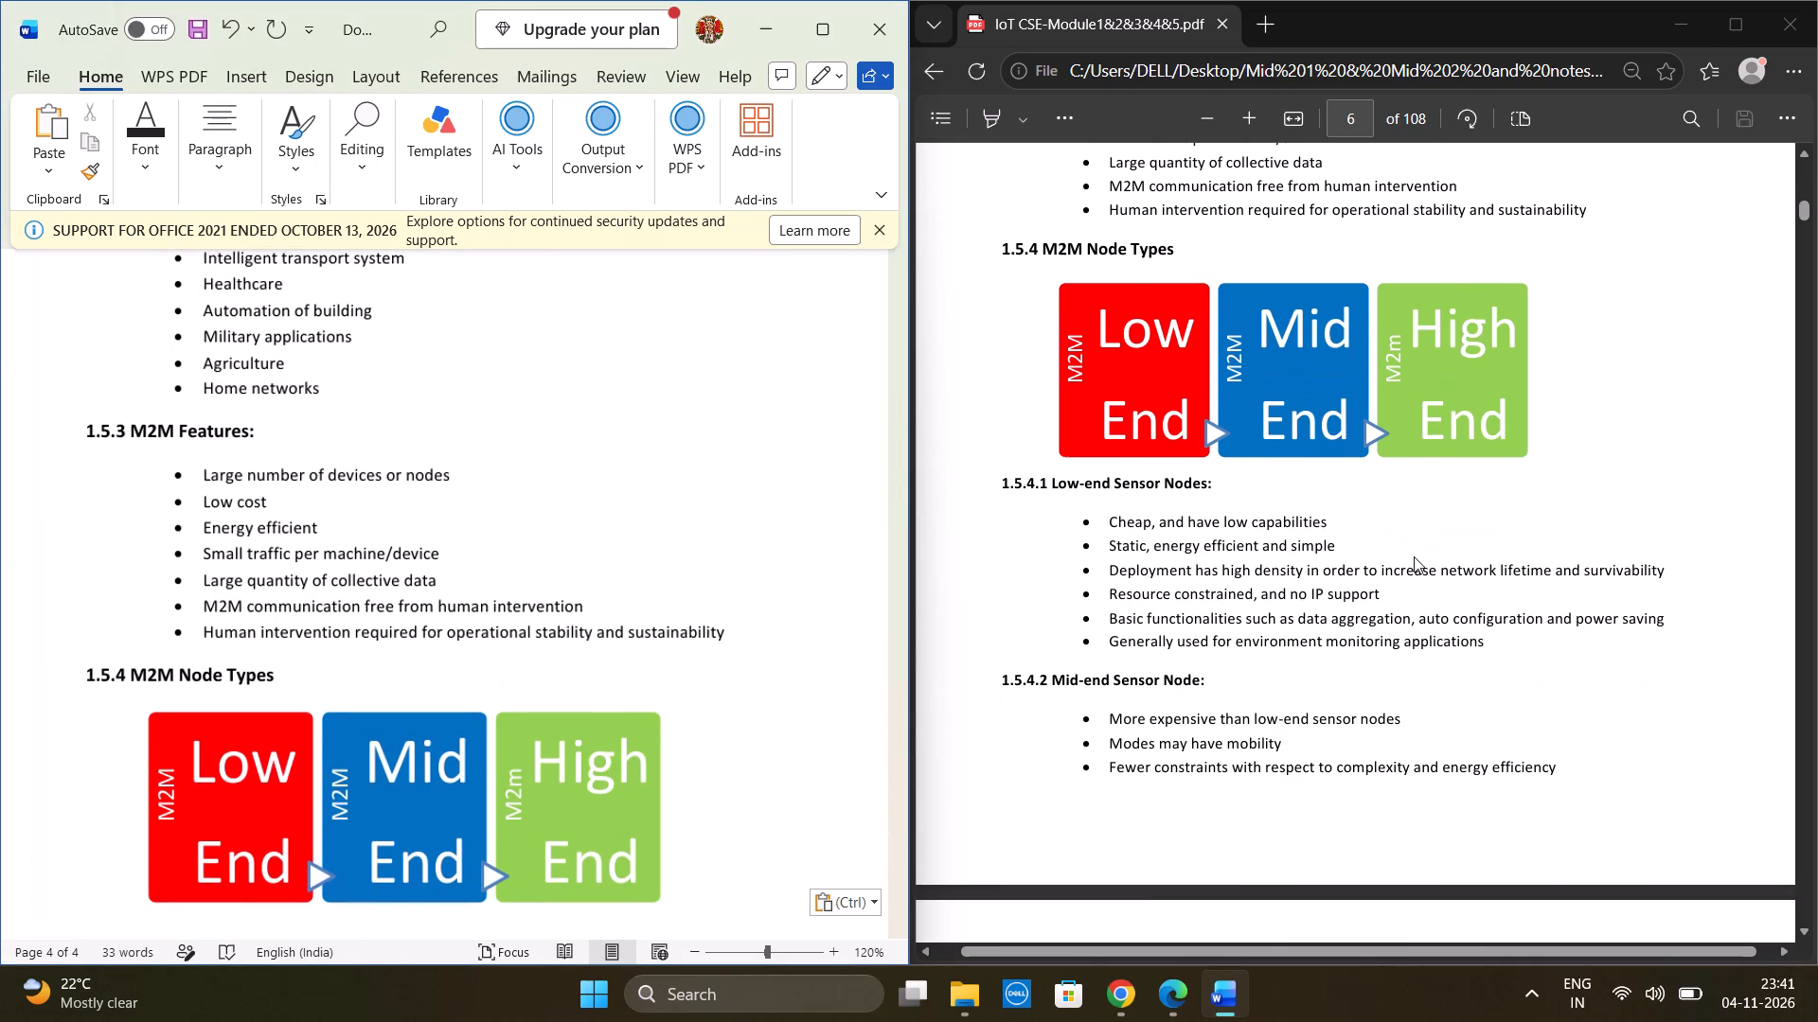
{"action": "scroll", "coordinate": [1414, 556], "scroll_direction": "down", "scroll_amount": 3}
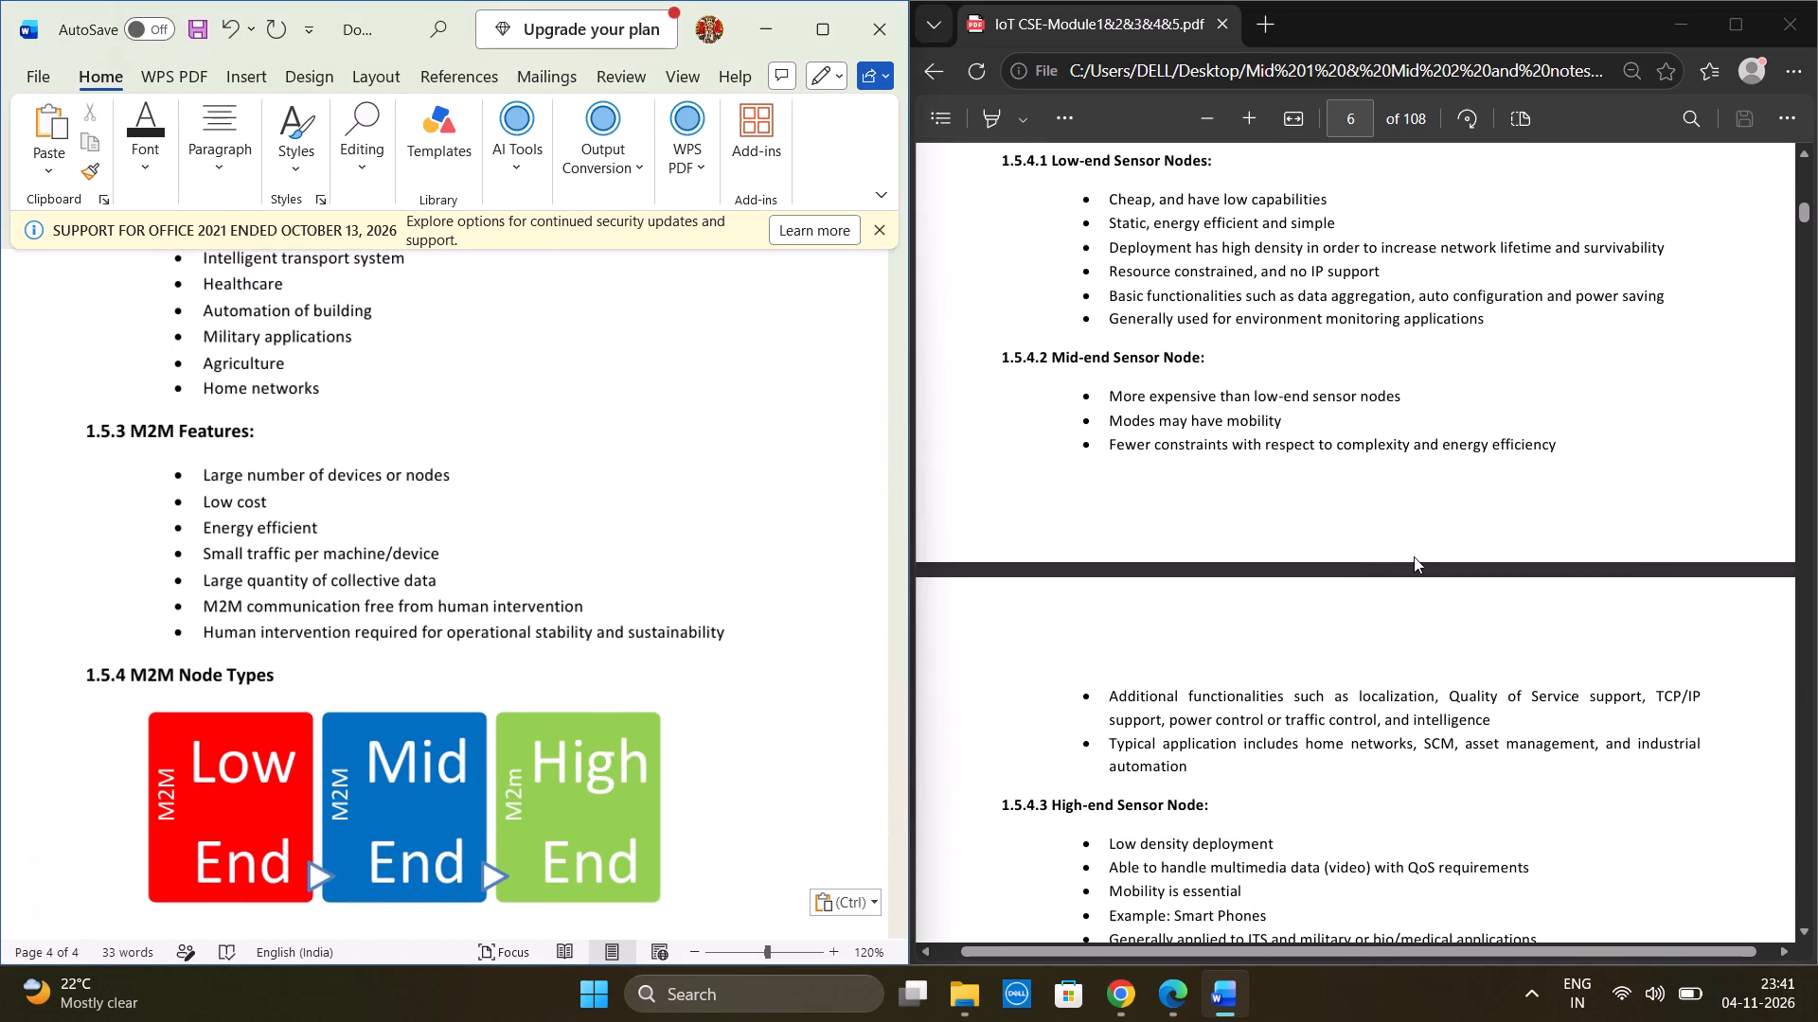
{"action": "scroll", "coordinate": [1414, 556], "scroll_direction": "down", "scroll_amount": 2}
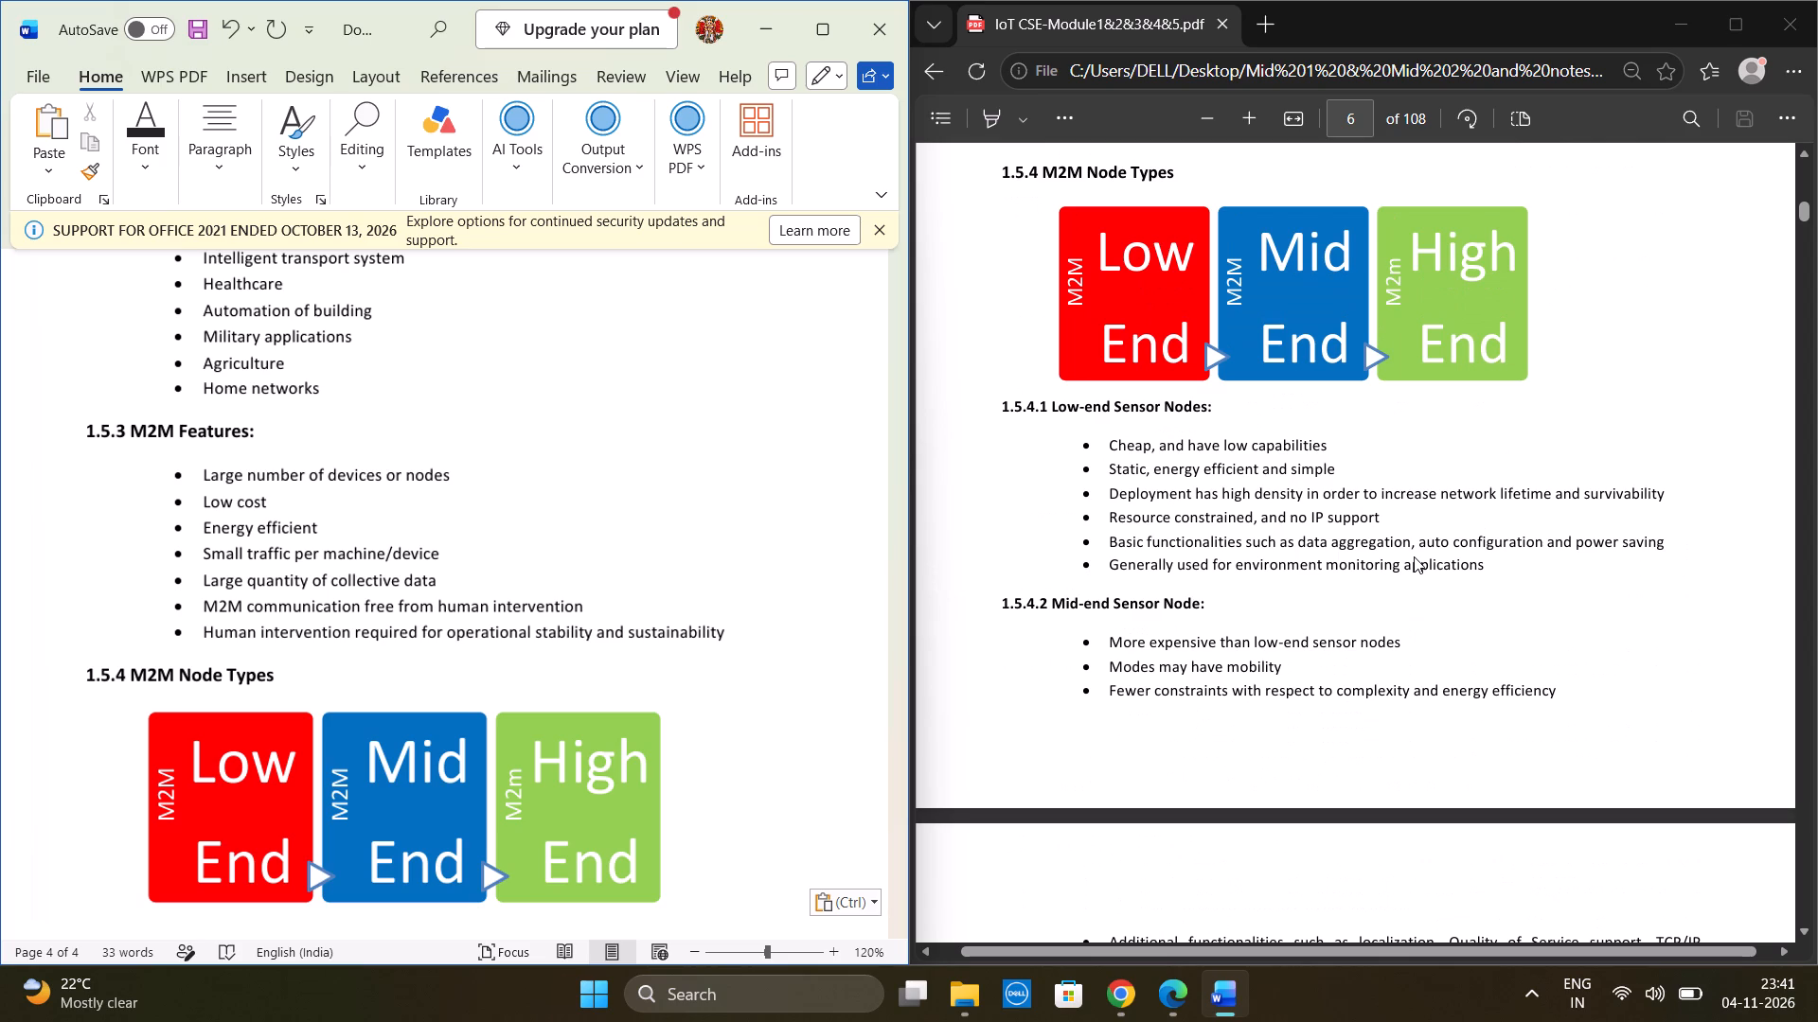
{"action": "scroll", "coordinate": [1414, 556], "scroll_direction": "down", "scroll_amount": 2}
{"action": "scroll", "coordinate": [1414, 556], "scroll_direction": "up", "scroll_amount": 1}
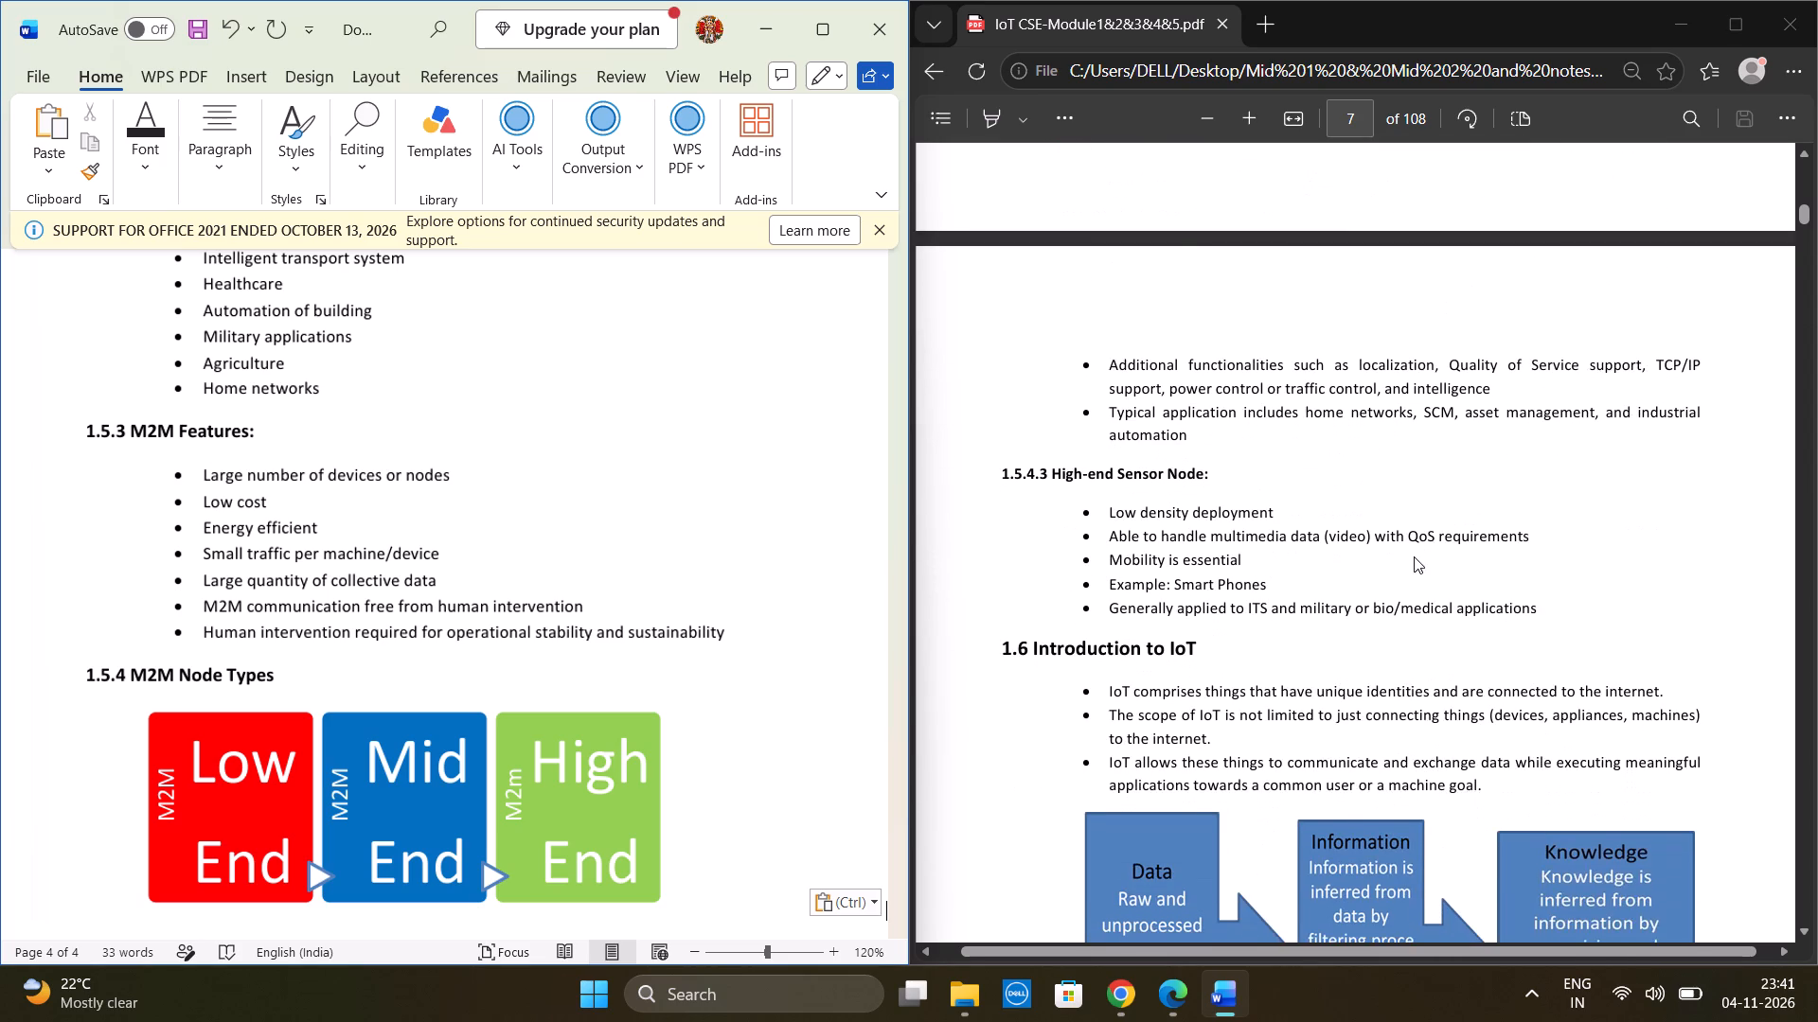
{"action": "scroll", "coordinate": [1414, 556], "scroll_direction": "up", "scroll_amount": 1}
{"action": "scroll", "coordinate": [1414, 556], "scroll_direction": "down", "scroll_amount": 2}
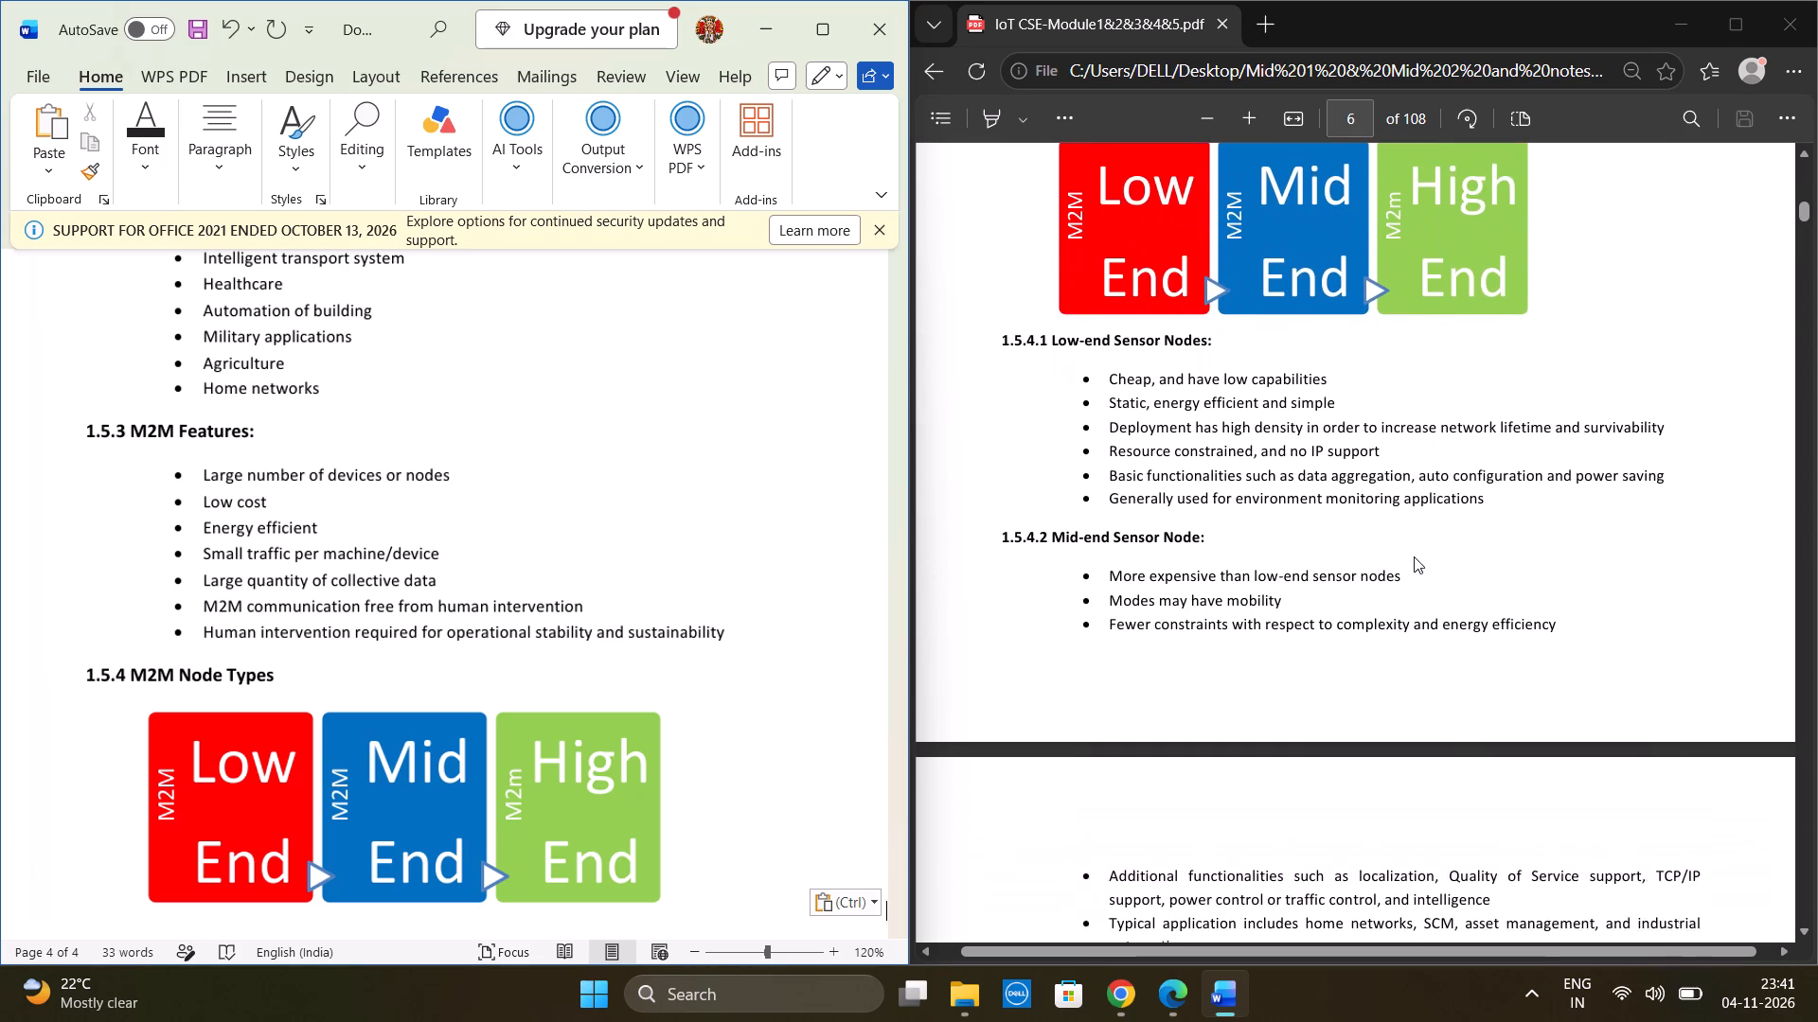
{"action": "scroll", "coordinate": [1414, 556], "scroll_direction": "up", "scroll_amount": 3}
{"action": "scroll", "coordinate": [1414, 556], "scroll_direction": "down", "scroll_amount": 1}
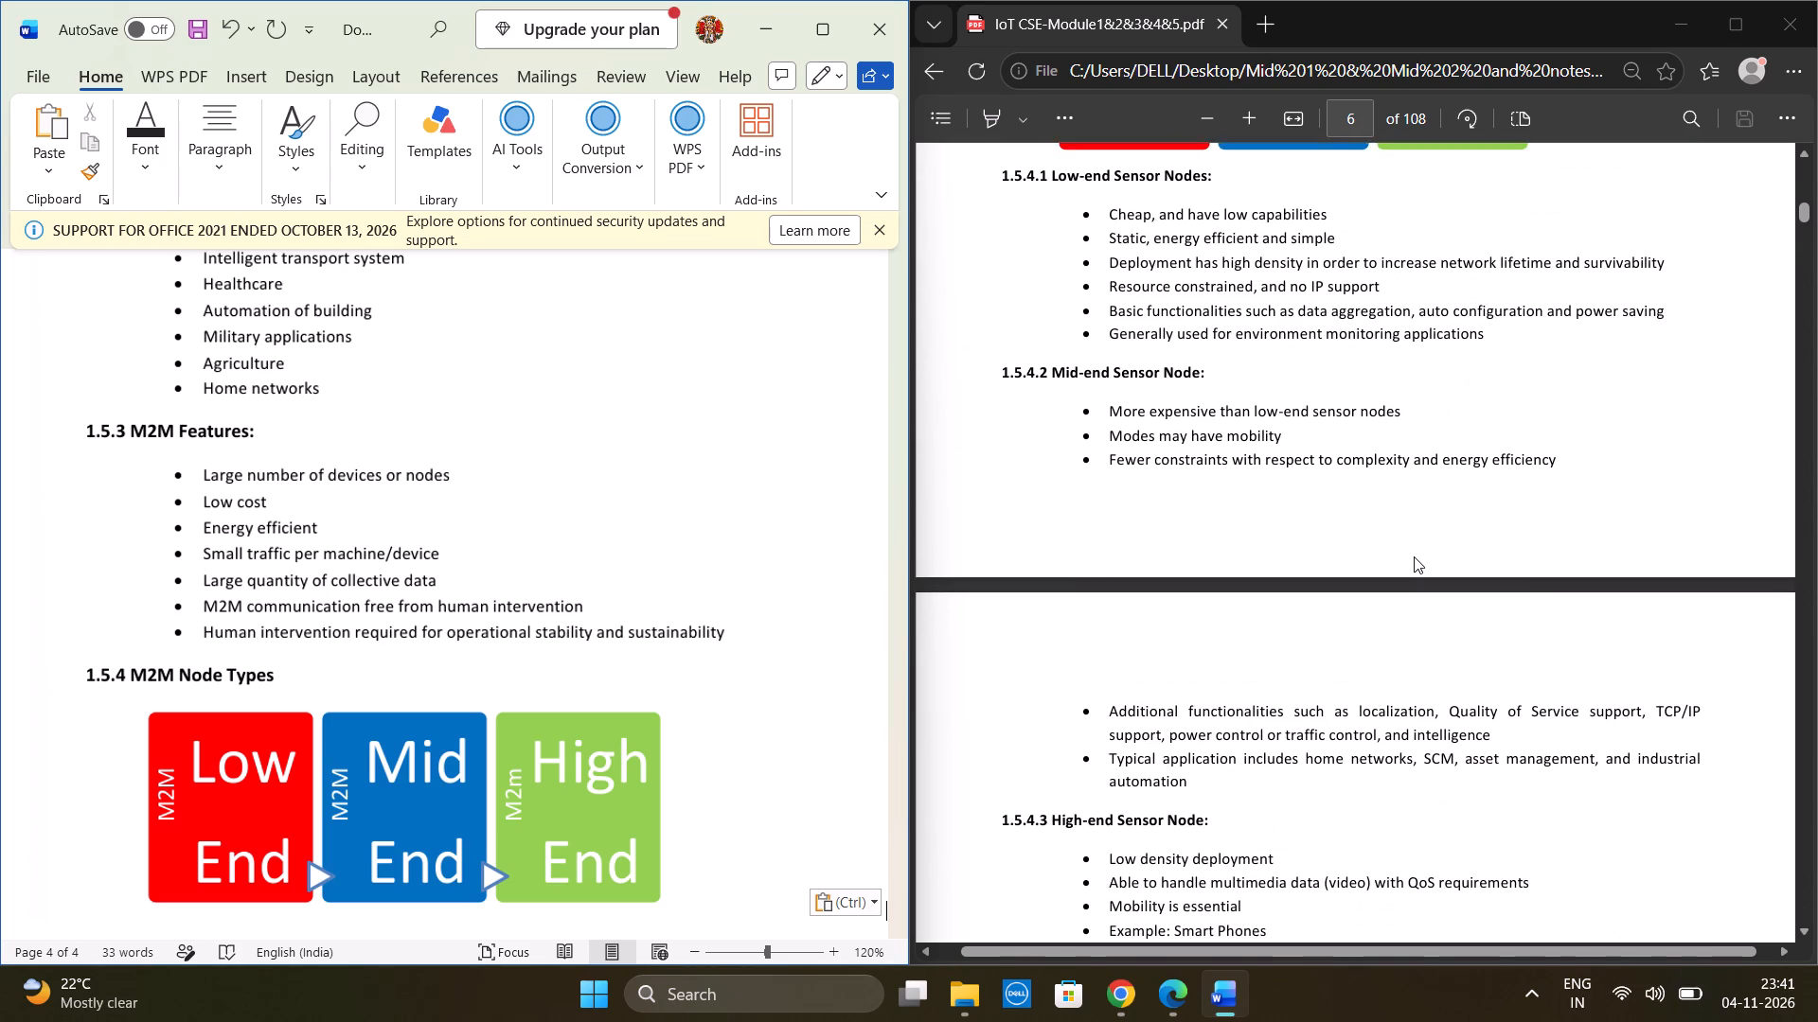
{"action": "scroll", "coordinate": [1414, 556], "scroll_direction": "down", "scroll_amount": 2}
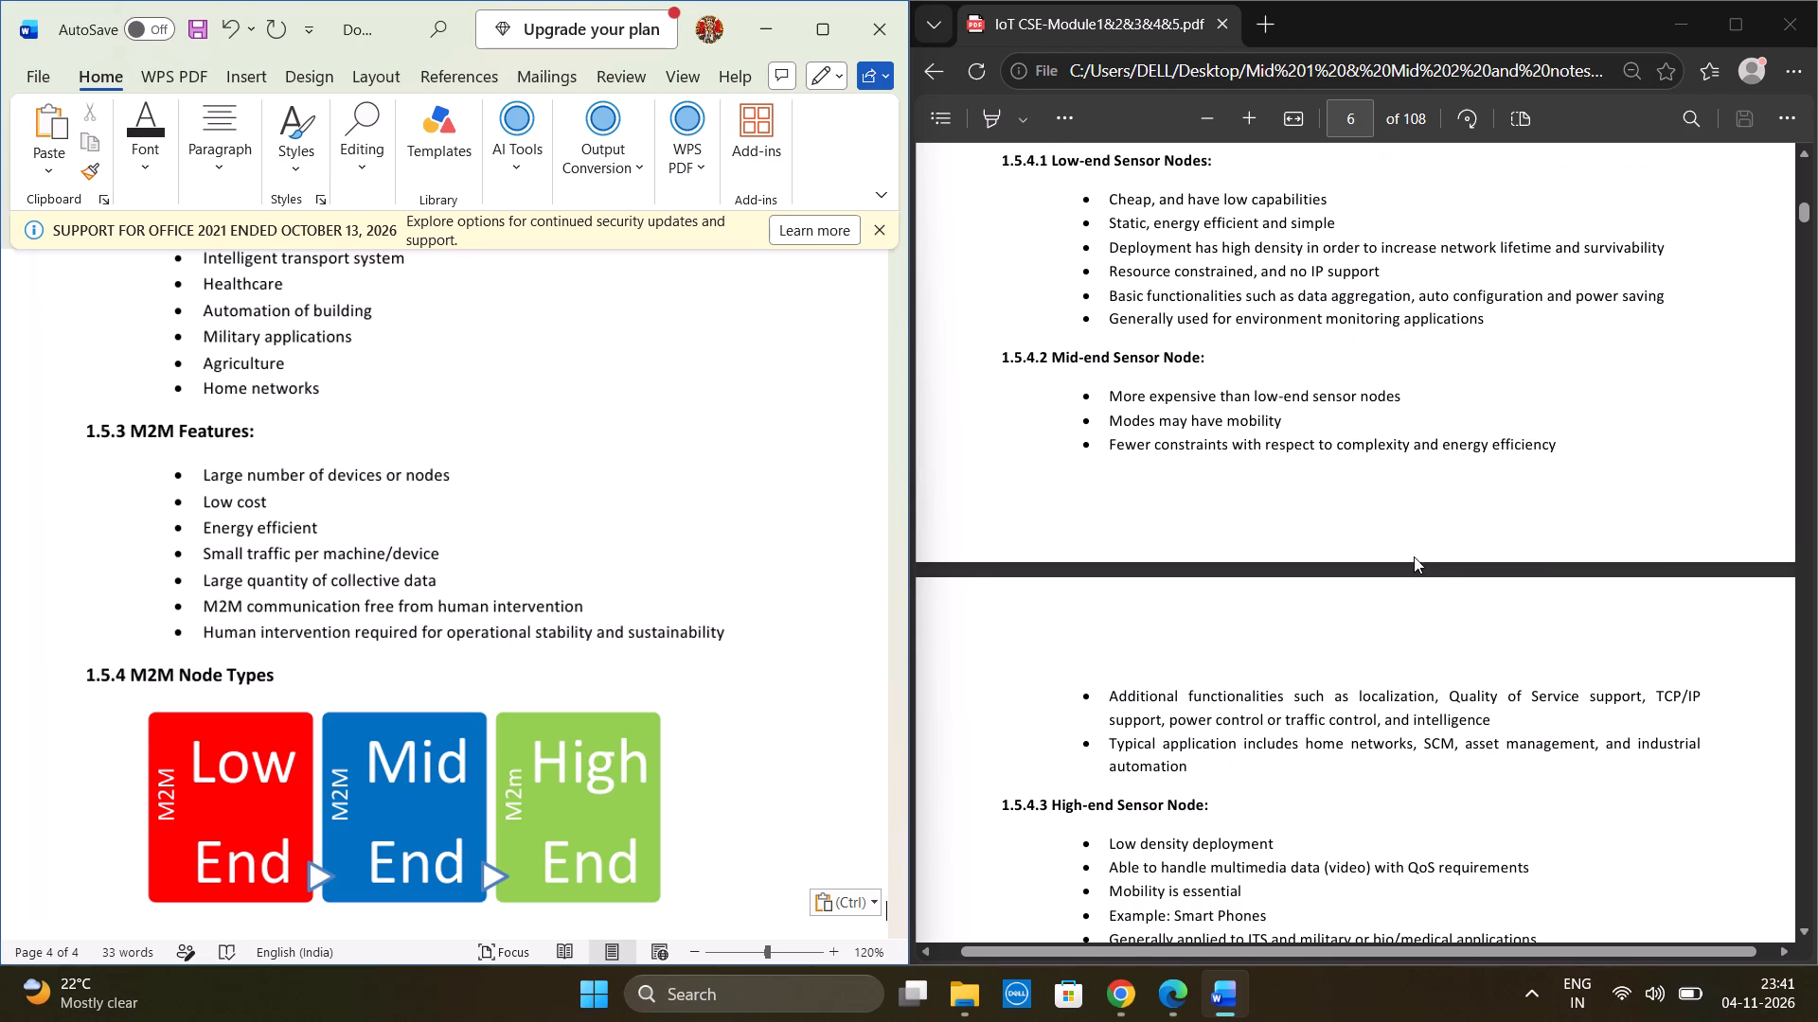
{"action": "left_click", "coordinate": [1718, 26]}
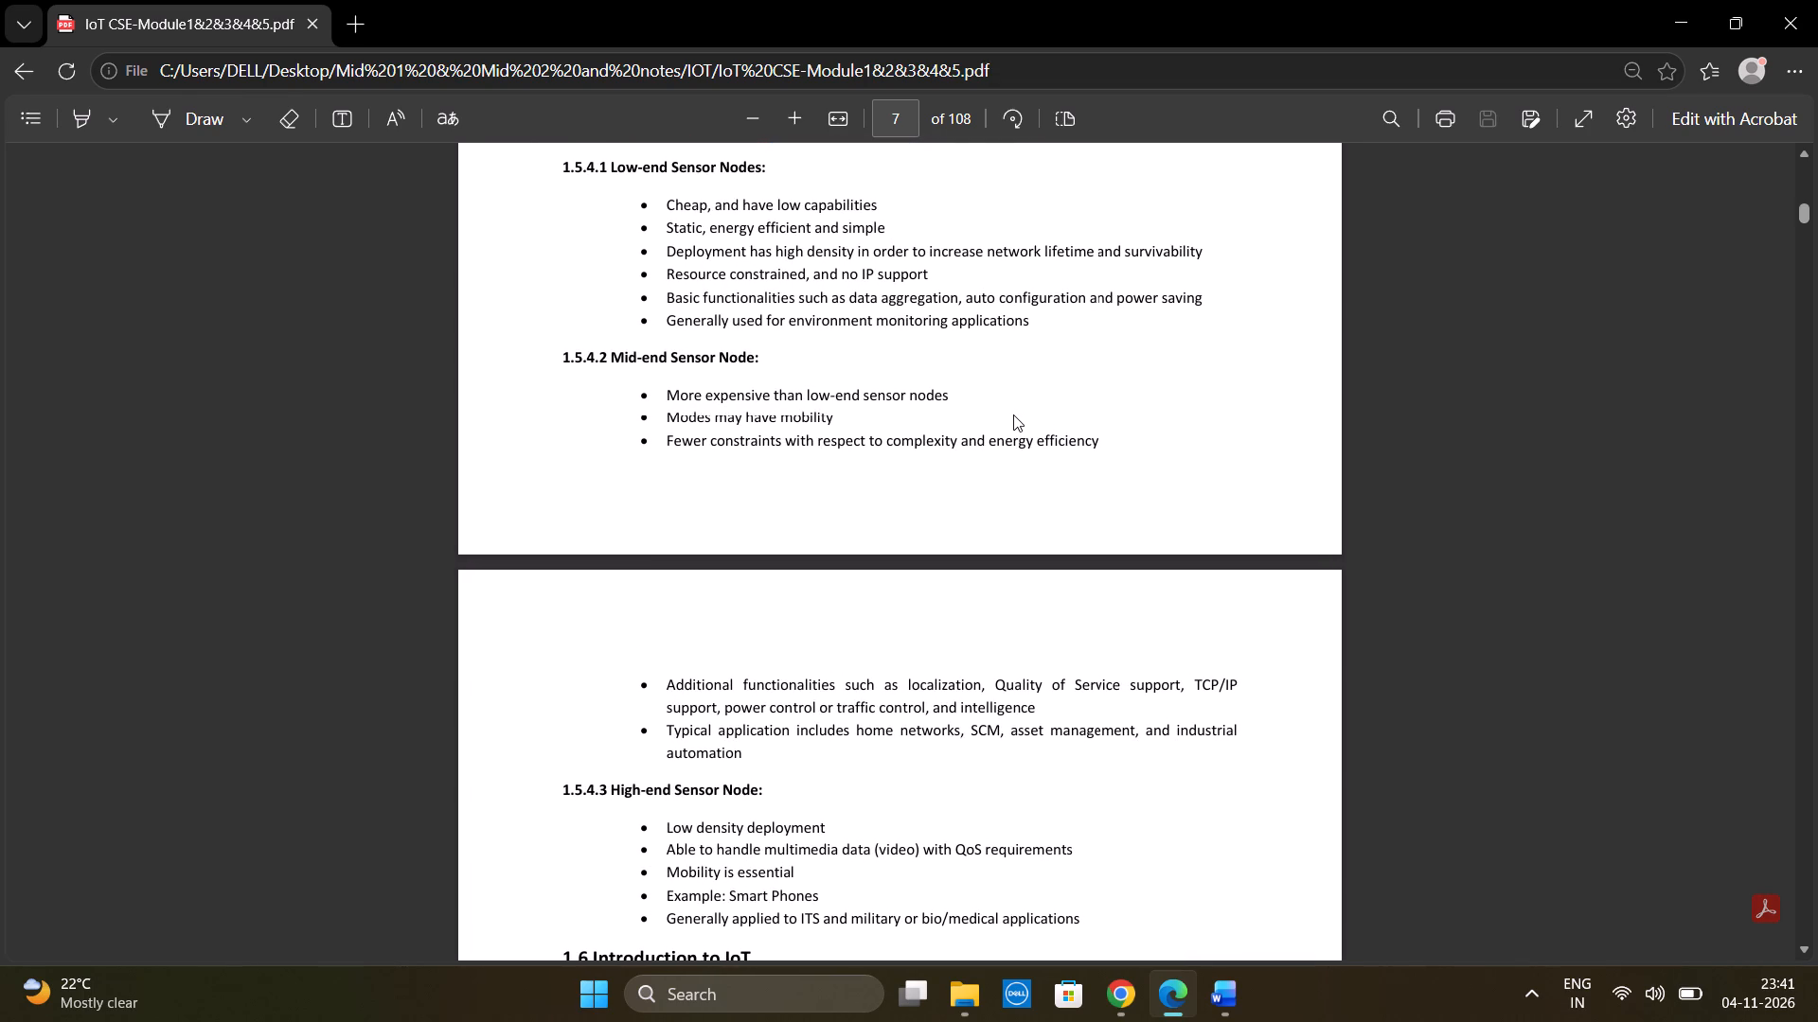
{"action": "key", "text": "shift+super+s"}
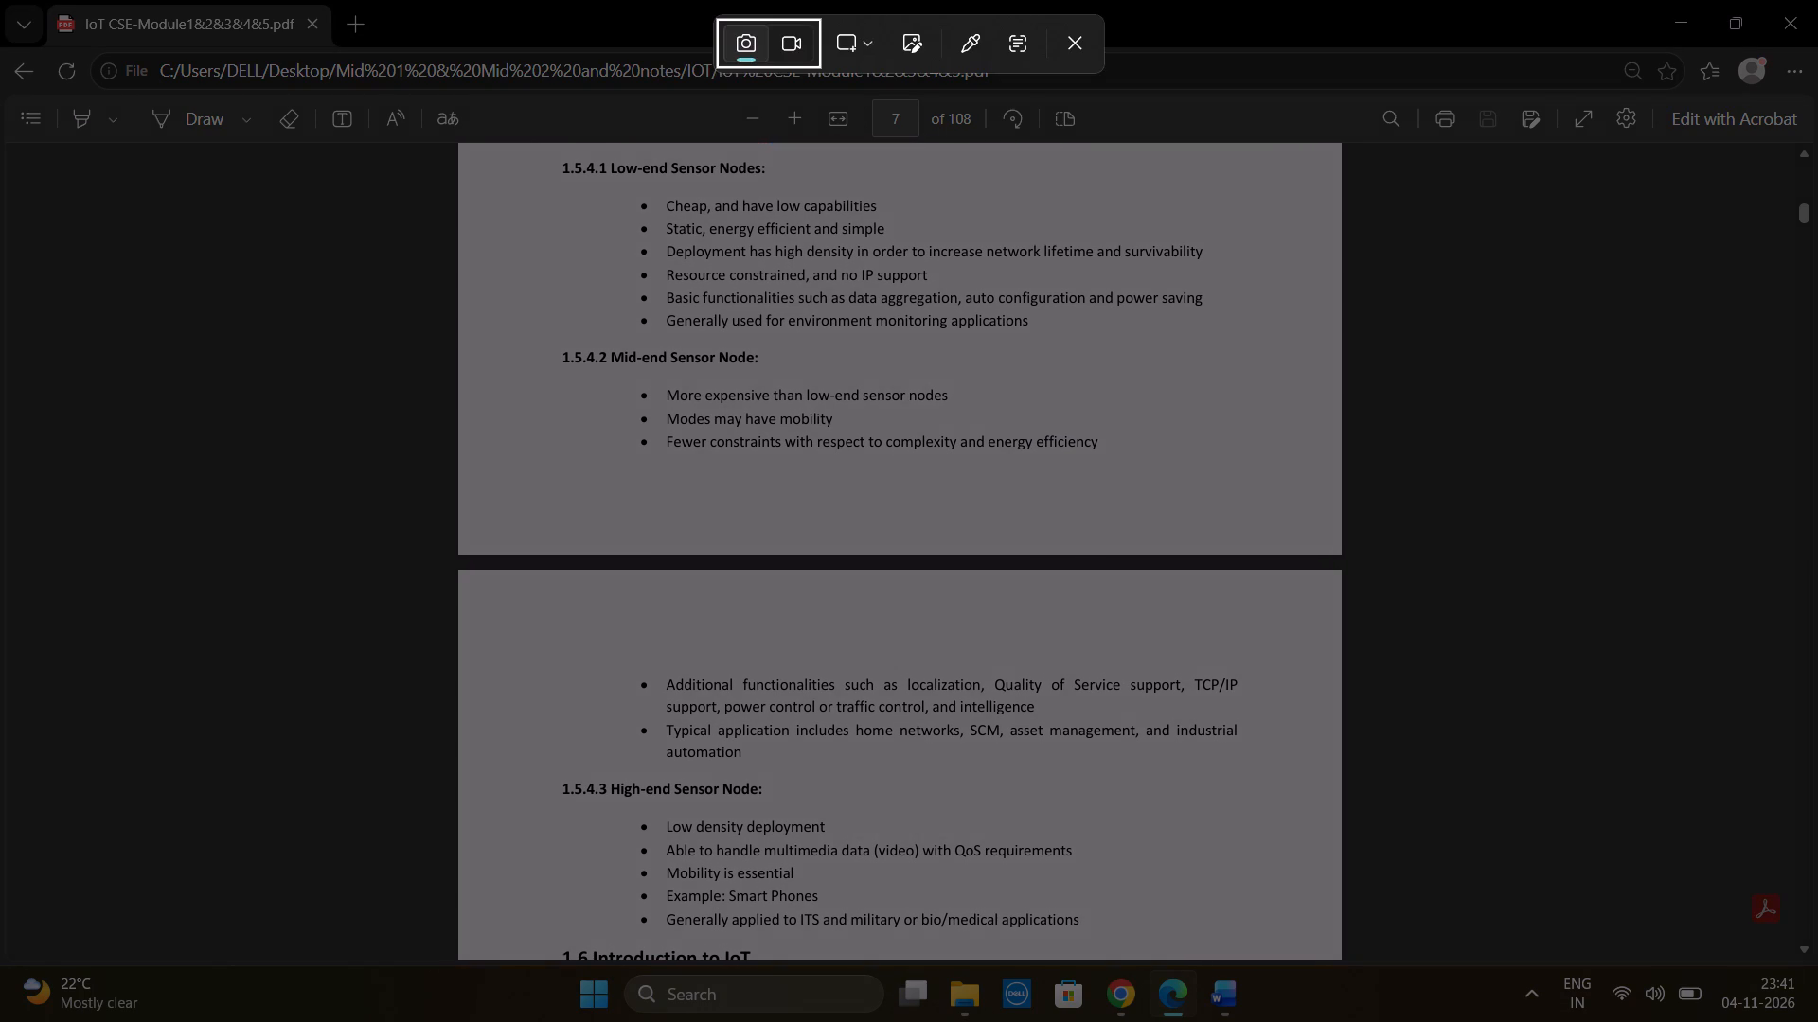
{"action": "left_click", "coordinate": [523, 153]}
{"action": "left_click_drag", "start_coordinate": [523, 153], "coordinate": [1318, 929]}
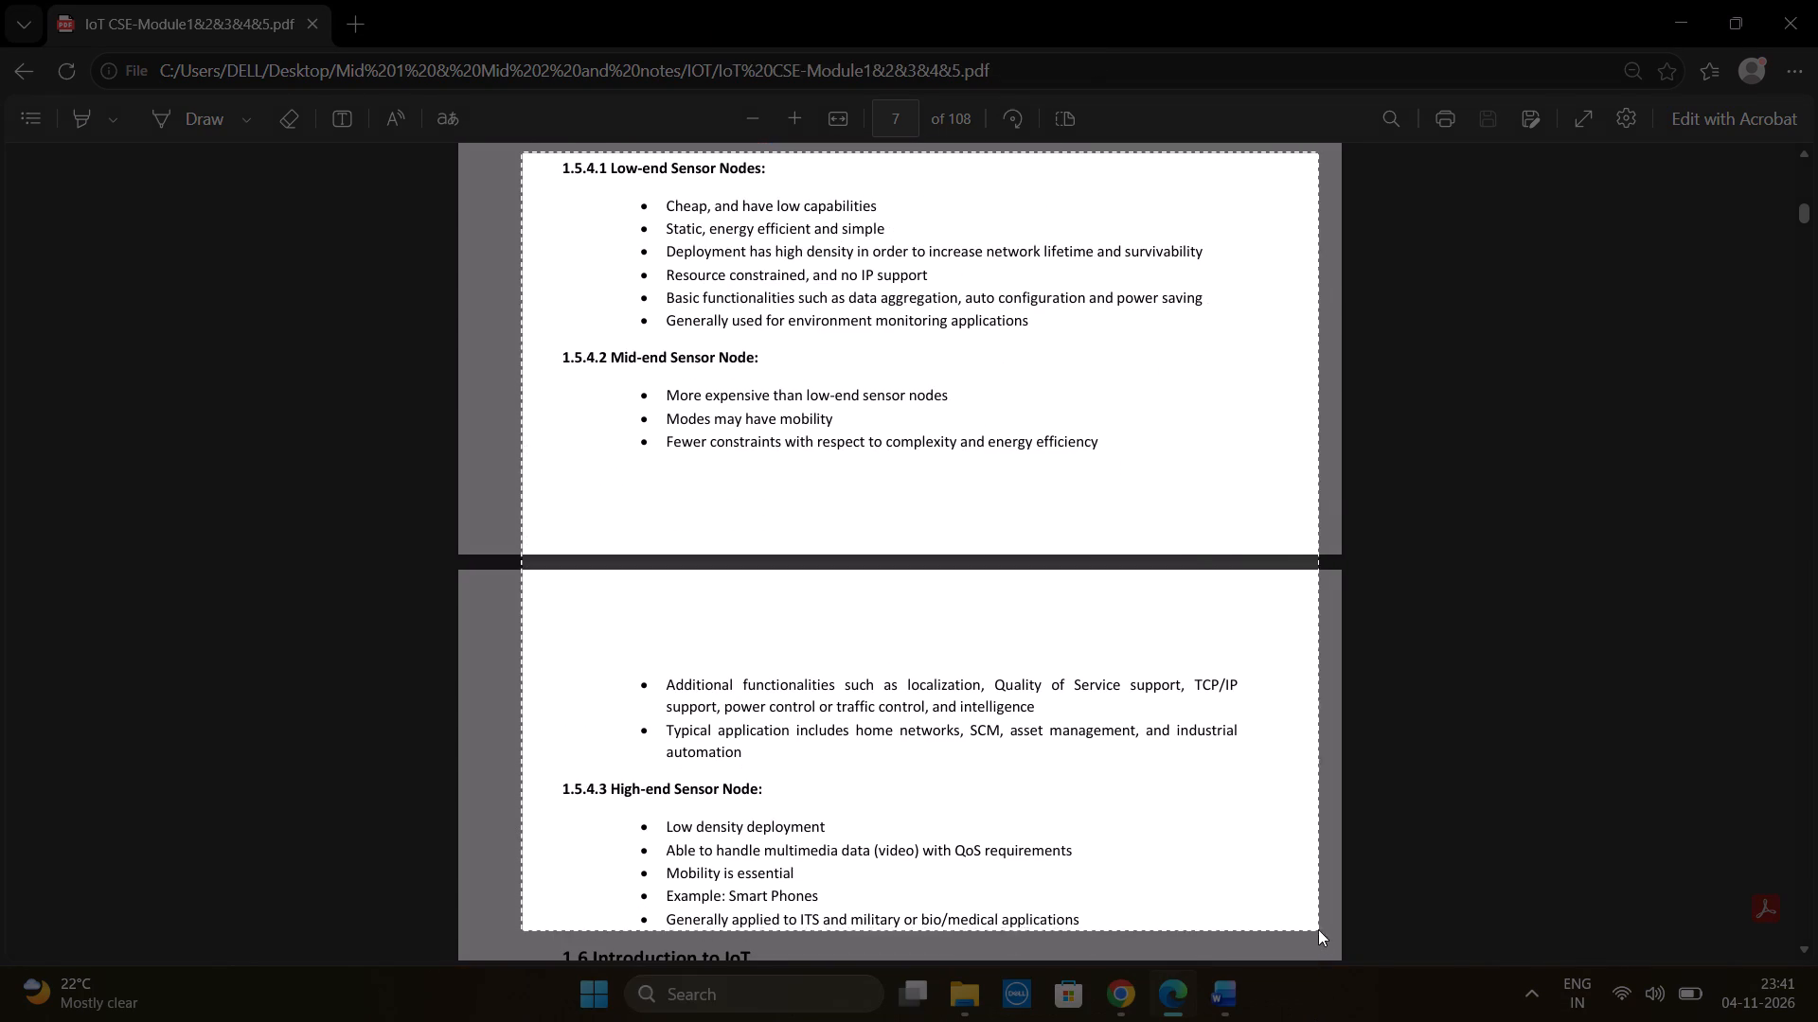
{"action": "left_click_drag", "start_coordinate": [1318, 929], "coordinate": [1315, 946]}
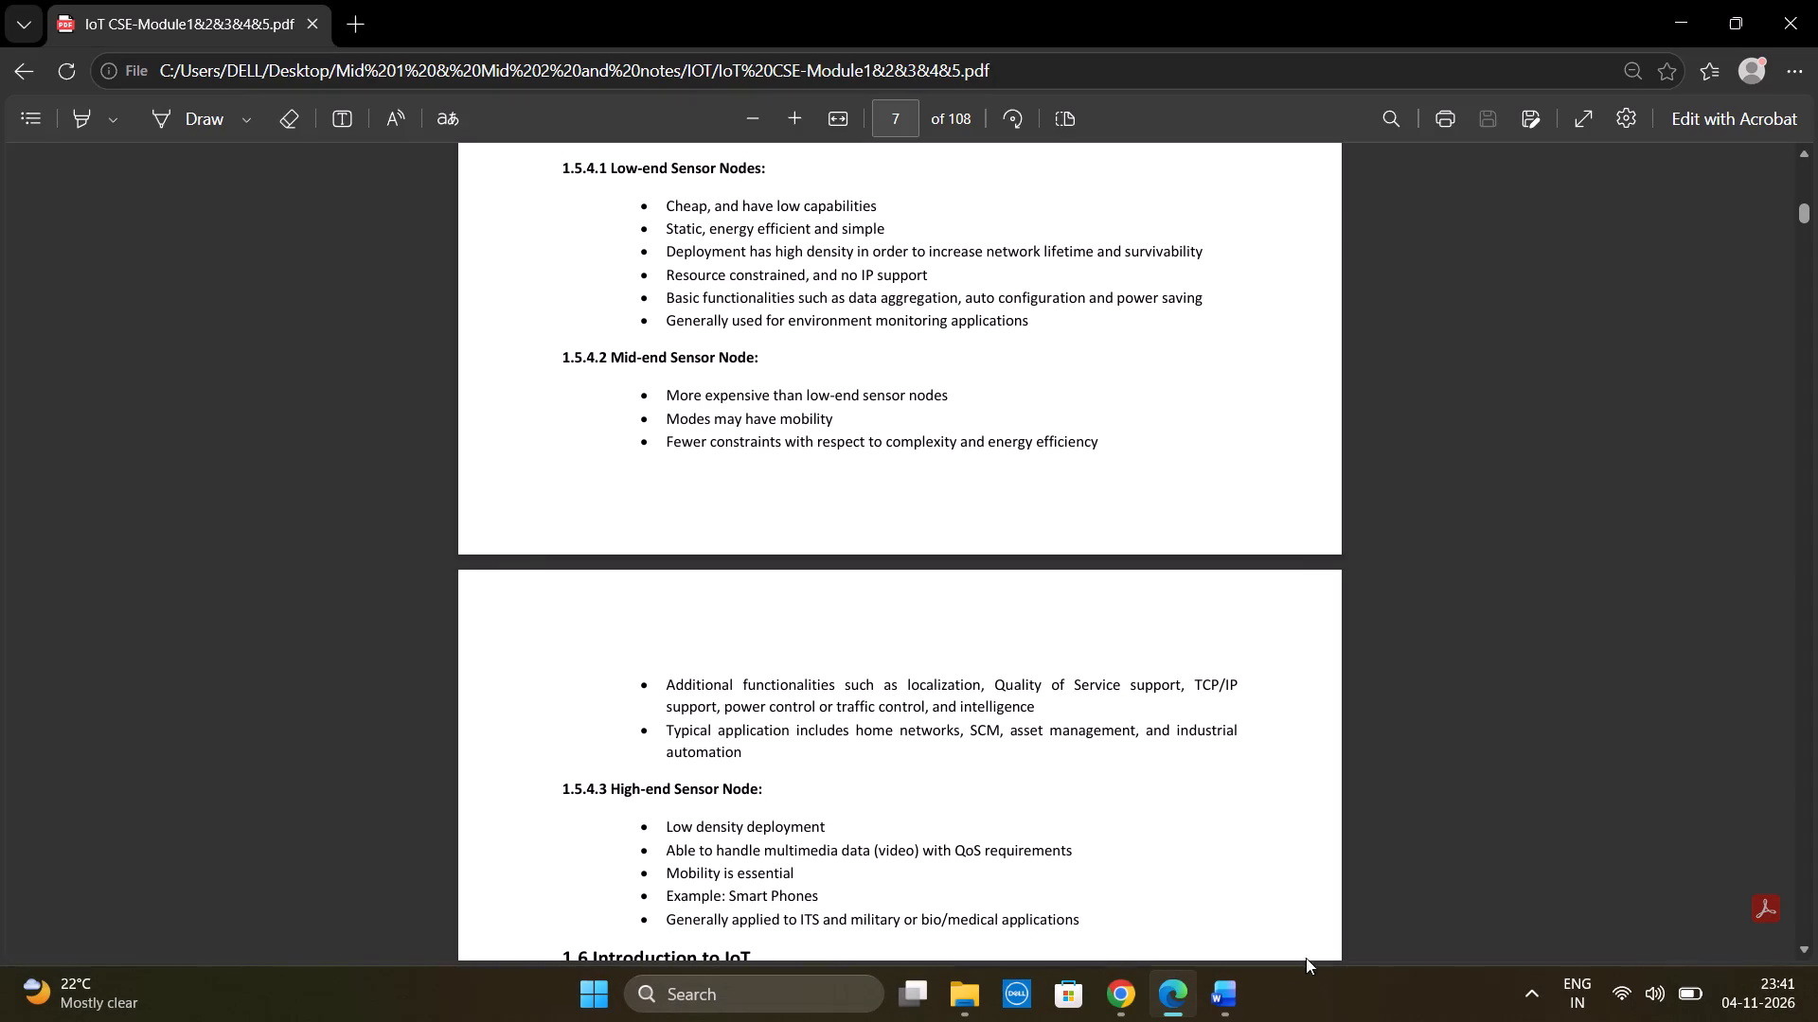
{"action": "left_click", "coordinate": [1223, 1002]}
{"action": "scroll", "coordinate": [677, 799], "scroll_direction": "down", "scroll_amount": 2}
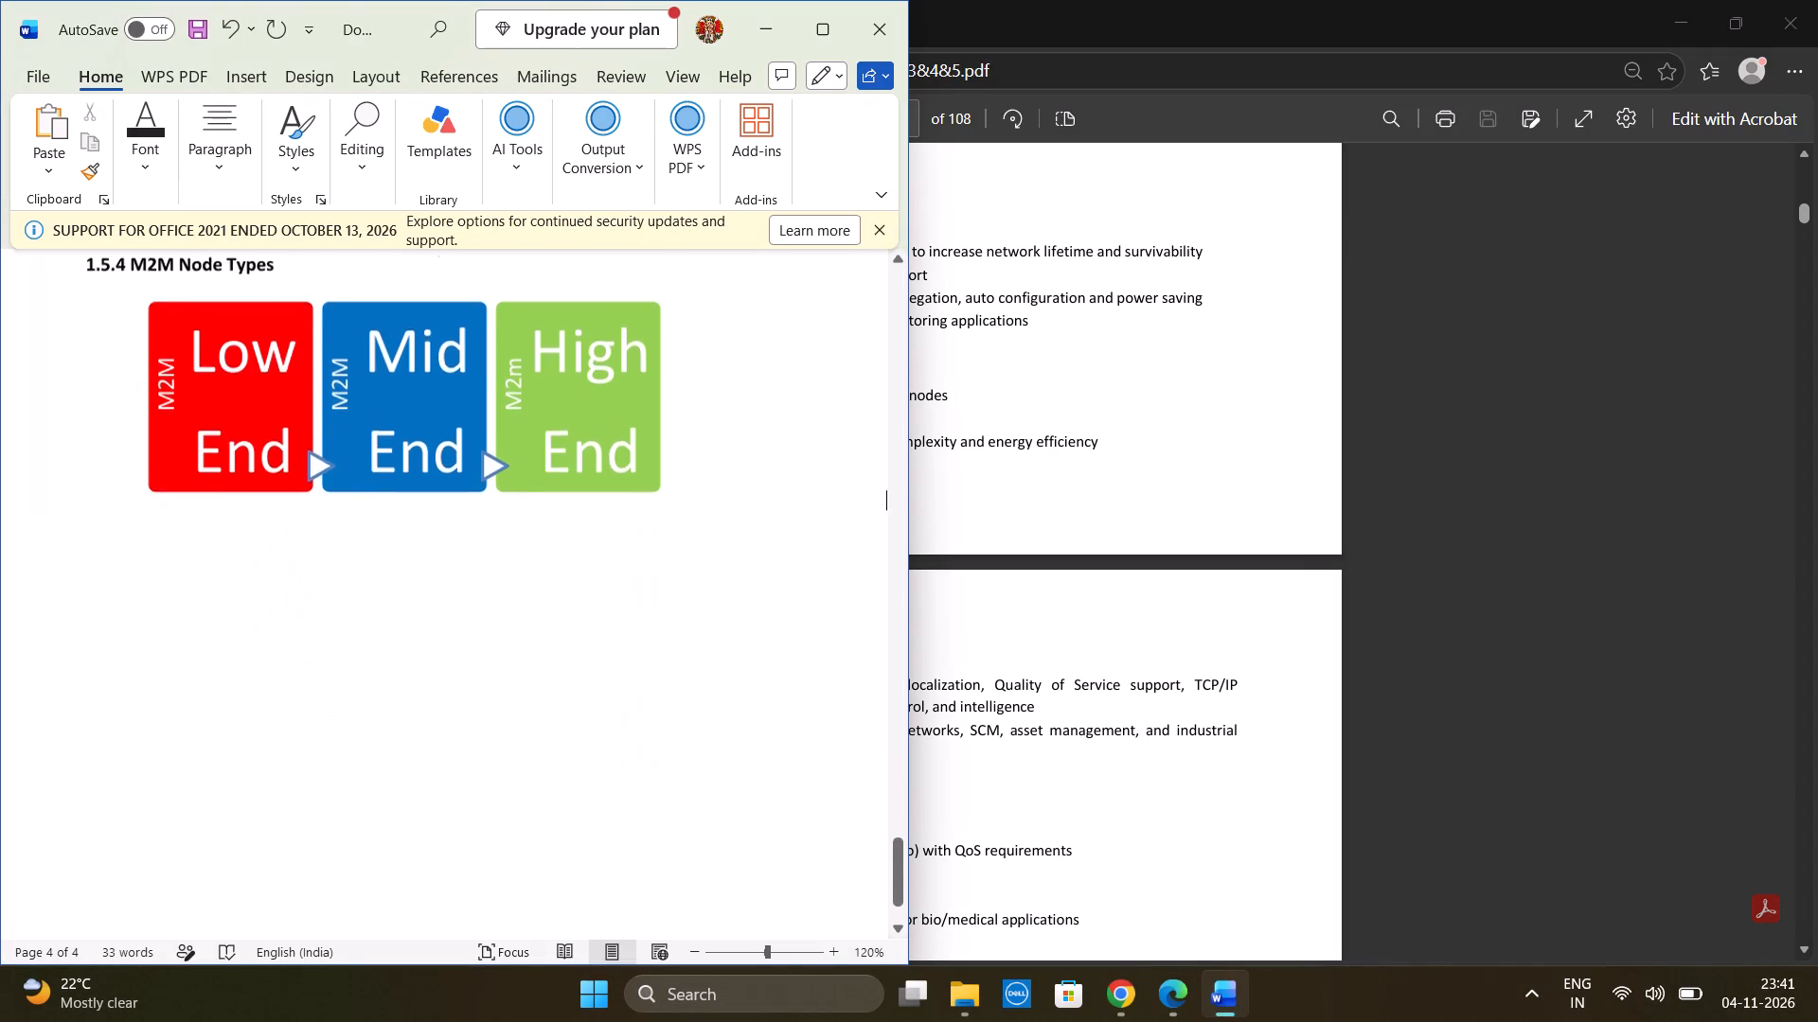
{"action": "scroll", "coordinate": [677, 799], "scroll_direction": "down", "scroll_amount": 2}
{"action": "scroll", "coordinate": [716, 717], "scroll_direction": "up", "scroll_amount": 2}
{"action": "scroll", "coordinate": [605, 747], "scroll_direction": "down", "scroll_amount": 1}
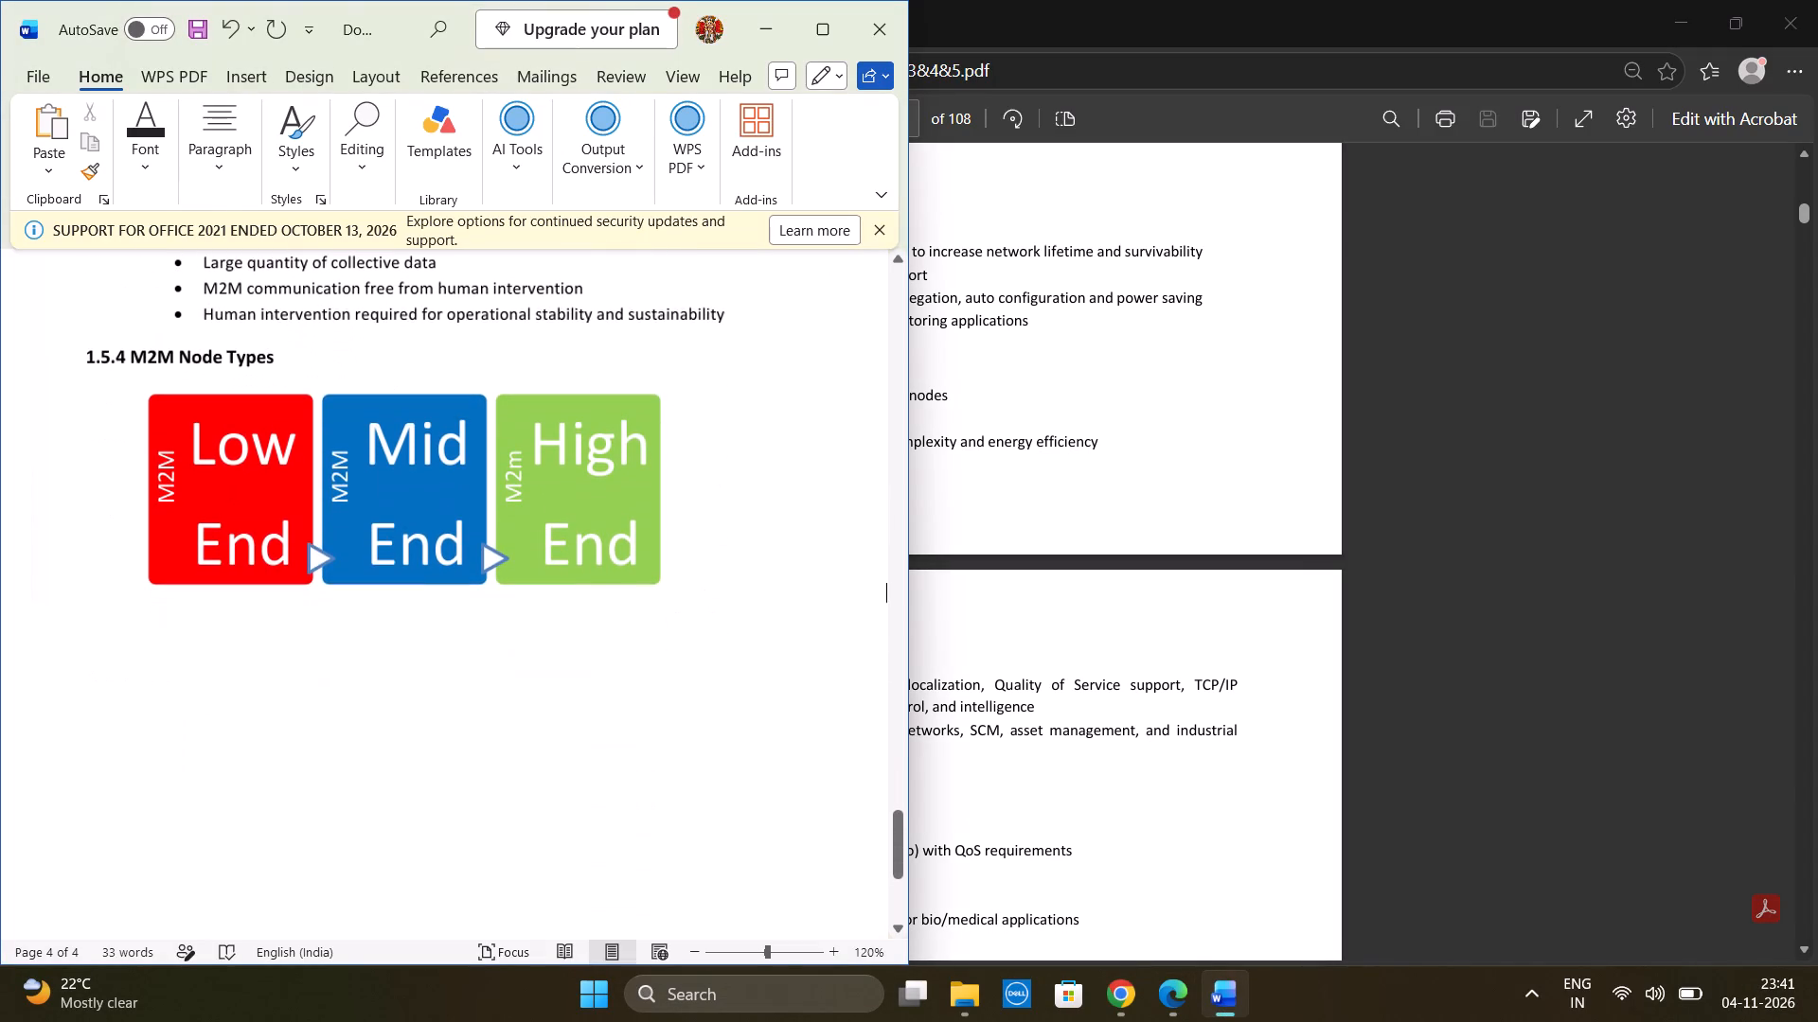
{"action": "scroll", "coordinate": [605, 747], "scroll_direction": "down", "scroll_amount": 1}
{"action": "key", "text": "Return"}
{"action": "key", "text": "ctrl+v"}
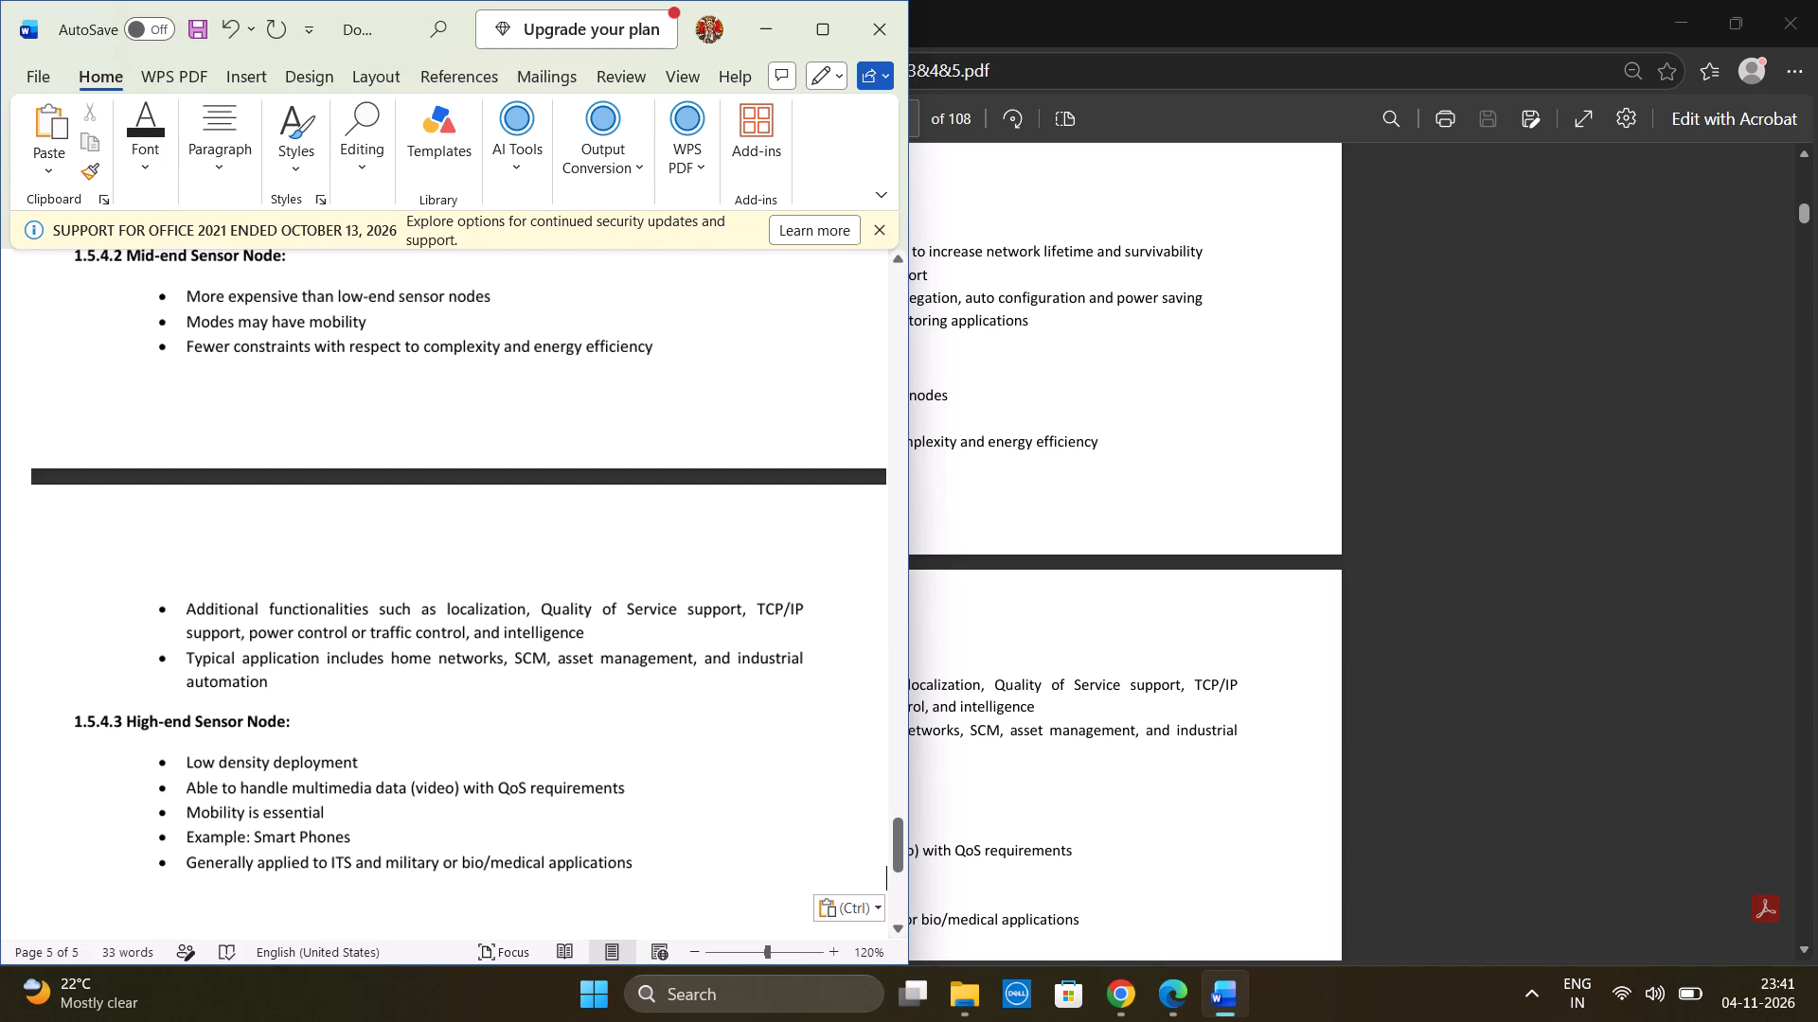
Stretch the pasted sensor nodes picture vertically to make it taller.
{"action": "left_click", "coordinate": [585, 524]}
{"action": "left_click_drag", "start_coordinate": [455, 895], "coordinate": [452, 990]}
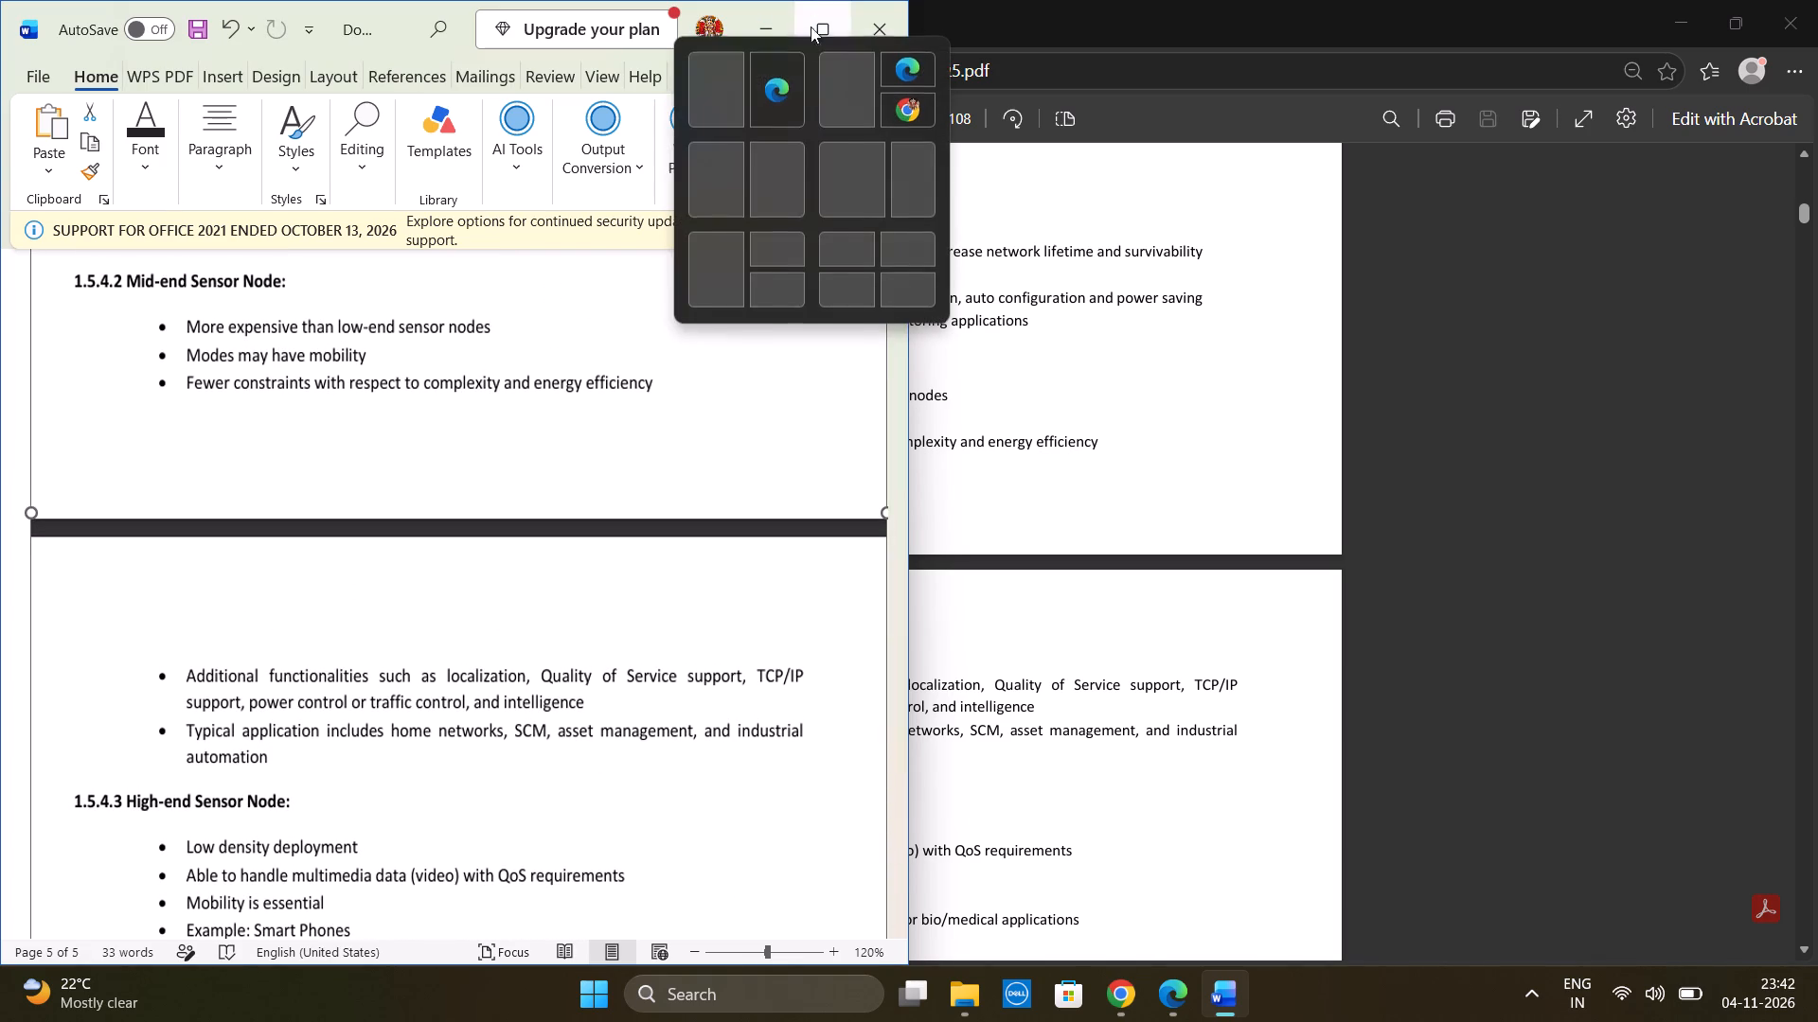
Capture section 1.6 Introduction to IoT with its Data, Information and Knowledge diagram, and paste it below the sensor nodes picture.
{"action": "left_click", "coordinate": [784, 97]}
{"action": "scroll", "coordinate": [1244, 463], "scroll_direction": "down", "scroll_amount": 5}
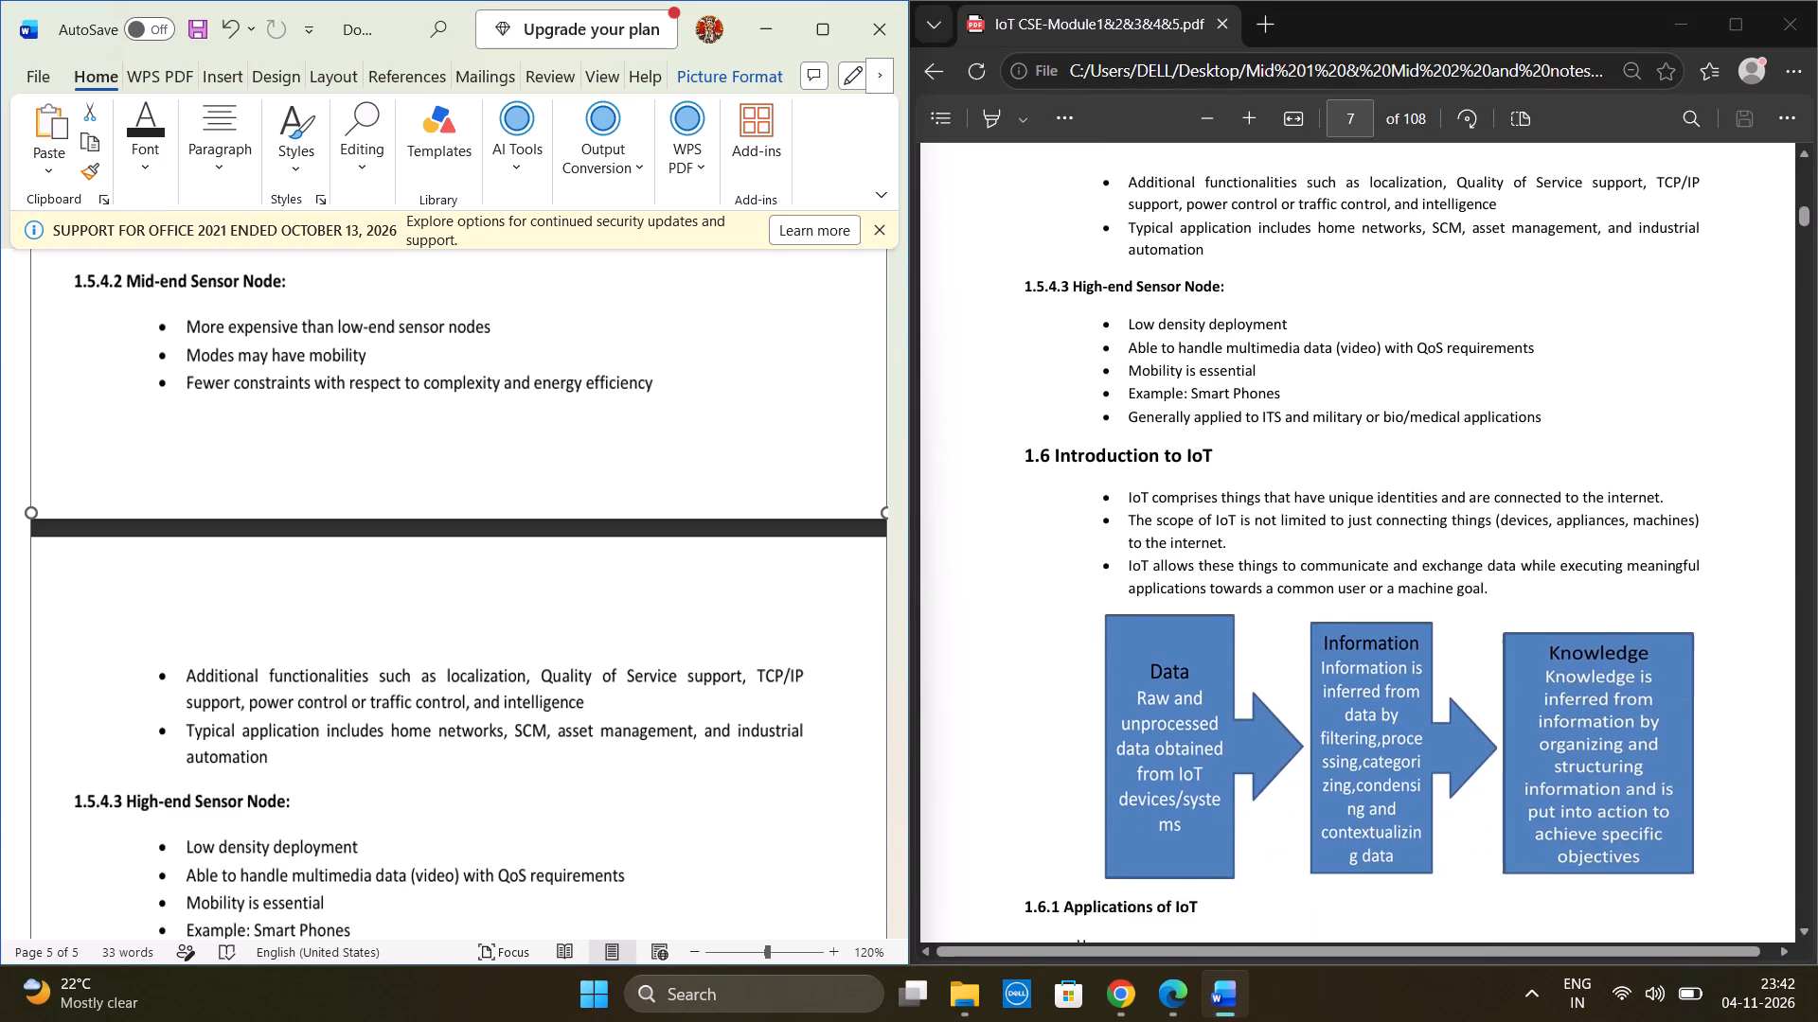
{"action": "scroll", "coordinate": [1244, 463], "scroll_direction": "down", "scroll_amount": 4}
{"action": "scroll", "coordinate": [1244, 463], "scroll_direction": "up", "scroll_amount": 2}
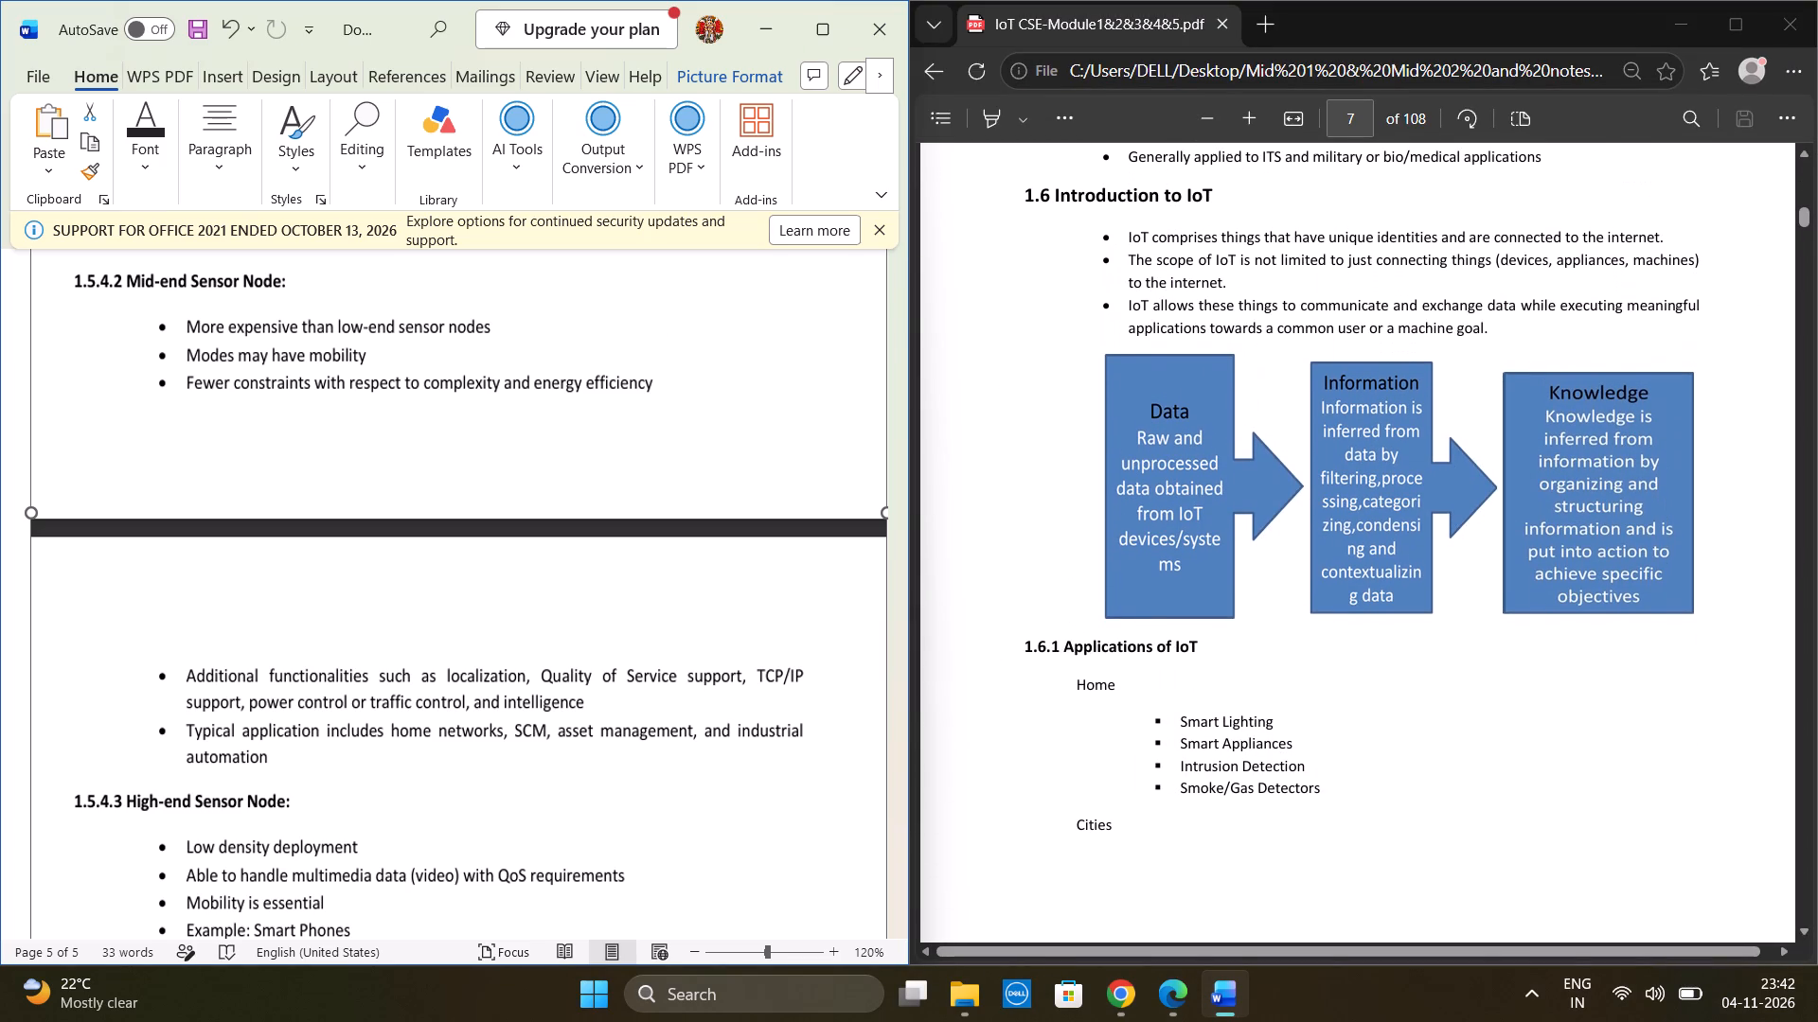
{"action": "scroll", "coordinate": [1244, 463], "scroll_direction": "down", "scroll_amount": 1}
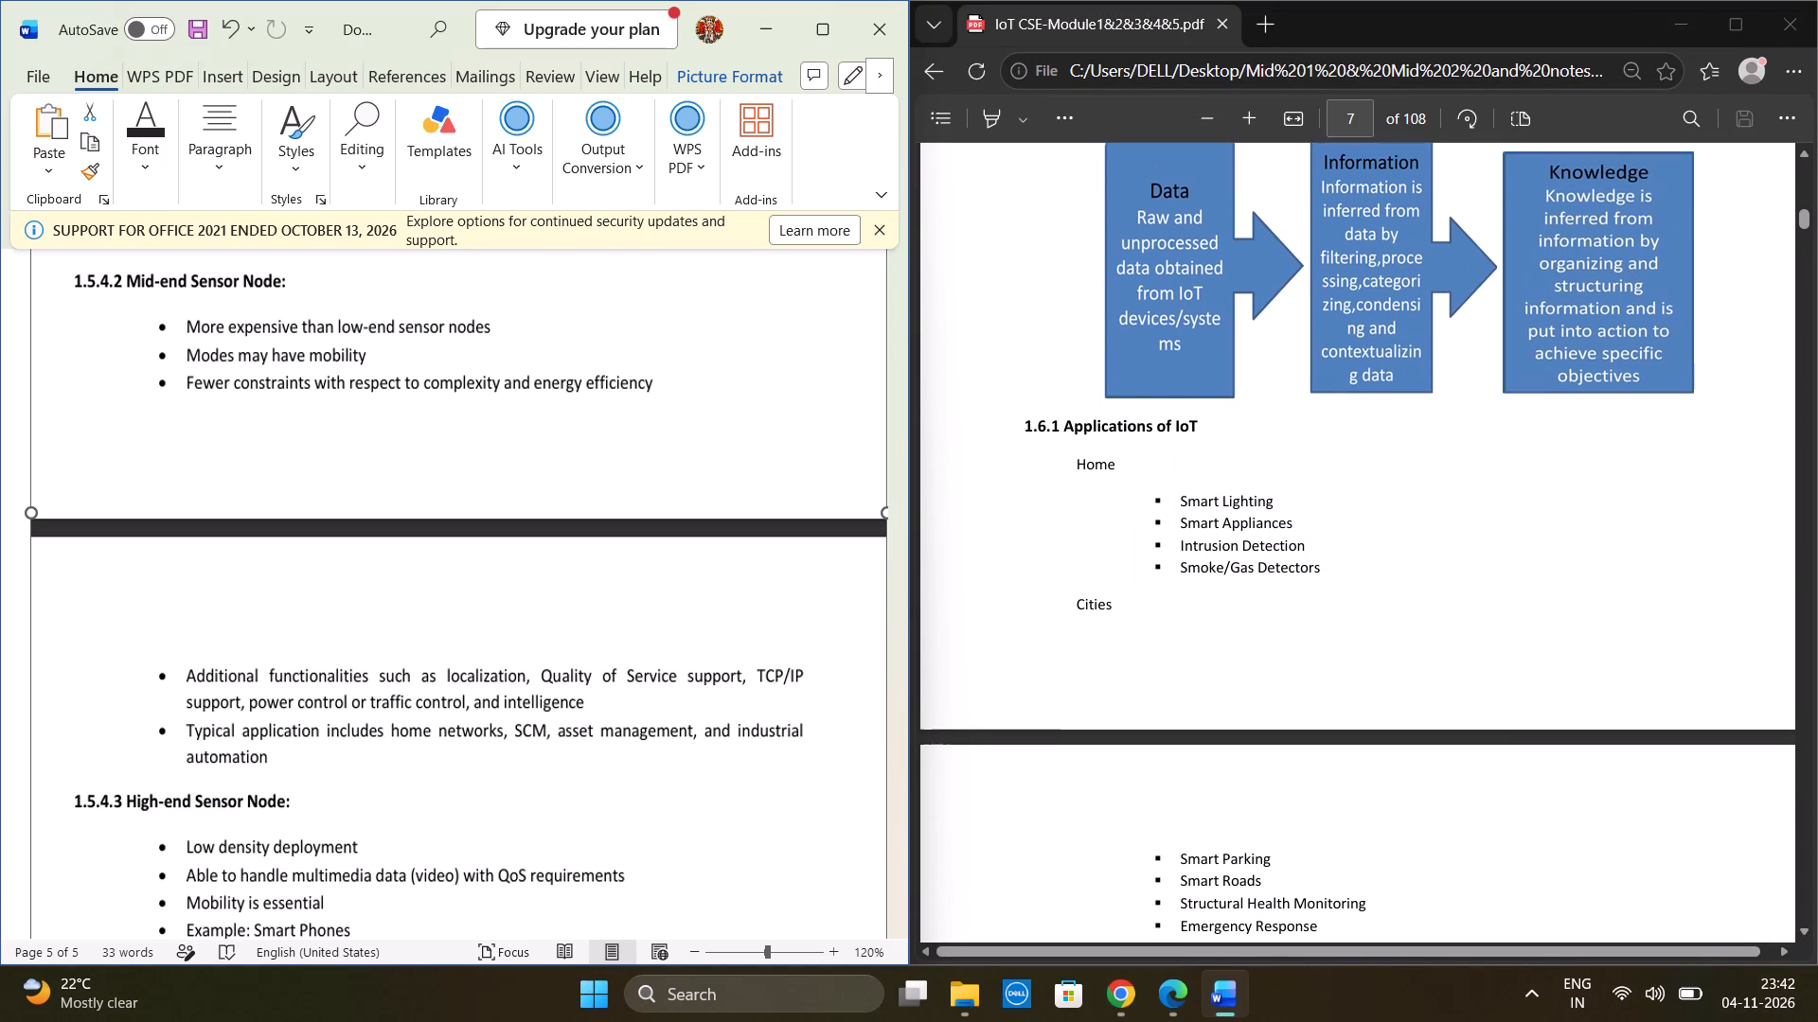
{"action": "scroll", "coordinate": [1244, 463], "scroll_direction": "down", "scroll_amount": 1}
{"action": "left_click", "coordinate": [1758, 13]}
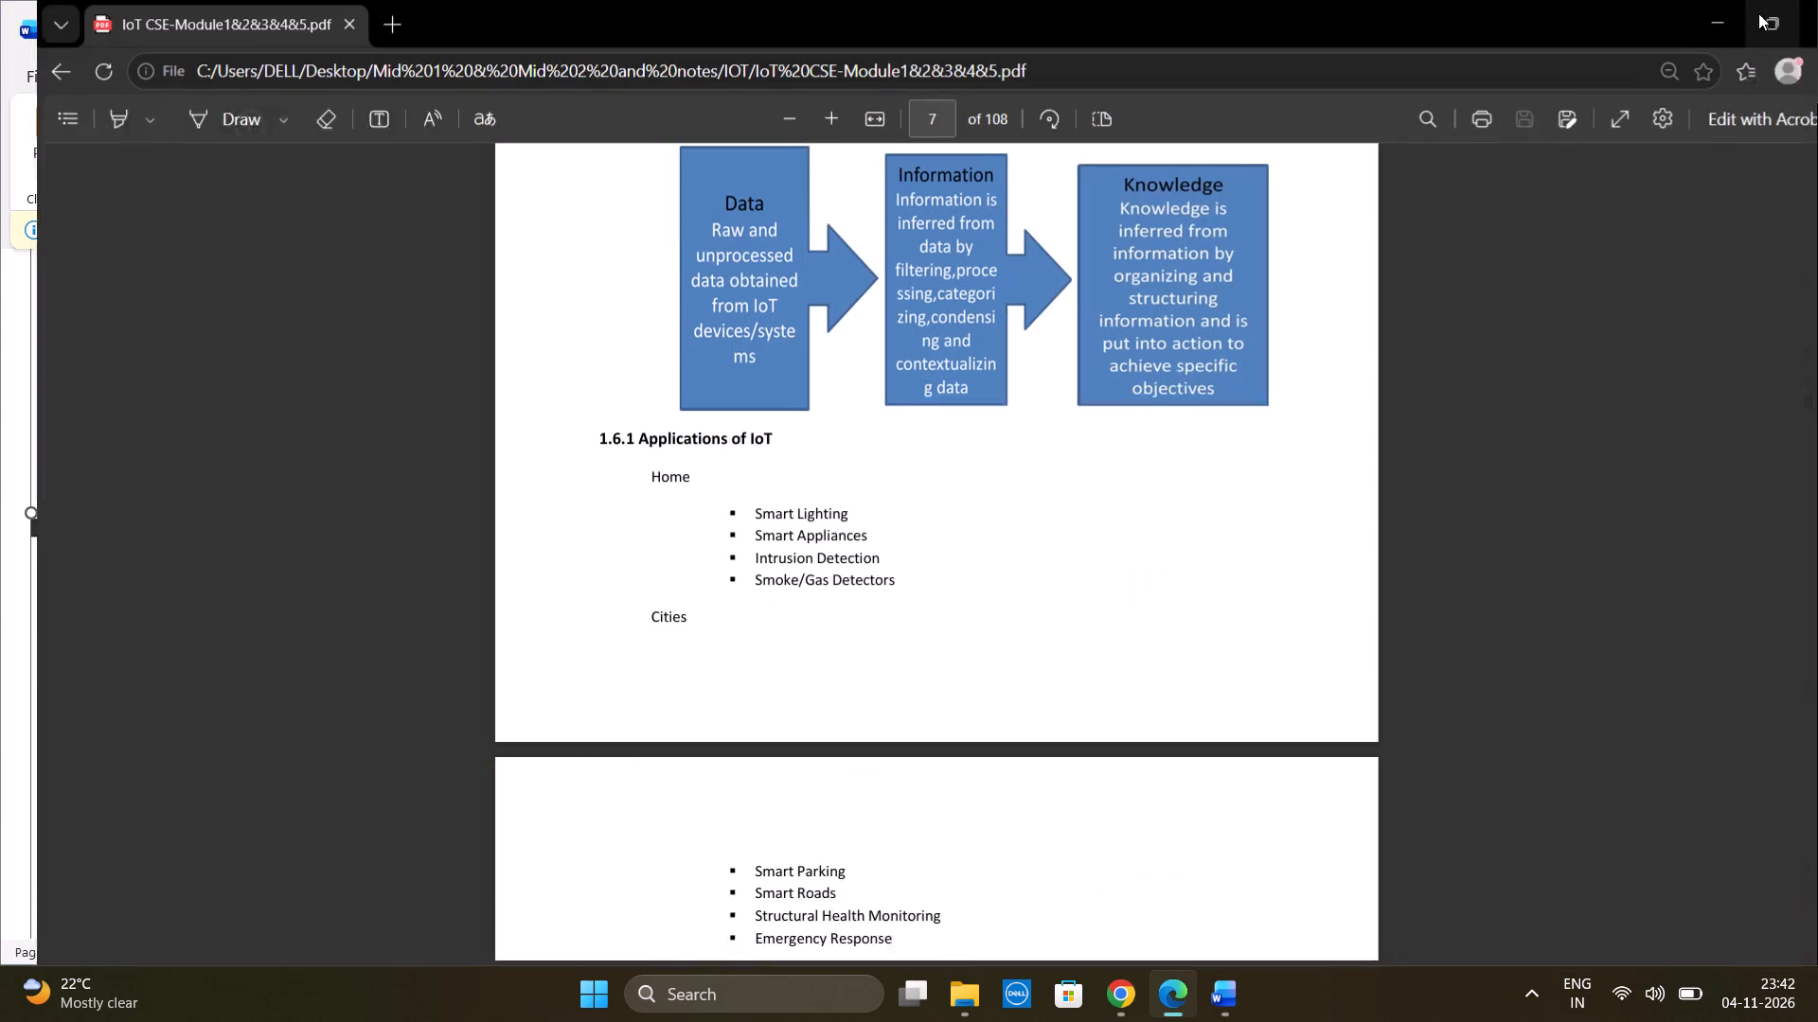
{"action": "scroll", "coordinate": [996, 491], "scroll_direction": "down", "scroll_amount": 1}
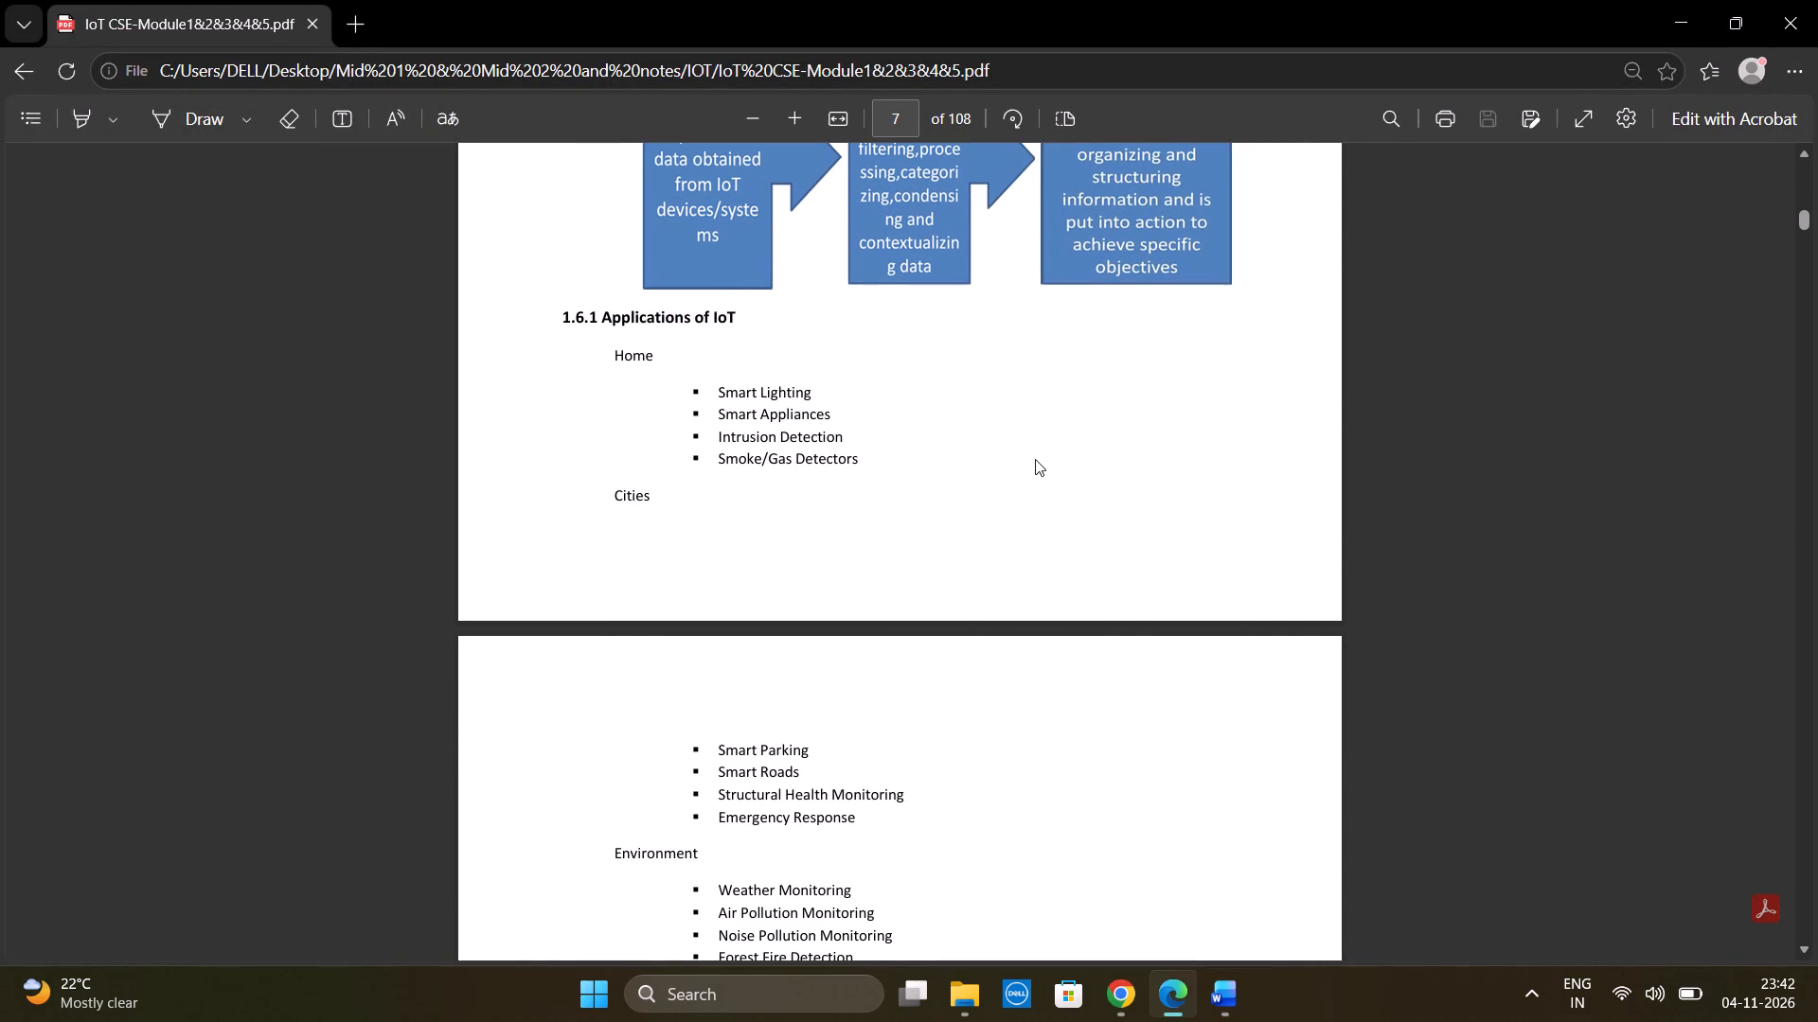
{"action": "scroll", "coordinate": [1035, 459], "scroll_direction": "up", "scroll_amount": 1}
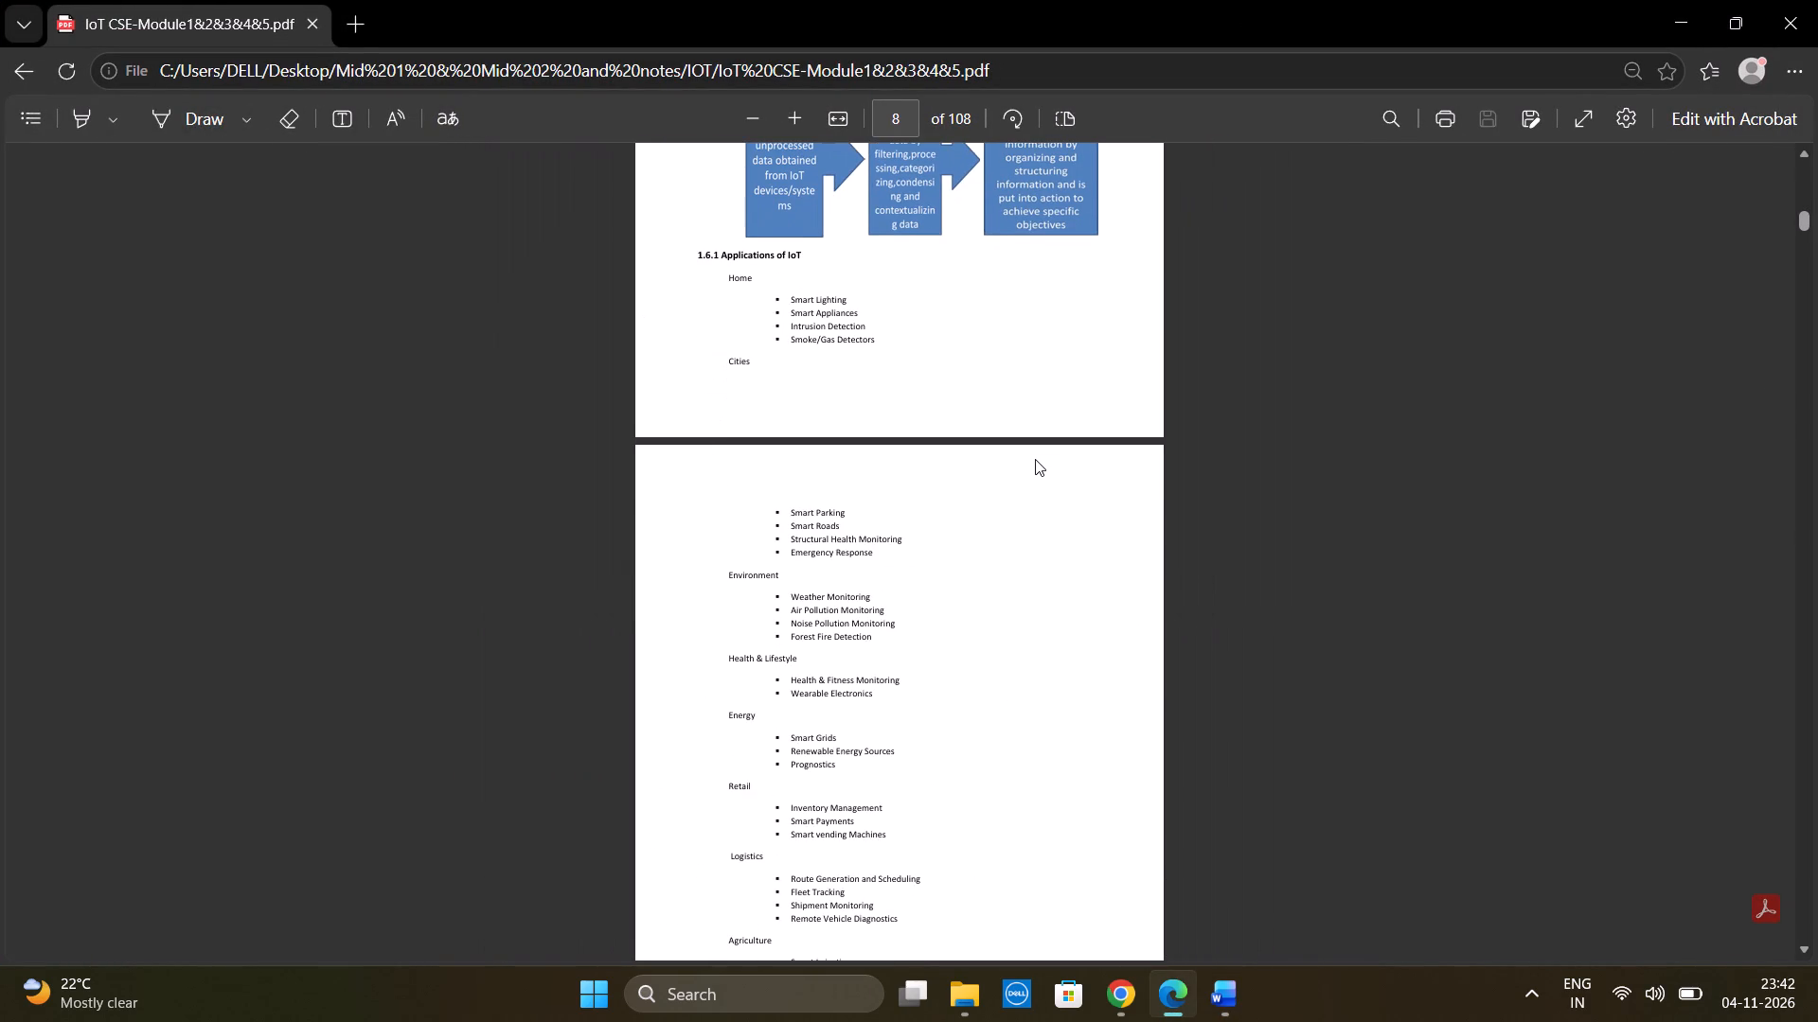
{"action": "scroll", "coordinate": [1035, 459], "scroll_direction": "up", "scroll_amount": 5}
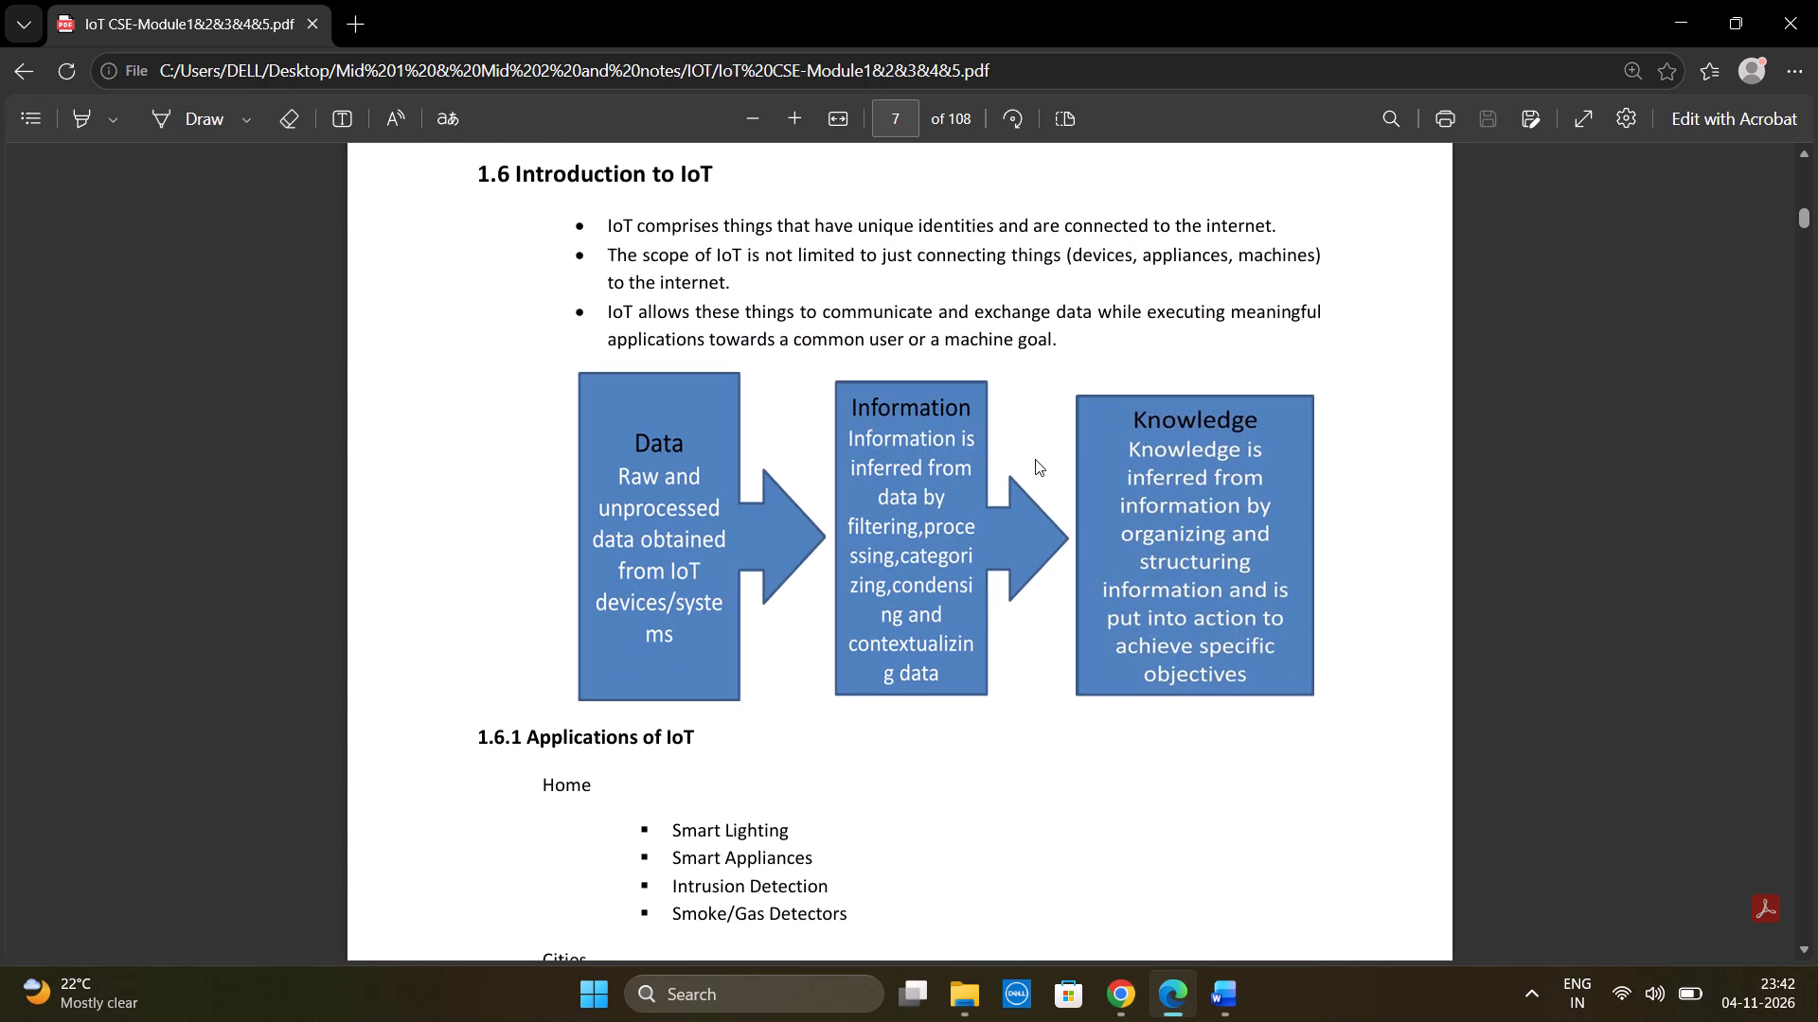
{"action": "key", "text": "shift+super+s"}
{"action": "left_click_drag", "start_coordinate": [442, 150], "coordinate": [1420, 817]}
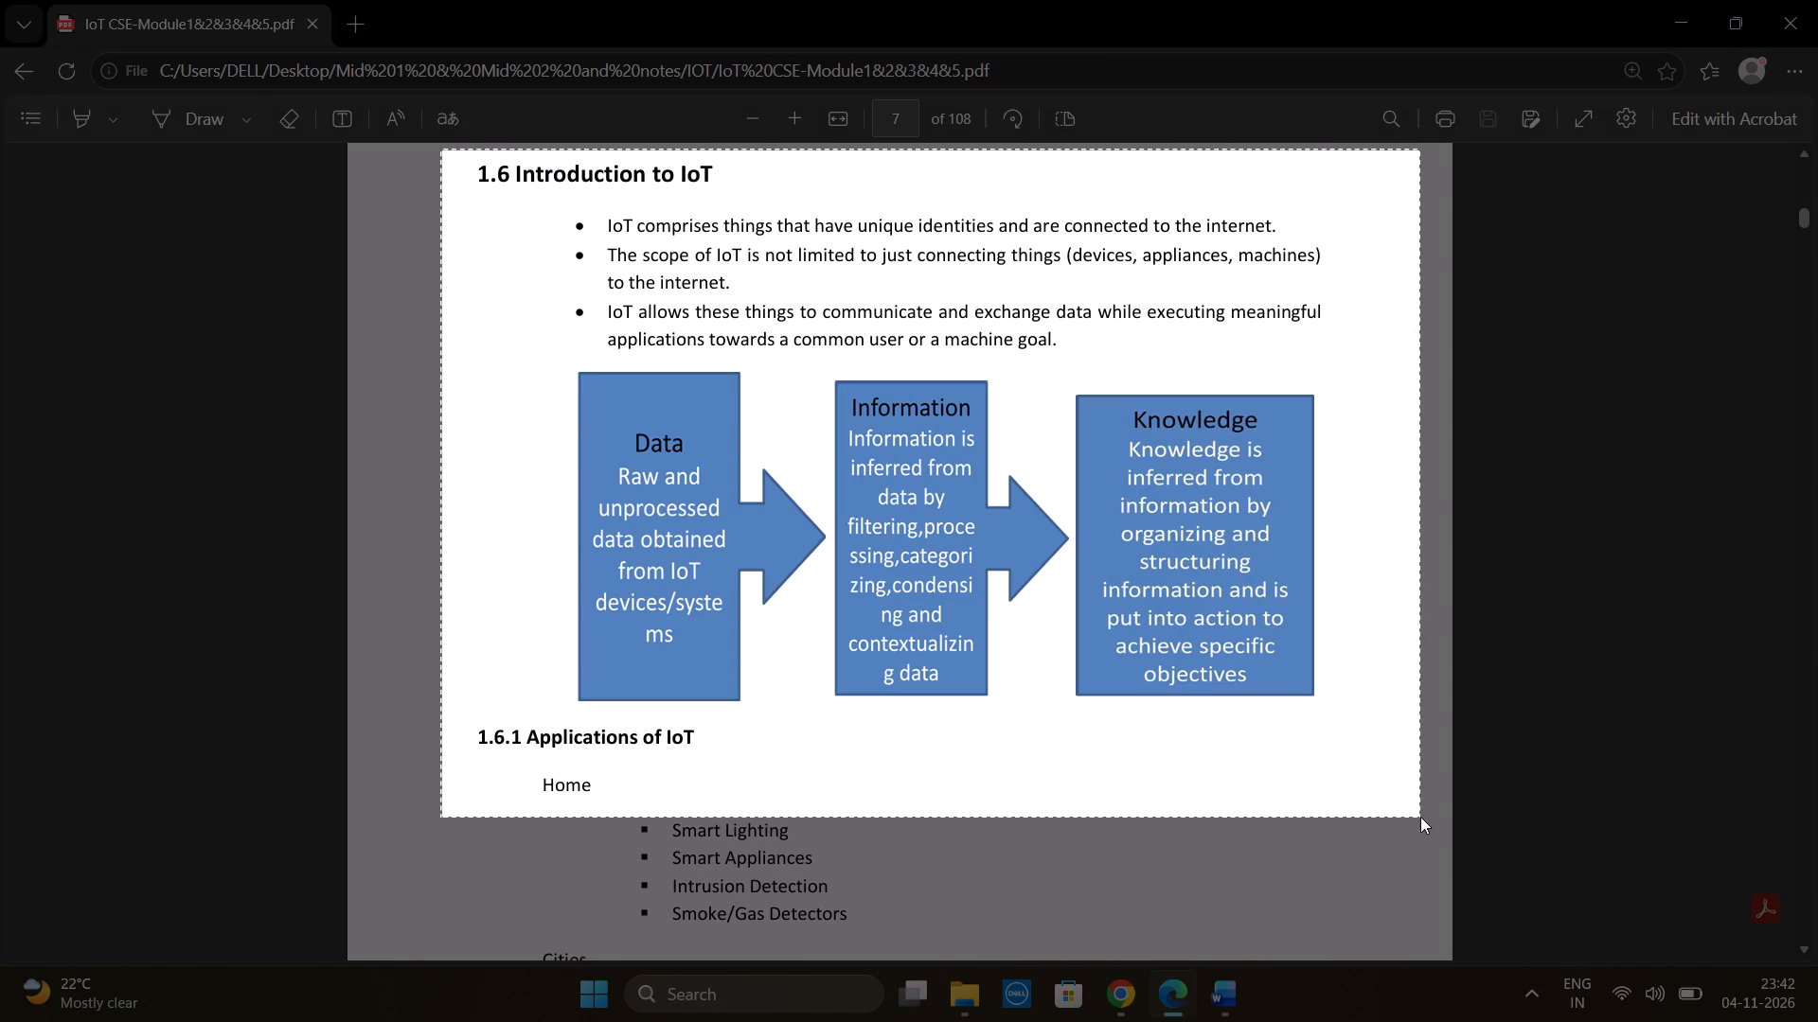
{"action": "left_click_drag", "start_coordinate": [1420, 817], "coordinate": [1416, 718]}
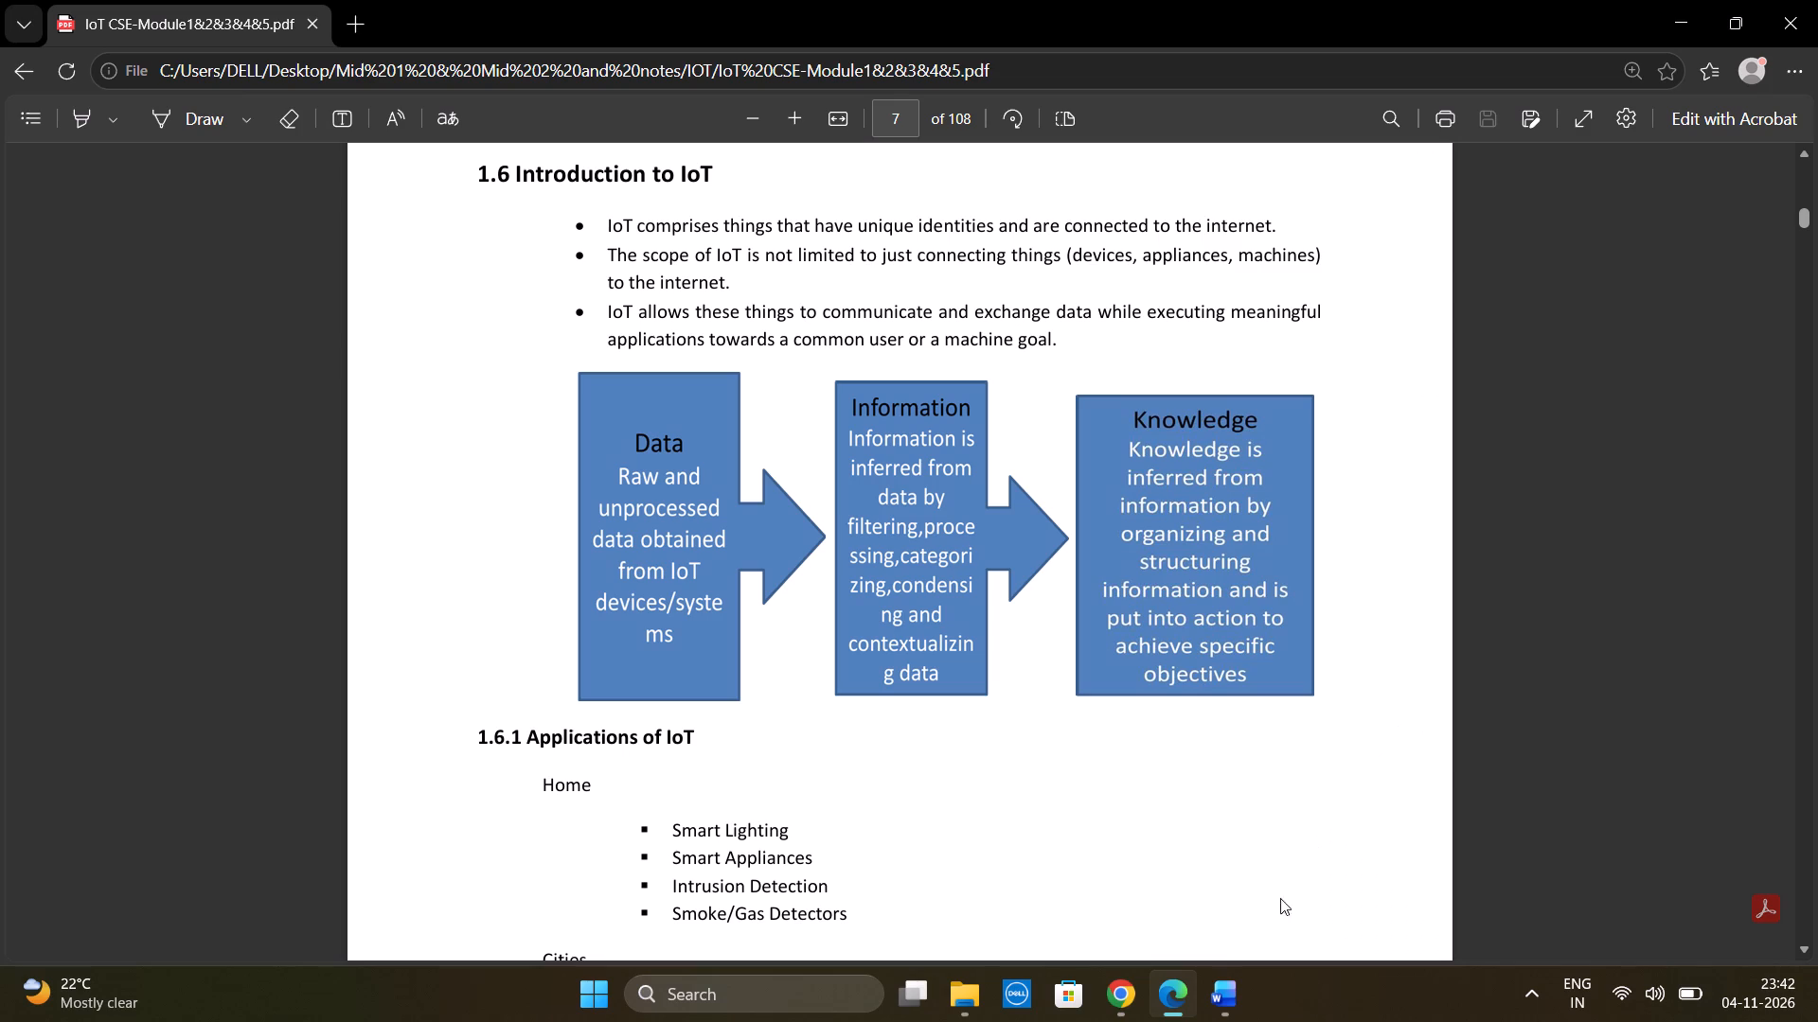
{"action": "left_click", "coordinate": [1212, 996]}
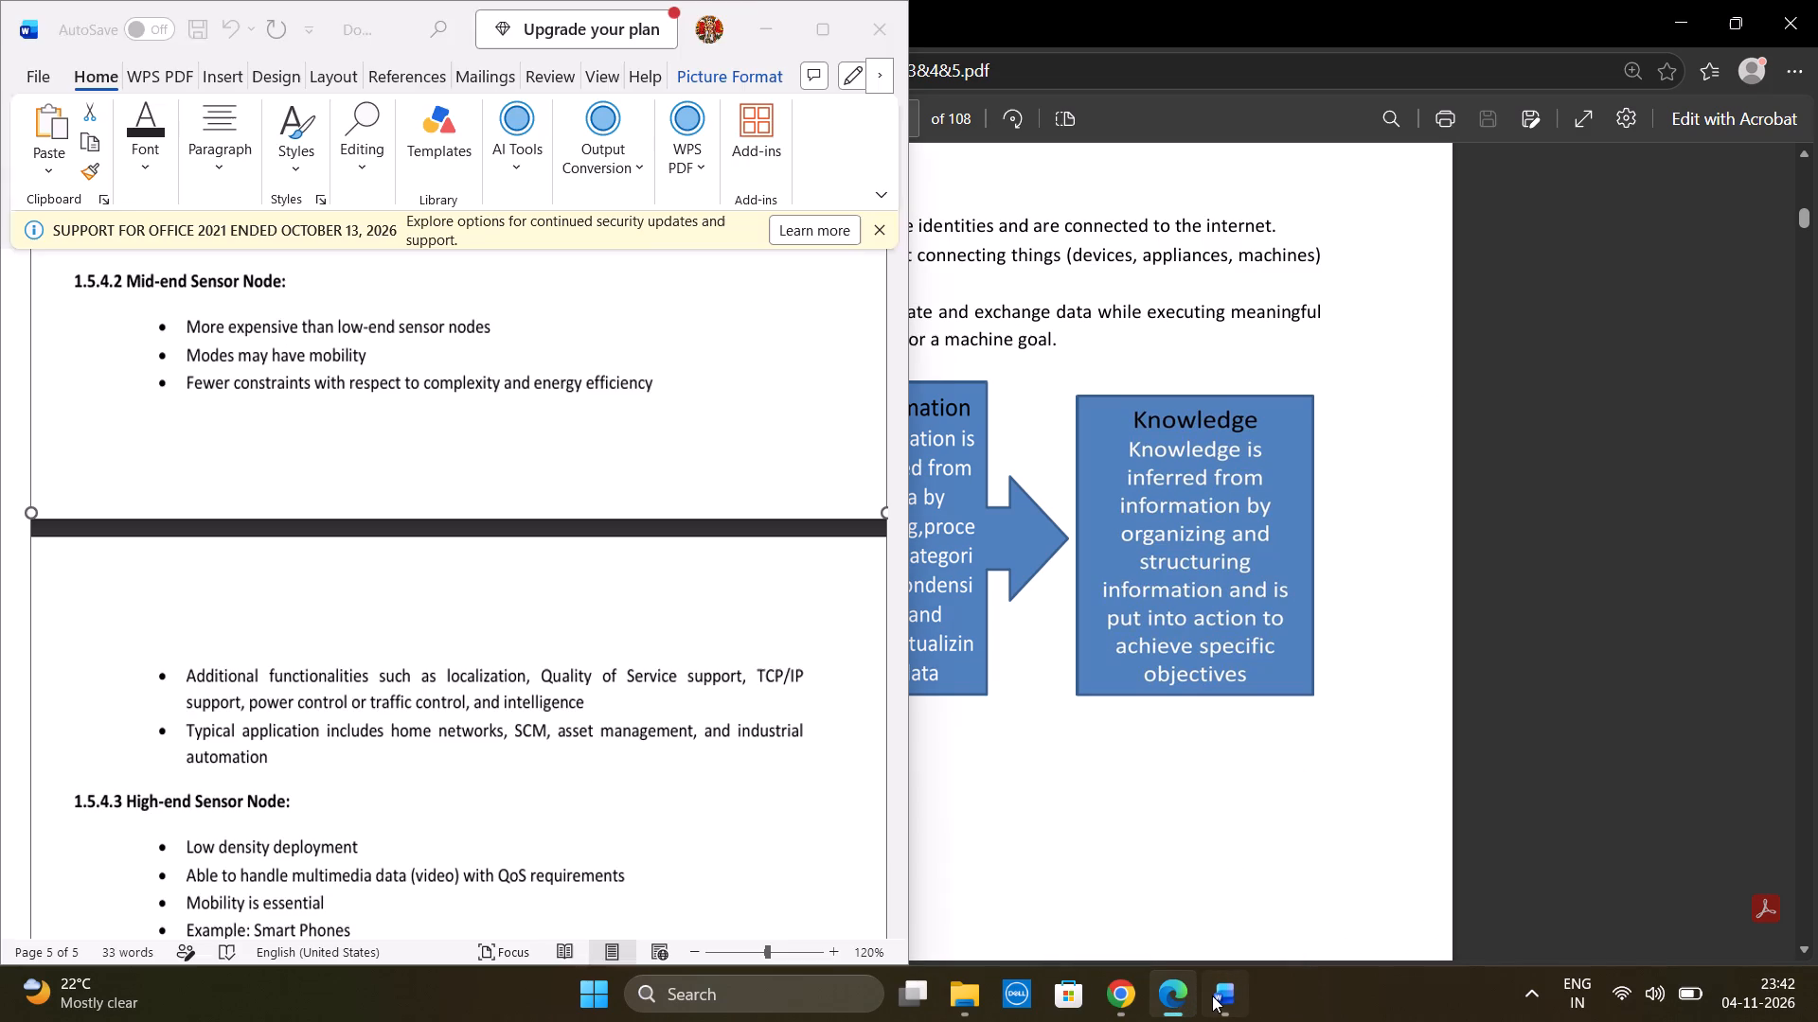
{"action": "scroll", "coordinate": [679, 760], "scroll_direction": "down", "scroll_amount": 5}
{"action": "scroll", "coordinate": [679, 760], "scroll_direction": "up", "scroll_amount": 1}
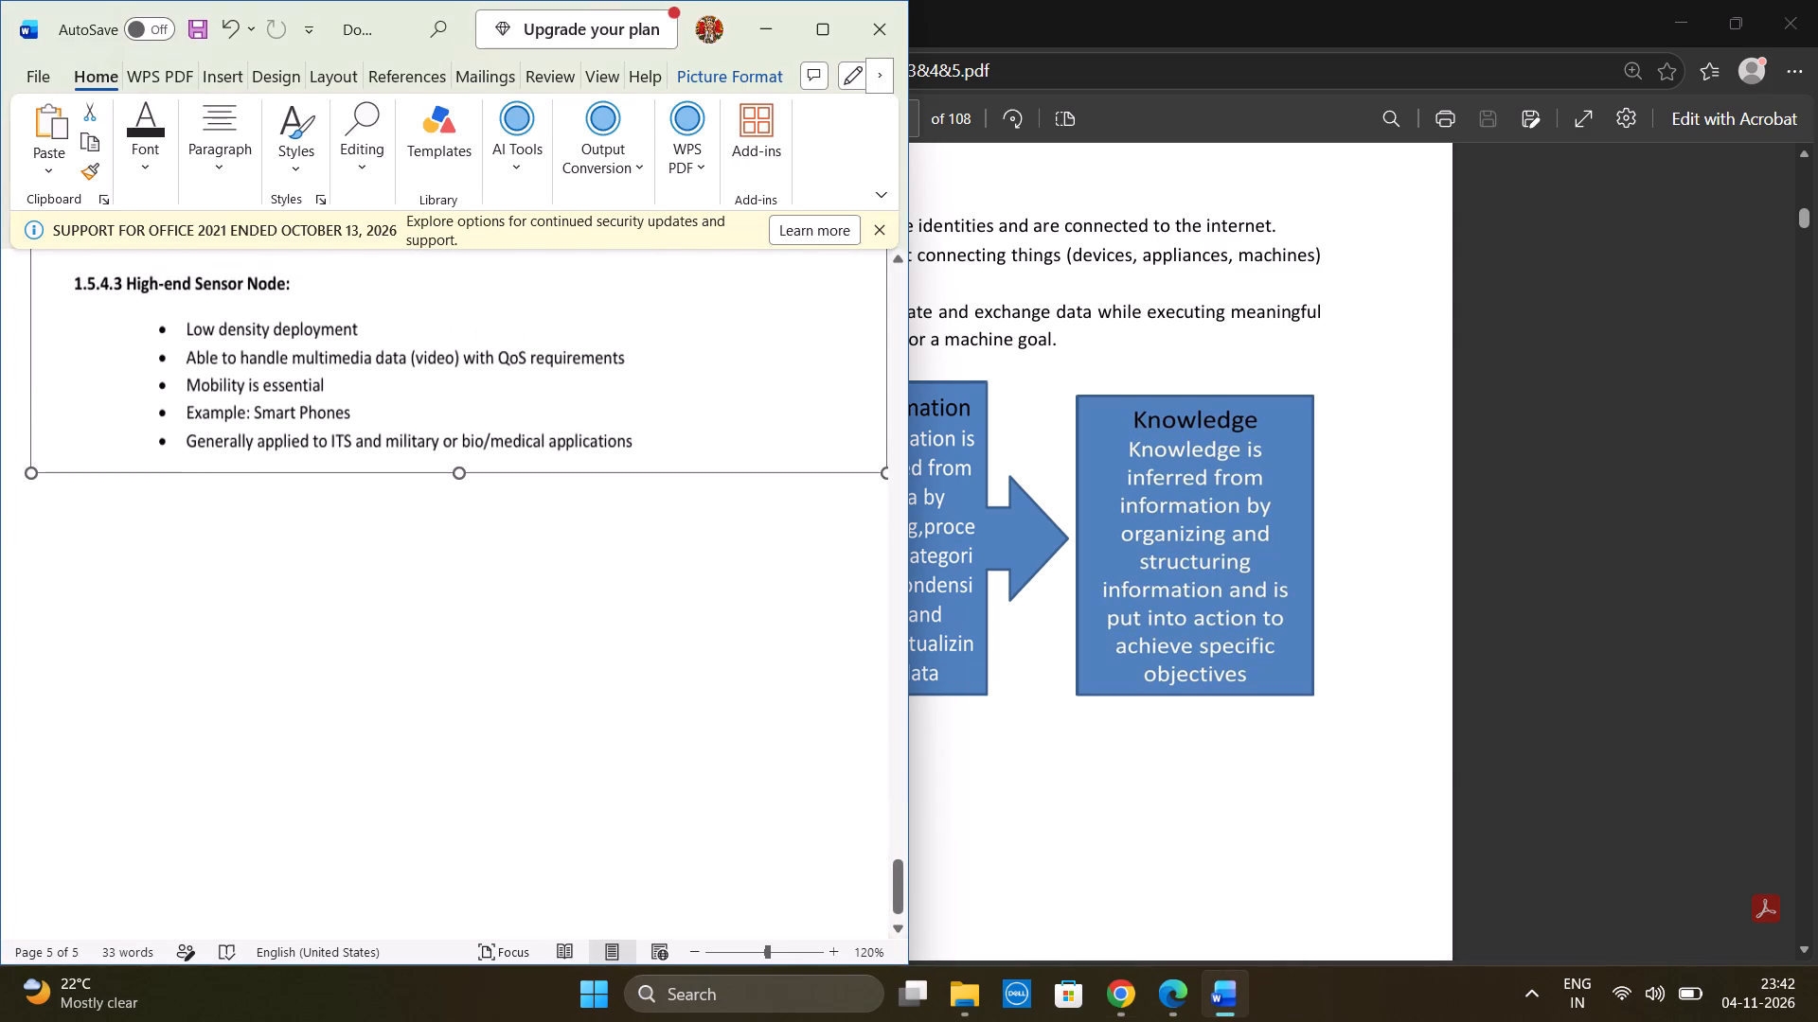
{"action": "scroll", "coordinate": [747, 555], "scroll_direction": "left", "scroll_amount": 2}
{"action": "left_click", "coordinate": [766, 467]}
{"action": "key", "text": "Return"}
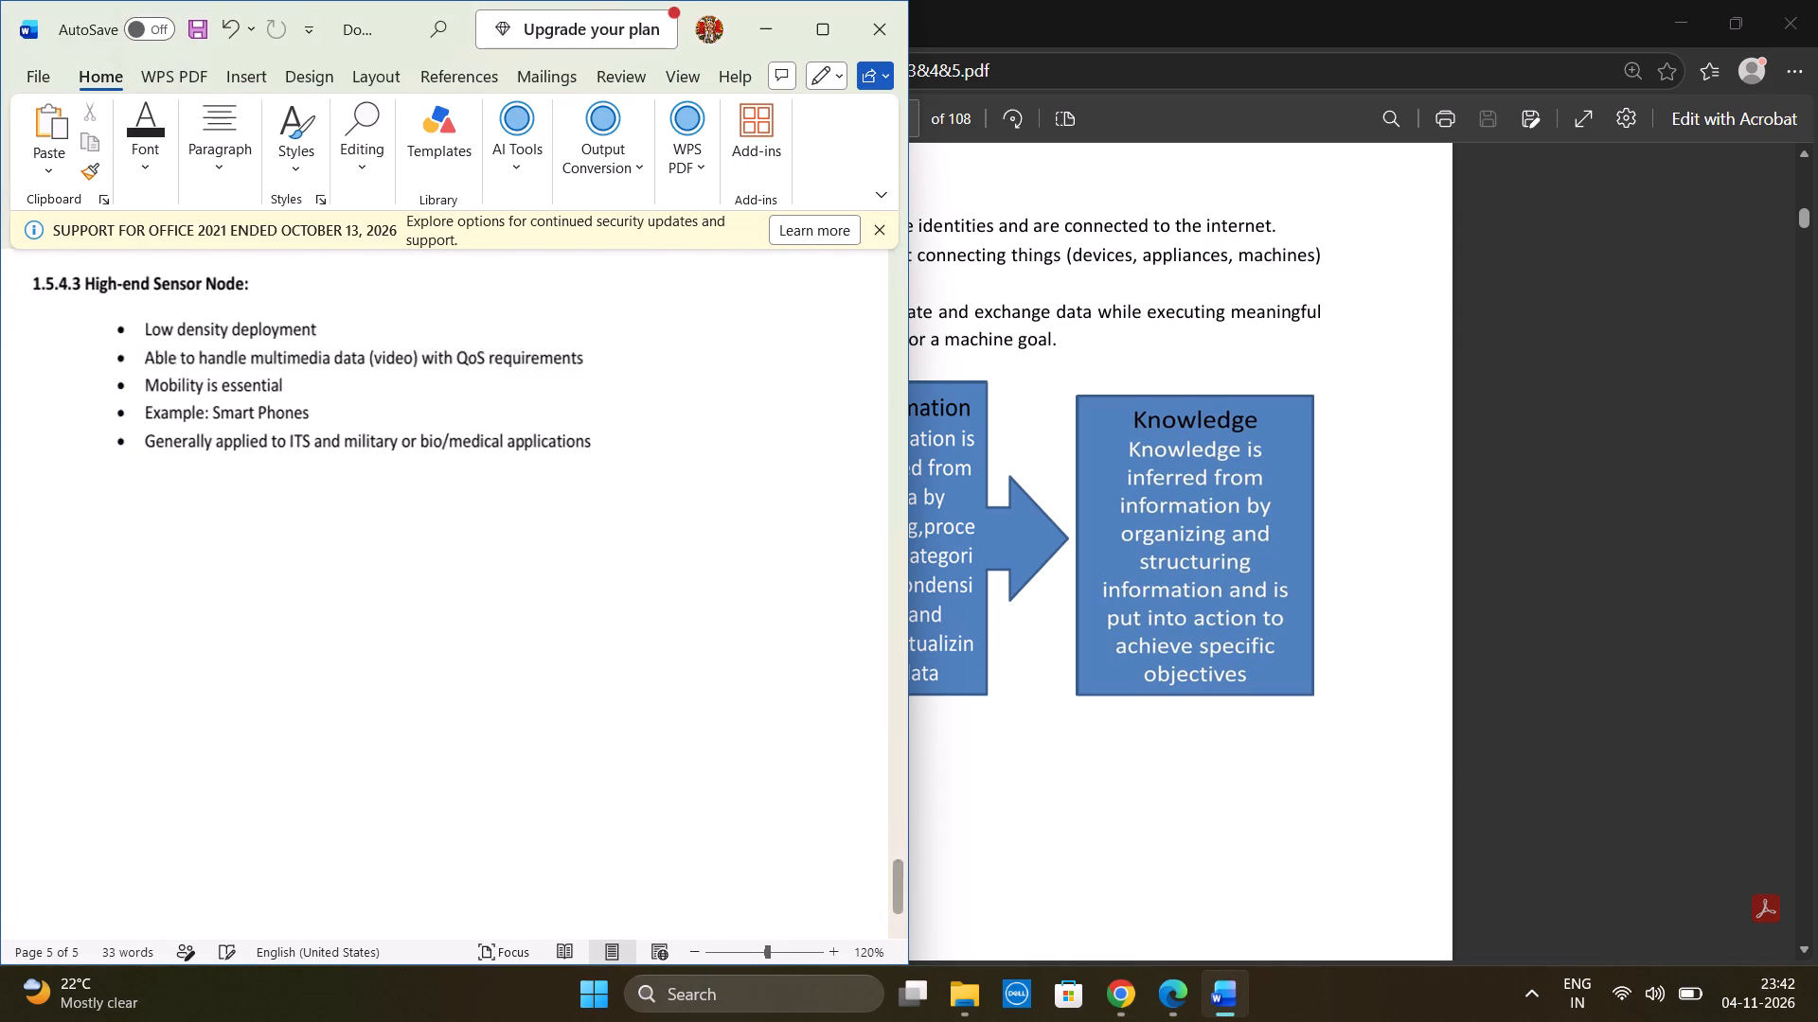
{"action": "key", "text": "ctrl+v"}
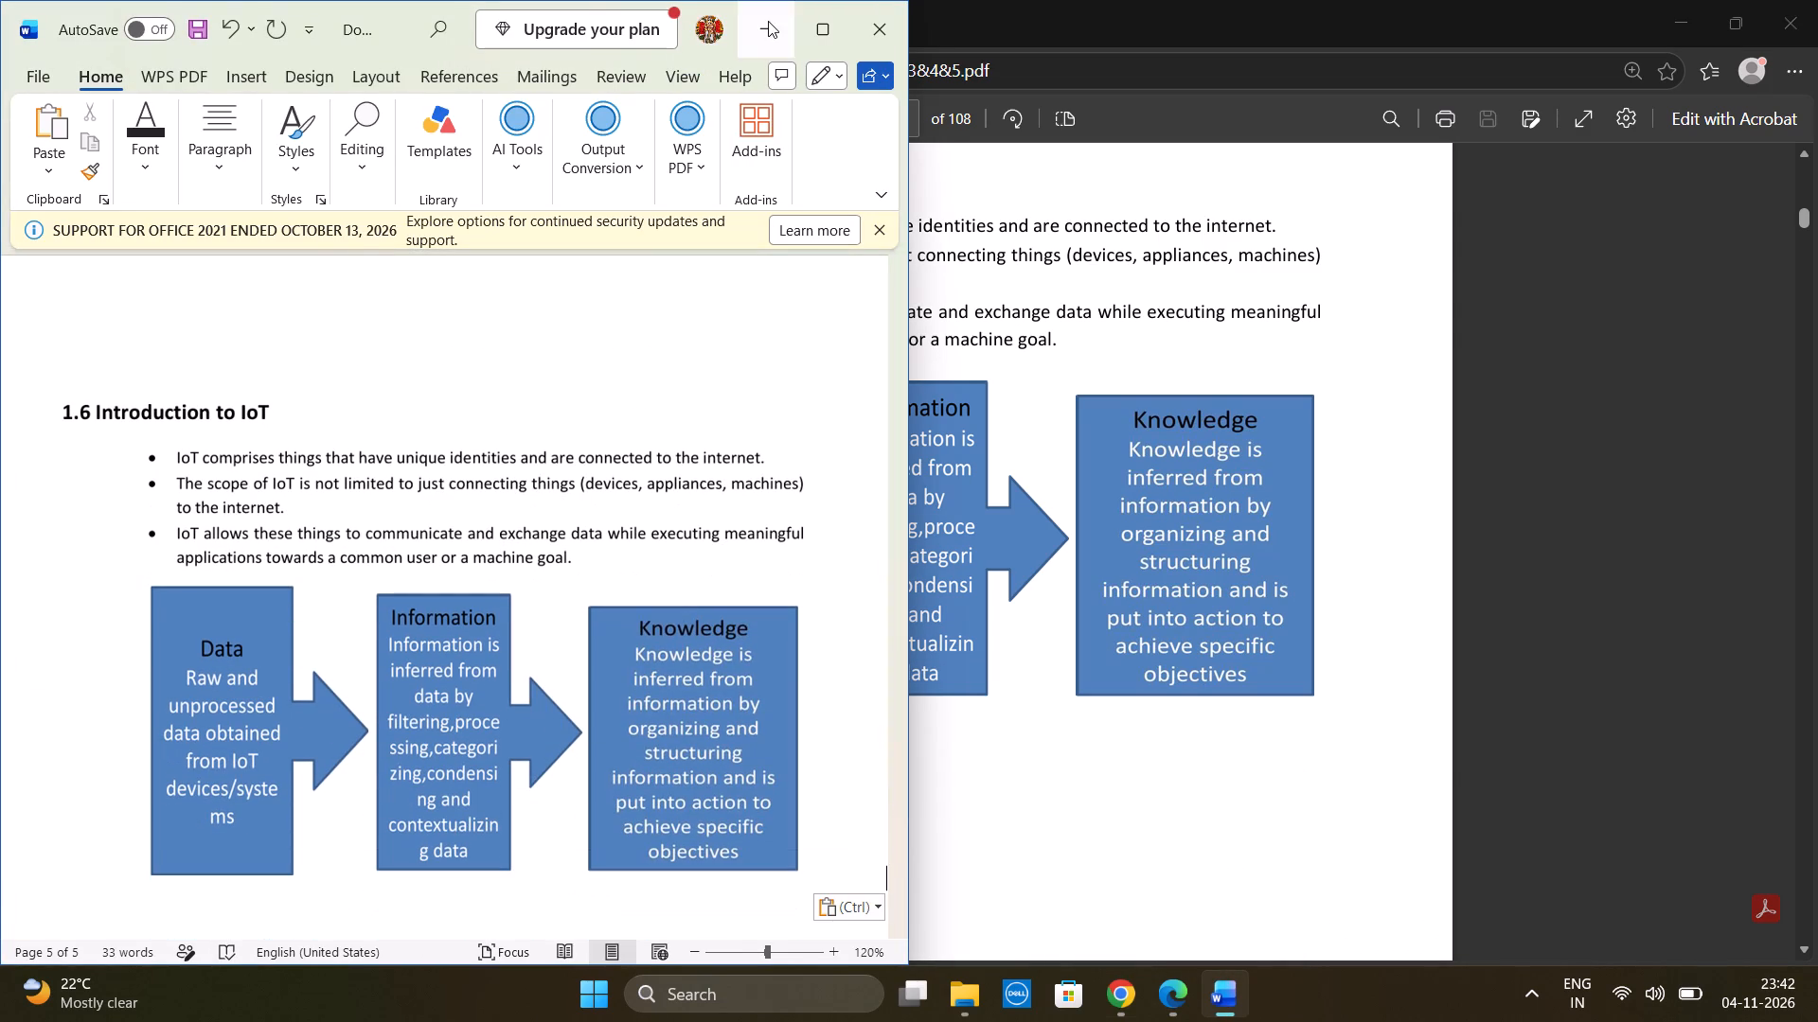
Look through the PDF from 1.6.1 Applications of IoT to the start of 1.7 Networking Basics.
{"action": "left_click", "coordinate": [768, 21]}
{"action": "scroll", "coordinate": [1132, 501], "scroll_direction": "down", "scroll_amount": 1}
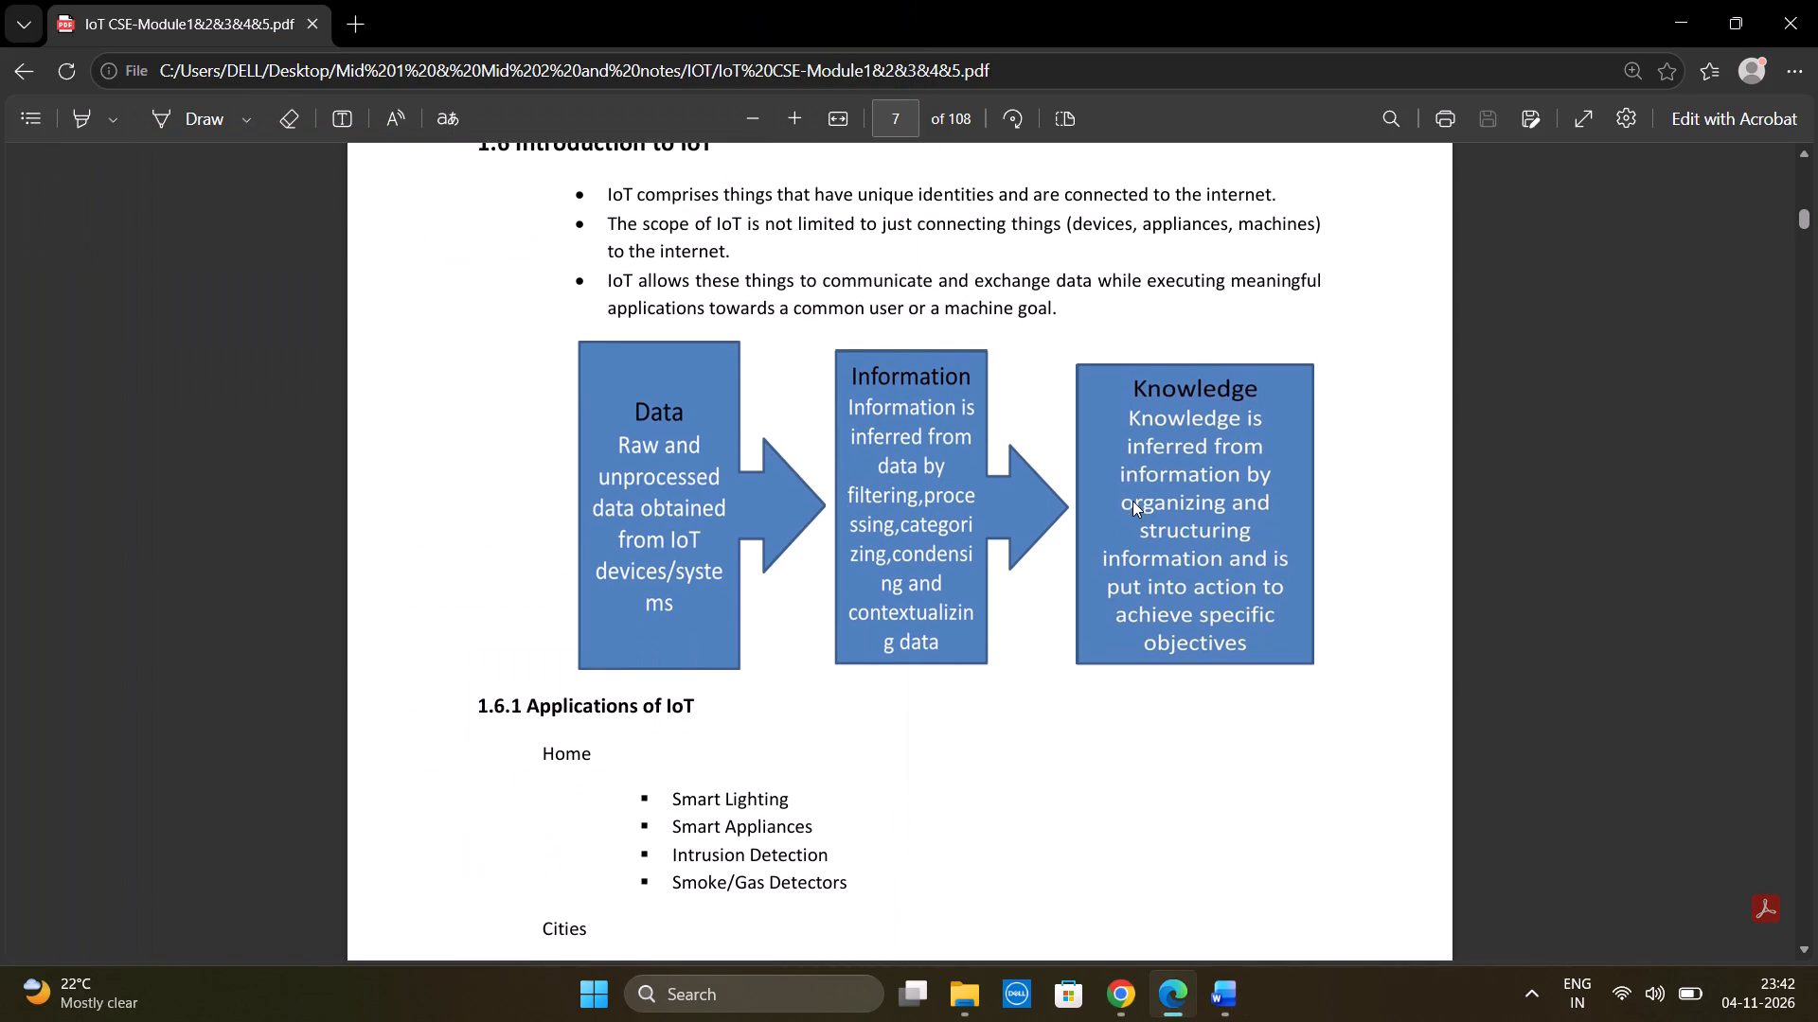
{"action": "scroll", "coordinate": [1132, 501], "scroll_direction": "down", "scroll_amount": 1}
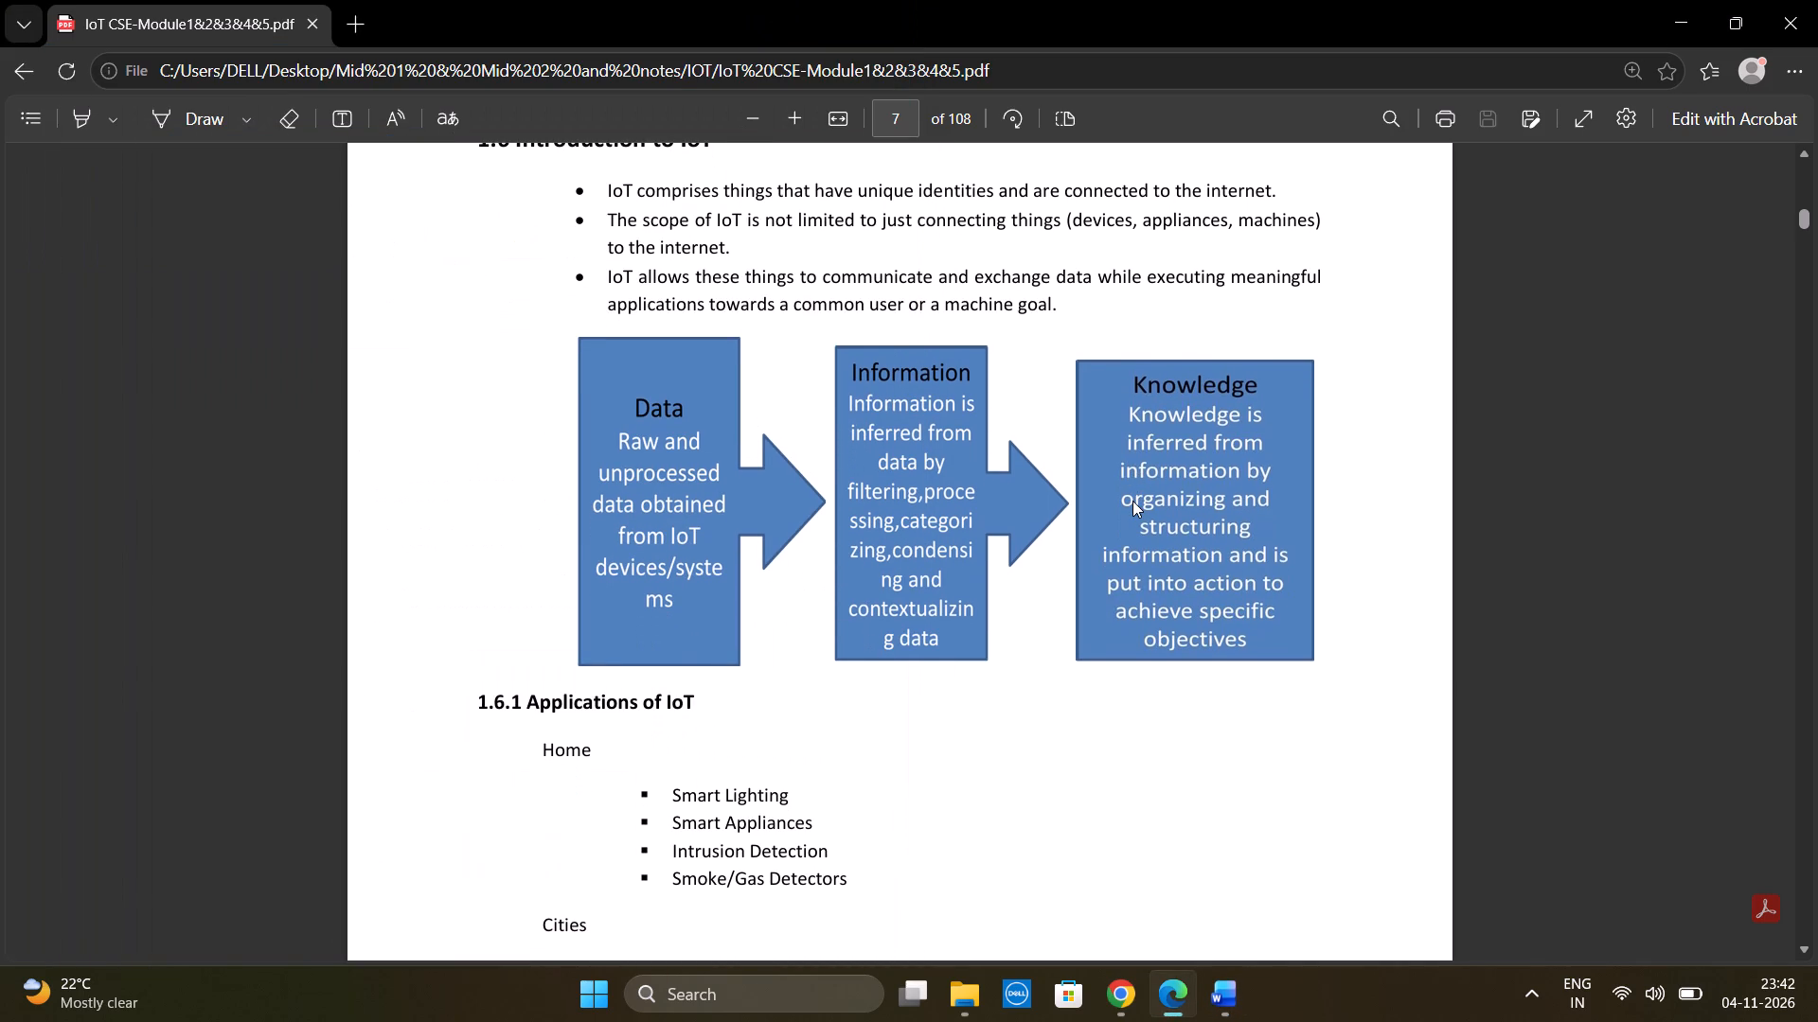
{"action": "scroll", "coordinate": [1132, 501], "scroll_direction": "down", "scroll_amount": 6}
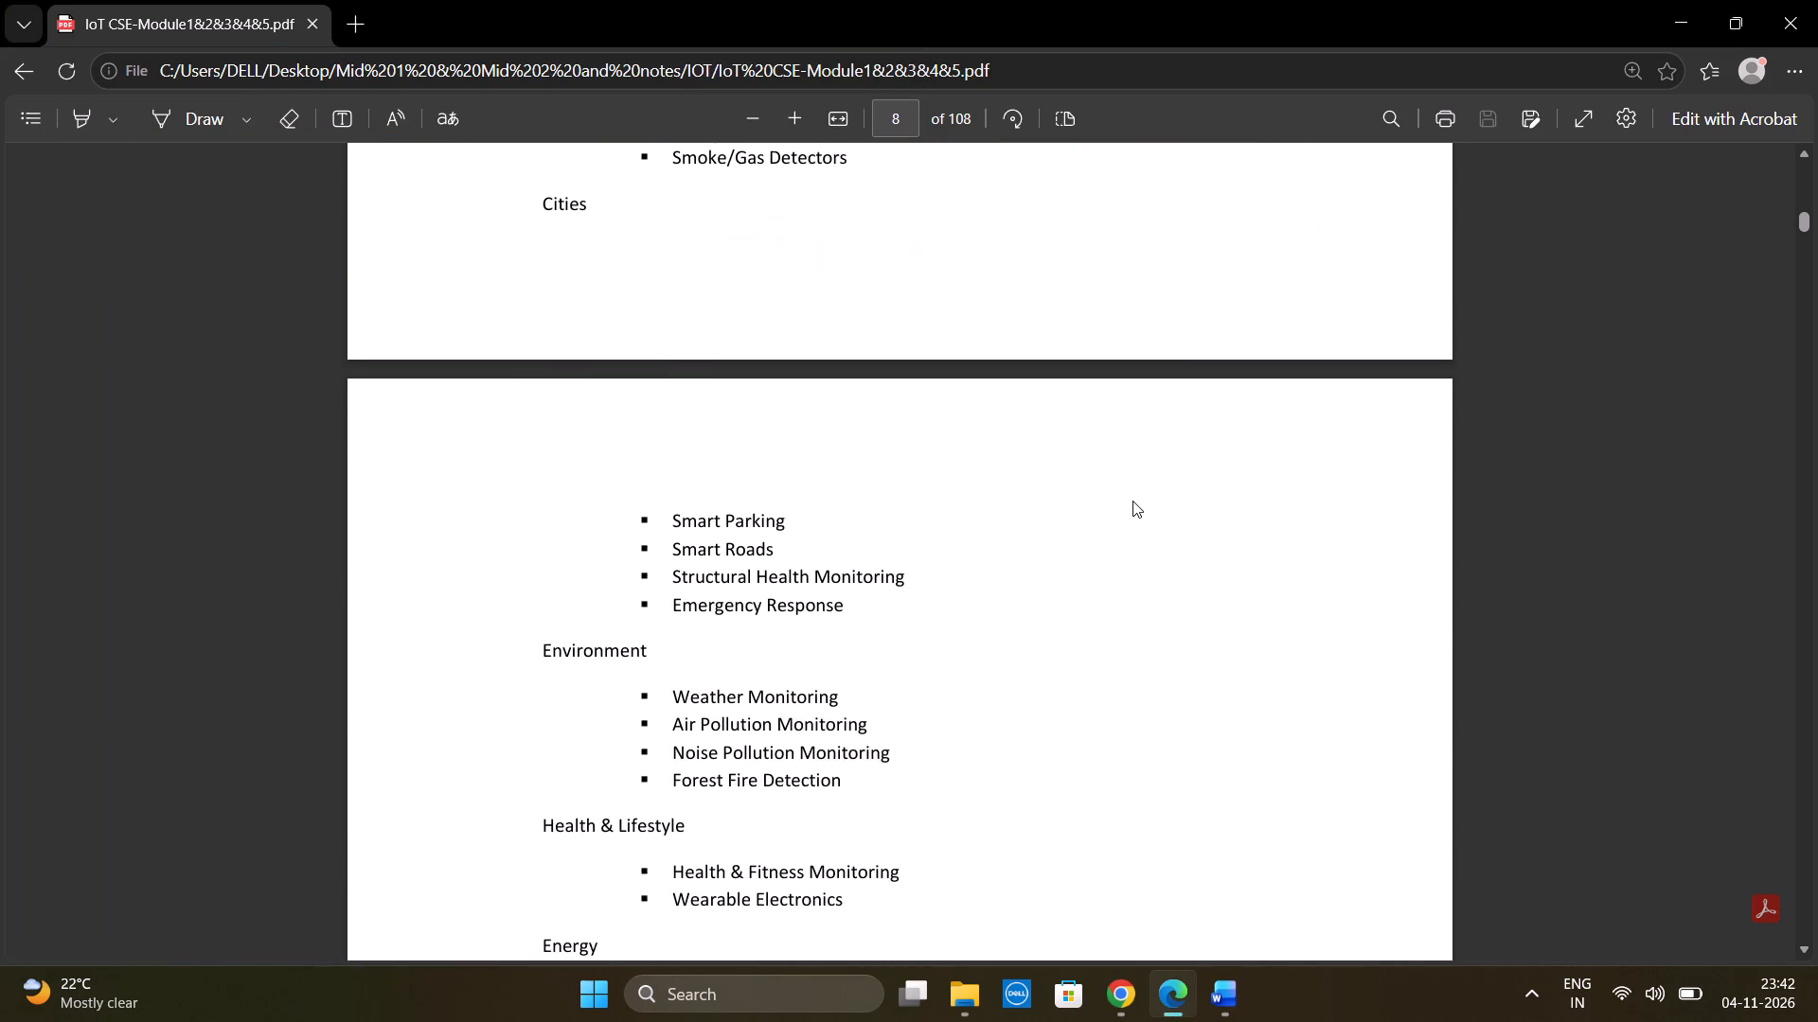
{"action": "scroll", "coordinate": [1132, 501], "scroll_direction": "down", "scroll_amount": 3}
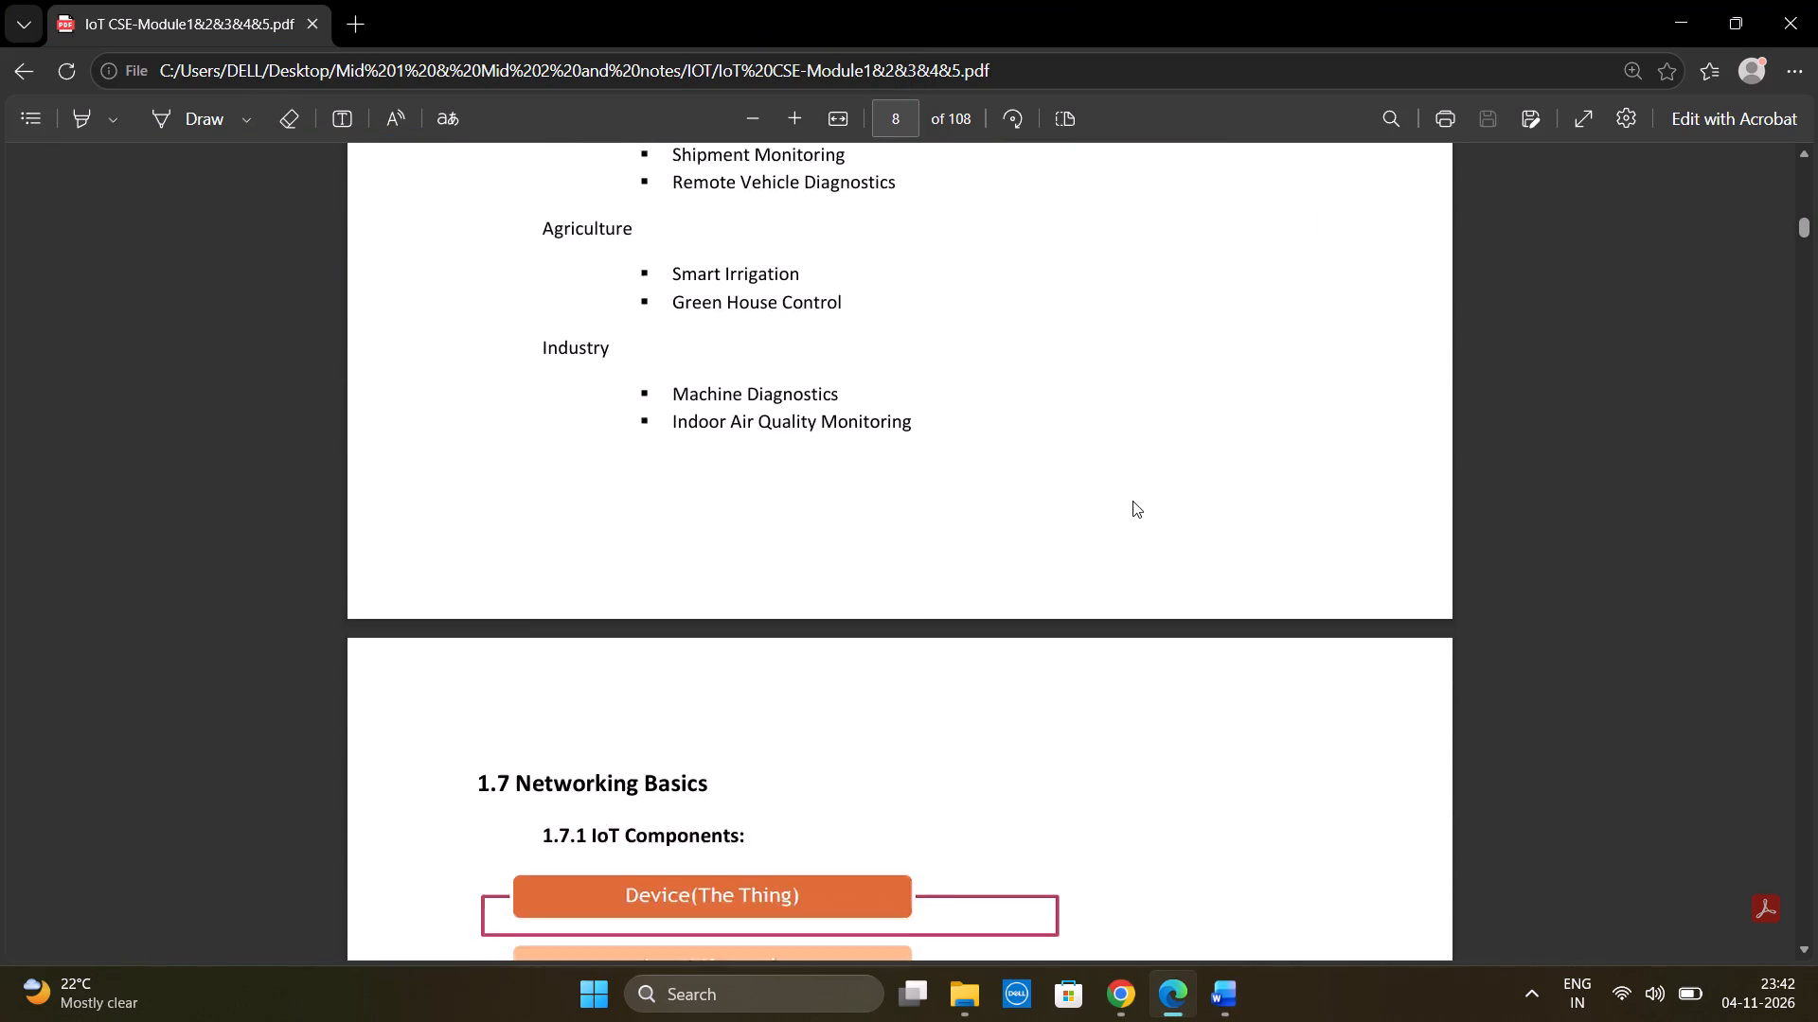
Open the mid 1 5 questions.jpeg image from the IOT folder to view the exam questions.
{"action": "left_click", "coordinate": [940, 1005]}
{"action": "double_click", "coordinate": [359, 533]}
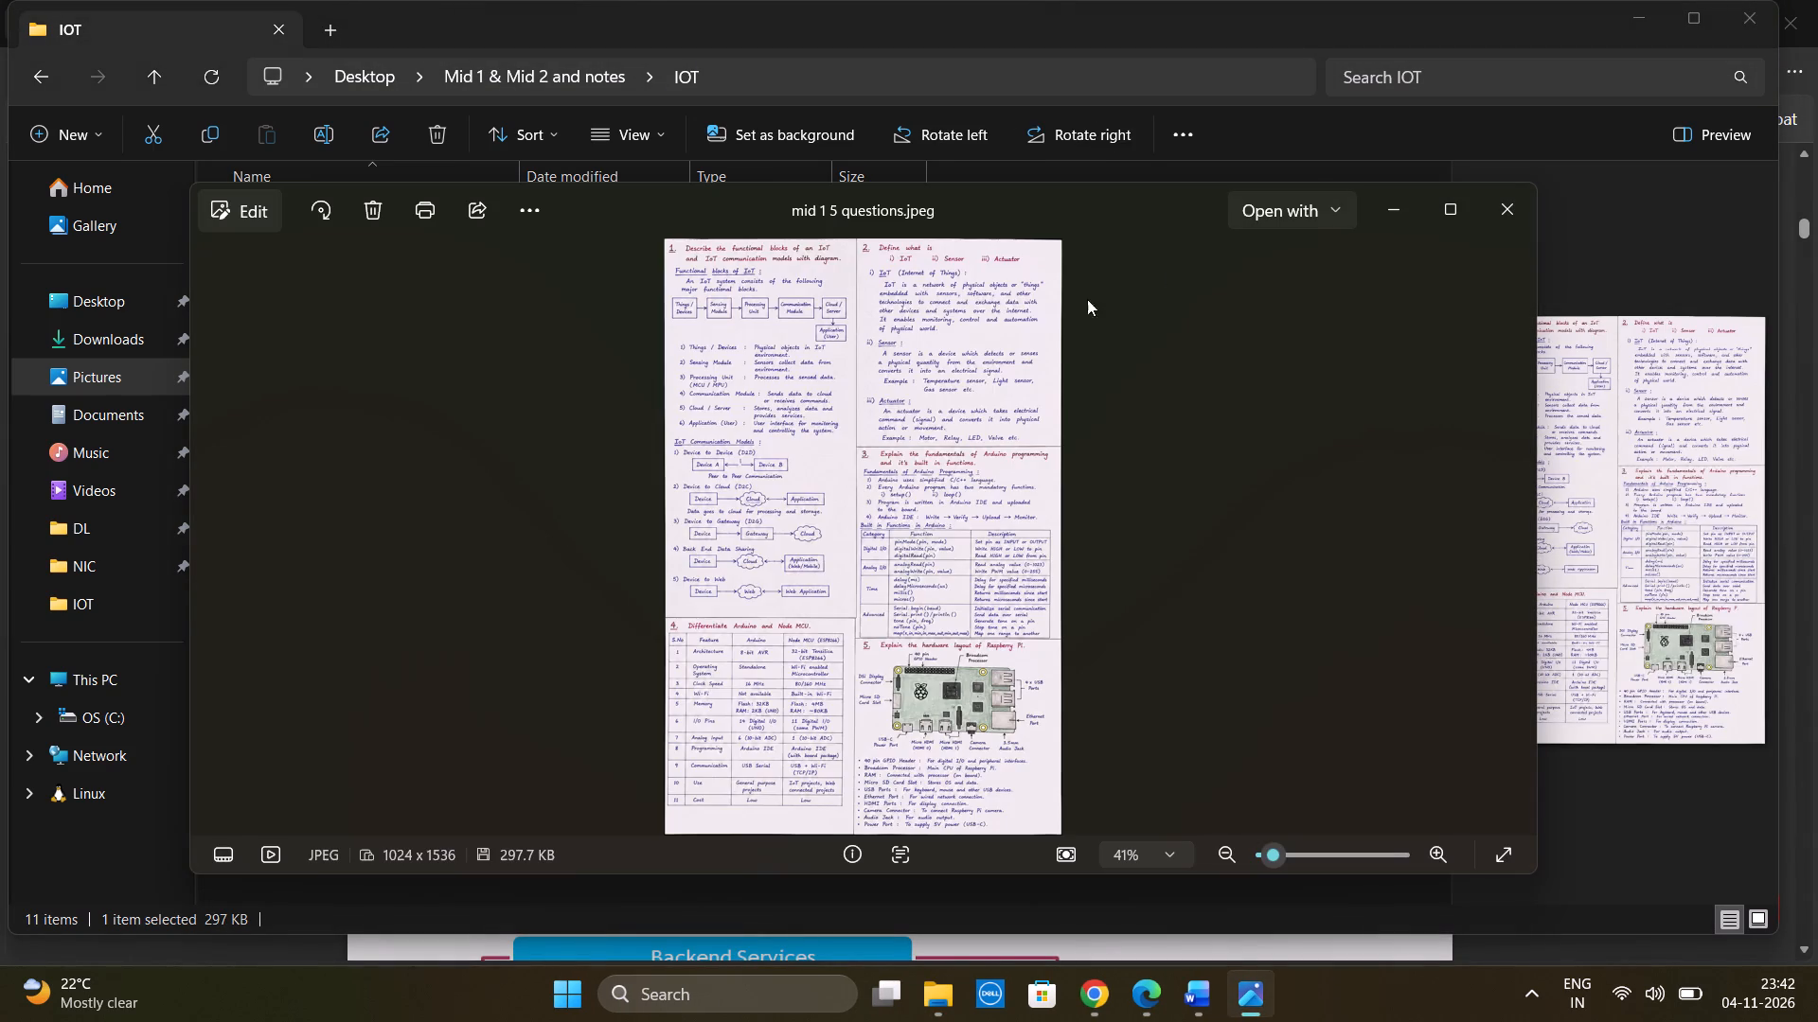
Zoom in on the mid 1 5 questions image to read its answers, and close it.
{"action": "scroll", "coordinate": [877, 407], "scroll_direction": "up", "scroll_amount": 5, "text": "ctrl"}
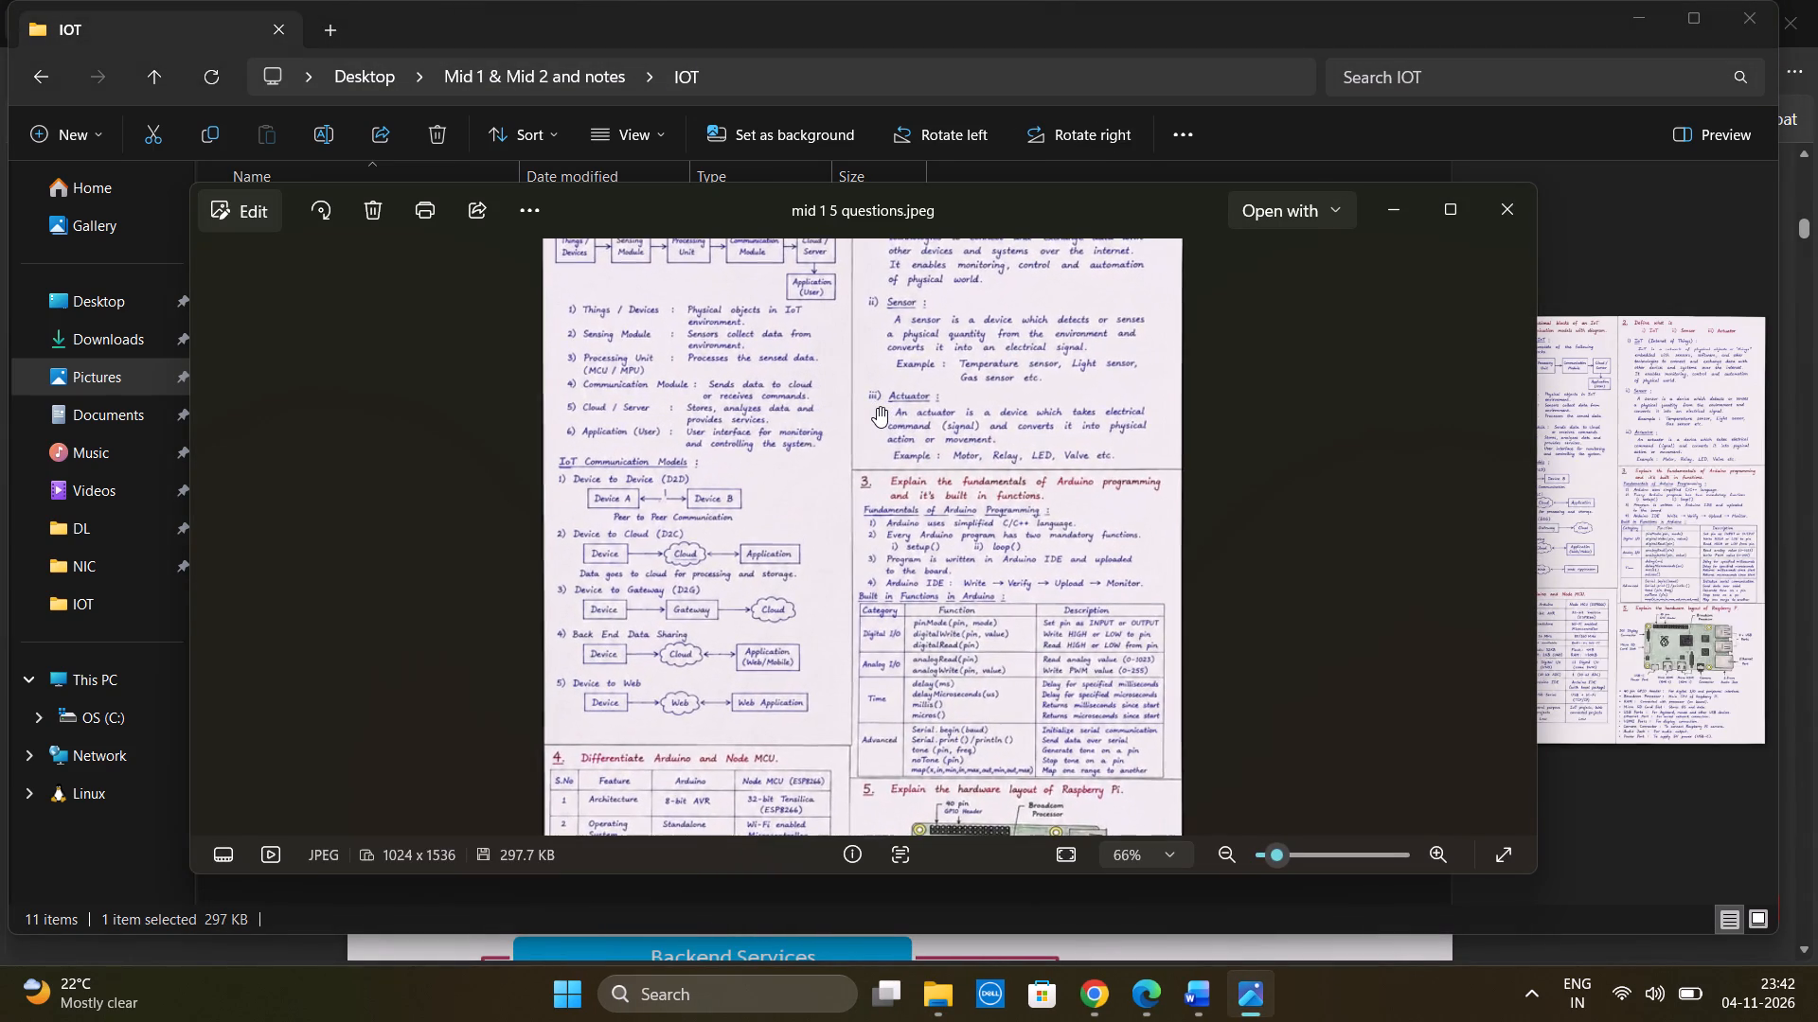
{"action": "scroll", "coordinate": [877, 407], "scroll_direction": "up", "scroll_amount": 1, "text": "ctrl"}
{"action": "scroll", "coordinate": [877, 407], "scroll_direction": "down", "scroll_amount": 4, "text": "ctrl"}
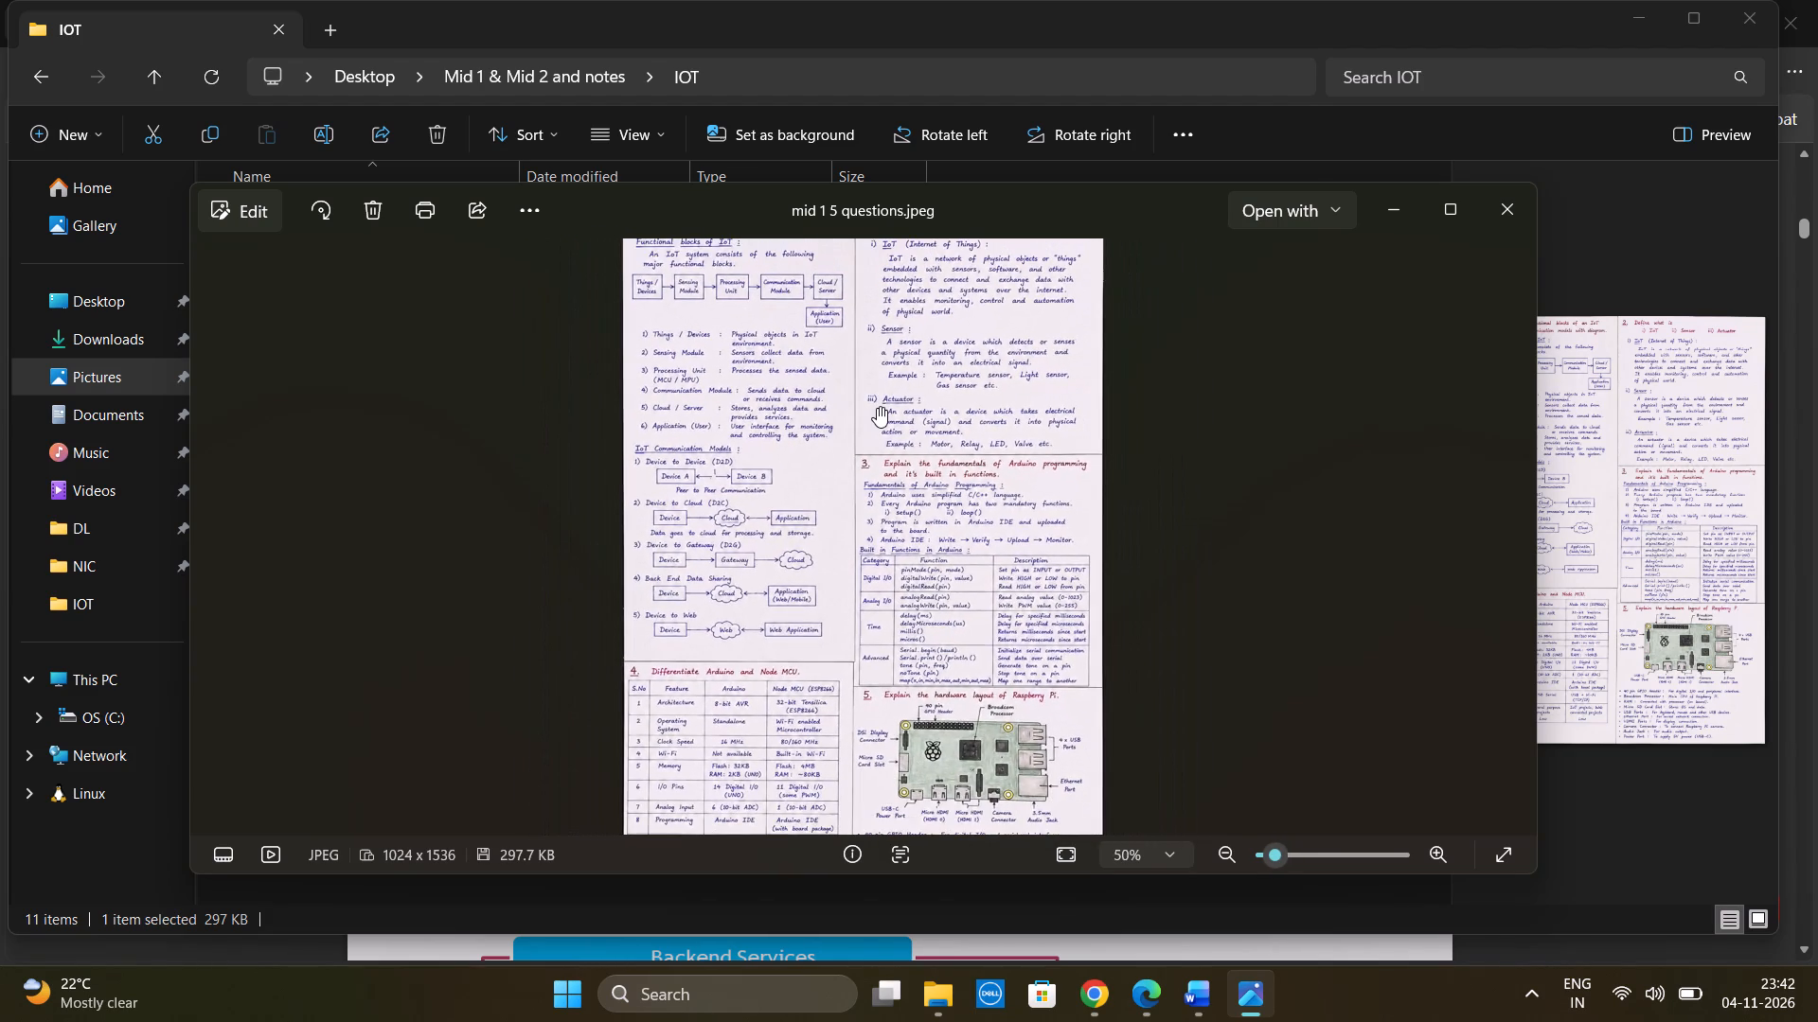
{"action": "left_click", "coordinate": [1507, 216]}
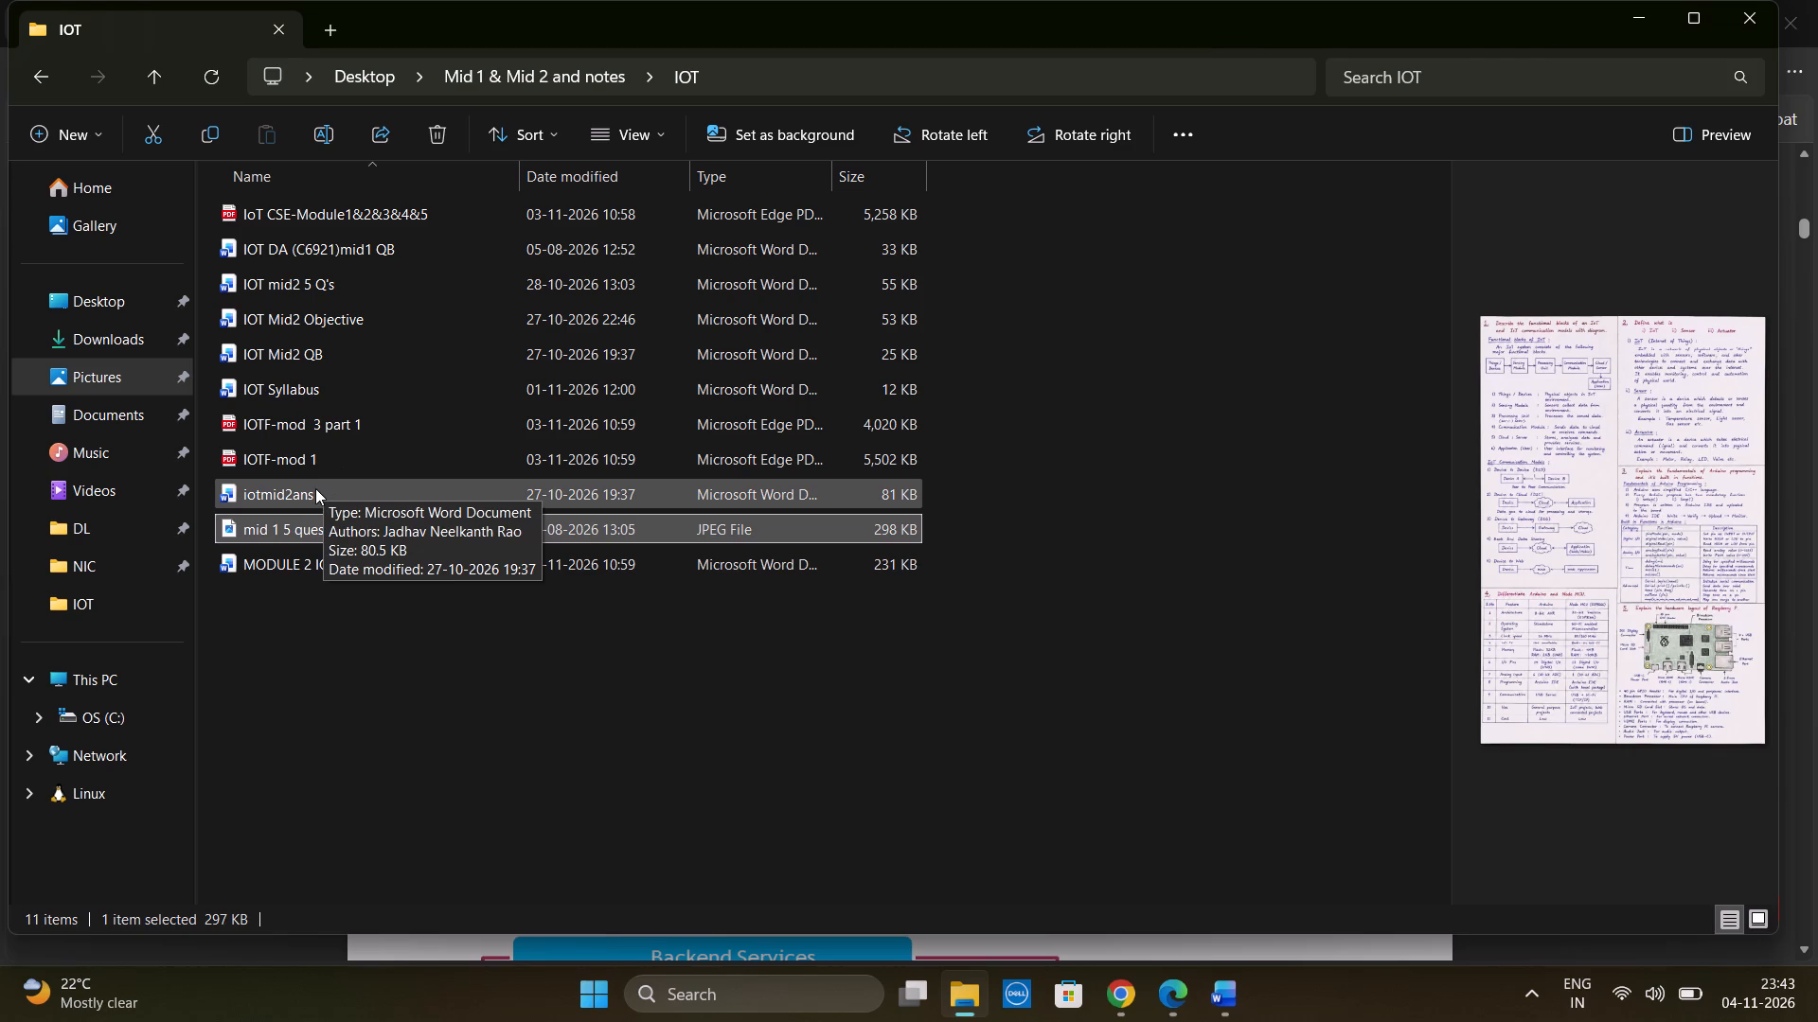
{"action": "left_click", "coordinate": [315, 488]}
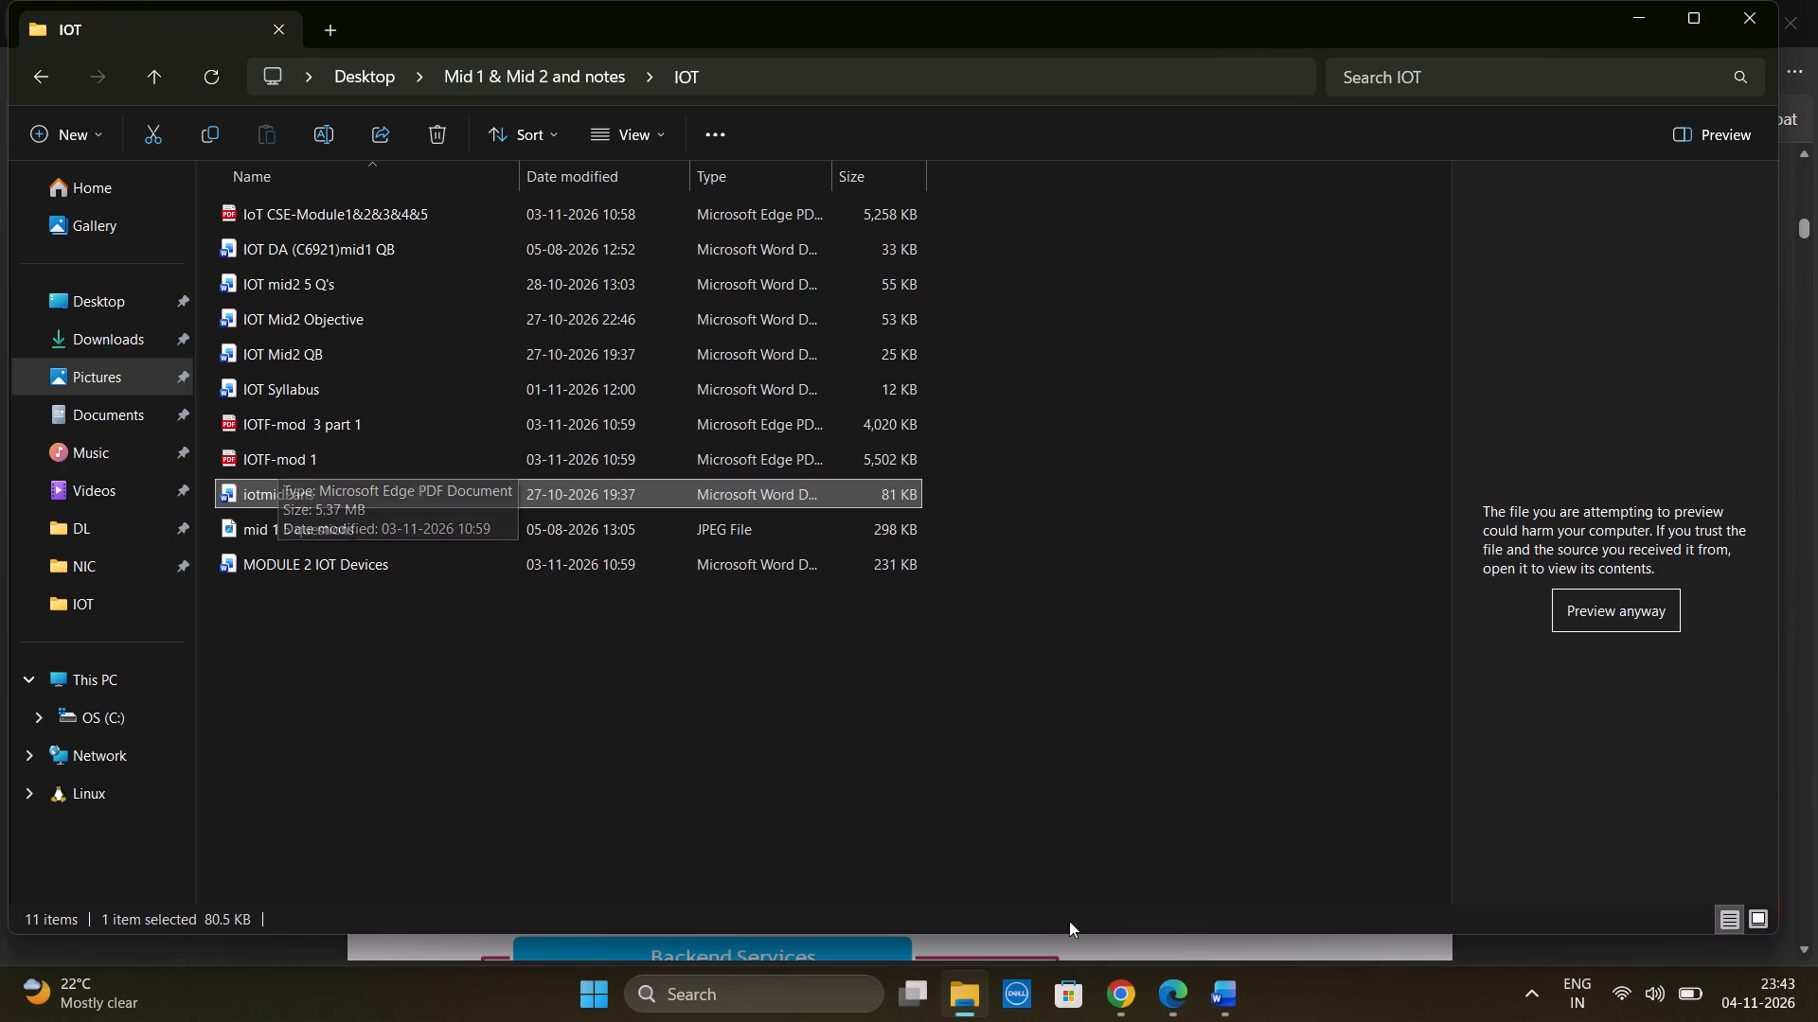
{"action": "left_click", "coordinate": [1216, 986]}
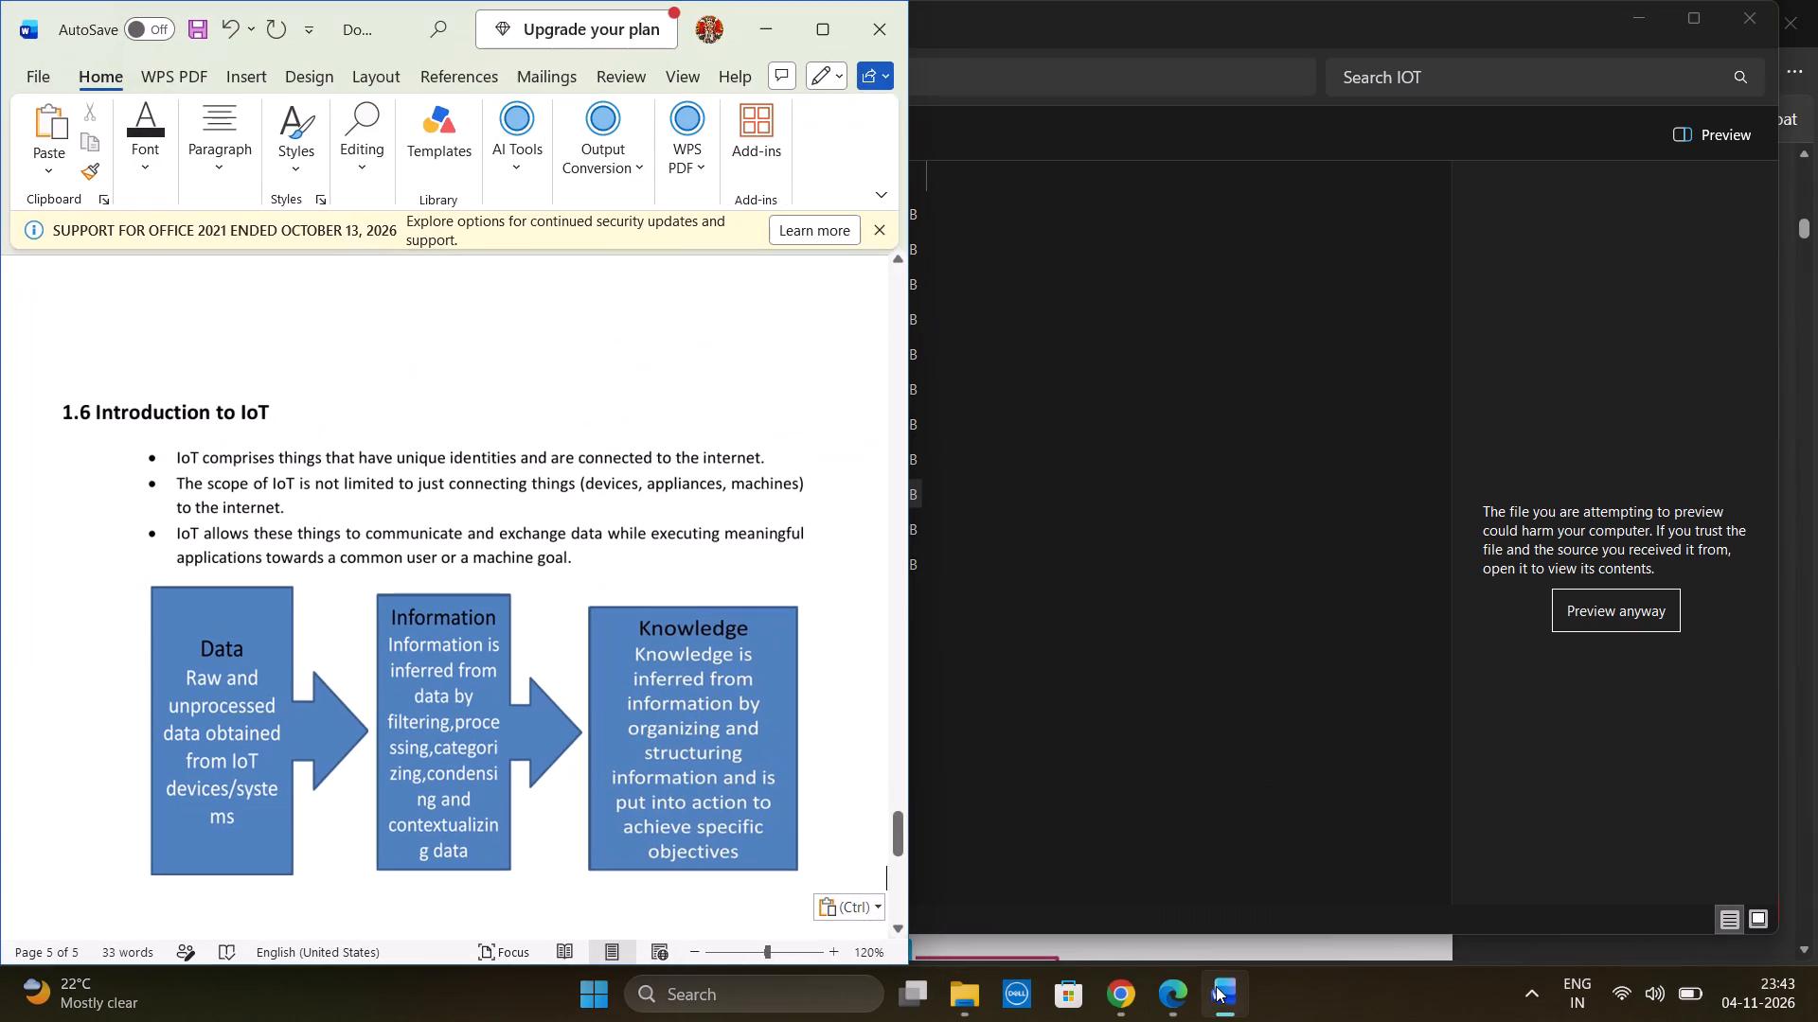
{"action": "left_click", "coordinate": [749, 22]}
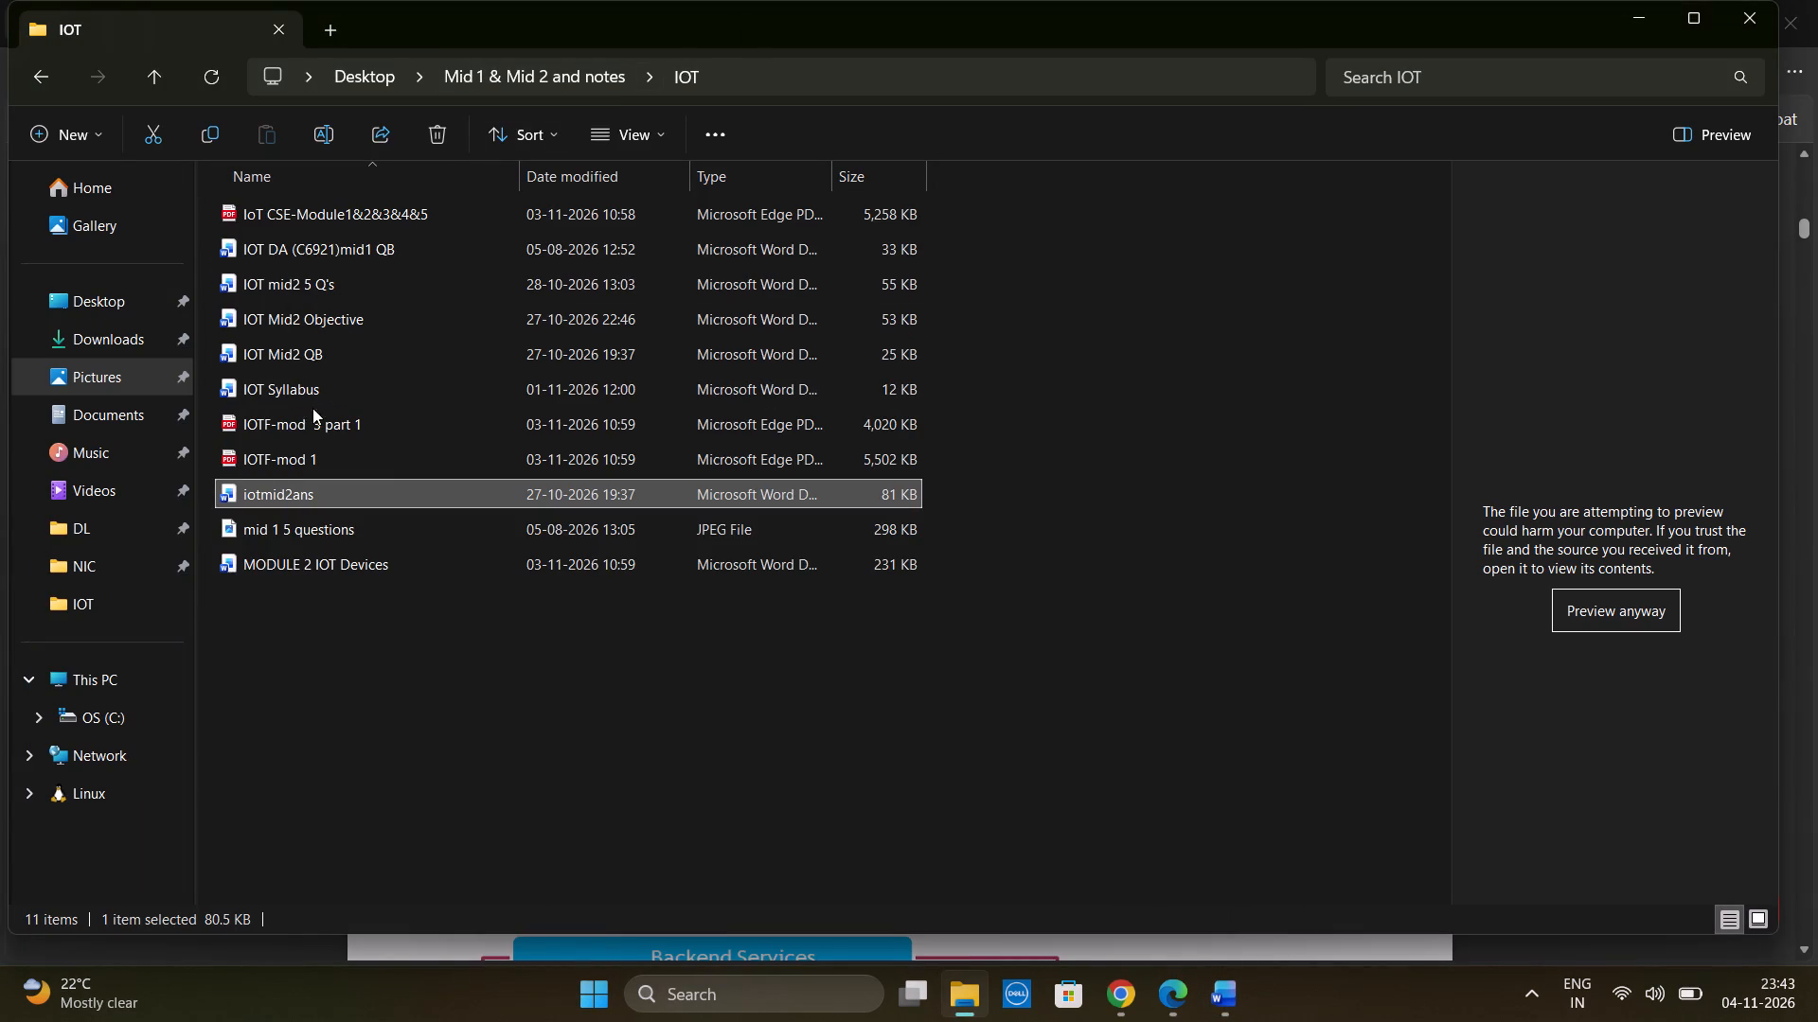
Open the IOT mid2 5 Q's document from the IOT folder, look through its questions and answers, and close it.
{"action": "double_click", "coordinate": [353, 281]}
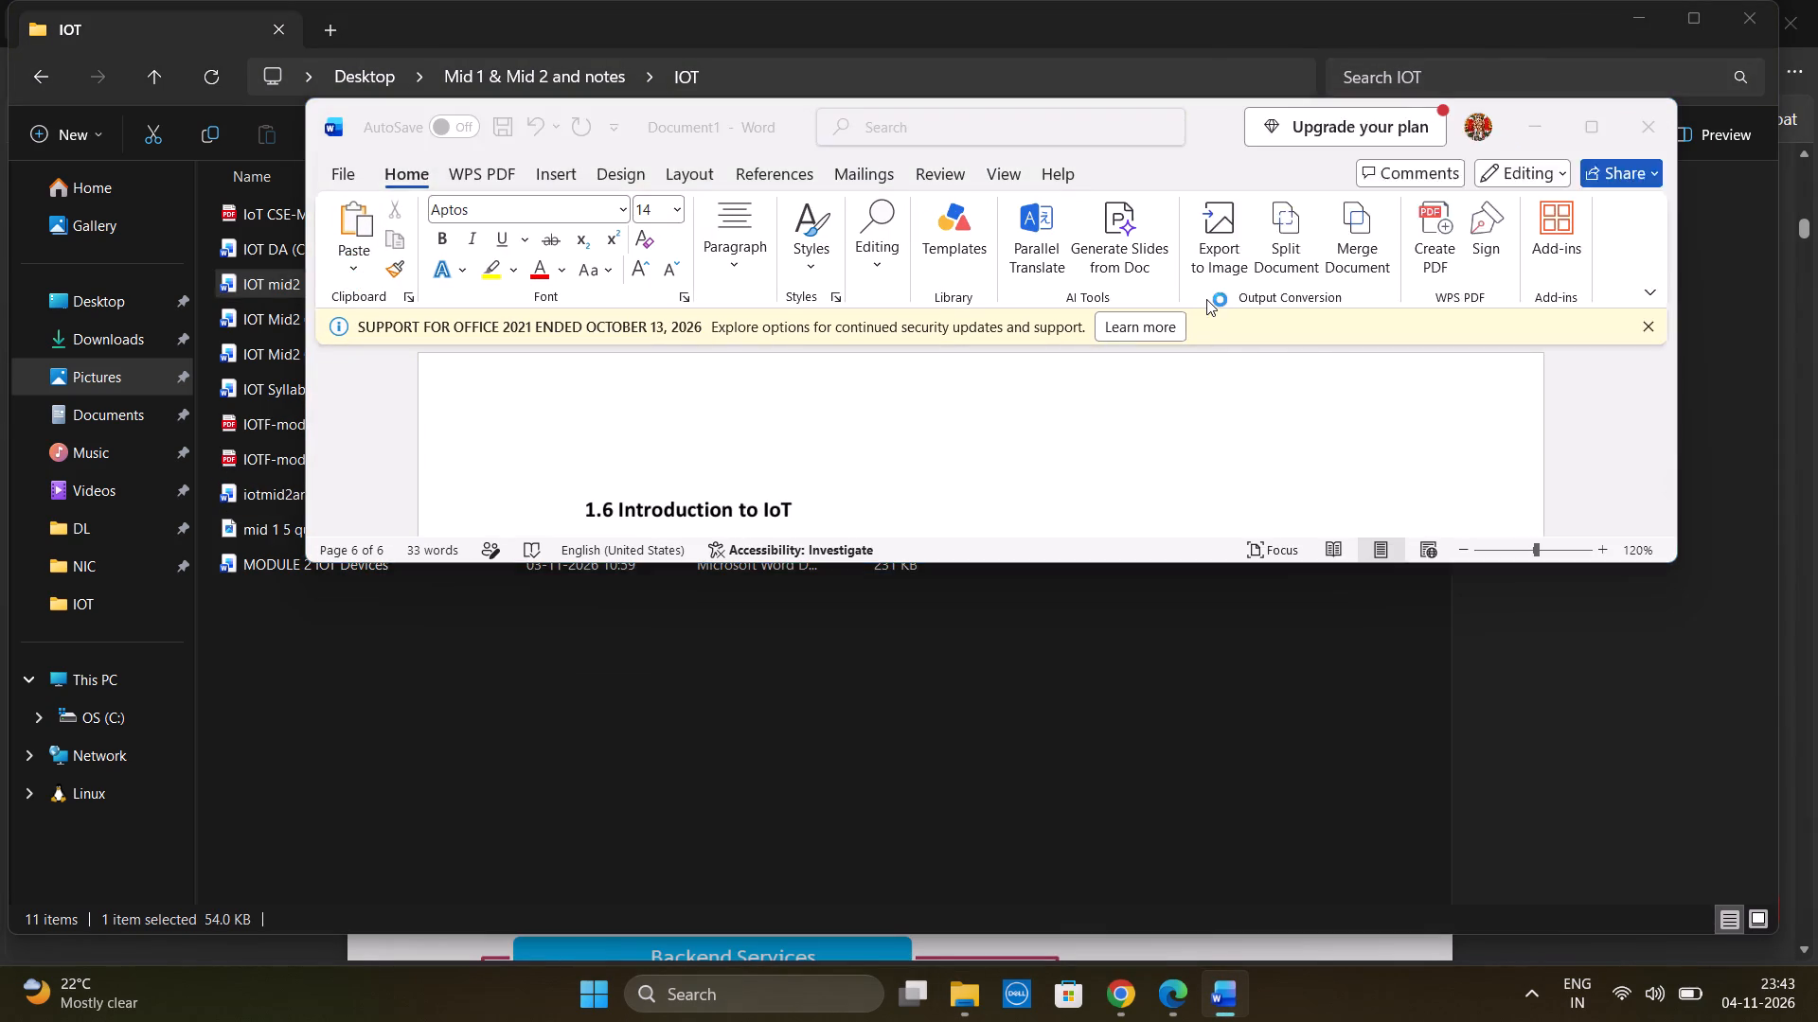
{"action": "scroll", "coordinate": [1206, 299], "scroll_direction": "down", "scroll_amount": 20}
{"action": "scroll", "coordinate": [1206, 299], "scroll_direction": "down", "scroll_amount": 1}
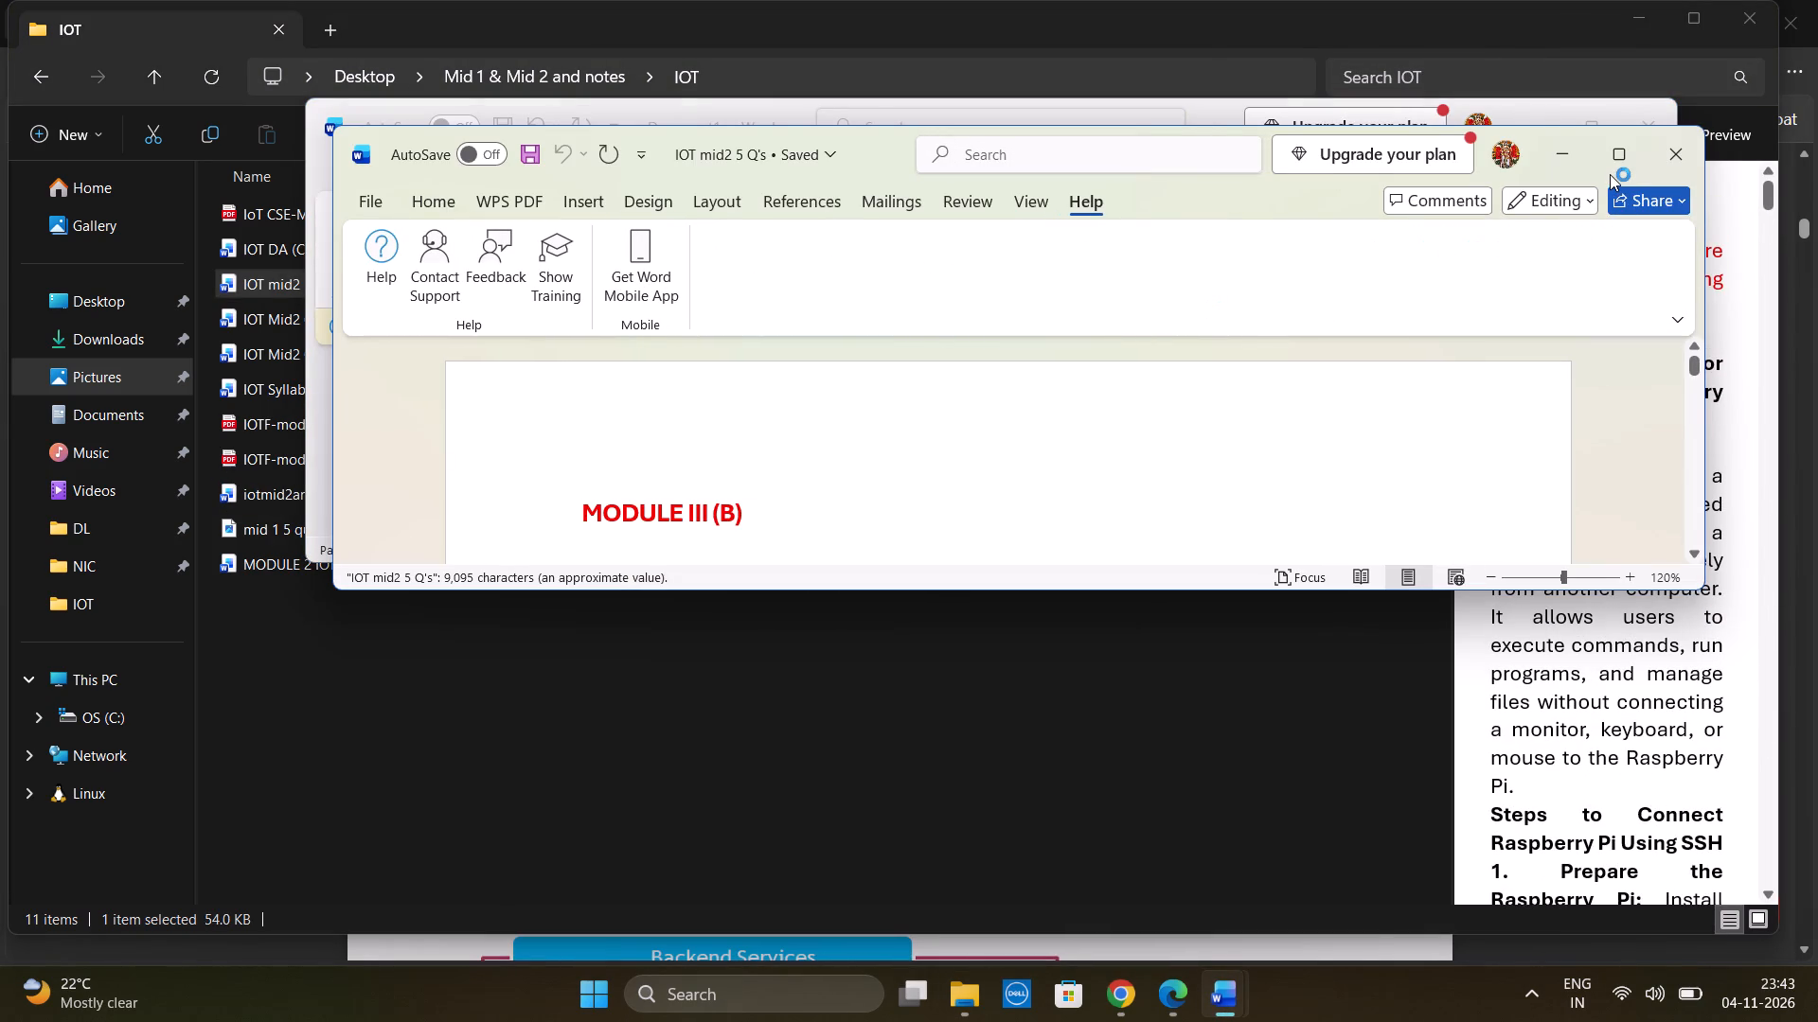
{"action": "left_click", "coordinate": [1608, 163]}
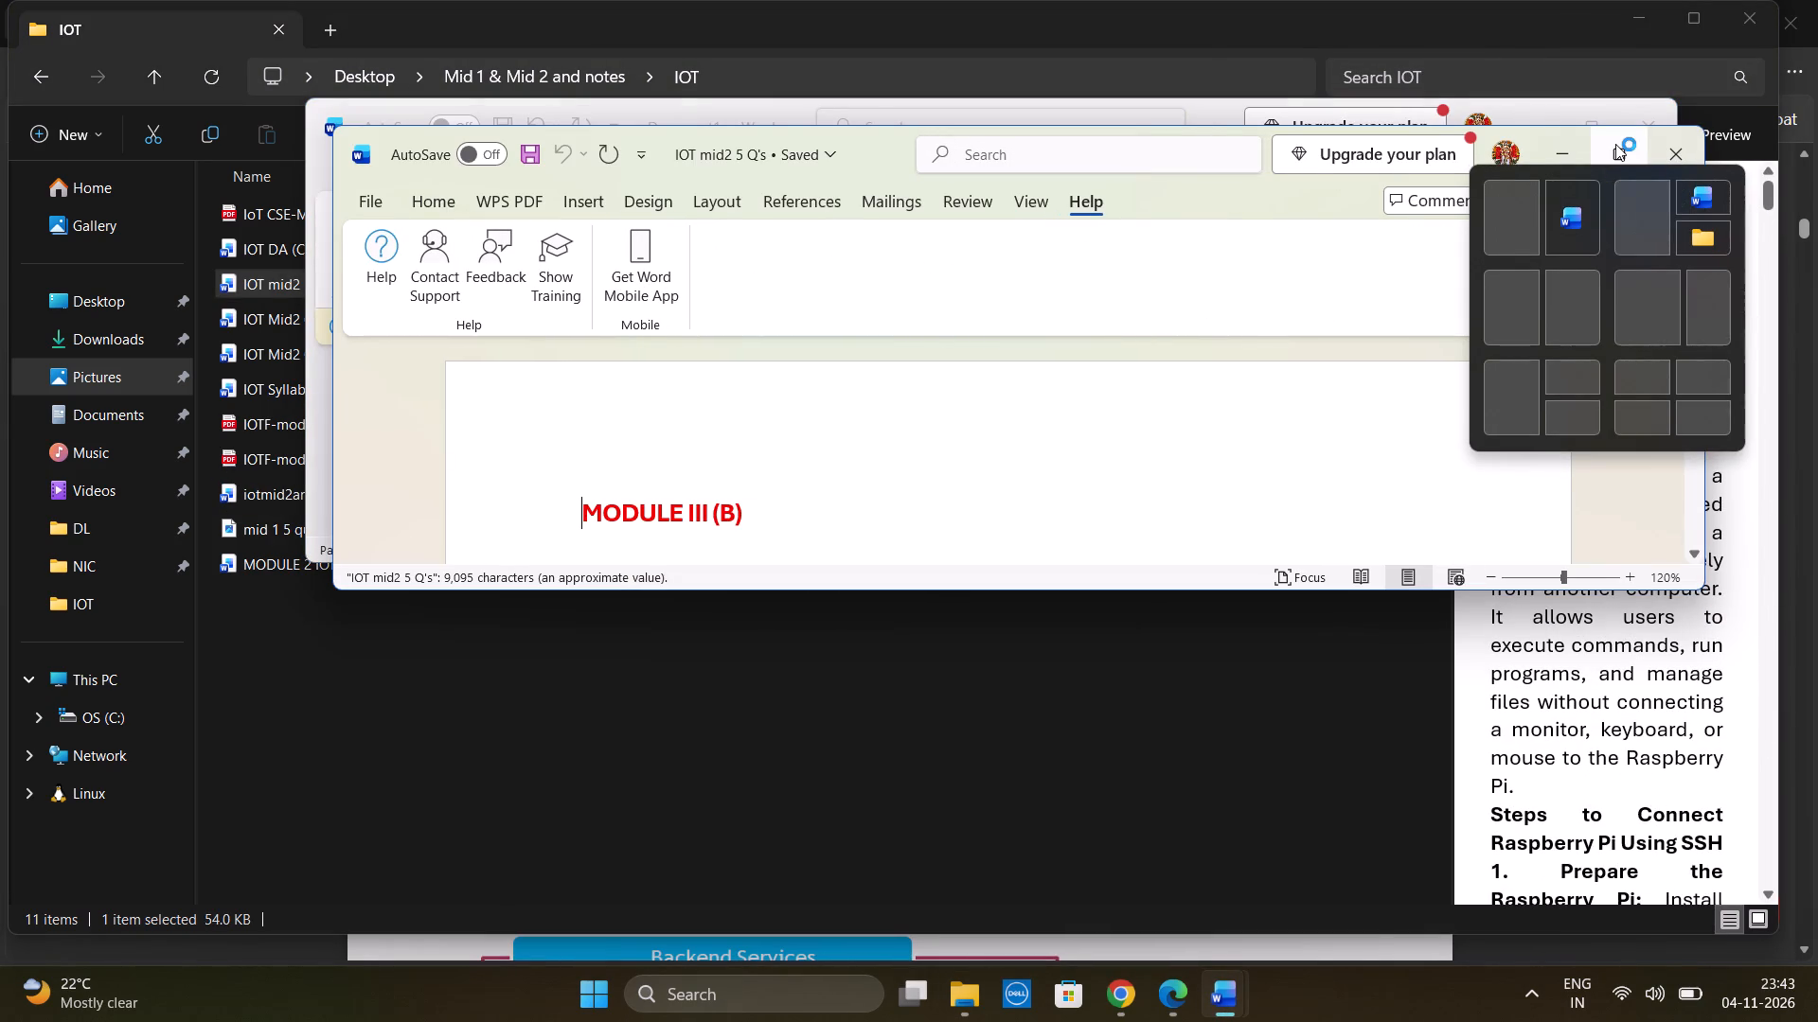
{"action": "left_click", "coordinate": [1615, 144]}
{"action": "scroll", "coordinate": [1169, 497], "scroll_direction": "down", "scroll_amount": 16}
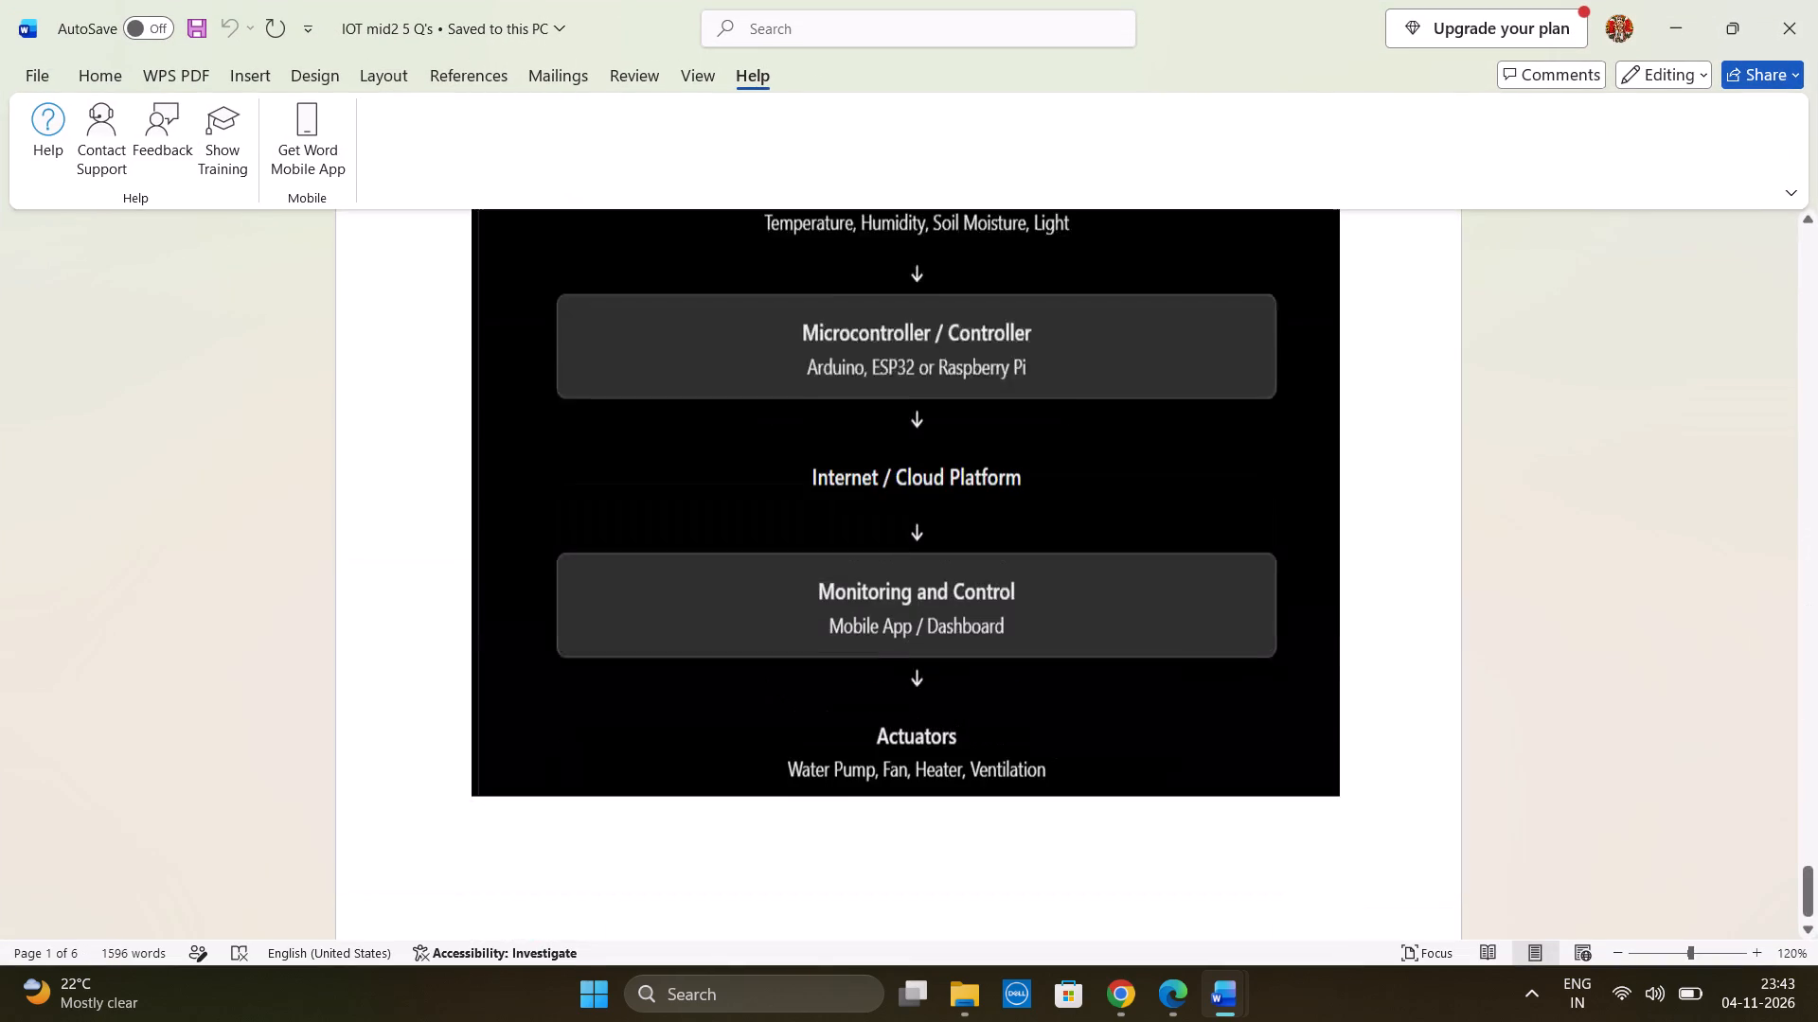
{"action": "scroll", "coordinate": [1169, 497], "scroll_direction": "down", "scroll_amount": 2}
{"action": "scroll", "coordinate": [1169, 497], "scroll_direction": "up", "scroll_amount": 6}
{"action": "scroll", "coordinate": [1169, 497], "scroll_direction": "down", "scroll_amount": 2}
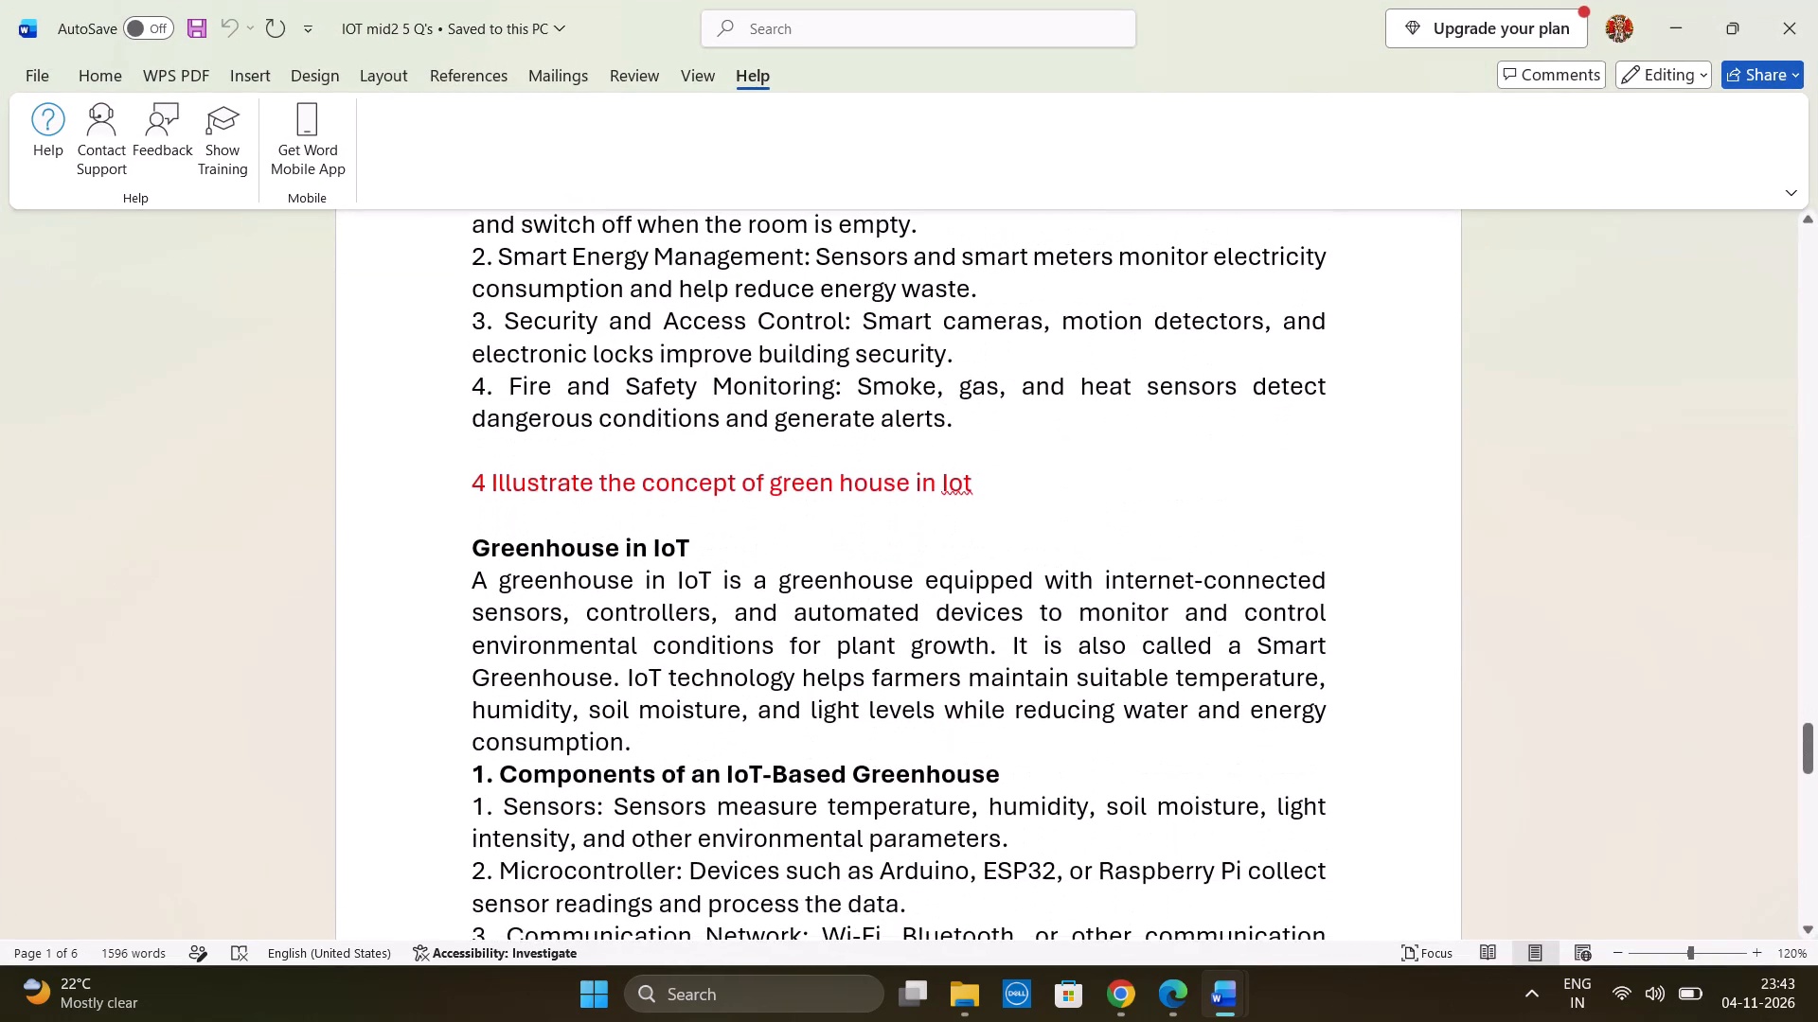
{"action": "scroll", "coordinate": [1169, 497], "scroll_direction": "up", "scroll_amount": 6}
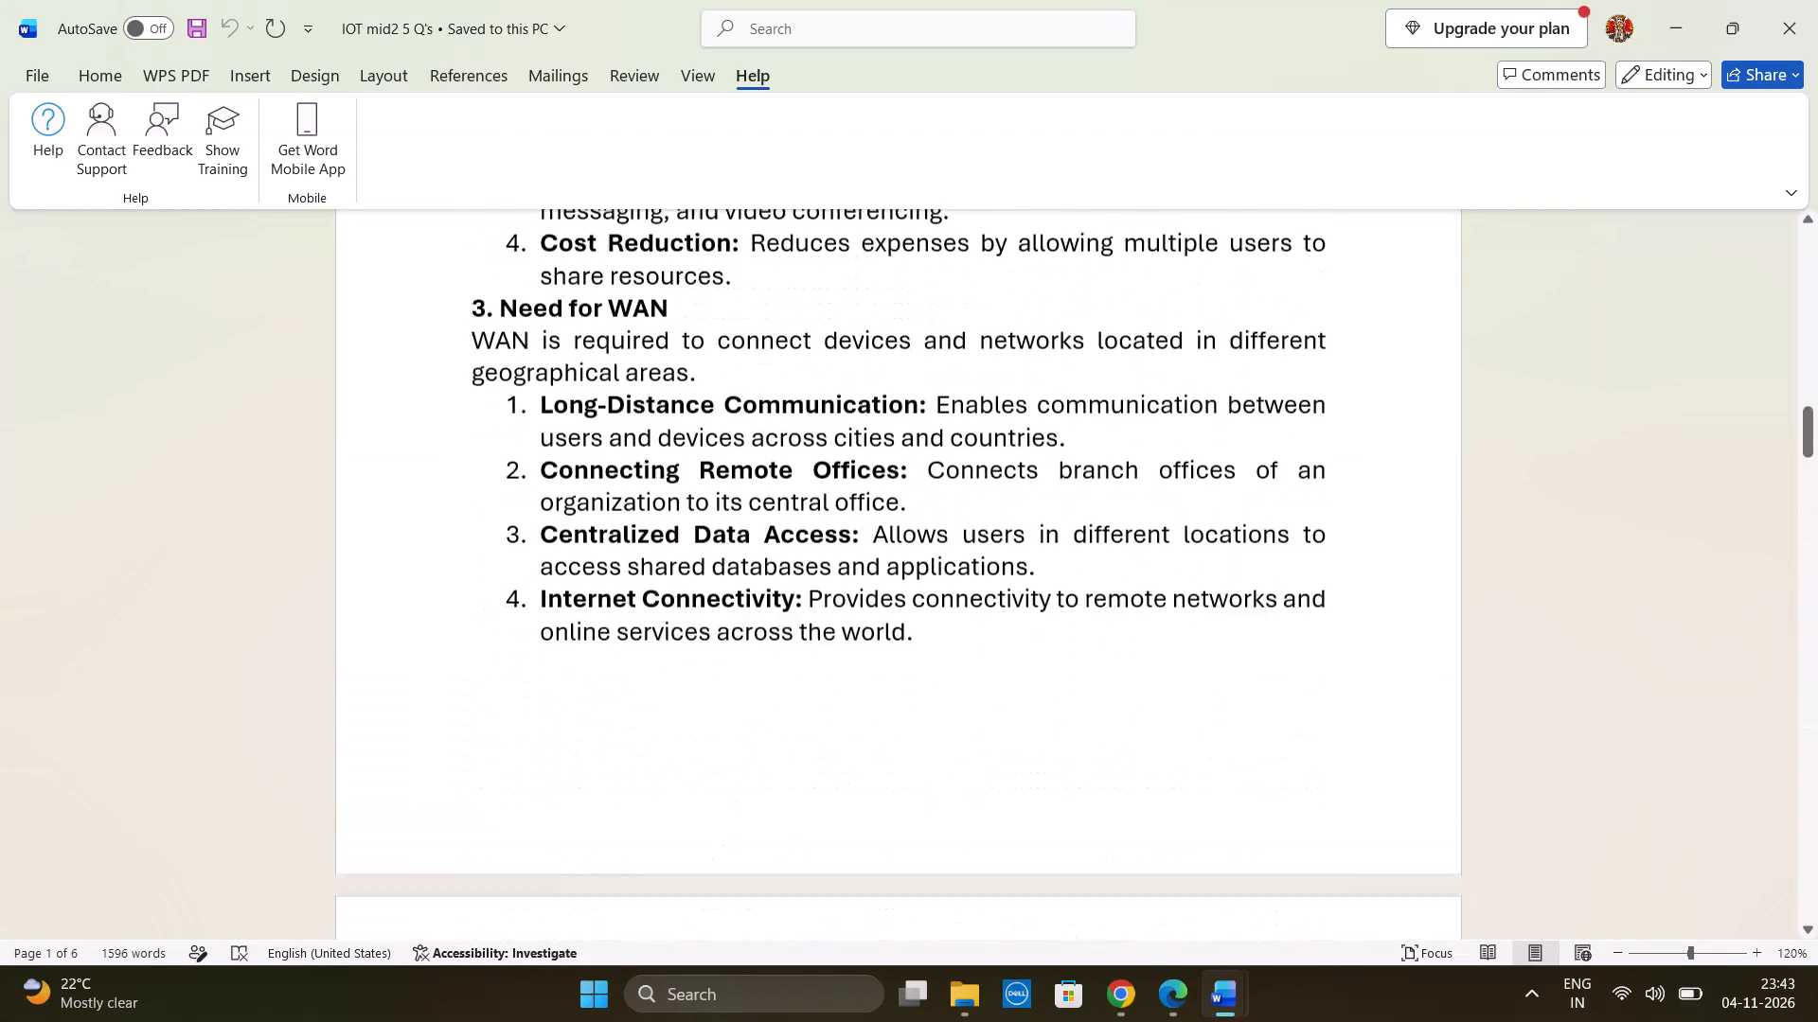
{"action": "scroll", "coordinate": [1169, 497], "scroll_direction": "up", "scroll_amount": 4}
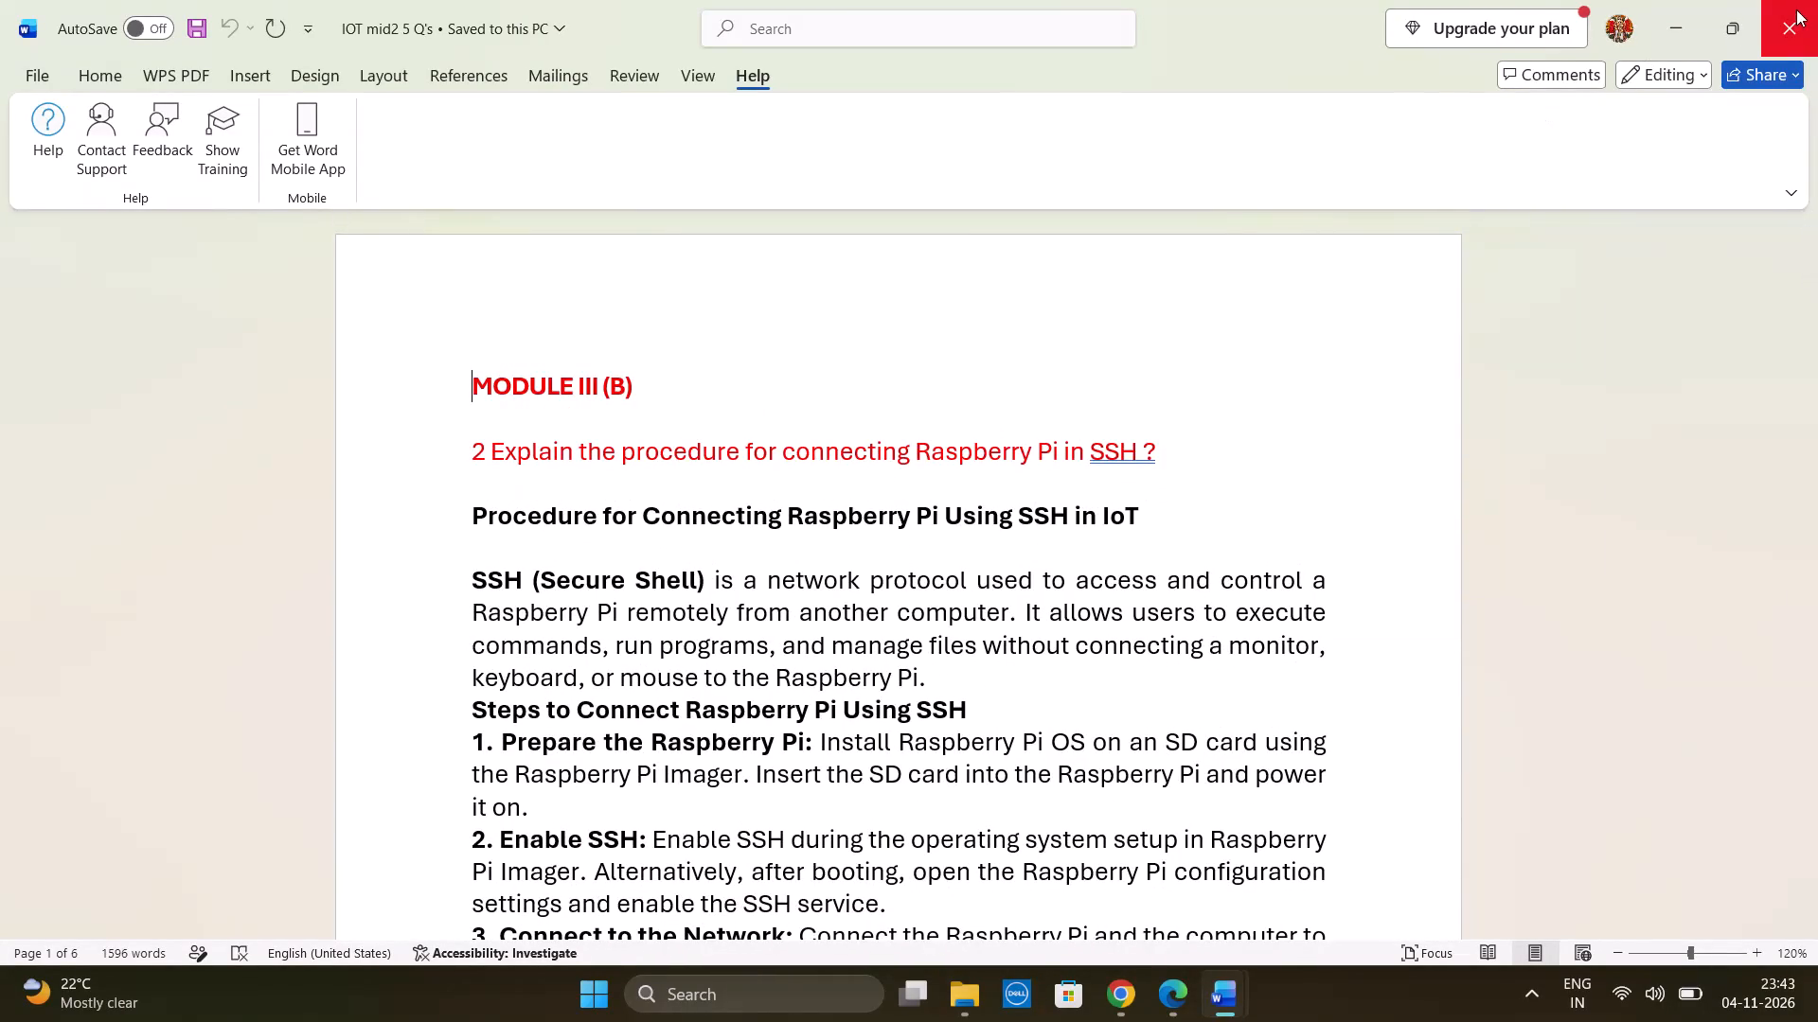
{"action": "left_click", "coordinate": [1796, 9]}
Close the unsaved IOT ANSWERS document and discard its changes.
{"action": "left_click", "coordinate": [1632, 129]}
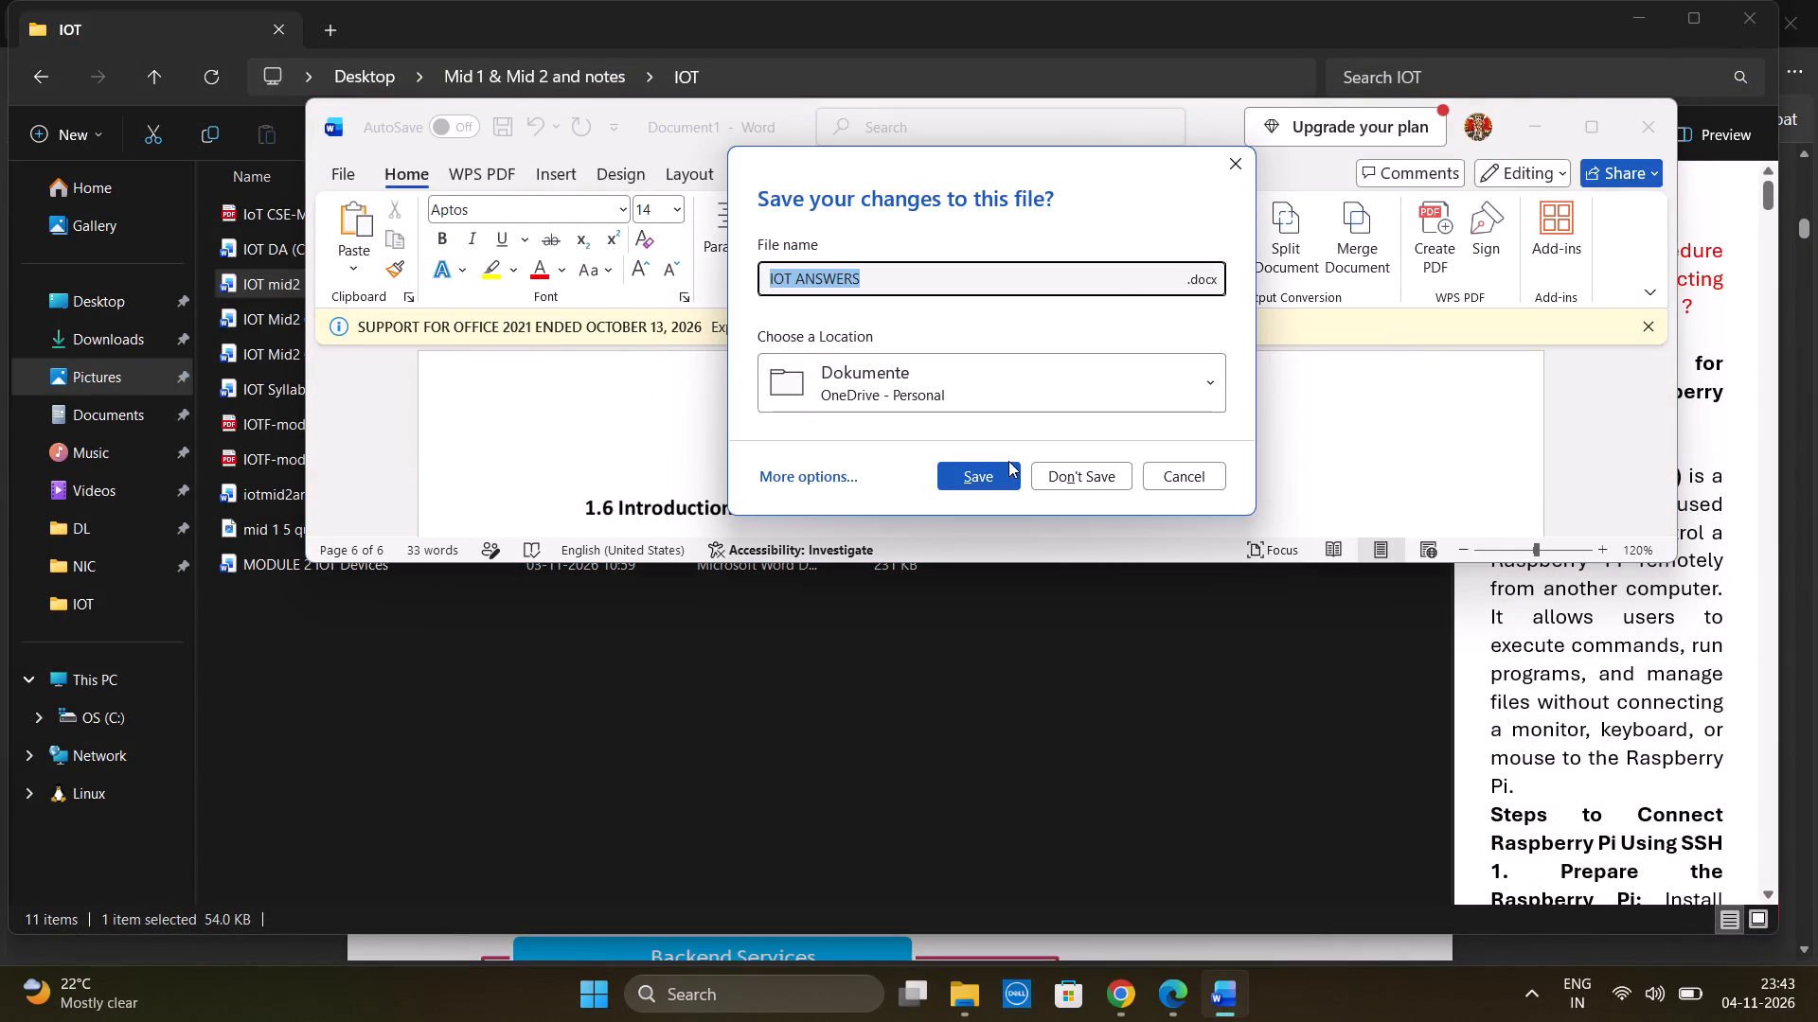
{"action": "left_click", "coordinate": [1103, 477]}
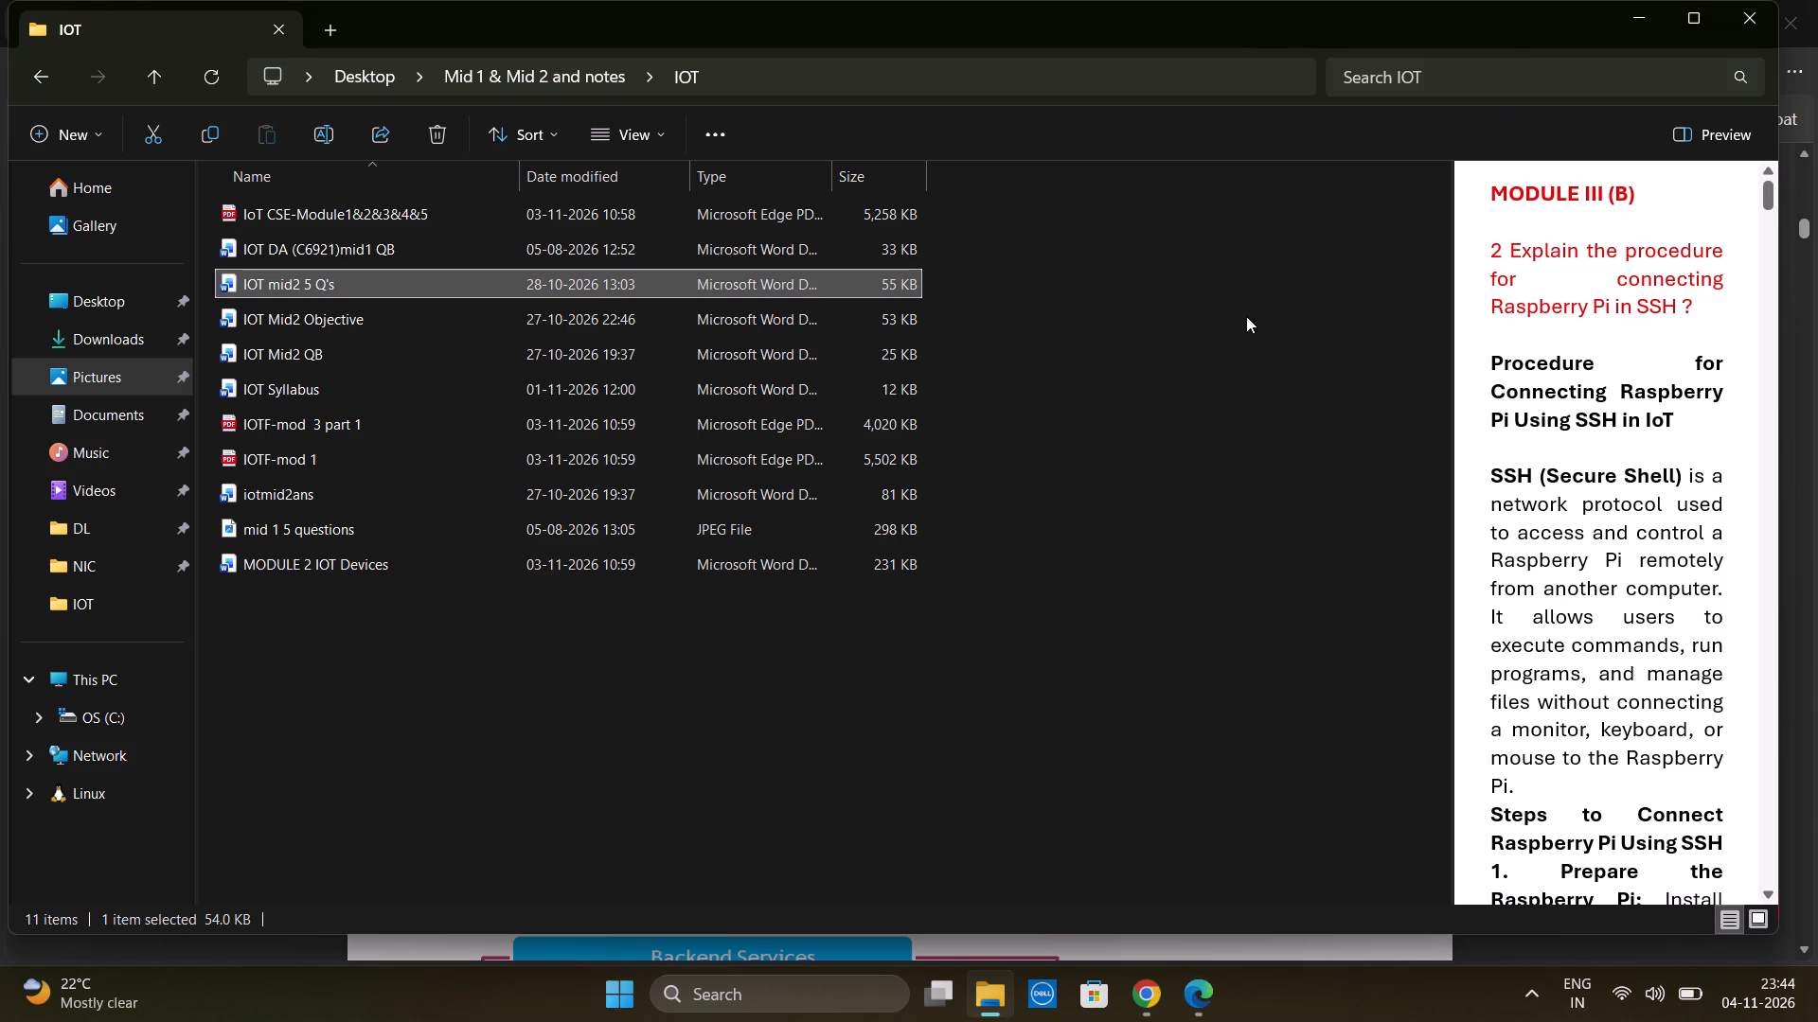
Start Word again and create a new blank document.
{"action": "left_click", "coordinate": [754, 991]}
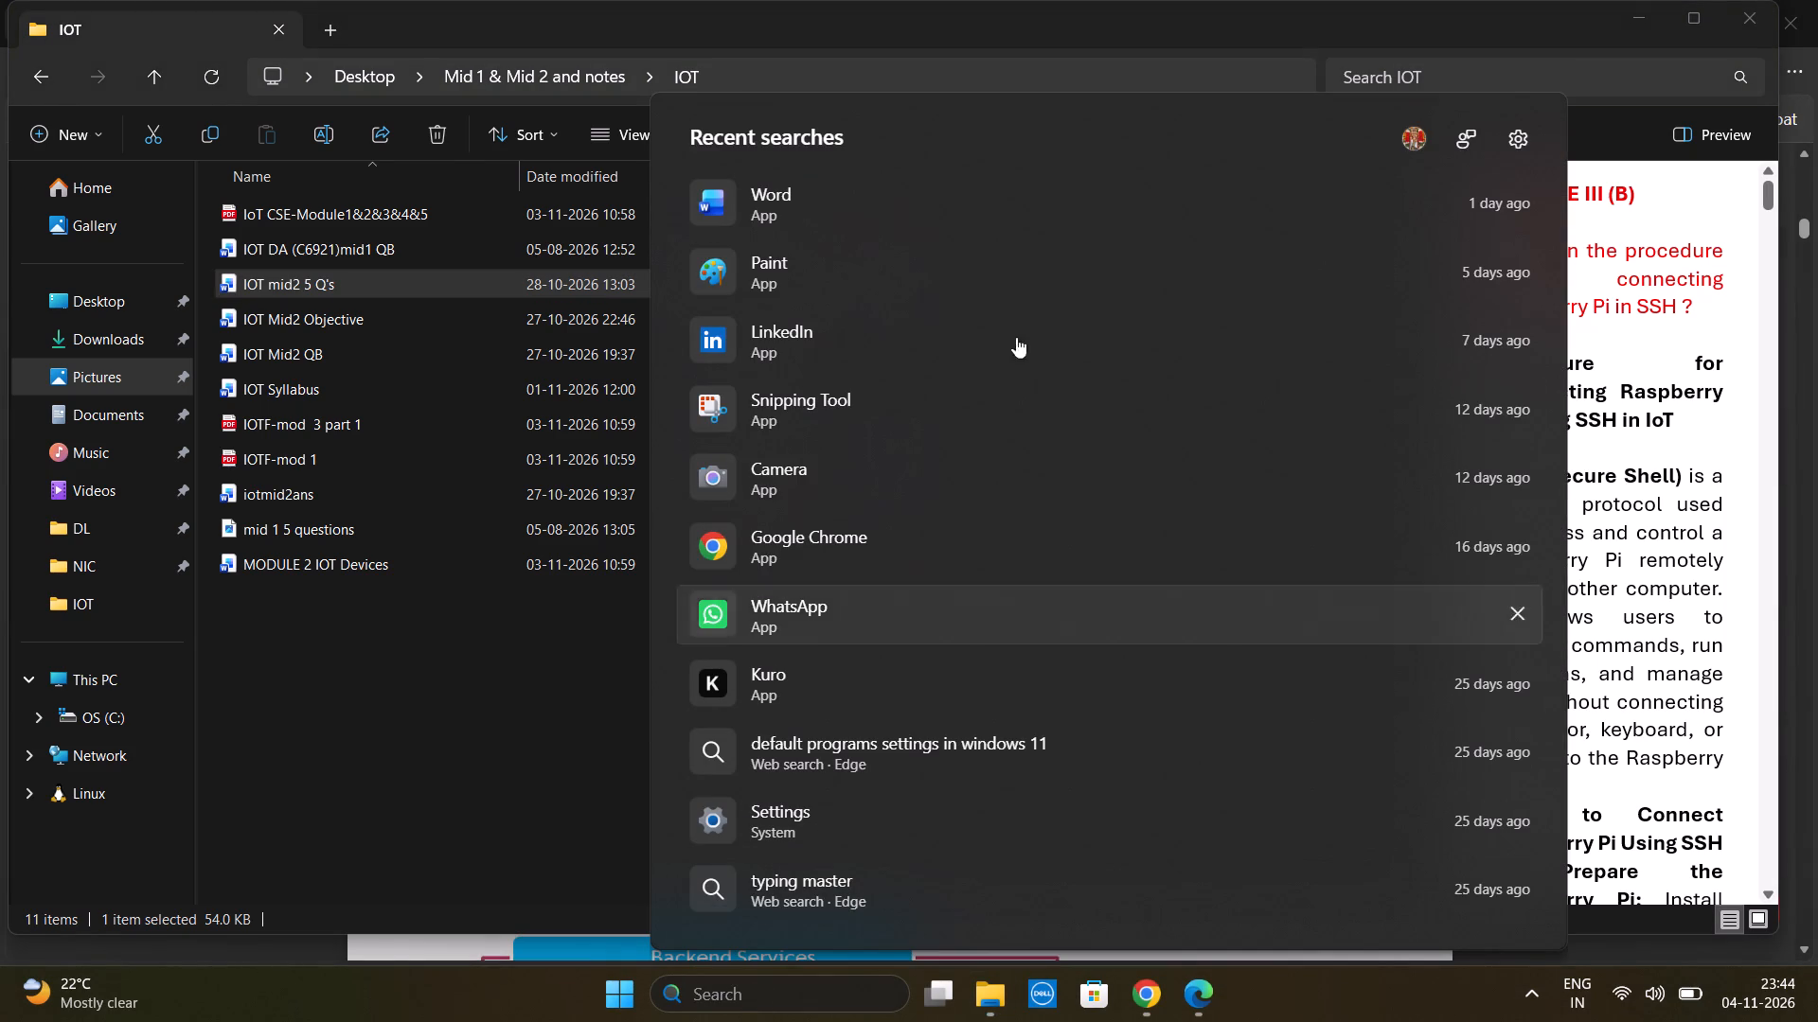
{"action": "double_click", "coordinate": [748, 199]}
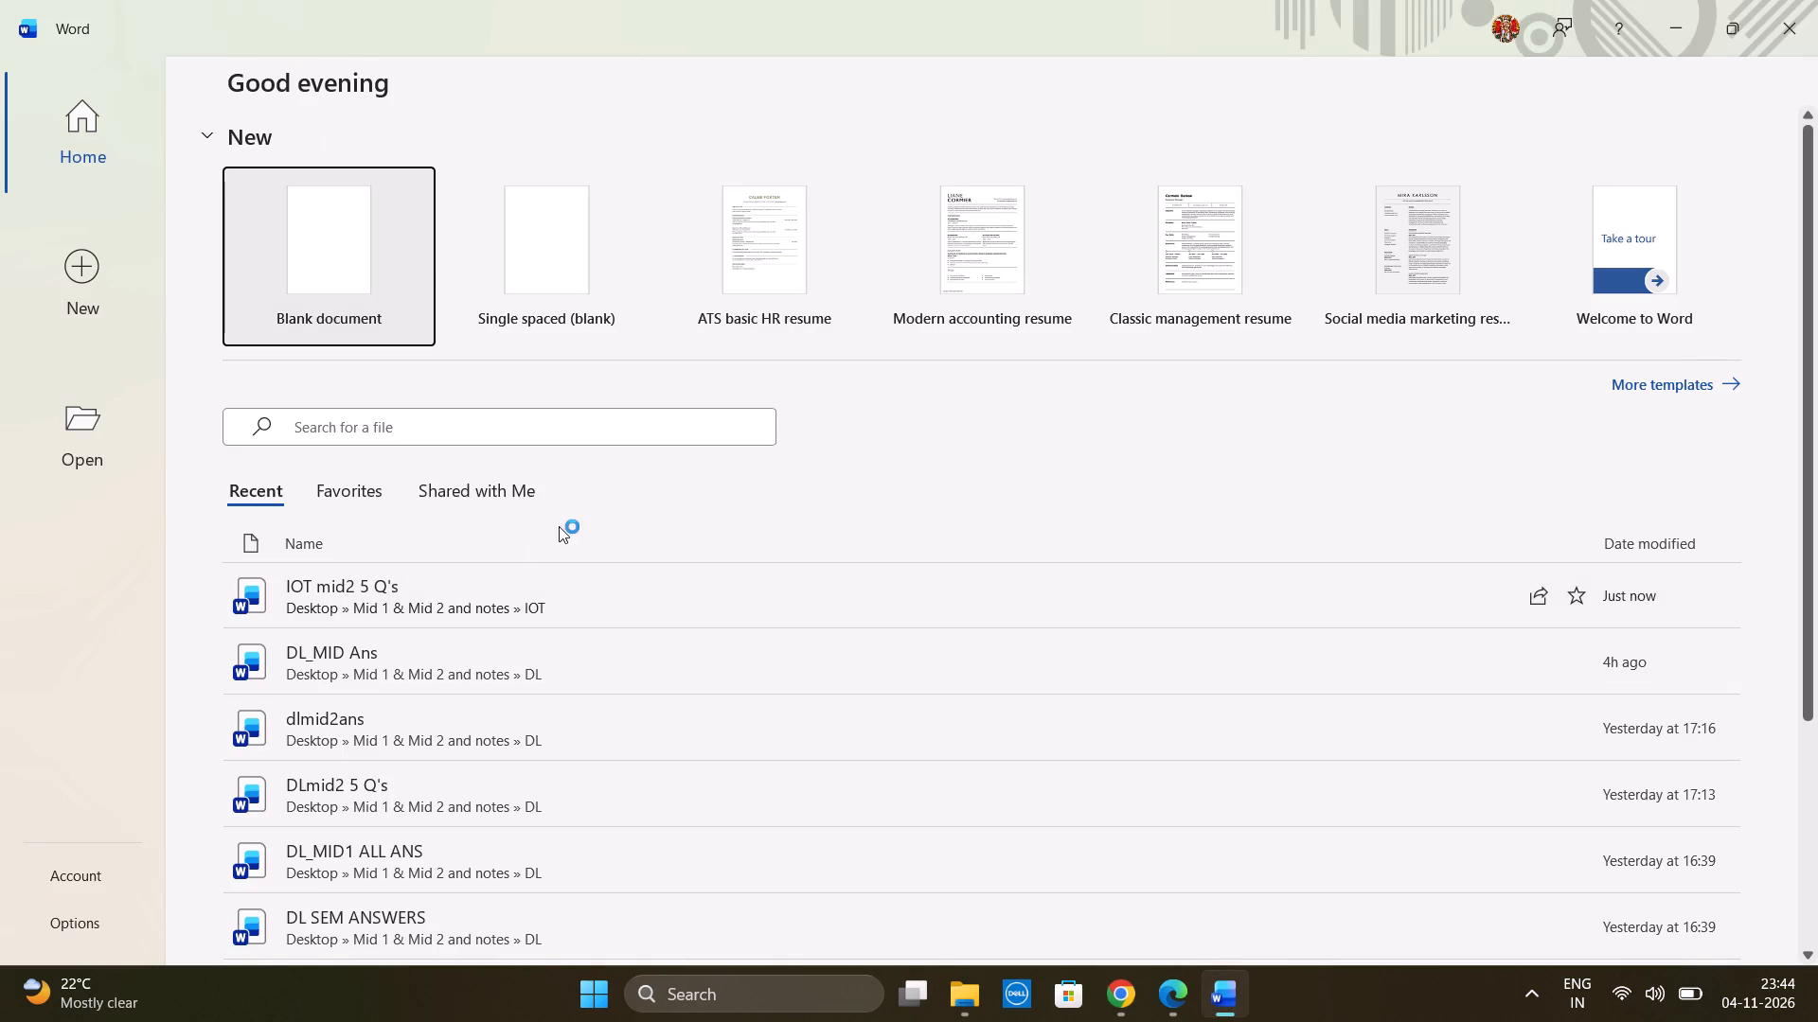
{"action": "double_click", "coordinate": [404, 270]}
{"action": "left_click", "coordinate": [537, 402]}
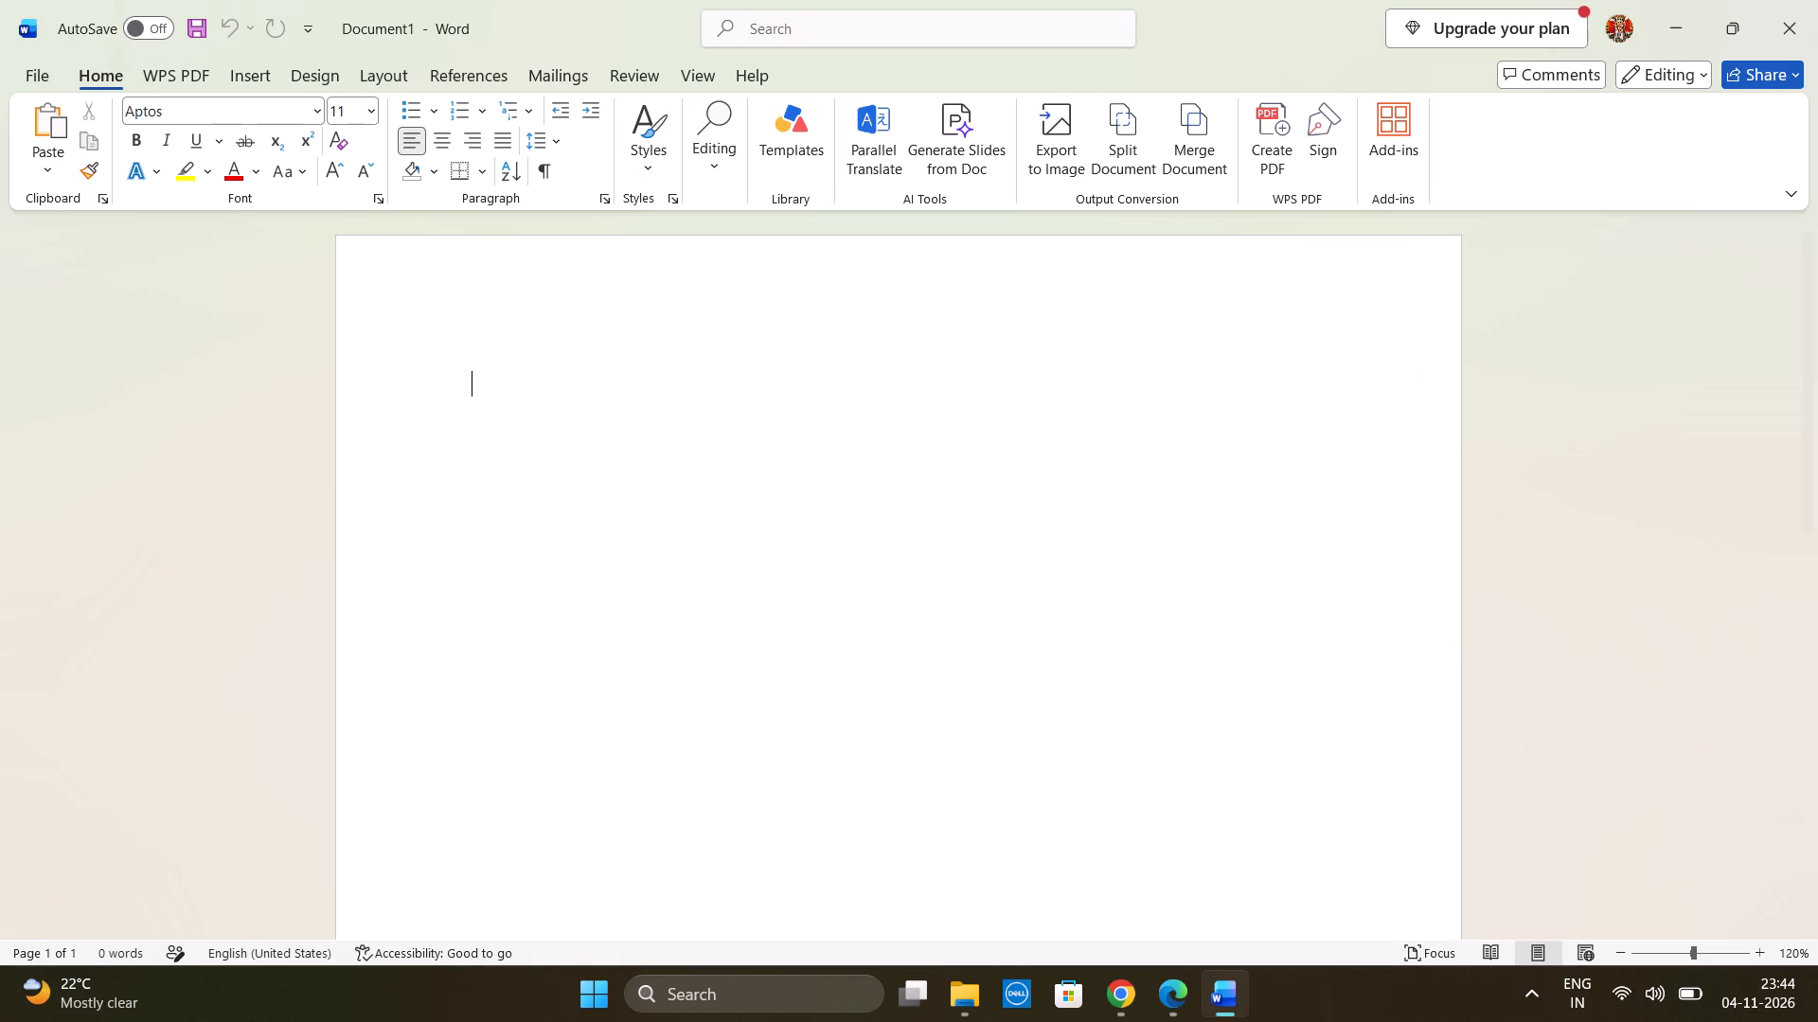
Enter the title IOT SEM ANSWERS and leave an empty line below it.
{"action": "type", "text": "IO"}
{"action": "type", "text": "T"}
{"action": "key", "text": "space"}
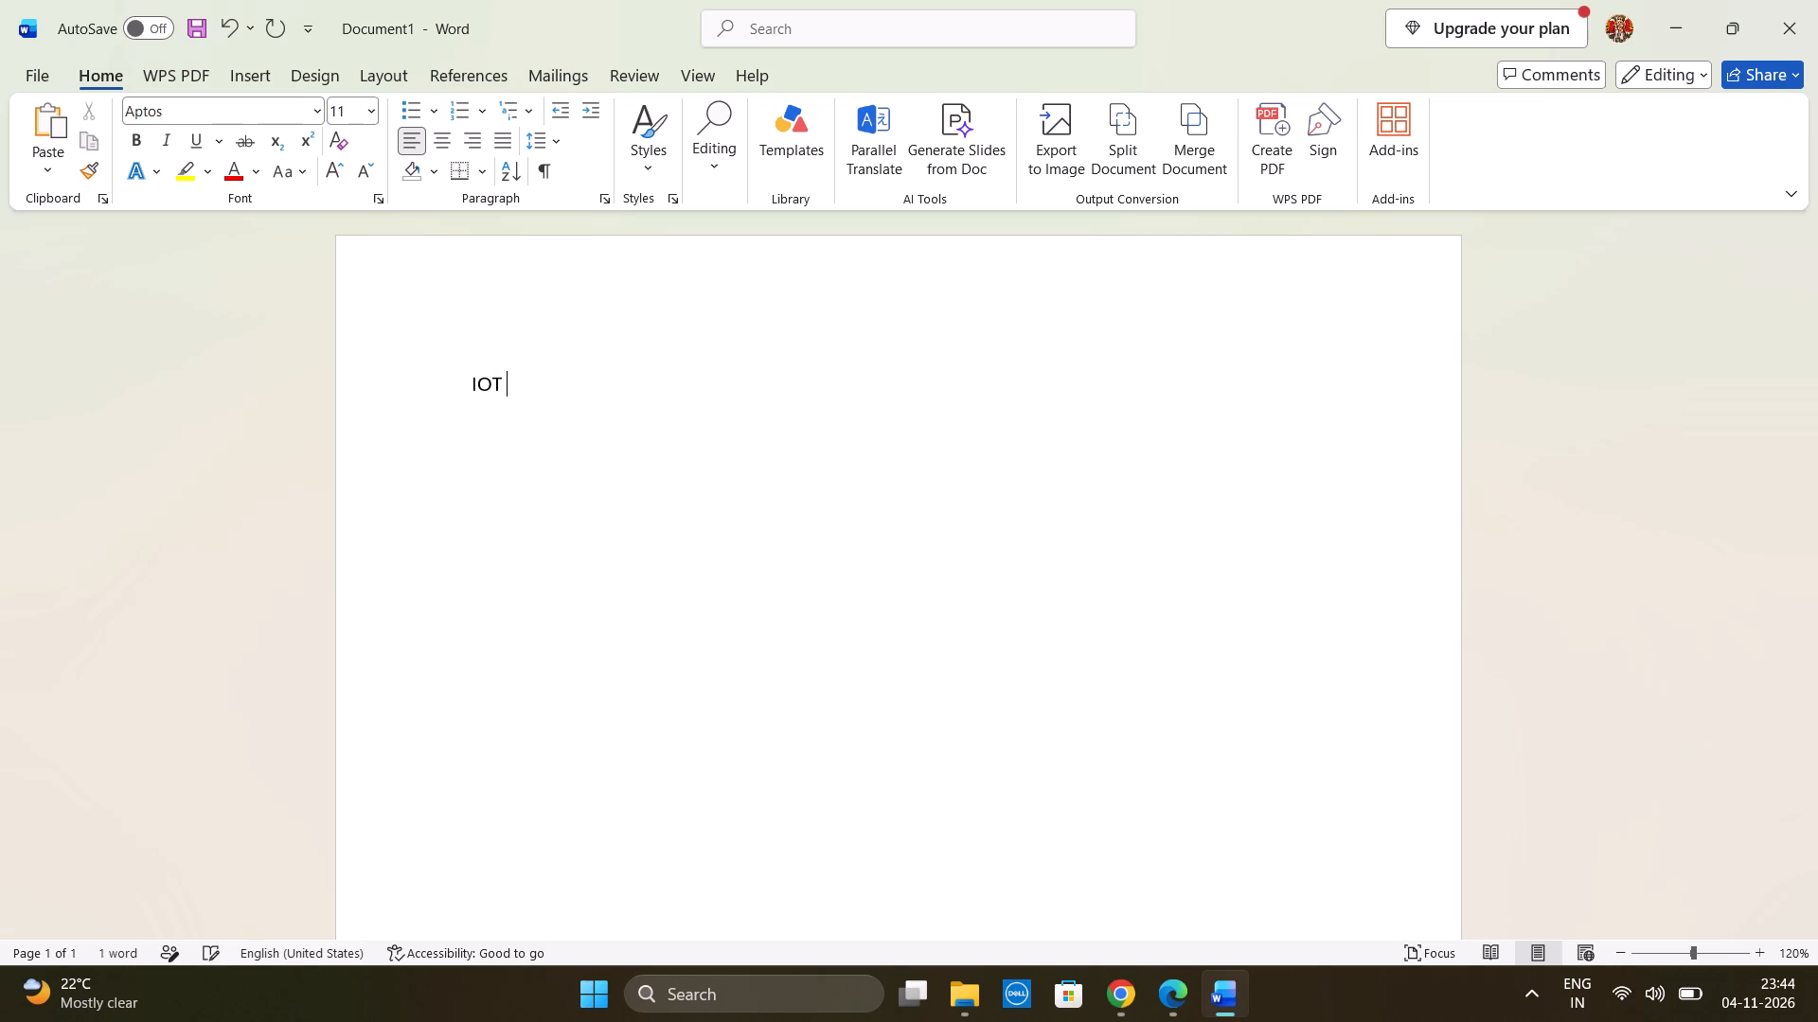
{"action": "type", "text": "ANSWERS"}
{"action": "left_click", "coordinate": [508, 390]}
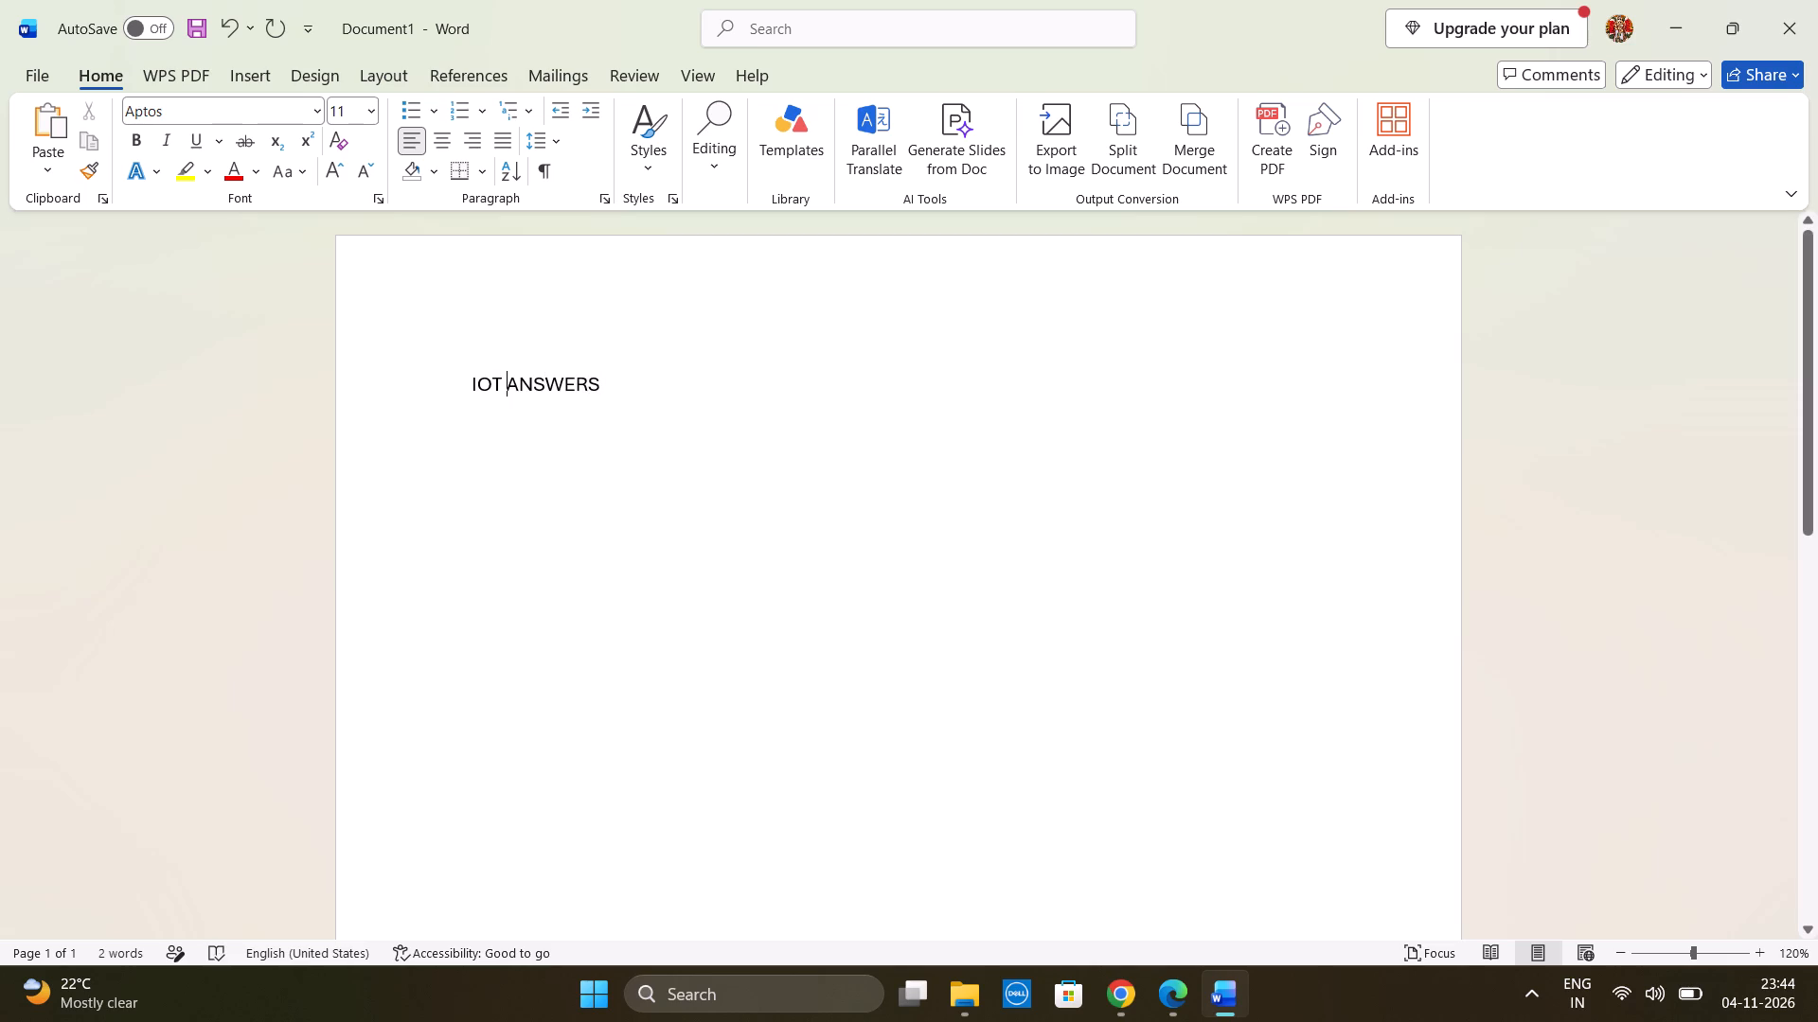
{"action": "type", "text": "SEM"}
{"action": "key", "text": "space"}
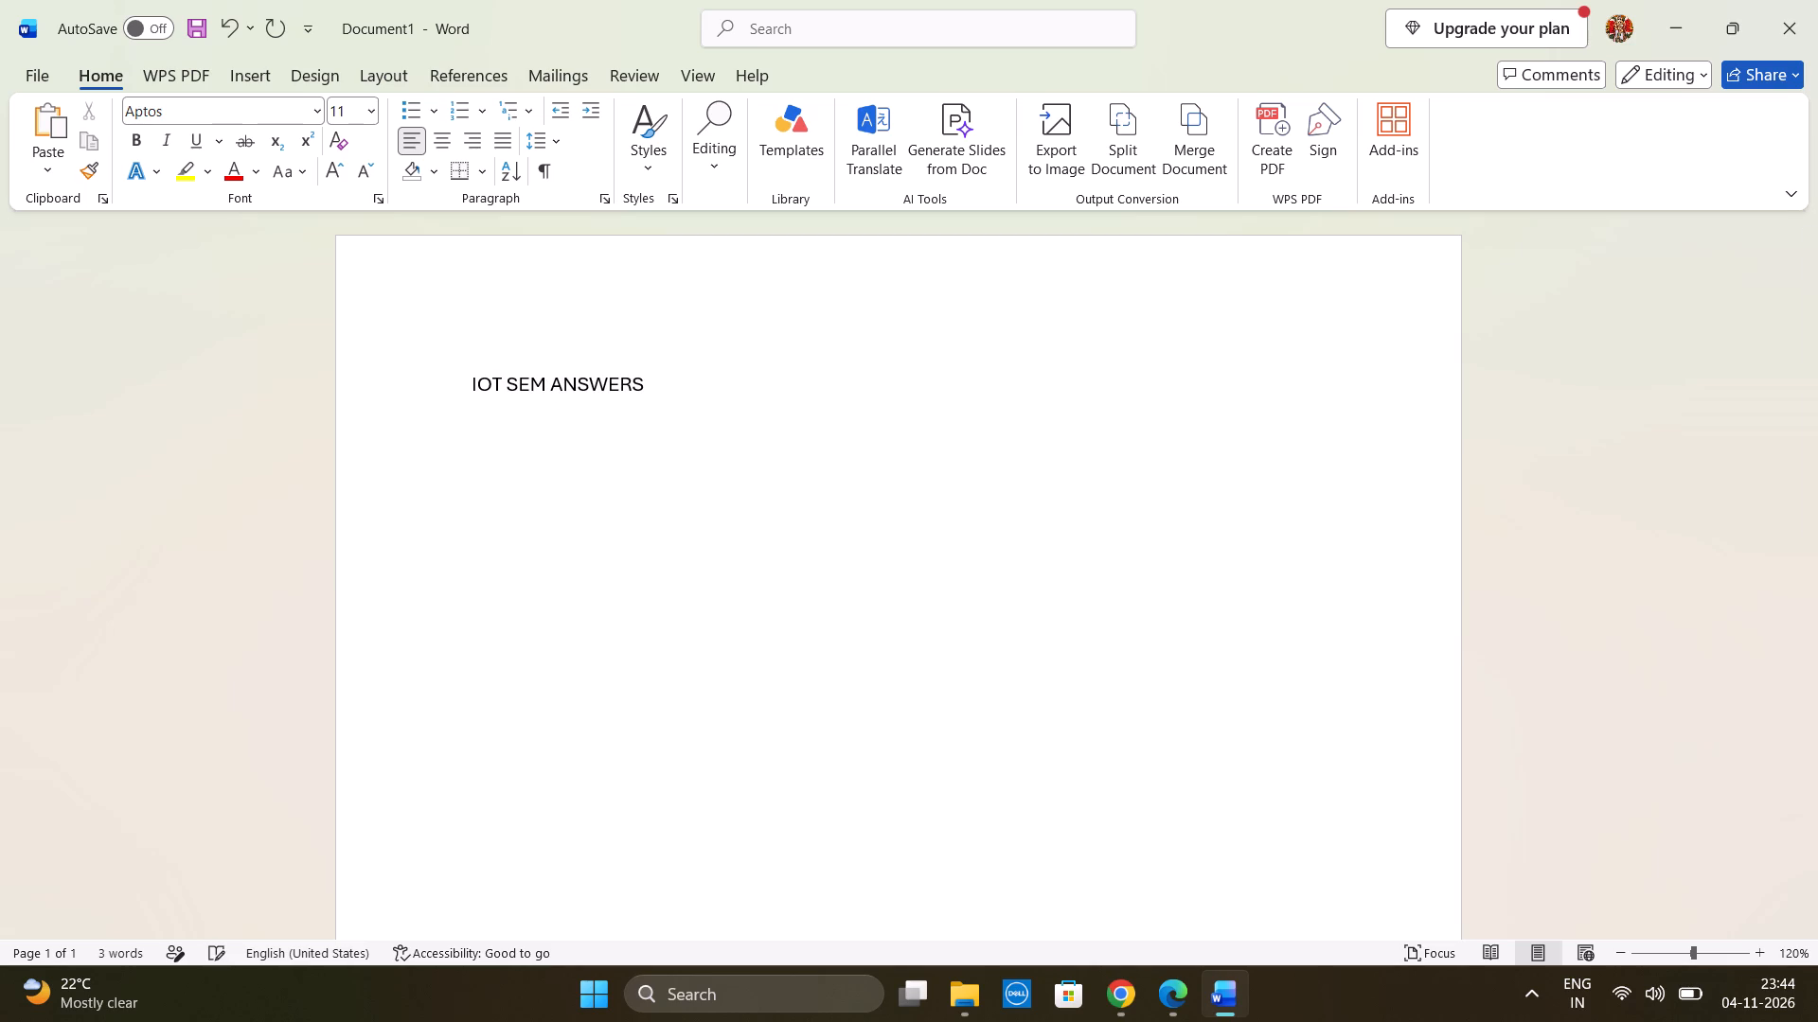
{"action": "left_click_drag", "start_coordinate": [675, 379], "coordinate": [689, 389]}
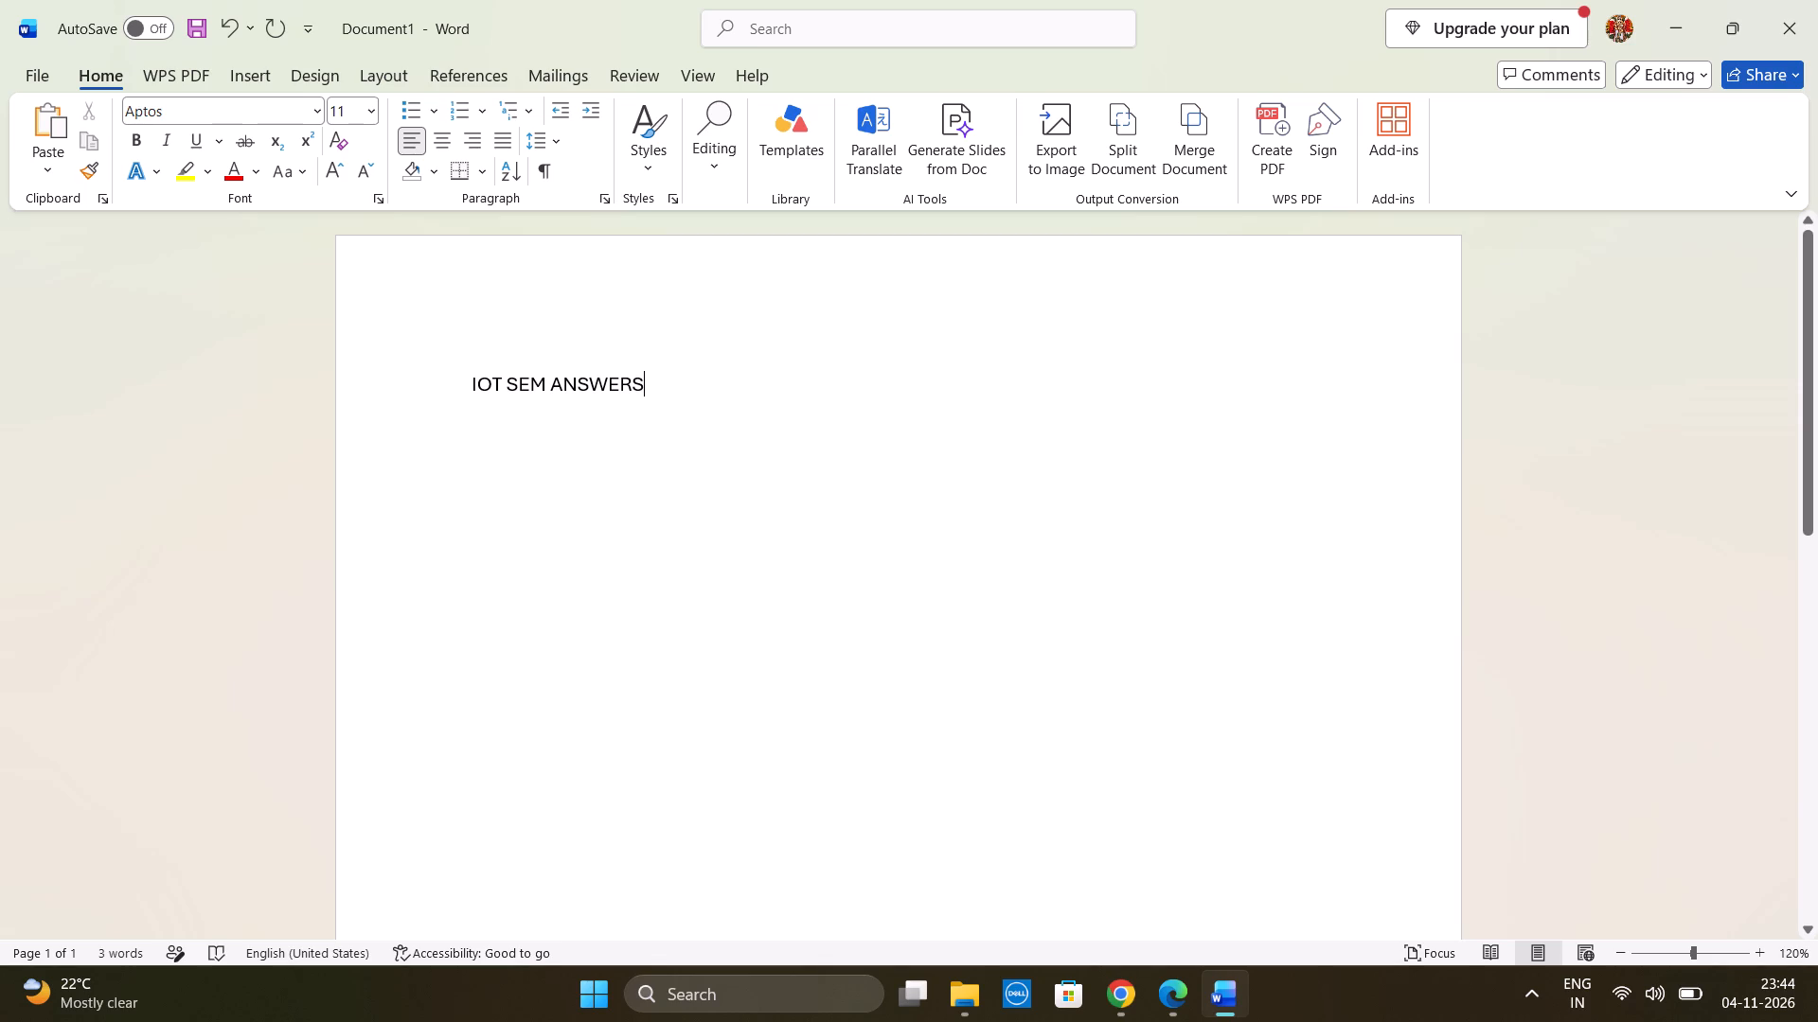
{"action": "key", "text": "Return"}
{"action": "key", "text": "Return"}
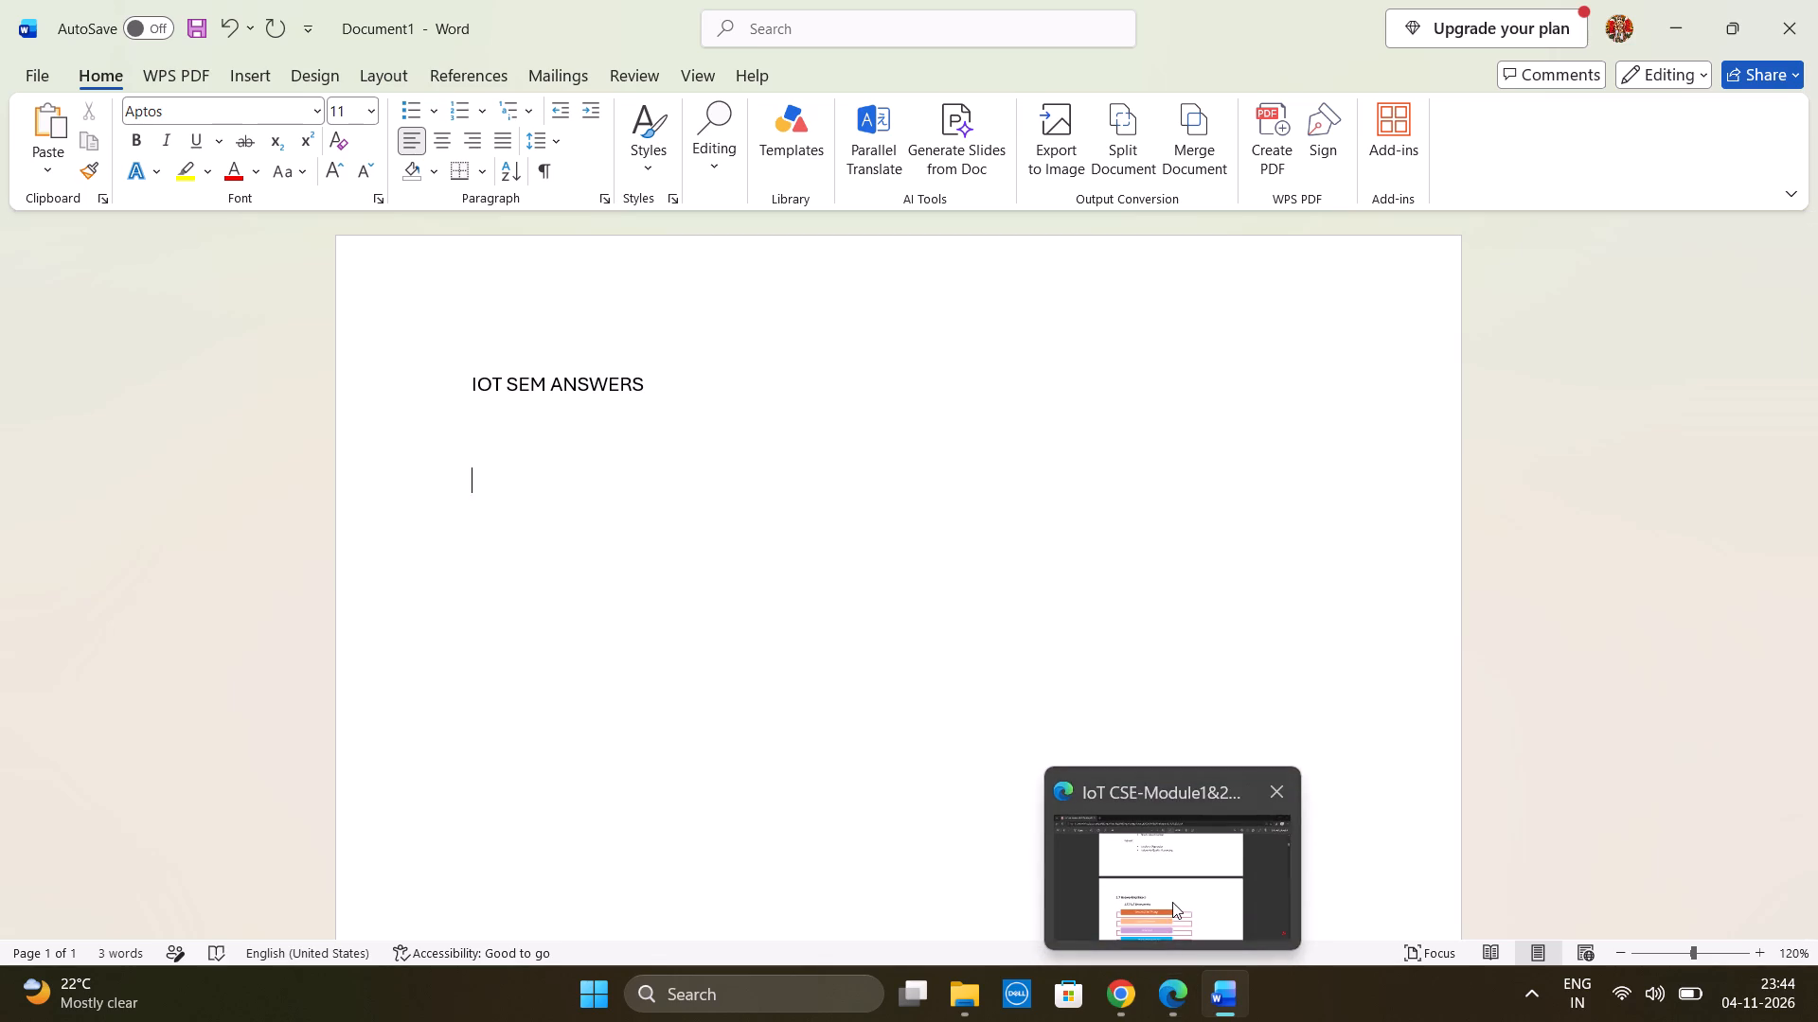
Capture the MODULE-I heading and Contents paragraph from page 2 of the IoT PDF, and paste it below the title in the Word document.
{"action": "left_click", "coordinate": [1172, 902]}
{"action": "scroll", "coordinate": [1114, 716], "scroll_direction": "up", "scroll_amount": 7}
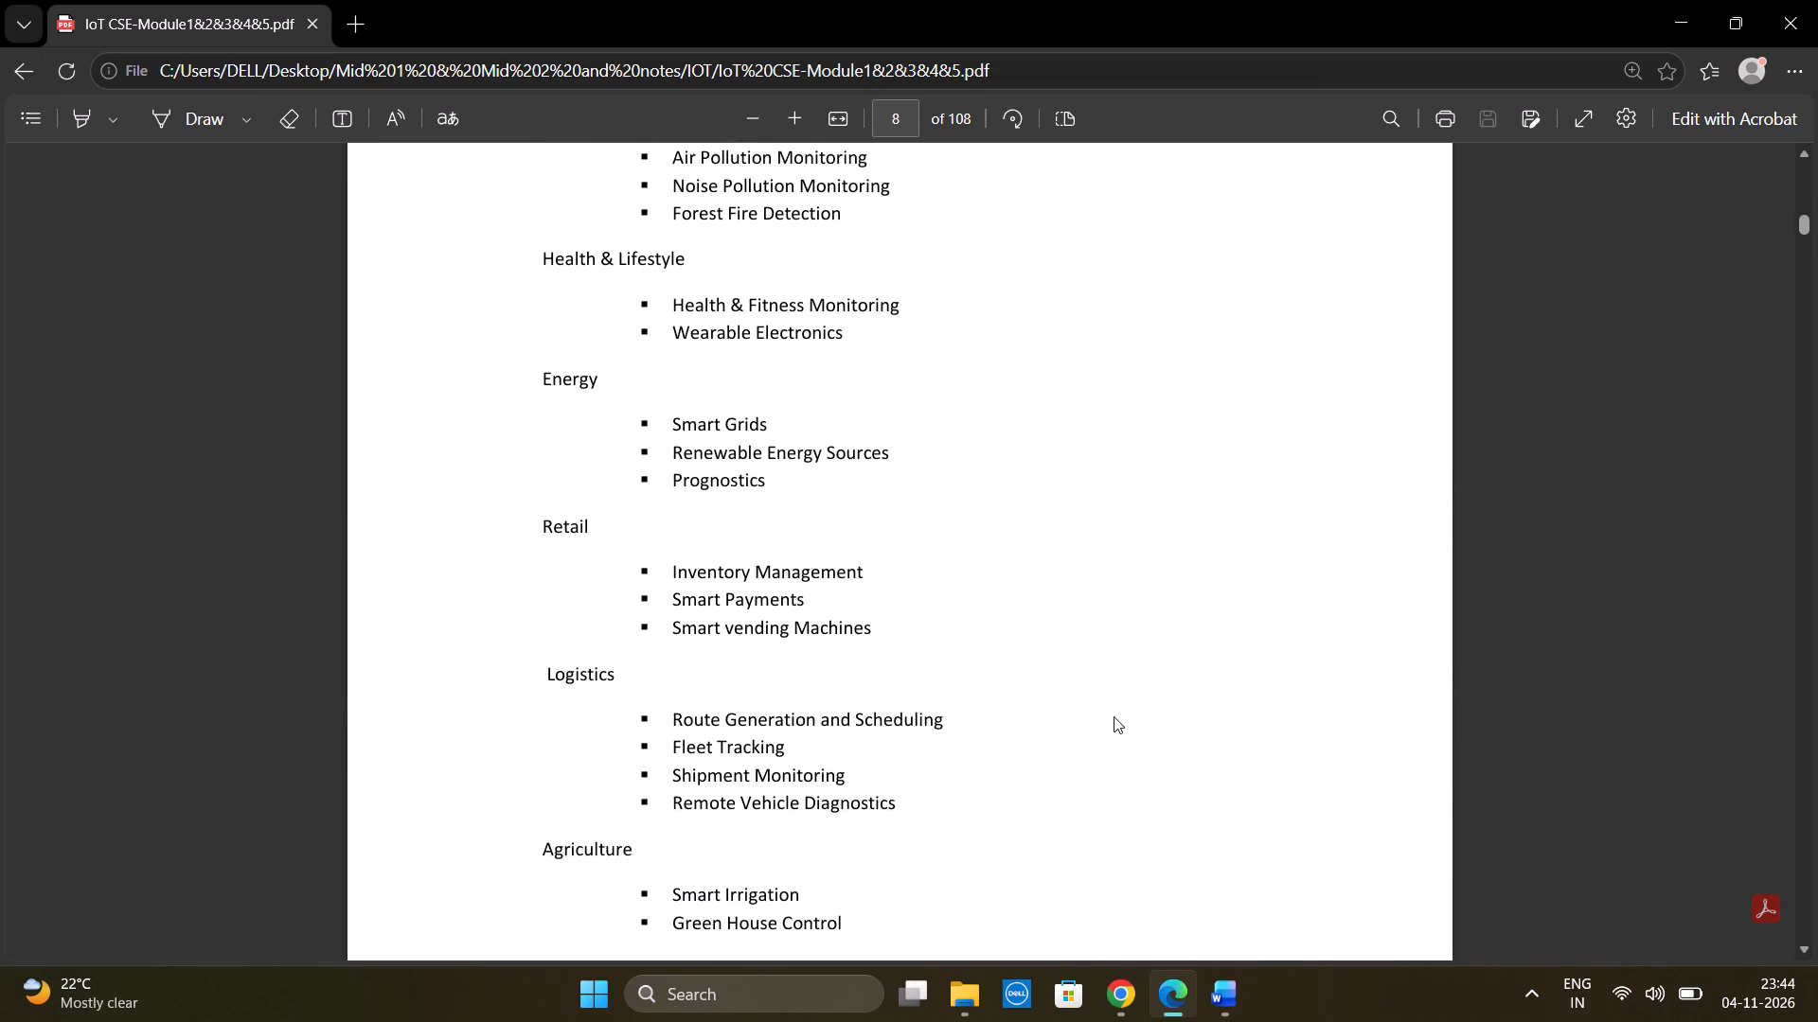
{"action": "scroll", "coordinate": [1114, 716], "scroll_direction": "up", "scroll_amount": 12}
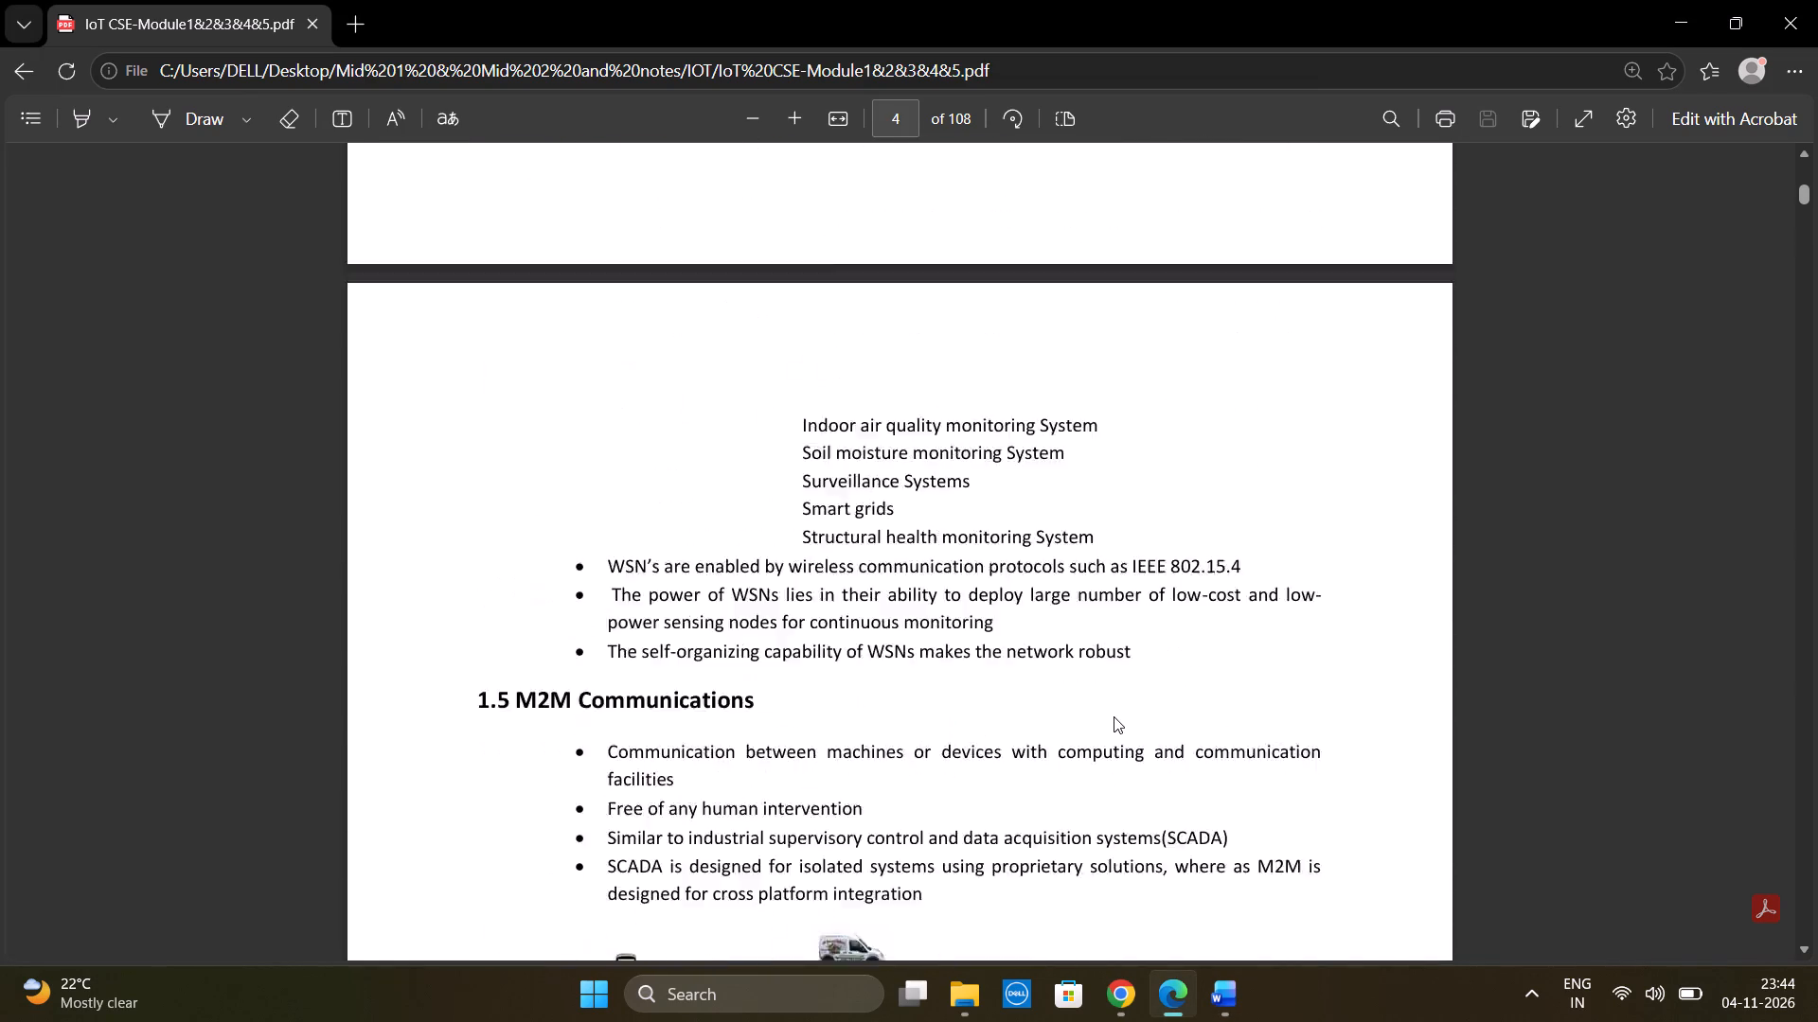
{"action": "scroll", "coordinate": [1114, 716], "scroll_direction": "up", "scroll_amount": 8}
{"action": "scroll", "coordinate": [1114, 716], "scroll_direction": "down", "scroll_amount": 4}
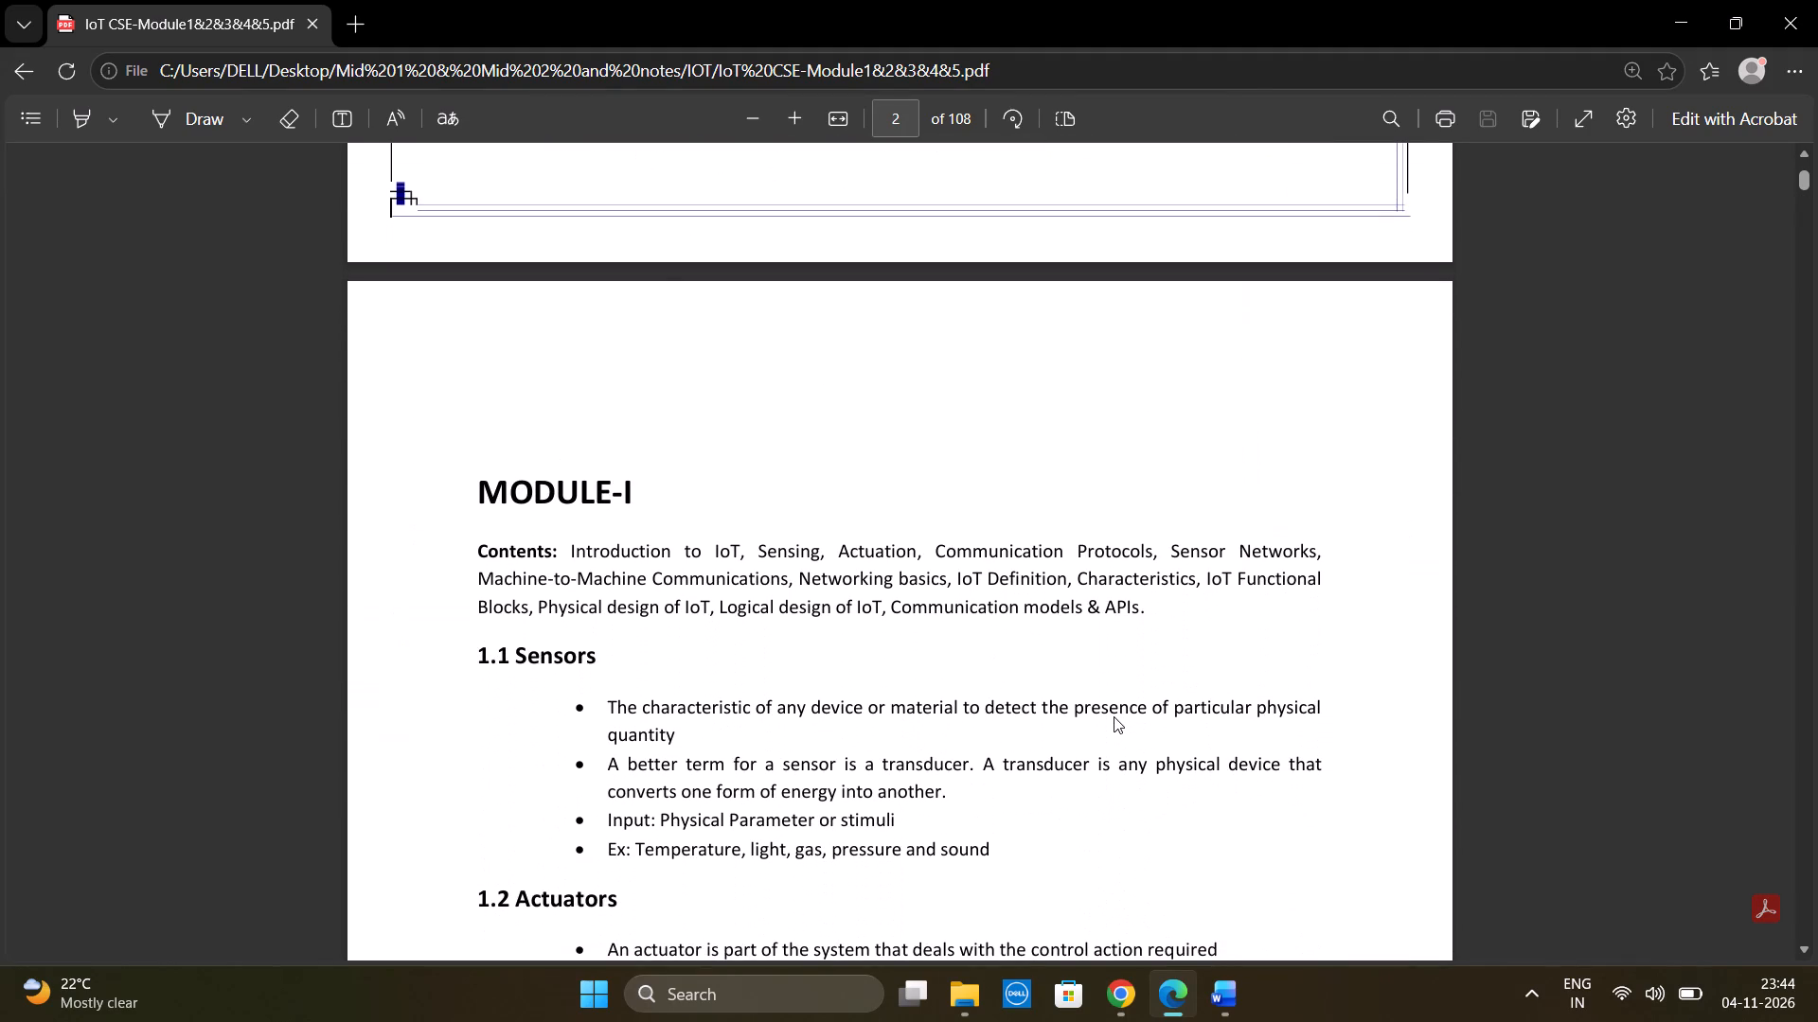
{"action": "key", "text": "shift+super+s"}
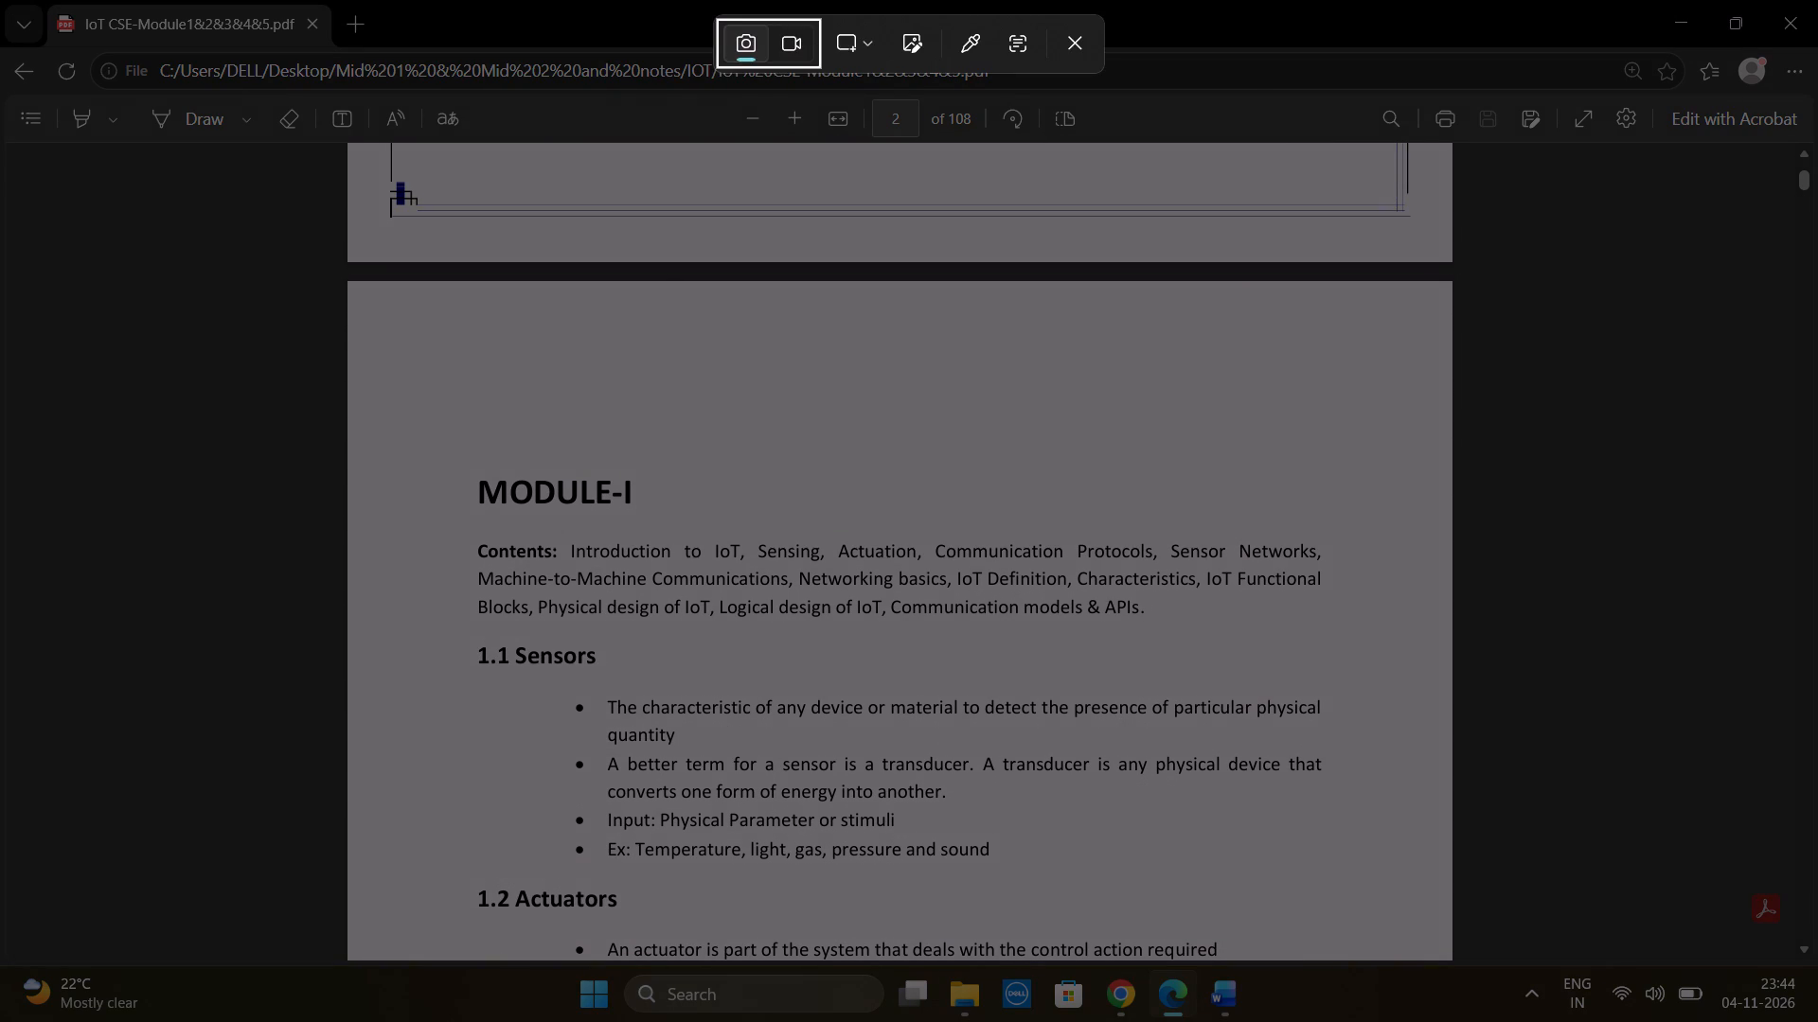
{"action": "left_click_drag", "start_coordinate": [438, 450], "coordinate": [1342, 640]}
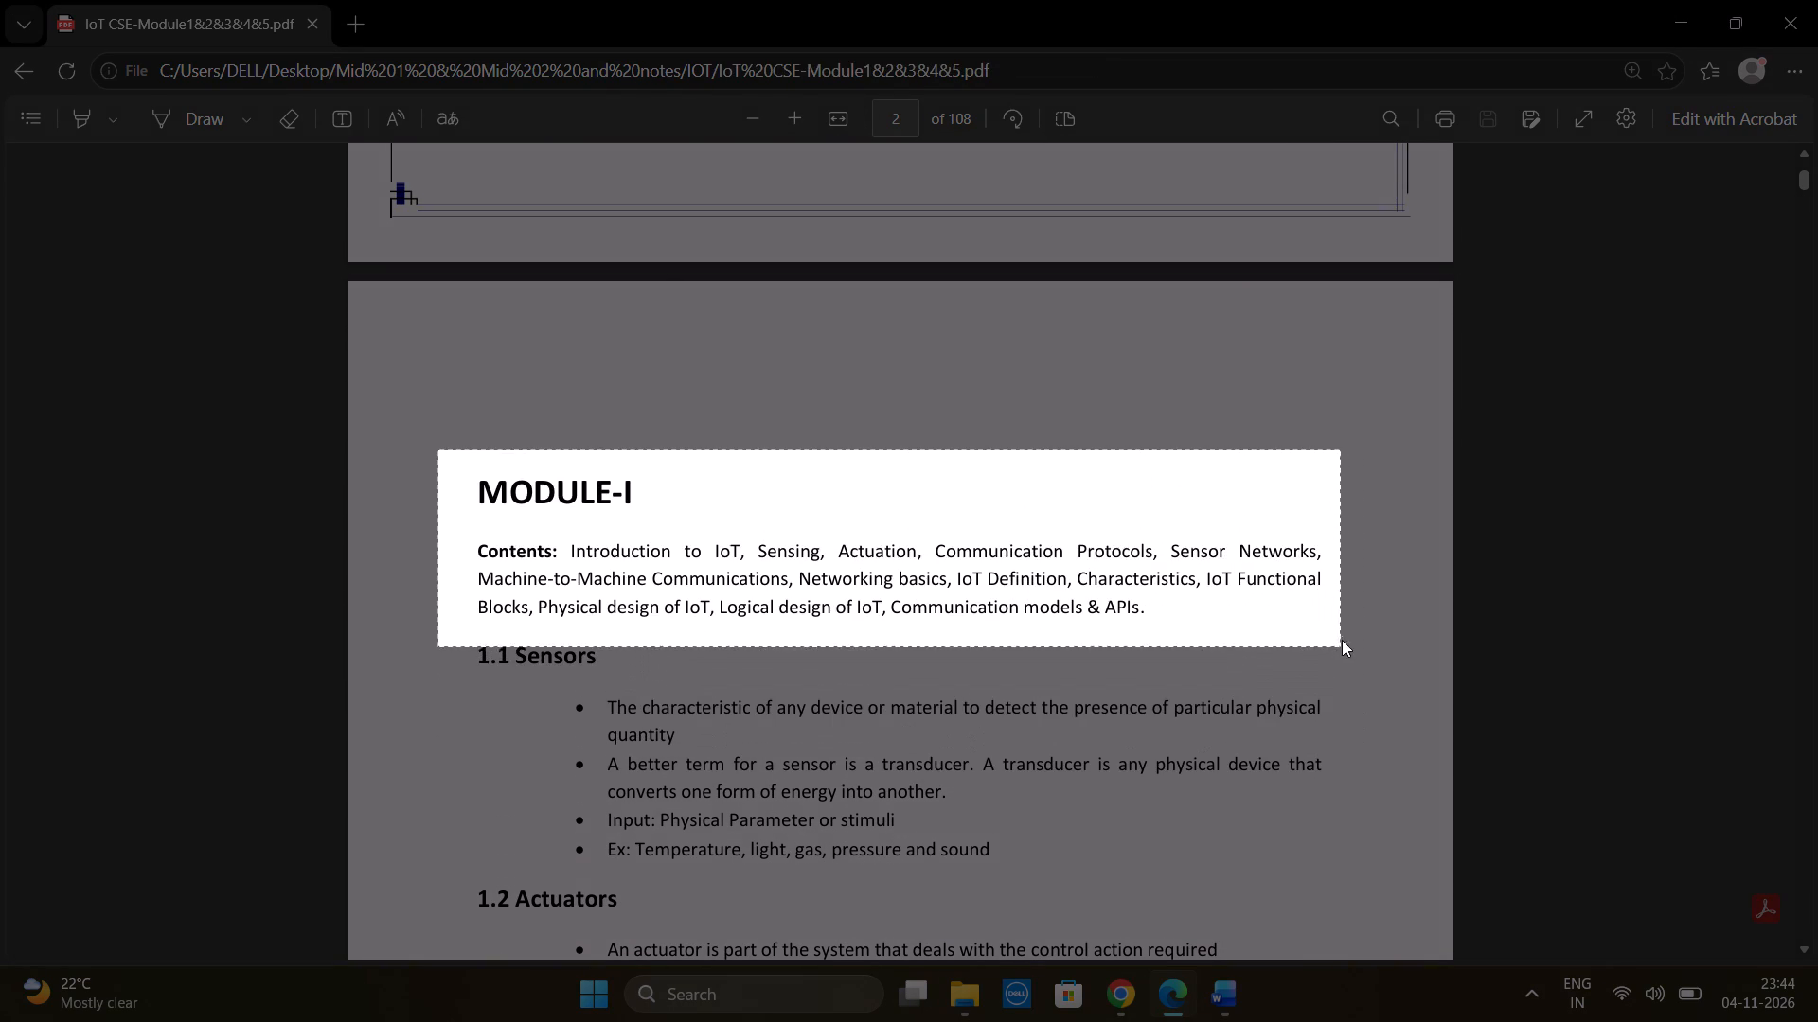
{"action": "left_click_drag", "start_coordinate": [1342, 640], "coordinate": [1411, 643]}
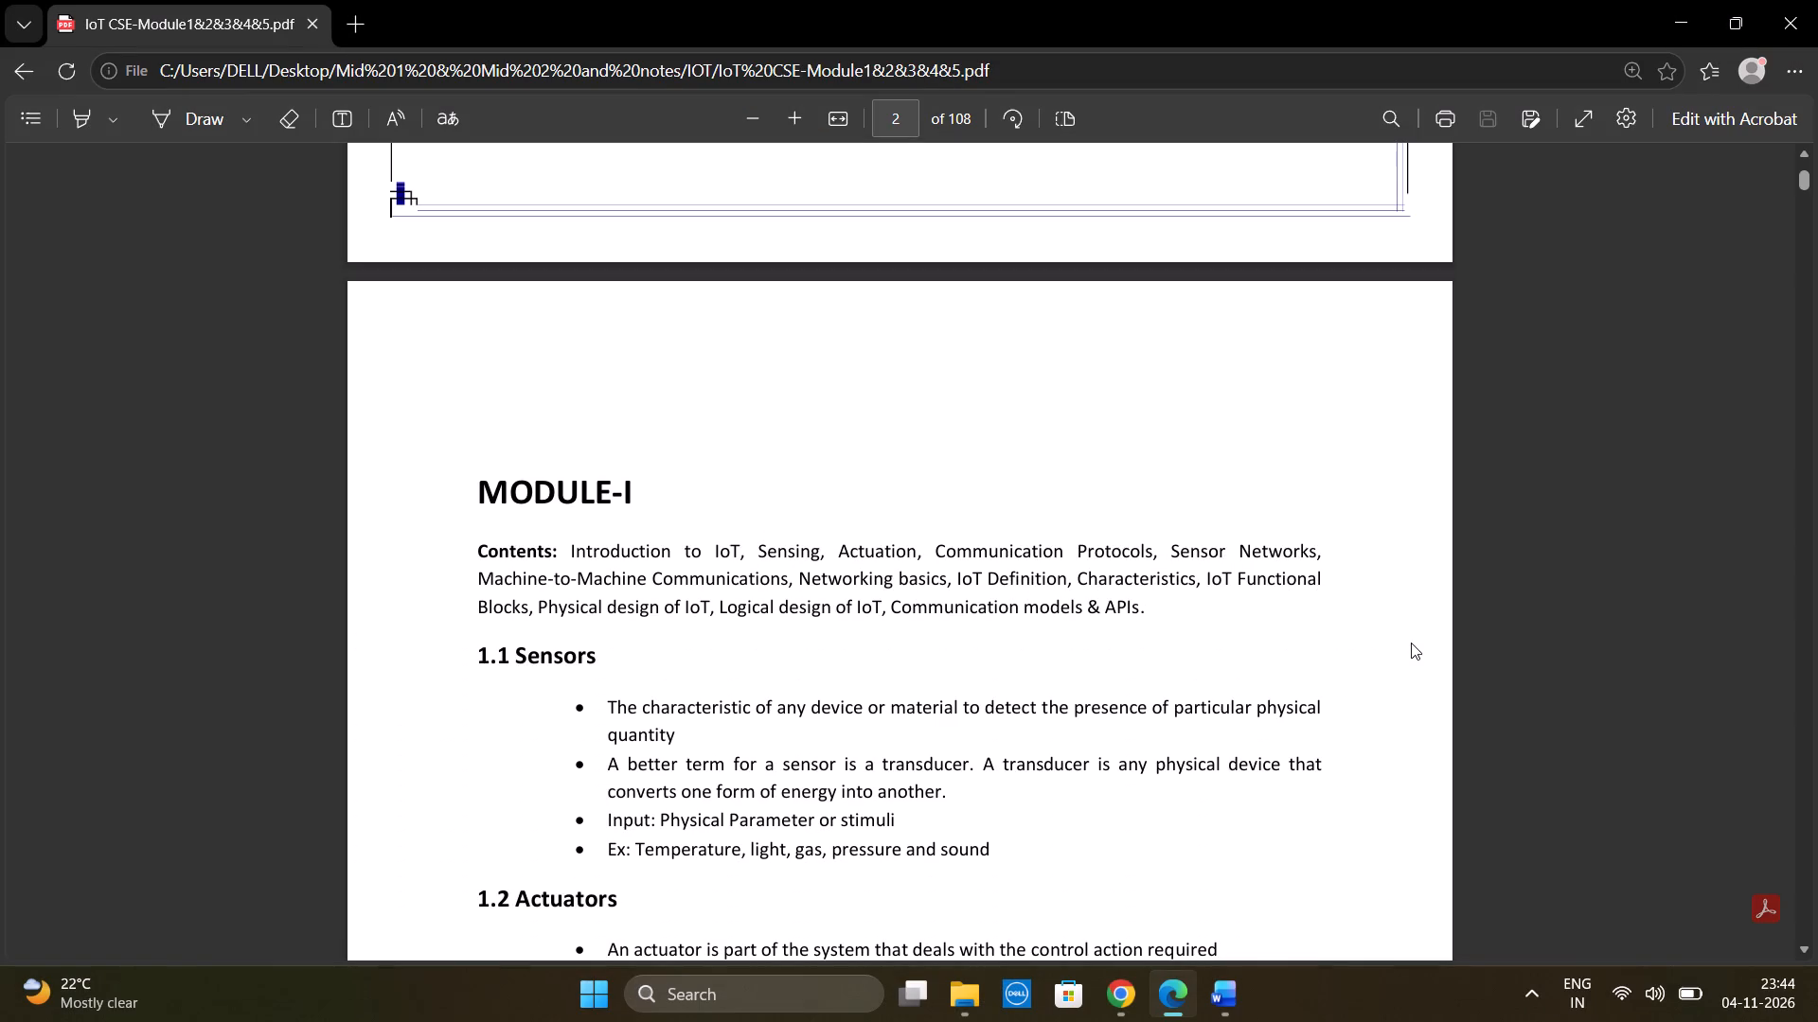
{"action": "left_click", "coordinate": [1237, 988]}
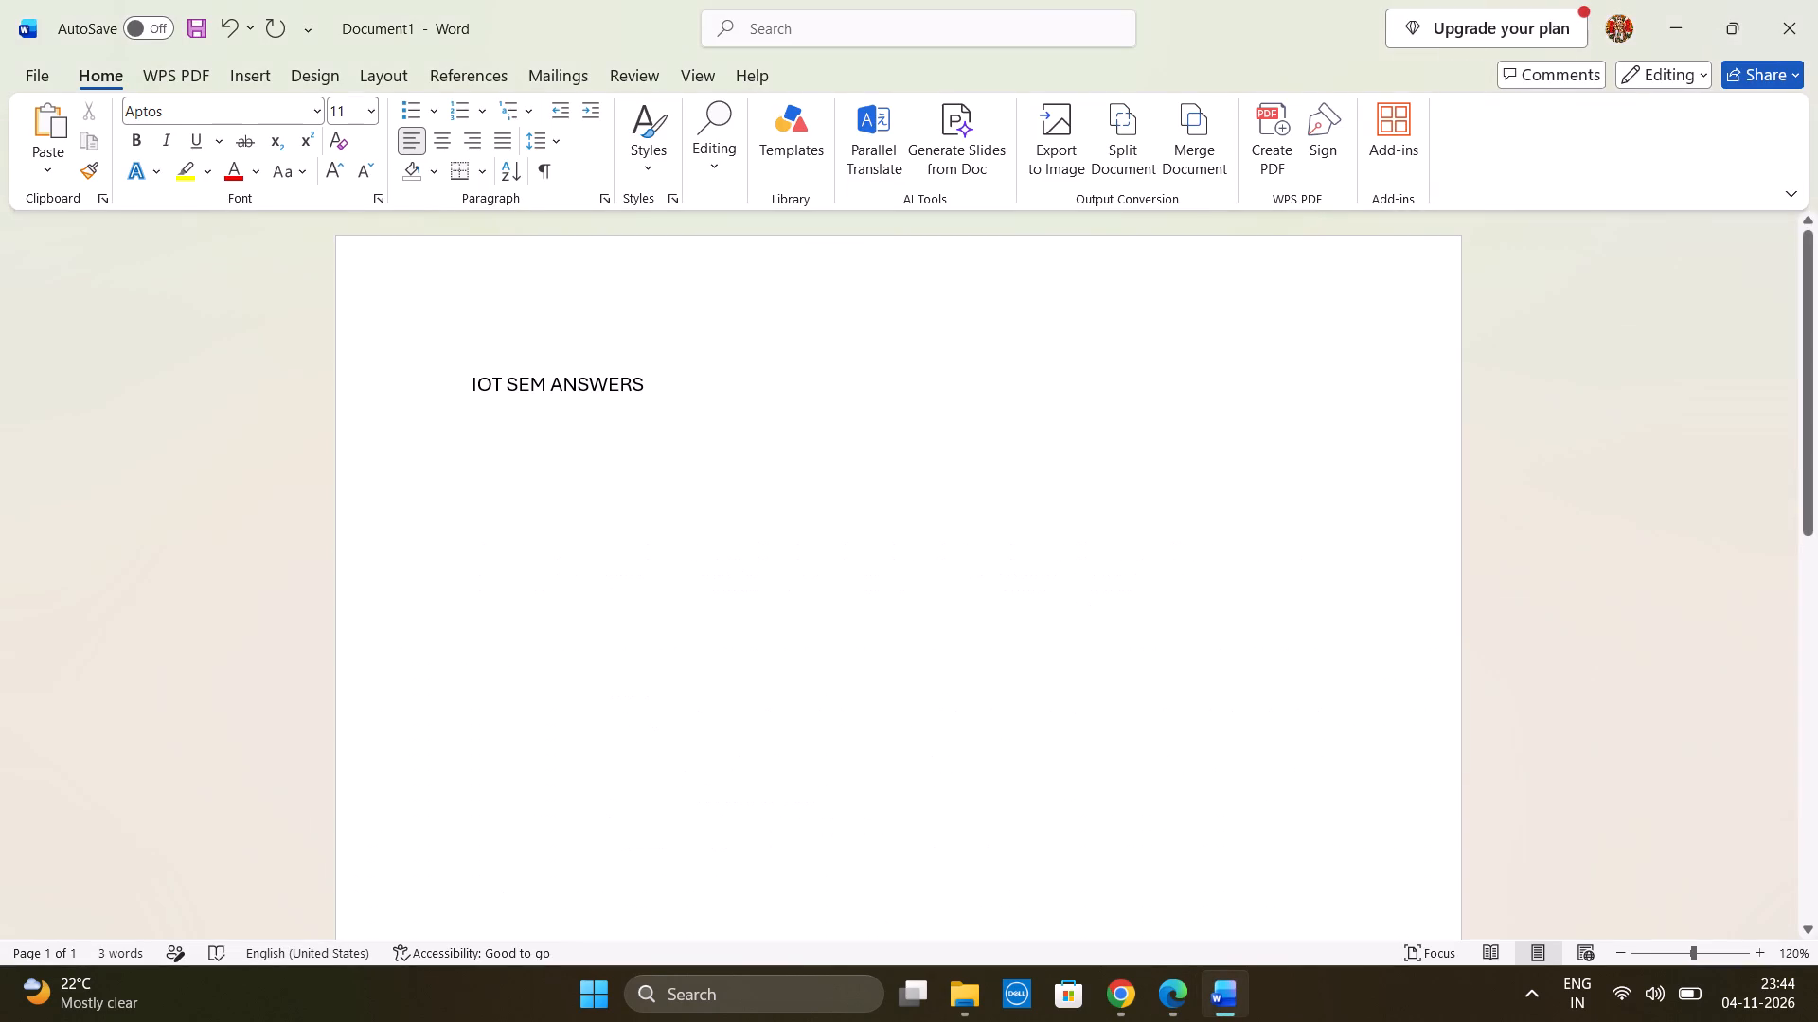
{"action": "key", "text": "ctrl+v"}
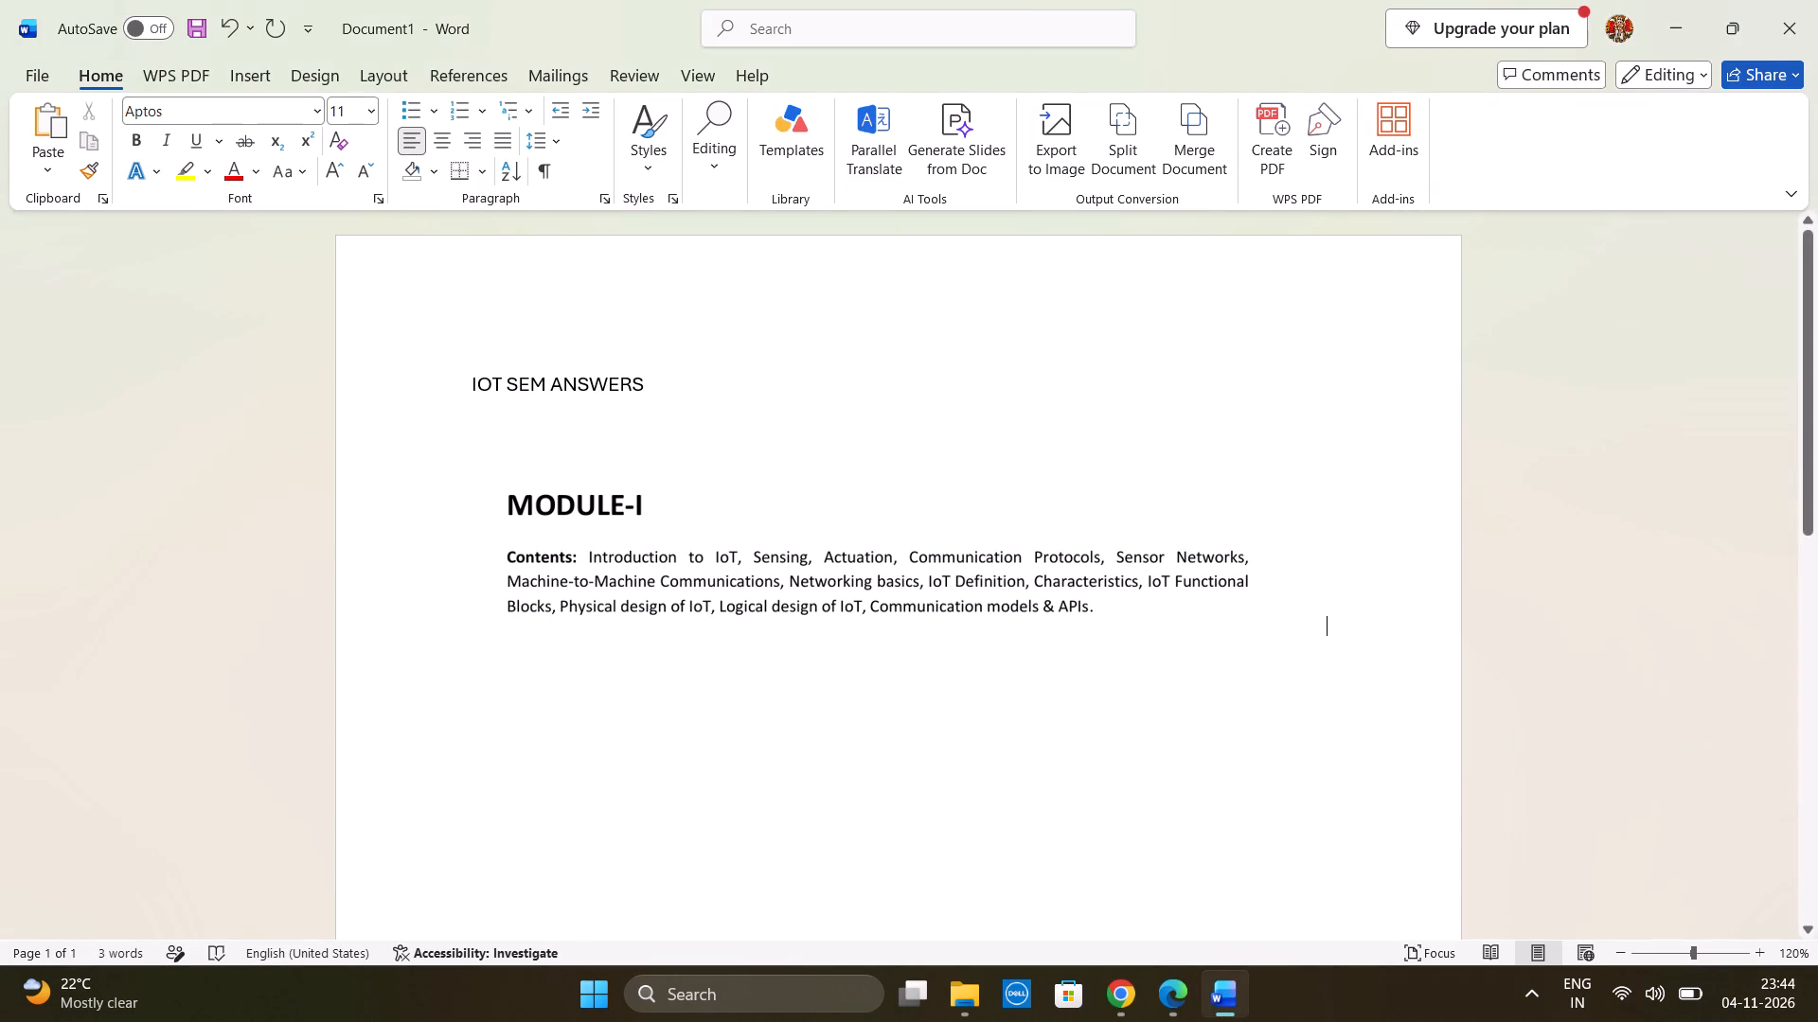
Make the IOT SEM ANSWERS title bold.
{"action": "left_click_drag", "start_coordinate": [469, 377], "coordinate": [661, 392]}
{"action": "left_click", "coordinate": [686, 365]}
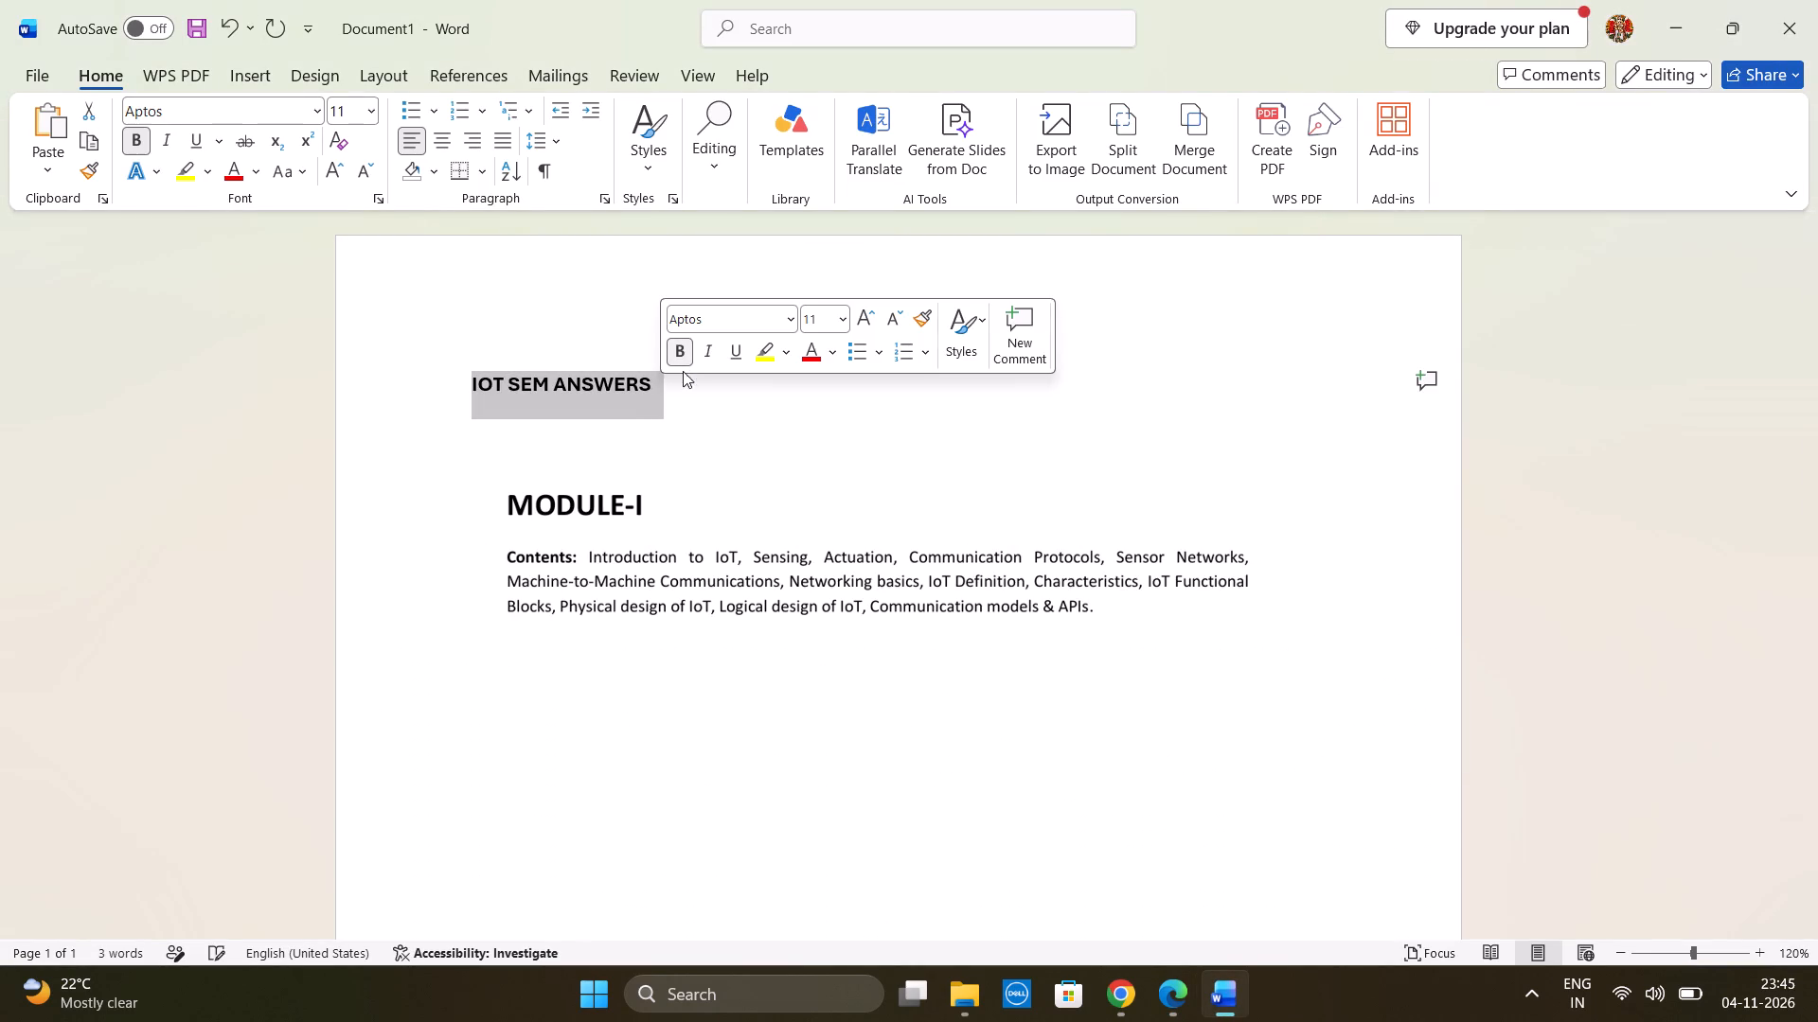
Stretch the pasted MODULE-I contents picture vertically to about one and a half times its height.
{"action": "left_click", "coordinate": [649, 624]}
{"action": "left_click", "coordinate": [659, 574]}
{"action": "left_click_drag", "start_coordinate": [659, 574], "coordinate": [569, 518]}
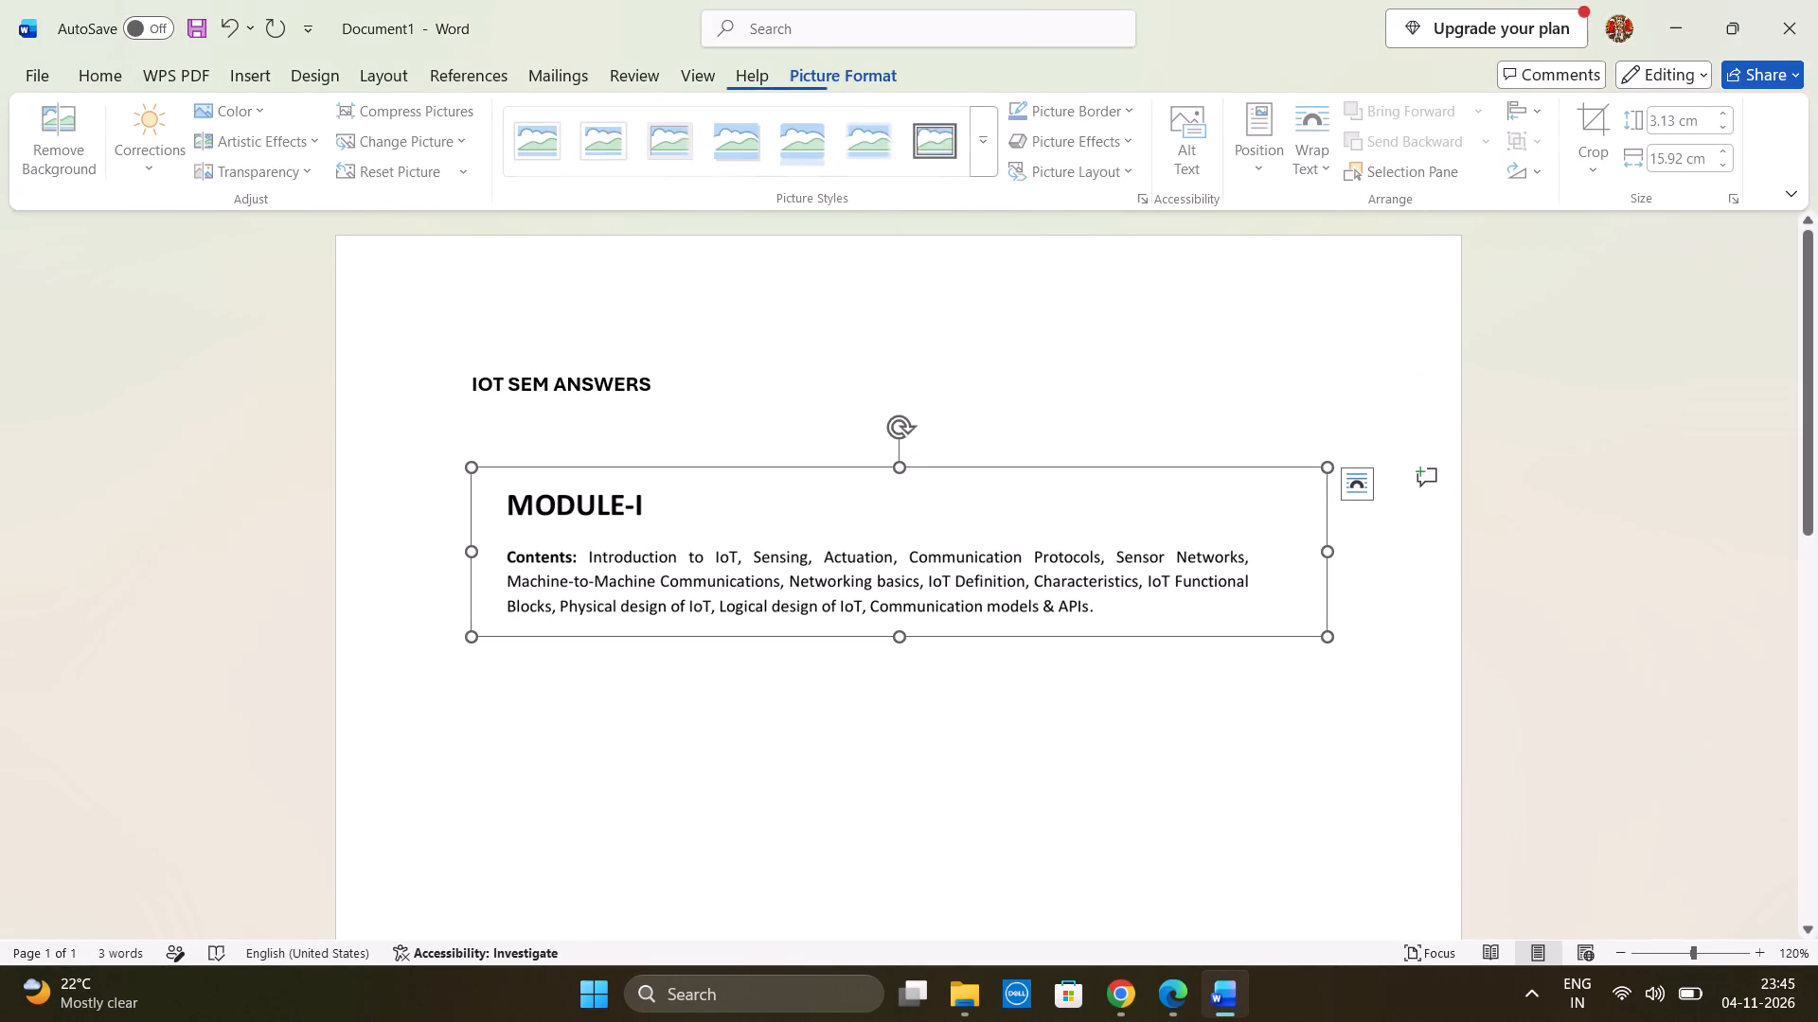
{"action": "left_click_drag", "start_coordinate": [569, 518], "coordinate": [568, 516]}
{"action": "left_click_drag", "start_coordinate": [913, 473], "coordinate": [900, 467]}
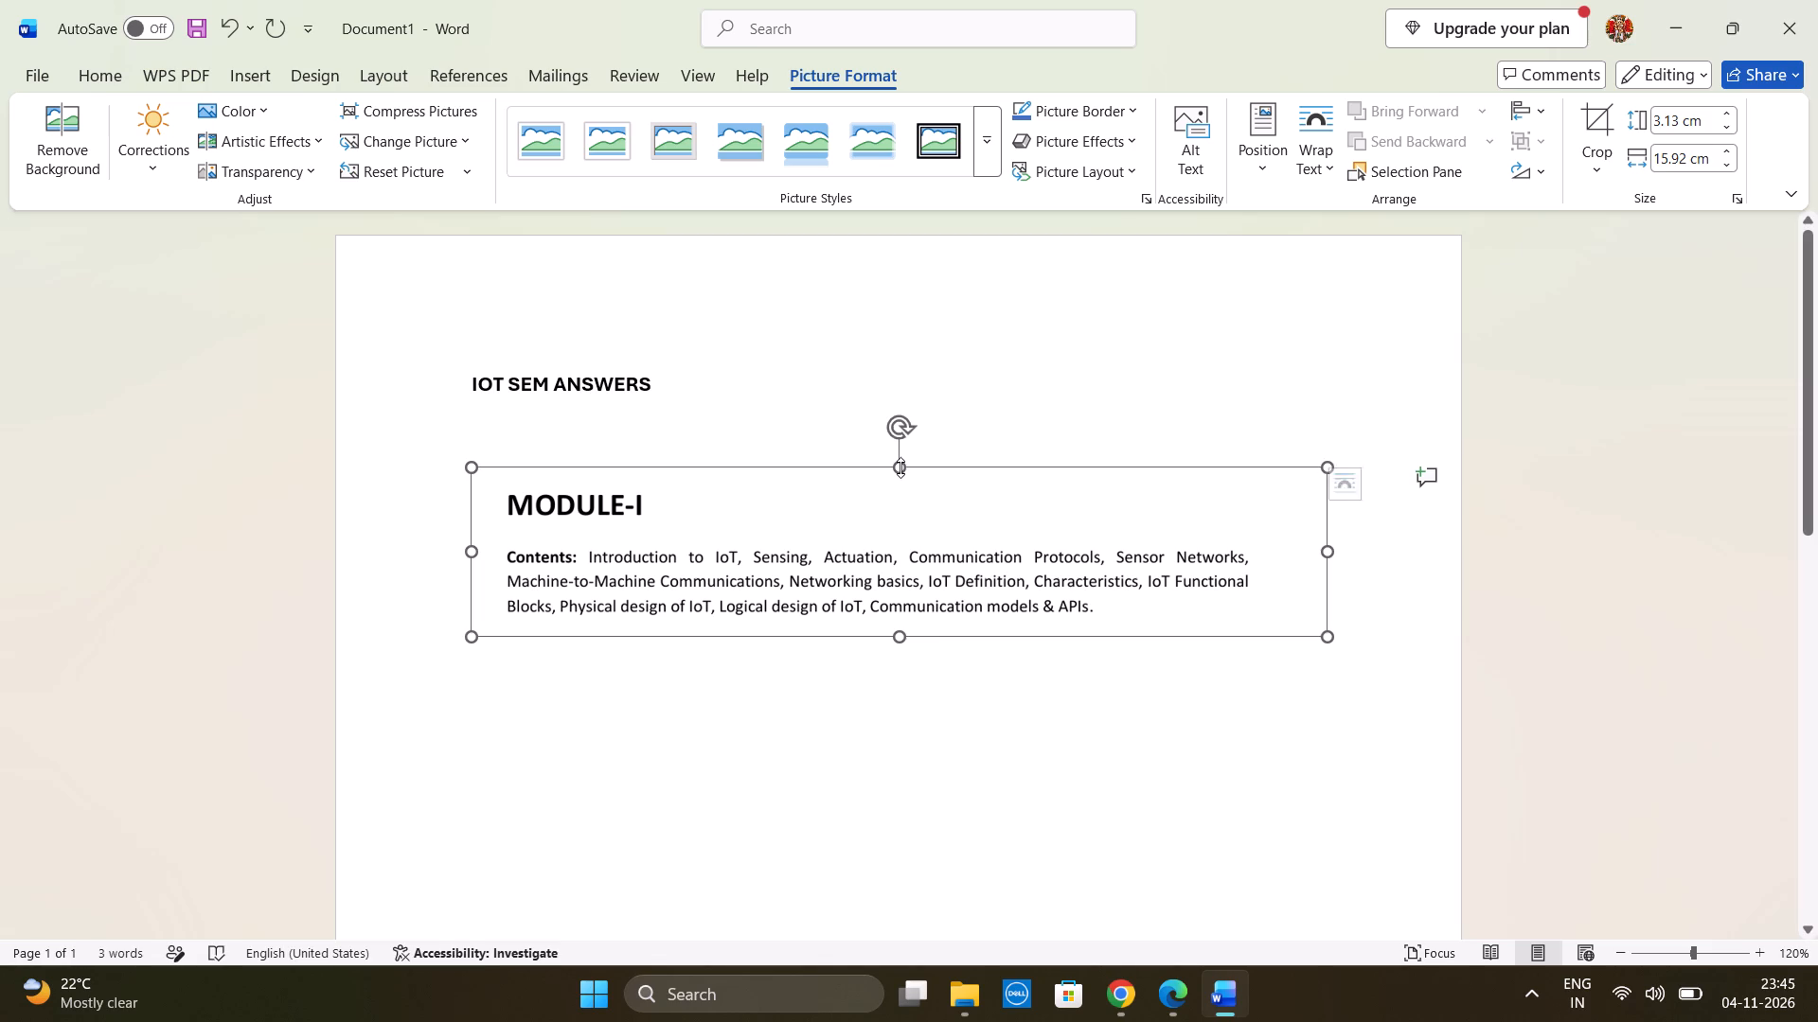
{"action": "left_click_drag", "start_coordinate": [900, 467], "coordinate": [900, 373]}
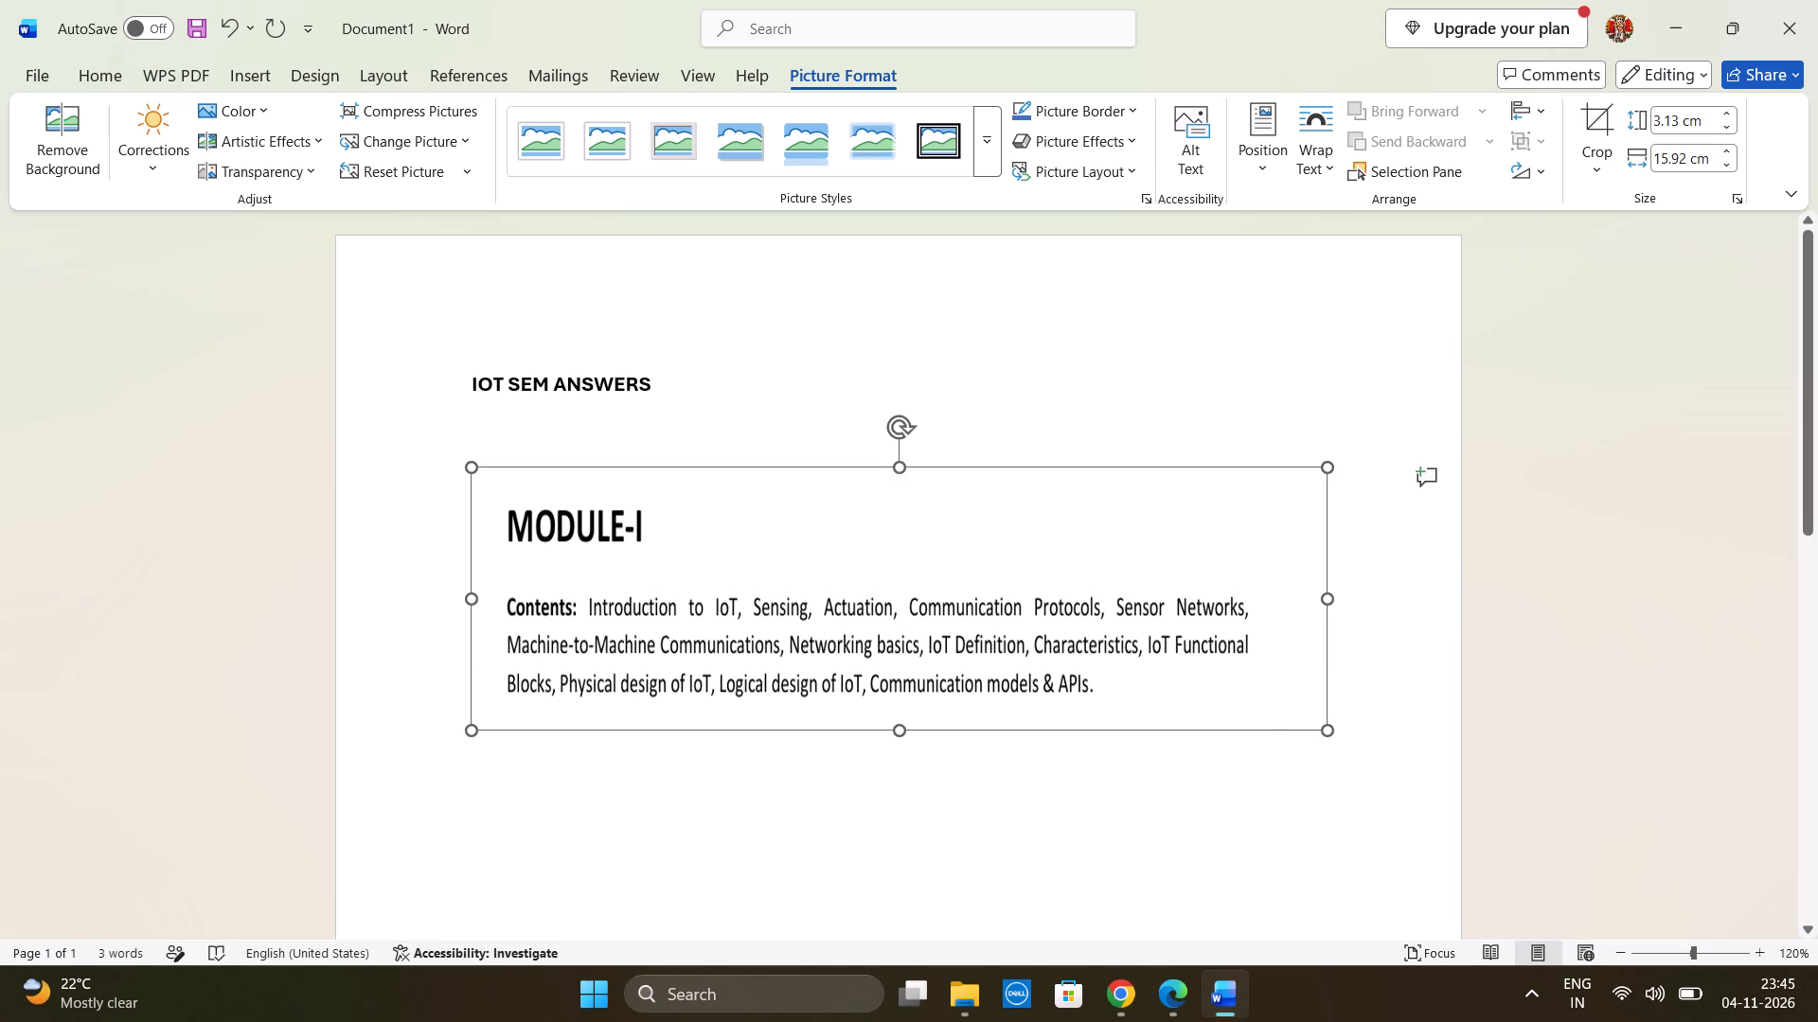
Resize the pasted MODULE-I contents picture to about 4.35 cm high and 16.72 cm wide.
{"action": "left_click_drag", "start_coordinate": [900, 373], "coordinate": [907, 402]}
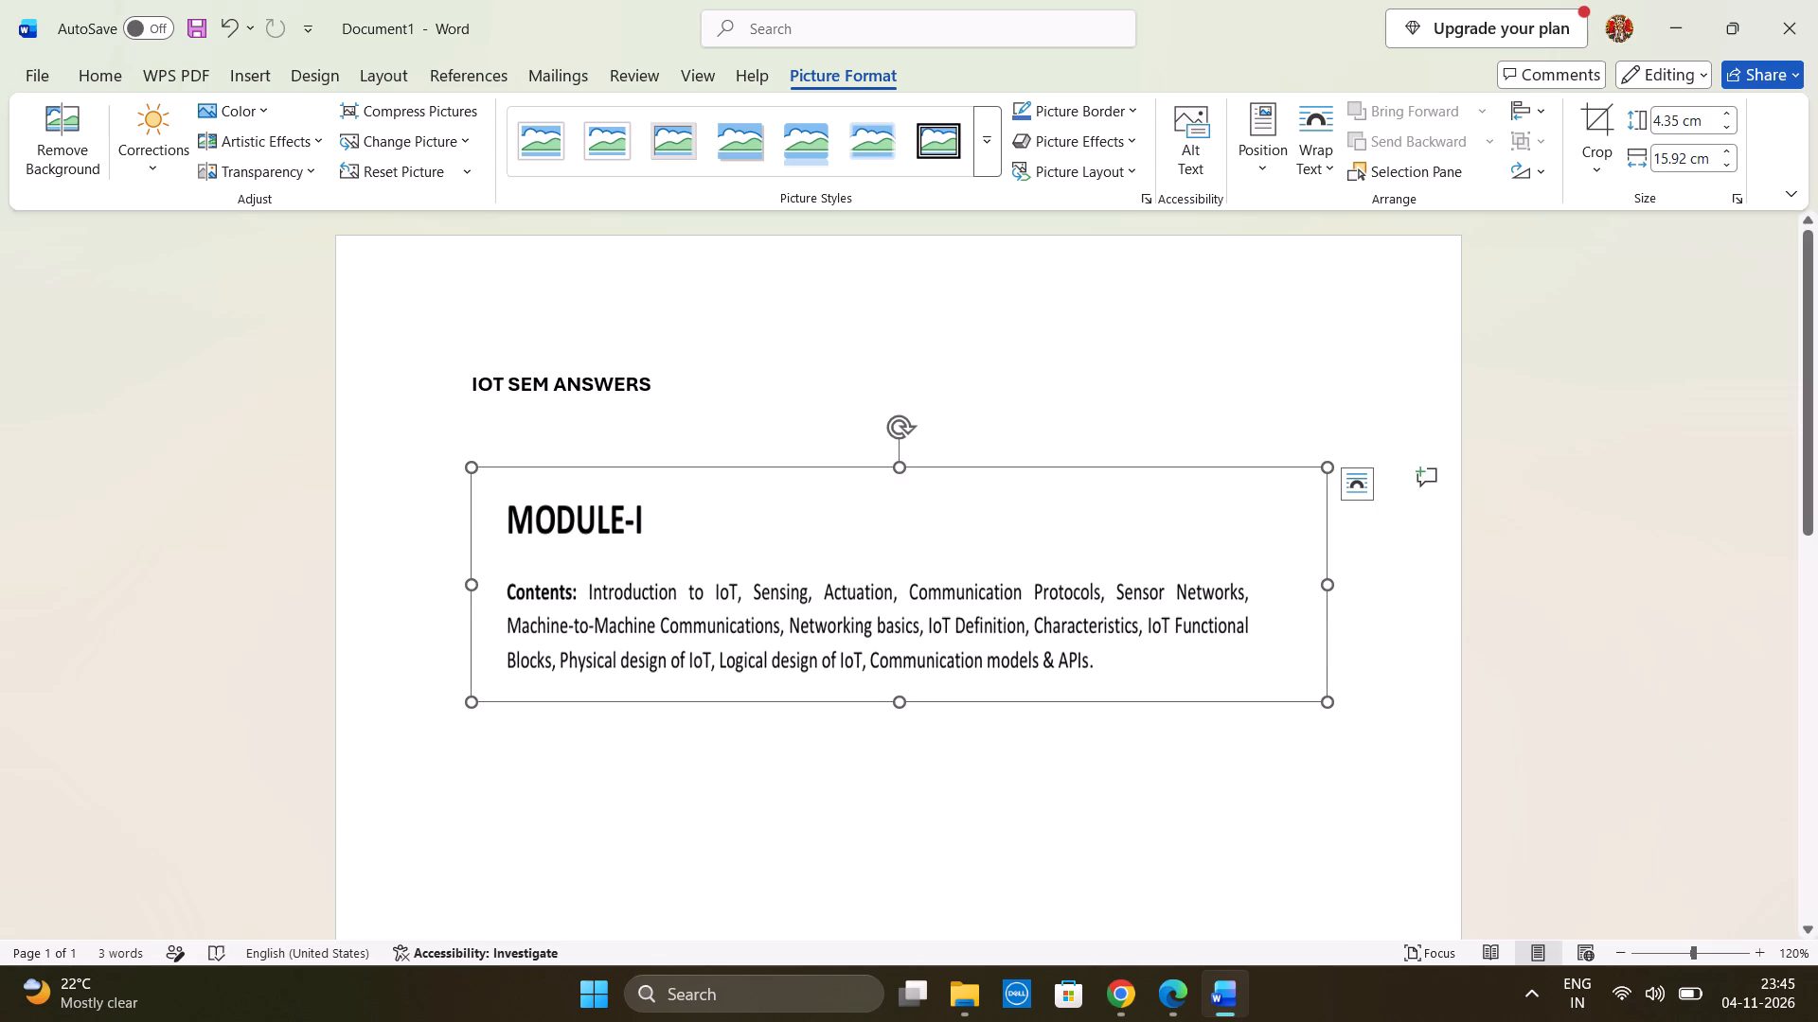
{"action": "left_click_drag", "start_coordinate": [1330, 581], "coordinate": [1369, 581]}
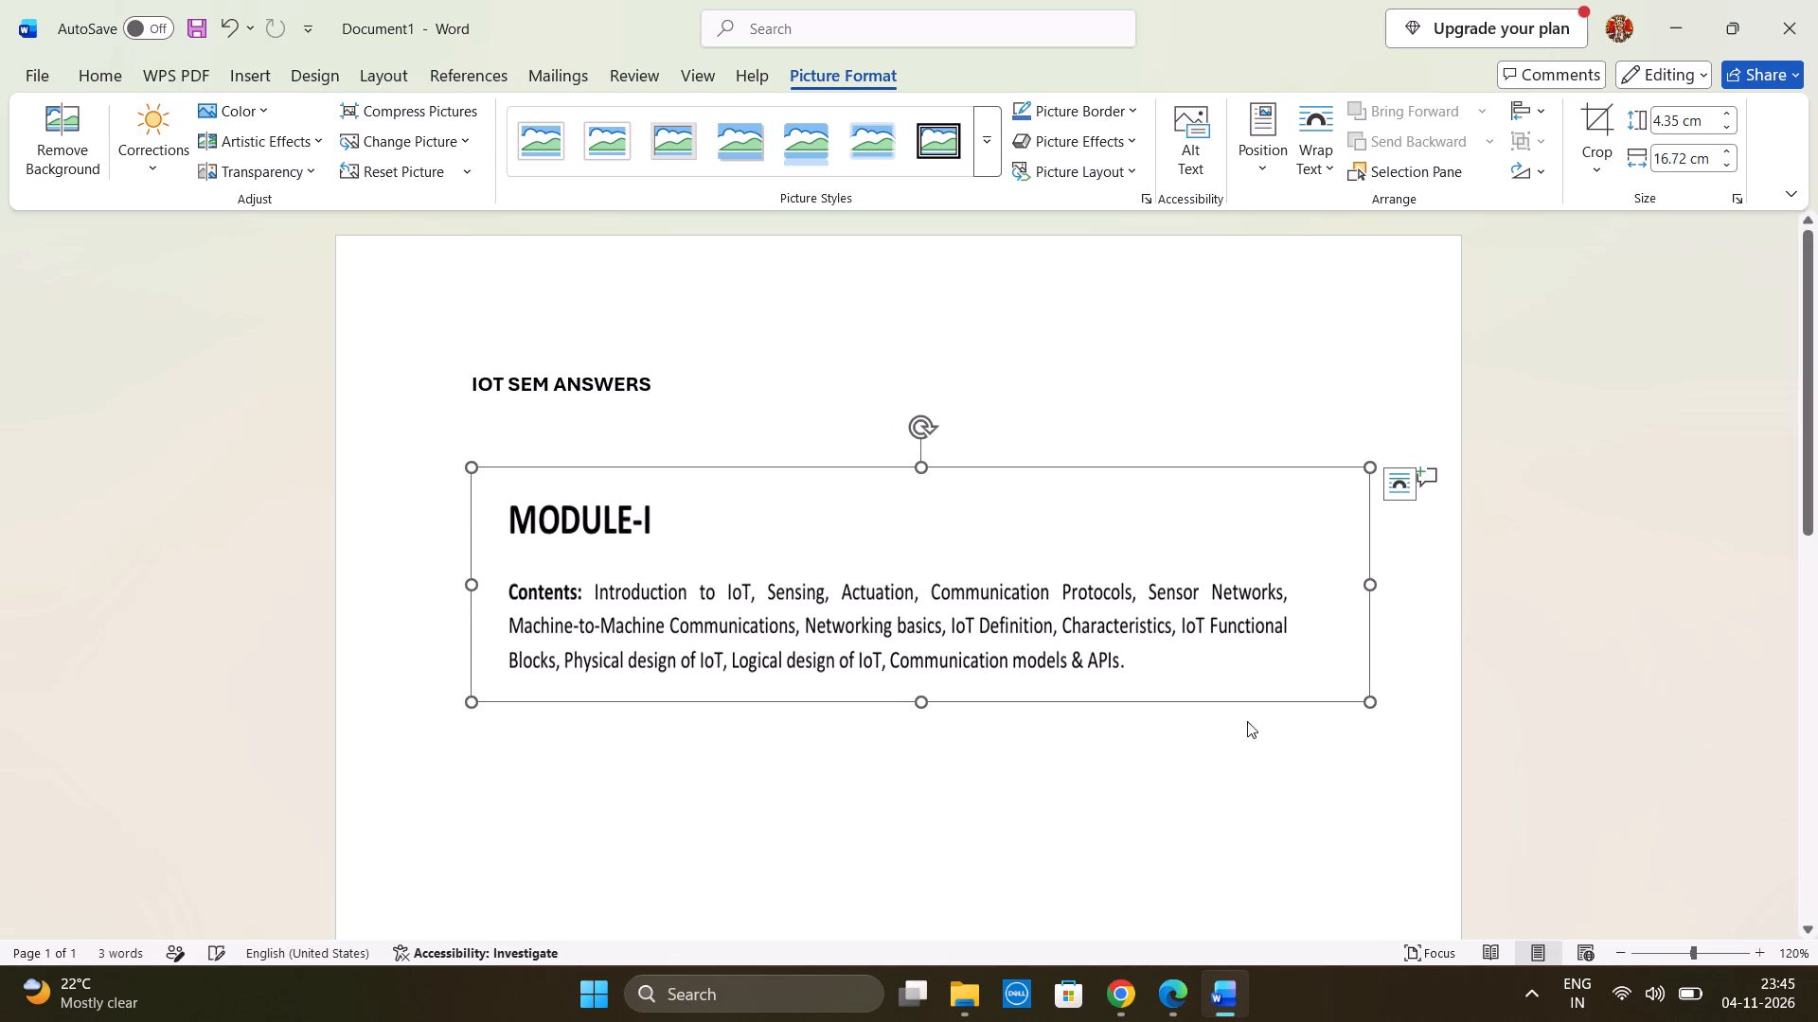
Add an empty line below the MODULE-I contents picture.
{"action": "left_click", "coordinate": [1228, 770]}
{"action": "scroll", "coordinate": [1228, 770], "scroll_direction": "down", "scroll_amount": 1}
{"action": "key", "text": "Return"}
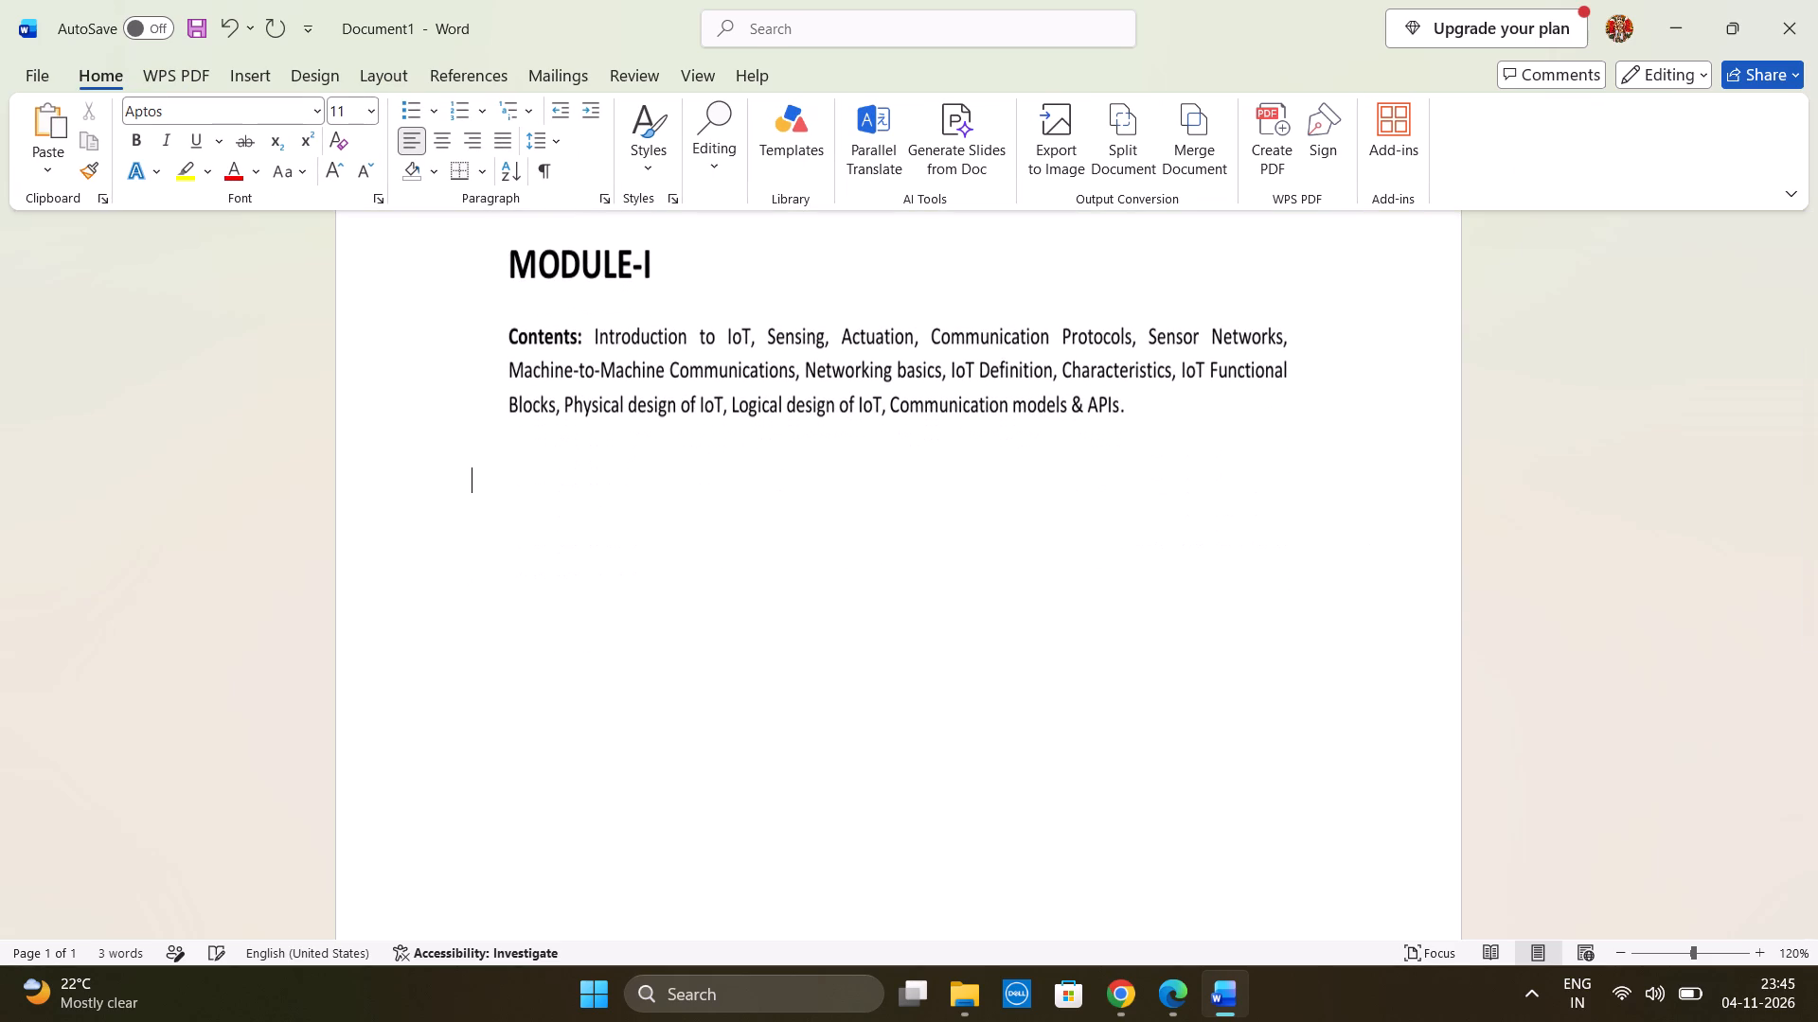
Switch to File Explorer, open the Screenshots folder inside Pictures, and go to its most recent captures.
{"action": "left_click", "coordinate": [966, 985]}
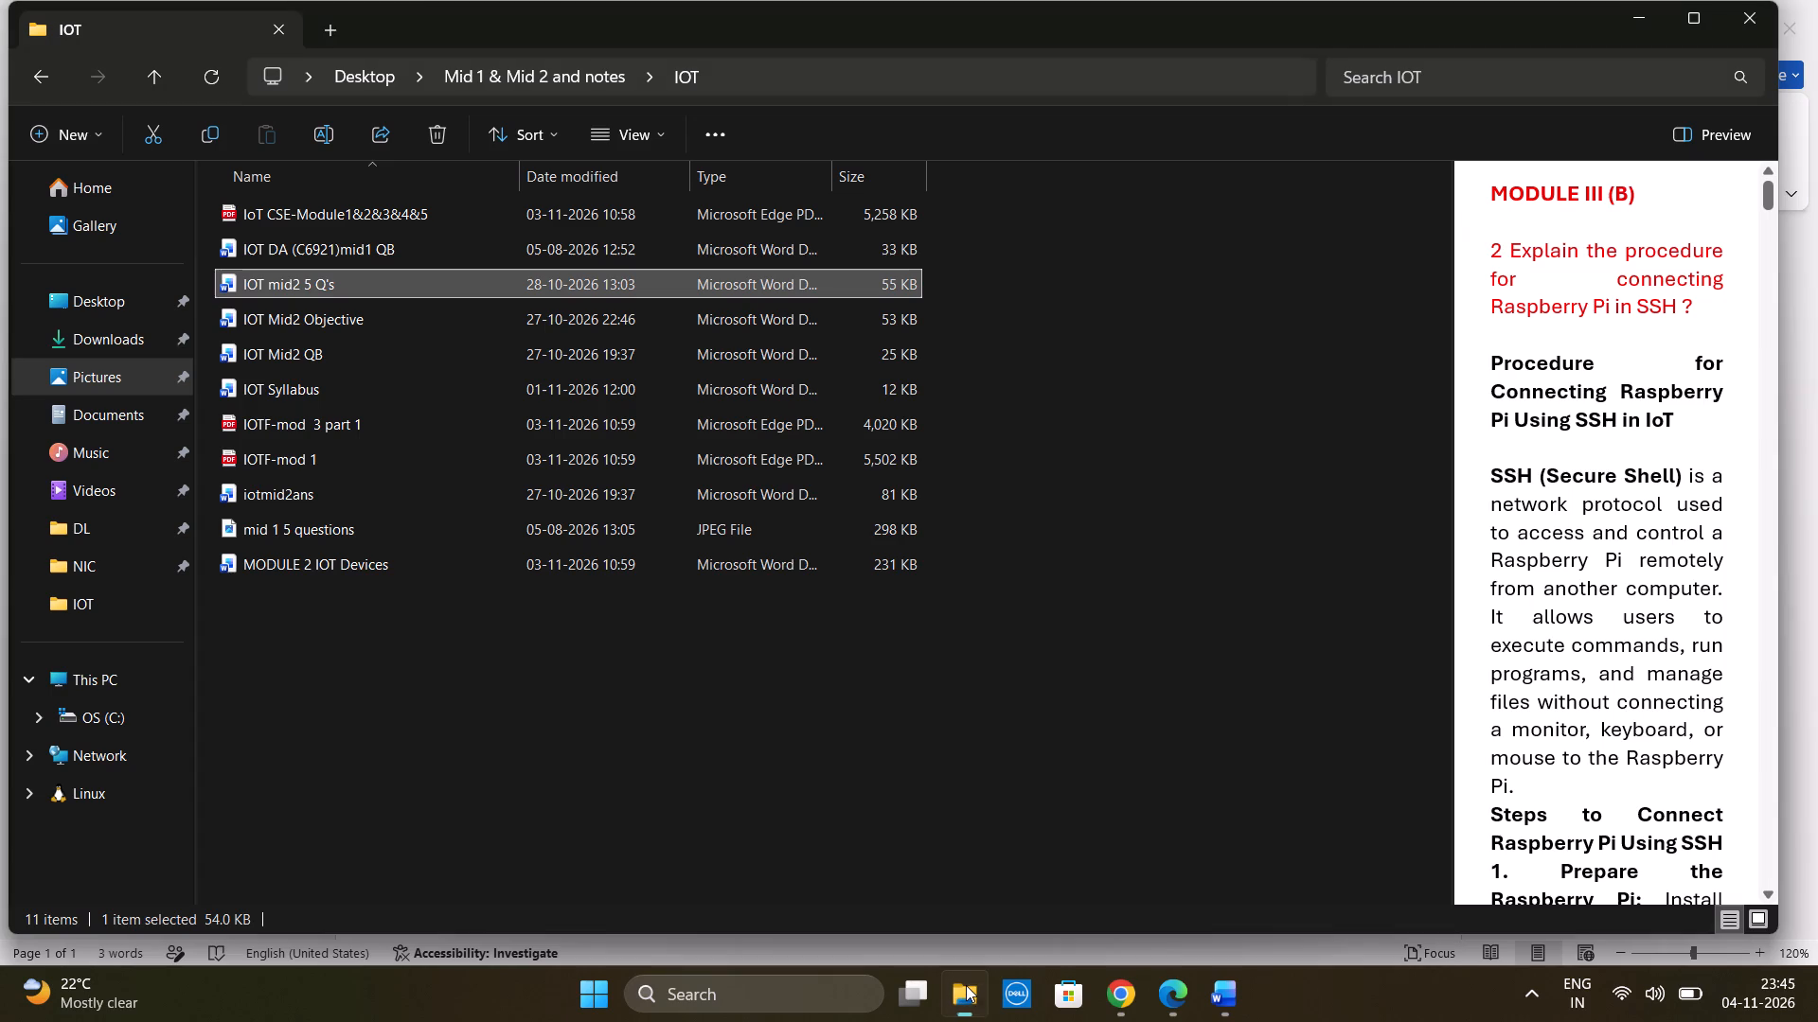
{"action": "left_click", "coordinate": [105, 382]}
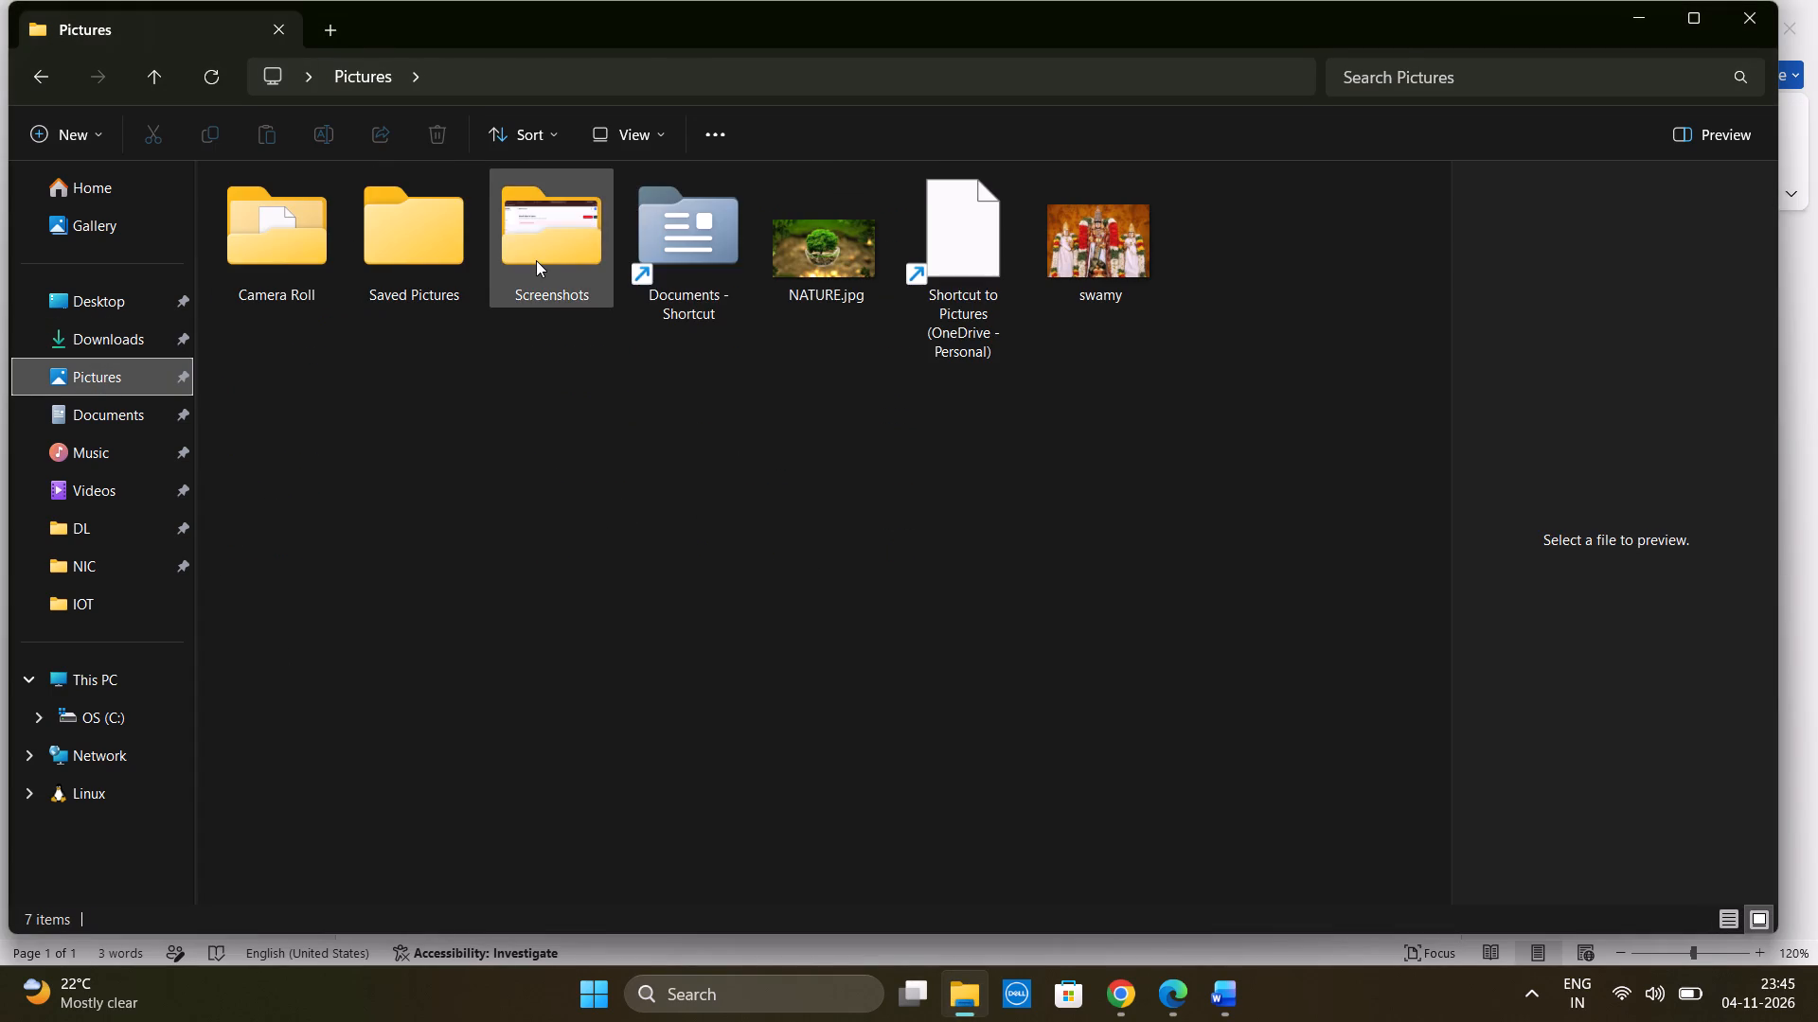
{"action": "double_click", "coordinate": [536, 260]}
{"action": "scroll", "coordinate": [1449, 548], "scroll_direction": "down", "scroll_amount": 4, "text": "ctrl"}
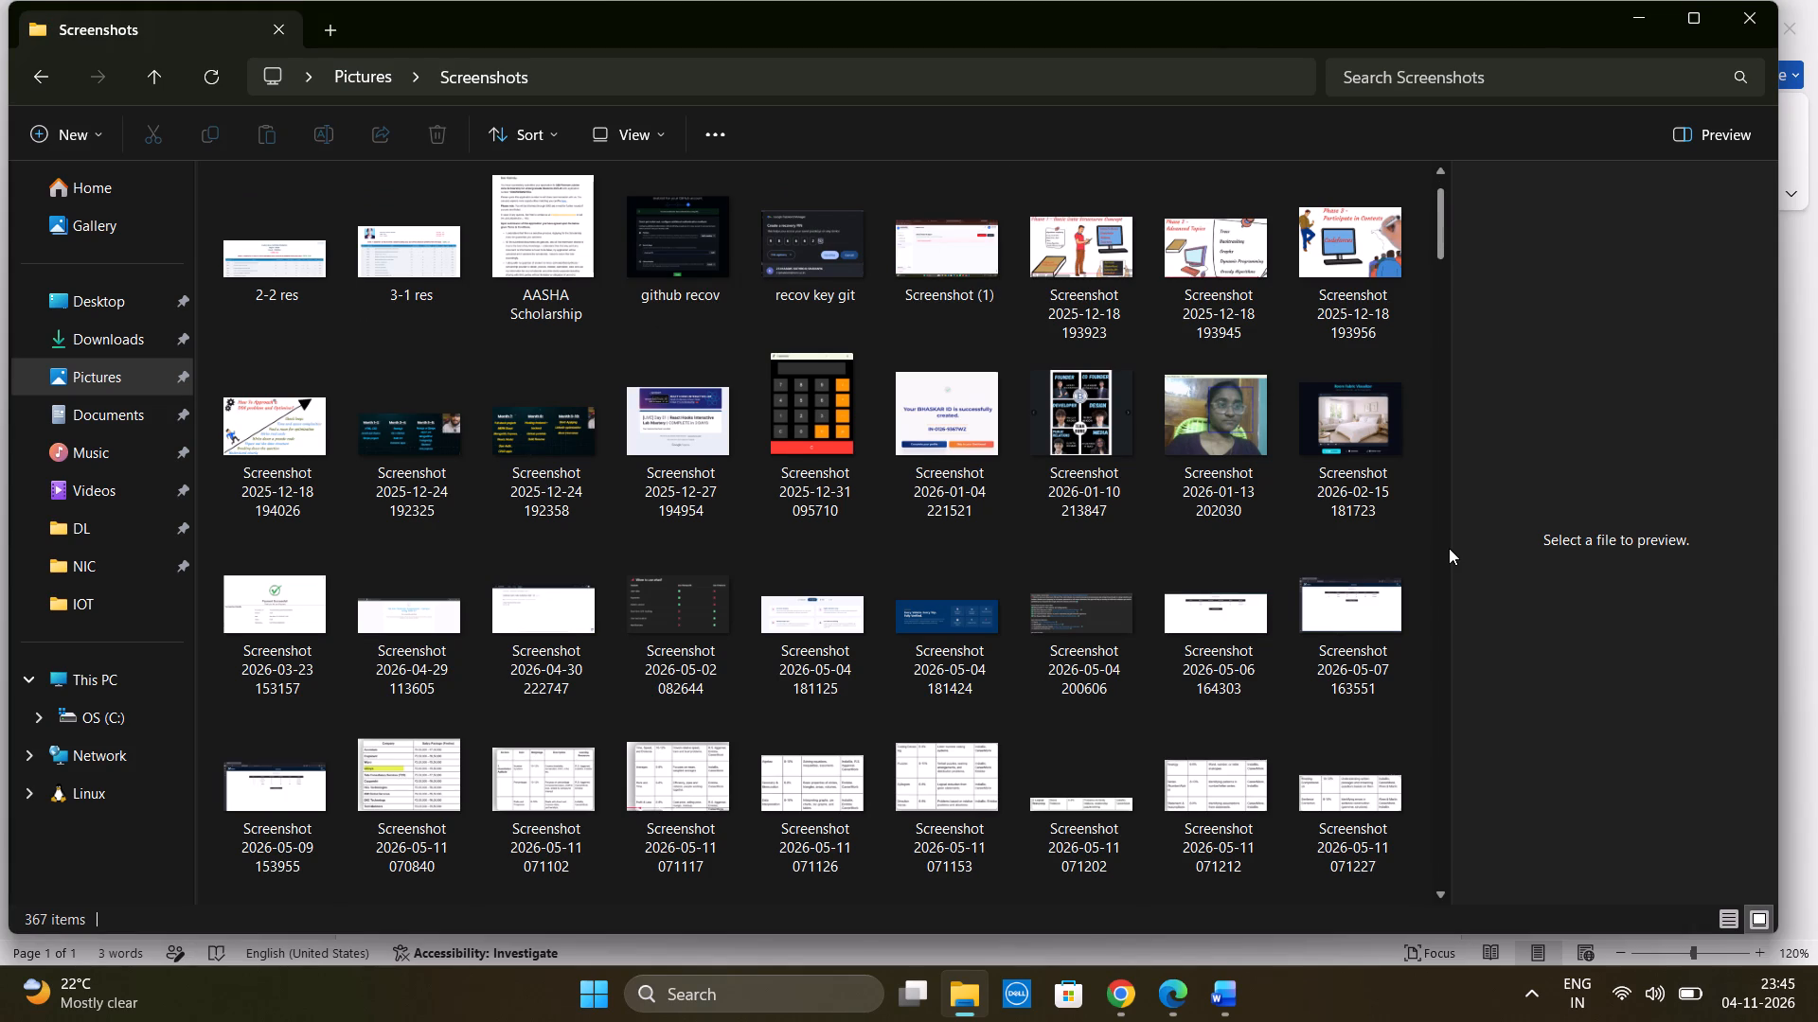
{"action": "scroll", "coordinate": [1449, 548], "scroll_direction": "down", "scroll_amount": 1, "text": "ctrl"}
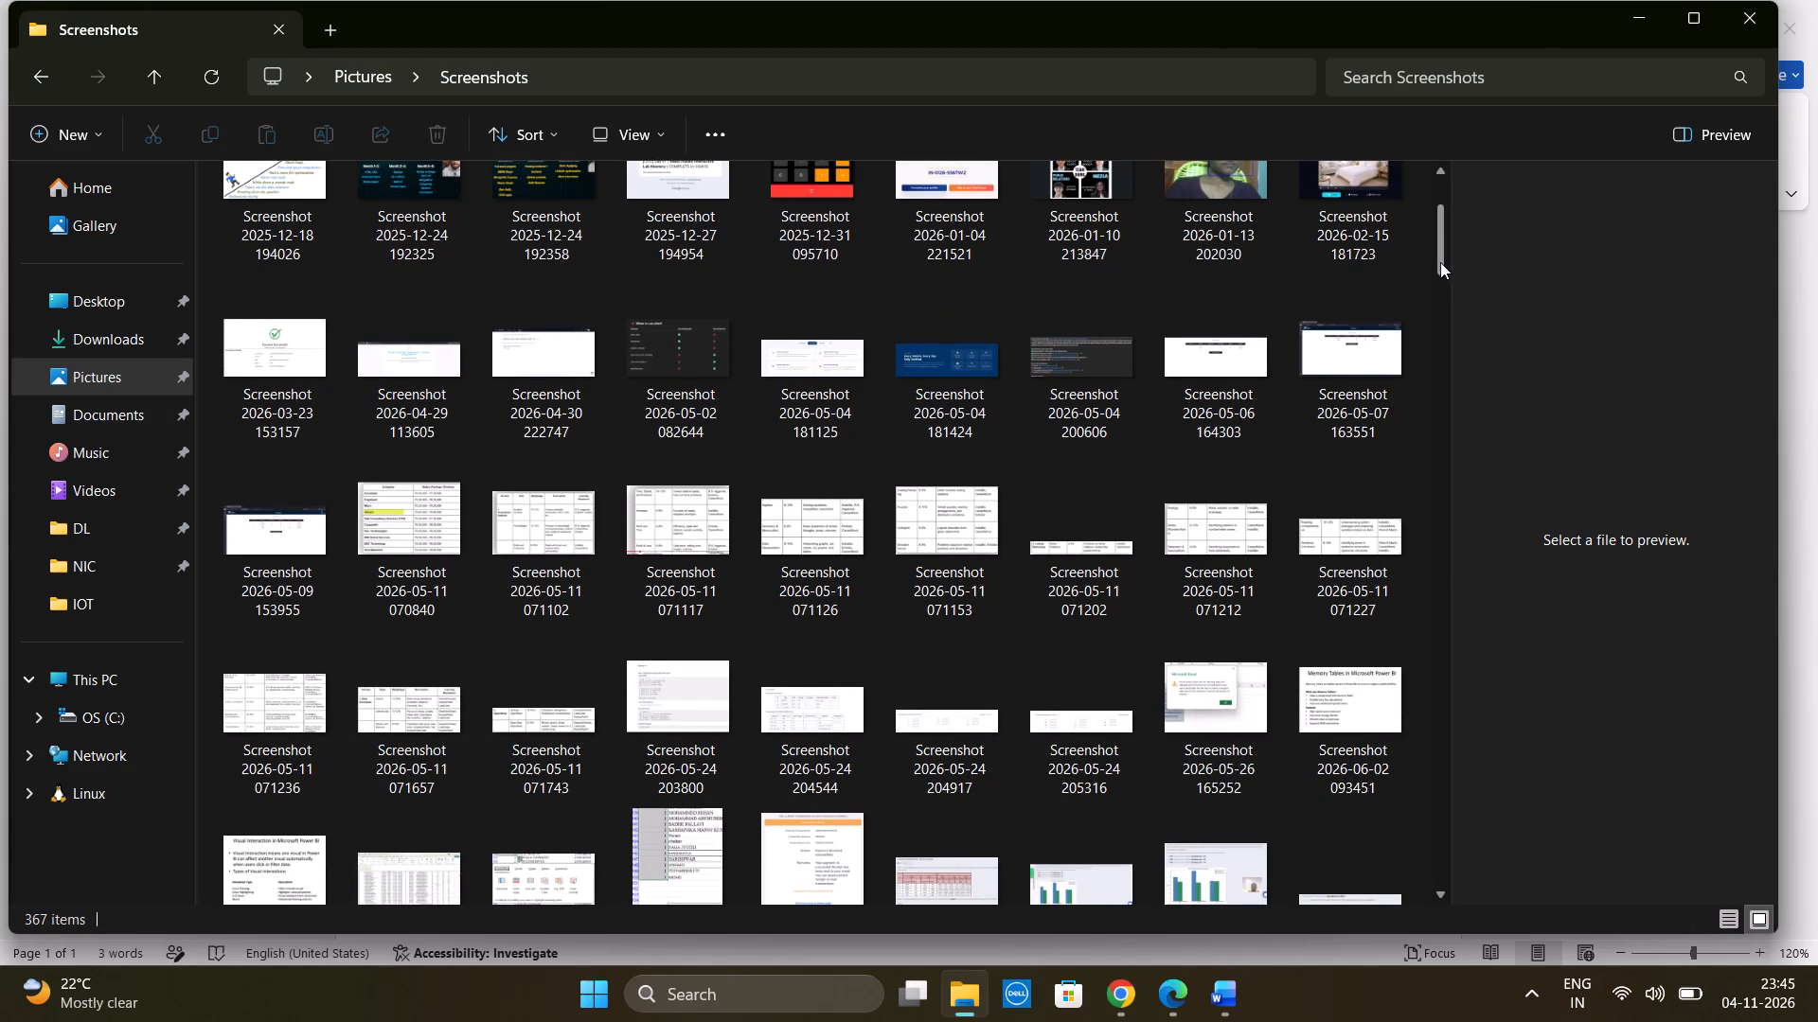
{"action": "left_click", "coordinate": [1438, 259]}
{"action": "left_click_drag", "start_coordinate": [1438, 259], "coordinate": [1431, 975]}
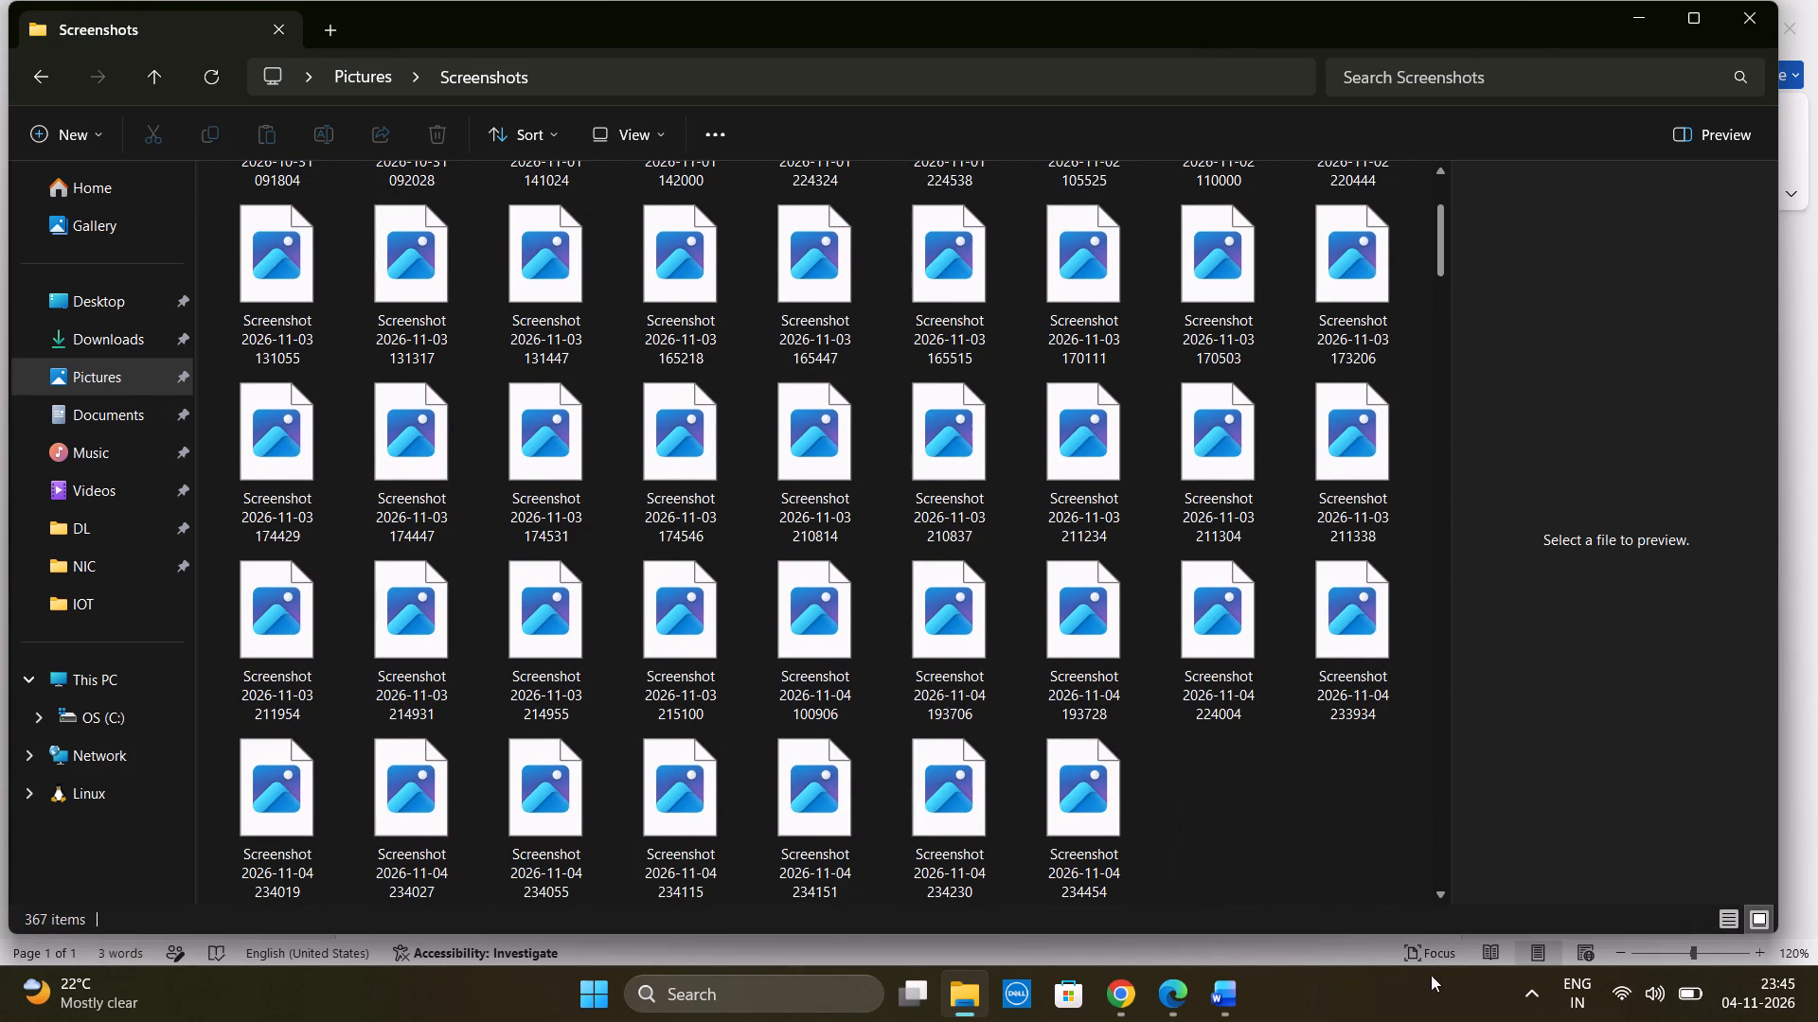
{"action": "left_click_drag", "start_coordinate": [1431, 975], "coordinate": [1430, 1013]}
{"action": "scroll", "coordinate": [1119, 748], "scroll_direction": "down", "scroll_amount": 18}
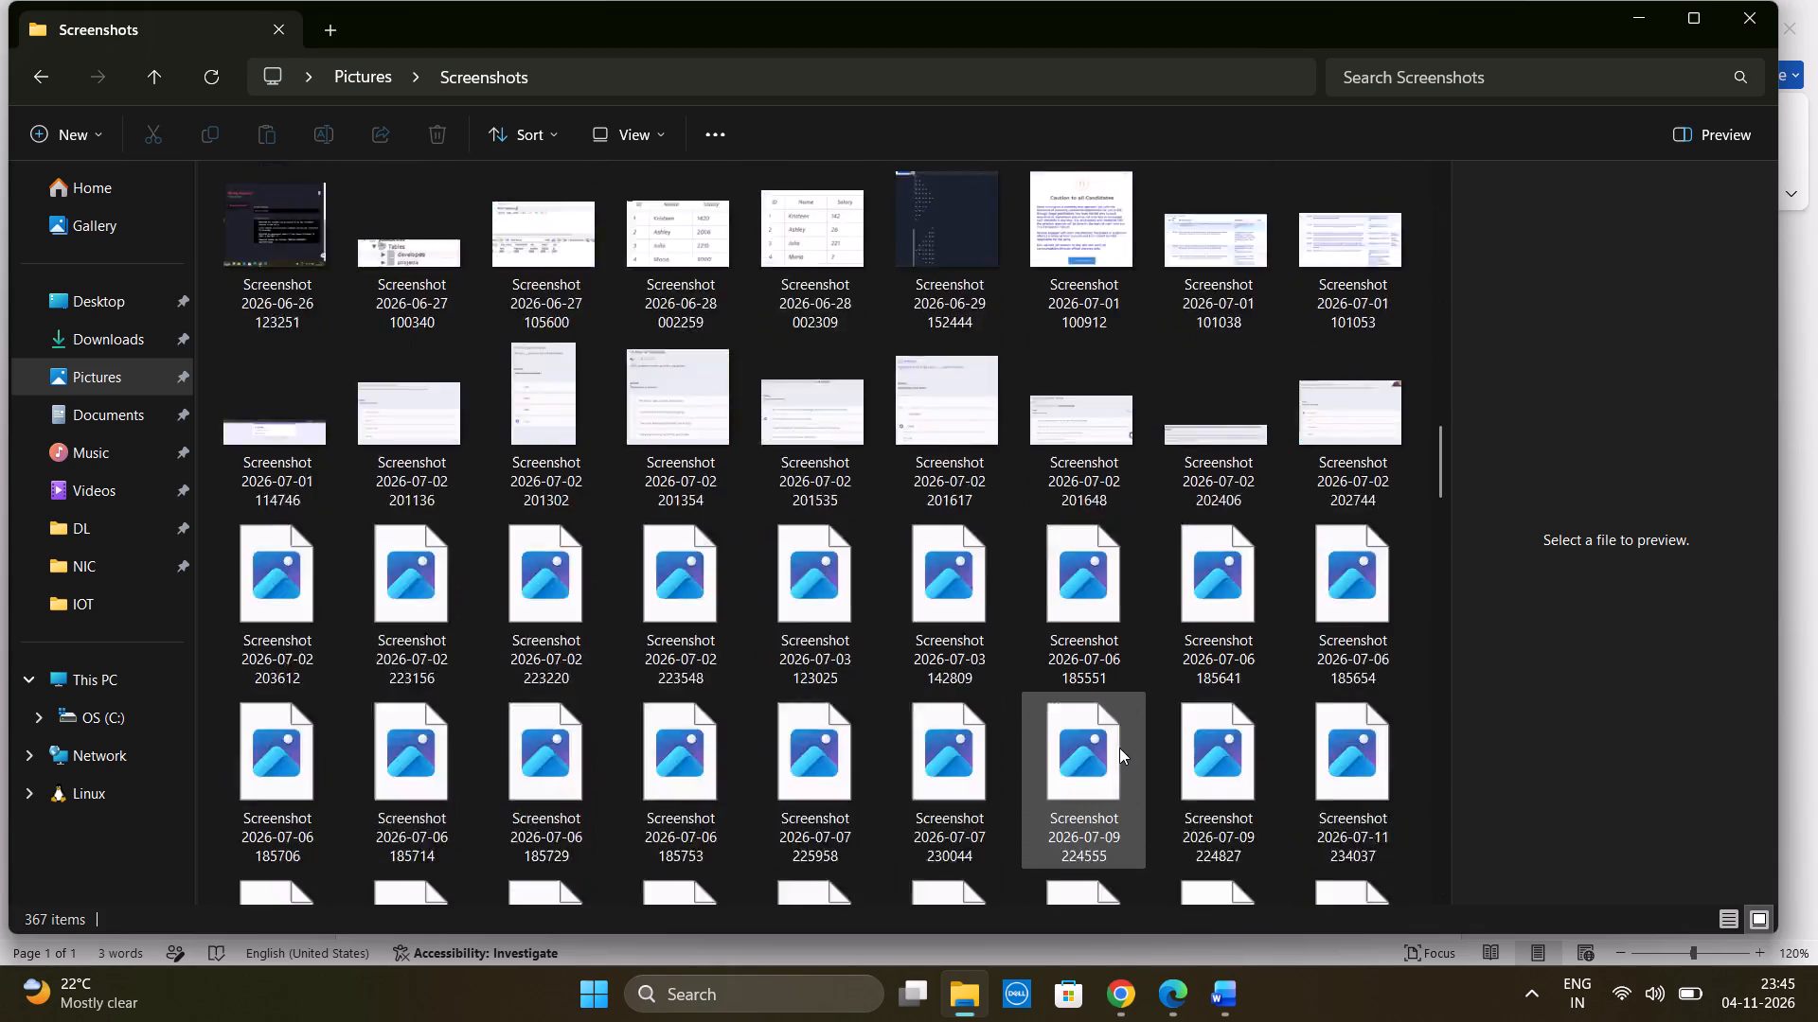
{"action": "scroll", "coordinate": [1119, 748], "scroll_direction": "down", "scroll_amount": 20}
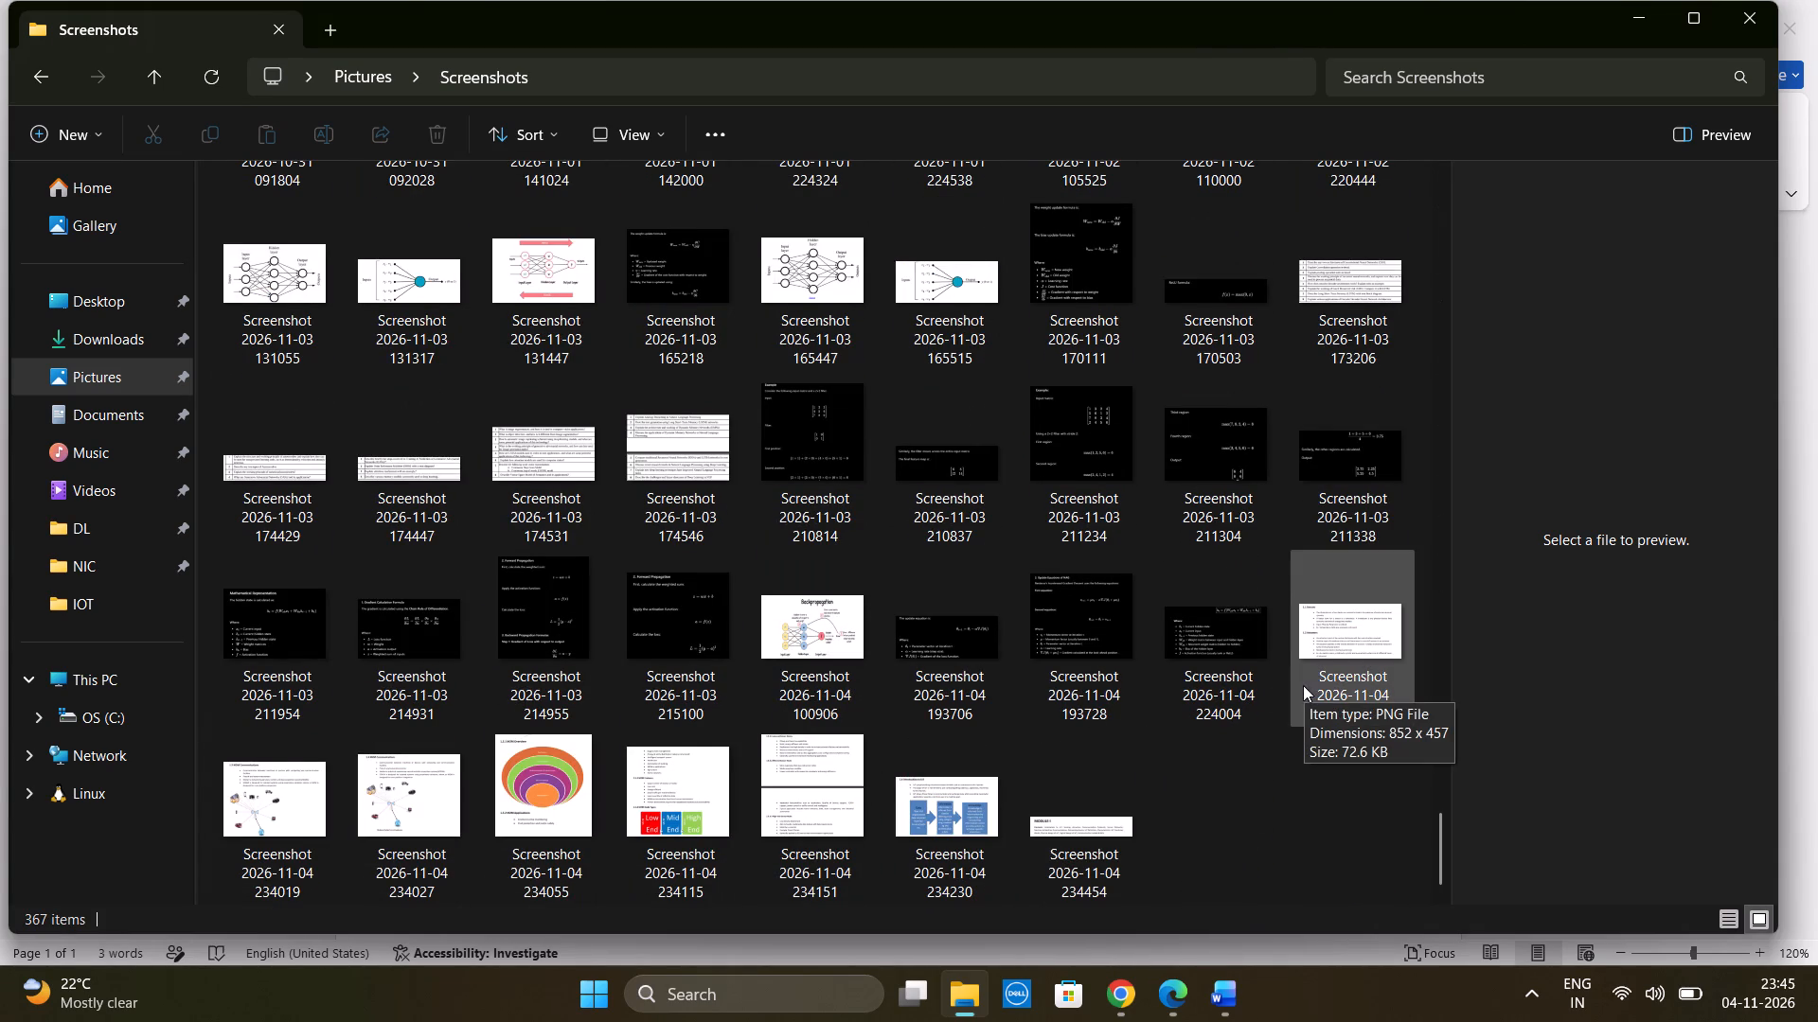
{"action": "left_click", "coordinate": [1417, 645]}
{"action": "left_click", "coordinate": [1361, 639]}
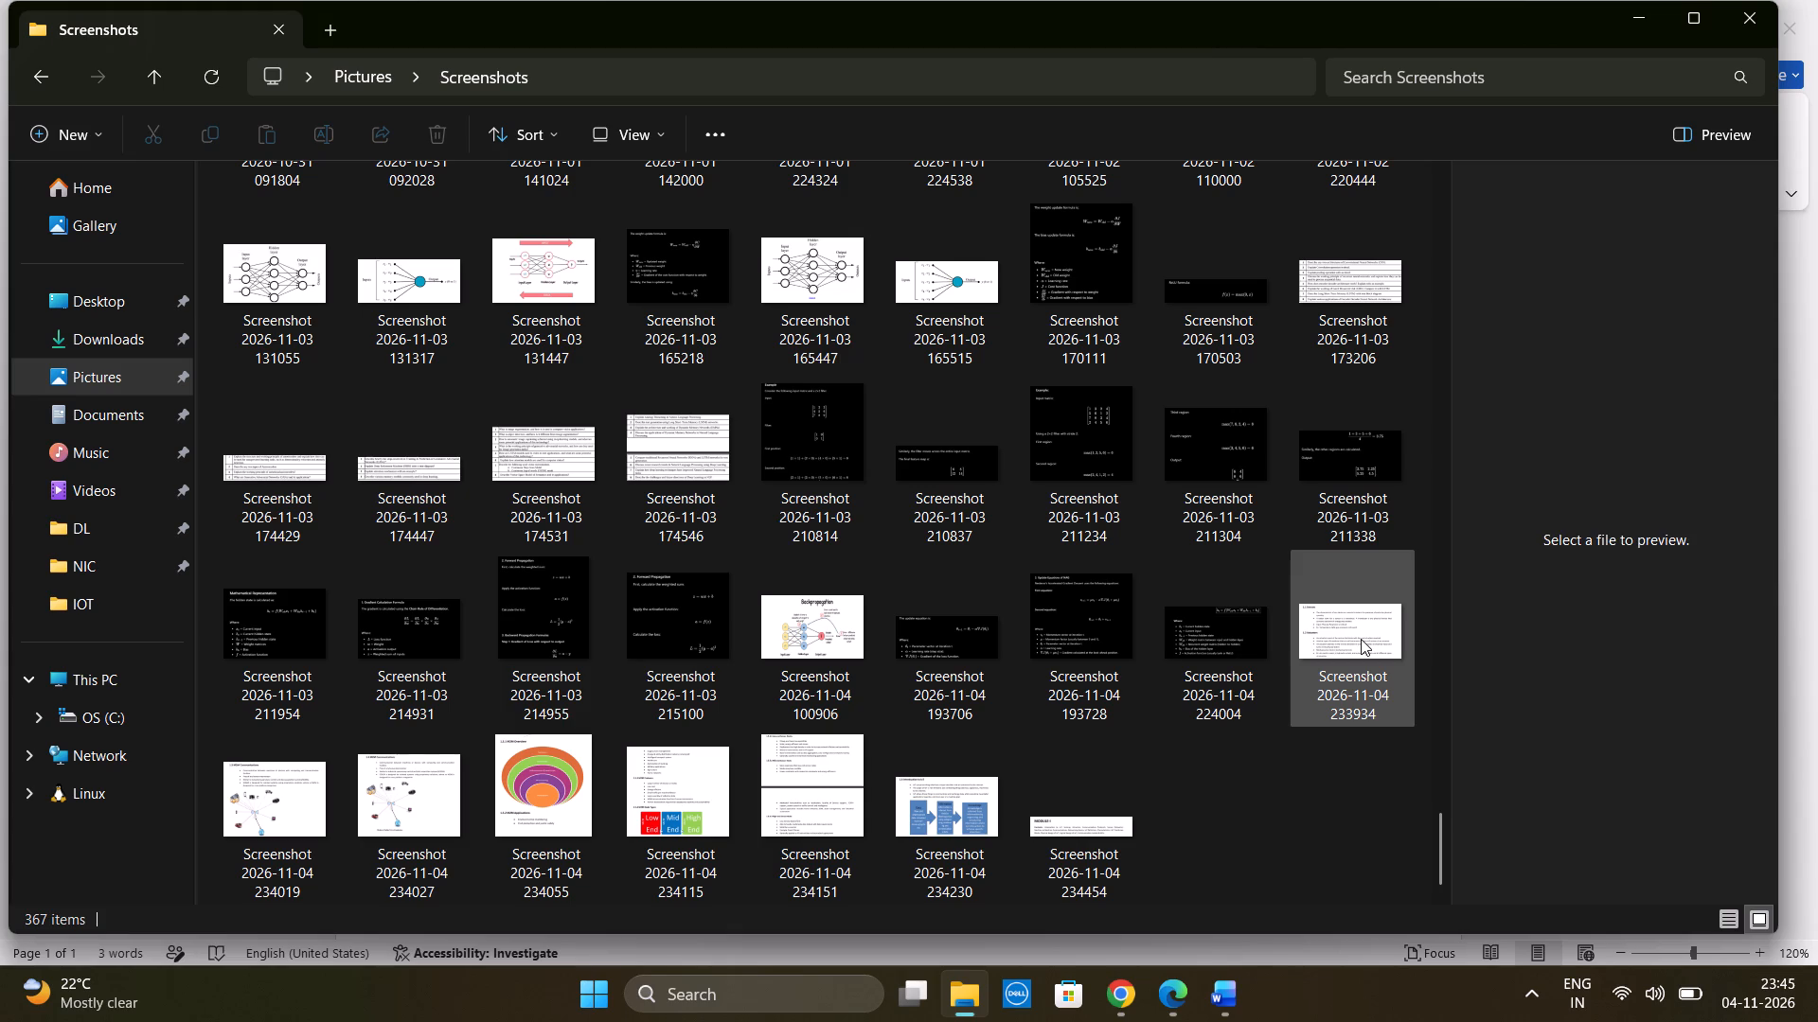
{"action": "right_click", "coordinate": [1361, 639]}
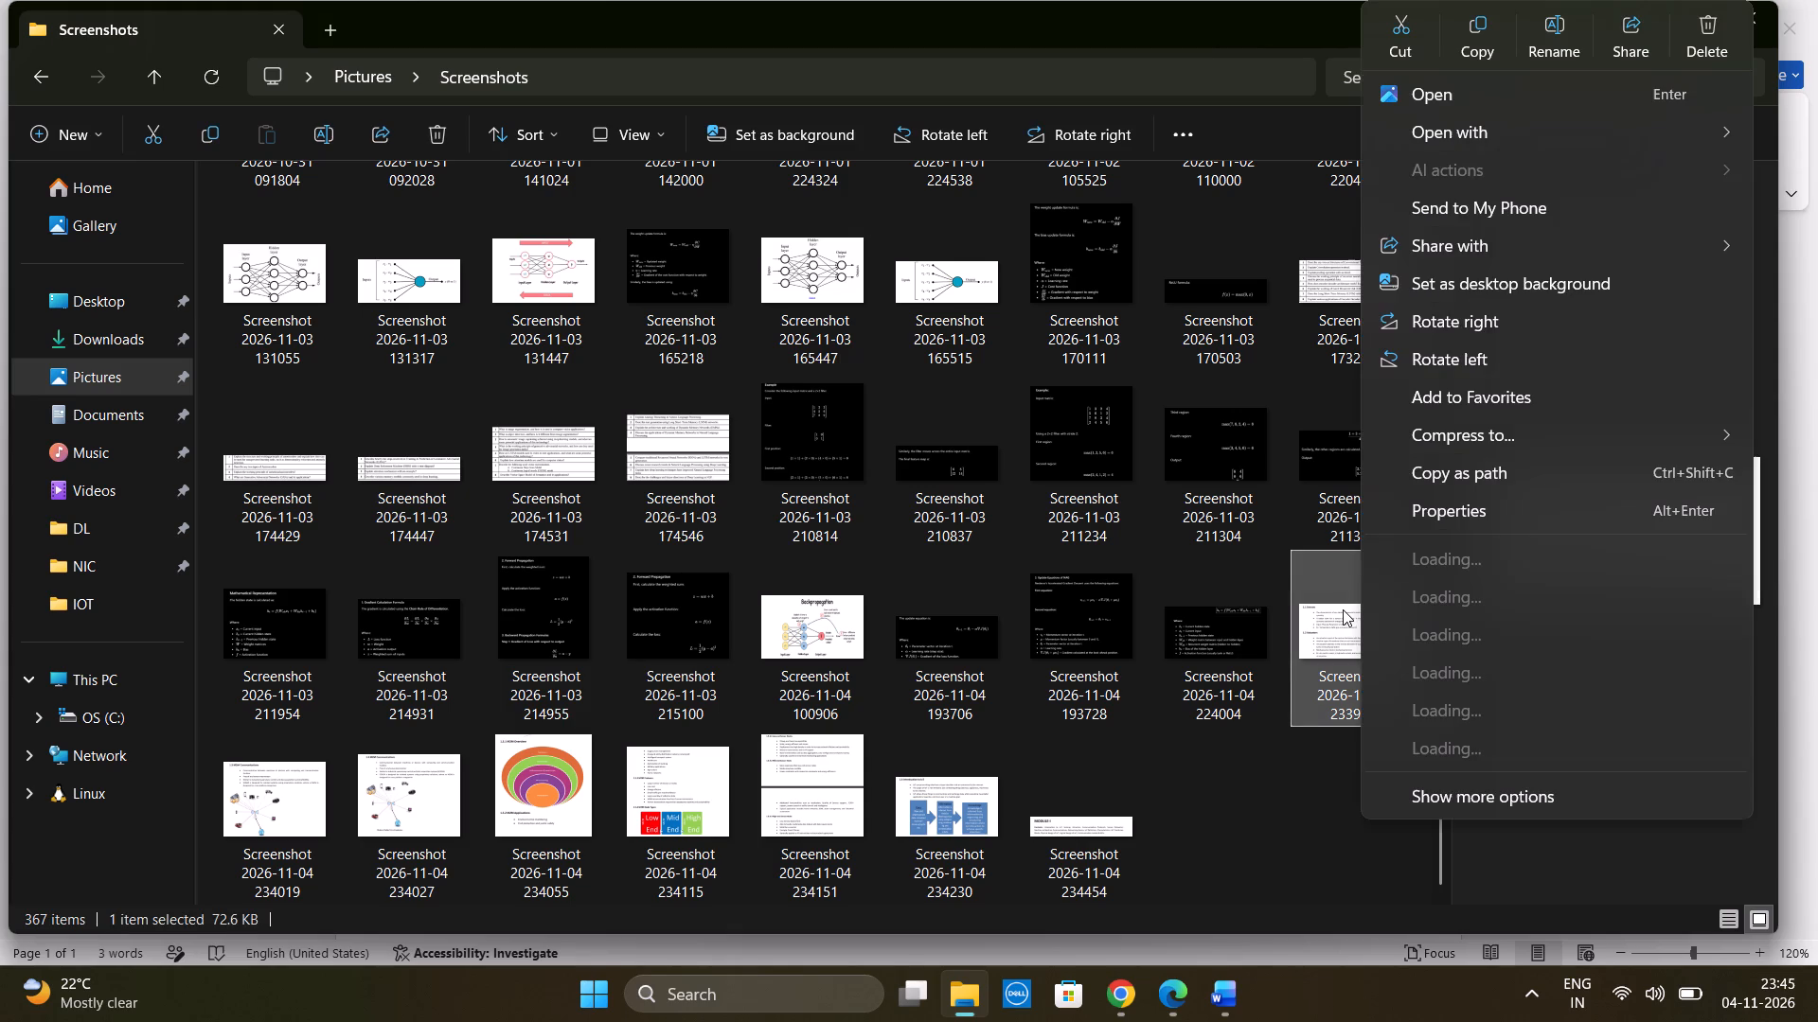
{"action": "left_click", "coordinate": [1480, 28]}
{"action": "left_click", "coordinate": [1234, 979]}
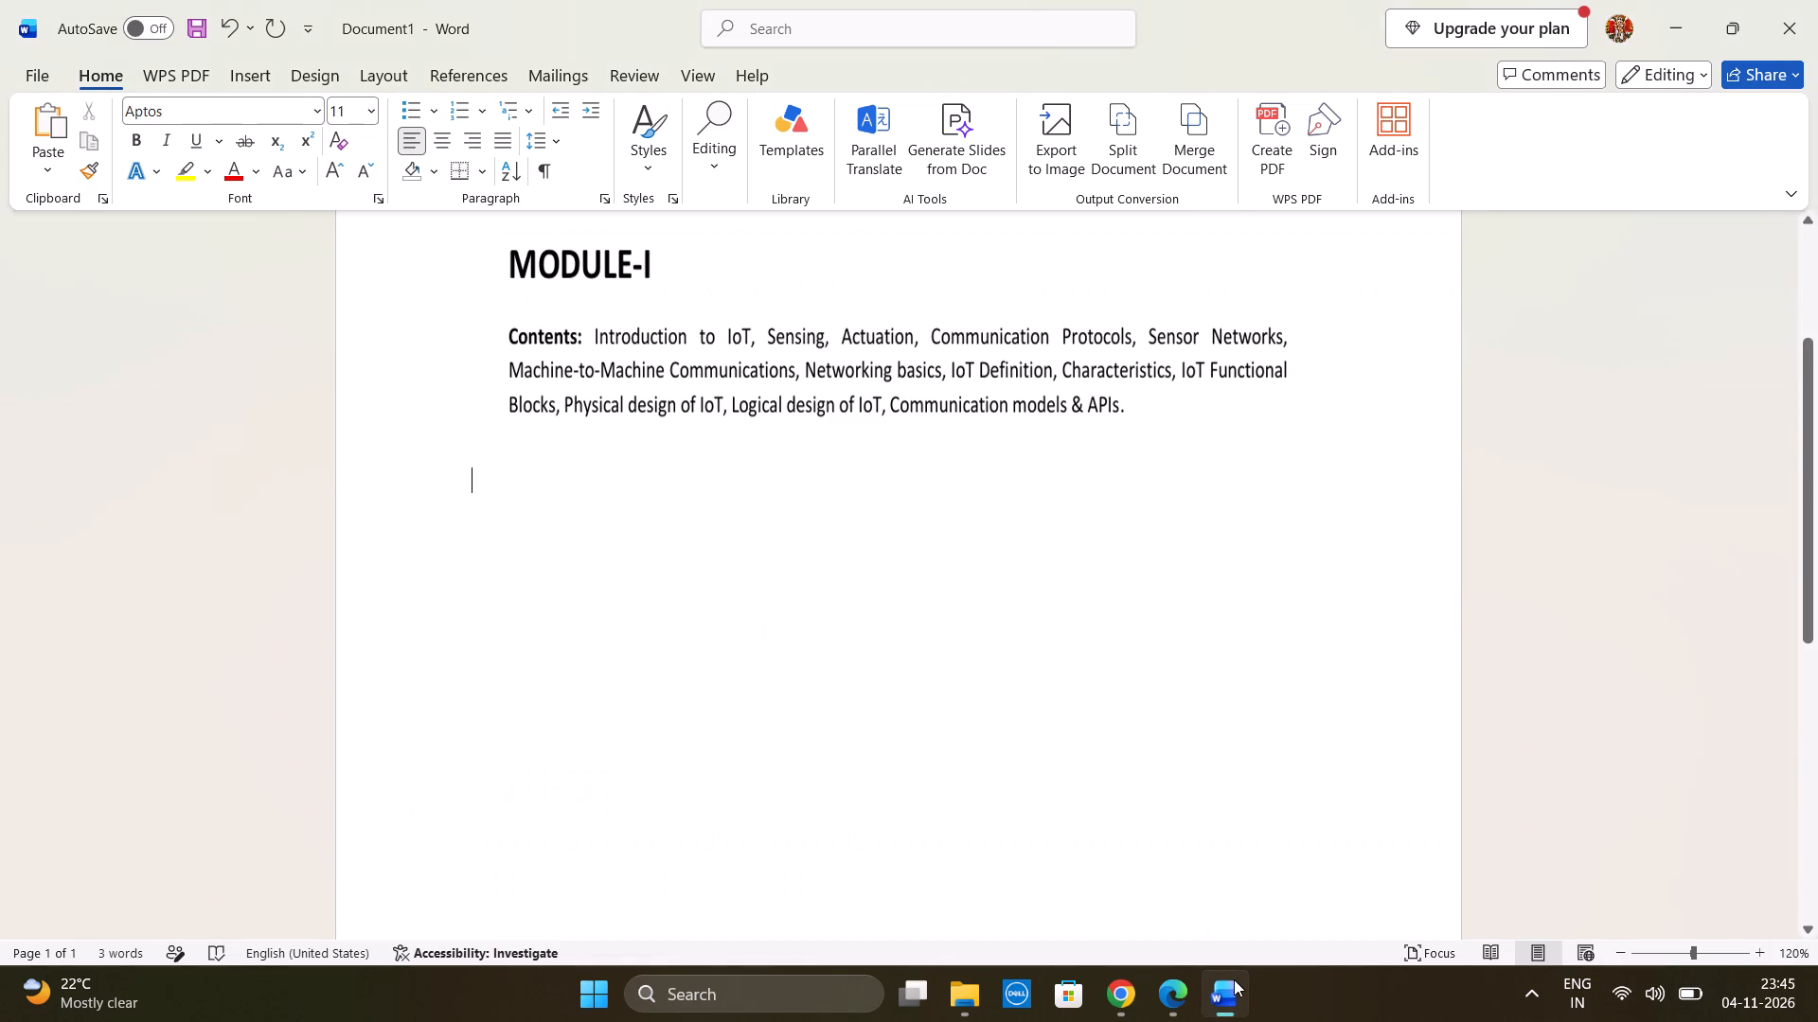
{"action": "key", "text": "ctrl+v"}
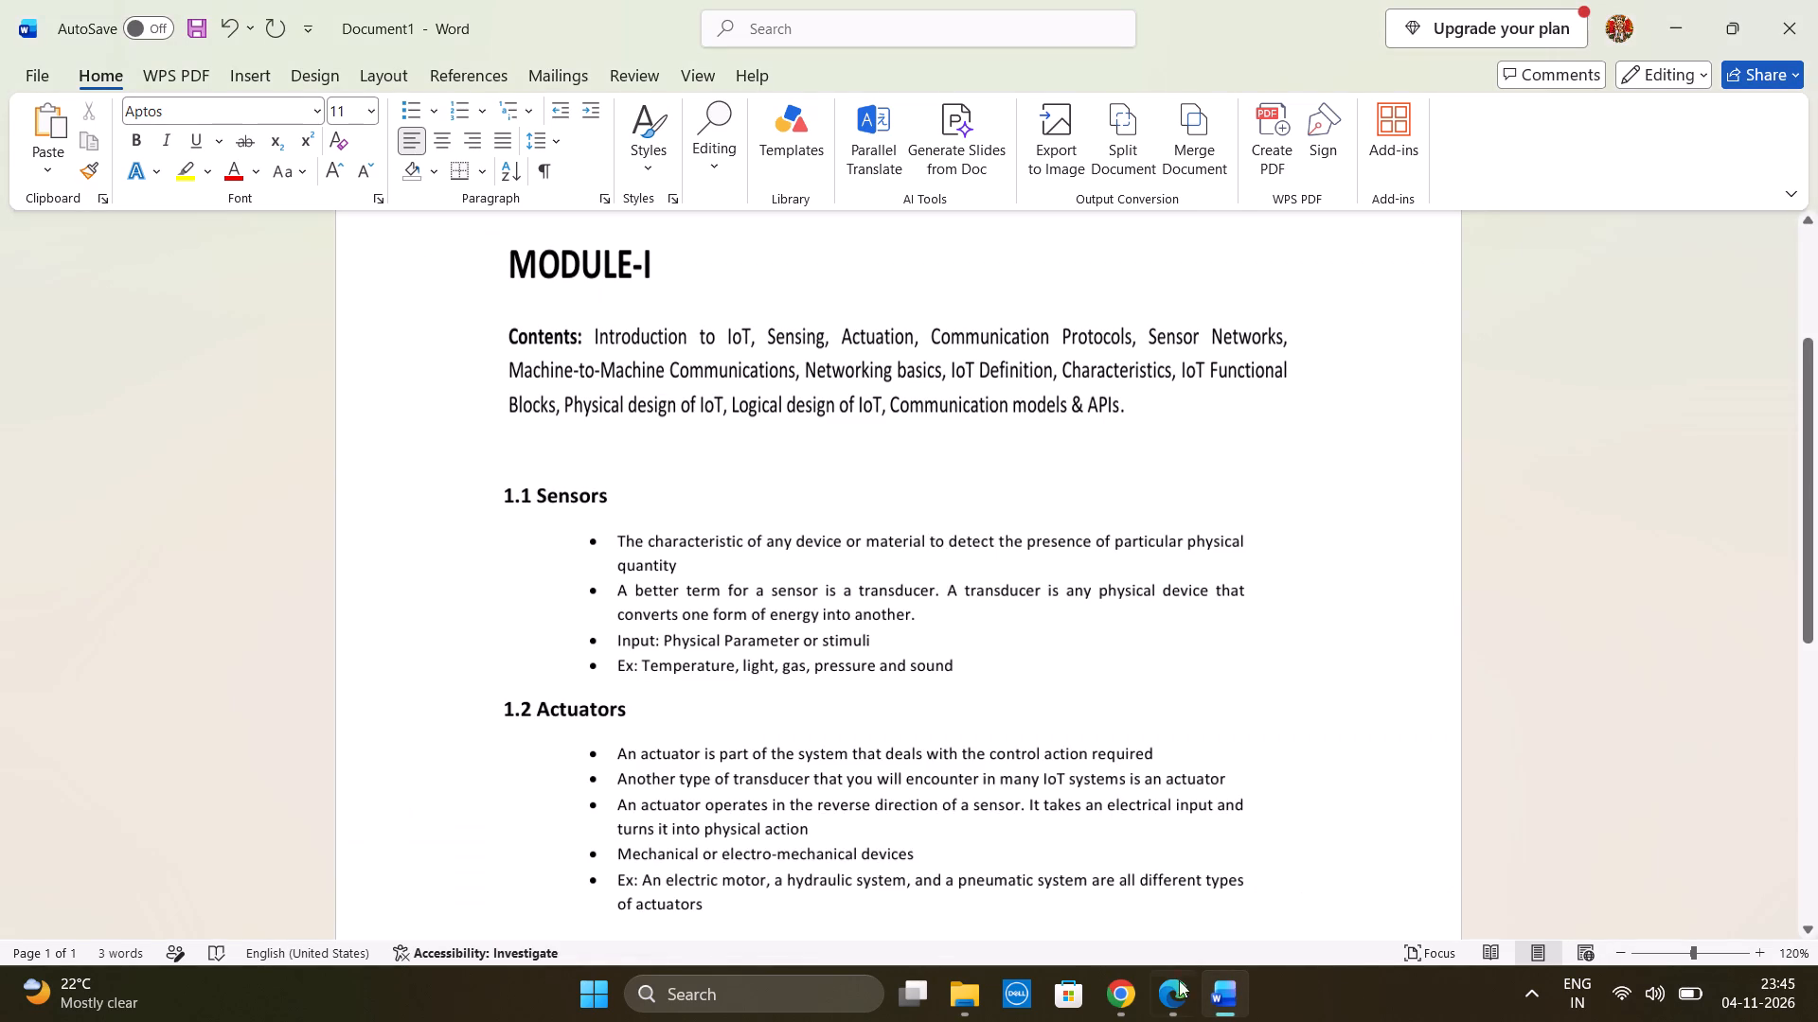
Arrange the Word document and the Screenshots folder side by side.
{"action": "left_click", "coordinate": [1644, 73]}
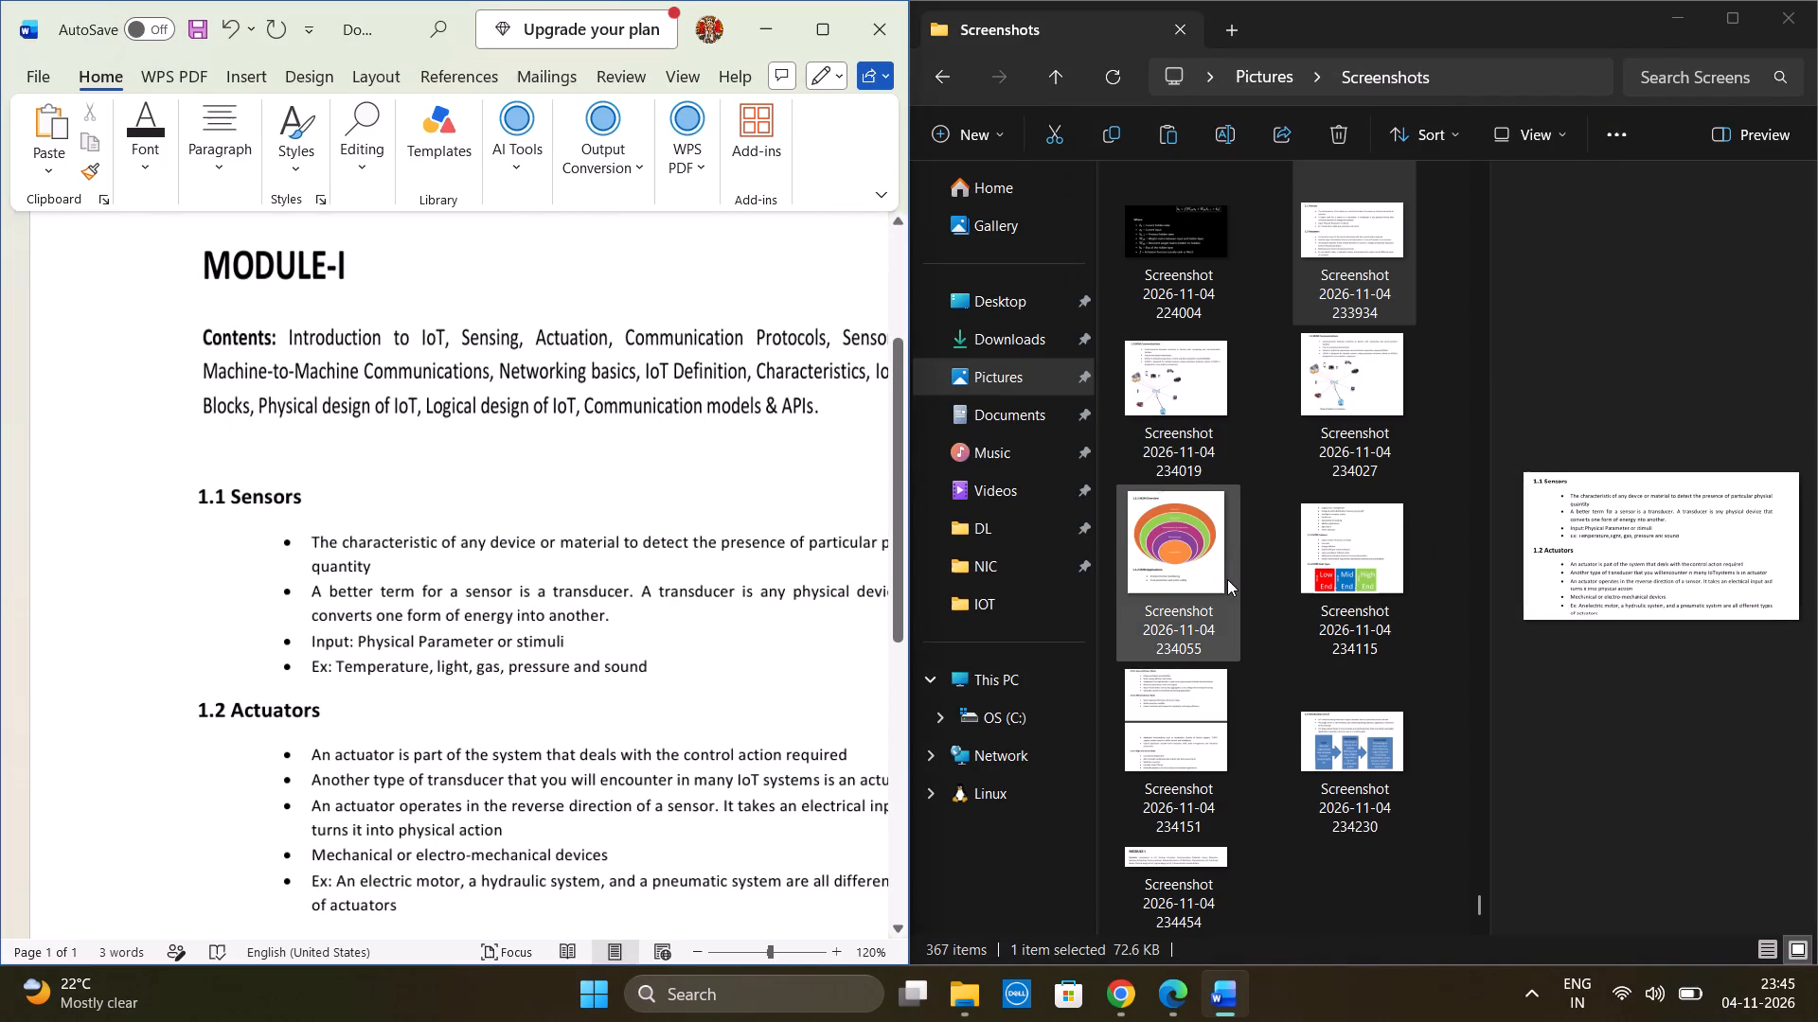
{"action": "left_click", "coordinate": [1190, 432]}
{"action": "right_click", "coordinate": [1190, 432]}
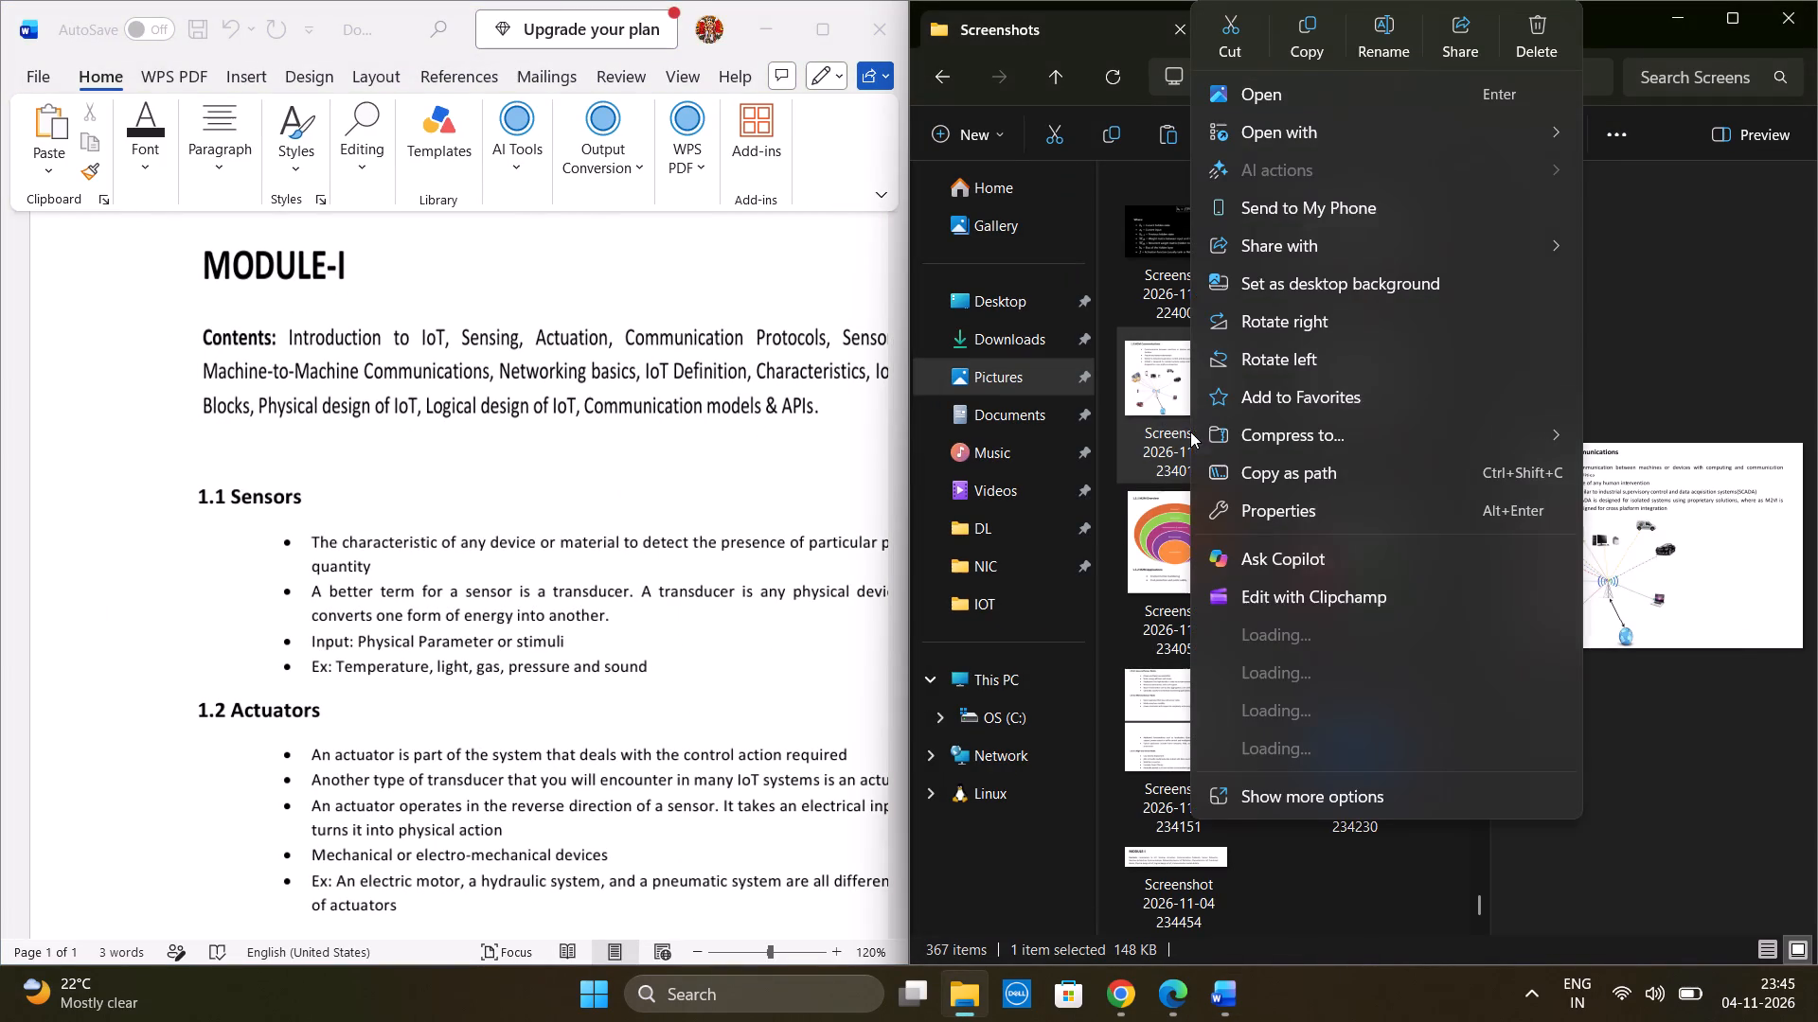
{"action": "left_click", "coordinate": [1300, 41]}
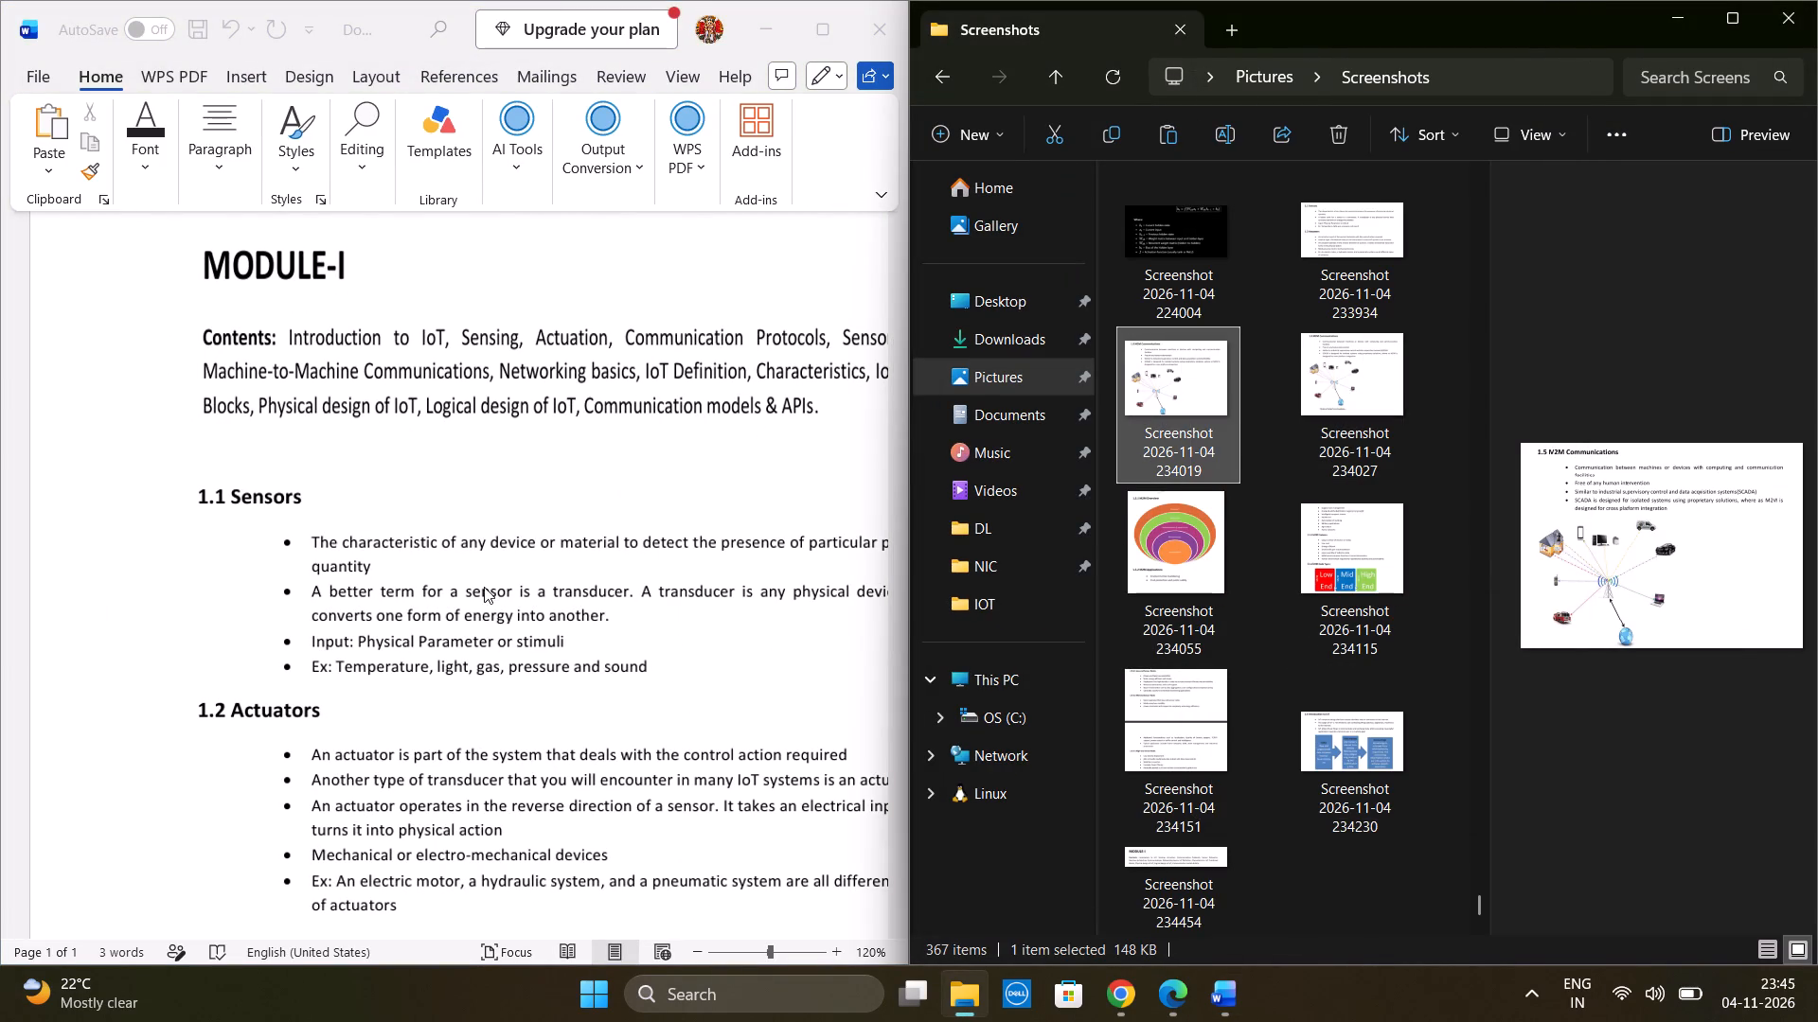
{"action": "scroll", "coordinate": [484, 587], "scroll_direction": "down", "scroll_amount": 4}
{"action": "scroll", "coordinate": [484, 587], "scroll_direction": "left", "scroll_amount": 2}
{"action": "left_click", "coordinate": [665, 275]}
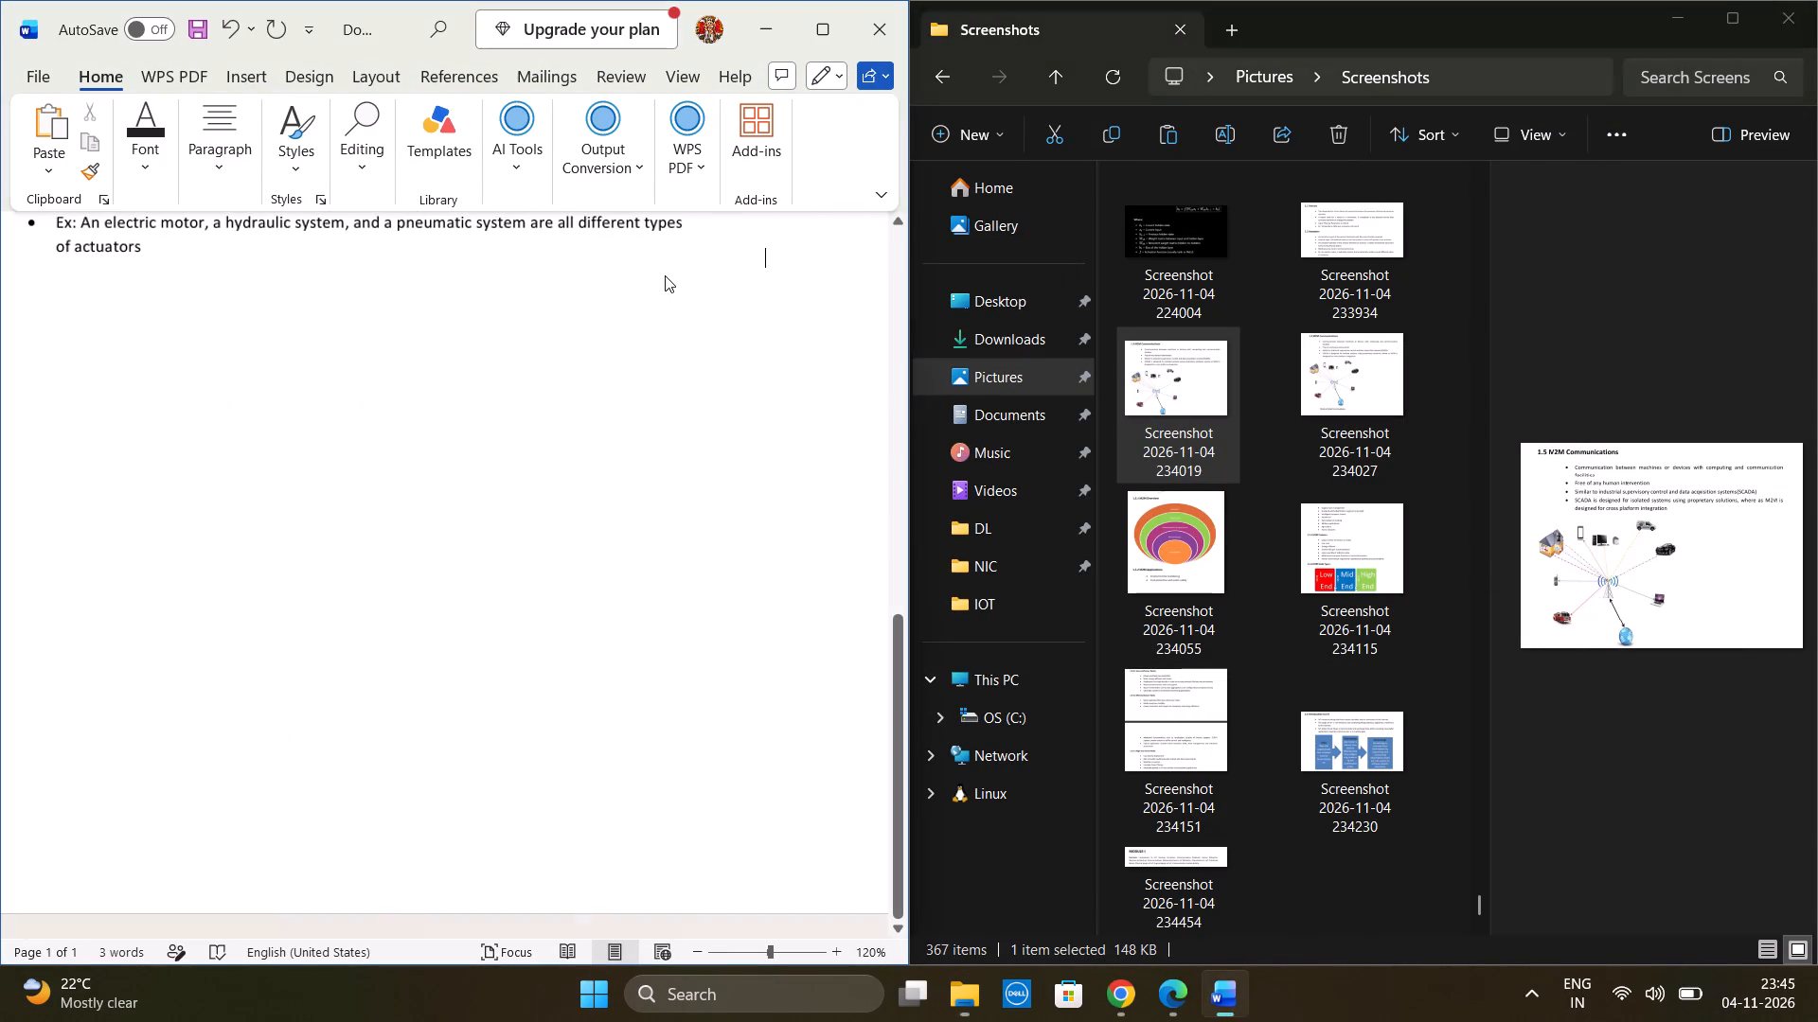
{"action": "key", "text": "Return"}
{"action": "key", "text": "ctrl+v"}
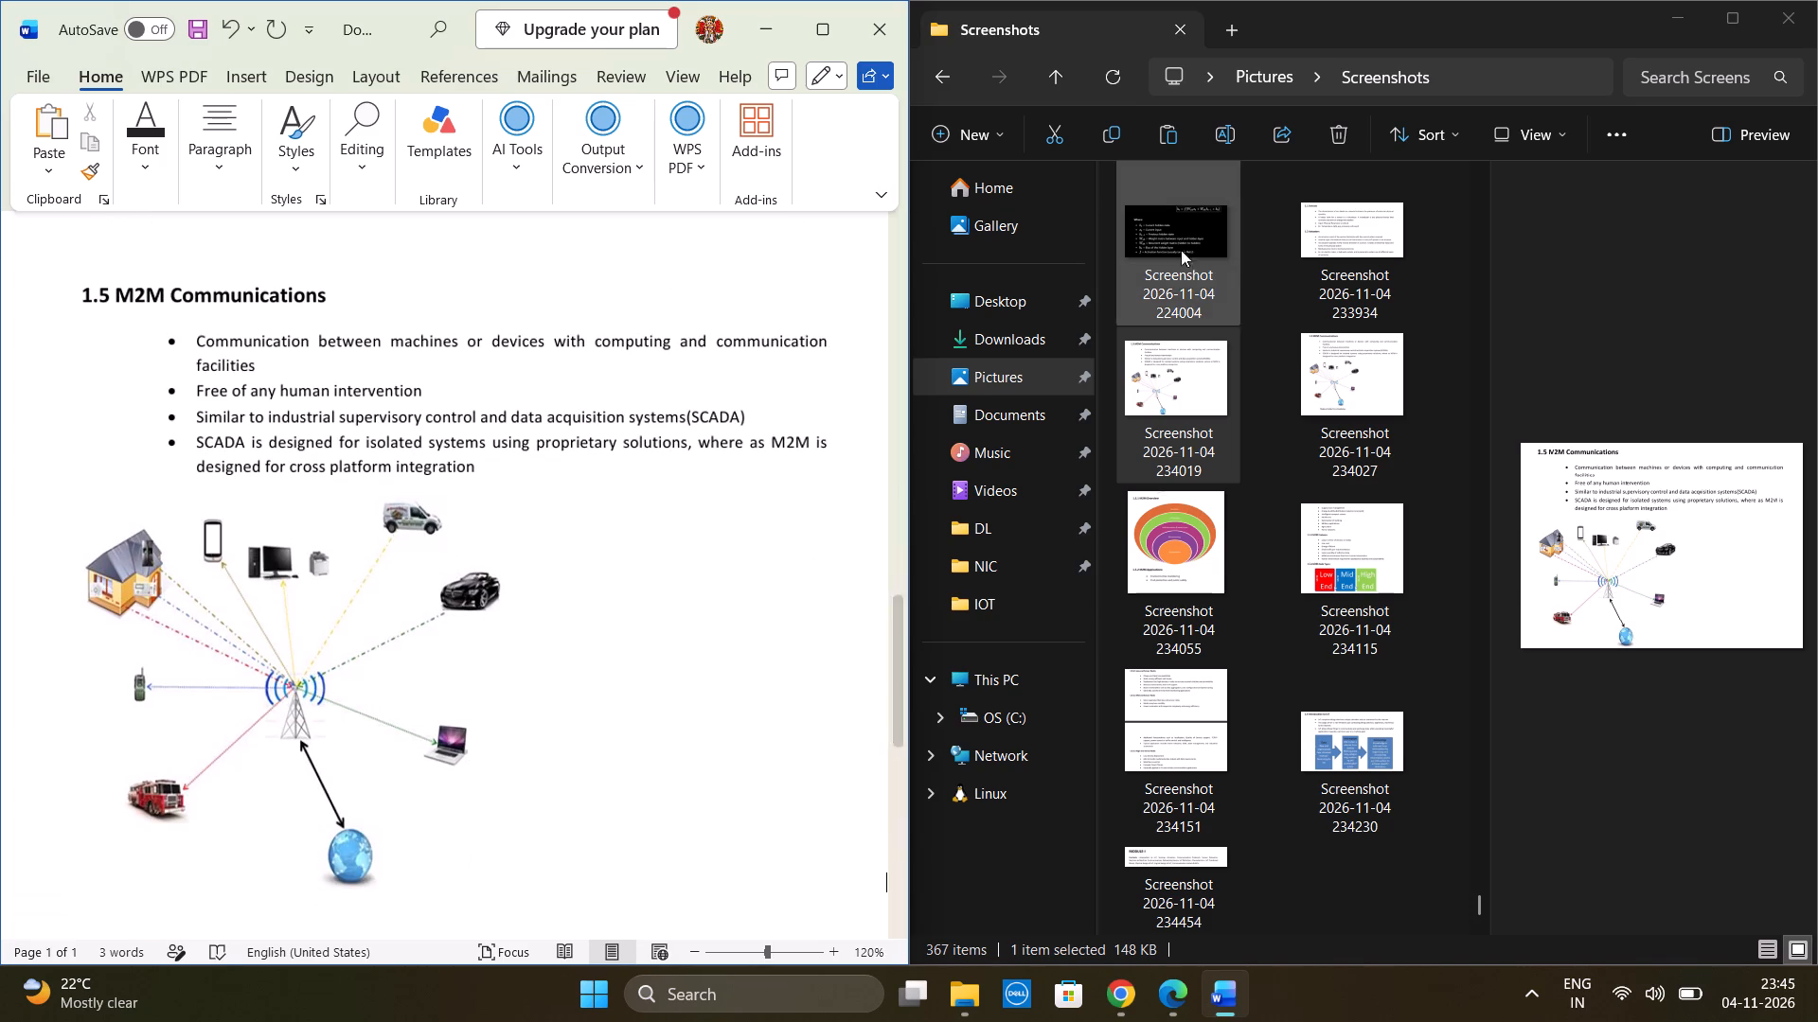
{"action": "left_click", "coordinate": [1322, 370]}
{"action": "right_click", "coordinate": [1322, 370]}
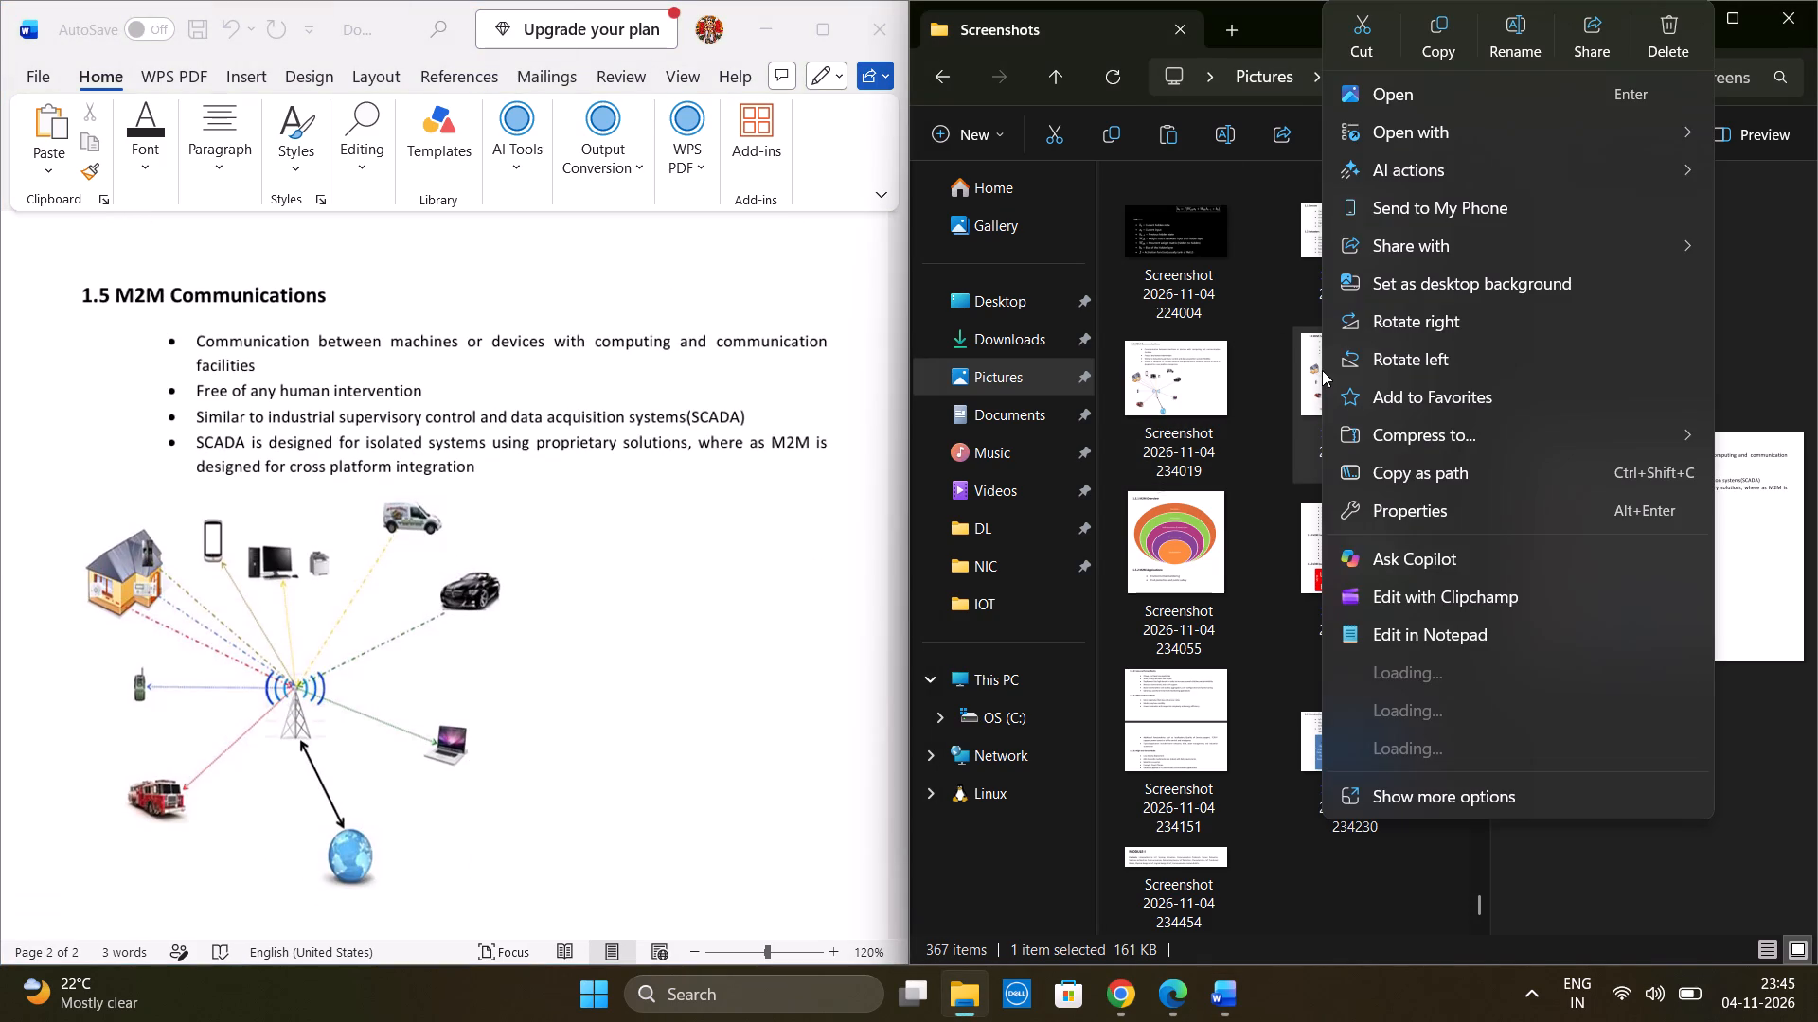
{"action": "left_click", "coordinate": [1433, 35]}
{"action": "left_click", "coordinate": [564, 574]}
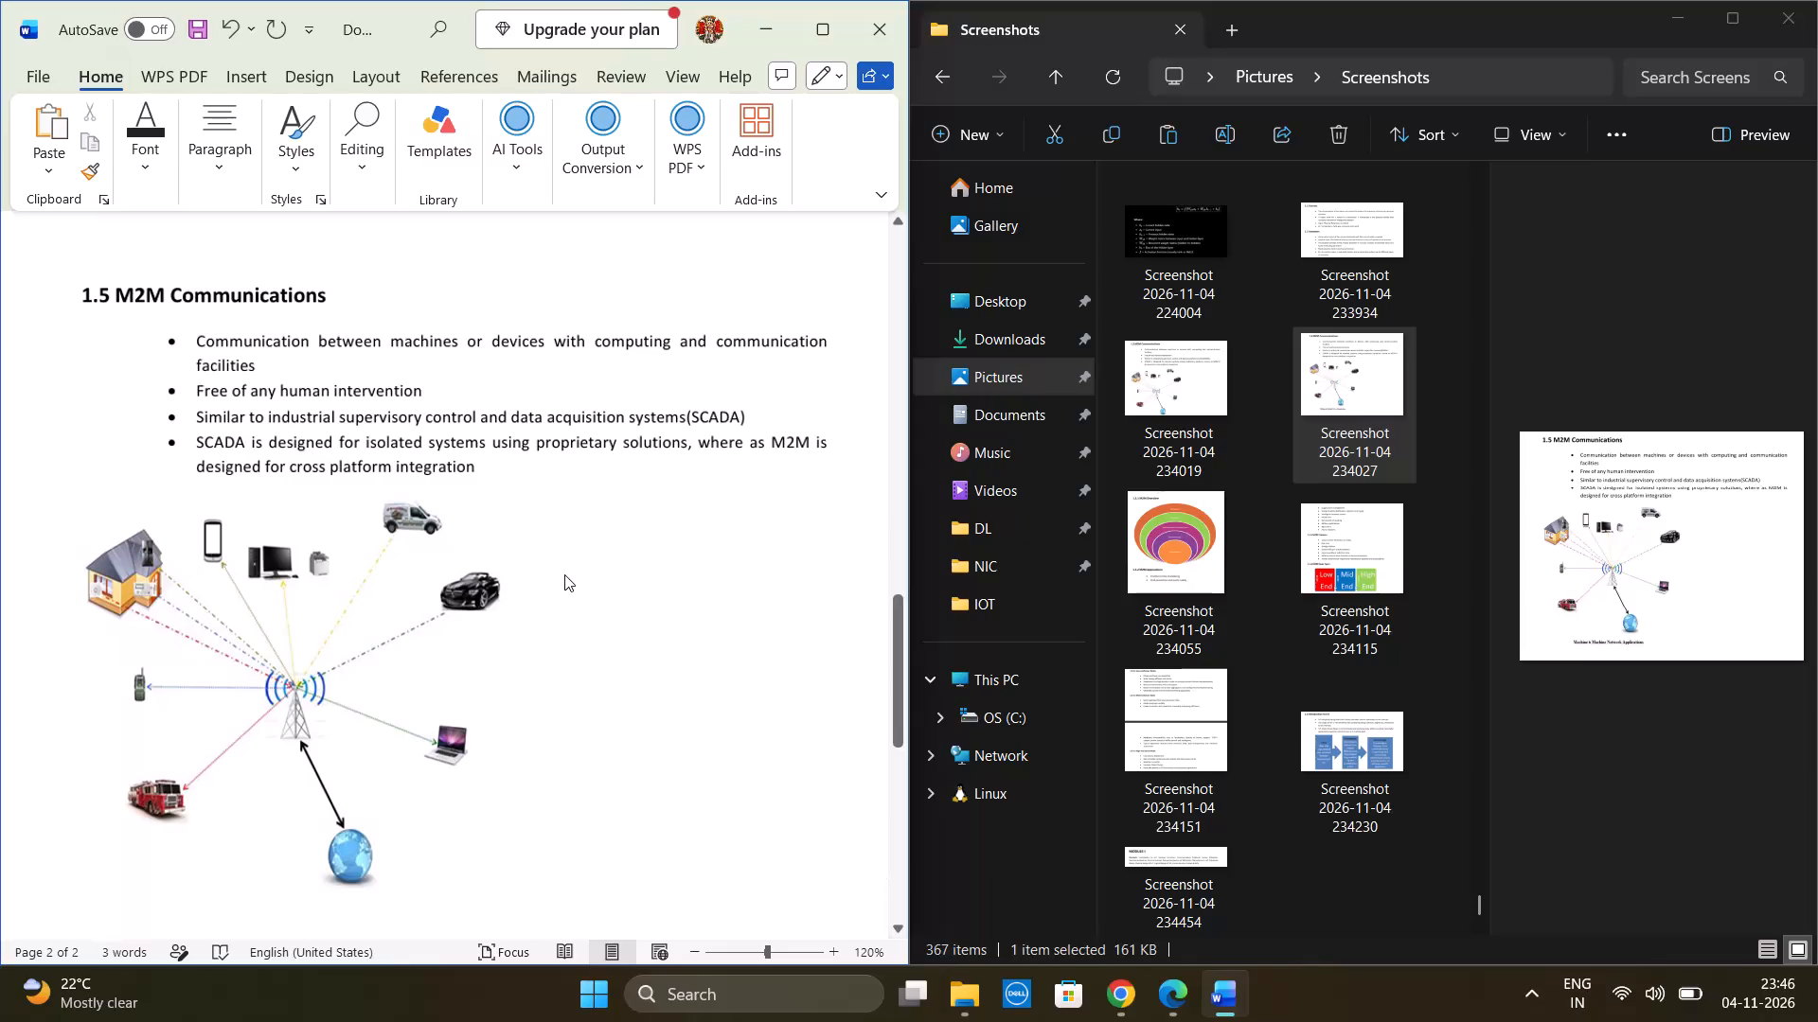
{"action": "key", "text": "ctrl+v"}
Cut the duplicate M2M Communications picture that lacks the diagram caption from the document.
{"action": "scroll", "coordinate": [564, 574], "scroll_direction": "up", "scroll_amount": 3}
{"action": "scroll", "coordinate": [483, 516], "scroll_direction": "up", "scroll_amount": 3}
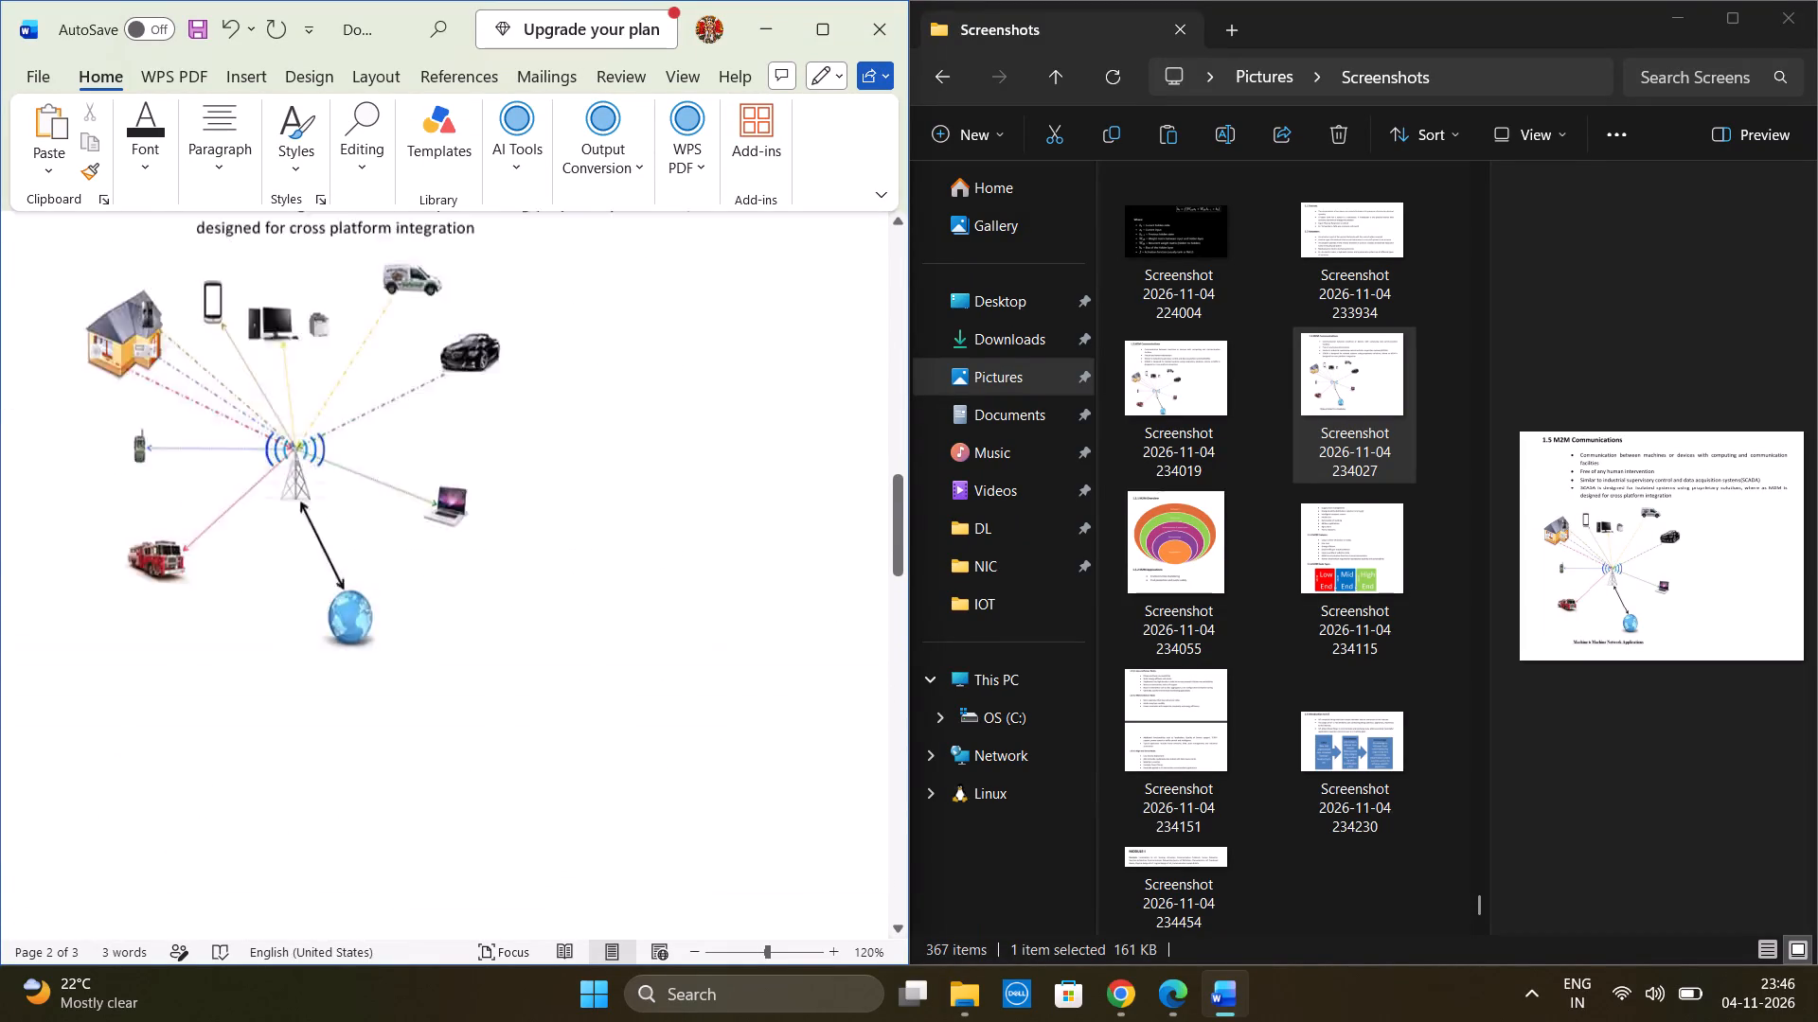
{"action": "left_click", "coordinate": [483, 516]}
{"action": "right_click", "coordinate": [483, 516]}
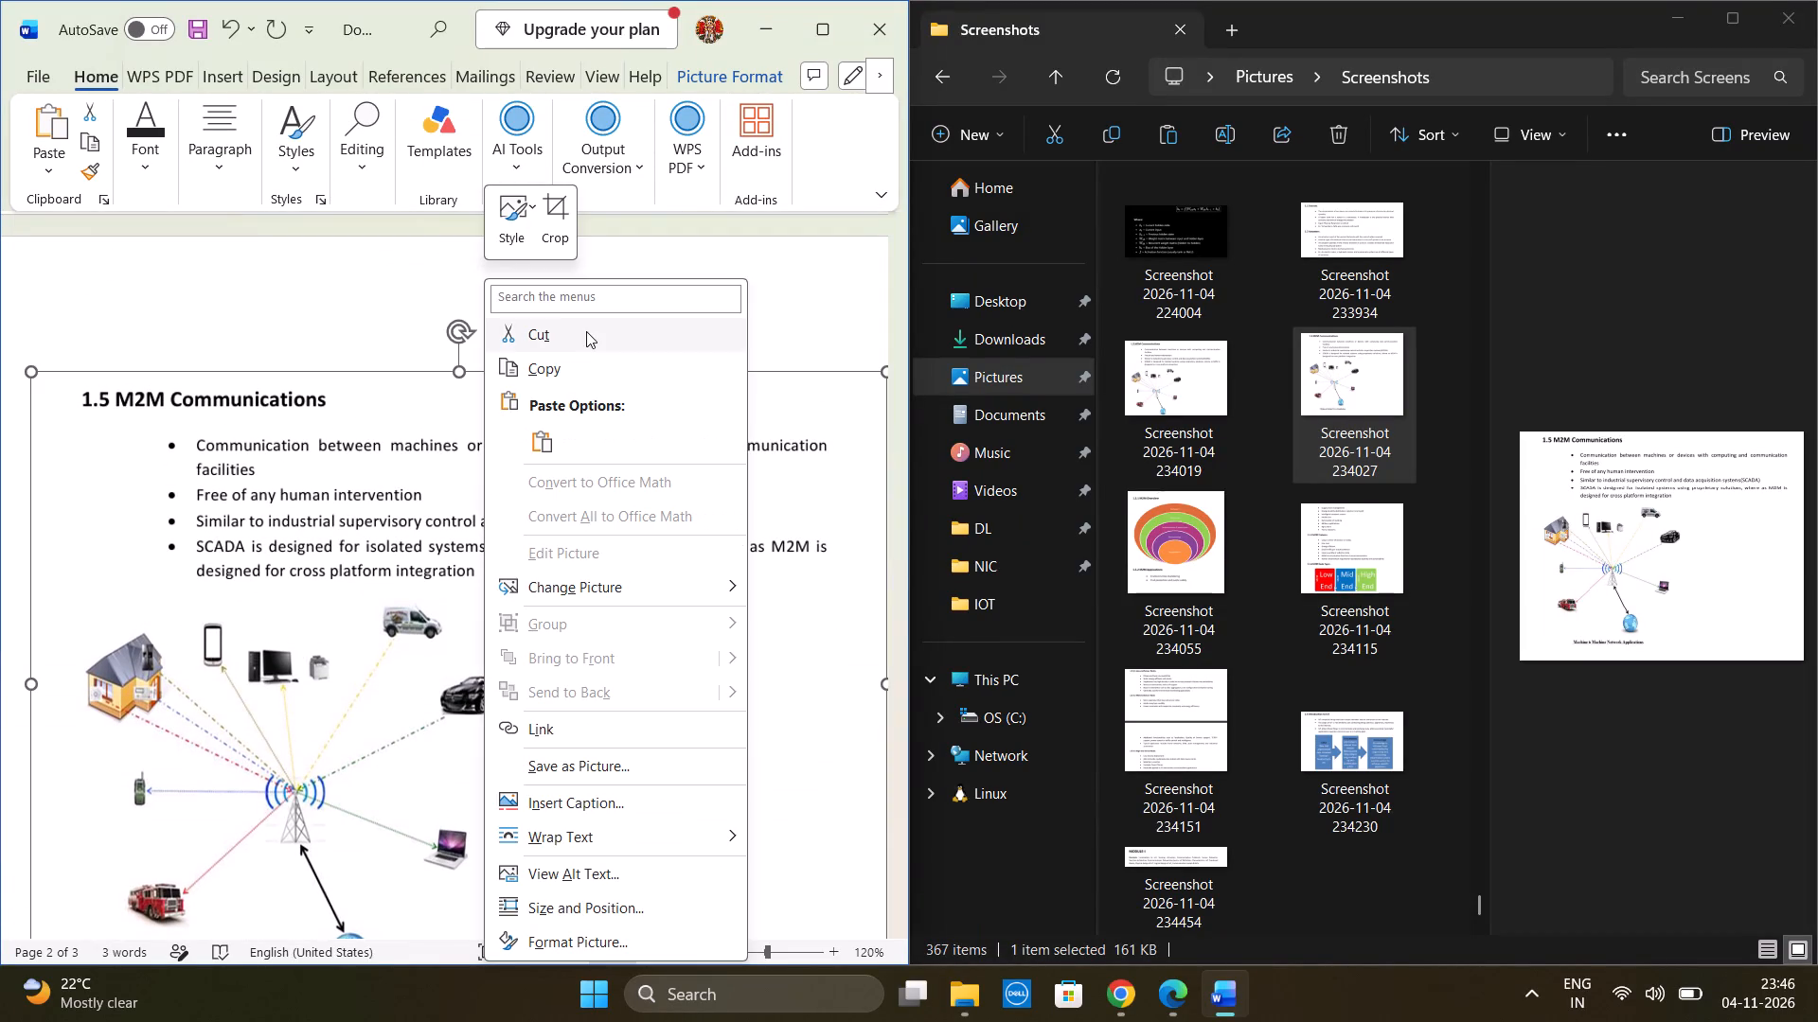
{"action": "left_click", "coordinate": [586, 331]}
{"action": "scroll", "coordinate": [606, 480], "scroll_direction": "down", "scroll_amount": 2}
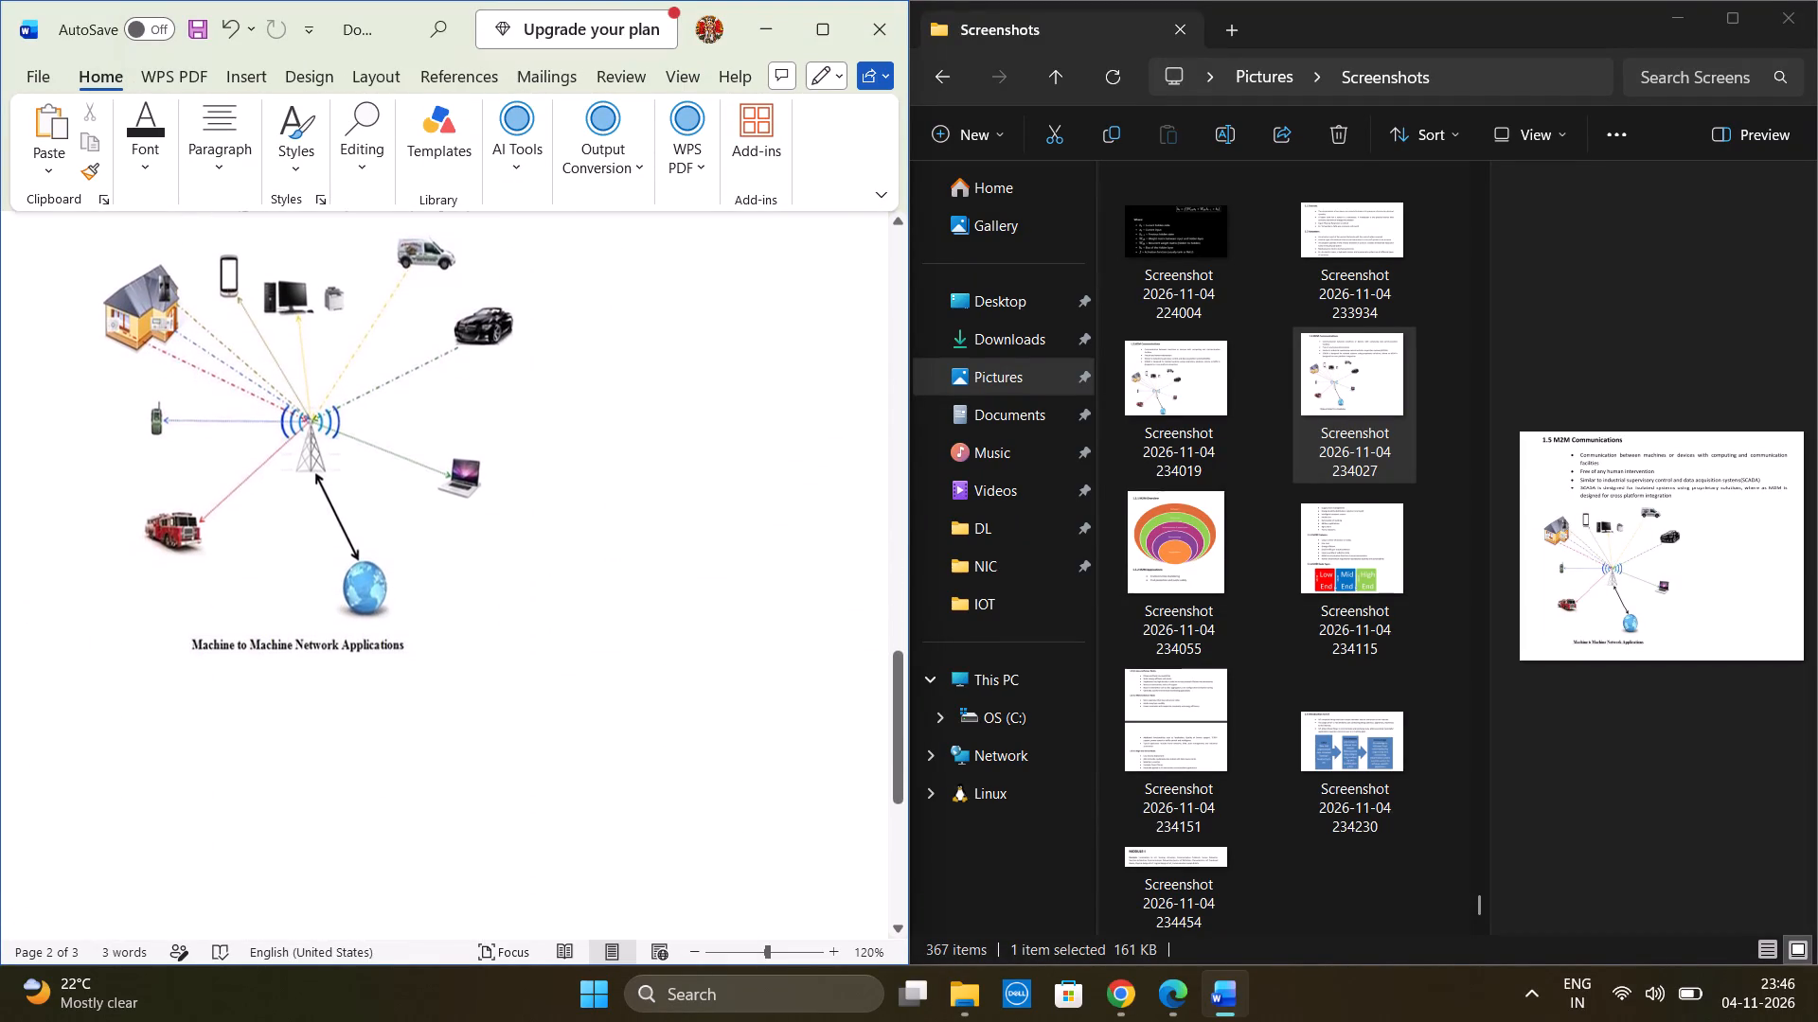
{"action": "left_click", "coordinate": [1226, 518]}
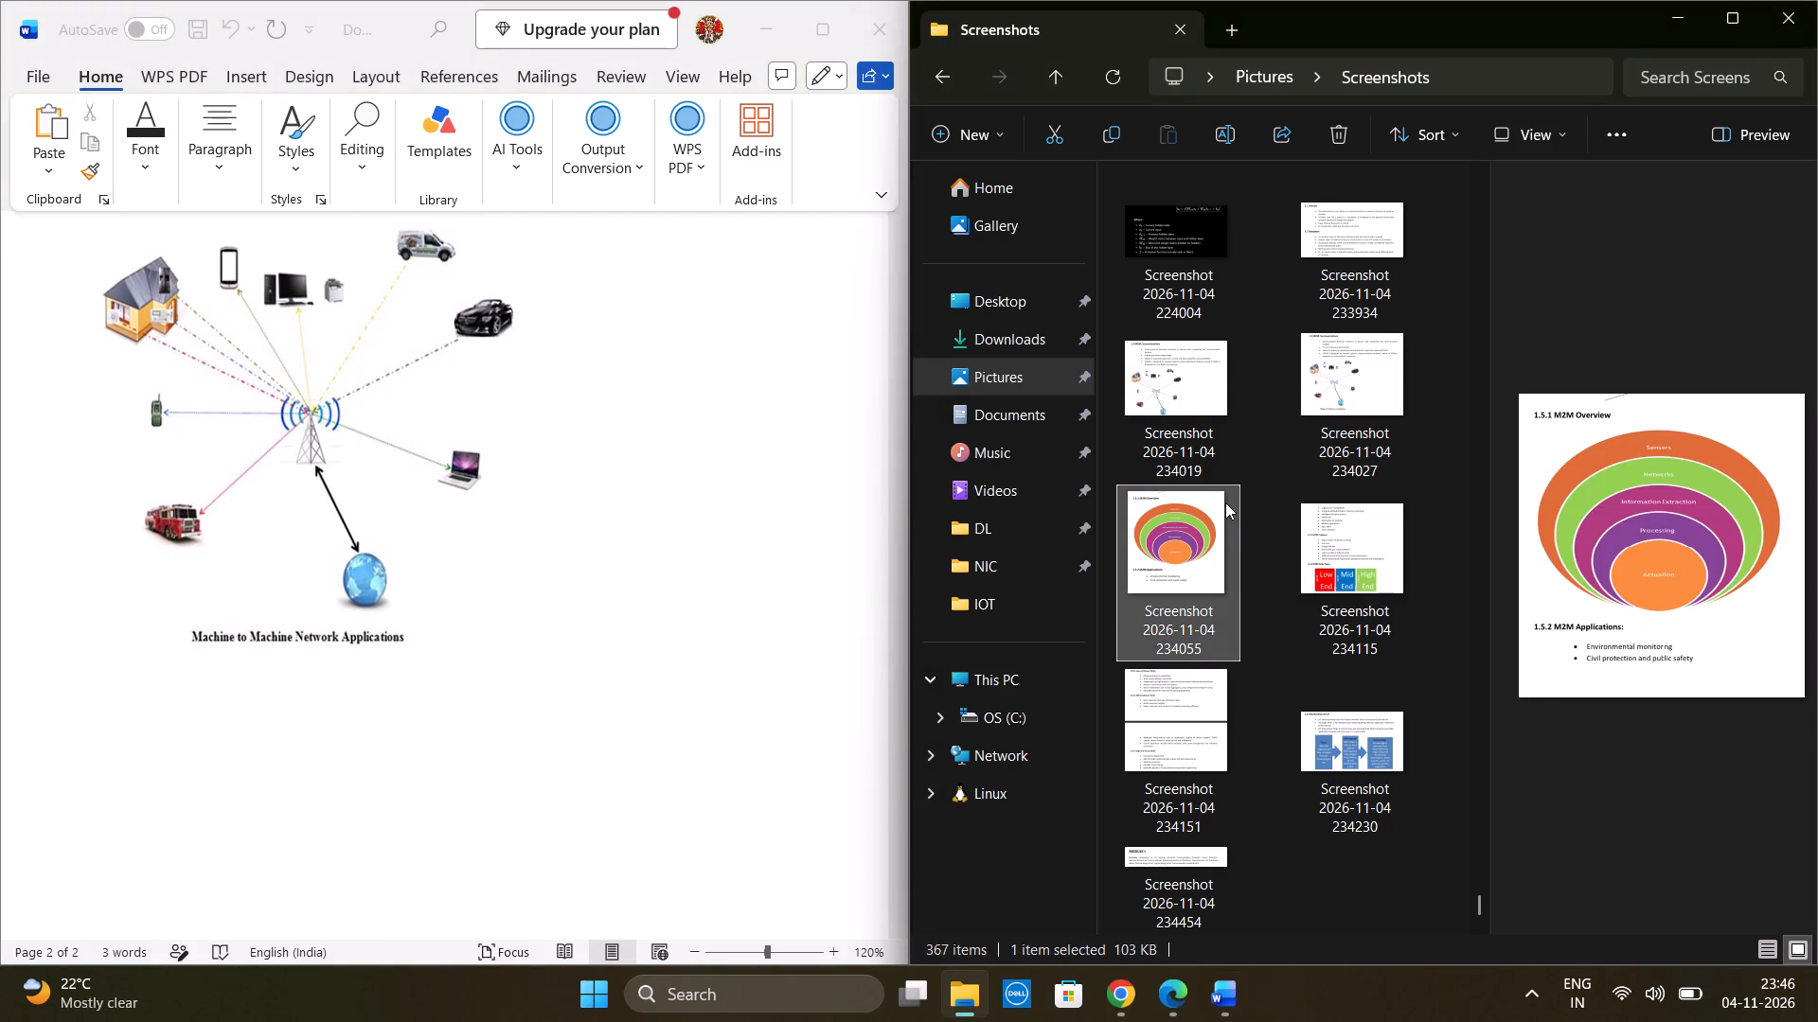
{"action": "left_click", "coordinate": [1225, 502]}
{"action": "right_click", "coordinate": [1185, 517]}
{"action": "left_click", "coordinate": [1314, 49]}
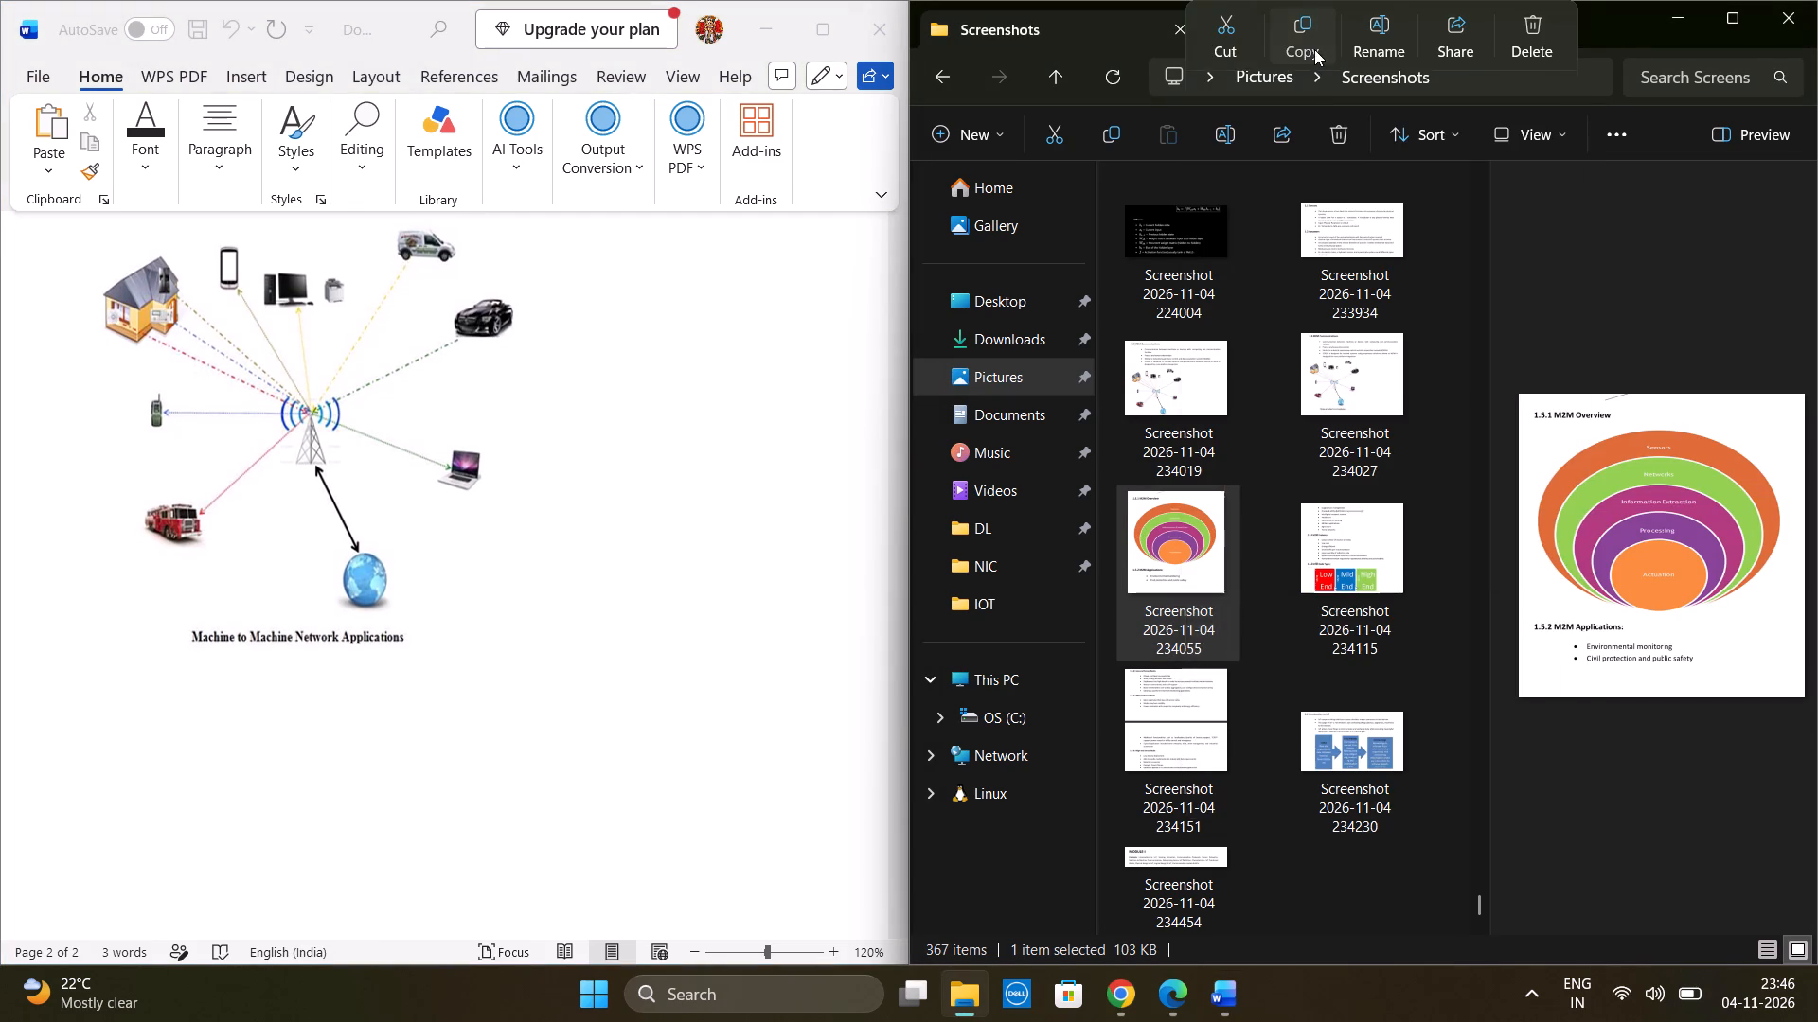
{"action": "left_click", "coordinate": [645, 390]}
{"action": "left_click", "coordinate": [450, 447]}
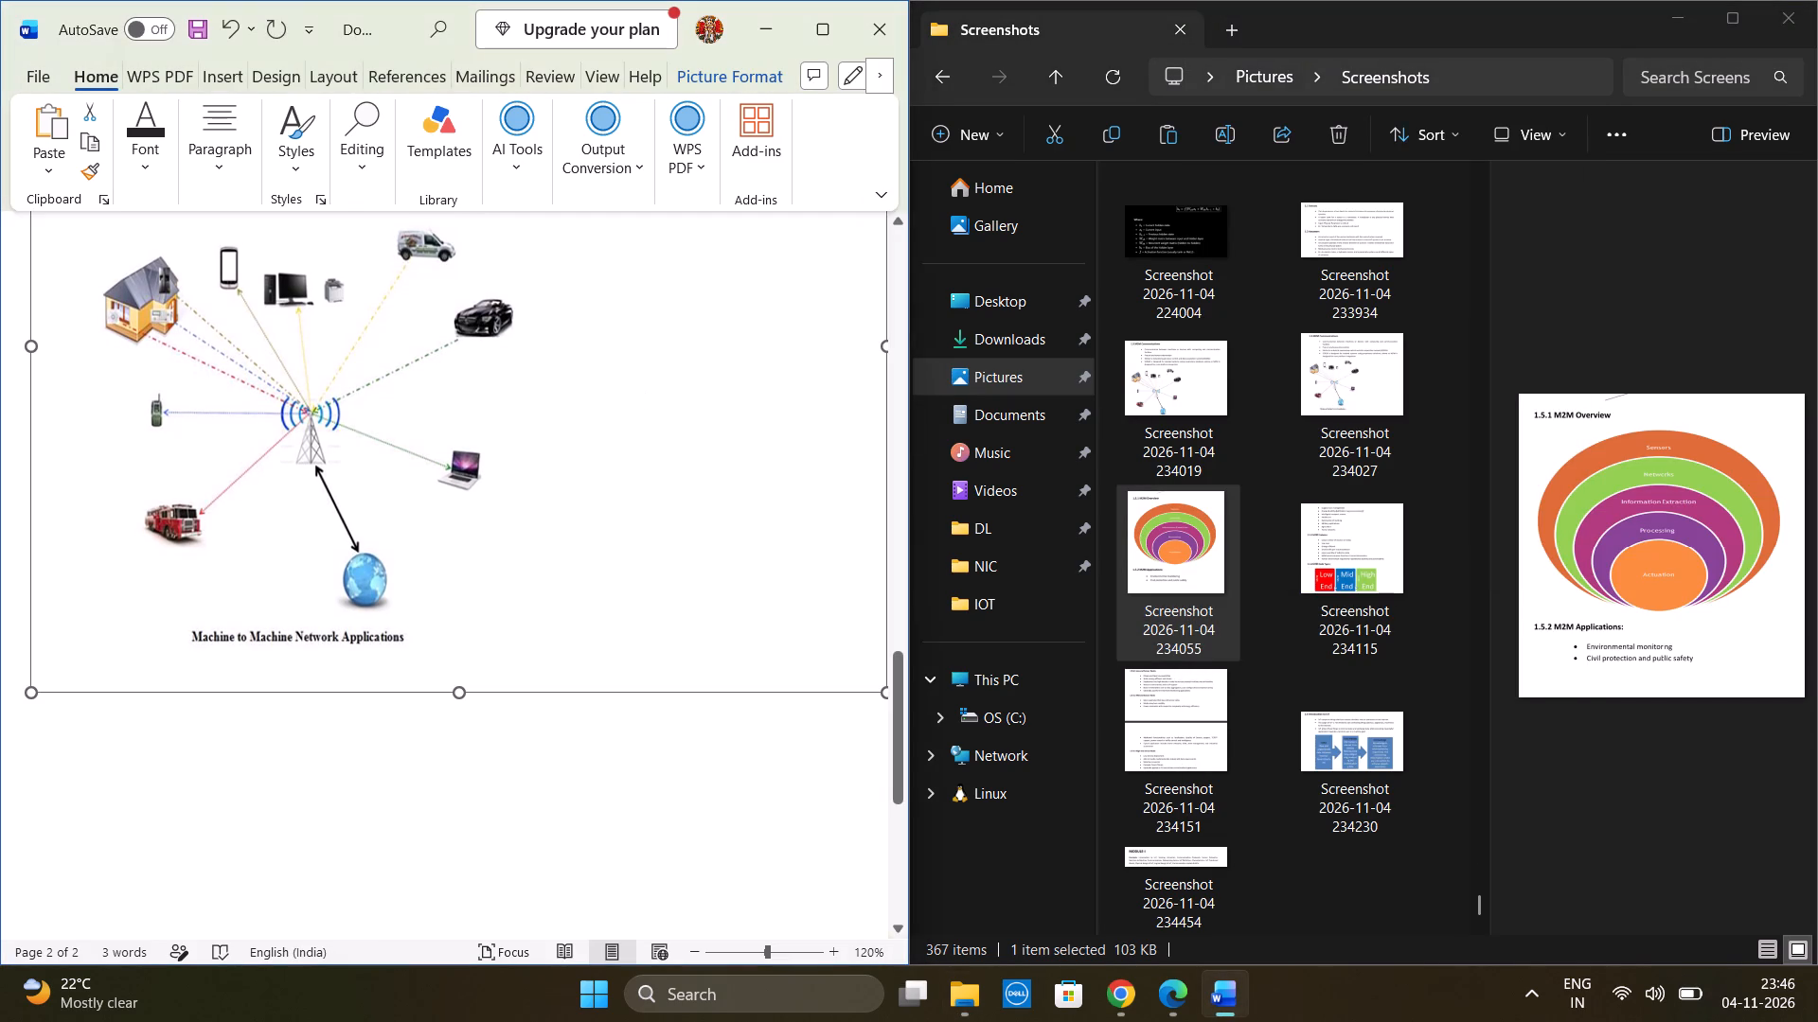
{"action": "scroll", "coordinate": [423, 472], "scroll_direction": "left", "scroll_amount": 1}
{"action": "left_click", "coordinate": [750, 645]}
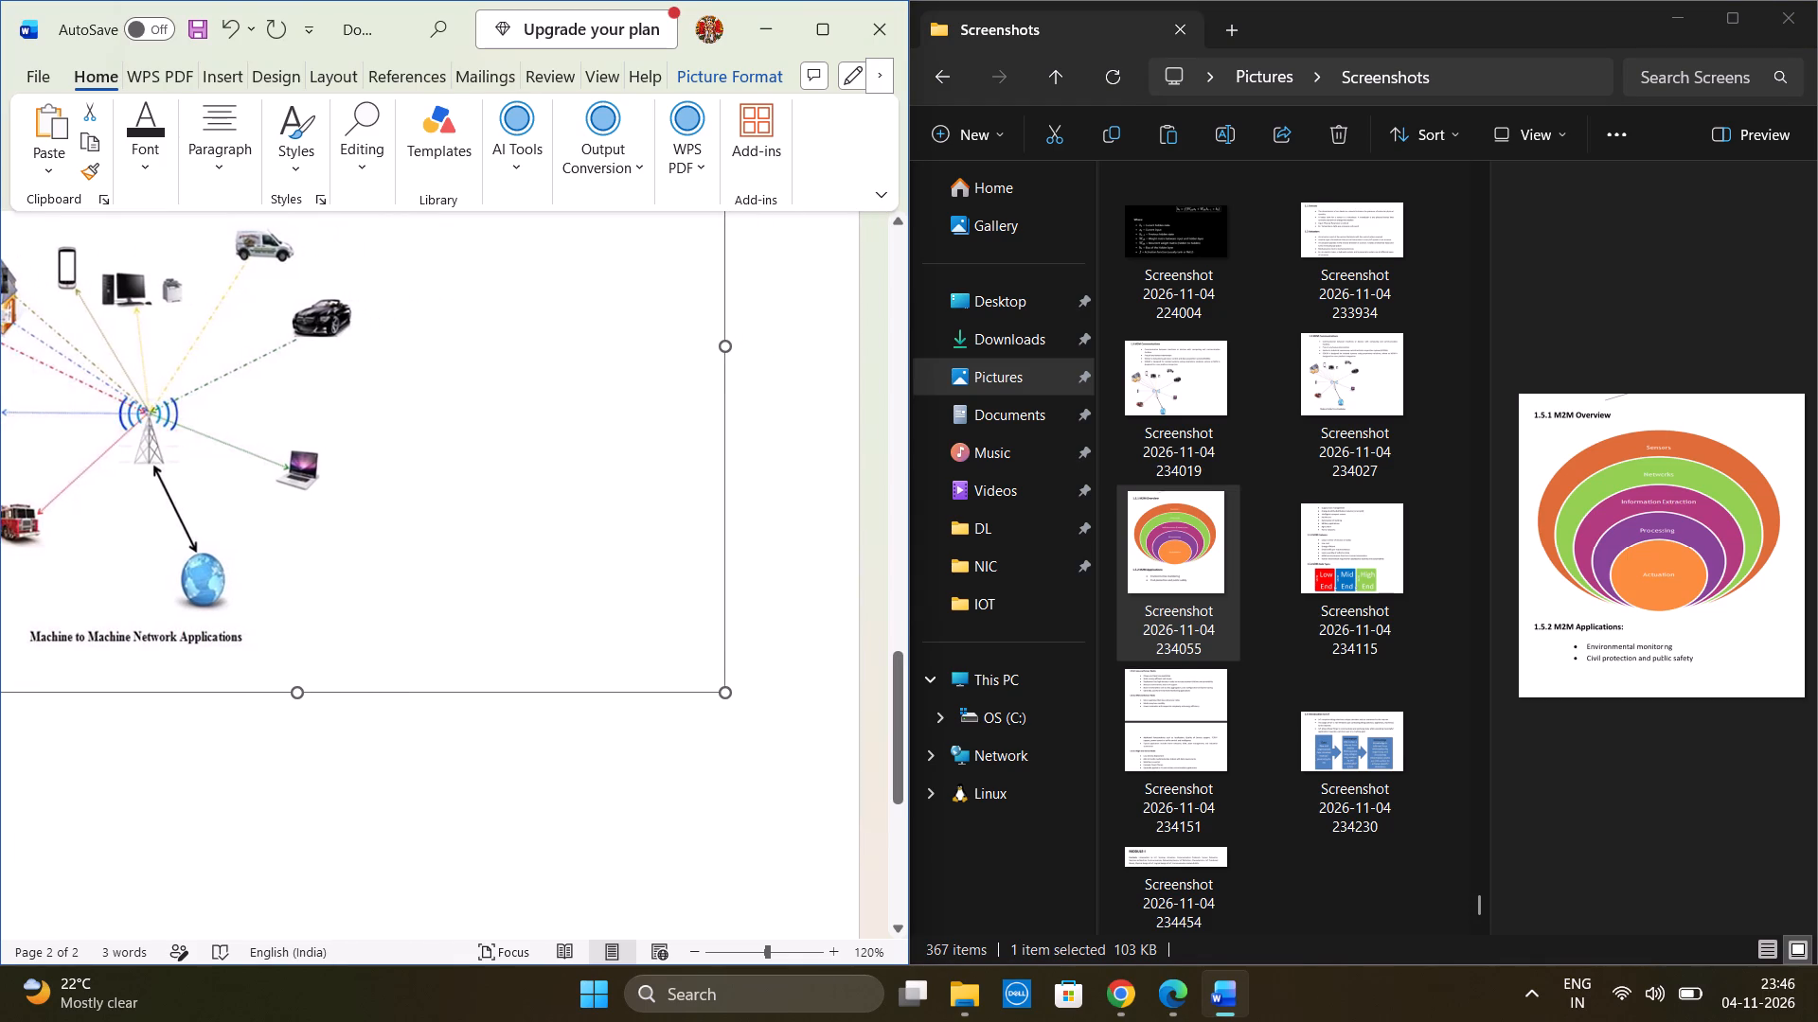
{"action": "key", "text": "Return"}
{"action": "key", "text": "ctrl+v"}
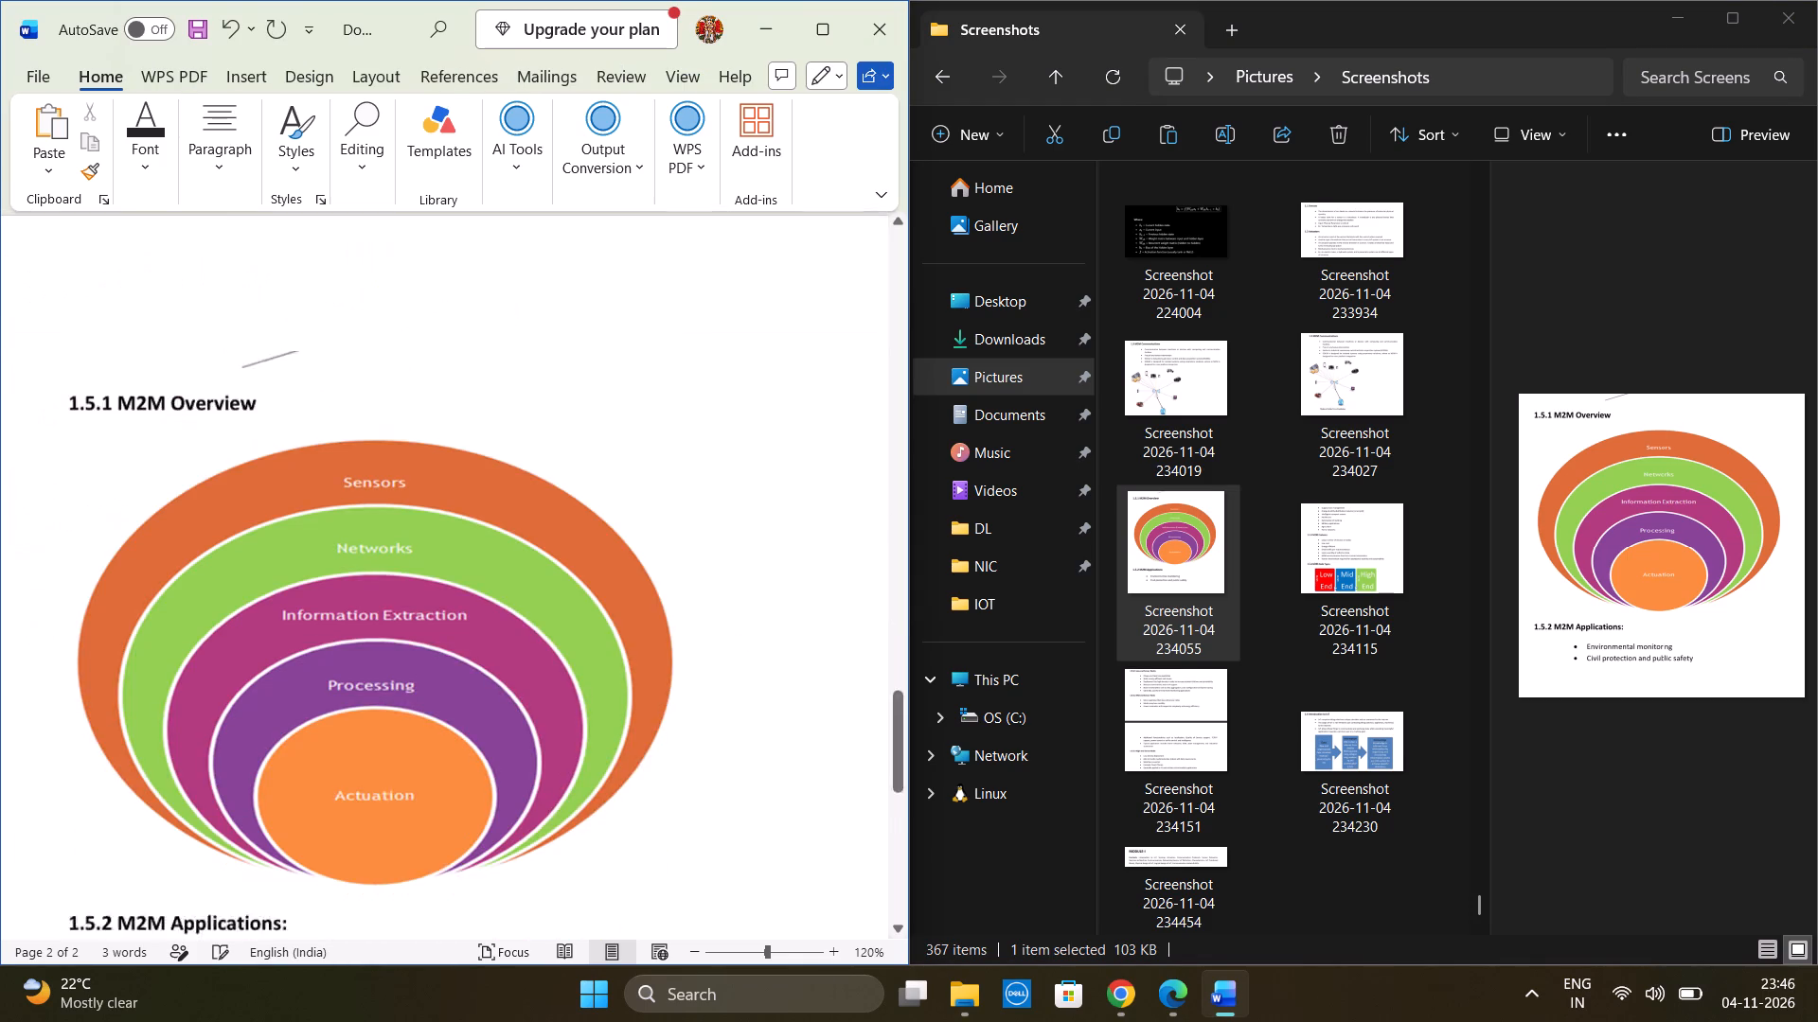
{"action": "left_click", "coordinate": [1324, 542]}
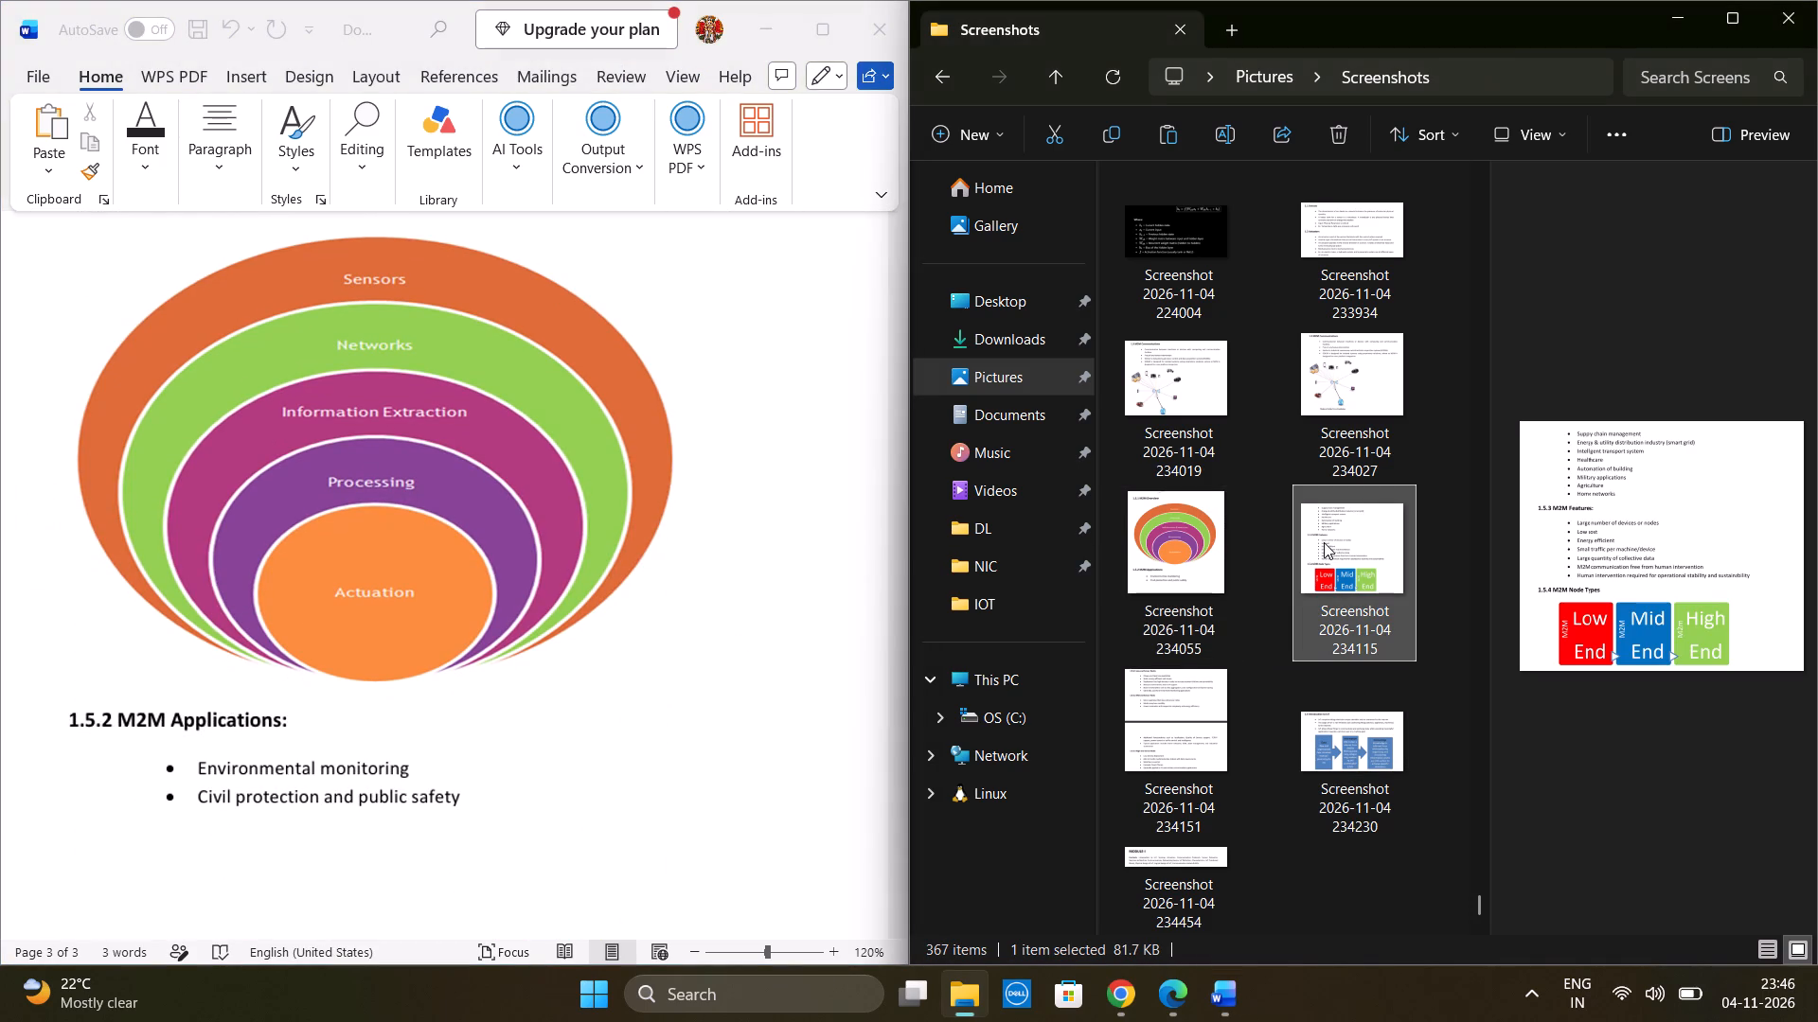
{"action": "right_click", "coordinate": [1324, 542]}
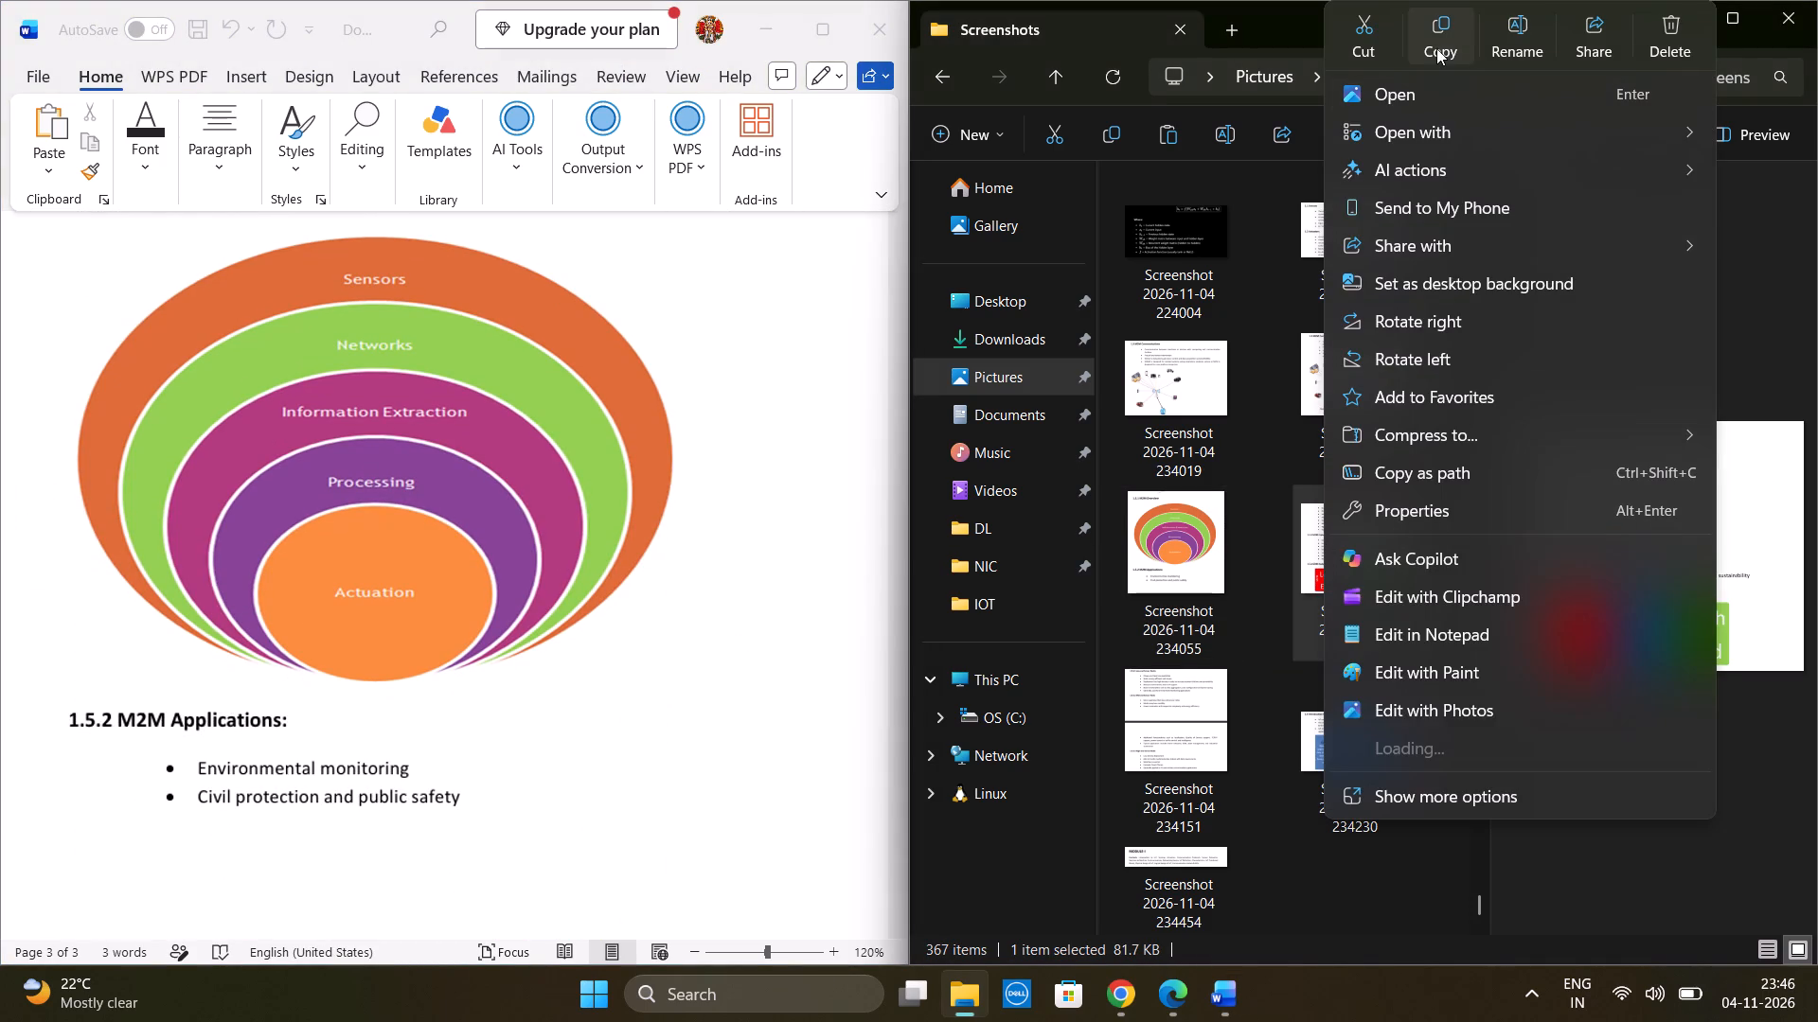
{"action": "left_click", "coordinate": [1436, 48]}
{"action": "scroll", "coordinate": [698, 502], "scroll_direction": "down", "scroll_amount": 1}
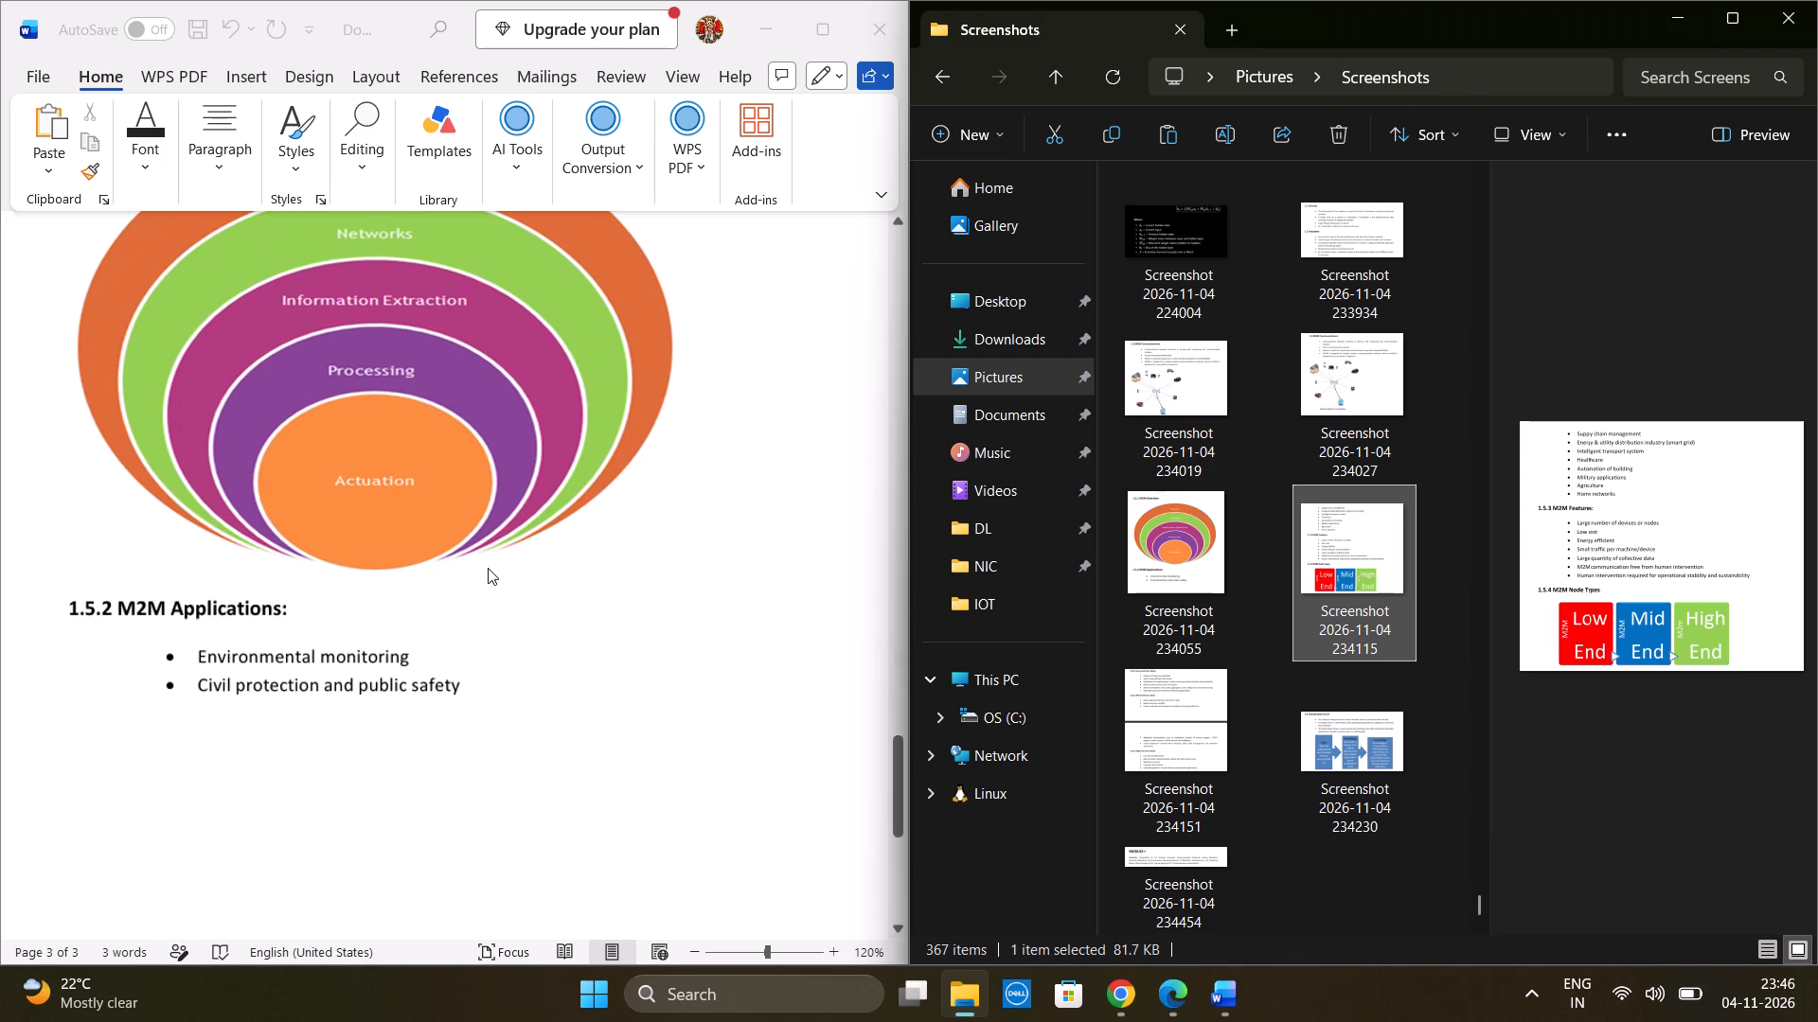
{"action": "left_click", "coordinate": [488, 568]}
{"action": "key", "text": "Return"}
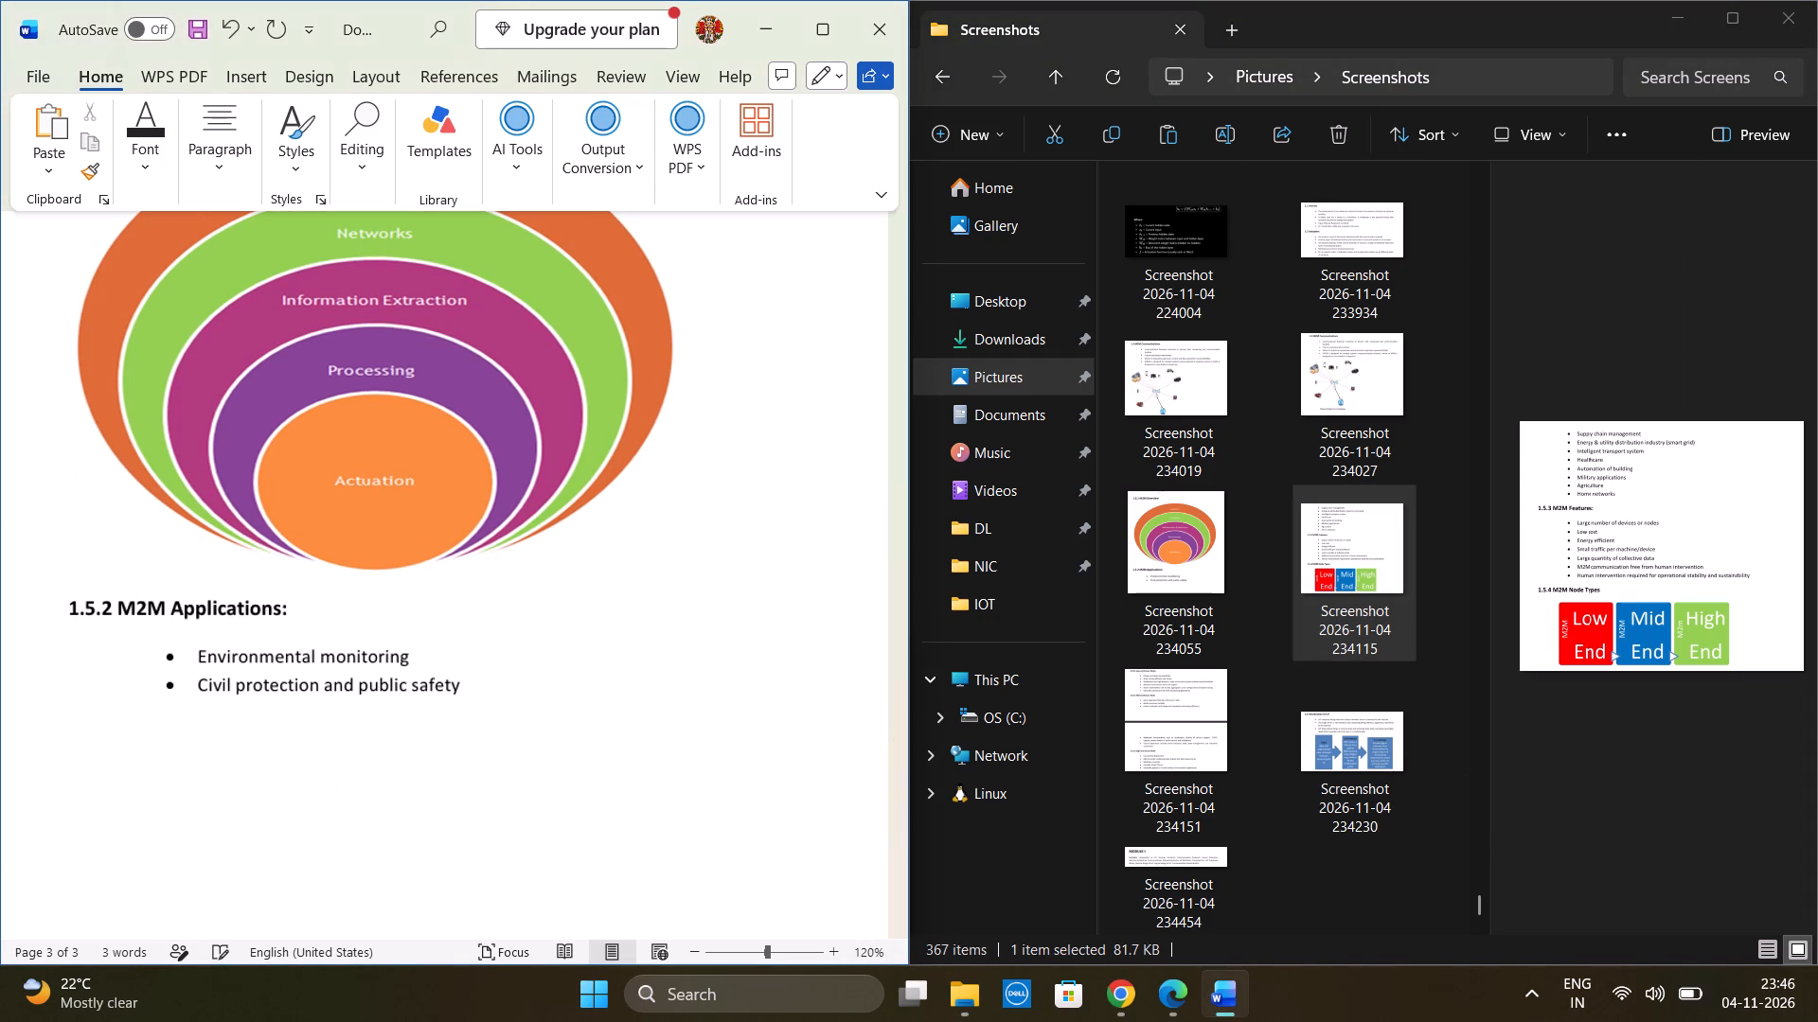
{"action": "key", "text": "ctrl+v"}
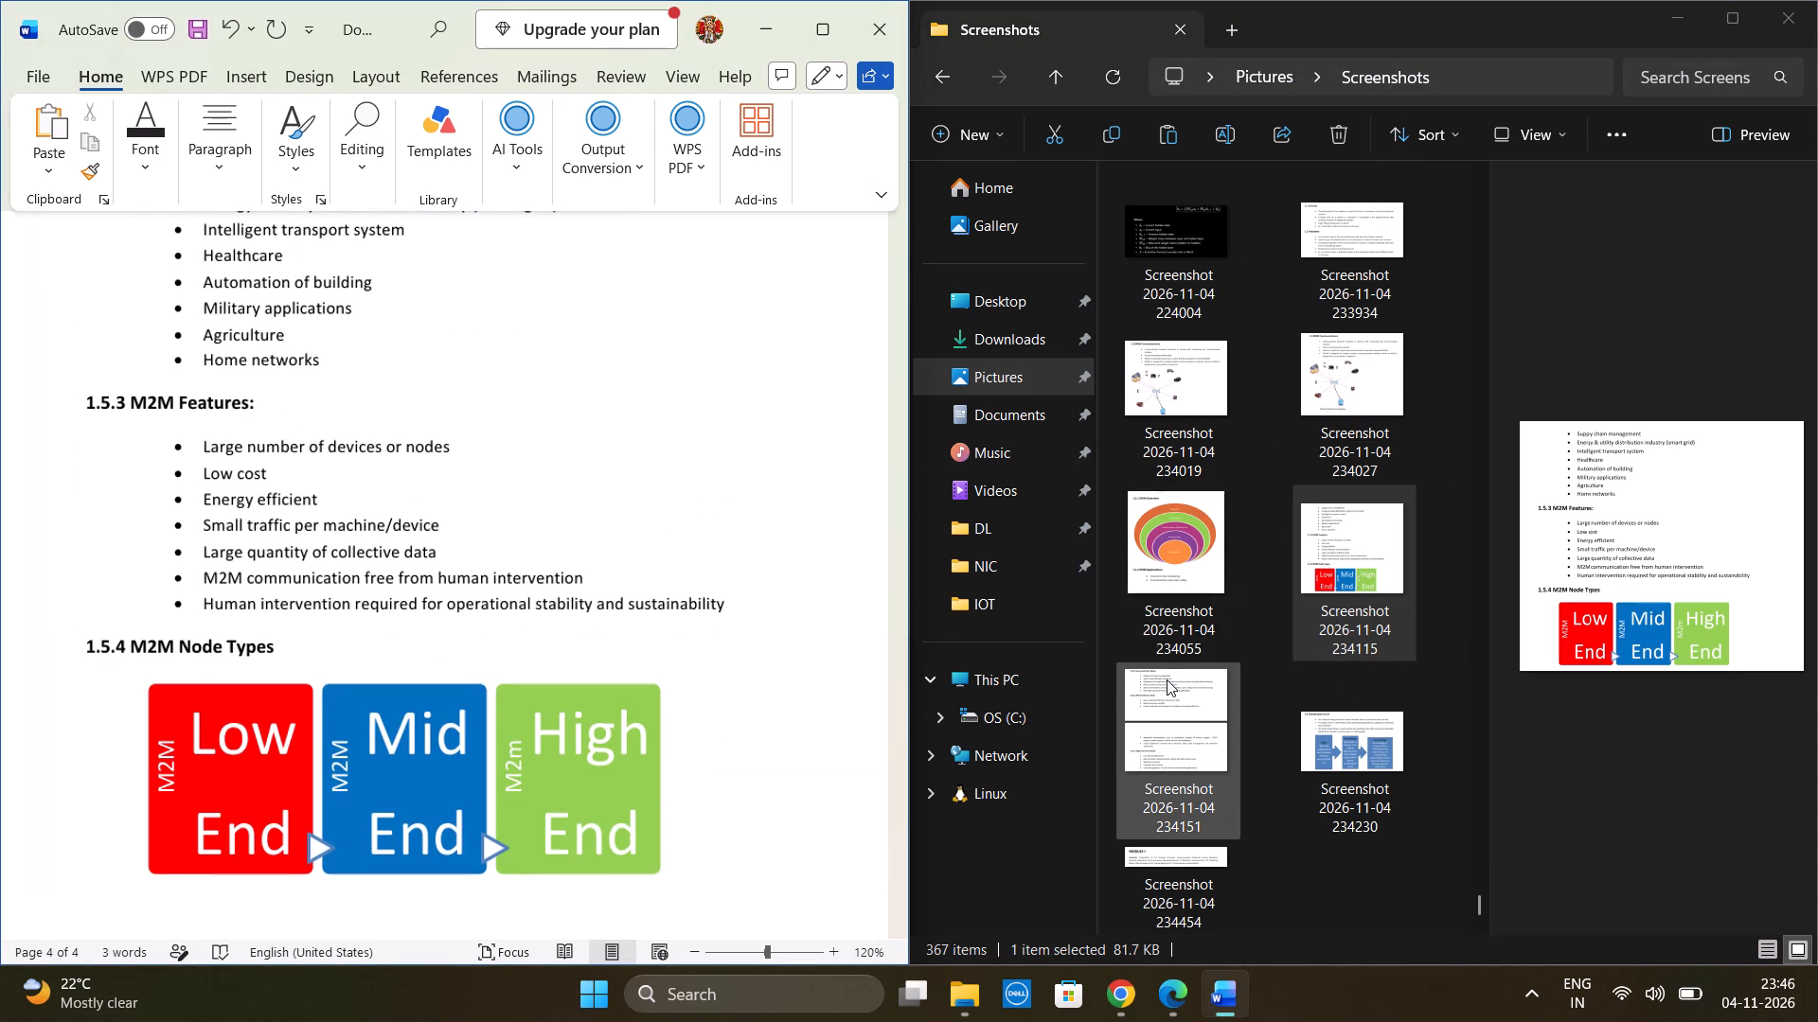
{"action": "left_click", "coordinate": [1167, 679]}
{"action": "right_click", "coordinate": [1167, 679]}
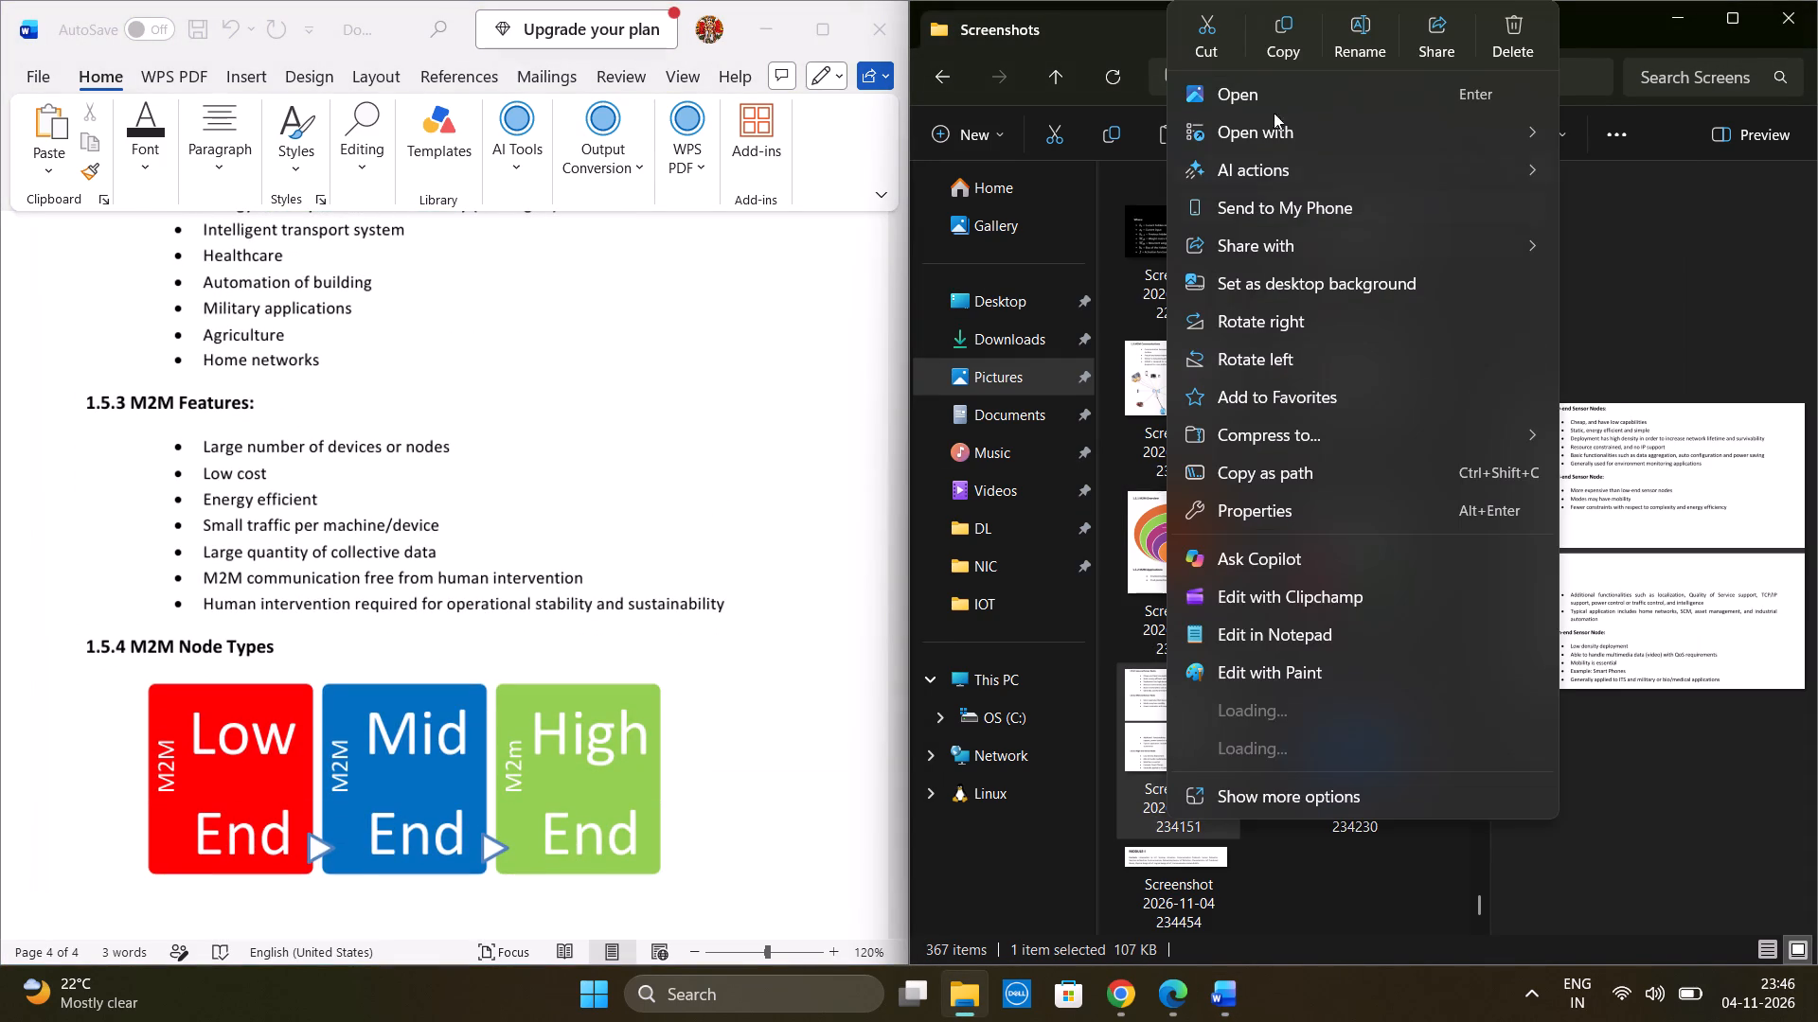
{"action": "left_click", "coordinate": [1312, 31]}
{"action": "scroll", "coordinate": [831, 468], "scroll_direction": "down", "scroll_amount": 2}
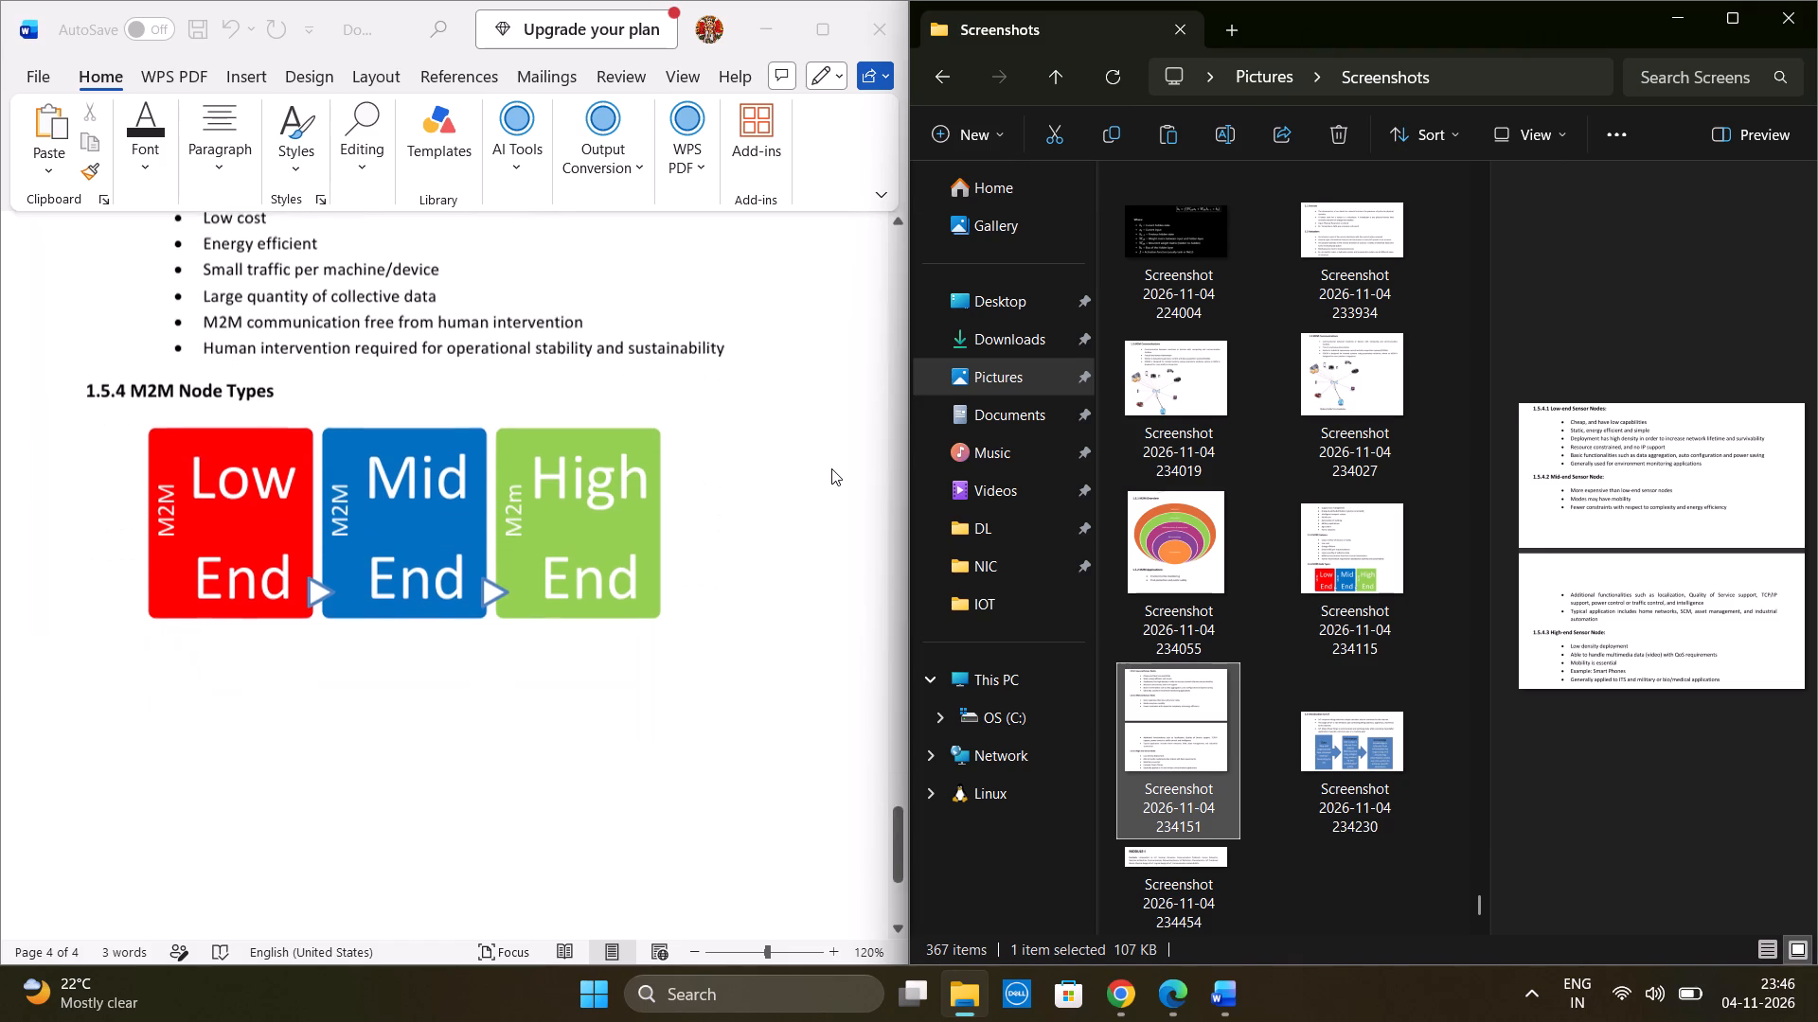
{"action": "scroll", "coordinate": [831, 468], "scroll_direction": "down", "scroll_amount": 1}
{"action": "left_click", "coordinate": [650, 432]}
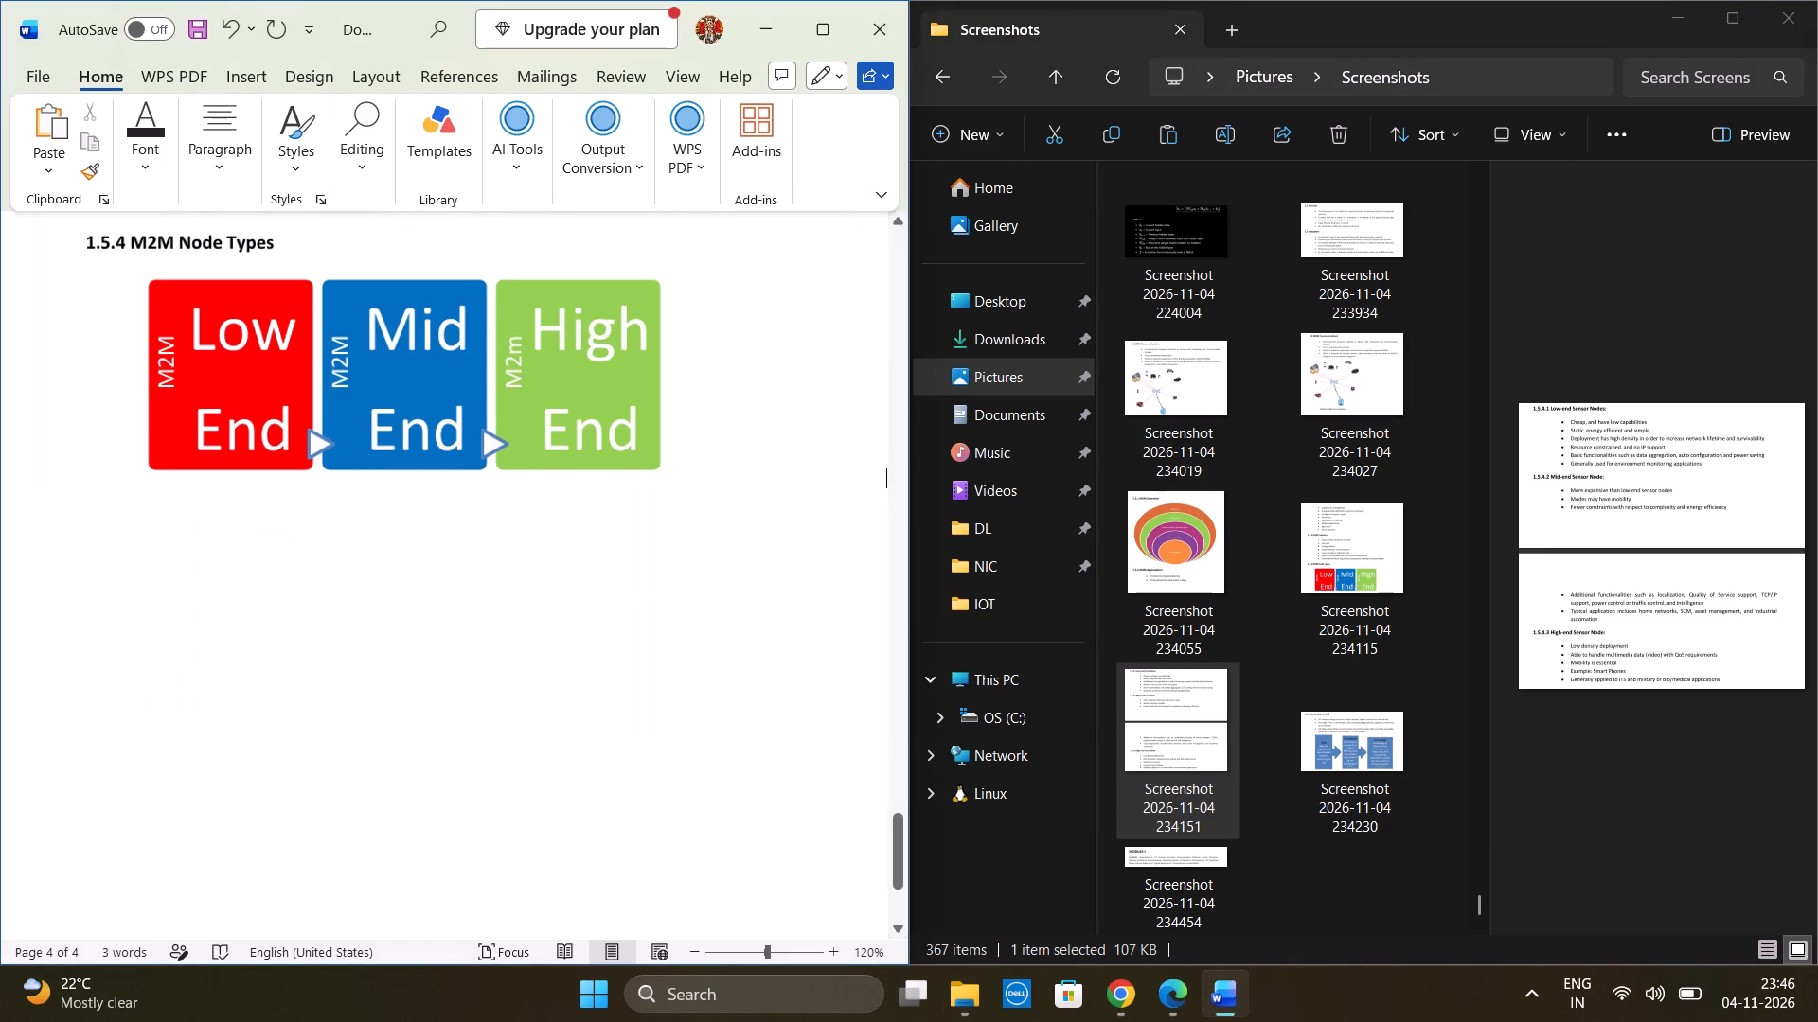
{"action": "key", "text": "Return"}
{"action": "key", "text": "ctrl+v"}
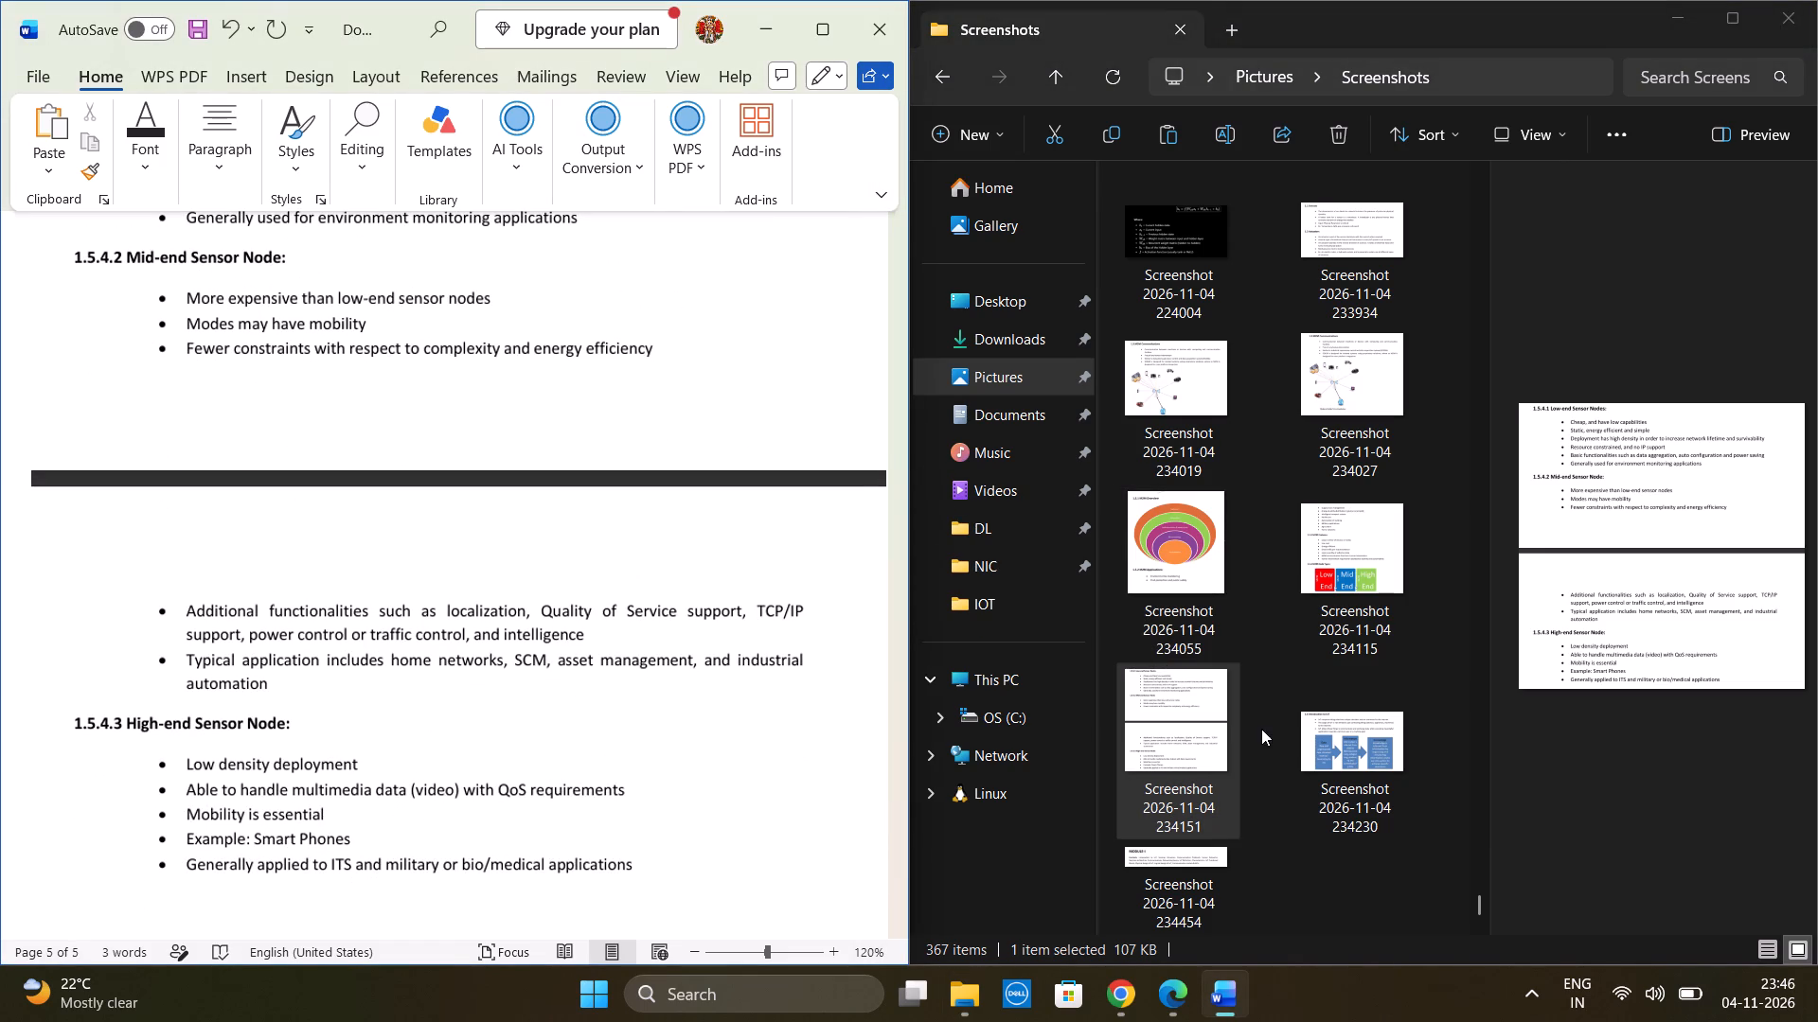
{"action": "left_click", "coordinate": [1330, 733]}
{"action": "left_click", "coordinate": [1330, 720]}
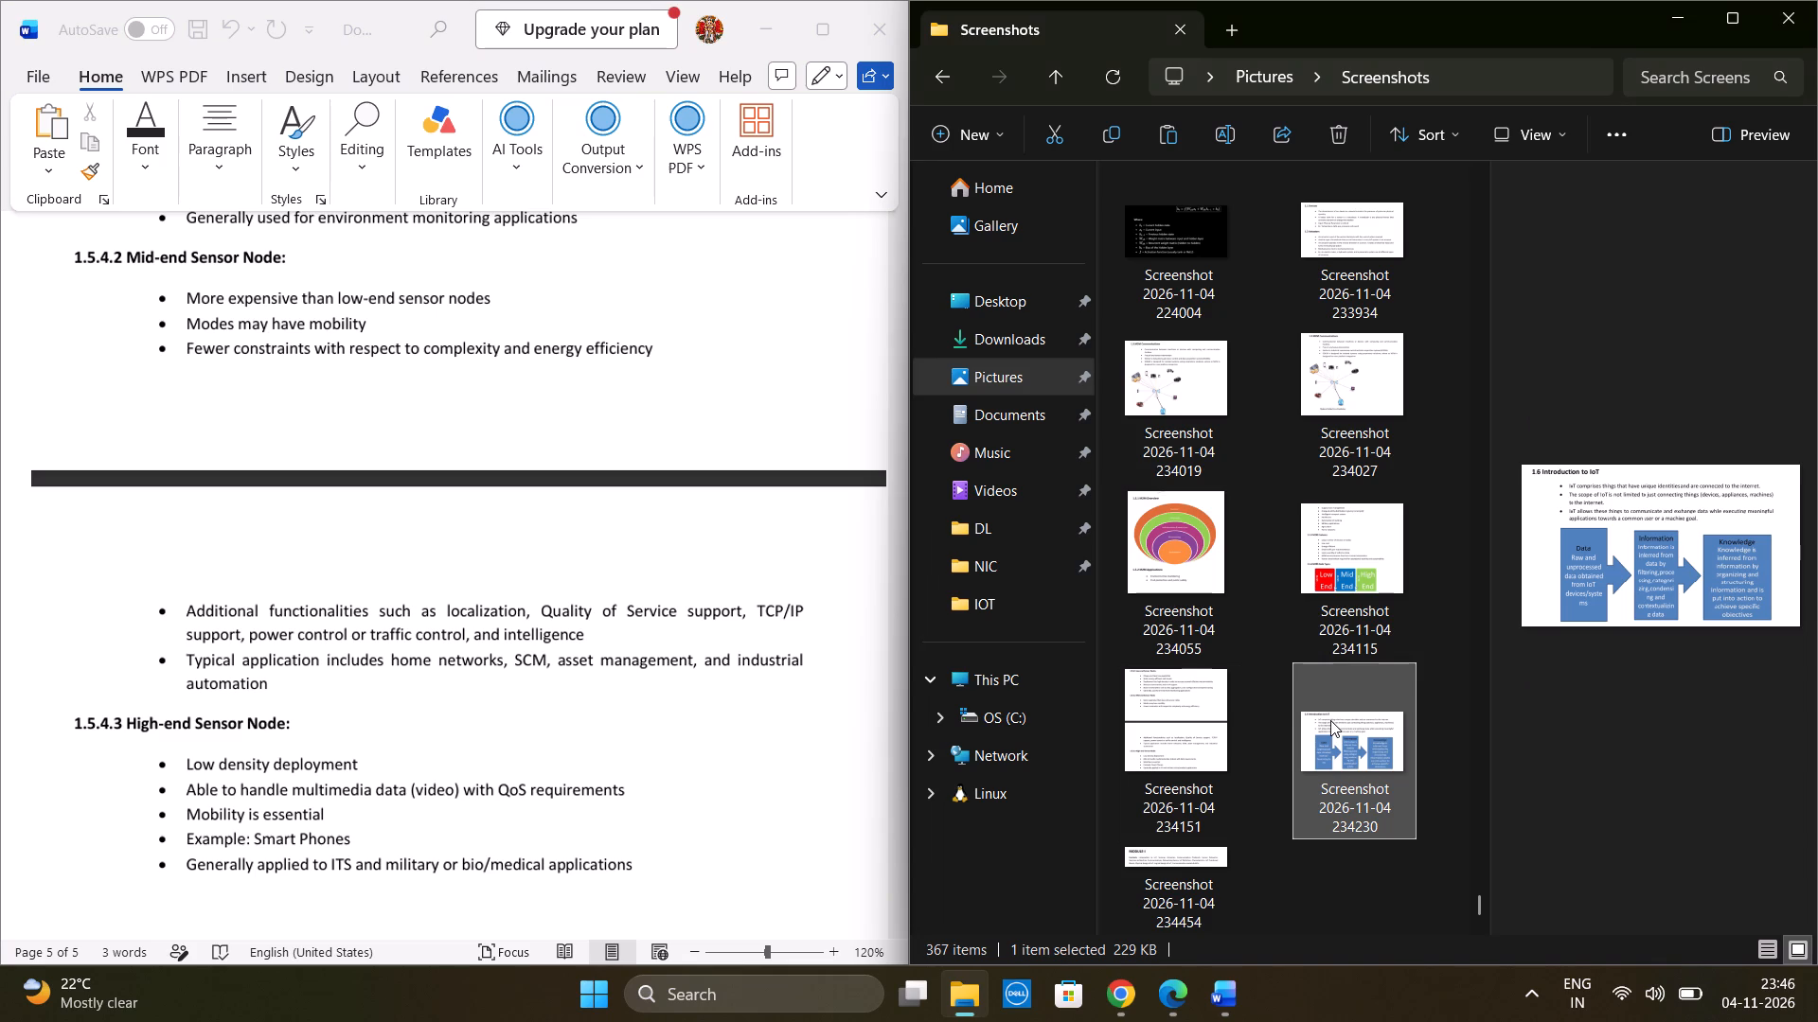
{"action": "right_click", "coordinate": [1353, 664]}
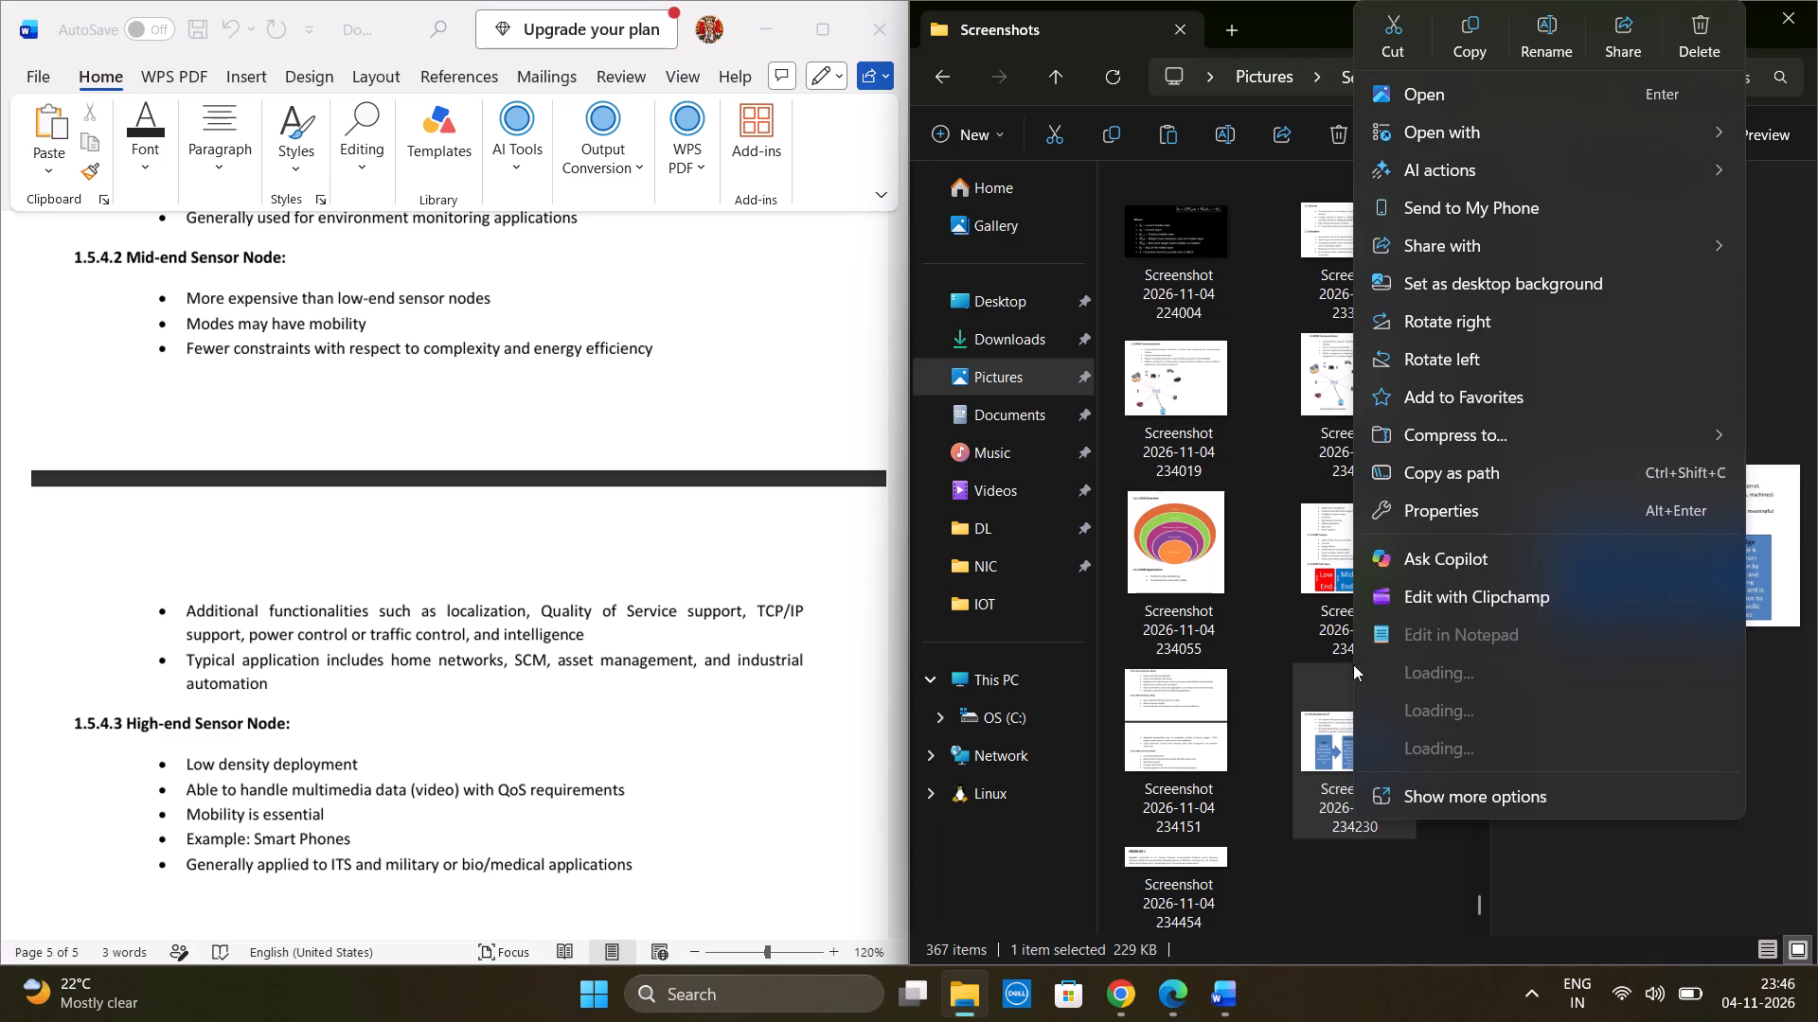
{"action": "left_click", "coordinate": [1455, 61]}
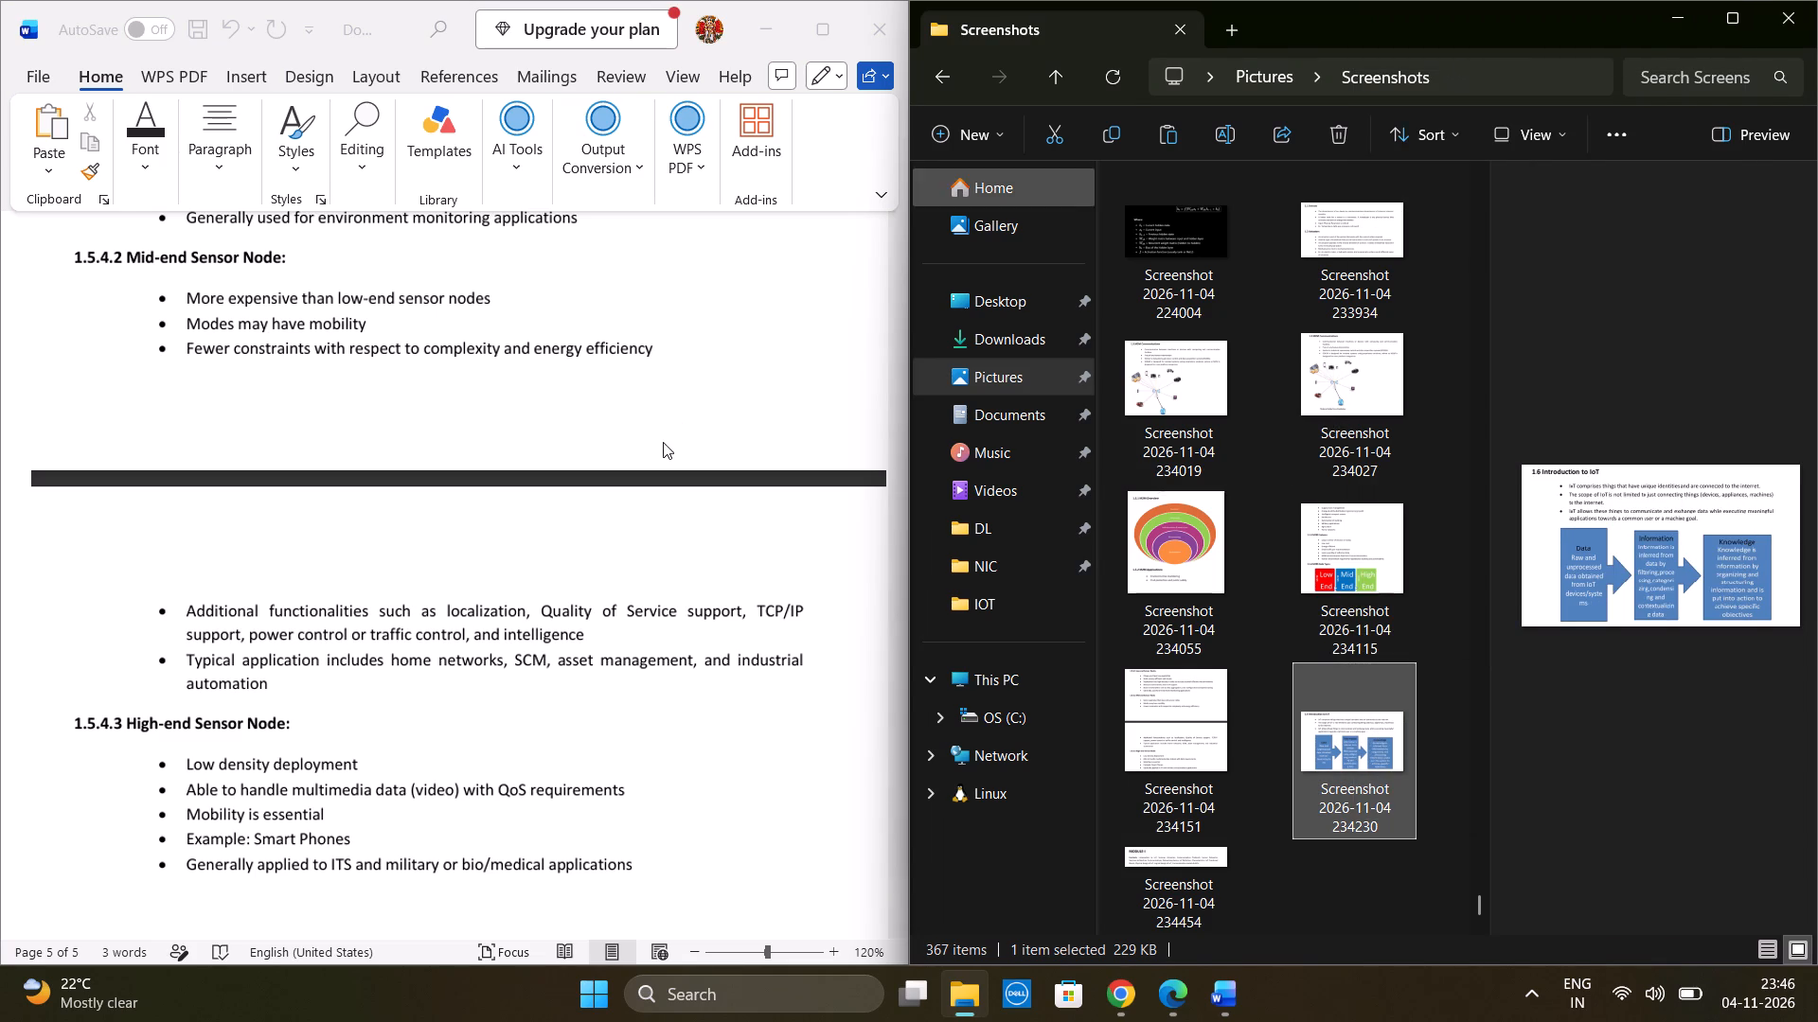
{"action": "scroll", "coordinate": [663, 442], "scroll_direction": "down", "scroll_amount": 1}
{"action": "left_click", "coordinate": [720, 449]}
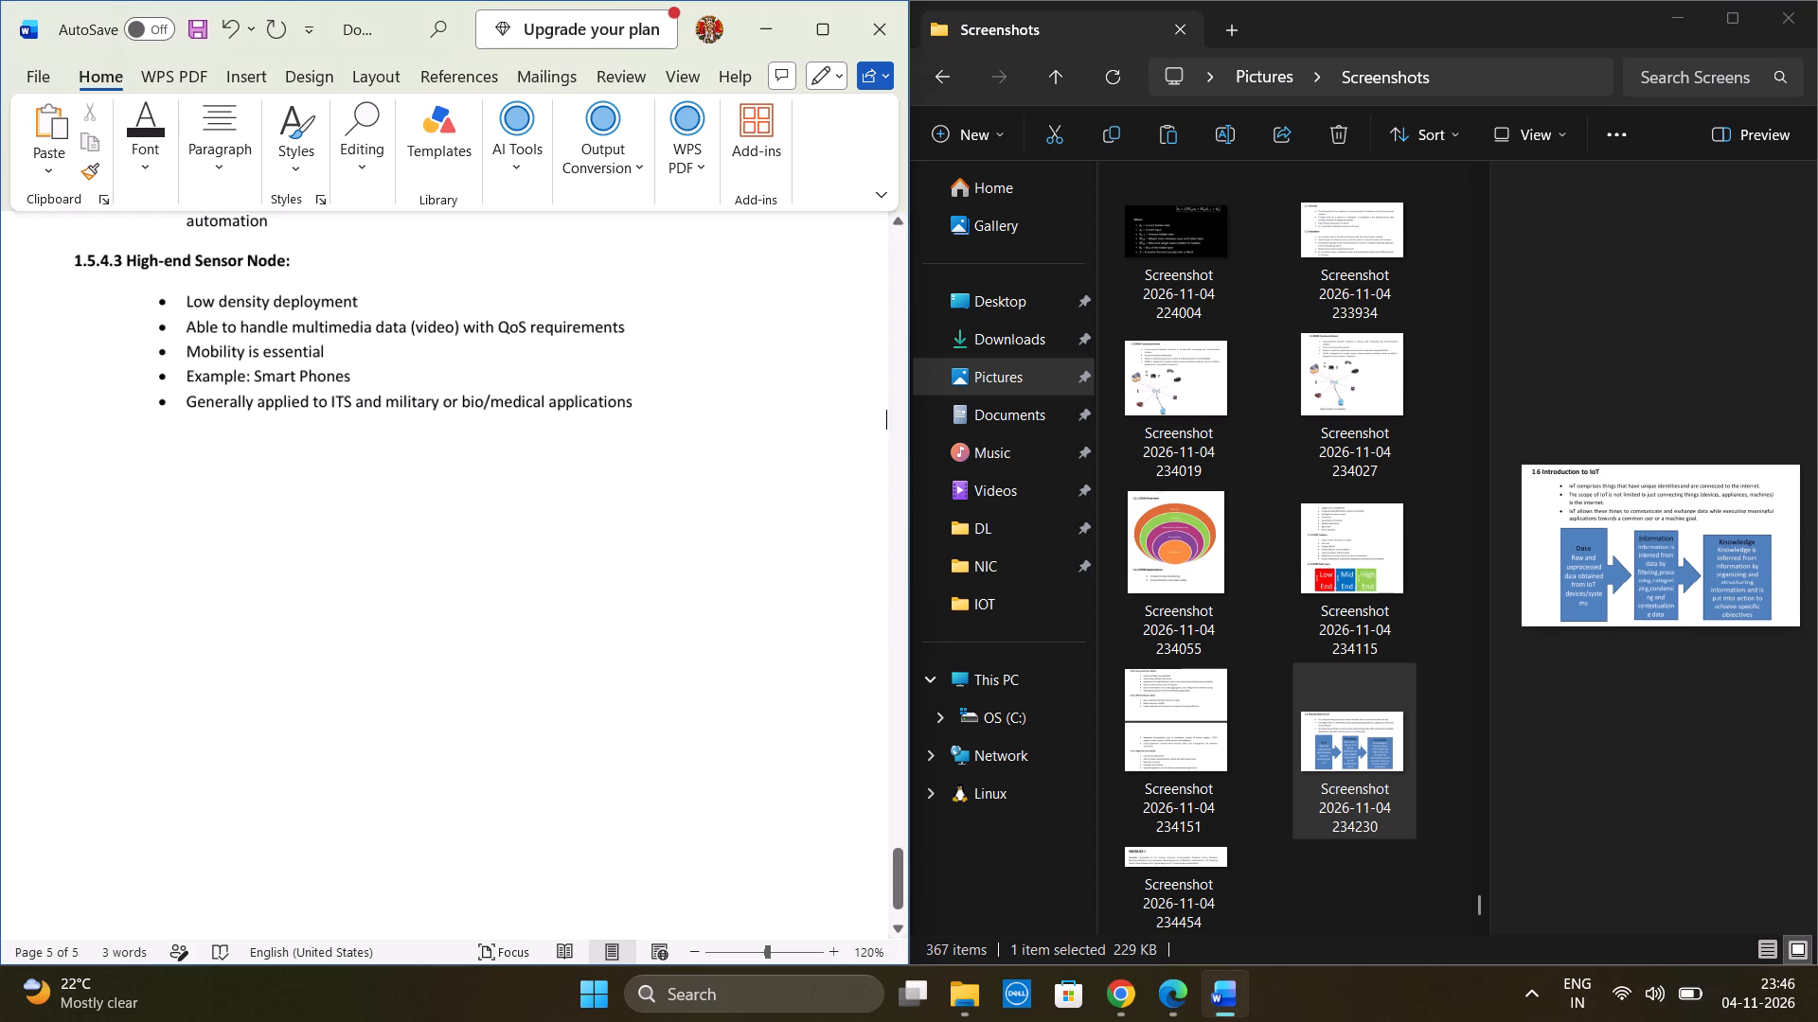
{"action": "key", "text": "ctrl+v"}
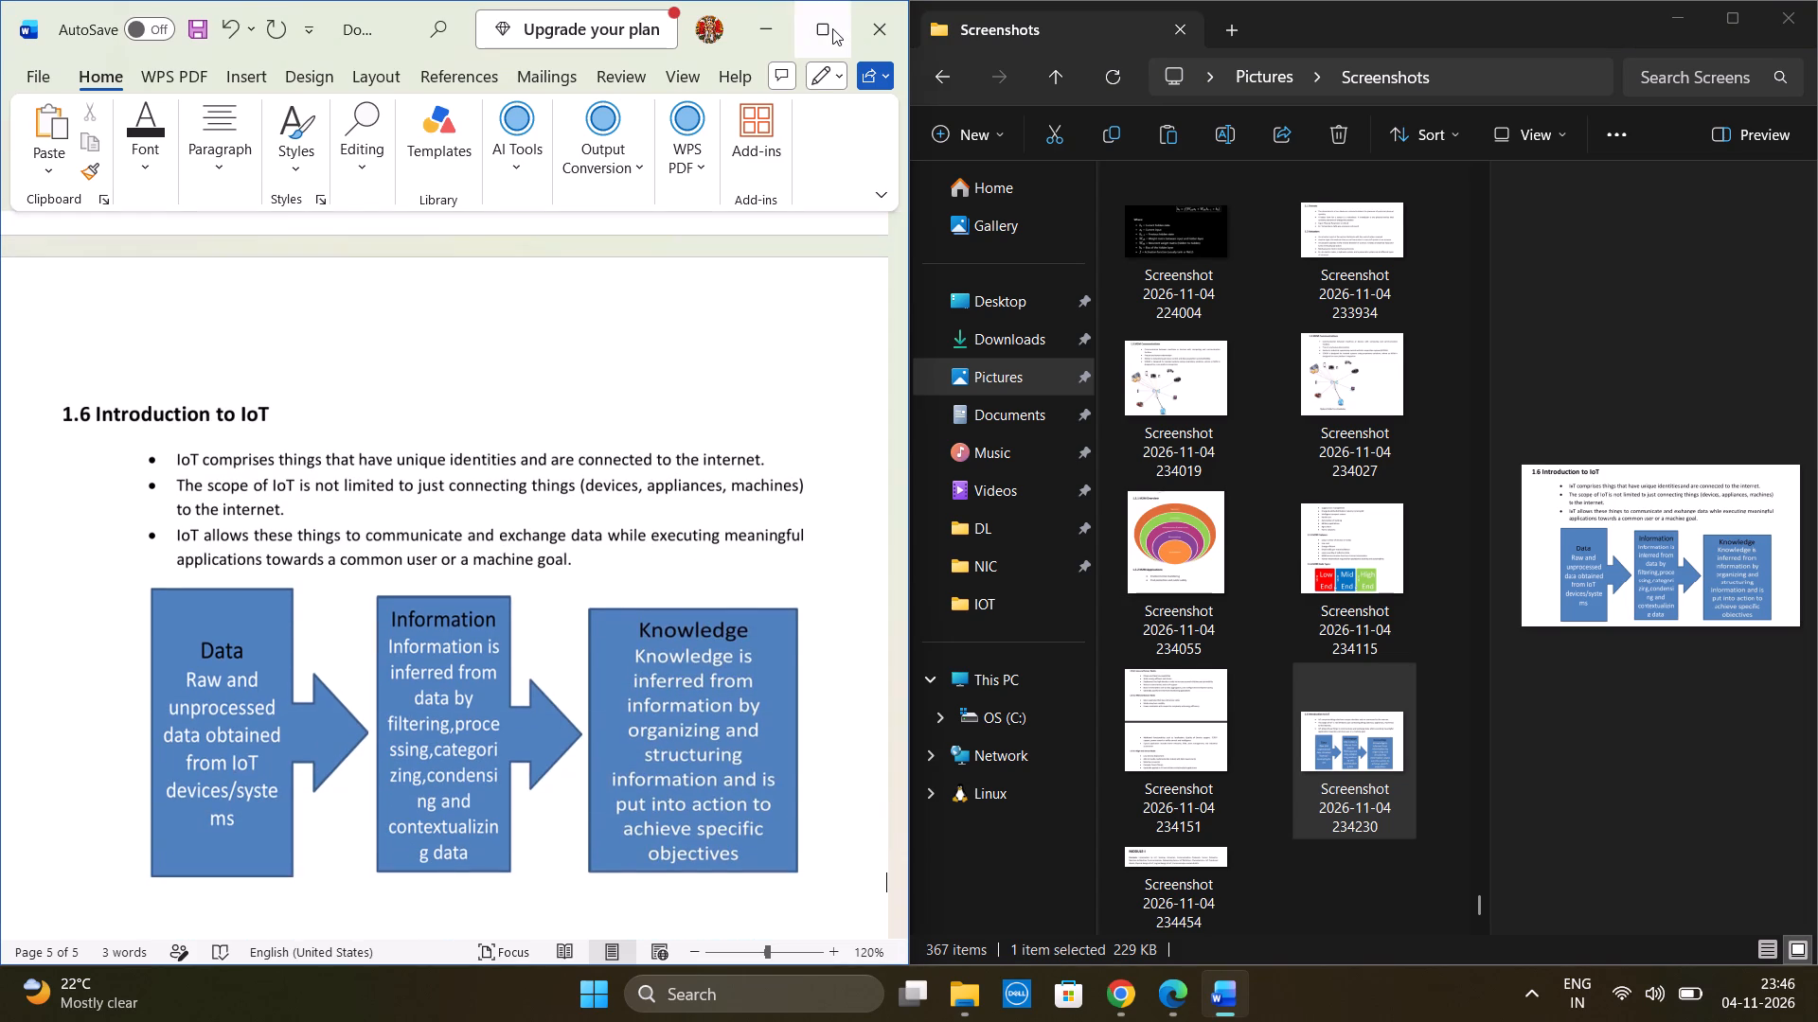
Maximize the document window and stretch the Sensors and Actuators picture on page 1 taller and slightly wider.
{"action": "left_click", "coordinate": [832, 28]}
{"action": "scroll", "coordinate": [878, 556], "scroll_direction": "up", "scroll_amount": 11}
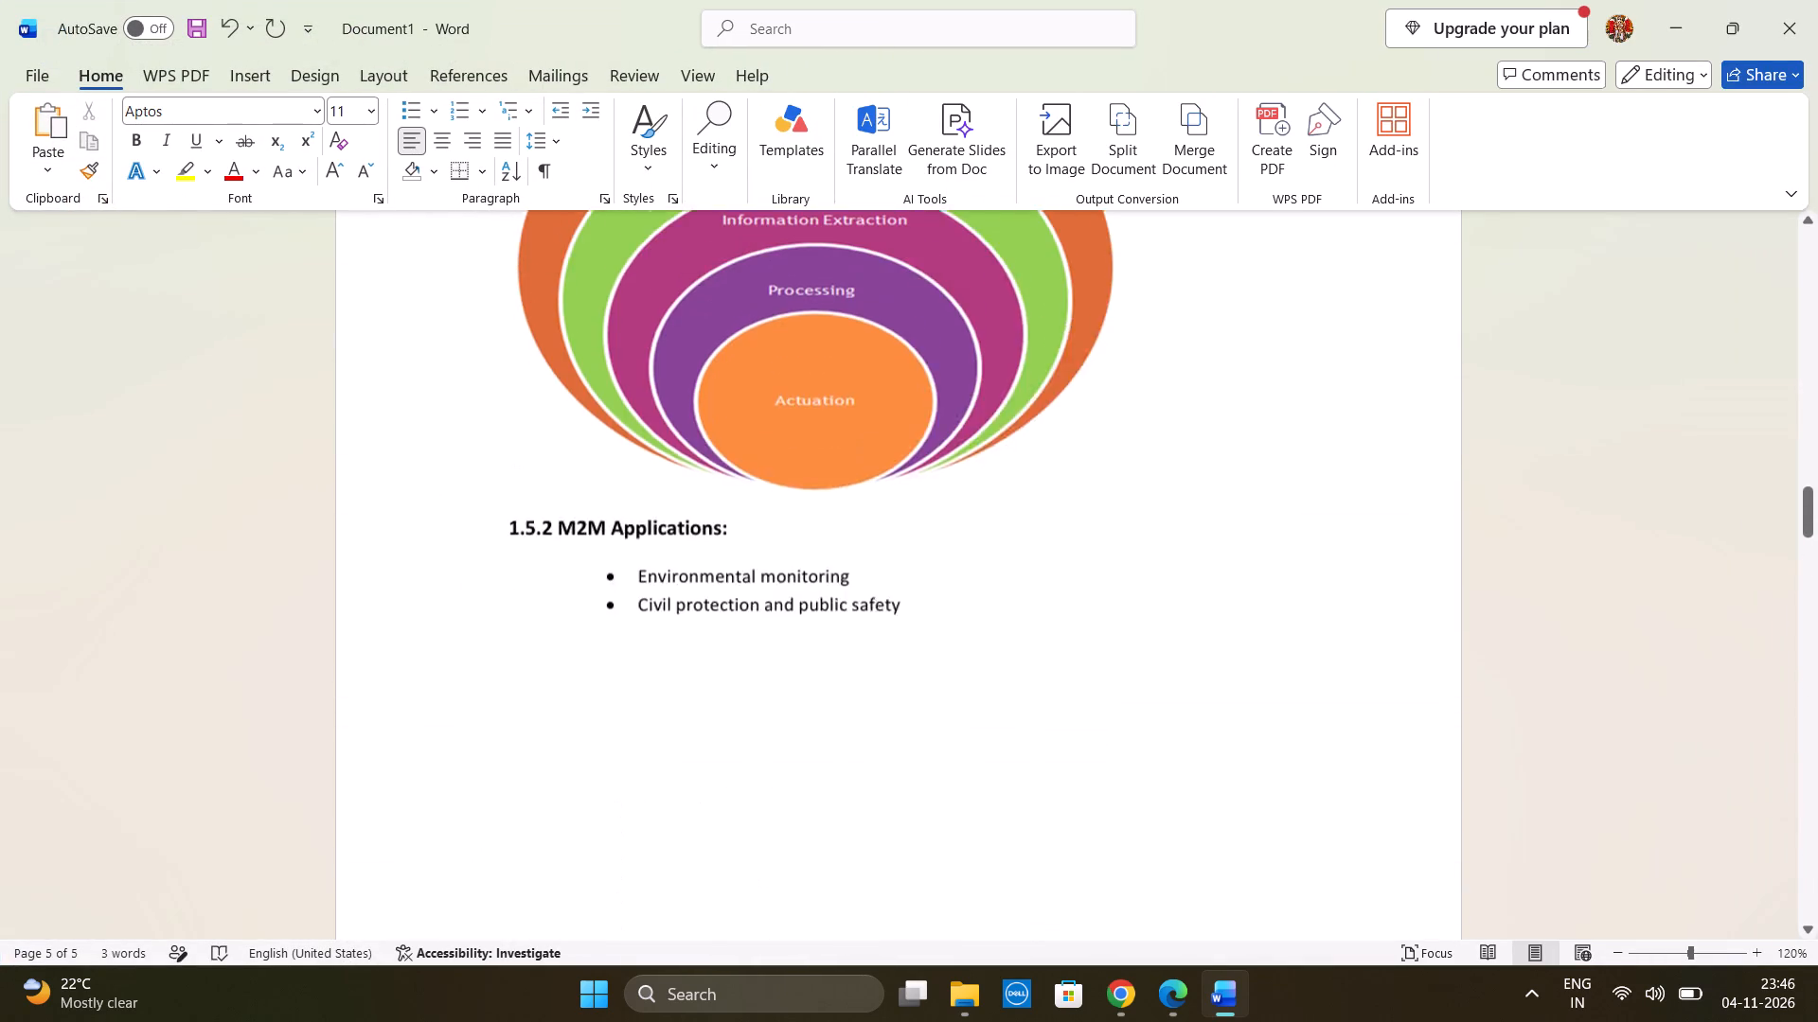
{"action": "scroll", "coordinate": [878, 556], "scroll_direction": "up", "scroll_amount": 5}
{"action": "scroll", "coordinate": [878, 556], "scroll_direction": "down", "scroll_amount": 1}
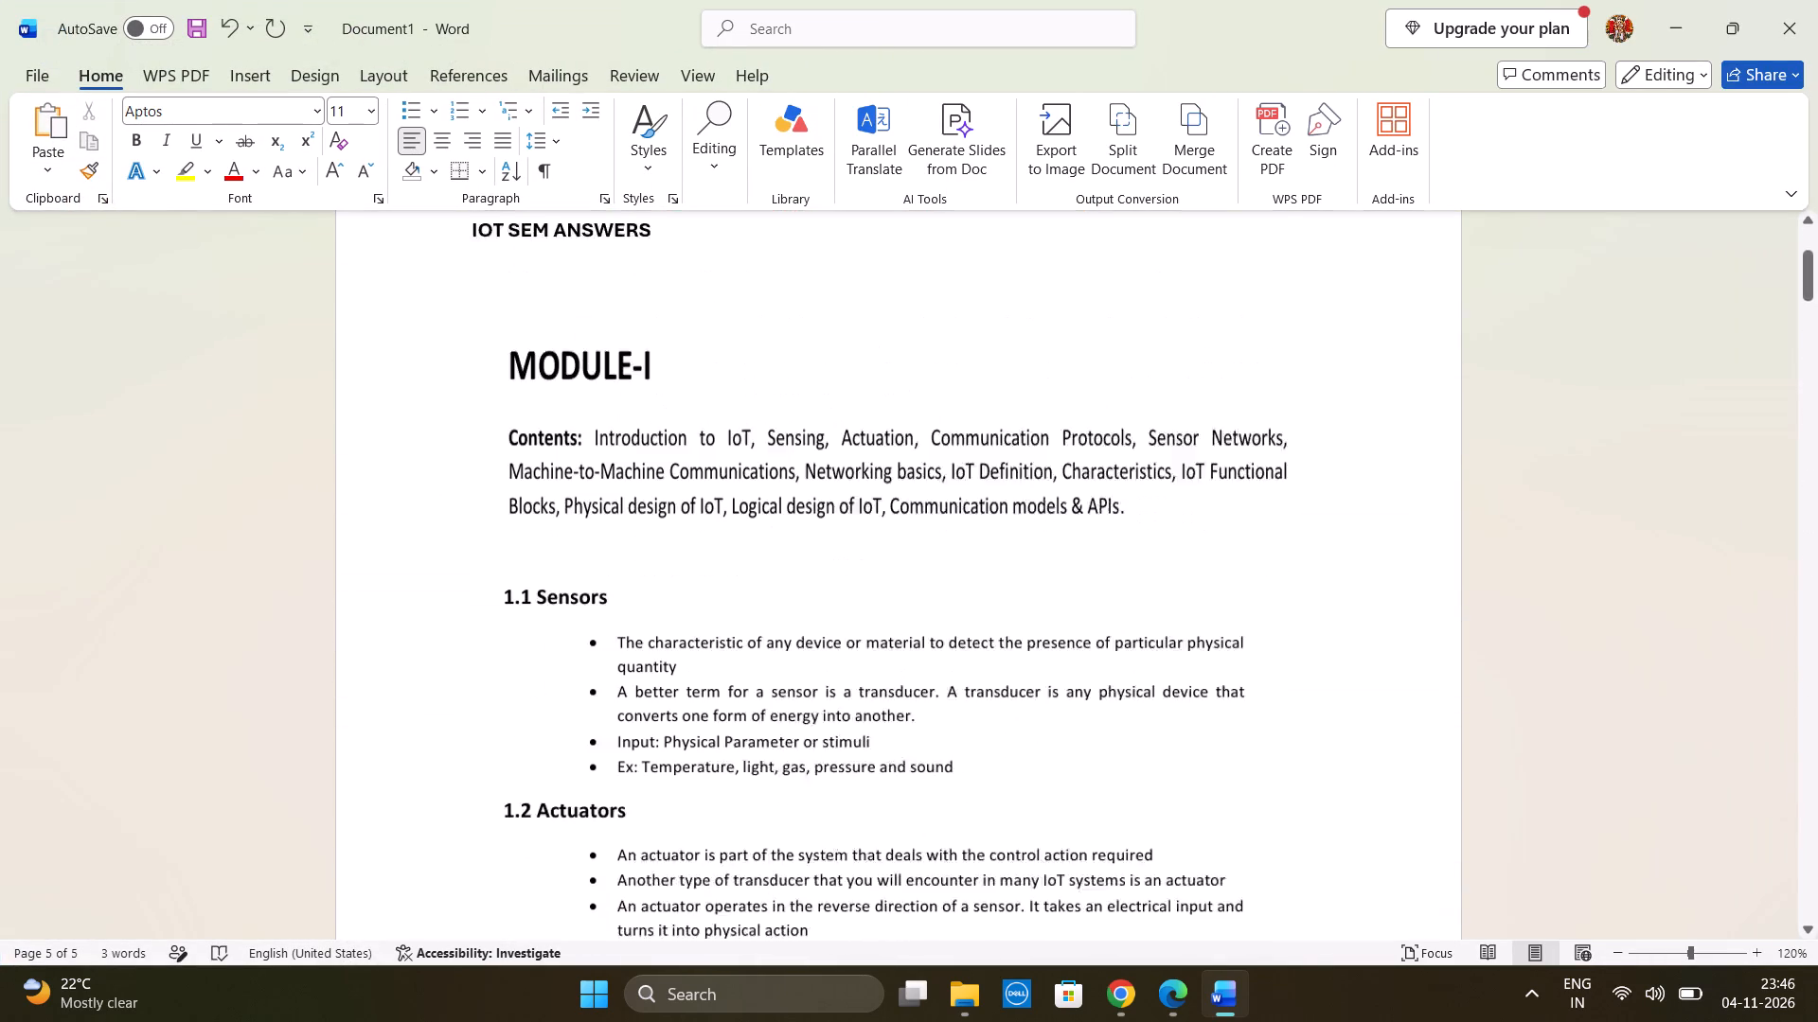
{"action": "scroll", "coordinate": [878, 556], "scroll_direction": "down", "scroll_amount": 2}
{"action": "left_click", "coordinate": [878, 556]}
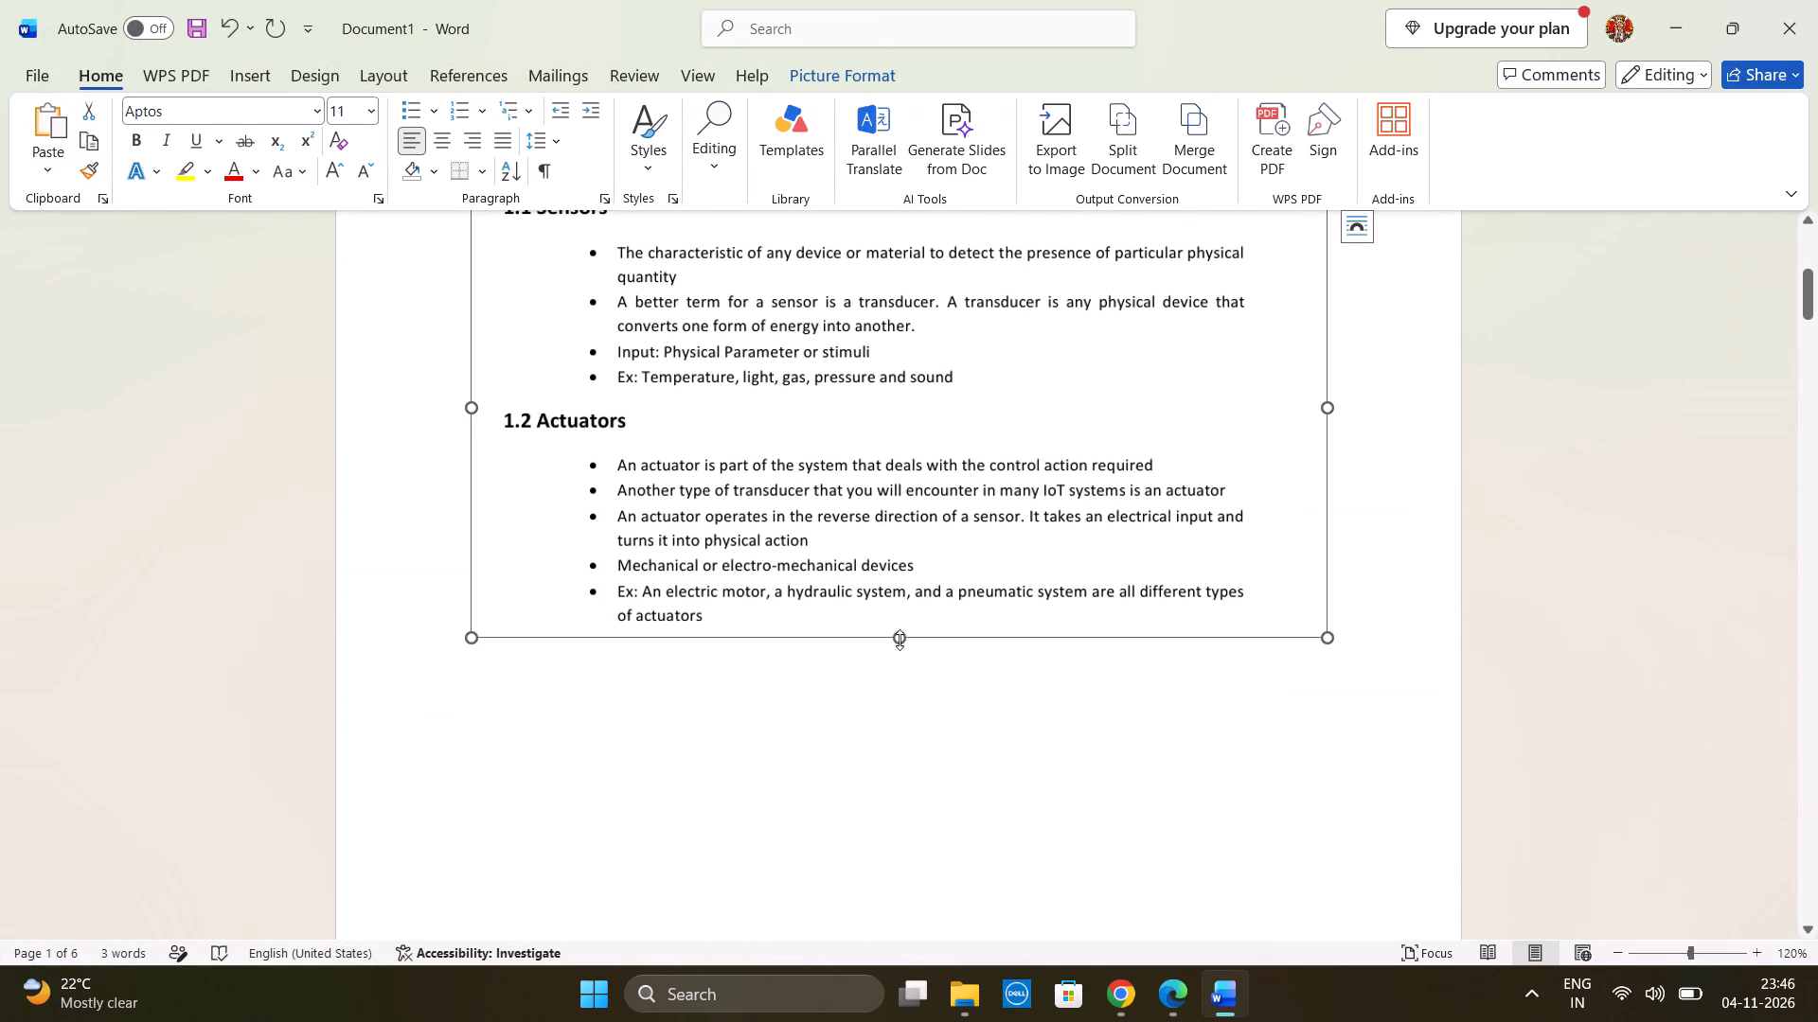
{"action": "left_click_drag", "start_coordinate": [893, 640], "coordinate": [865, 854]}
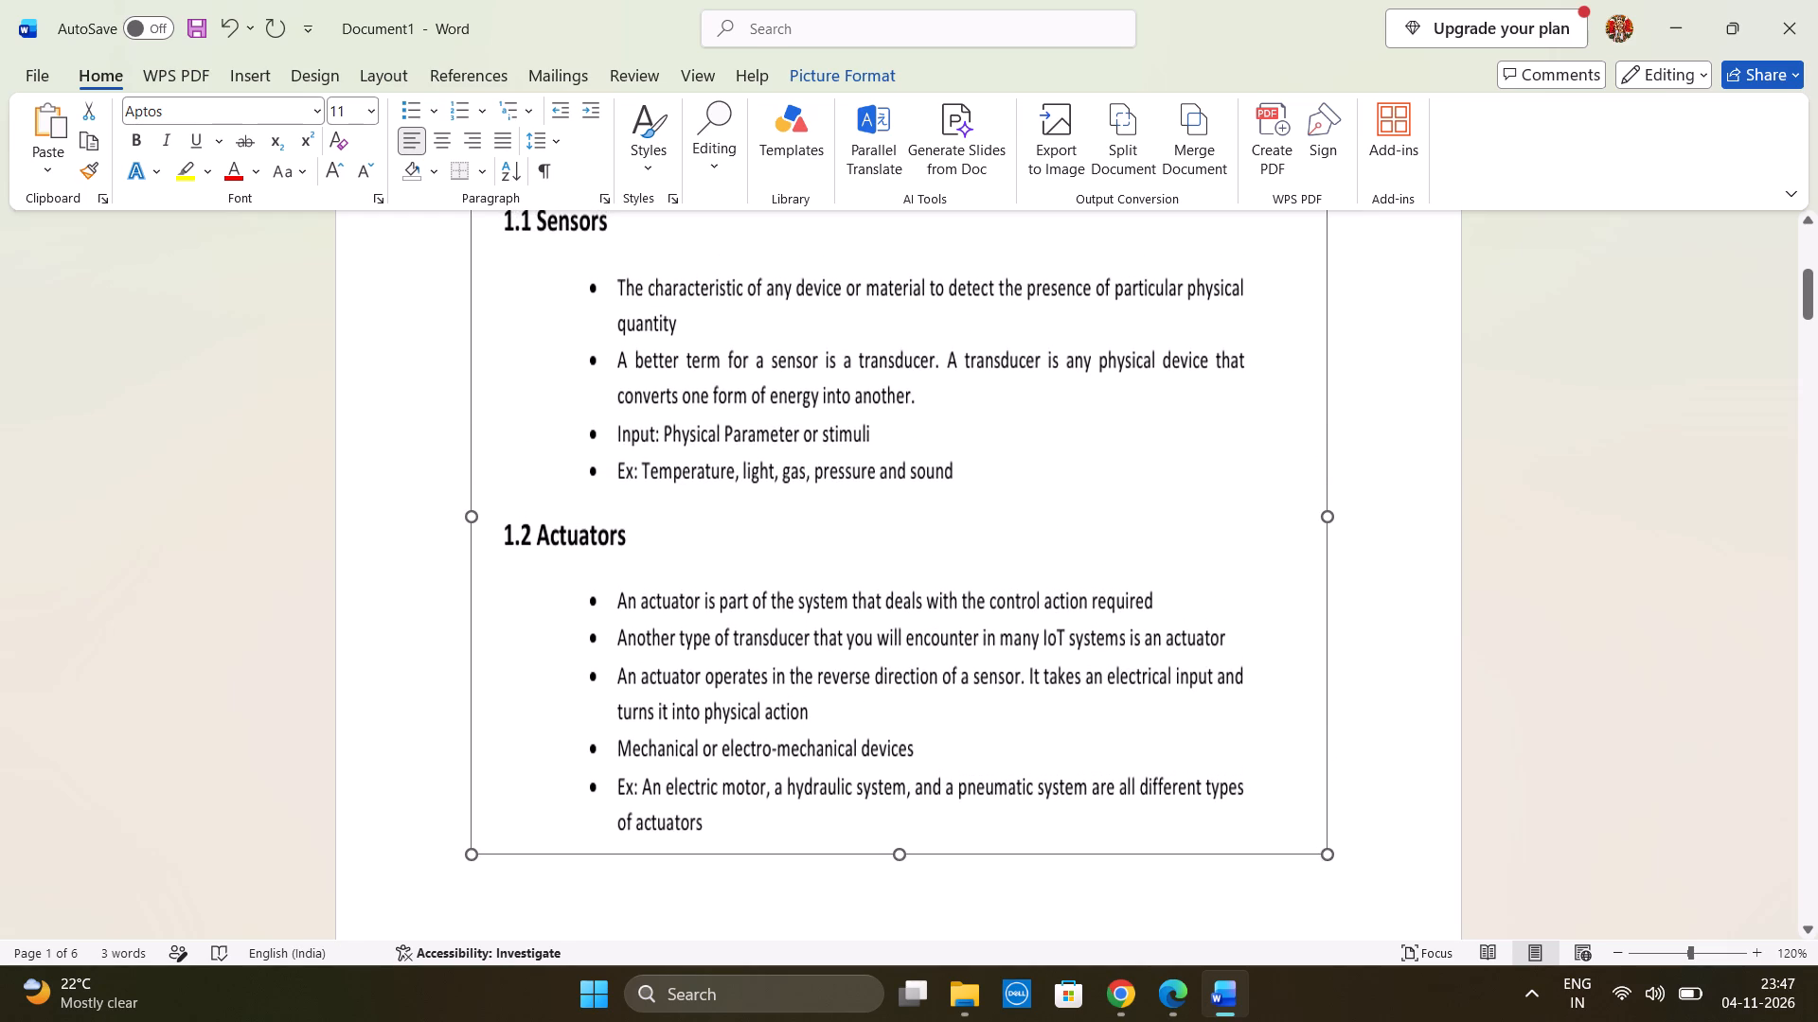
{"action": "left_click_drag", "start_coordinate": [1332, 524], "coordinate": [1344, 521]}
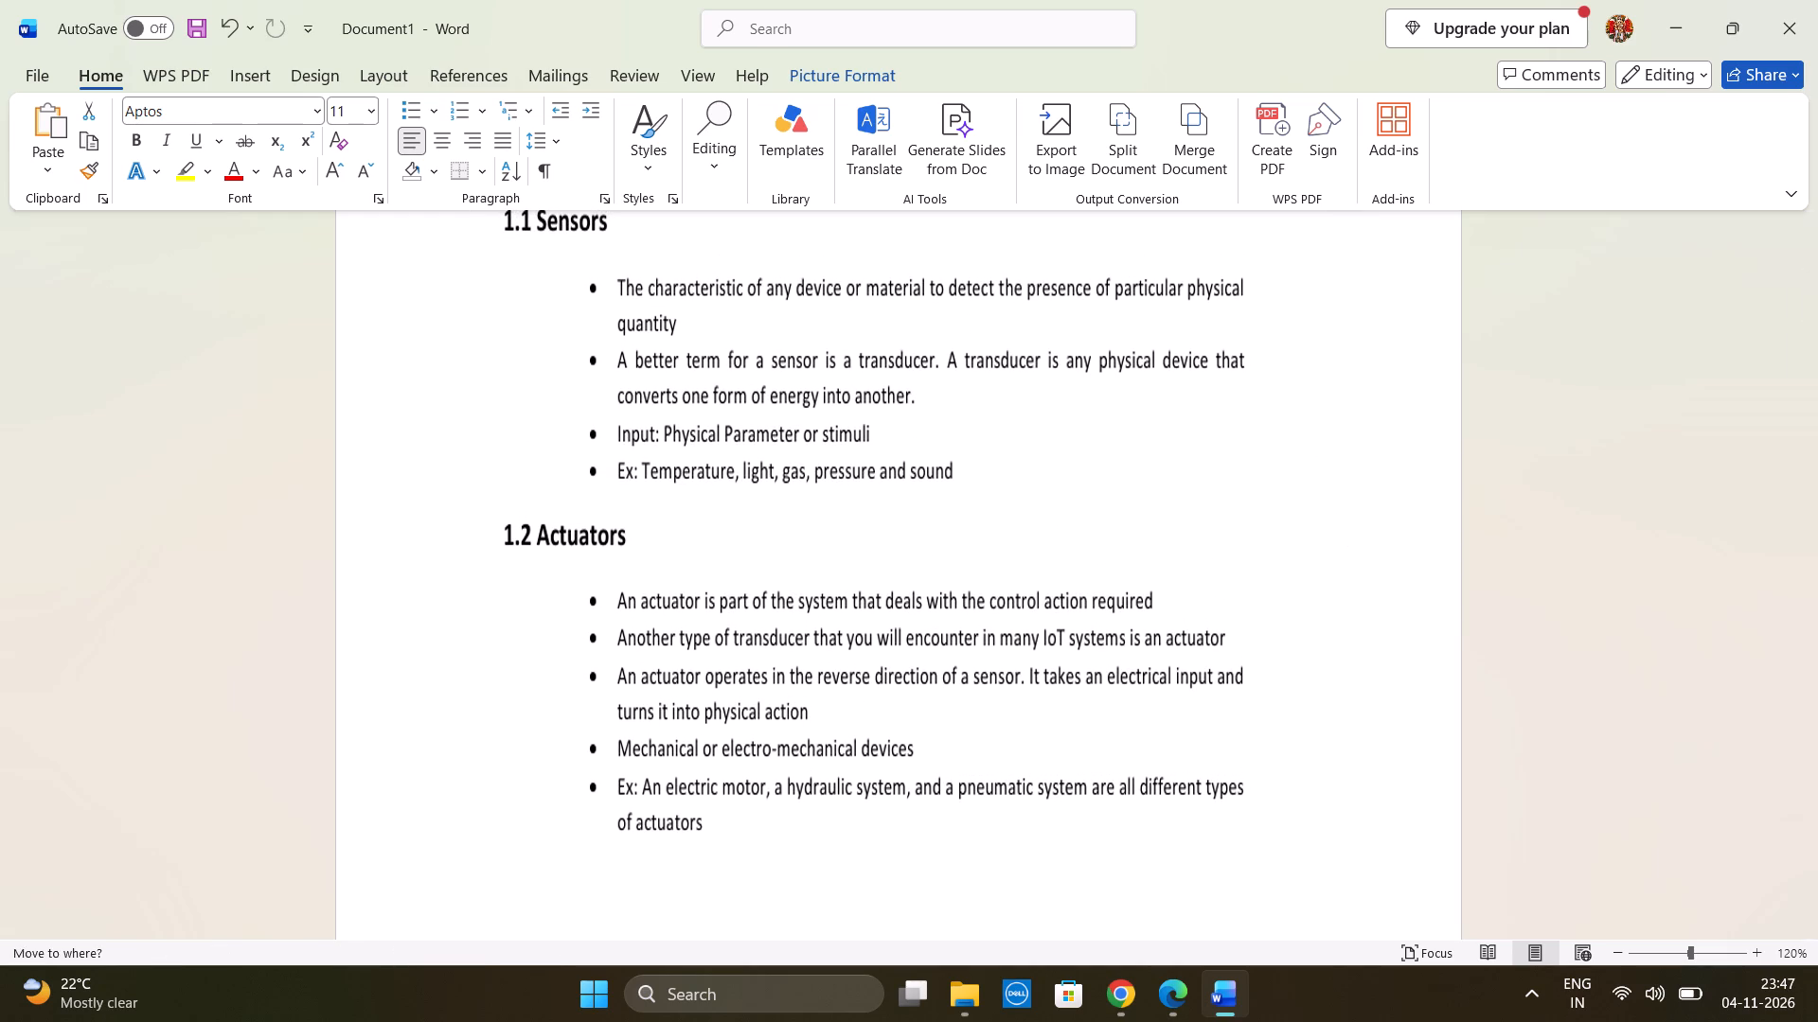
{"action": "left_click_drag", "start_coordinate": [1330, 513], "coordinate": [1382, 515]}
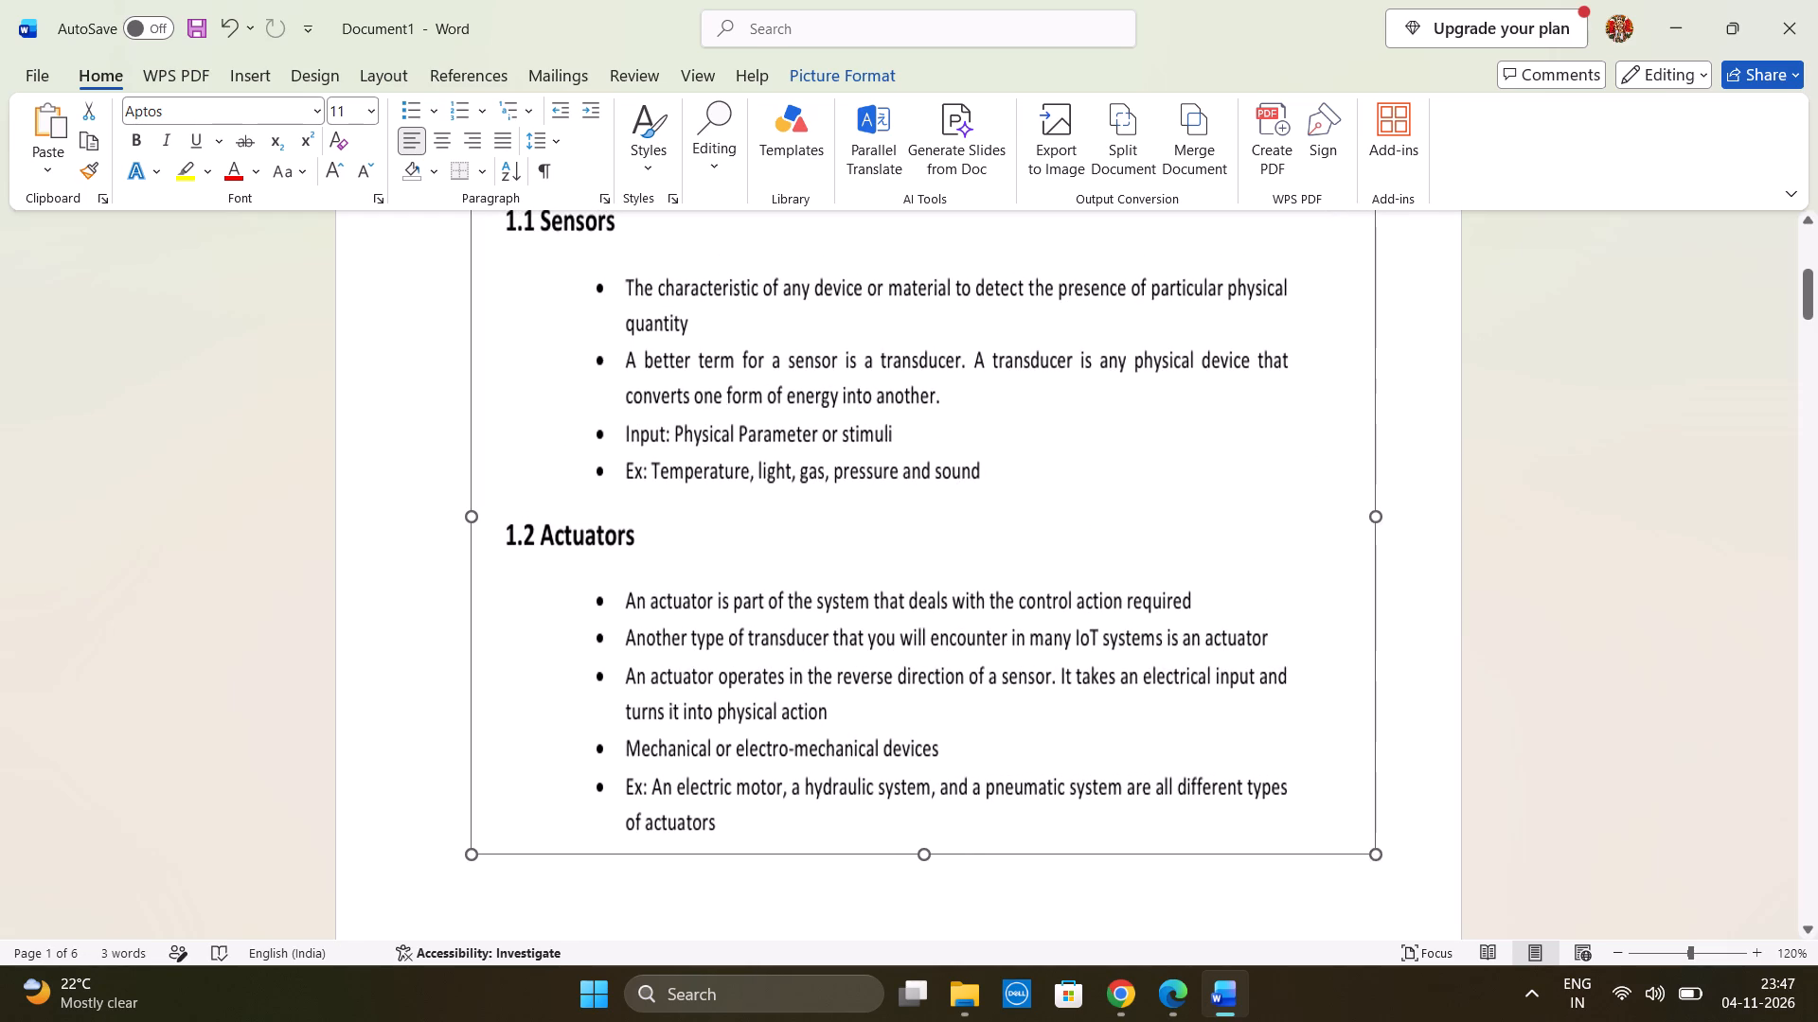
{"action": "left_click_drag", "start_coordinate": [1382, 515], "coordinate": [1385, 515]}
Stretch the captioned 1.5 M2M Communications picture on page 2 taller and slightly wider.
{"action": "scroll", "coordinate": [1174, 604], "scroll_direction": "down", "scroll_amount": 4}
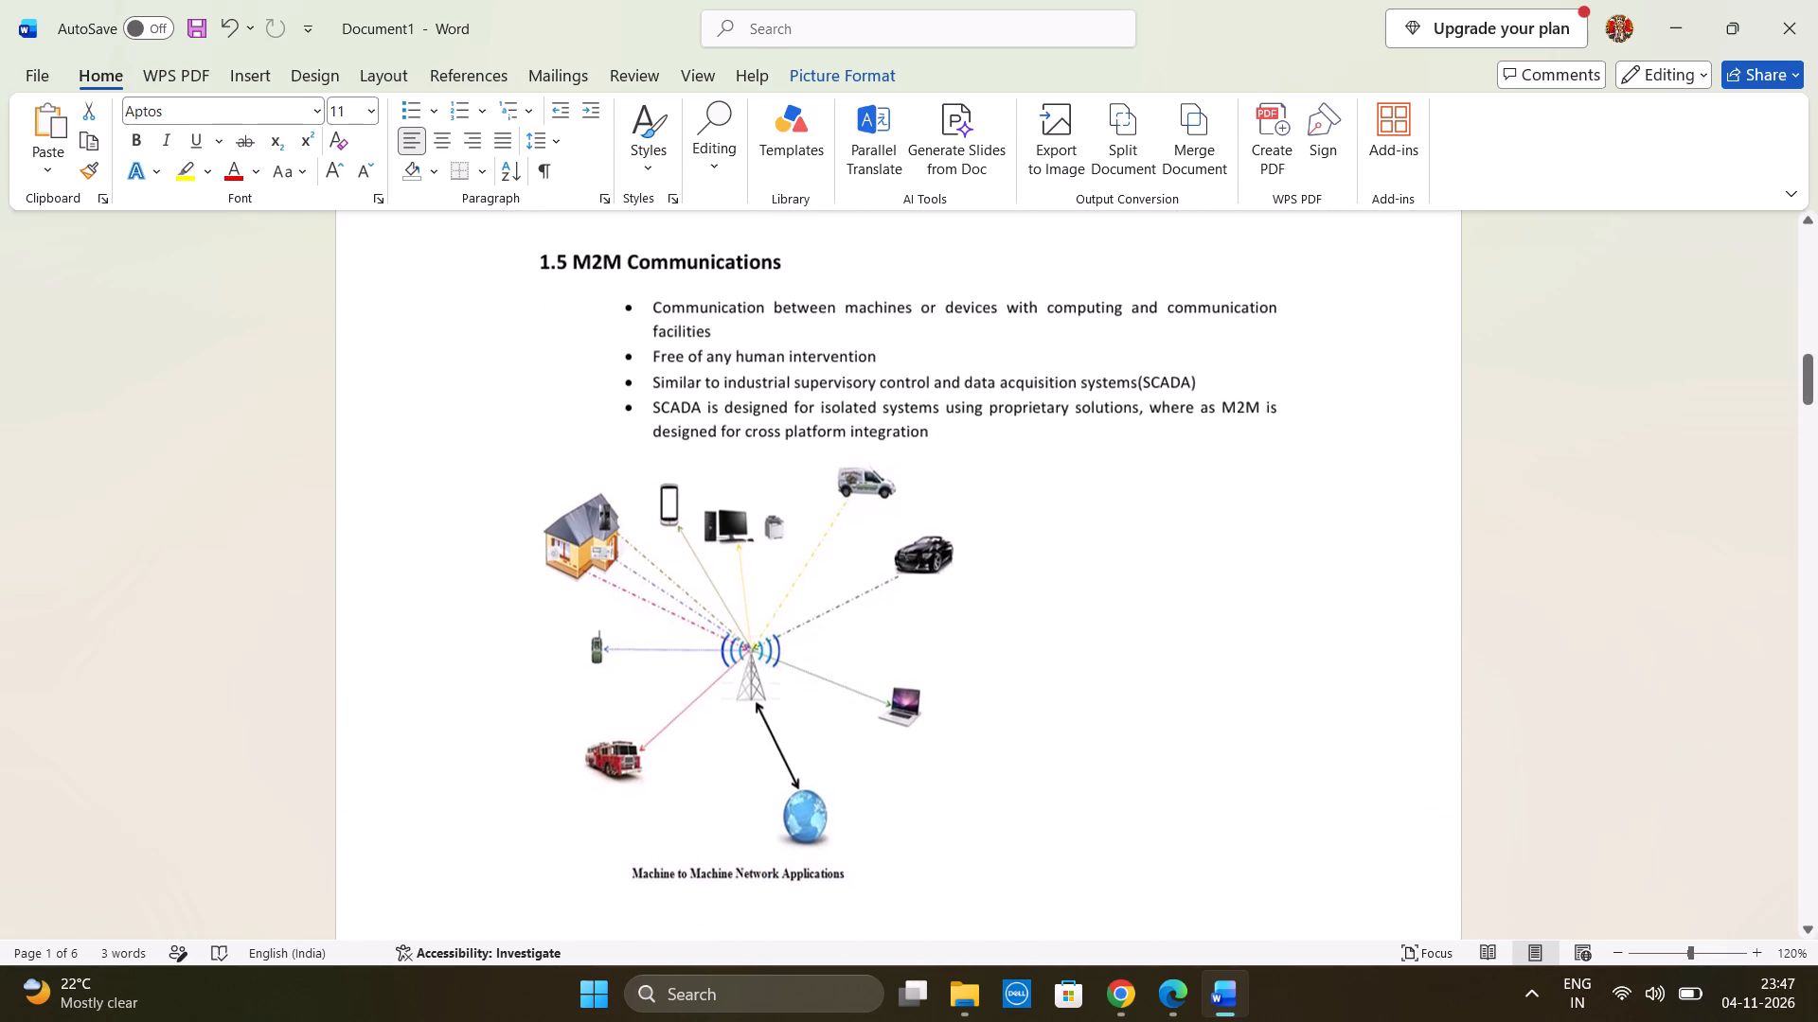
{"action": "left_click", "coordinate": [1113, 608]}
{"action": "scroll", "coordinate": [1113, 608], "scroll_direction": "down", "scroll_amount": 1}
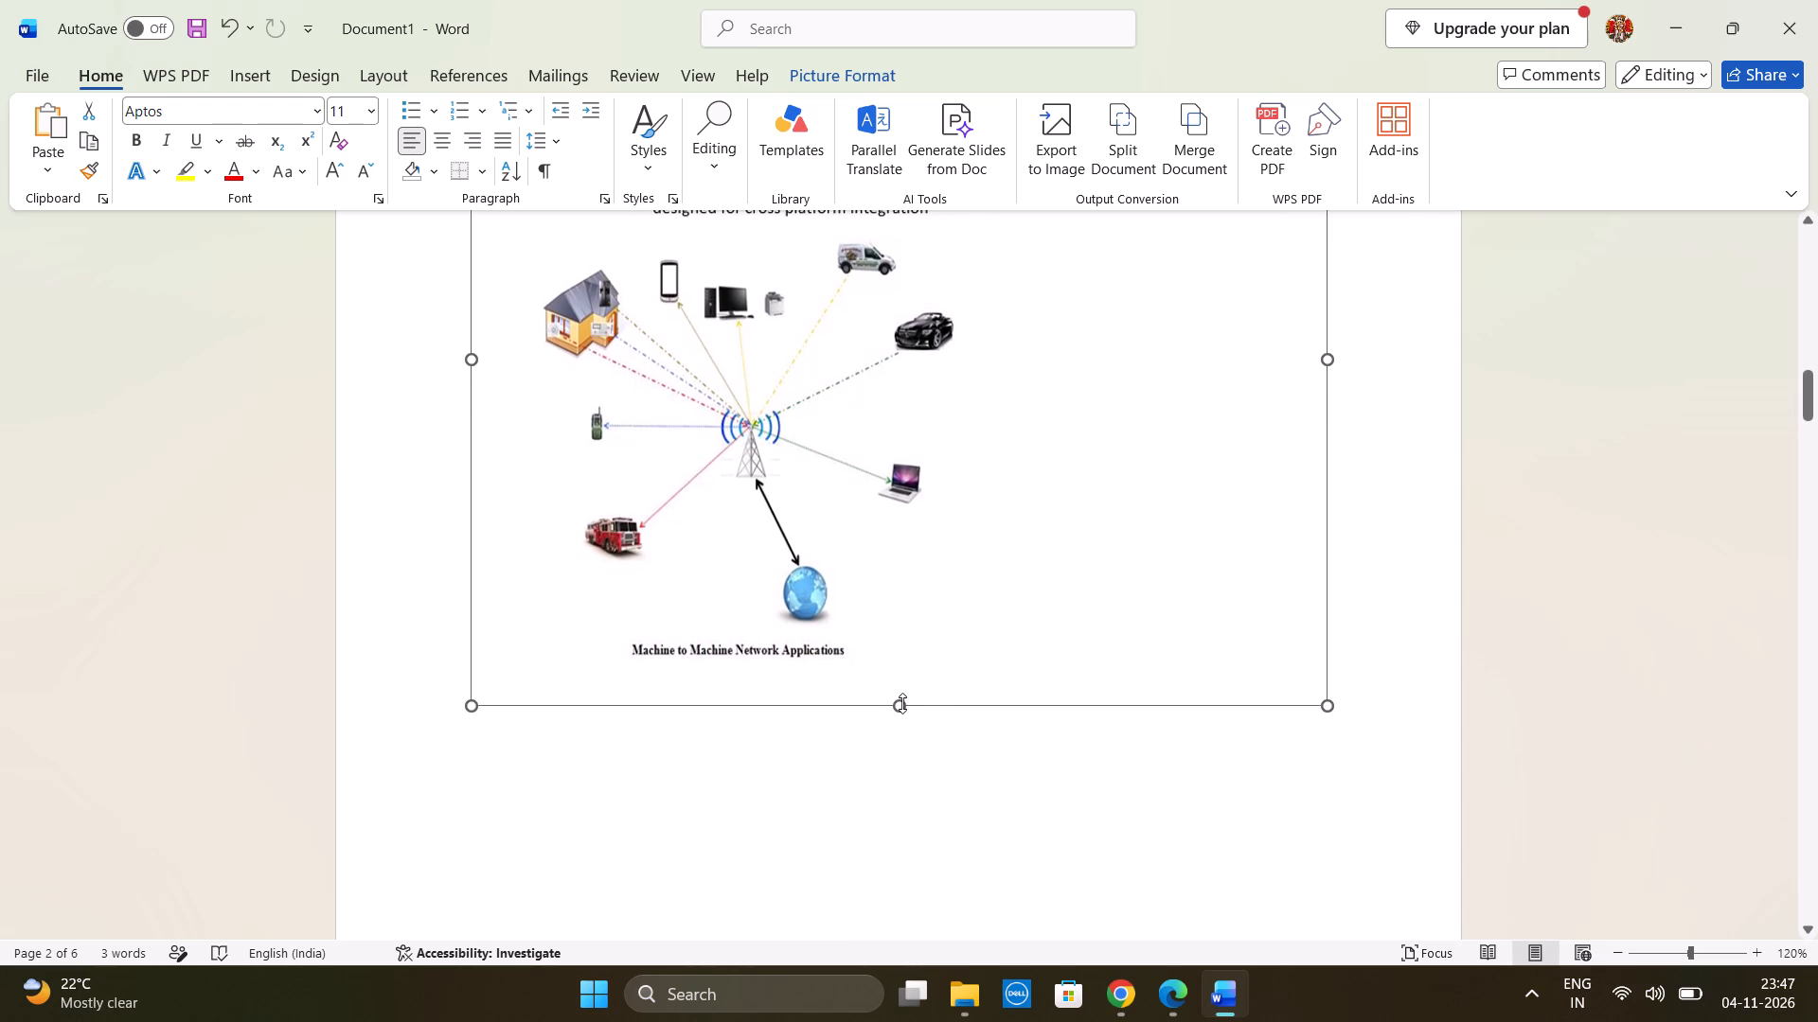
{"action": "left_click_drag", "start_coordinate": [902, 703], "coordinate": [877, 888]}
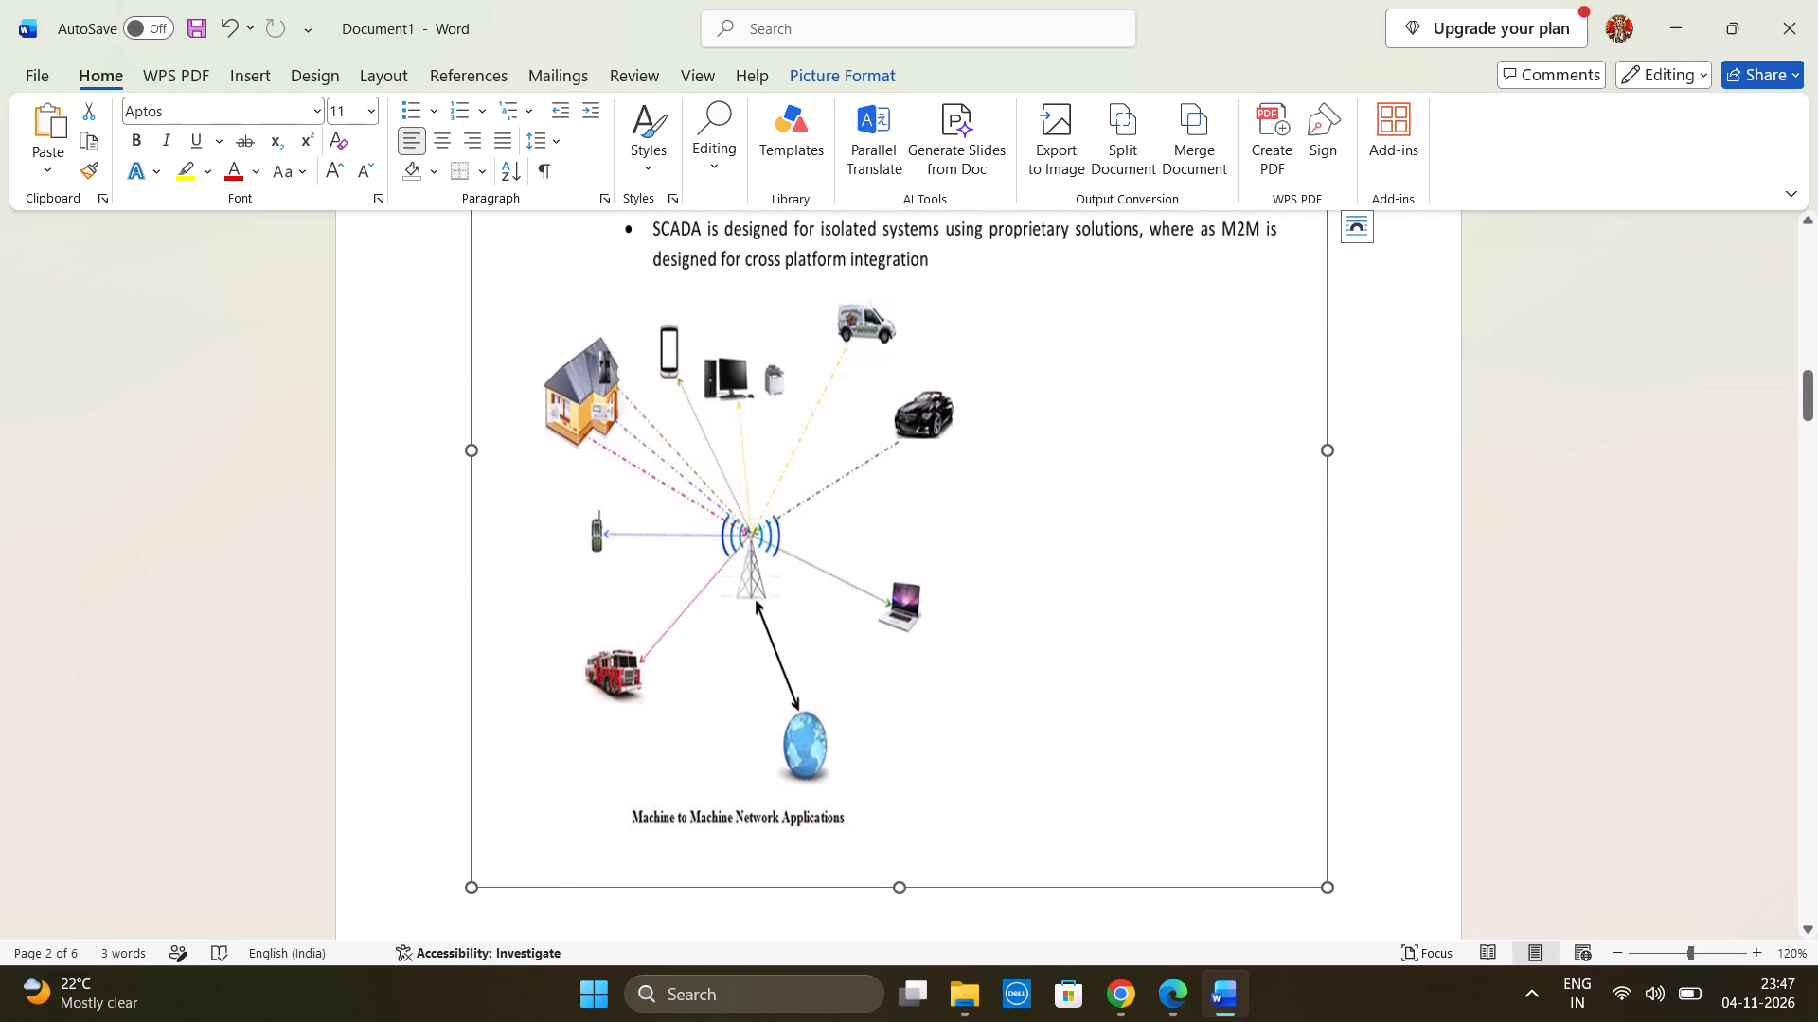
{"action": "left_click_drag", "start_coordinate": [1333, 448], "coordinate": [1387, 448]}
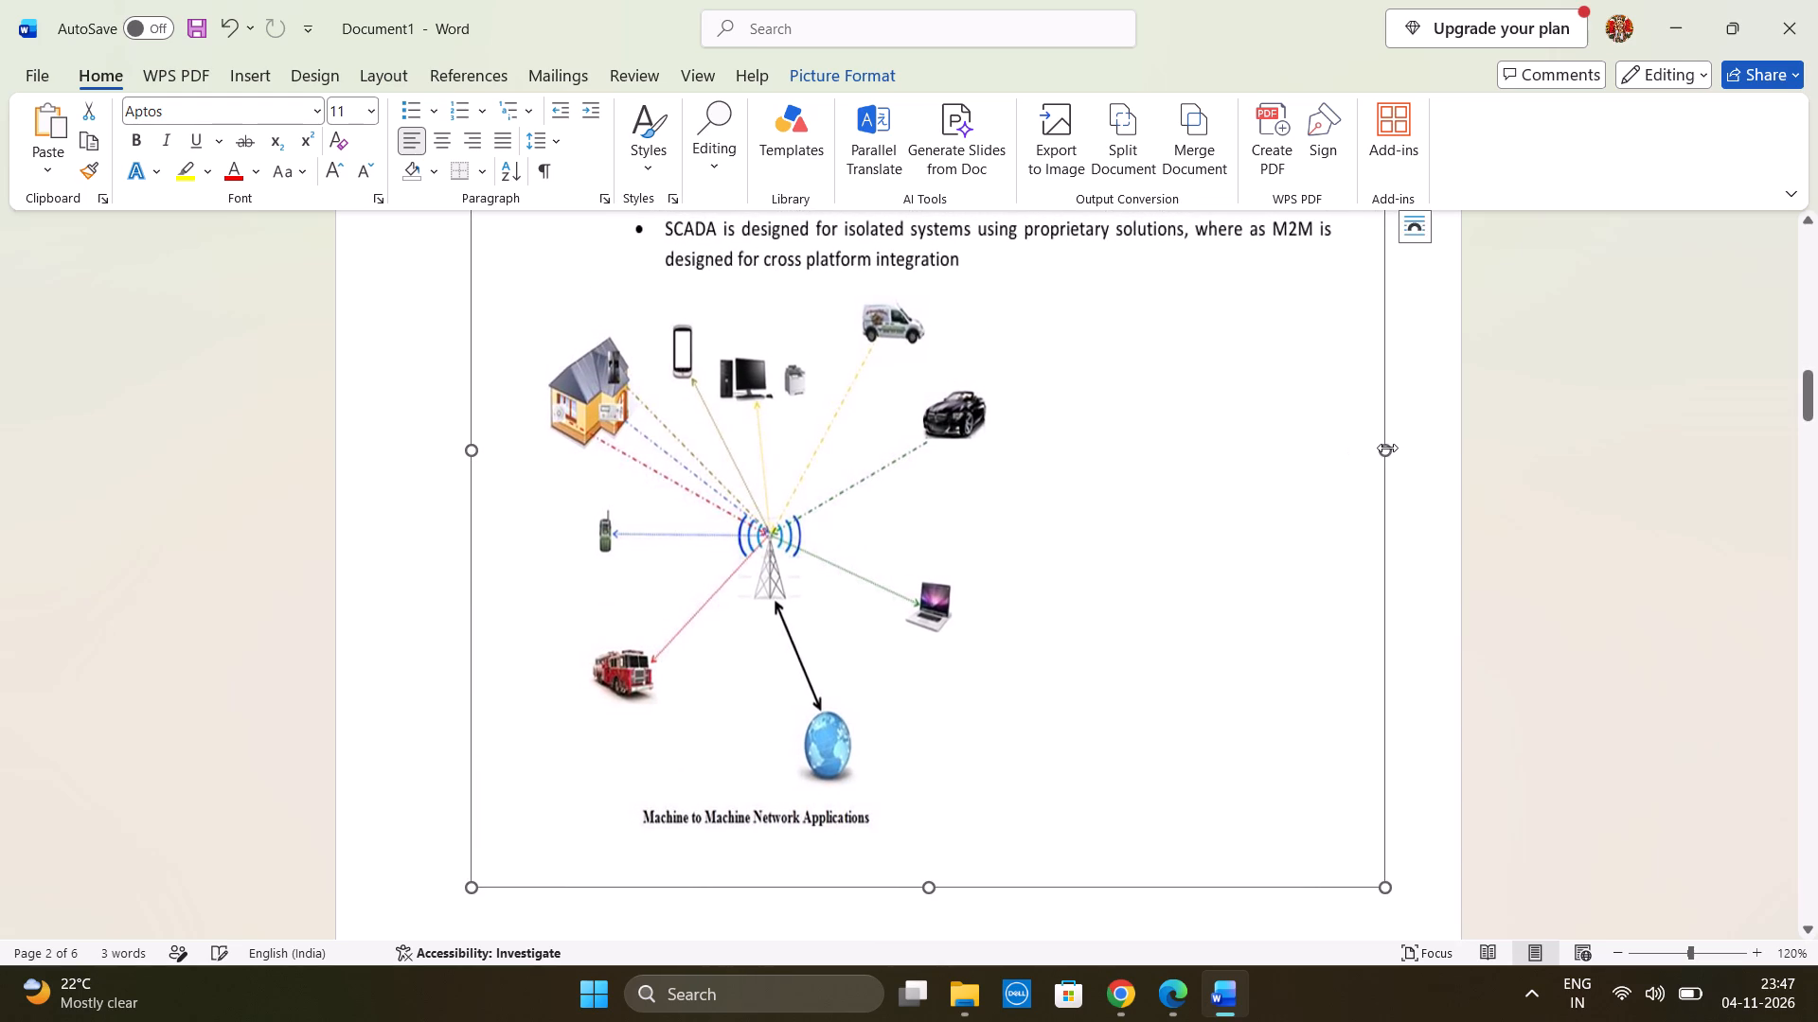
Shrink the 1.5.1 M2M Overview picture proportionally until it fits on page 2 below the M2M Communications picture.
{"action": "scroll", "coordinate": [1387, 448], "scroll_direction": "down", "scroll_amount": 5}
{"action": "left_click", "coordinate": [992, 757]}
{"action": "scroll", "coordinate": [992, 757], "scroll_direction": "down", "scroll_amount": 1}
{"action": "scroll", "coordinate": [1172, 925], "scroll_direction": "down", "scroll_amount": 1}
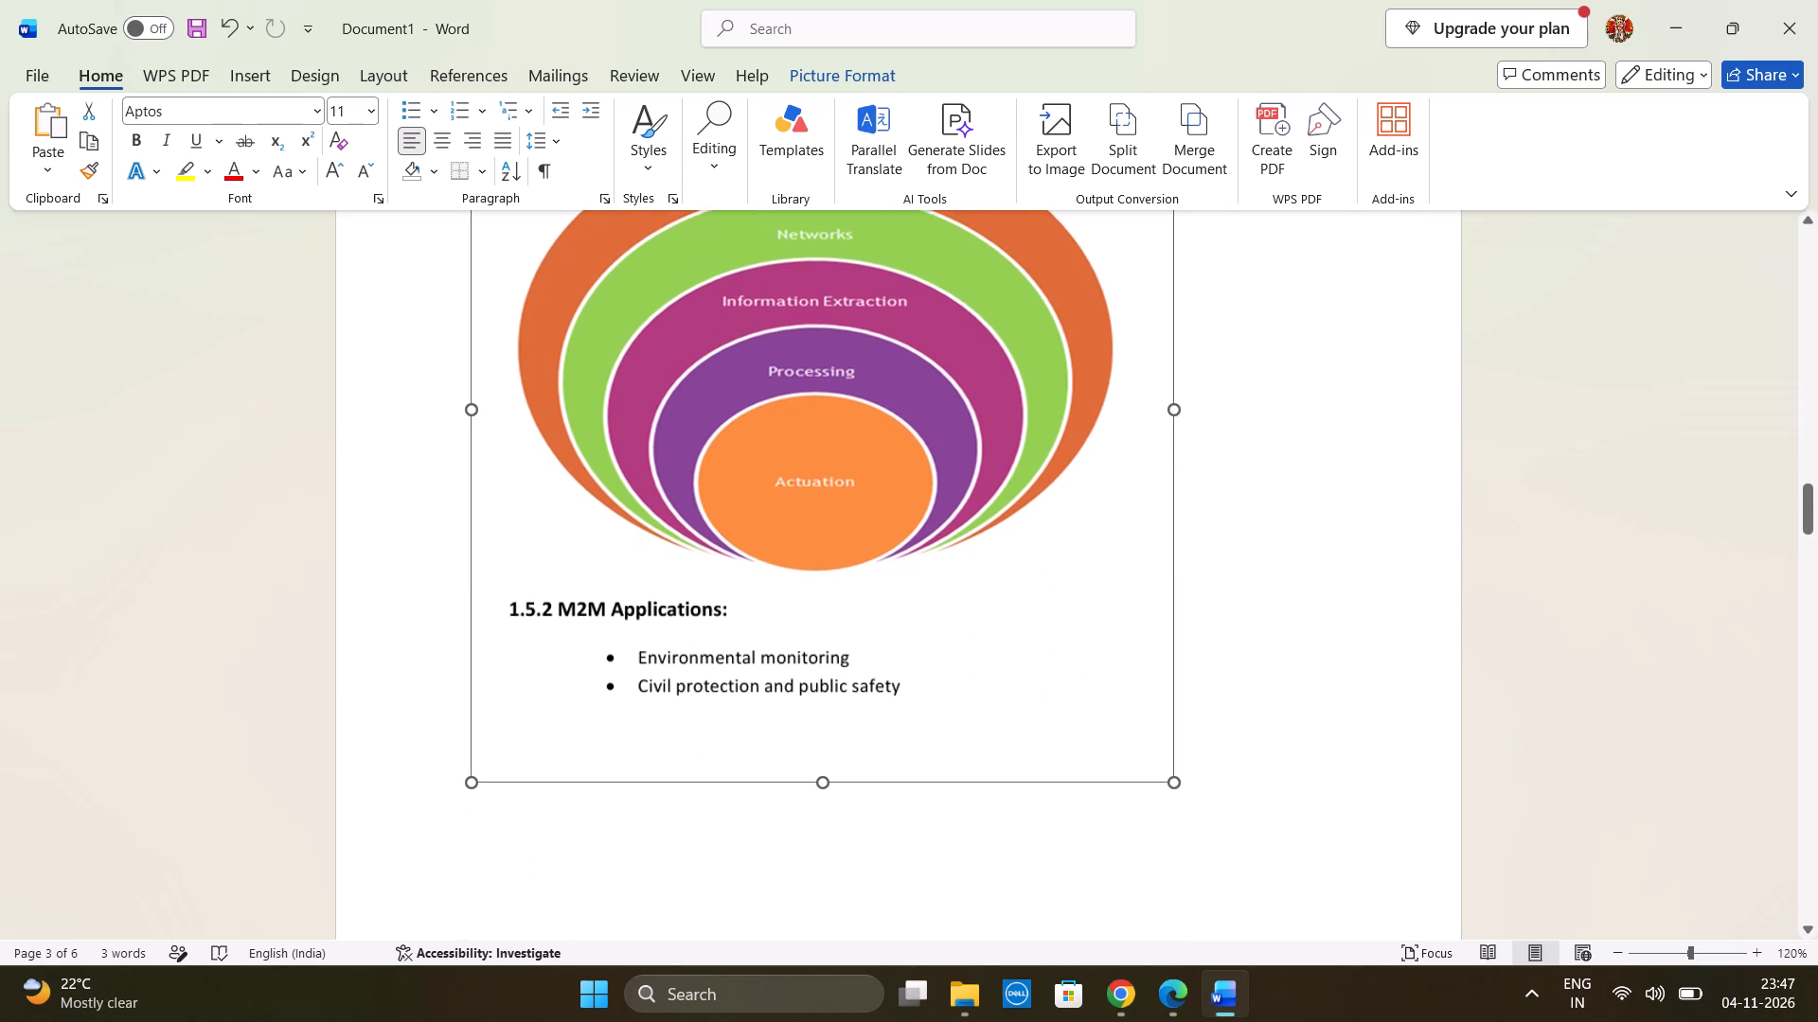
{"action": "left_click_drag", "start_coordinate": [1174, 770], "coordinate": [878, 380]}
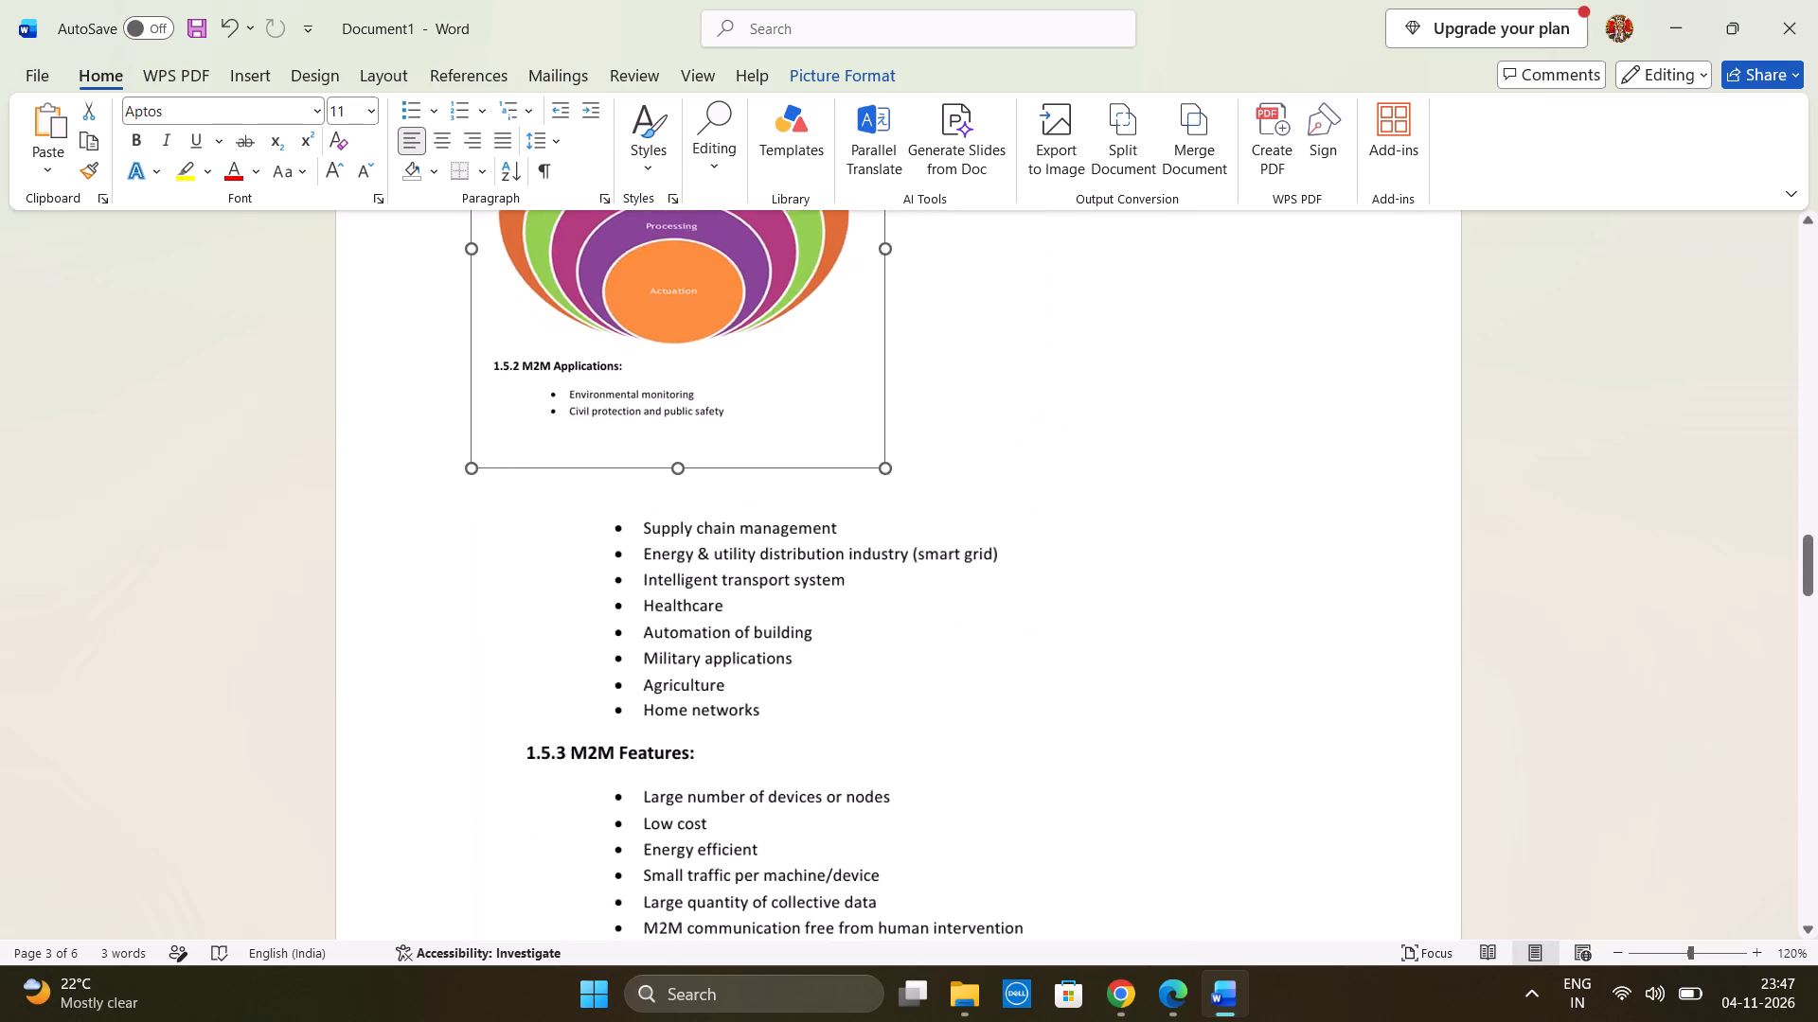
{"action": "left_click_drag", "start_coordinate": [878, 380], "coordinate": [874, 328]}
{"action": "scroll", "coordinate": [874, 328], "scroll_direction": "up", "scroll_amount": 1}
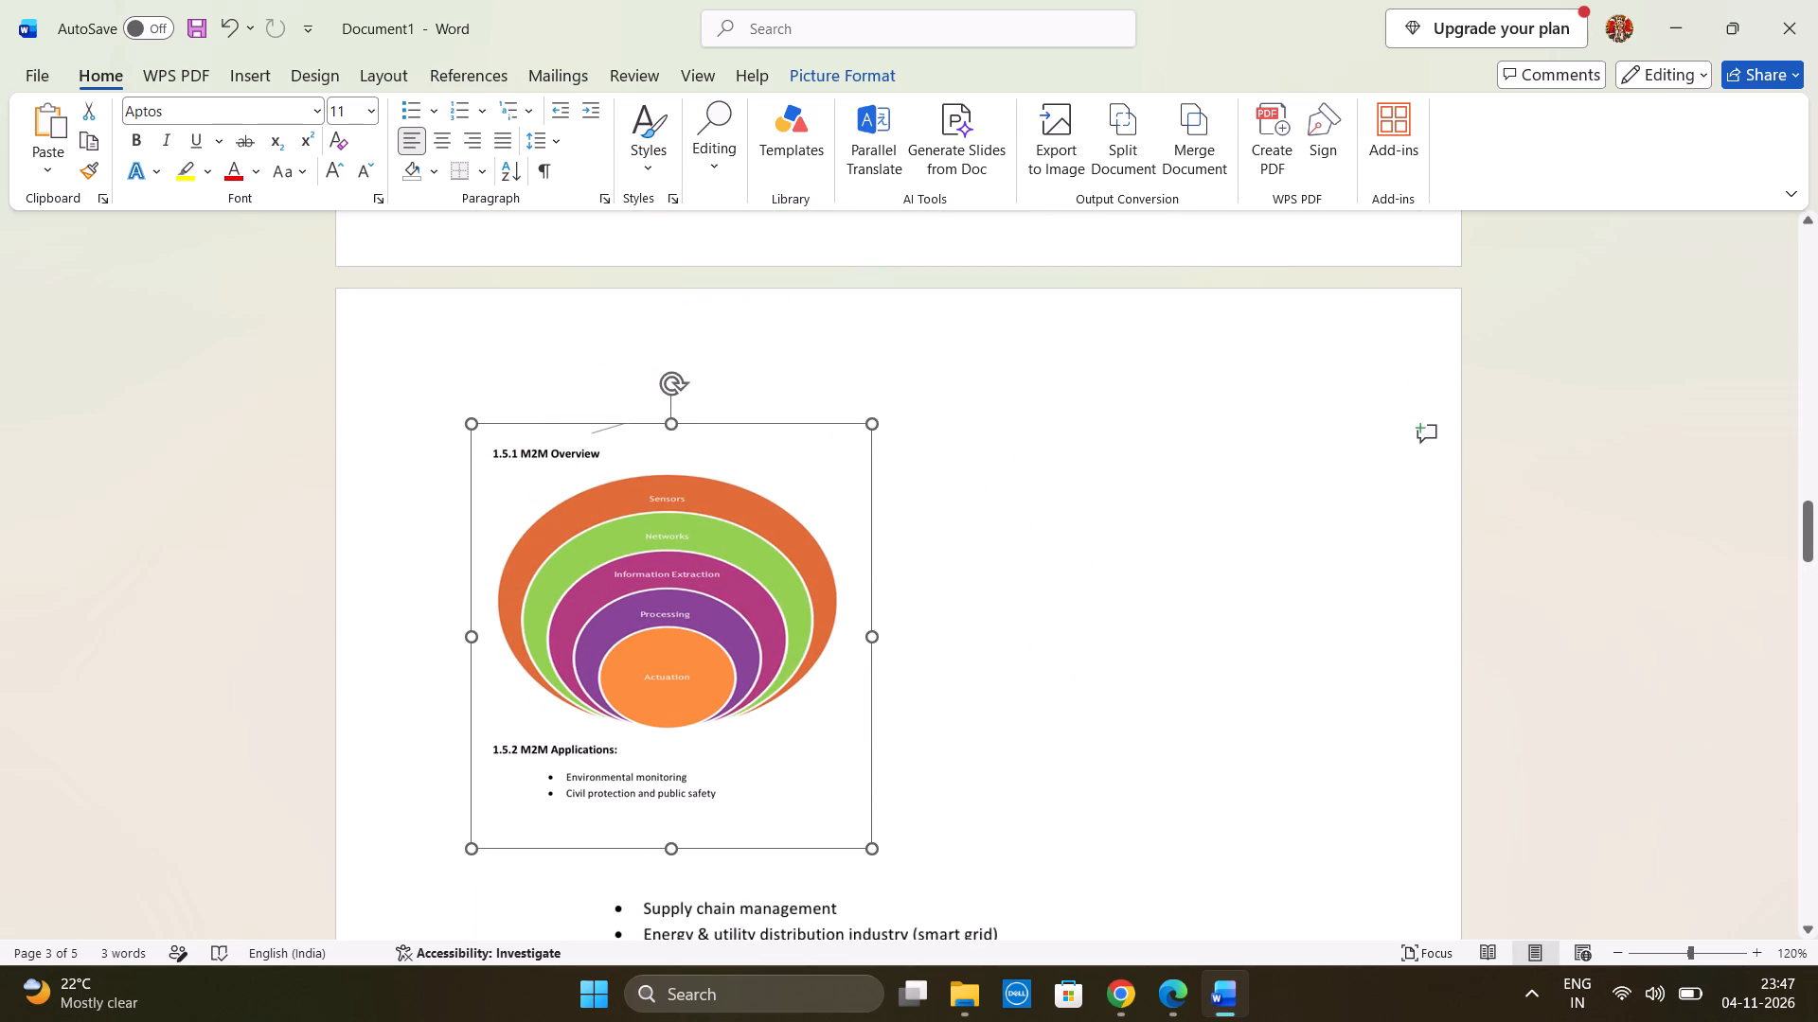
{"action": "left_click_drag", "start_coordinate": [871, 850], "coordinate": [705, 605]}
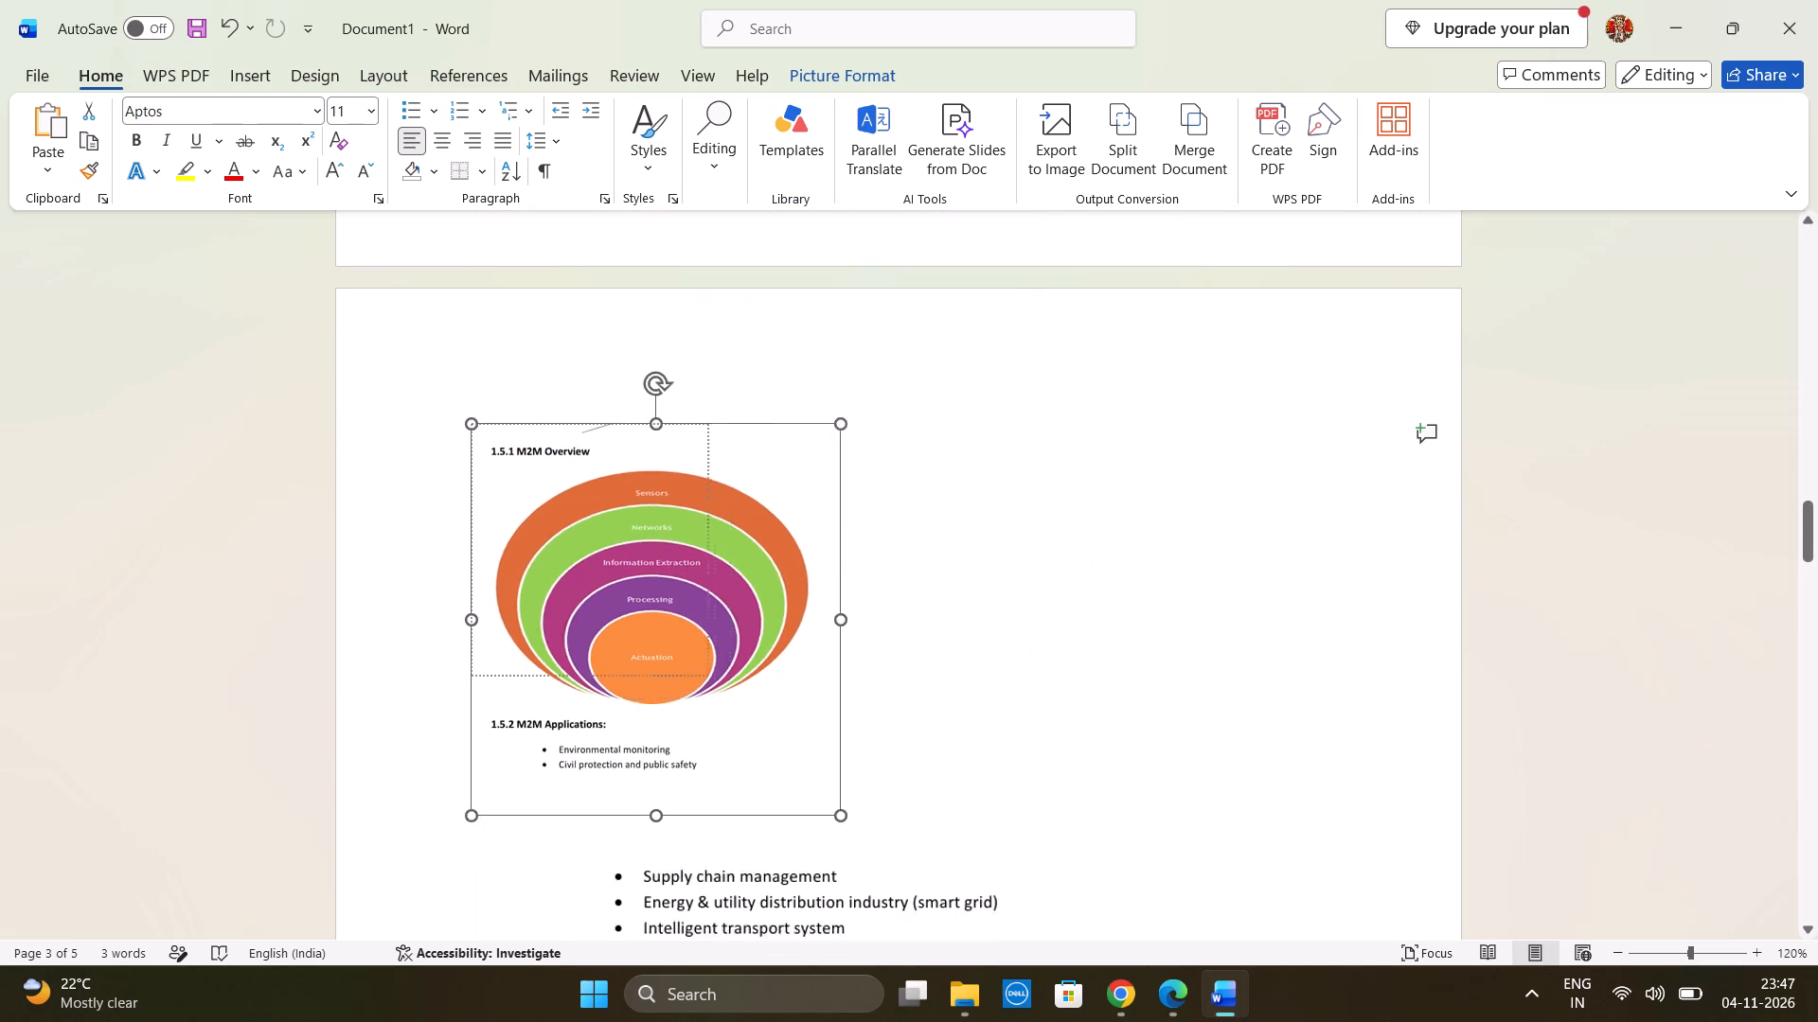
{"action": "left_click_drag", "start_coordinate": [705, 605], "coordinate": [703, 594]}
Scale the M2M Communications picture on page 2 down slightly, keeping its proportions.
{"action": "scroll", "coordinate": [703, 594], "scroll_direction": "up", "scroll_amount": 1}
{"action": "left_click", "coordinate": [742, 514]}
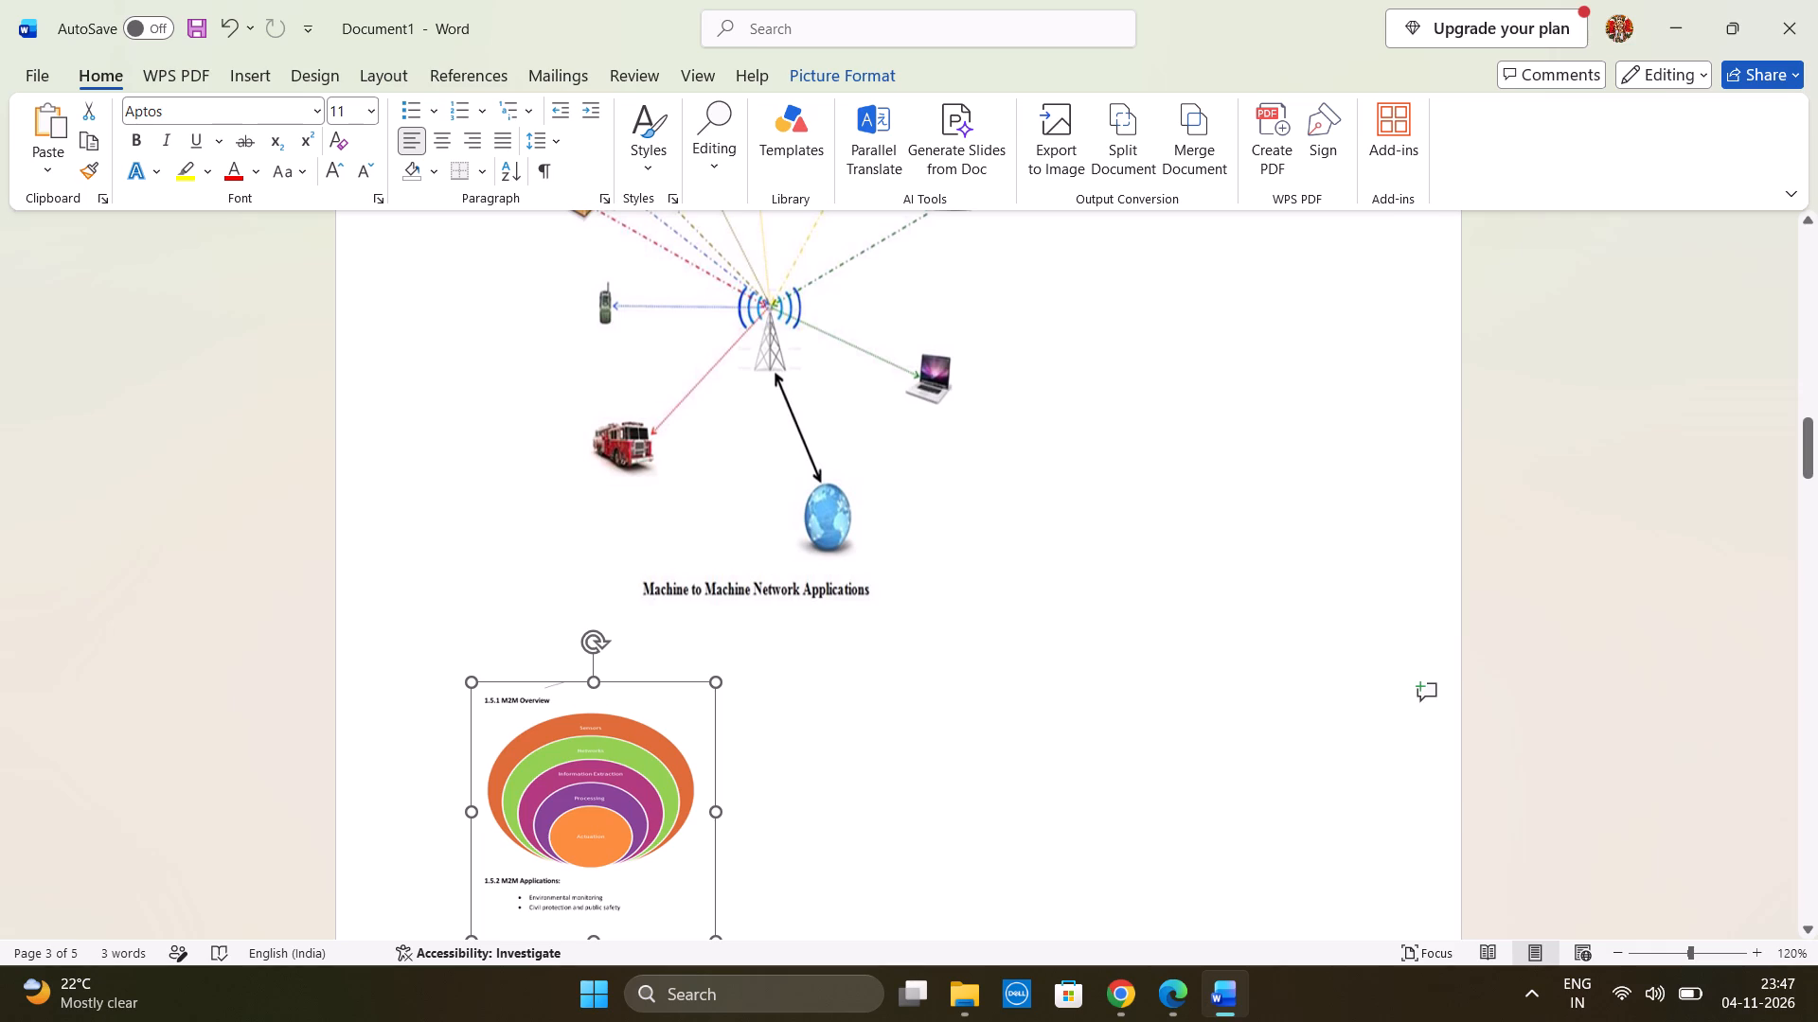
{"action": "left_click_drag", "start_coordinate": [1385, 657], "coordinate": [1303, 586]}
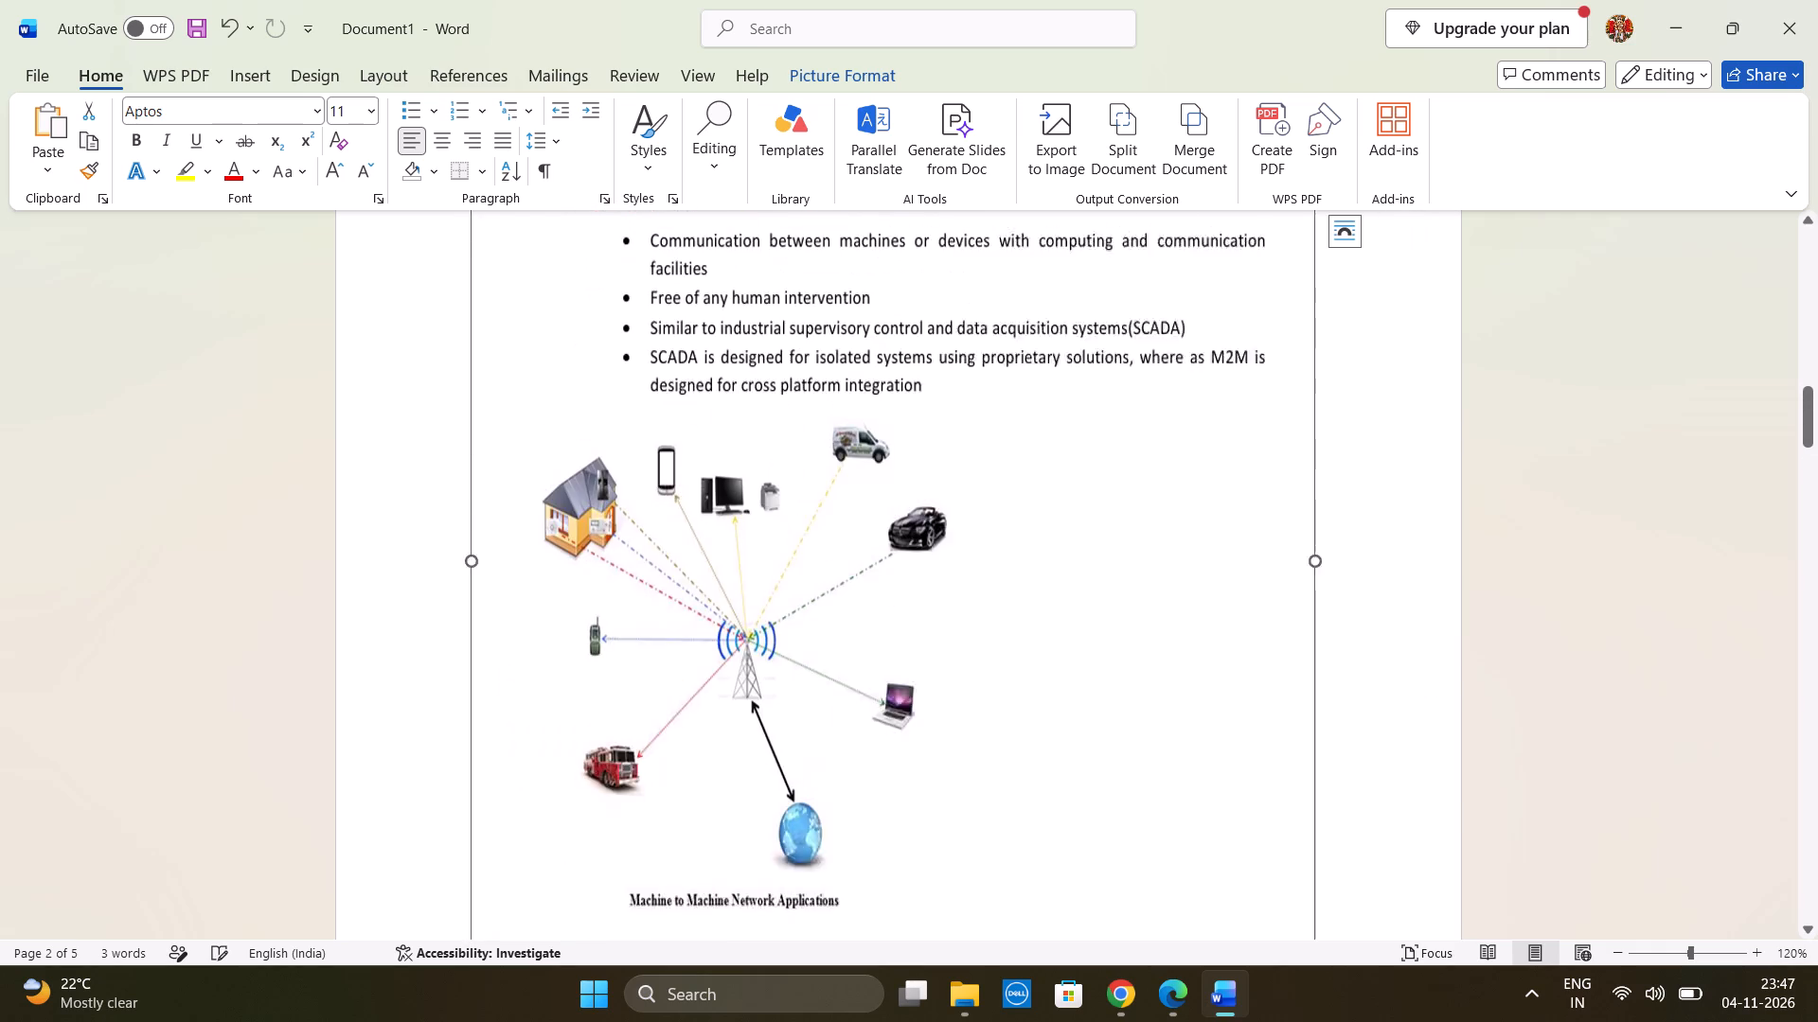
Resize the M2M Overview picture to fit the remaining space on page 2, with a moderate height and a width short of the picture above.
{"action": "scroll", "coordinate": [983, 594], "scroll_direction": "down", "scroll_amount": 3}
{"action": "left_click", "coordinate": [528, 533]}
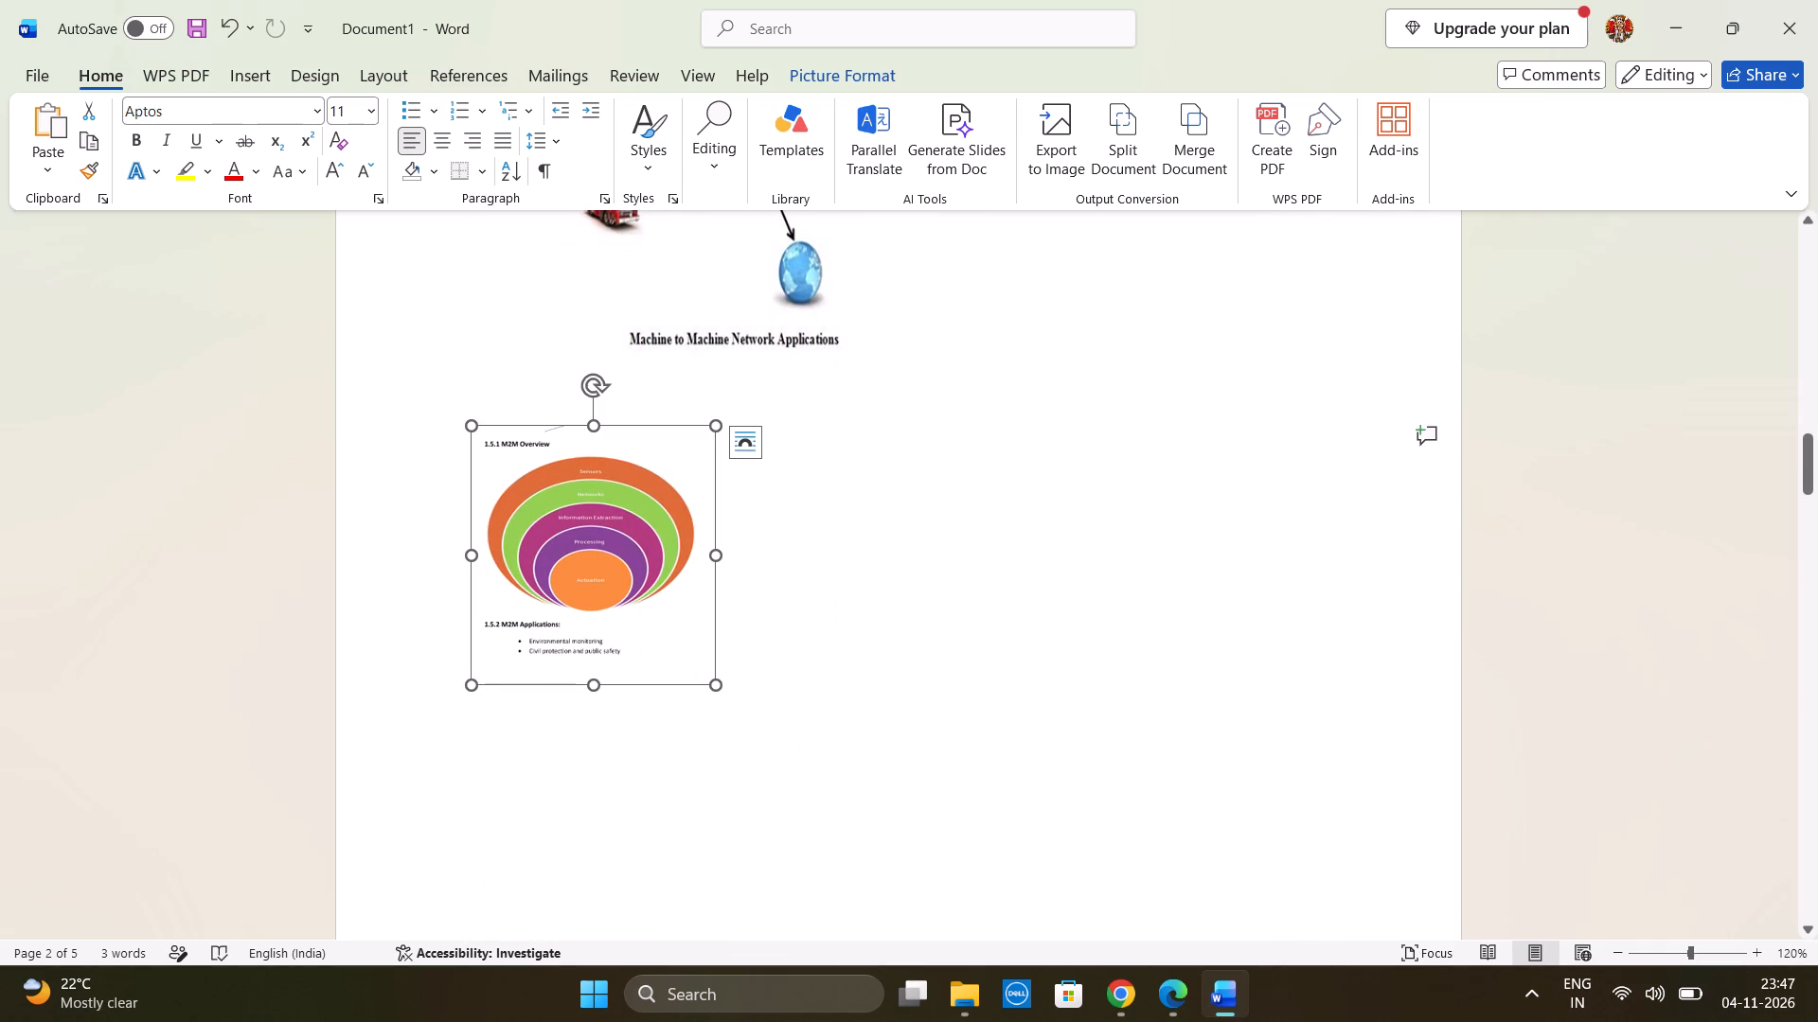
{"action": "left_click_drag", "start_coordinate": [714, 690], "coordinate": [1174, 872]}
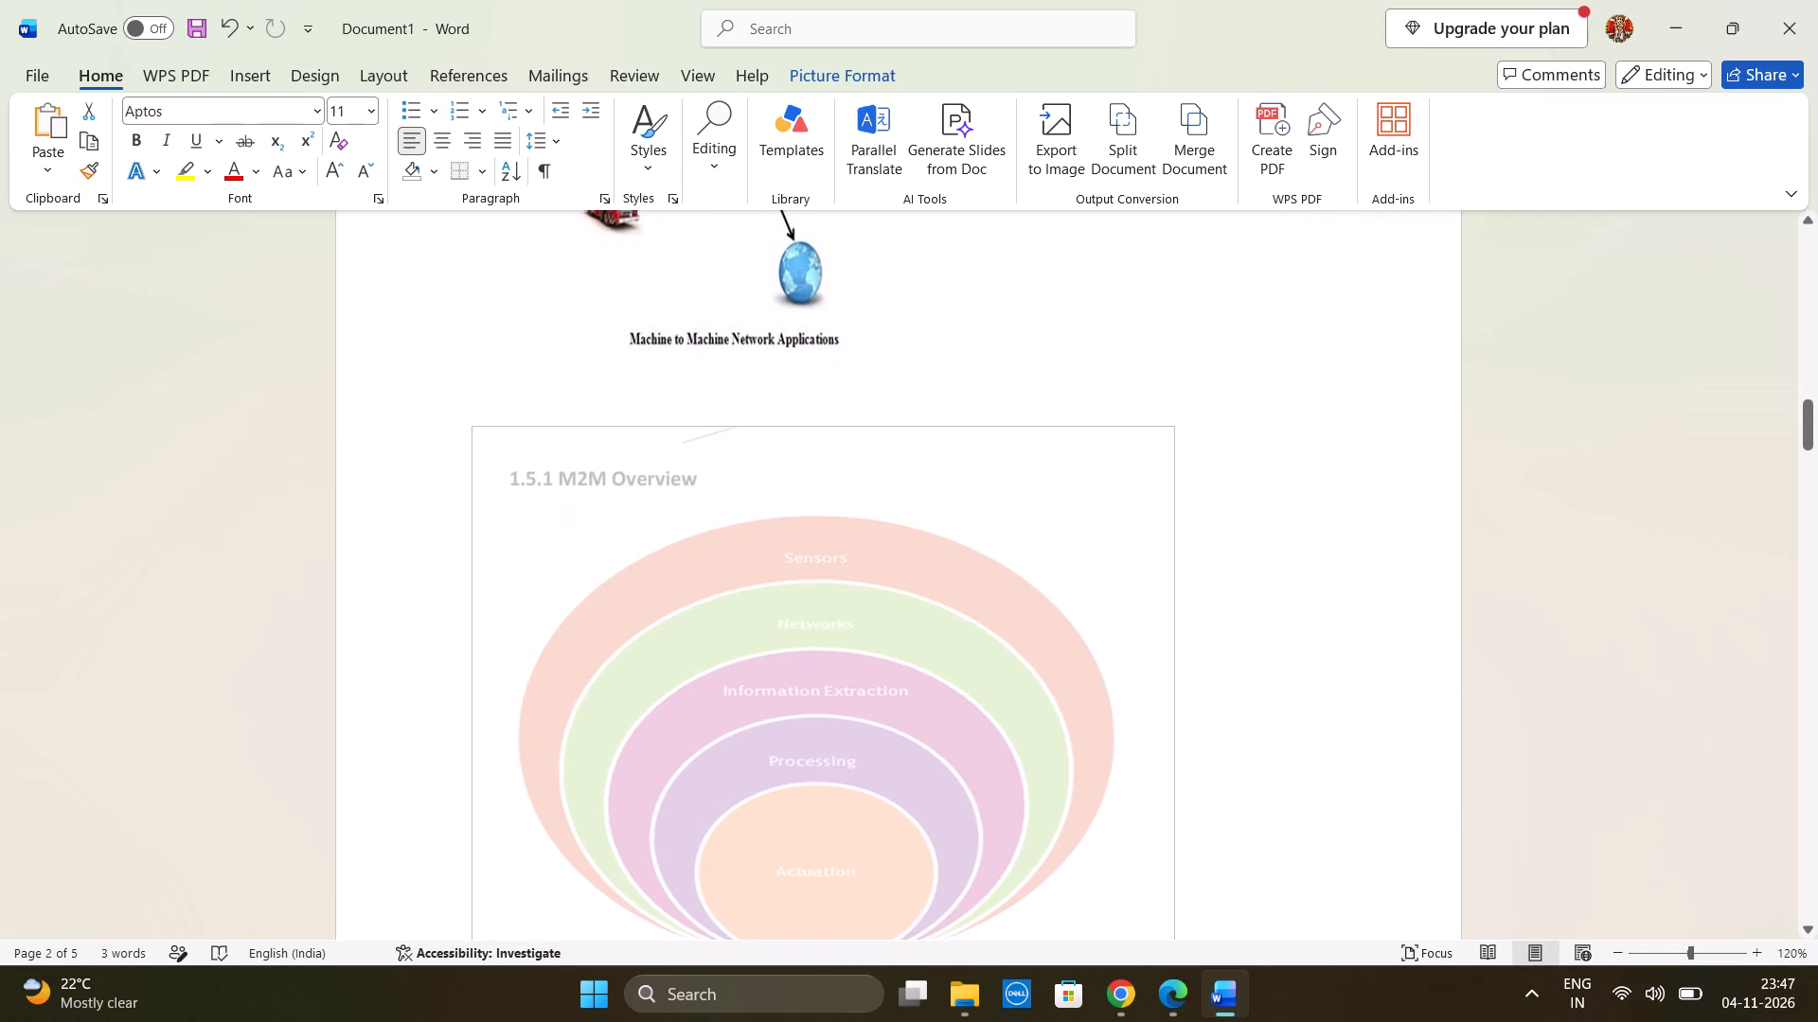
{"action": "left_click_drag", "start_coordinate": [1174, 872], "coordinate": [875, 671]}
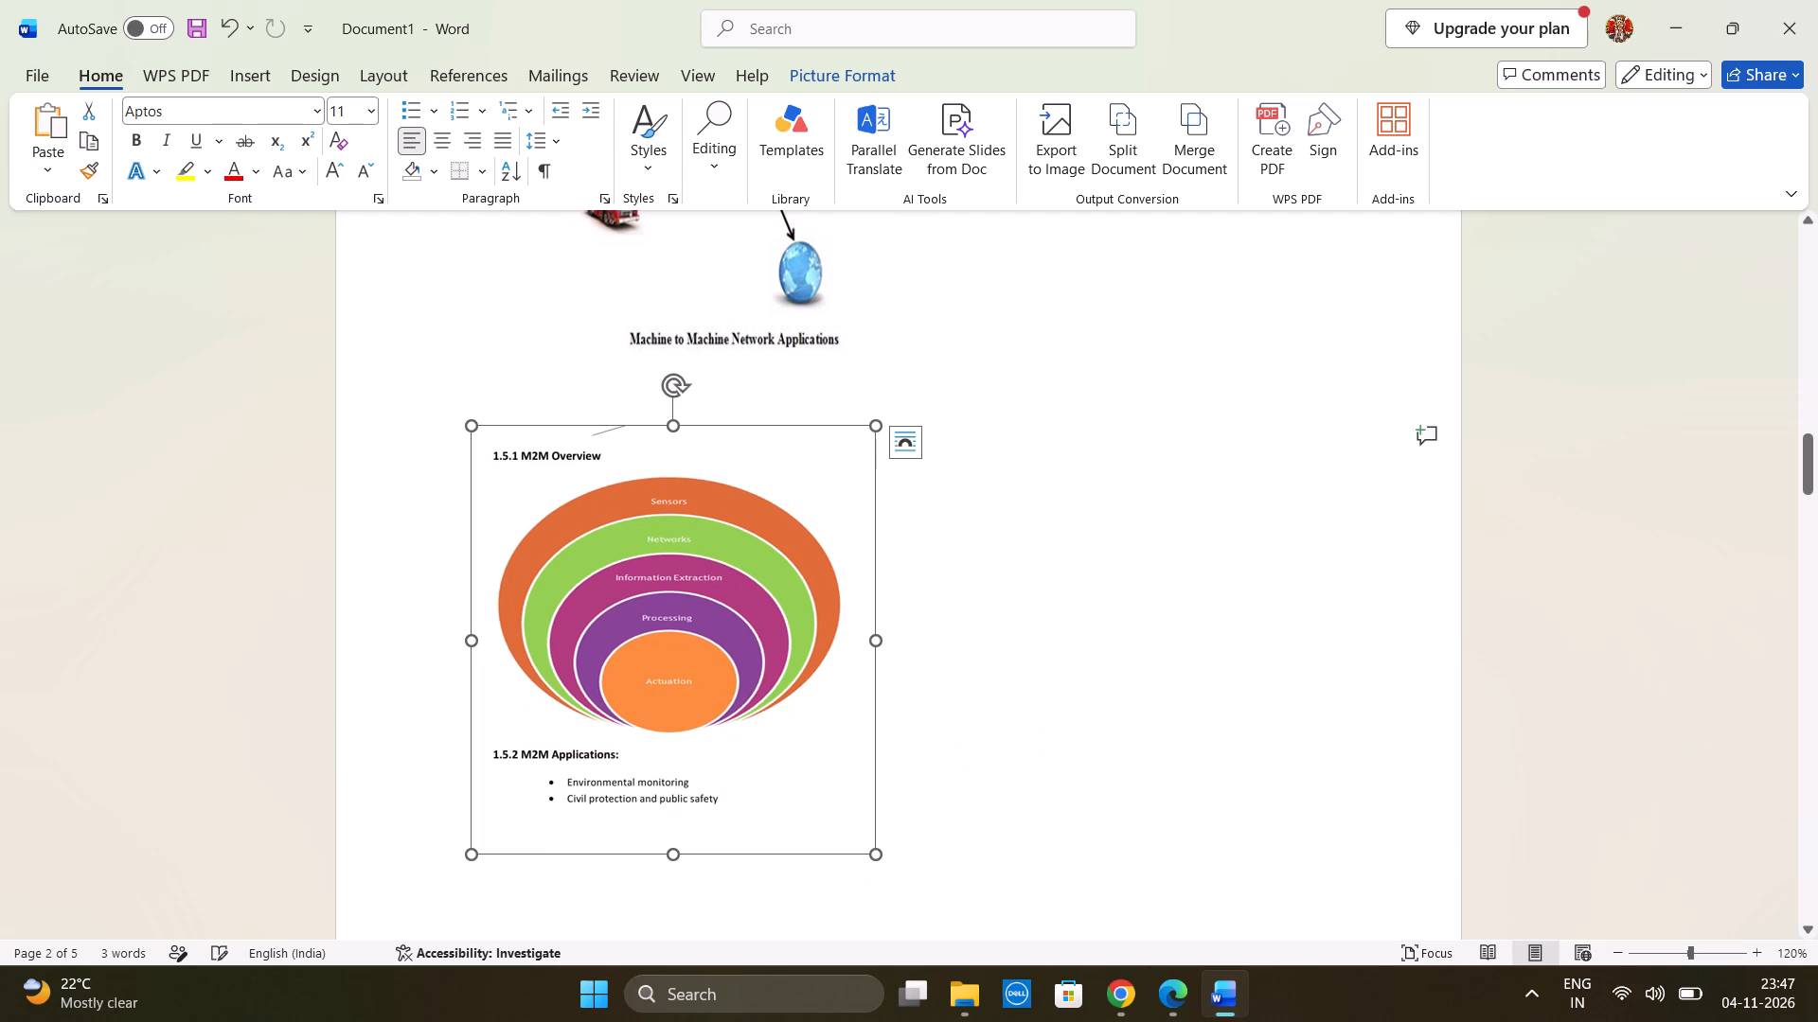
{"action": "left_click_drag", "start_coordinate": [877, 636], "coordinate": [1227, 646]}
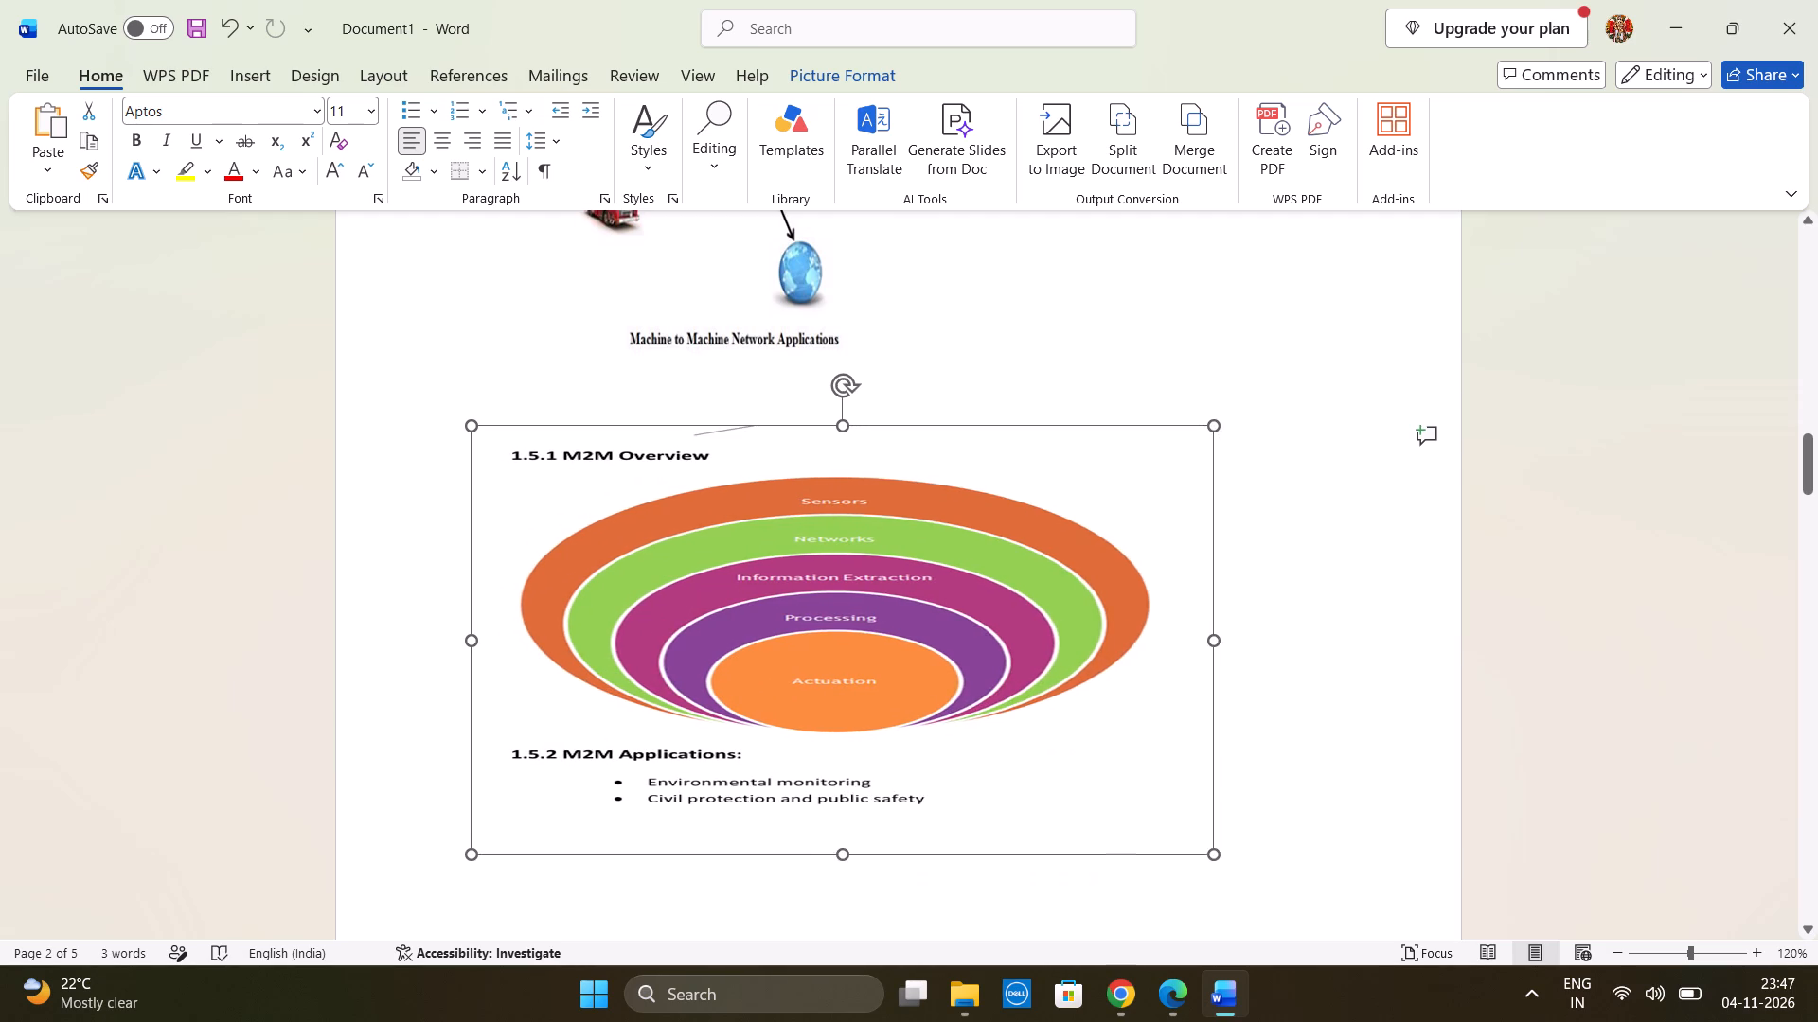
{"action": "left_click_drag", "start_coordinate": [1227, 646], "coordinate": [1178, 647]}
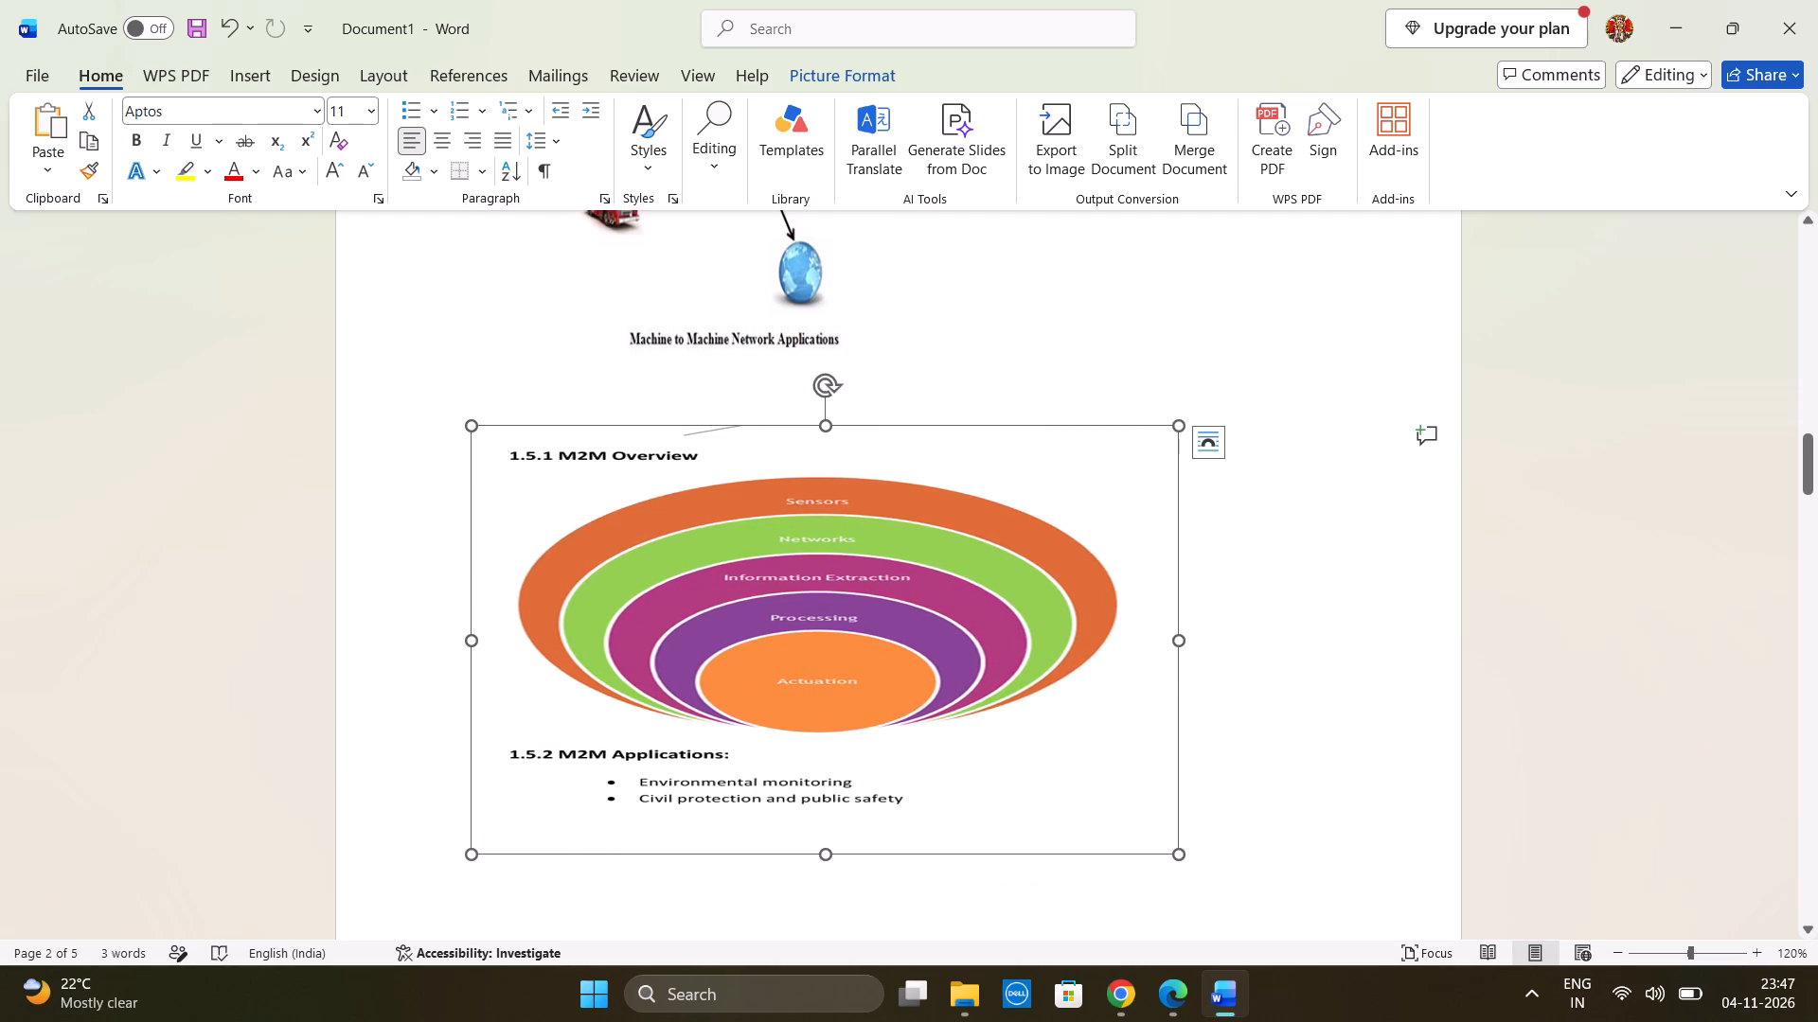
Stretch the 1.5.1 M2M Overview picture on page 2 taller to use more of the remaining page space.
{"action": "left_click_drag", "start_coordinate": [820, 517], "coordinate": [822, 496]}
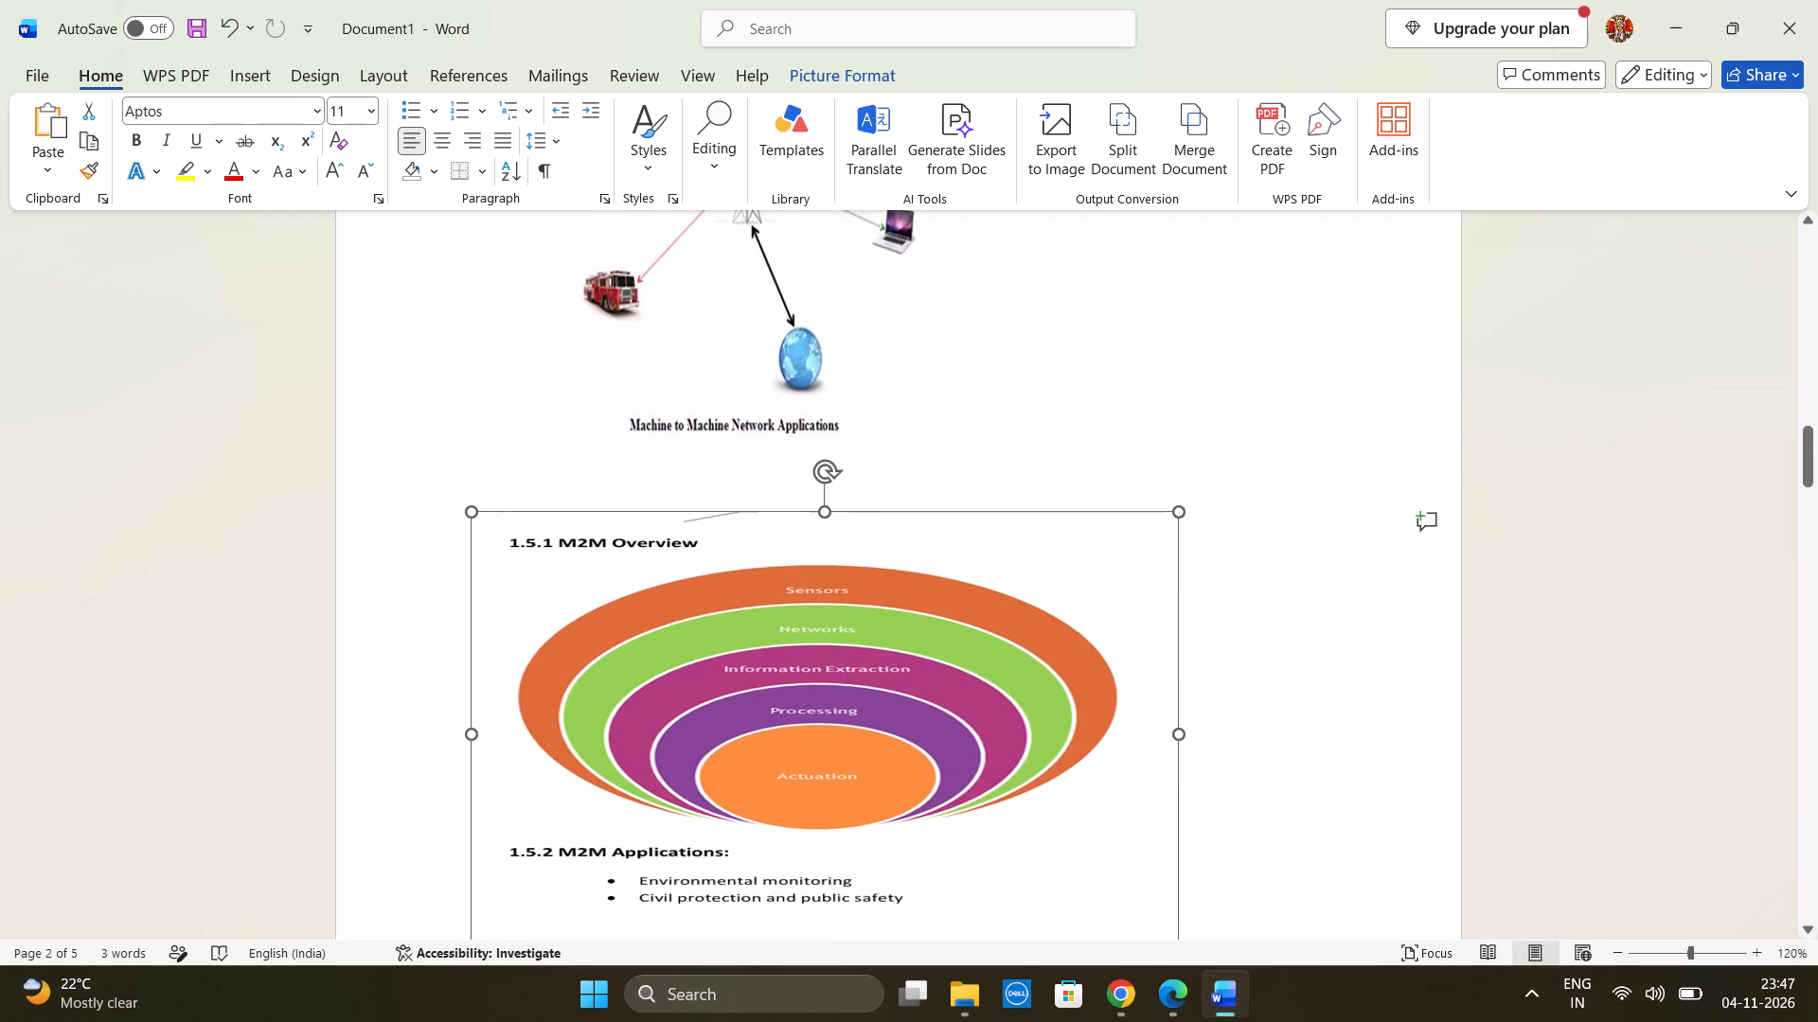
{"action": "left_click_drag", "start_coordinate": [822, 496], "coordinate": [827, 478]}
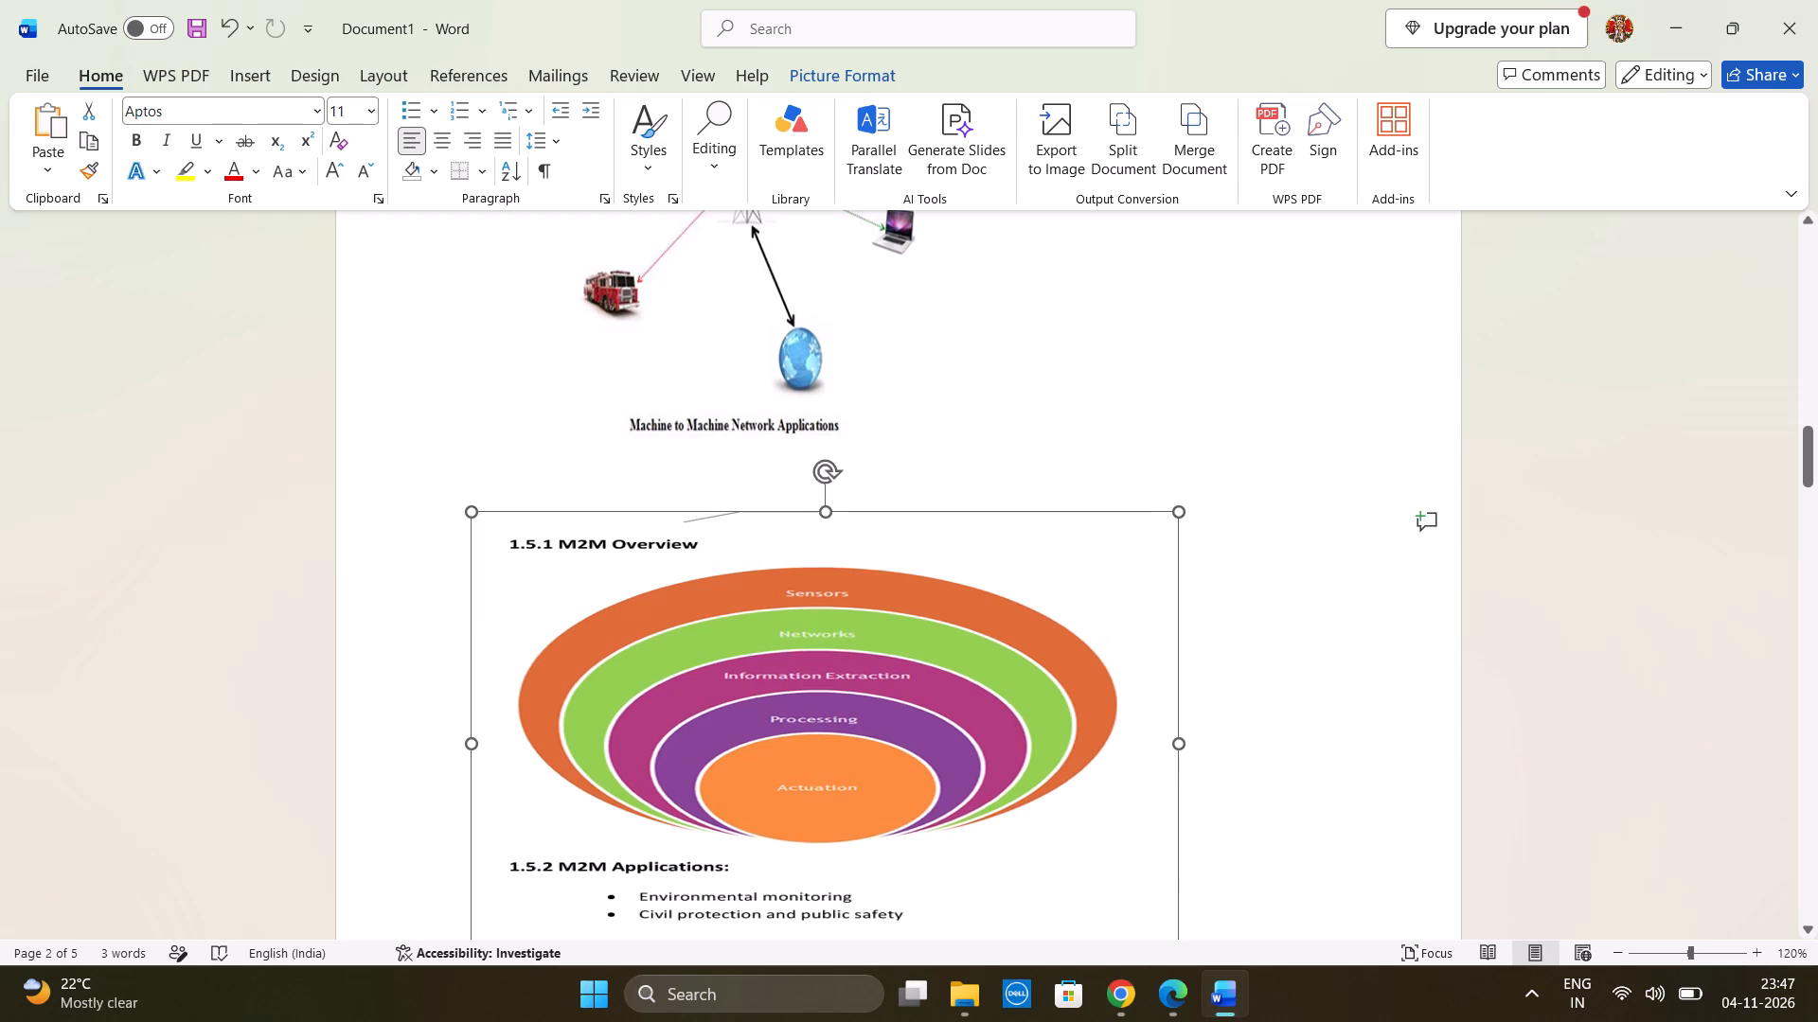
{"action": "left_click_drag", "start_coordinate": [827, 478], "coordinate": [830, 430]}
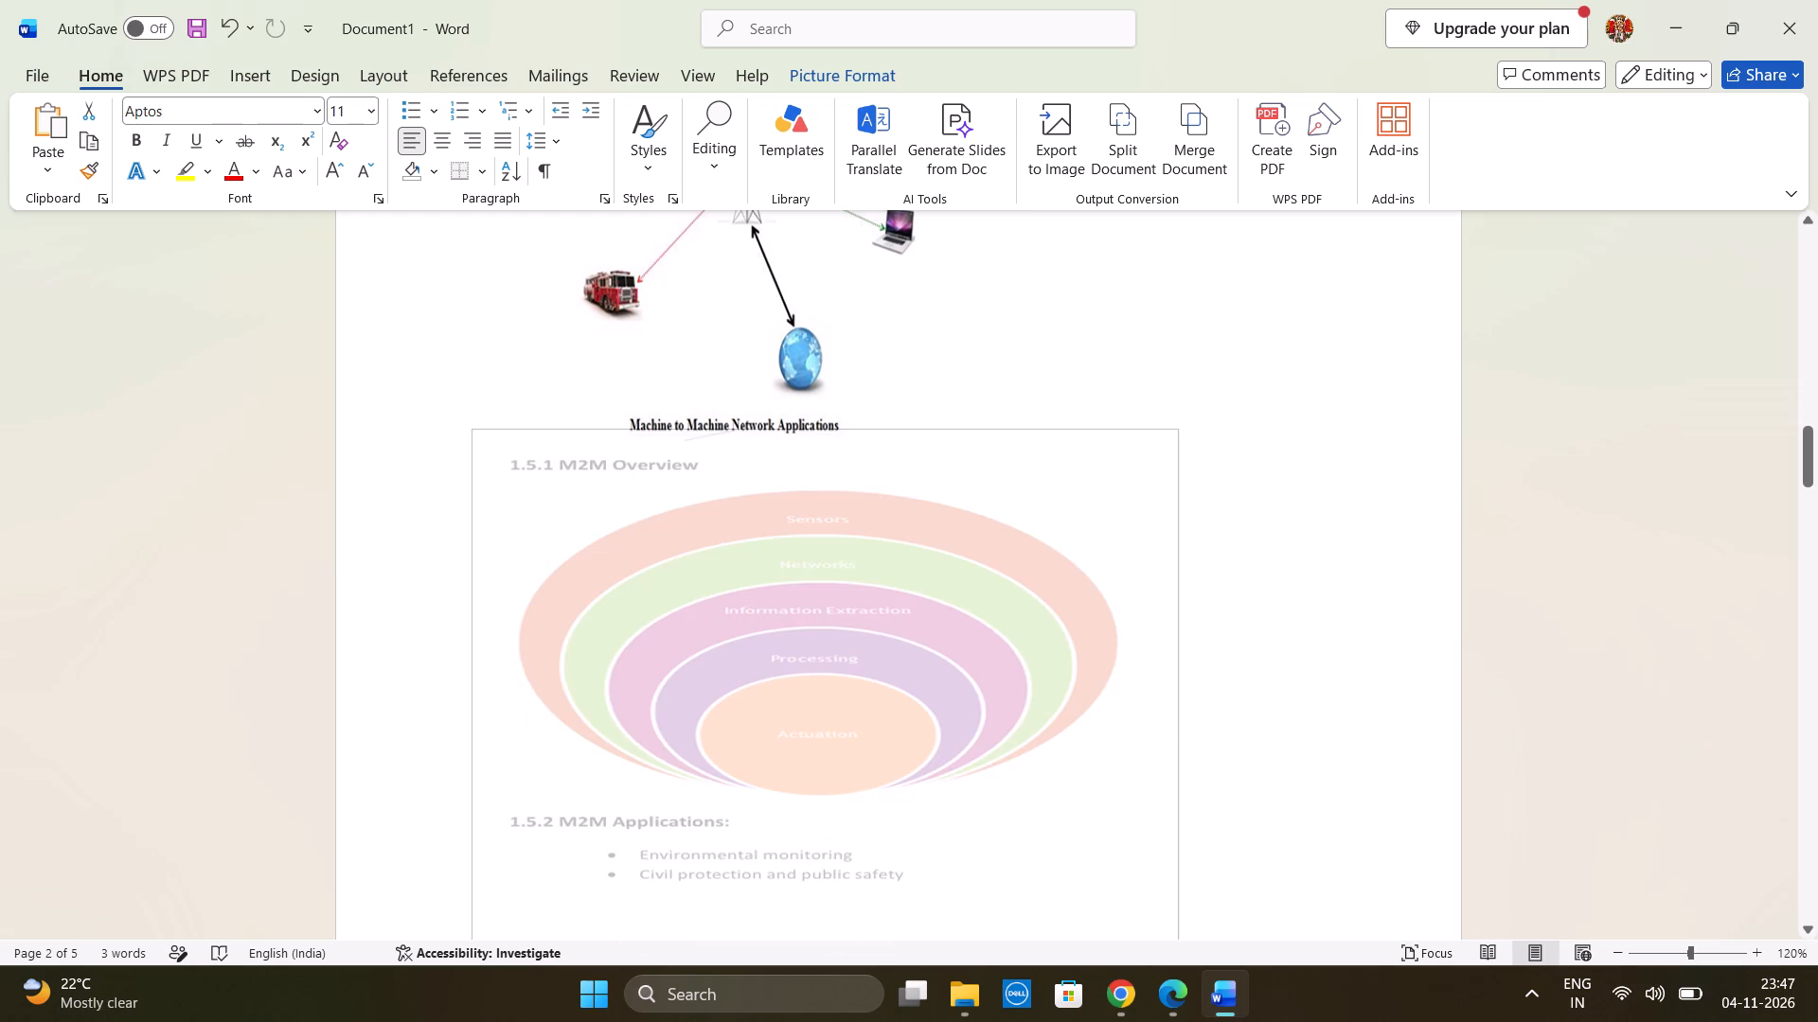
{"action": "left_click_drag", "start_coordinate": [830, 430], "coordinate": [823, 456]}
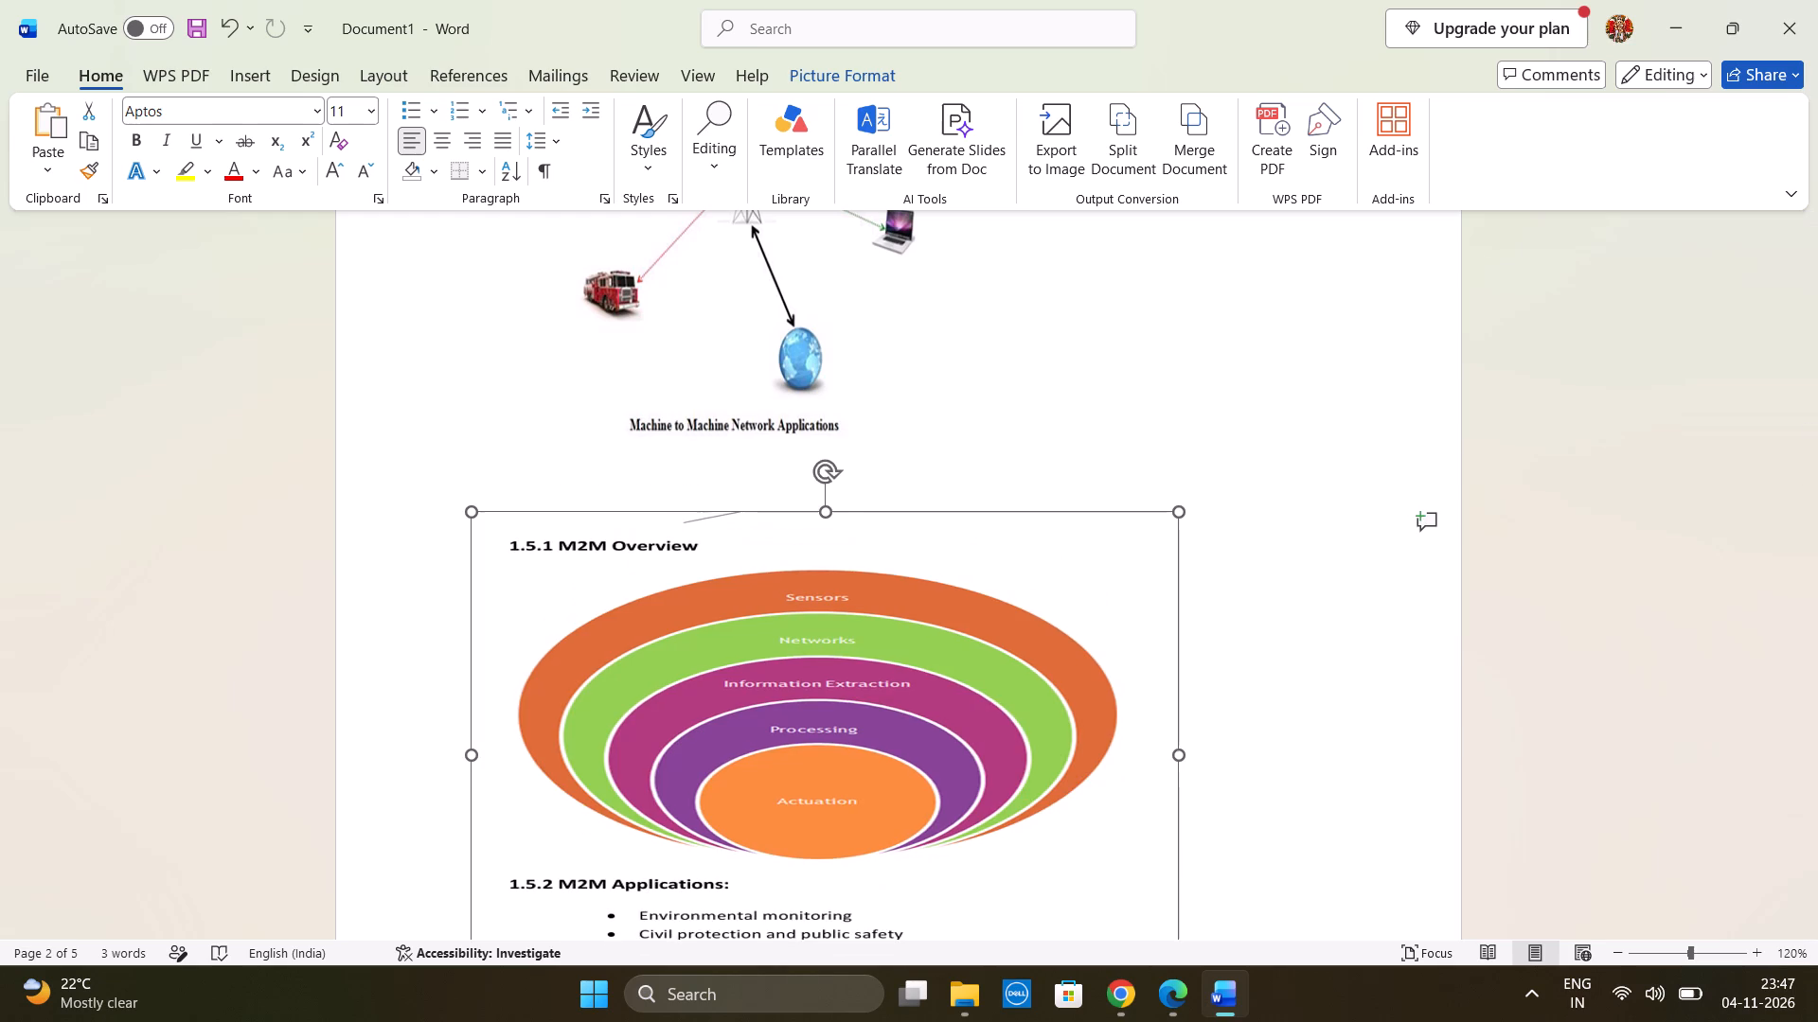
{"action": "left_click_drag", "start_coordinate": [823, 456], "coordinate": [822, 458]}
Stretch the M2M applications, features and node types picture on page 3 slightly taller, keeping its width.
{"action": "scroll", "coordinate": [957, 550], "scroll_direction": "down", "scroll_amount": 3}
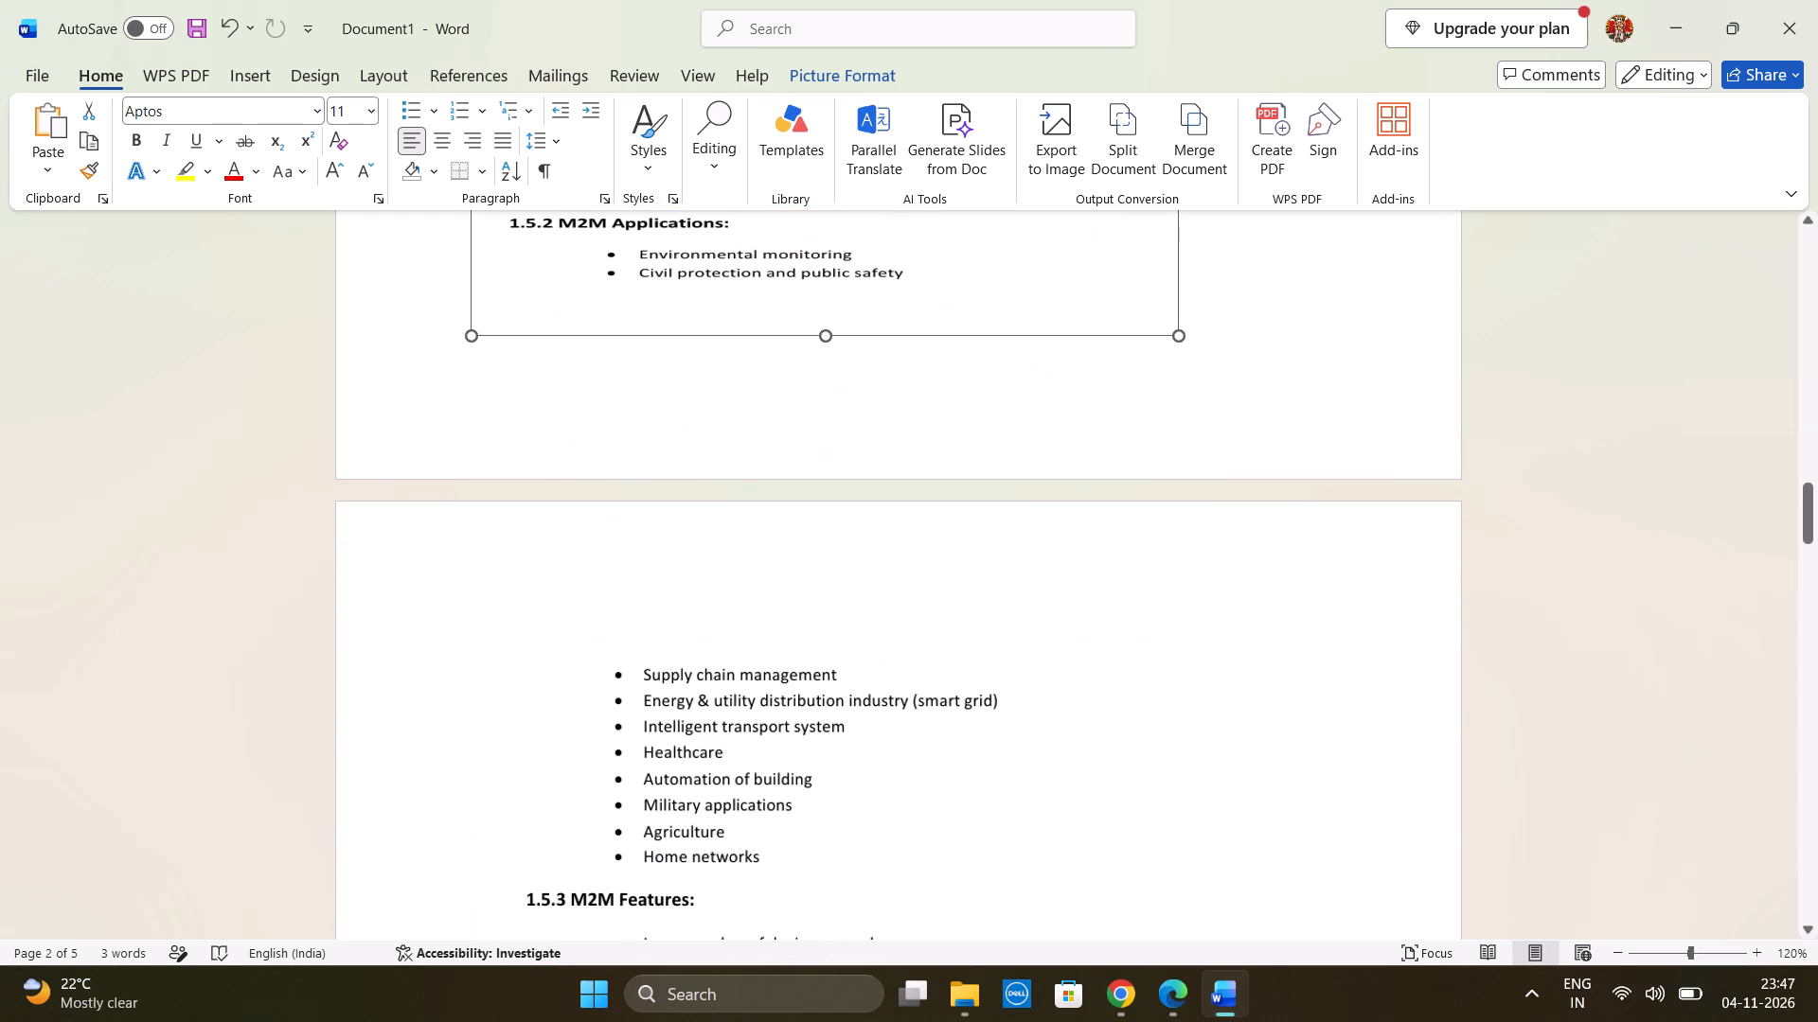
{"action": "left_click", "coordinate": [746, 555]}
{"action": "left_click", "coordinate": [717, 740]}
{"action": "scroll", "coordinate": [717, 740], "scroll_direction": "down", "scroll_amount": 1}
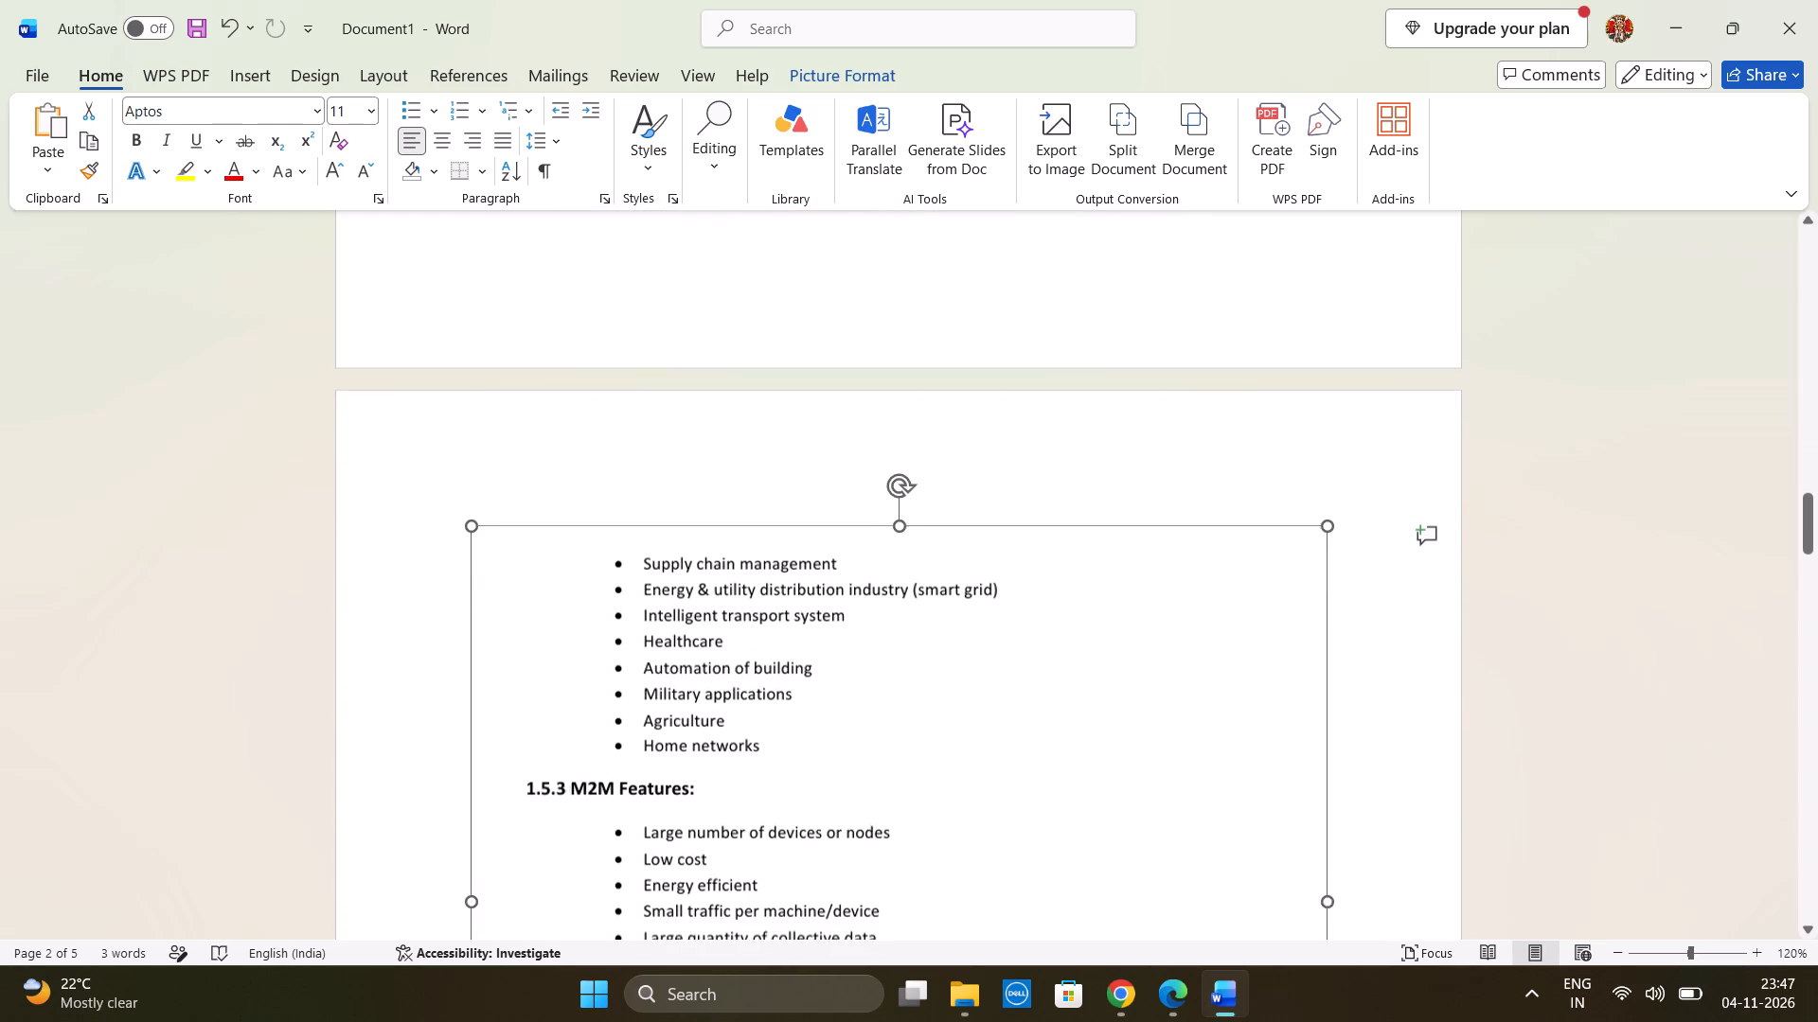
{"action": "left_click_drag", "start_coordinate": [904, 509], "coordinate": [911, 425]}
Enlarge the sensor nodes picture (1.5.4.1 to 1.5.4.3) on page 4, making it much taller and slightly wider.
{"action": "scroll", "coordinate": [911, 425], "scroll_direction": "down", "scroll_amount": 1}
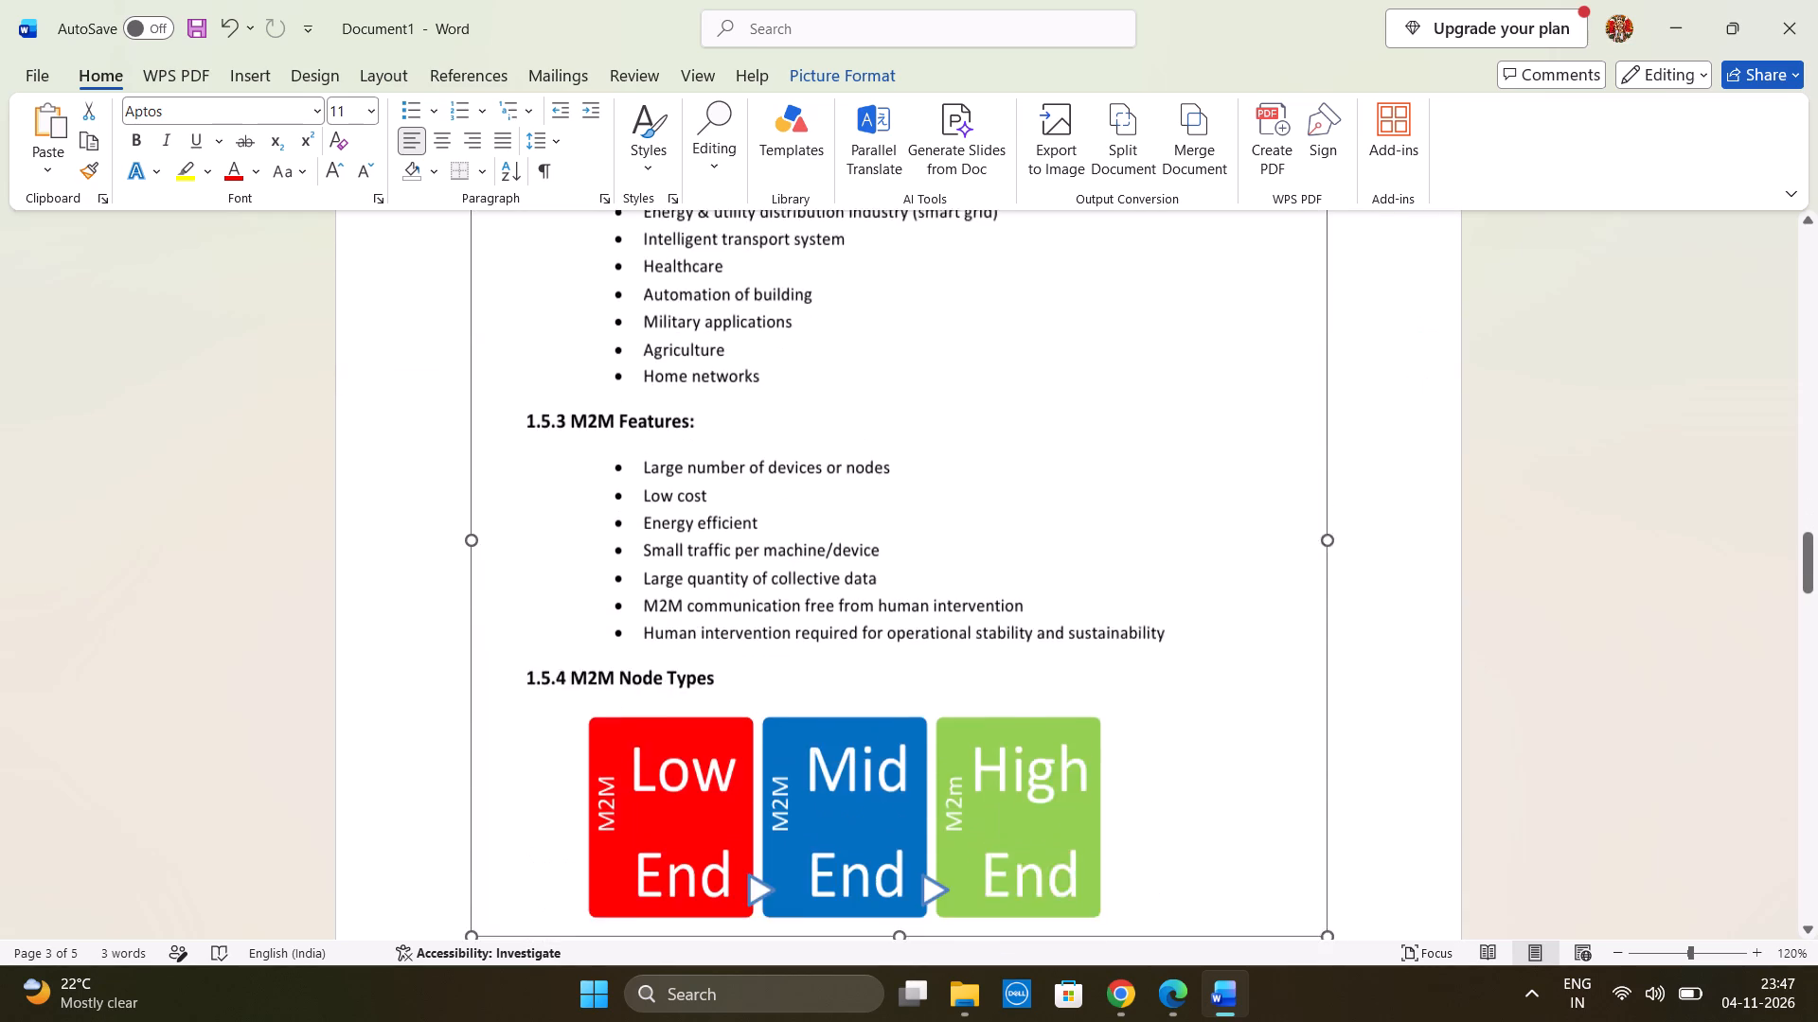
{"action": "scroll", "coordinate": [911, 425], "scroll_direction": "down", "scroll_amount": 7}
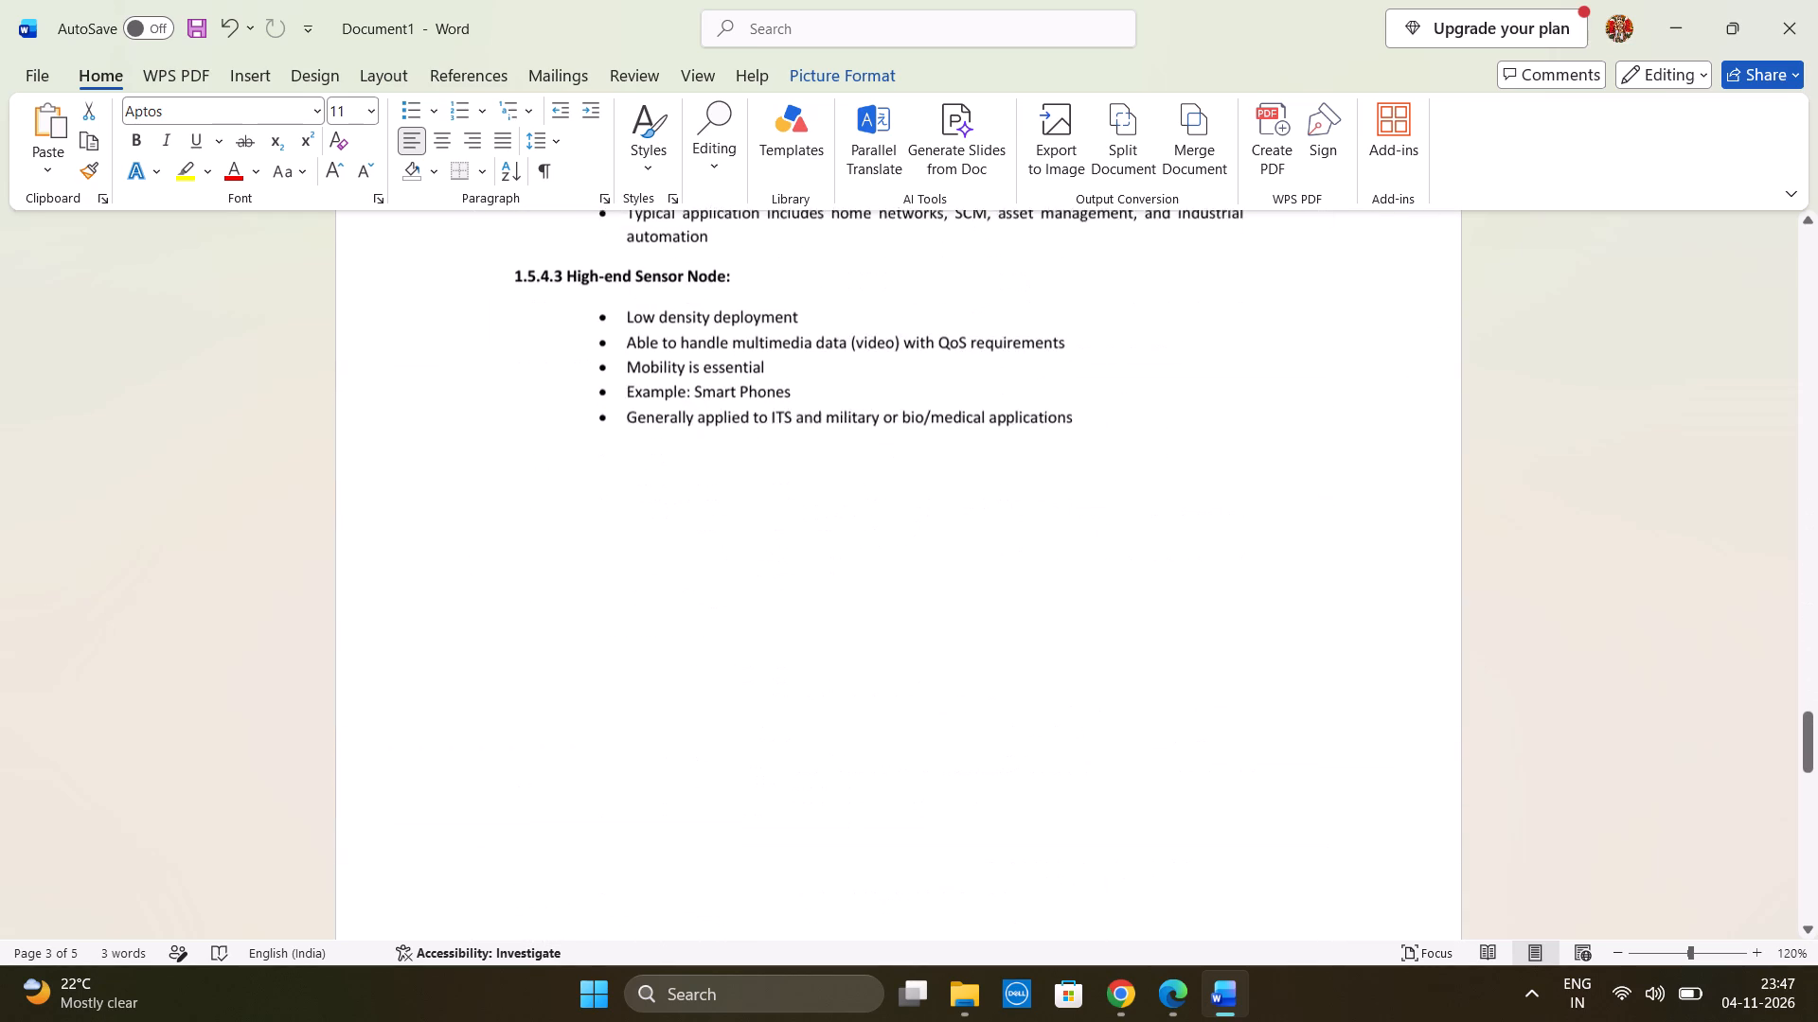
{"action": "left_click", "coordinate": [910, 425]}
{"action": "left_click", "coordinate": [879, 393]}
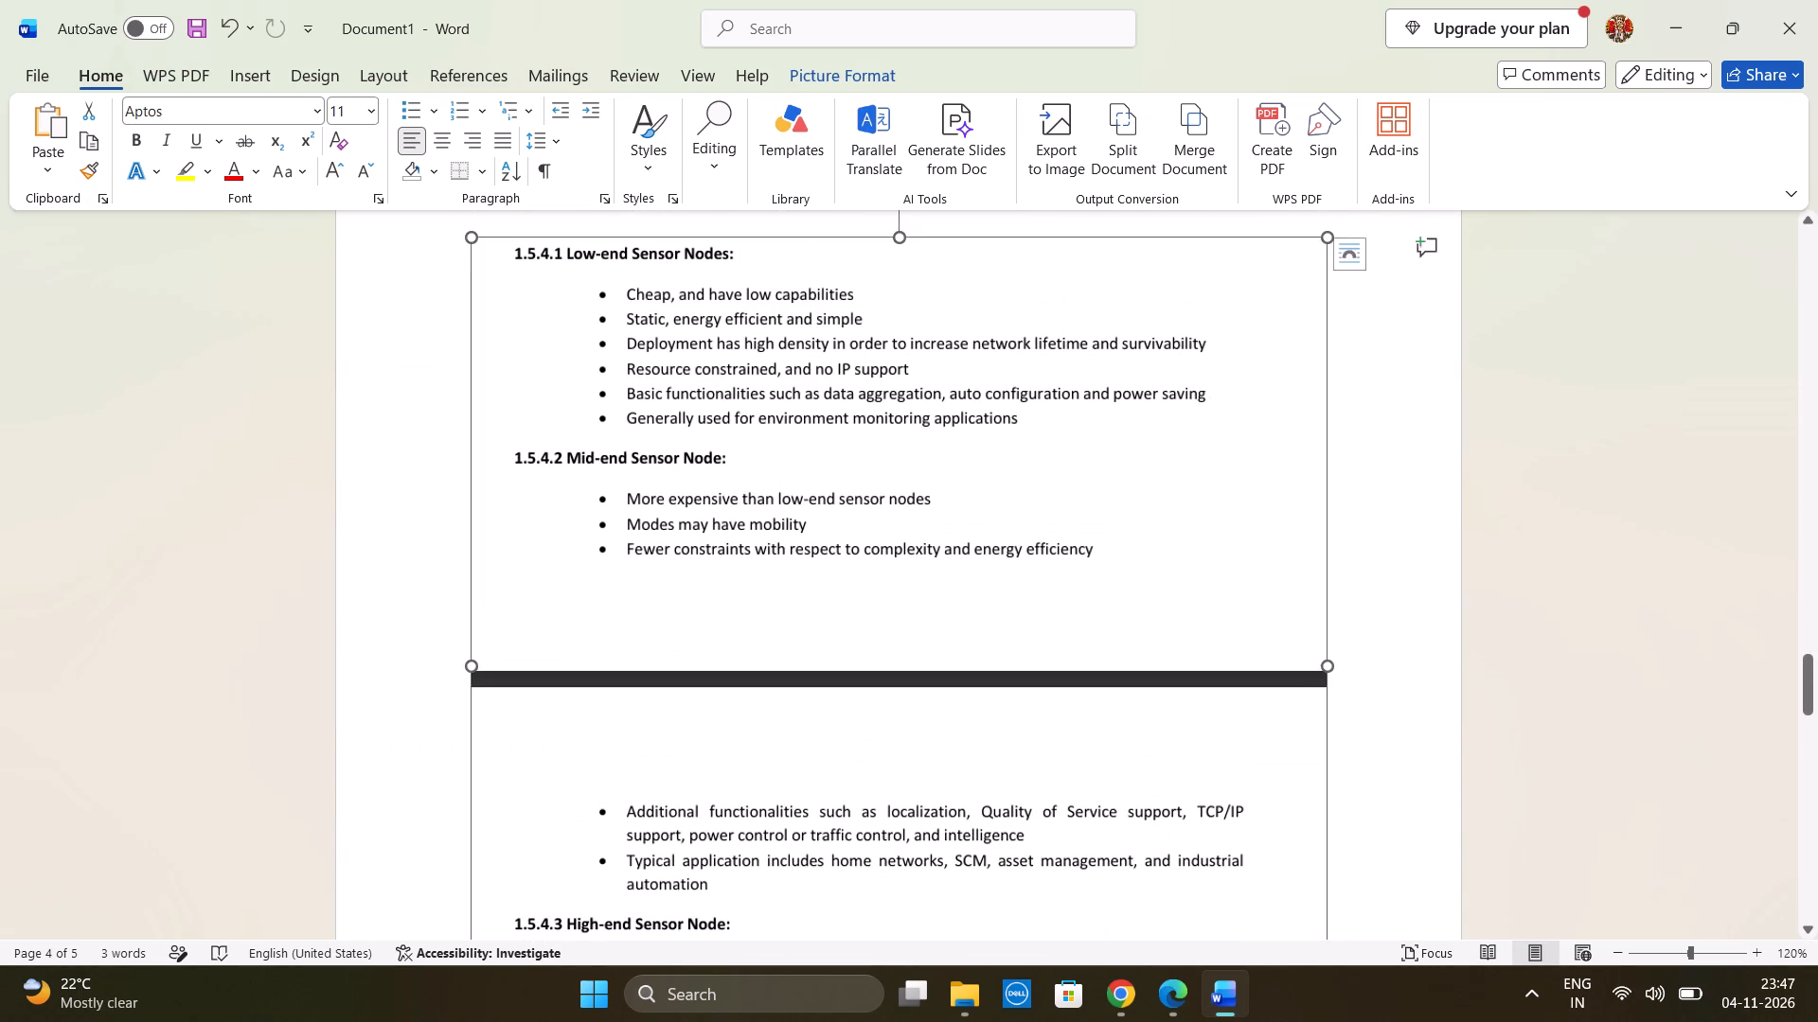
{"action": "scroll", "coordinate": [879, 393], "scroll_direction": "down", "scroll_amount": 3}
{"action": "left_click_drag", "start_coordinate": [900, 391], "coordinate": [936, 787]}
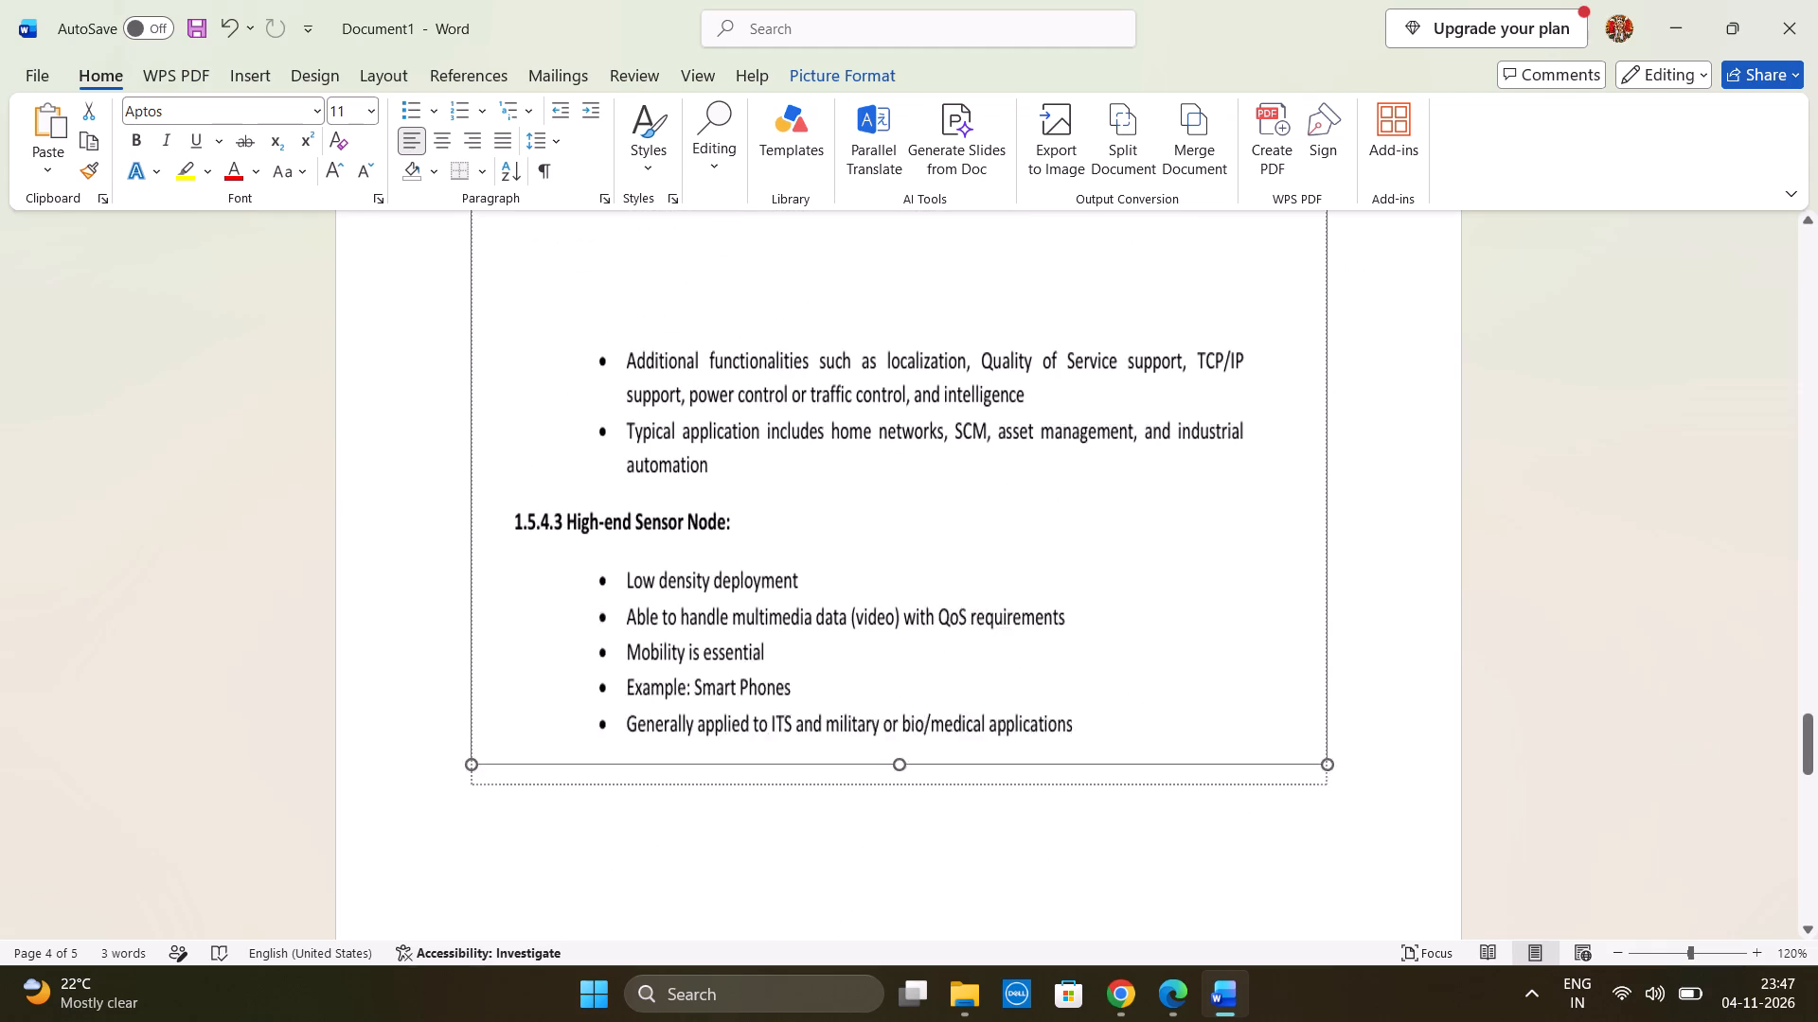
{"action": "left_click_drag", "start_coordinate": [936, 787], "coordinate": [920, 844]}
{"action": "scroll", "coordinate": [995, 577], "scroll_direction": "up", "scroll_amount": 1}
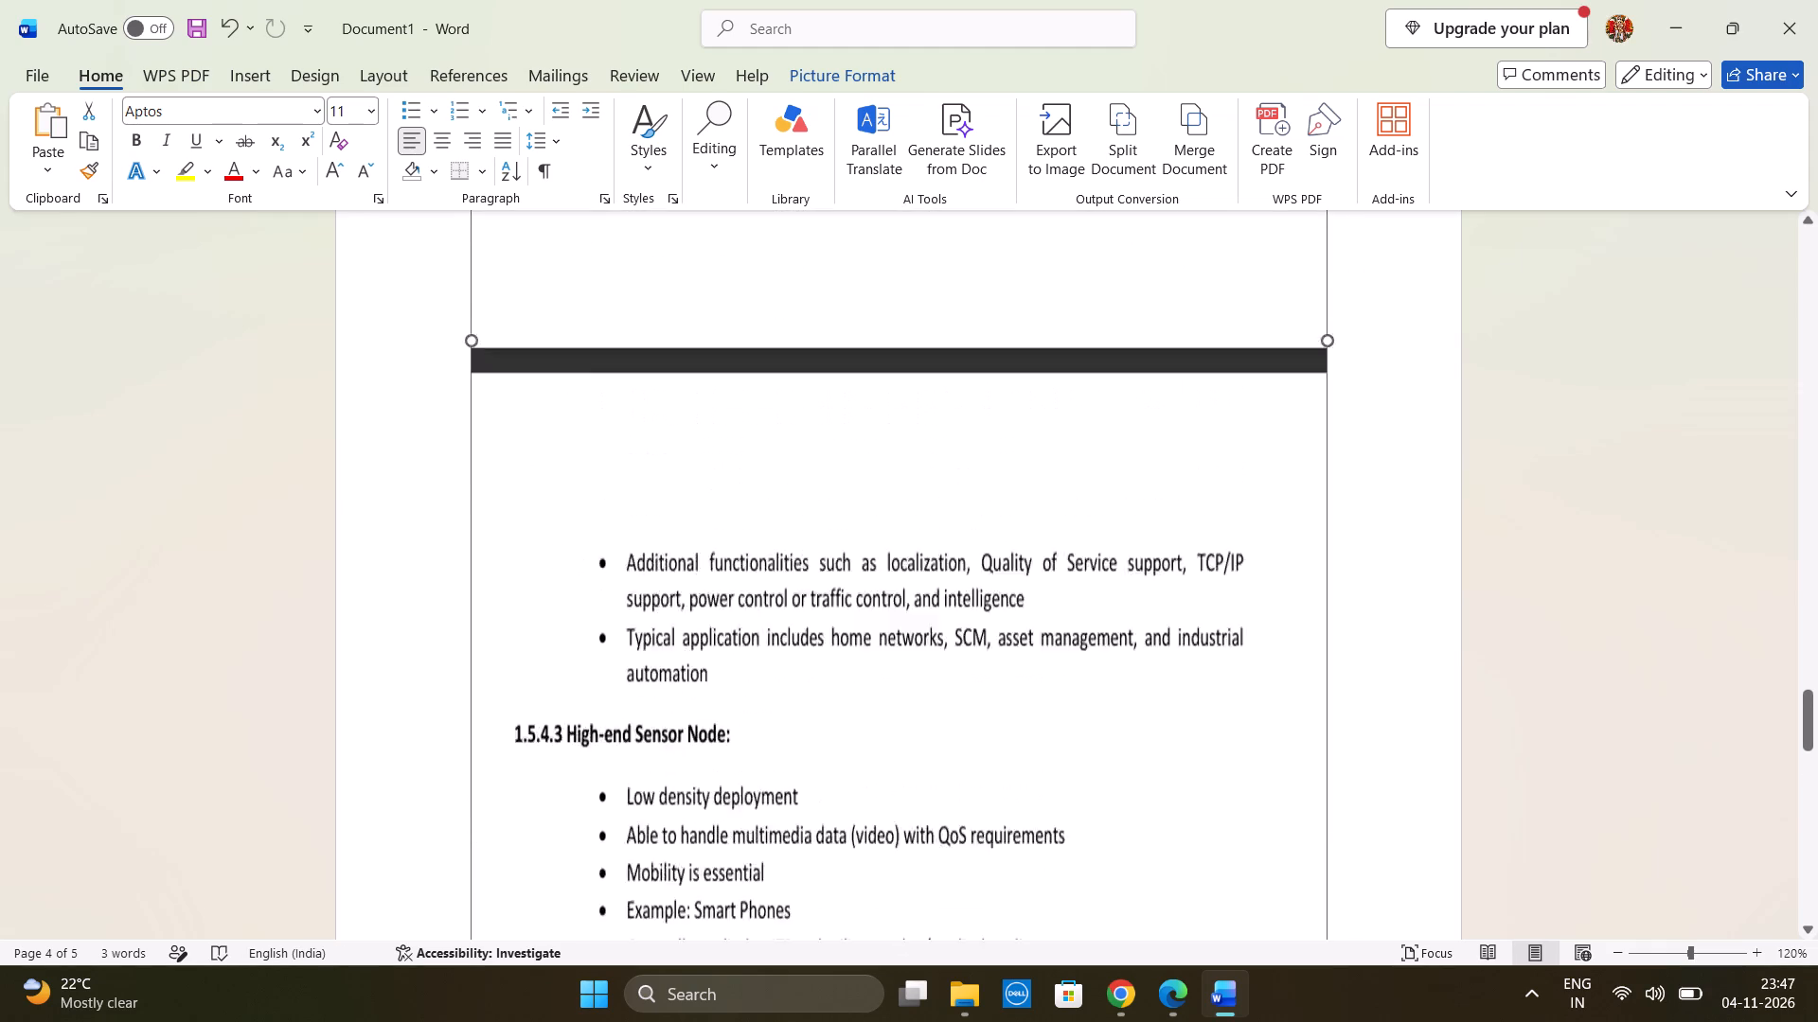
{"action": "scroll", "coordinate": [995, 577], "scroll_direction": "up", "scroll_amount": 1}
{"action": "left_click_drag", "start_coordinate": [1333, 491], "coordinate": [1387, 482]}
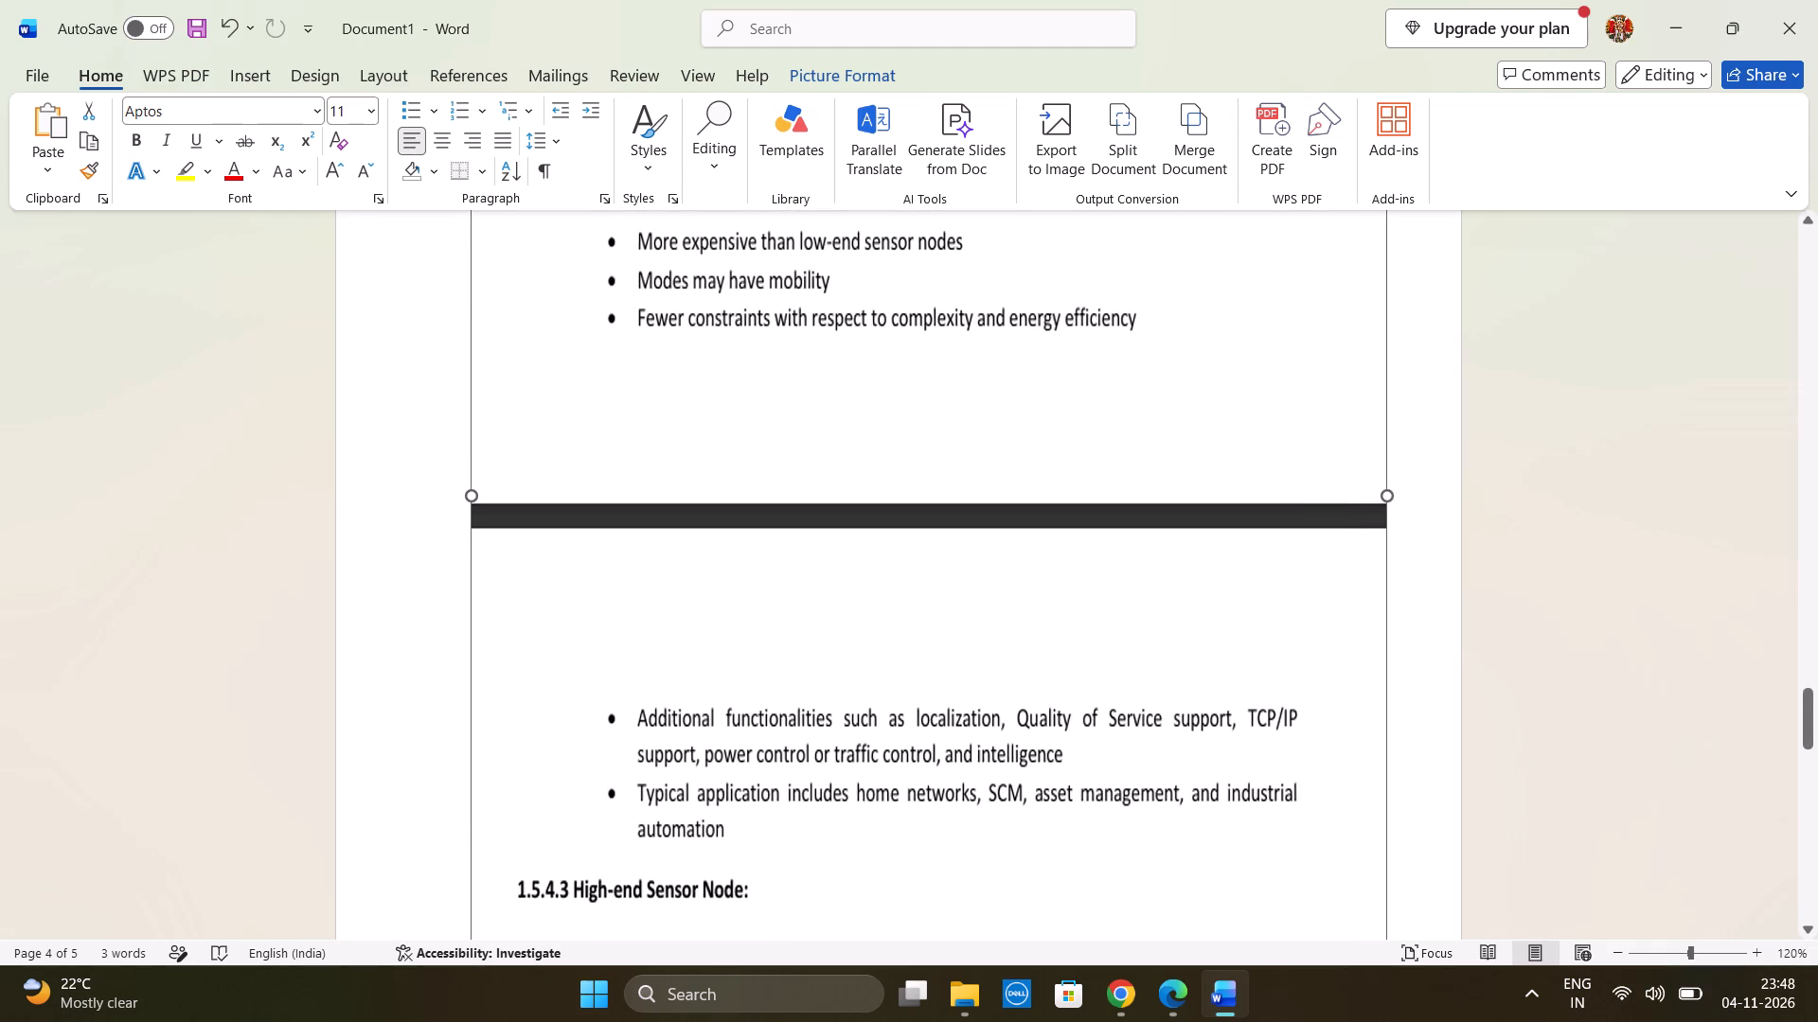
{"action": "left_click_drag", "start_coordinate": [1387, 482], "coordinate": [1389, 481]}
Enlarge the 1.6 Introduction to IoT picture on page 5, making it taller and slightly wider, and deselect it.
{"action": "scroll", "coordinate": [1389, 481], "scroll_direction": "down", "scroll_amount": 4}
{"action": "left_click", "coordinate": [1048, 520]}
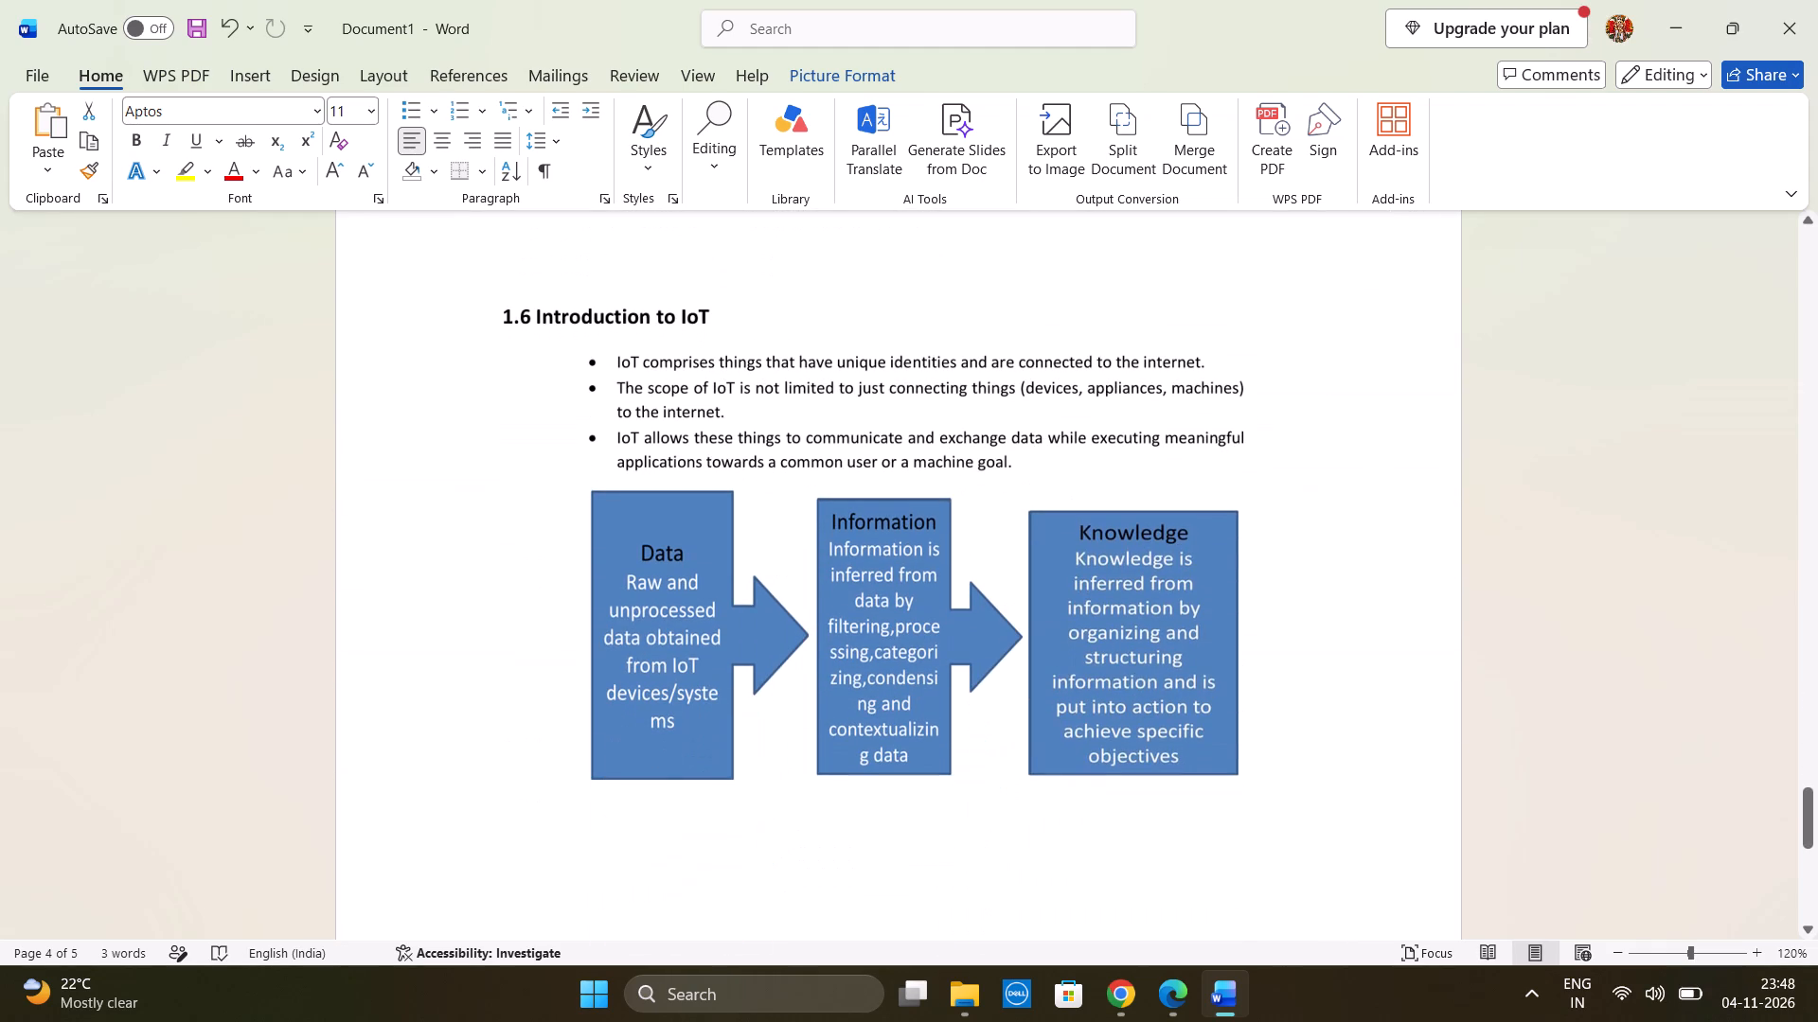
{"action": "left_click_drag", "start_coordinate": [900, 792], "coordinate": [900, 911]}
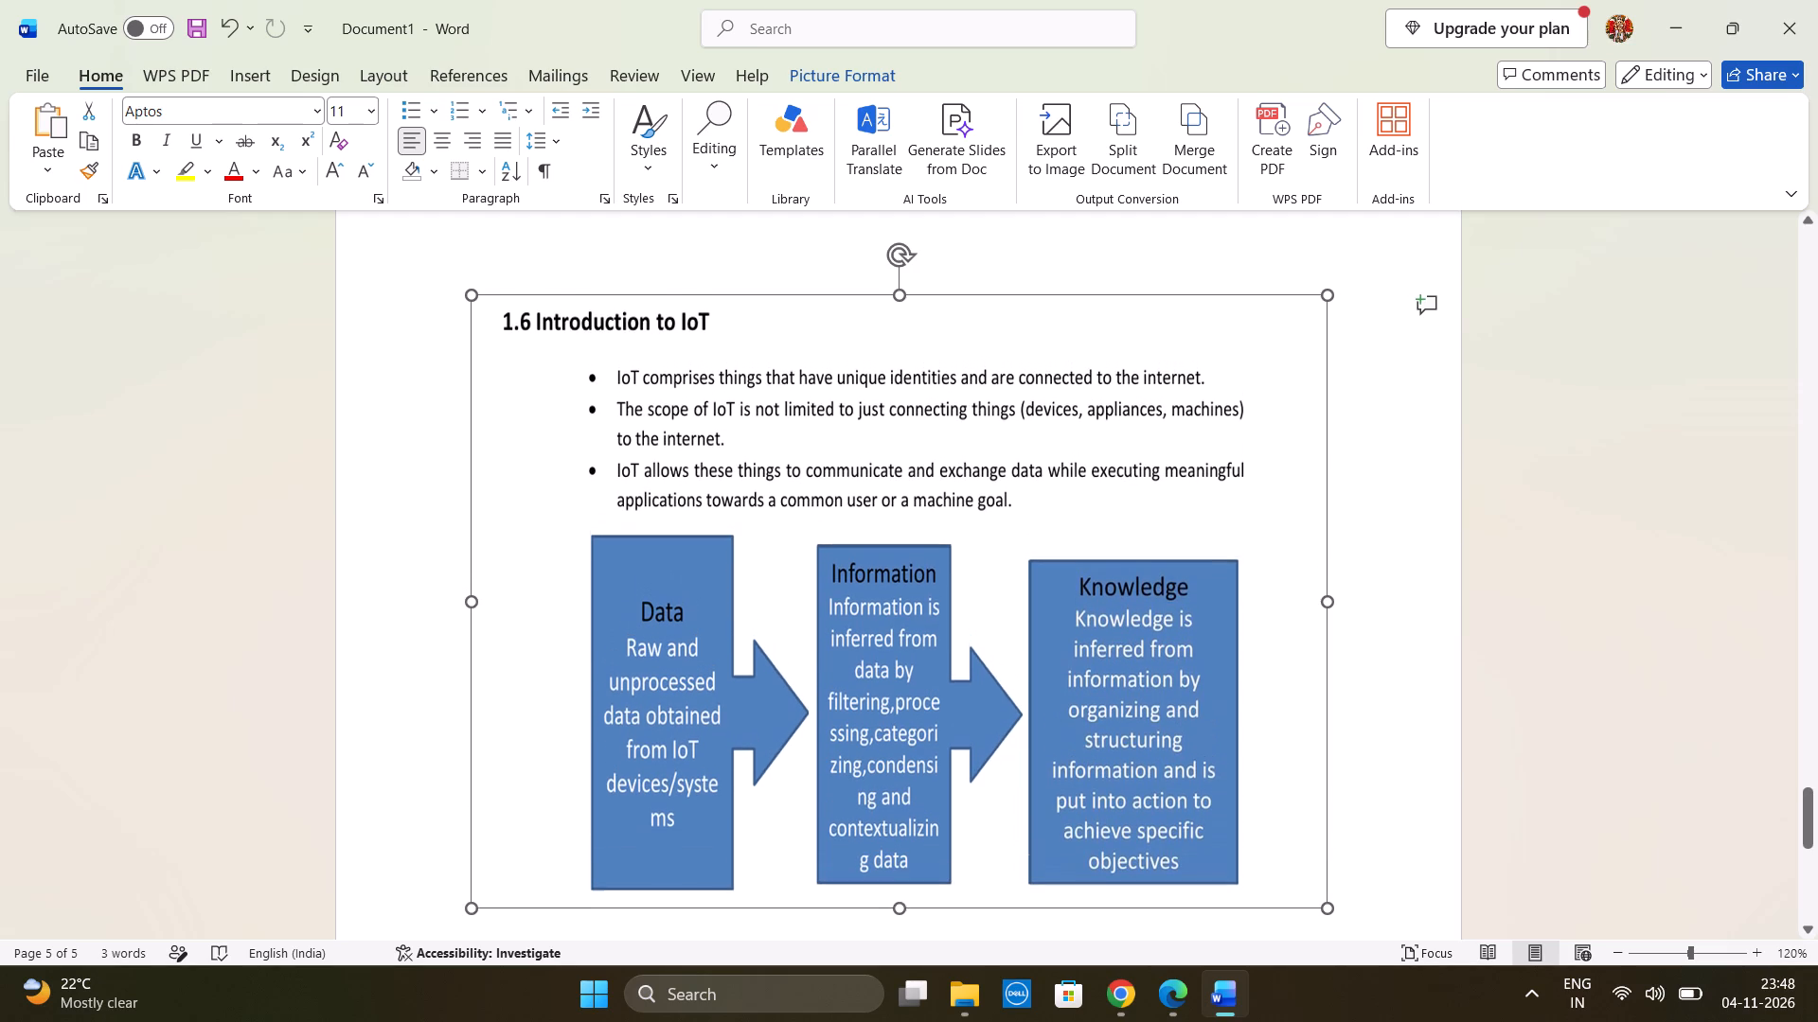
{"action": "left_click_drag", "start_coordinate": [900, 911], "coordinate": [900, 912]}
{"action": "left_click_drag", "start_coordinate": [1326, 596], "coordinate": [1356, 593]}
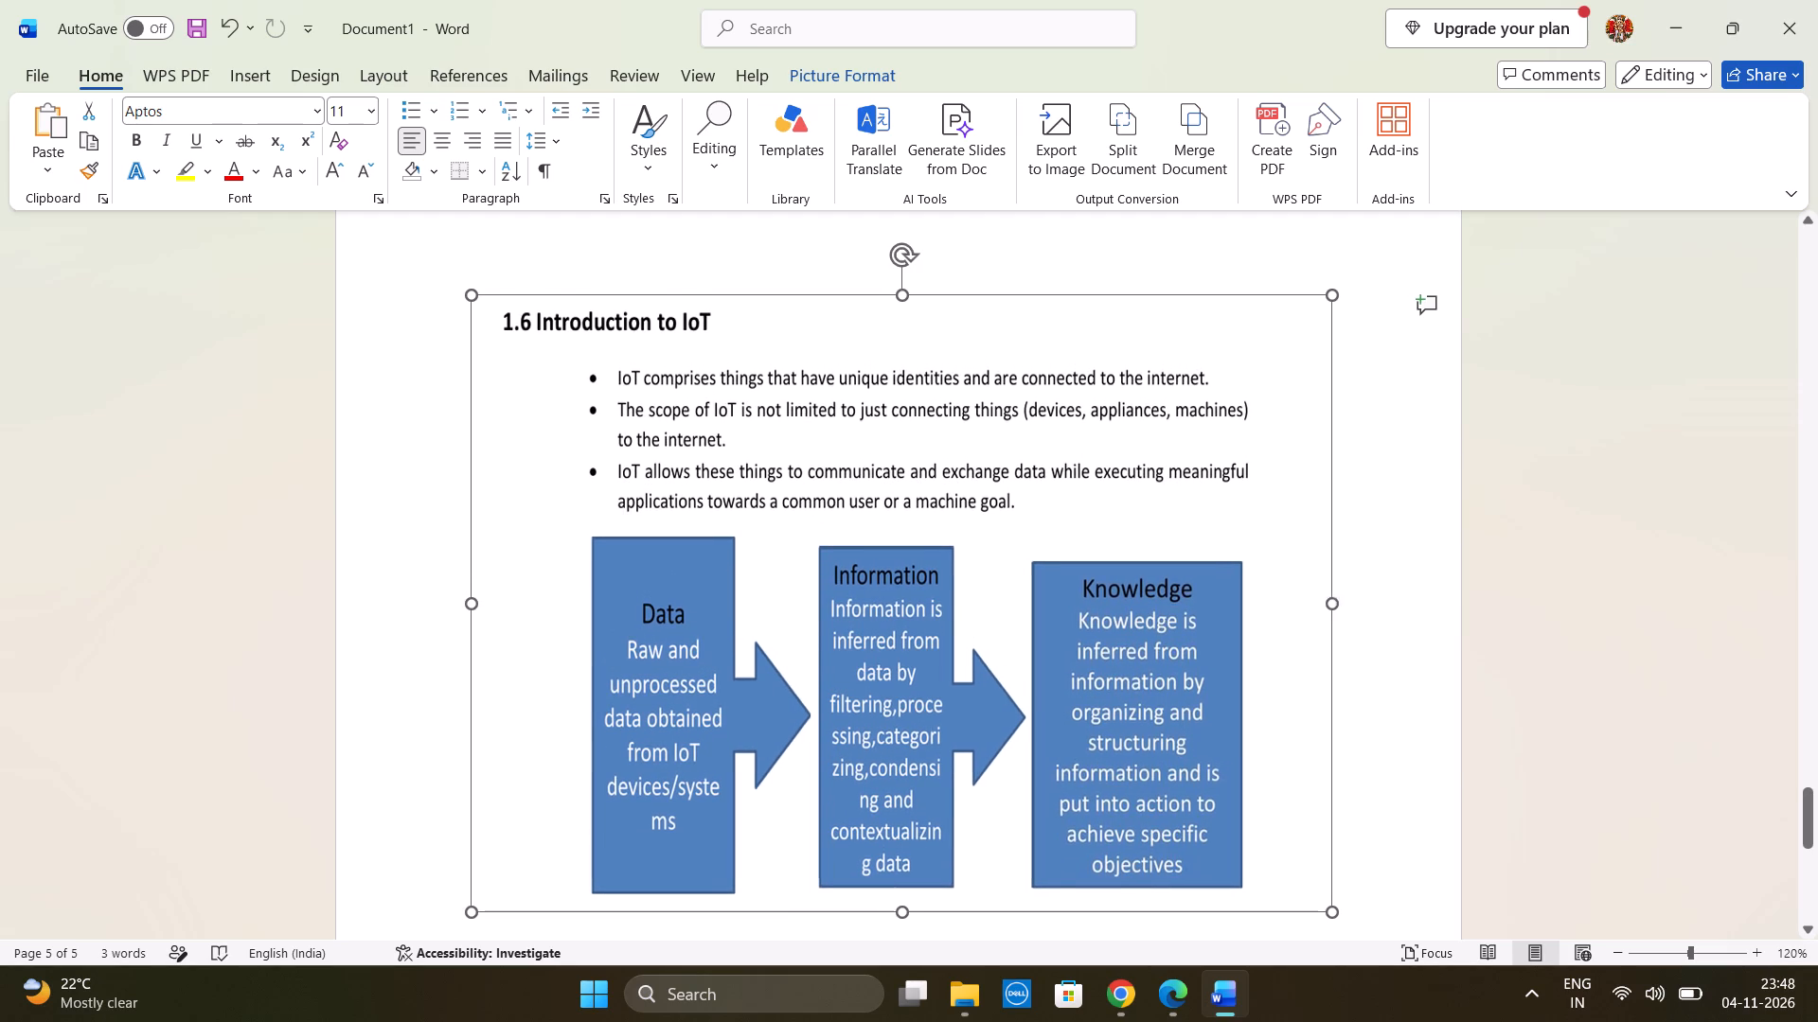
{"action": "left_click_drag", "start_coordinate": [1356, 593], "coordinate": [1377, 591]}
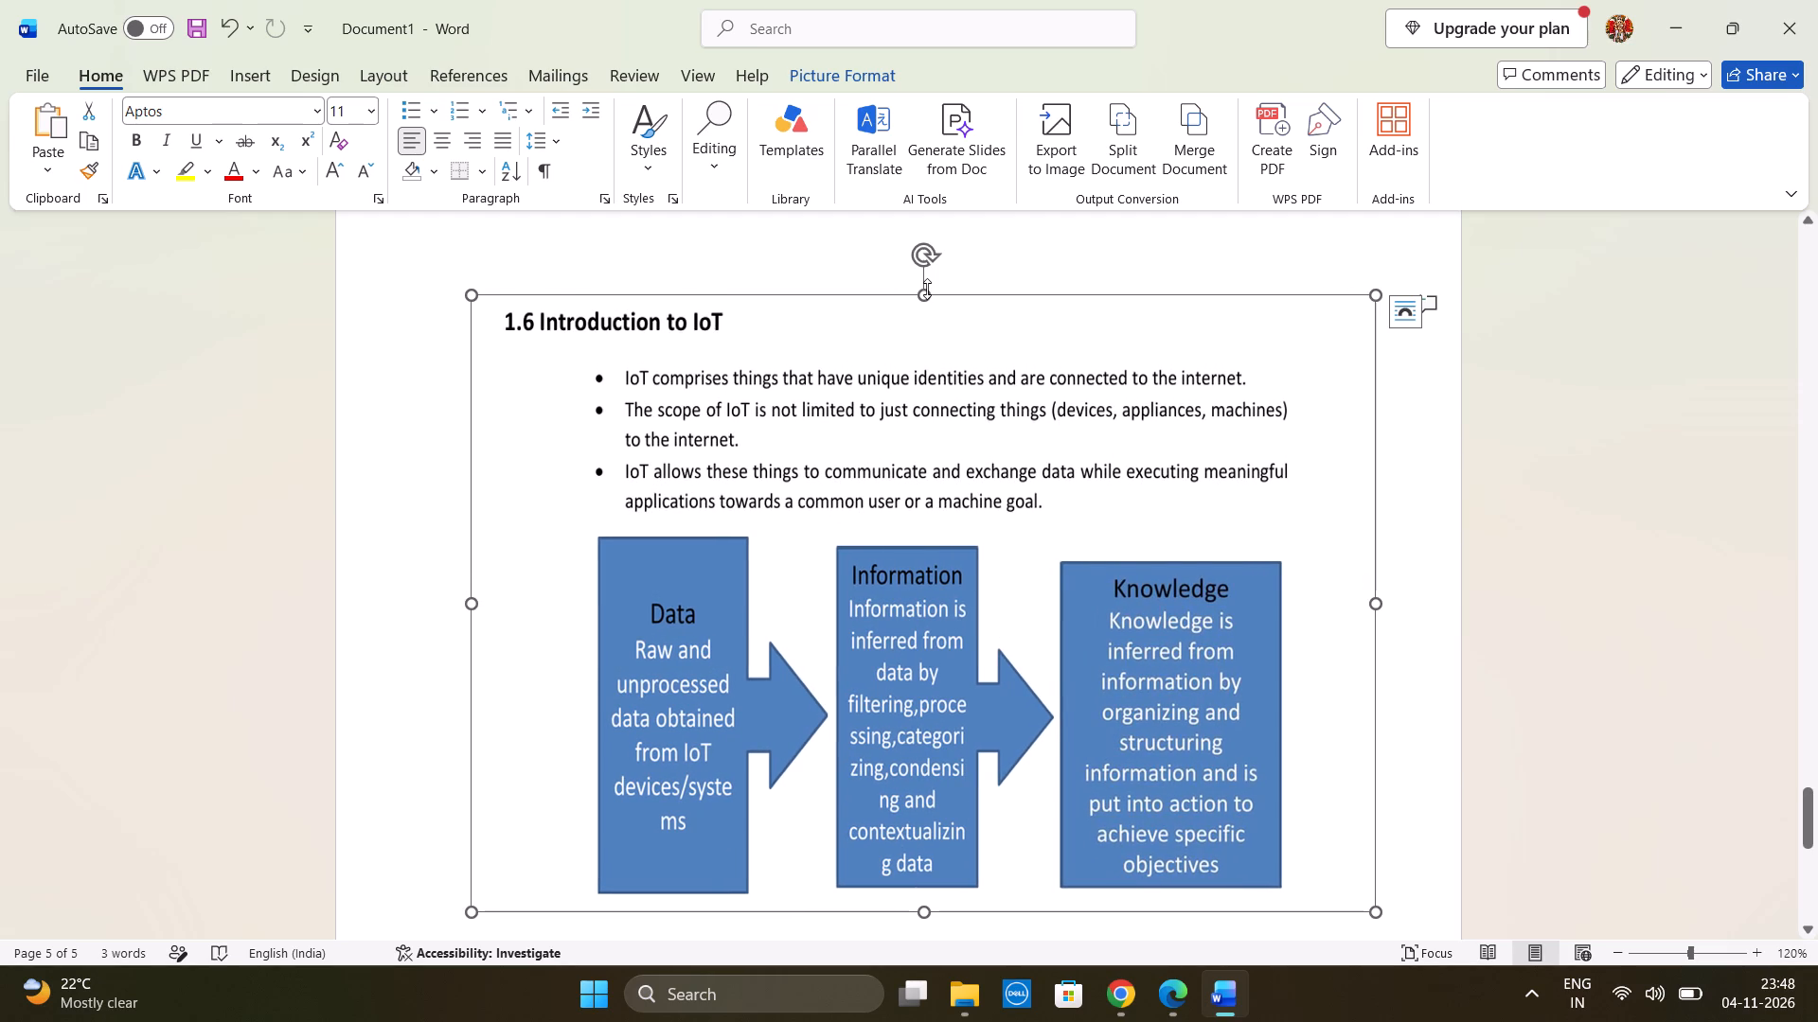
{"action": "left_click_drag", "start_coordinate": [927, 289], "coordinate": [924, 264]}
{"action": "scroll", "coordinate": [1059, 627], "scroll_direction": "down", "scroll_amount": 1}
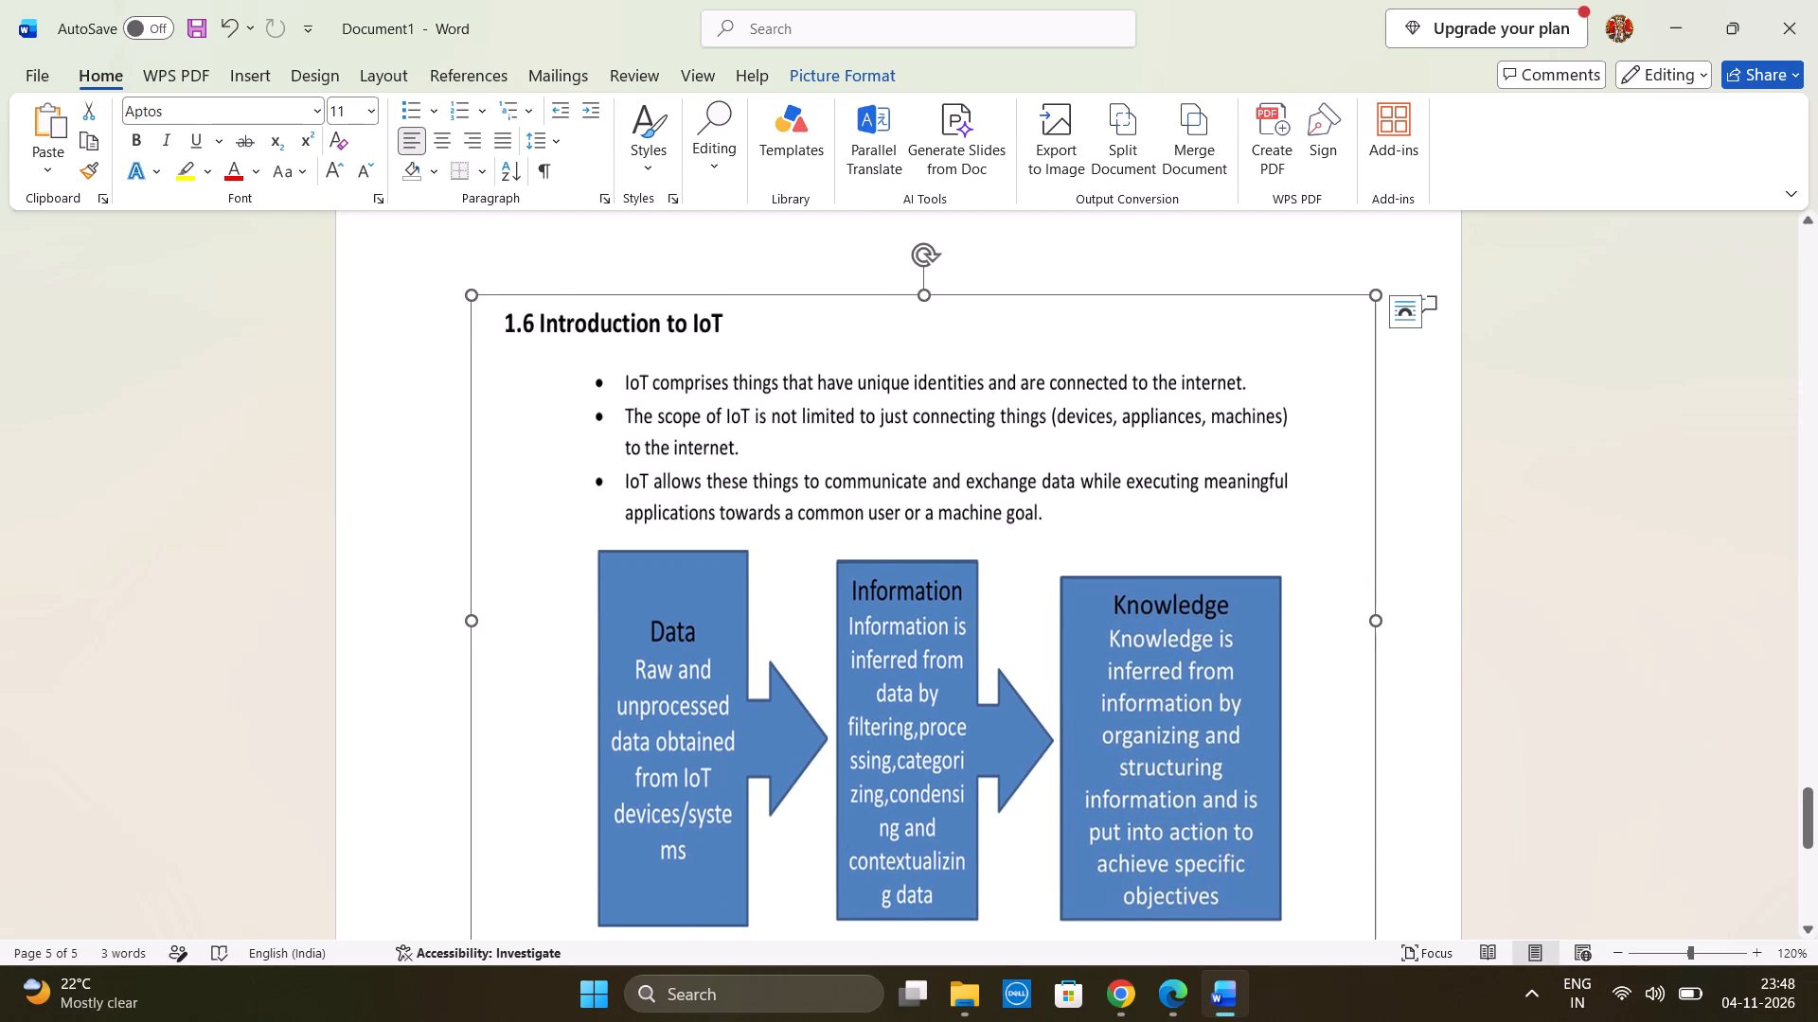
{"action": "scroll", "coordinate": [1059, 627], "scroll_direction": "down", "scroll_amount": 1}
{"action": "left_click", "coordinate": [949, 628]}
Cut the MODULE-I contents picture from beneath the IOT SEM ANSWERS title on page 1.
{"action": "scroll", "coordinate": [949, 628], "scroll_direction": "up", "scroll_amount": 1}
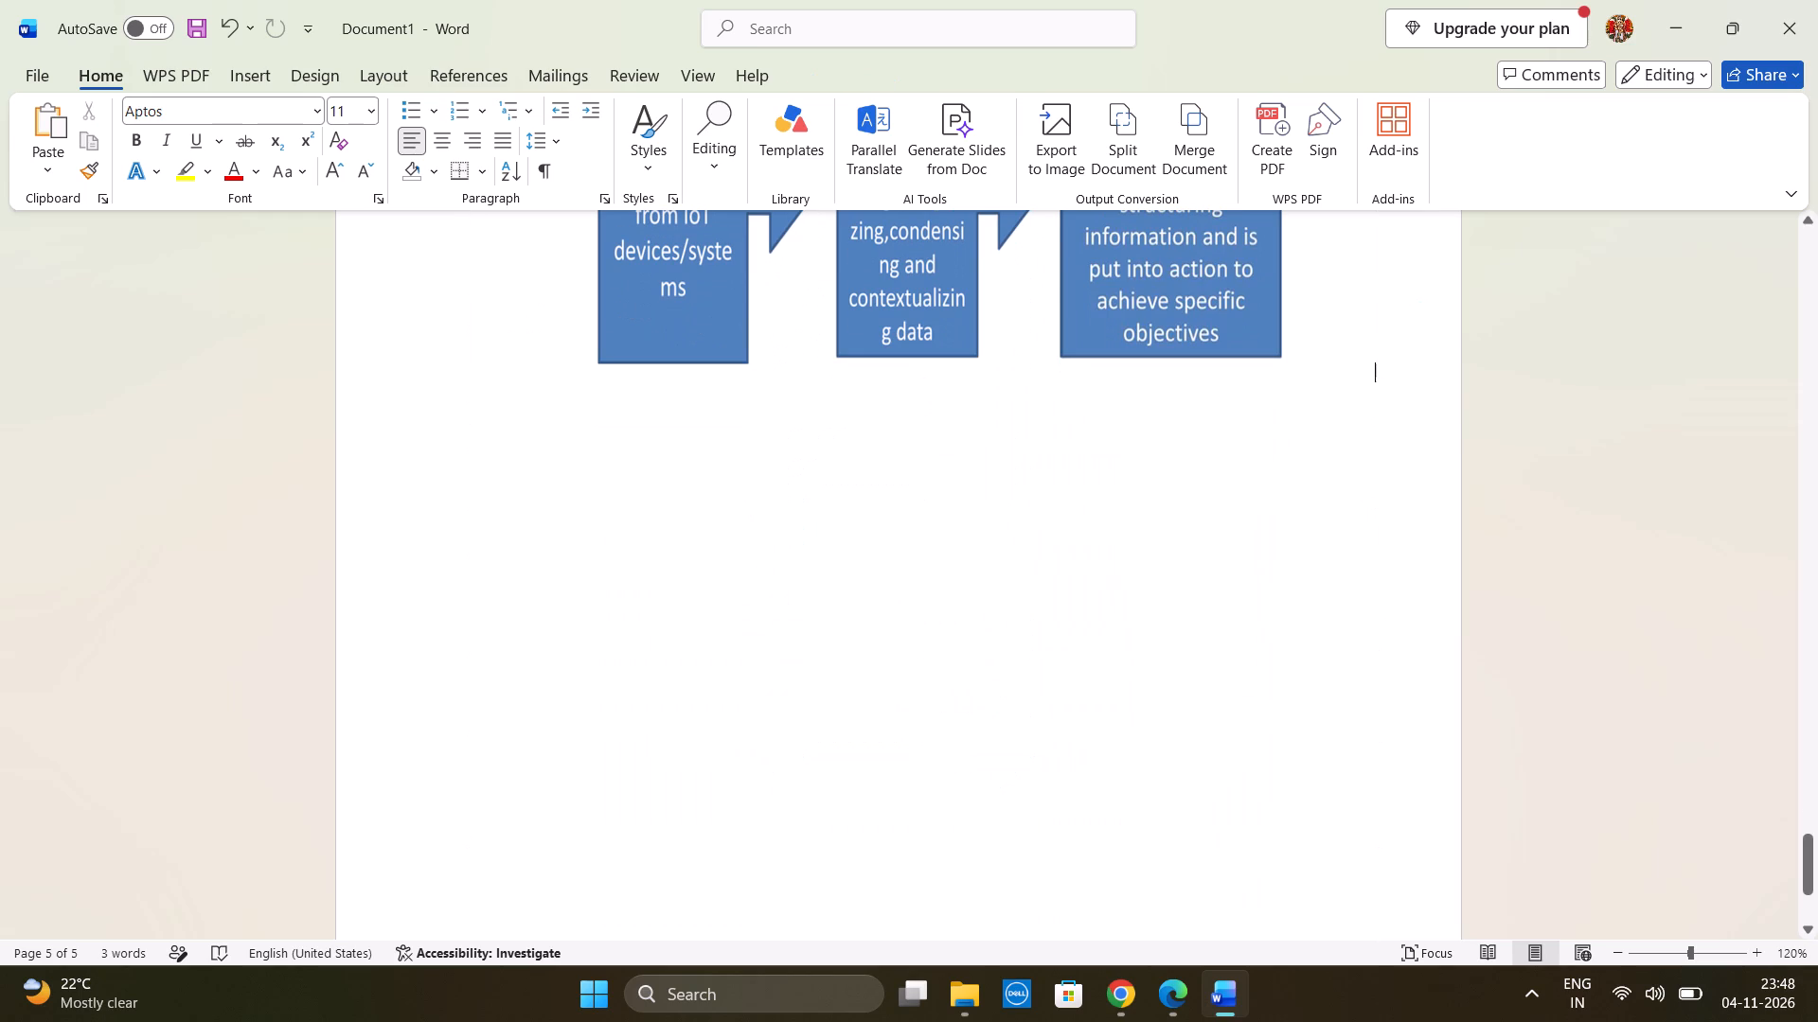
{"action": "scroll", "coordinate": [949, 628], "scroll_direction": "up", "scroll_amount": 8}
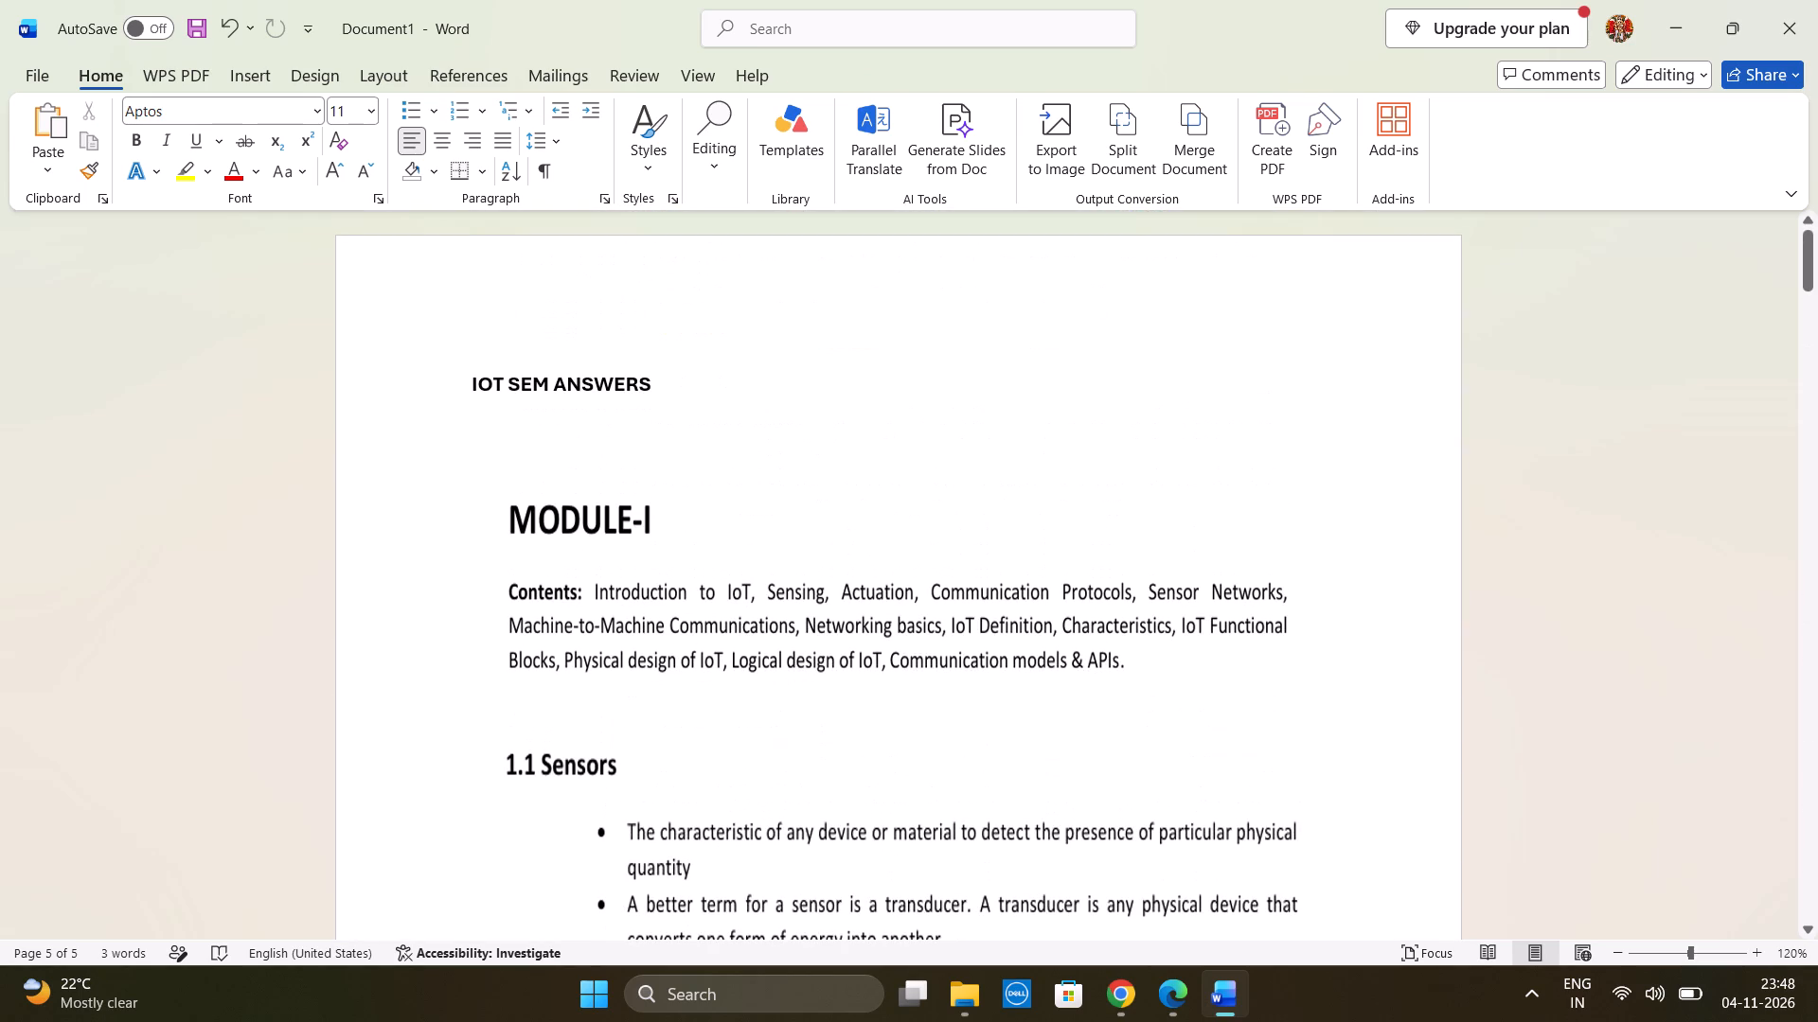
{"action": "scroll", "coordinate": [949, 628], "scroll_direction": "down", "scroll_amount": 1}
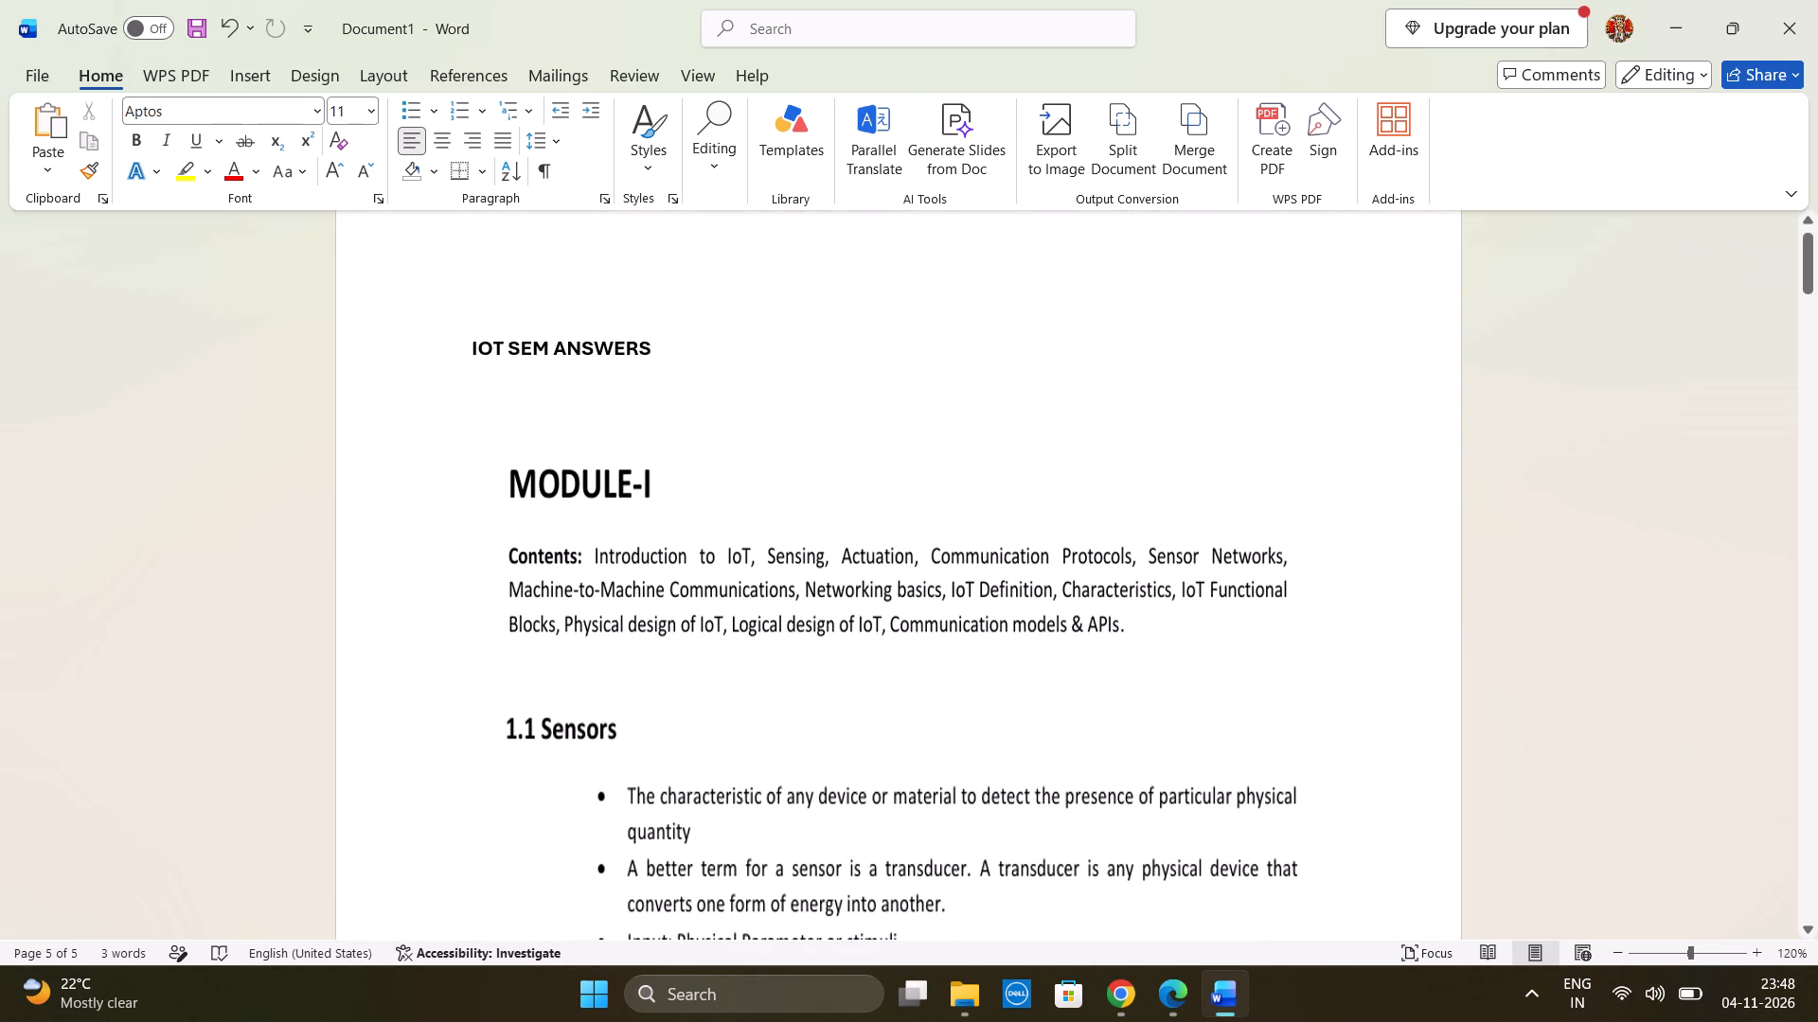
{"action": "left_click", "coordinate": [949, 628]}
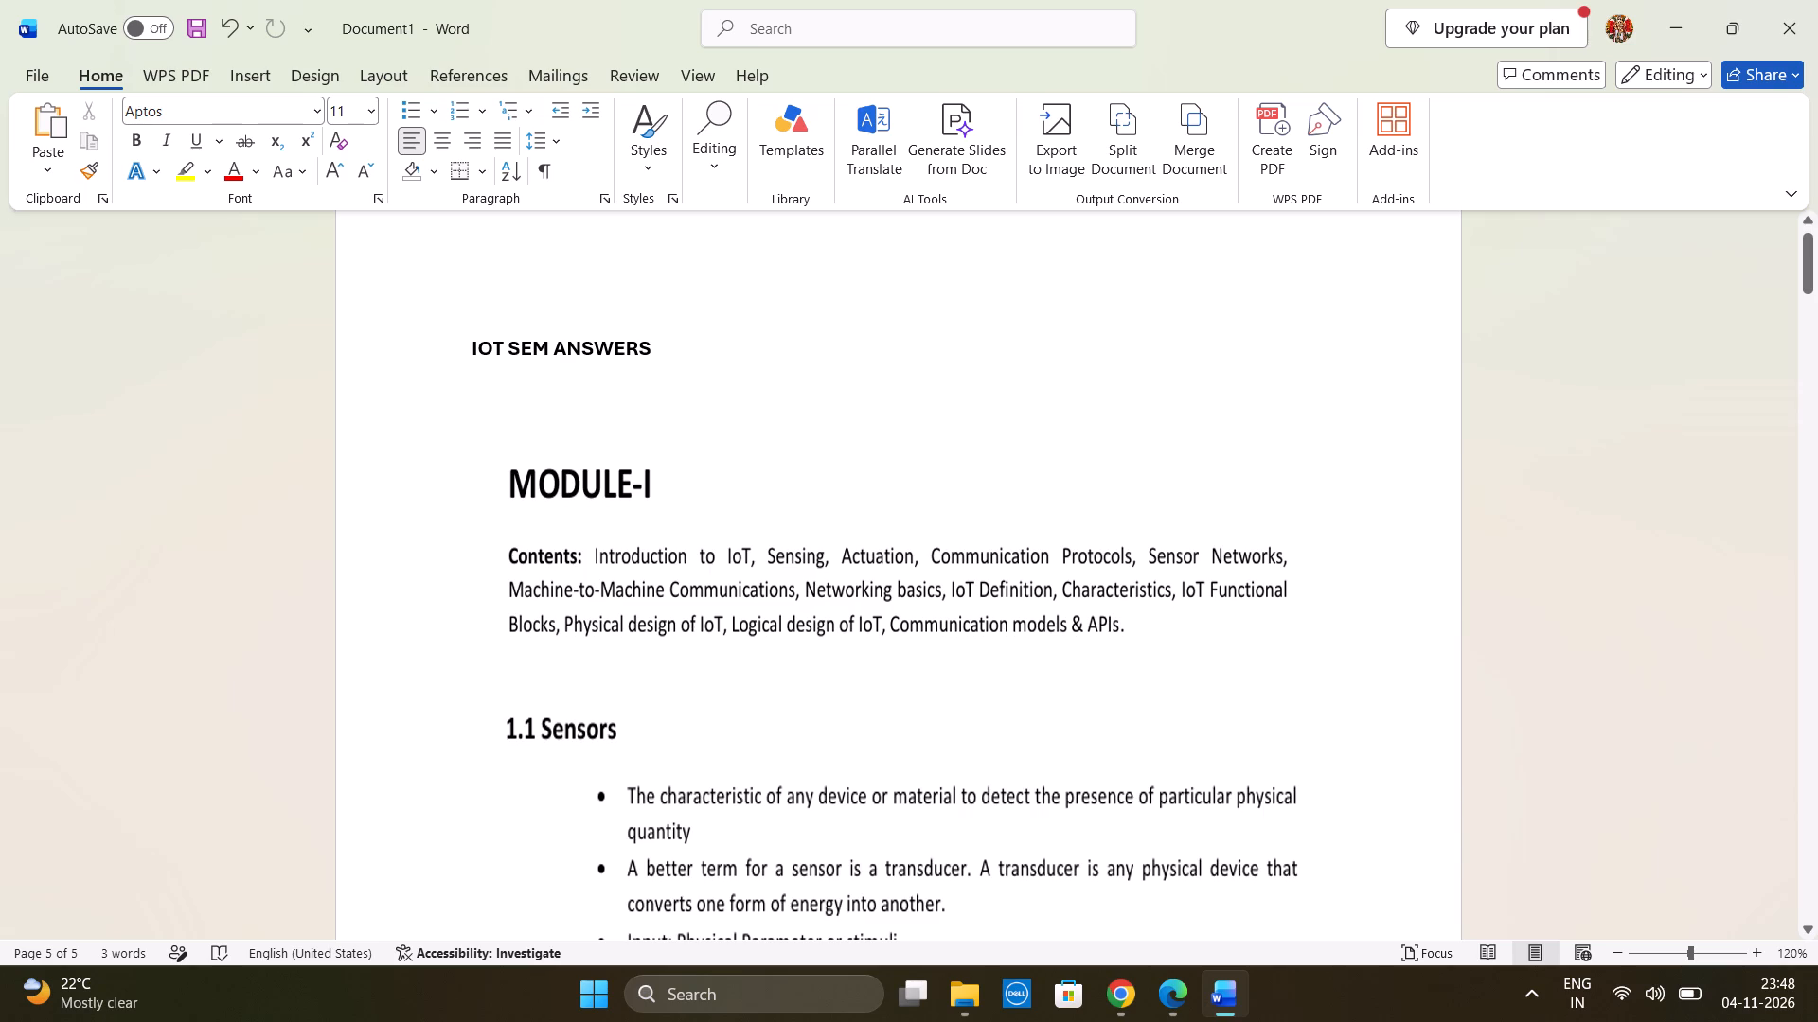
{"action": "right_click", "coordinate": [949, 628]}
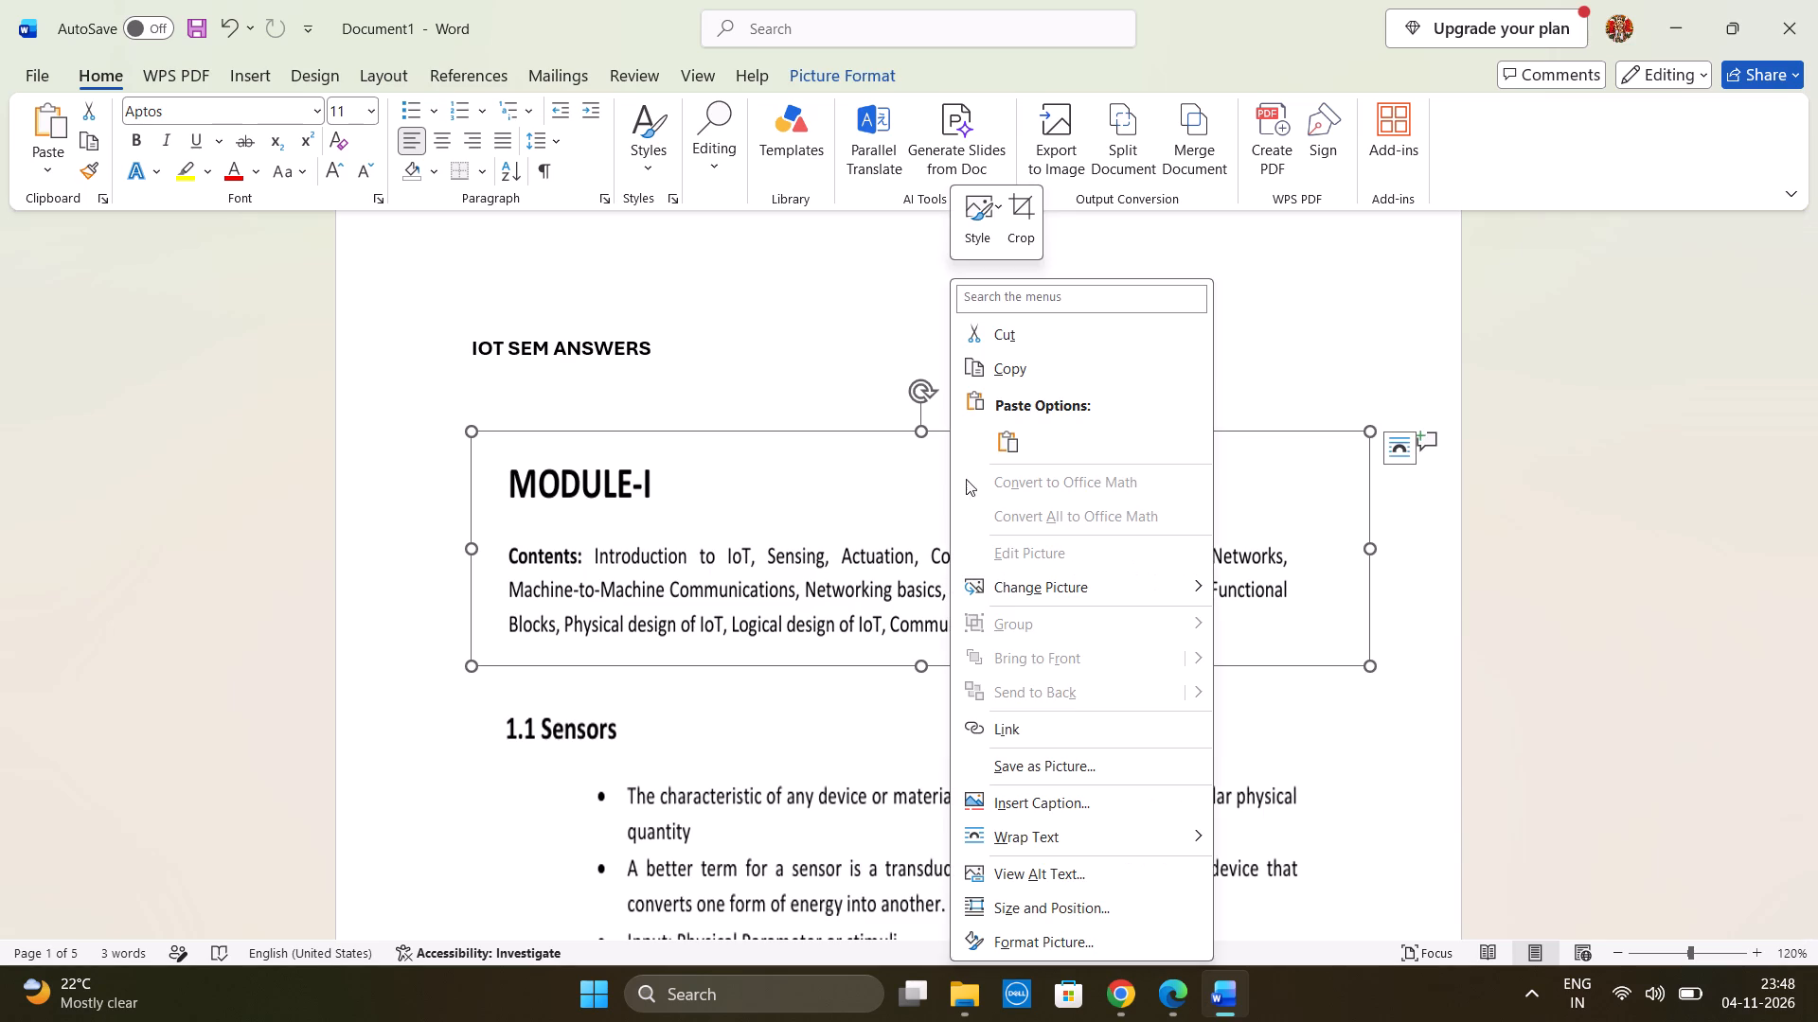
{"action": "left_click", "coordinate": [1062, 346]}
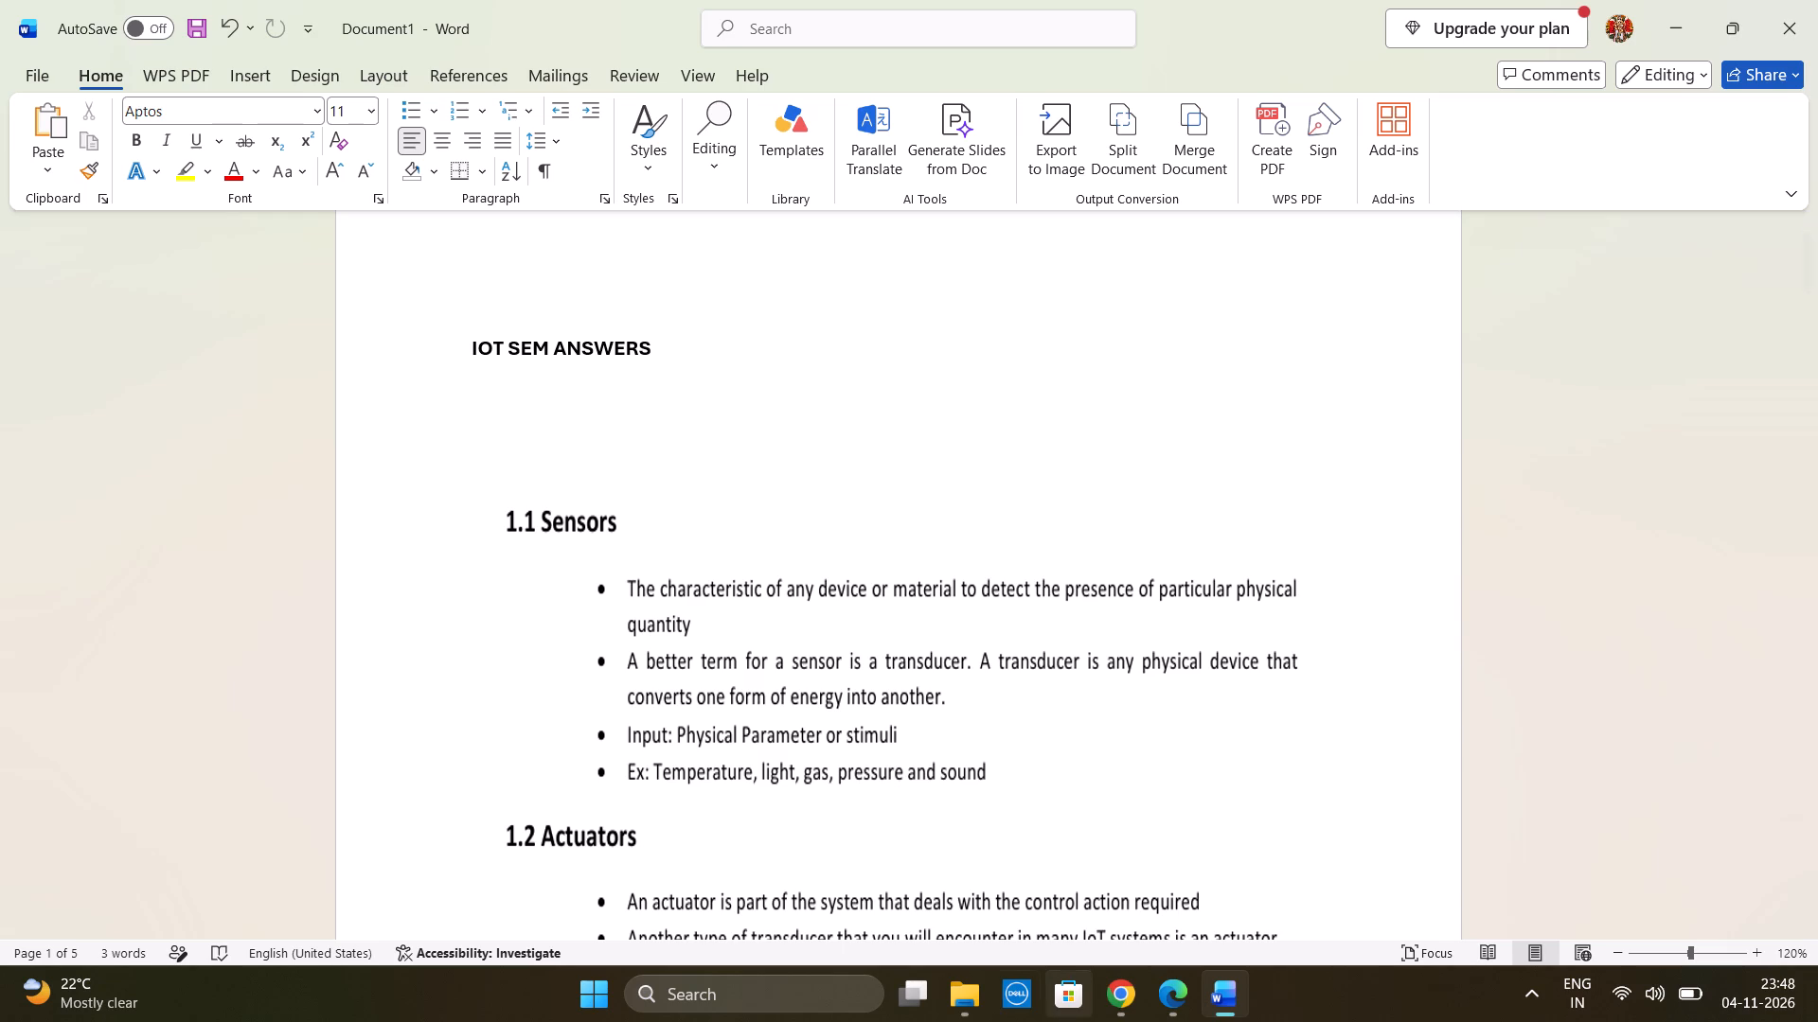
Open the IOT Syllabus document from the IOT folder within Mid 1 & Mid 2 and notes on the Desktop.
{"action": "left_click_drag", "start_coordinate": [994, 996], "coordinate": [968, 996]}
{"action": "left_click", "coordinate": [968, 996]}
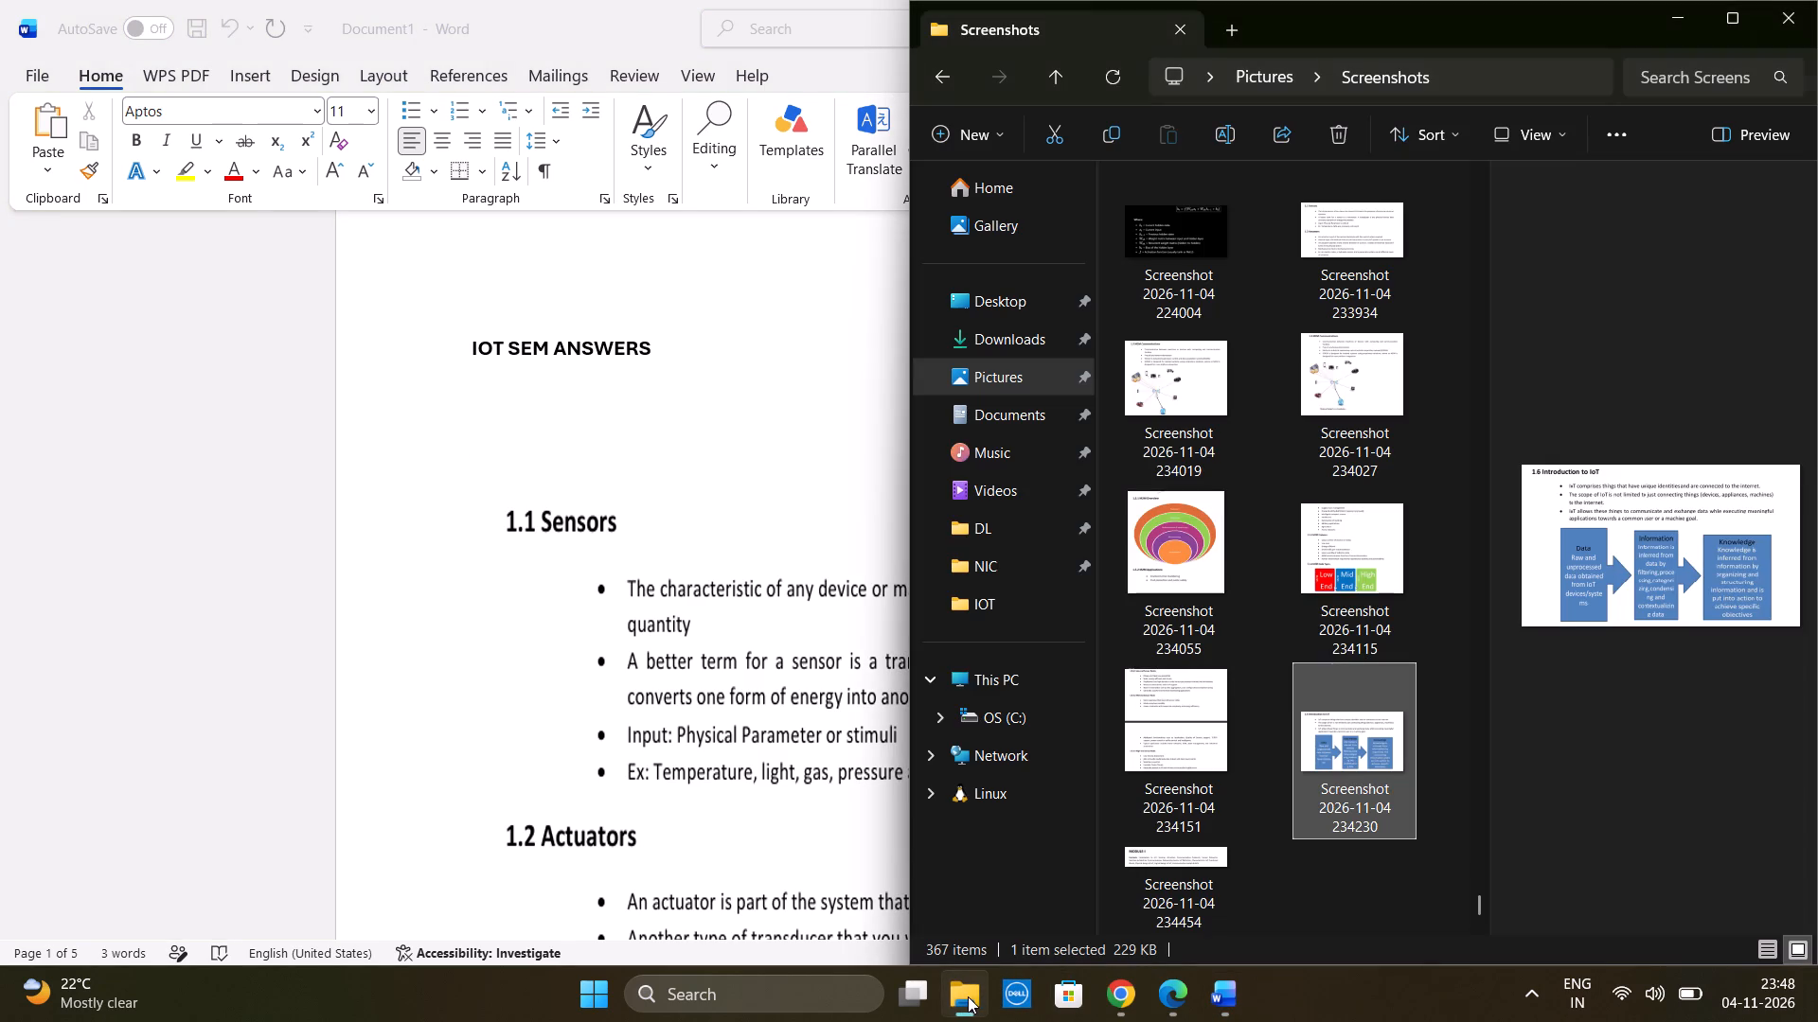
{"action": "left_click", "coordinate": [1026, 296]}
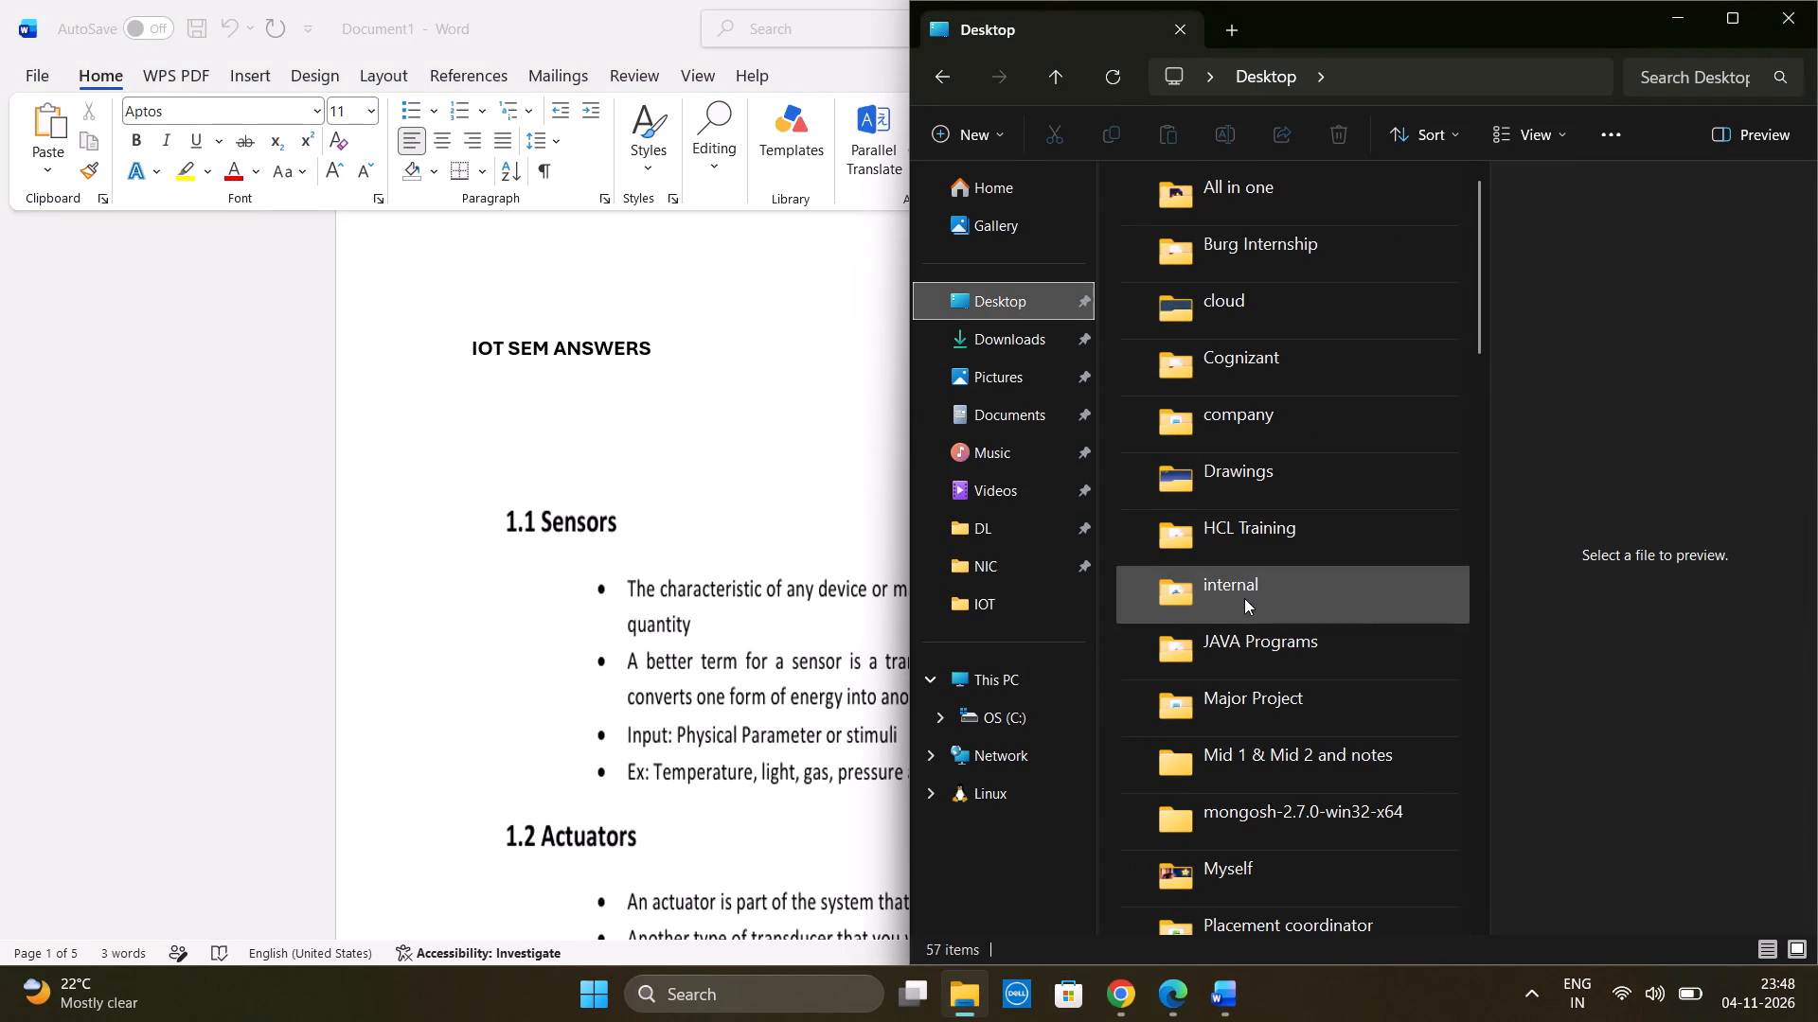
{"action": "double_click", "coordinate": [1240, 762]}
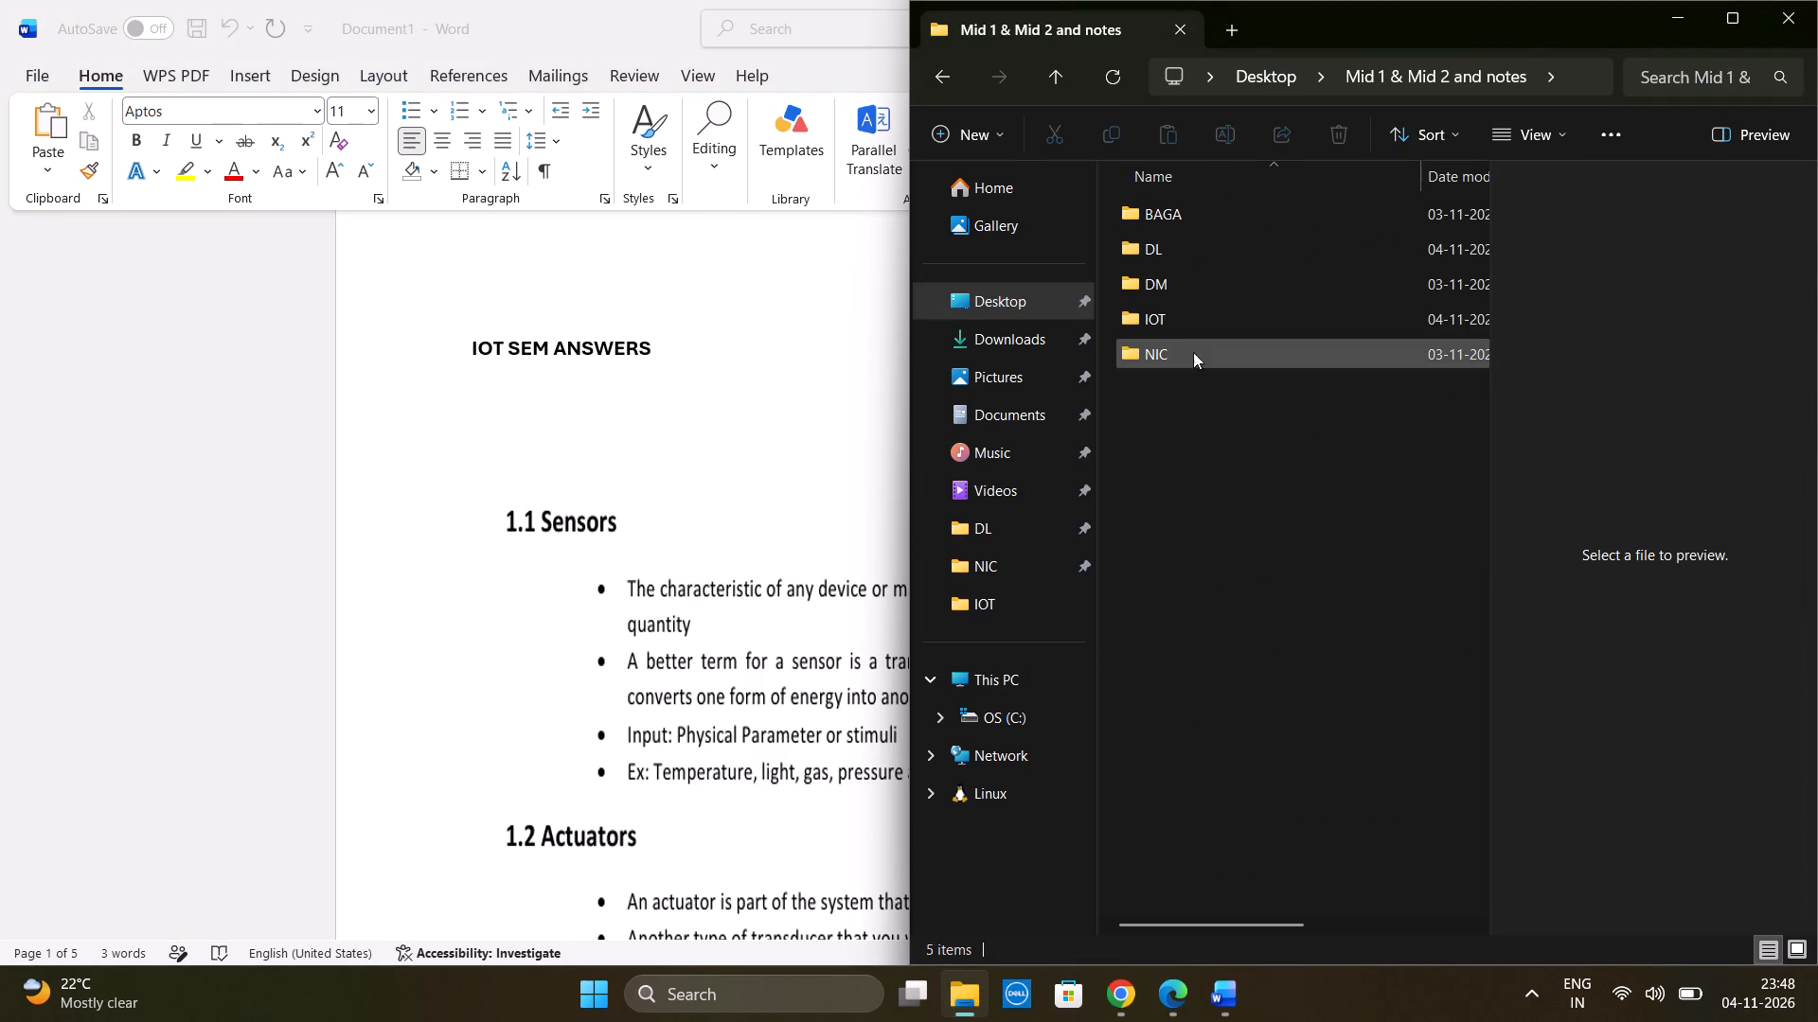
{"action": "double_click", "coordinate": [1154, 330]}
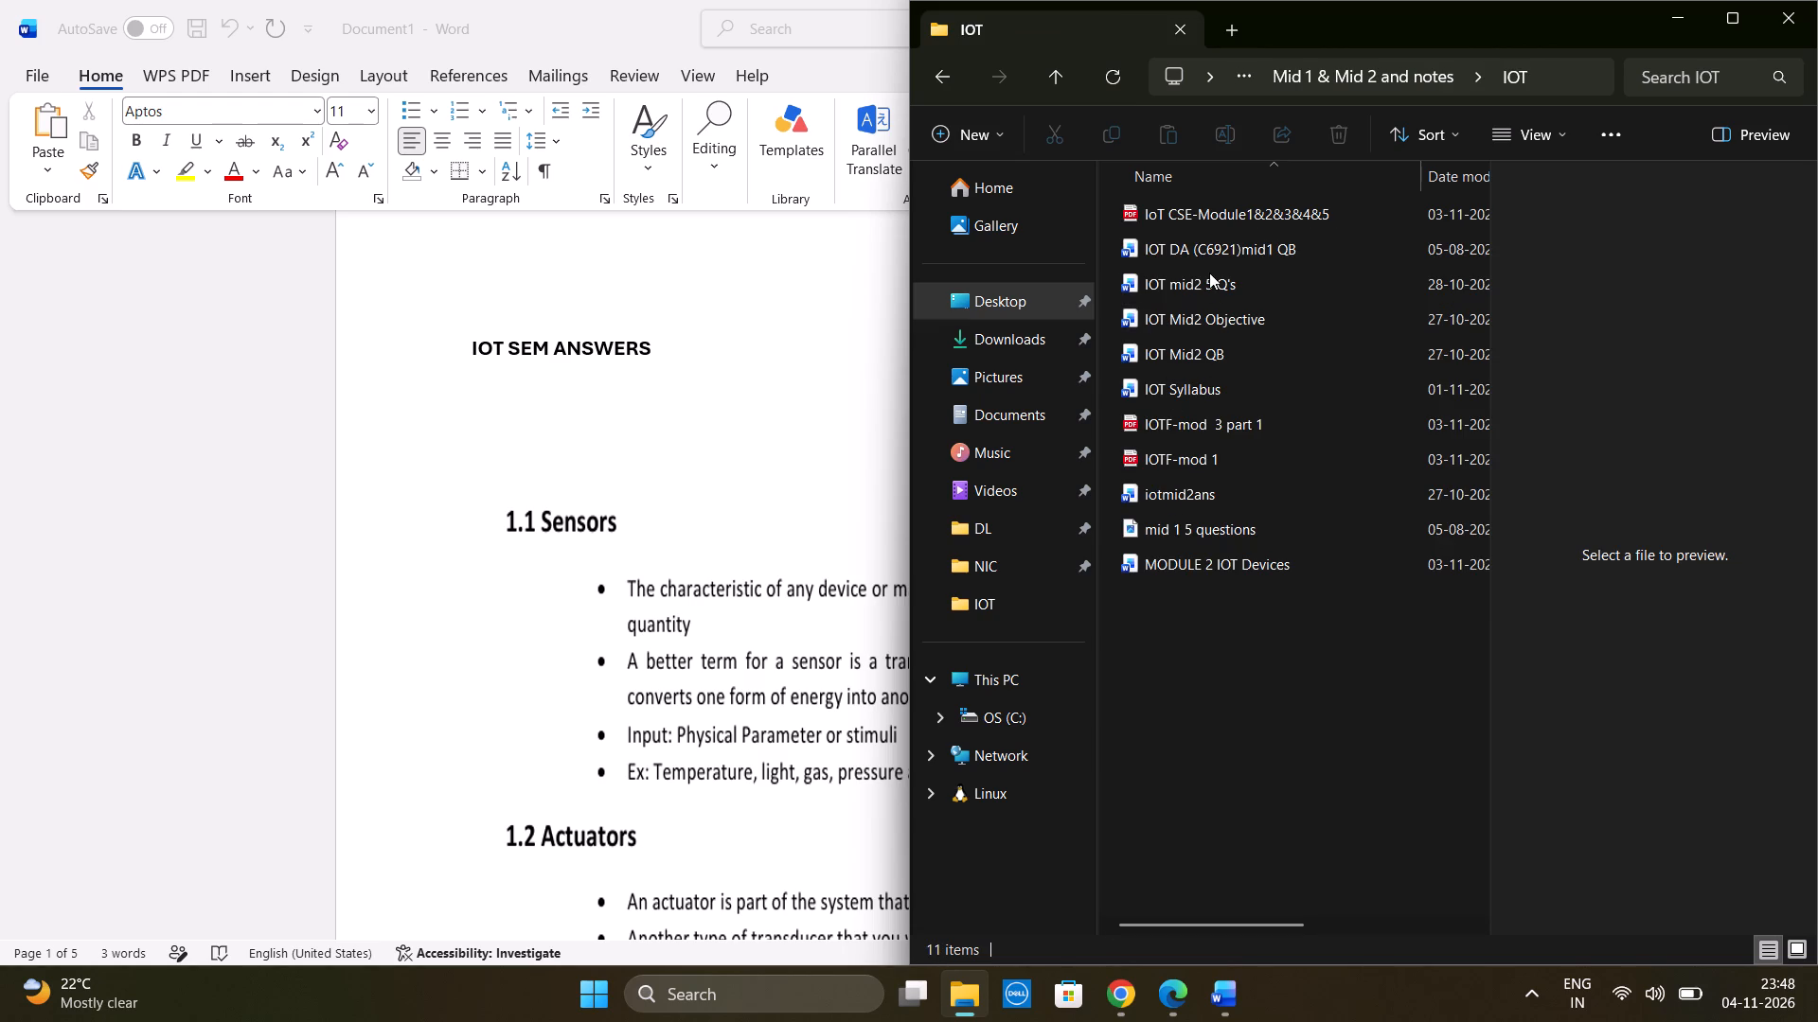
{"action": "double_click", "coordinate": [1185, 394]}
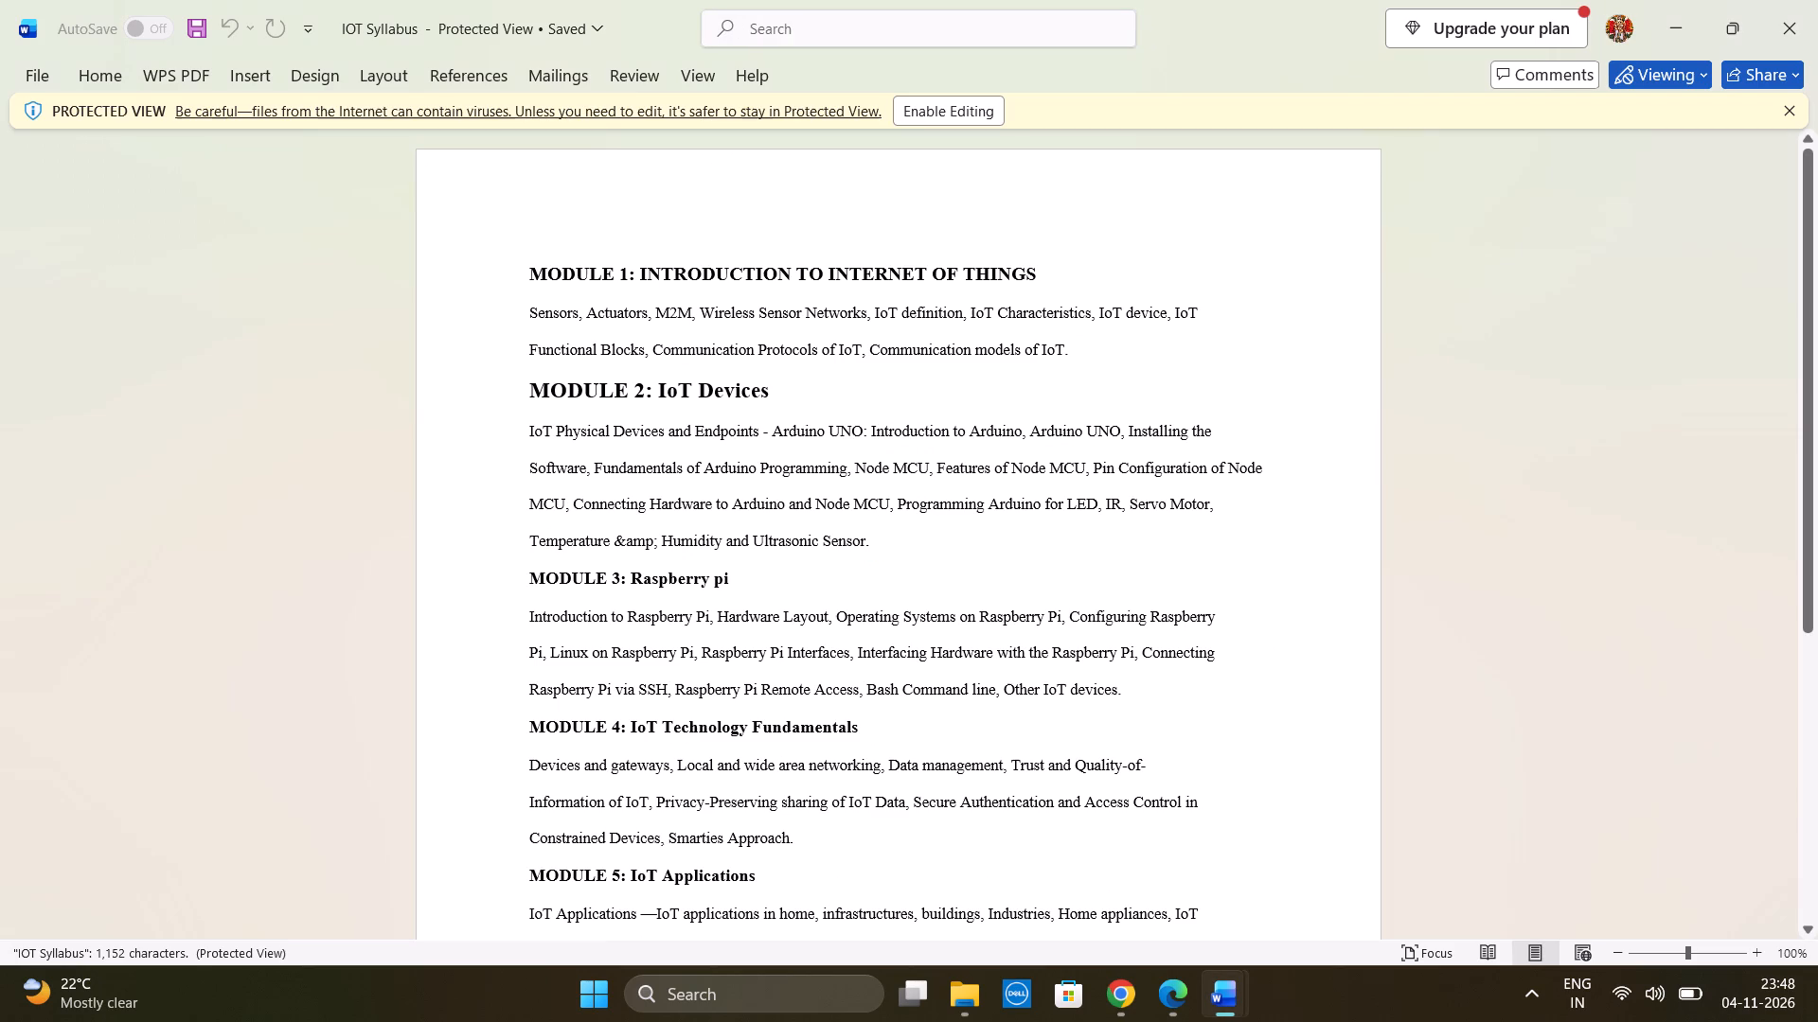
Snip the Module 1 heading and topic list from the syllabus and paste it below the IOT SEM ANSWERS title in Document1.
{"action": "key", "text": "shift+super+s"}
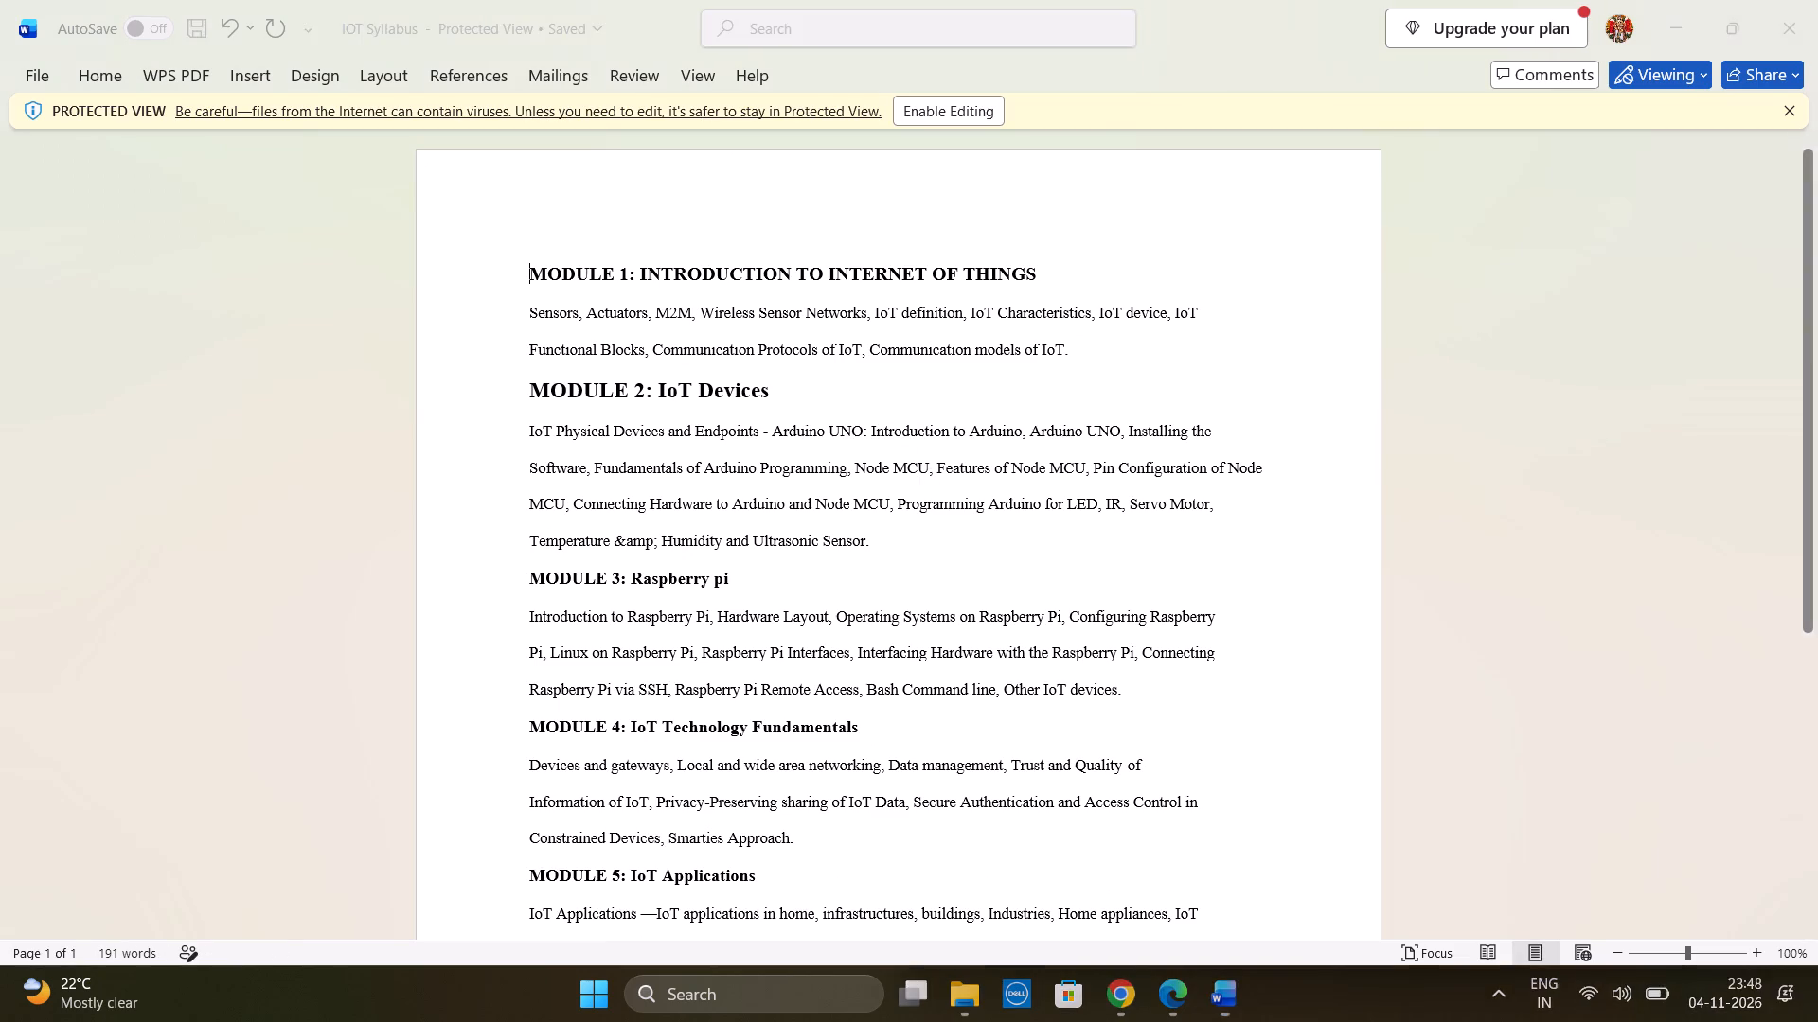
{"action": "left_click", "coordinate": [496, 249]}
{"action": "left_click_drag", "start_coordinate": [496, 249], "coordinate": [1242, 374]}
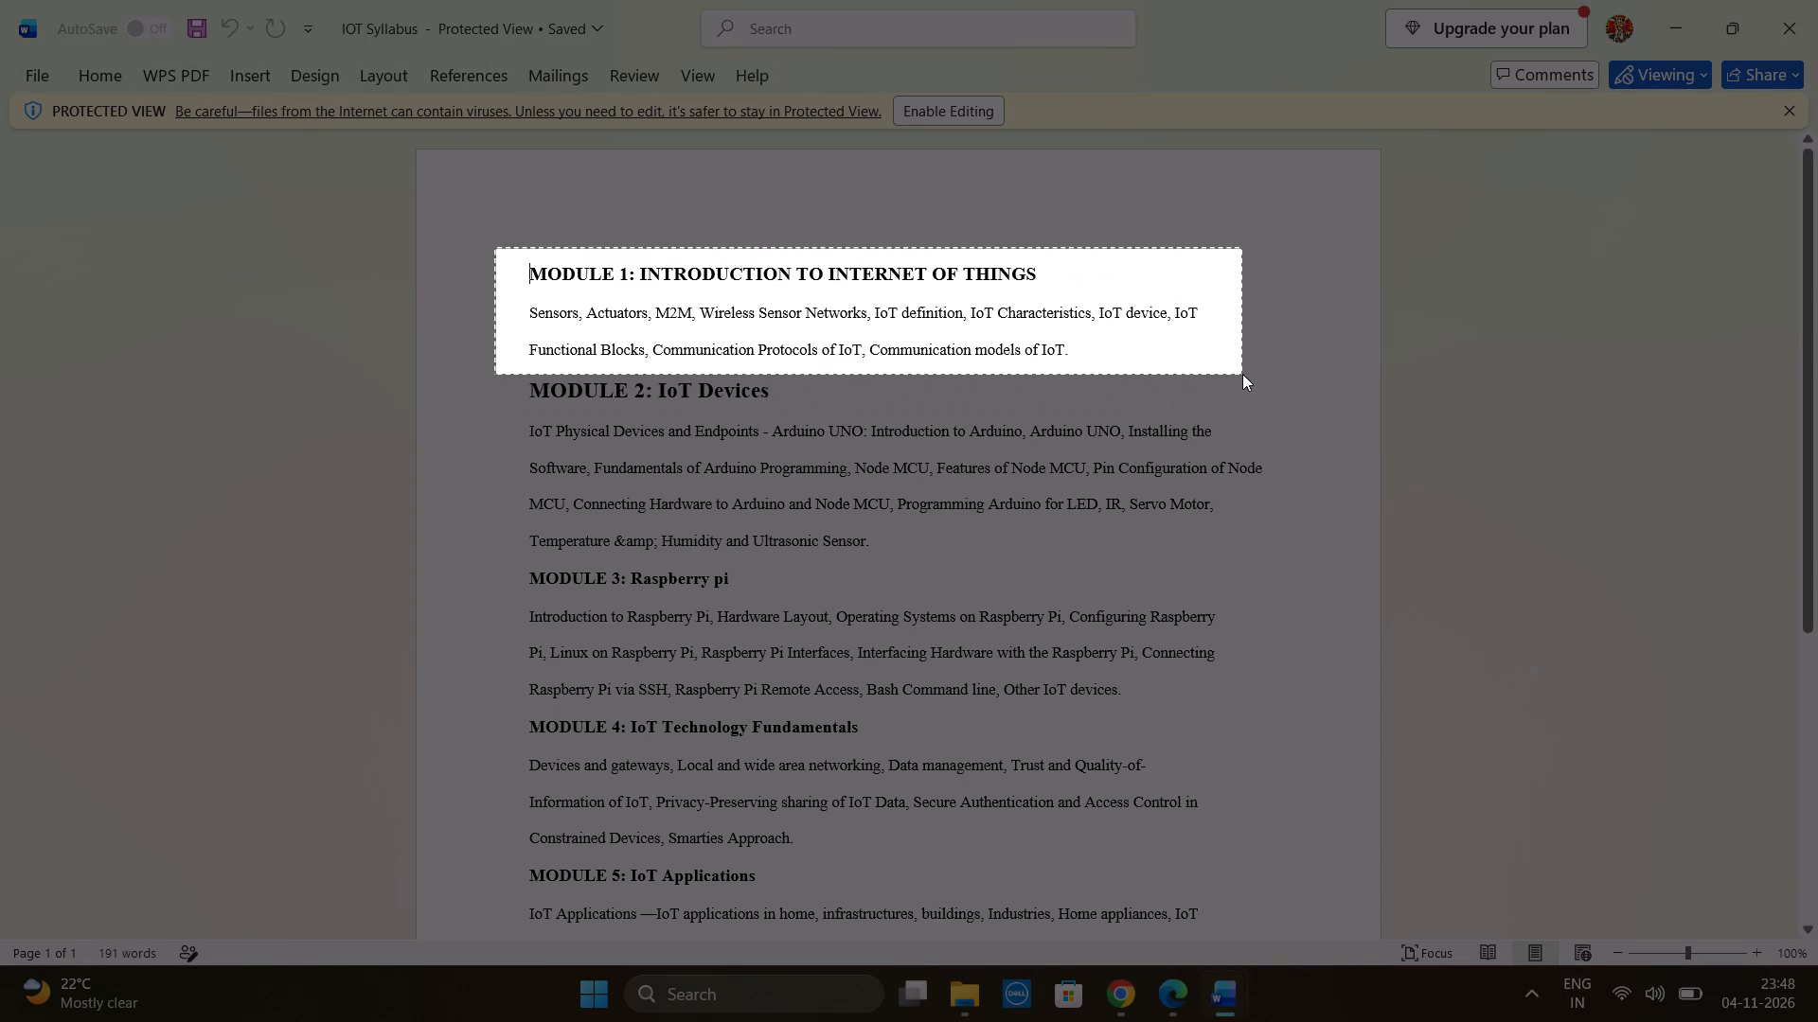
{"action": "left_click_drag", "start_coordinate": [1242, 374], "coordinate": [1244, 374]}
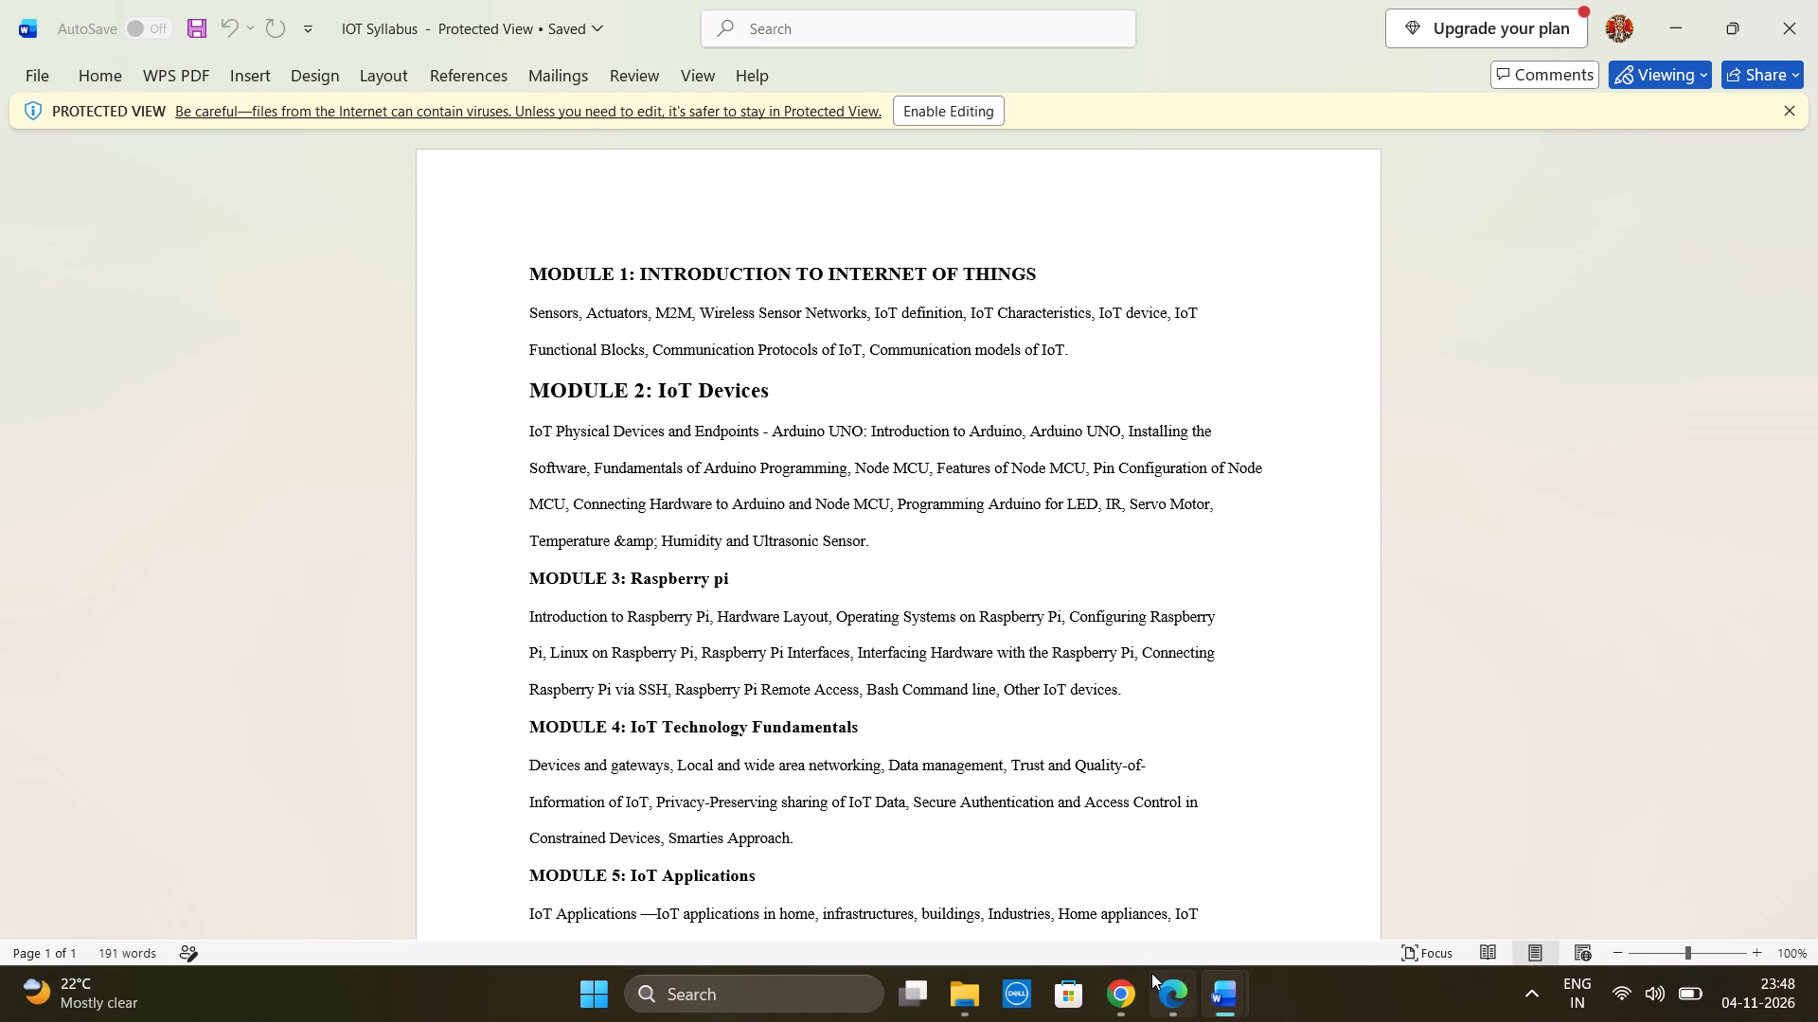
{"action": "left_click", "coordinate": [1668, 0]}
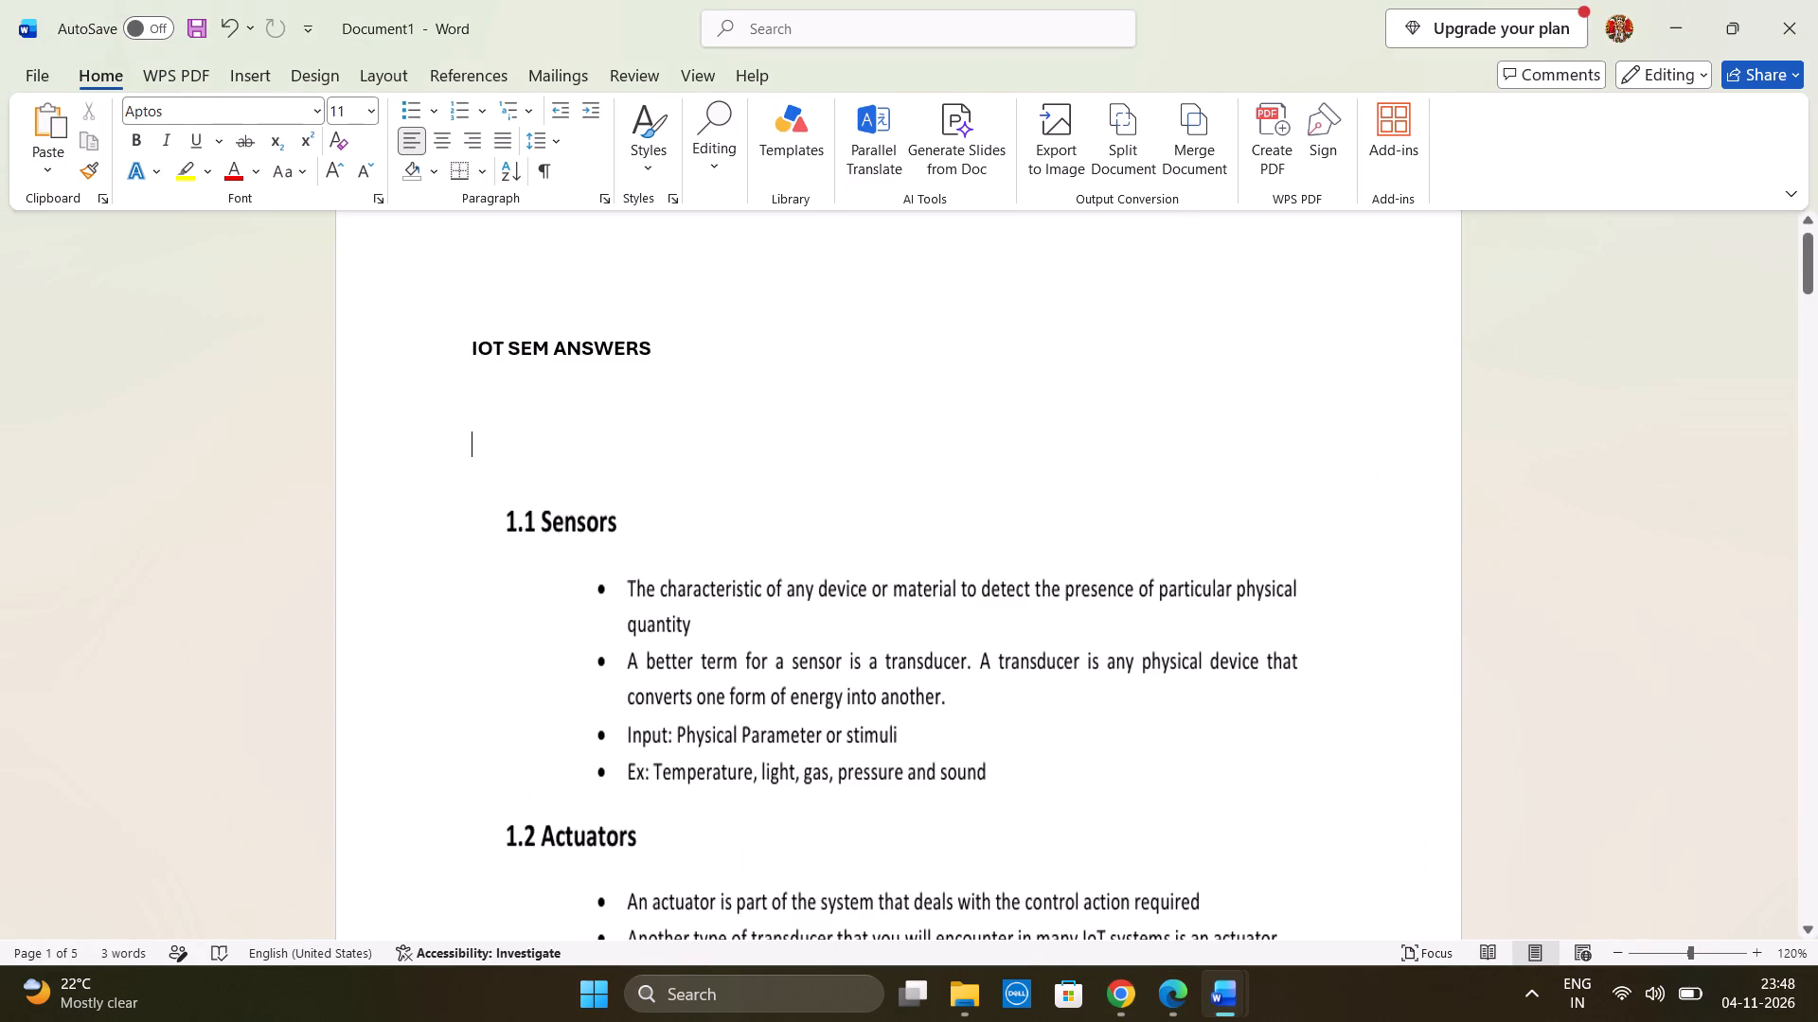
{"action": "key", "text": "ctrl+v"}
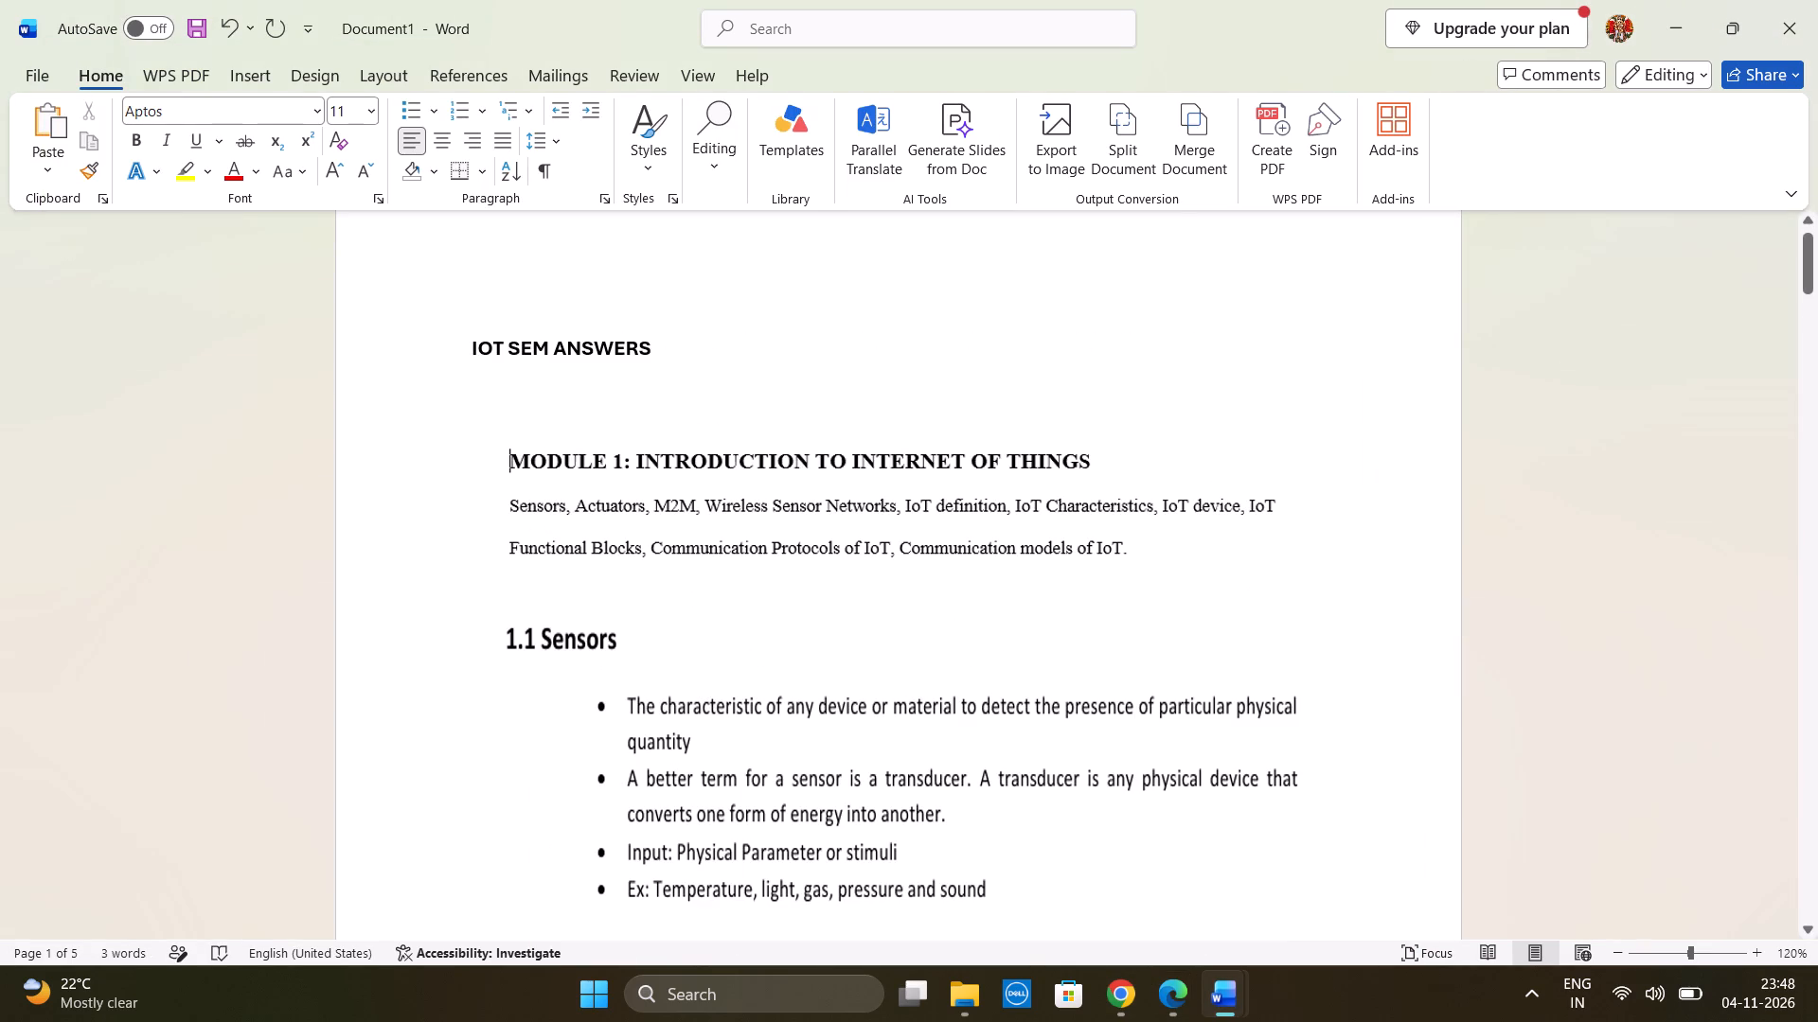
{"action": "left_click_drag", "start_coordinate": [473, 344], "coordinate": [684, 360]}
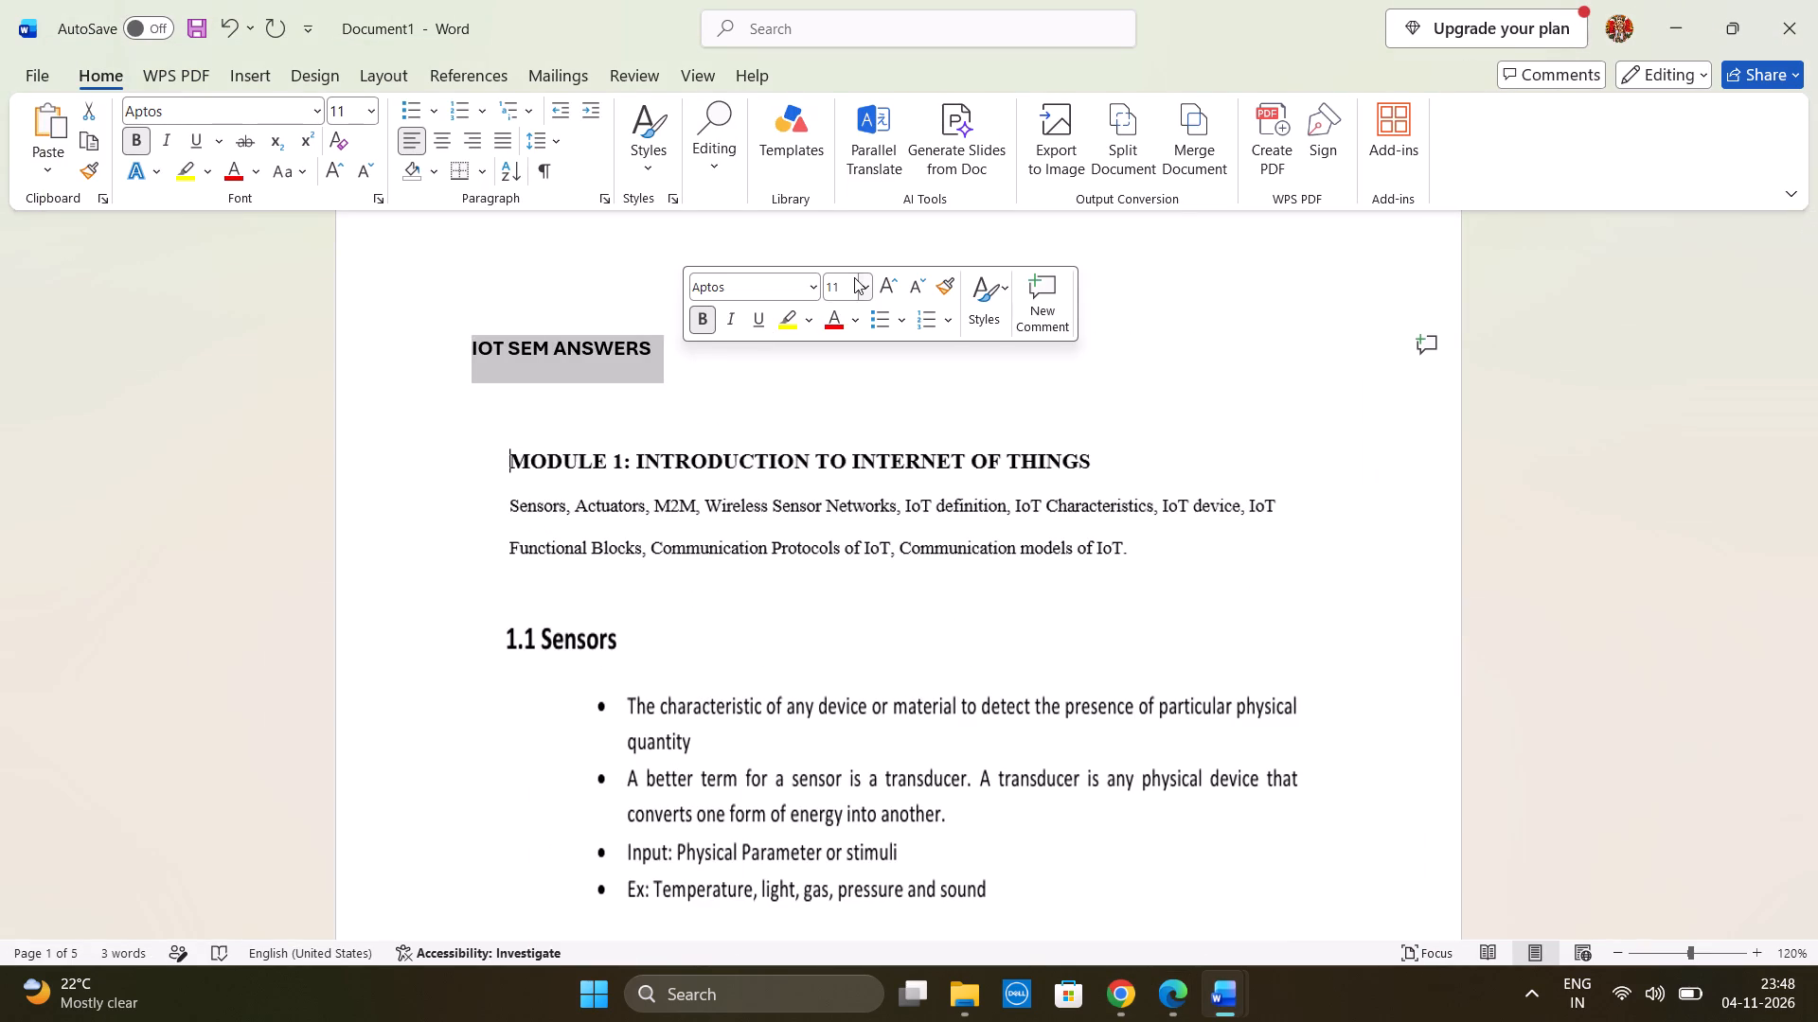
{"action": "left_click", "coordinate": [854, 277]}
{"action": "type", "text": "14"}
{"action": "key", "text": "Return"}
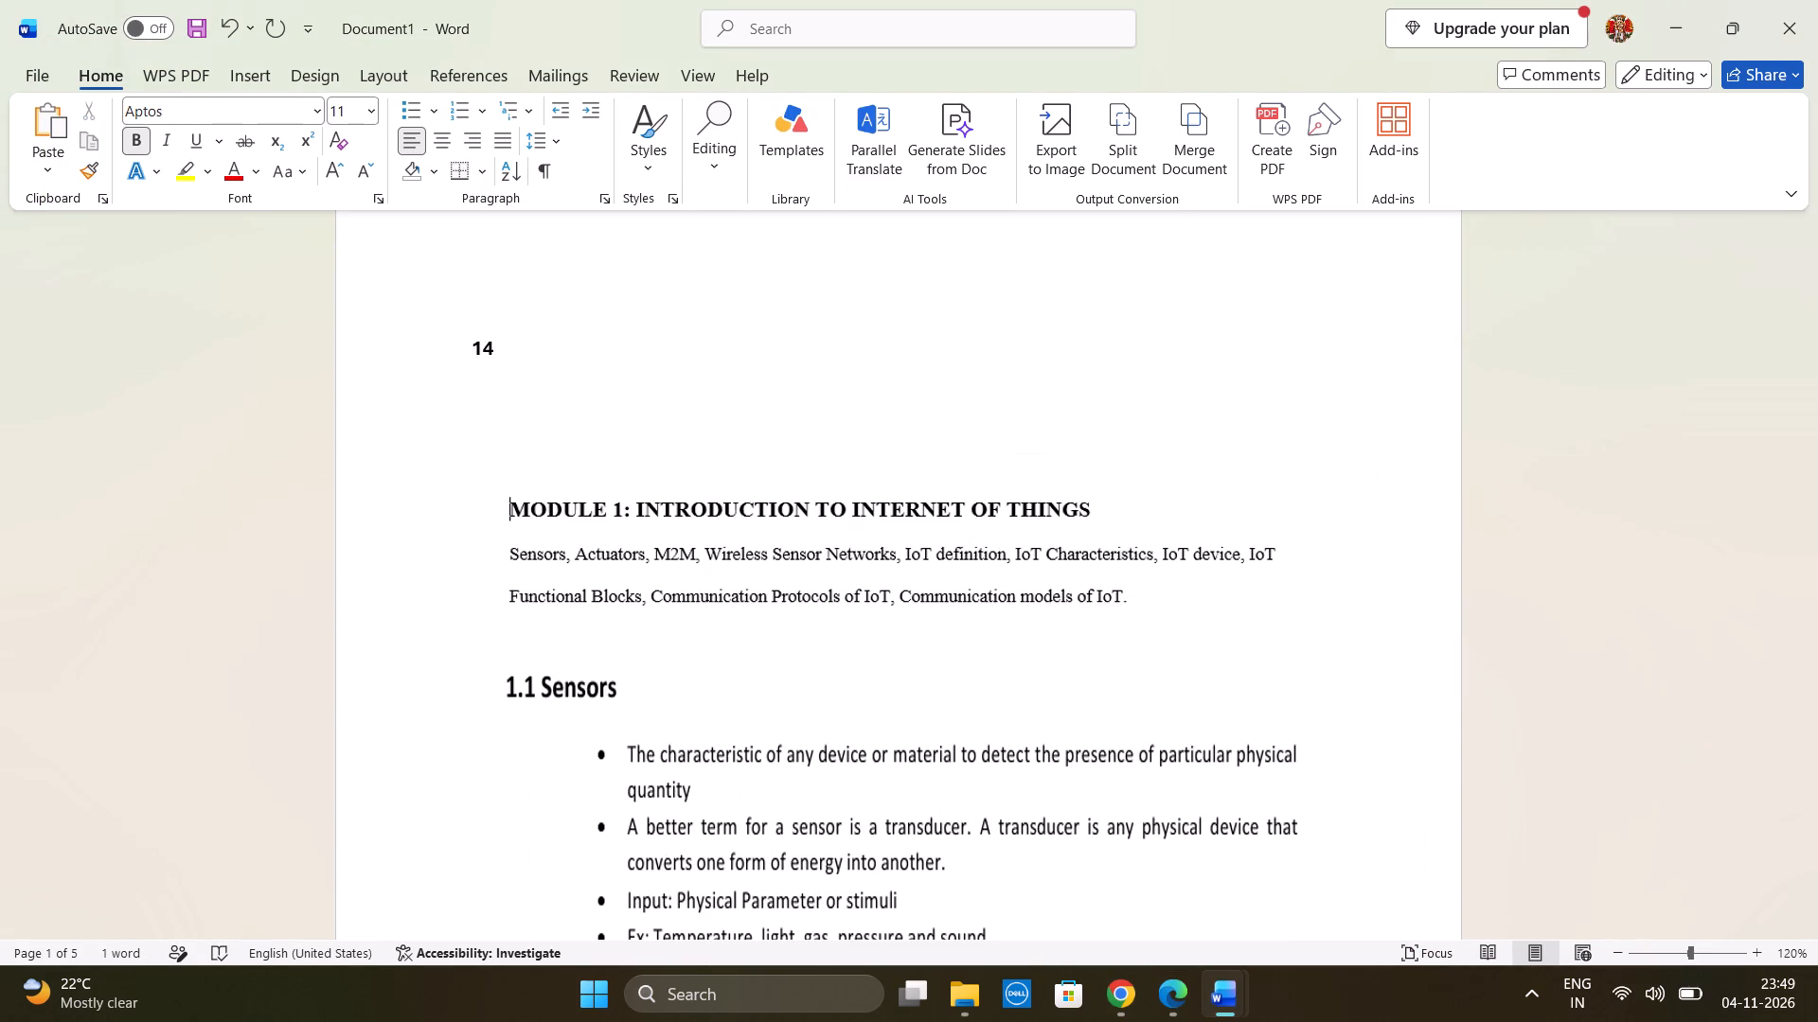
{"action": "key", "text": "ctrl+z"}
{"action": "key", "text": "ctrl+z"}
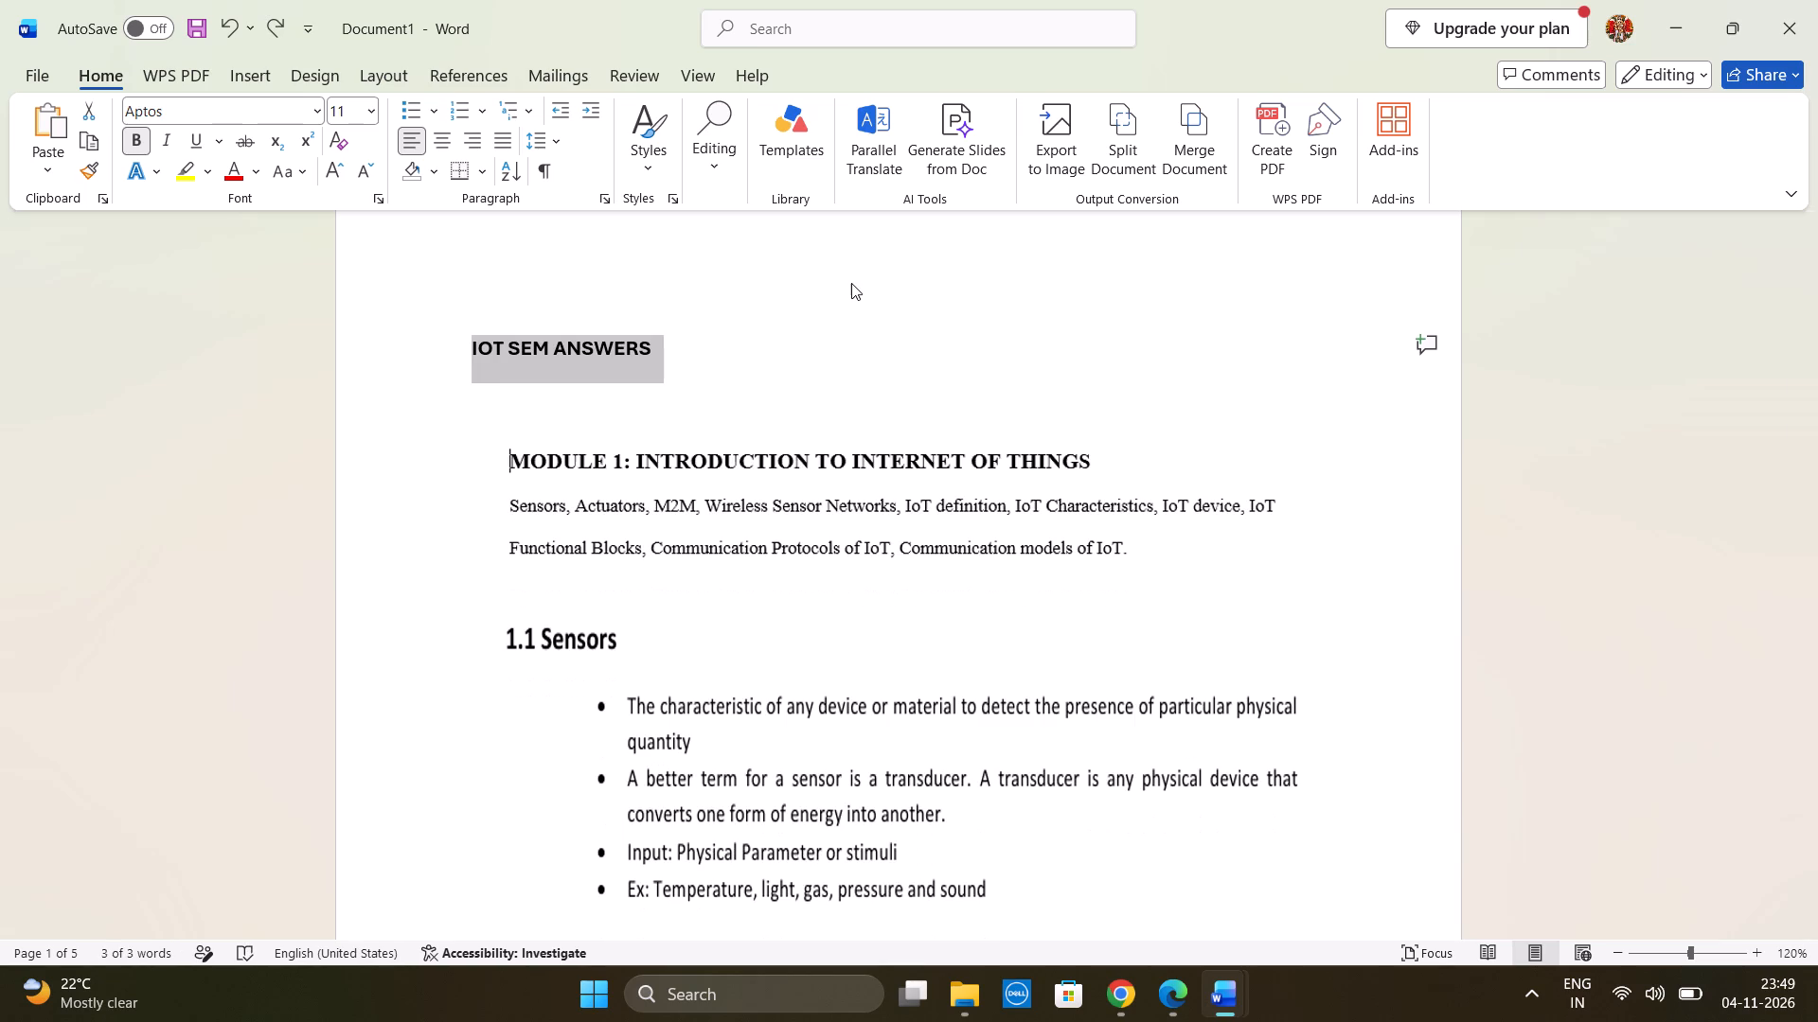
Set the IOT SEM ANSWERS title's font size to 14.
{"action": "left_click", "coordinate": [799, 361]}
{"action": "left_click_drag", "start_coordinate": [461, 347], "coordinate": [608, 362]}
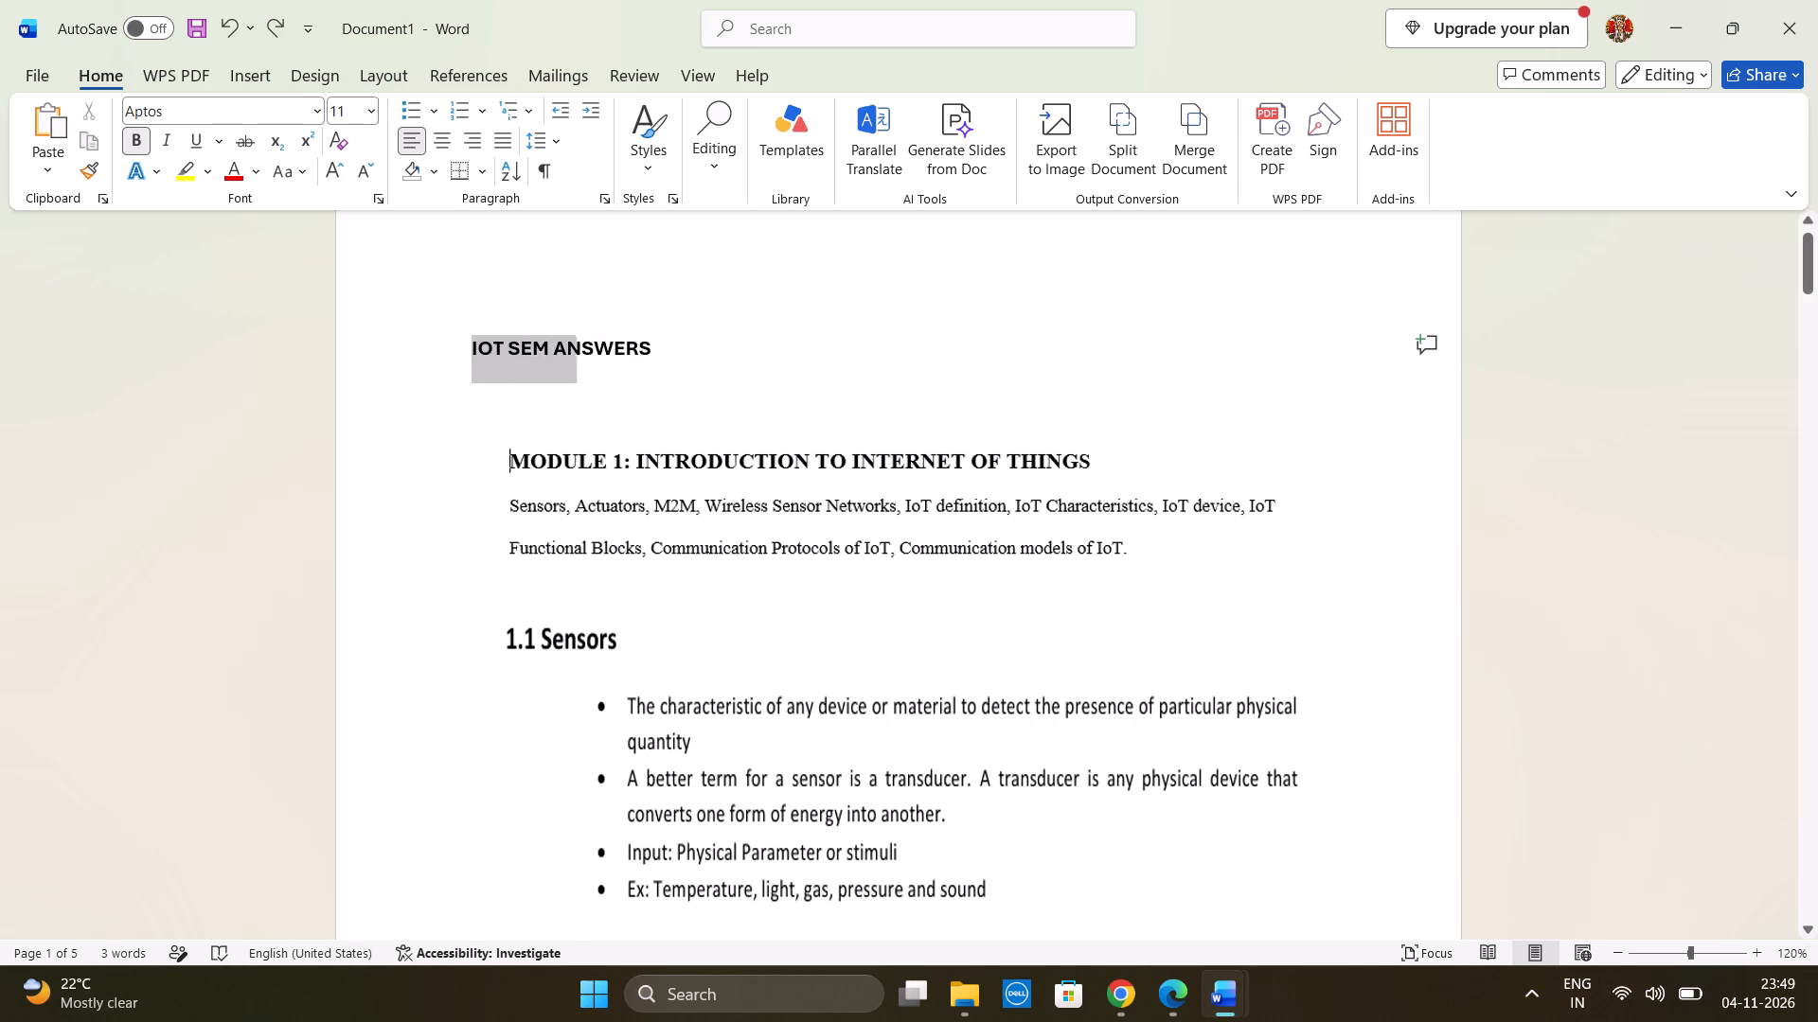
{"action": "left_click_drag", "start_coordinate": [608, 362], "coordinate": [675, 353]}
{"action": "left_click", "coordinate": [830, 280]}
{"action": "type", "text": "14"}
{"action": "key", "text": "Return"}
{"action": "left_click", "coordinate": [731, 634]}
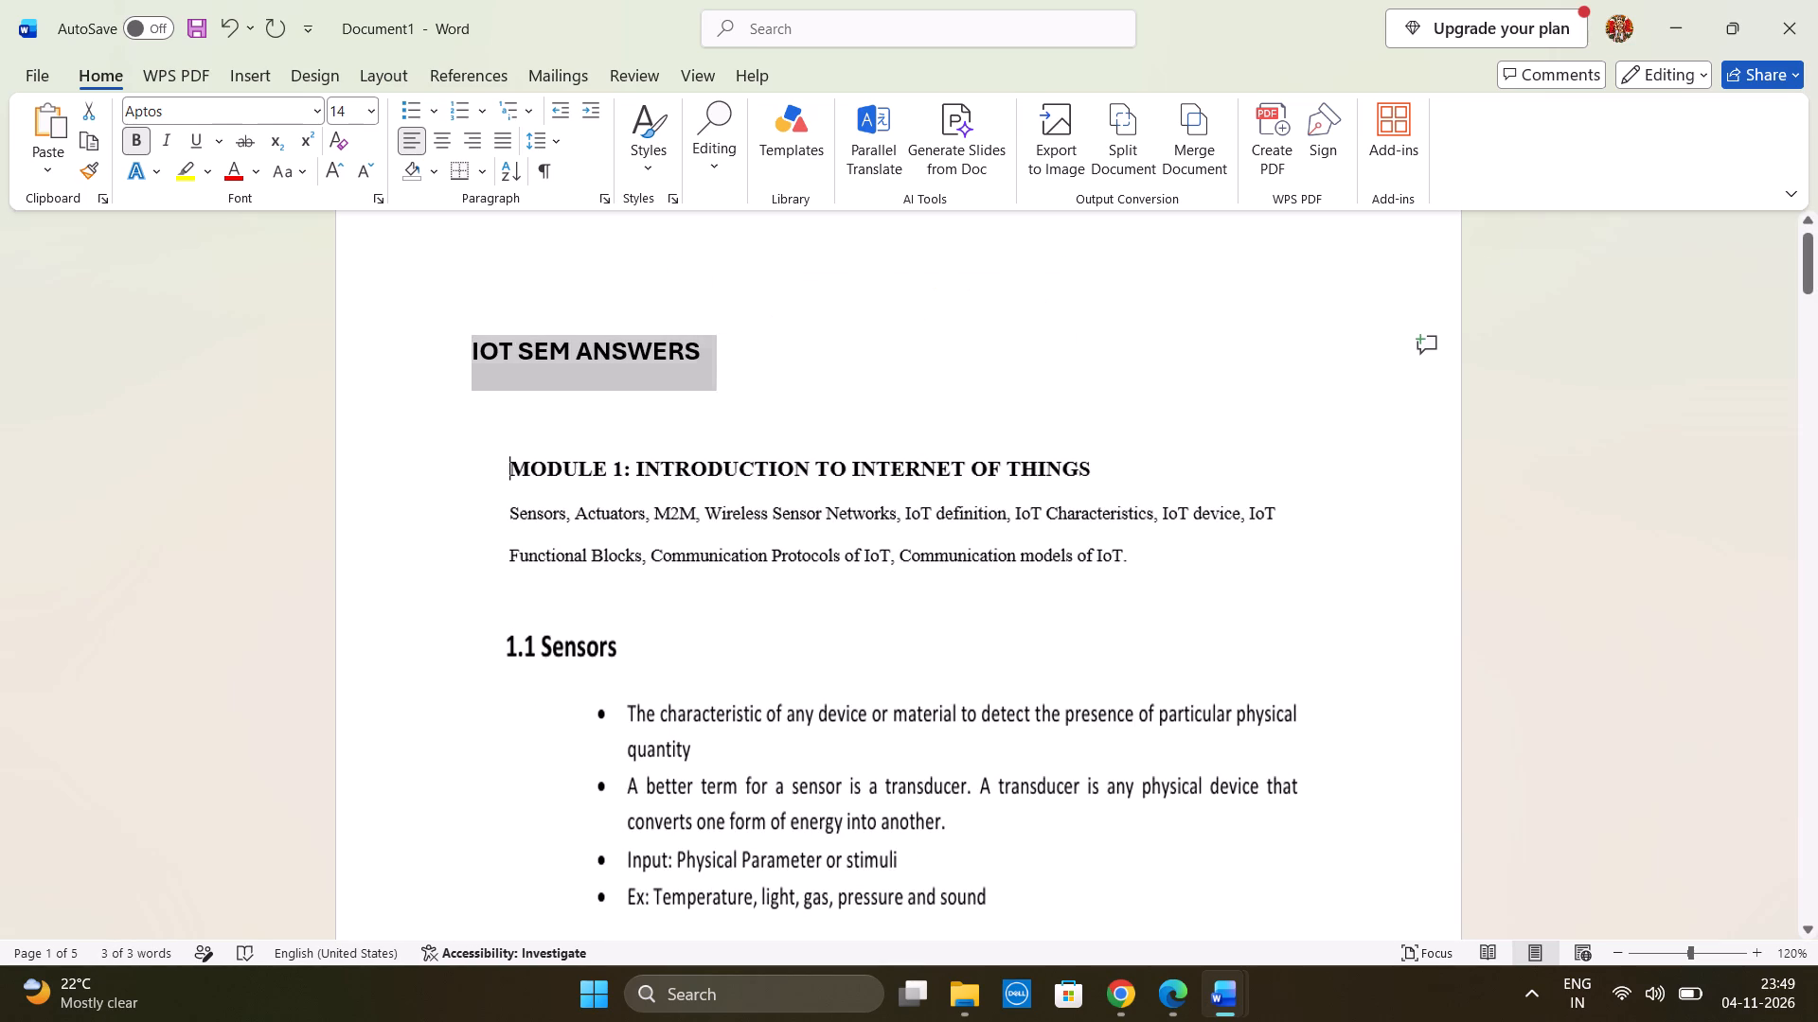
Make the MODULE 1: INTRODUCTION TO INTERNET OF THINGS topic-list picture on page 1 taller.
{"action": "left_click", "coordinate": [682, 529]}
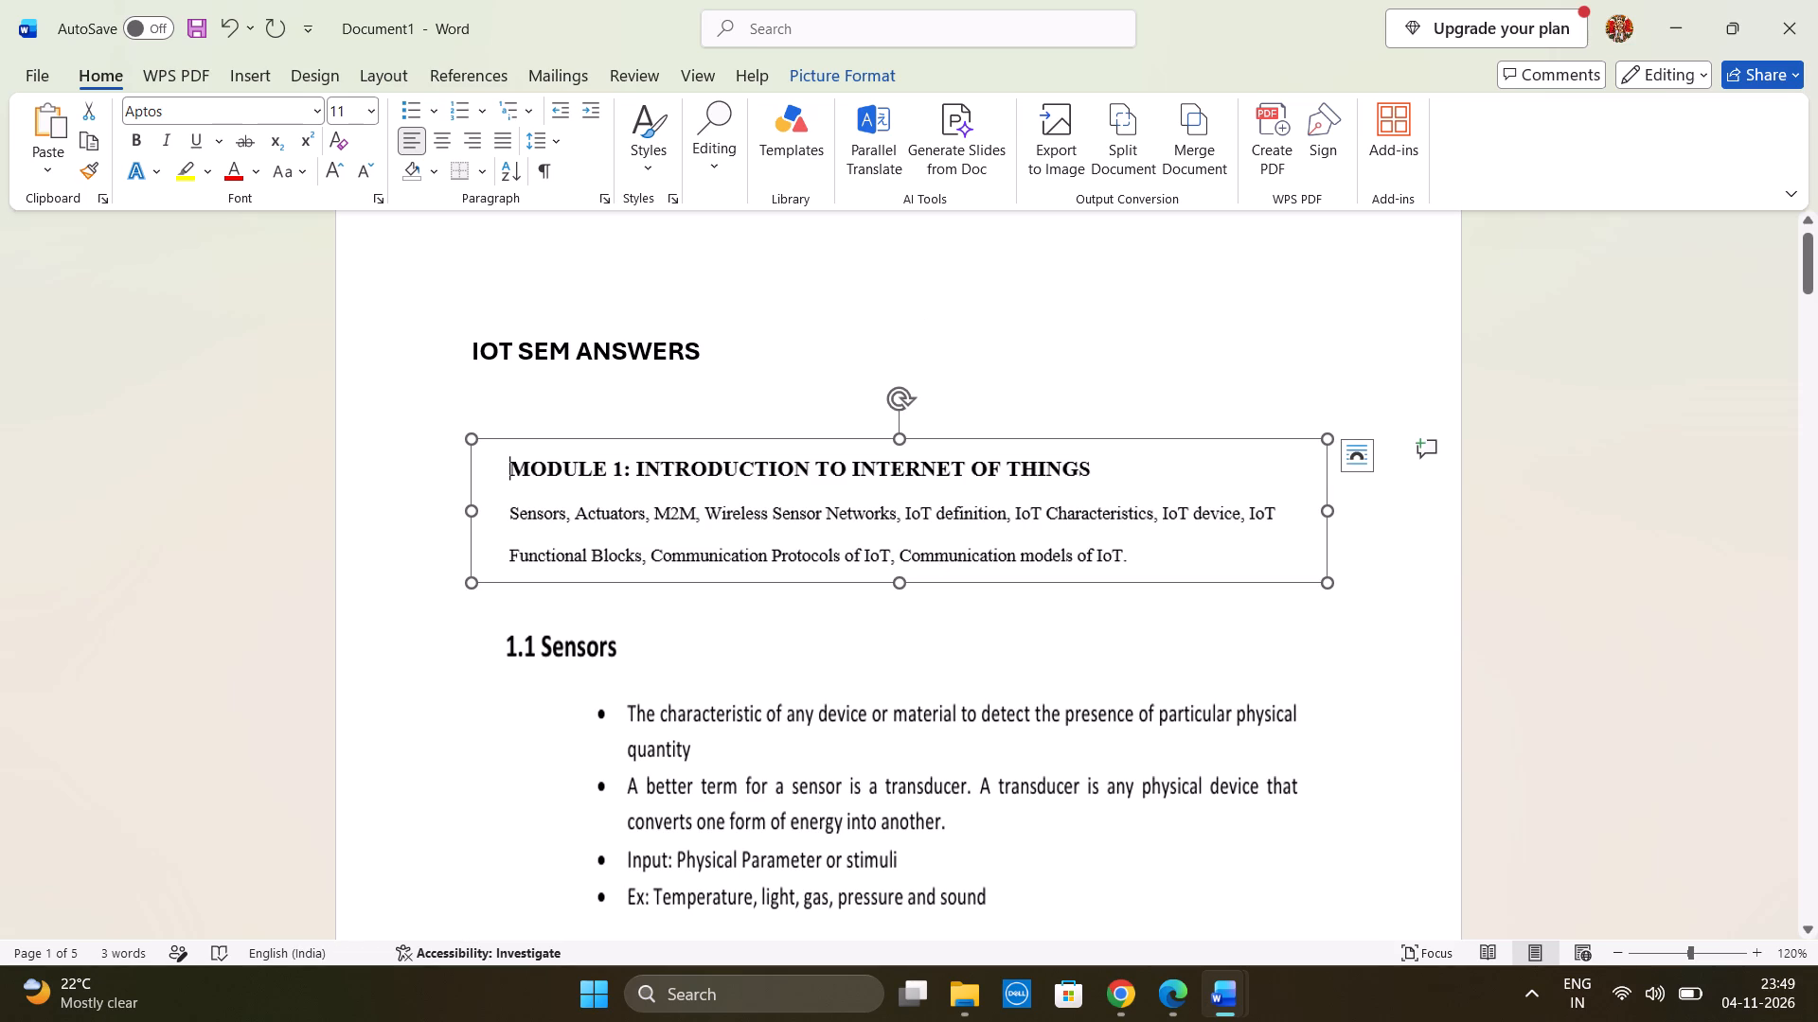
{"action": "left_click_drag", "start_coordinate": [892, 434], "coordinate": [920, 404]}
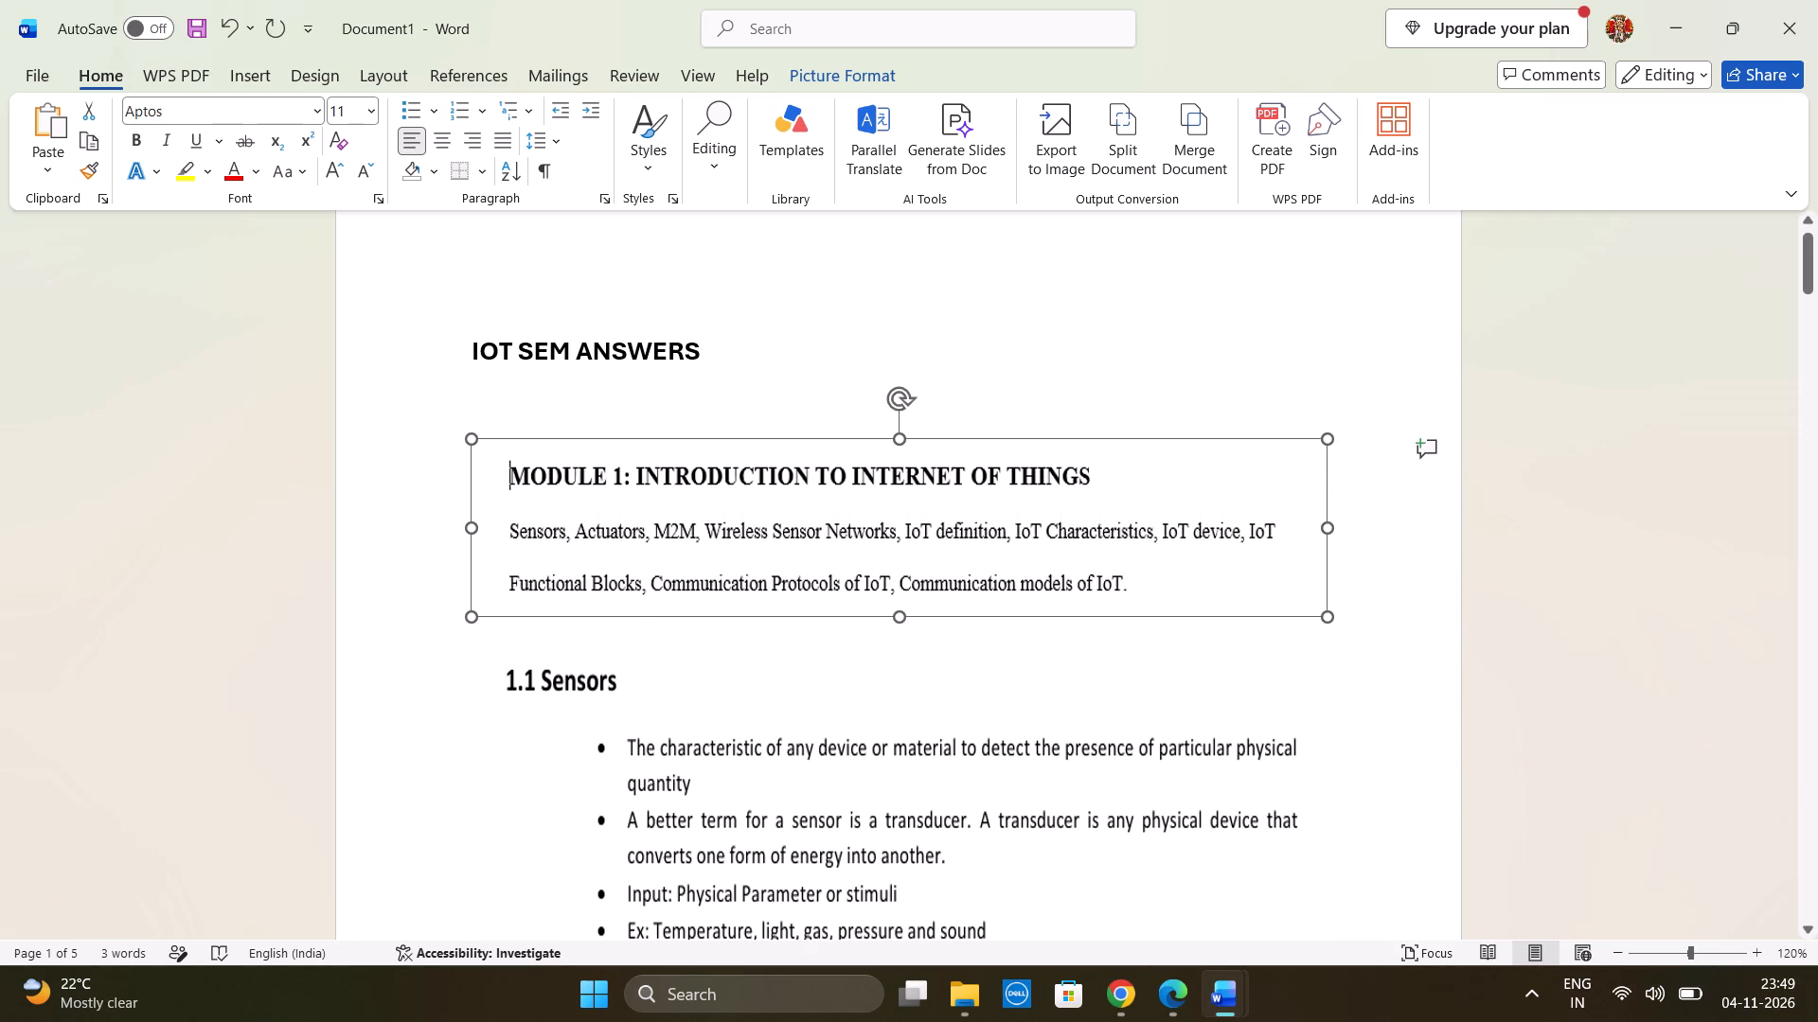
{"action": "left_click_drag", "start_coordinate": [920, 404], "coordinate": [921, 389]}
Widen the 1.5 M2M Communications picture on page 2 beyond the right text margin.
{"action": "scroll", "coordinate": [927, 640], "scroll_direction": "down", "scroll_amount": 3}
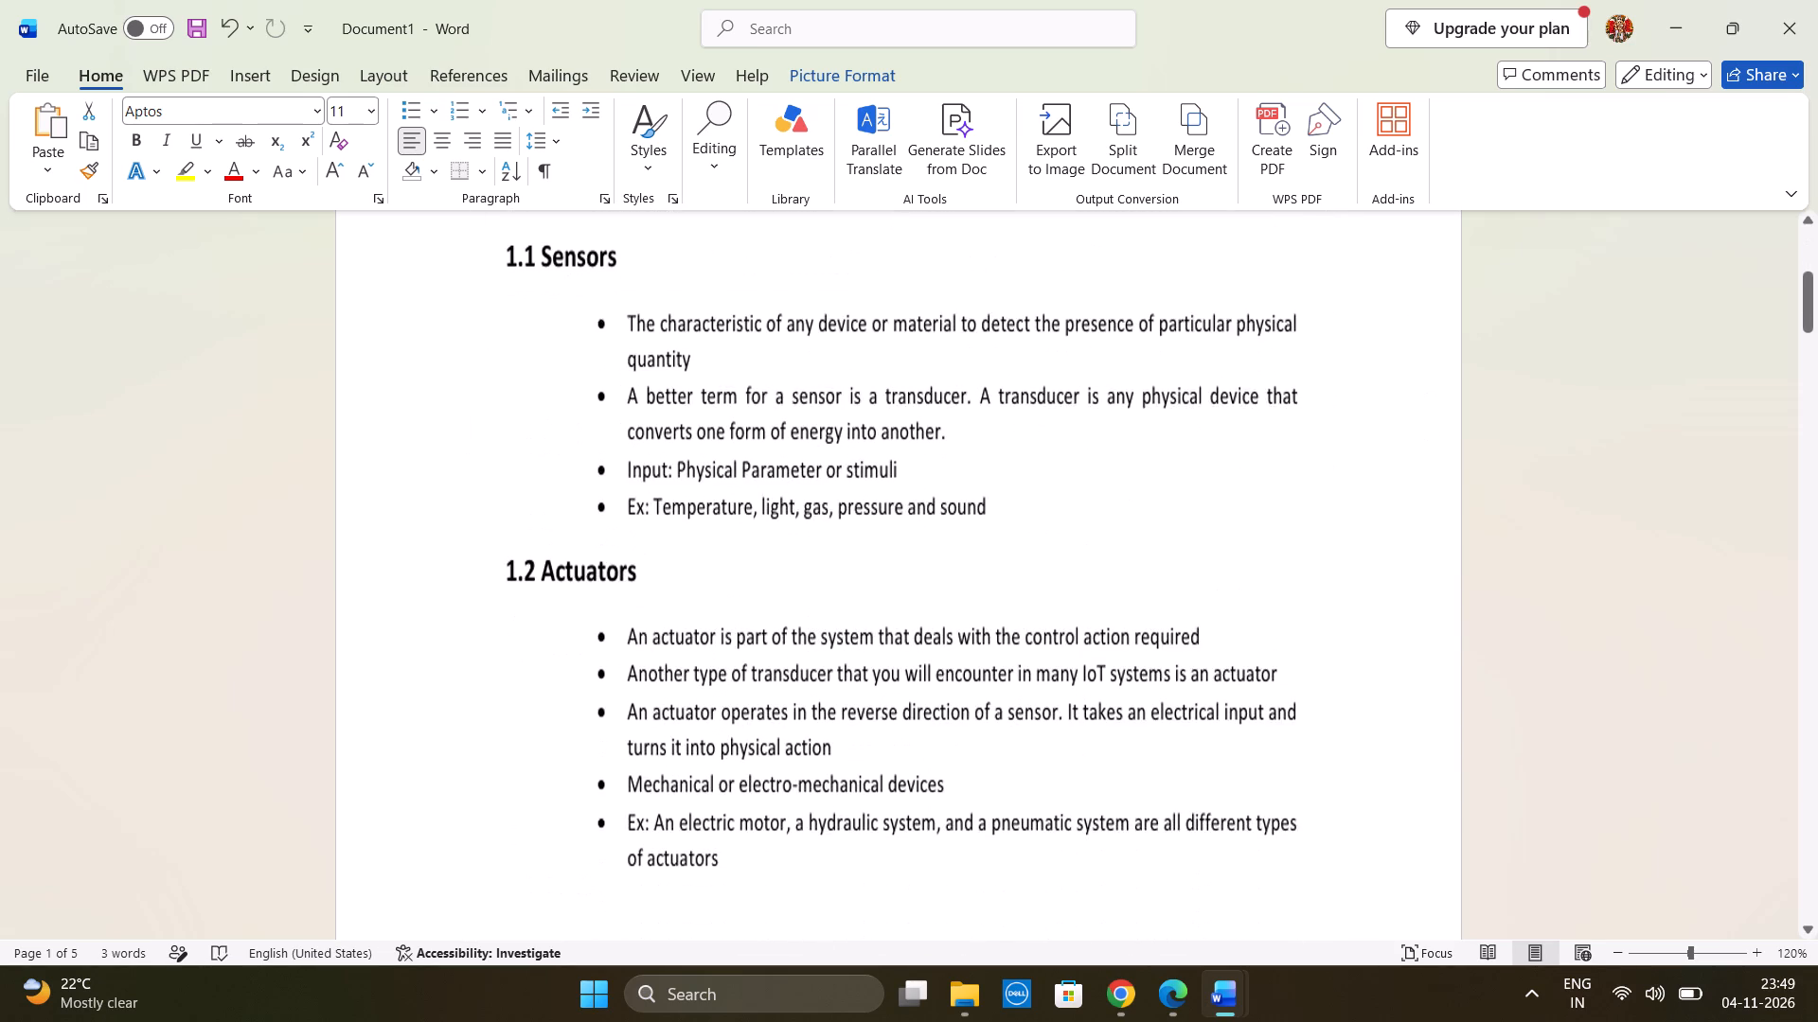
{"action": "left_click", "coordinate": [927, 640]}
{"action": "scroll", "coordinate": [927, 640], "scroll_direction": "down", "scroll_amount": 4}
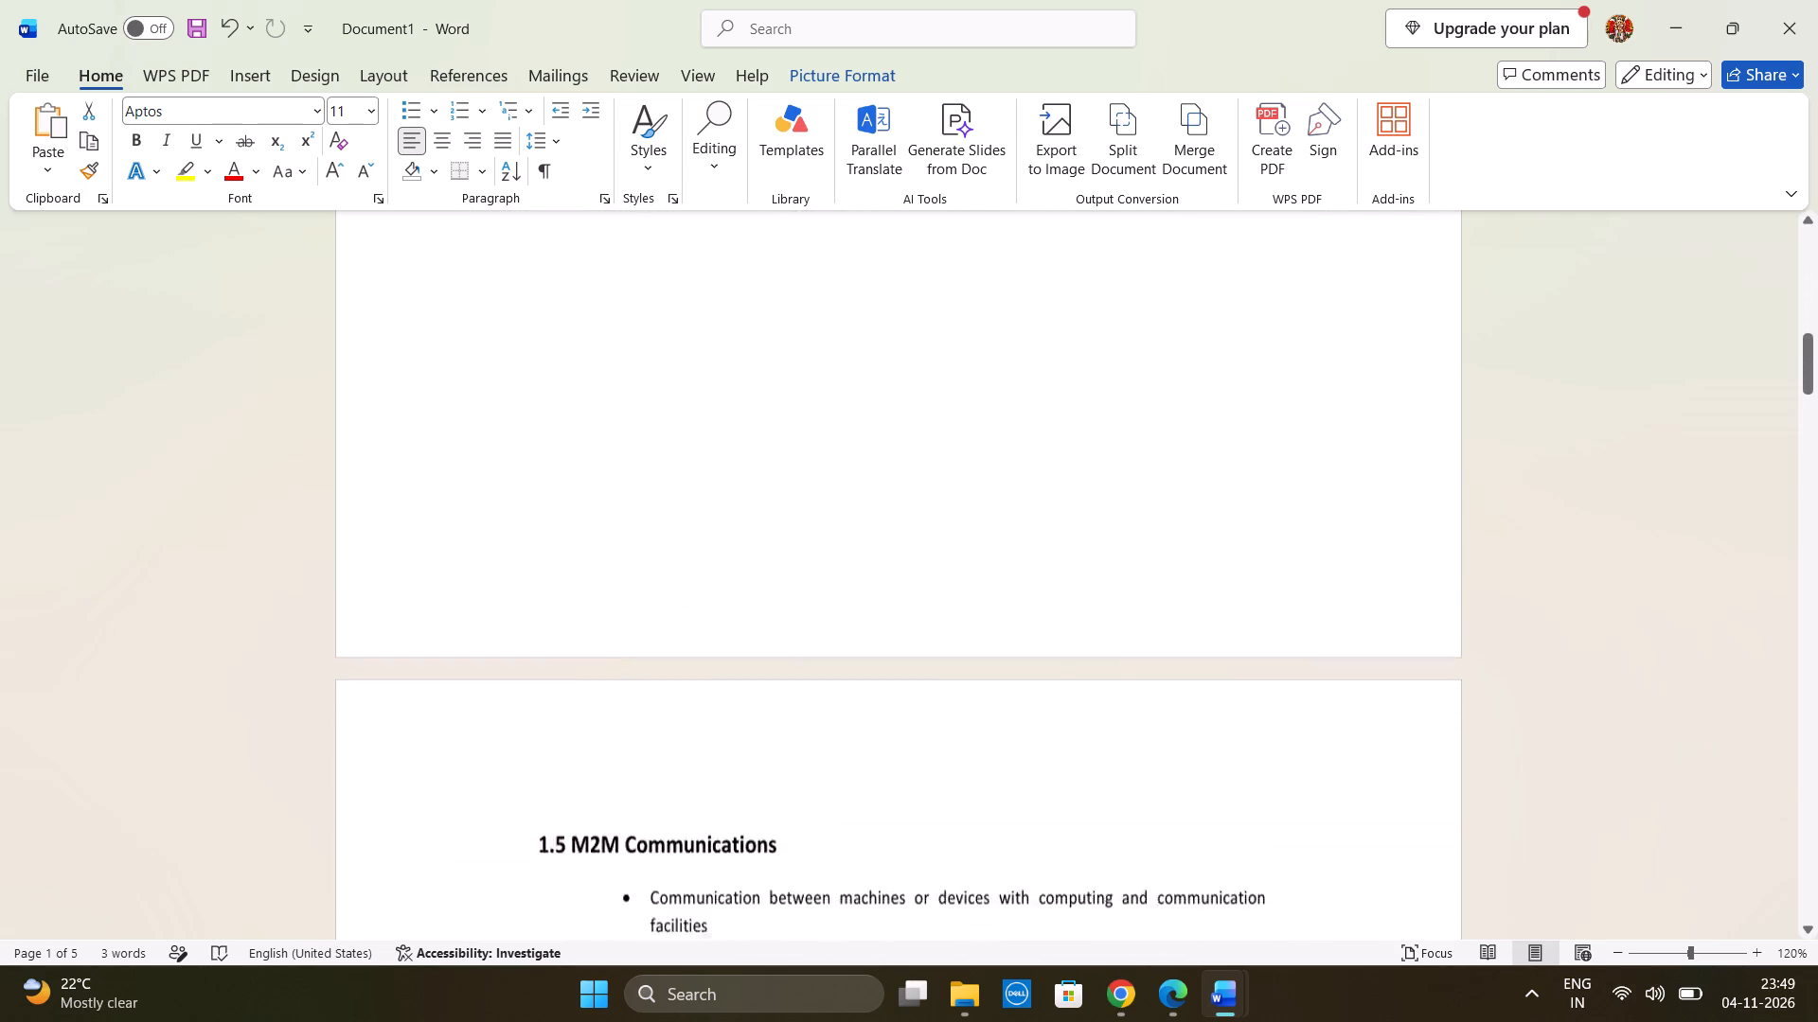
{"action": "scroll", "coordinate": [927, 640], "scroll_direction": "down", "scroll_amount": 2}
{"action": "left_click", "coordinate": [927, 640]}
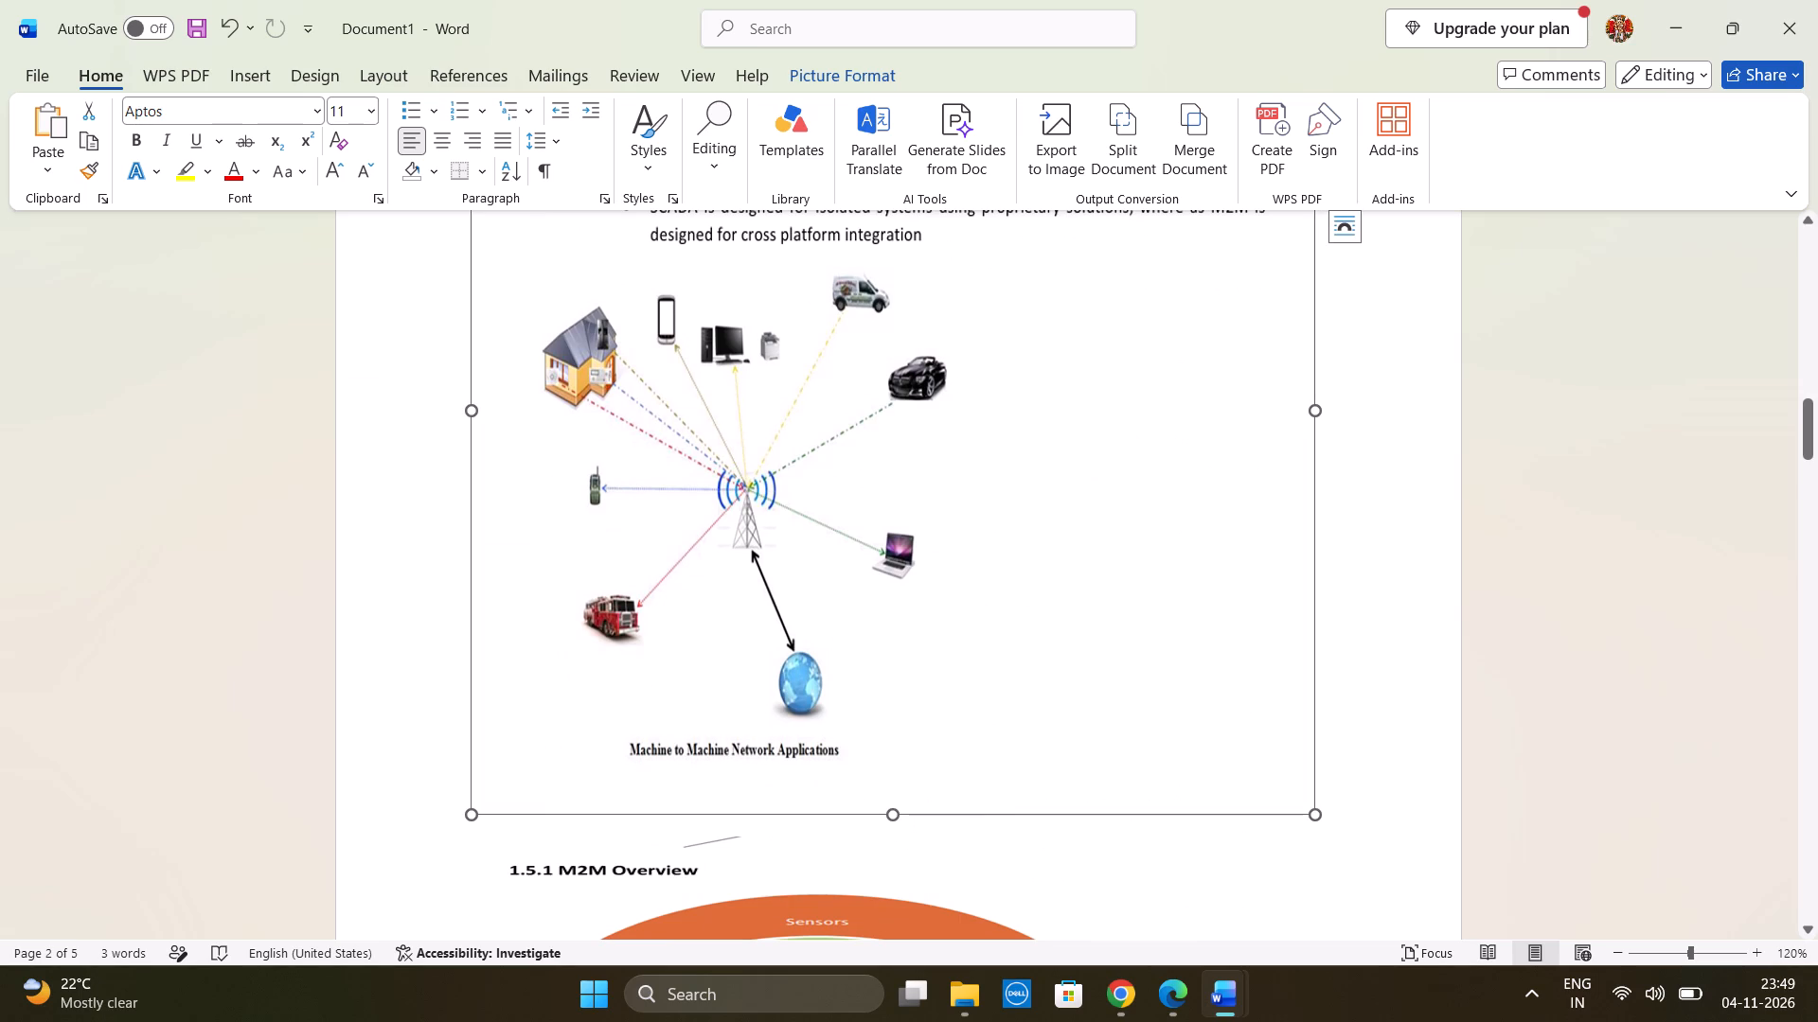
{"action": "left_click_drag", "start_coordinate": [1319, 406], "coordinate": [1391, 405]}
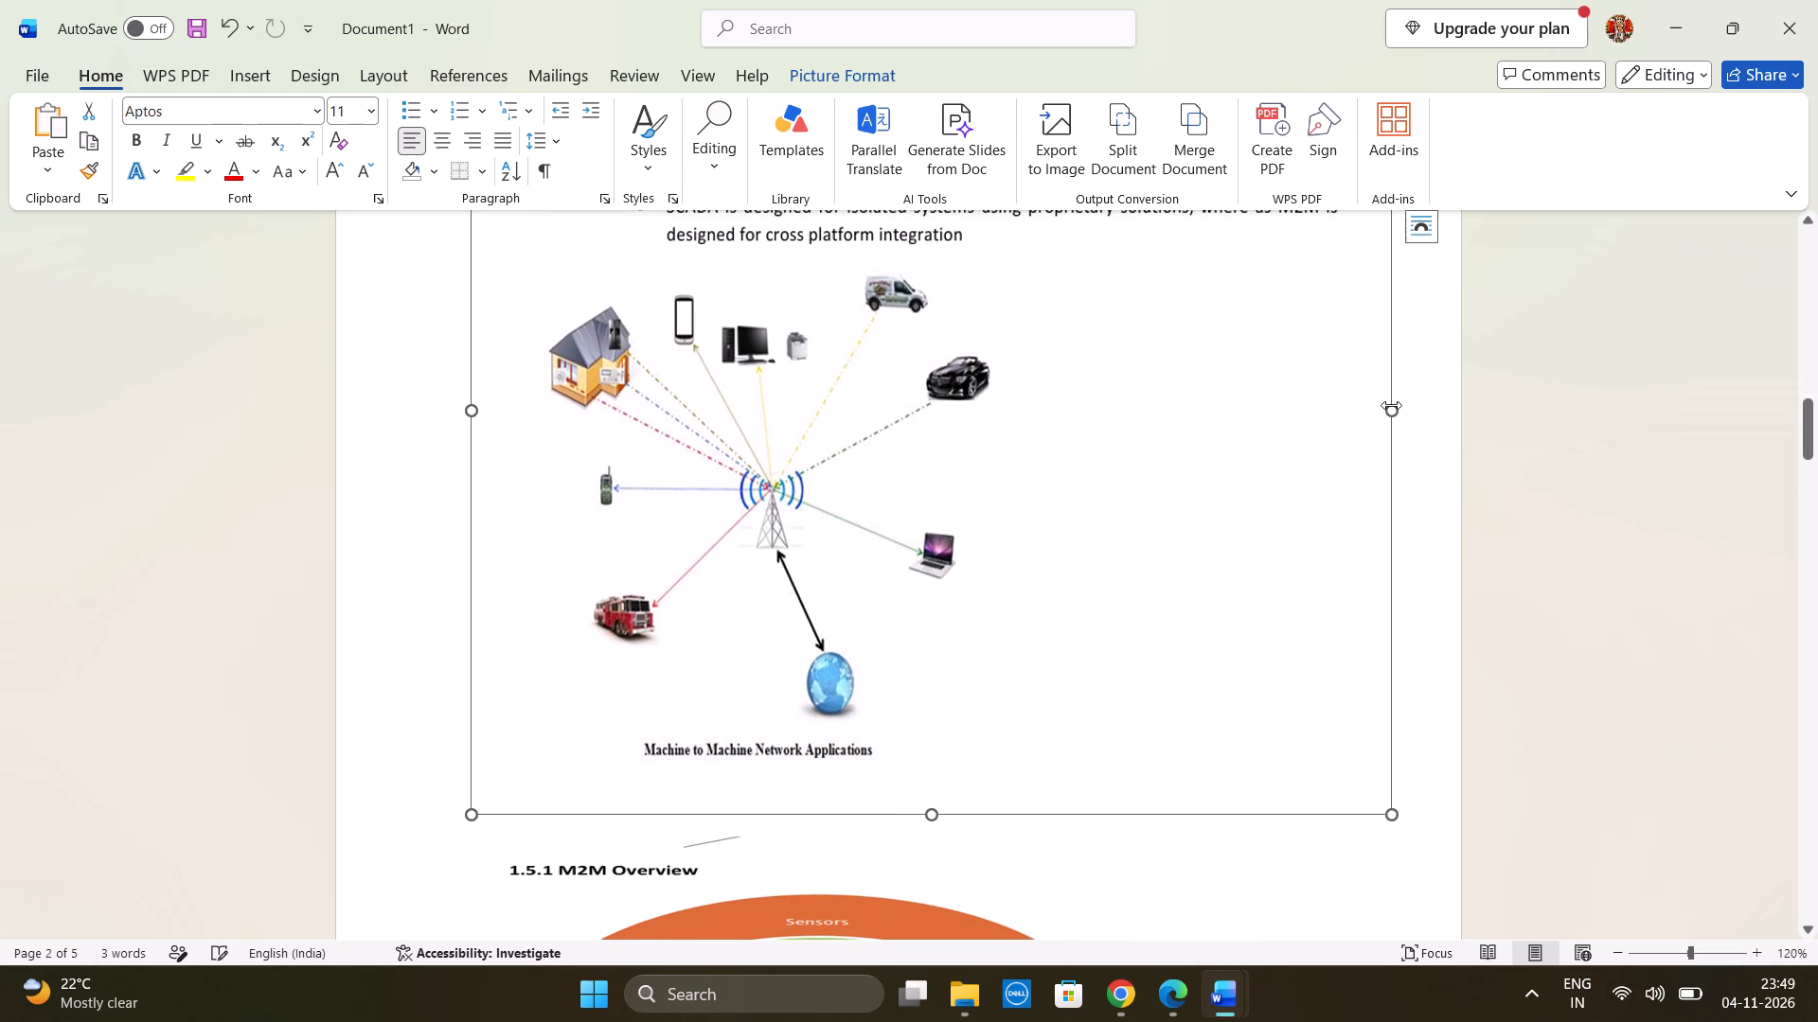
Make the page 3 picture running from Supply chain management to 1.5.4 M2M Node Types taller.
{"action": "scroll", "coordinate": [1391, 405], "scroll_direction": "down", "scroll_amount": 2}
{"action": "left_click", "coordinate": [1043, 558]}
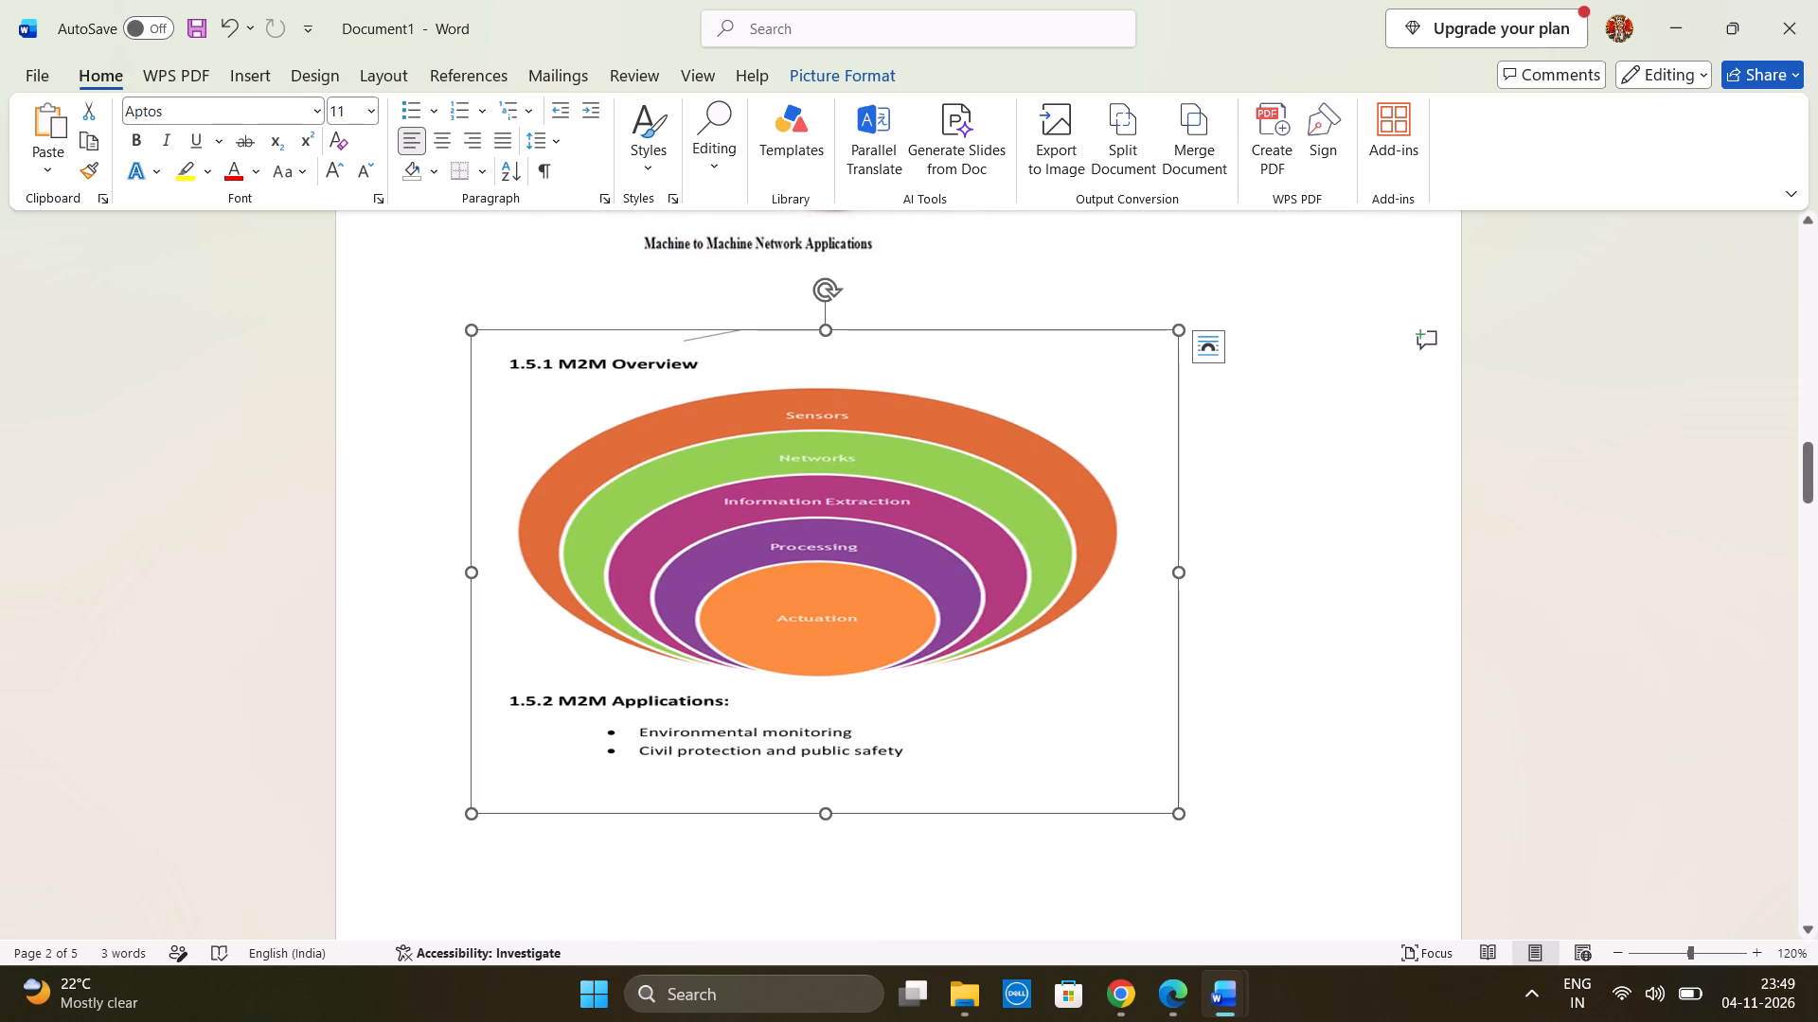
{"action": "scroll", "coordinate": [963, 578], "scroll_direction": "down", "scroll_amount": 3}
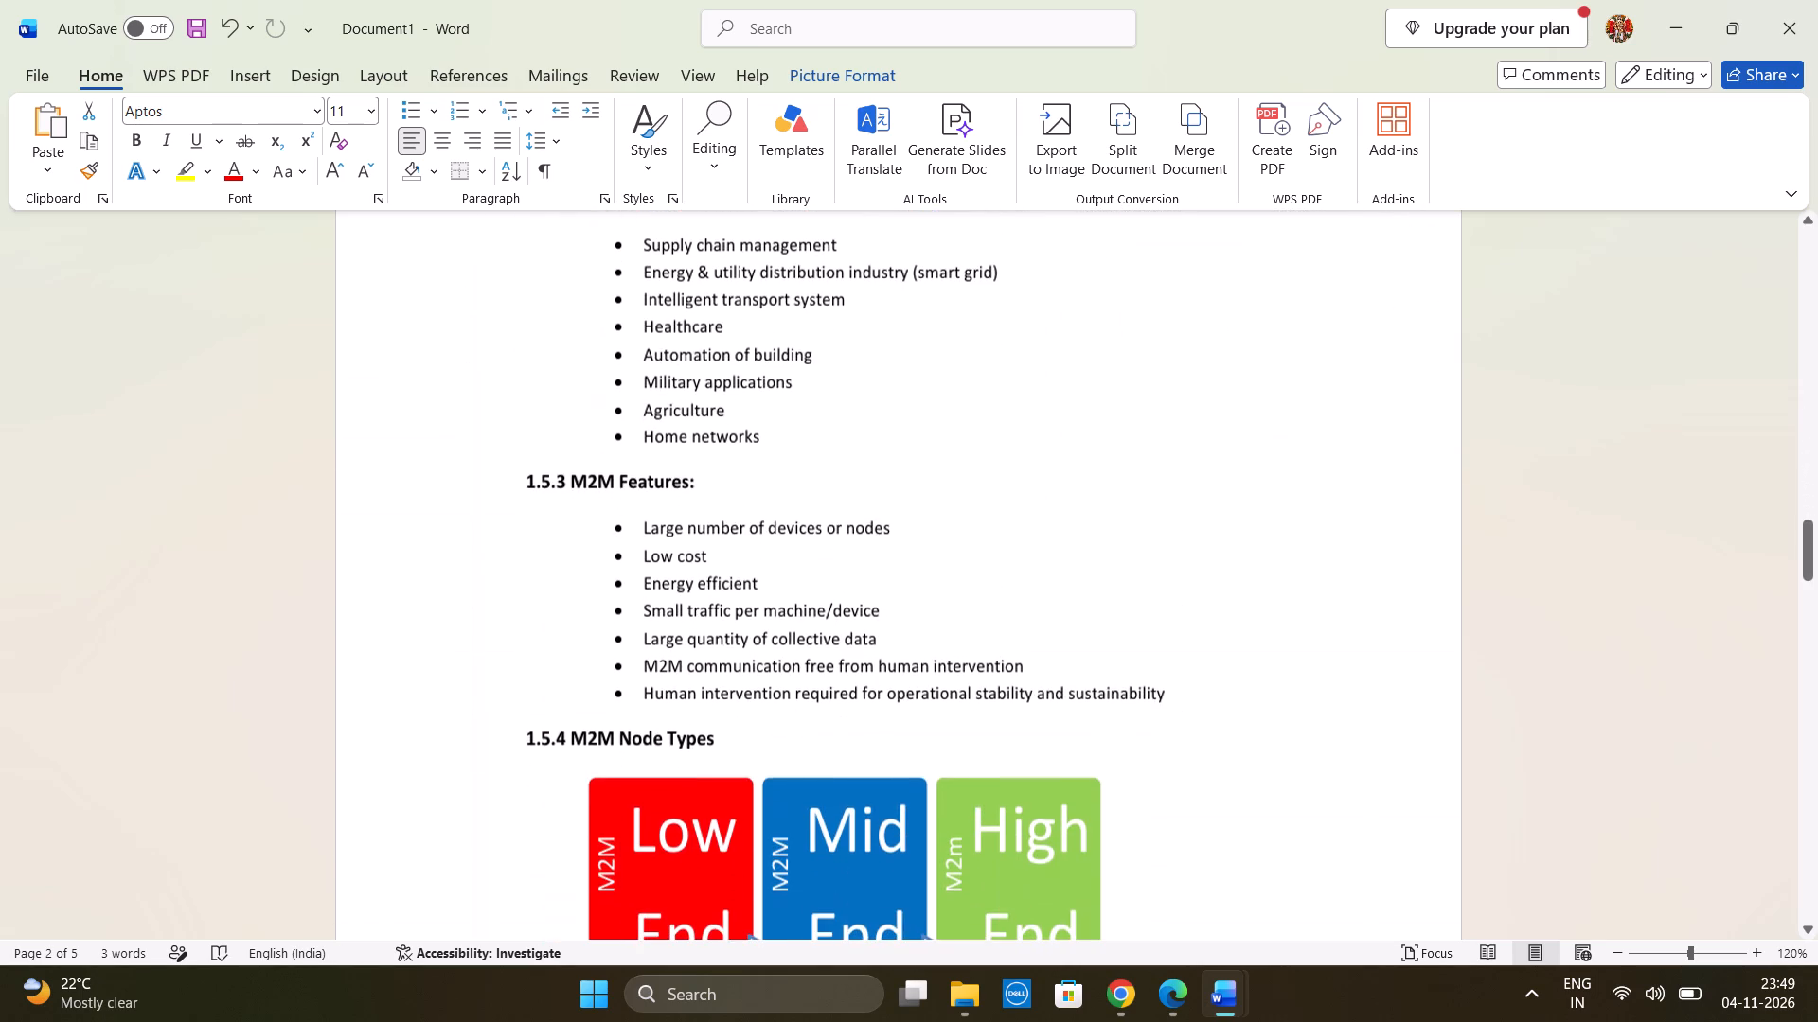
{"action": "scroll", "coordinate": [963, 578], "scroll_direction": "down", "scroll_amount": 2}
{"action": "left_click", "coordinate": [835, 425]}
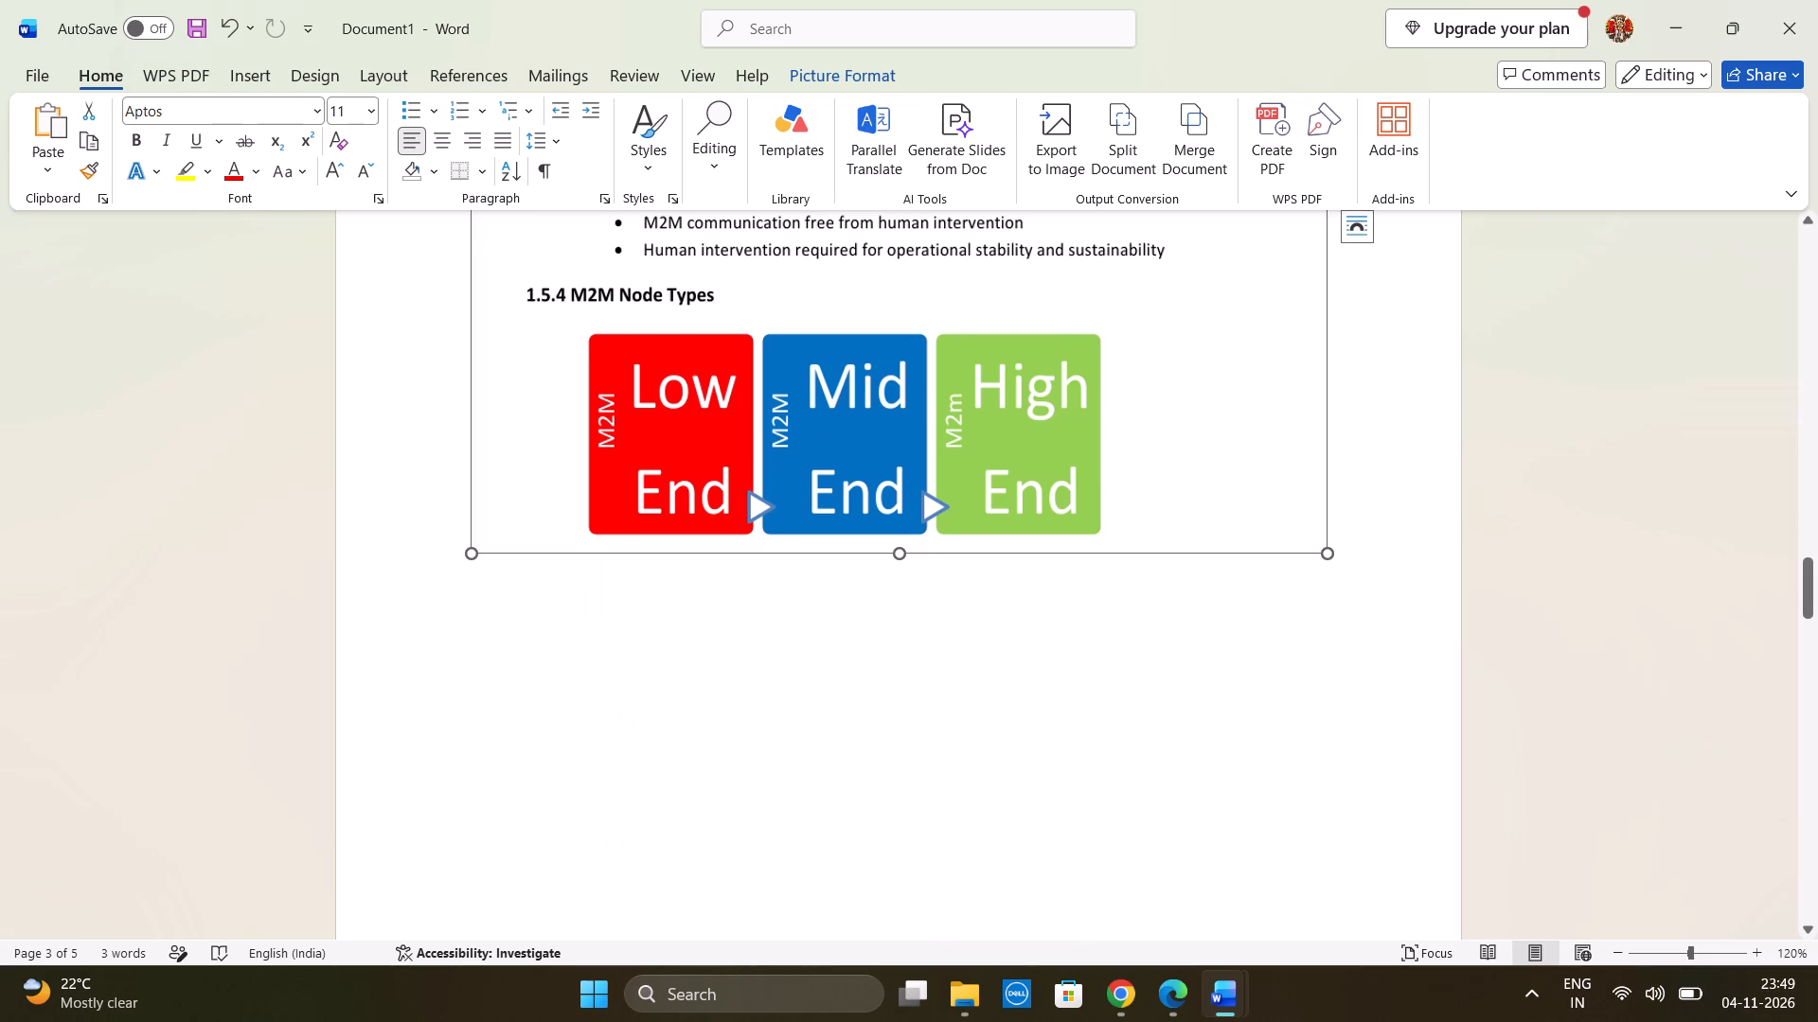
{"action": "left_click_drag", "start_coordinate": [899, 559], "coordinate": [888, 754]}
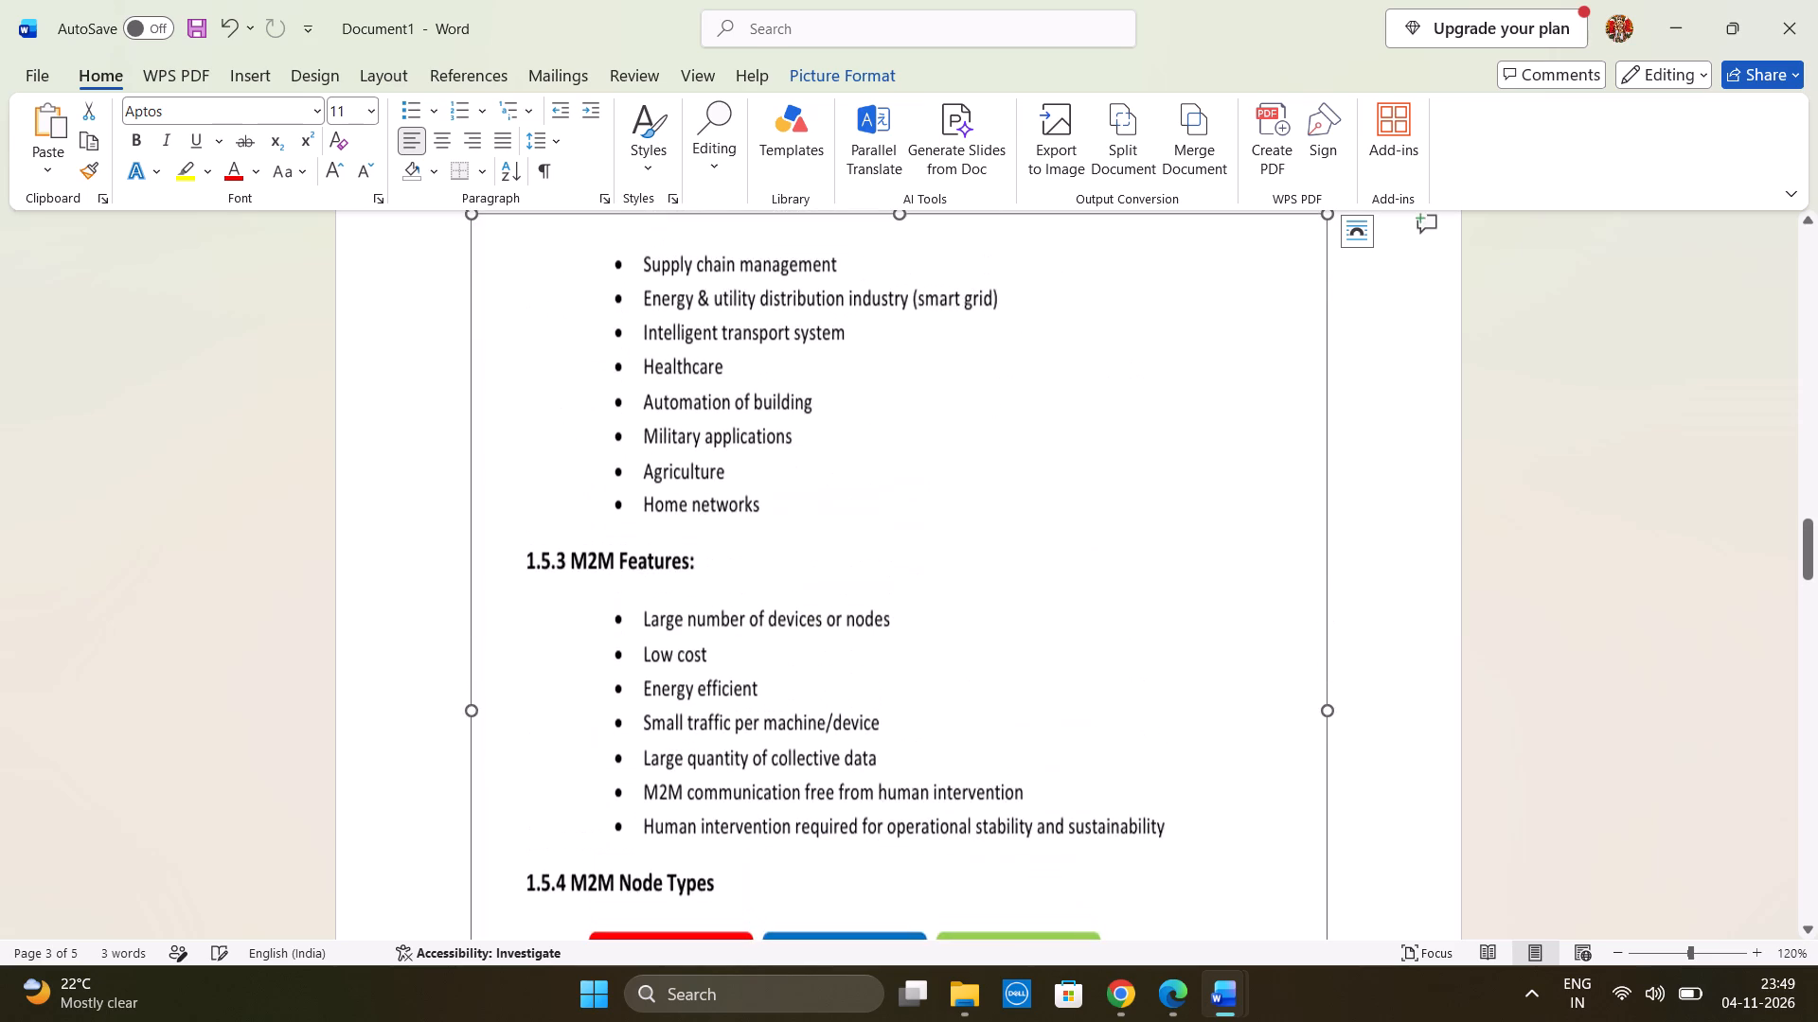
Review the pictures on the remaining pages, from 1.5.4.1 Low-end Sensor Nodes through 1.6 Introduction to IoT.
{"action": "scroll", "coordinate": [888, 754], "scroll_direction": "down", "scroll_amount": 7}
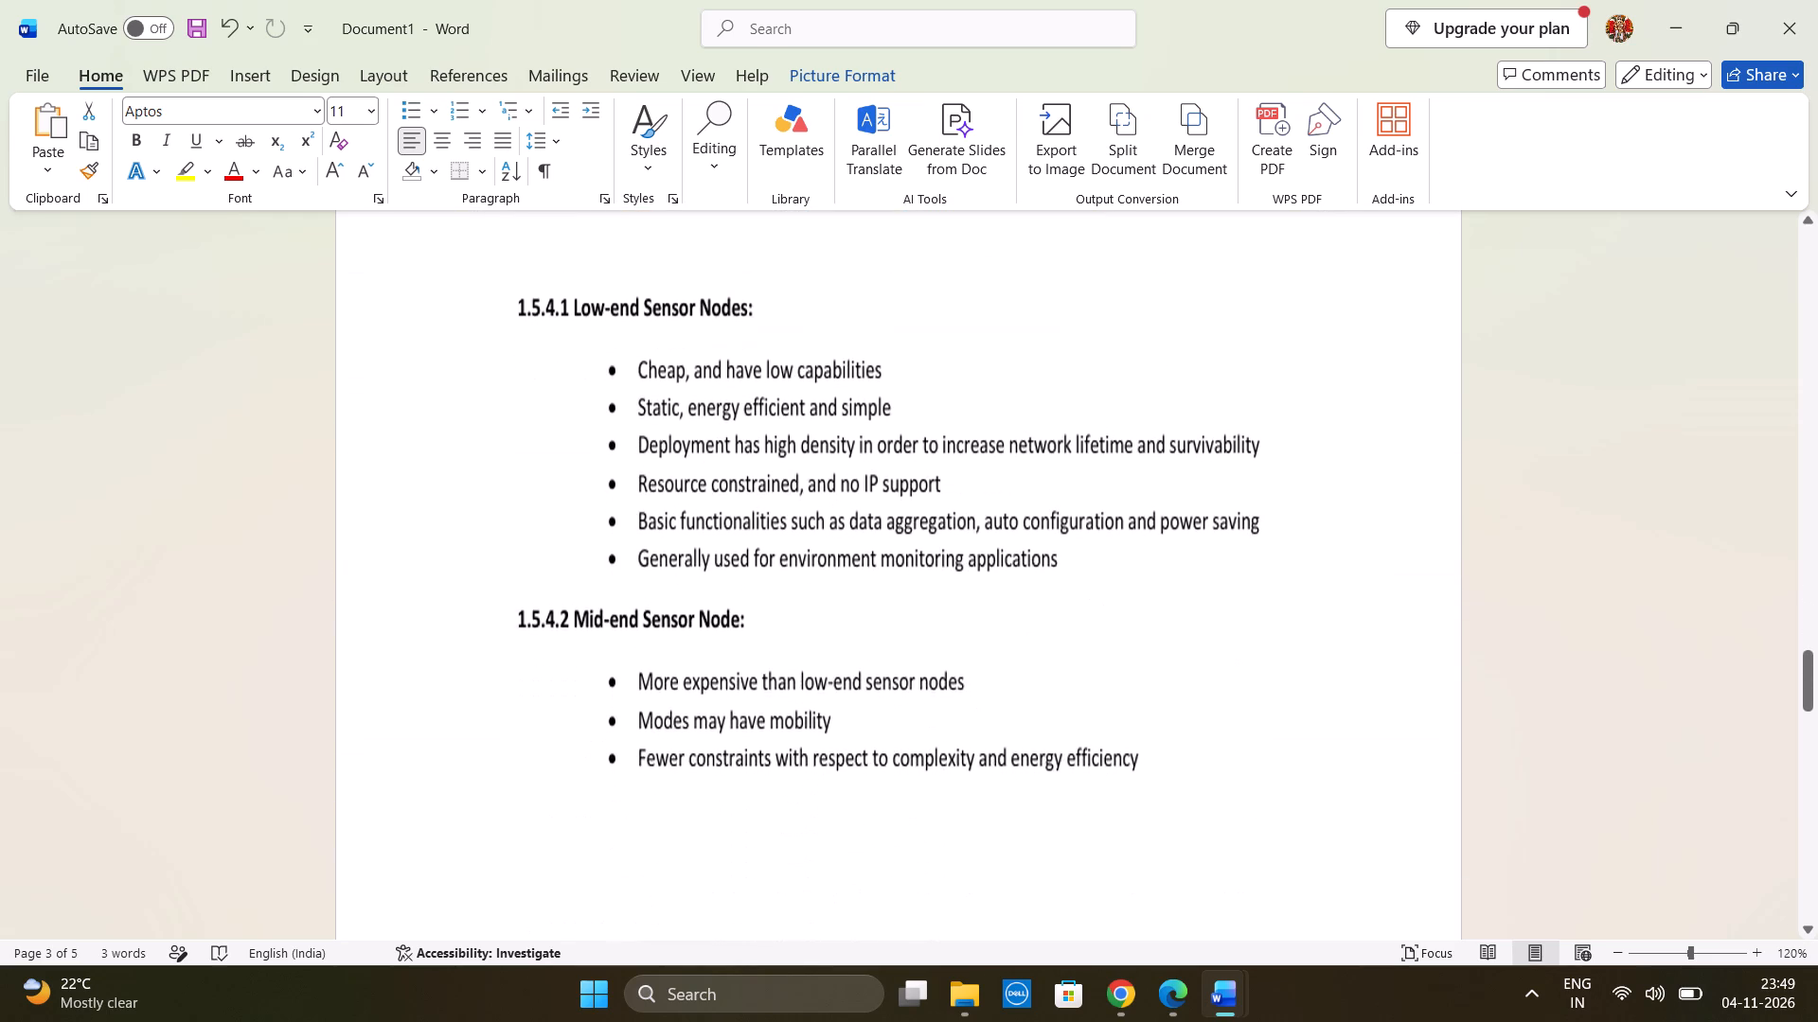
{"action": "scroll", "coordinate": [888, 754], "scroll_direction": "down", "scroll_amount": 4}
{"action": "scroll", "coordinate": [888, 754], "scroll_direction": "up", "scroll_amount": 2}
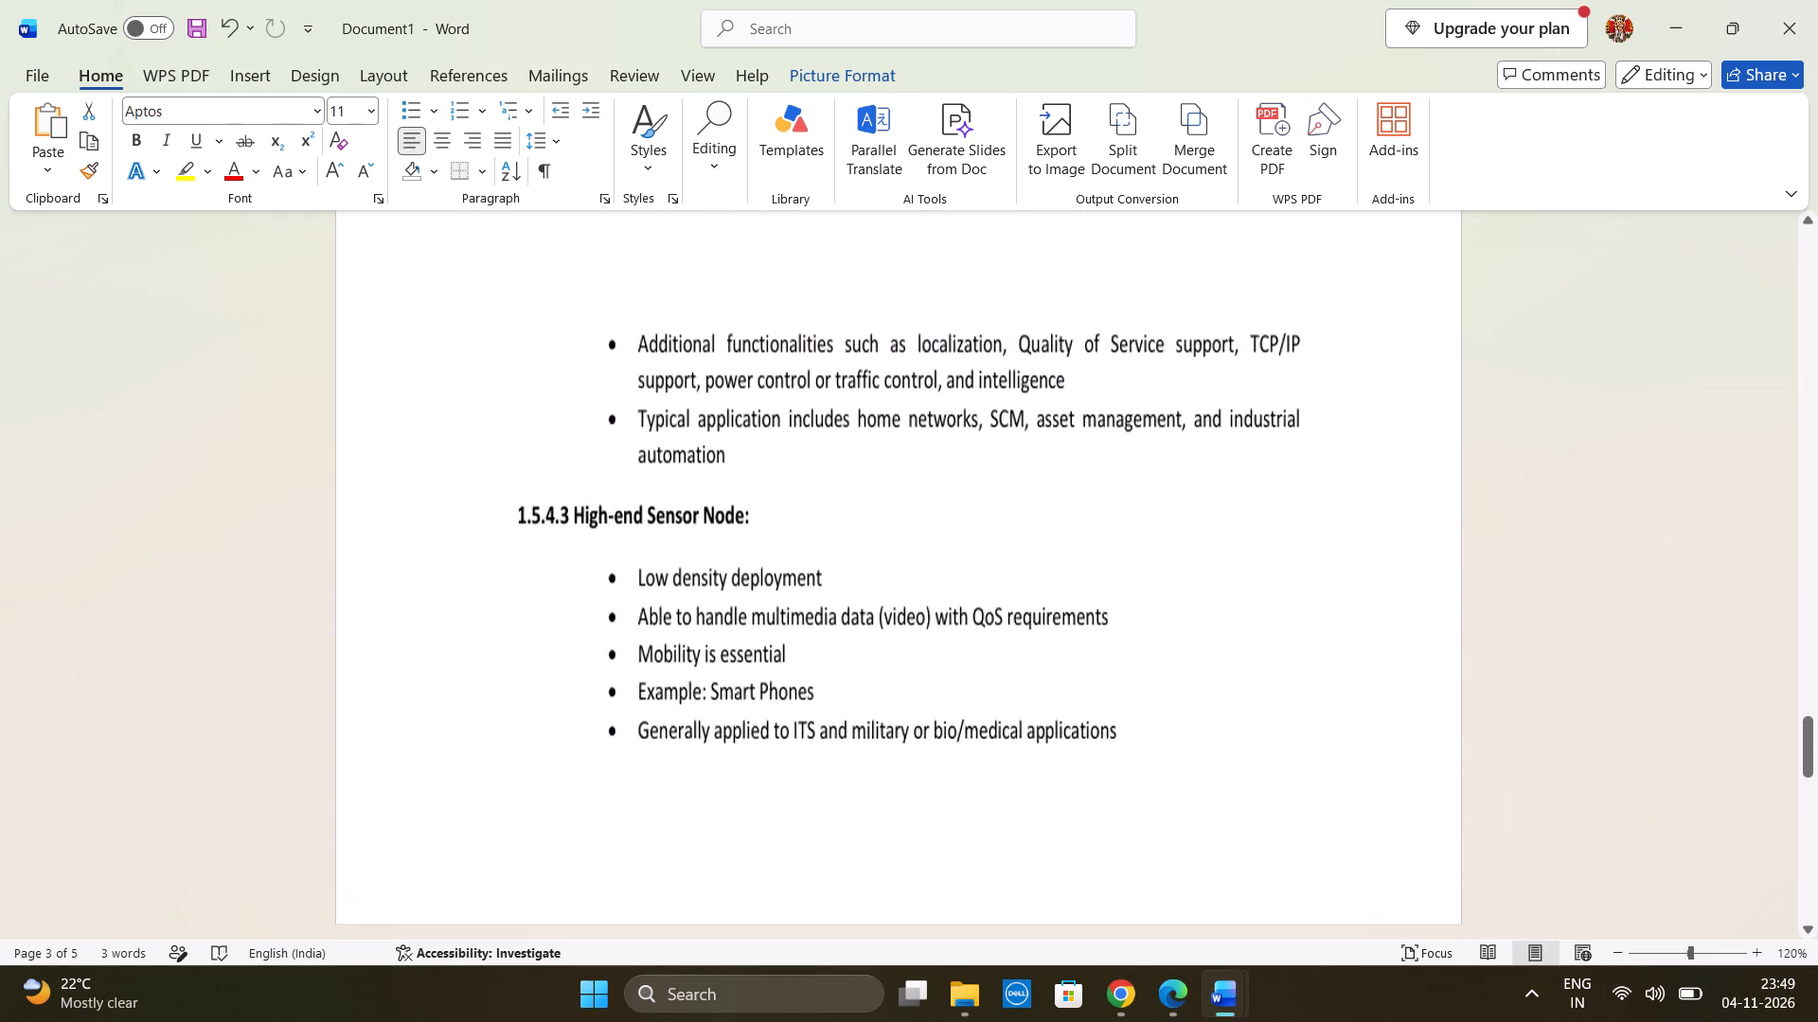
{"action": "scroll", "coordinate": [888, 754], "scroll_direction": "up", "scroll_amount": 1}
{"action": "scroll", "coordinate": [888, 754], "scroll_direction": "down", "scroll_amount": 6}
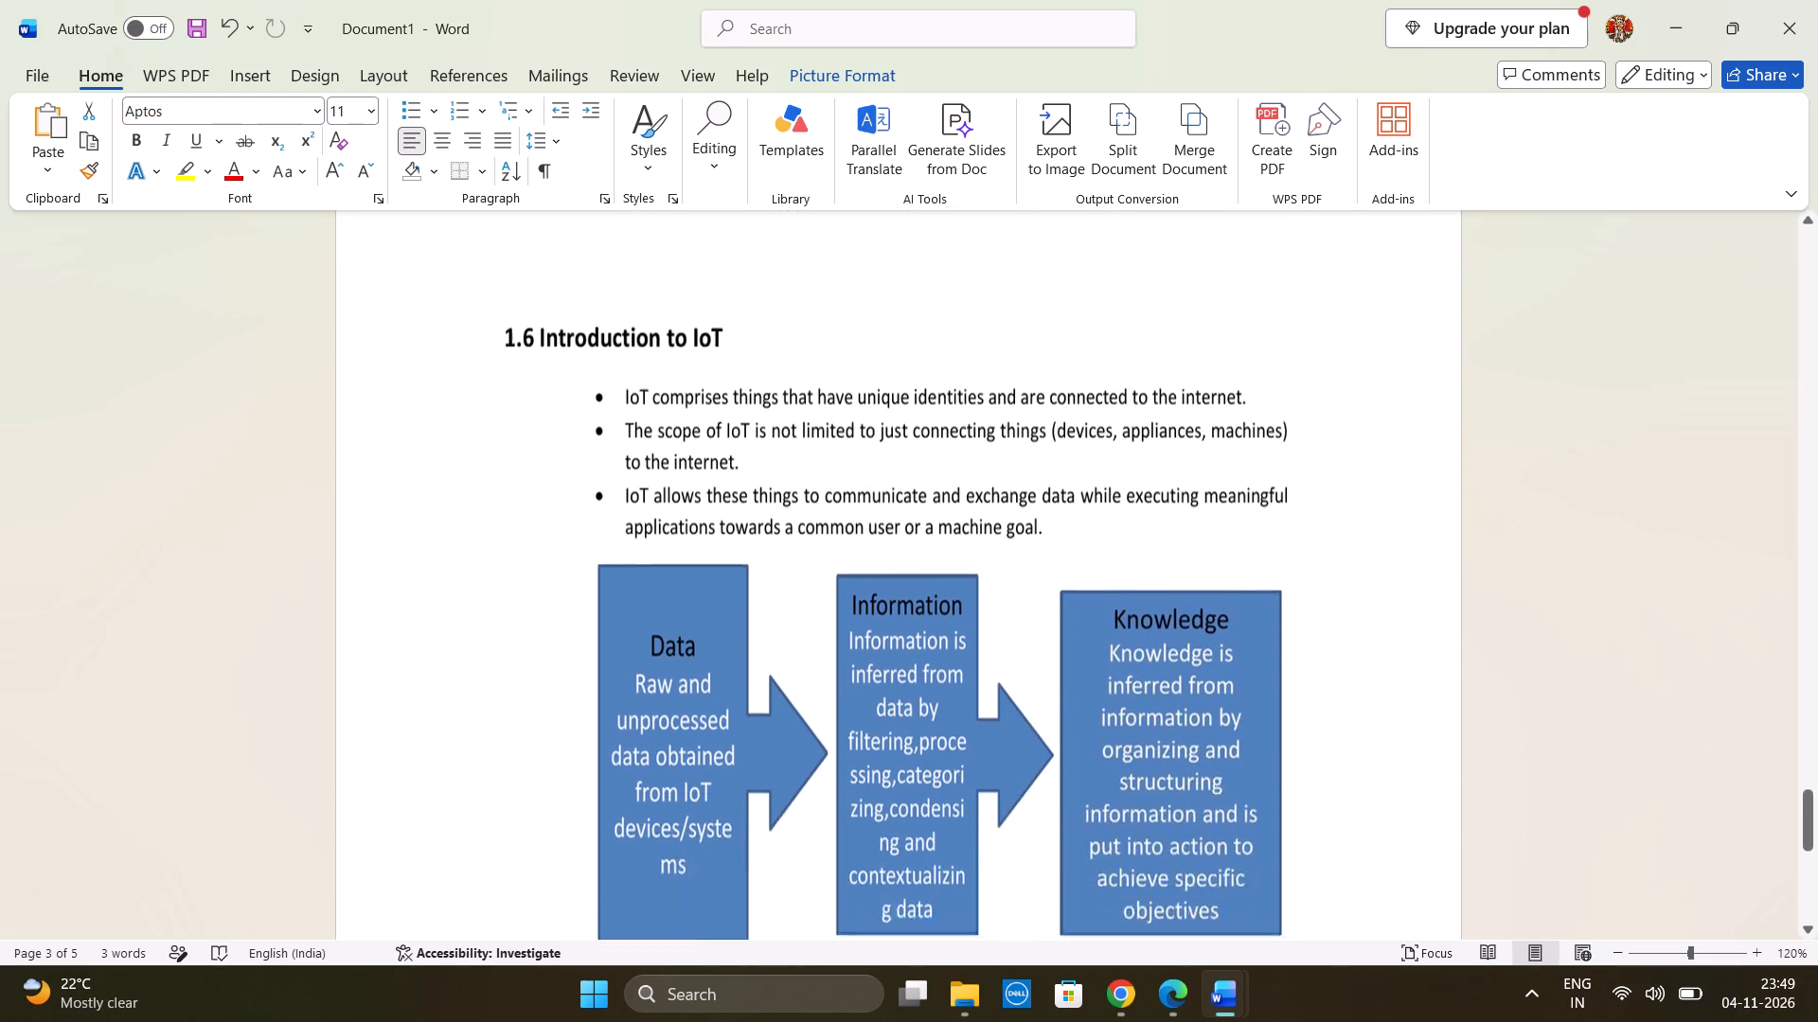
{"action": "scroll", "coordinate": [888, 754], "scroll_direction": "down", "scroll_amount": 2}
{"action": "scroll", "coordinate": [888, 754], "scroll_direction": "up", "scroll_amount": 4}
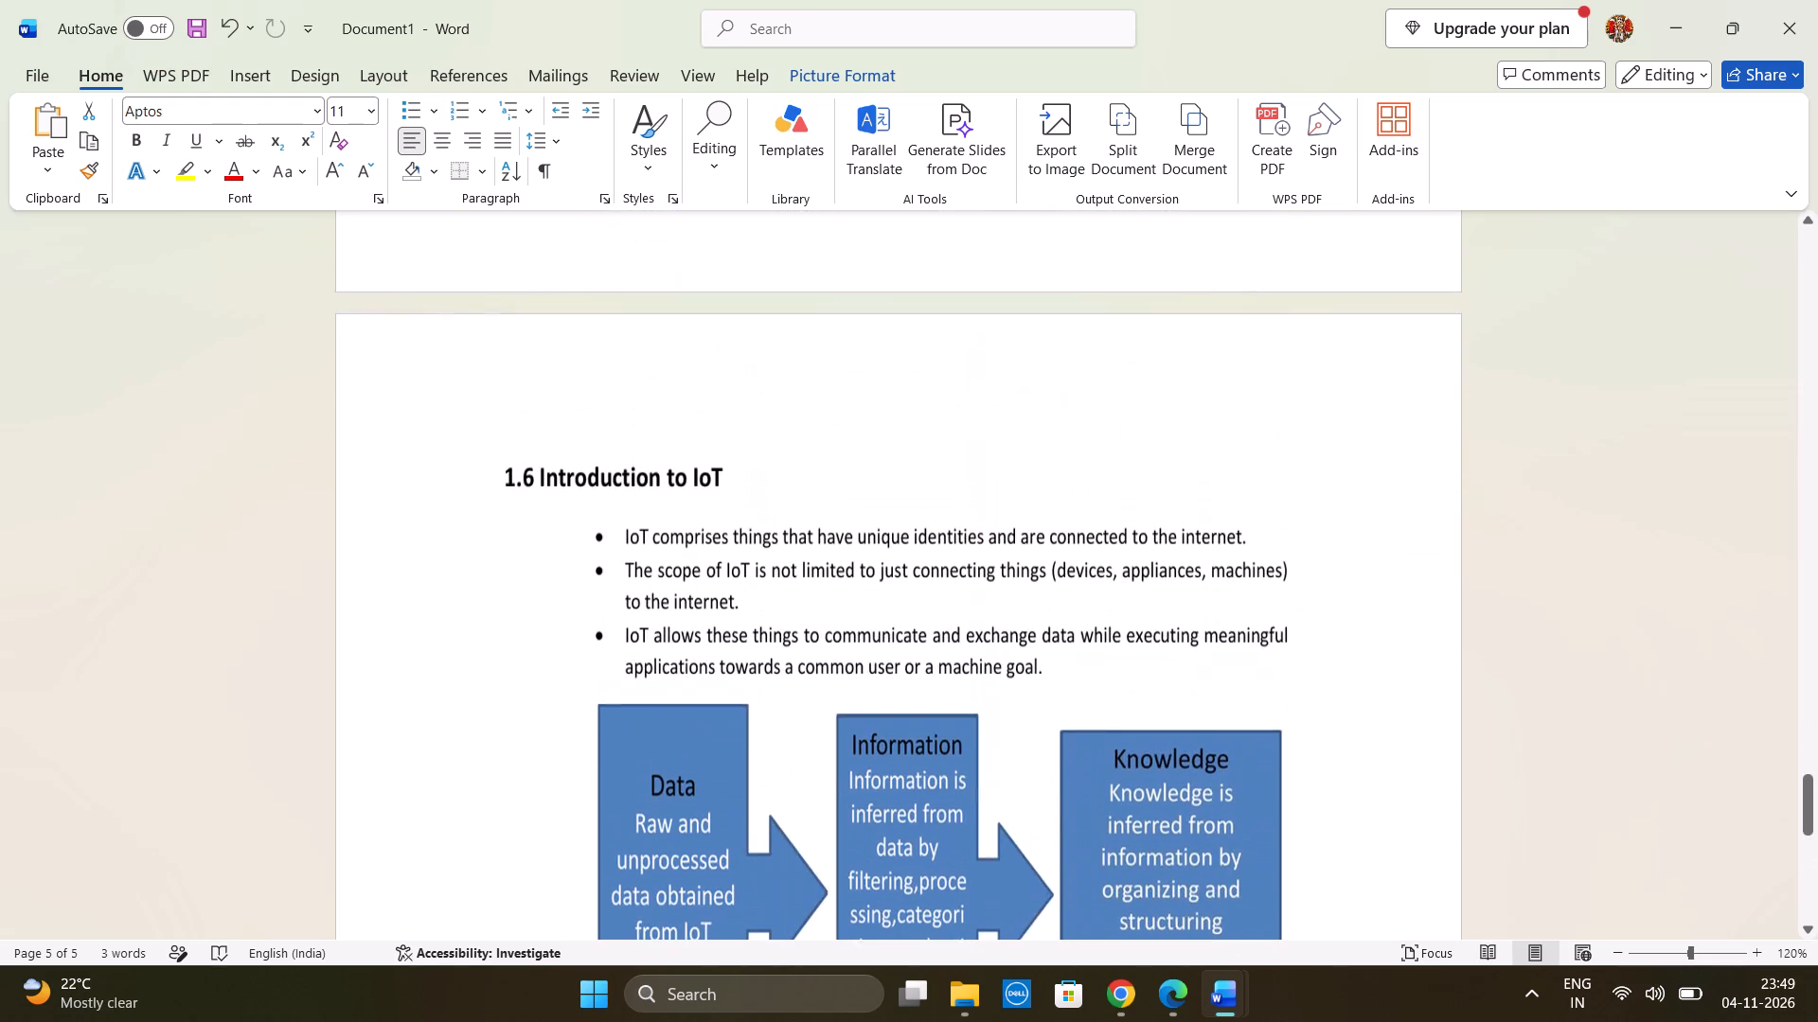
{"action": "scroll", "coordinate": [888, 754], "scroll_direction": "up", "scroll_amount": 7}
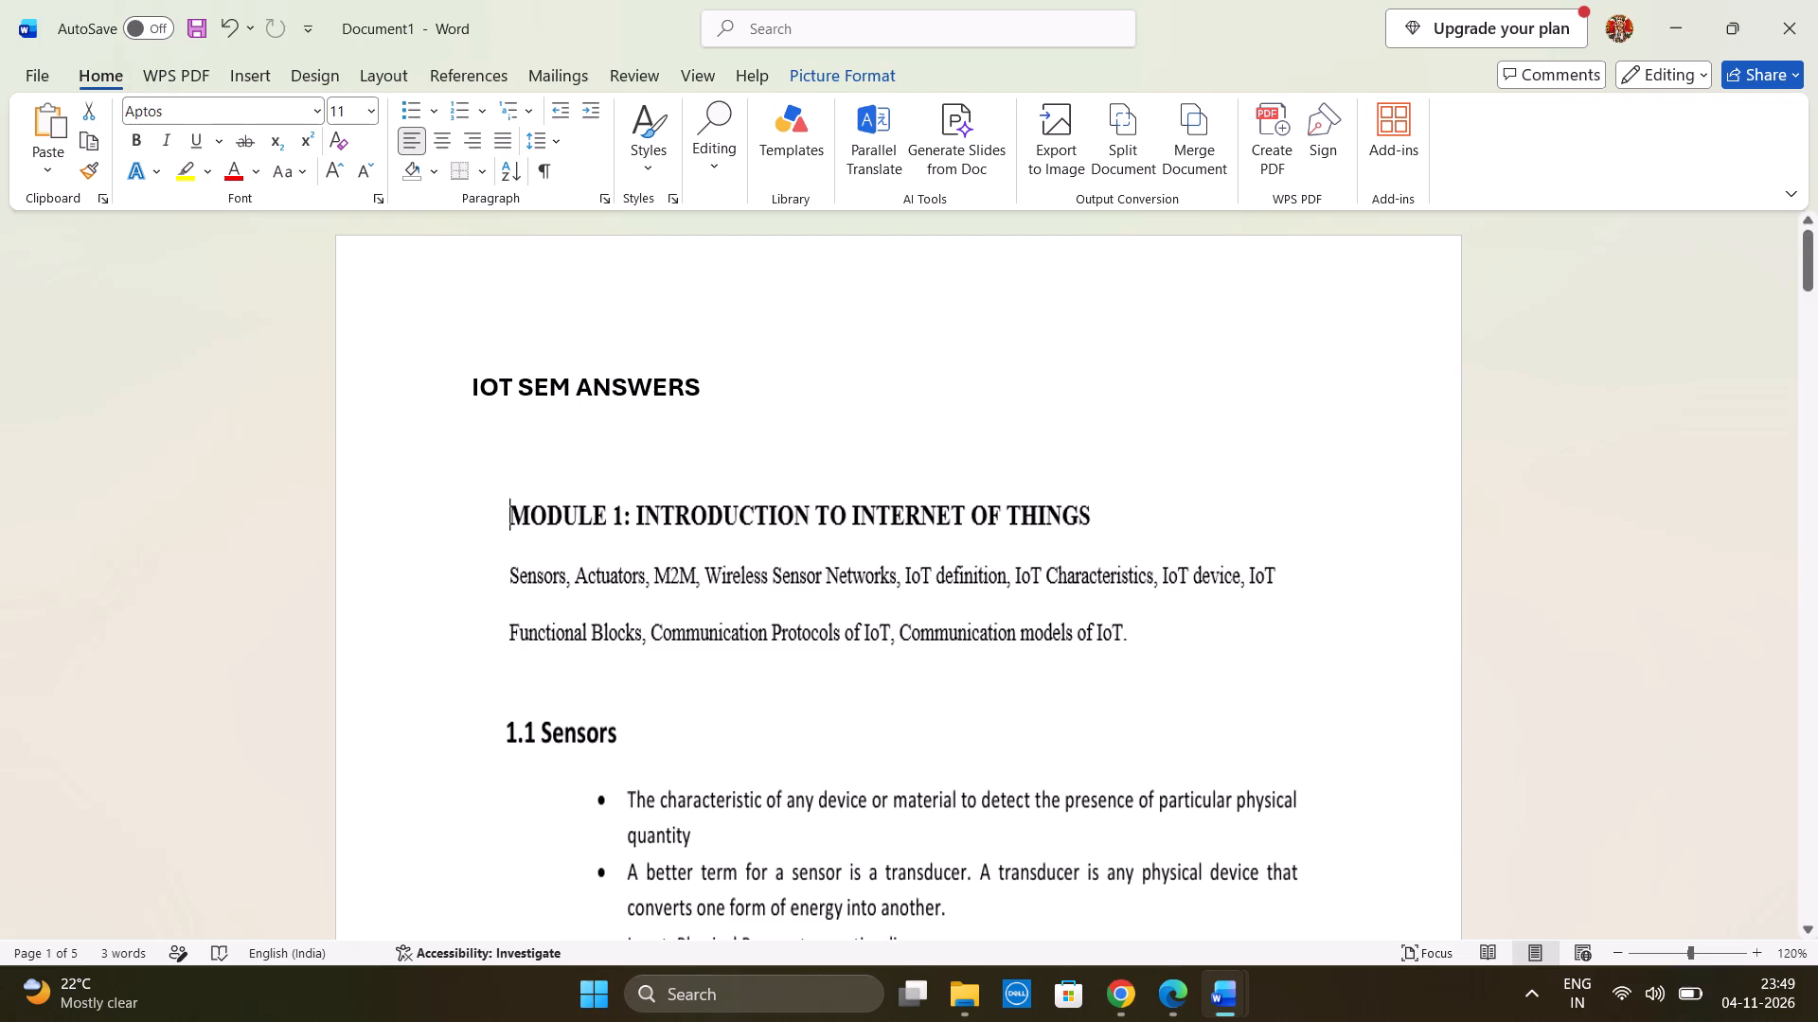
Arrange the Word document and the IoT CSE-Module1&2&3&4&5.pdf notes side by side.
{"action": "scroll", "coordinate": [888, 754], "scroll_direction": "down", "scroll_amount": 1}
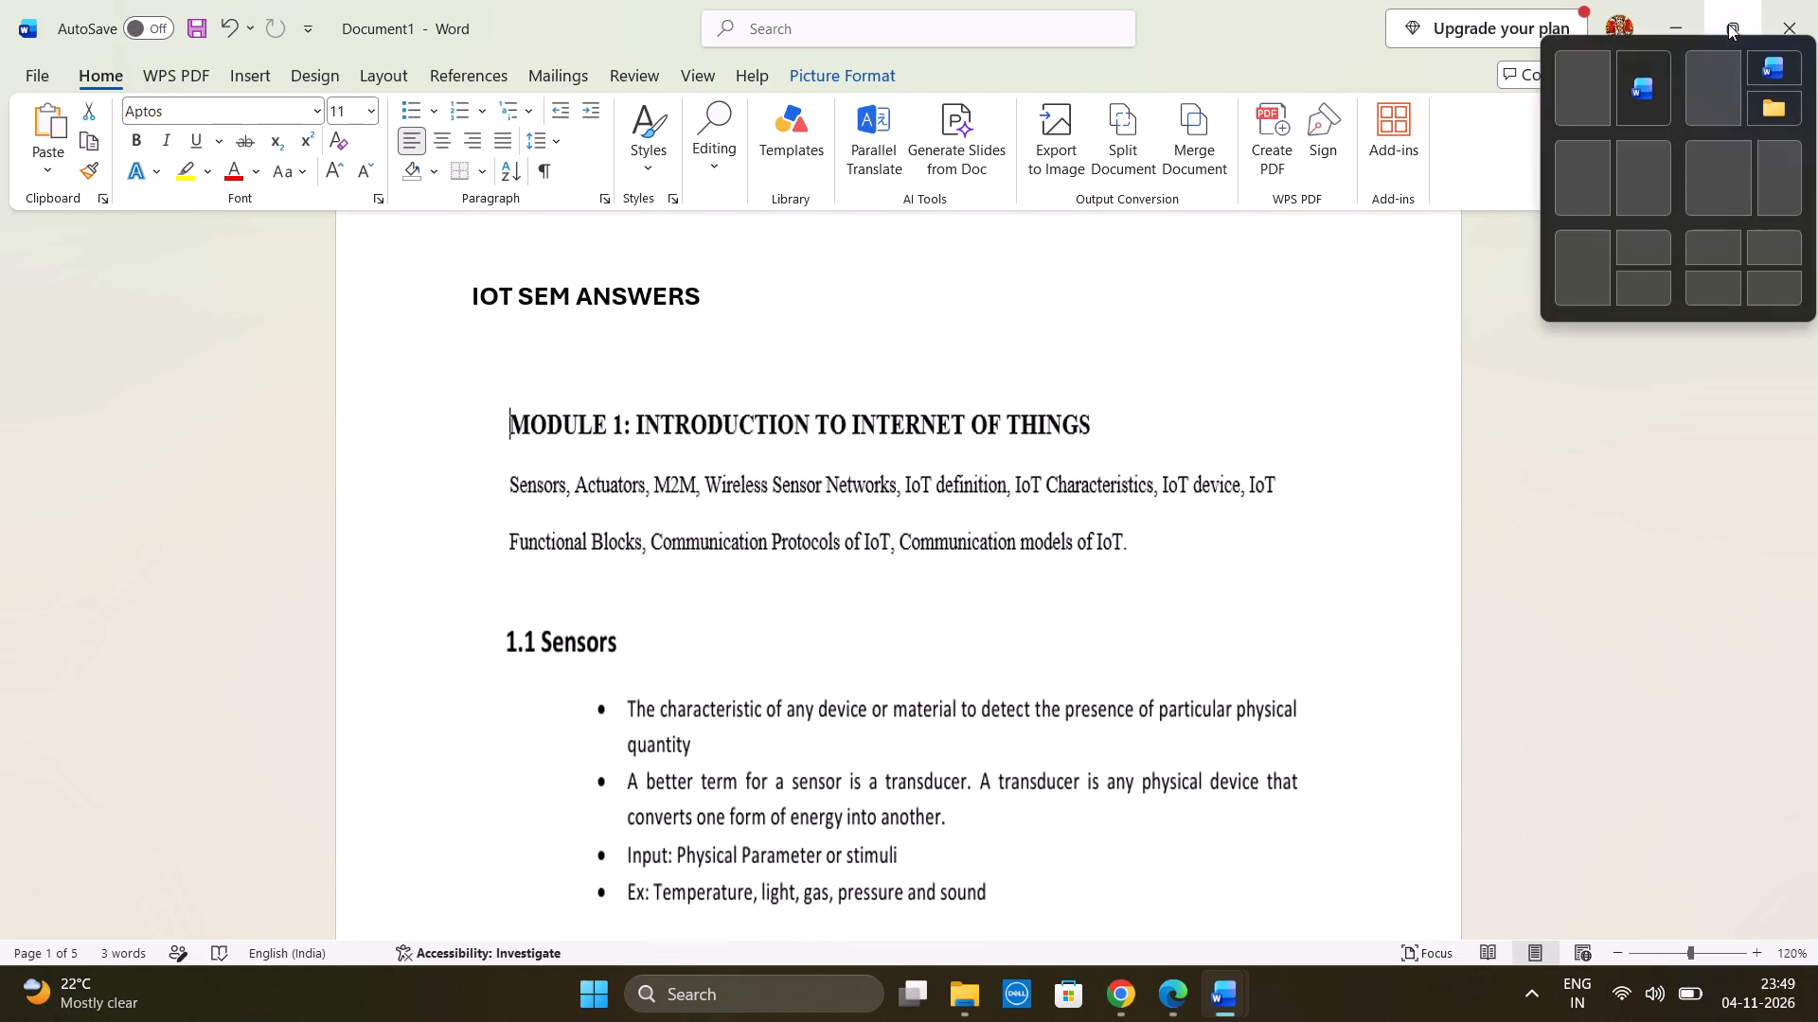
{"action": "left_click", "coordinate": [1627, 153]}
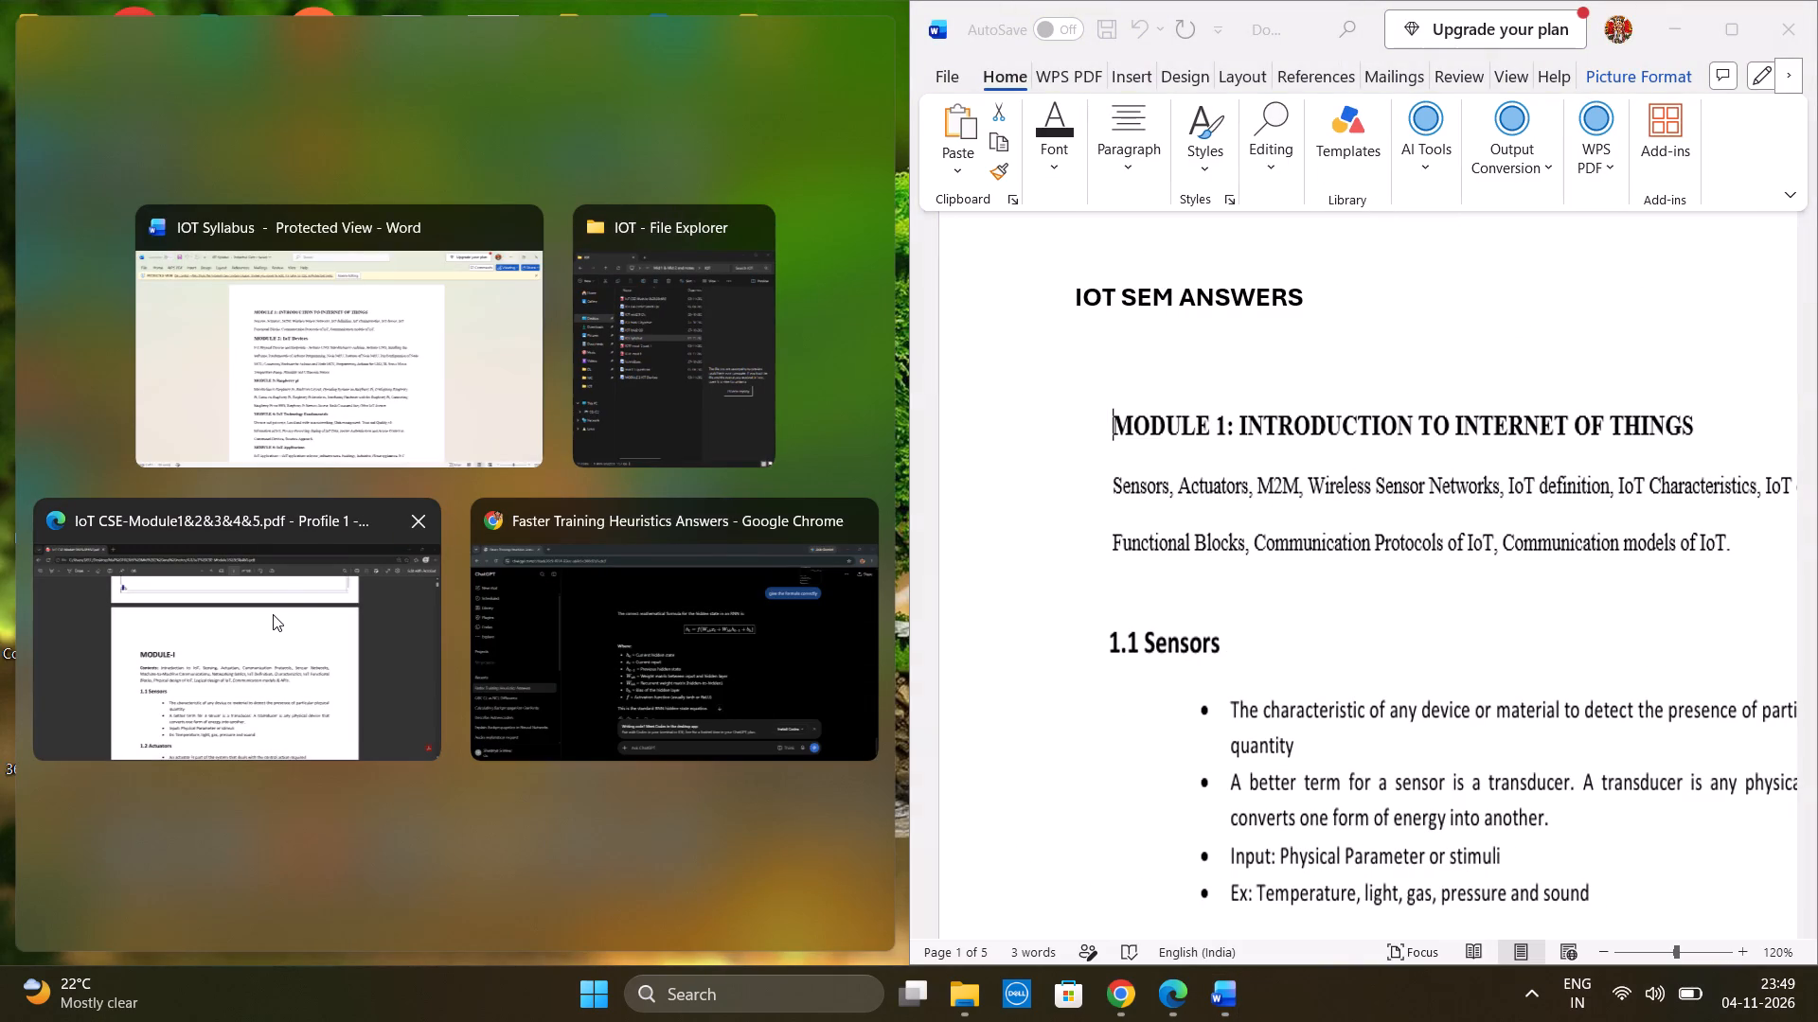
{"action": "left_click", "coordinate": [273, 614]}
Capture a screen snip of the 1.4.4 Wireless Sensor Networks section on page 3 of the PDF, through Weather monitoring systems.
{"action": "scroll", "coordinate": [273, 614], "scroll_direction": "down", "scroll_amount": 5}
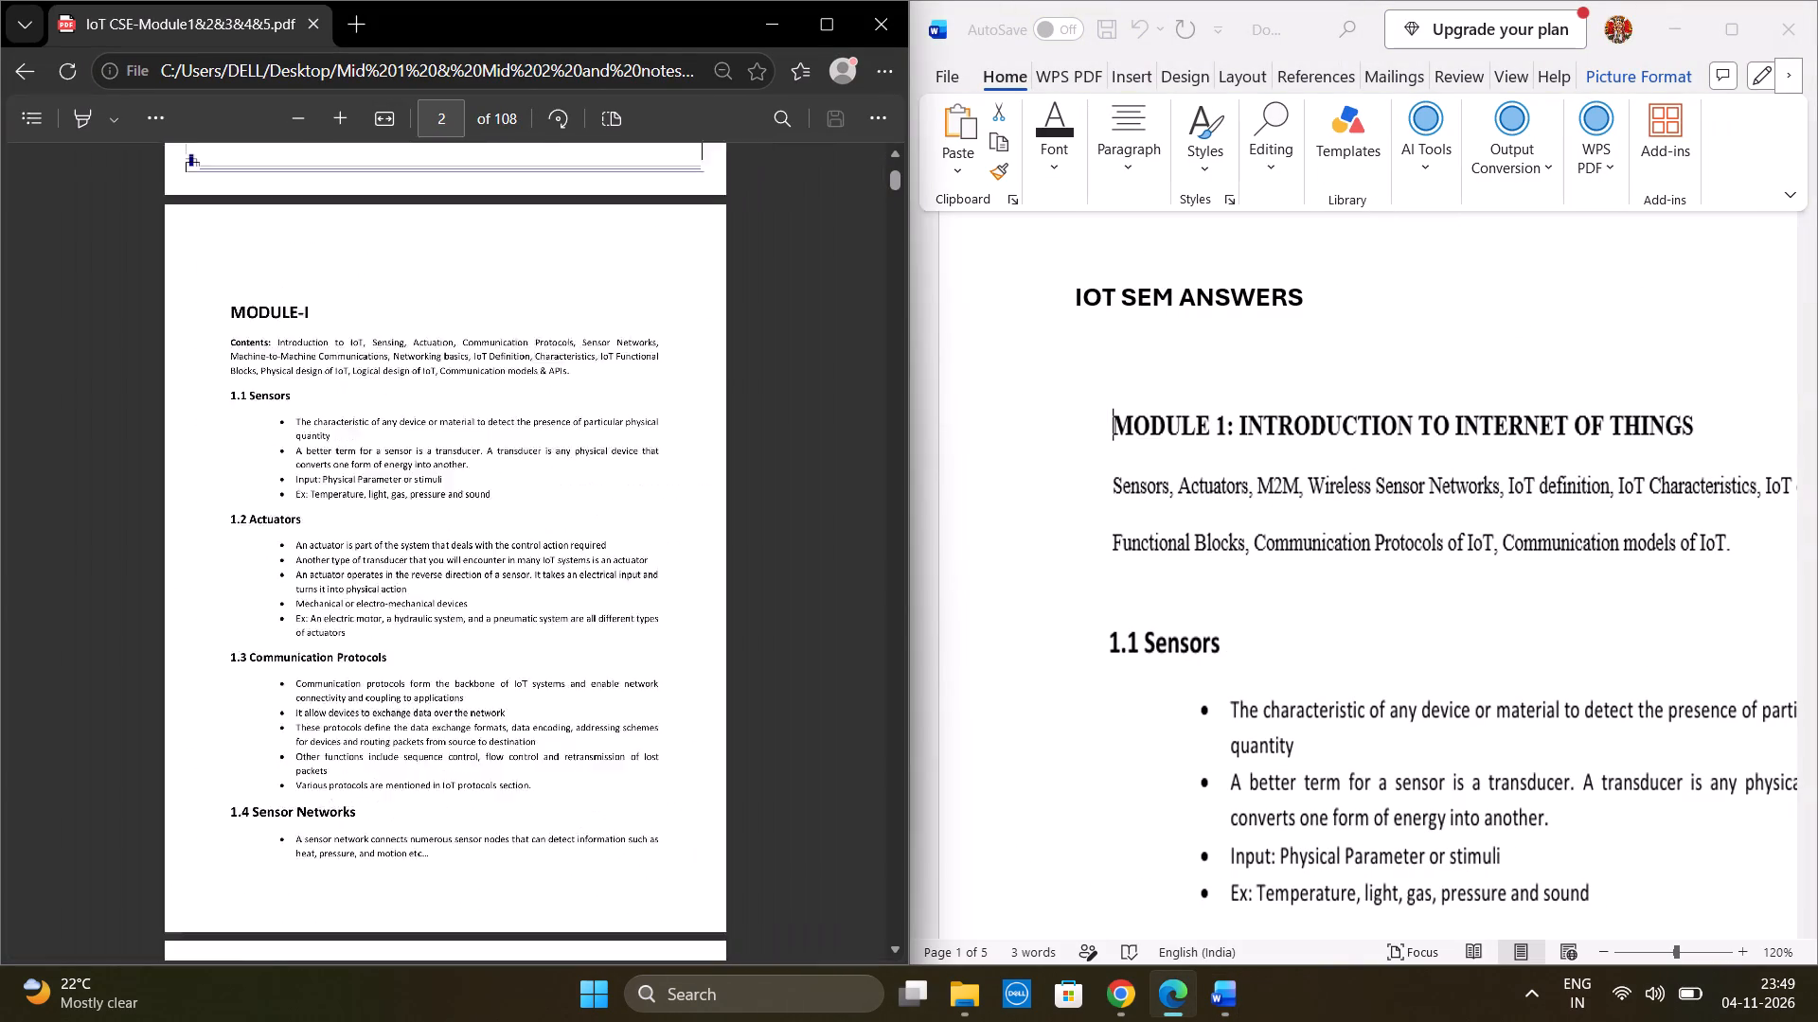
{"action": "scroll", "coordinate": [273, 614], "scroll_direction": "down", "scroll_amount": 5}
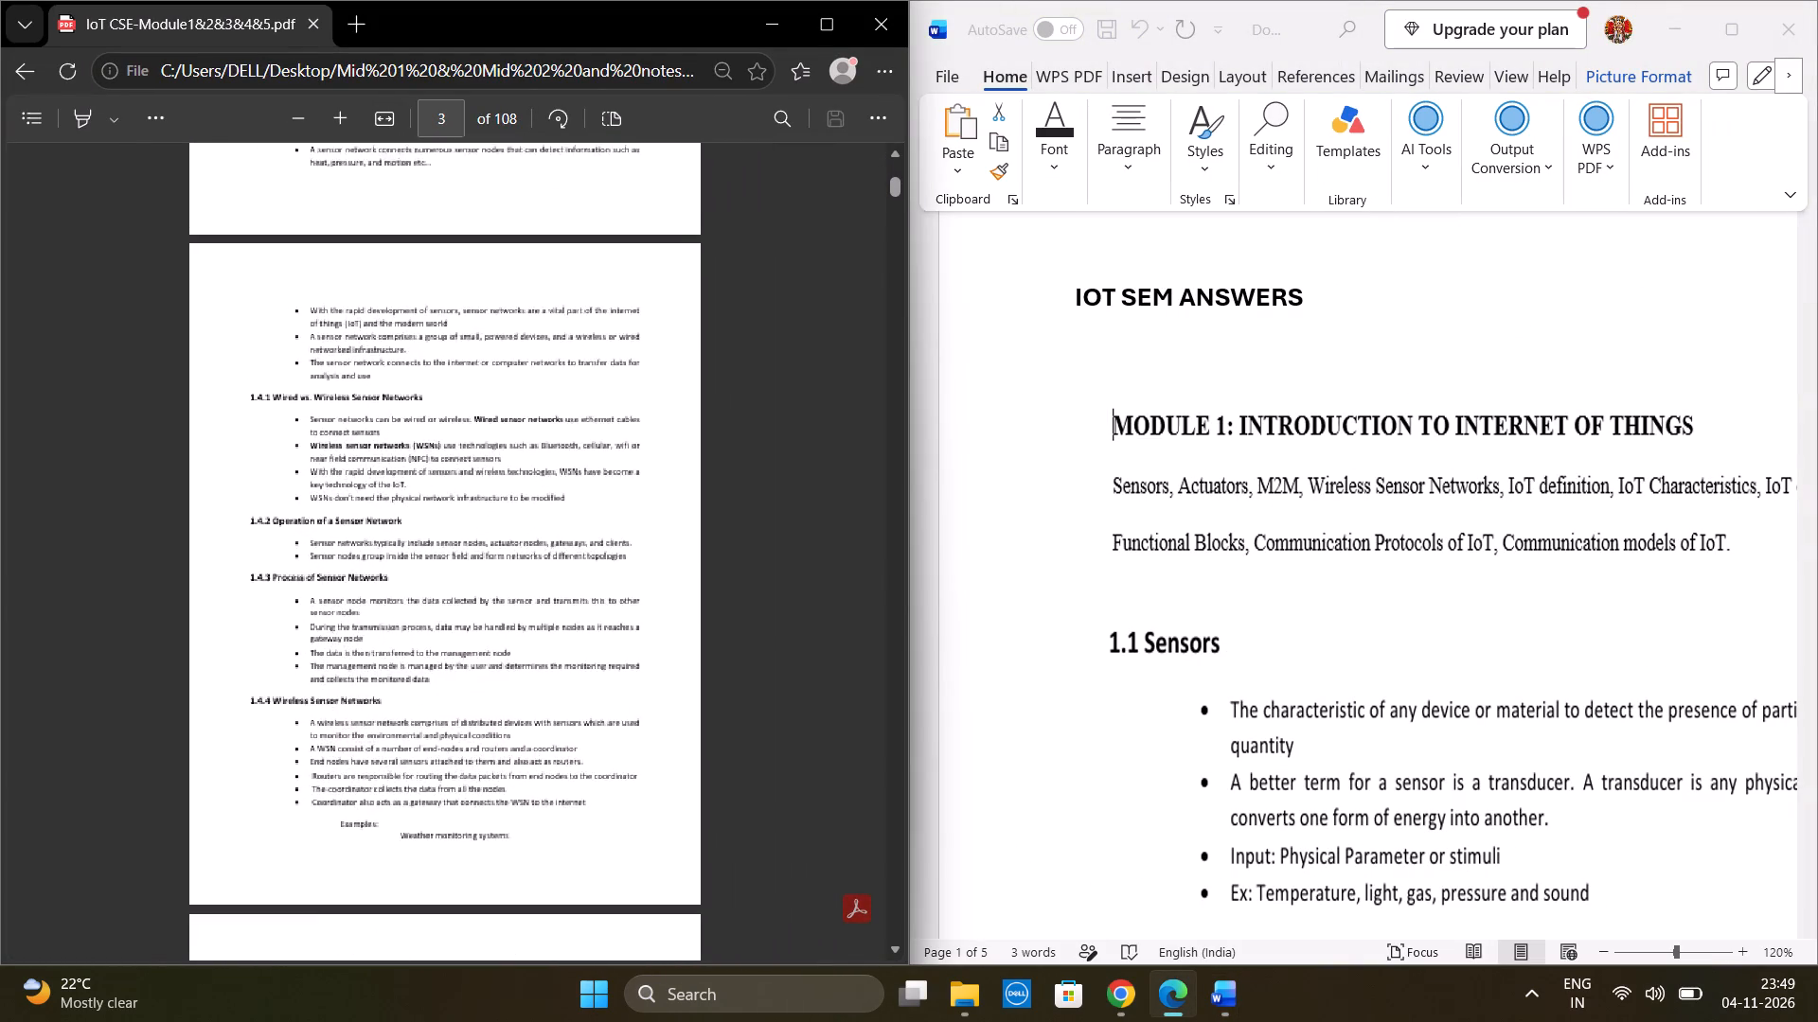
{"action": "scroll", "coordinate": [273, 614], "scroll_direction": "down", "scroll_amount": 6}
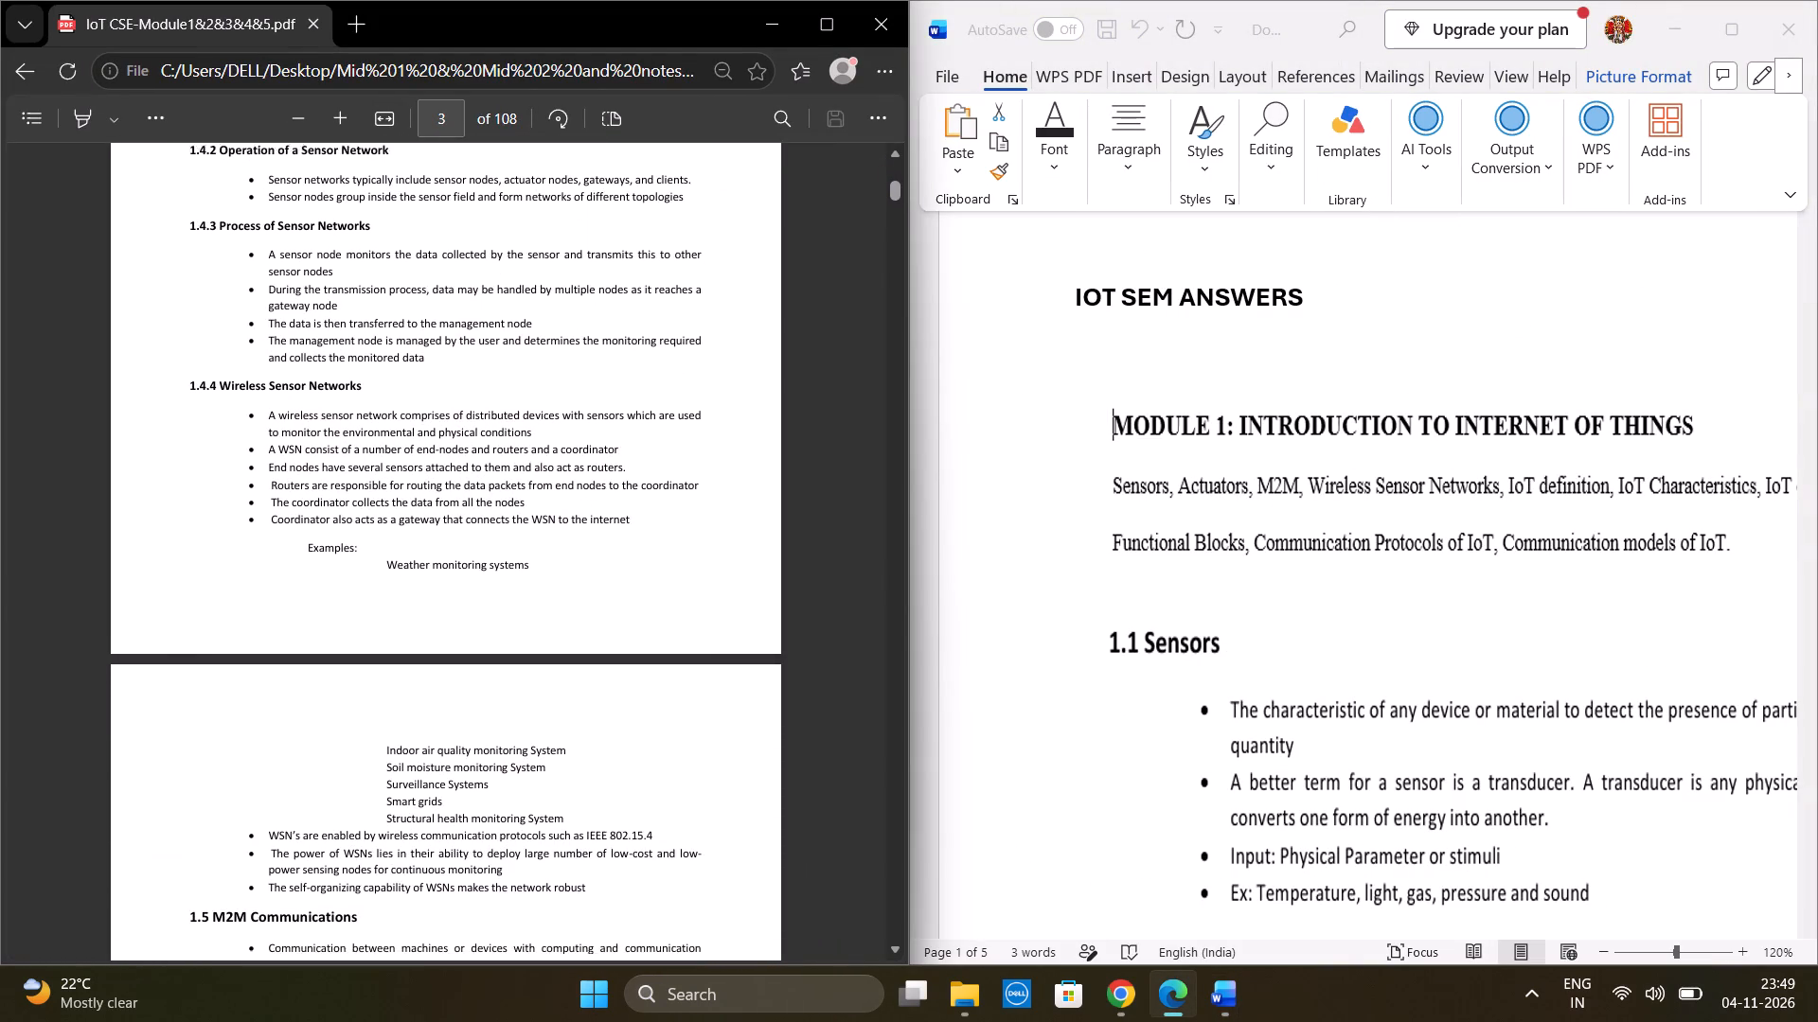
{"action": "scroll", "coordinate": [273, 614], "scroll_direction": "down", "scroll_amount": 2}
{"action": "scroll", "coordinate": [273, 614], "scroll_direction": "up", "scroll_amount": 1}
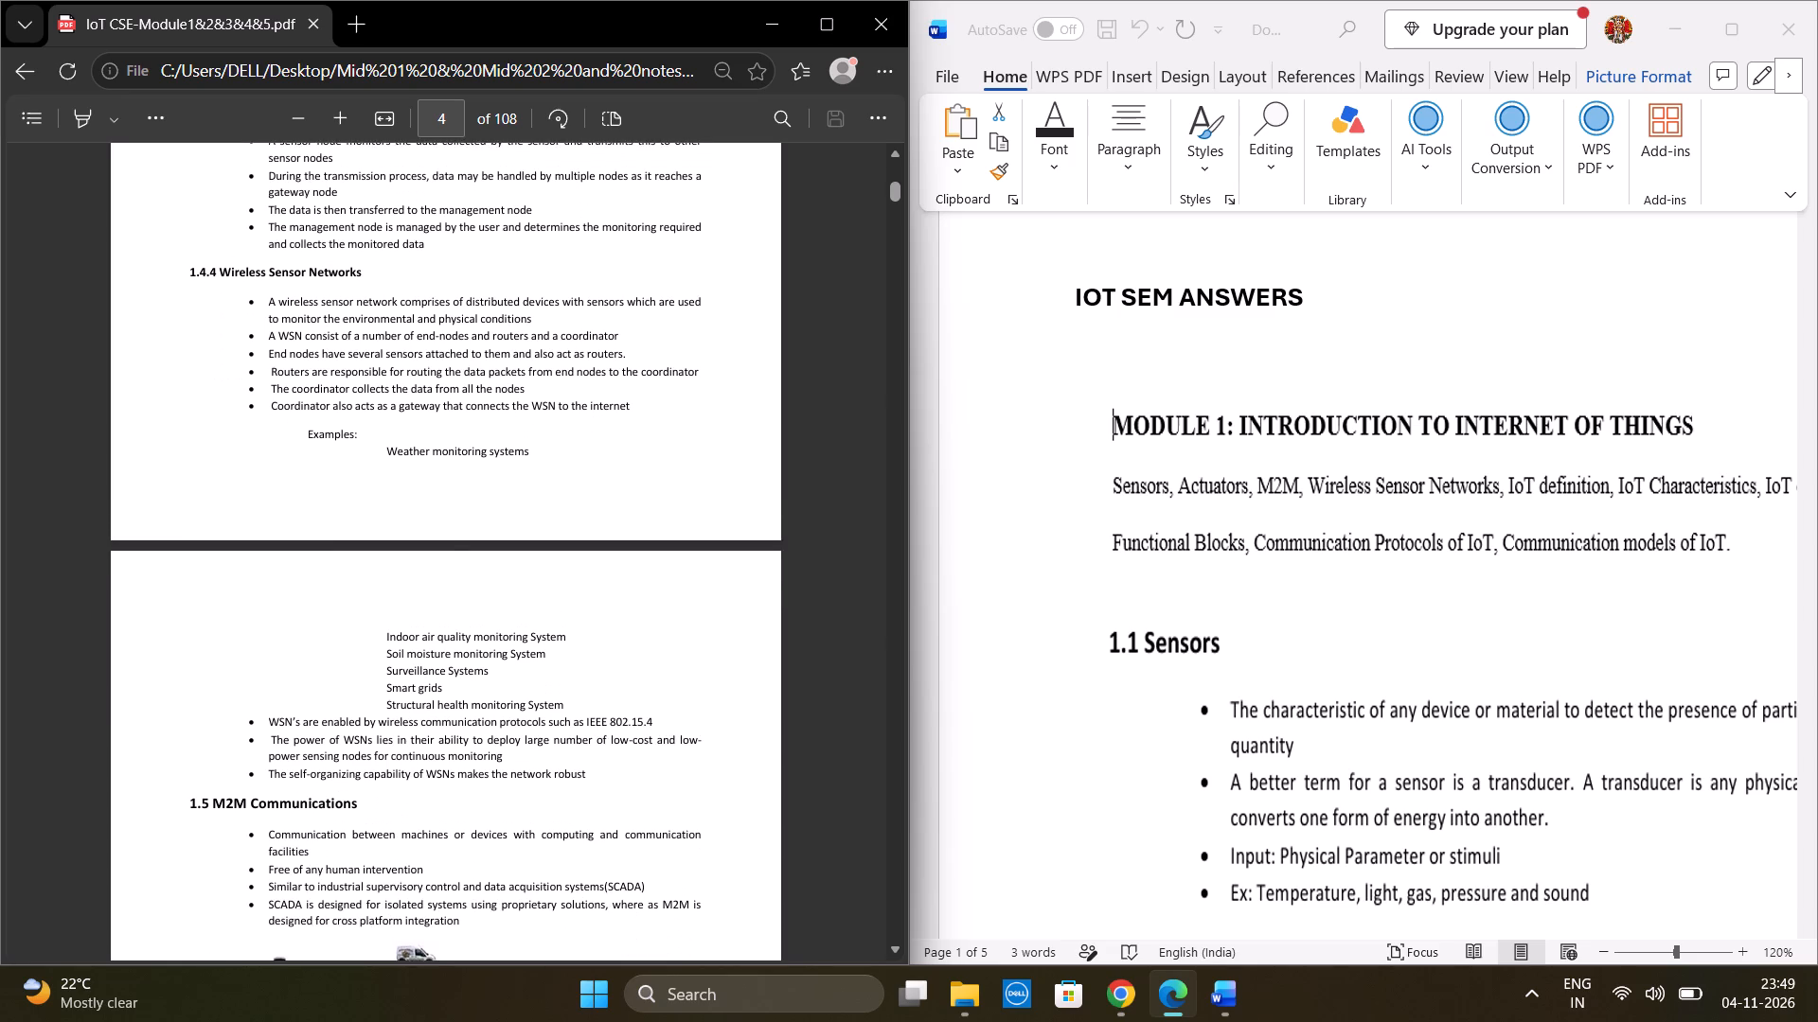
{"action": "scroll", "coordinate": [273, 614], "scroll_direction": "up", "scroll_amount": 1}
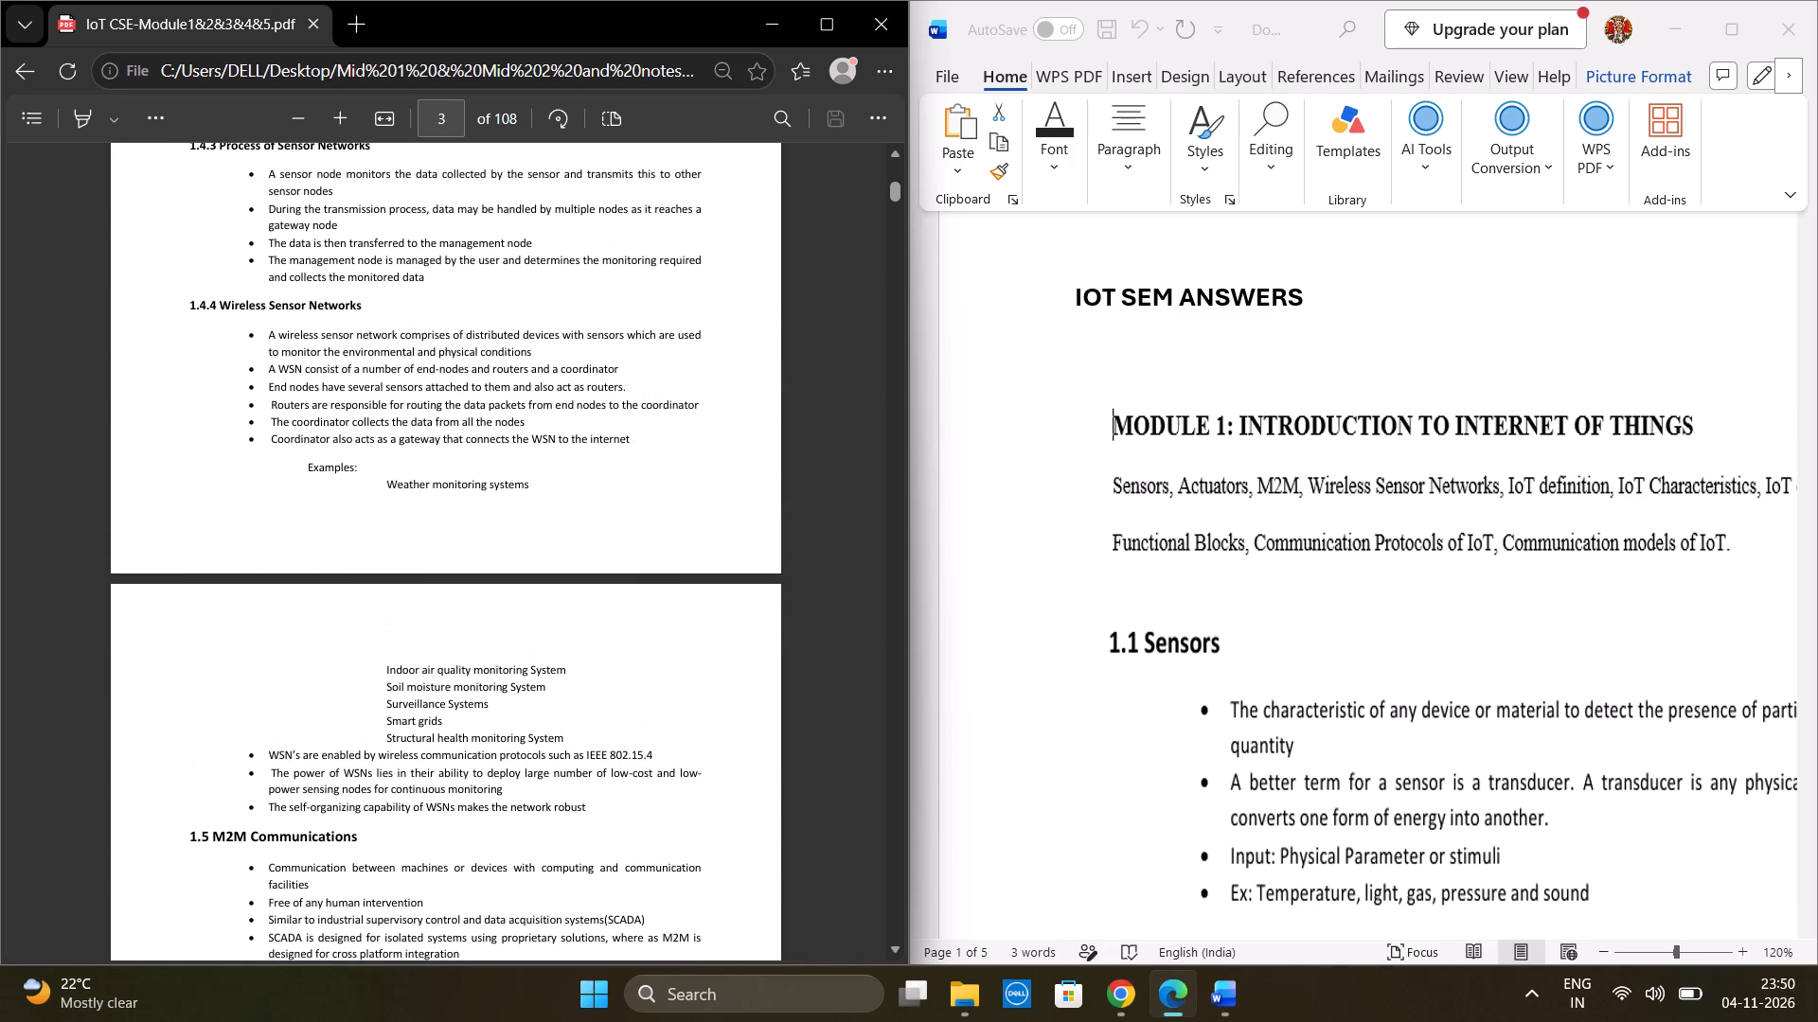
{"action": "key", "text": "shift+super+s"}
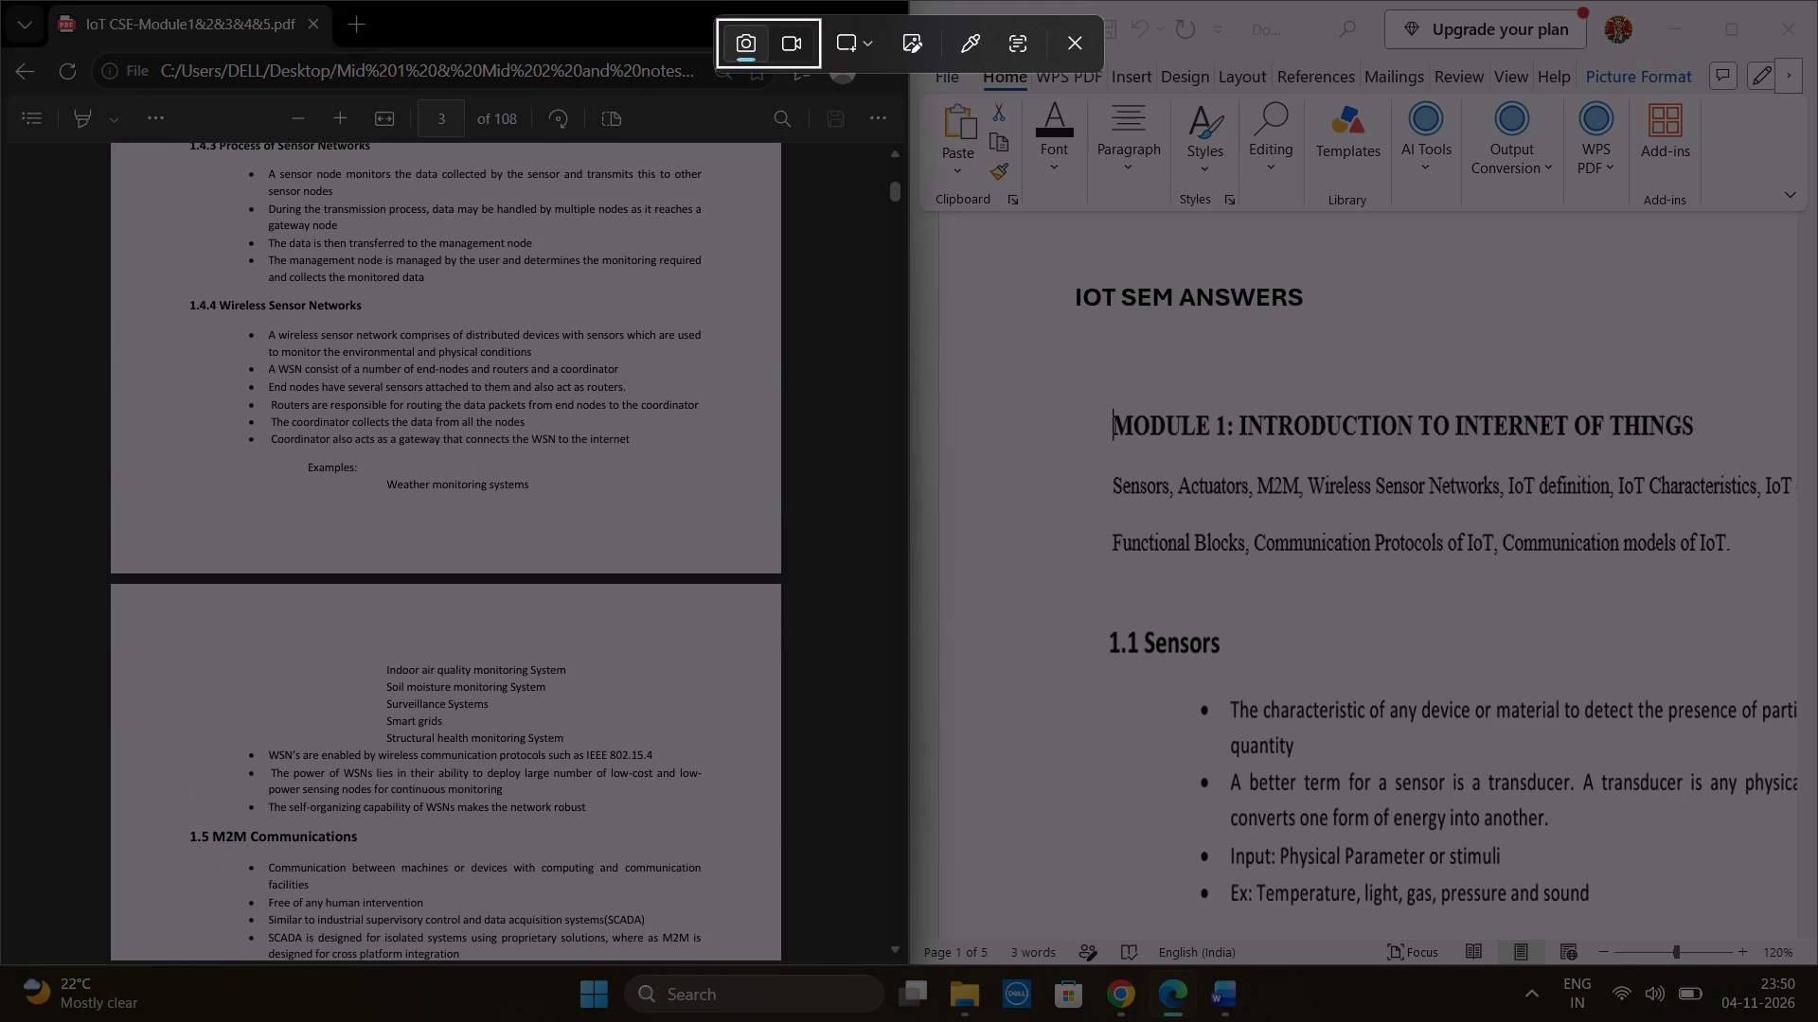
{"action": "left_click", "coordinate": [160, 291]}
{"action": "left_click_drag", "start_coordinate": [160, 291], "coordinate": [696, 524]}
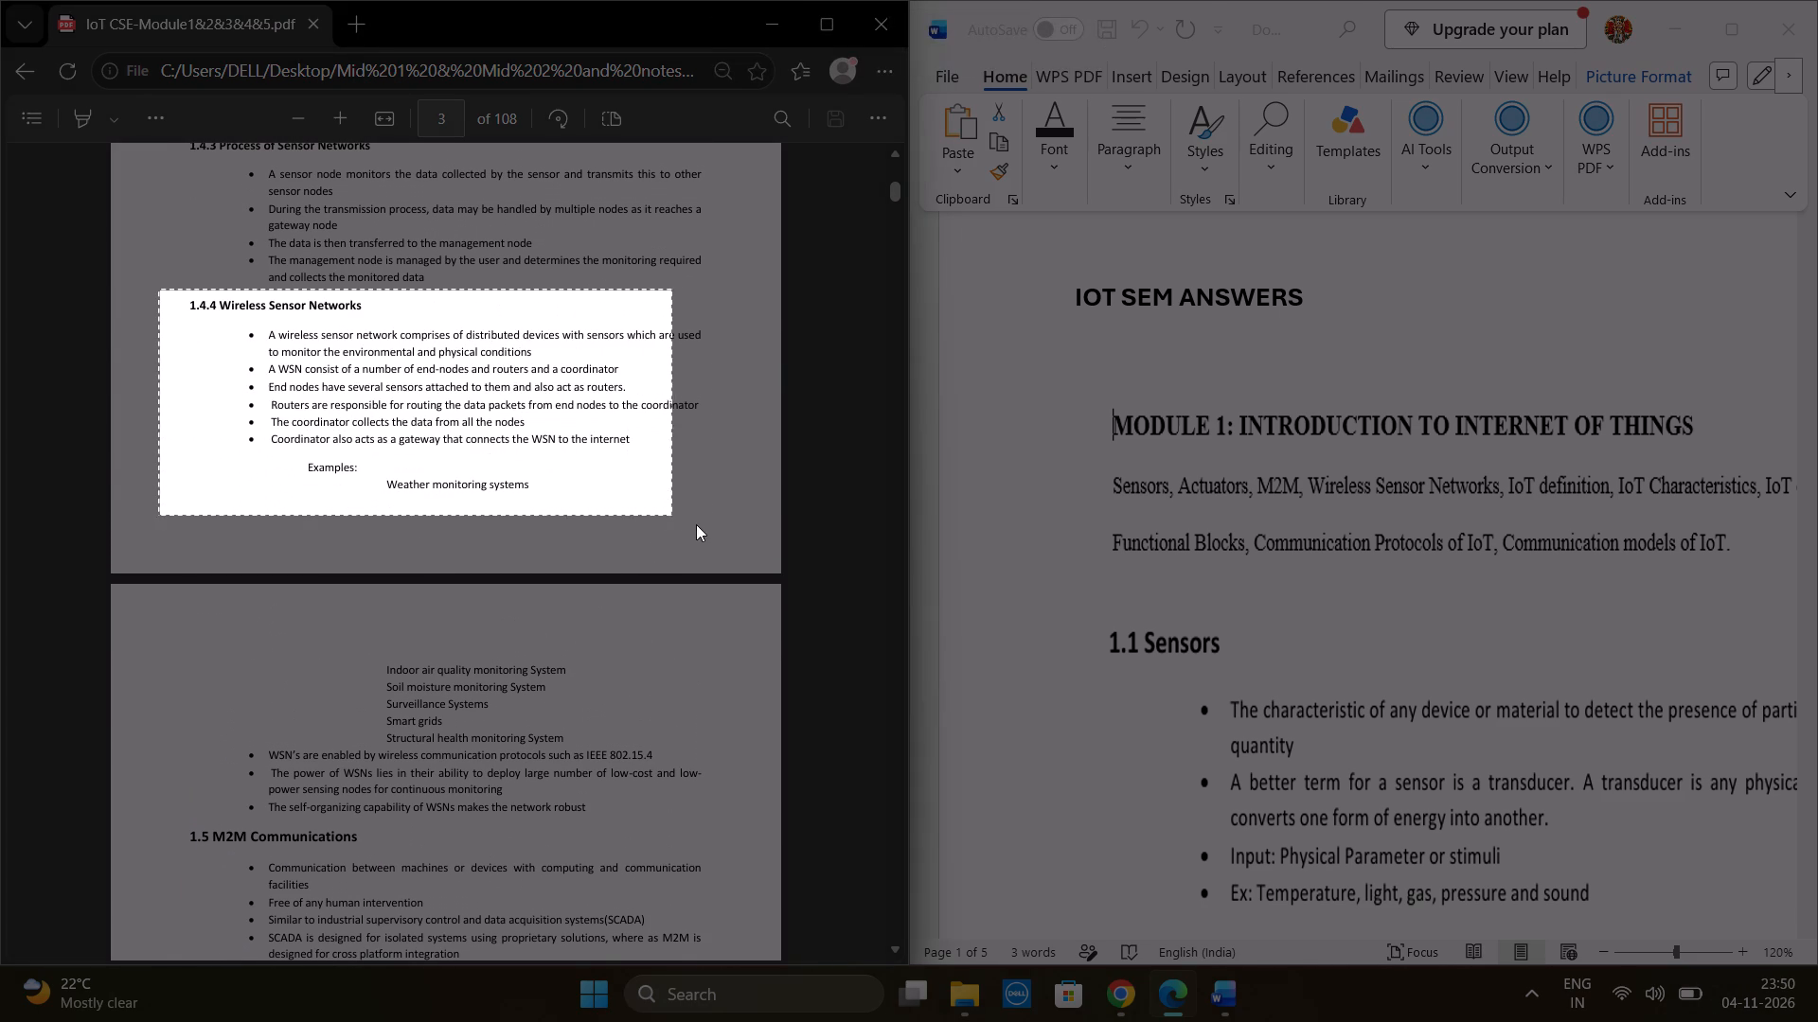
{"action": "left_click_drag", "start_coordinate": [696, 524], "coordinate": [761, 531]}
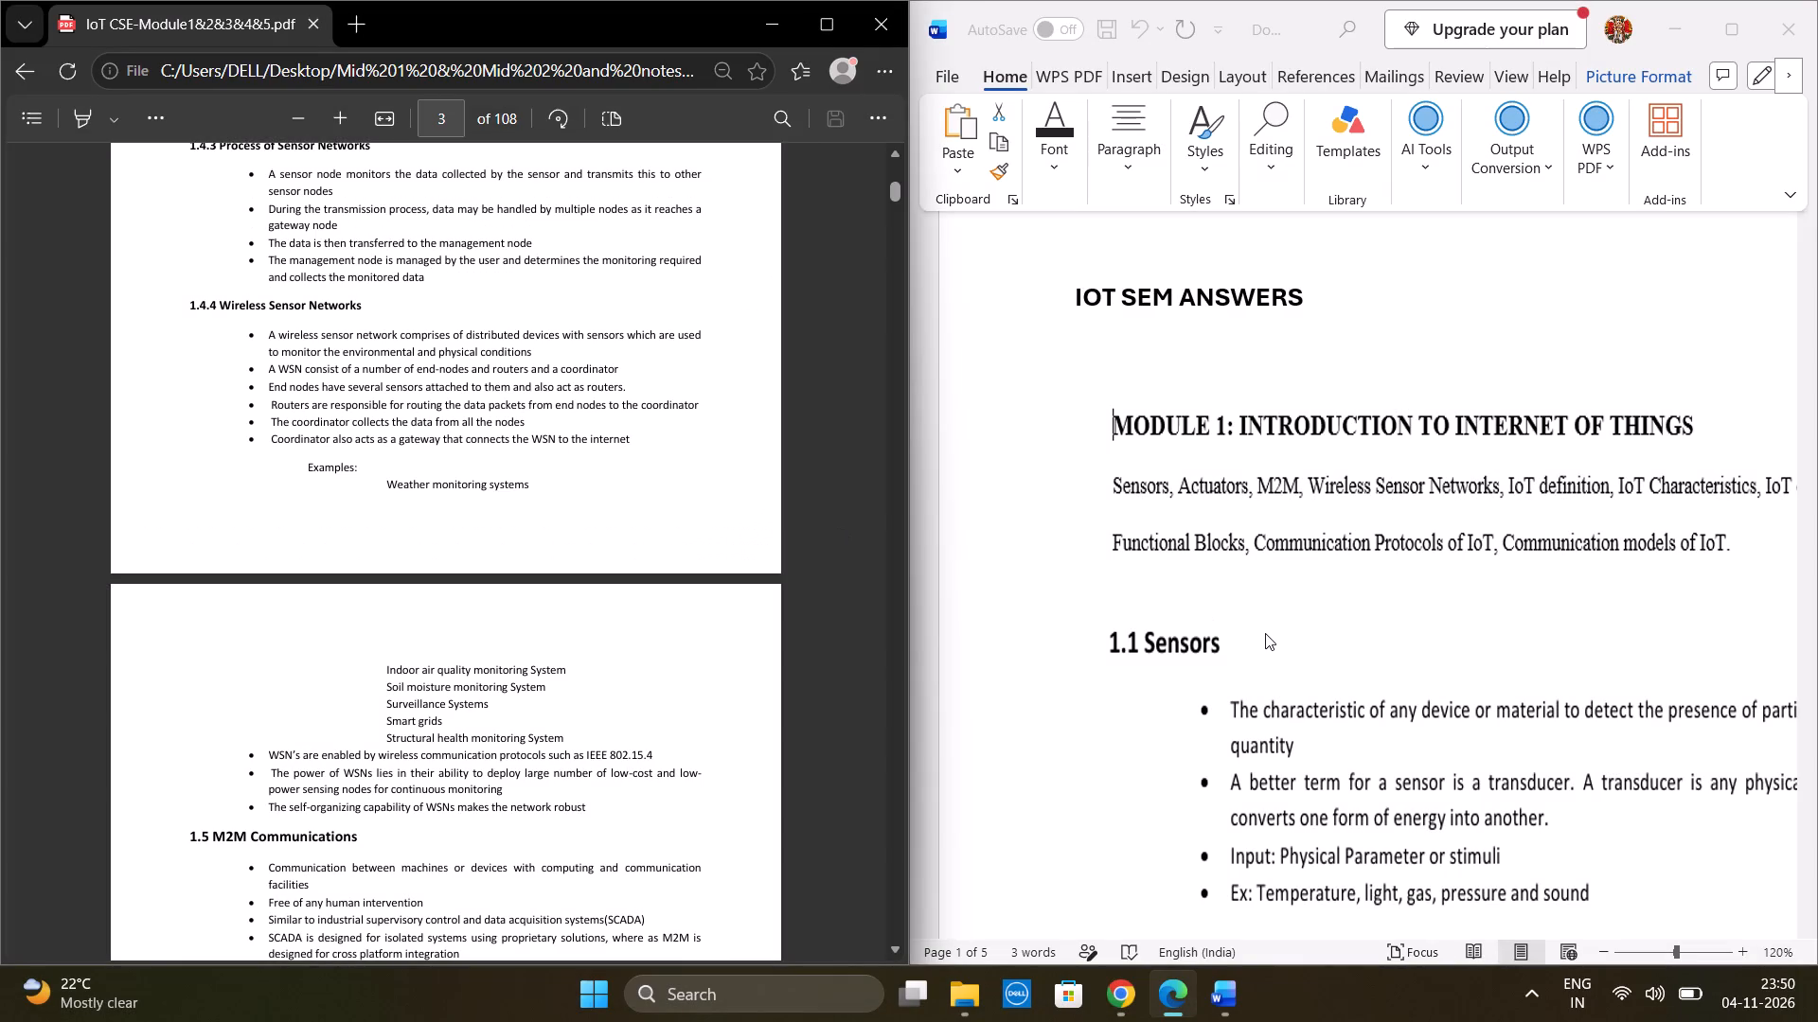
Paste the 1.4.4 Wireless Sensor Networks snip after the High-end Sensor Node picture, ahead of 1.6 Introduction to IoT.
{"action": "scroll", "coordinate": [1265, 633], "scroll_direction": "down", "scroll_amount": 12}
{"action": "scroll", "coordinate": [1265, 633], "scroll_direction": "up", "scroll_amount": 1}
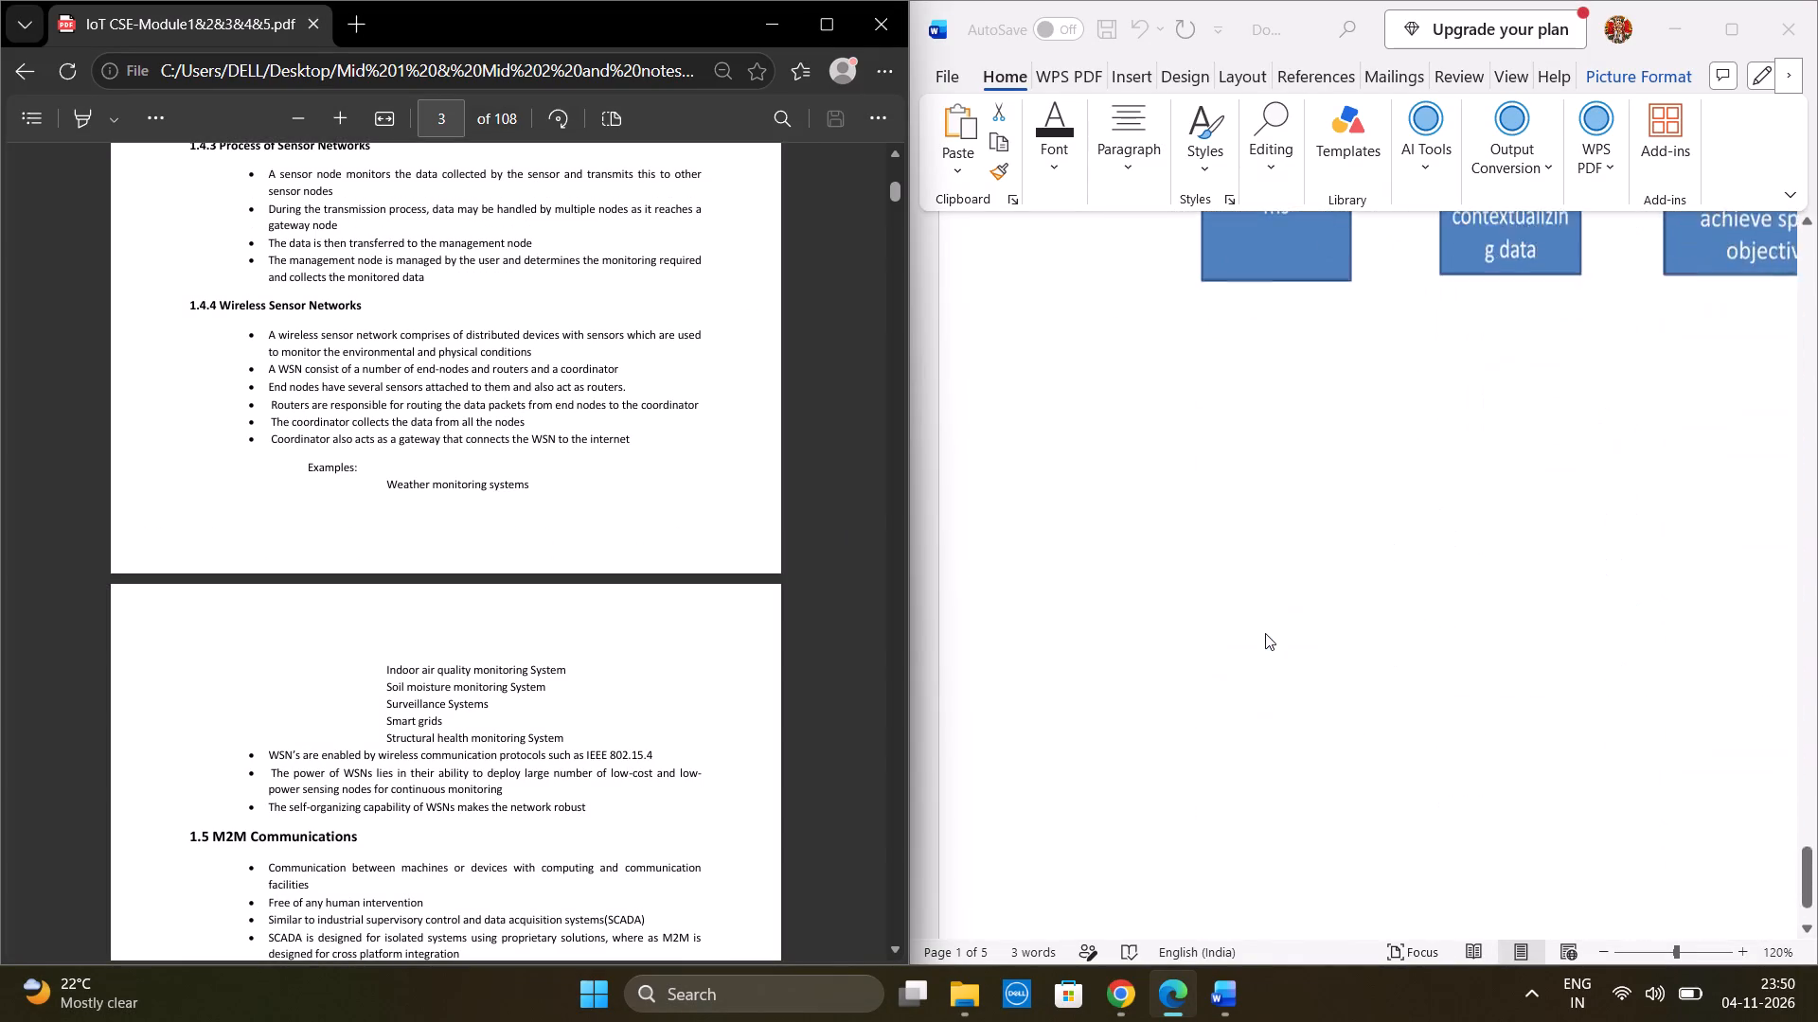
{"action": "scroll", "coordinate": [1265, 633], "scroll_direction": "up", "scroll_amount": 1}
{"action": "scroll", "coordinate": [1265, 633], "scroll_direction": "down", "scroll_amount": 8}
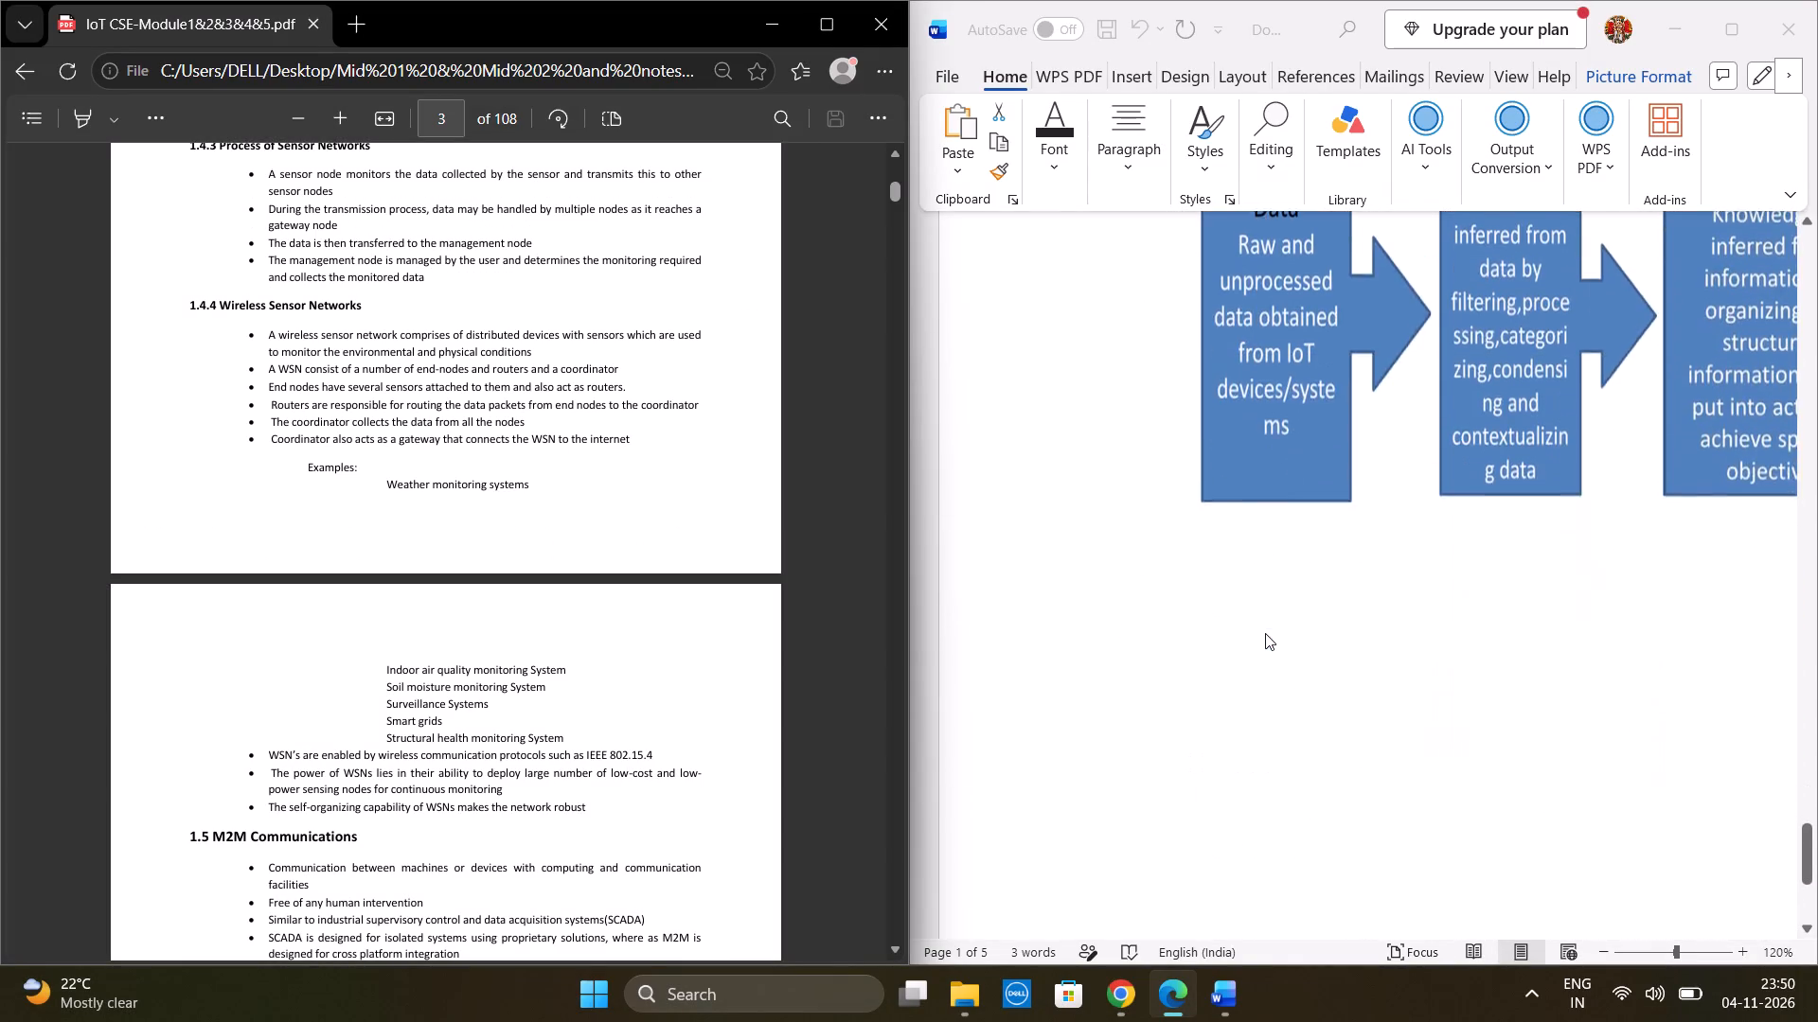
{"action": "scroll", "coordinate": [1265, 633], "scroll_direction": "up", "scroll_amount": 2}
{"action": "scroll", "coordinate": [1230, 641], "scroll_direction": "left", "scroll_amount": 1}
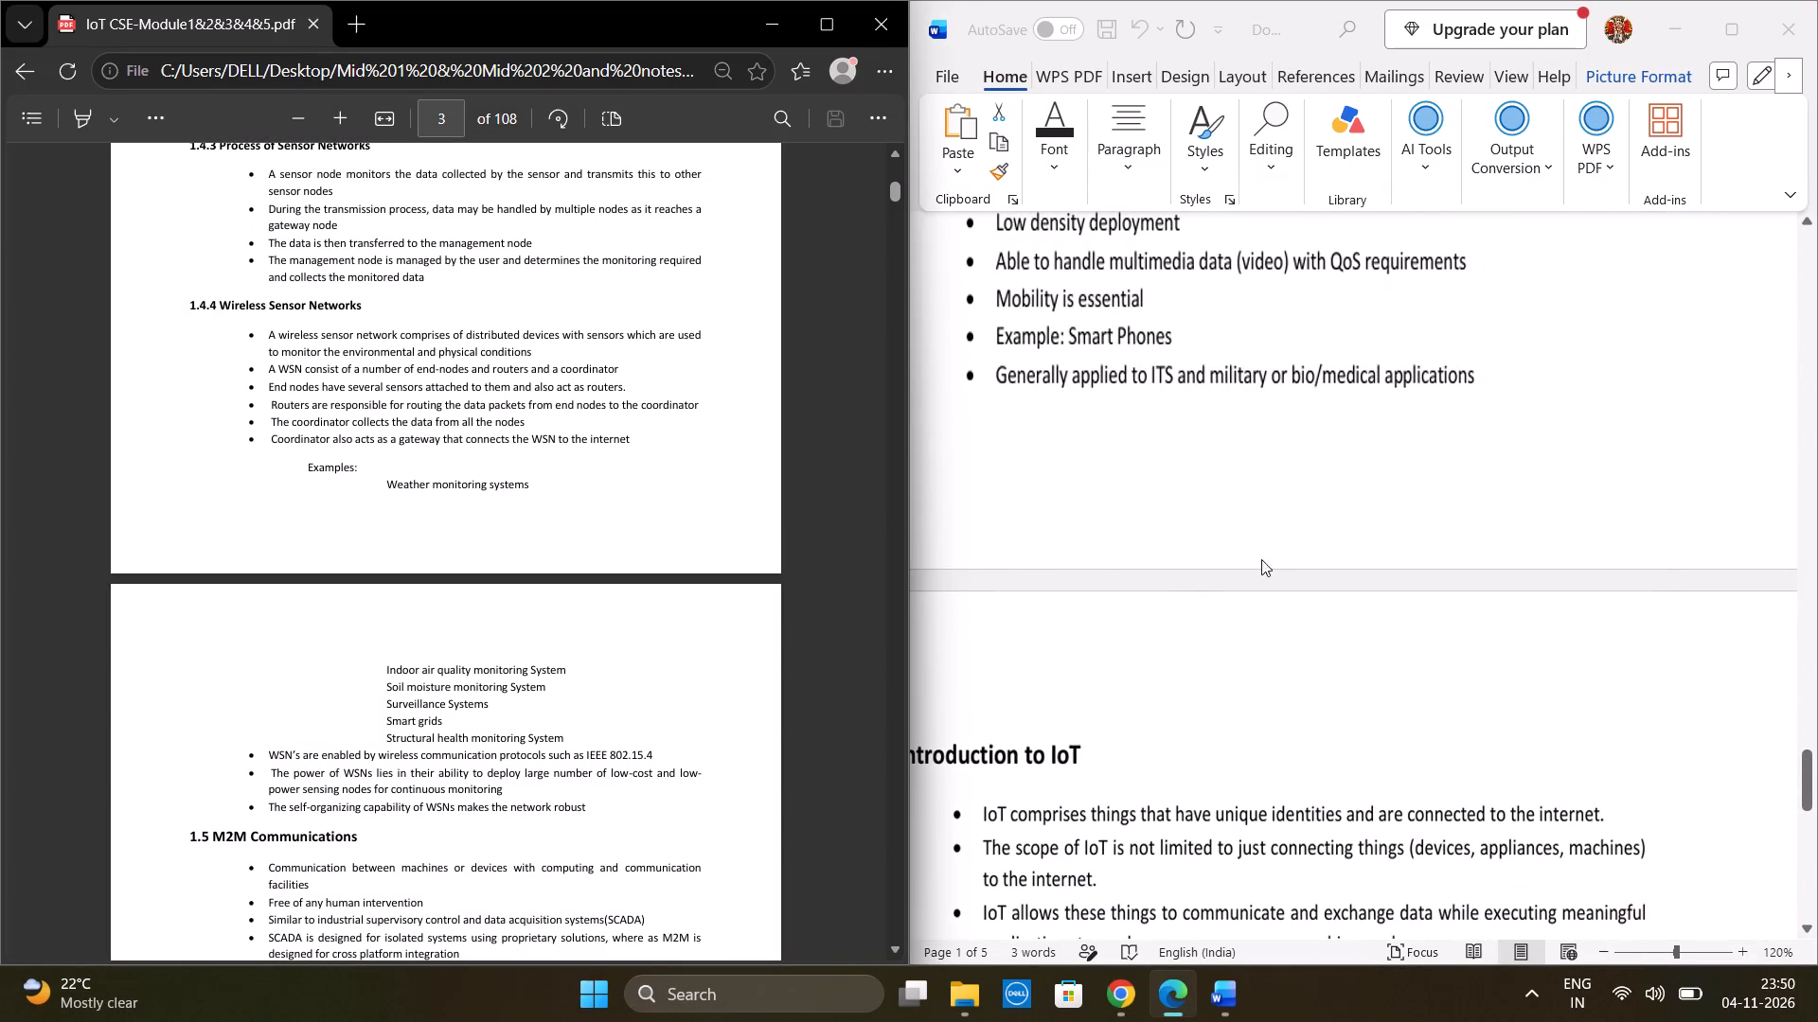
{"action": "left_click", "coordinate": [1380, 375]}
{"action": "left_click", "coordinate": [1475, 339]}
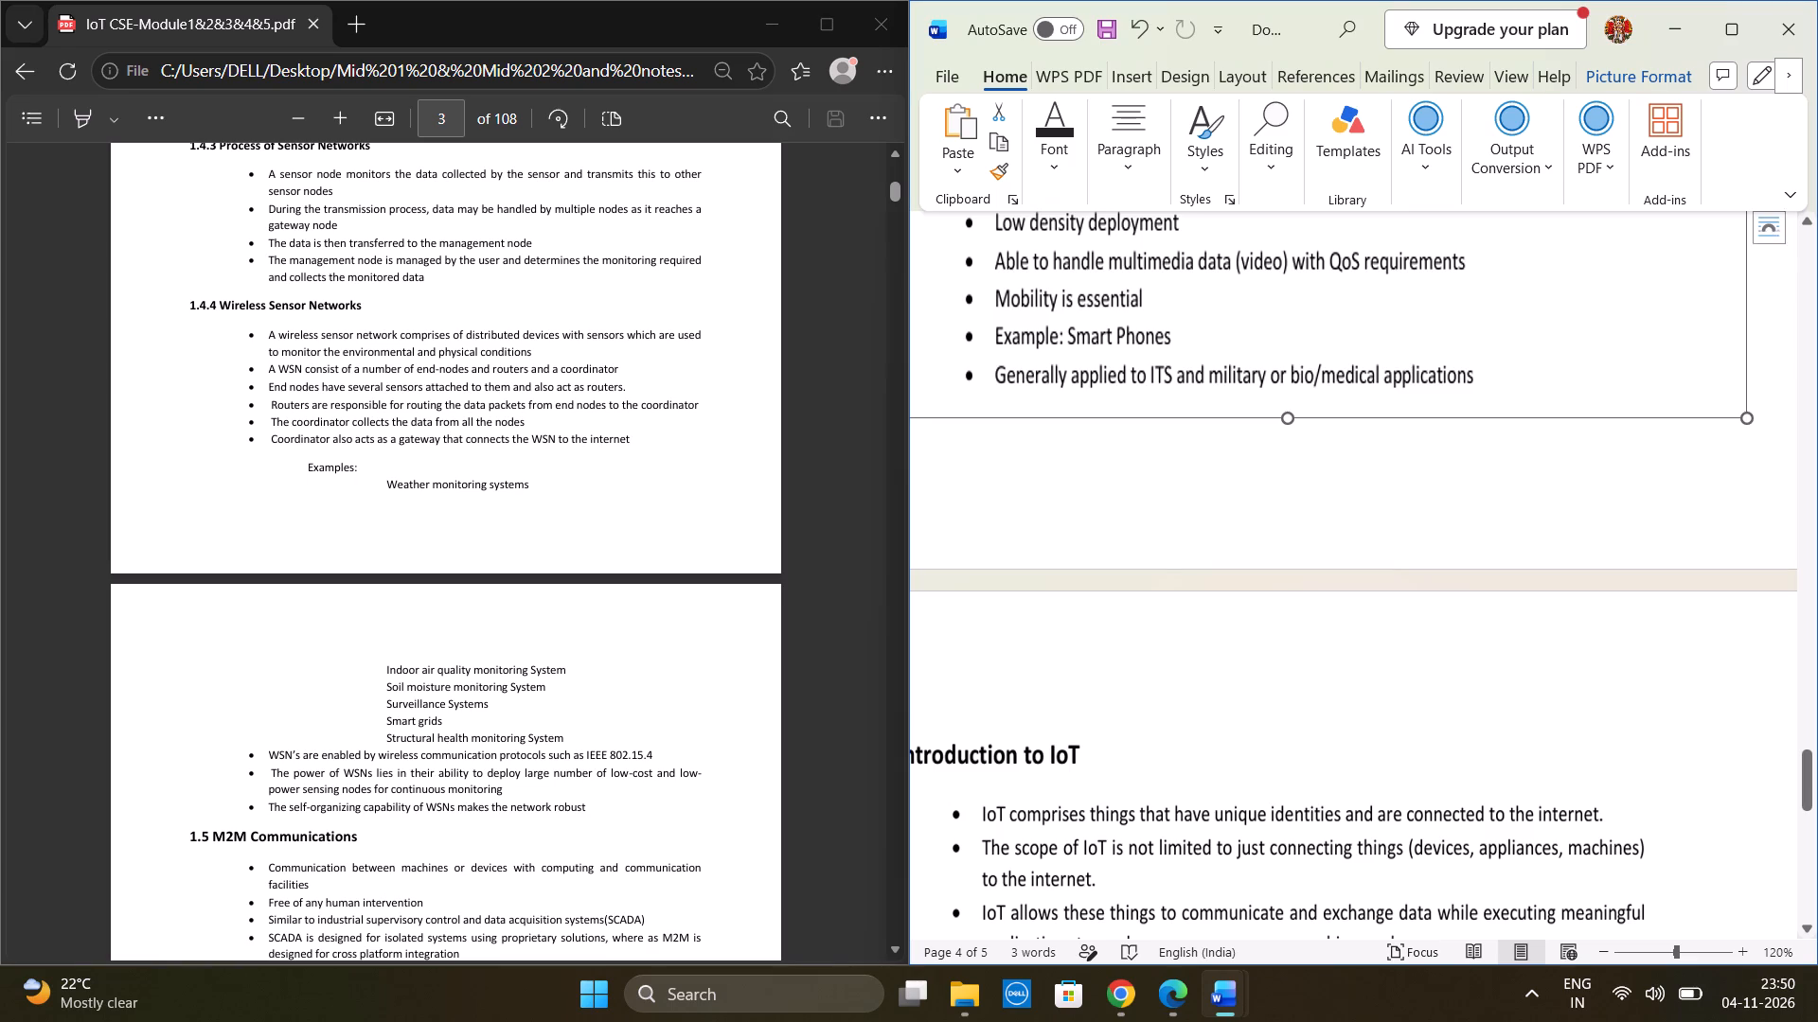
{"action": "left_click", "coordinate": [1760, 414]}
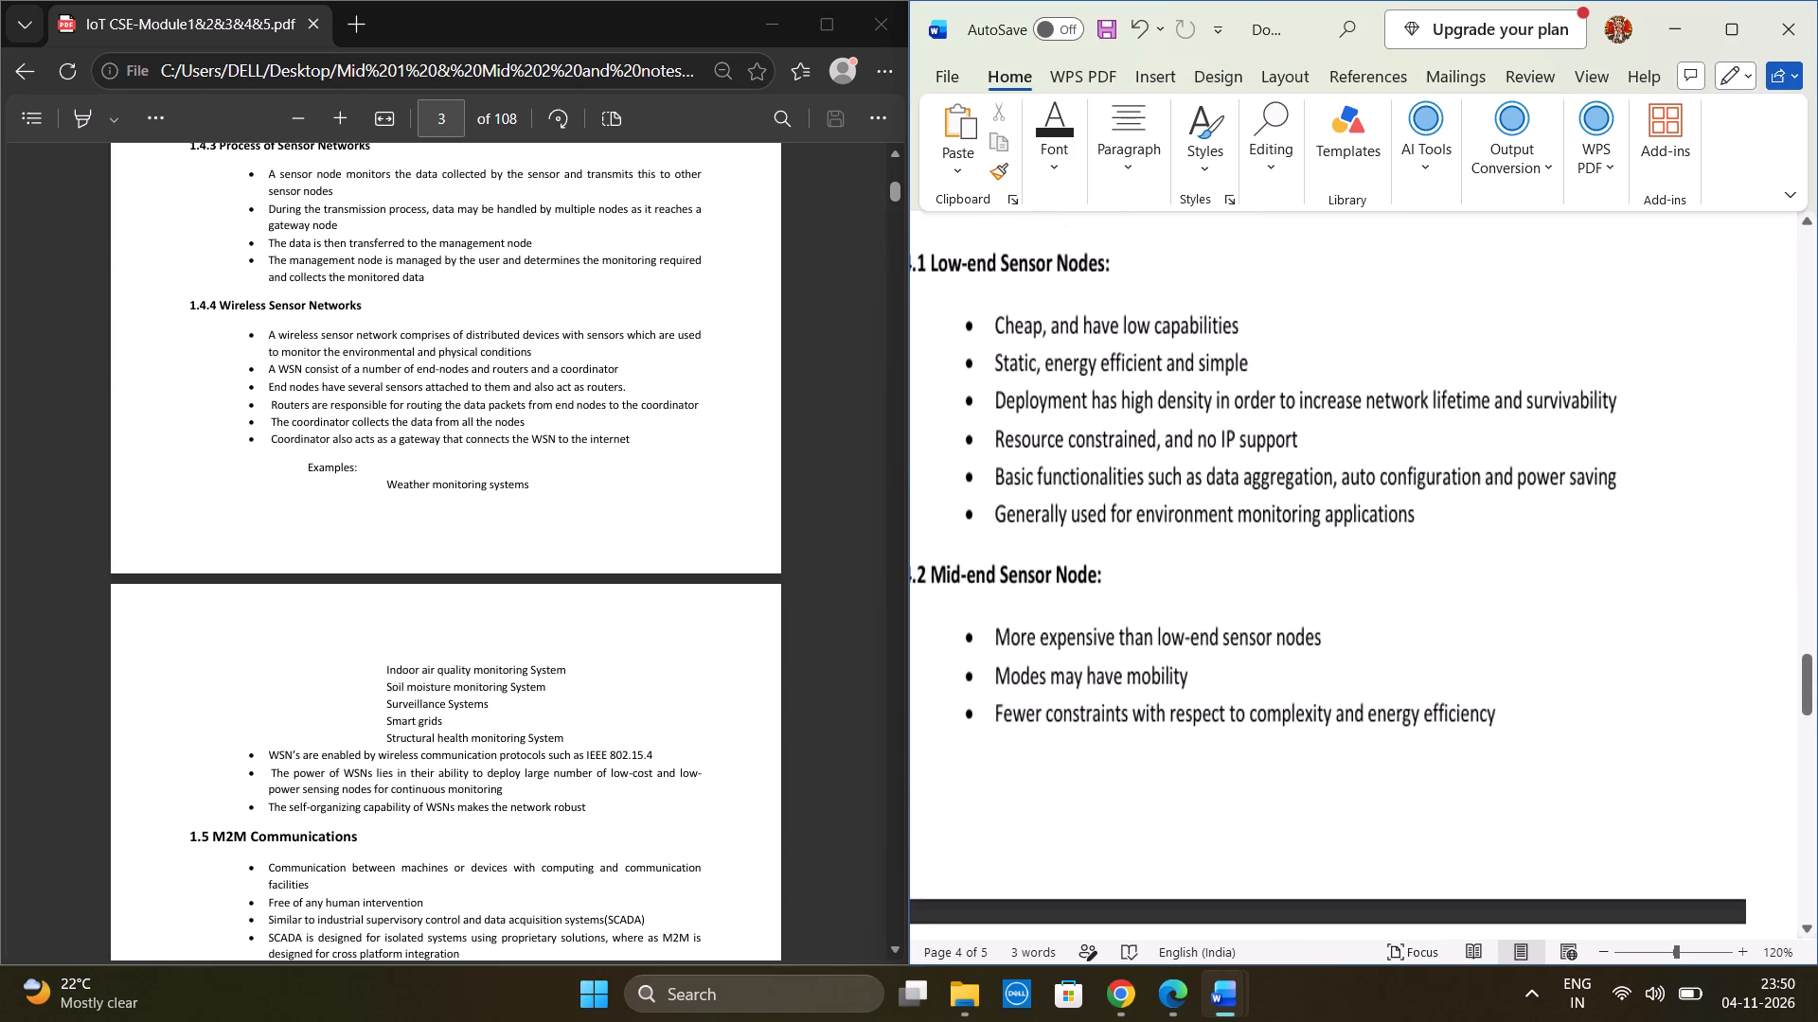
{"action": "scroll", "coordinate": [1760, 414], "scroll_direction": "down", "scroll_amount": 3}
{"action": "key", "text": "Return"}
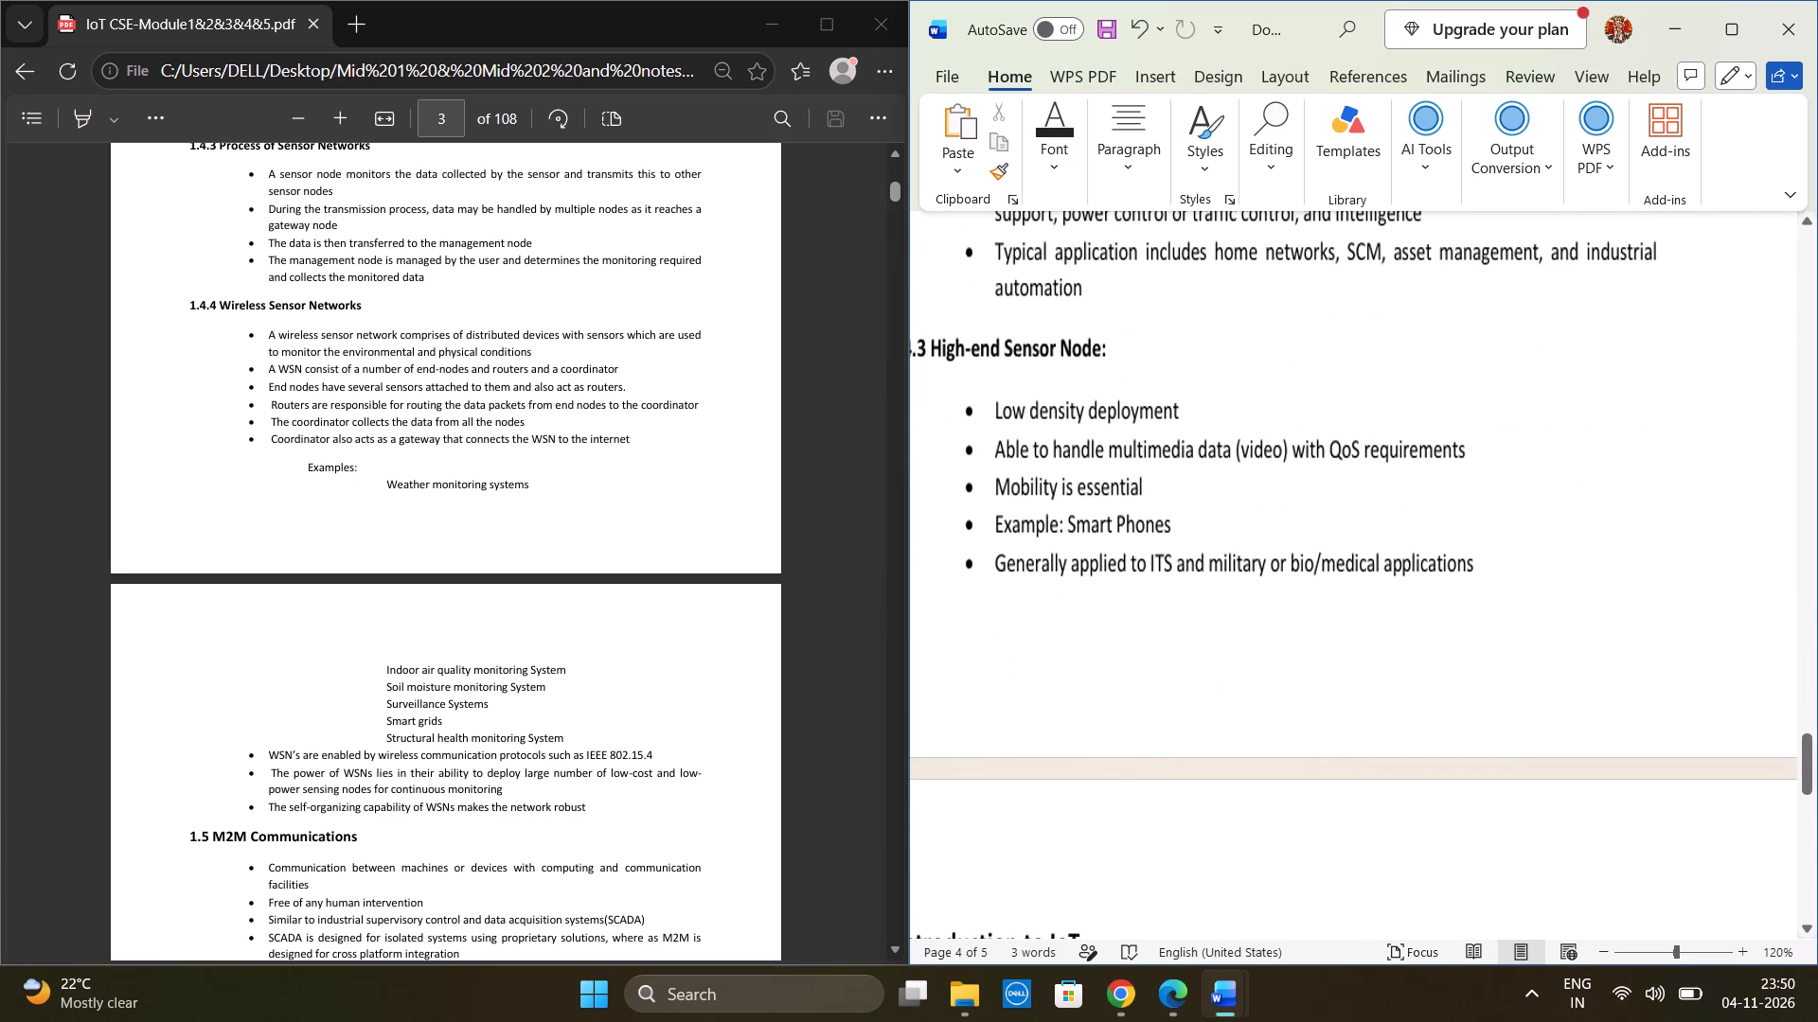
{"action": "scroll", "coordinate": [1501, 456], "scroll_direction": "up", "scroll_amount": 1}
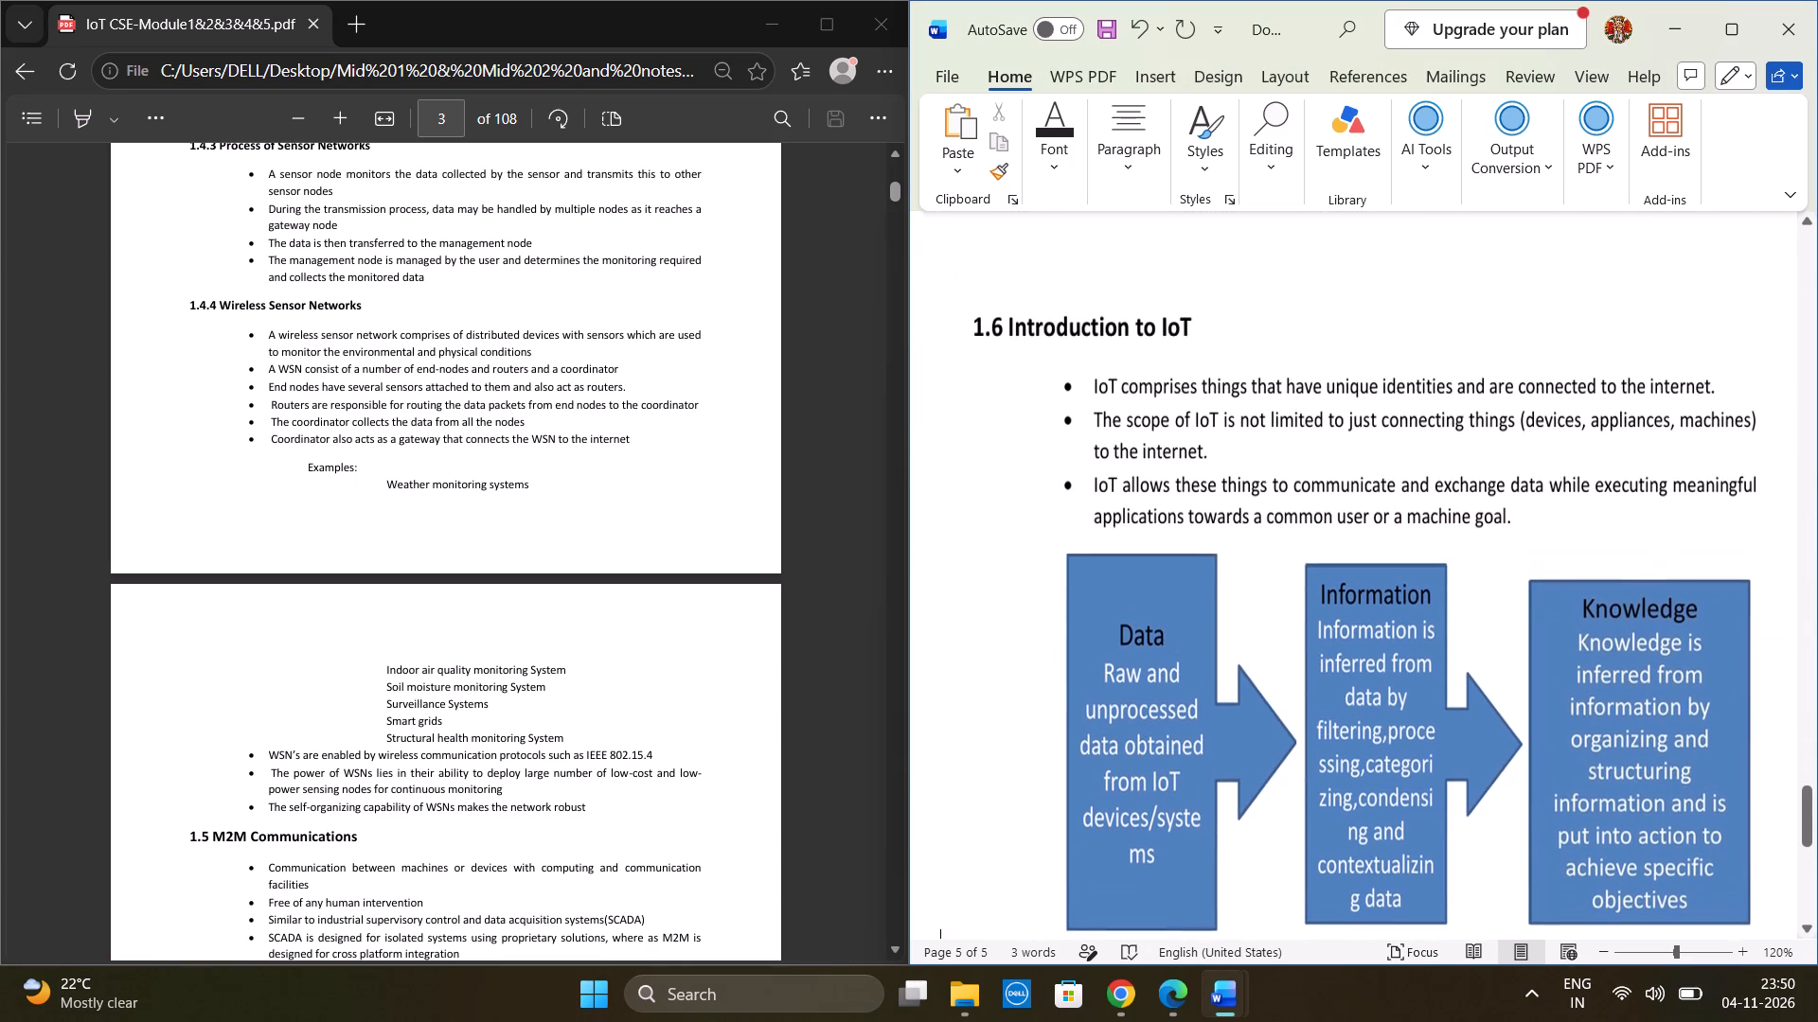
{"action": "scroll", "coordinate": [1501, 456], "scroll_direction": "up", "scroll_amount": 1}
{"action": "scroll", "coordinate": [1430, 500], "scroll_direction": "up", "scroll_amount": 1}
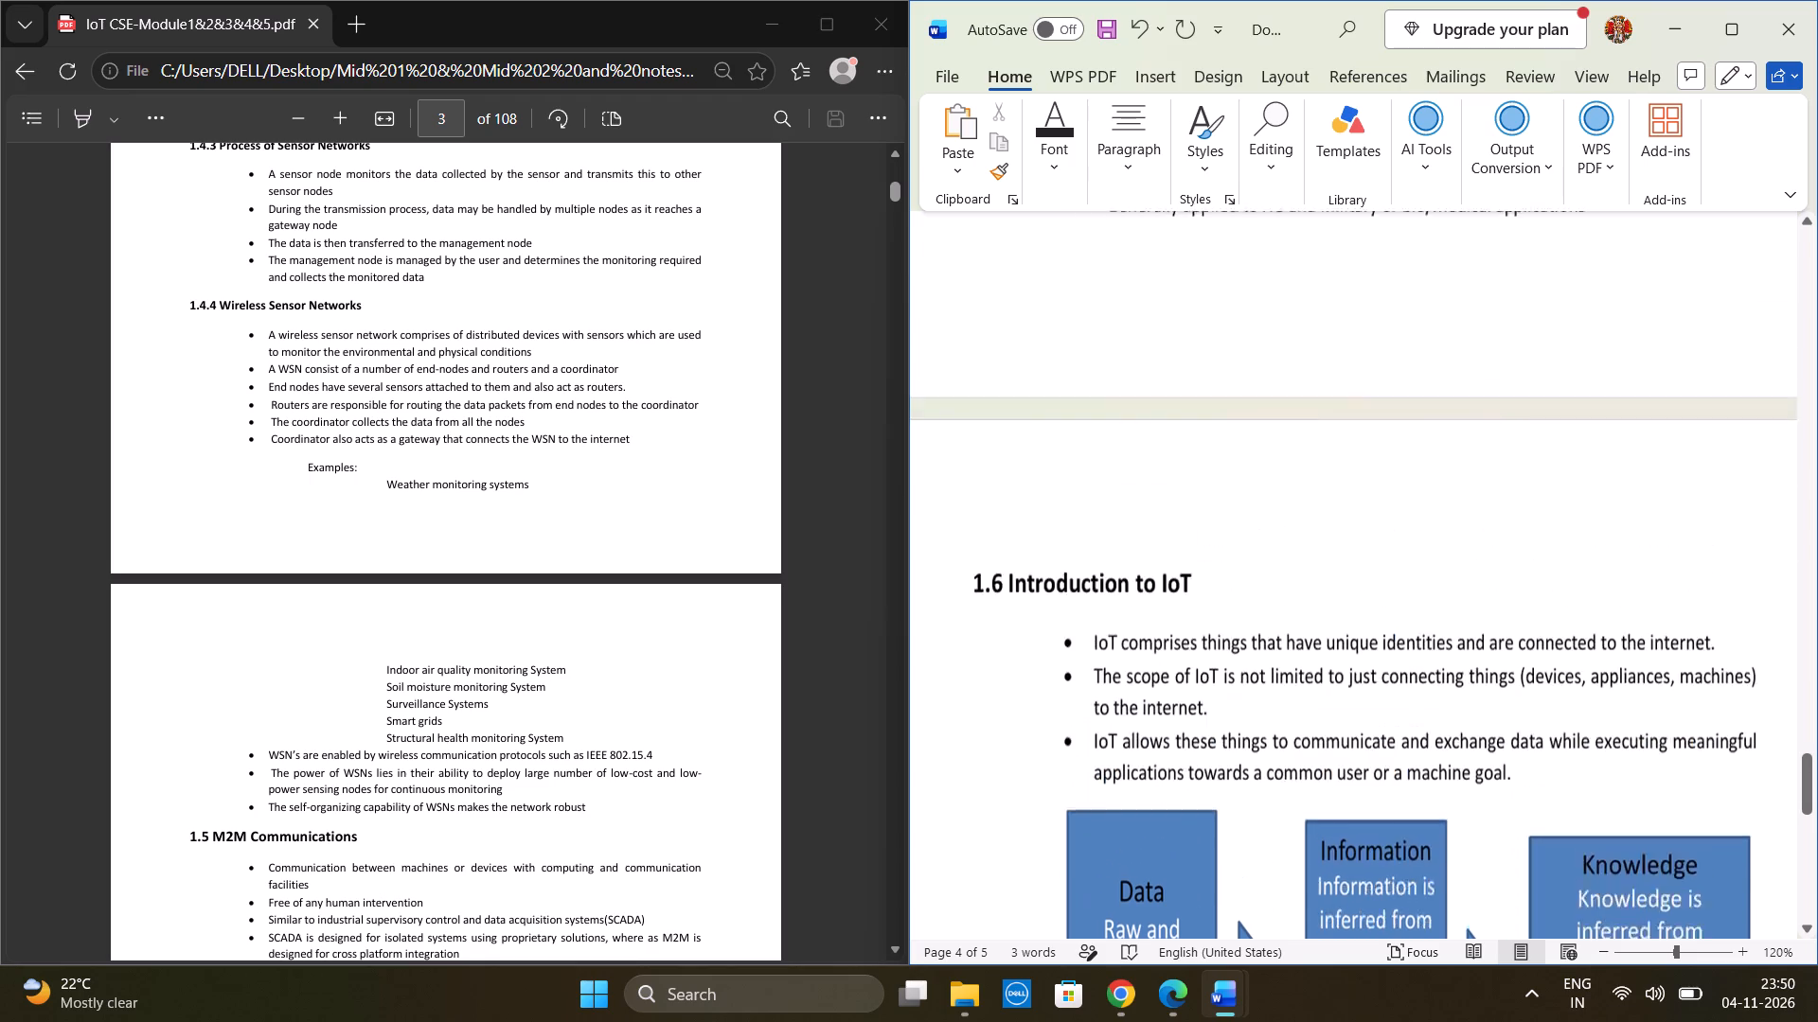
{"action": "scroll", "coordinate": [1430, 500], "scroll_direction": "up", "scroll_amount": 1}
{"action": "left_click", "coordinate": [1452, 432]}
{"action": "scroll", "coordinate": [1638, 492], "scroll_direction": "left", "scroll_amount": 2}
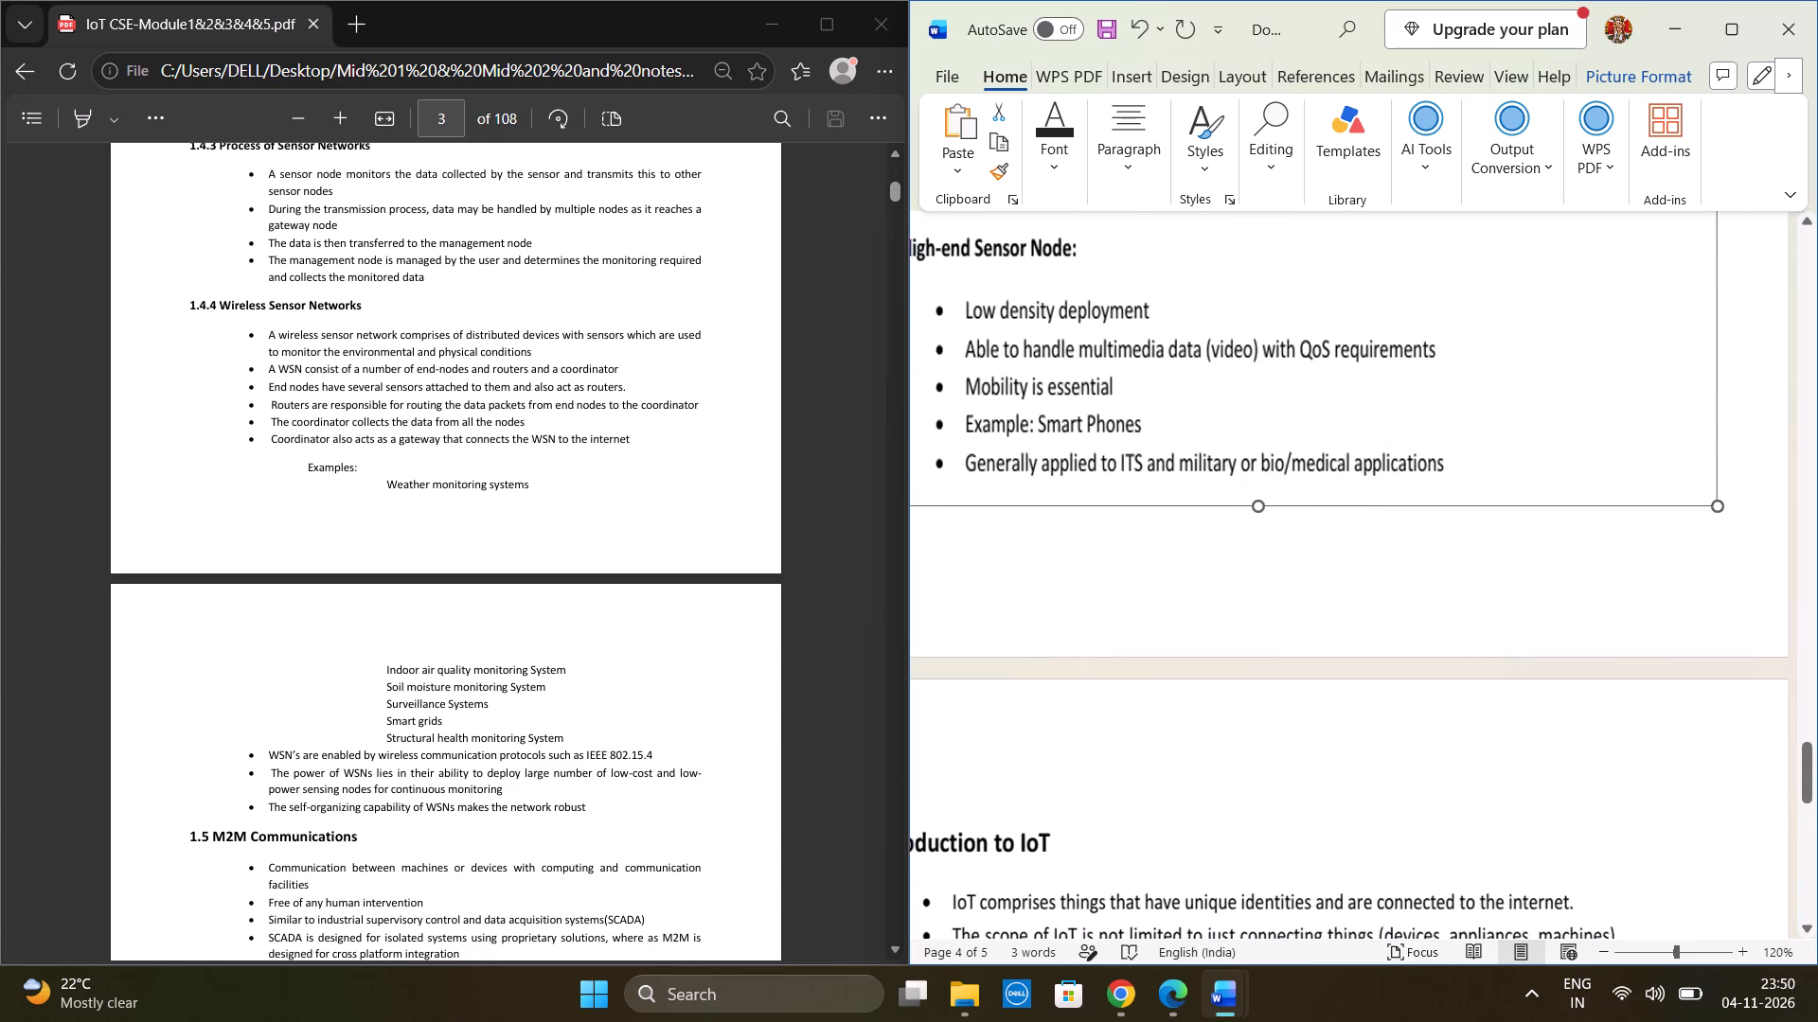
{"action": "left_click", "coordinate": [1723, 503]}
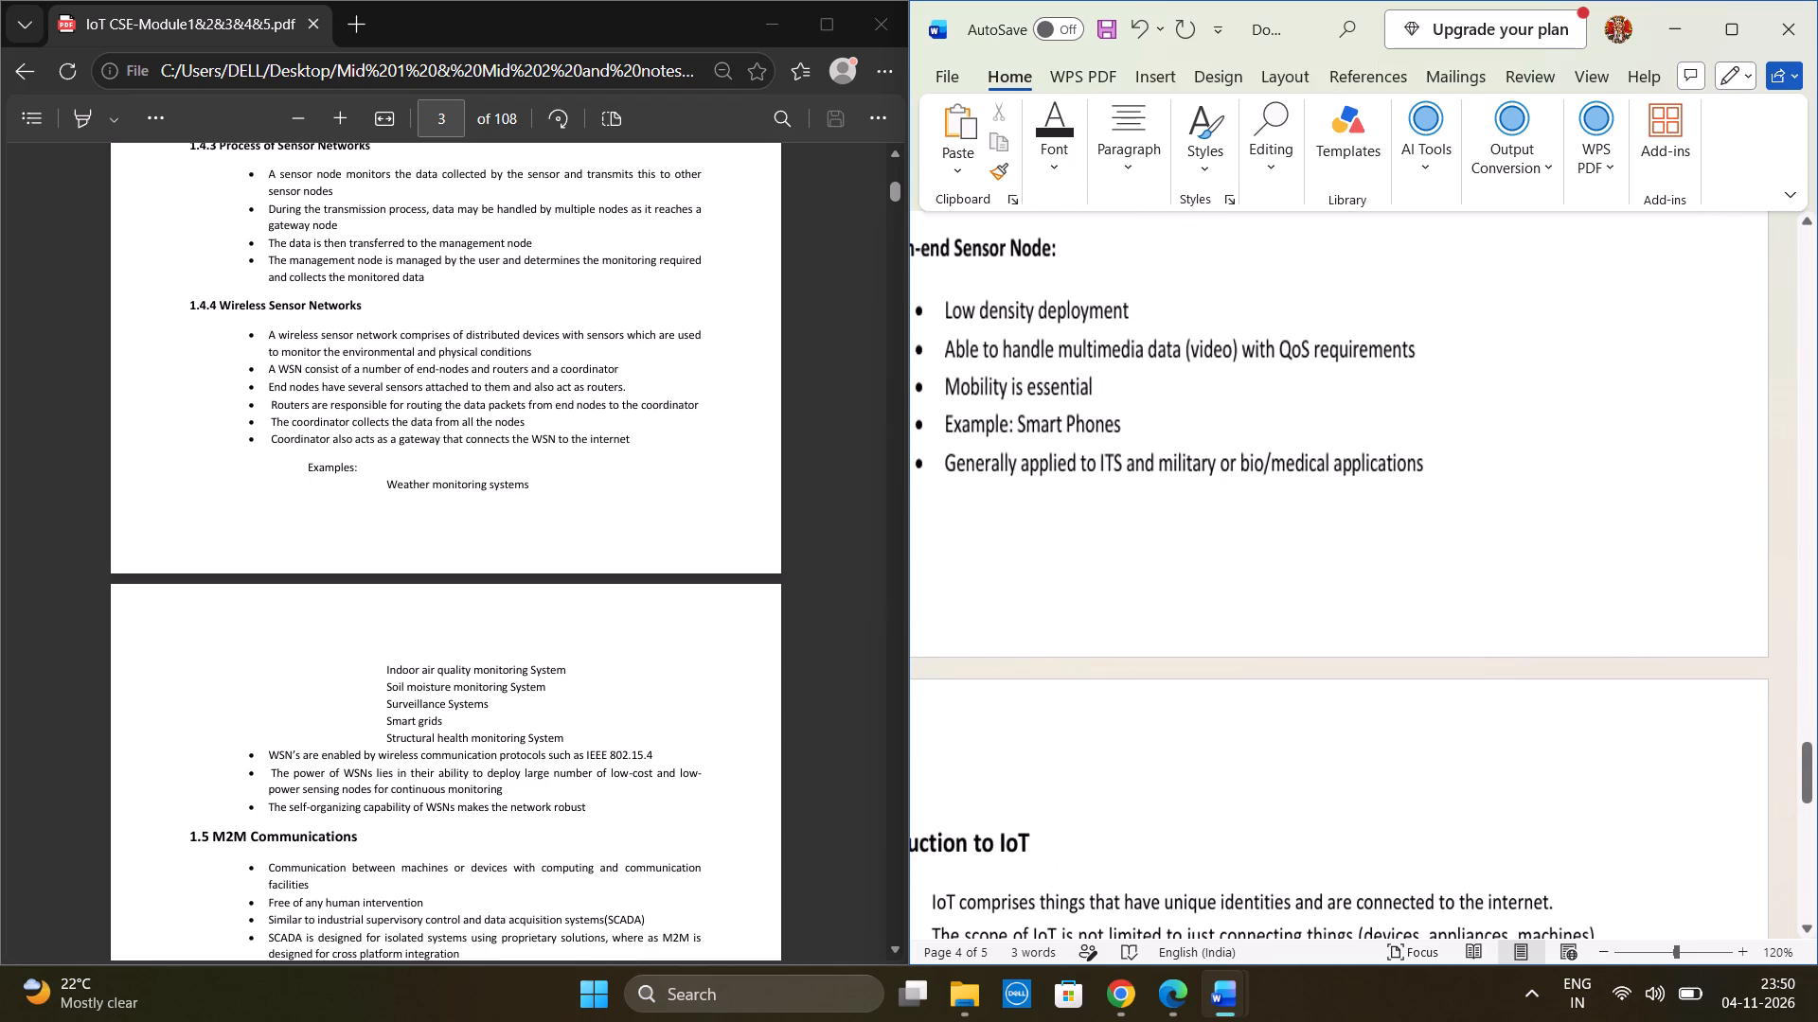
{"action": "key", "text": "ctrl+v"}
Snip the PDF page 4 text from Indoor air quality monitoring System to the self-organizing bullet and paste it after the 1.4.4 picture.
{"action": "scroll", "coordinate": [1723, 503], "scroll_direction": "down", "scroll_amount": 1}
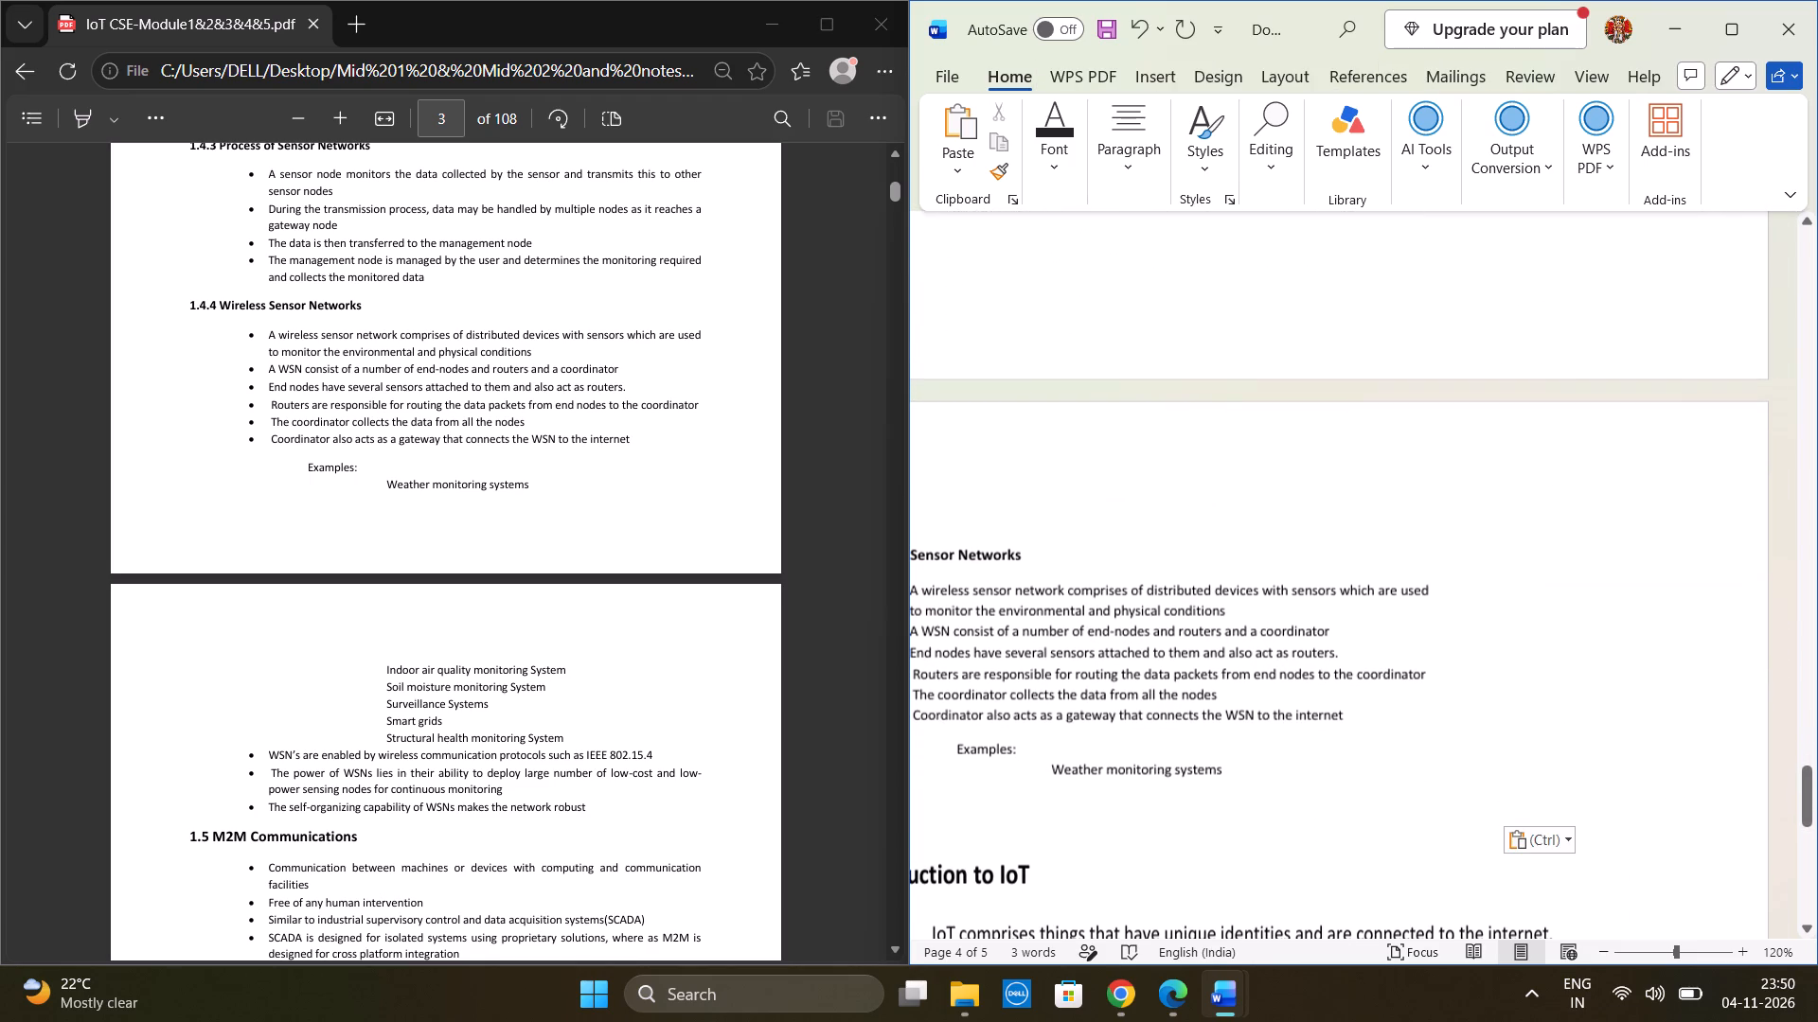
{"action": "scroll", "coordinate": [698, 609], "scroll_direction": "down", "scroll_amount": 1}
{"action": "key", "text": "shift+super+s"}
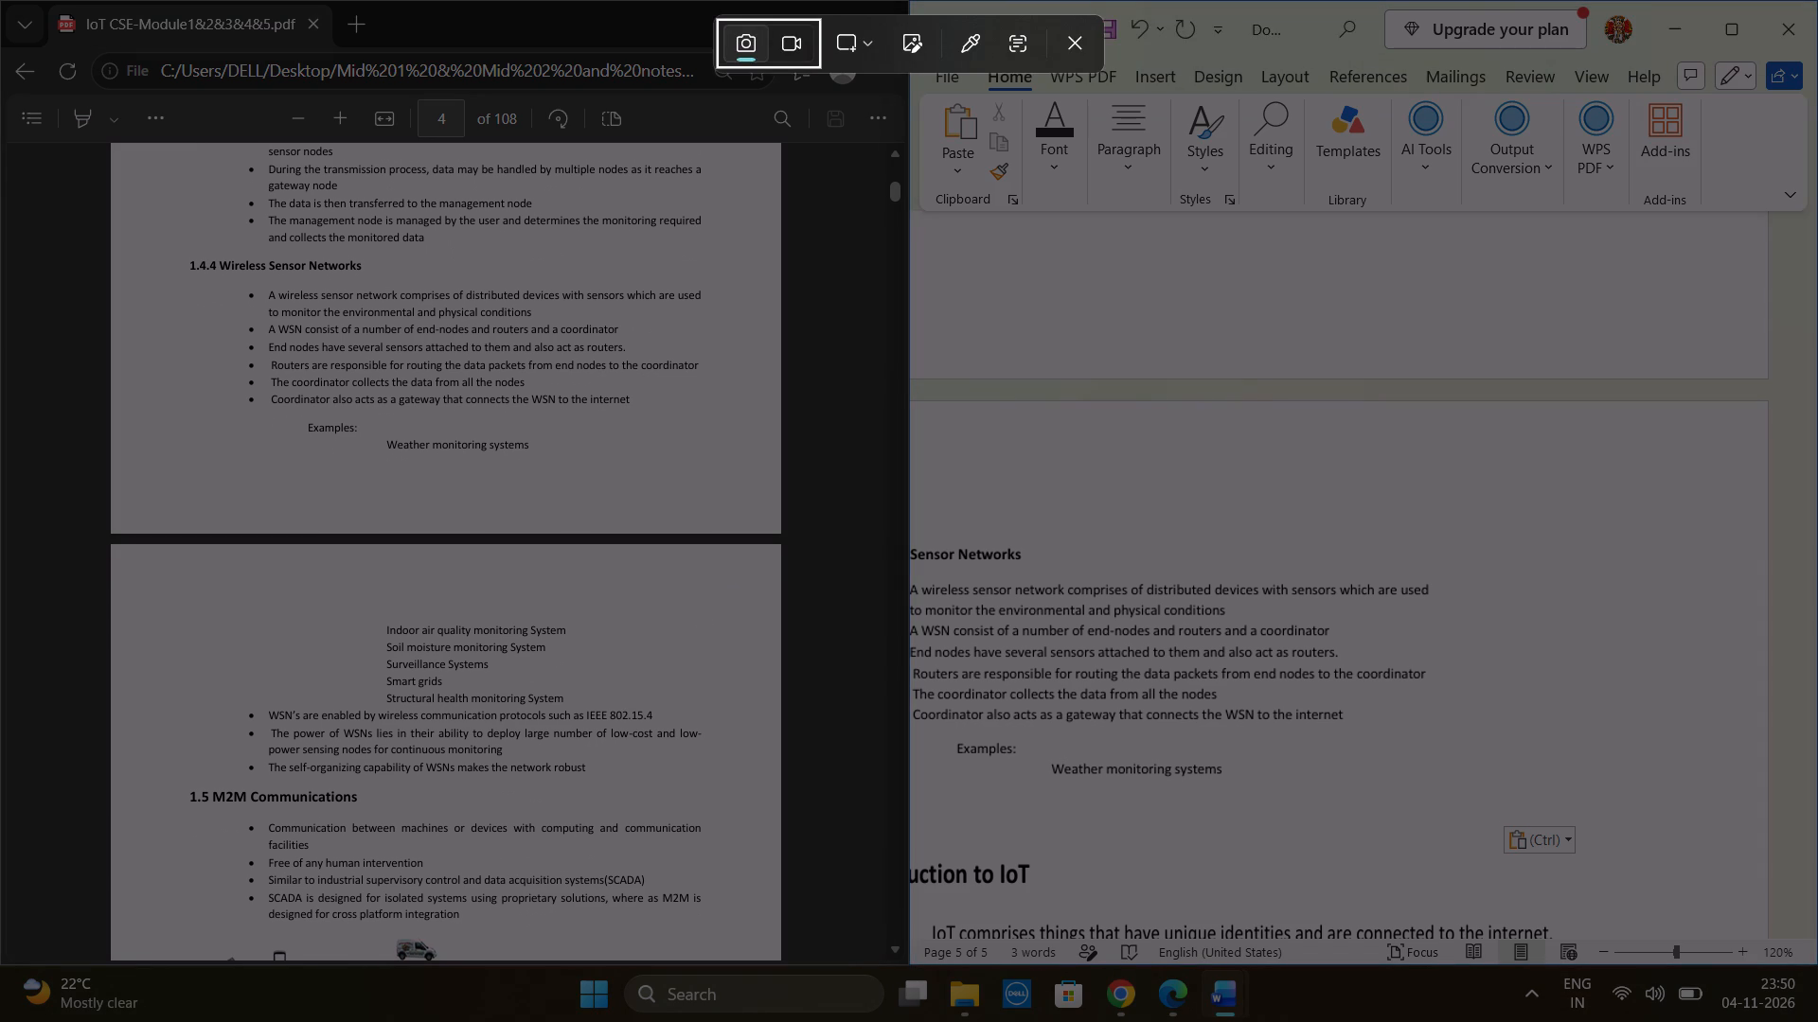
{"action": "left_click", "coordinate": [205, 577]}
{"action": "left_click_drag", "start_coordinate": [205, 577], "coordinate": [689, 790]}
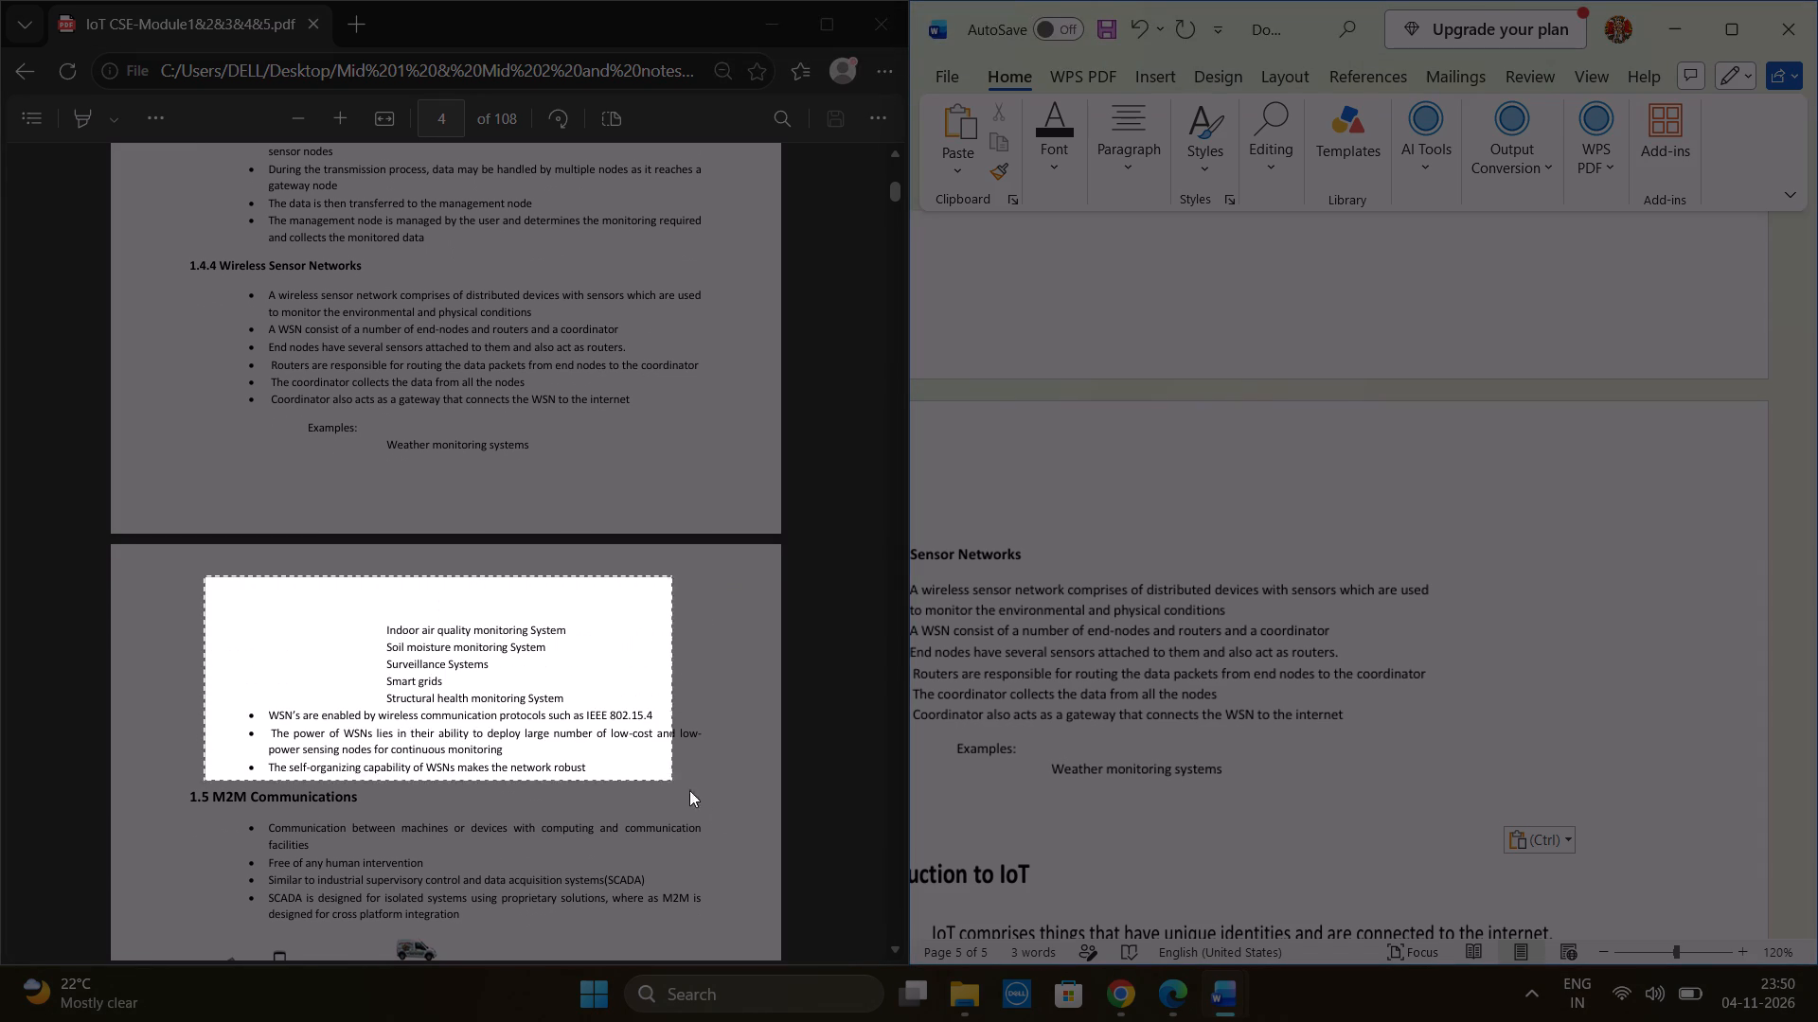
{"action": "left_click_drag", "start_coordinate": [689, 790], "coordinate": [734, 783]}
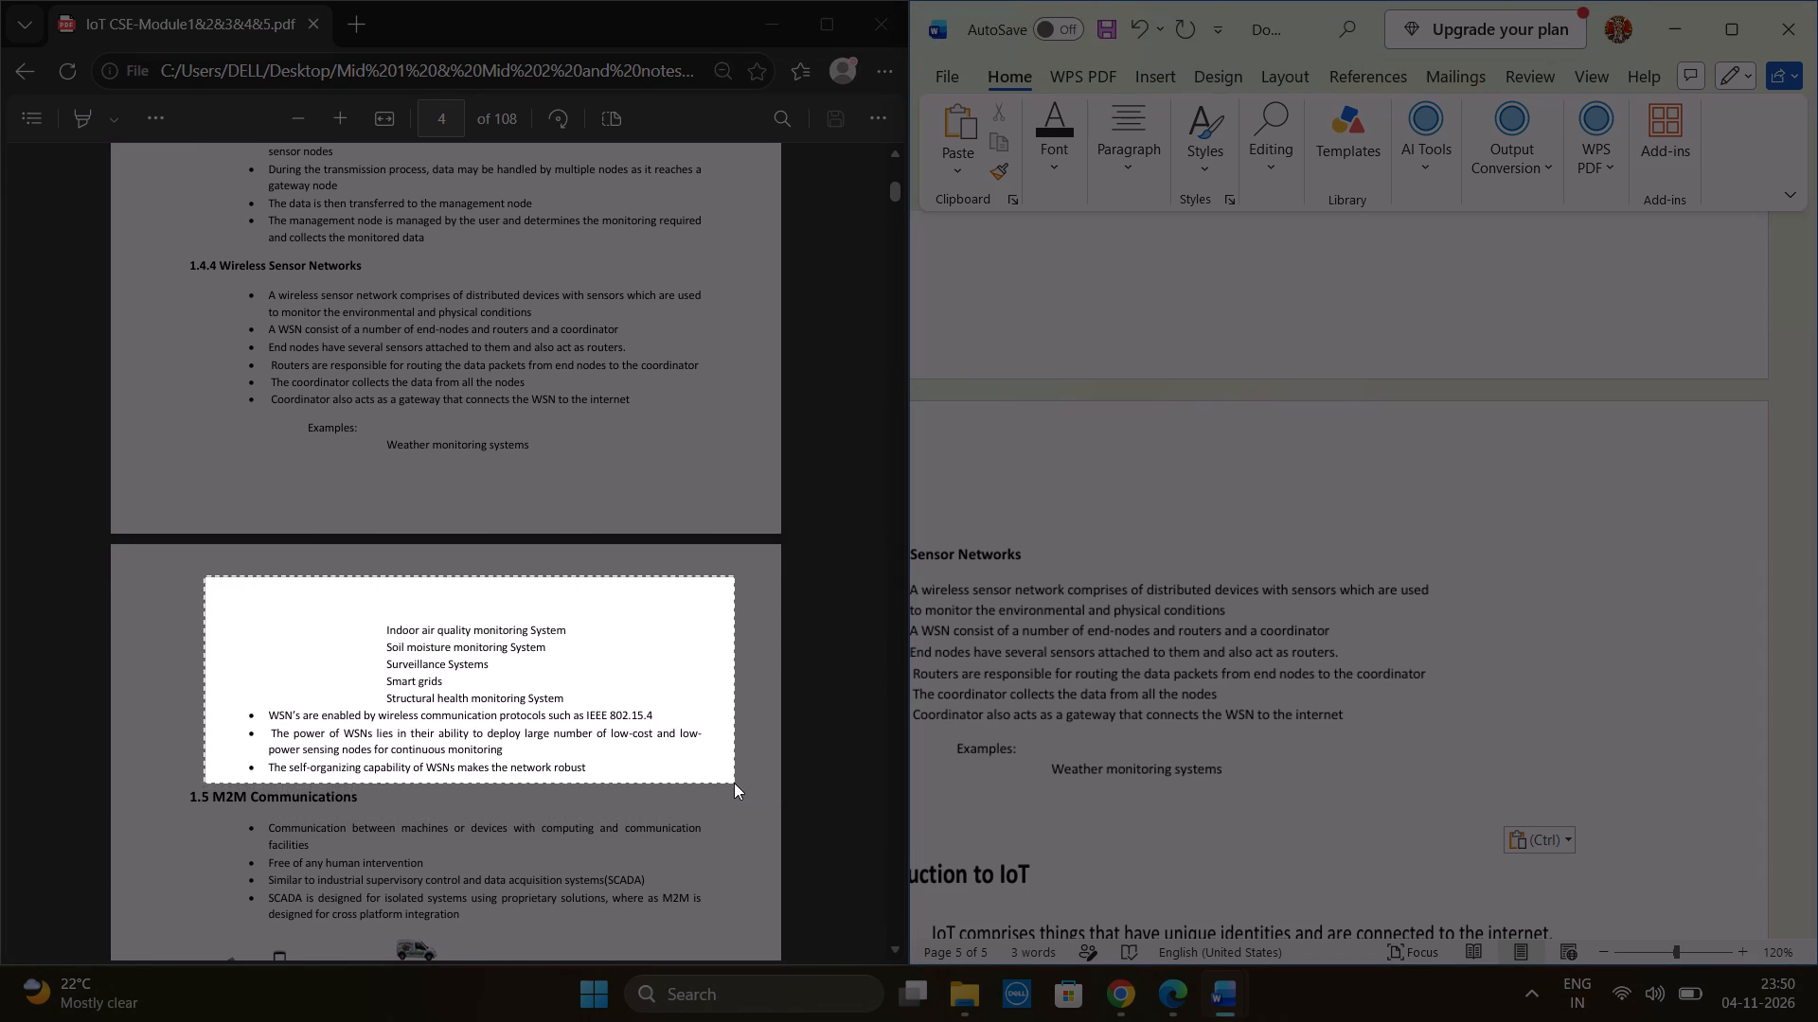
{"action": "left_click_drag", "start_coordinate": [734, 783], "coordinate": [727, 785]}
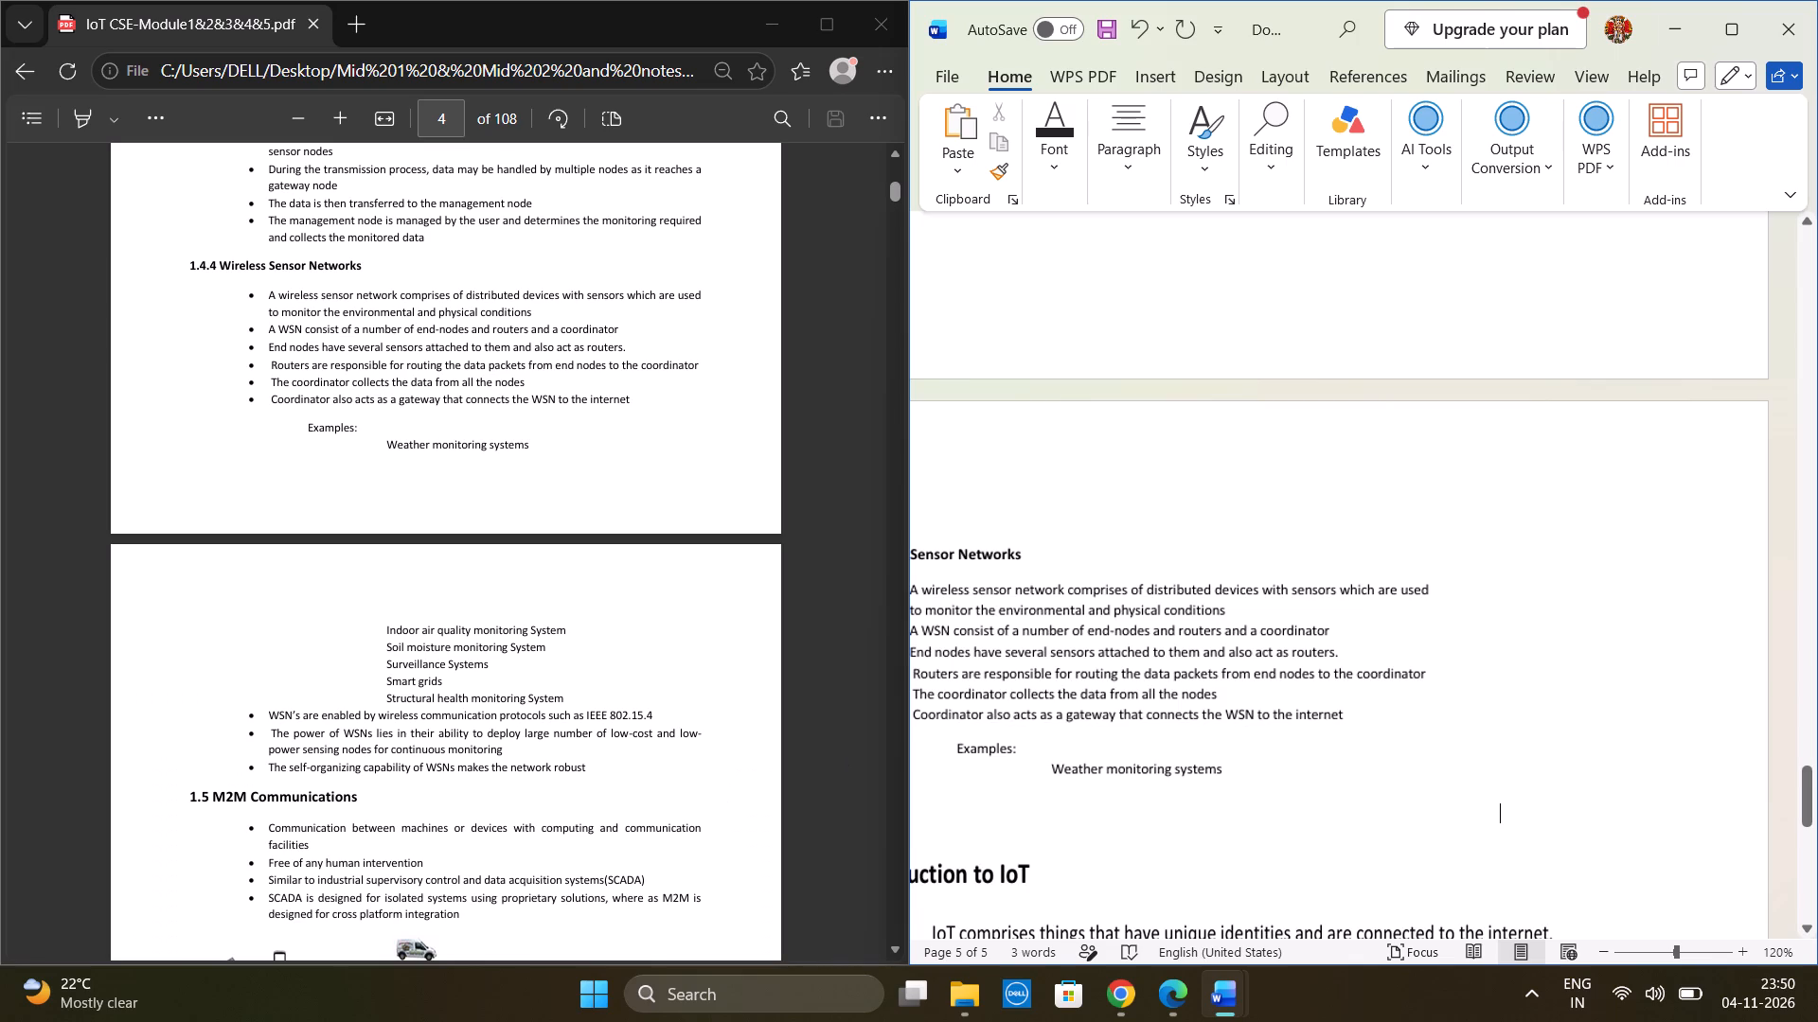
{"action": "key", "text": "ctrl+v"}
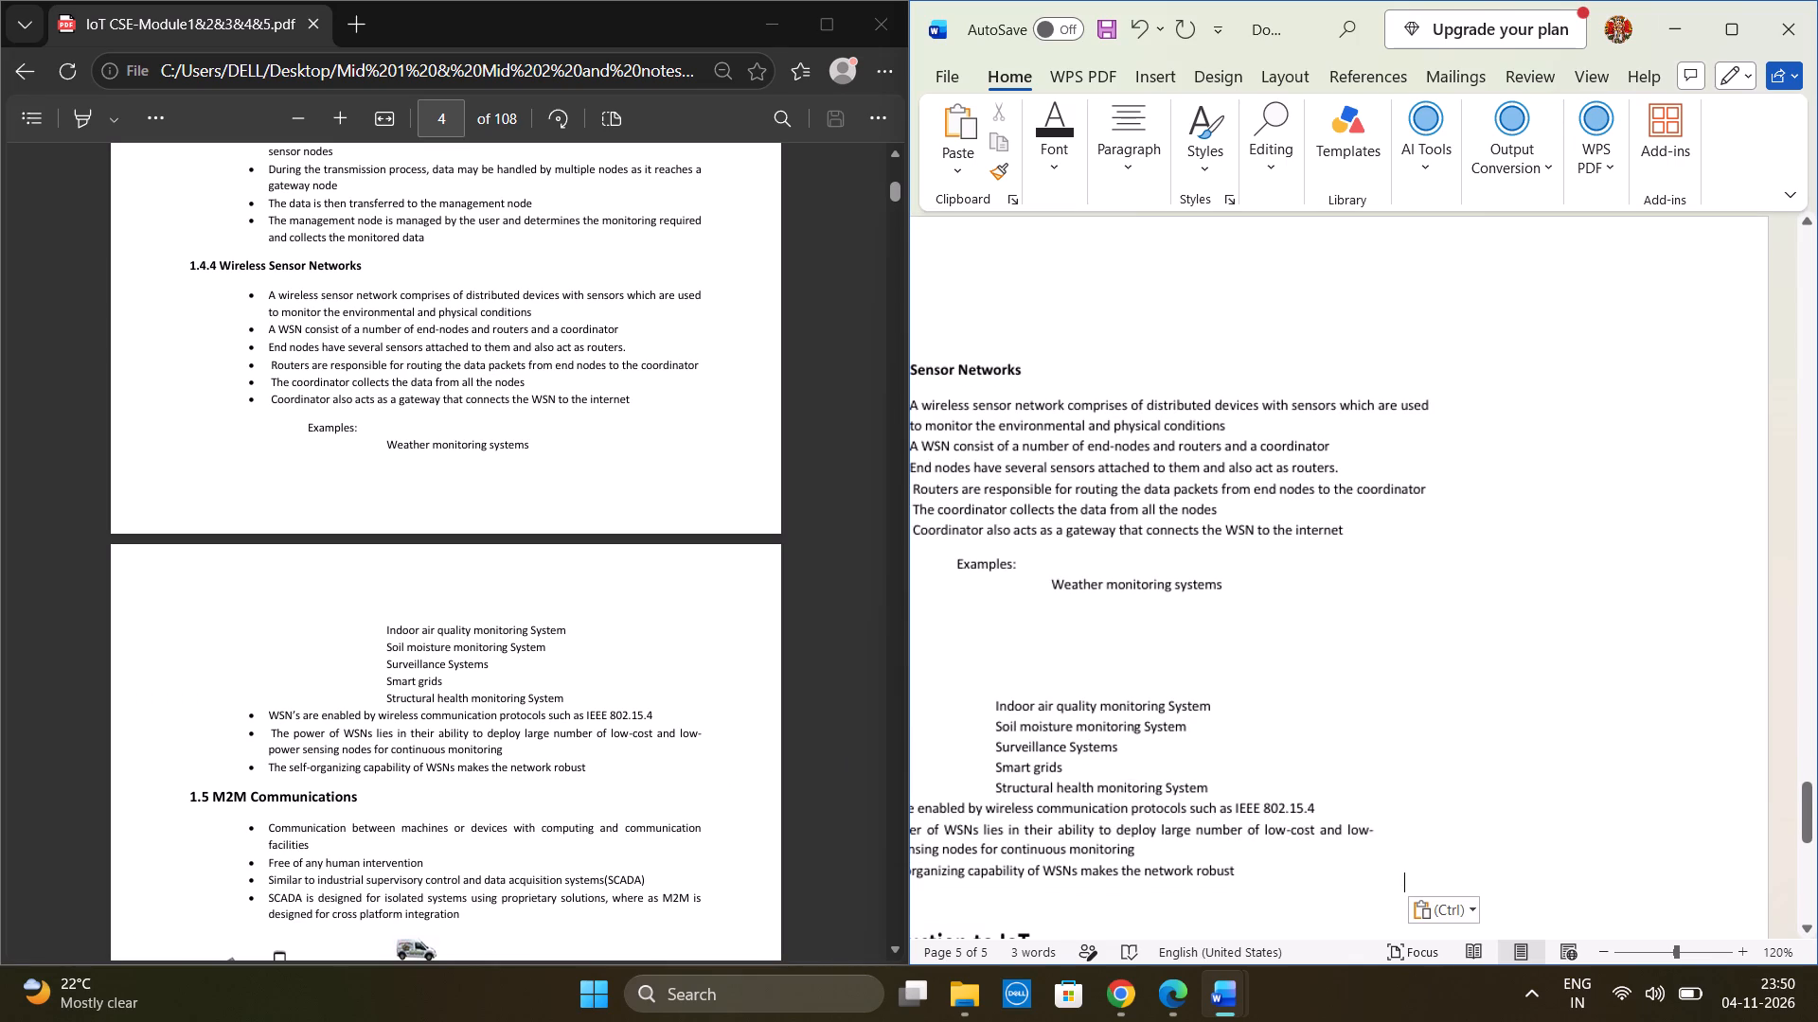
Enlarge the pasted 1.4.4 Wireless Sensor Networks picture to about the page's text width and stretch it taller.
{"action": "left_click", "coordinate": [1175, 628]}
{"action": "left_click_drag", "start_coordinate": [1499, 641], "coordinate": [1574, 725]}
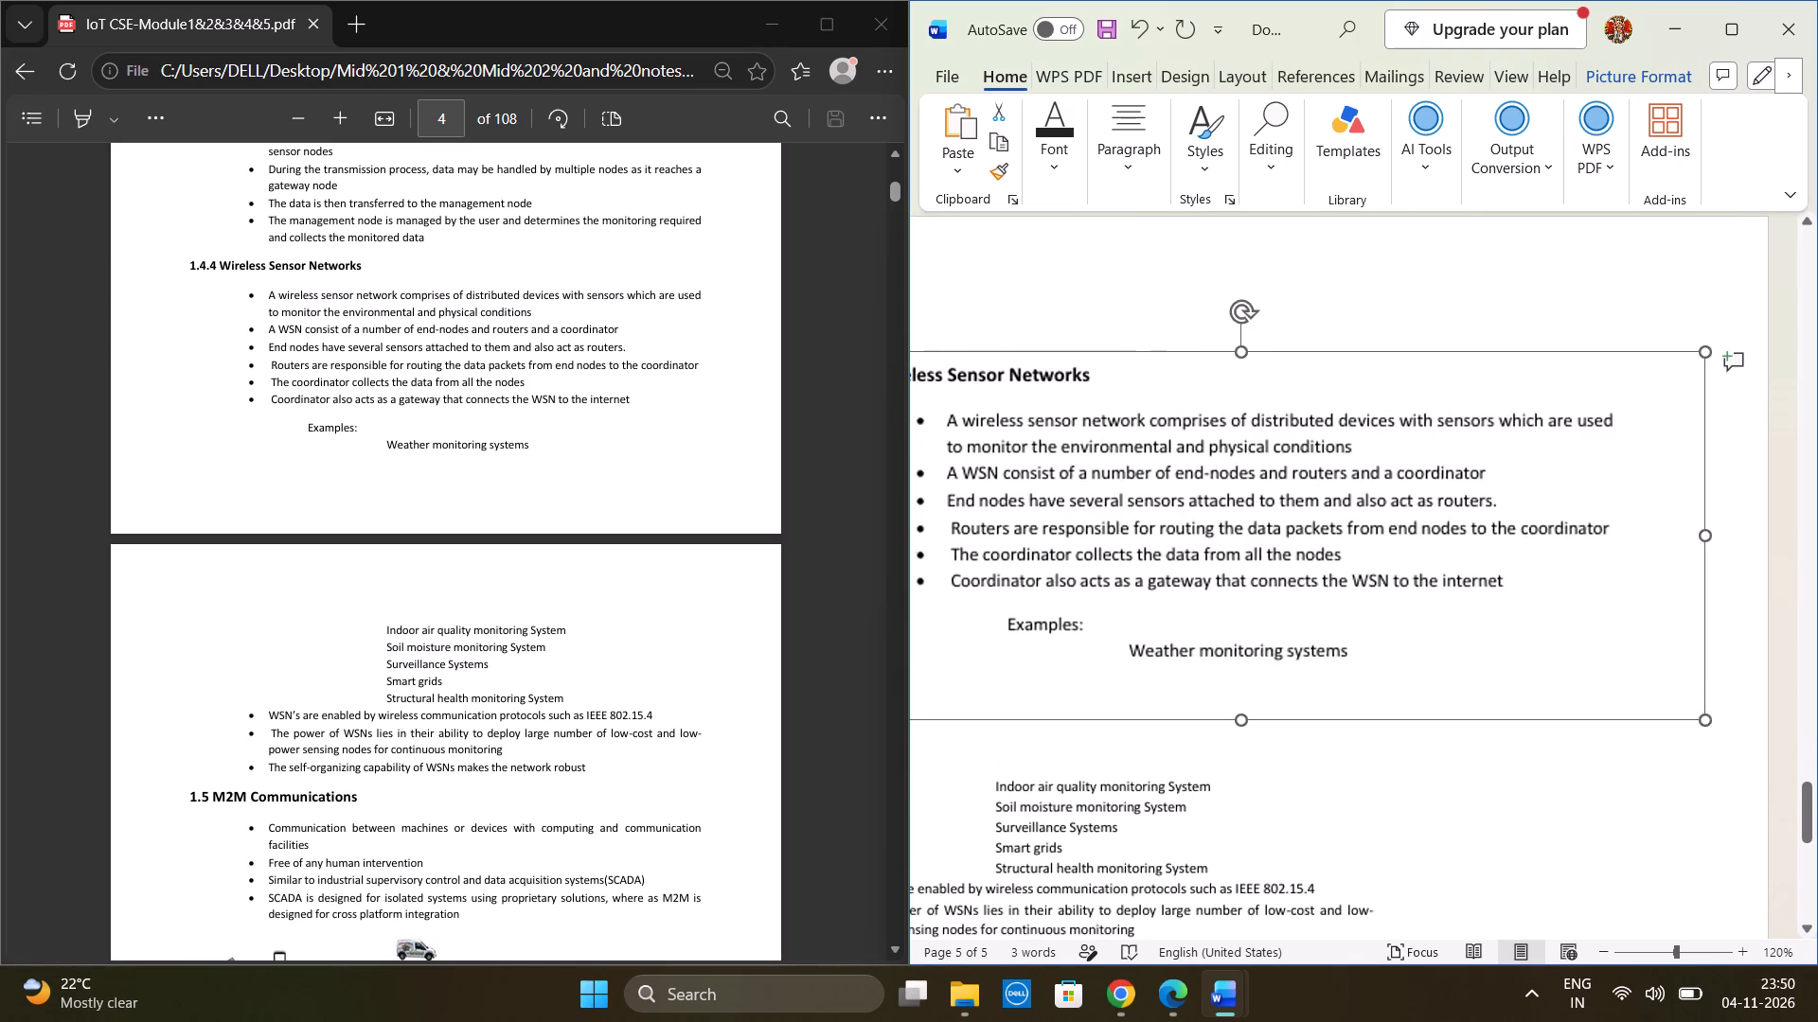
{"action": "left_click_drag", "start_coordinate": [1574, 725], "coordinate": [1562, 740]}
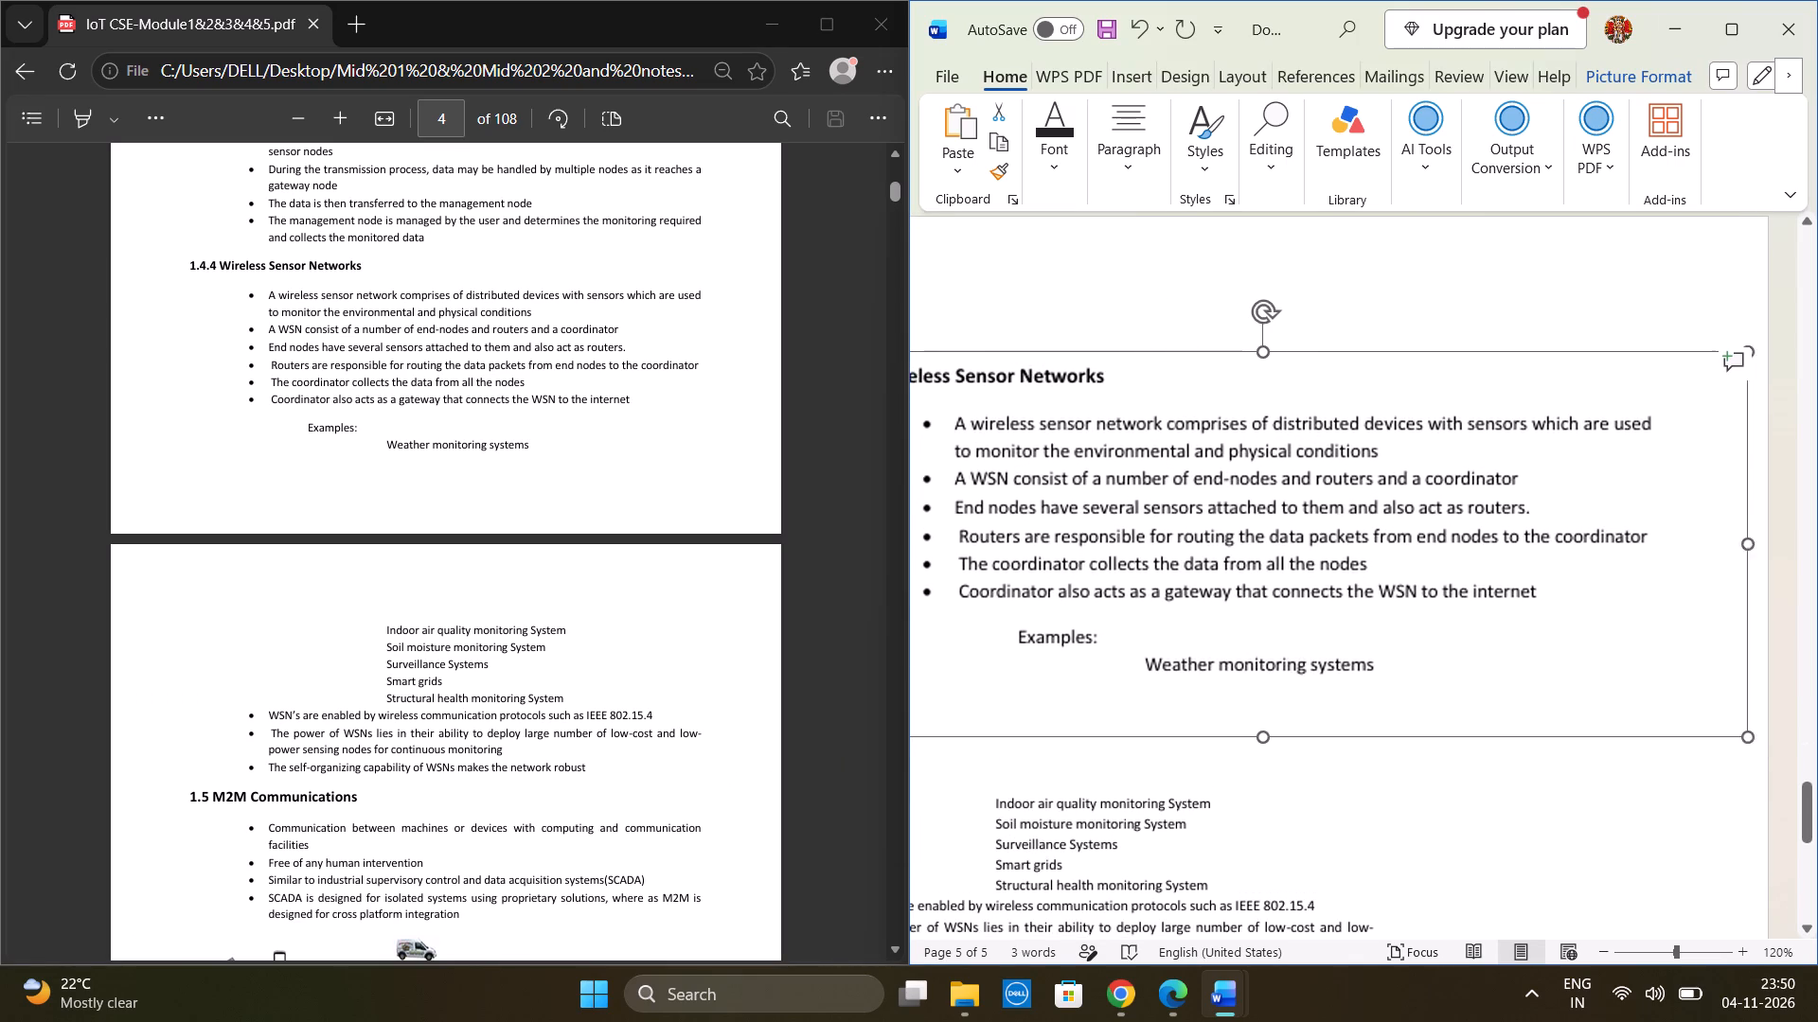
{"action": "left_click_drag", "start_coordinate": [1562, 740], "coordinate": [1564, 750]}
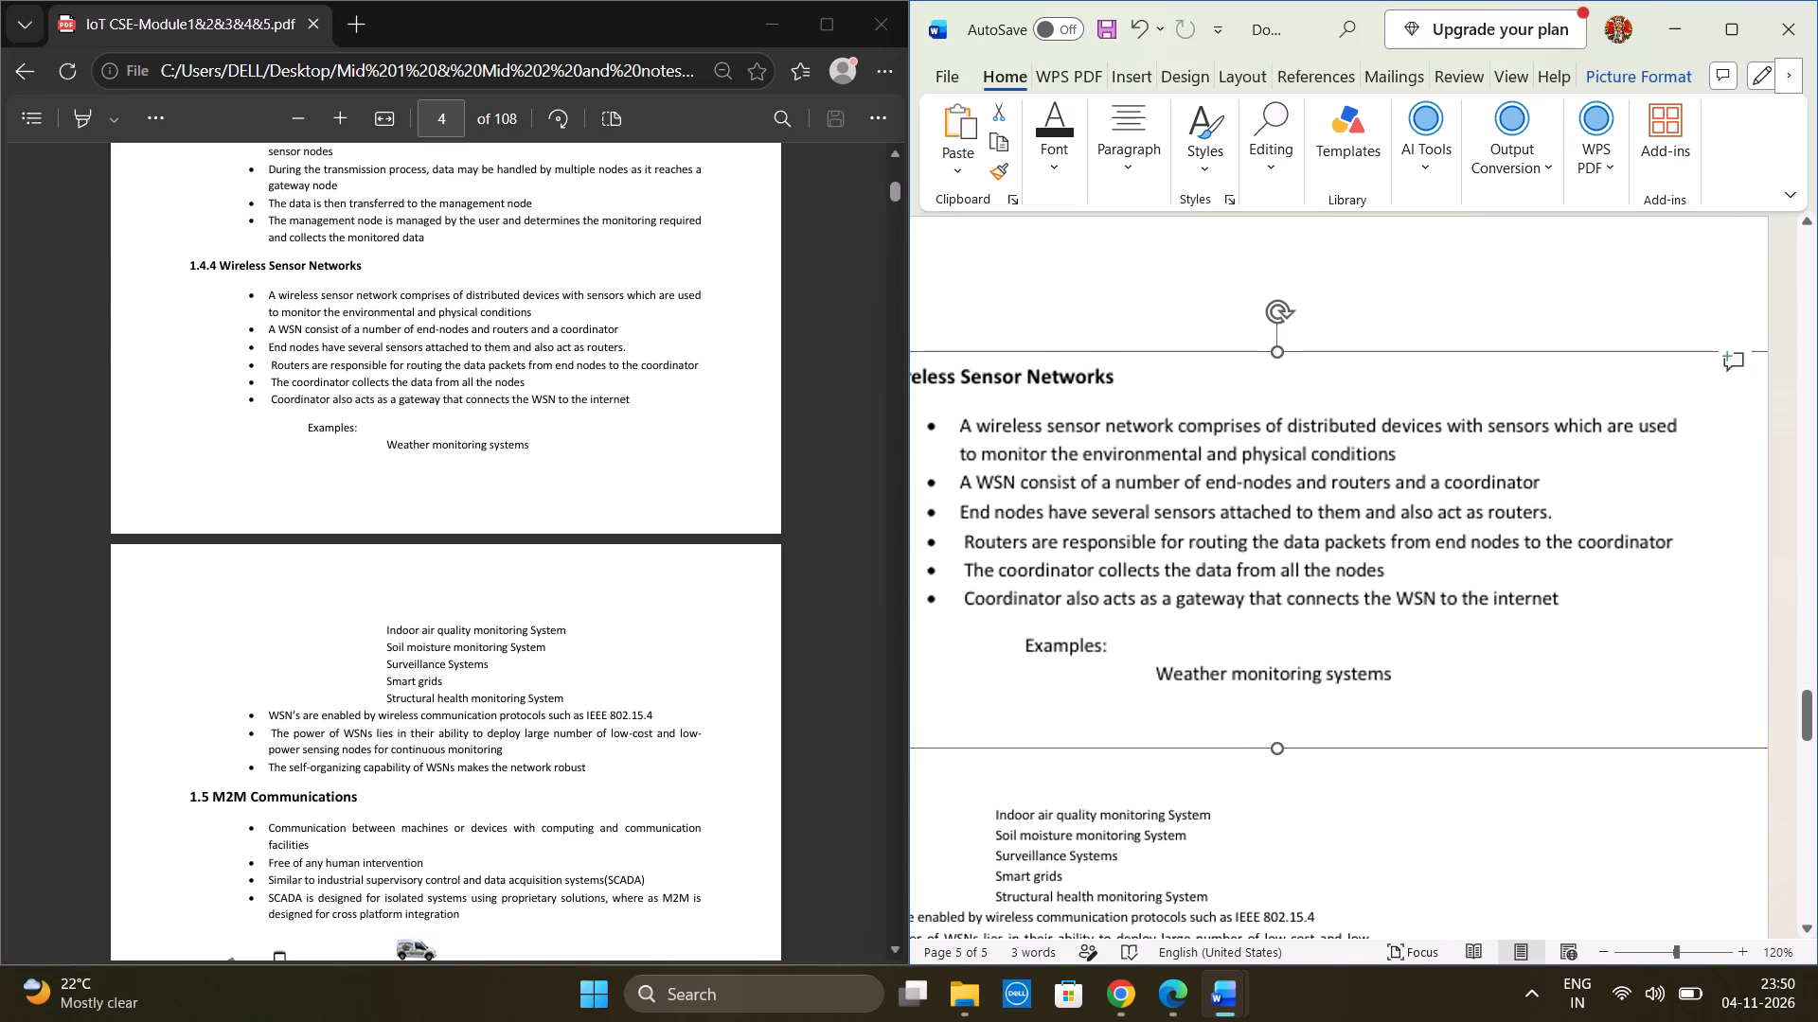
{"action": "left_click_drag", "start_coordinate": [1278, 353], "coordinate": [1260, 286]}
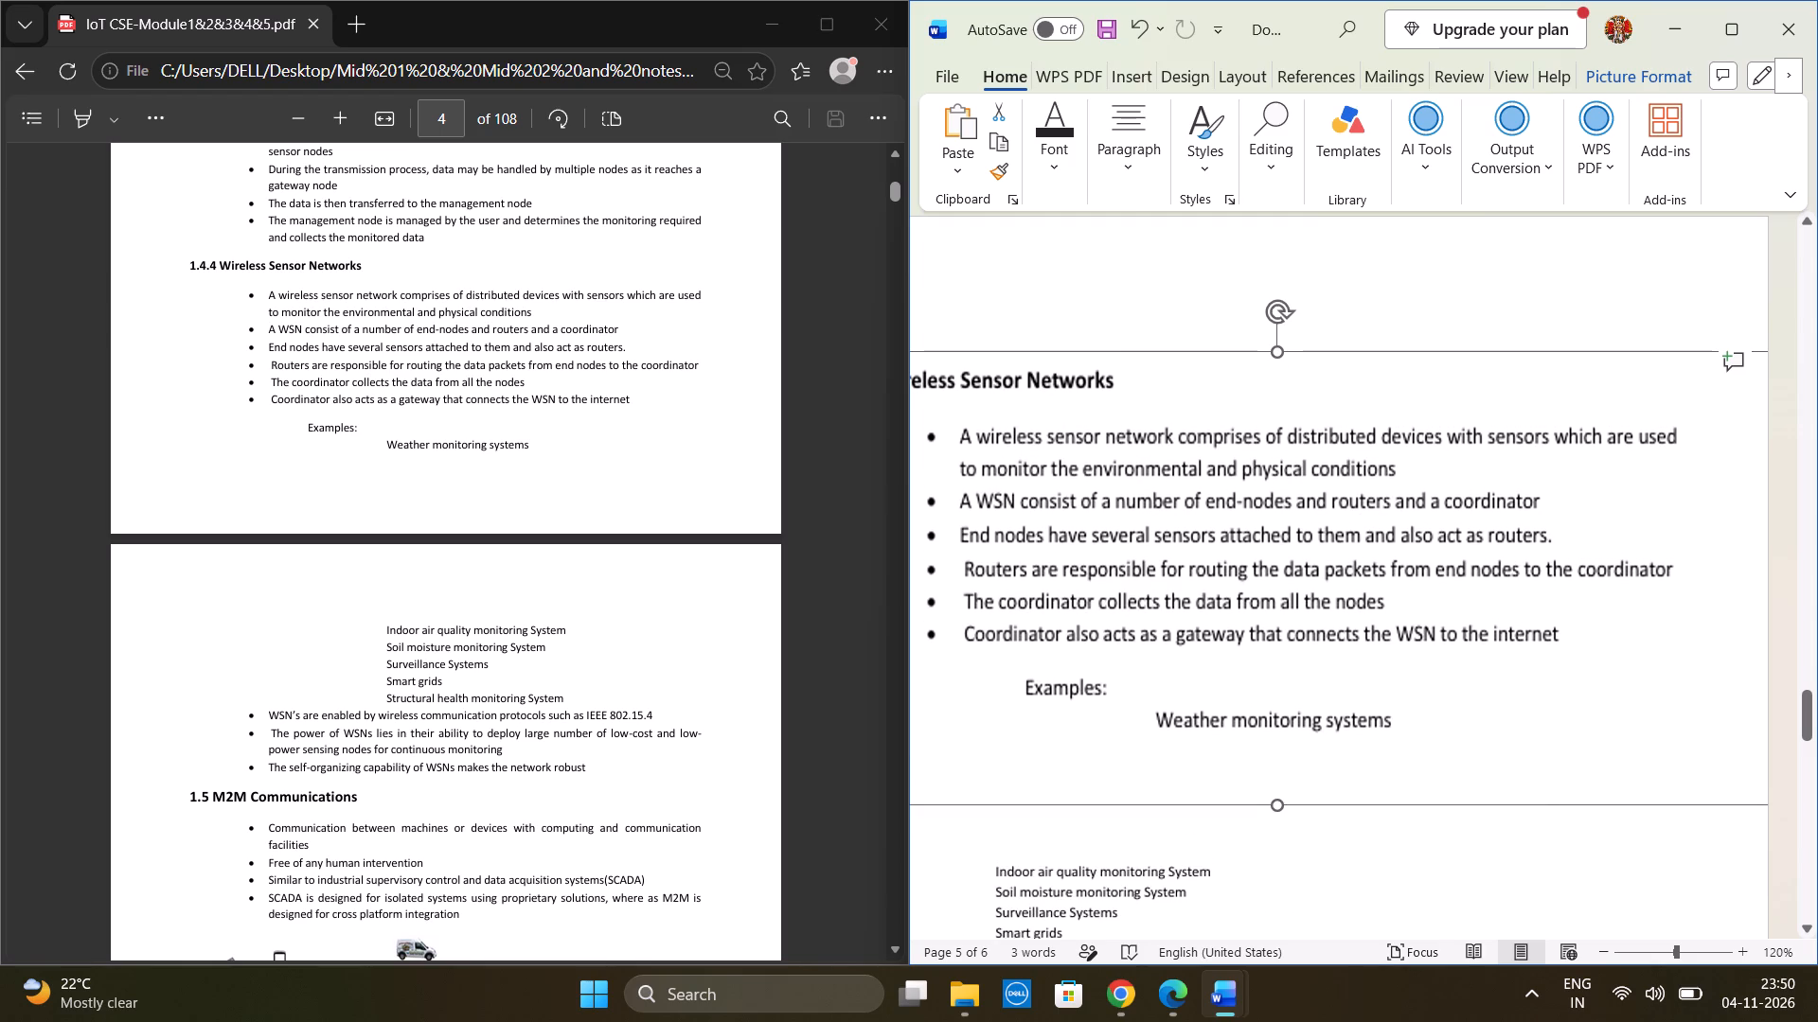
{"action": "left_click_drag", "start_coordinate": [1260, 286], "coordinate": [1257, 272]}
Enlarge the picture starting with Indoor air quality monitoring System to match the one above, stretch it taller, and undo the last resize.
{"action": "scroll", "coordinate": [1331, 515], "scroll_direction": "down", "scroll_amount": 3}
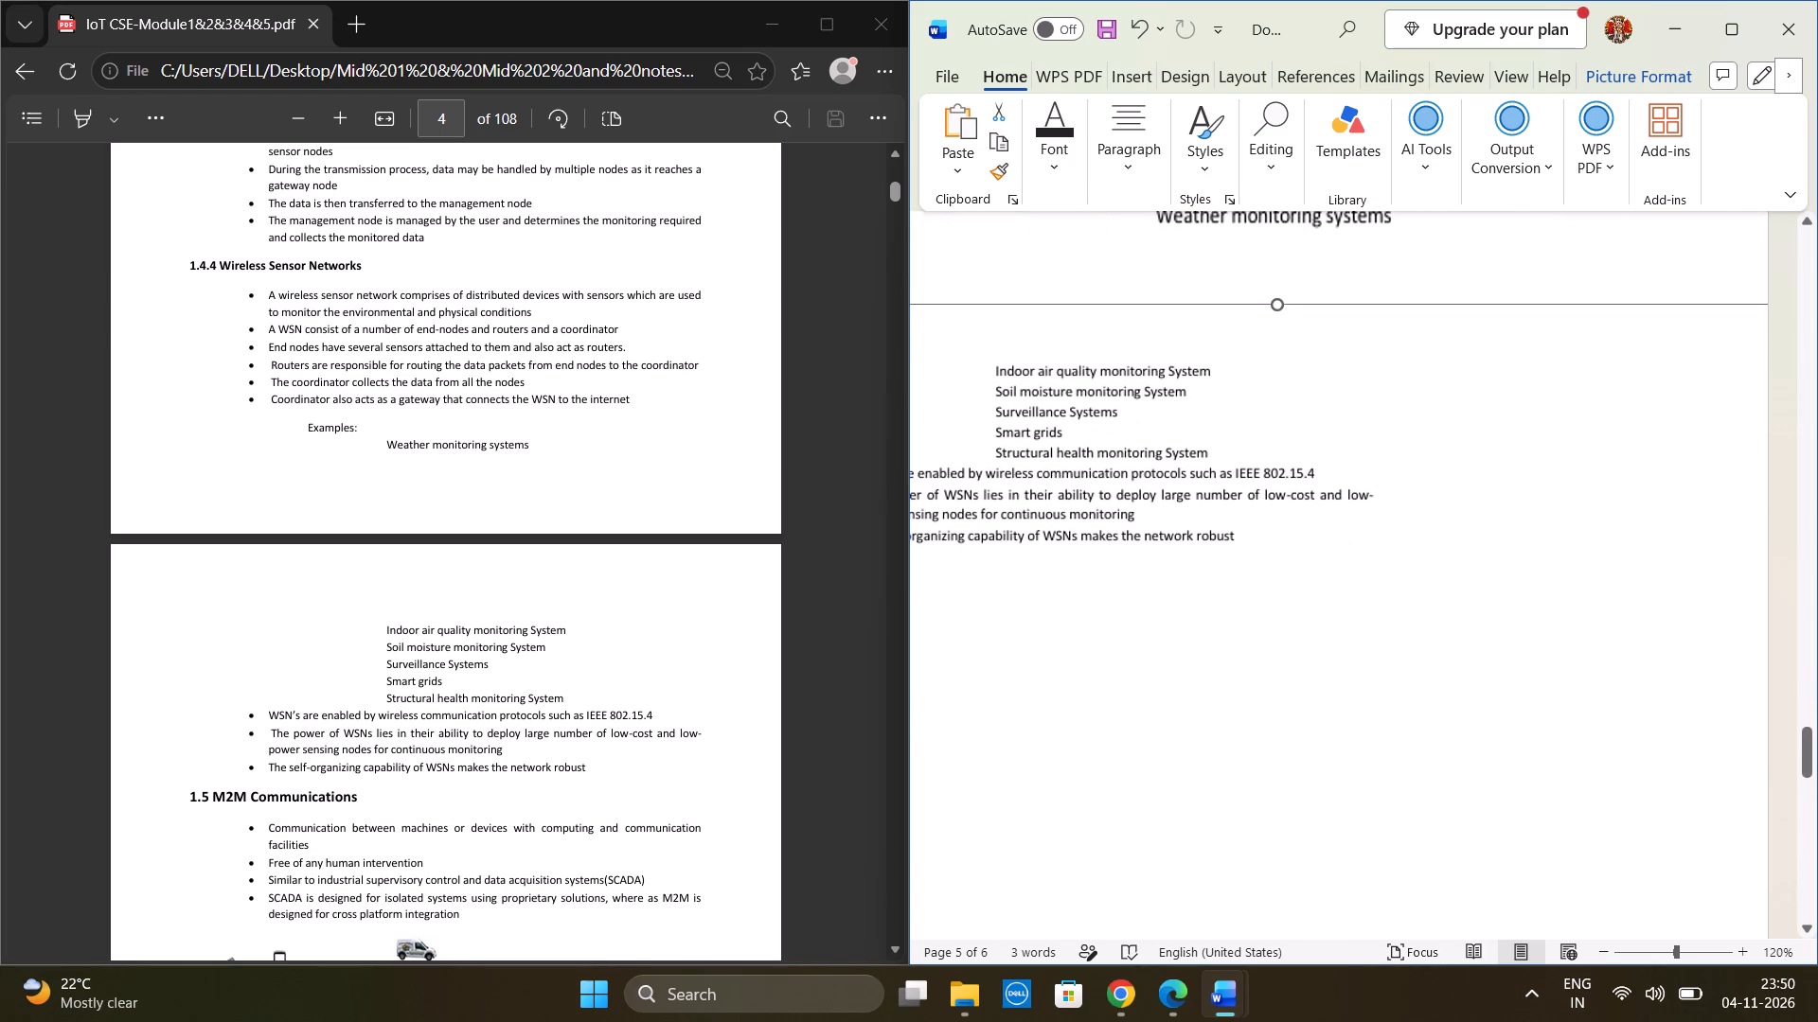
{"action": "left_click", "coordinate": [1149, 470]}
{"action": "left_click_drag", "start_coordinate": [1407, 555], "coordinate": [1471, 774]}
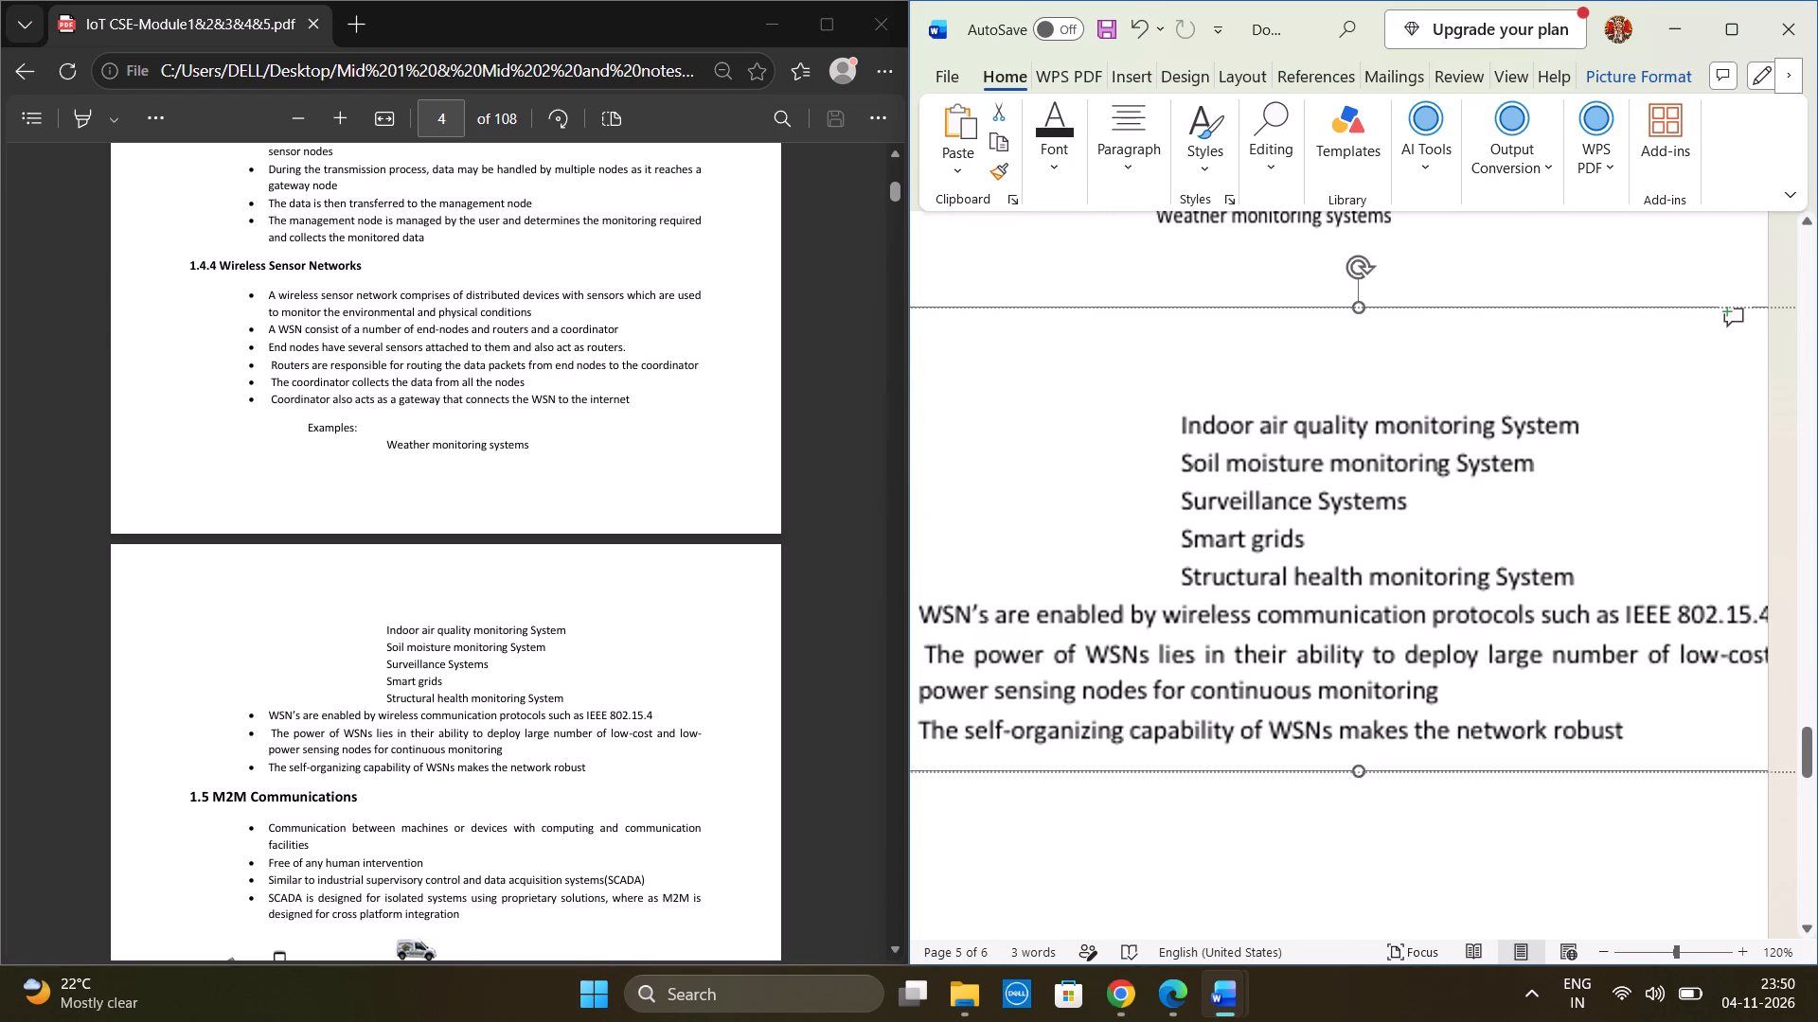
{"action": "left_click_drag", "start_coordinate": [1471, 774], "coordinate": [1202, 690]}
{"action": "left_click_drag", "start_coordinate": [1262, 688], "coordinate": [1262, 784]}
{"action": "left_click_drag", "start_coordinate": [1256, 305], "coordinate": [1257, 257]}
{"action": "left_click_drag", "start_coordinate": [1252, 843], "coordinate": [1252, 820]}
{"action": "key", "text": "ctrl+z"}
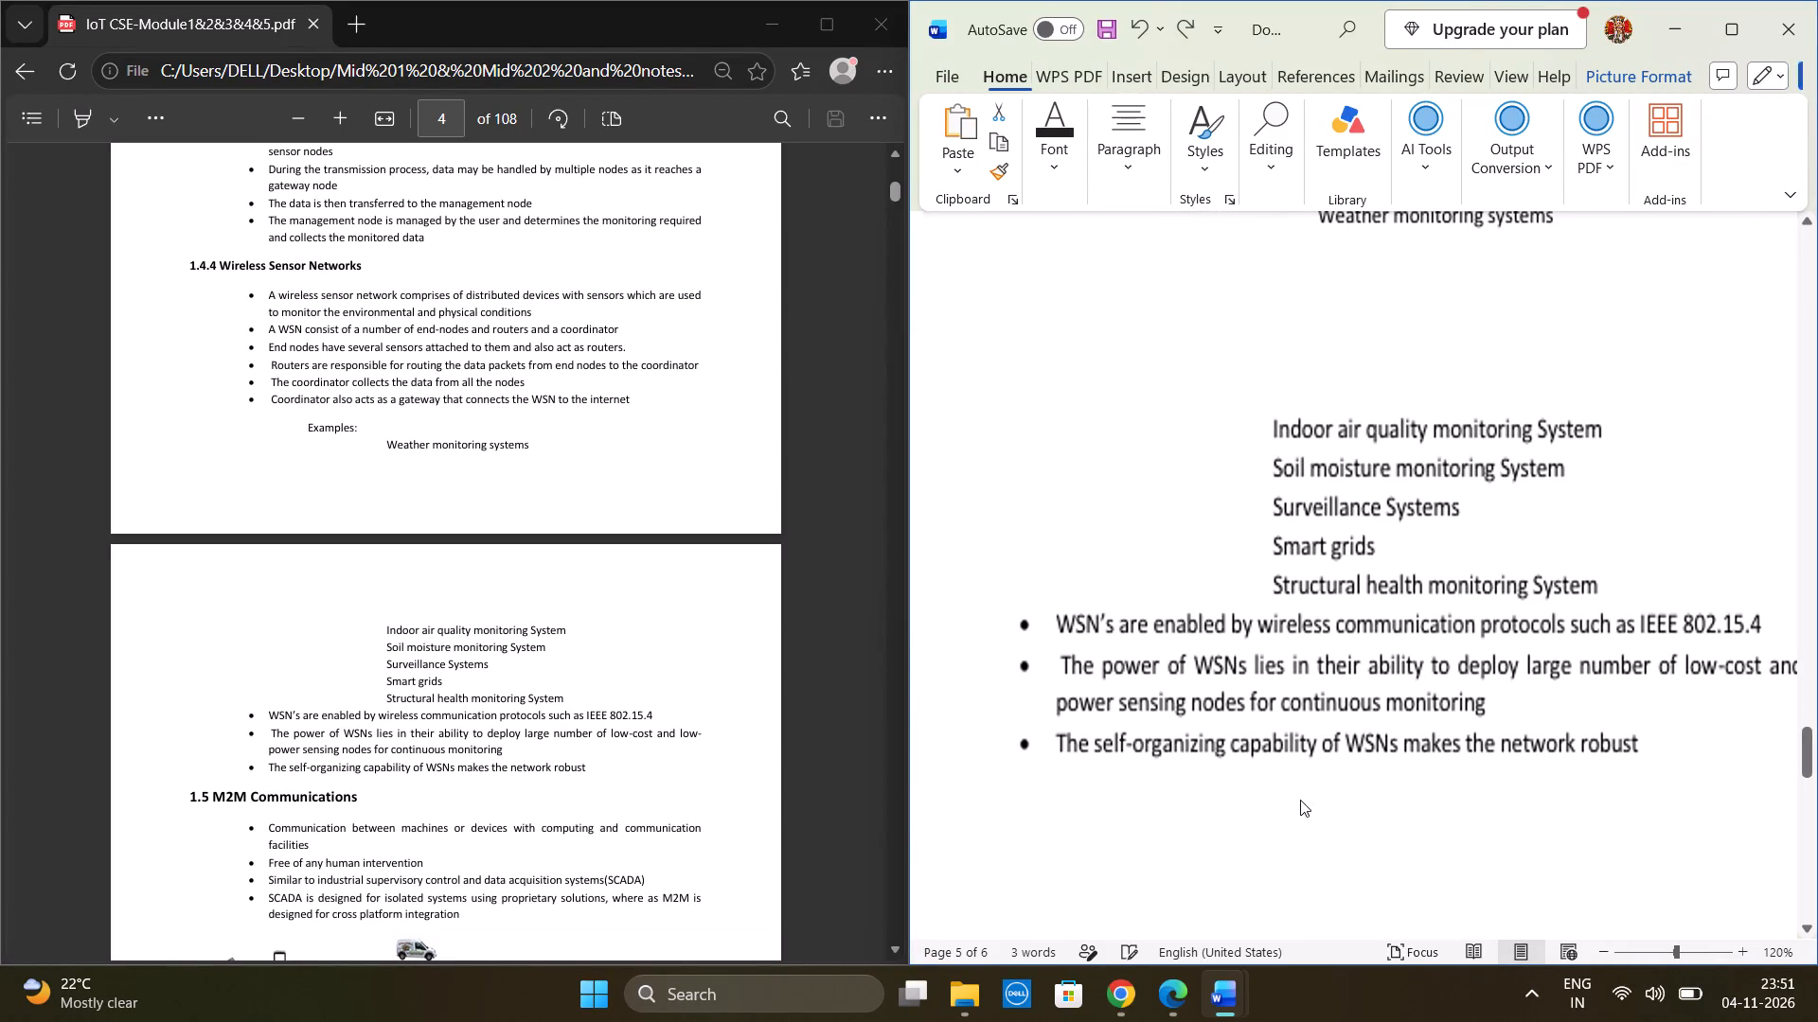
{"action": "left_click", "coordinate": [1424, 780]}
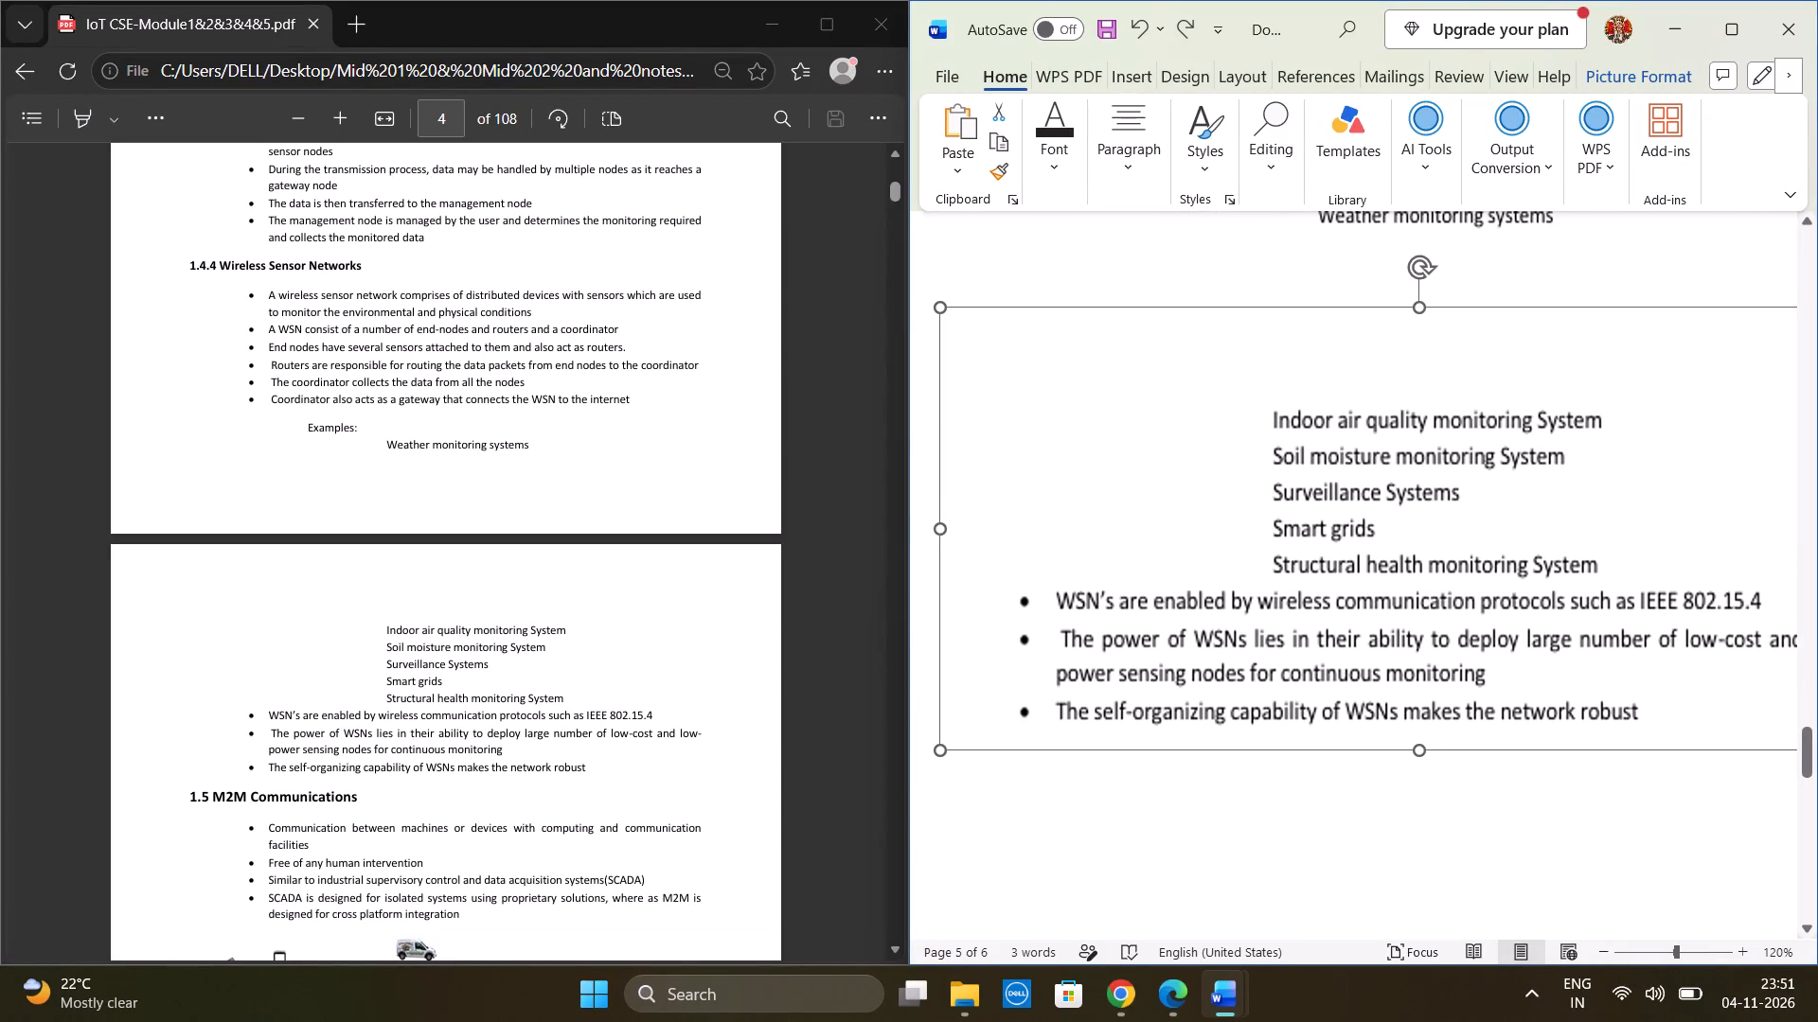
{"action": "left_click", "coordinate": [1335, 862]}
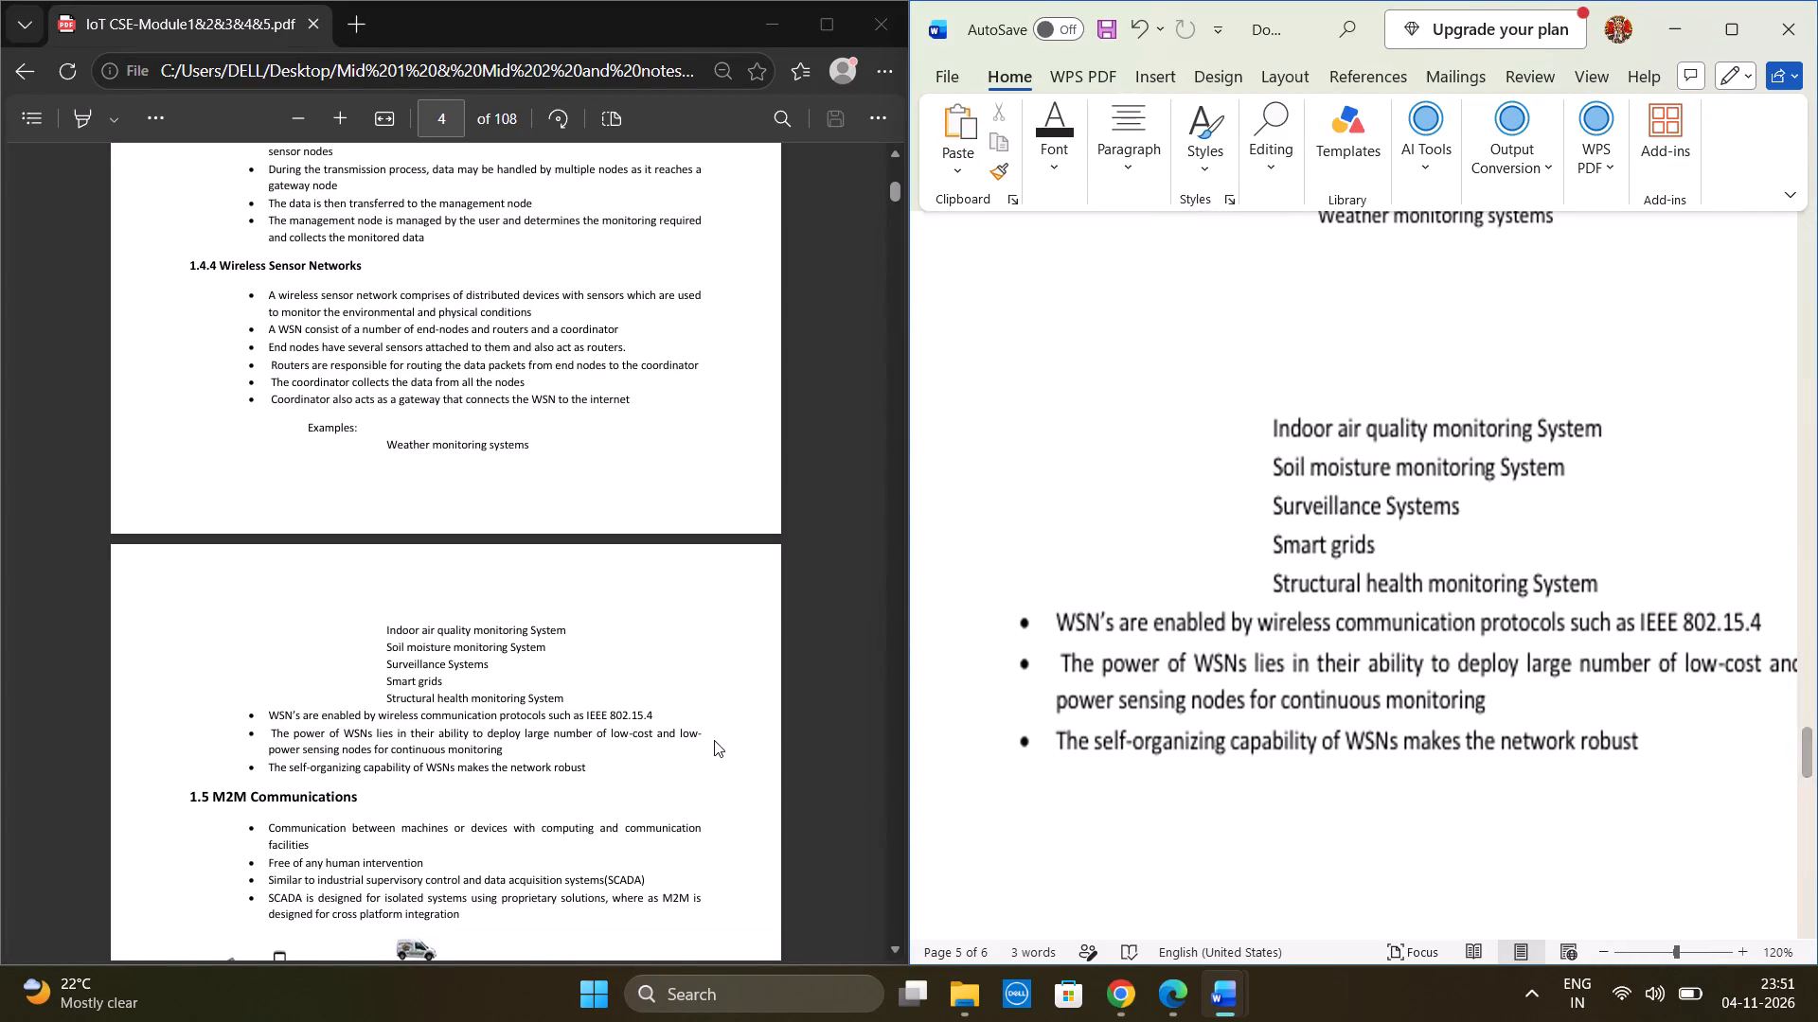
Check the order of the document's pictures against the 1.5 M2M Communications section and surrounding text in the PDF.
{"action": "scroll", "coordinate": [714, 740], "scroll_direction": "down", "scroll_amount": 5}
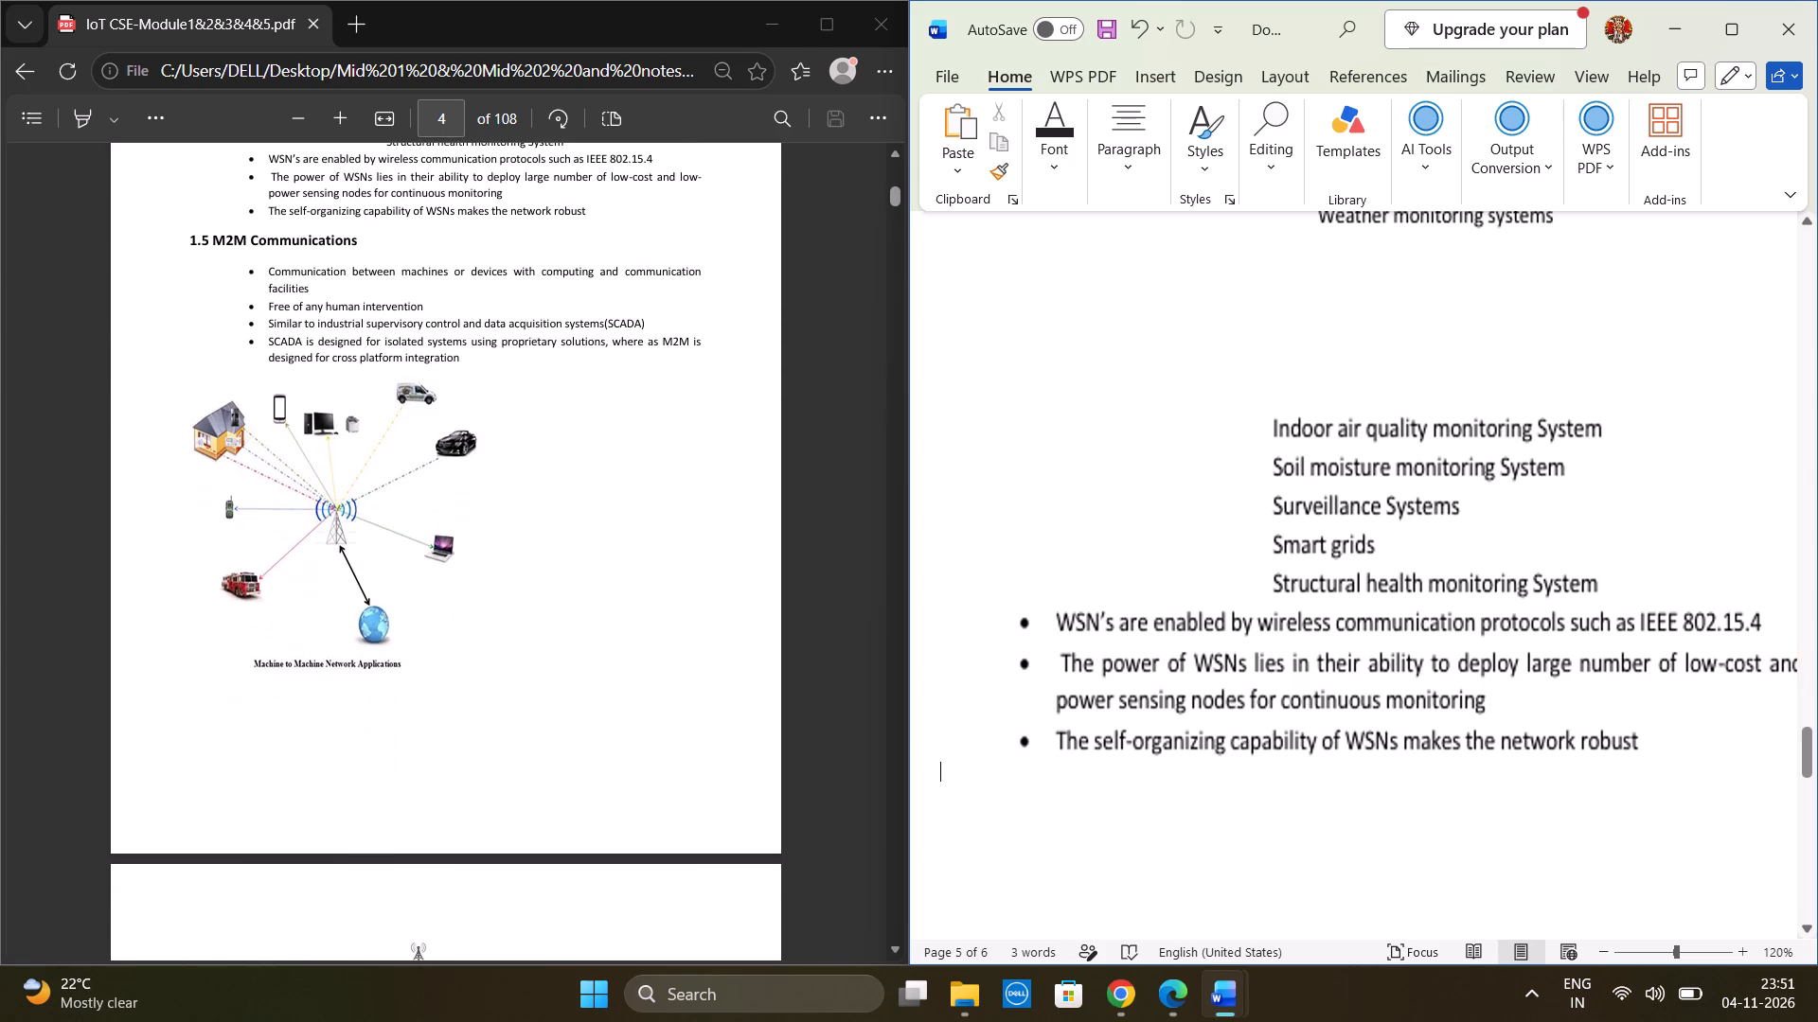
{"action": "scroll", "coordinate": [1351, 625], "scroll_direction": "up", "scroll_amount": 2}
{"action": "scroll", "coordinate": [1351, 625], "scroll_direction": "down", "scroll_amount": 2}
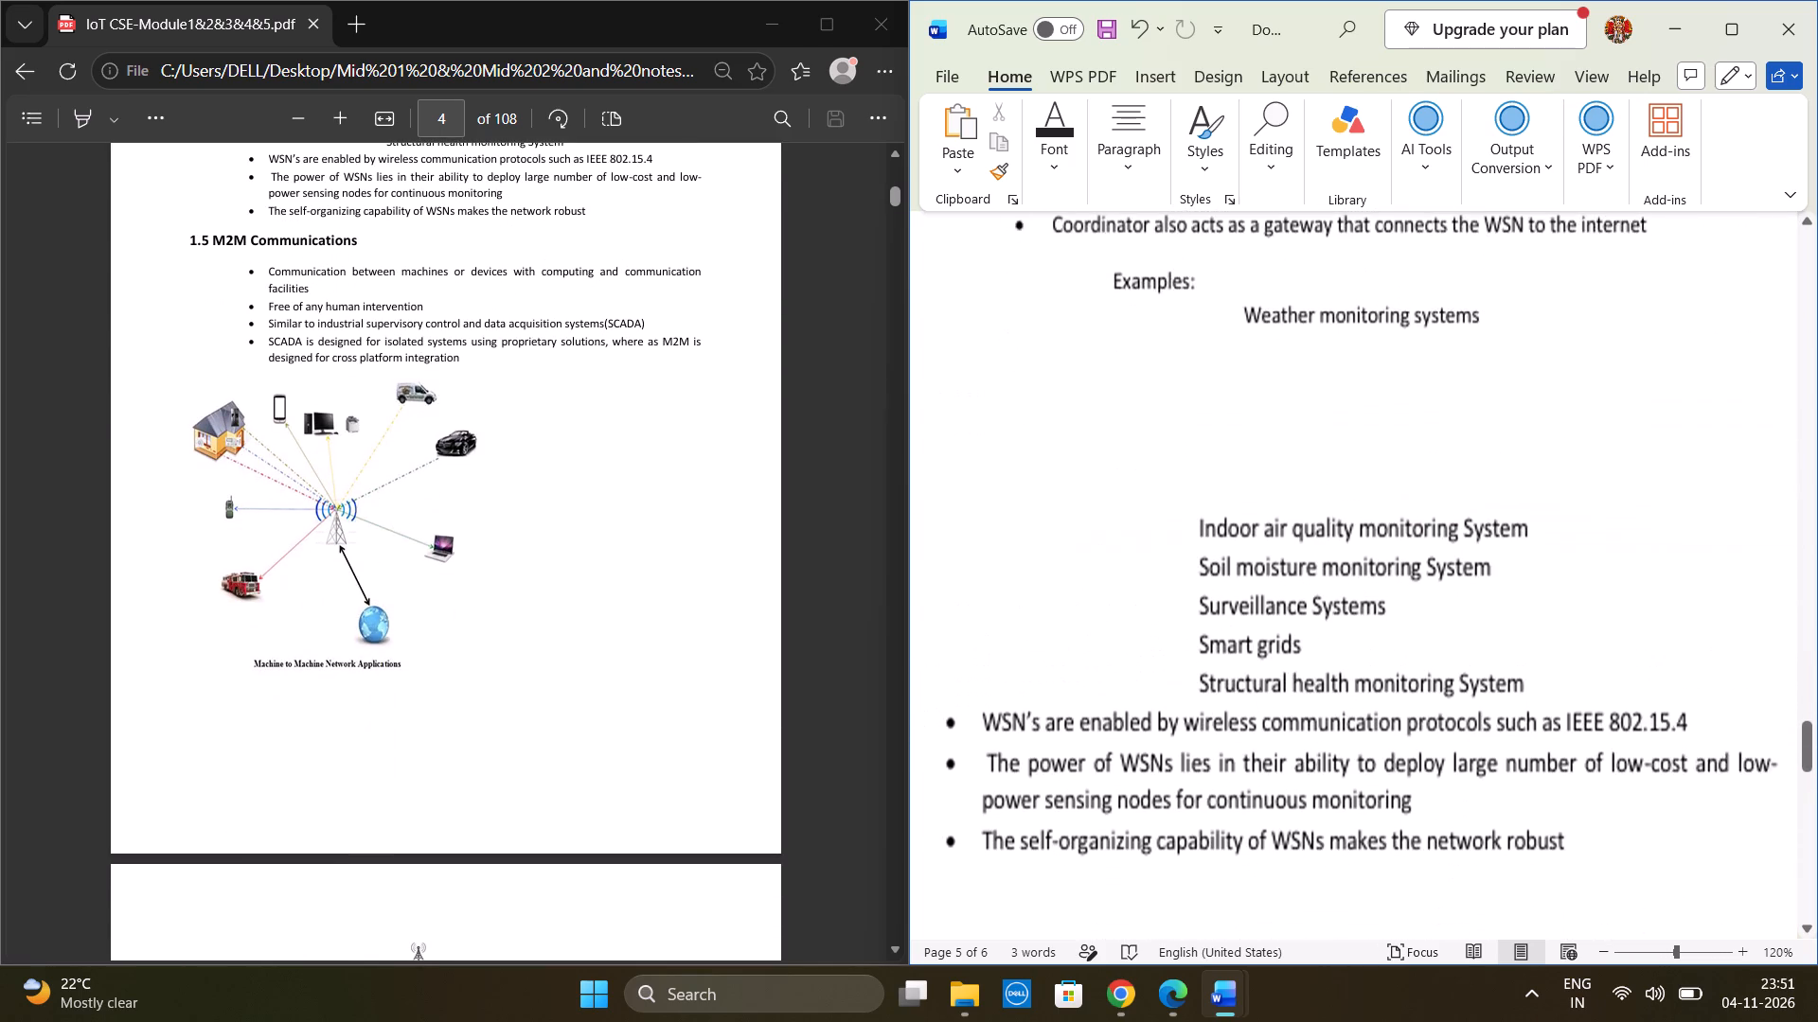
{"action": "scroll", "coordinate": [1351, 625], "scroll_direction": "down", "scroll_amount": 4}
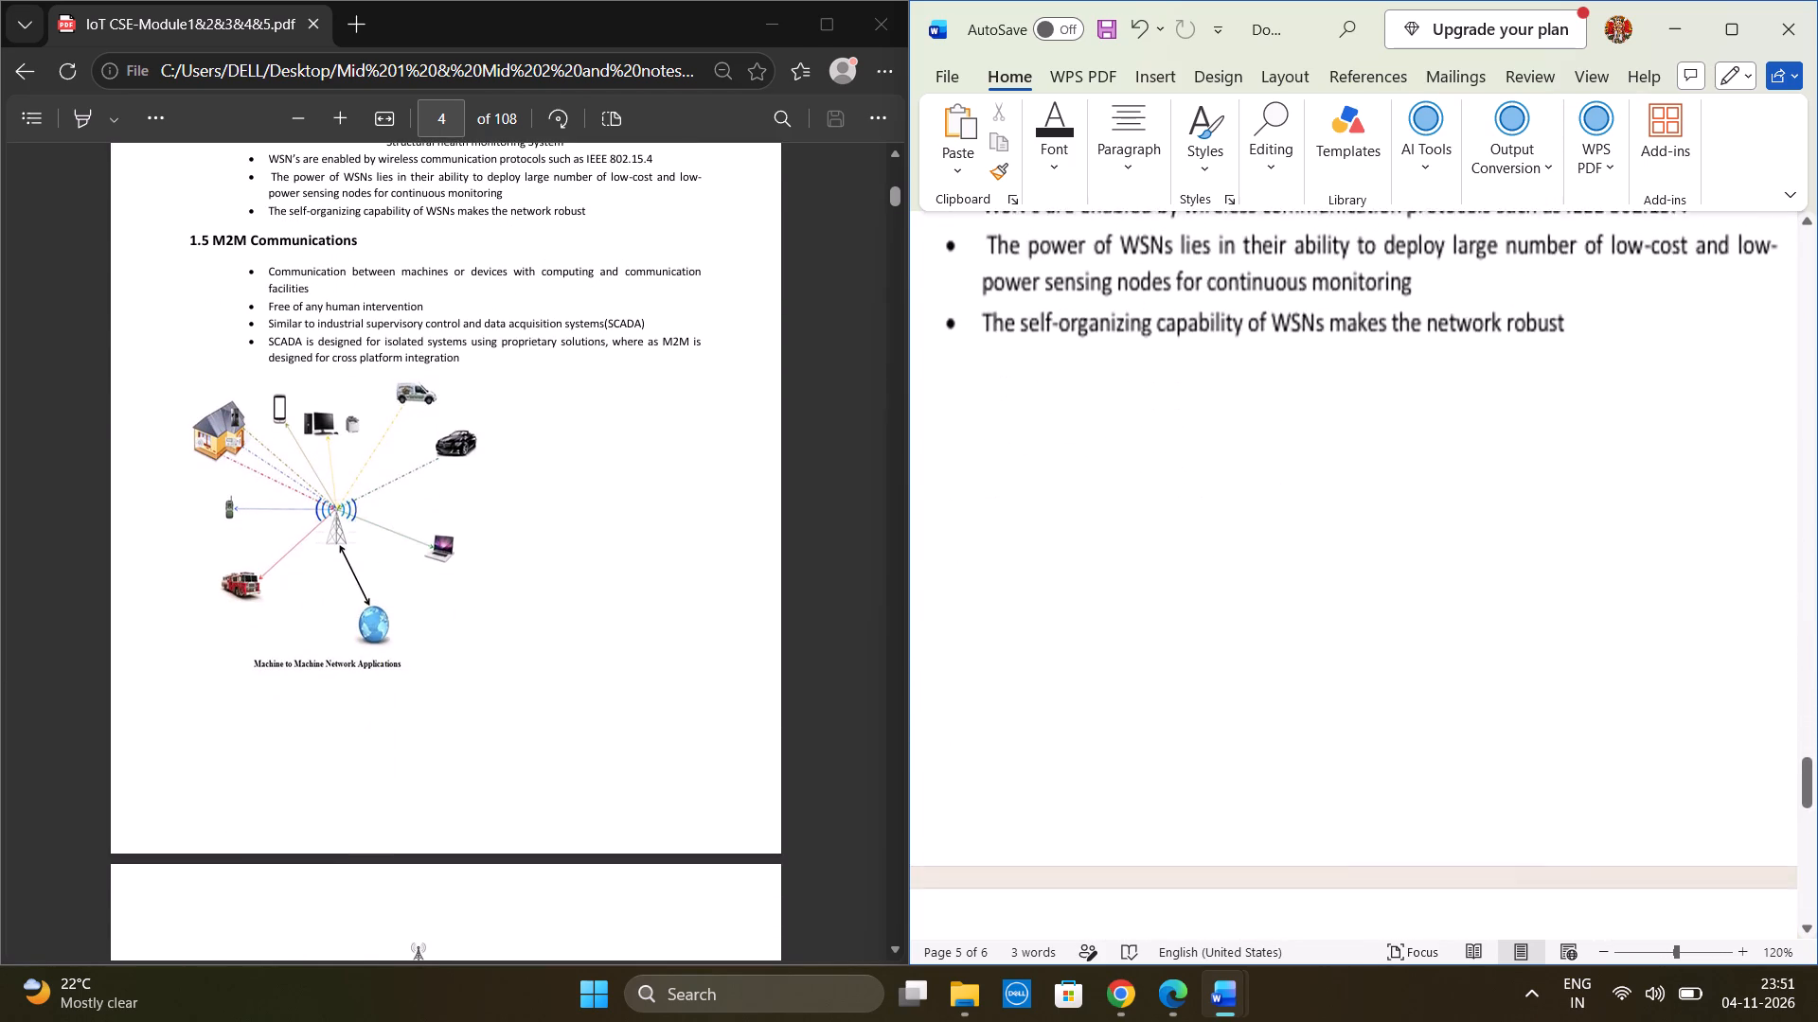
{"action": "scroll", "coordinate": [1351, 625], "scroll_direction": "down", "scroll_amount": 1}
{"action": "scroll", "coordinate": [495, 547], "scroll_direction": "up", "scroll_amount": 1}
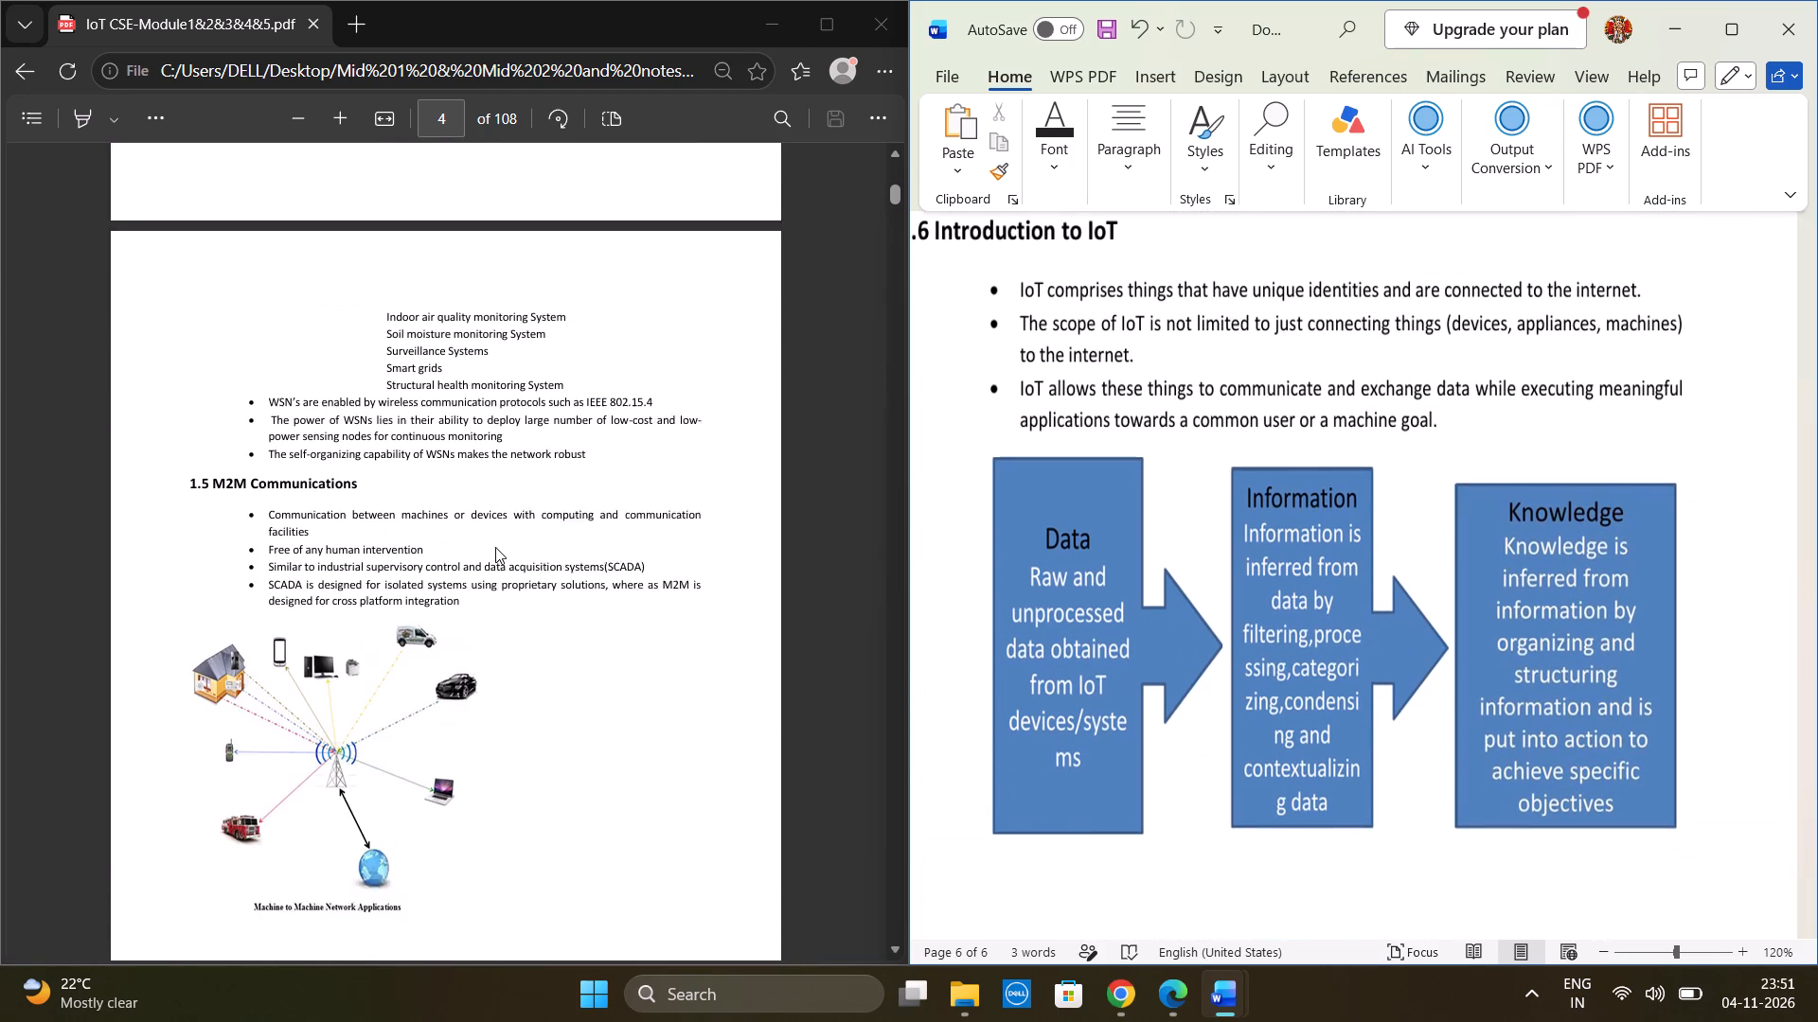
{"action": "scroll", "coordinate": [495, 547], "scroll_direction": "up", "scroll_amount": 1}
{"action": "scroll", "coordinate": [1295, 455], "scroll_direction": "up", "scroll_amount": 5}
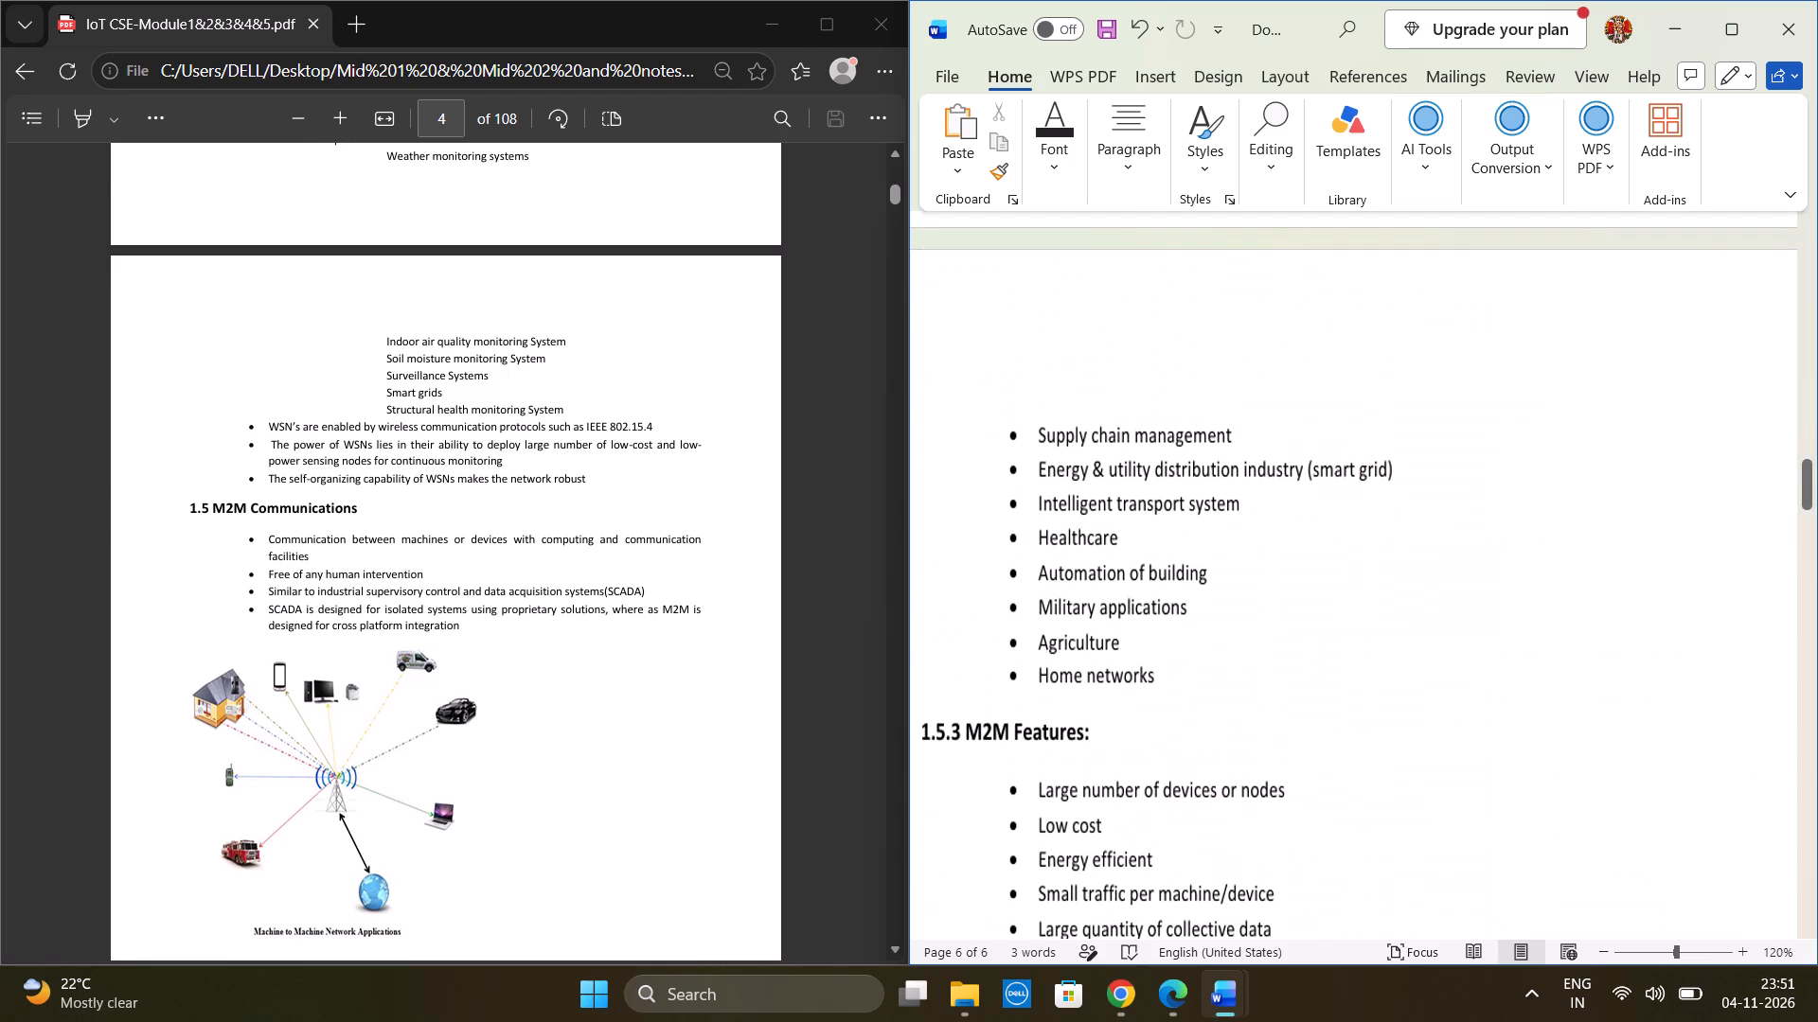
Check the PDF notes from 1.5 M2M Communications to 1.6.1 Applications of IoT, and look over the start of the answers document.
{"action": "scroll", "coordinate": [574, 530], "scroll_direction": "down", "scroll_amount": 8}
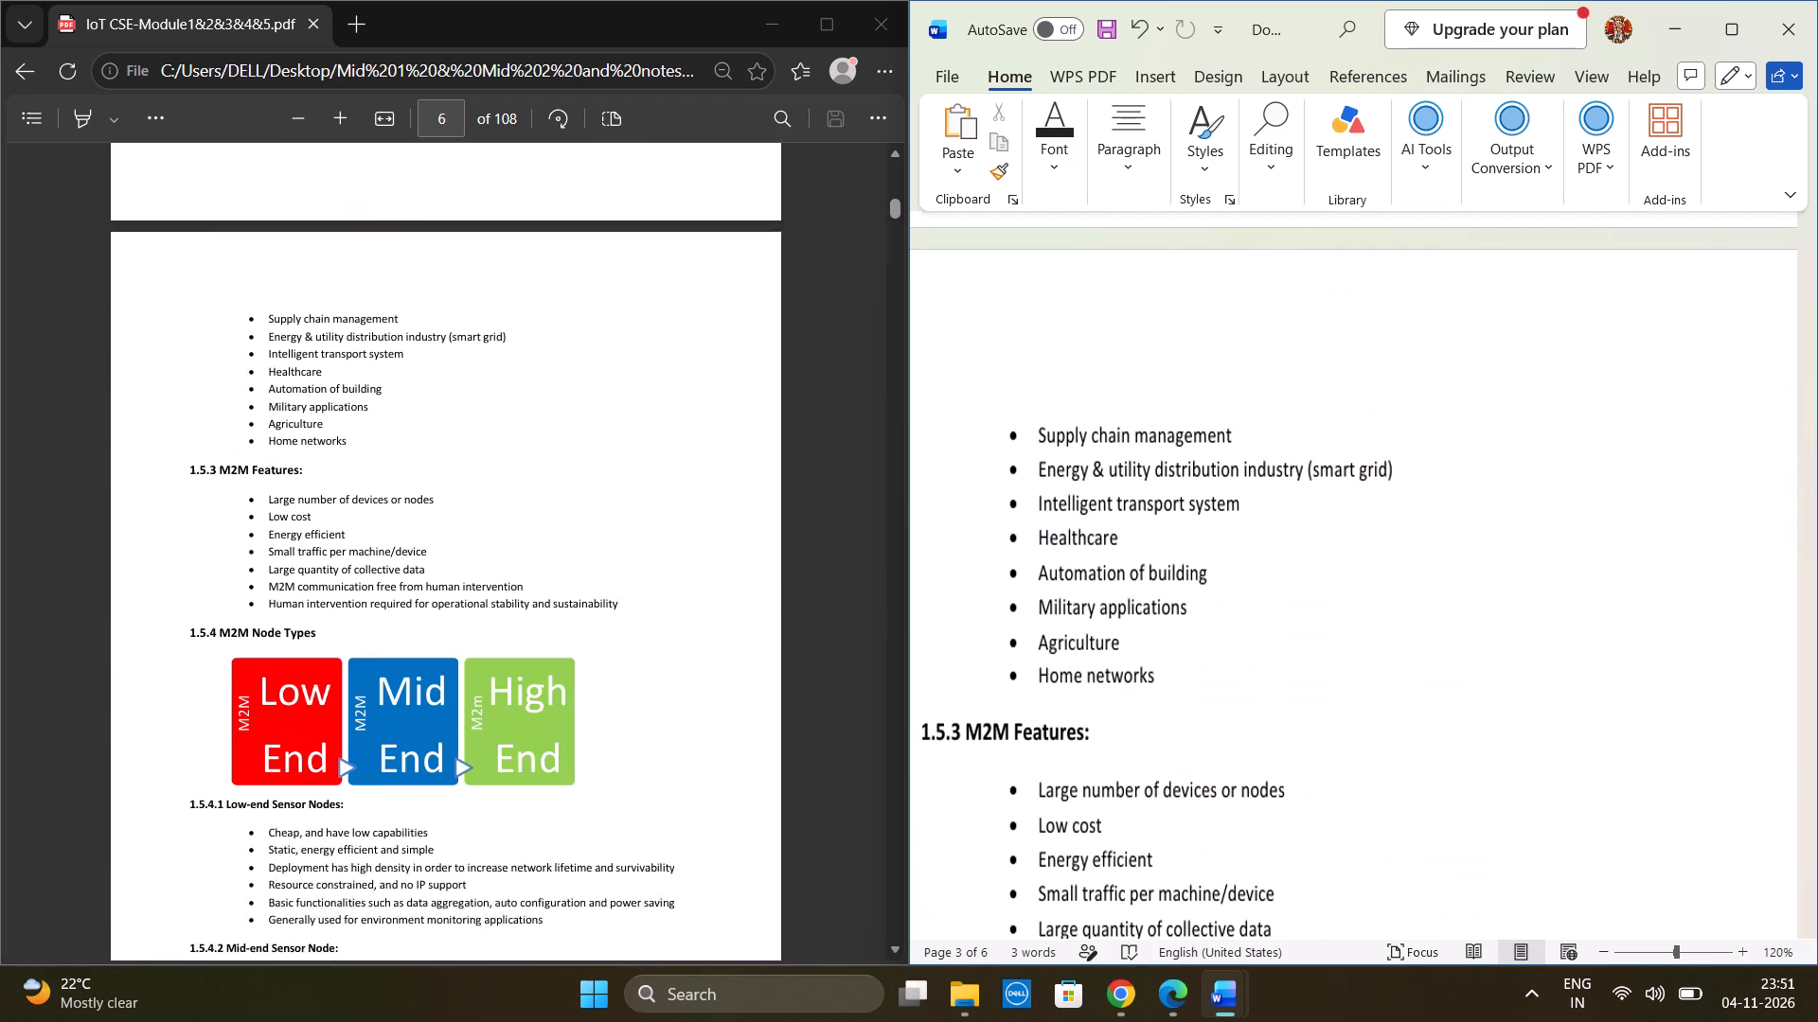
{"action": "scroll", "coordinate": [574, 530], "scroll_direction": "down", "scroll_amount": 5}
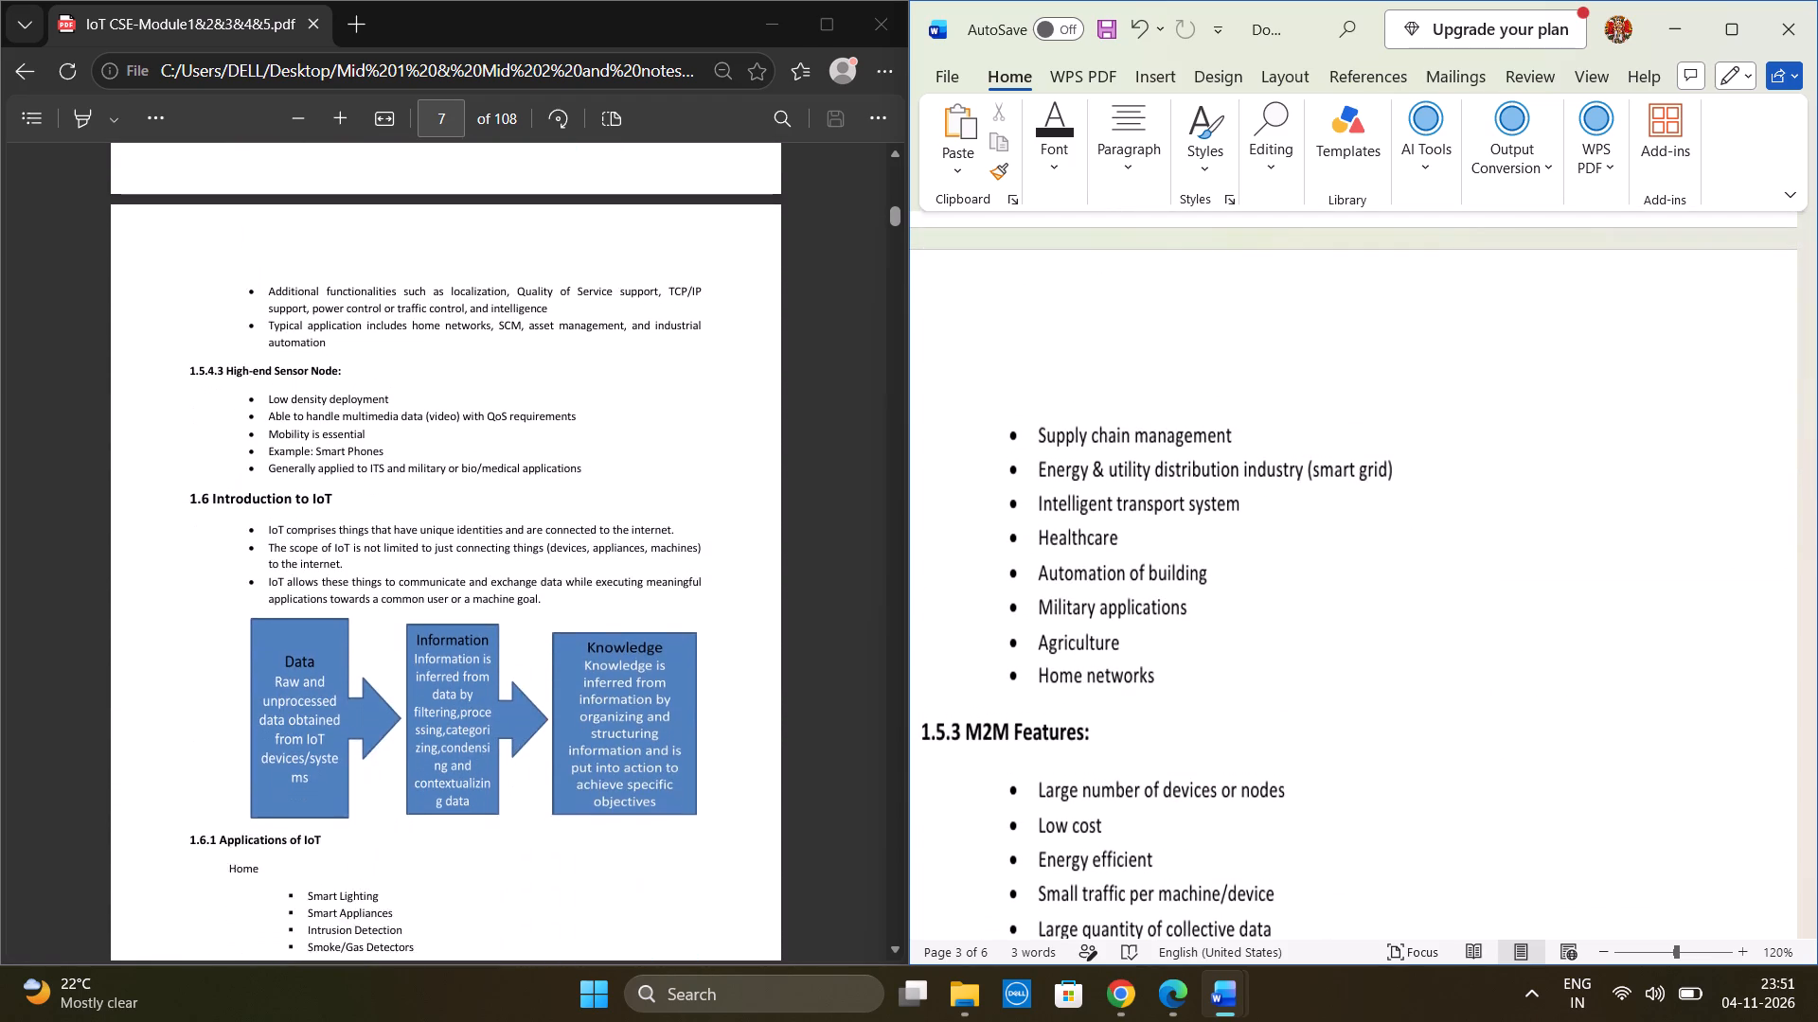
{"action": "scroll", "coordinate": [574, 530], "scroll_direction": "down", "scroll_amount": 3}
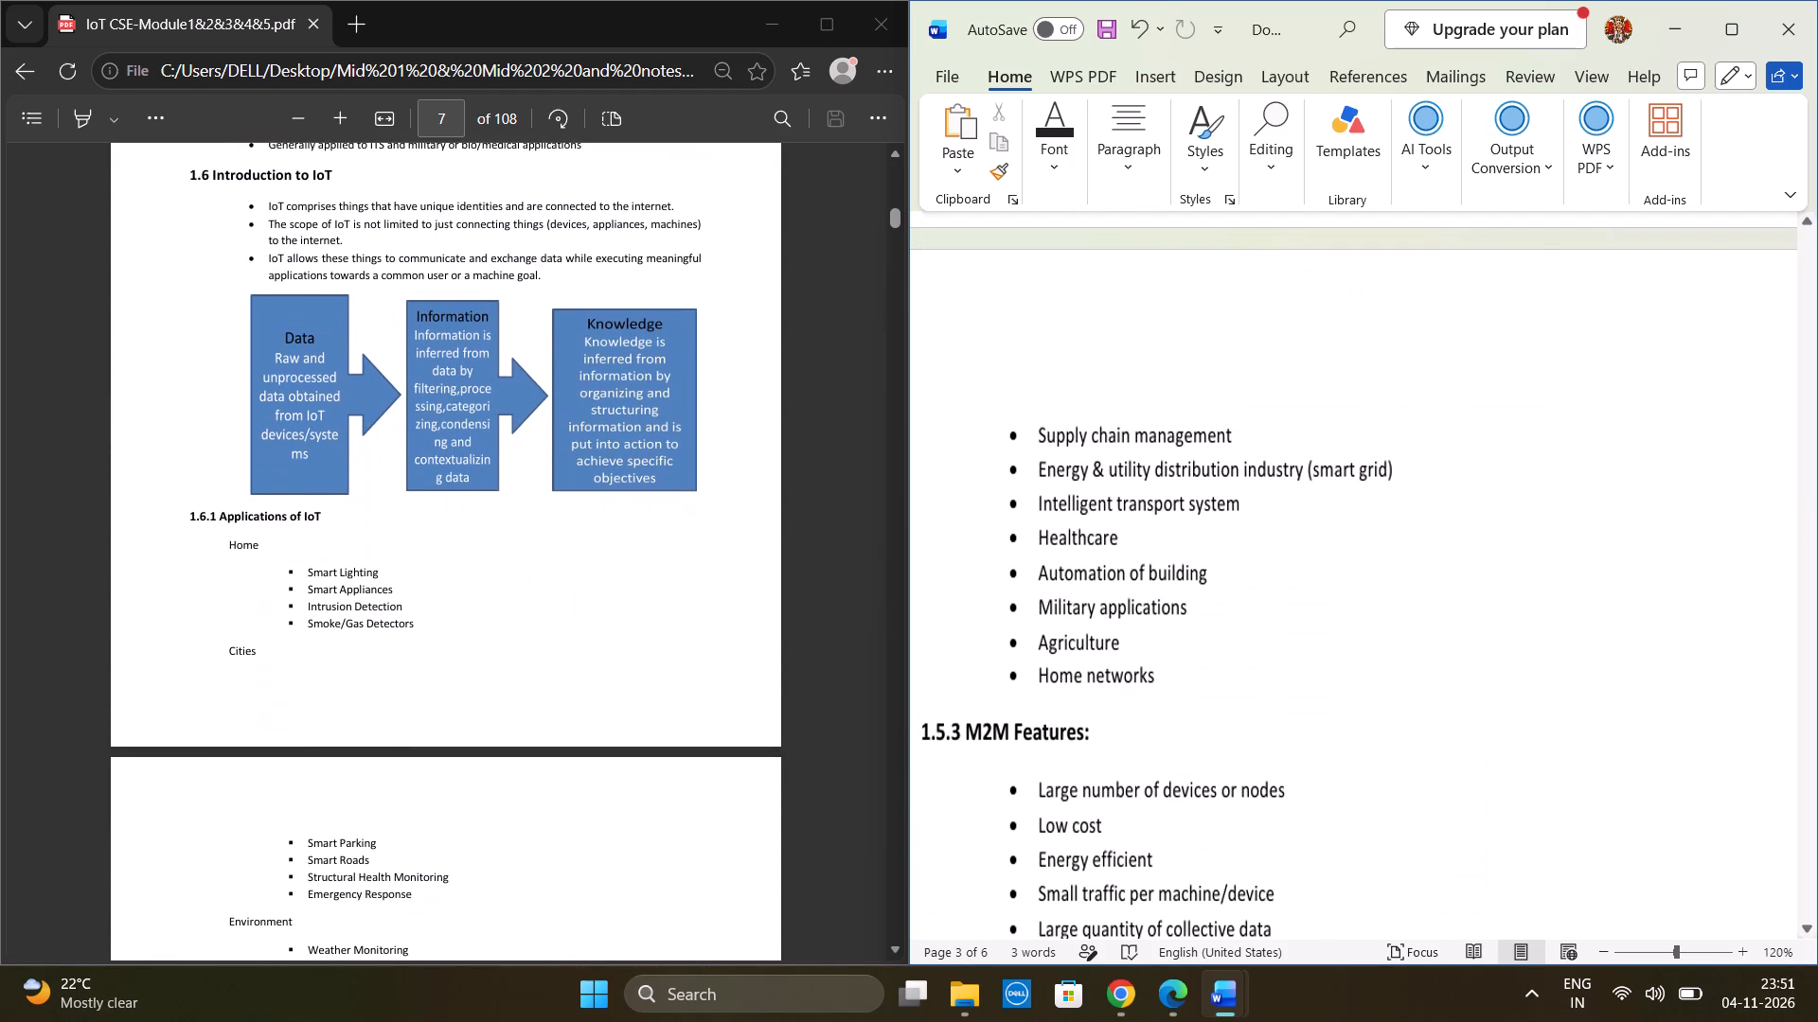
{"action": "scroll", "coordinate": [1303, 407], "scroll_direction": "up", "scroll_amount": 9}
{"action": "scroll", "coordinate": [1303, 407], "scroll_direction": "left", "scroll_amount": 1}
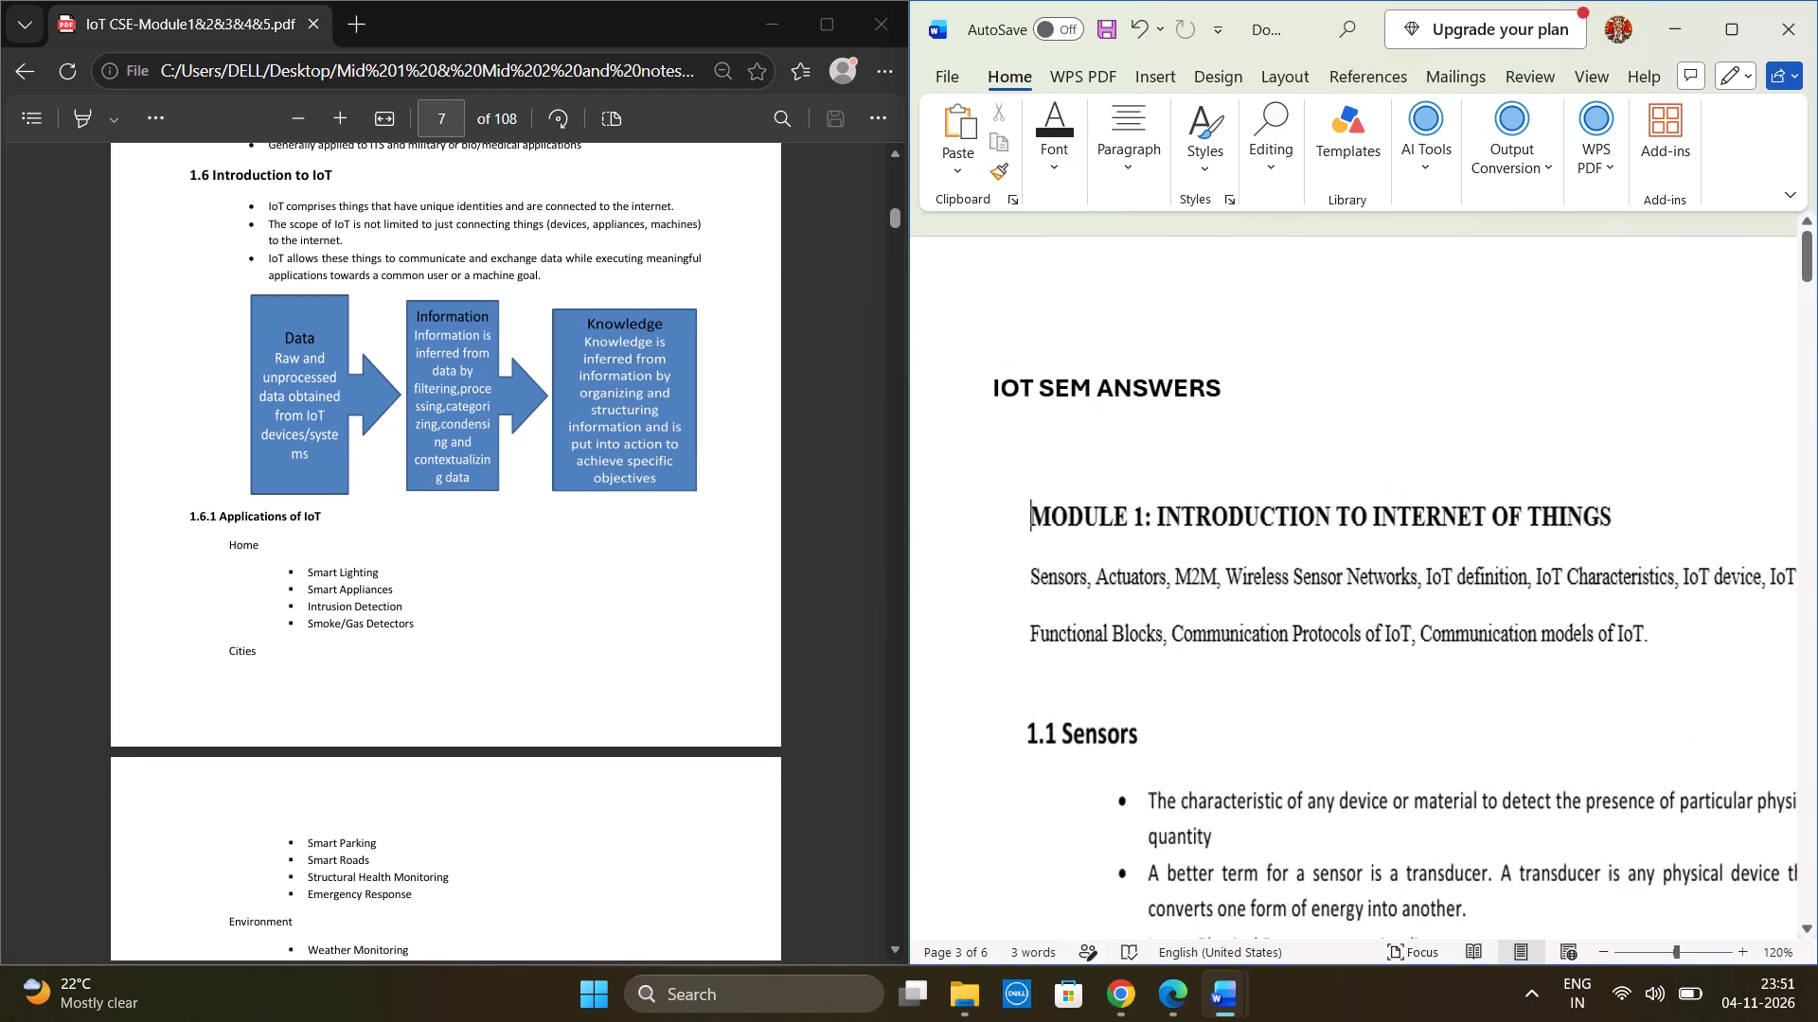
{"action": "scroll", "coordinate": [1303, 407], "scroll_direction": "left", "scroll_amount": 1}
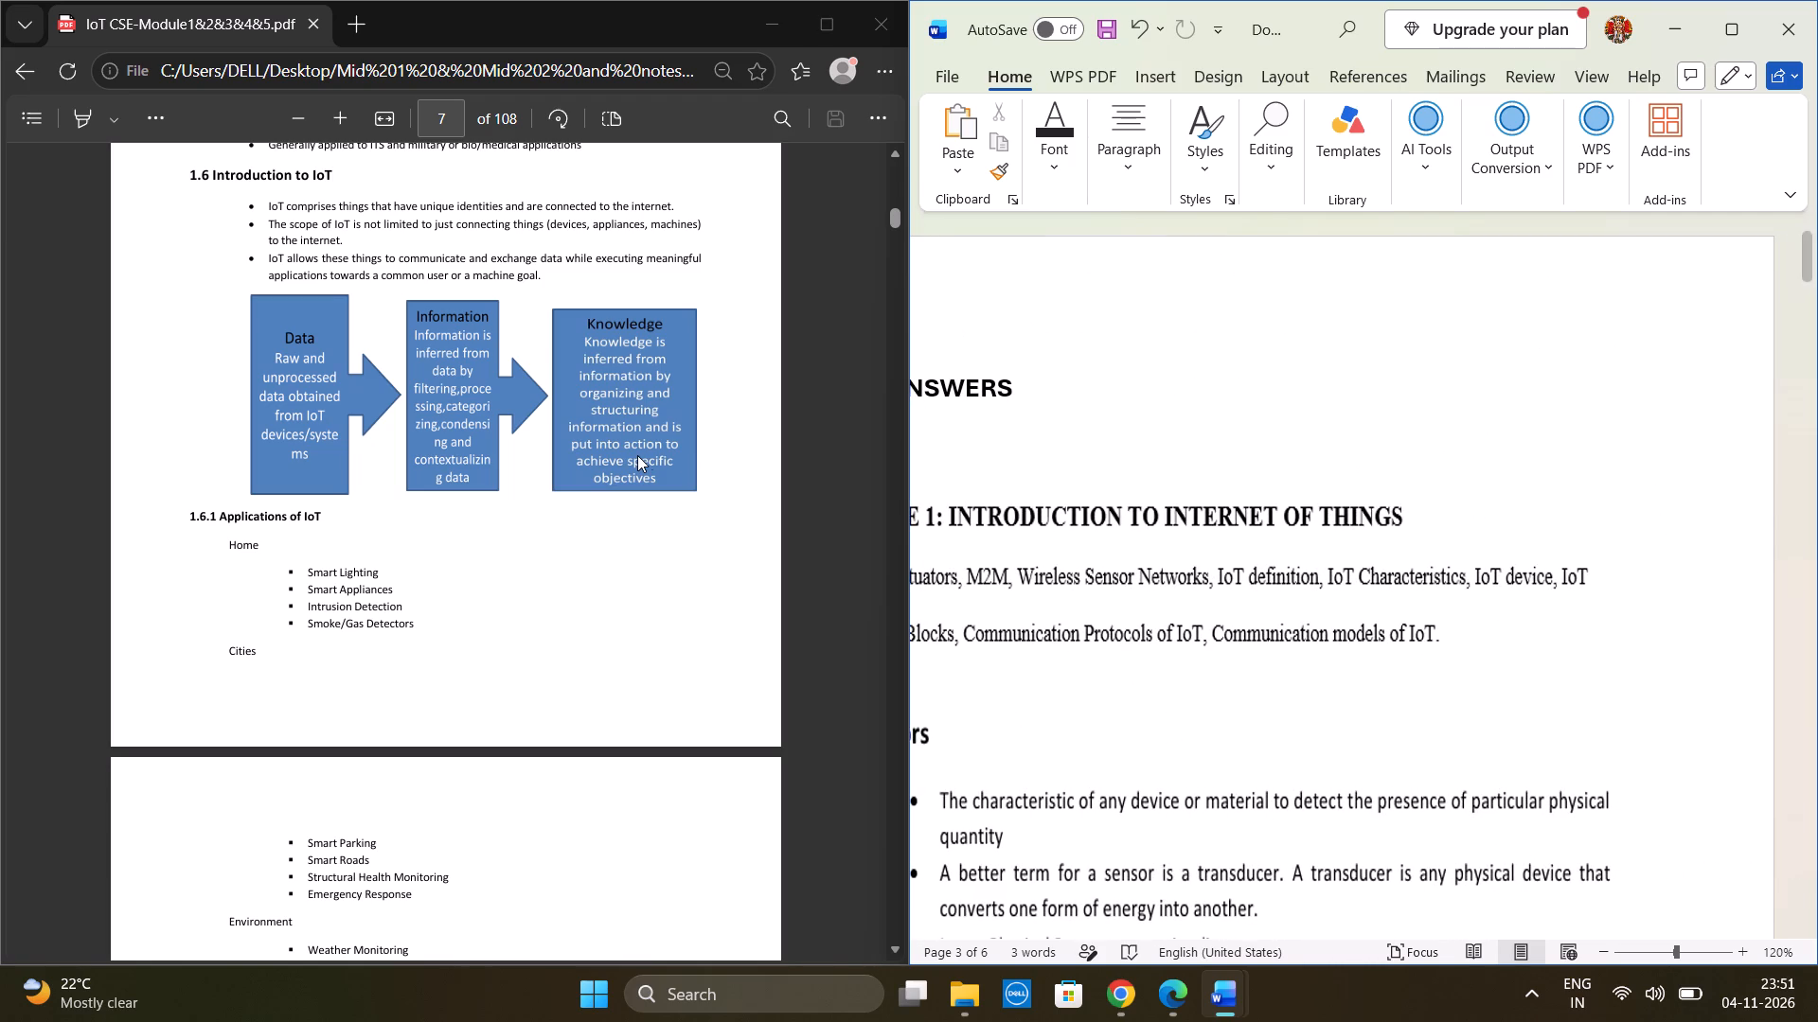
Skim the PDF notes from 1.6.1 Applications of IoT to the link layer protocols on page 15, and back to the M2M pages.
{"action": "scroll", "coordinate": [637, 455], "scroll_direction": "down", "scroll_amount": 7}
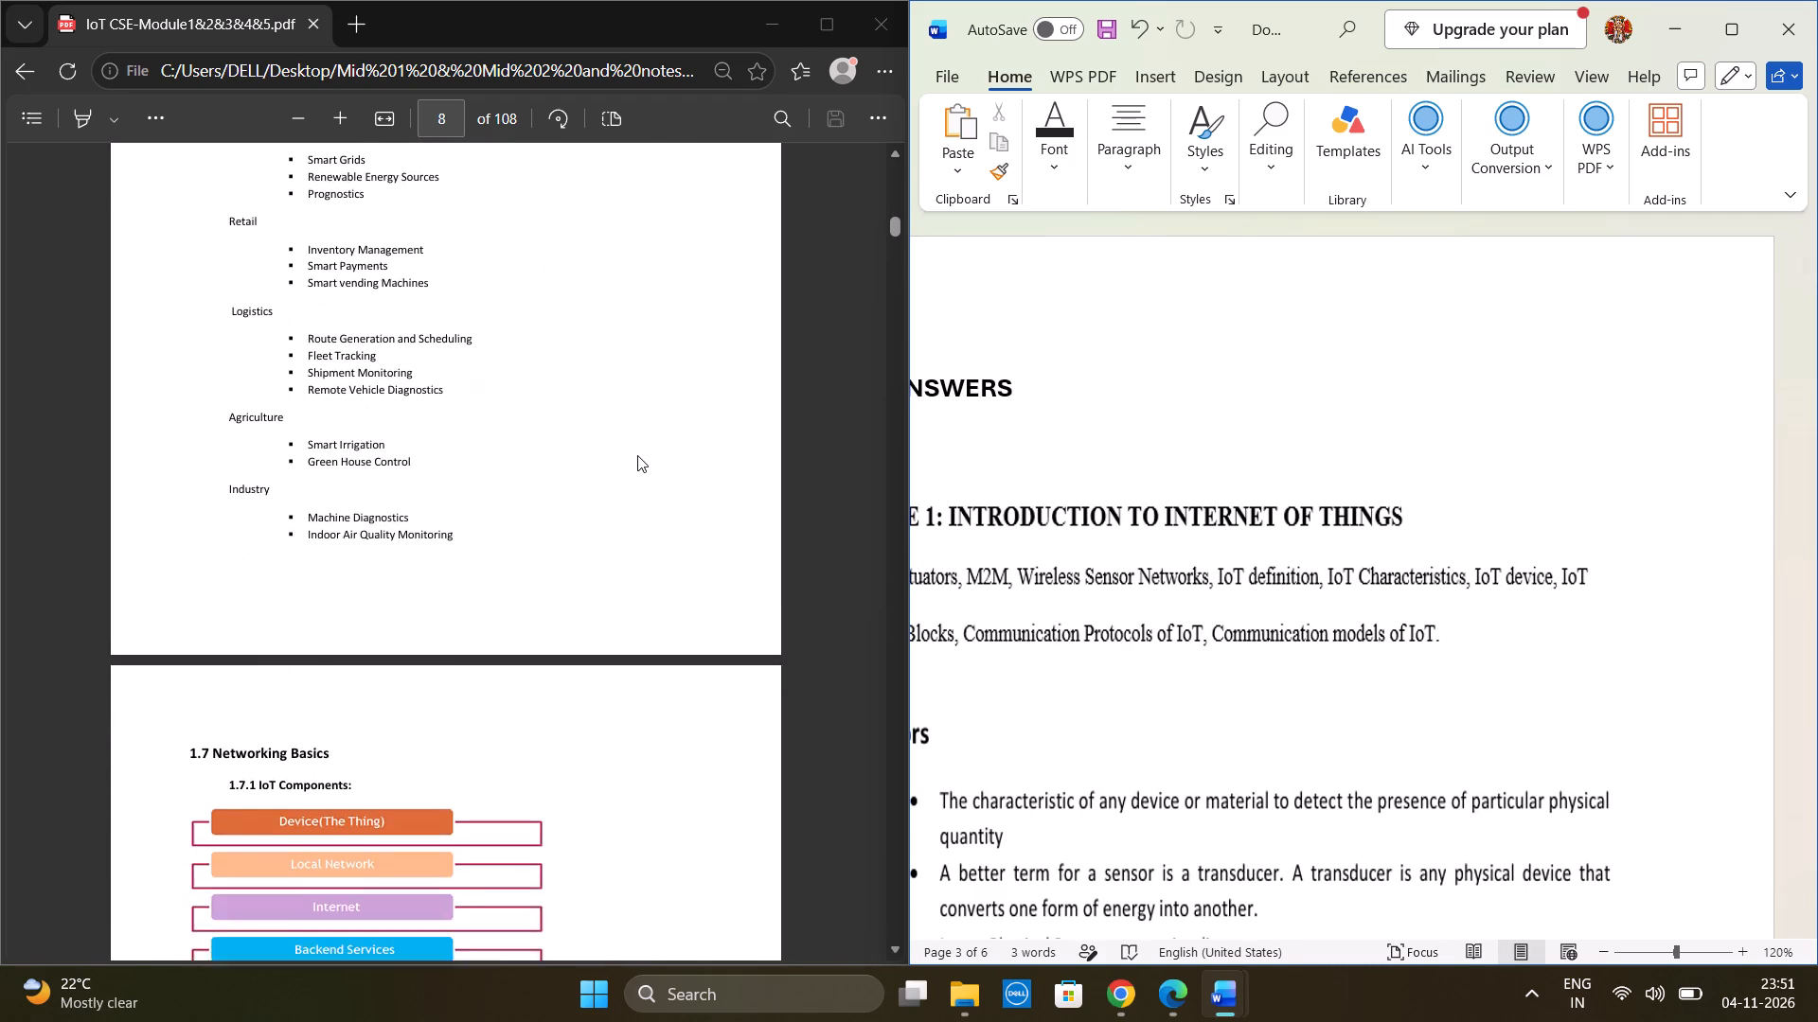
{"action": "scroll", "coordinate": [637, 455], "scroll_direction": "down", "scroll_amount": 1}
{"action": "scroll", "coordinate": [637, 455], "scroll_direction": "up", "scroll_amount": 3}
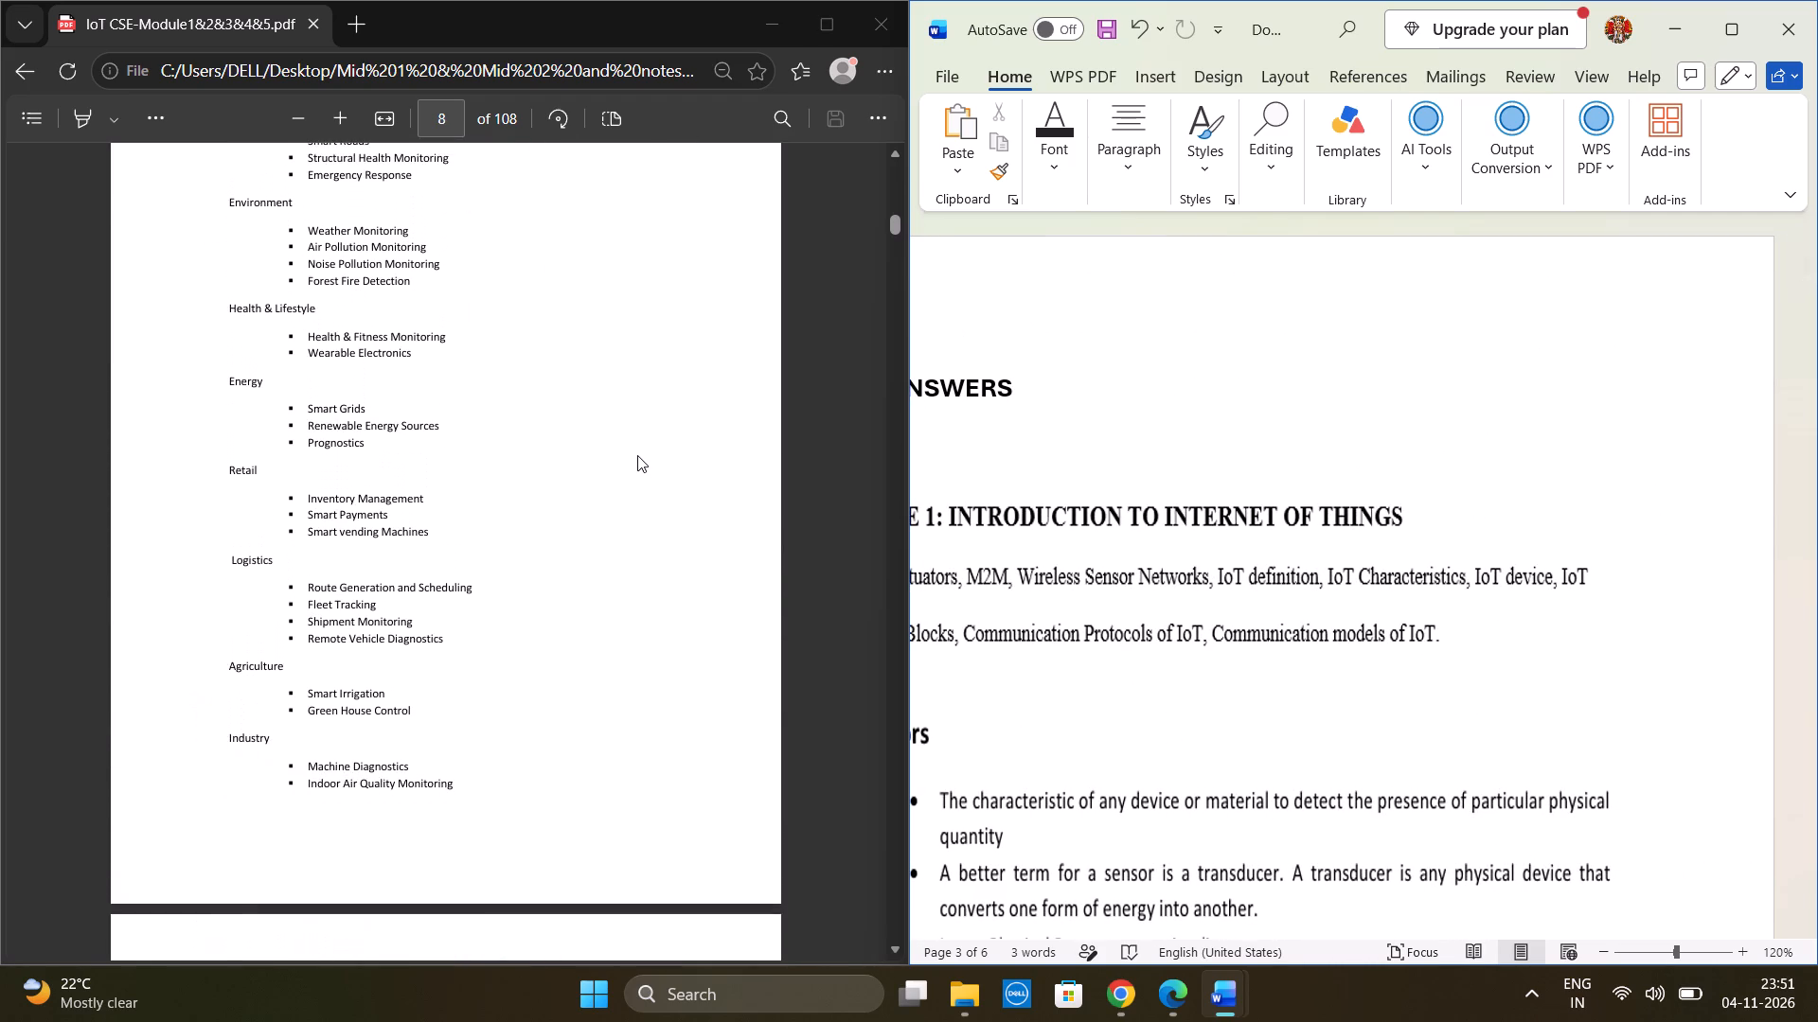
{"action": "scroll", "coordinate": [637, 455], "scroll_direction": "up", "scroll_amount": 1}
{"action": "scroll", "coordinate": [637, 455], "scroll_direction": "down", "scroll_amount": 4}
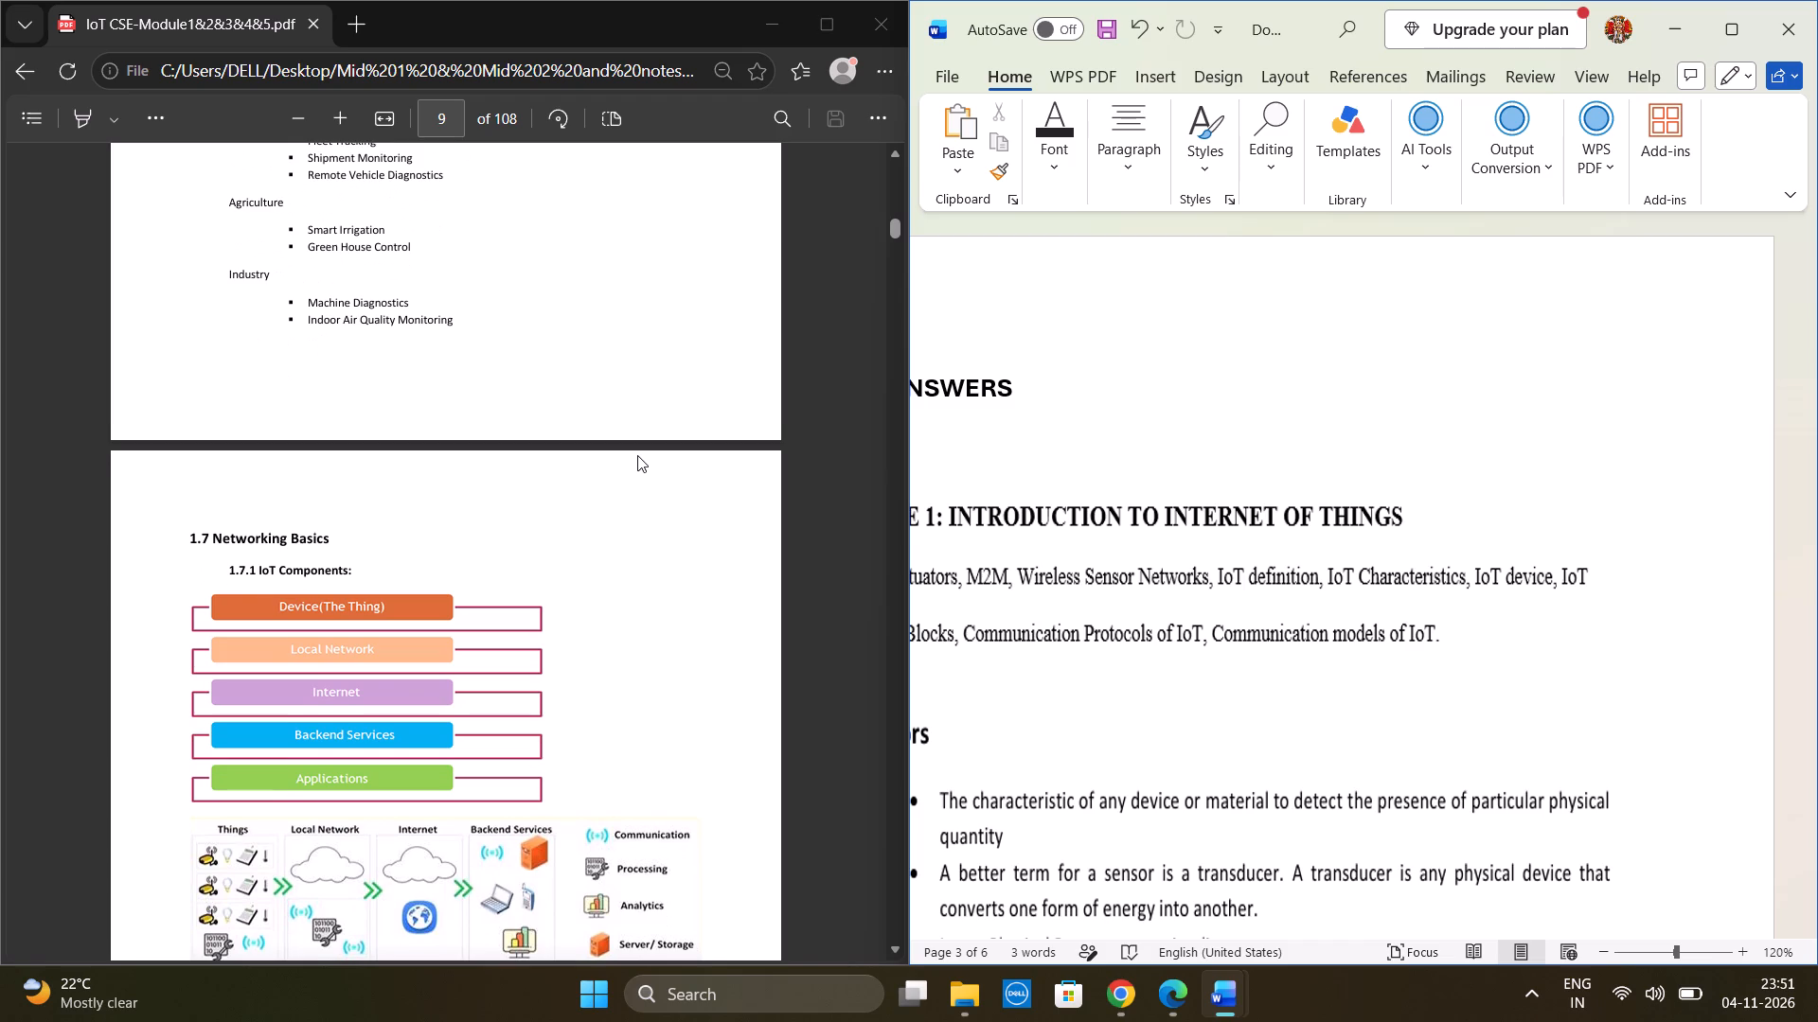
{"action": "scroll", "coordinate": [637, 455], "scroll_direction": "down", "scroll_amount": 5}
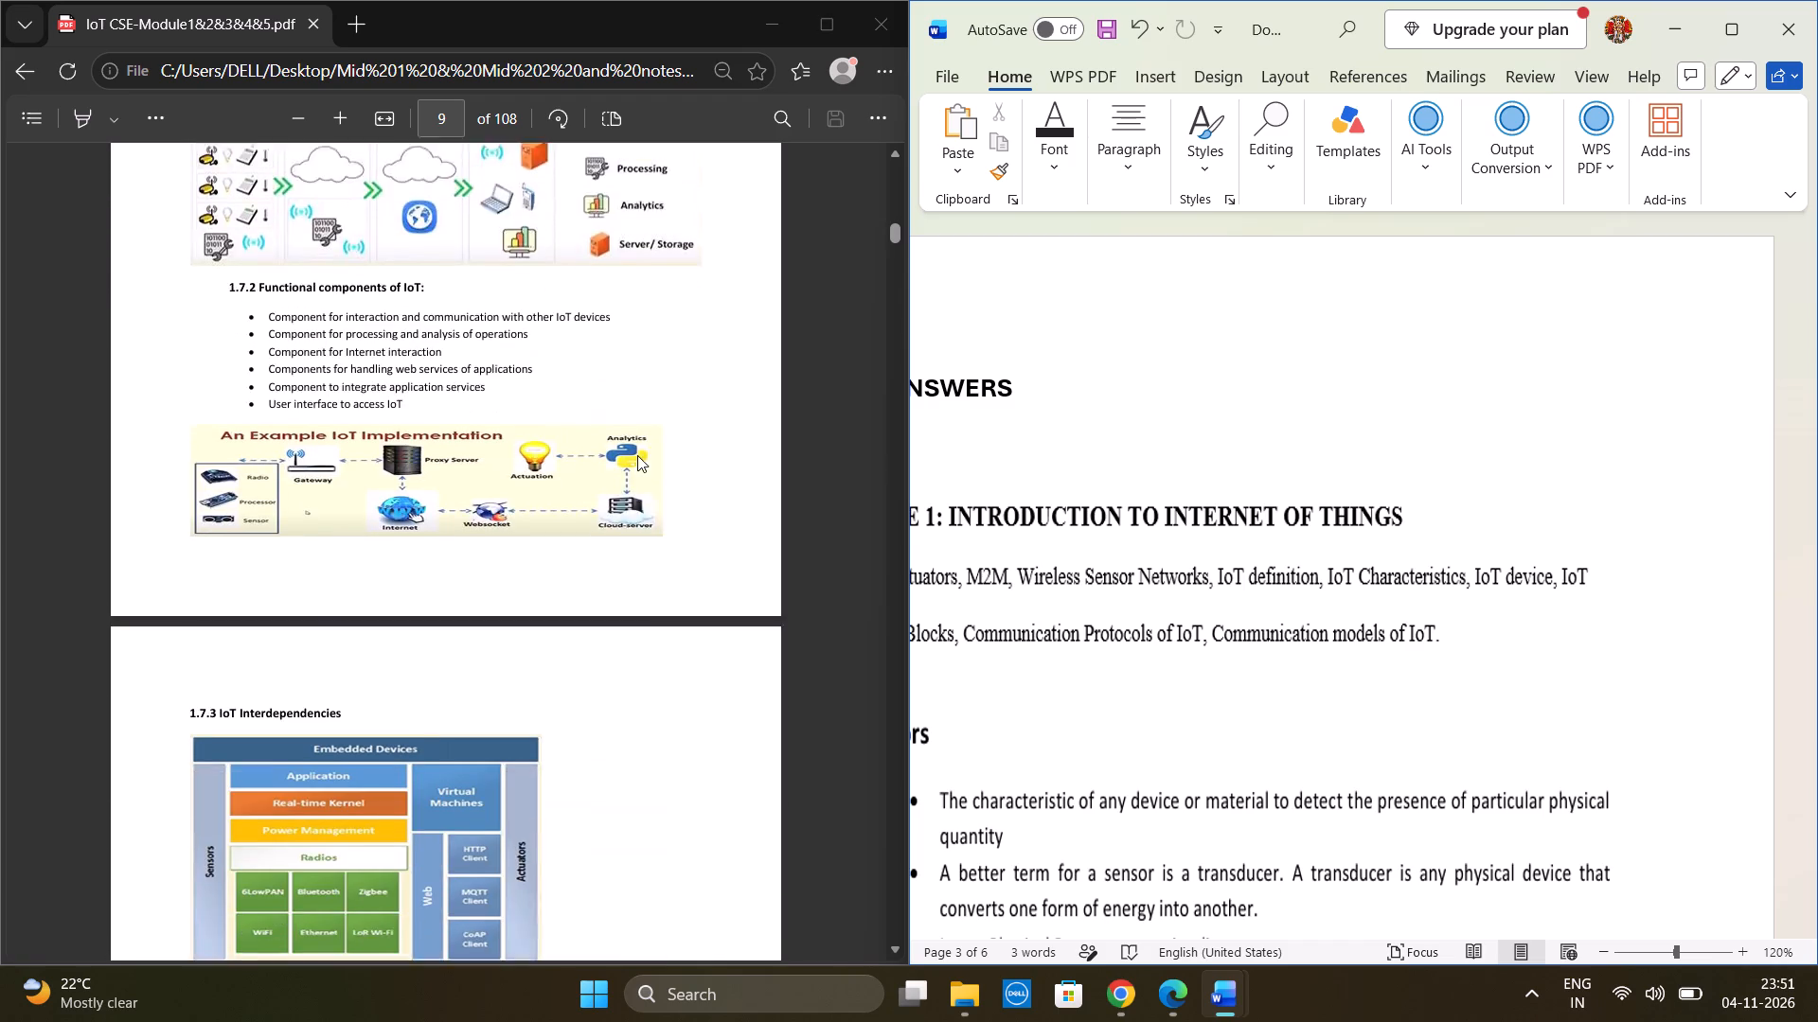
{"action": "scroll", "coordinate": [637, 455], "scroll_direction": "down", "scroll_amount": 5}
{"action": "scroll", "coordinate": [637, 455], "scroll_direction": "up", "scroll_amount": 3}
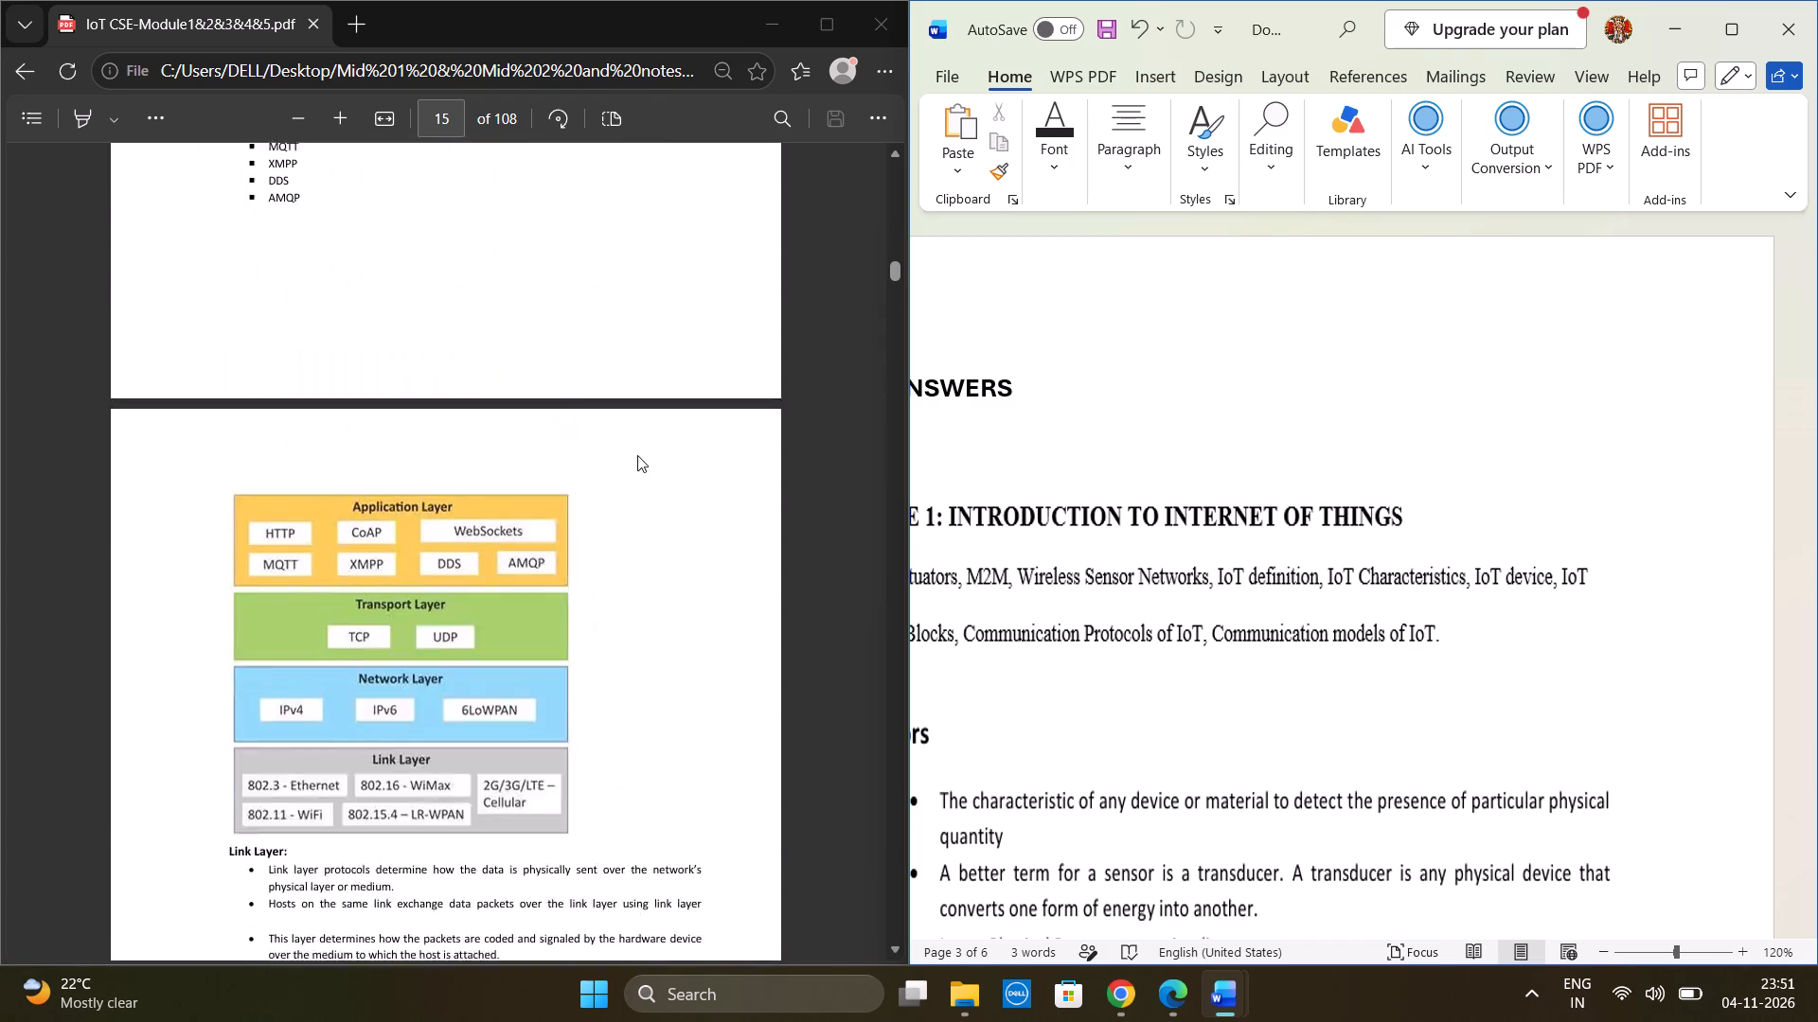
{"action": "scroll", "coordinate": [637, 455], "scroll_direction": "up", "scroll_amount": 5}
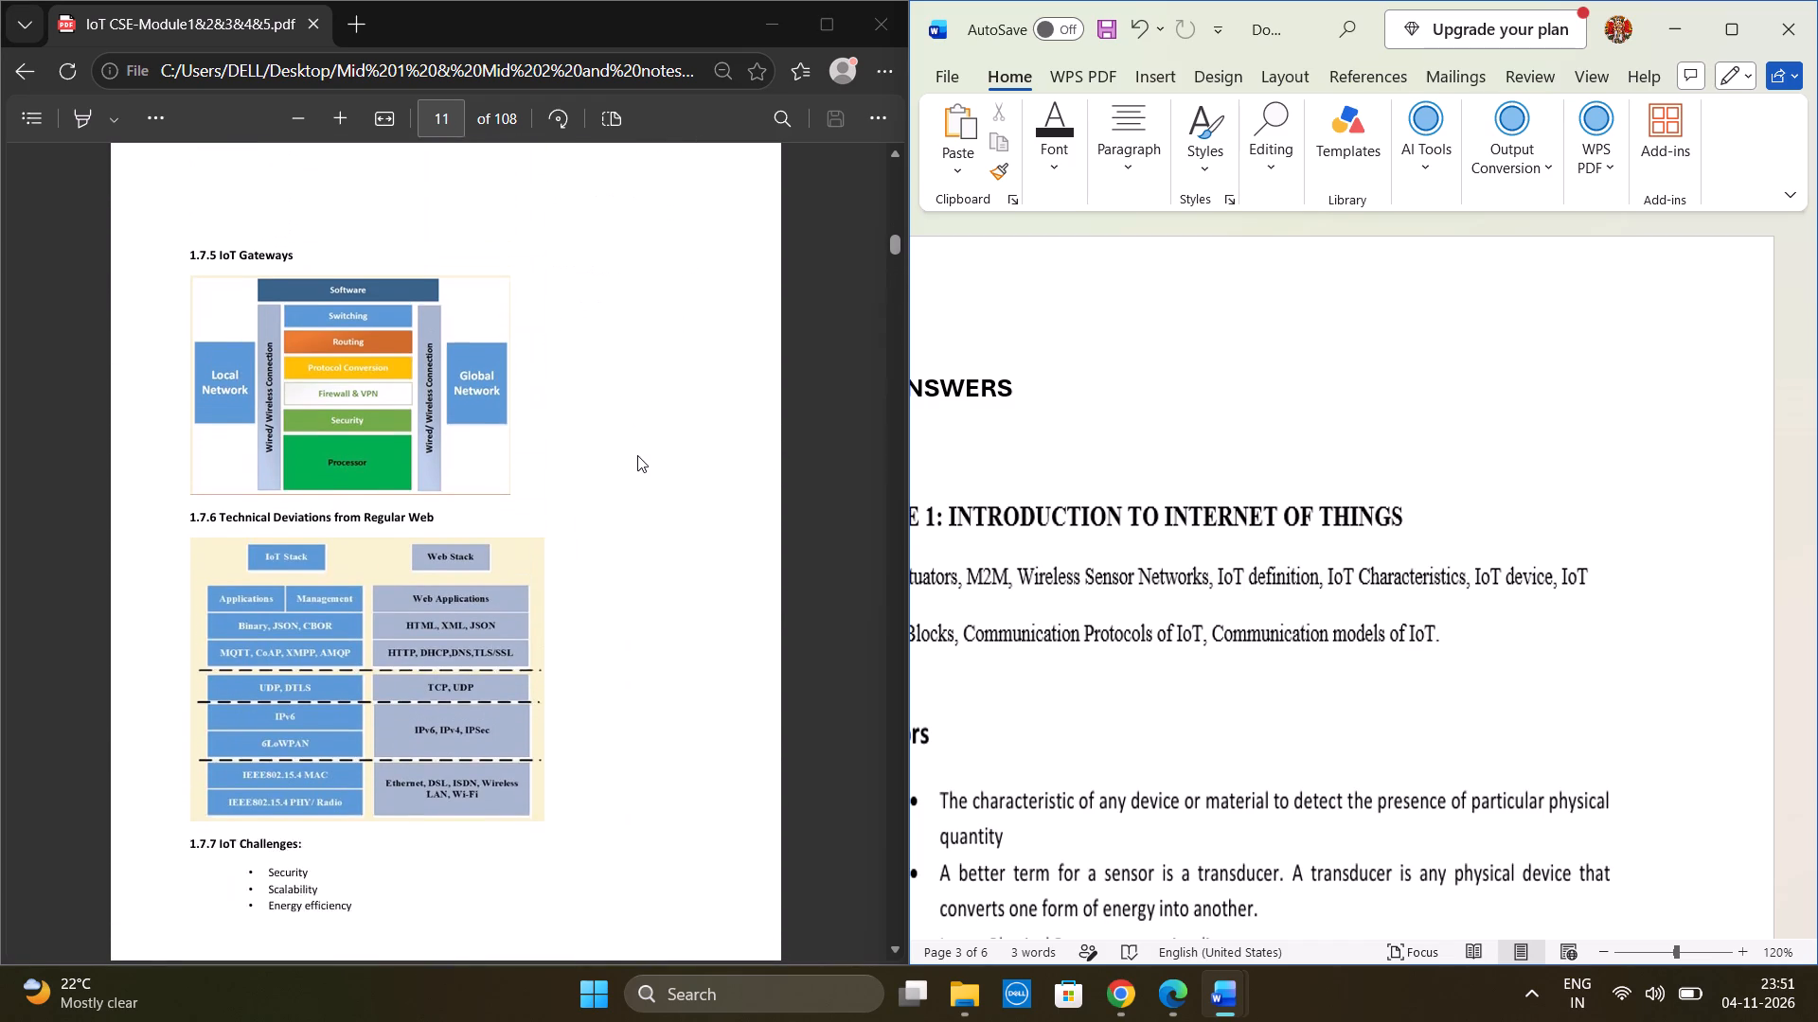
{"action": "scroll", "coordinate": [637, 455], "scroll_direction": "up", "scroll_amount": 7}
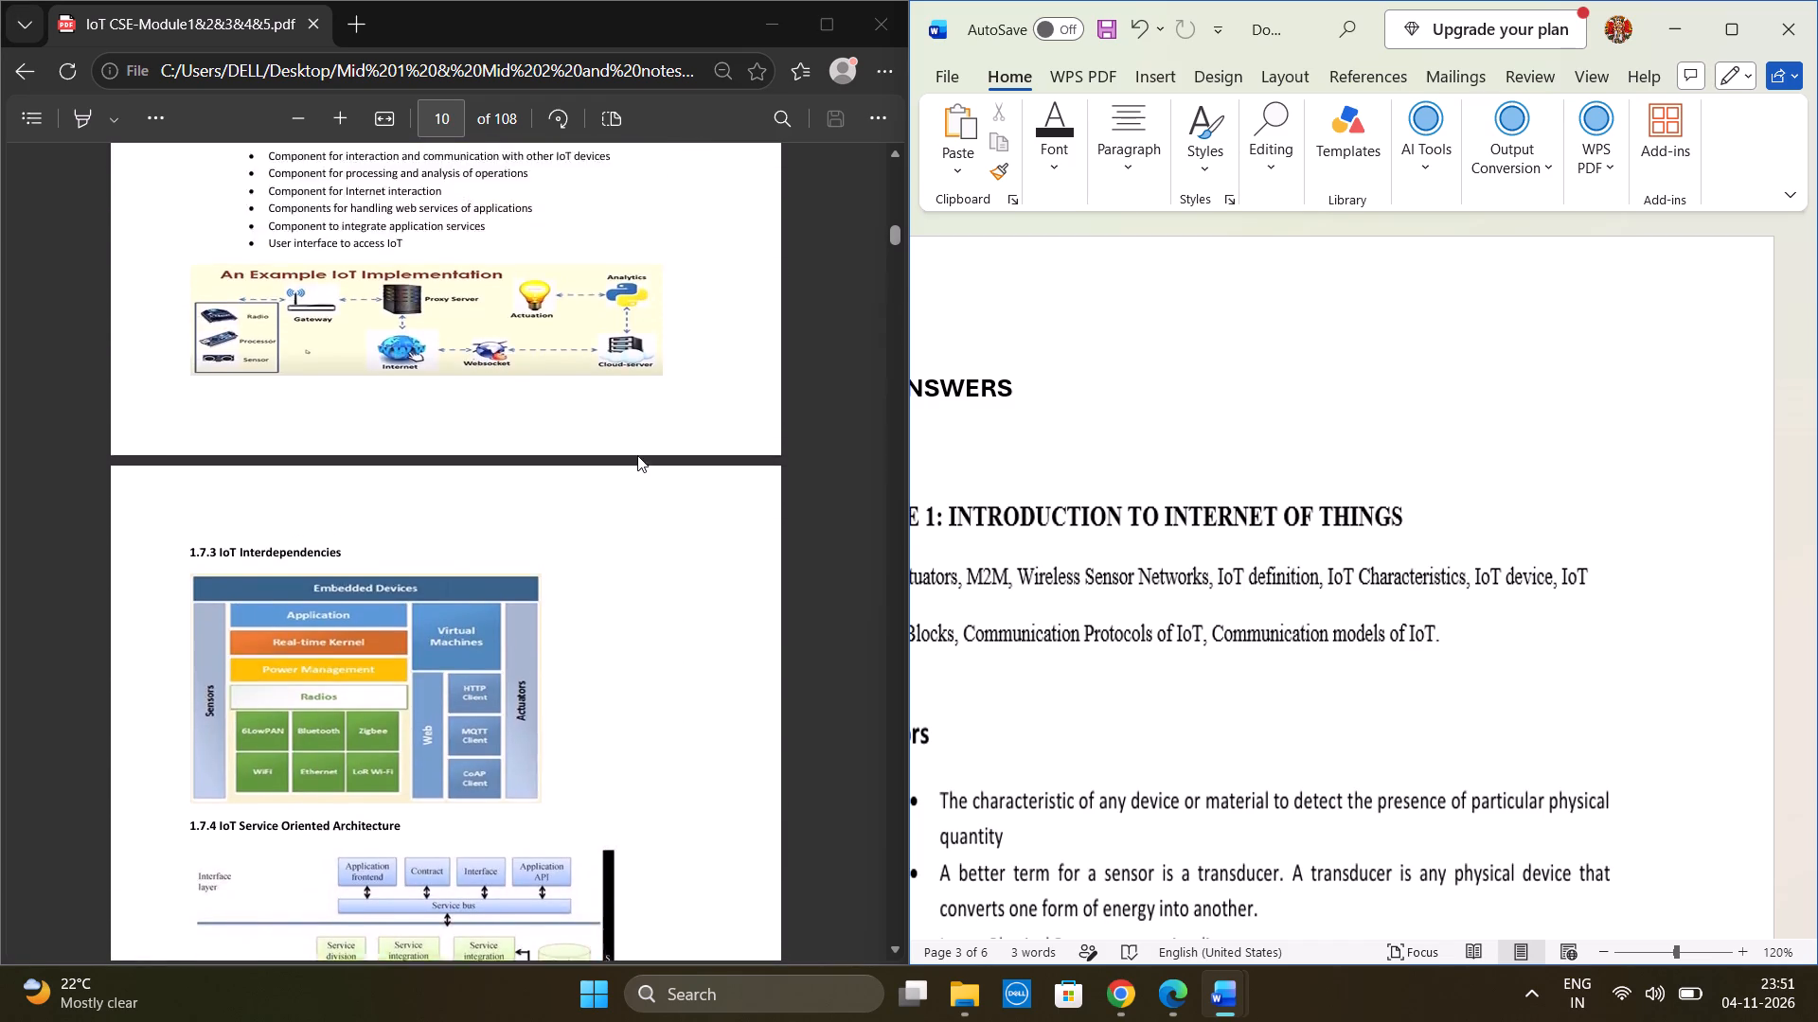
{"action": "scroll", "coordinate": [637, 455], "scroll_direction": "up", "scroll_amount": 3}
Go through the PDF notes from 1.5.1 M2M Overview to 1.10 Physical Design of IoT, looking for the syllabus topics after wireless sensor networks.
{"action": "scroll", "coordinate": [637, 455], "scroll_direction": "down", "scroll_amount": 5}
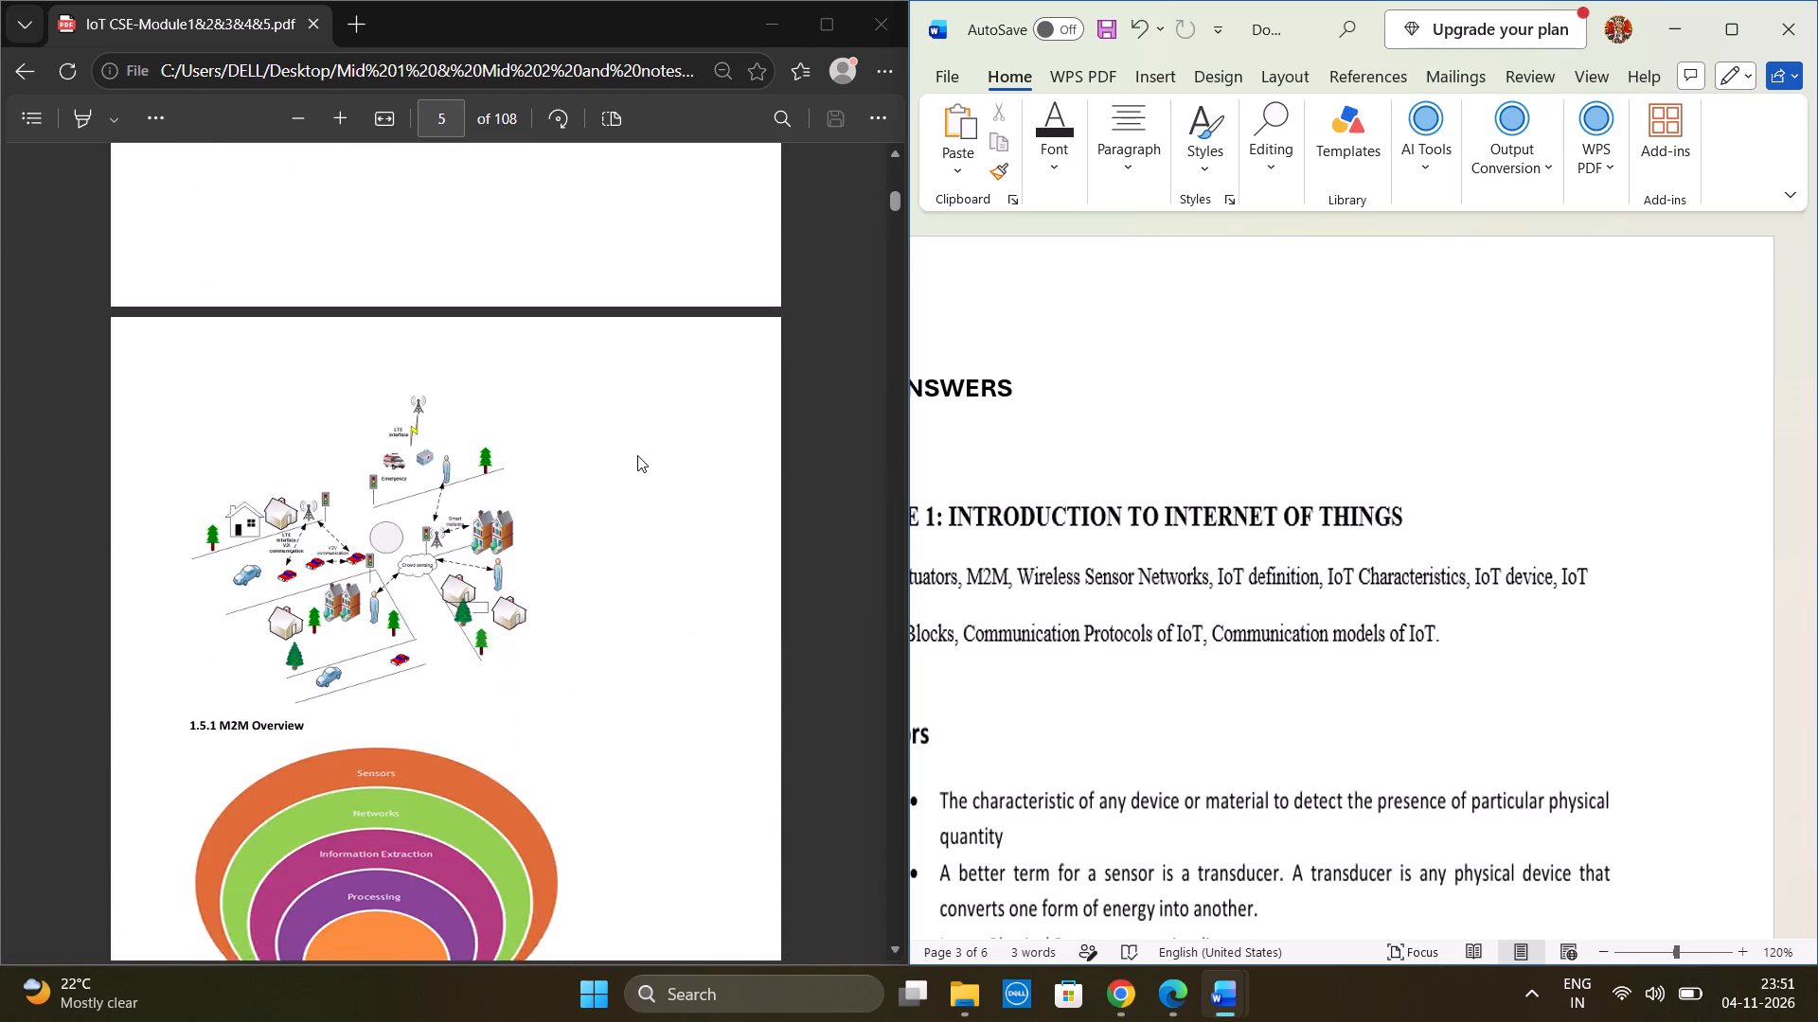
{"action": "scroll", "coordinate": [637, 455], "scroll_direction": "down", "scroll_amount": 8}
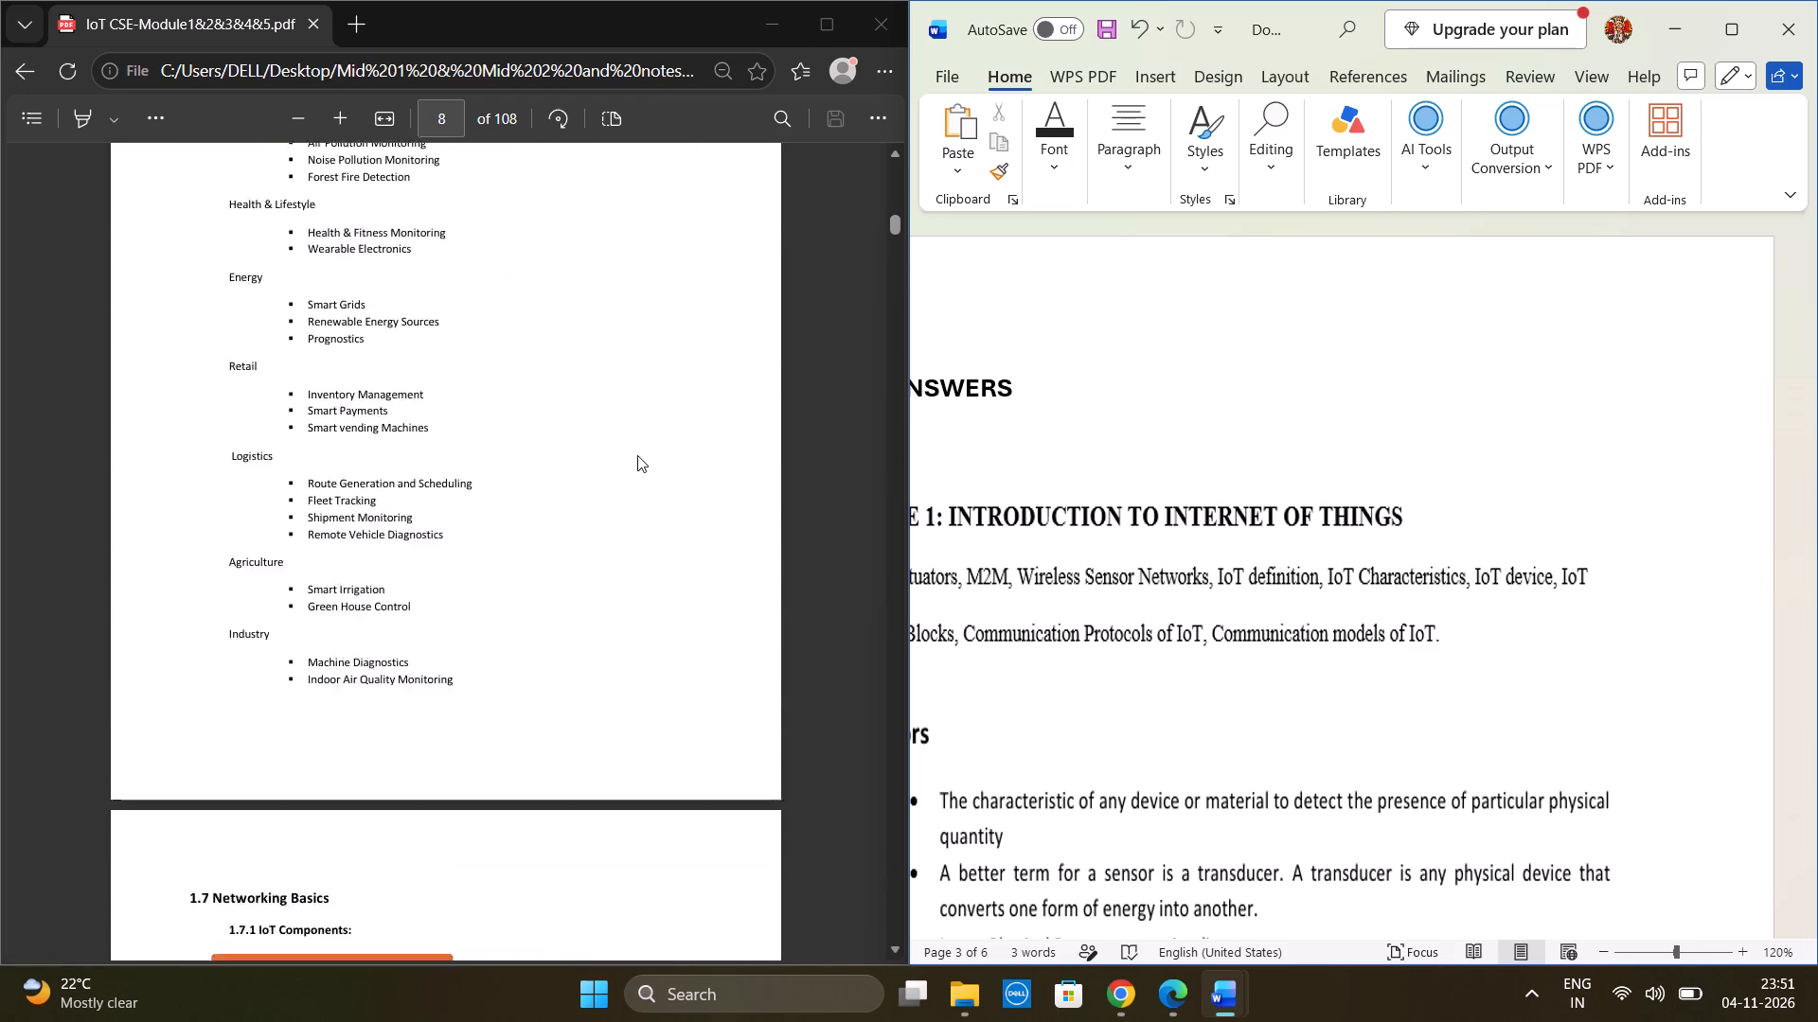
{"action": "scroll", "coordinate": [637, 455], "scroll_direction": "down", "scroll_amount": 5}
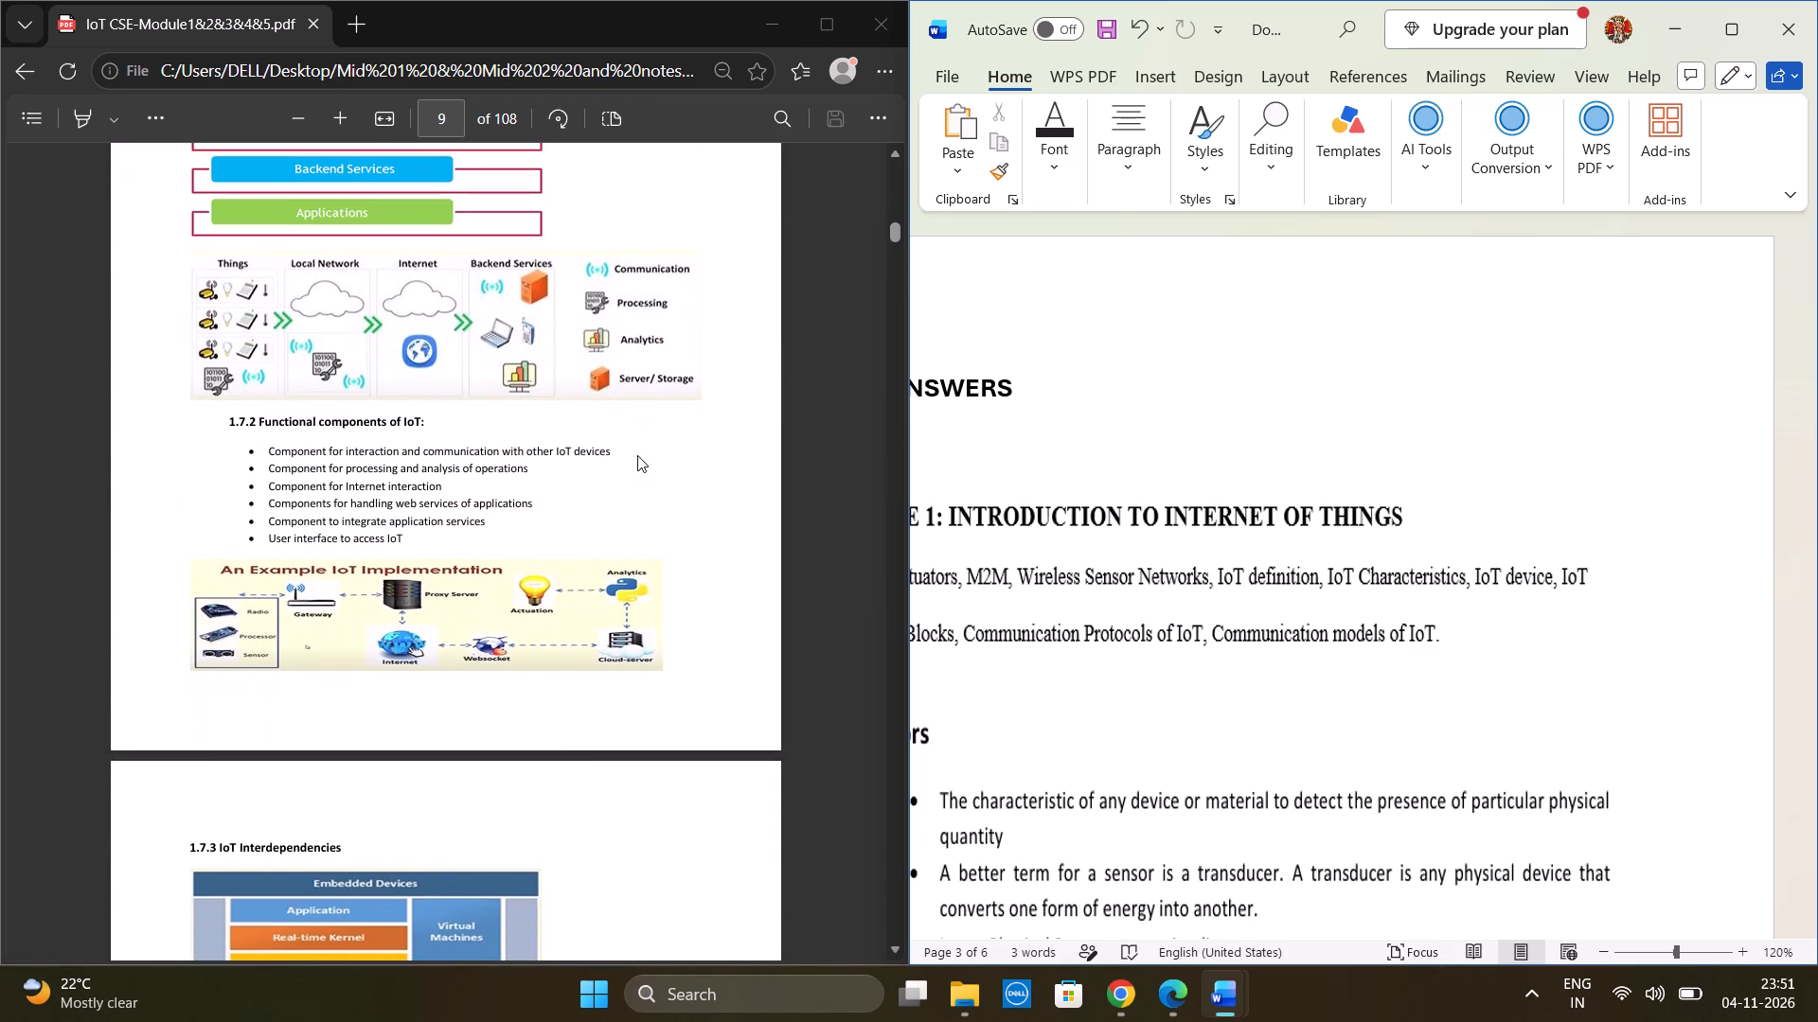
{"action": "scroll", "coordinate": [637, 455], "scroll_direction": "down", "scroll_amount": 8}
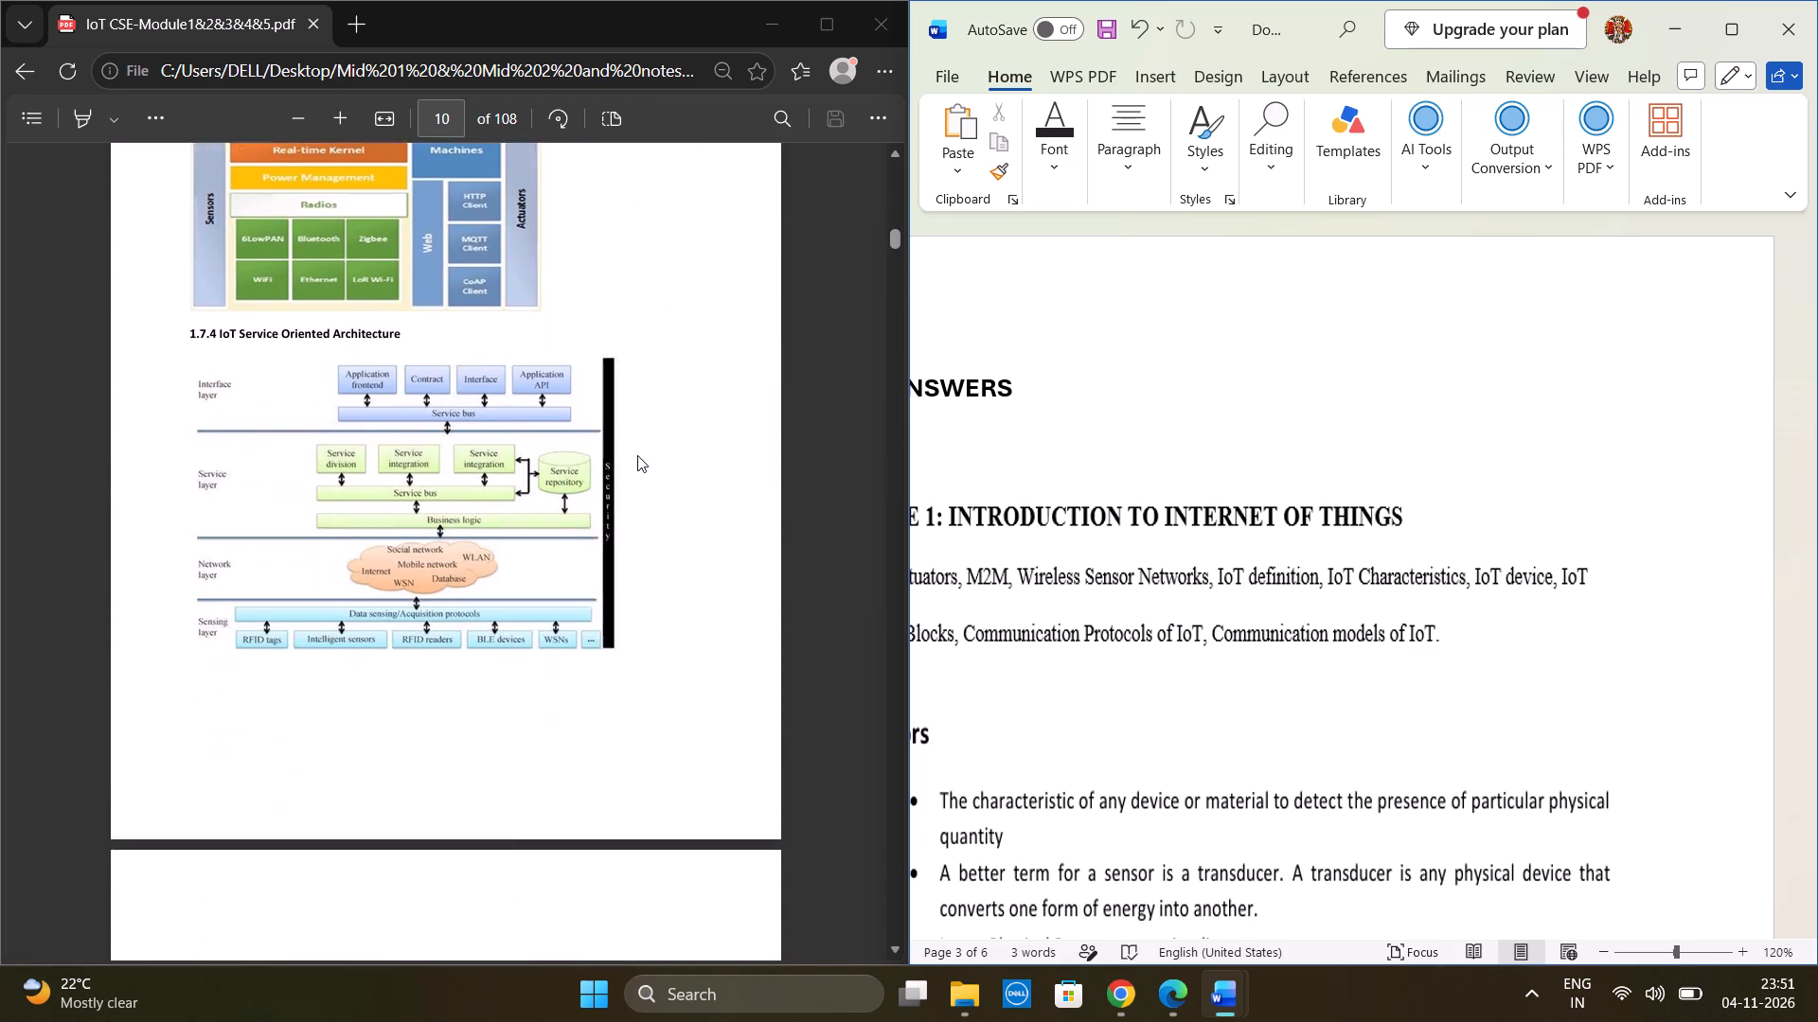
{"action": "scroll", "coordinate": [637, 455], "scroll_direction": "down", "scroll_amount": 7}
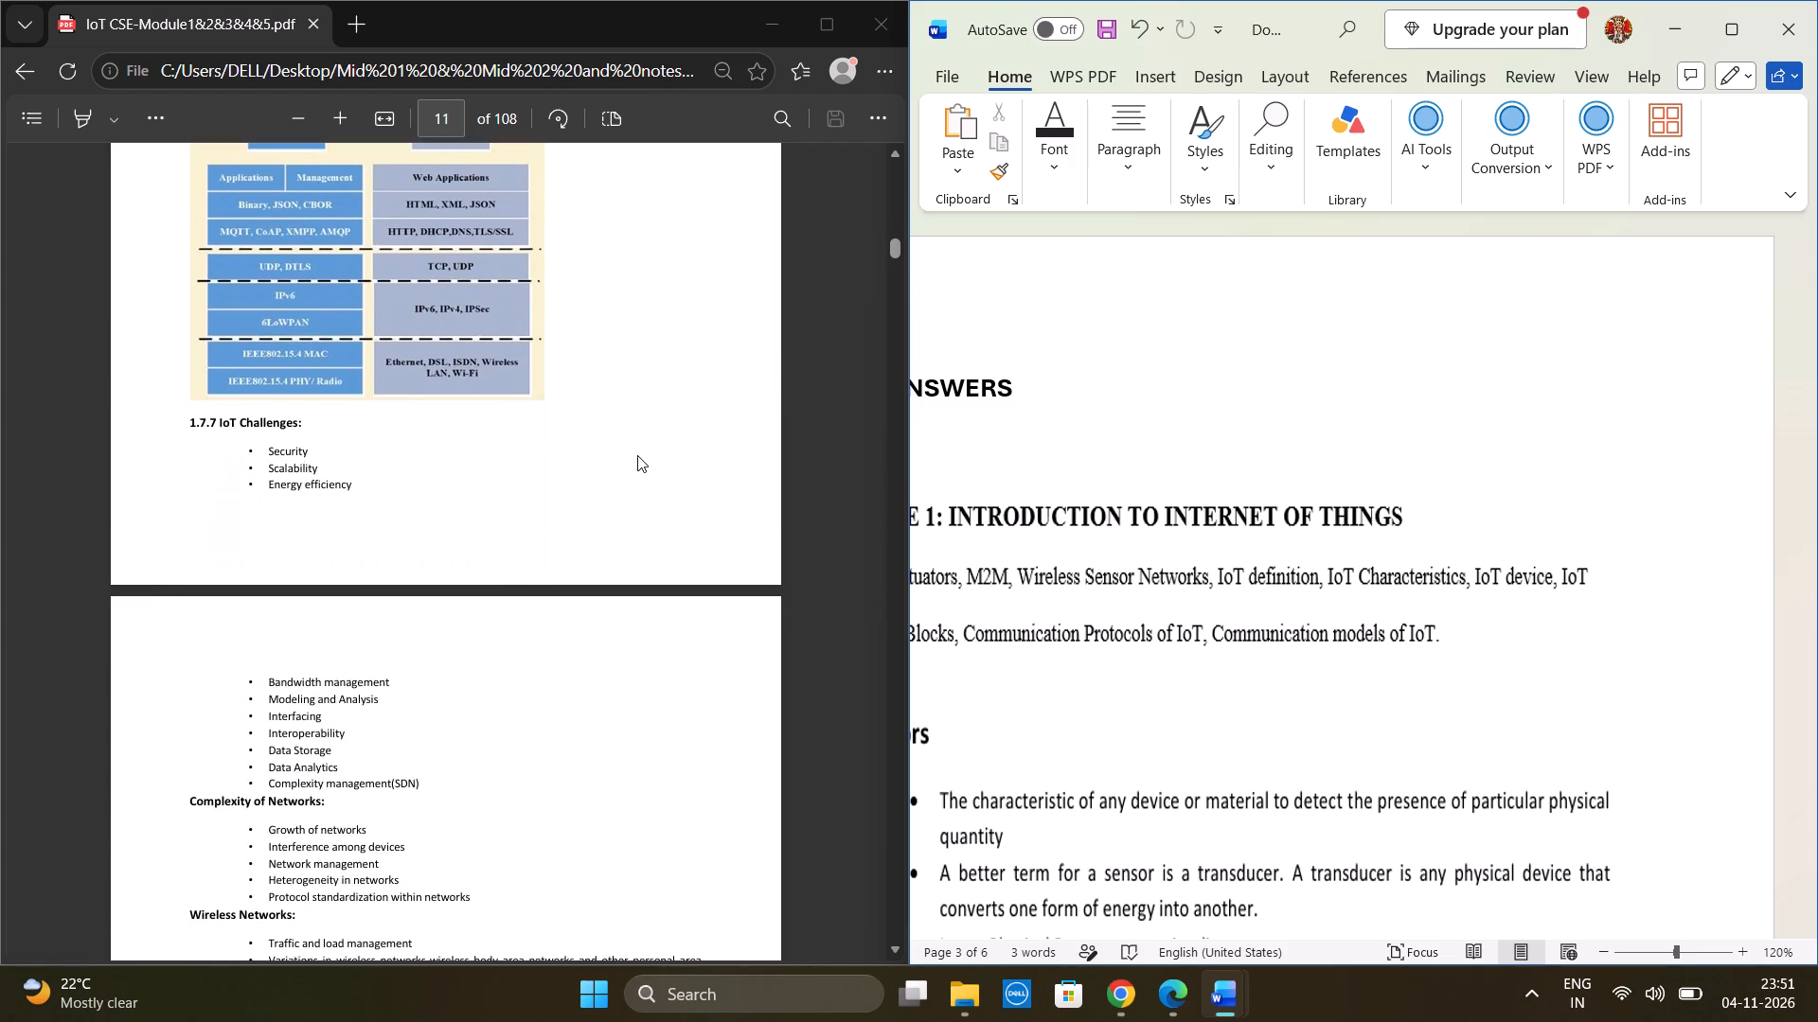
{"action": "scroll", "coordinate": [637, 455], "scroll_direction": "down", "scroll_amount": 6}
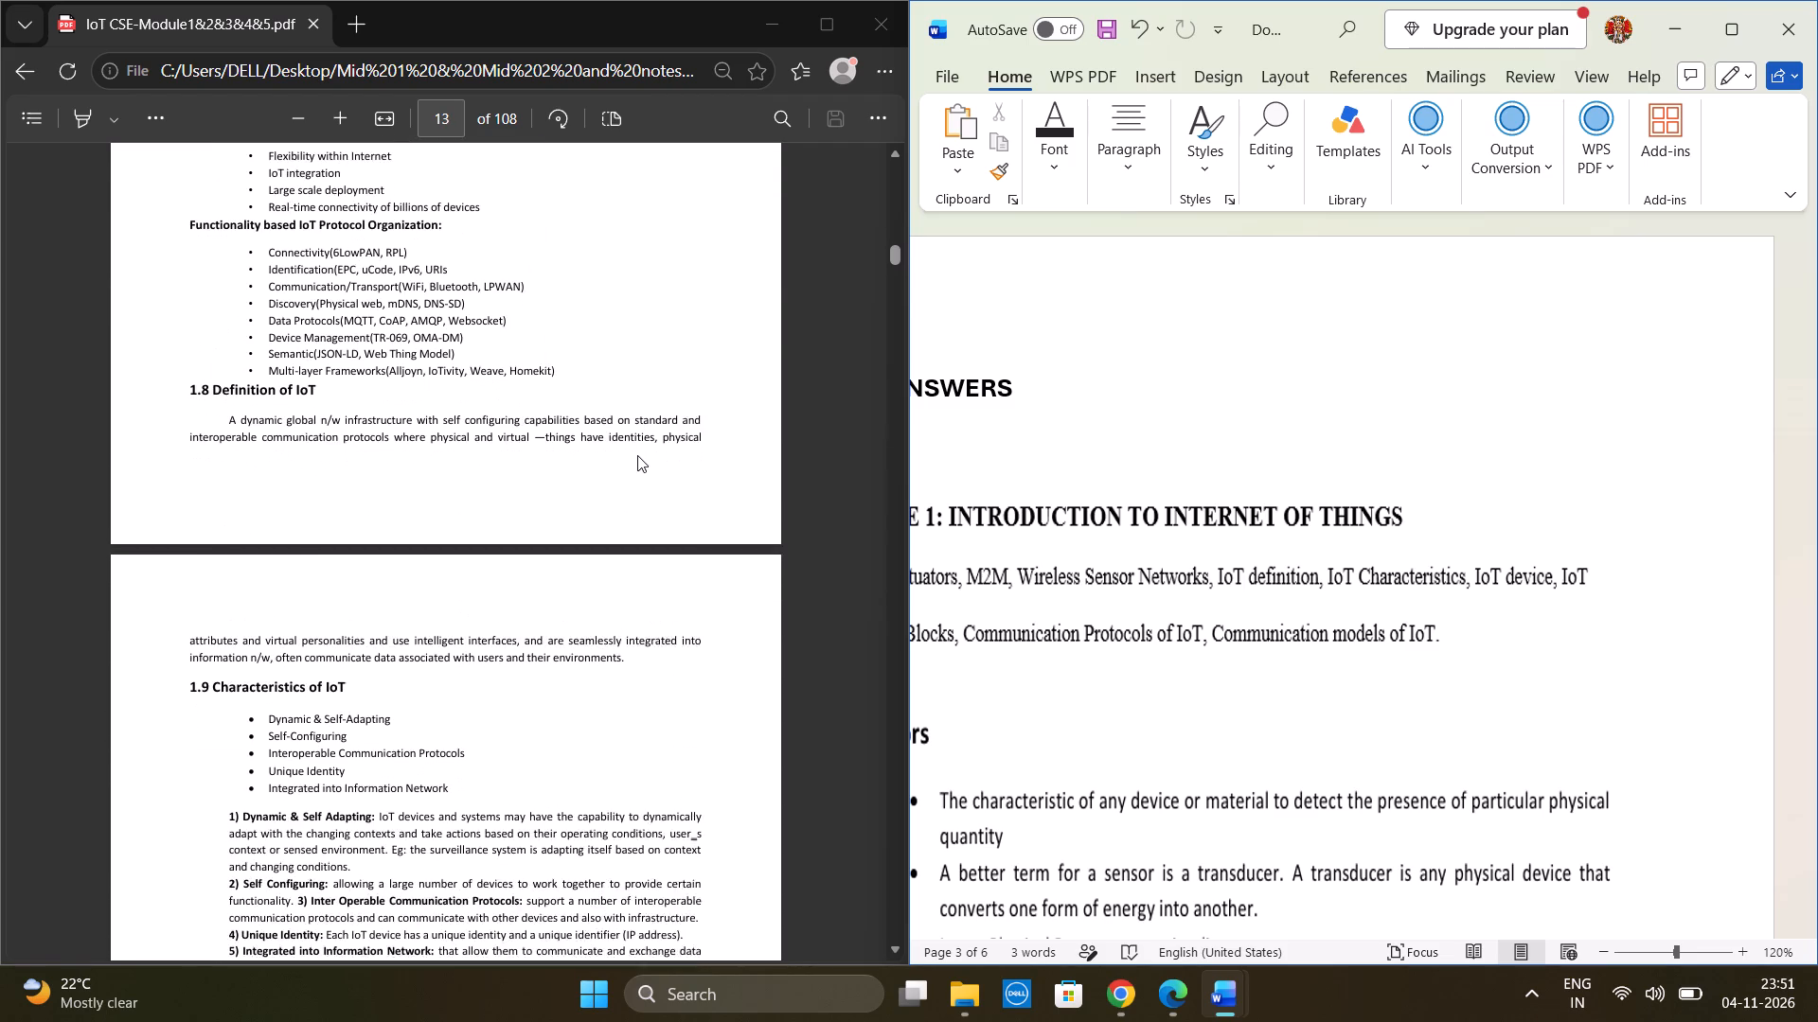
{"action": "scroll", "coordinate": [637, 455], "scroll_direction": "down", "scroll_amount": 3}
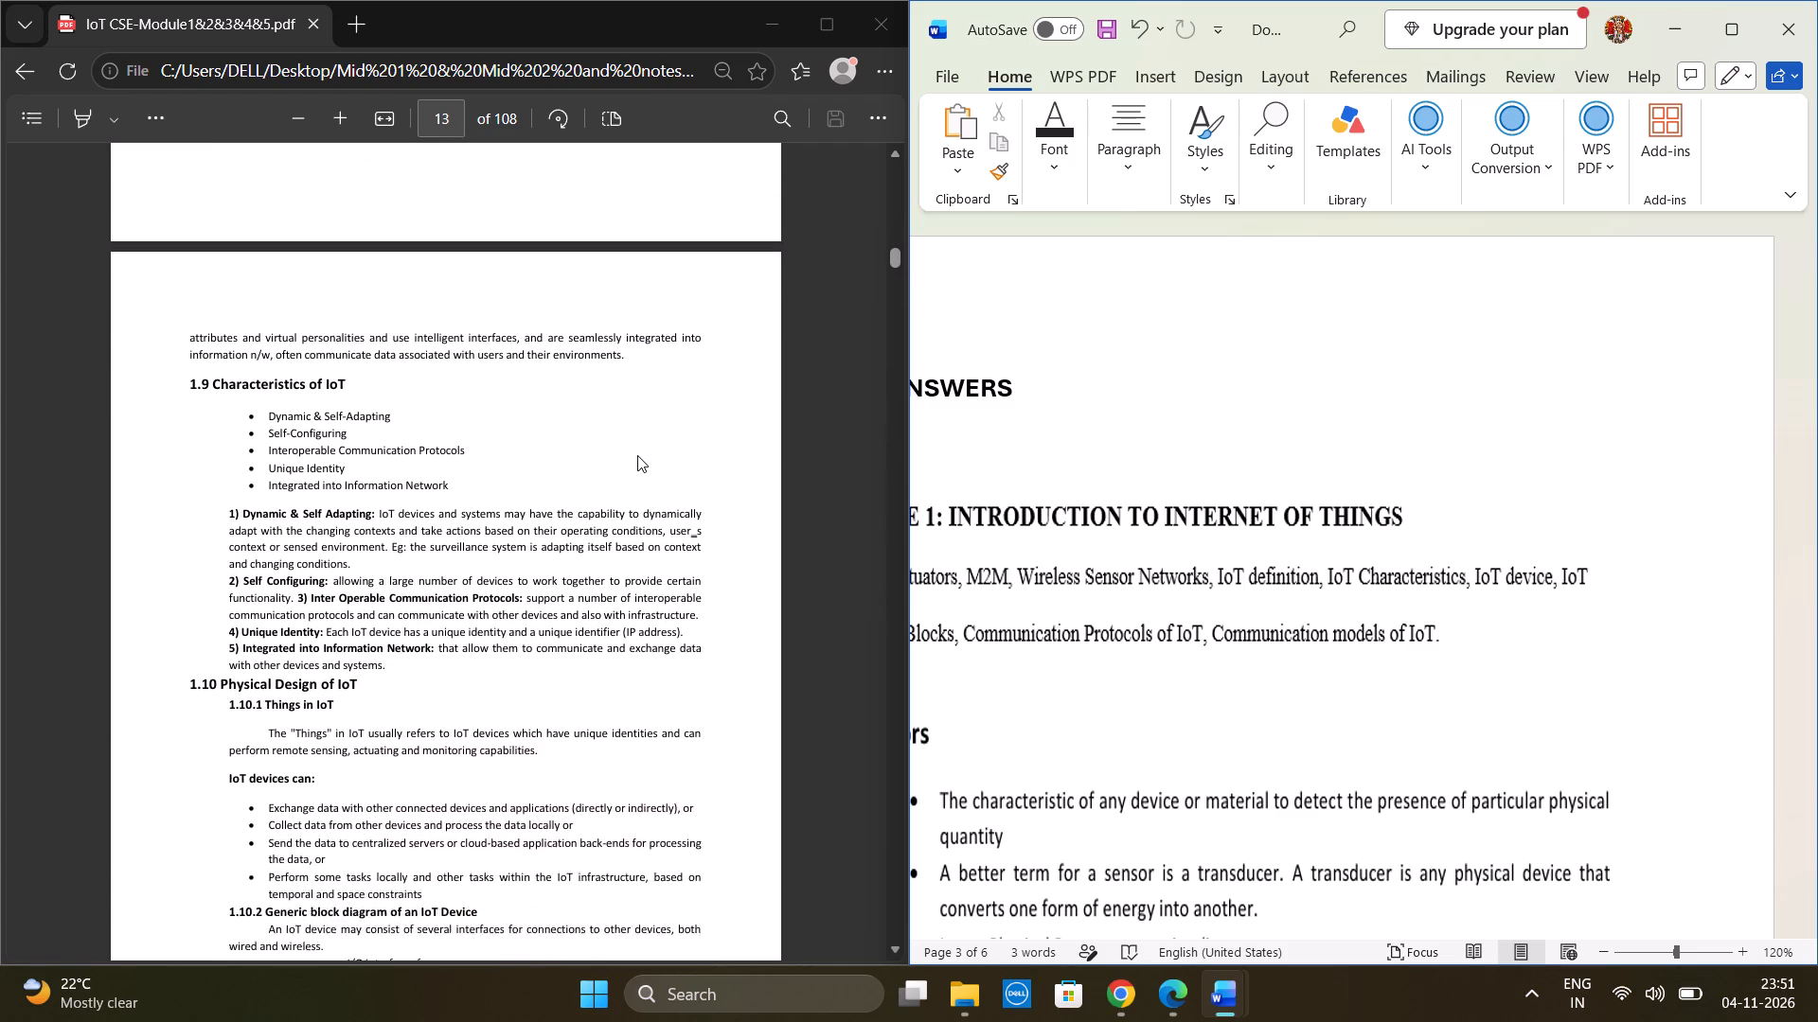
{"action": "scroll", "coordinate": [637, 455], "scroll_direction": "up", "scroll_amount": 1}
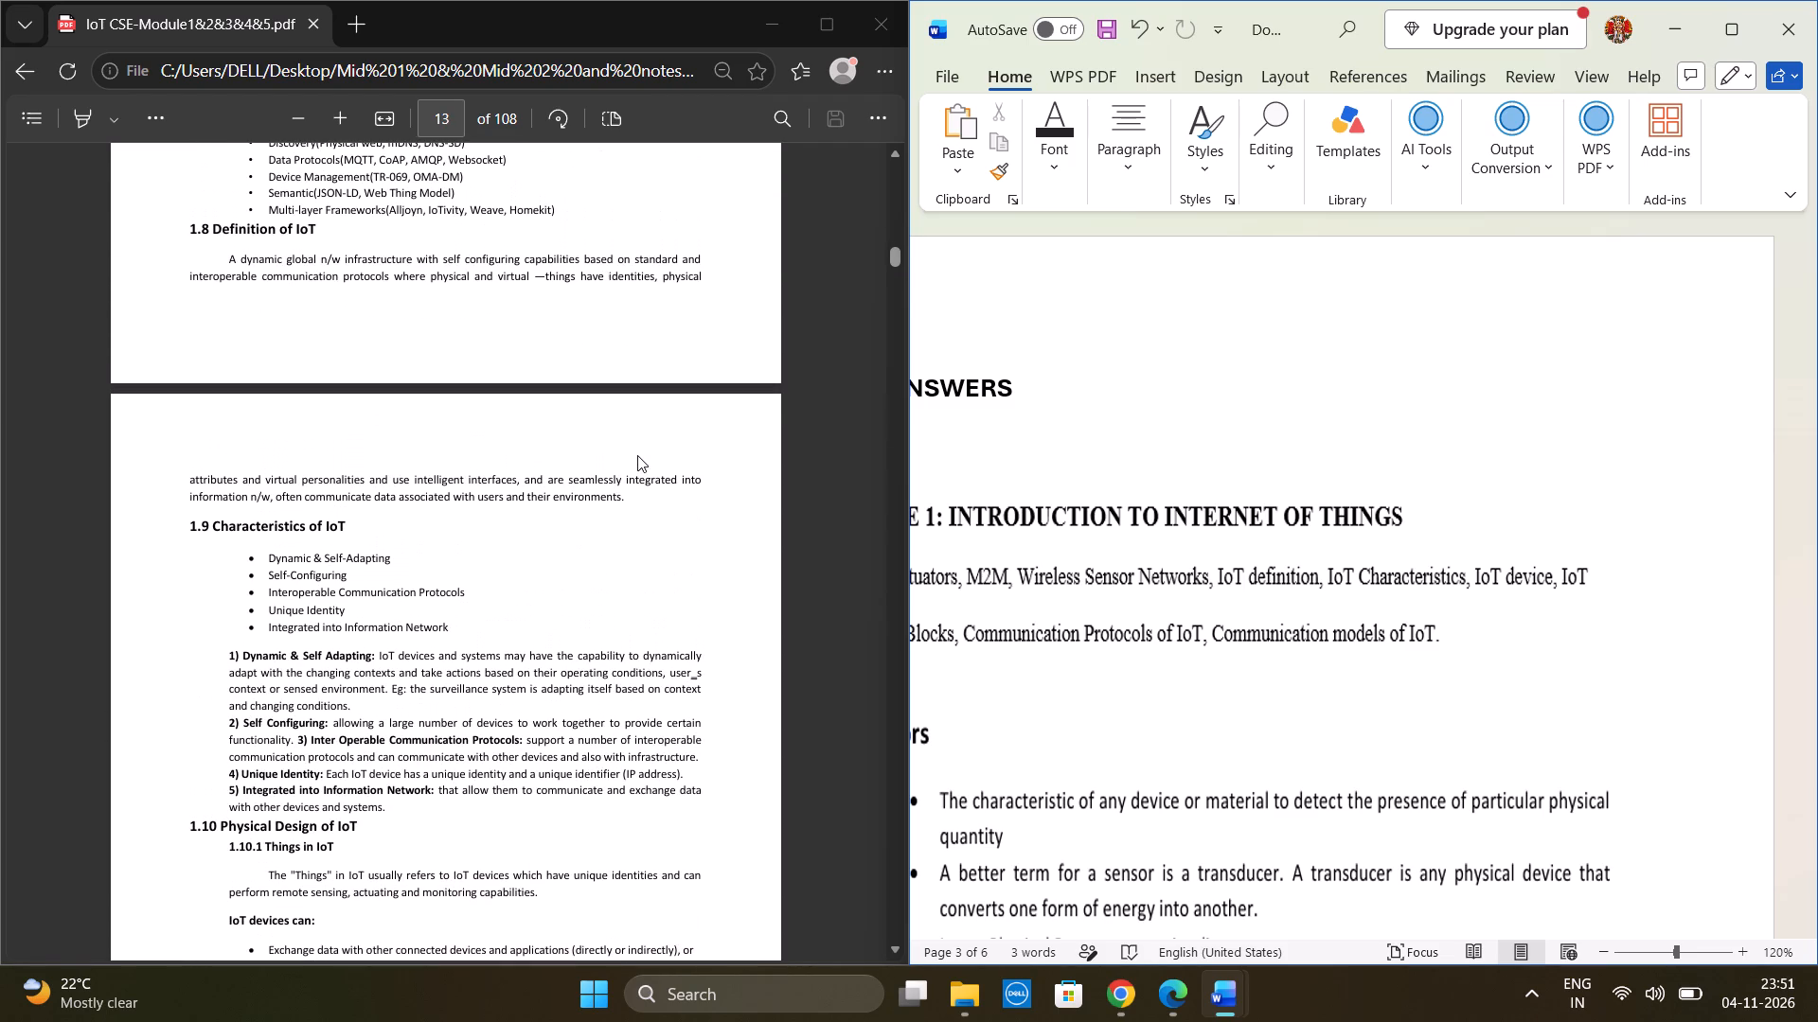
Capture a screenshot of the 1.8 Definition of IoT heading and its first two text lines at full text width.
{"action": "key", "text": "shift+super+s"}
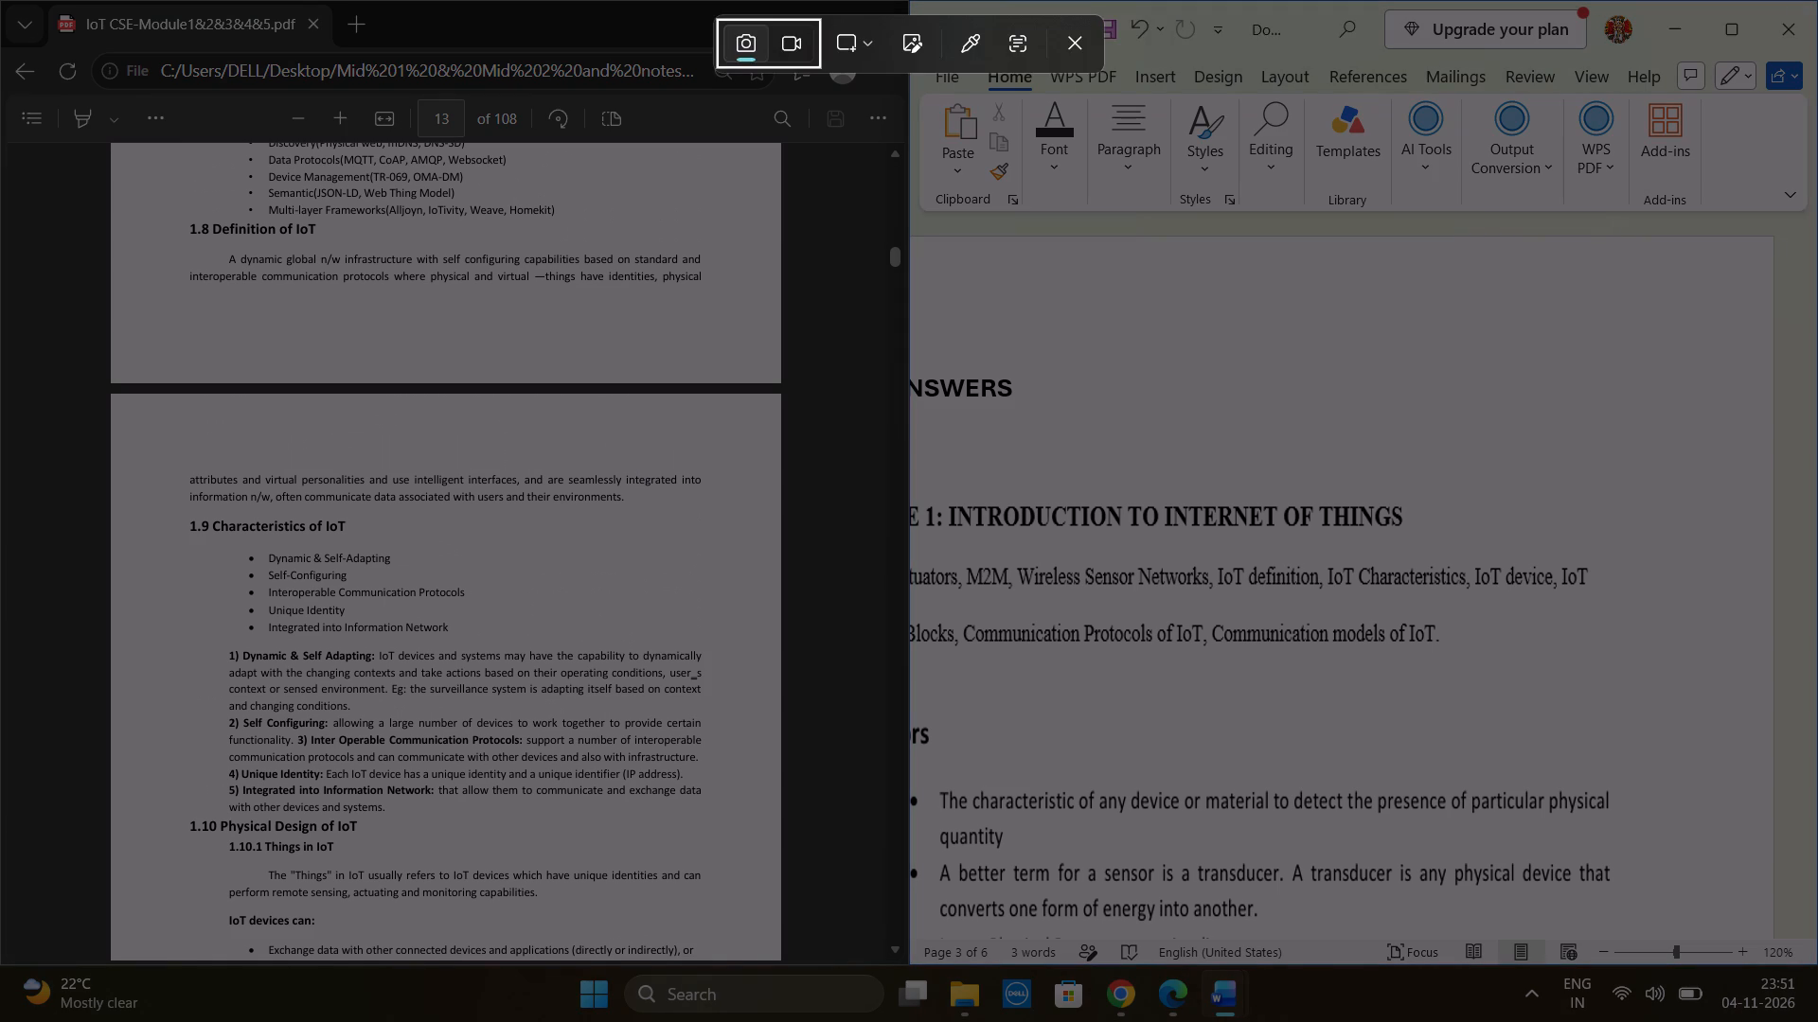
{"action": "left_click_drag", "start_coordinate": [151, 209], "coordinate": [486, 345]}
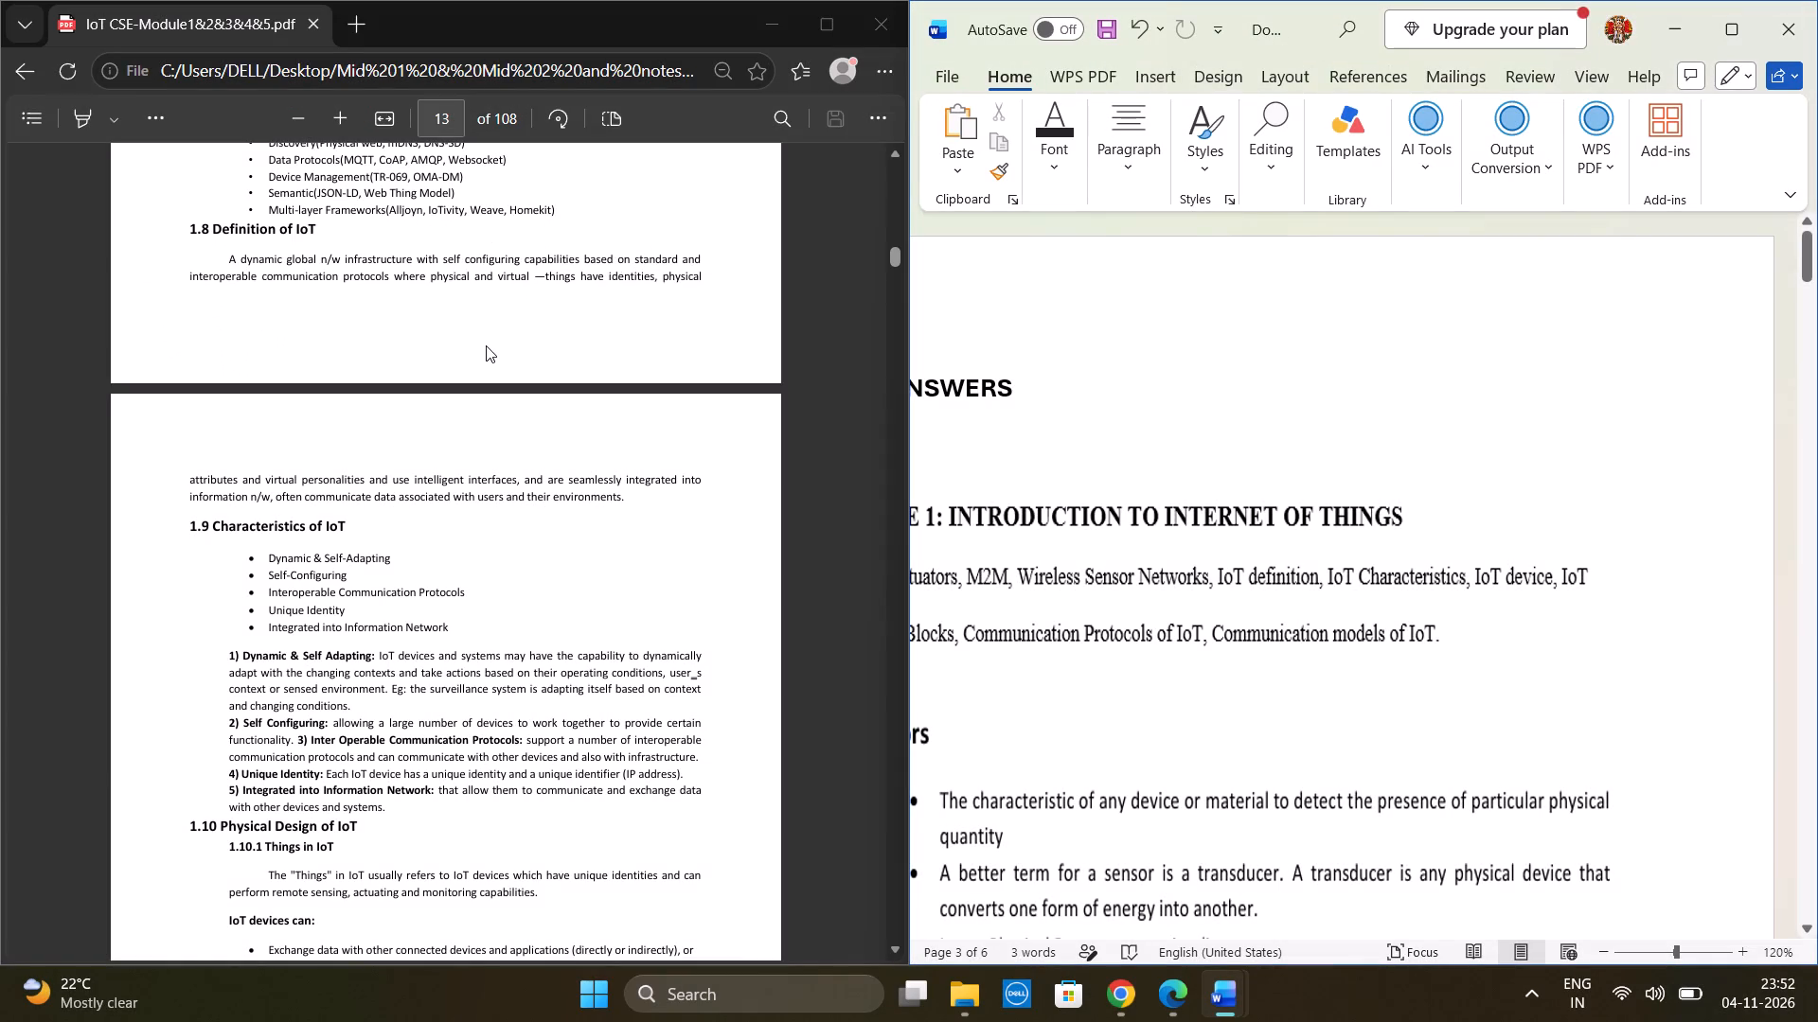
{"action": "key", "text": "shift+super+s"}
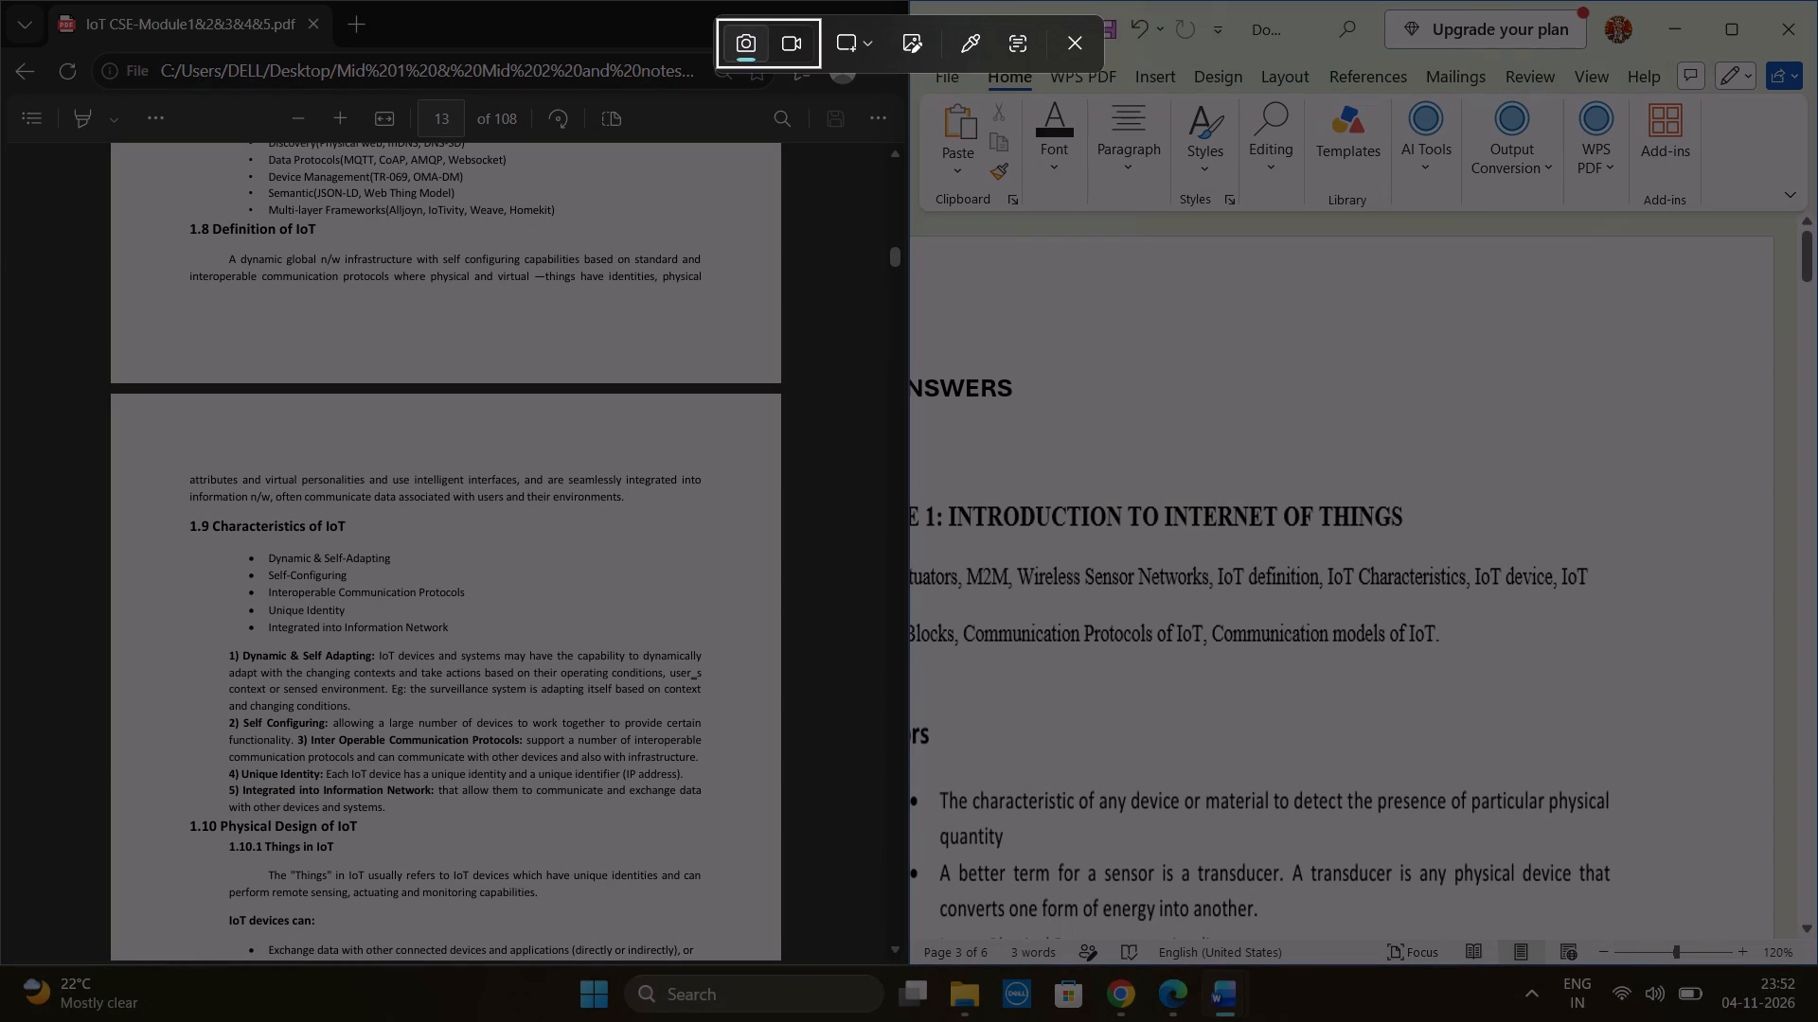
{"action": "left_click", "coordinate": [161, 217]}
{"action": "left_click_drag", "start_coordinate": [161, 217], "coordinate": [726, 363]}
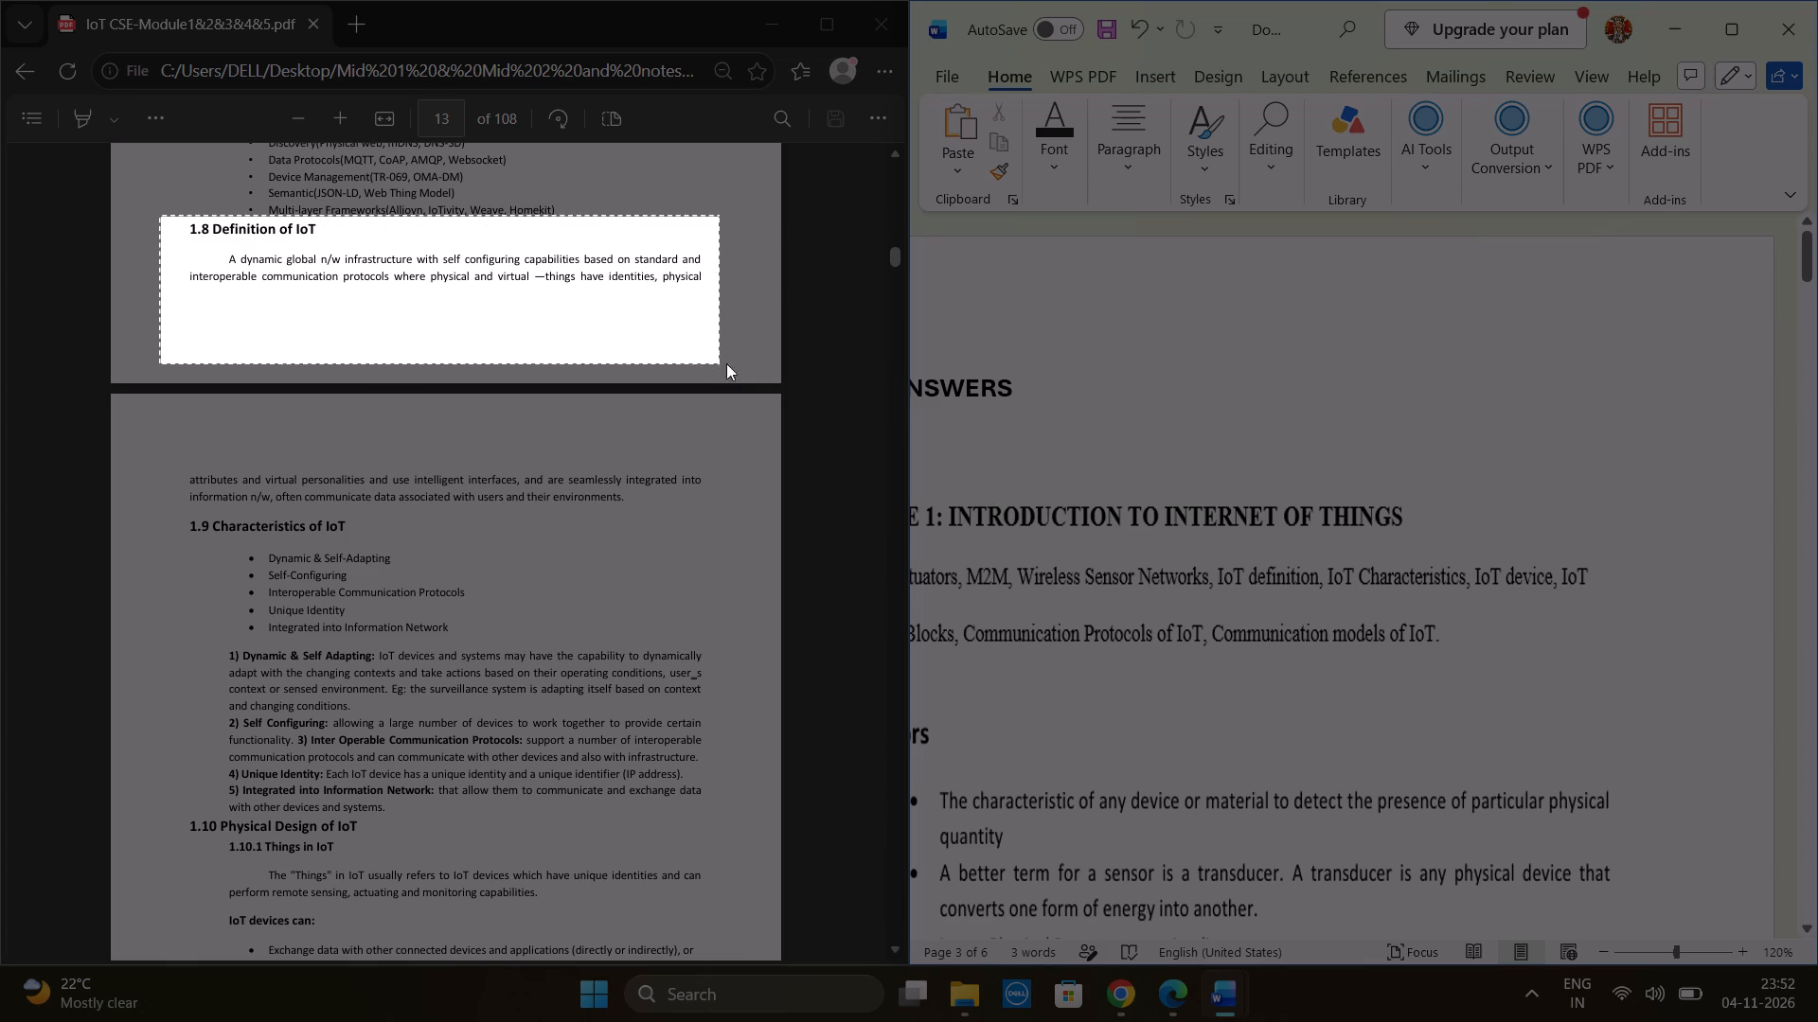
{"action": "left_click_drag", "start_coordinate": [726, 363], "coordinate": [749, 313]}
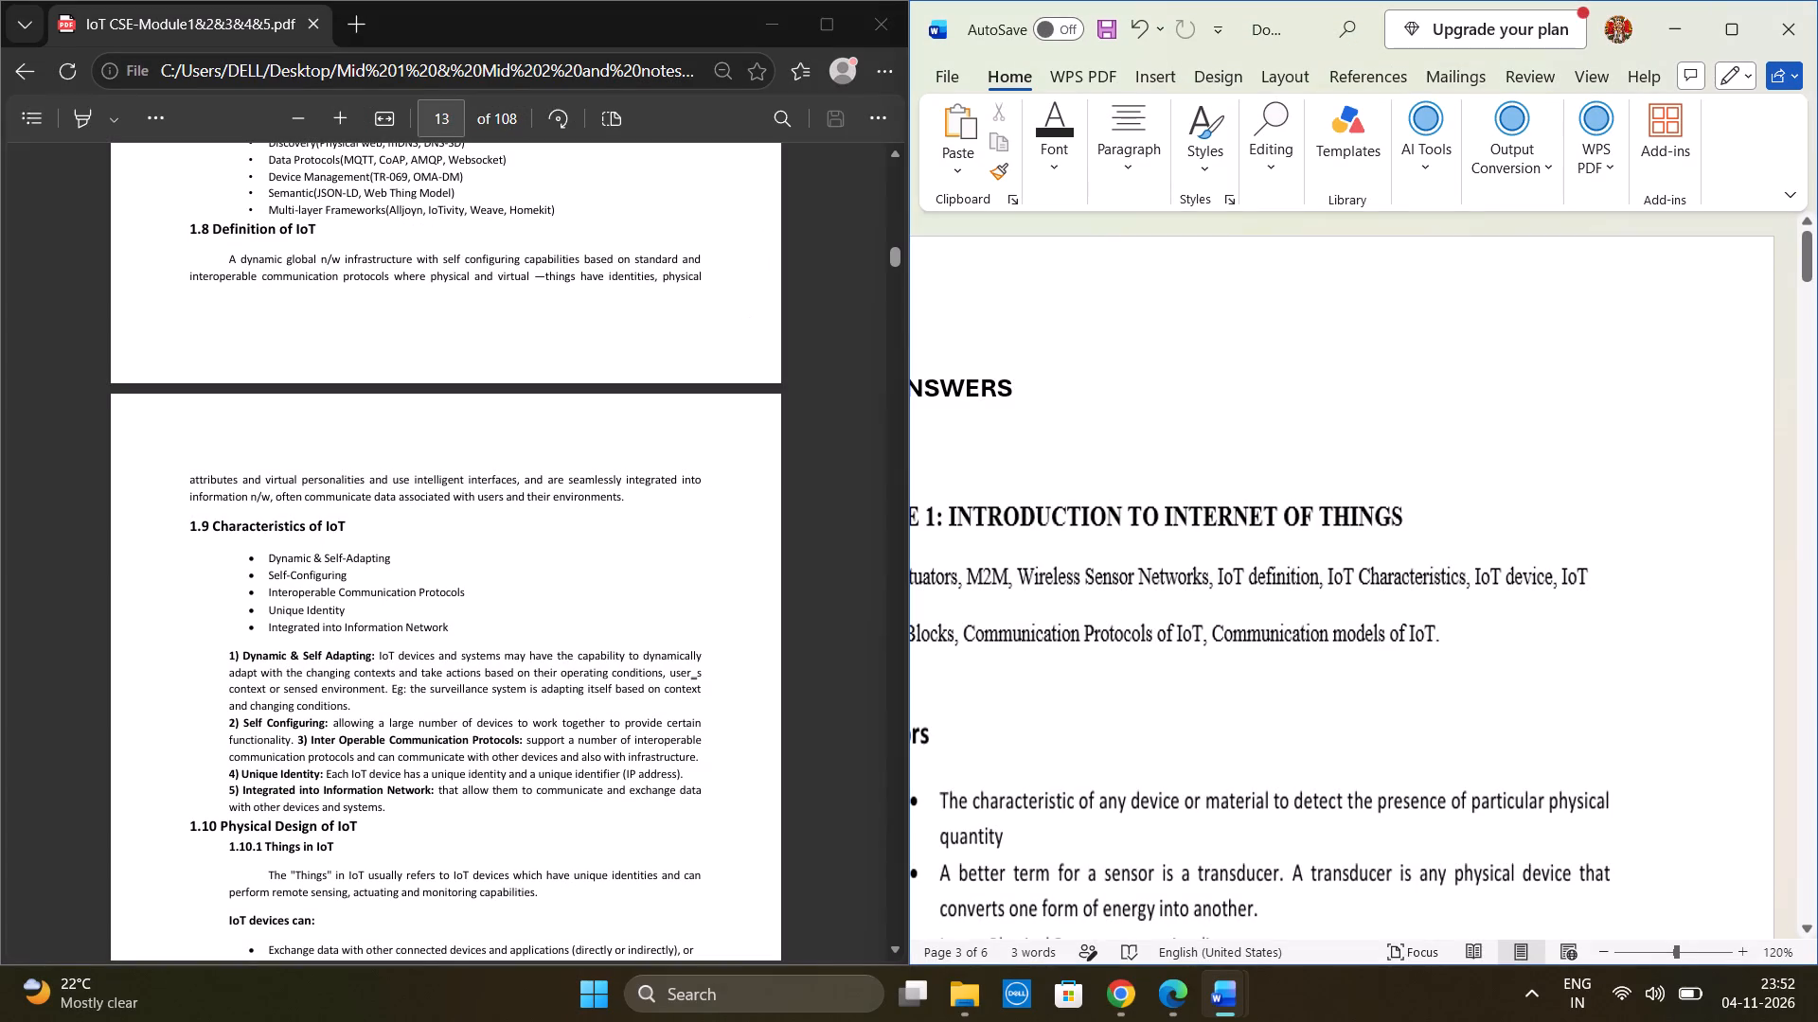
Paste the 1.8 Definition of IoT screenshot into the answers document below the wireless sensor networks picture on page 5.
{"action": "scroll", "coordinate": [1203, 442], "scroll_direction": "down", "scroll_amount": 16}
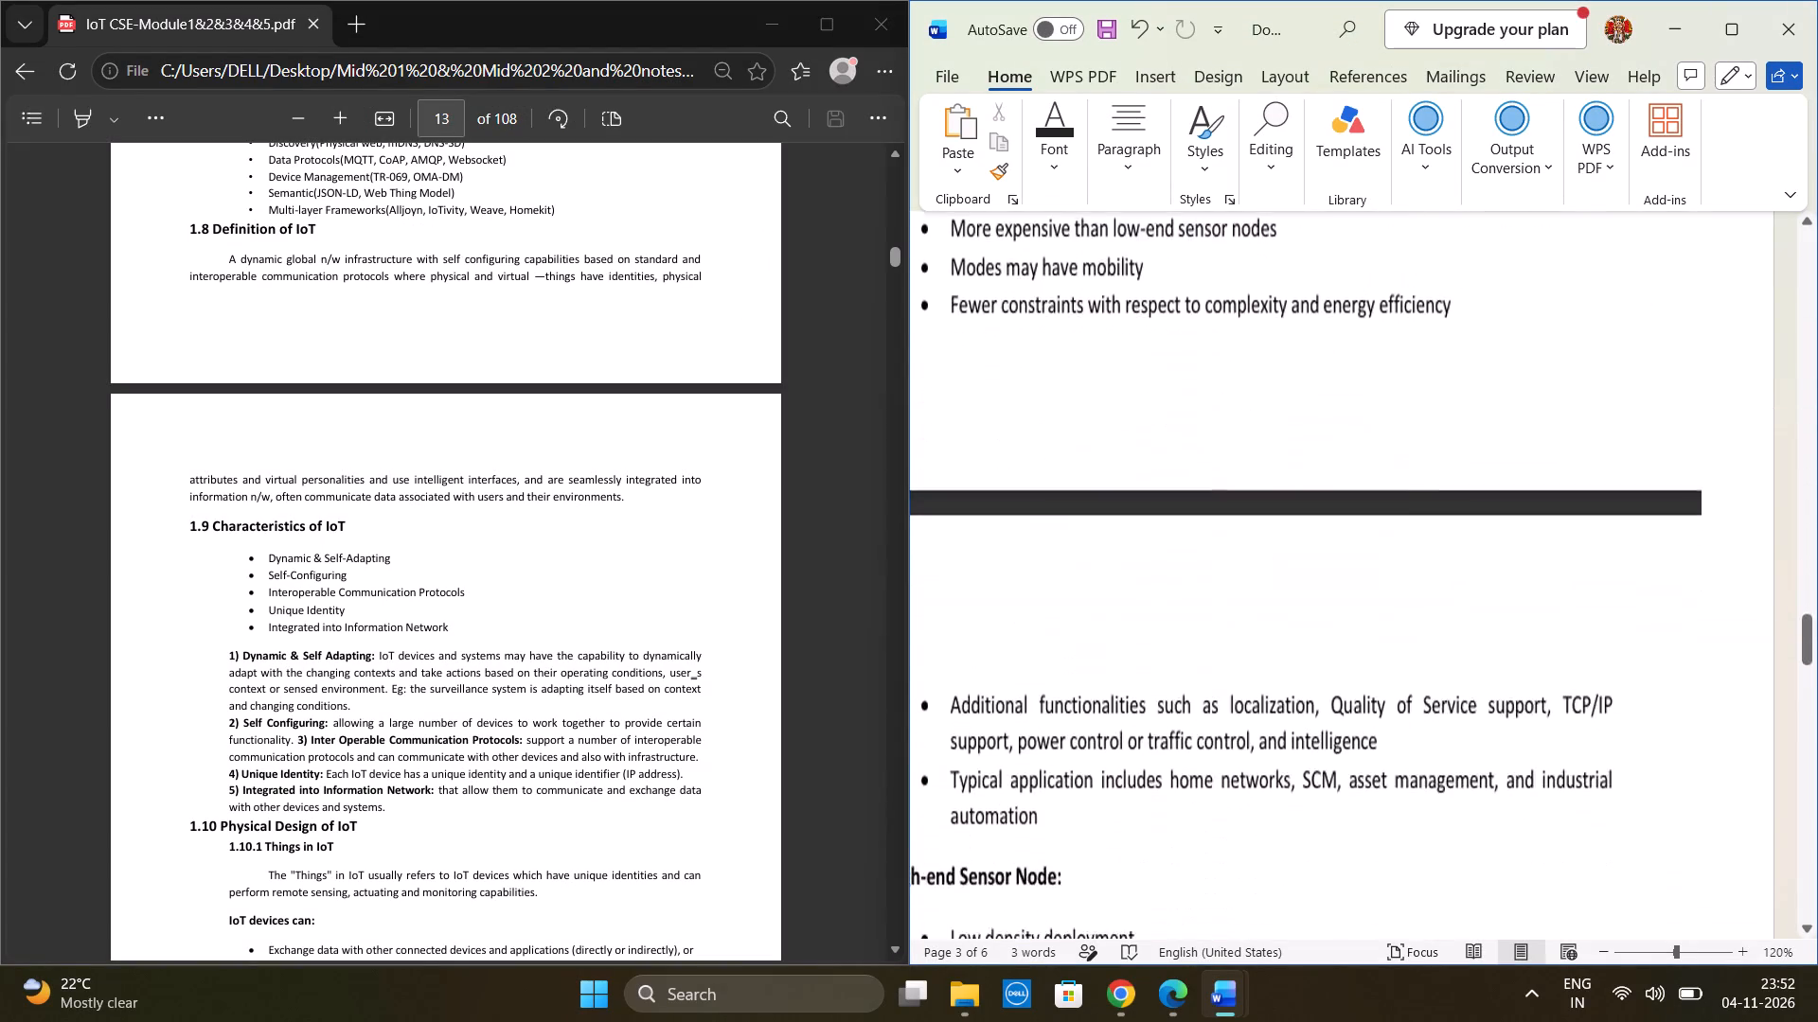
{"action": "scroll", "coordinate": [1203, 442], "scroll_direction": "down", "scroll_amount": 10}
{"action": "scroll", "coordinate": [1203, 442], "scroll_direction": "up", "scroll_amount": 2}
{"action": "scroll", "coordinate": [1203, 442], "scroll_direction": "right", "scroll_amount": 1}
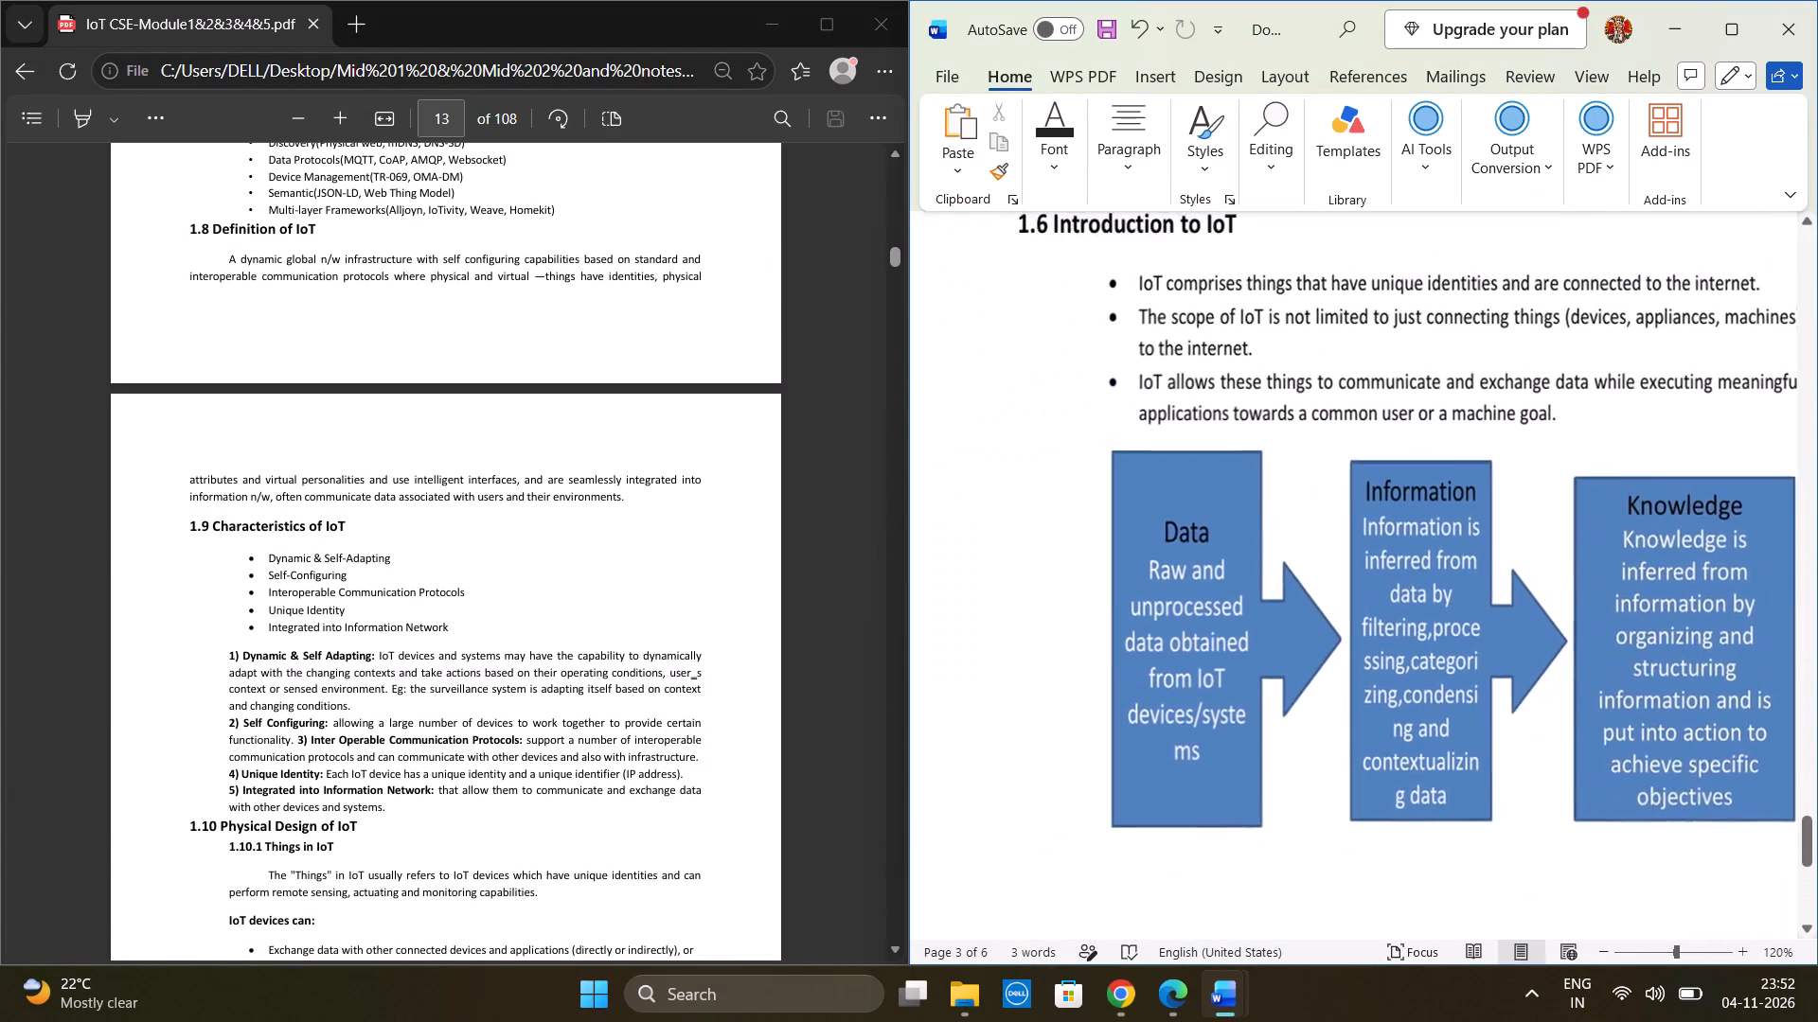
{"action": "scroll", "coordinate": [1203, 442], "scroll_direction": "up", "scroll_amount": 1}
{"action": "left_click", "coordinate": [1160, 568]}
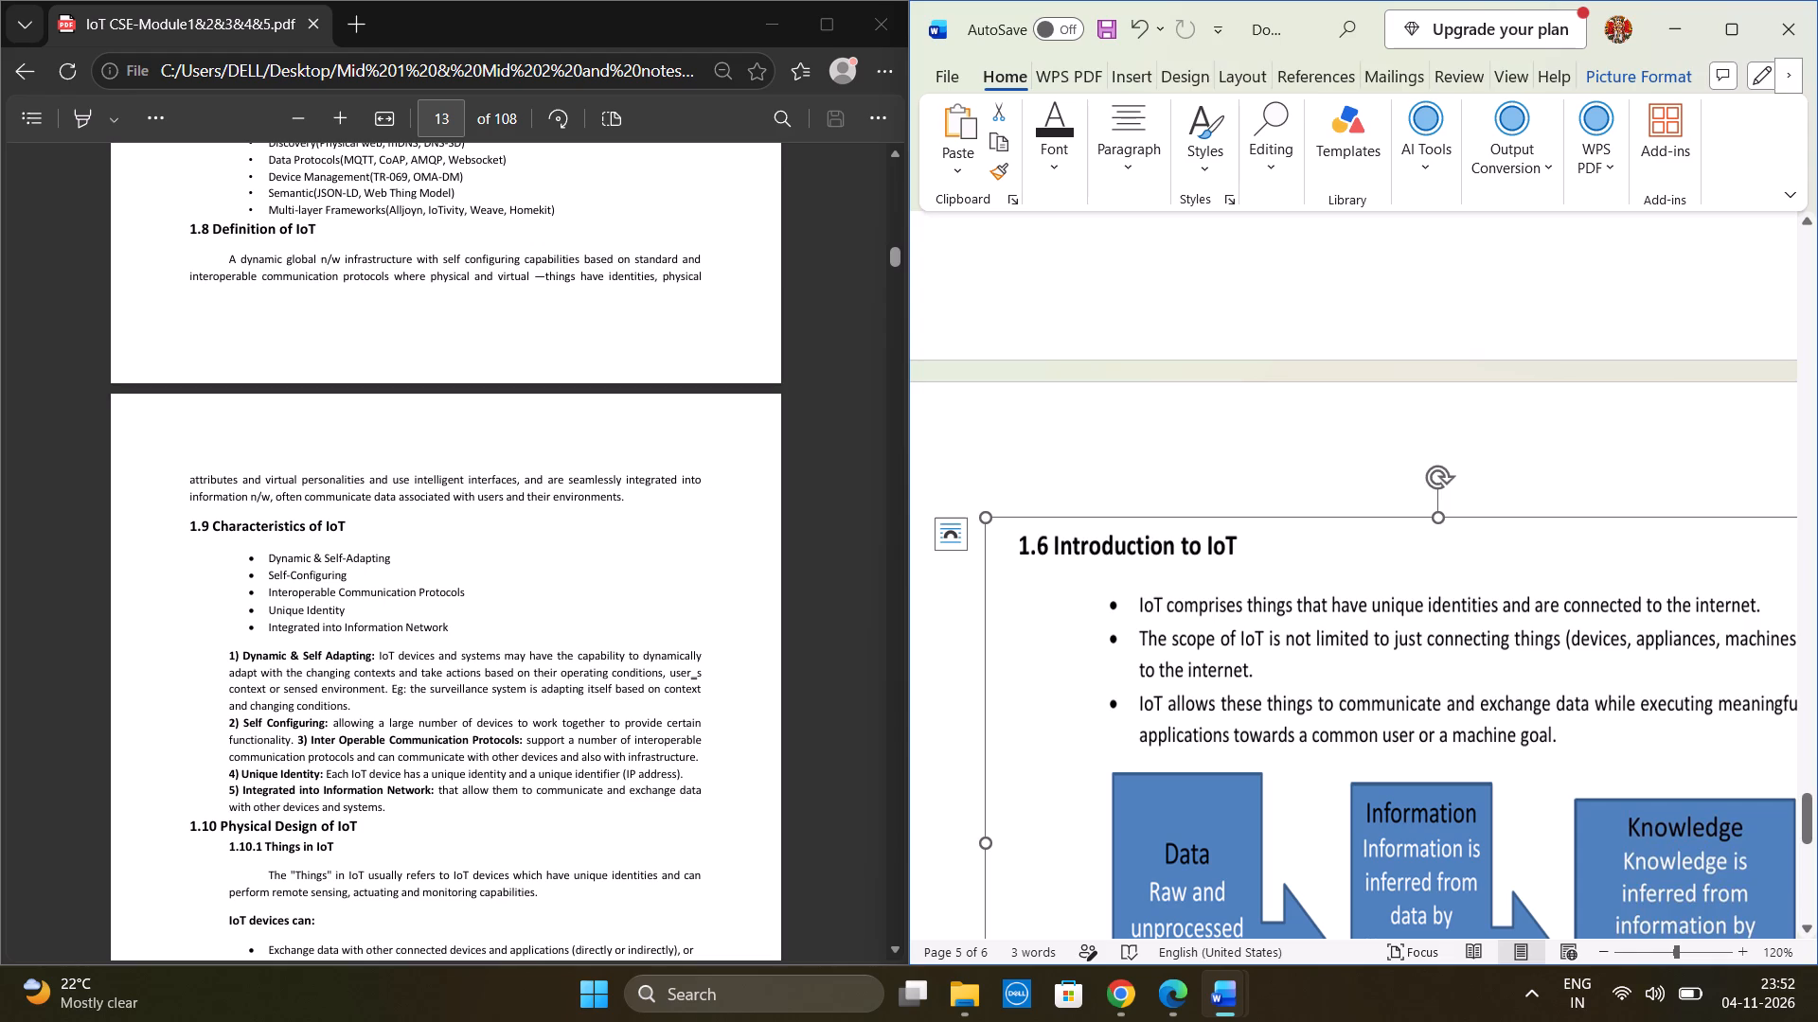
{"action": "left_click", "coordinate": [1055, 468]}
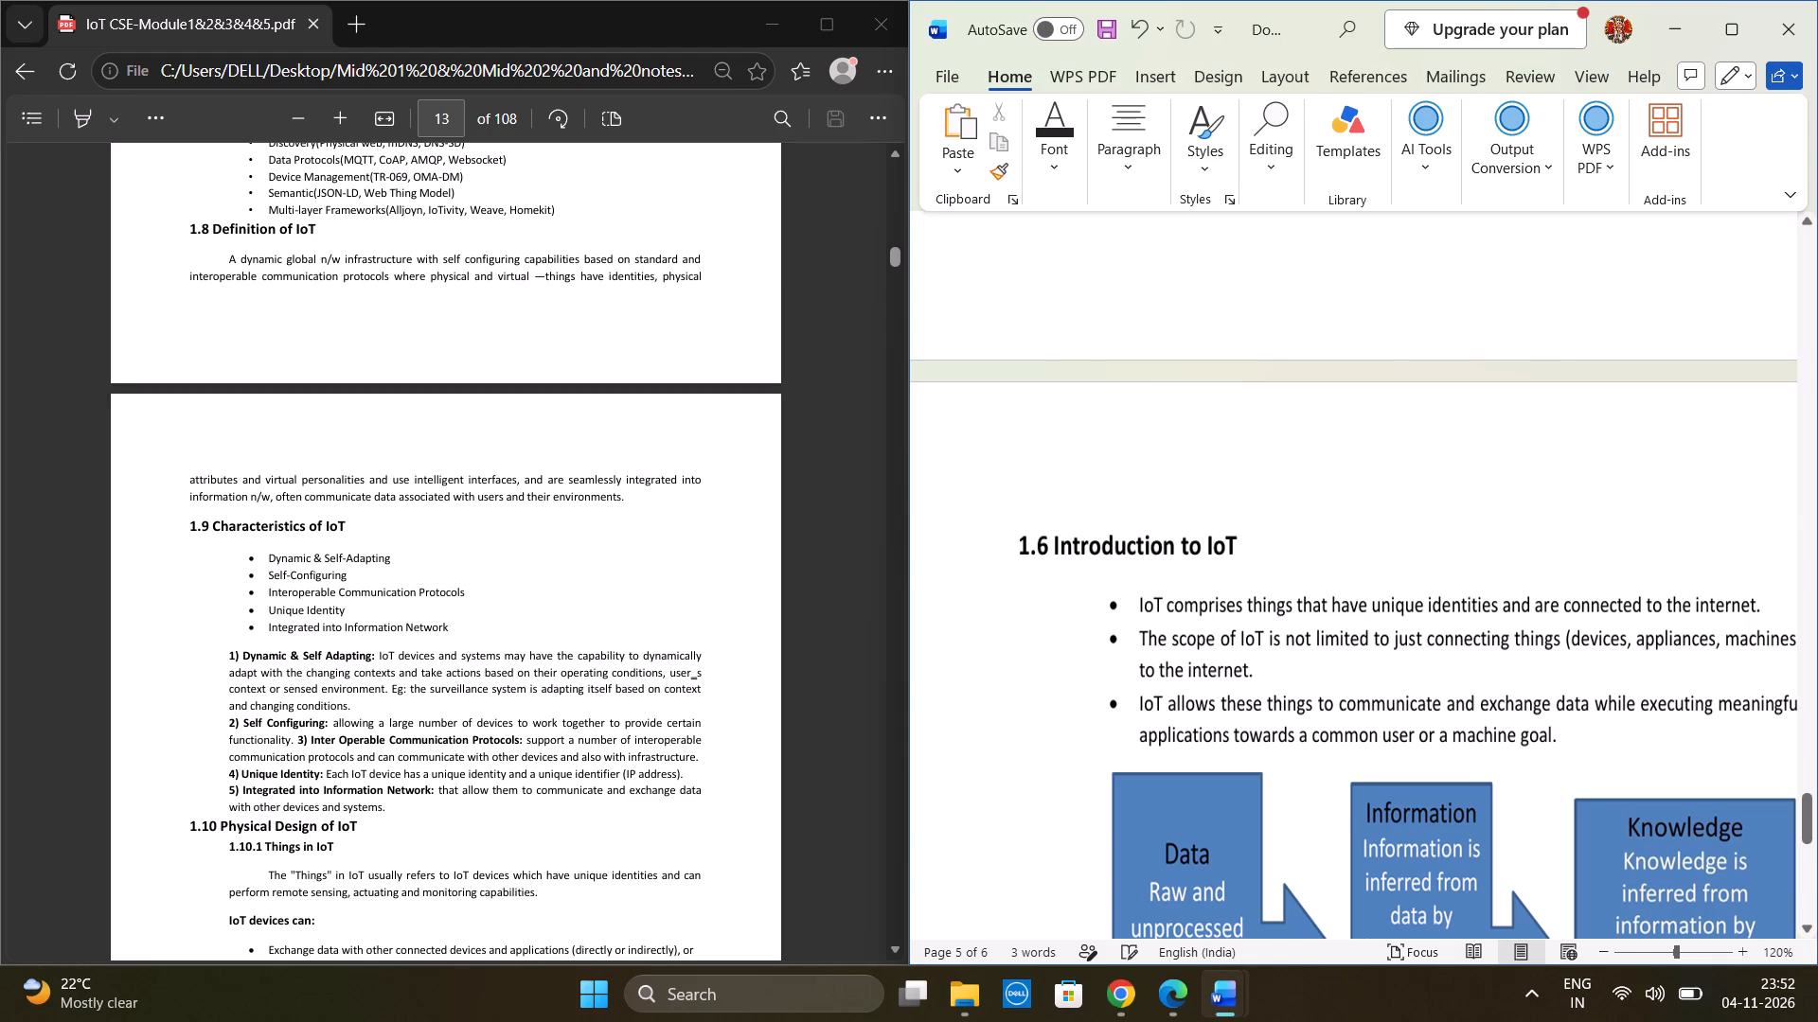
{"action": "left_click", "coordinate": [1009, 537]}
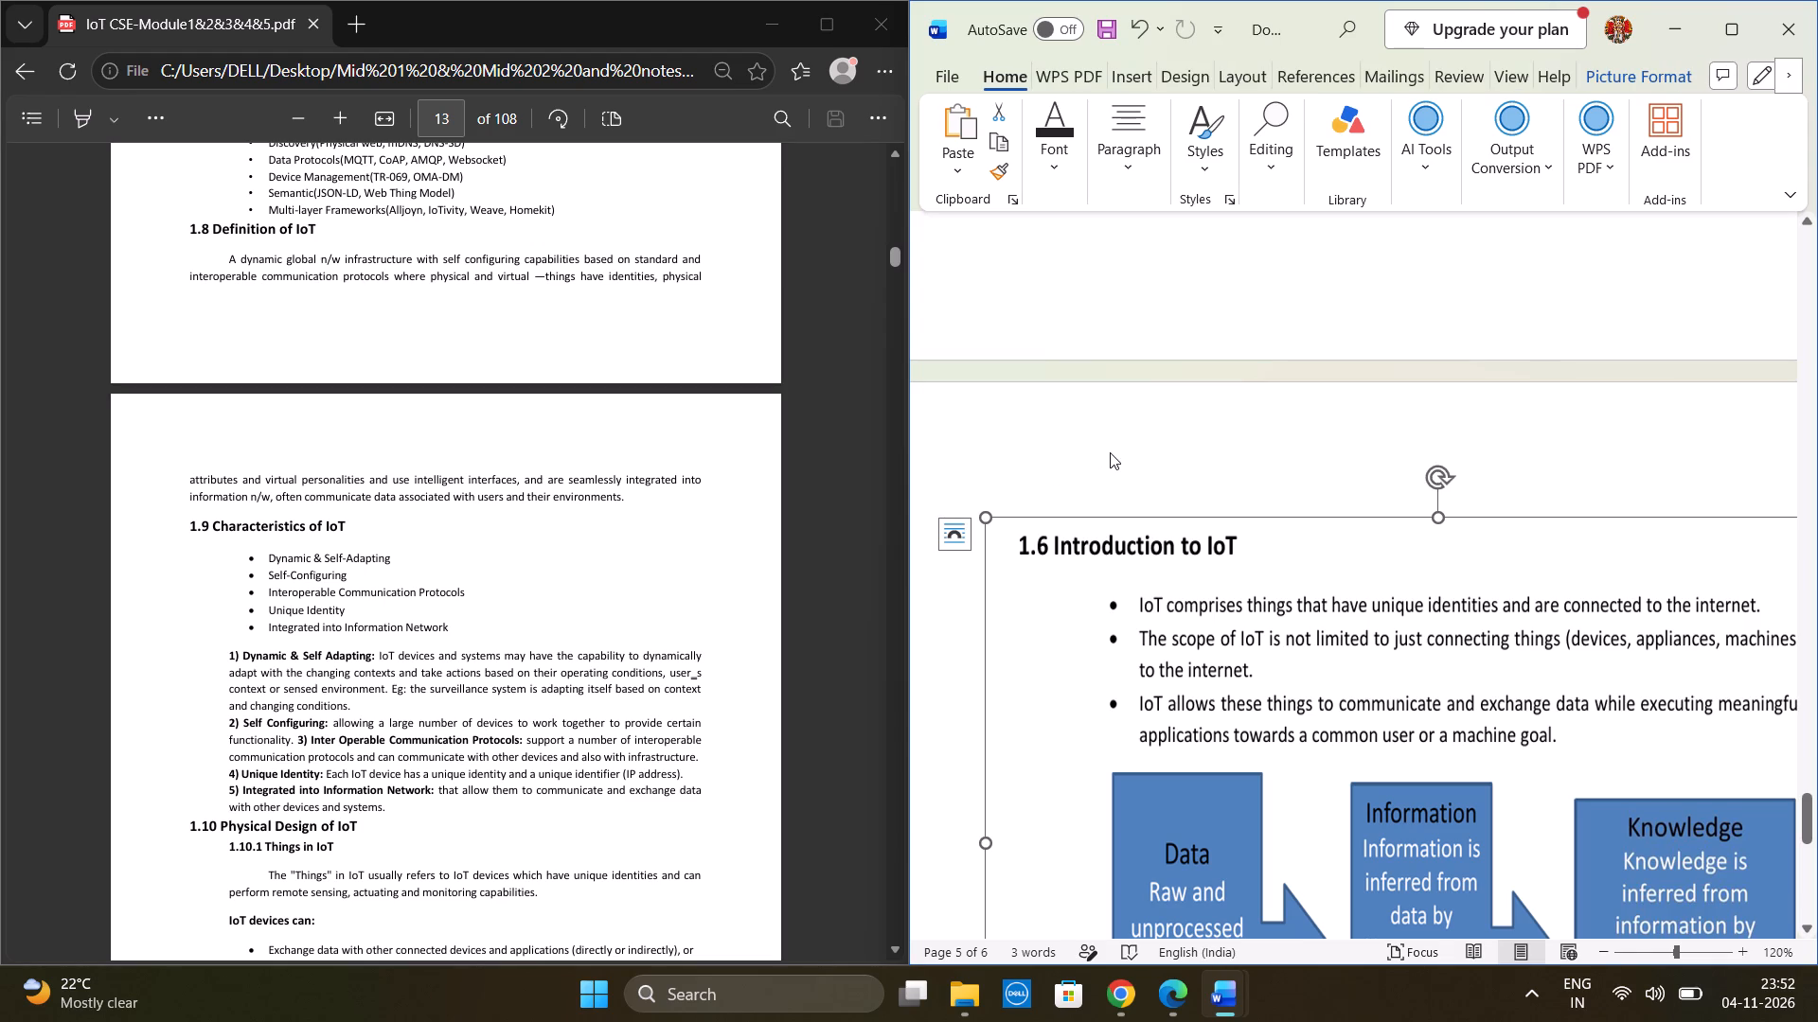
{"action": "left_click", "coordinate": [1110, 452]}
{"action": "scroll", "coordinate": [1110, 452], "scroll_direction": "up", "scroll_amount": 2}
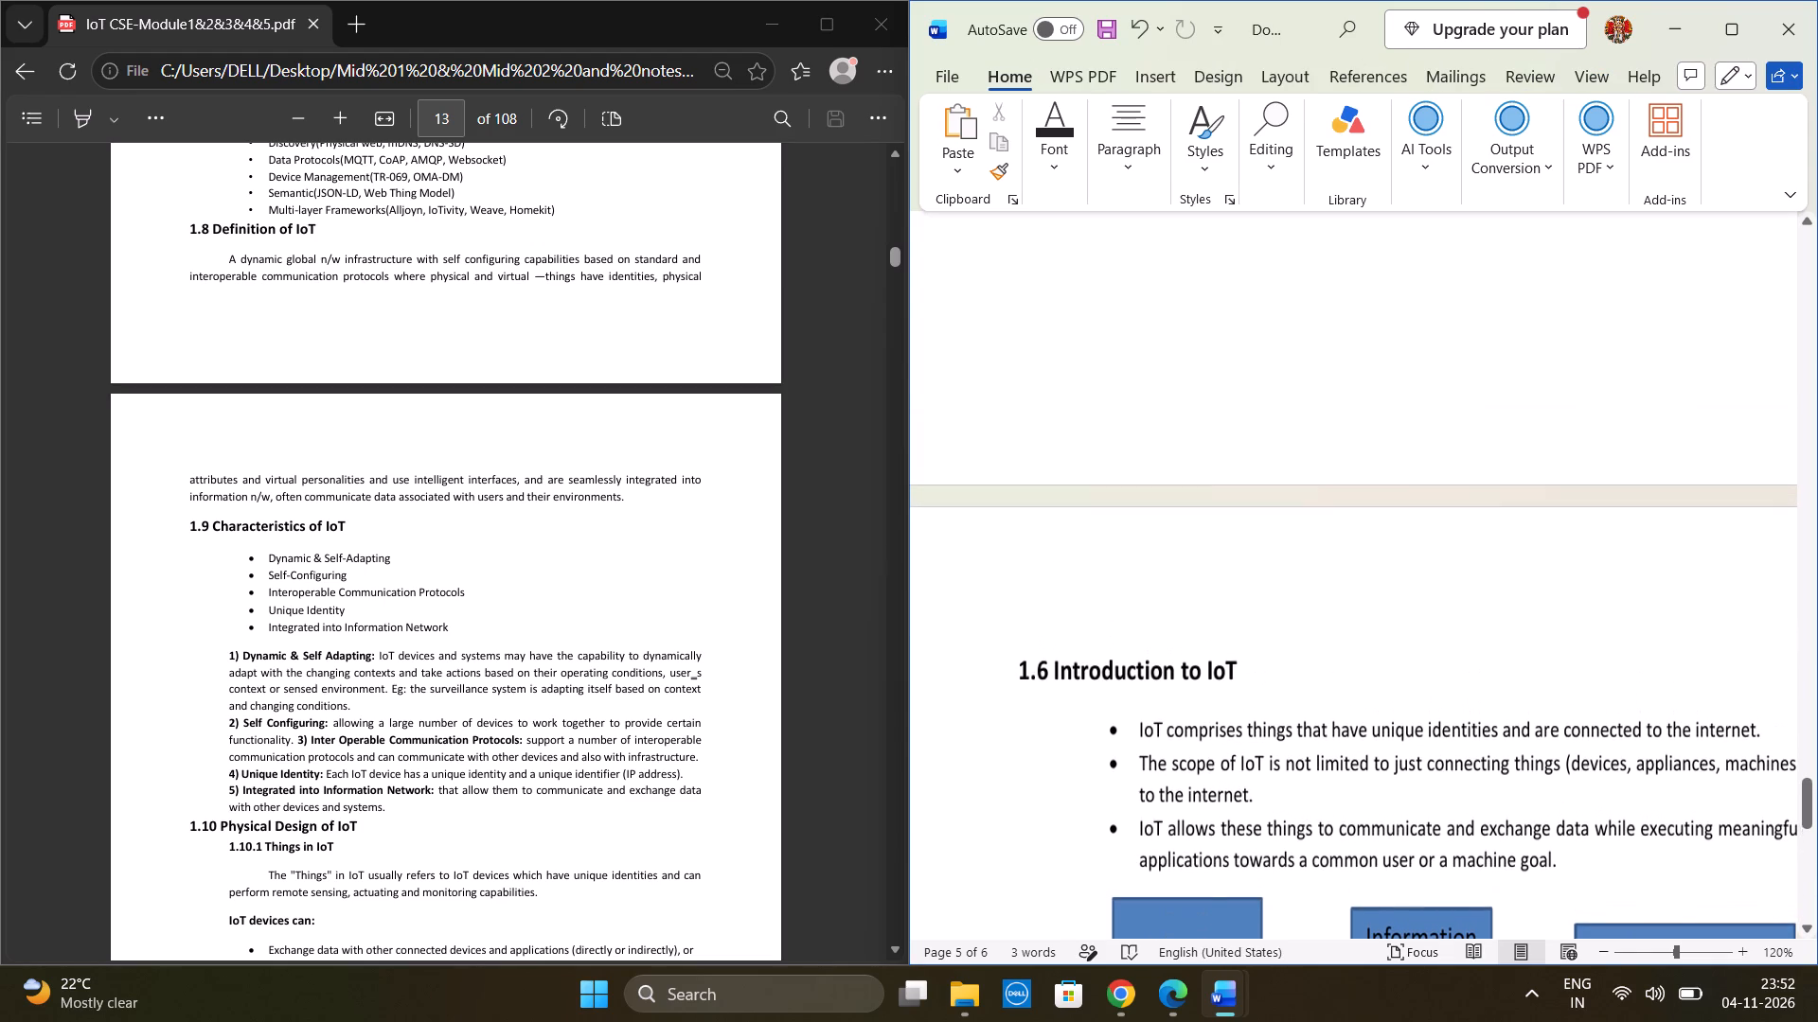
{"action": "scroll", "coordinate": [1110, 452], "scroll_direction": "up", "scroll_amount": 2}
{"action": "scroll", "coordinate": [1379, 414], "scroll_direction": "left", "scroll_amount": 4}
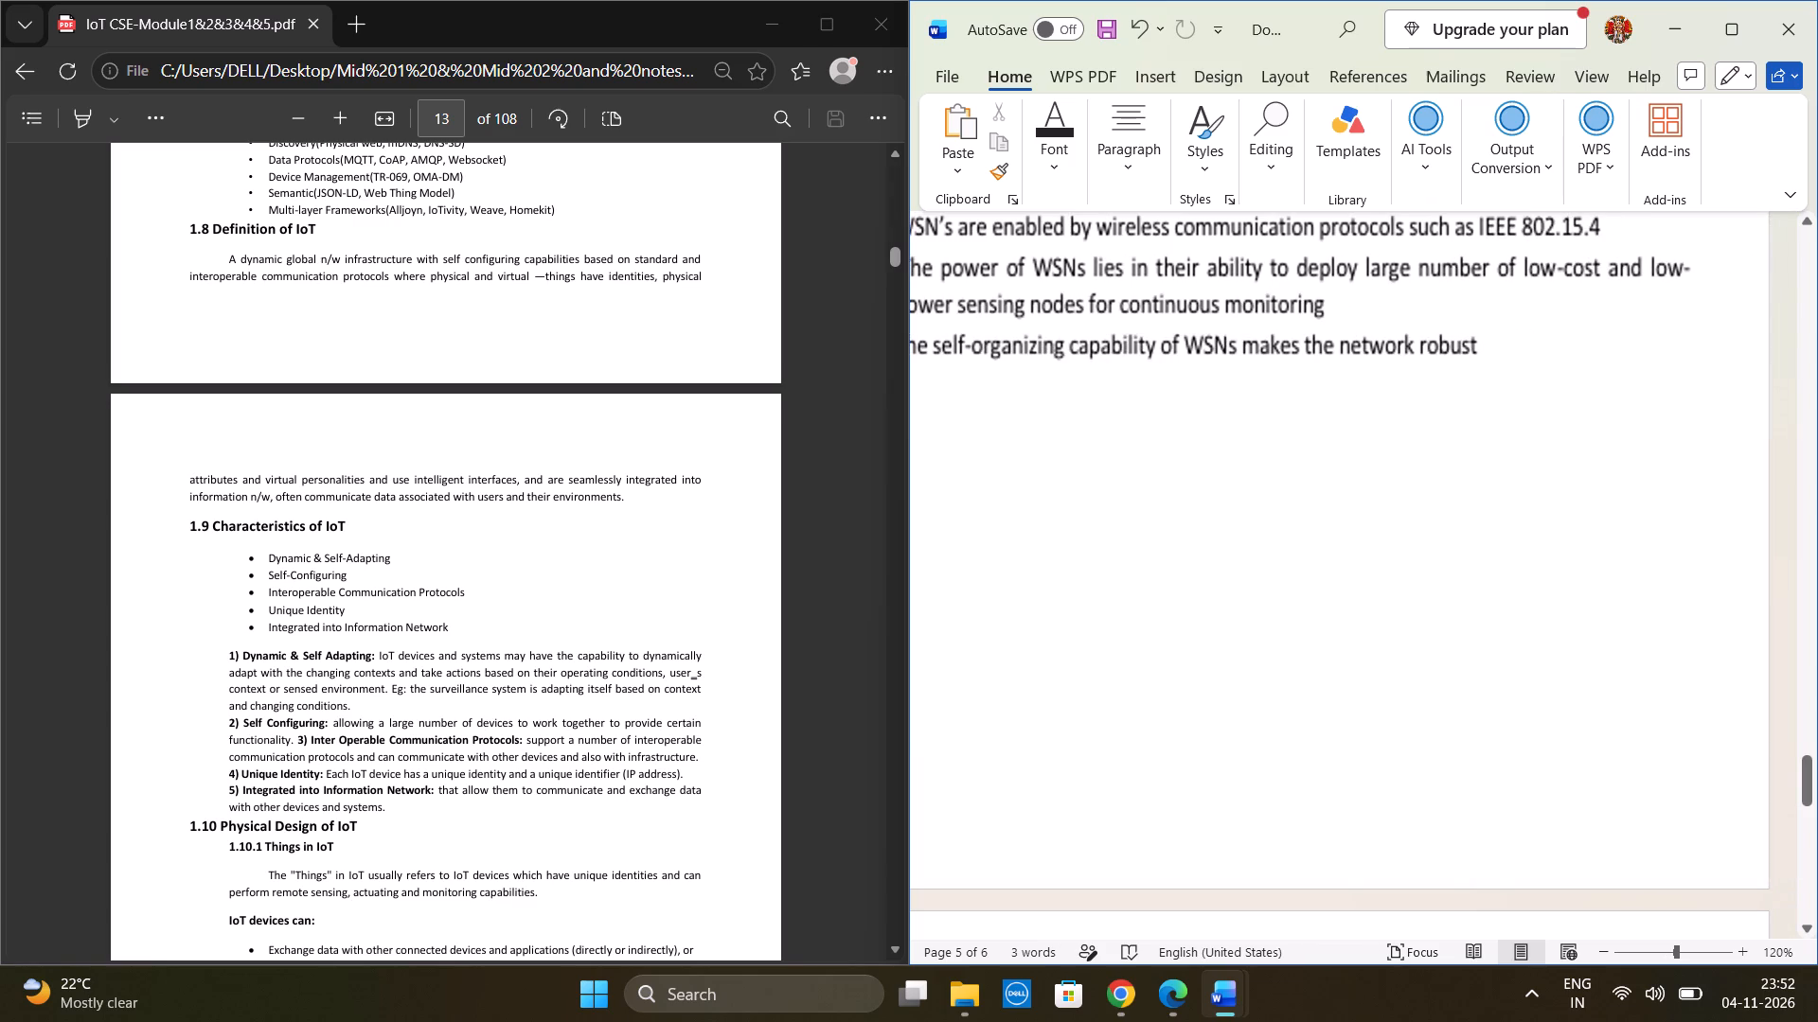
{"action": "left_click", "coordinate": [1242, 264]}
{"action": "left_click", "coordinate": [1748, 376]}
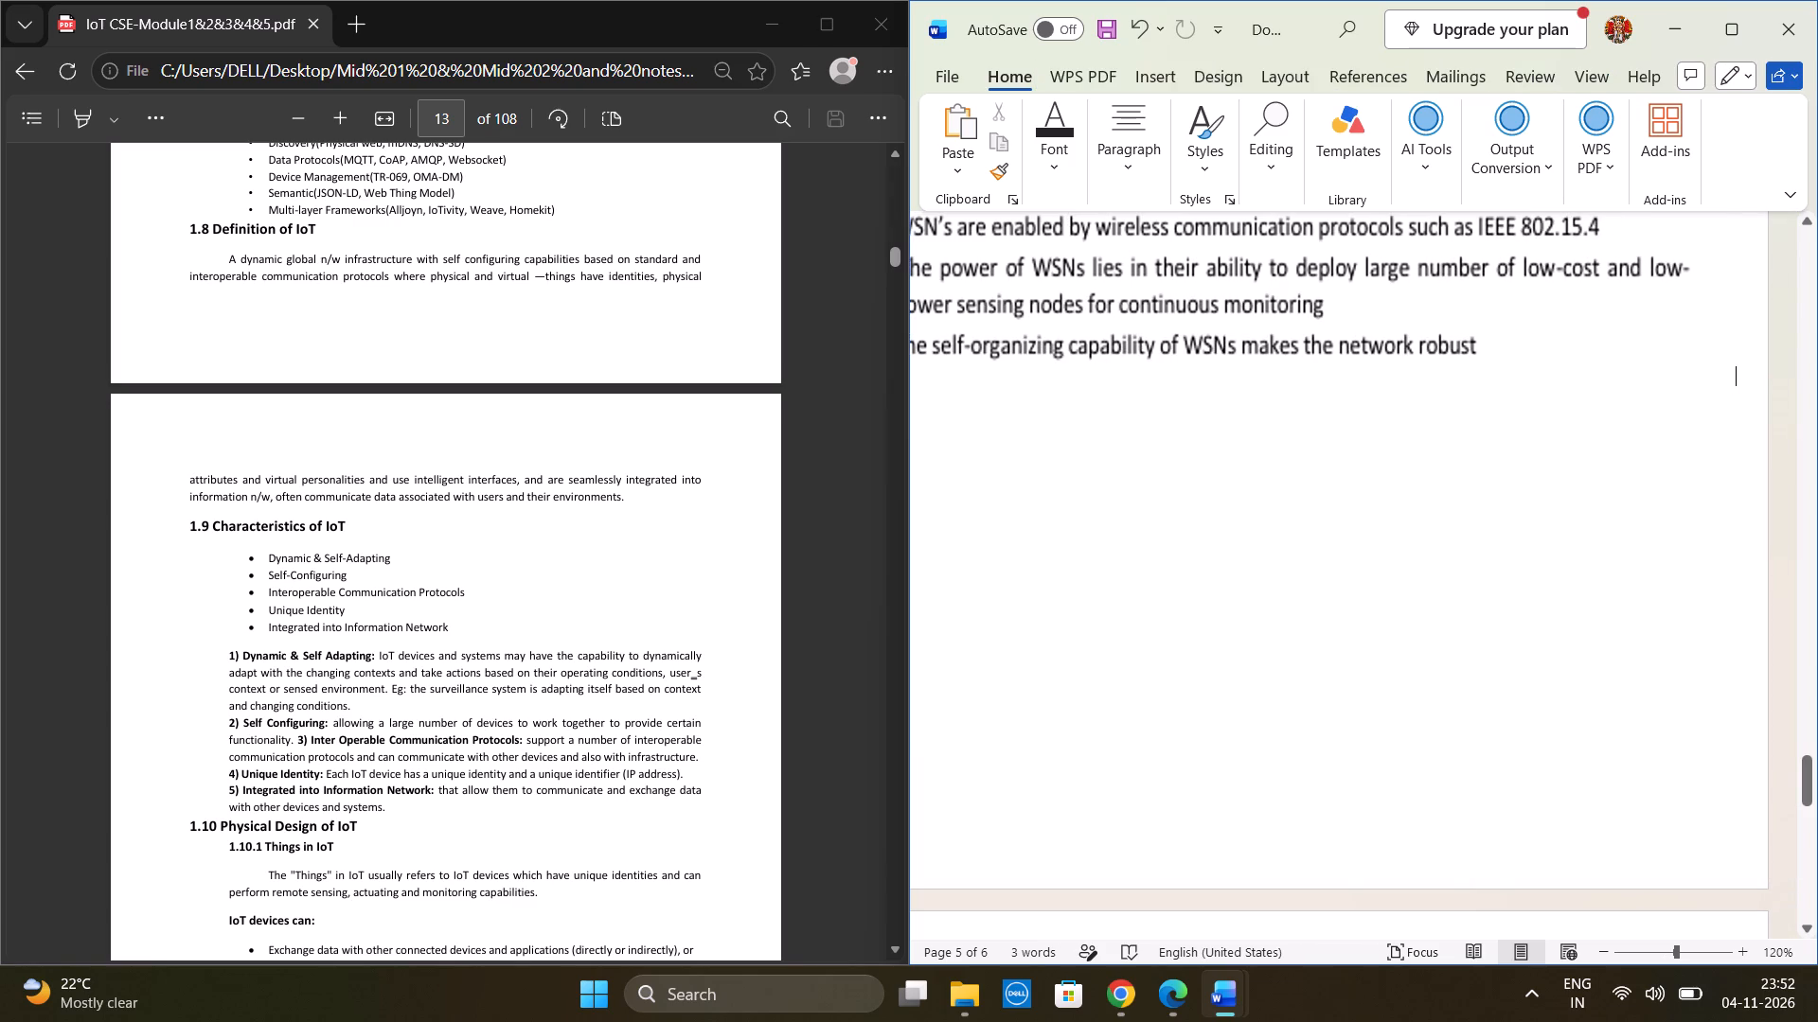
{"action": "key", "text": "ctrl+v"}
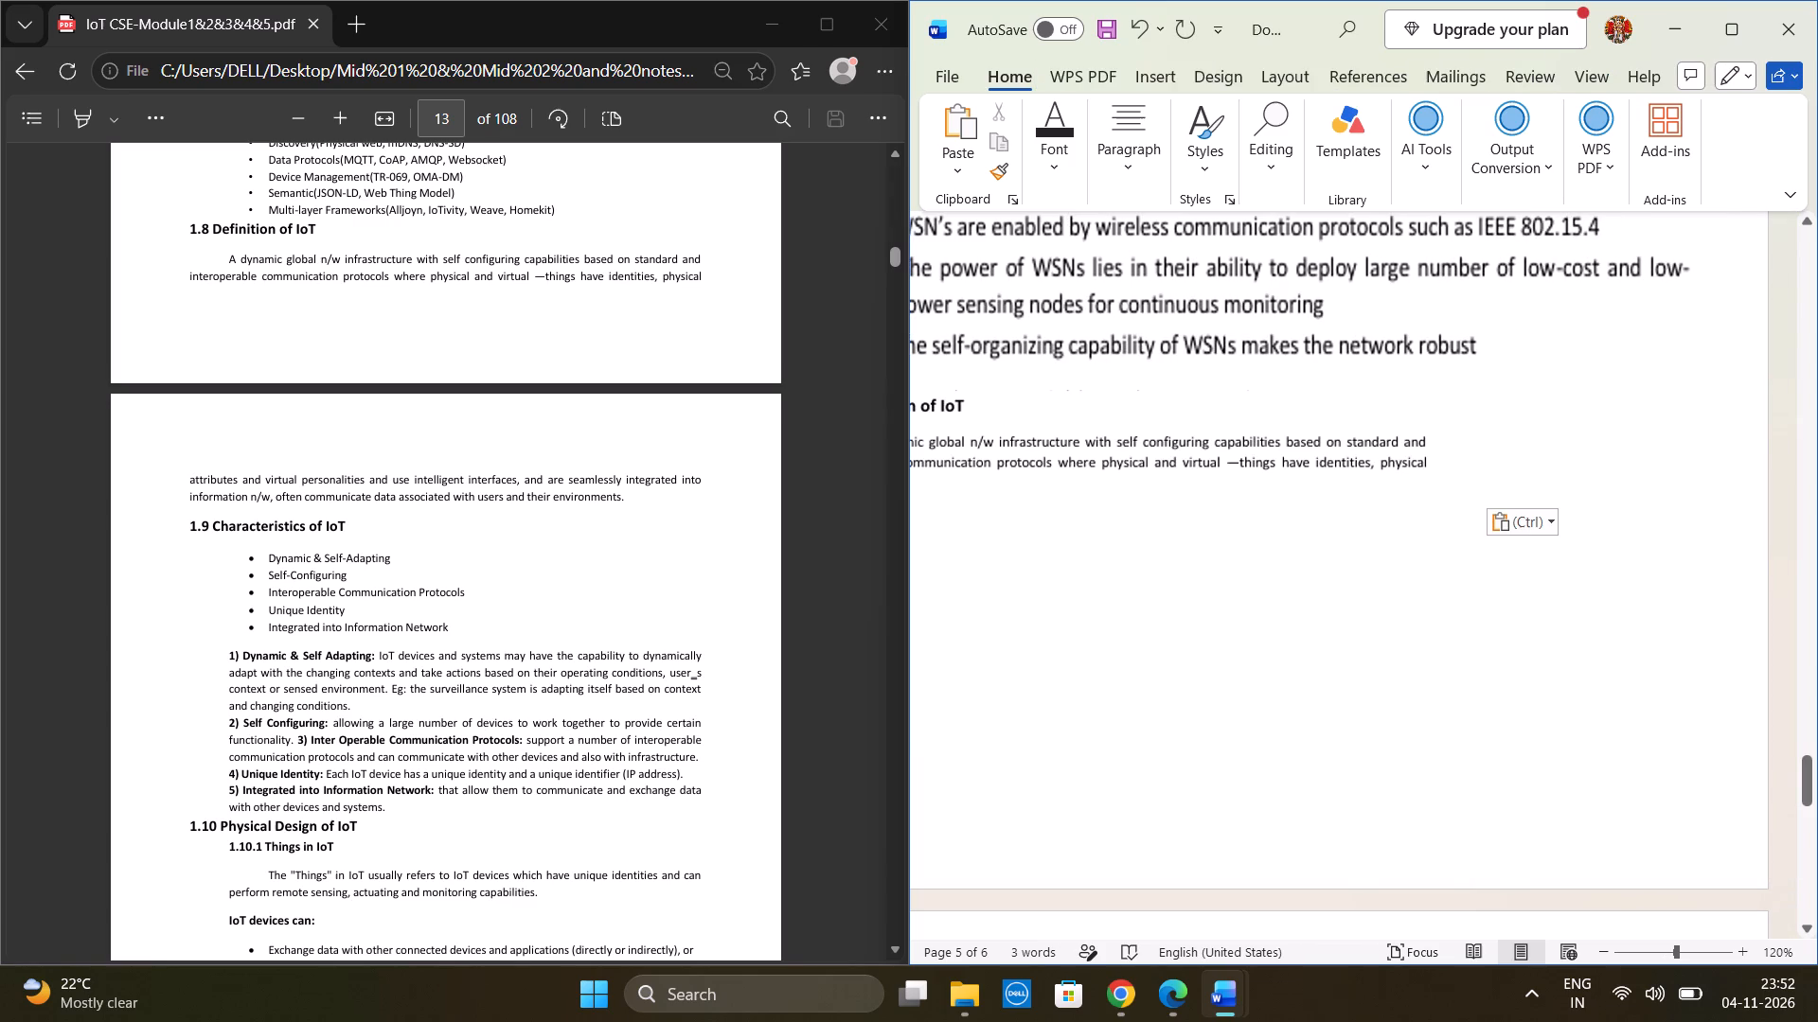
Enlarge the Definition of IoT picture until its text lines match the width of the notes above, and stretch it taller.
{"action": "left_click", "coordinate": [1231, 454]}
{"action": "left_click_drag", "start_coordinate": [1487, 500], "coordinate": [1593, 568]}
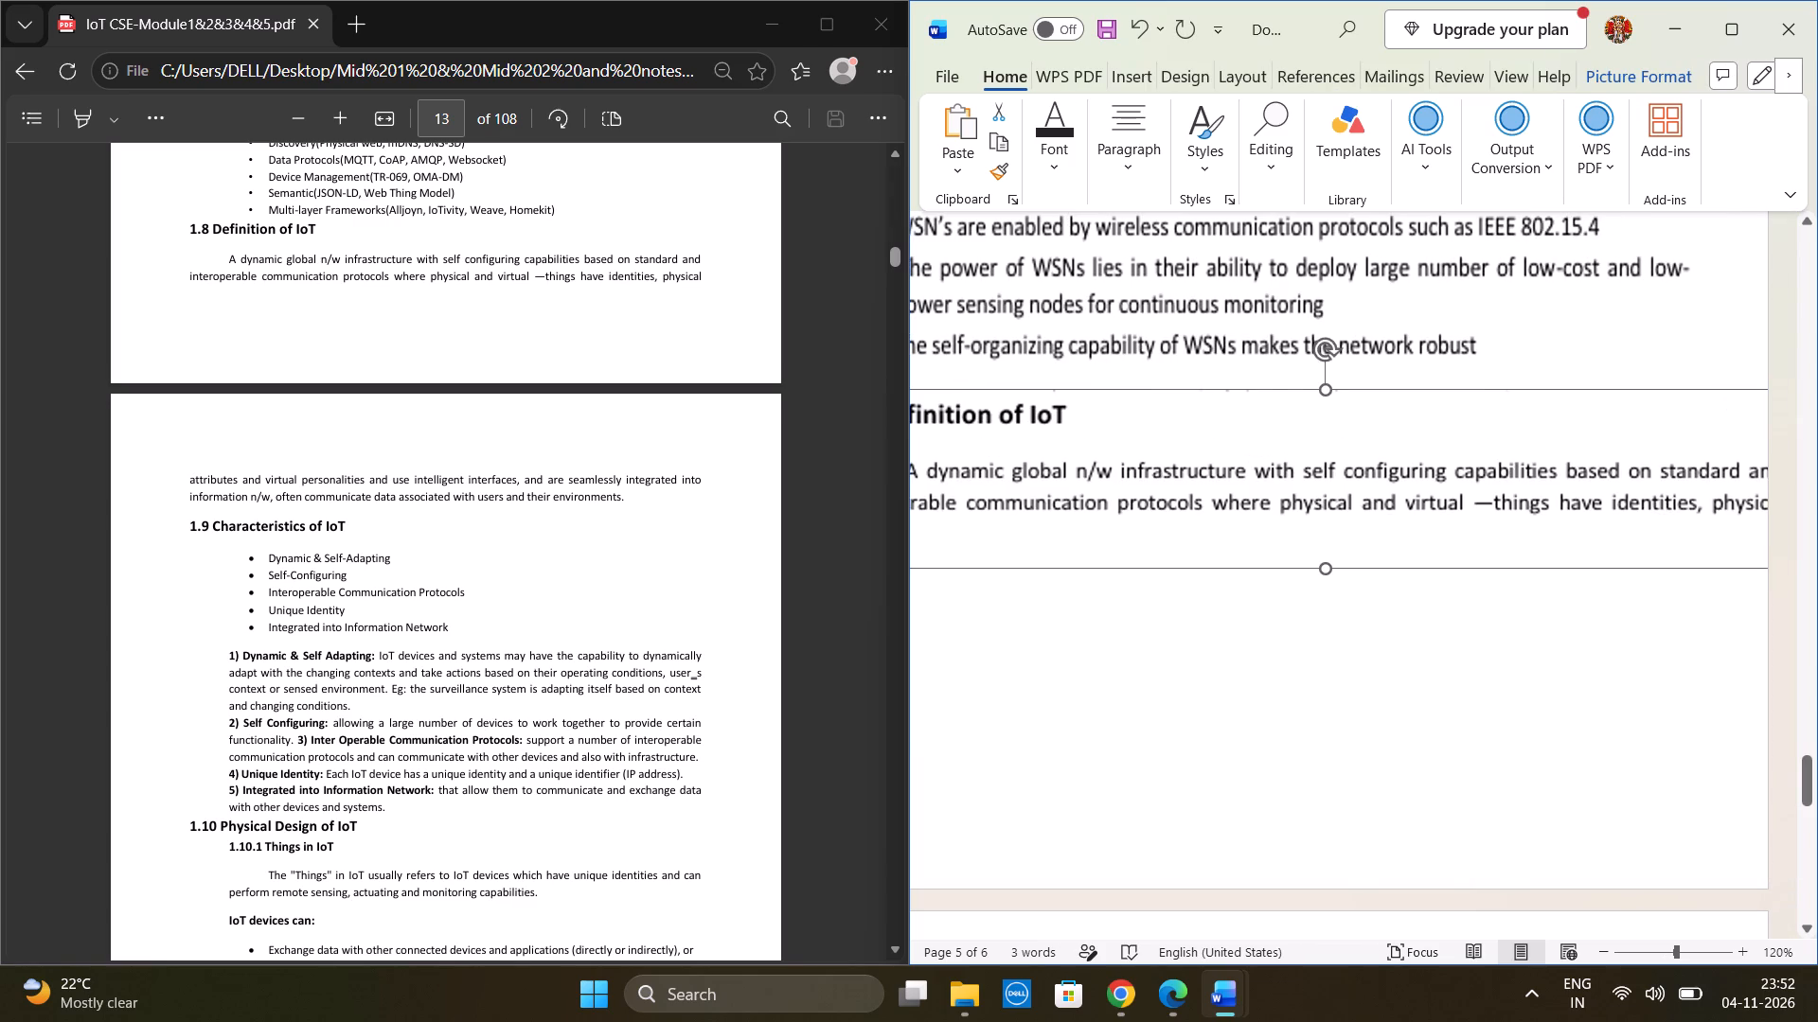
{"action": "left_click_drag", "start_coordinate": [1593, 568], "coordinate": [1504, 555]}
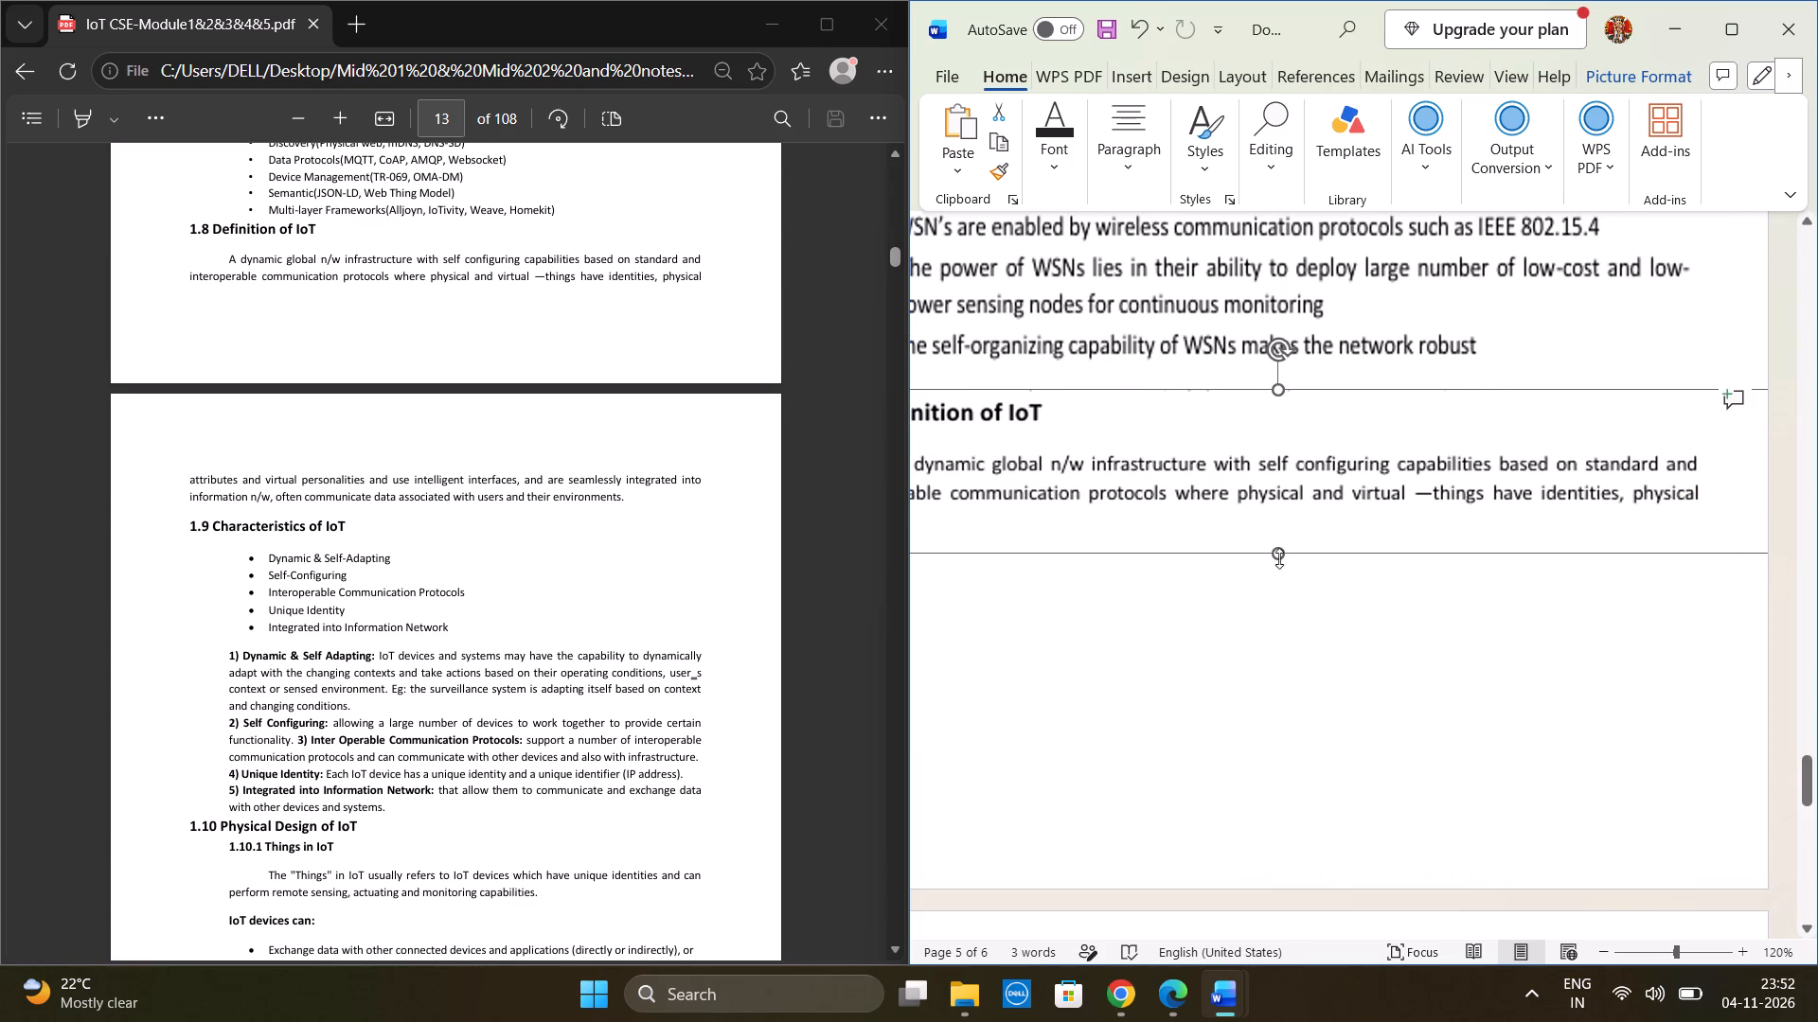
{"action": "left_click_drag", "start_coordinate": [1279, 558], "coordinate": [1274, 608]}
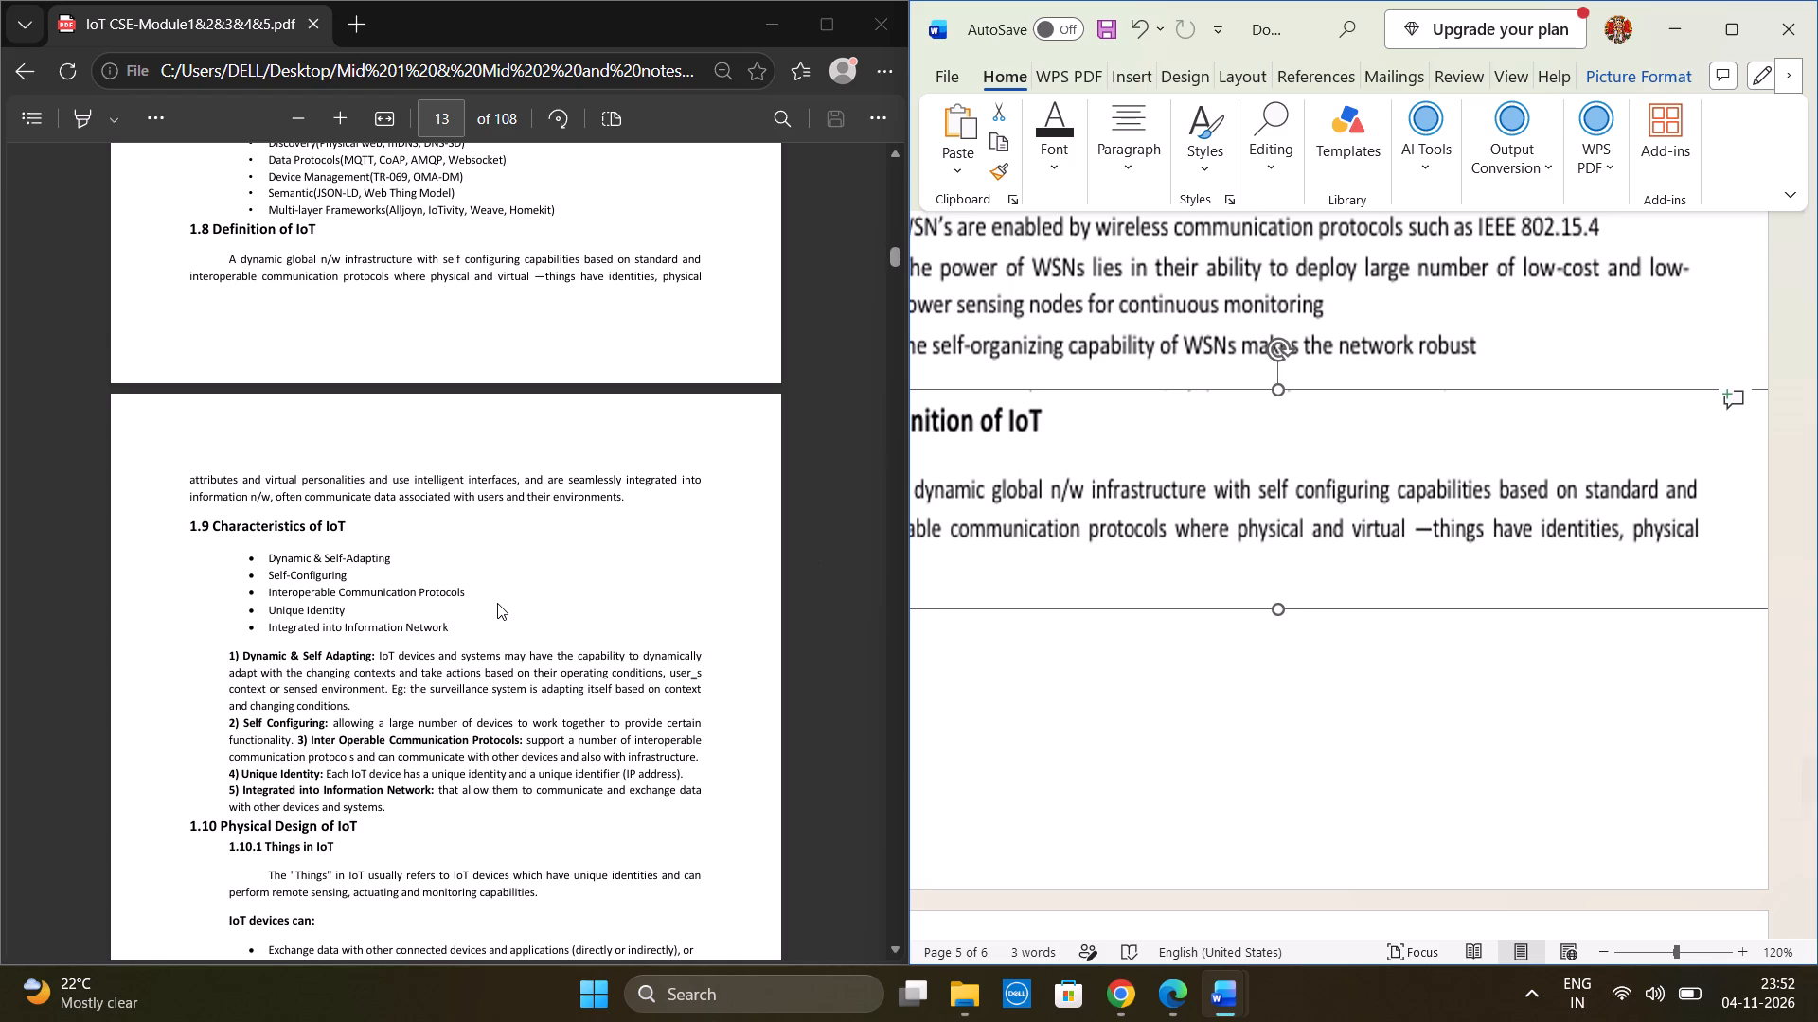
Capture a screenshot from the remaining IoT definition lines through the end of 1.9 Characteristics of IoT at full text width.
{"action": "key", "text": "shift+super+s"}
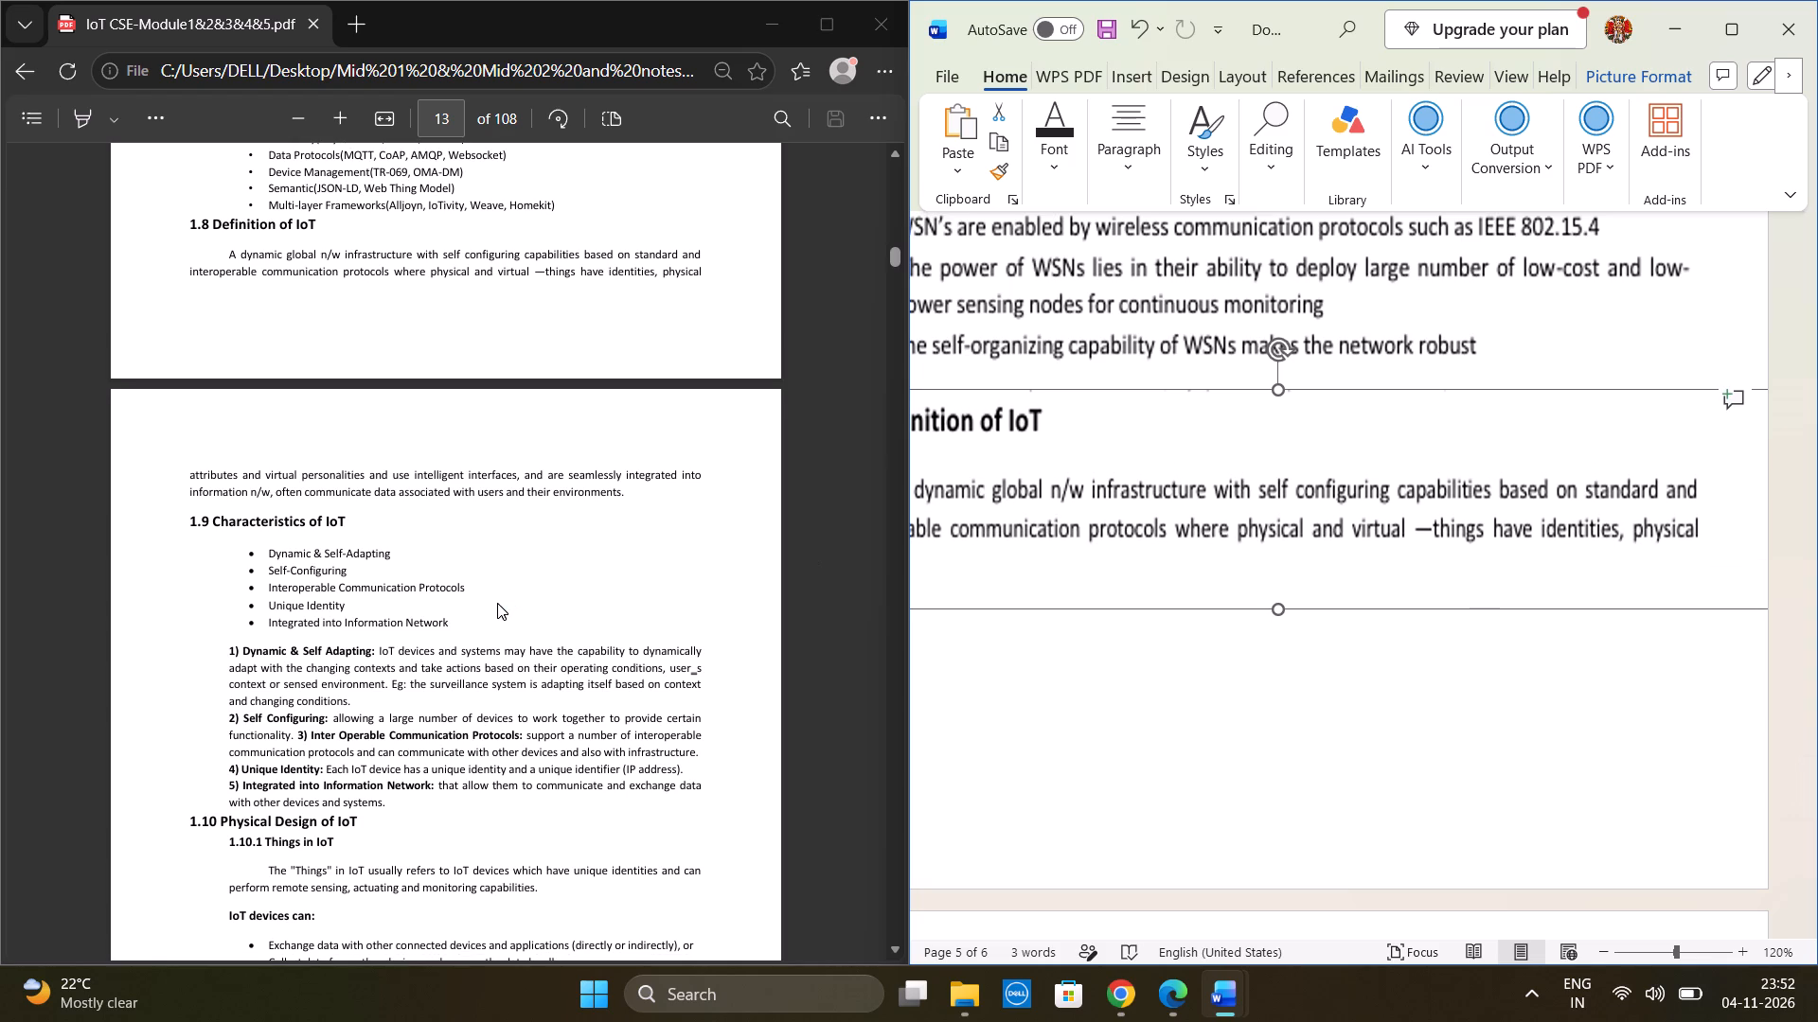
{"action": "left_click", "coordinate": [172, 452]}
{"action": "left_click_drag", "start_coordinate": [172, 452], "coordinate": [637, 815]}
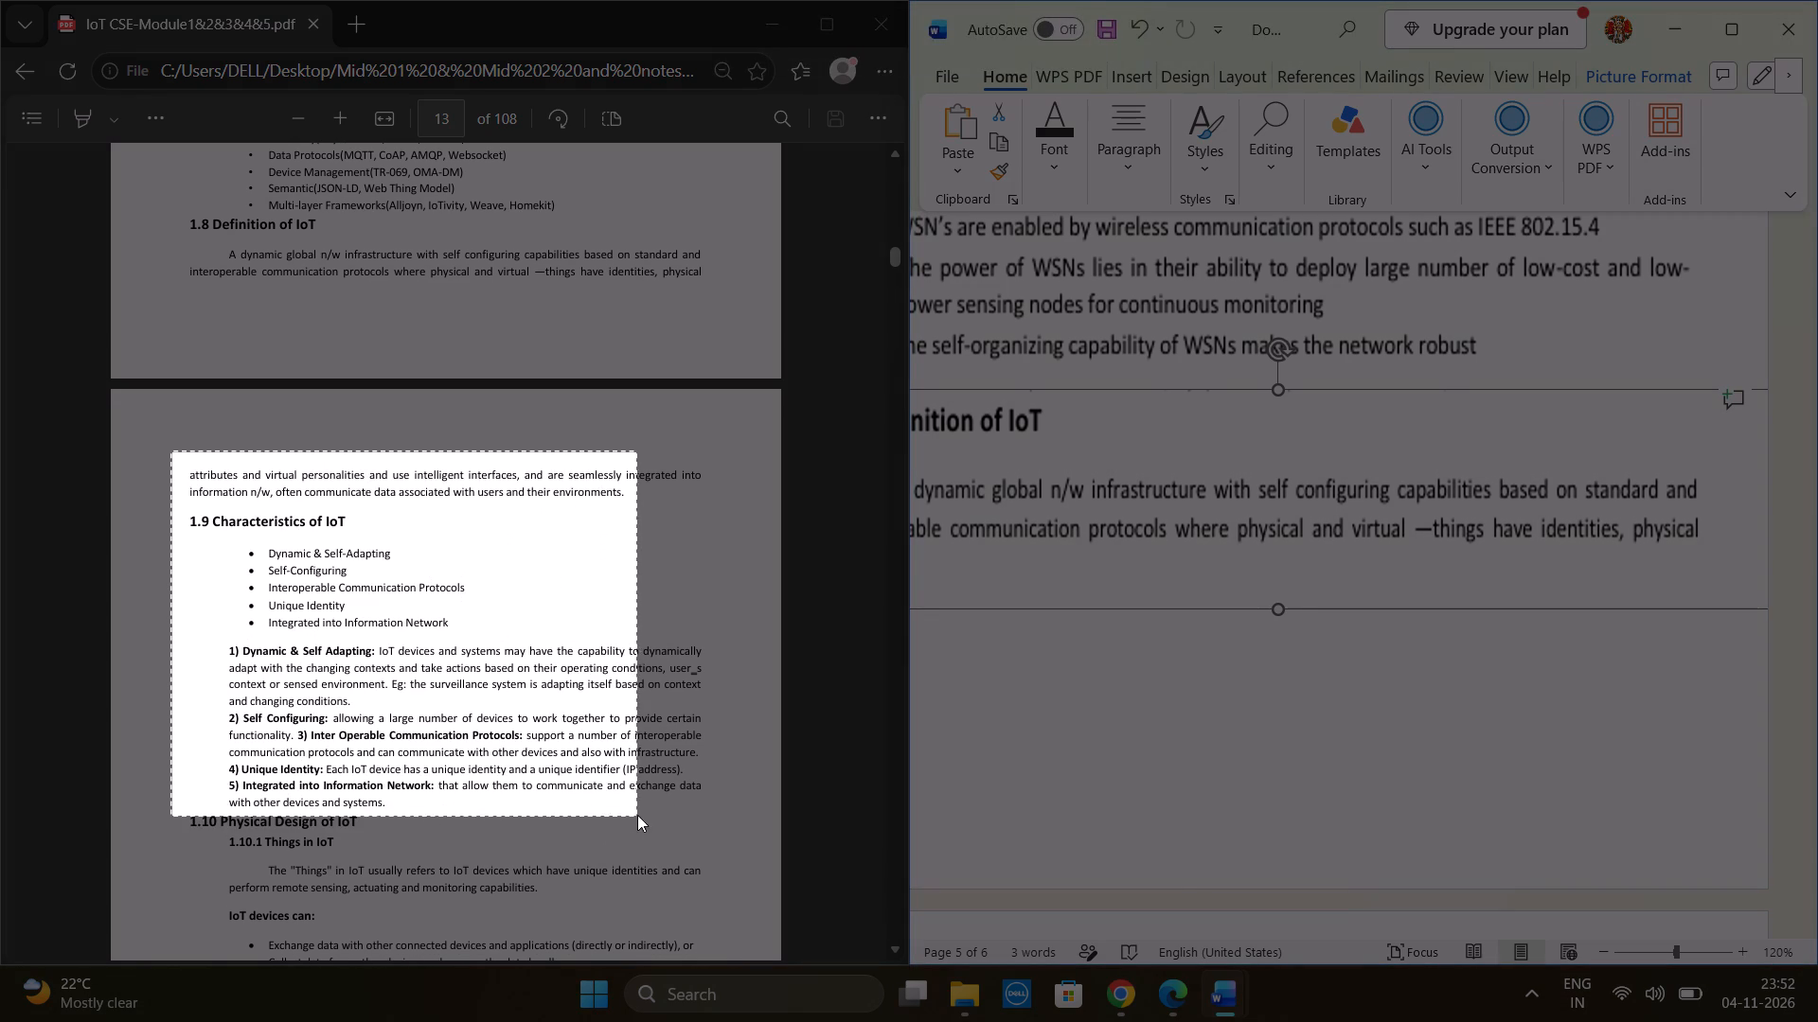
{"action": "left_click_drag", "start_coordinate": [637, 815], "coordinate": [705, 817]}
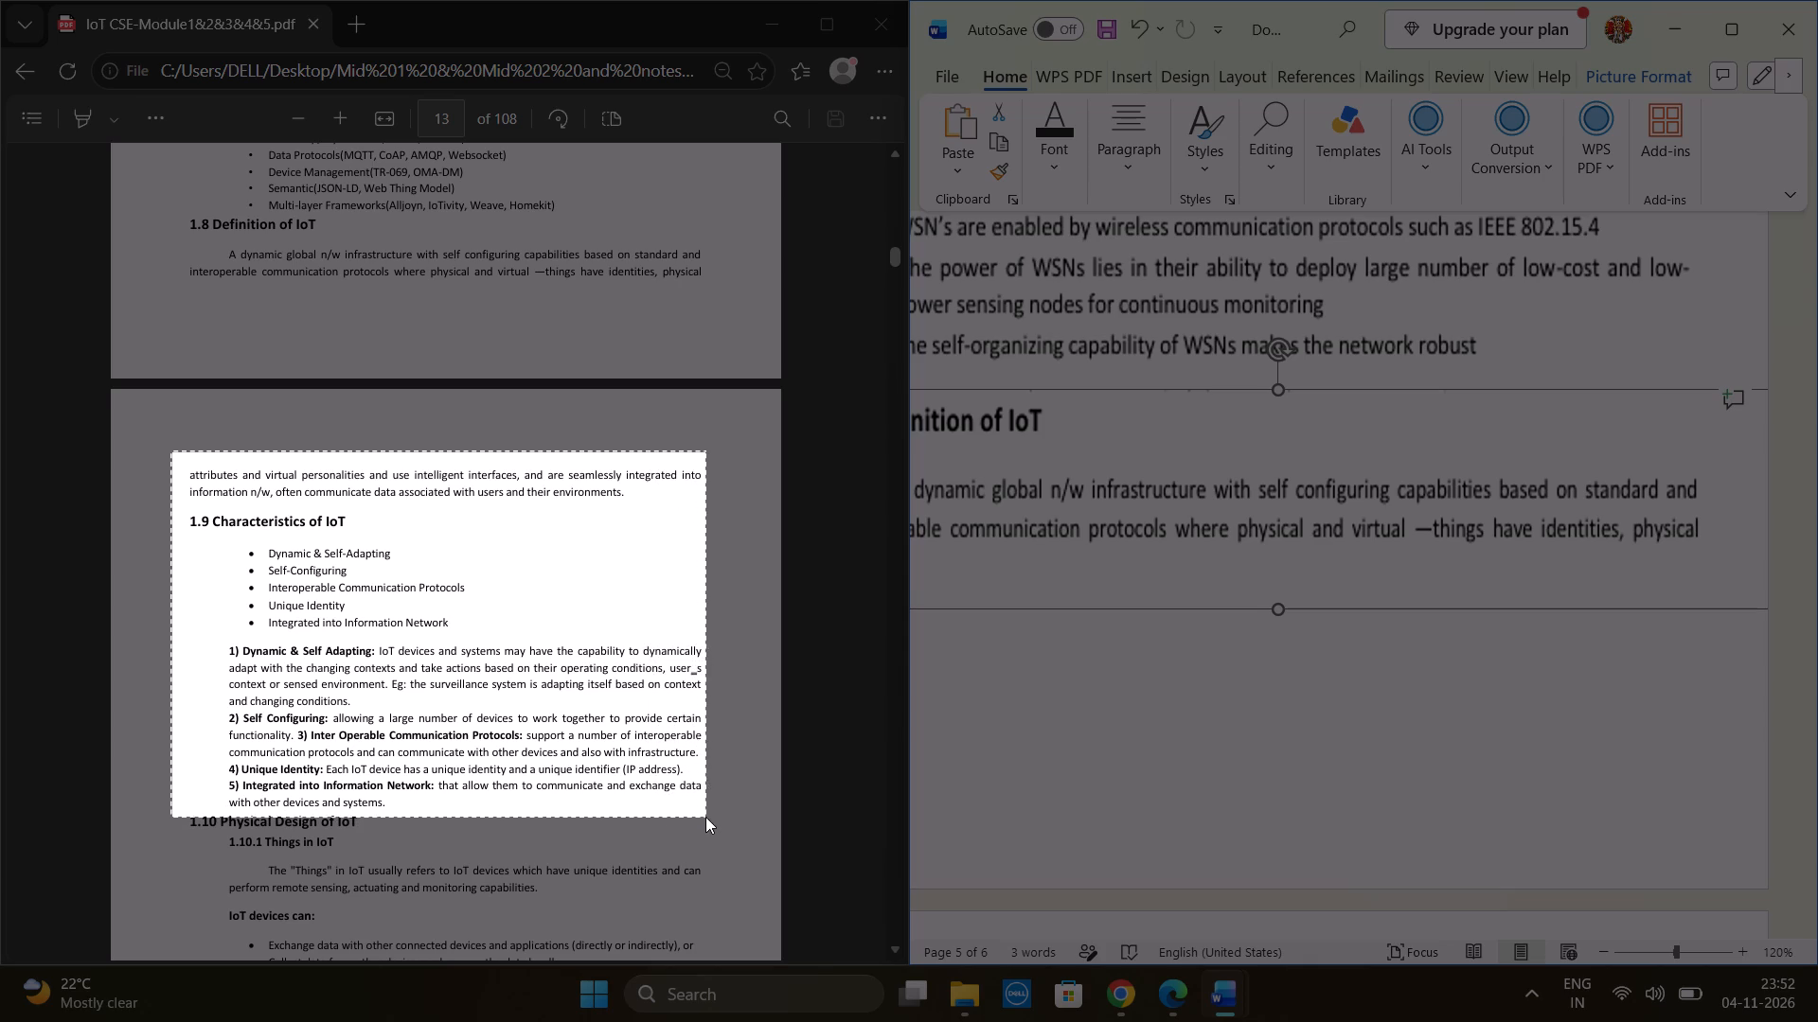
{"action": "left_click_drag", "start_coordinate": [705, 817], "coordinate": [751, 812]}
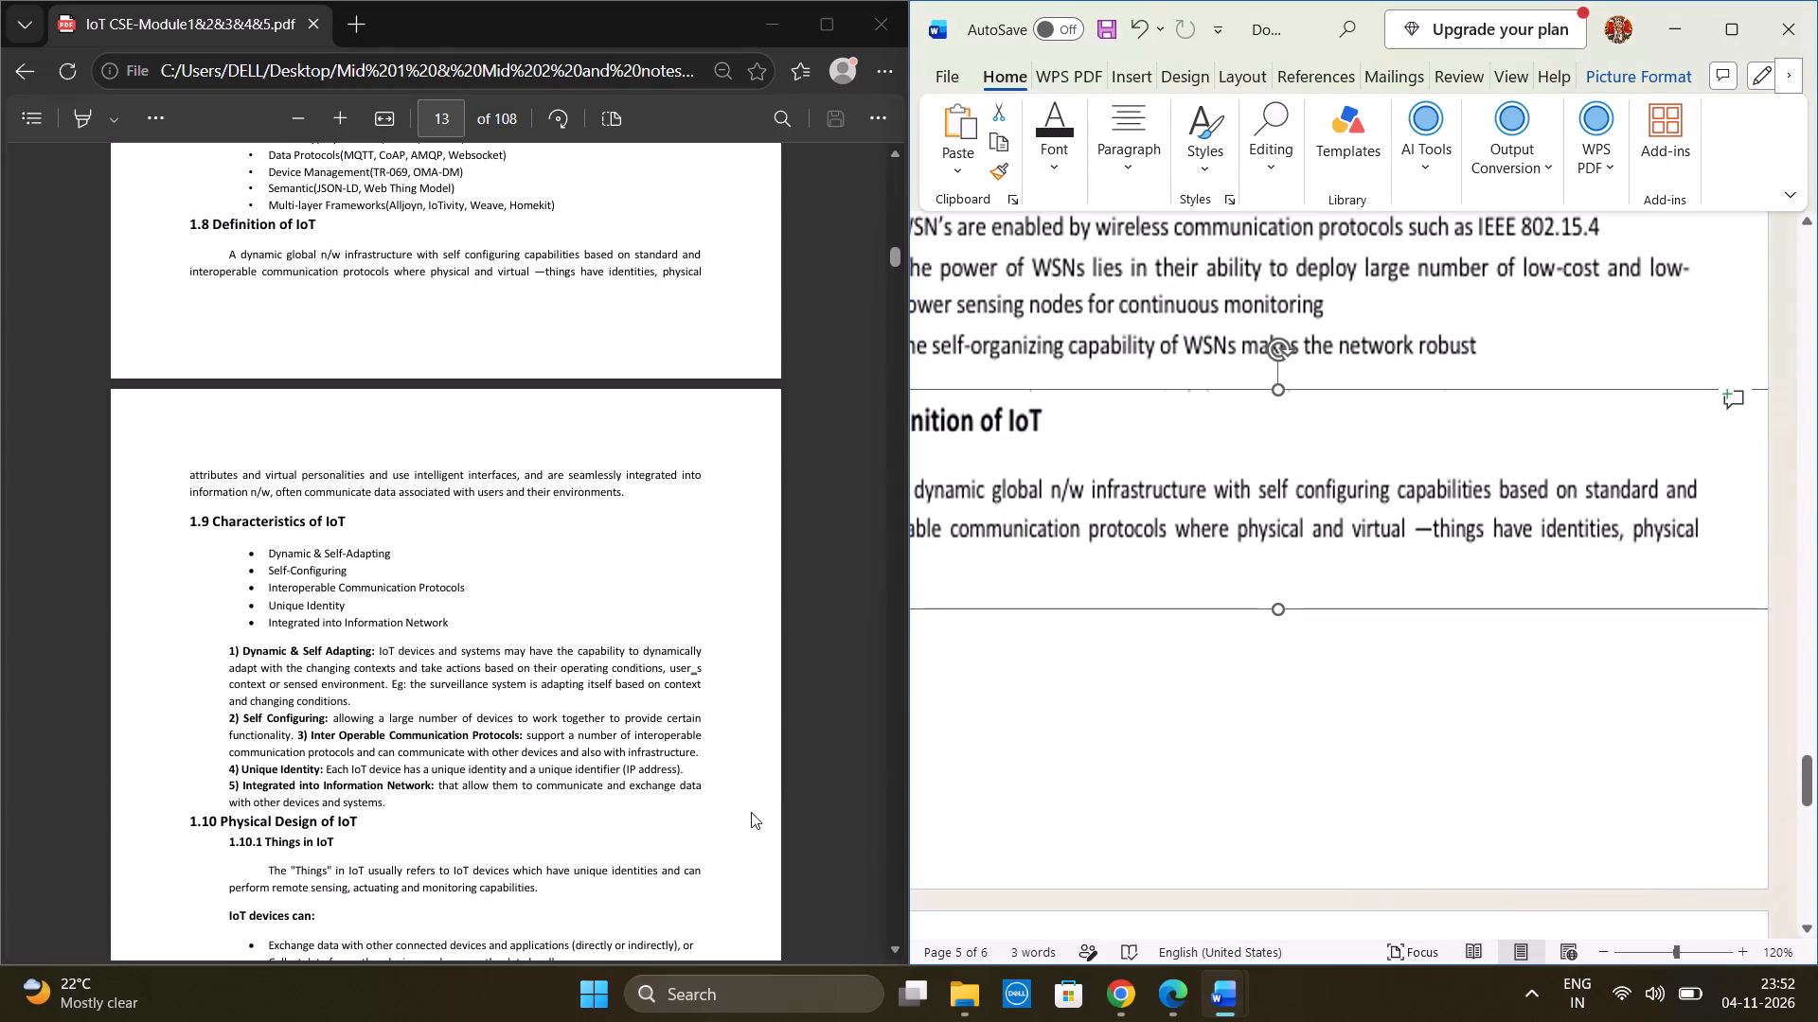
Fine-tune the height of the 1.8 Definition of IoT picture on page 5, making it slightly taller.
{"action": "scroll", "coordinate": [1475, 660], "scroll_direction": "down", "scroll_amount": 1}
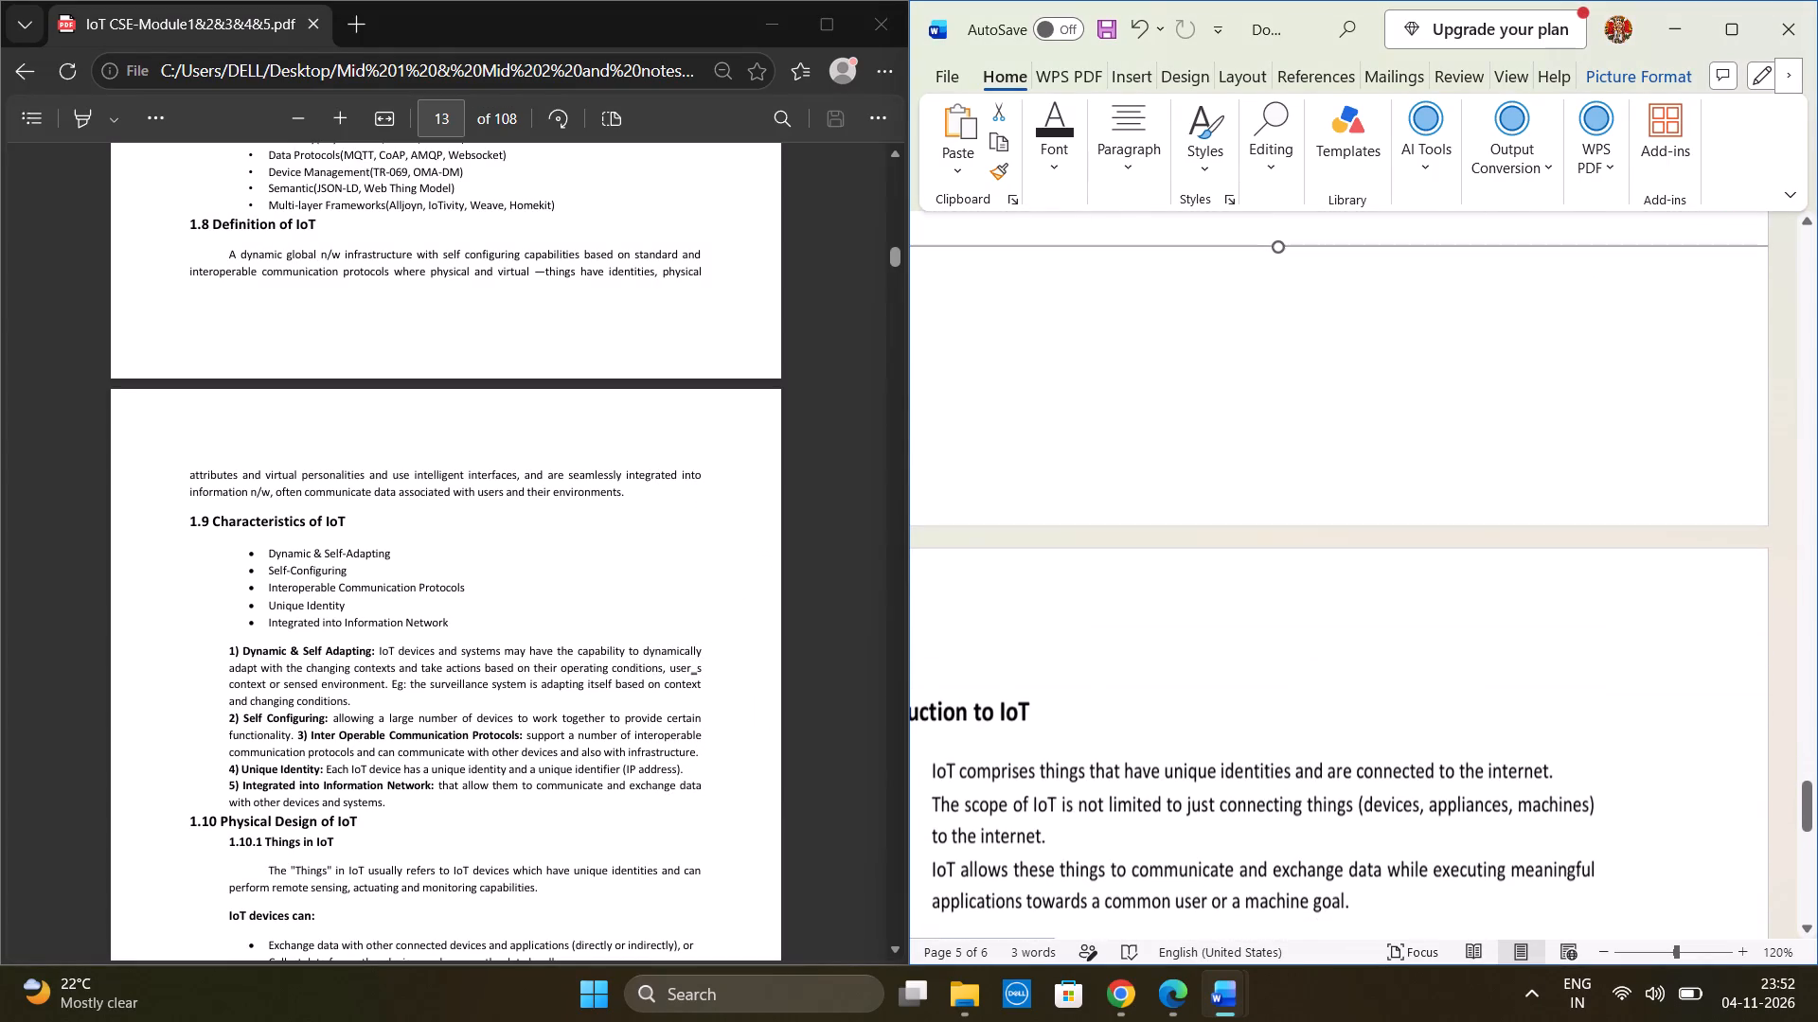
{"action": "scroll", "coordinate": [1475, 660], "scroll_direction": "up", "scroll_amount": 1}
{"action": "left_click_drag", "start_coordinate": [1347, 347], "coordinate": [1347, 384]}
{"action": "scroll", "coordinate": [1347, 384], "scroll_direction": "left", "scroll_amount": 2}
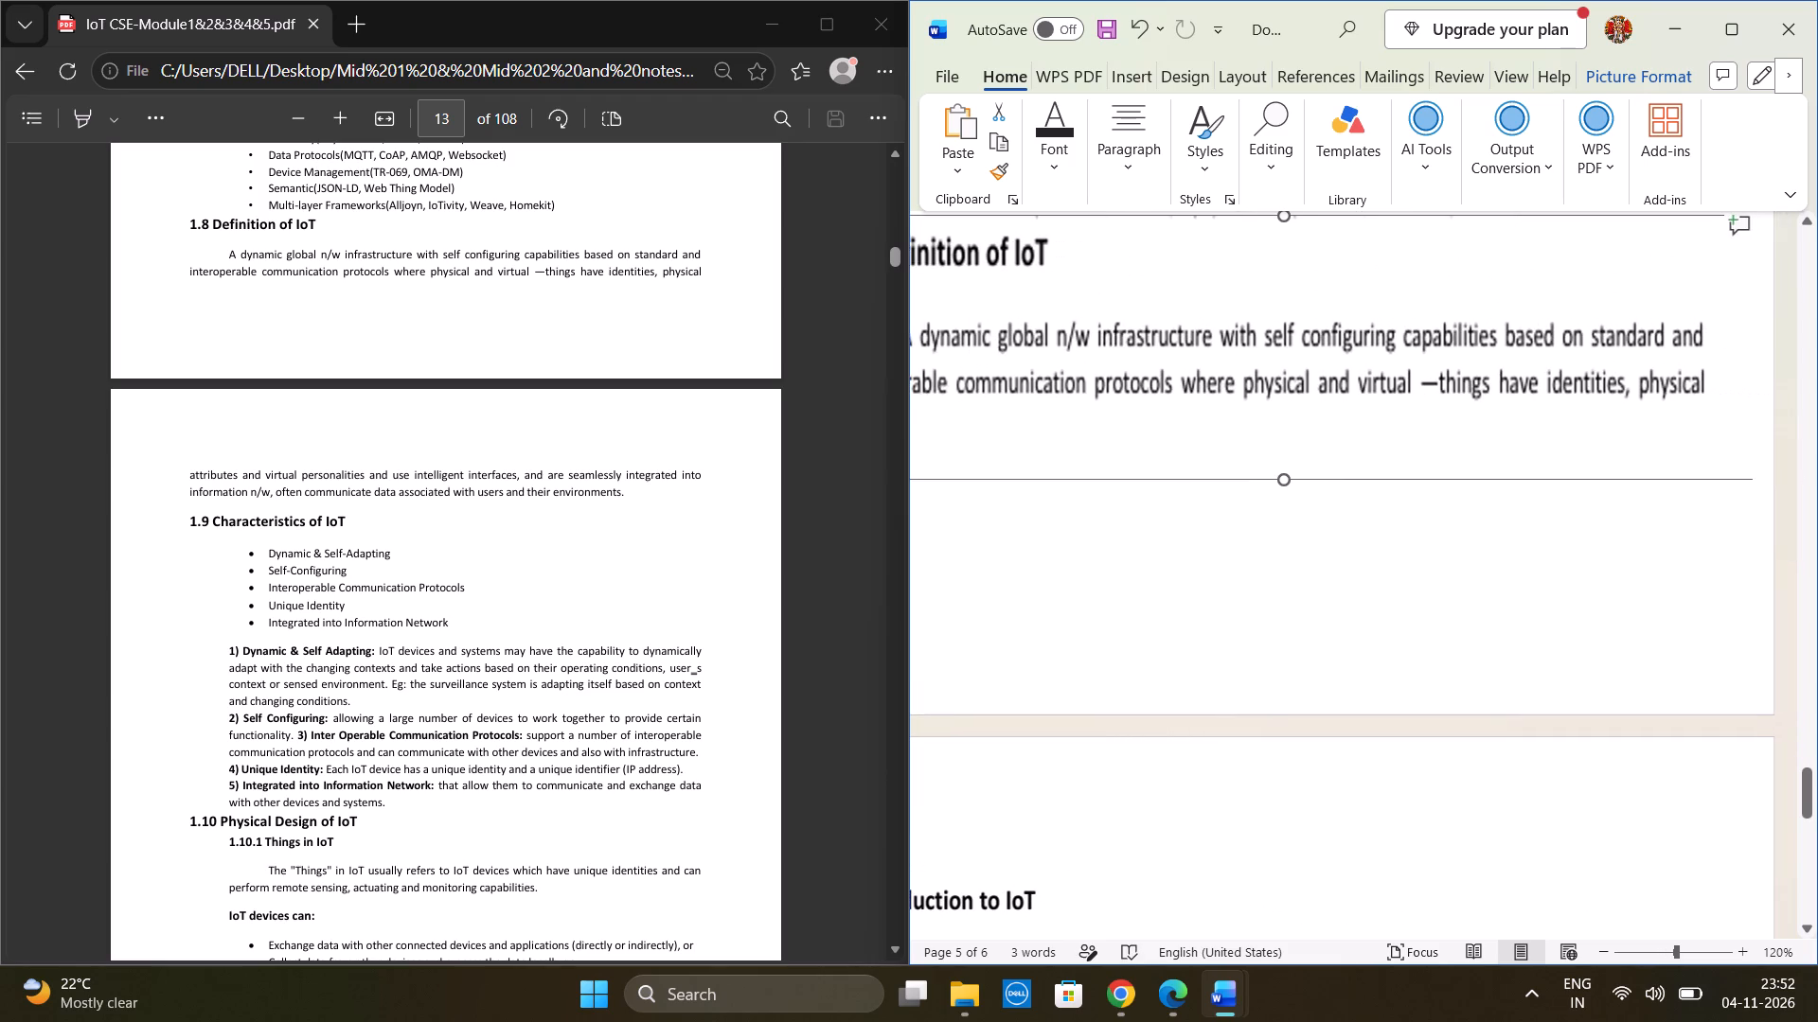
{"action": "left_click_drag", "start_coordinate": [1277, 482], "coordinate": [1277, 431]}
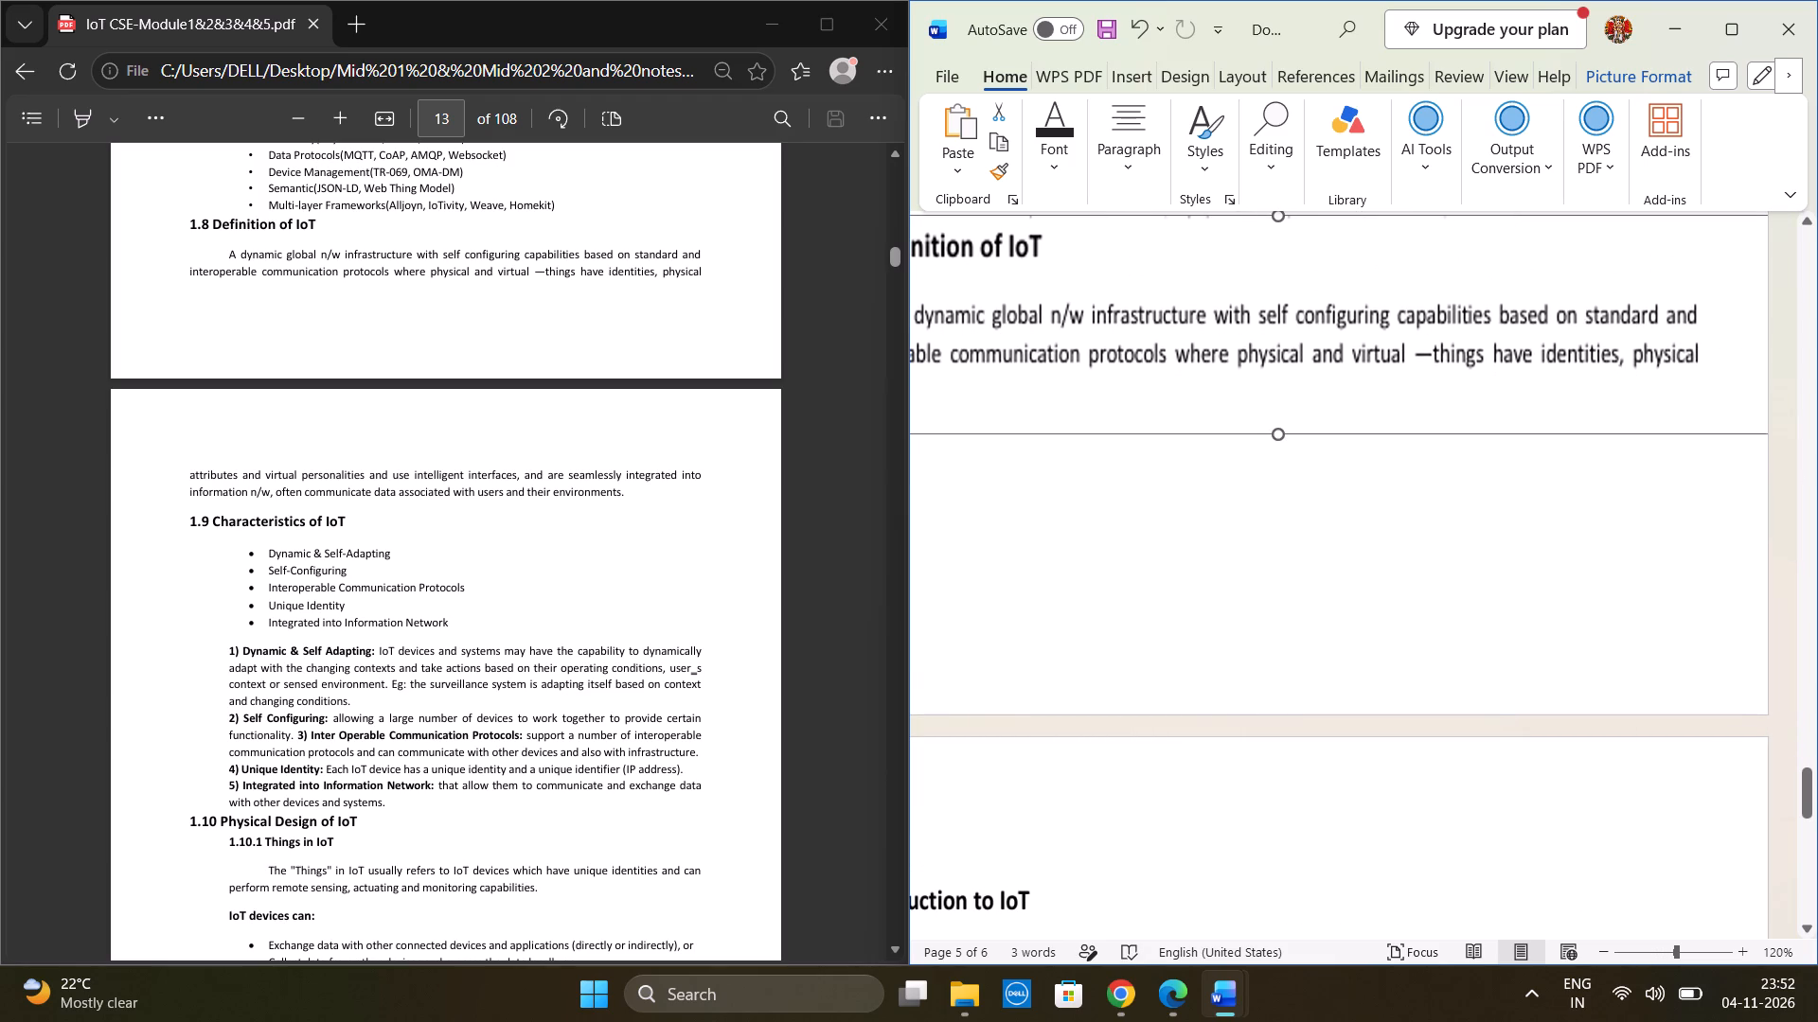
{"action": "left_click_drag", "start_coordinate": [1277, 431], "coordinate": [1277, 426]}
{"action": "left_click_drag", "start_coordinate": [1277, 426], "coordinate": [1277, 450]}
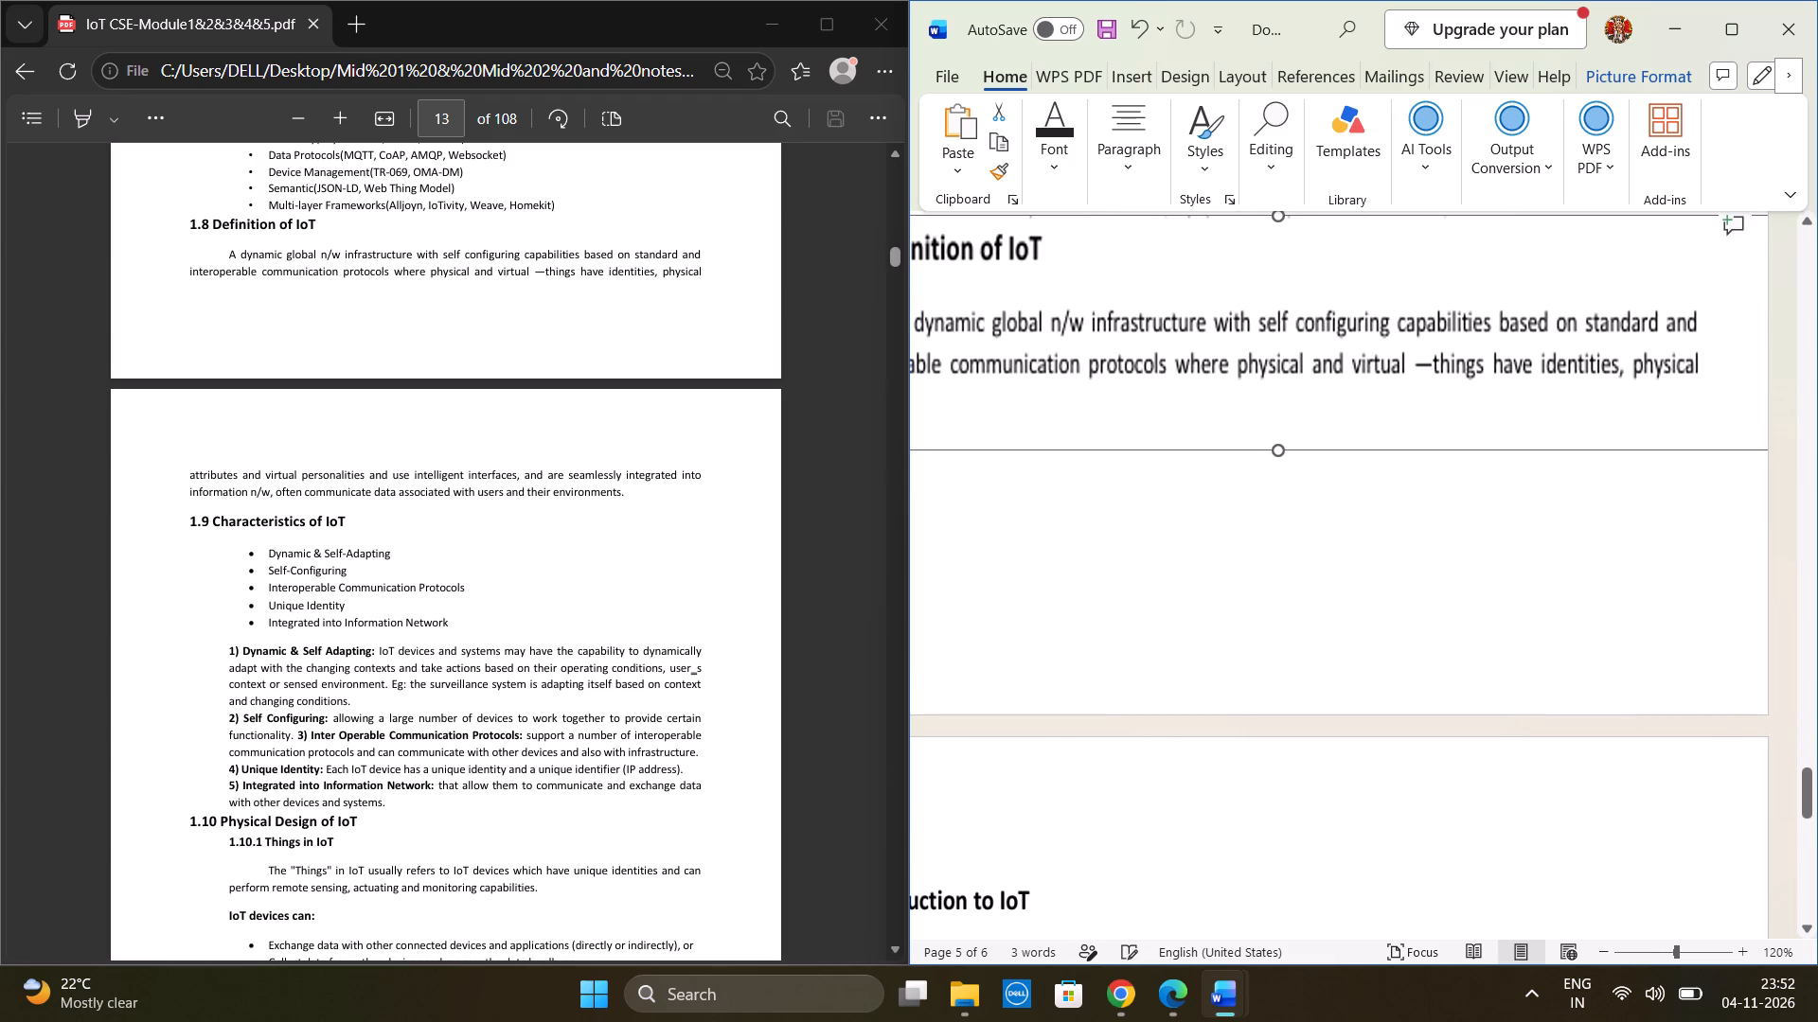
Paste the Characteristics of IoT screenshot into the answers document directly before the 1.6 Introduction to IoT picture.
{"action": "left_click", "coordinate": [1324, 671]}
{"action": "scroll", "coordinate": [1324, 671], "scroll_direction": "down", "scroll_amount": 1}
{"action": "scroll", "coordinate": [1433, 696], "scroll_direction": "right", "scroll_amount": 2}
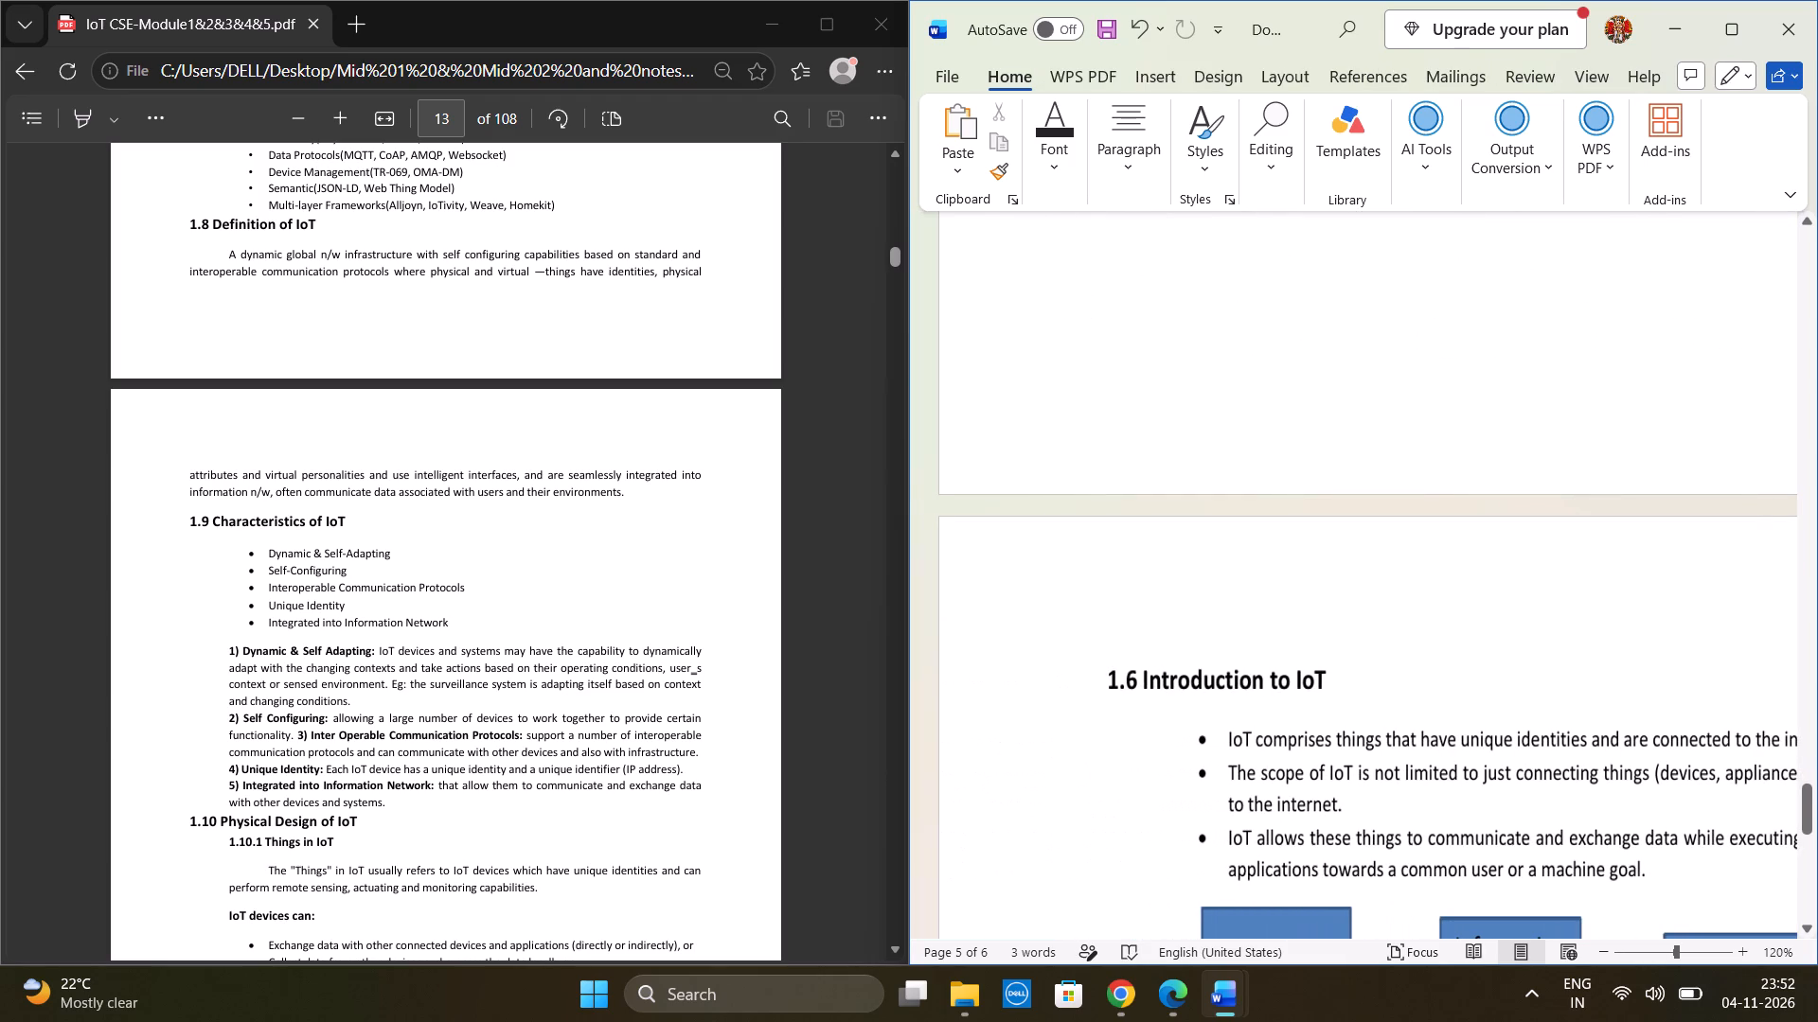
{"action": "left_click", "coordinate": [1164, 652]}
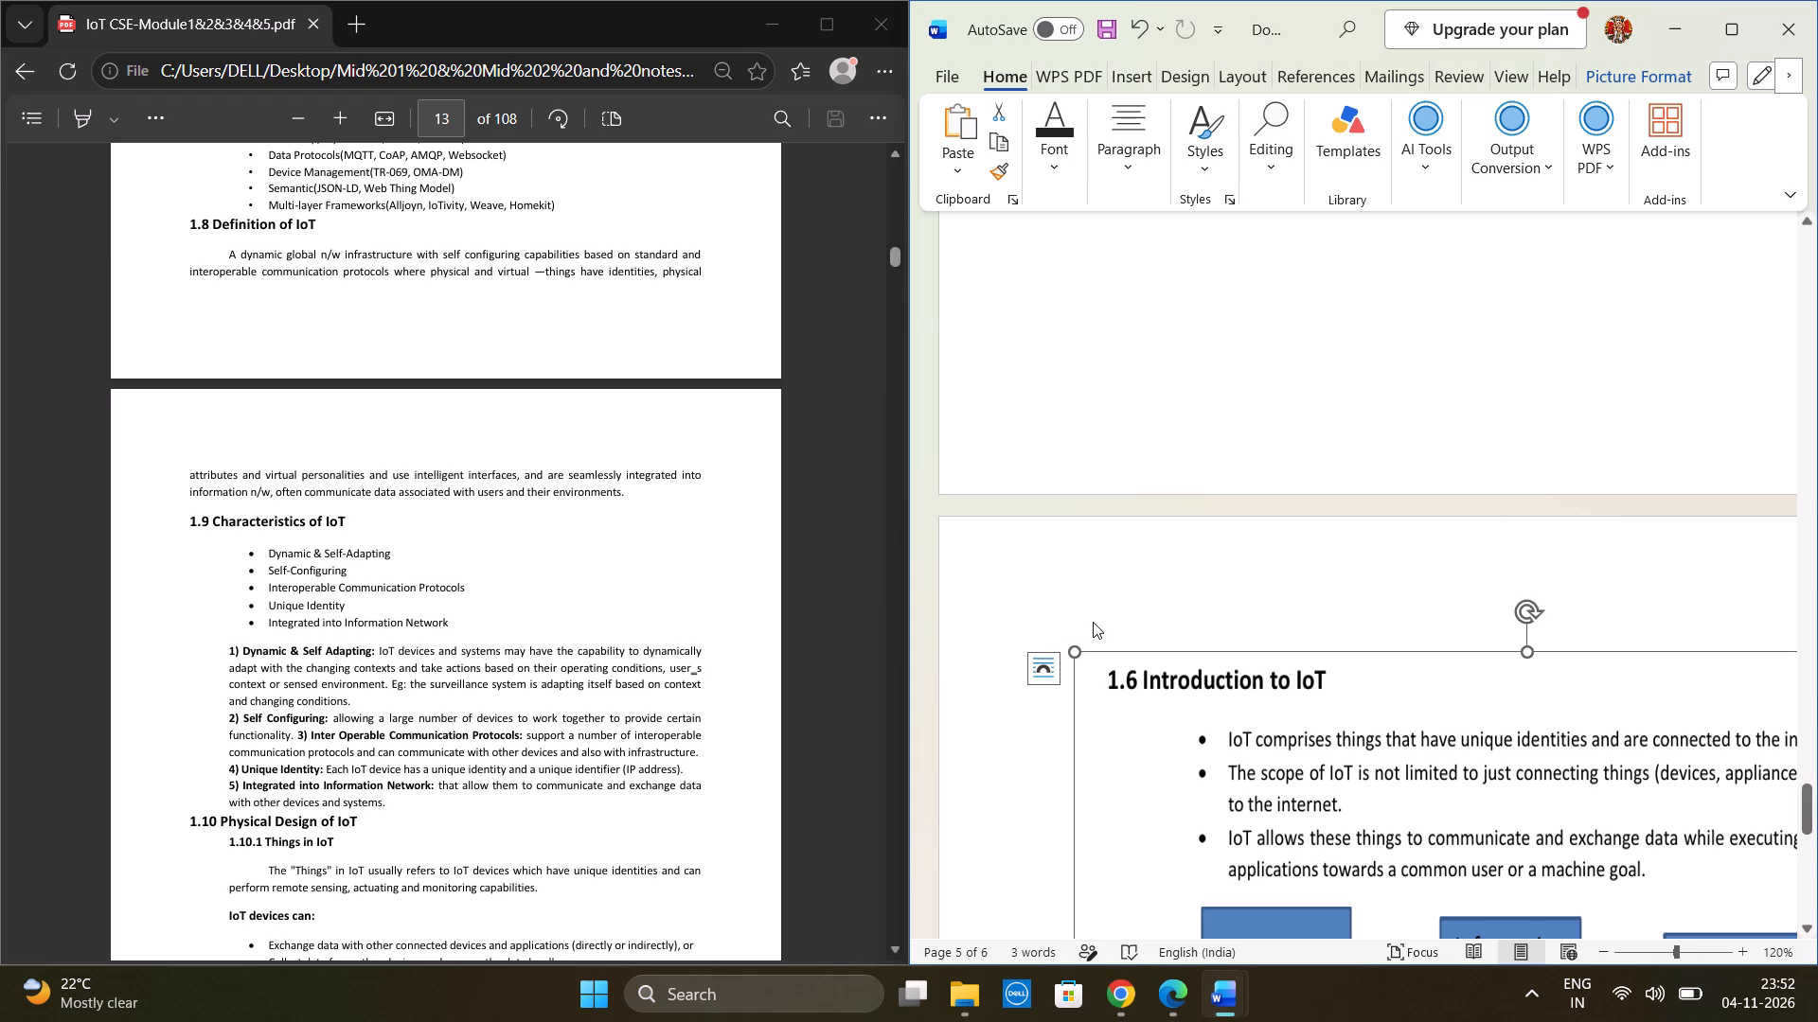
{"action": "left_click", "coordinate": [1110, 596]}
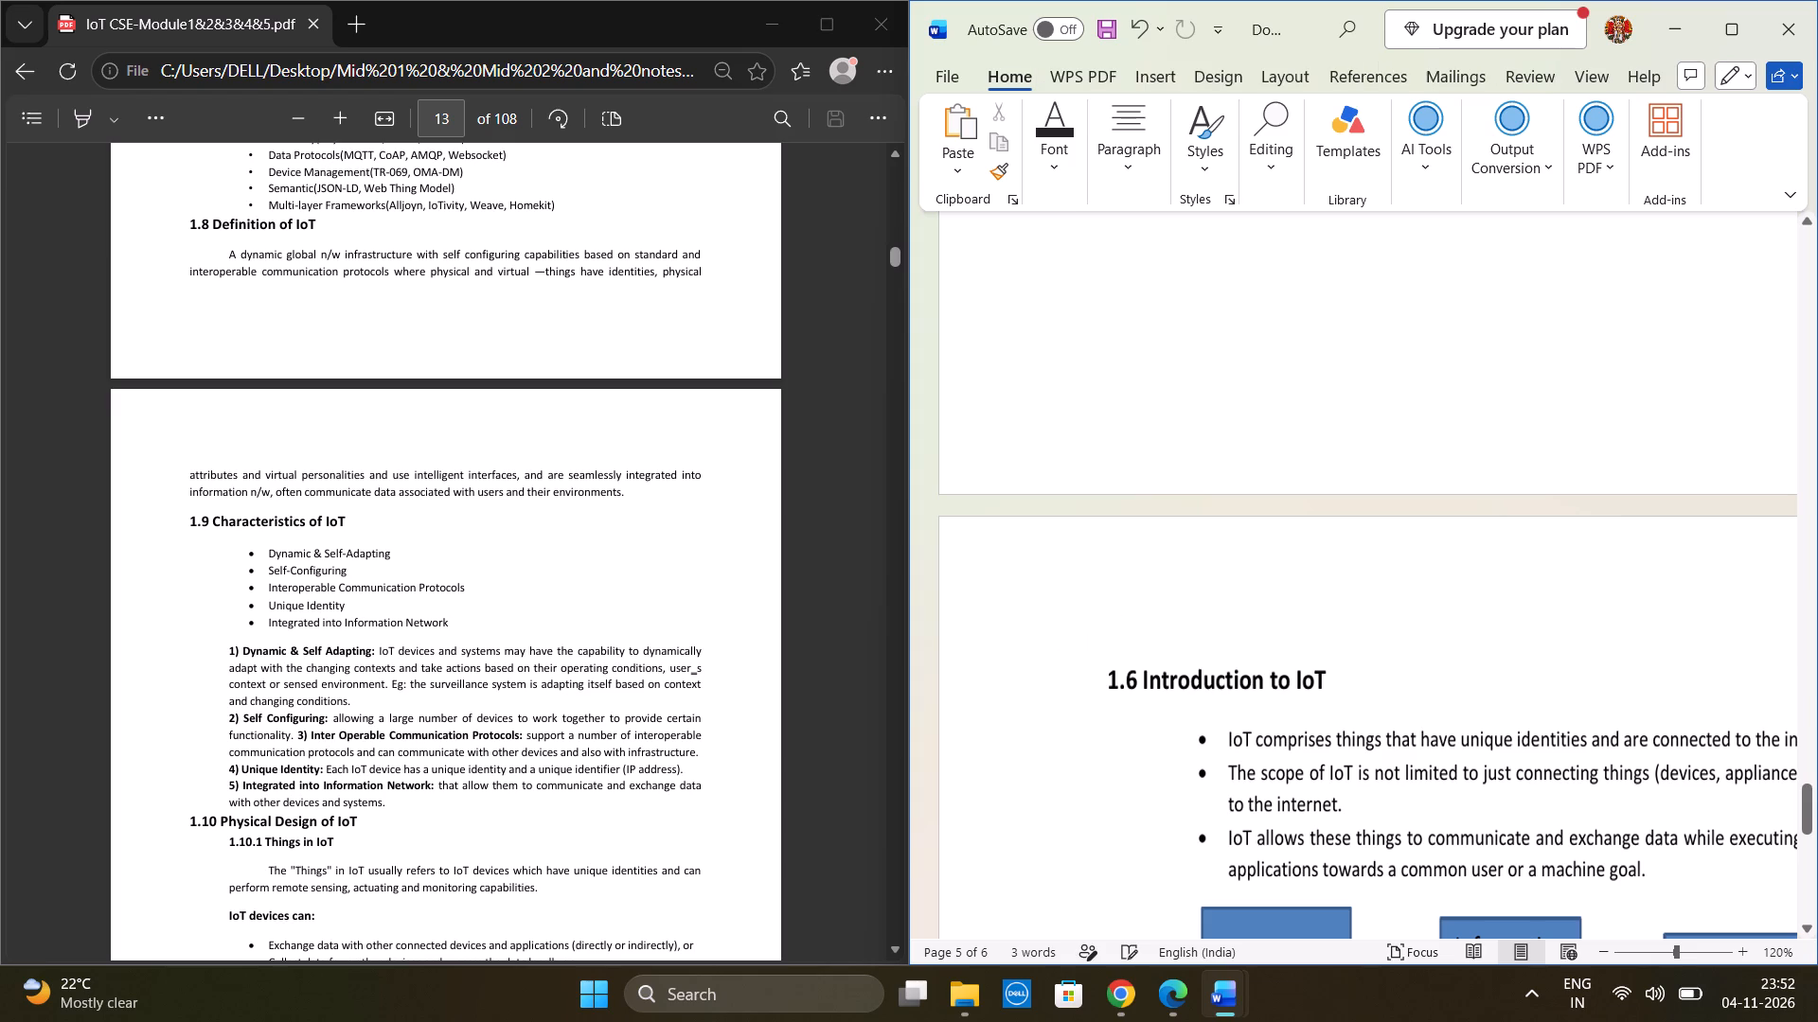
{"action": "key", "text": "ctrl+v"}
Stretch the Characteristics of IoT picture taller and widen it toward the text width of the other notes.
{"action": "scroll", "coordinate": [1110, 596], "scroll_direction": "up", "scroll_amount": 1}
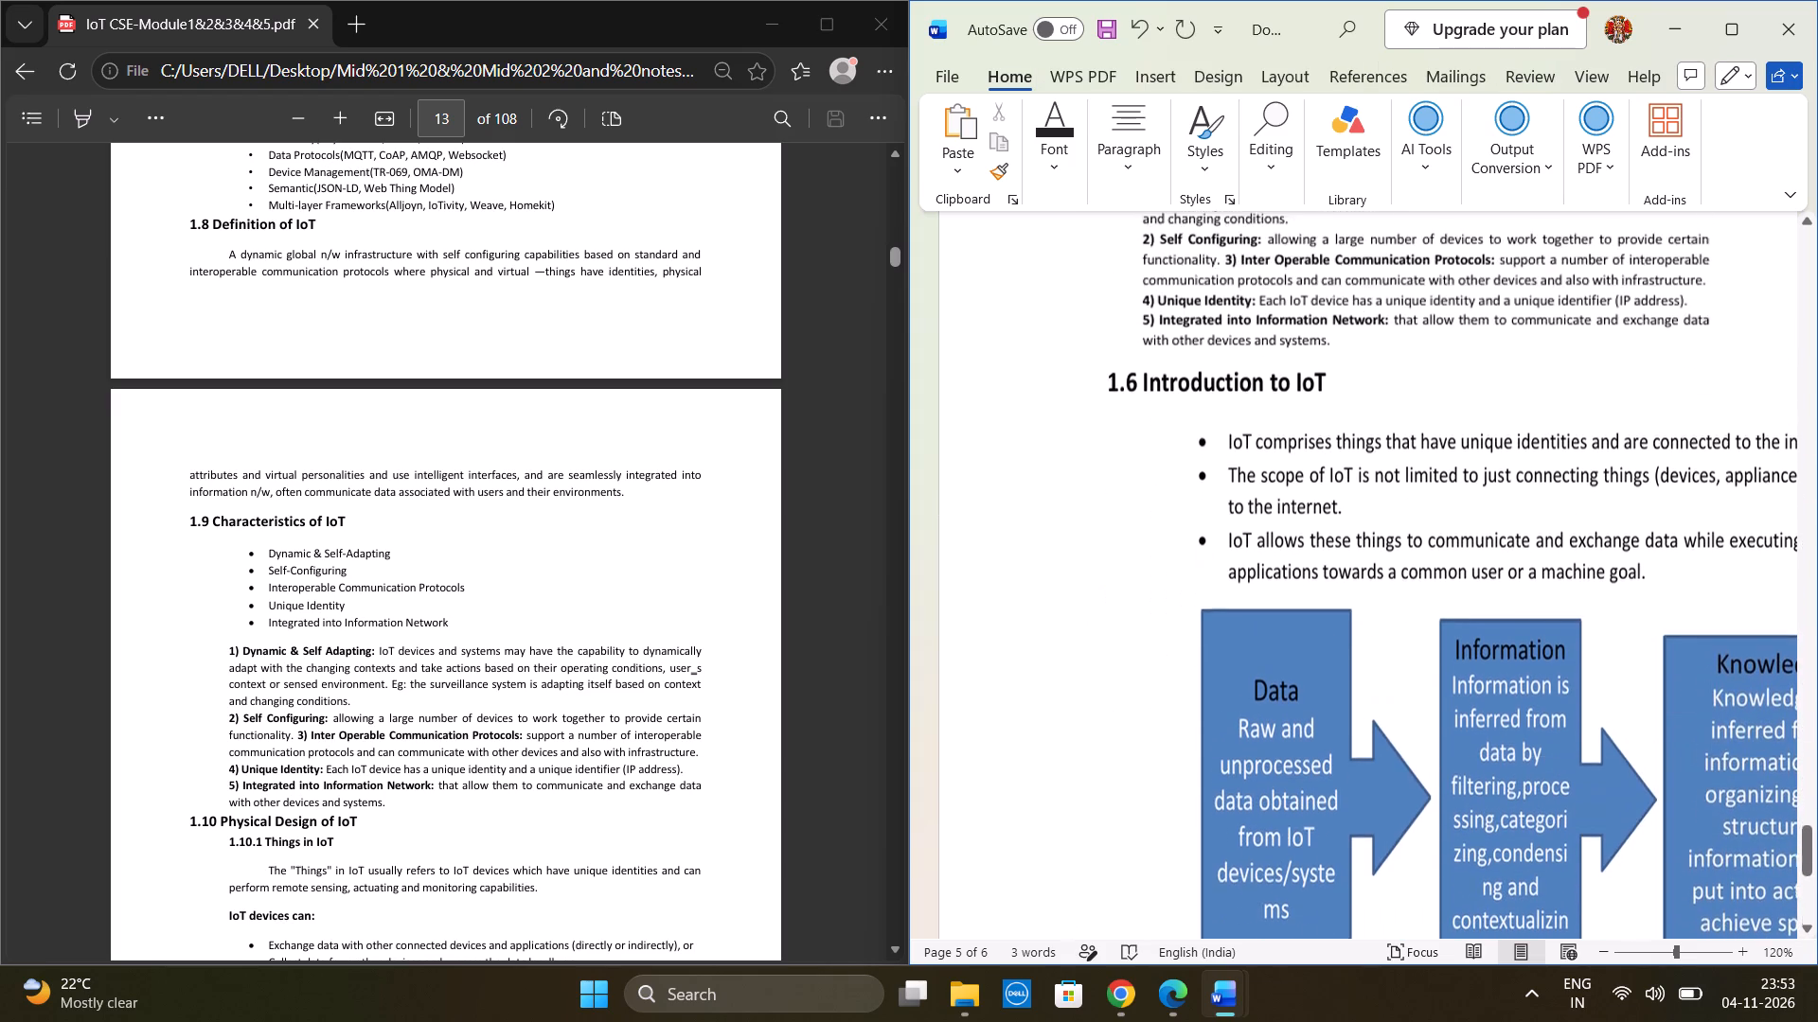
{"action": "scroll", "coordinate": [1110, 596], "scroll_direction": "up", "scroll_amount": 1}
{"action": "left_click", "coordinate": [1222, 565]}
{"action": "scroll", "coordinate": [1222, 565], "scroll_direction": "left", "scroll_amount": 3}
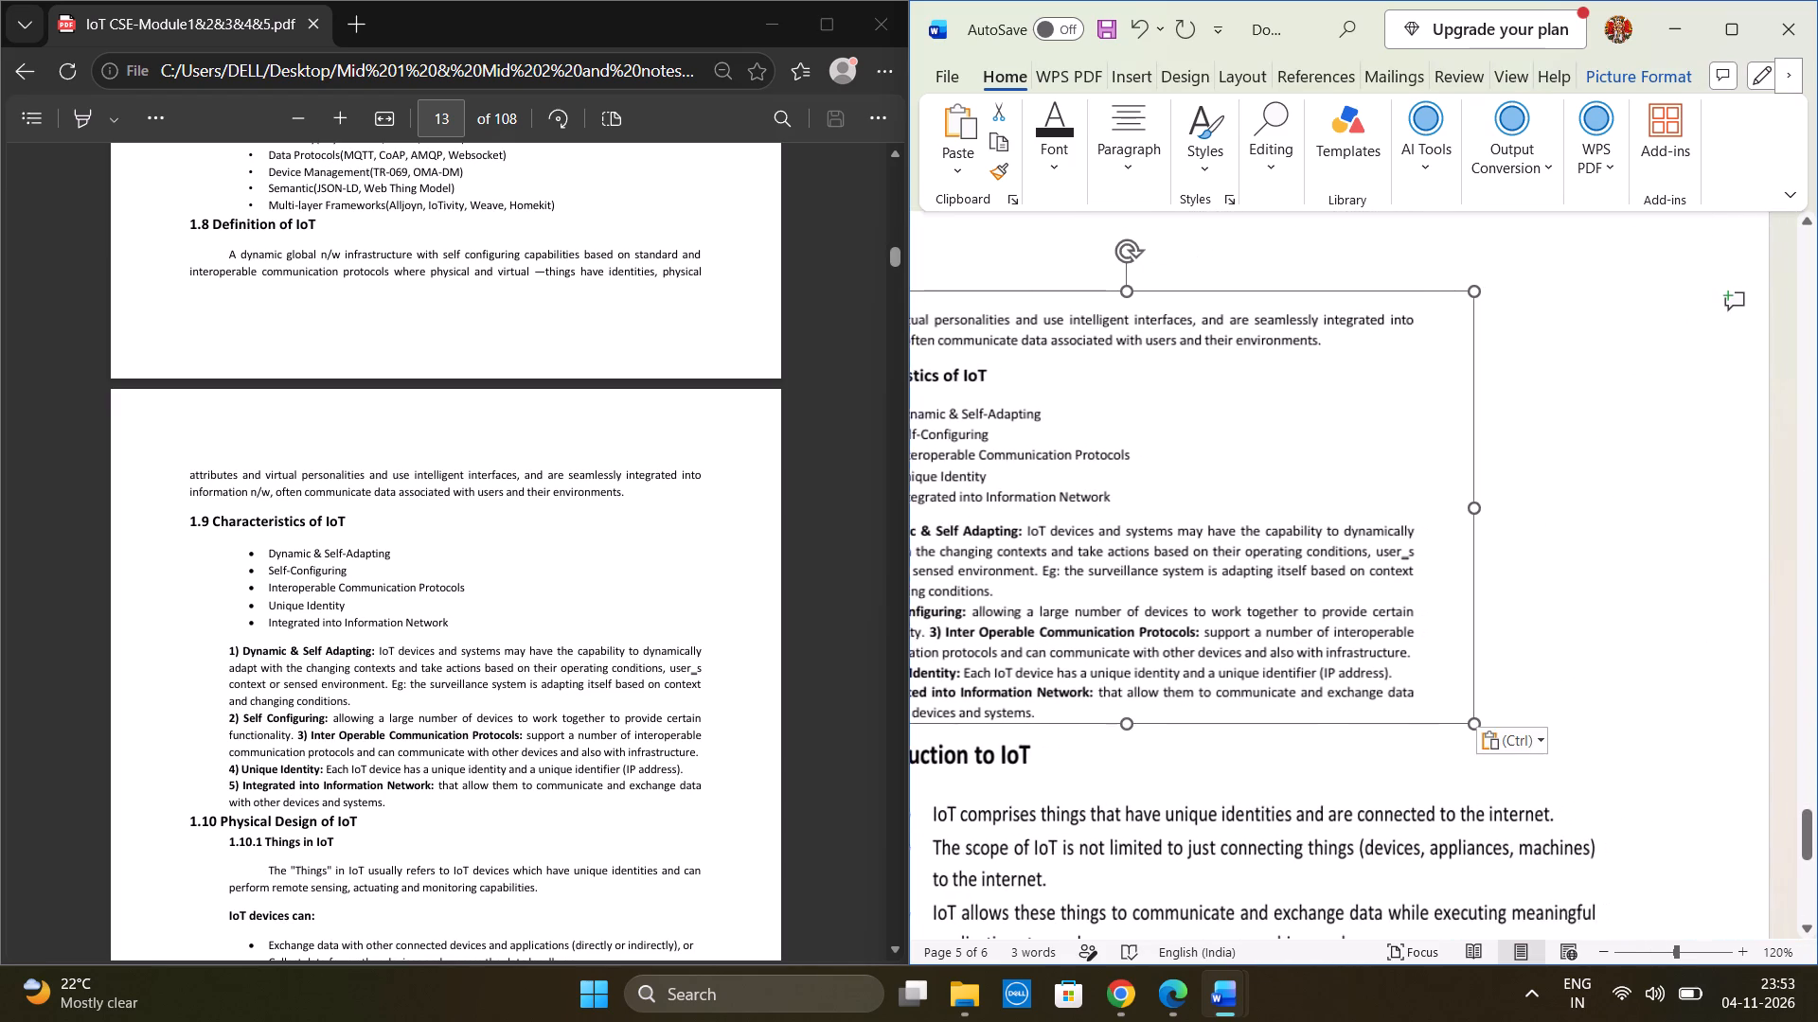
{"action": "left_click_drag", "start_coordinate": [1124, 724], "coordinate": [1143, 1021]}
{"action": "left_click_drag", "start_coordinate": [1469, 665], "coordinate": [1567, 647]}
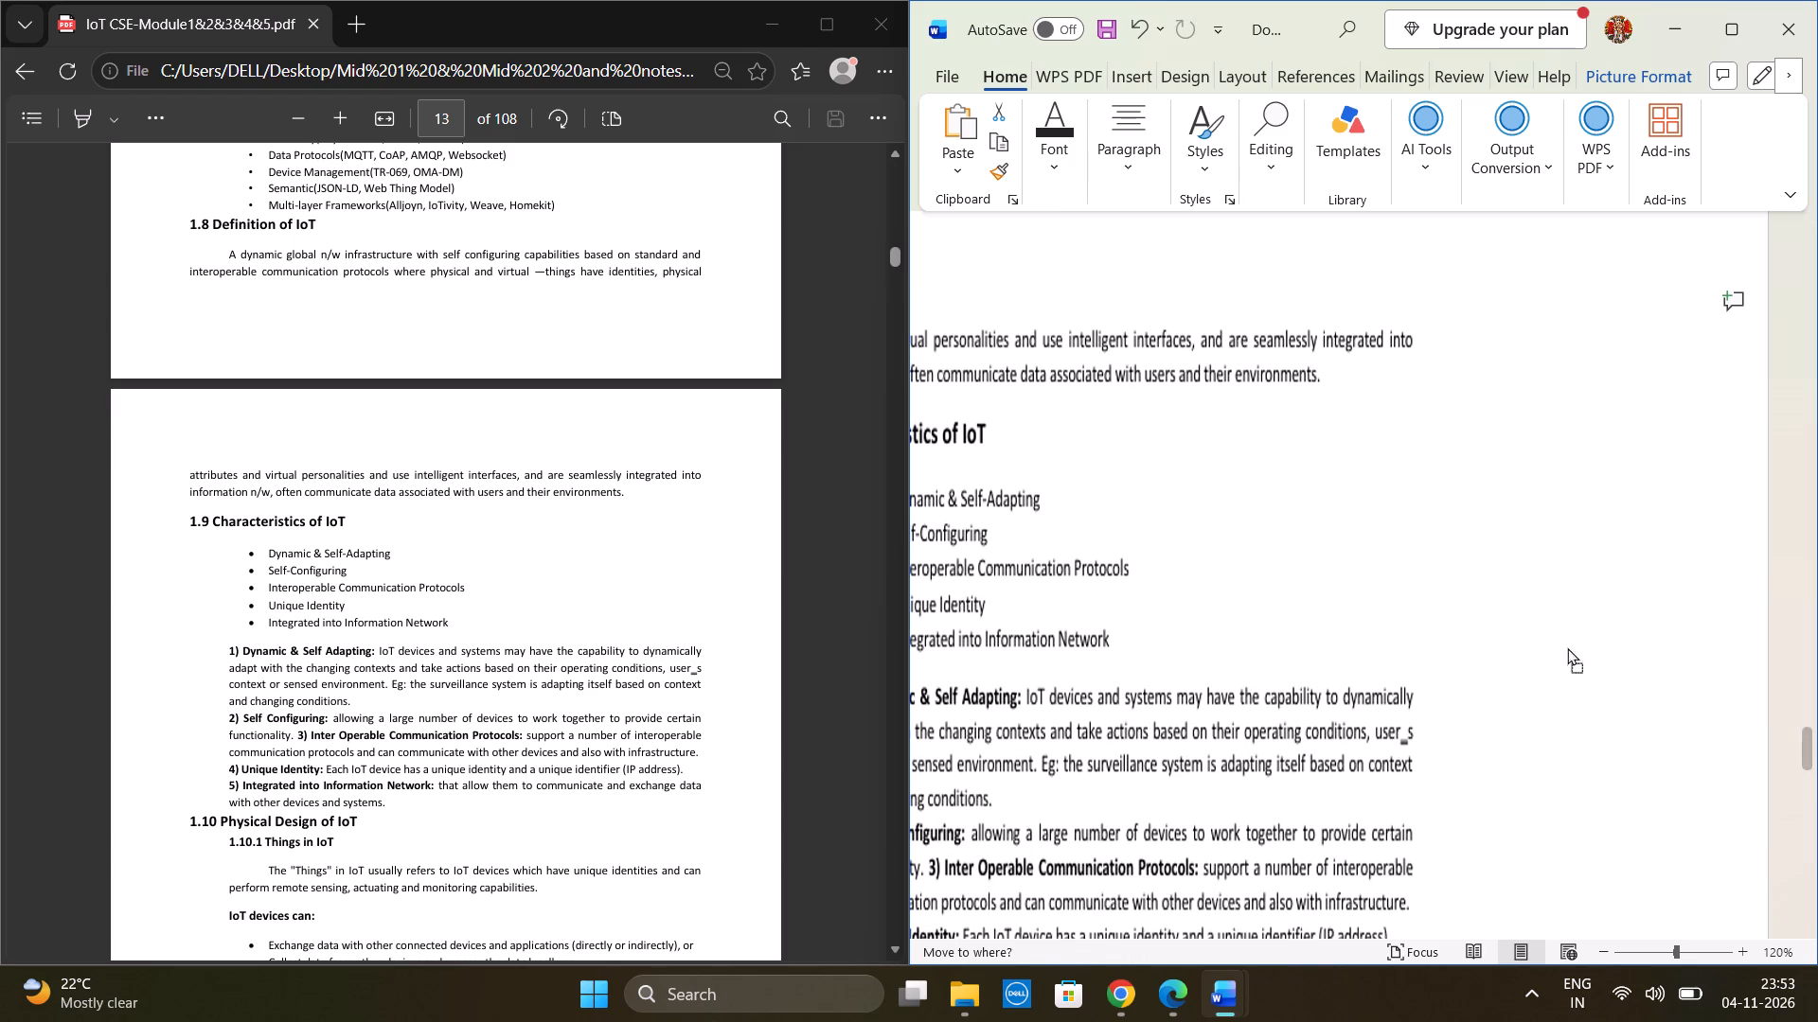
{"action": "left_click_drag", "start_coordinate": [1567, 647], "coordinate": [1588, 646]}
{"action": "left_click_drag", "start_coordinate": [1478, 651], "coordinate": [1660, 641]}
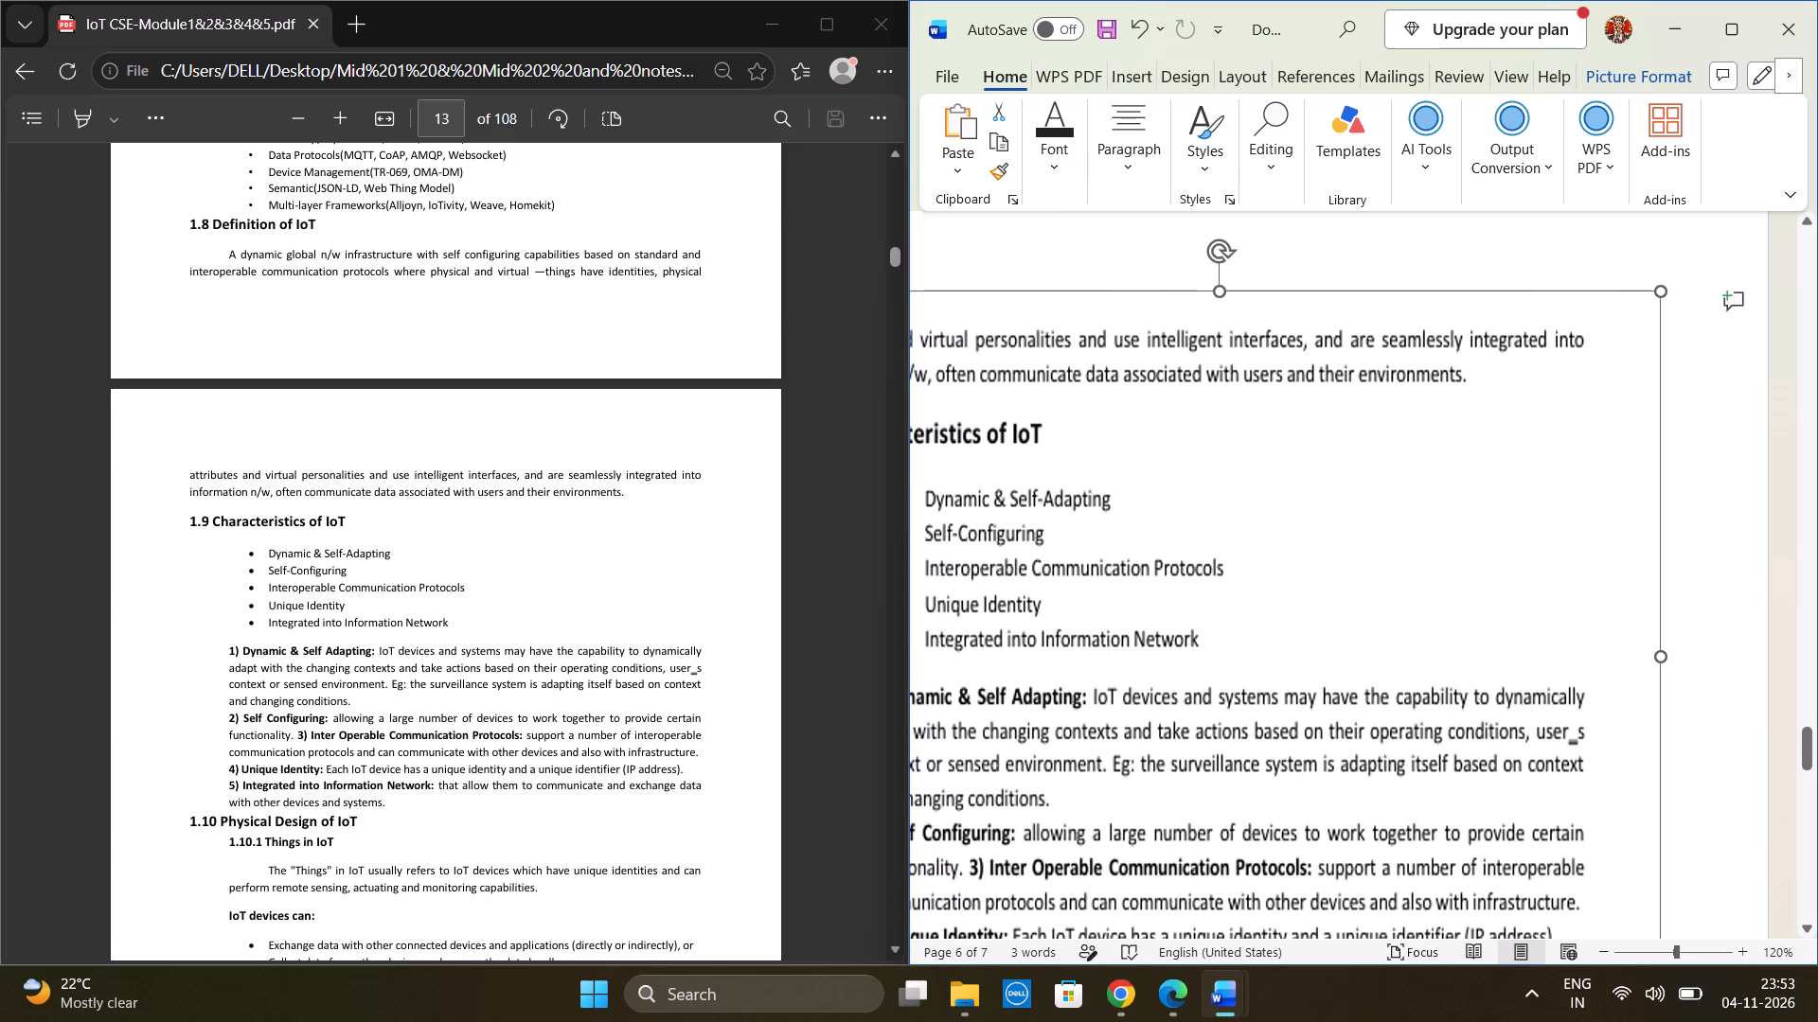
Check the Module 1 syllabus line for the remaining topics and look through the PDF notes for the communication protocols section.
{"action": "scroll", "coordinate": [515, 687], "scroll_direction": "down", "scroll_amount": 4}
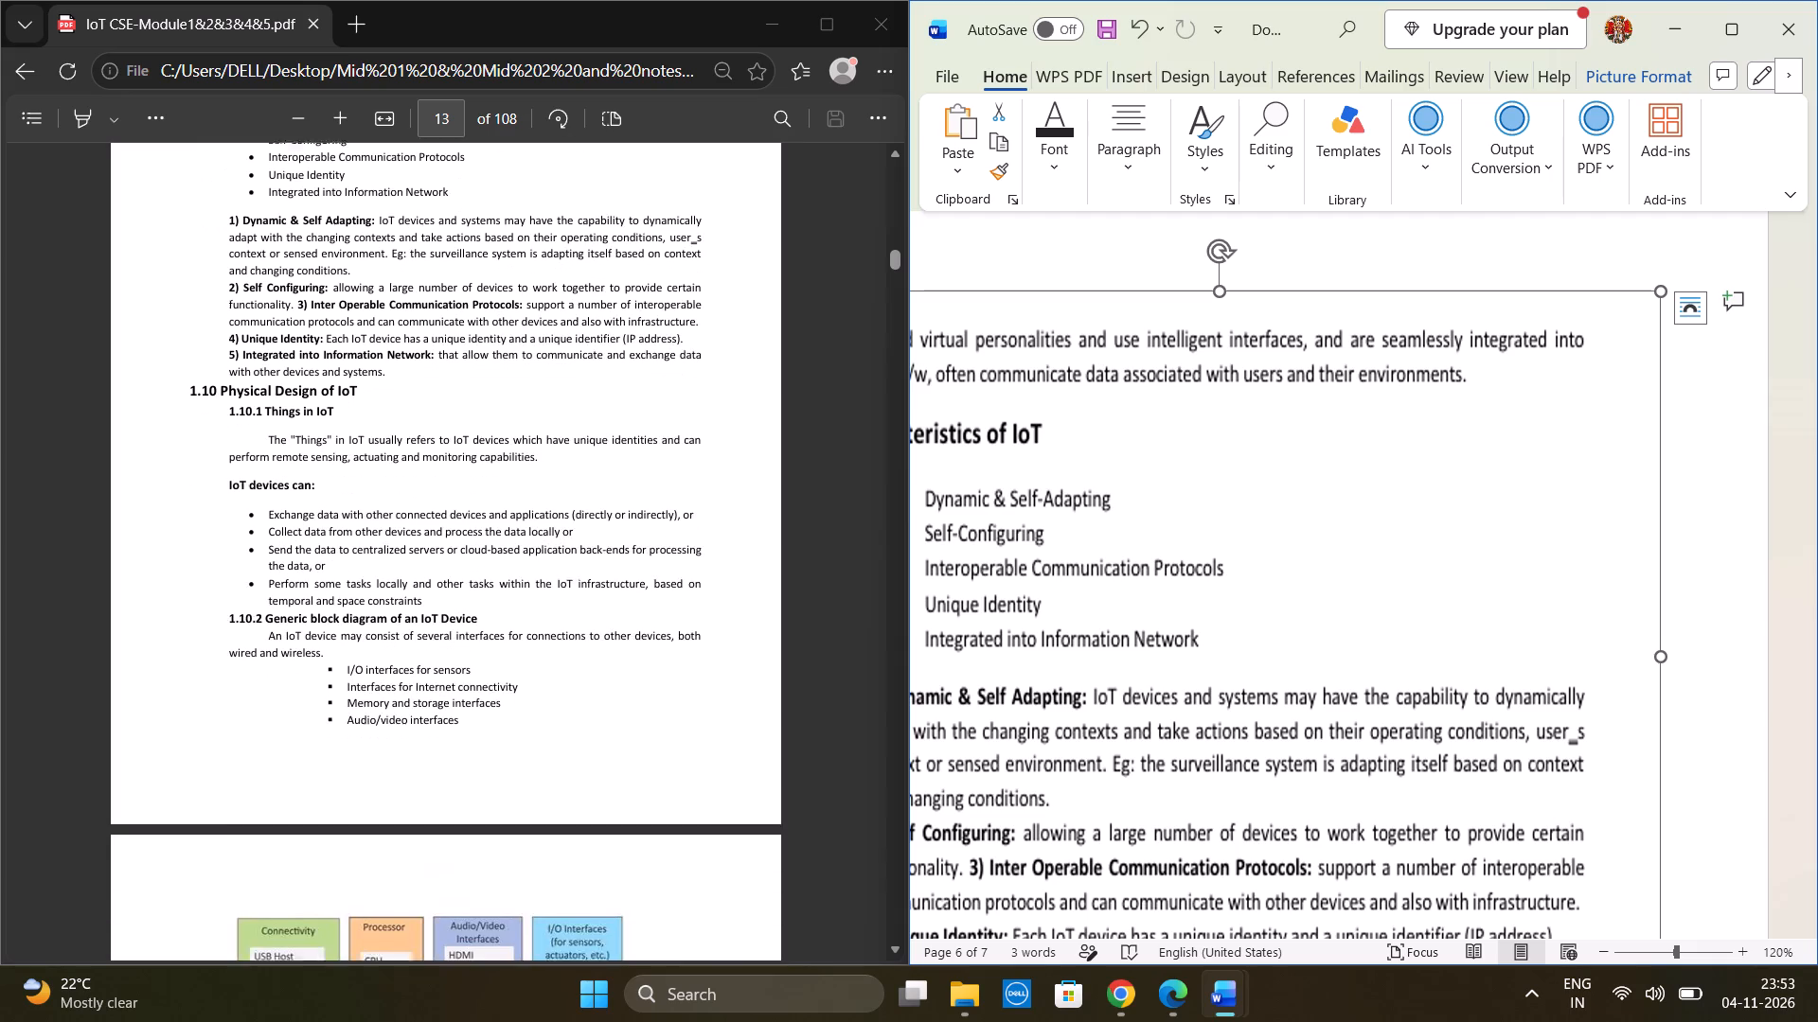
{"action": "scroll", "coordinate": [515, 687], "scroll_direction": "down", "scroll_amount": 3}
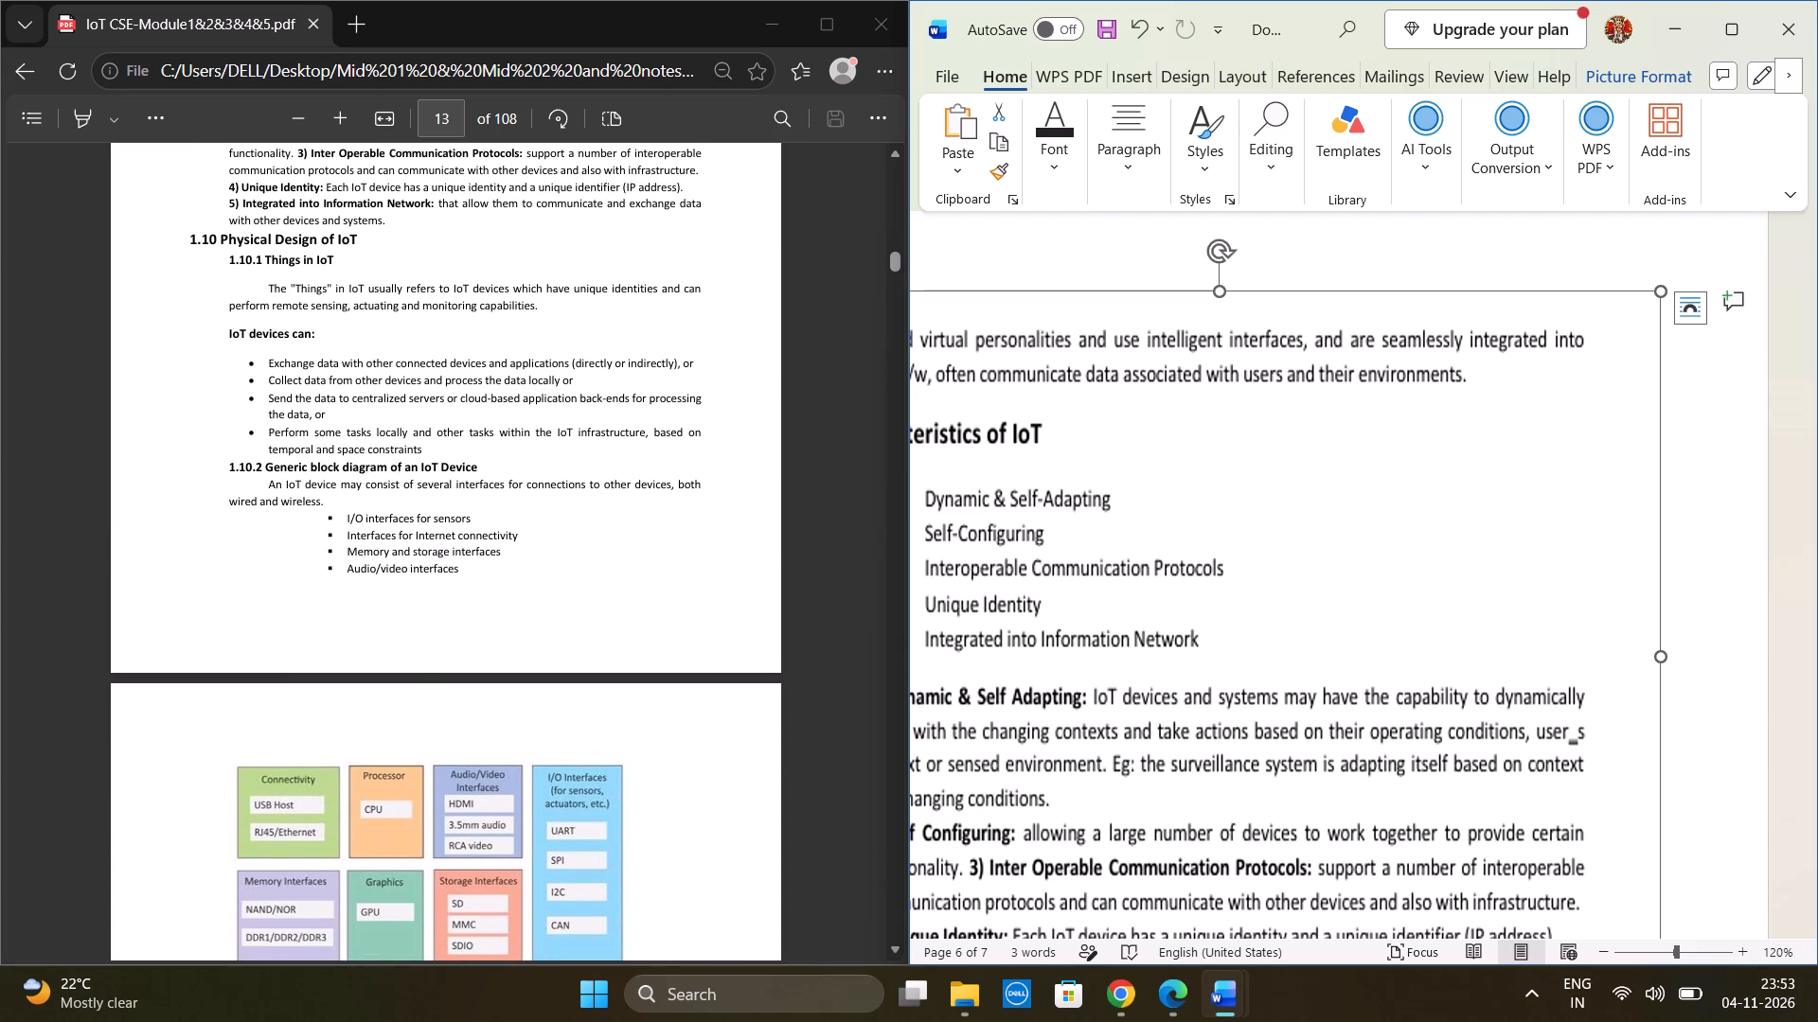
{"action": "scroll", "coordinate": [1348, 542], "scroll_direction": "up", "scroll_amount": 10}
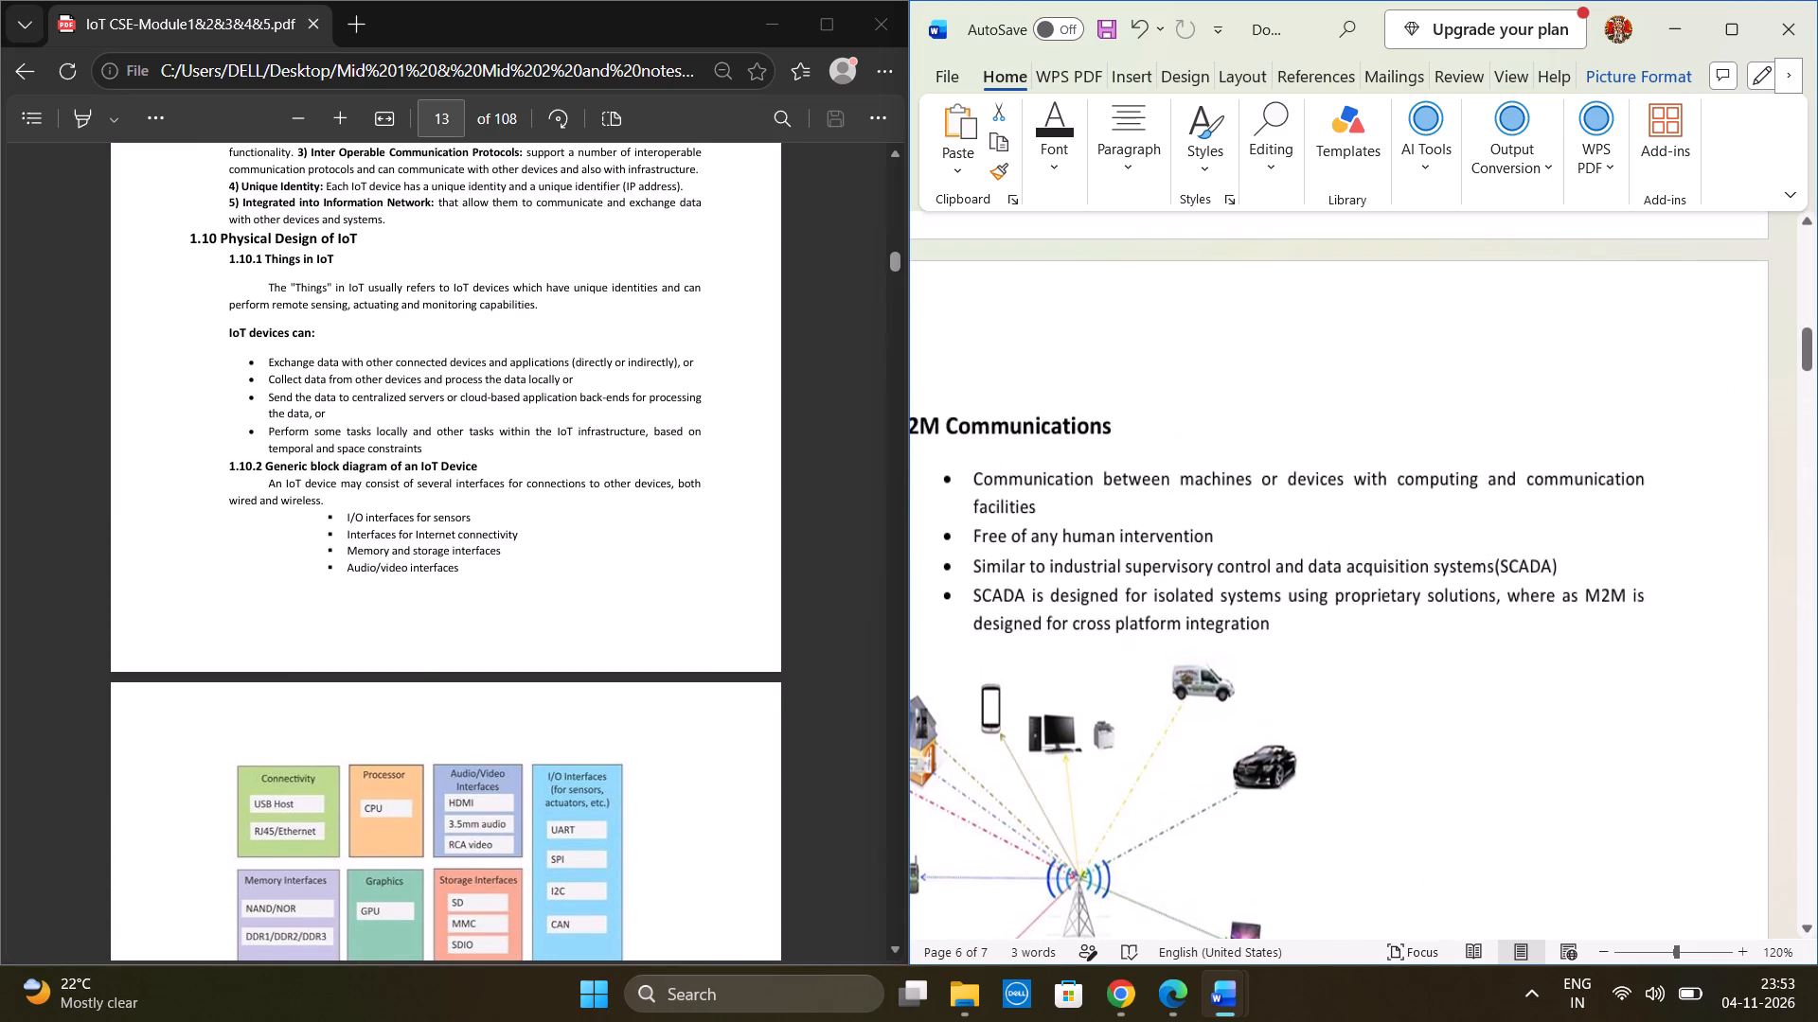
{"action": "scroll", "coordinate": [1348, 542], "scroll_direction": "up", "scroll_amount": 5}
{"action": "scroll", "coordinate": [1348, 542], "scroll_direction": "right", "scroll_amount": 2}
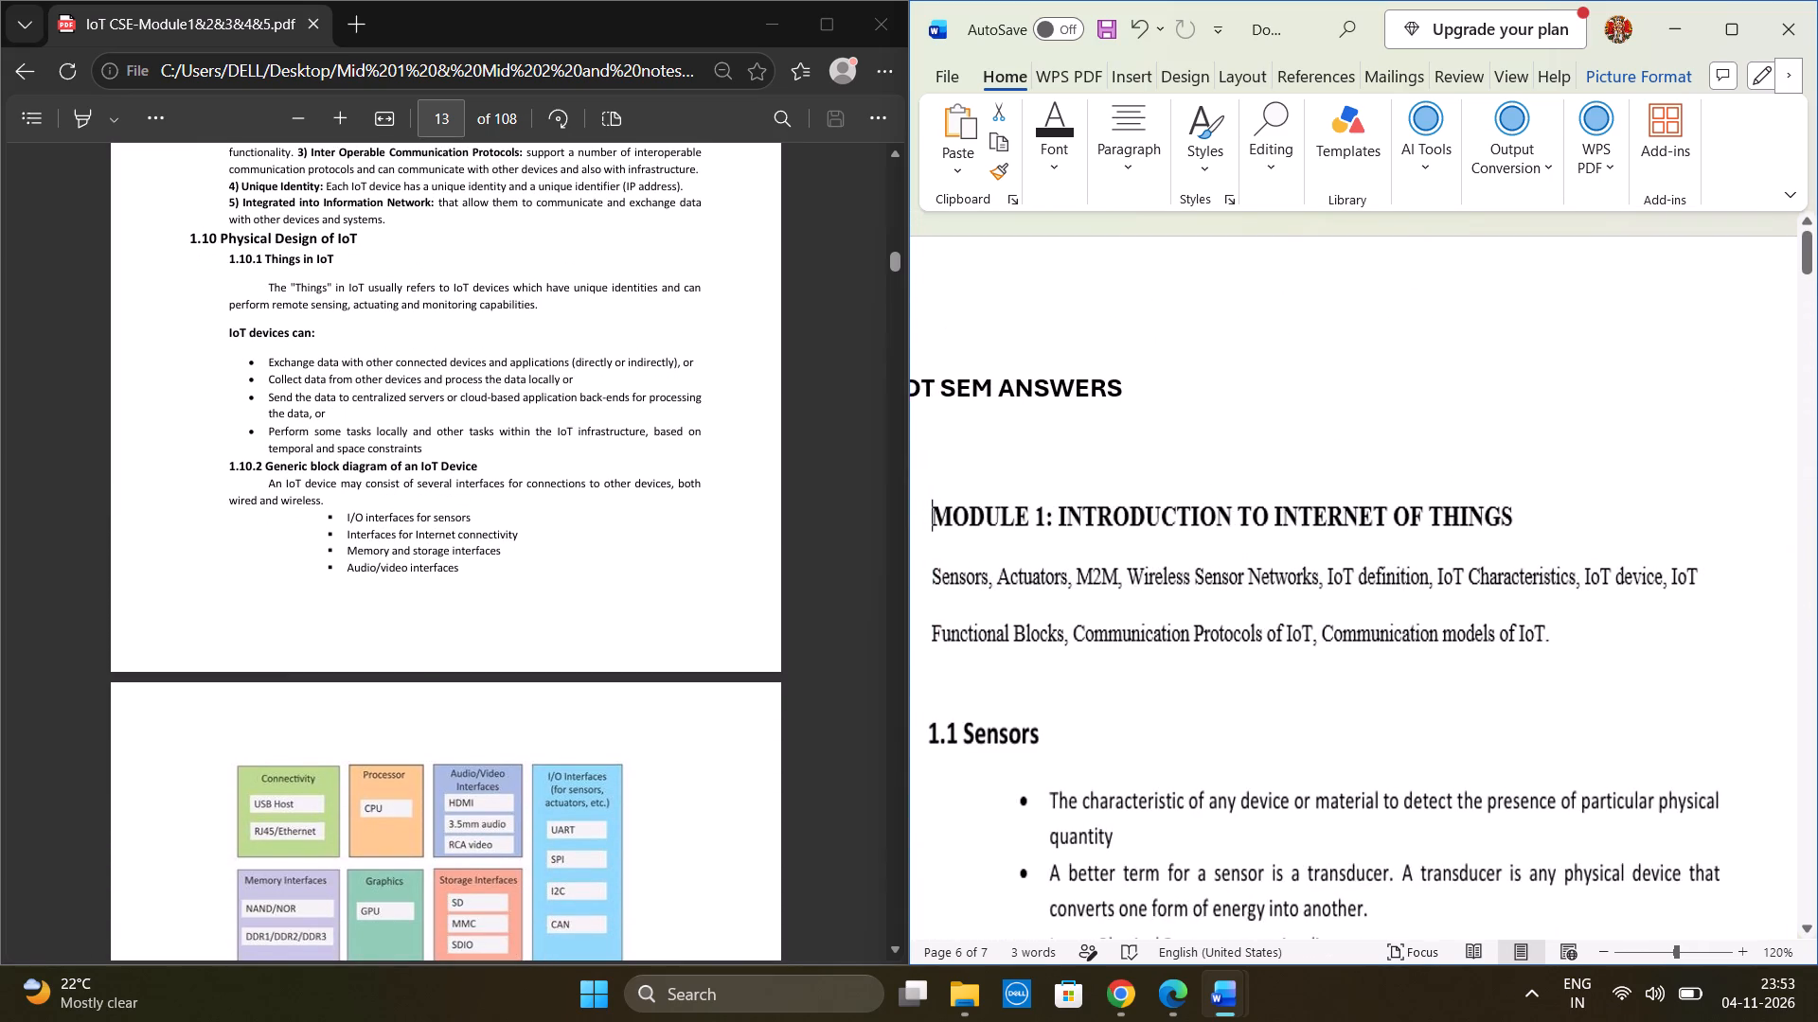
{"action": "scroll", "coordinate": [1348, 542], "scroll_direction": "right", "scroll_amount": 2}
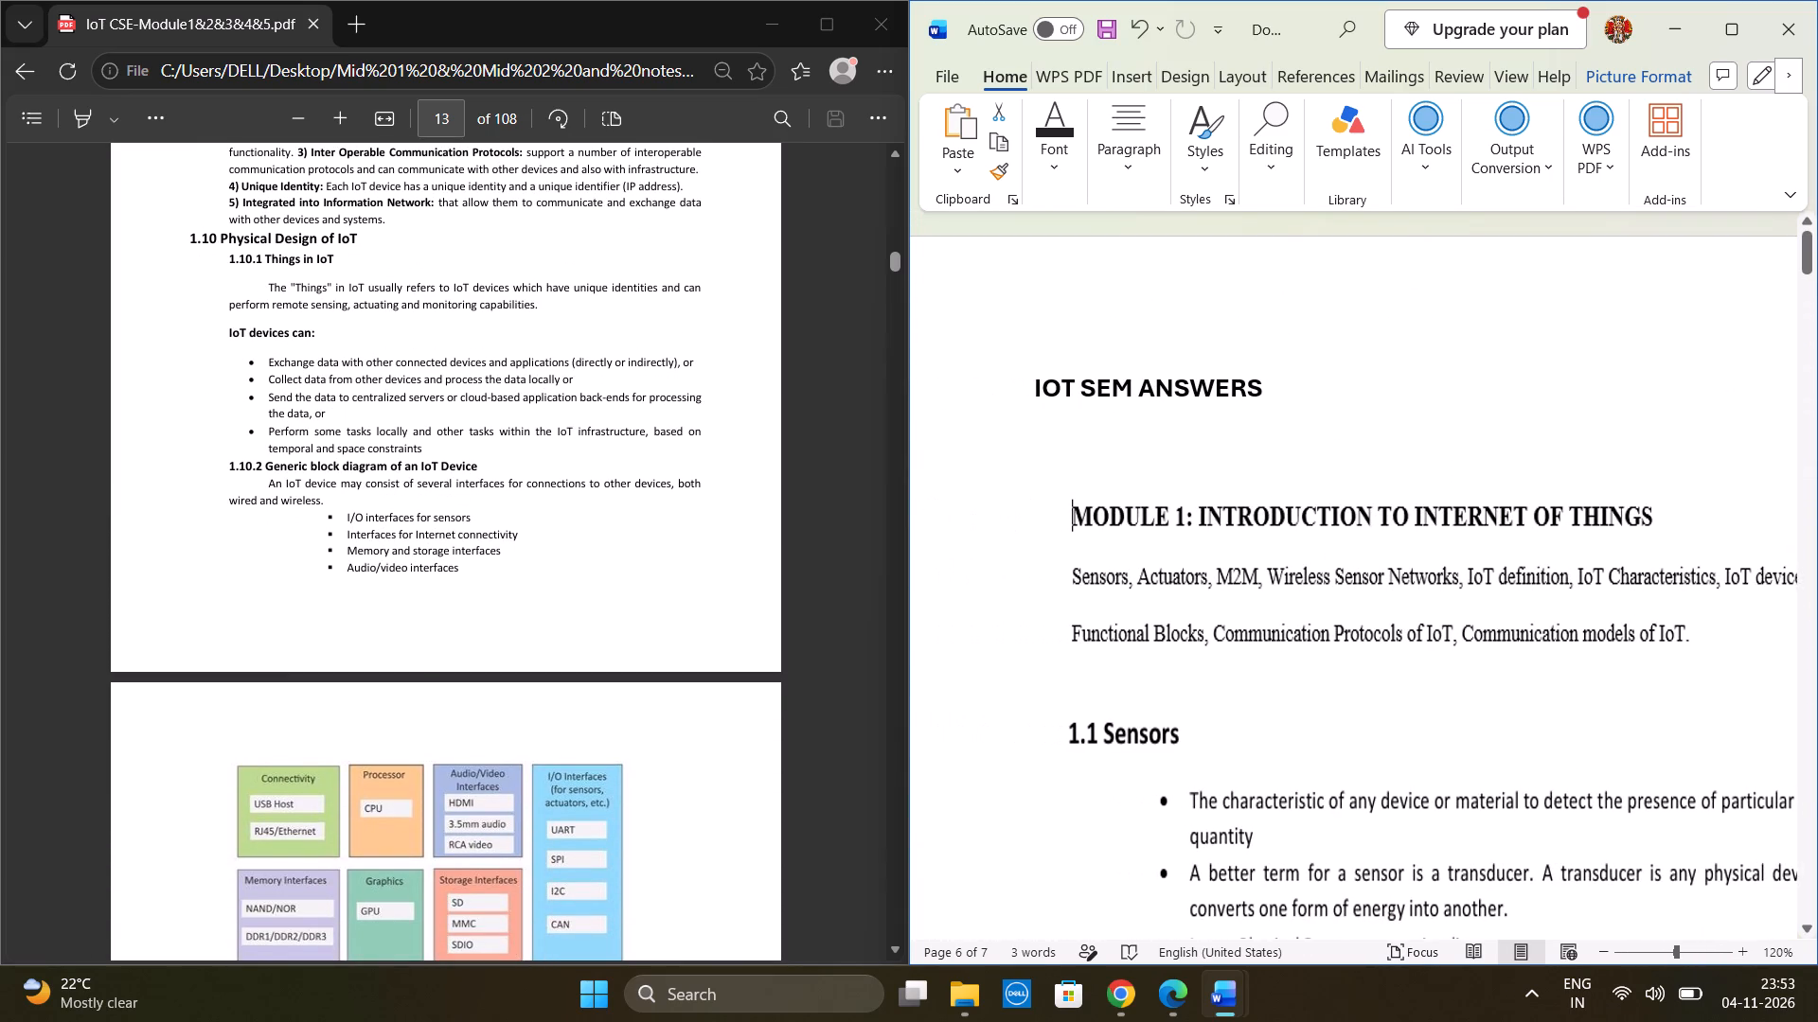
{"action": "scroll", "coordinate": [198, 563], "scroll_direction": "up", "scroll_amount": 7}
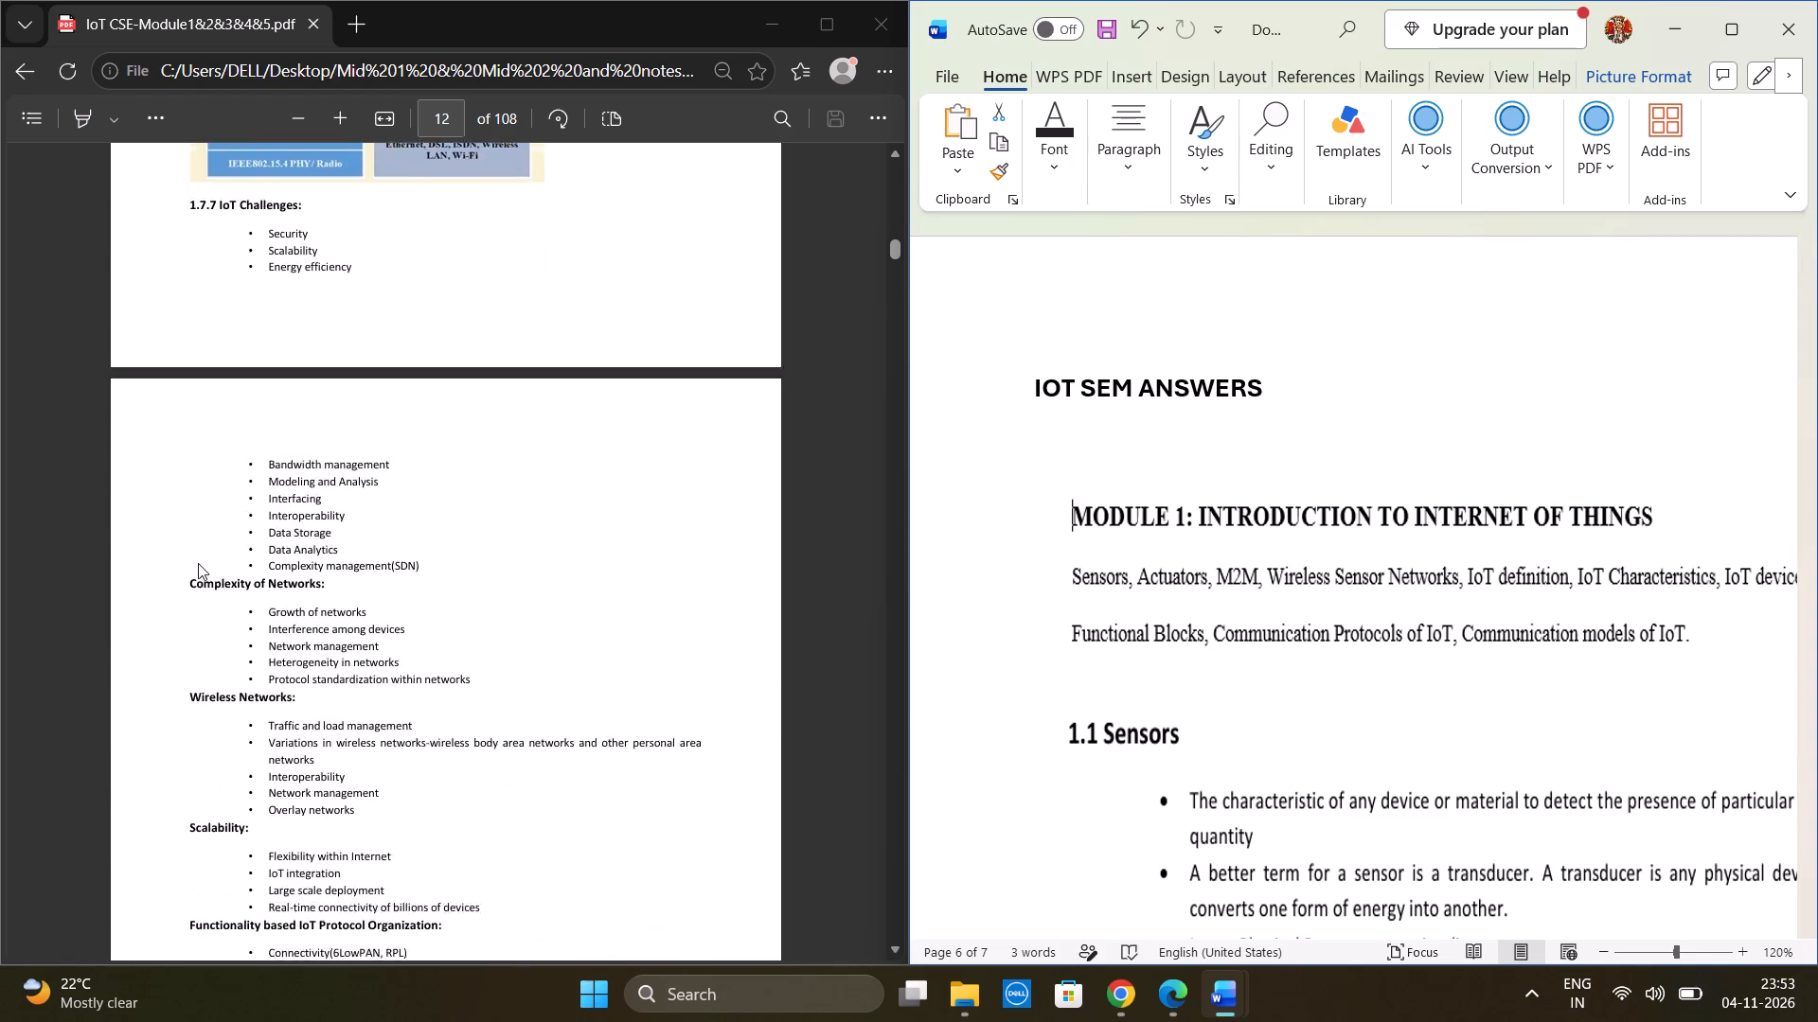
{"action": "scroll", "coordinate": [198, 563], "scroll_direction": "up", "scroll_amount": 16}
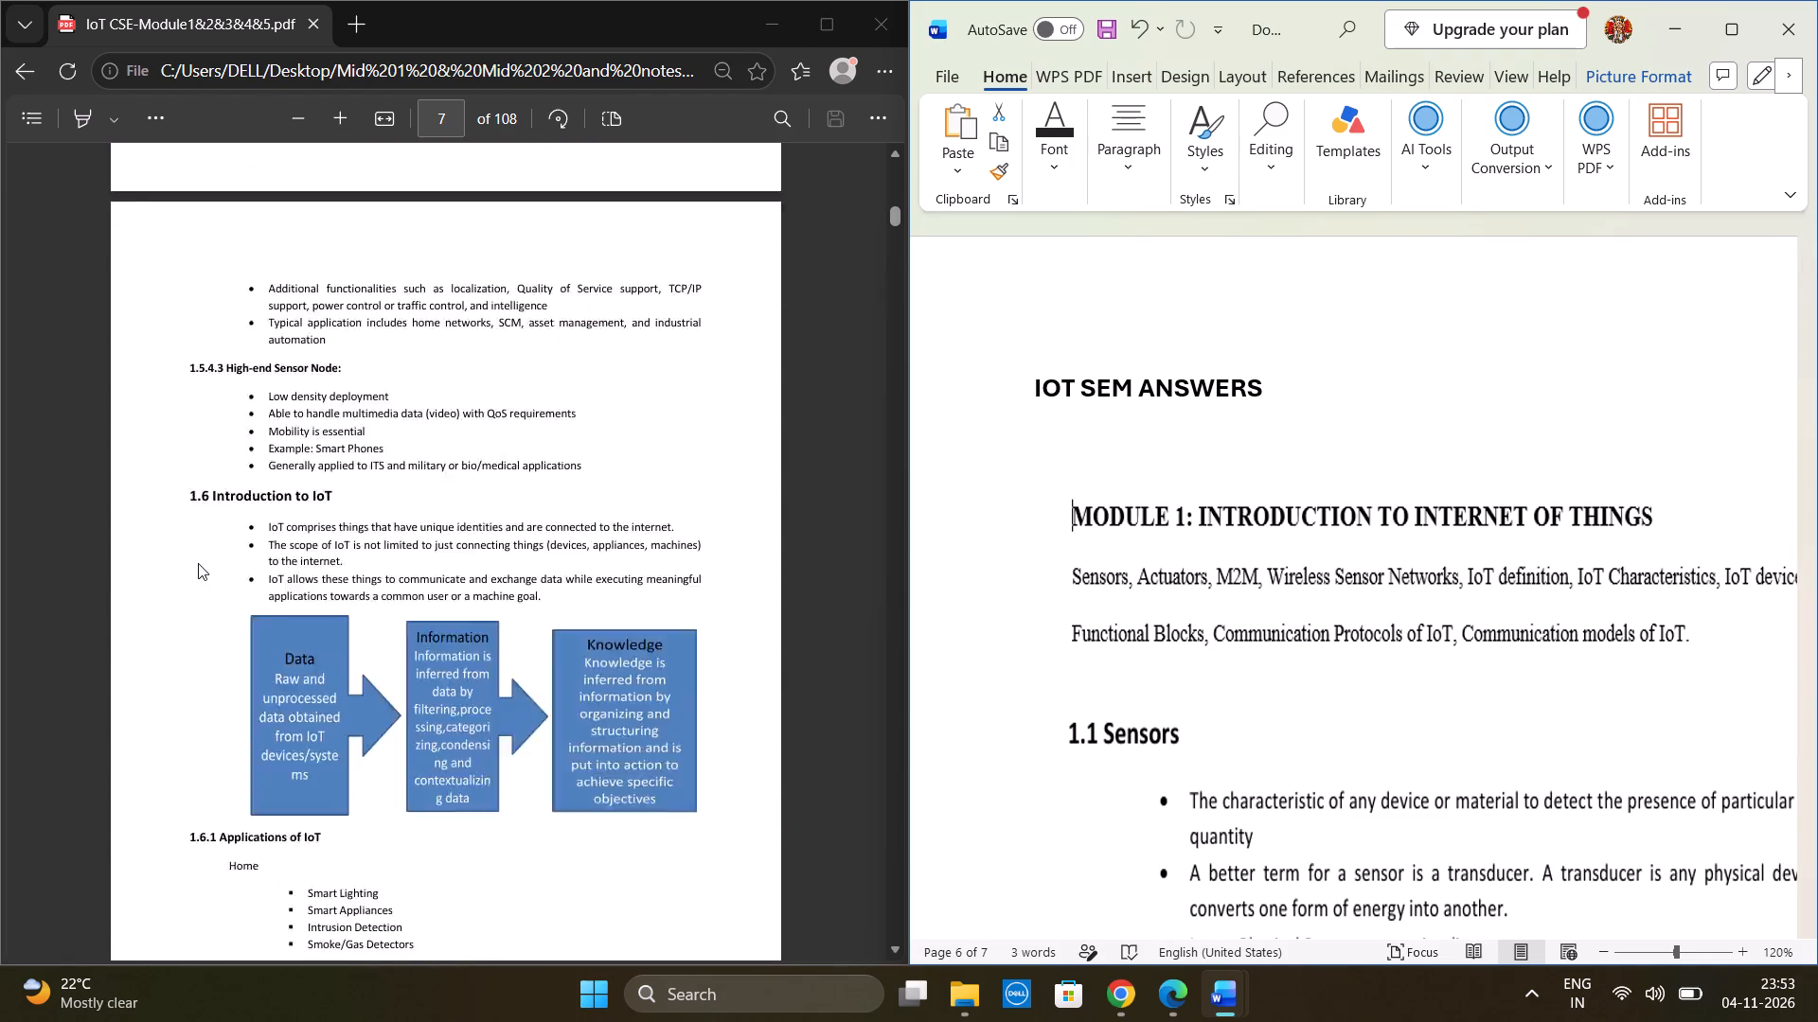
{"action": "scroll", "coordinate": [198, 563], "scroll_direction": "up", "scroll_amount": 12}
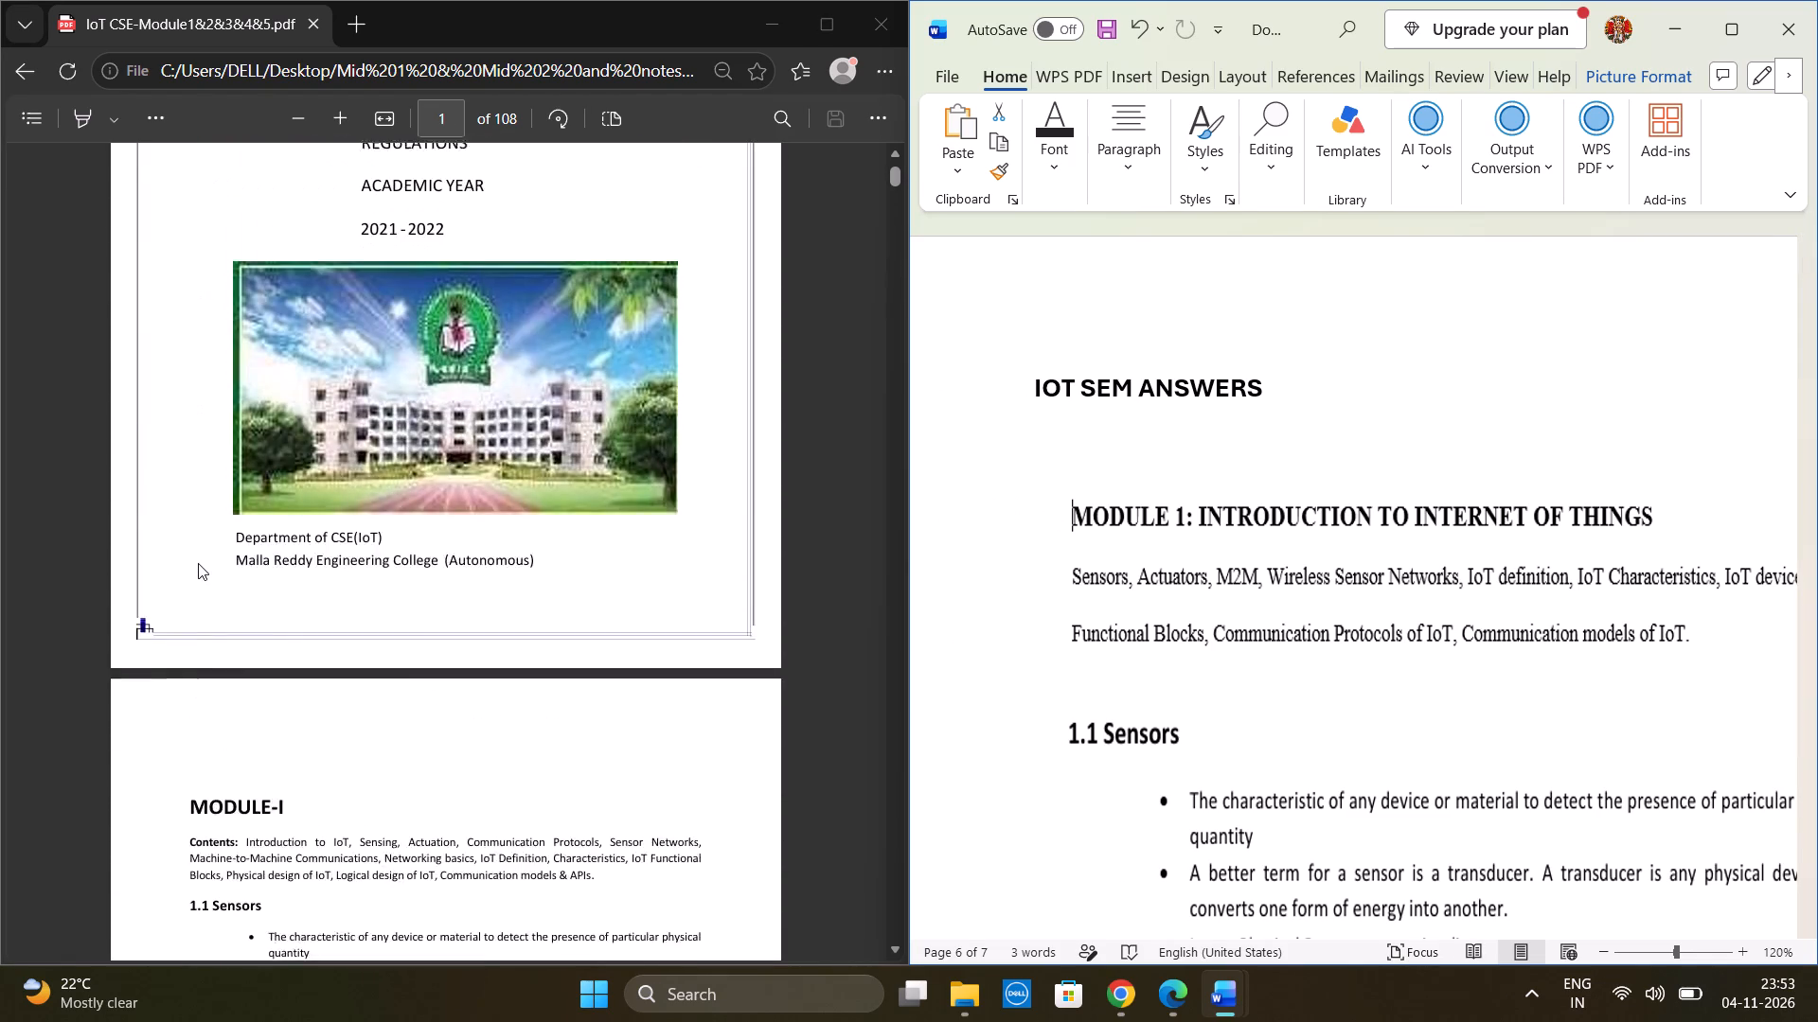
{"action": "scroll", "coordinate": [198, 563], "scroll_direction": "down", "scroll_amount": 6}
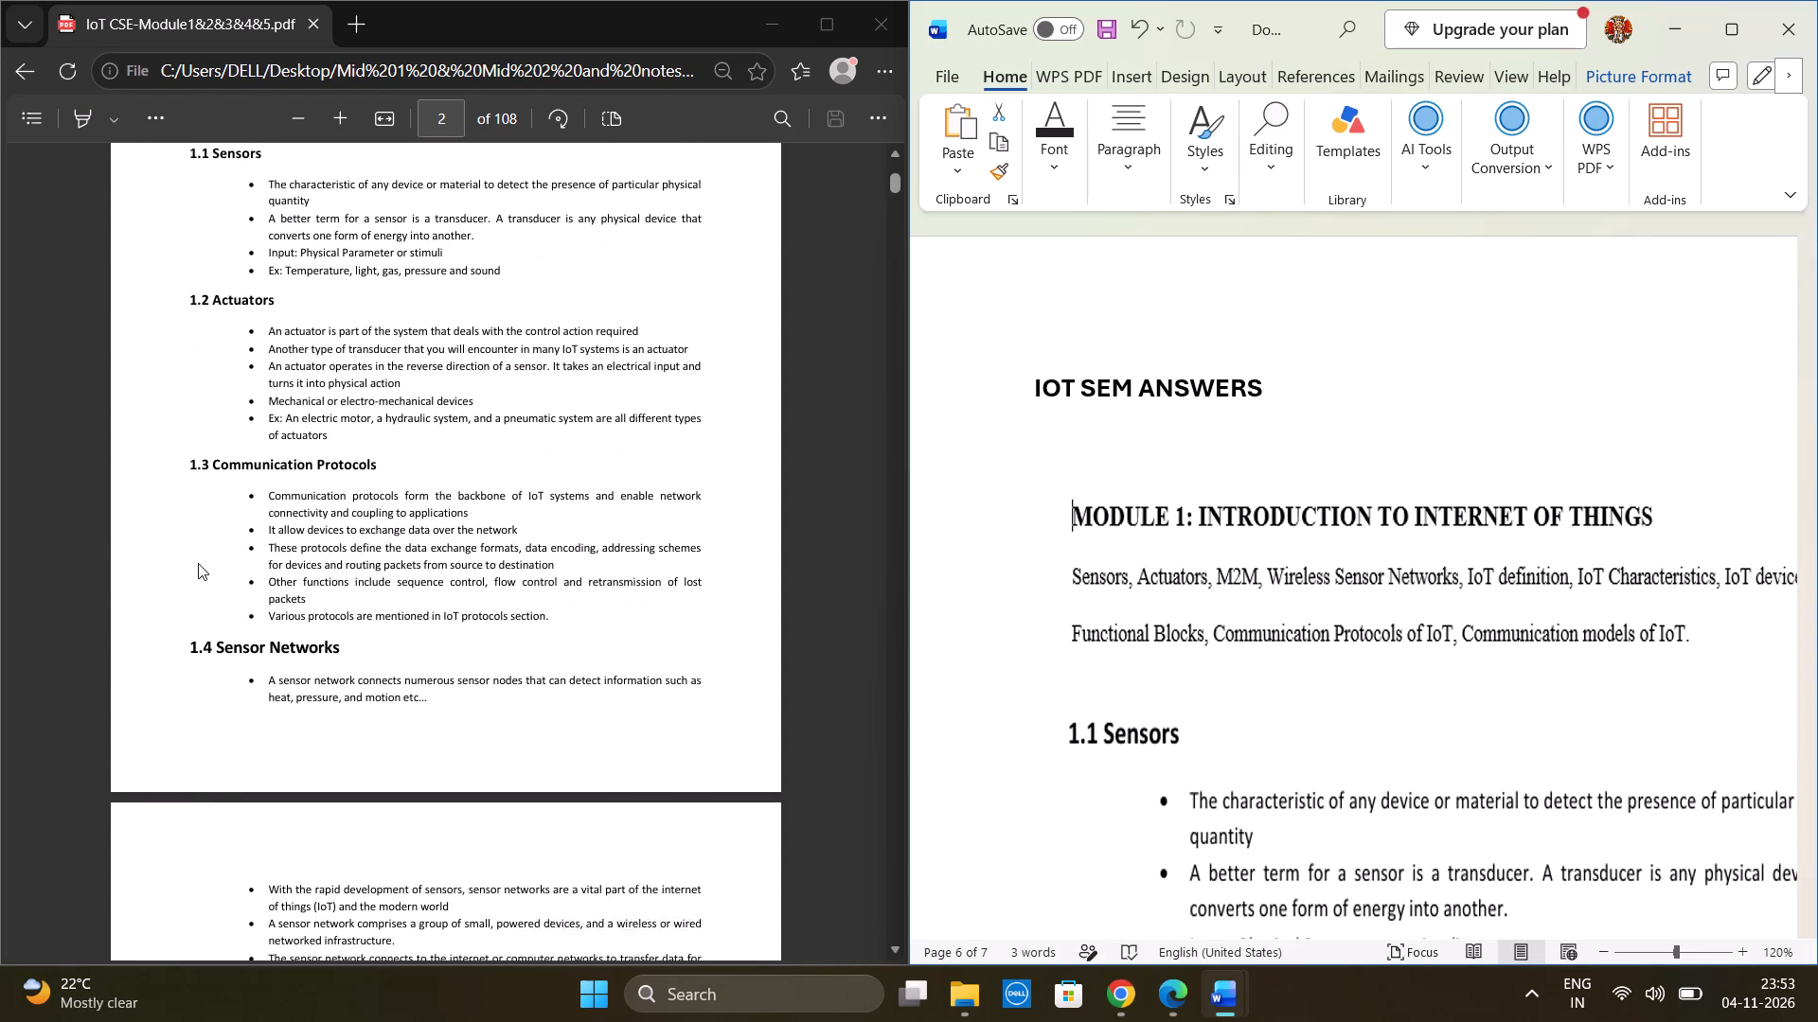
Capture a screenshot of the complete 1.3 Communication Protocols section at full text width.
{"action": "key", "text": "shift+super+s"}
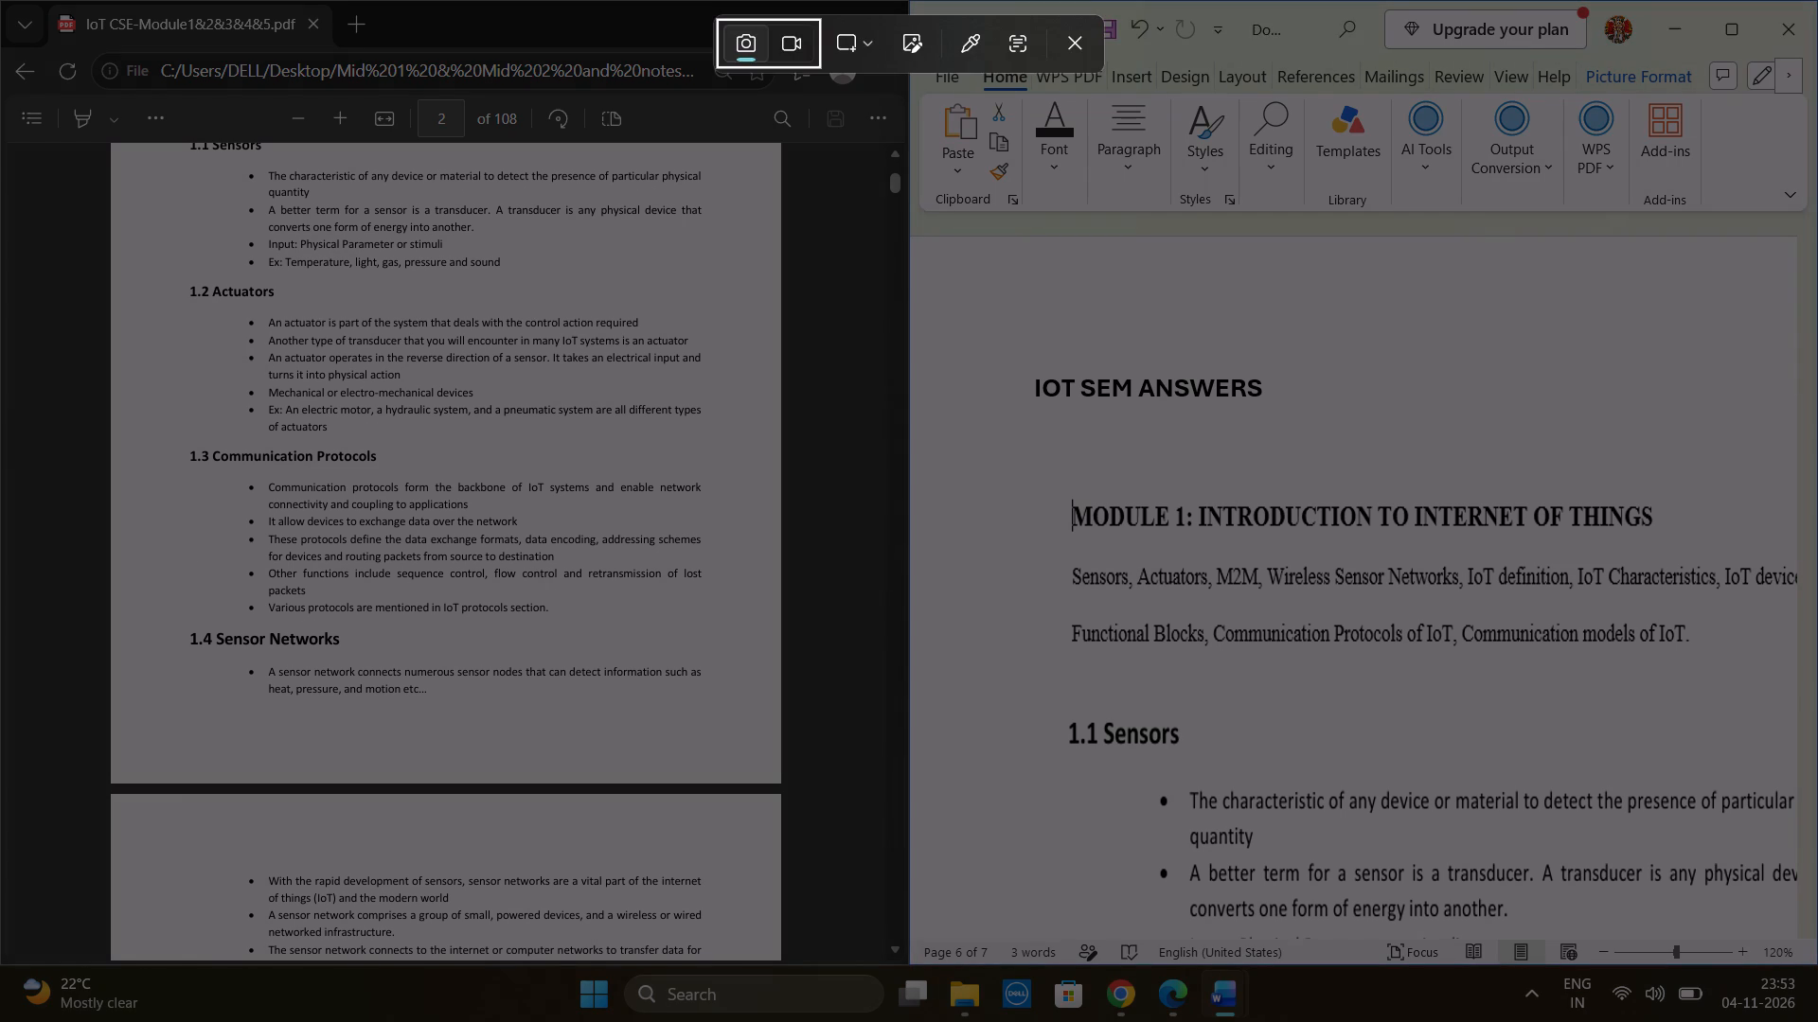
{"action": "left_click_drag", "start_coordinate": [166, 435], "coordinate": [717, 626]}
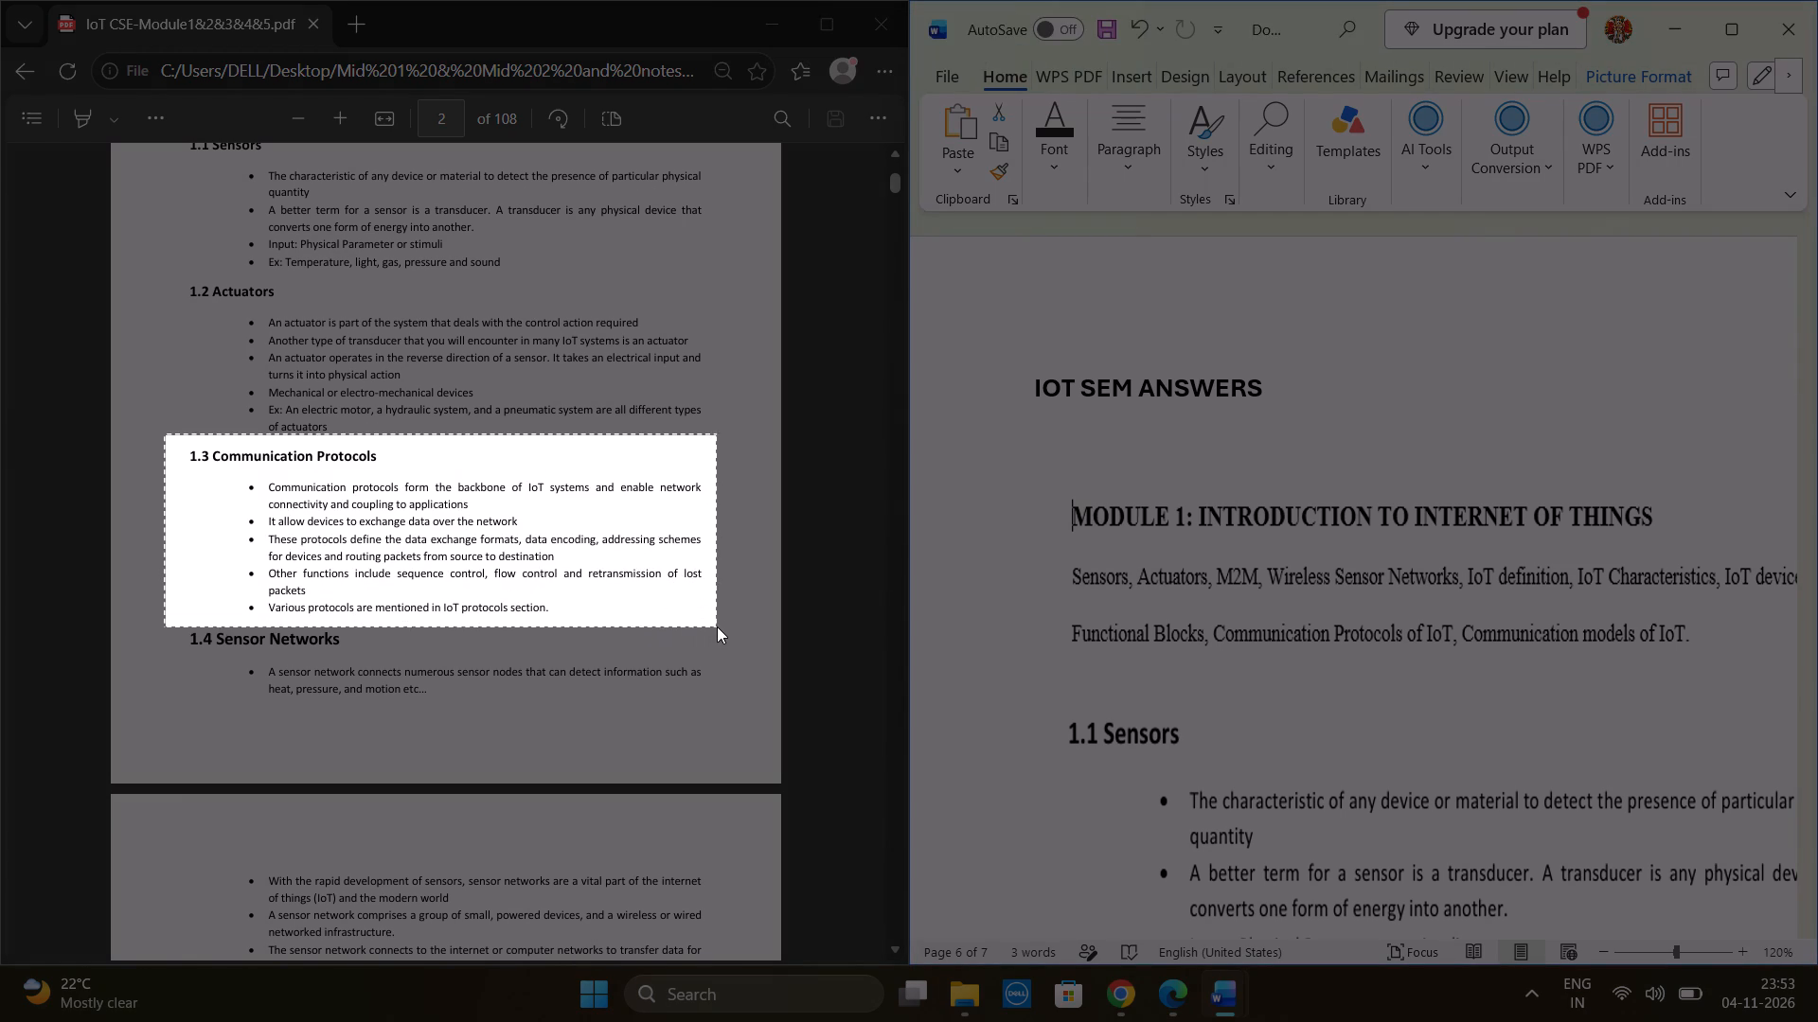
{"action": "left_click_drag", "start_coordinate": [717, 626], "coordinate": [765, 634]}
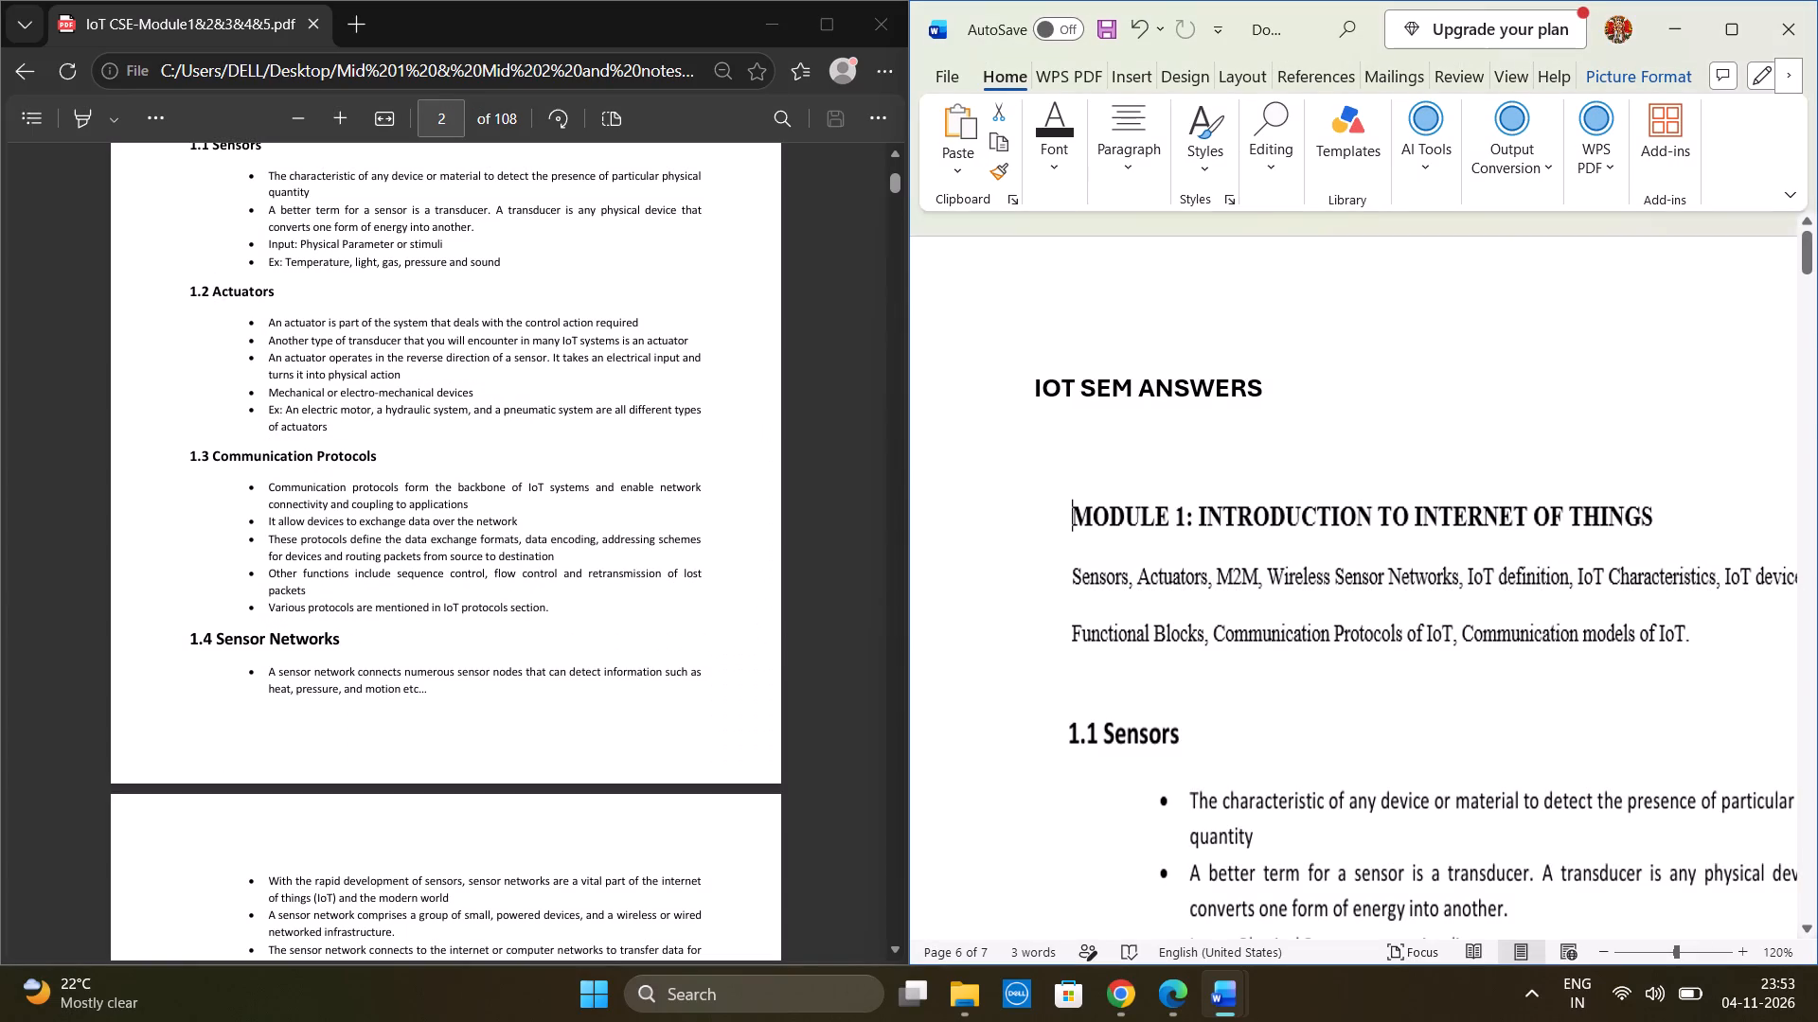
Paste the Communication Protocols screenshot into the answers document below the Introduction to IoT data, information and knowledge diagram on page 7.
{"action": "scroll", "coordinate": [1429, 739], "scroll_direction": "down", "scroll_amount": 20}
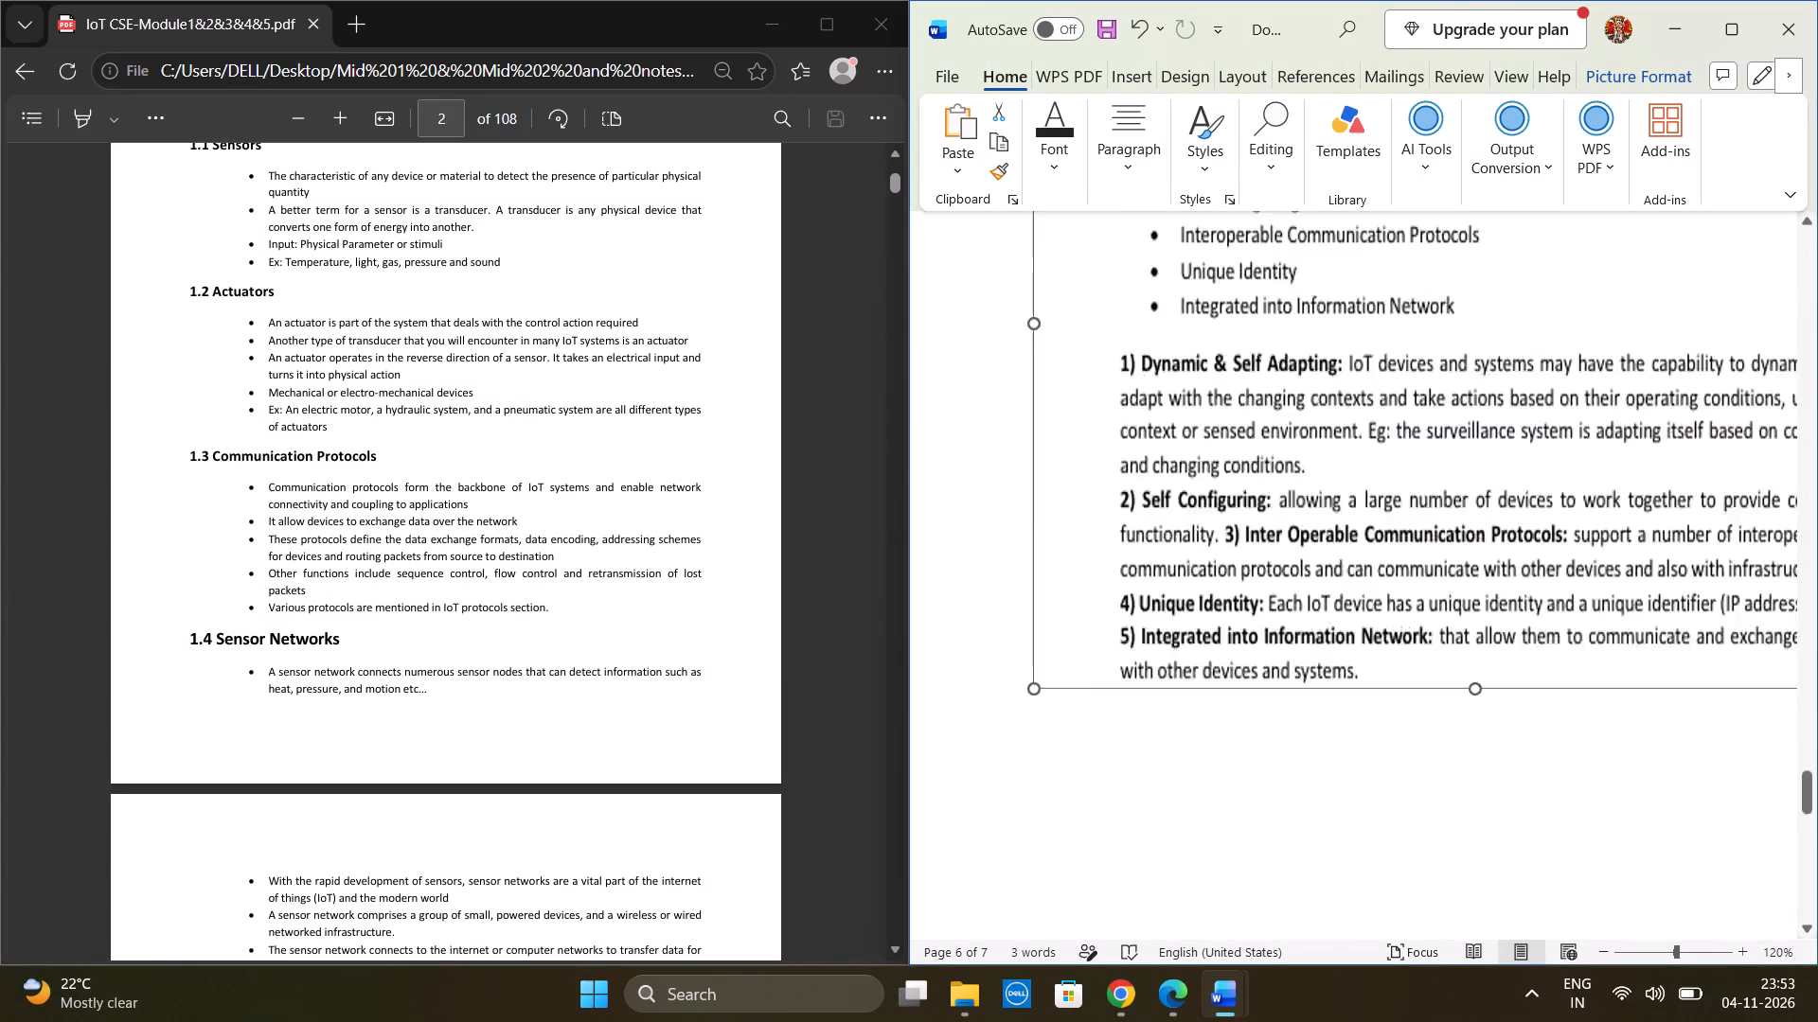
{"action": "scroll", "coordinate": [1429, 739], "scroll_direction": "up", "scroll_amount": 1}
{"action": "scroll", "coordinate": [1429, 739], "scroll_direction": "down", "scroll_amount": 4}
{"action": "scroll", "coordinate": [1429, 739], "scroll_direction": "up", "scroll_amount": 1}
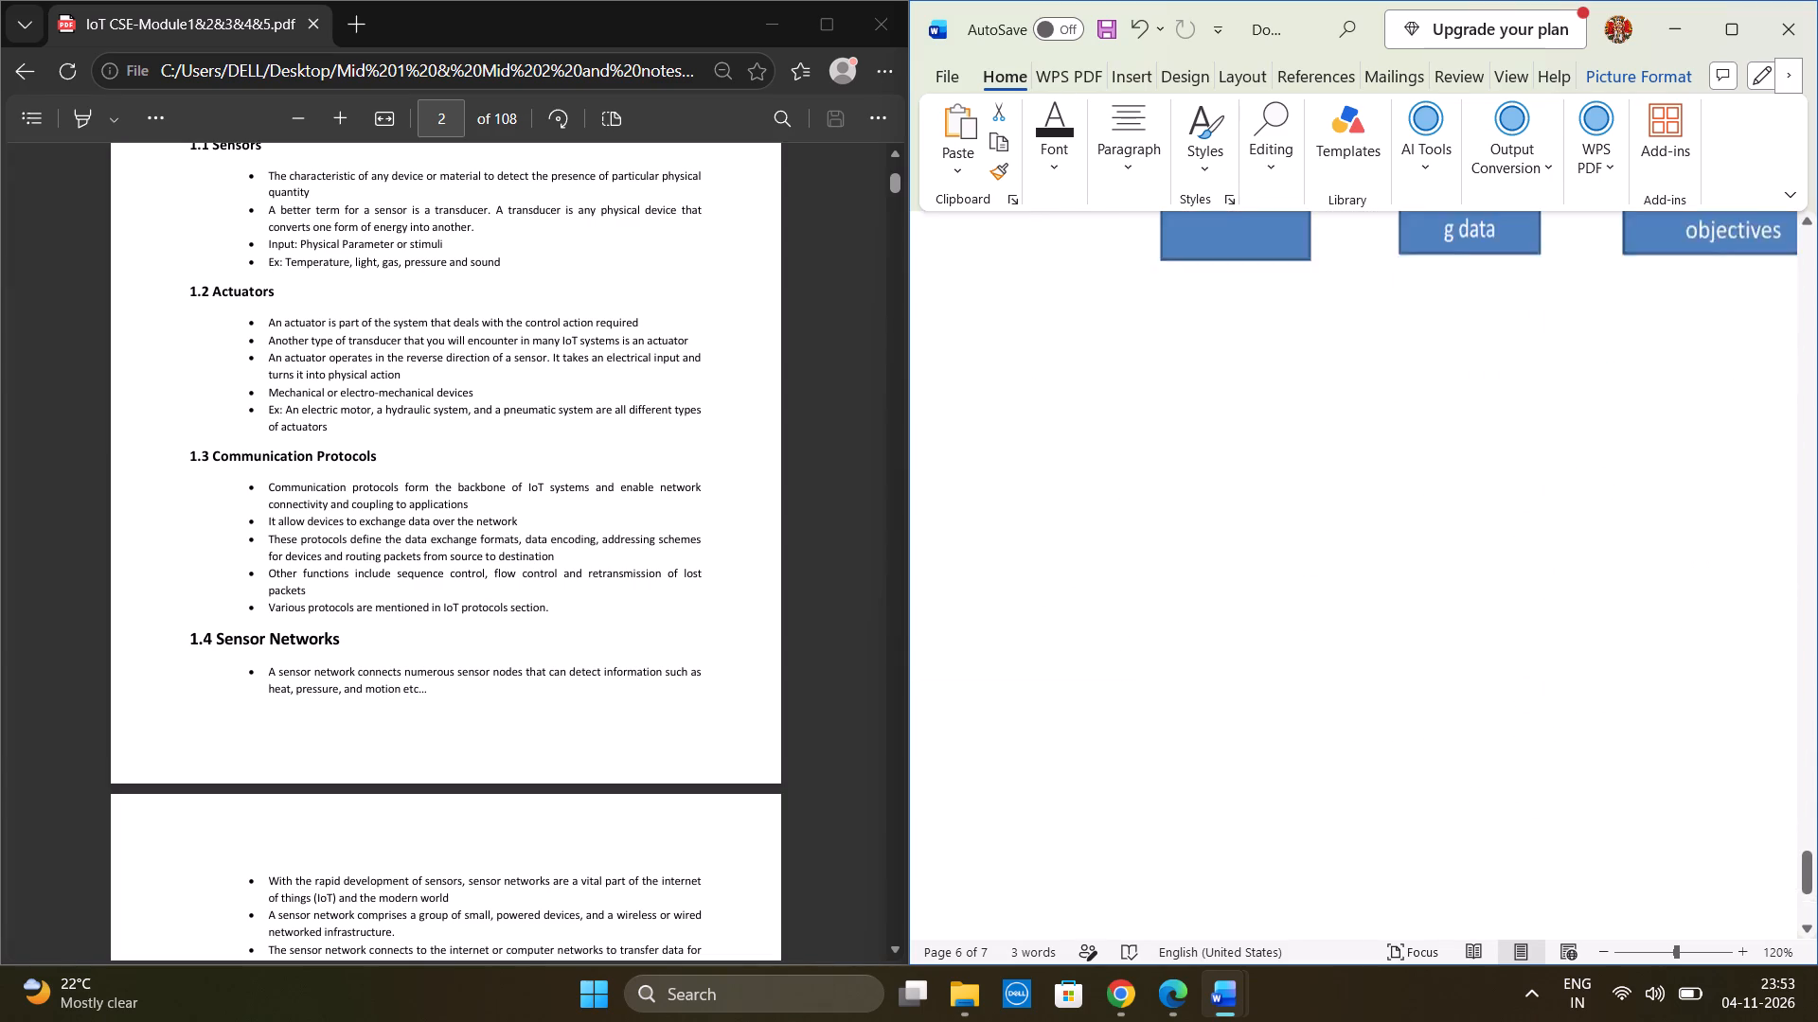
{"action": "scroll", "coordinate": [1429, 739], "scroll_direction": "up", "scroll_amount": 2}
{"action": "scroll", "coordinate": [1429, 739], "scroll_direction": "down", "scroll_amount": 3}
{"action": "scroll", "coordinate": [1429, 739], "scroll_direction": "left", "scroll_amount": 1}
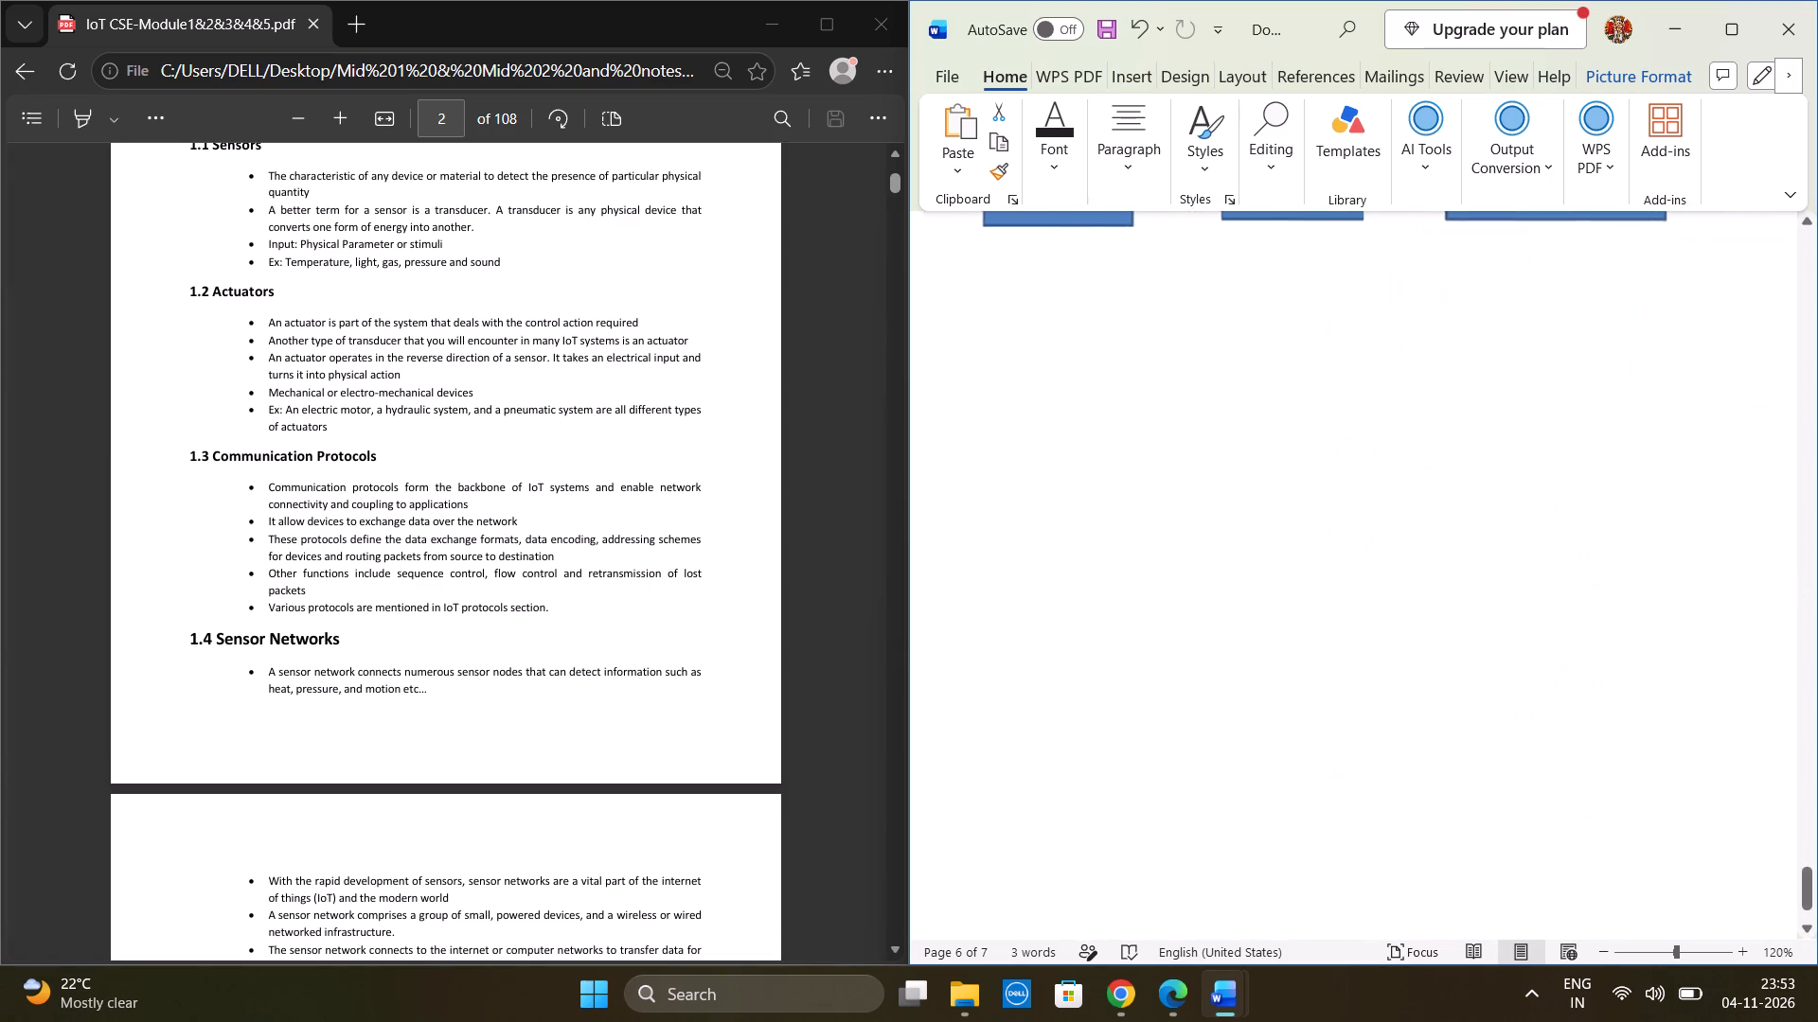
{"action": "scroll", "coordinate": [1429, 739], "scroll_direction": "left", "scroll_amount": 1}
{"action": "left_click", "coordinate": [1341, 452]}
{"action": "scroll", "coordinate": [1341, 452], "scroll_direction": "up", "scroll_amount": 1}
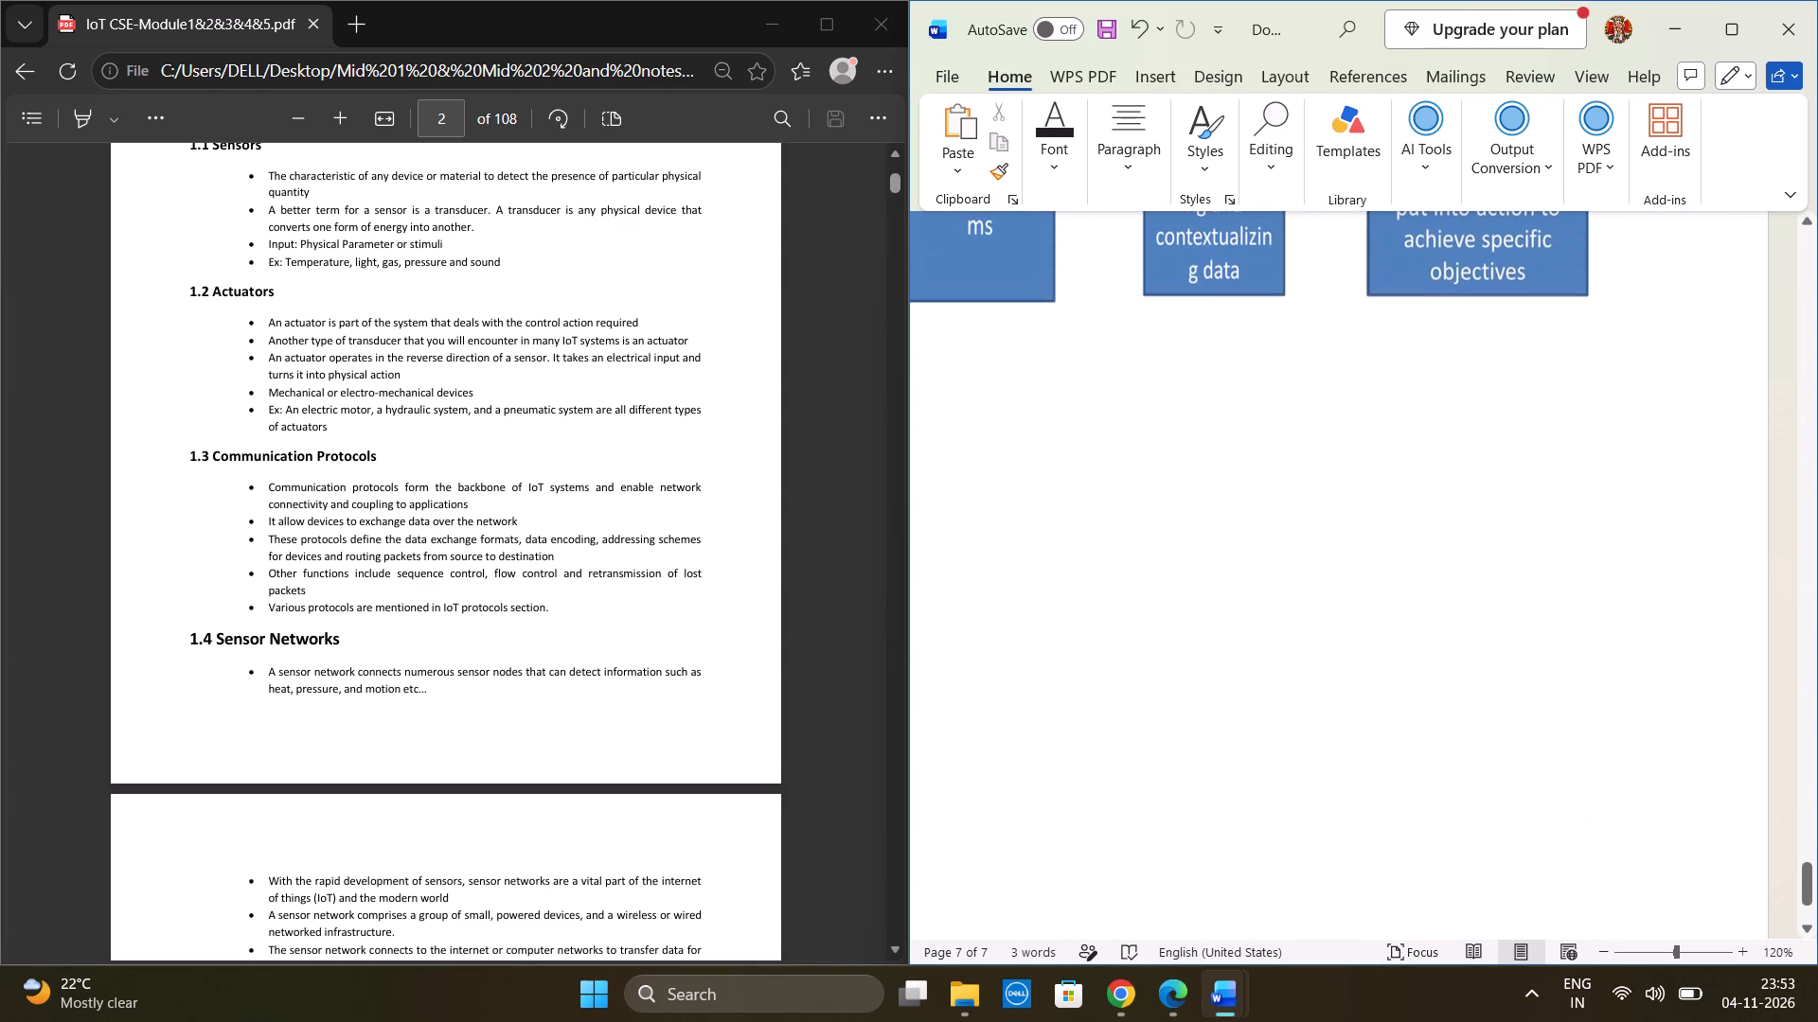
{"action": "key", "text": "ctrl+v"}
Enlarge the Communication Protocols picture proportionally until its text lines reach about the width of the notes above.
{"action": "left_click", "coordinate": [1039, 304]}
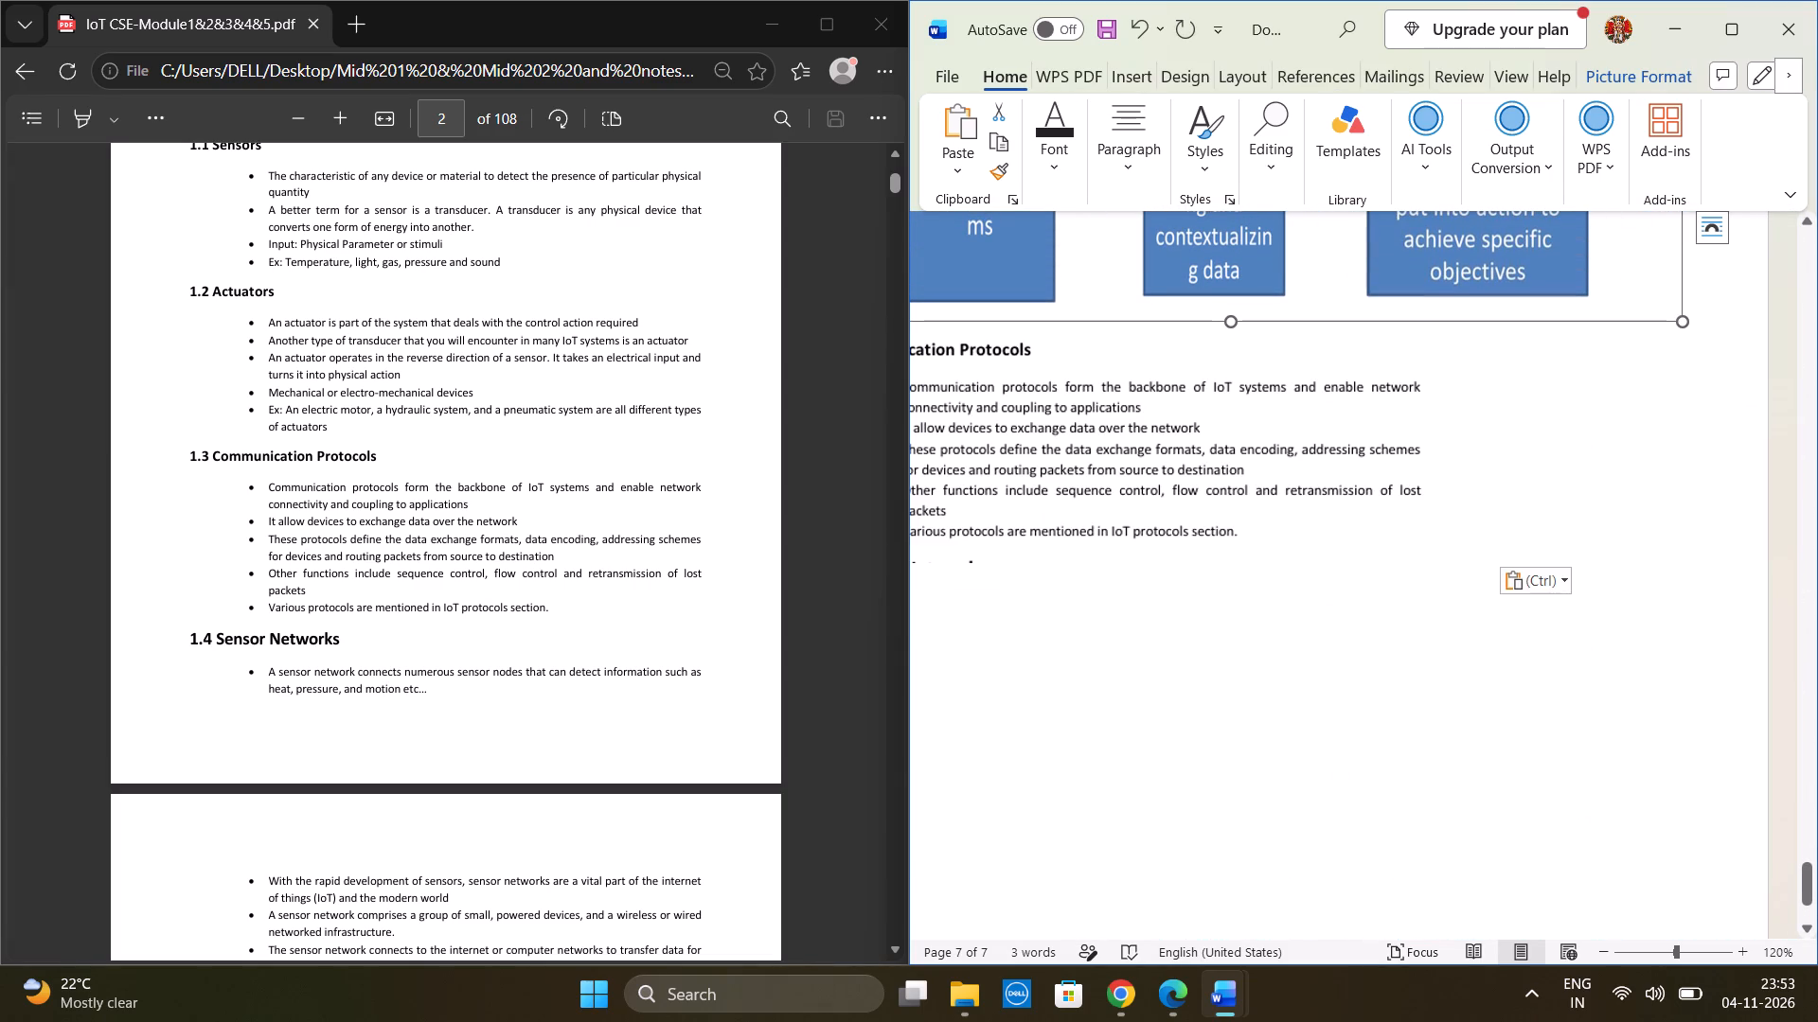
{"action": "left_click", "coordinate": [1108, 437]}
{"action": "left_click_drag", "start_coordinate": [1502, 564], "coordinate": [1559, 727]}
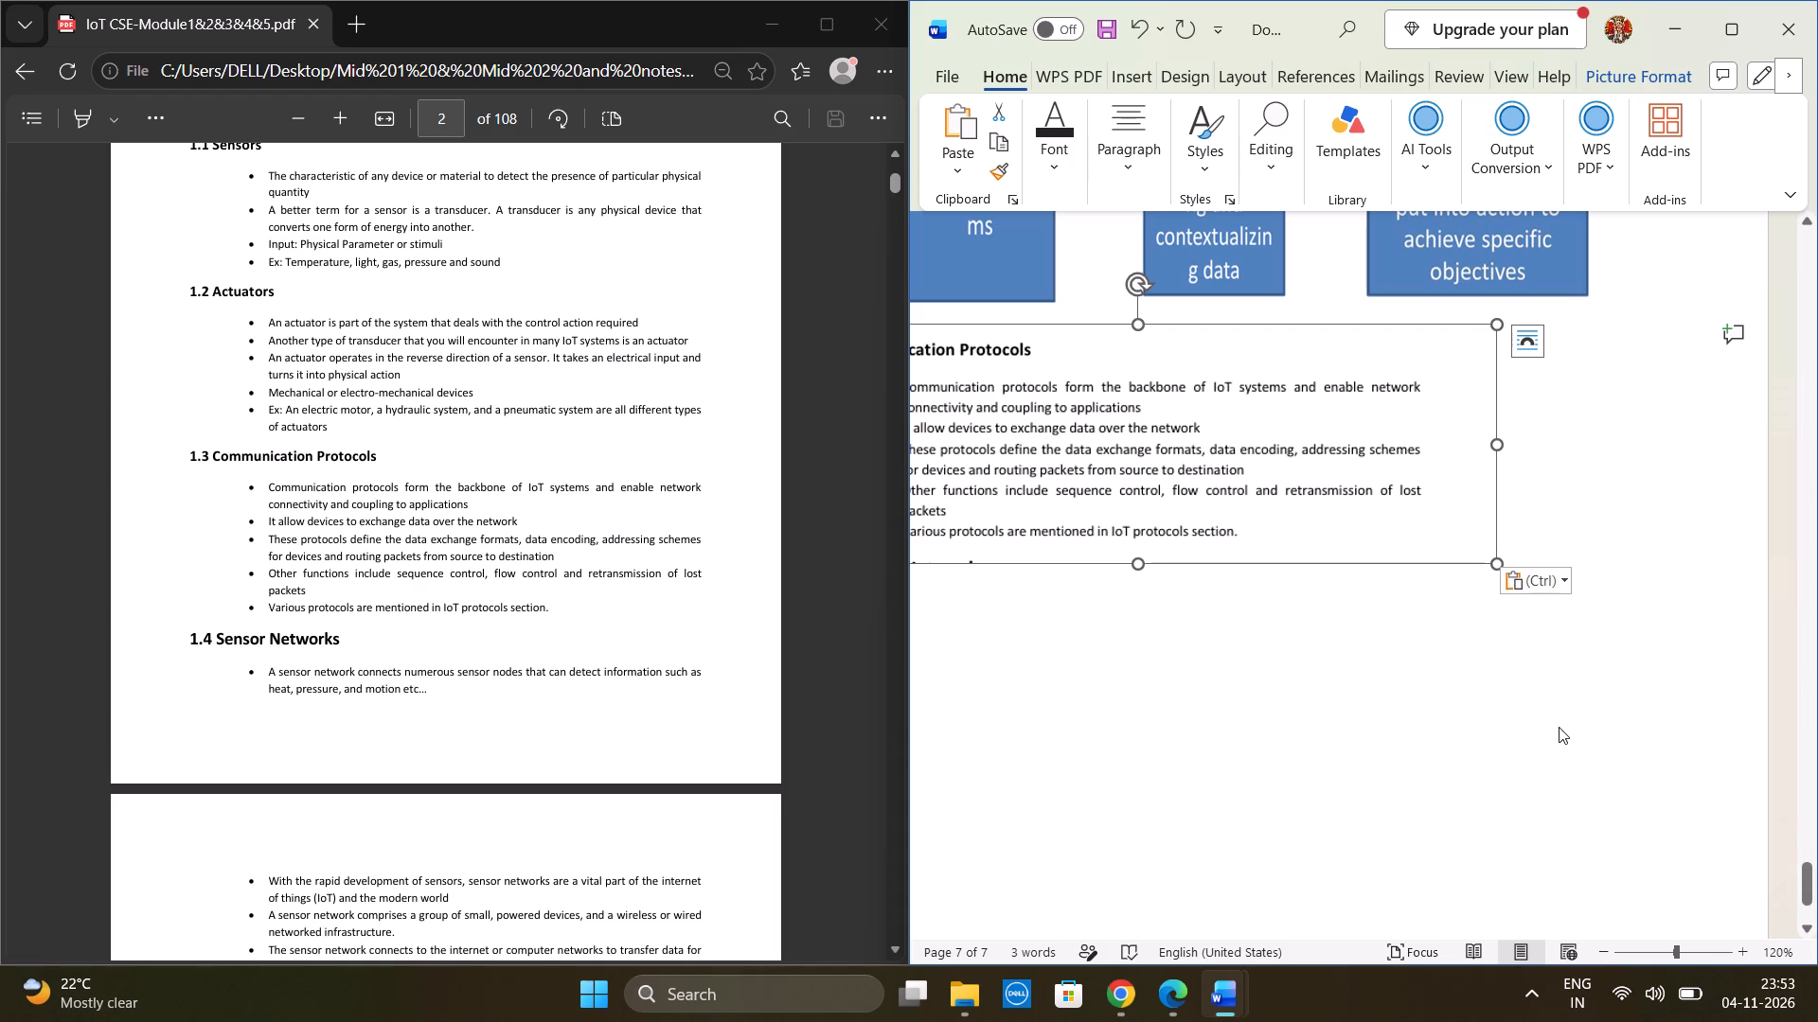
{"action": "left_click_drag", "start_coordinate": [1559, 727], "coordinate": [1492, 574]}
{"action": "left_click", "coordinate": [1471, 560]}
{"action": "left_click_drag", "start_coordinate": [1494, 562], "coordinate": [1539, 630]}
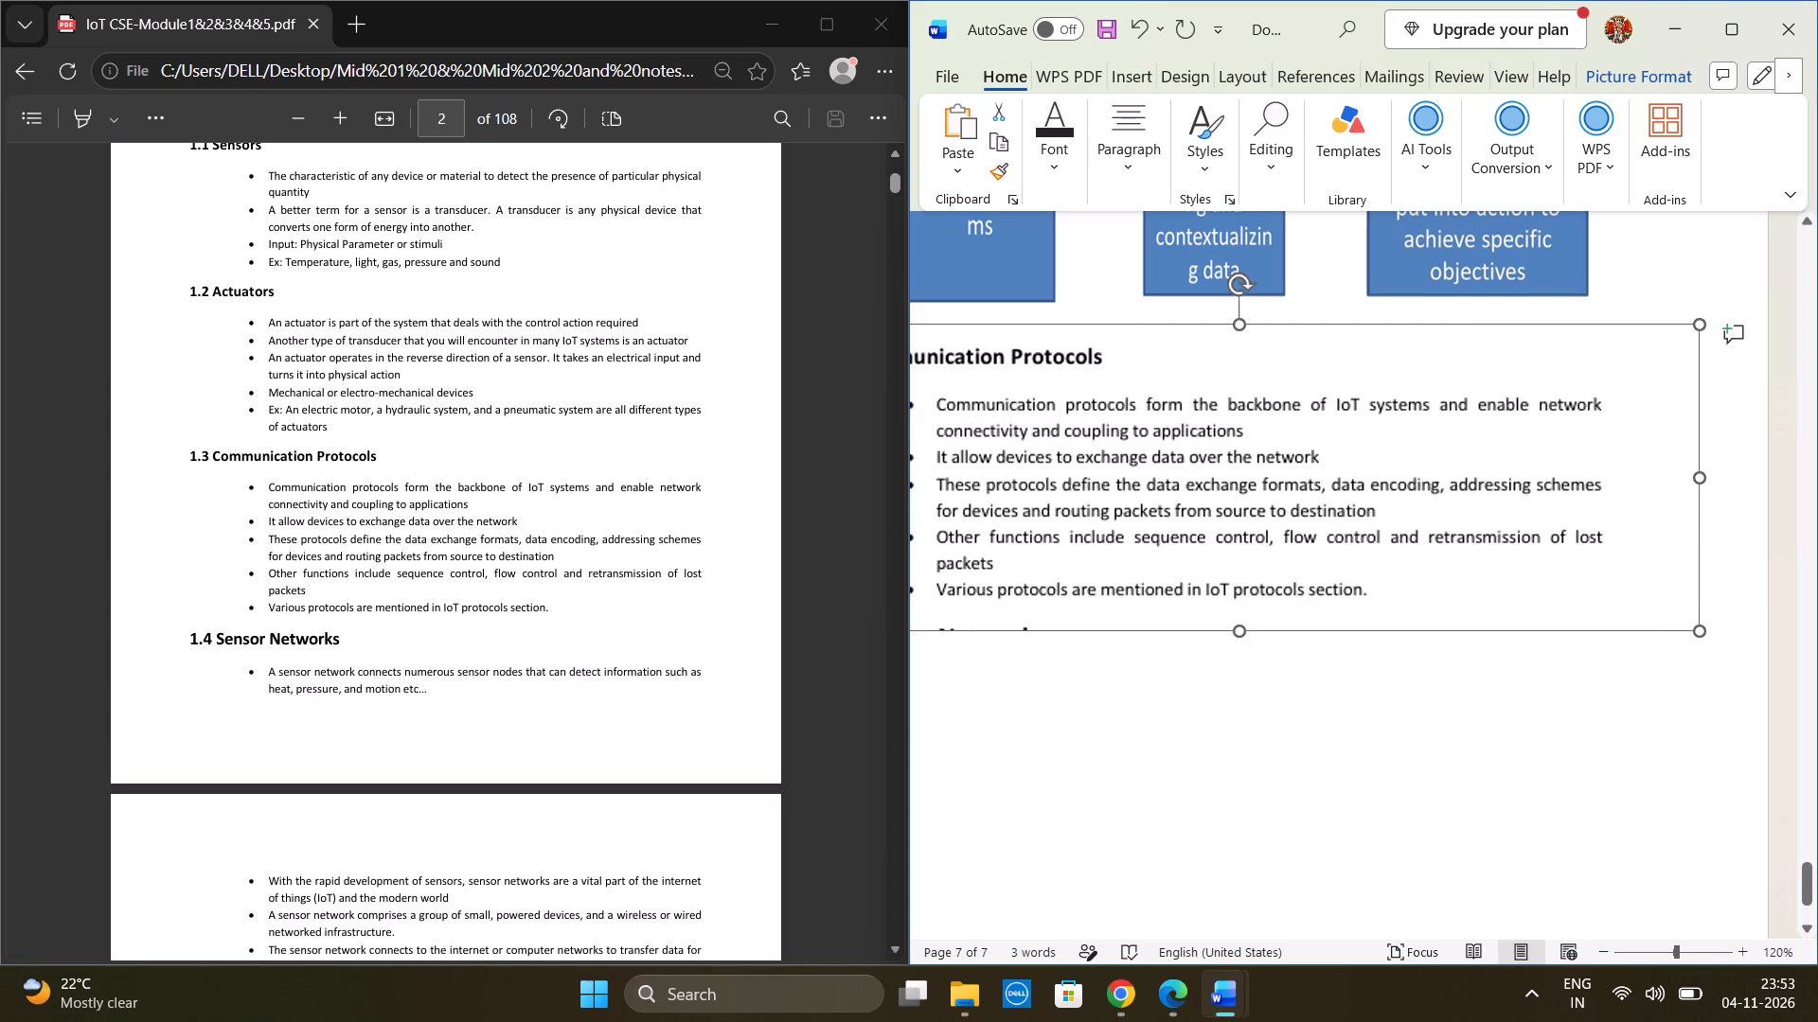
Enlarge the Communication Protocols picture proportionally, trimming it back slightly so it stays within the page's width.
{"action": "left_click_drag", "start_coordinate": [1539, 630], "coordinate": [1564, 684]}
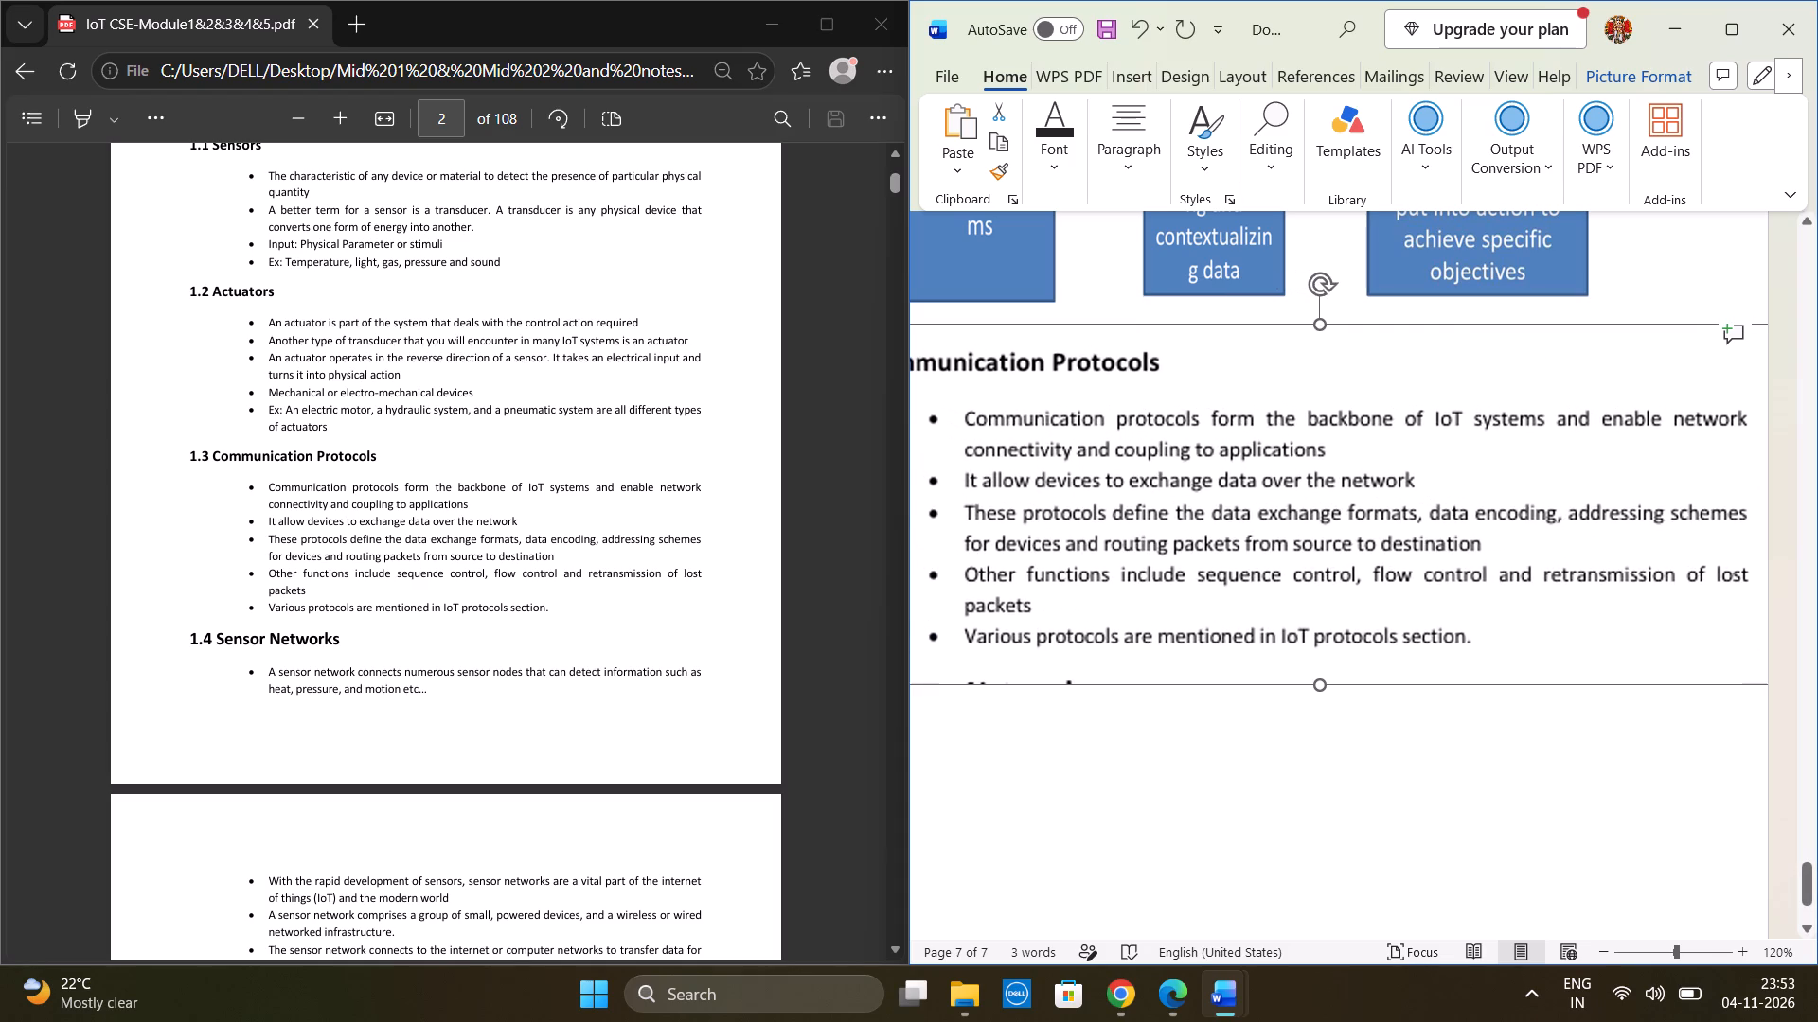
{"action": "left_click_drag", "start_coordinate": [1564, 684], "coordinate": [1543, 668]}
{"action": "left_click", "coordinate": [1500, 722]}
Narrow the Communication Protocols picture slightly and stretch it taller so that its text lines are more widely spaced.
{"action": "scroll", "coordinate": [1500, 722], "scroll_direction": "down", "scroll_amount": 1}
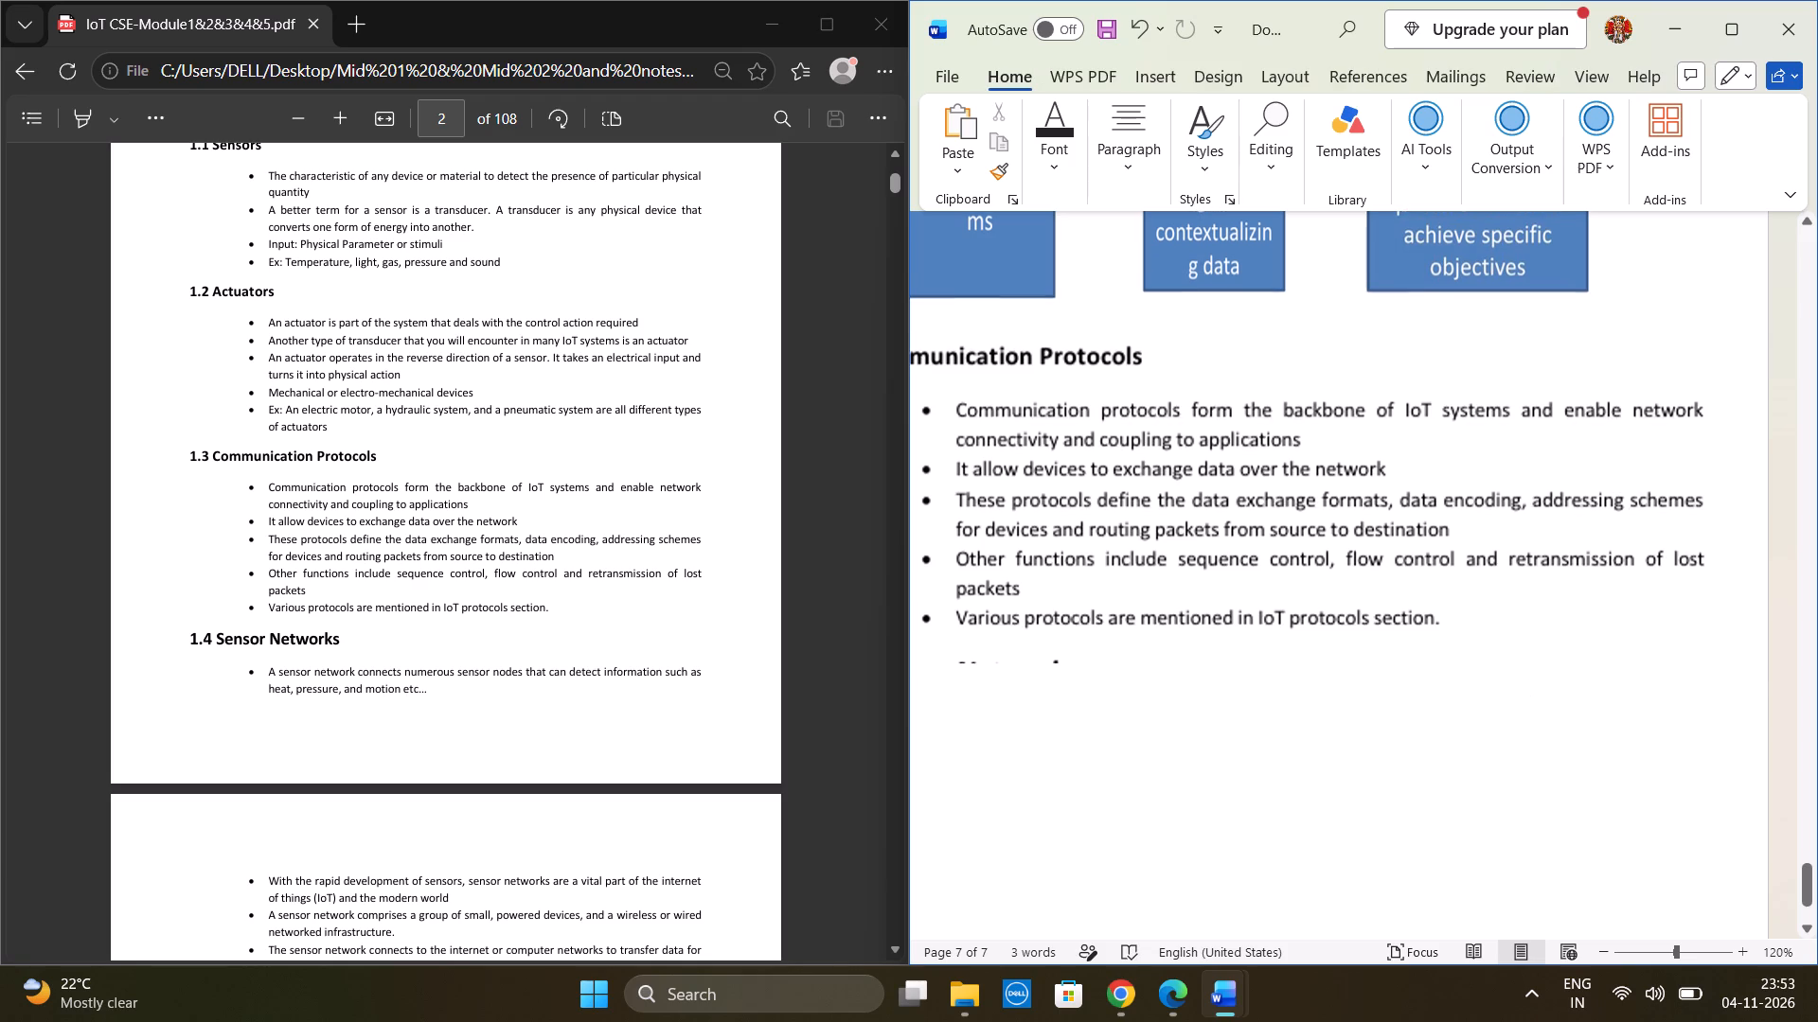
{"action": "scroll", "coordinate": [1500, 722], "scroll_direction": "down", "scroll_amount": 1}
{"action": "scroll", "coordinate": [1500, 722], "scroll_direction": "left", "scroll_amount": 1}
{"action": "scroll", "coordinate": [1291, 733], "scroll_direction": "right", "scroll_amount": 1}
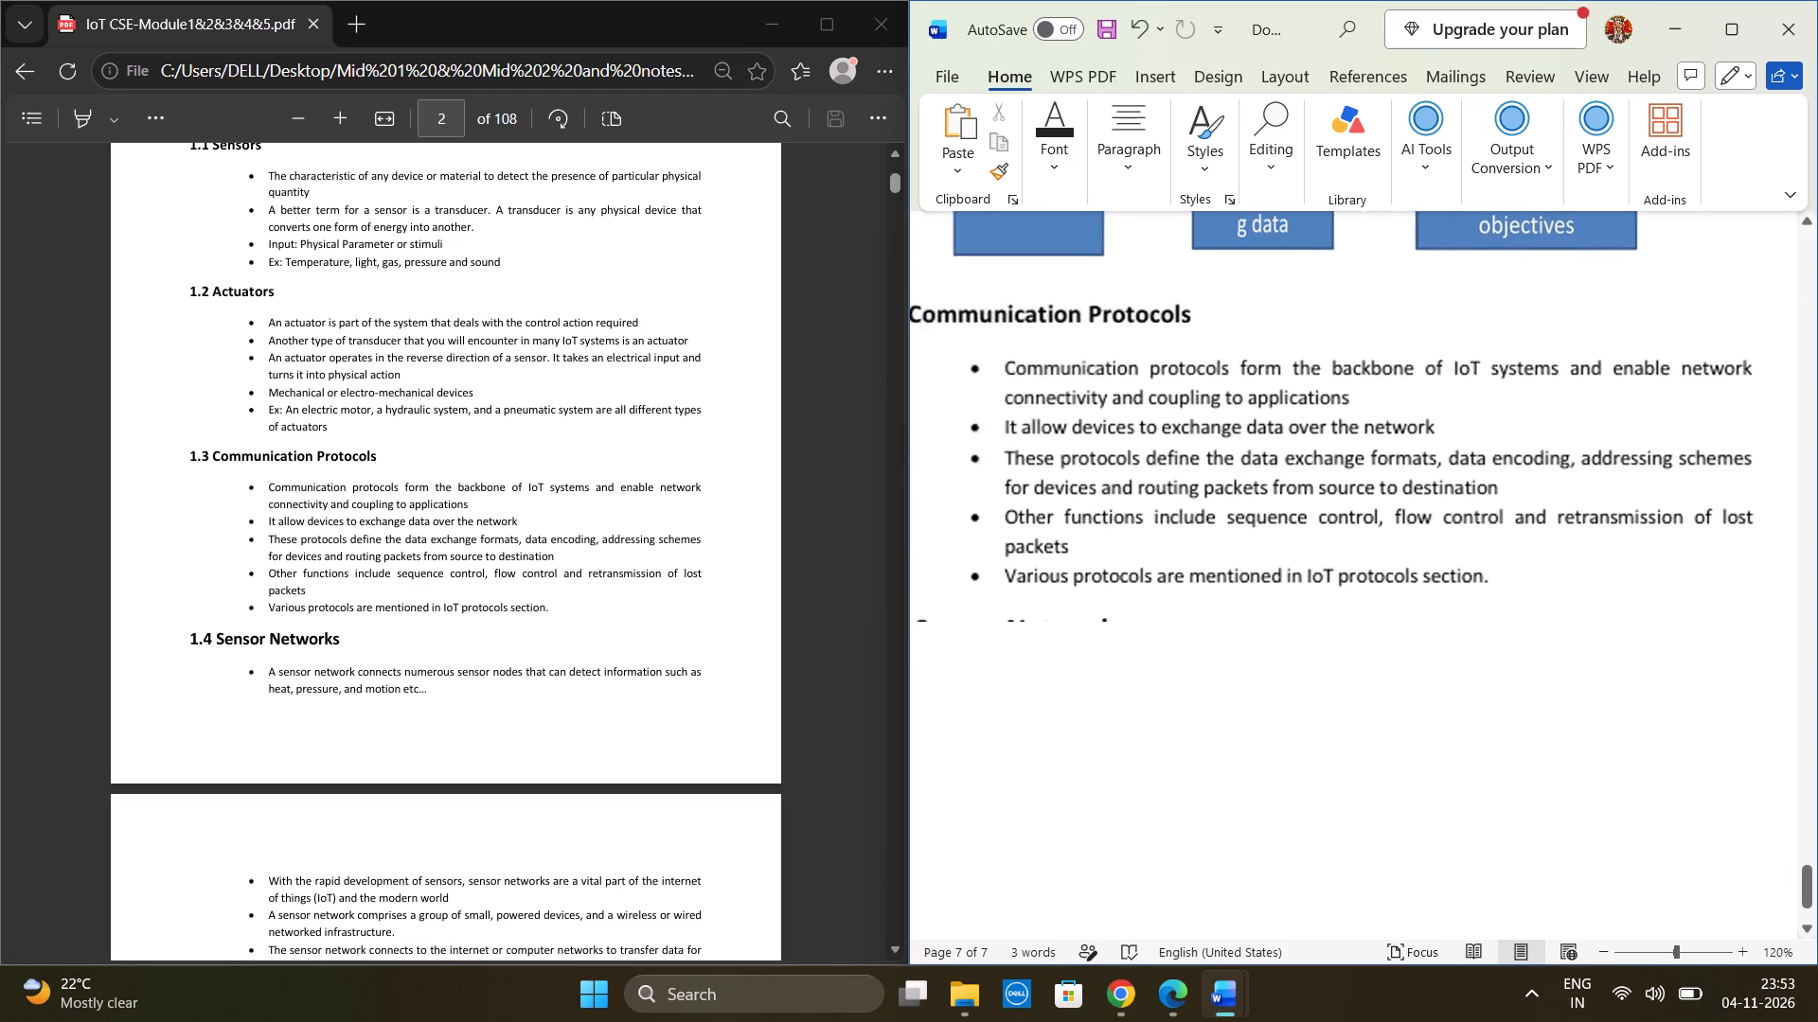
{"action": "scroll", "coordinate": [1291, 733], "scroll_direction": "right", "scroll_amount": 1}
{"action": "left_click", "coordinate": [1245, 548]}
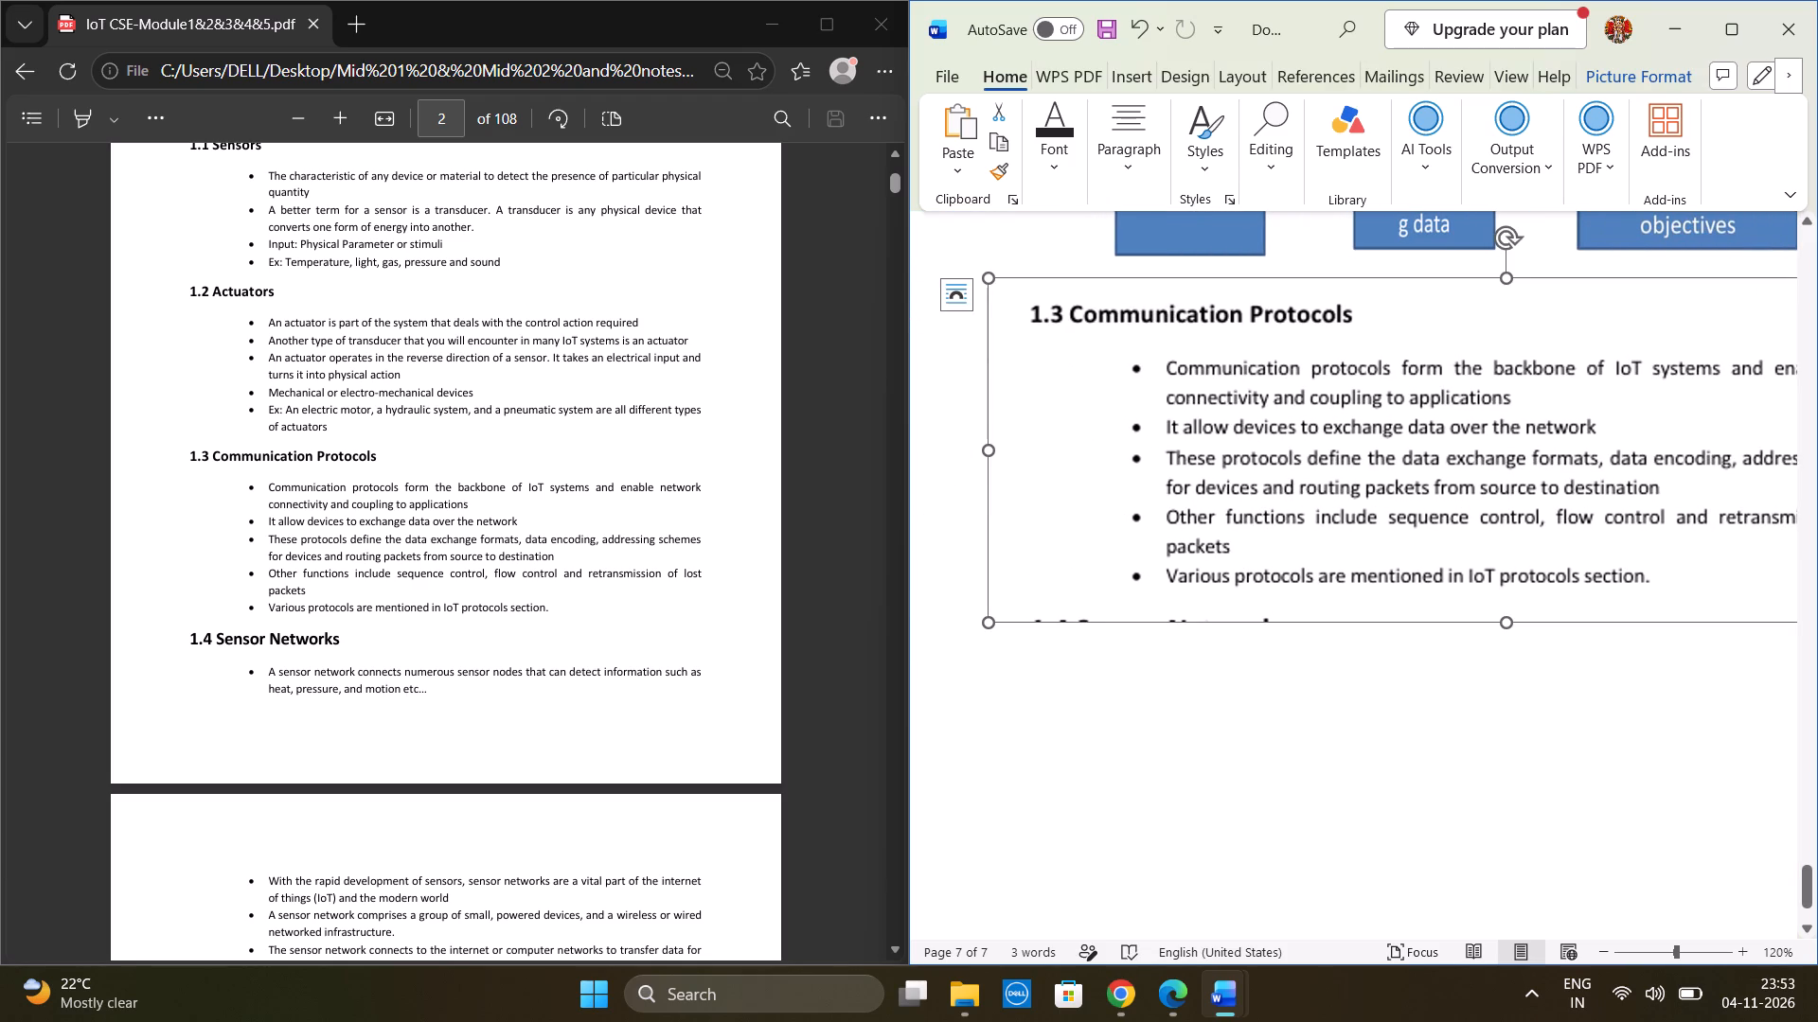
{"action": "left_click_drag", "start_coordinate": [992, 452], "coordinate": [1025, 482]}
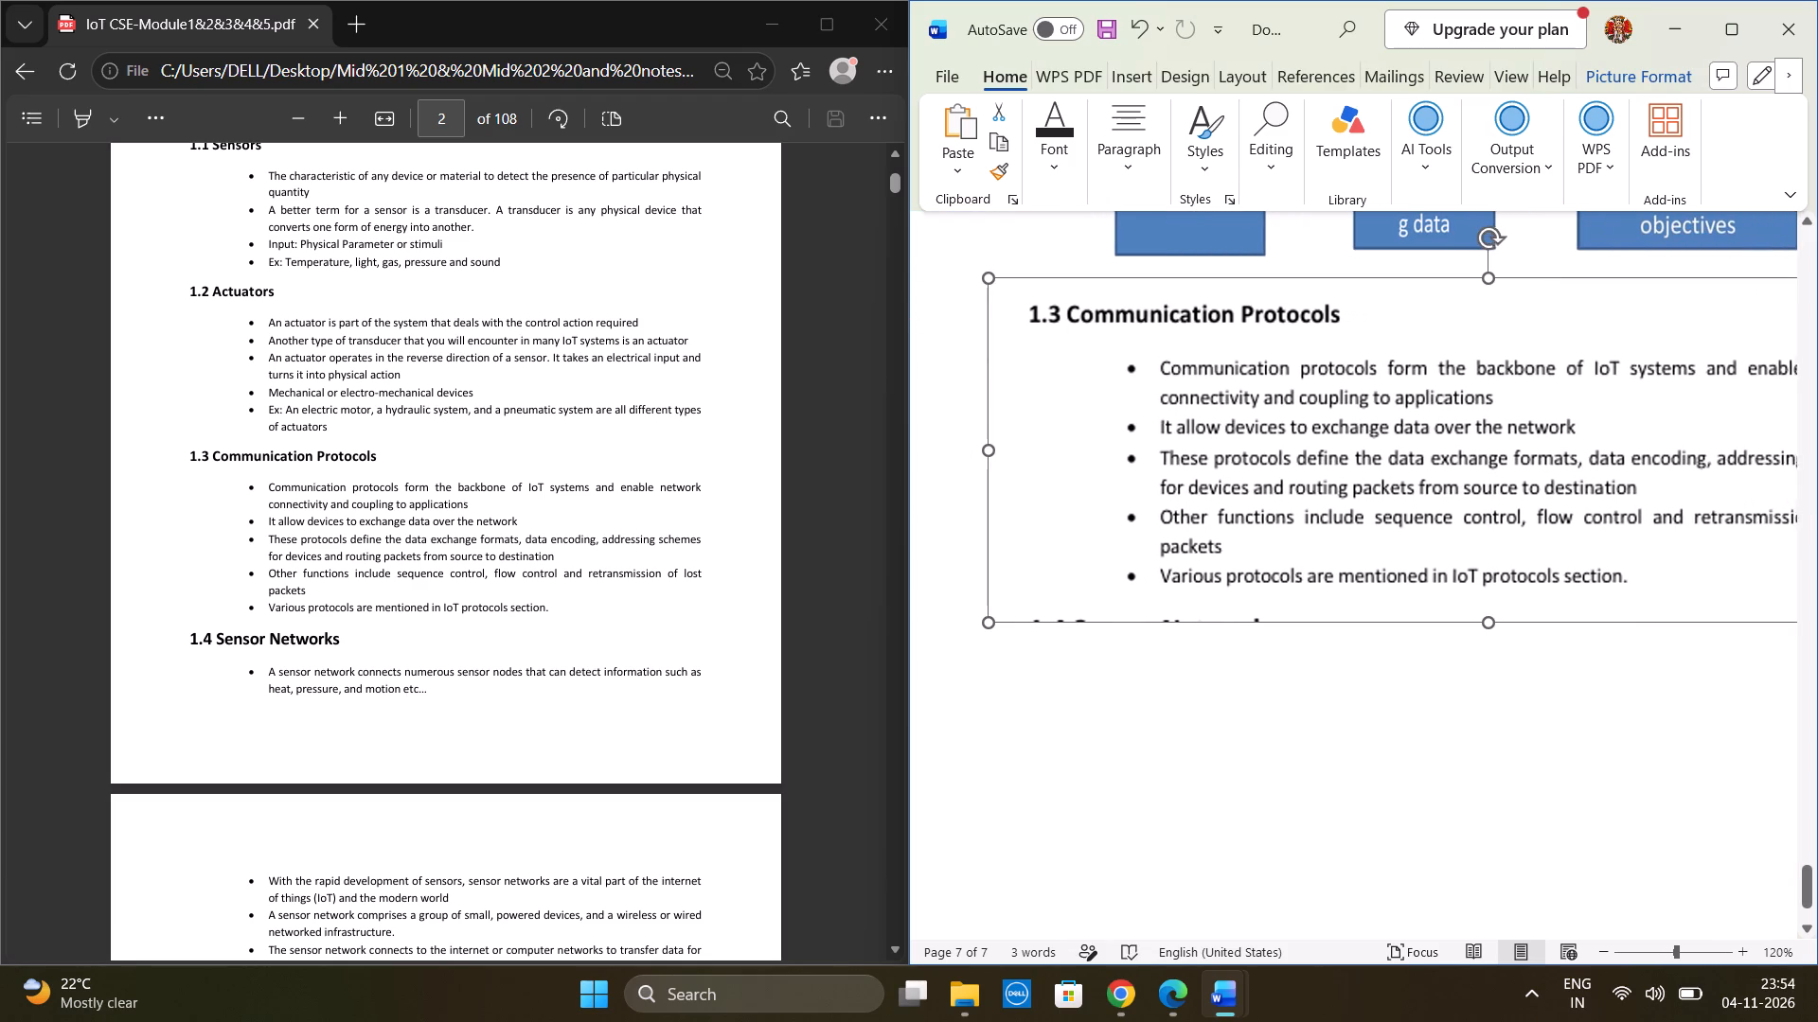
{"action": "left_click_drag", "start_coordinate": [1025, 482], "coordinate": [1058, 490]}
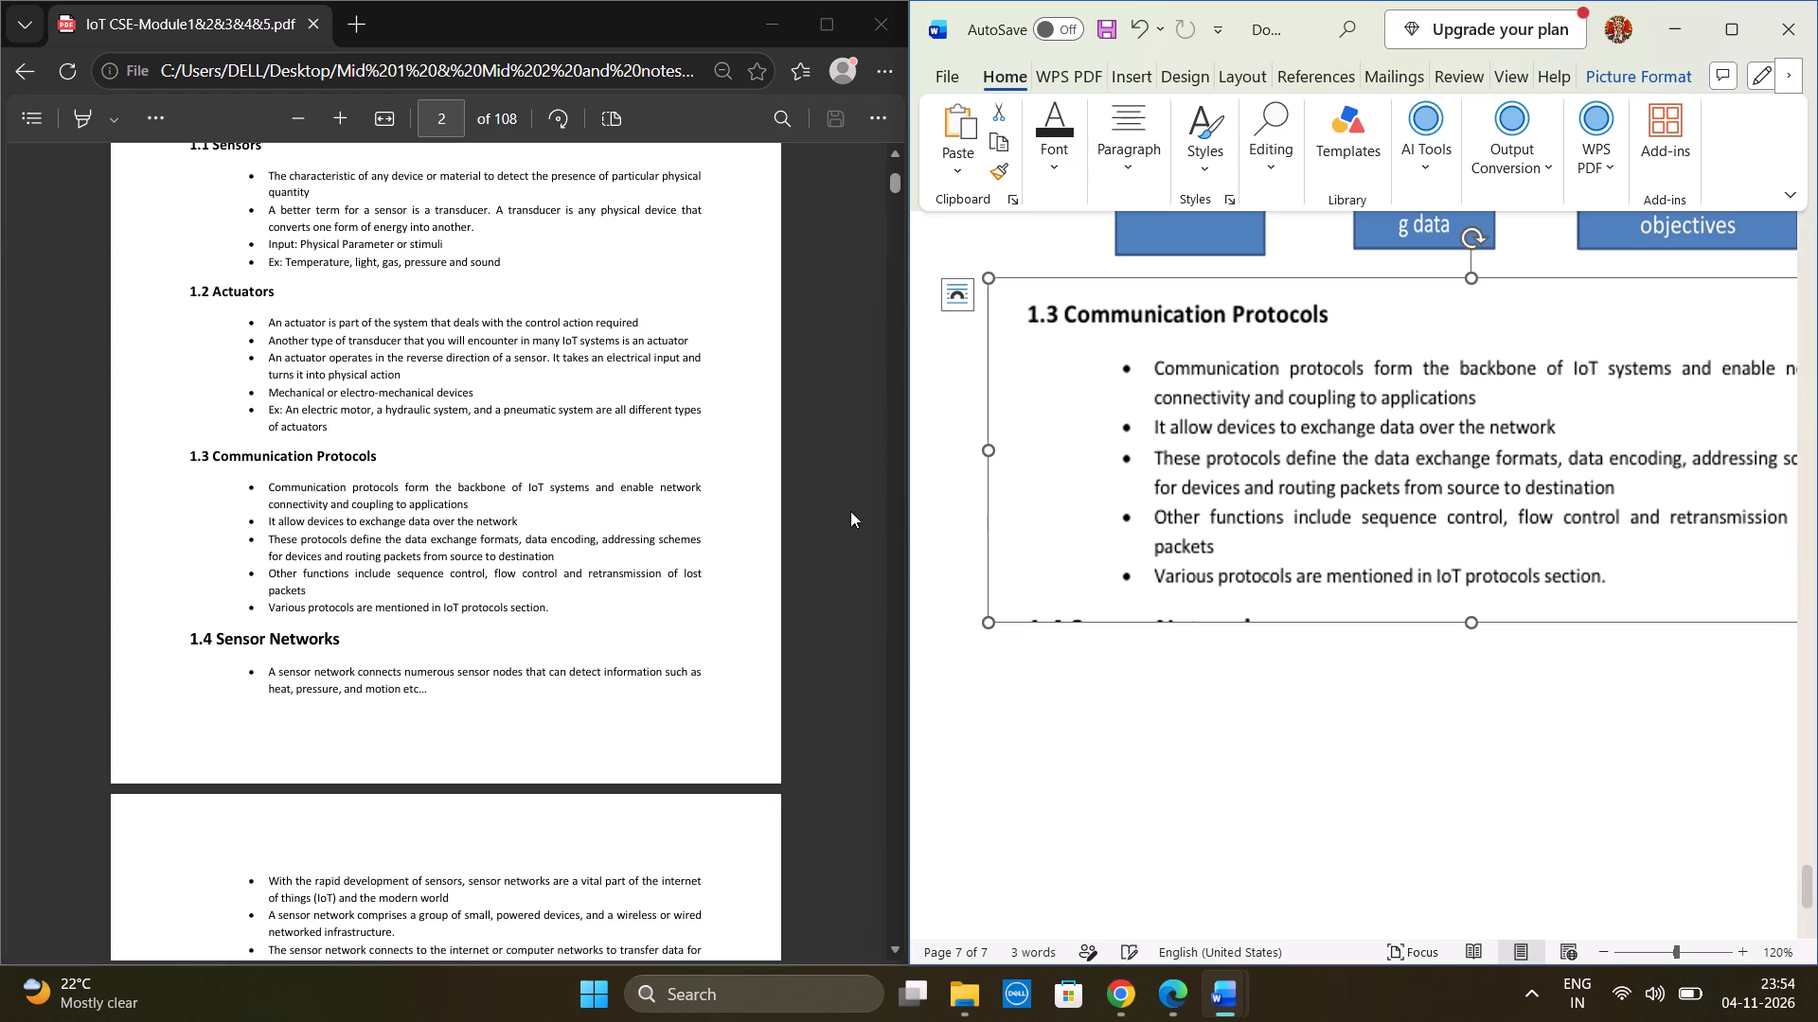
{"action": "left_click_drag", "start_coordinate": [1475, 619], "coordinate": [1476, 660]}
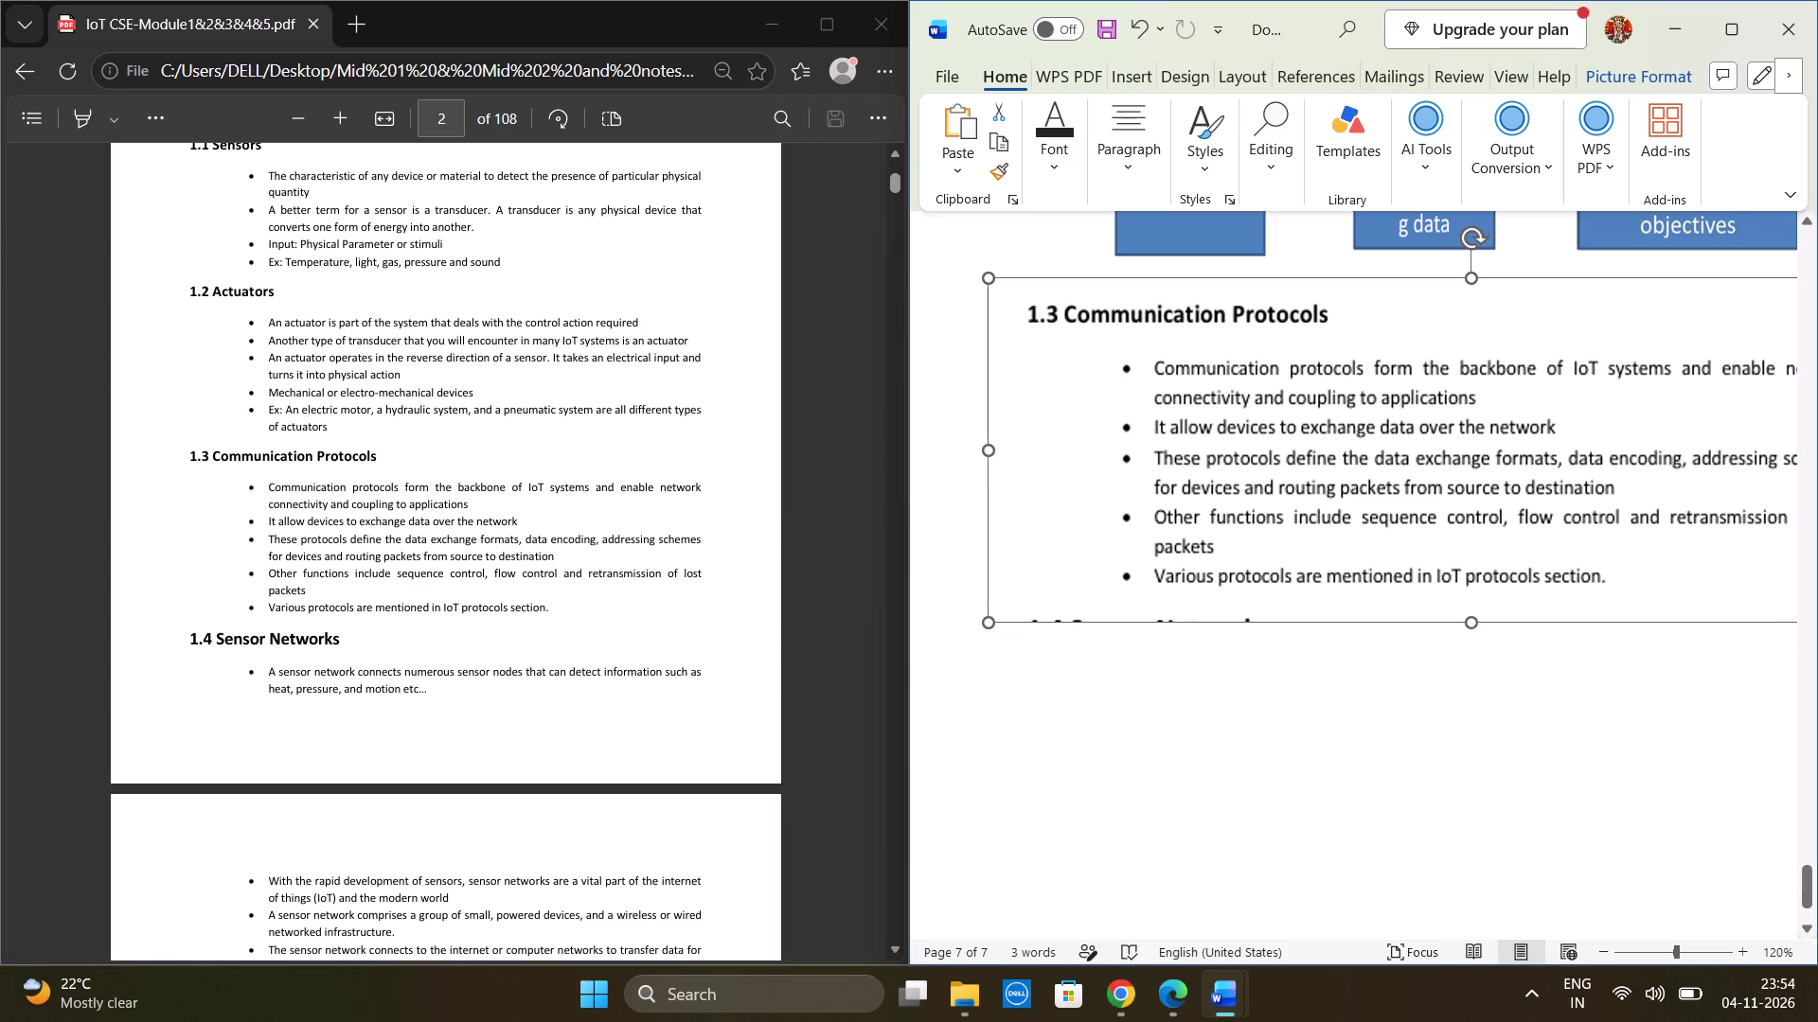
{"action": "left_click_drag", "start_coordinate": [1476, 660], "coordinate": [1474, 678]}
{"action": "left_click", "coordinate": [1304, 733]}
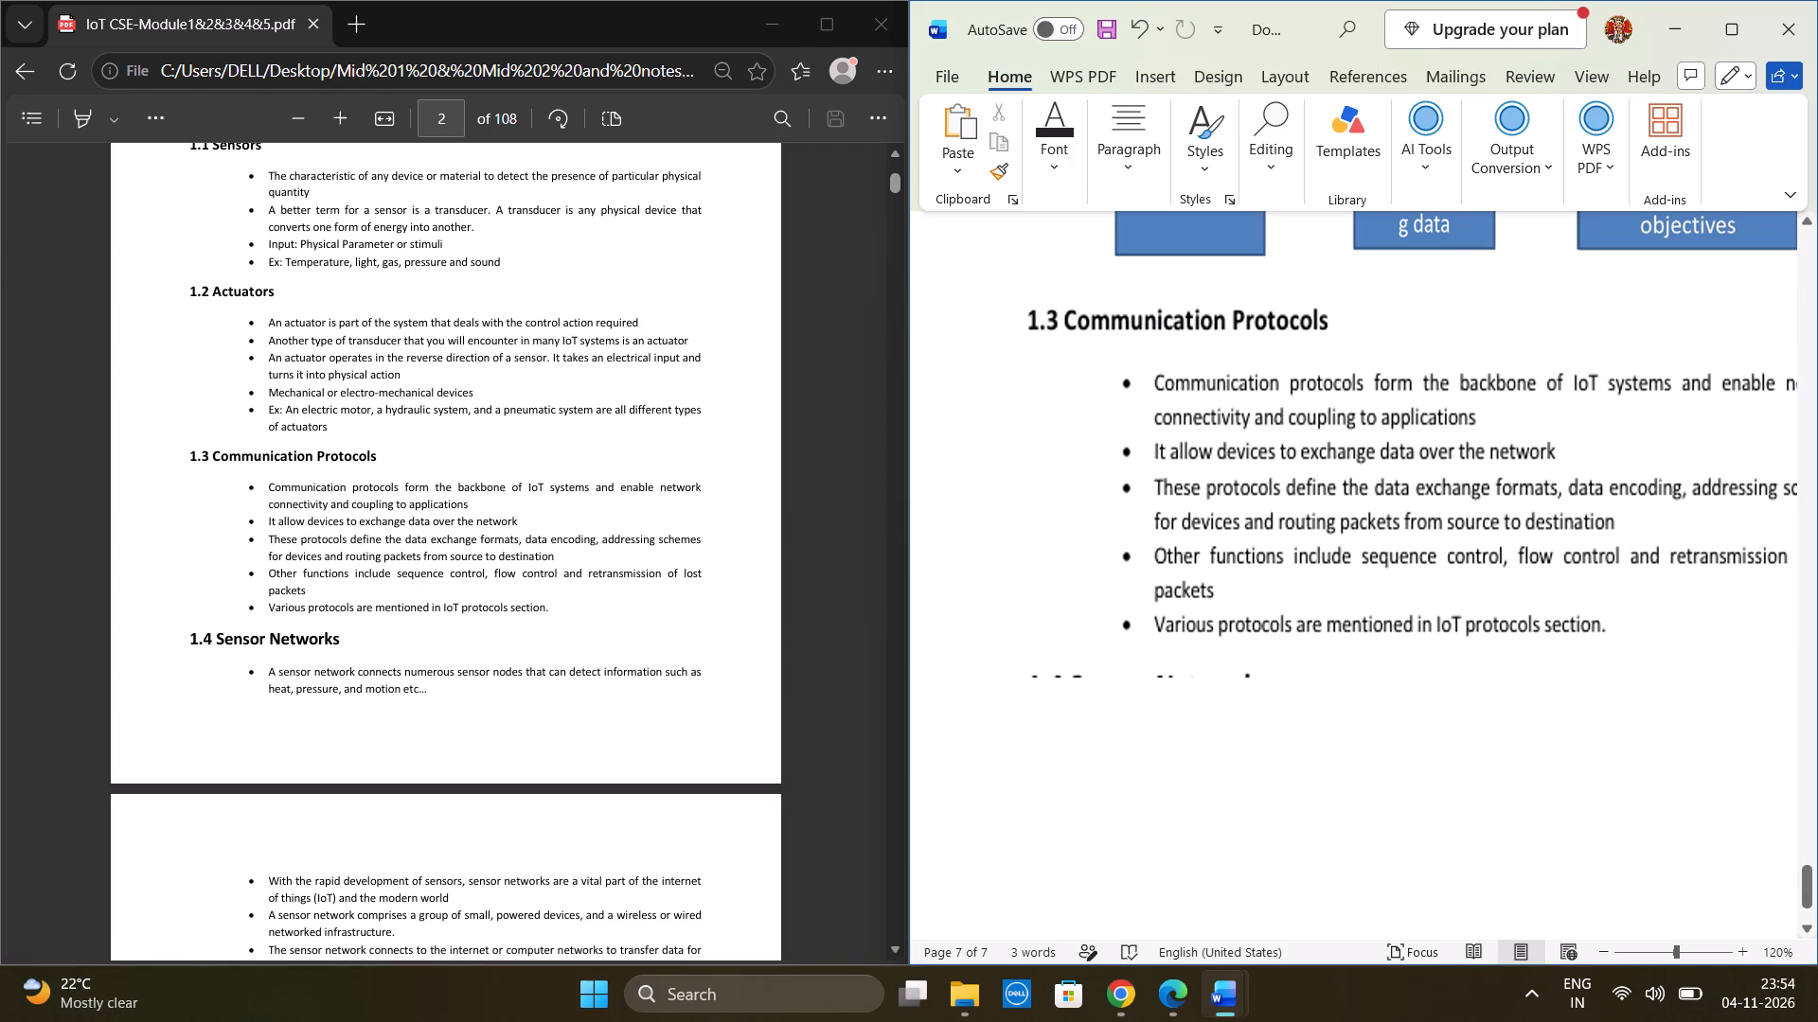
Look through the Module 1 PDF notes past Introduction to IoT for the IoT Protocols layers and the Physical Design of IoT section.
{"action": "scroll", "coordinate": [561, 599], "scroll_direction": "down", "scroll_amount": 10}
{"action": "scroll", "coordinate": [561, 599], "scroll_direction": "down", "scroll_amount": 13}
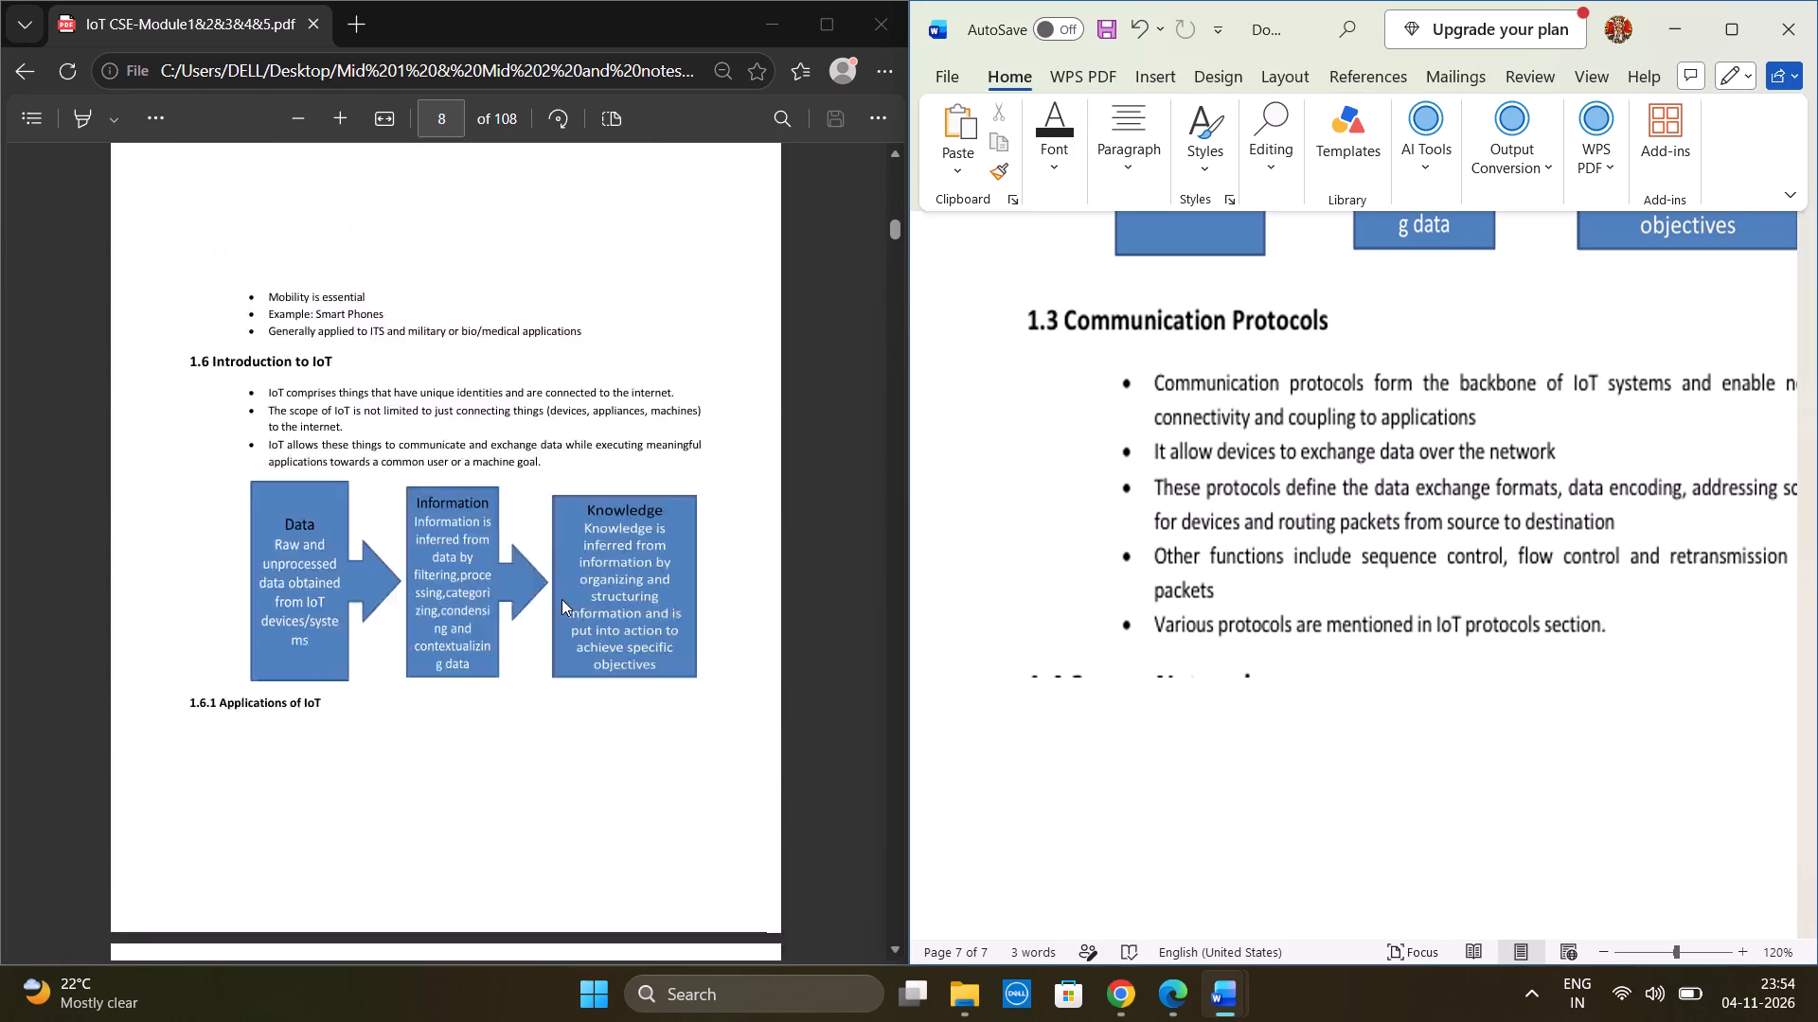
{"action": "scroll", "coordinate": [561, 599], "scroll_direction": "down", "scroll_amount": 9}
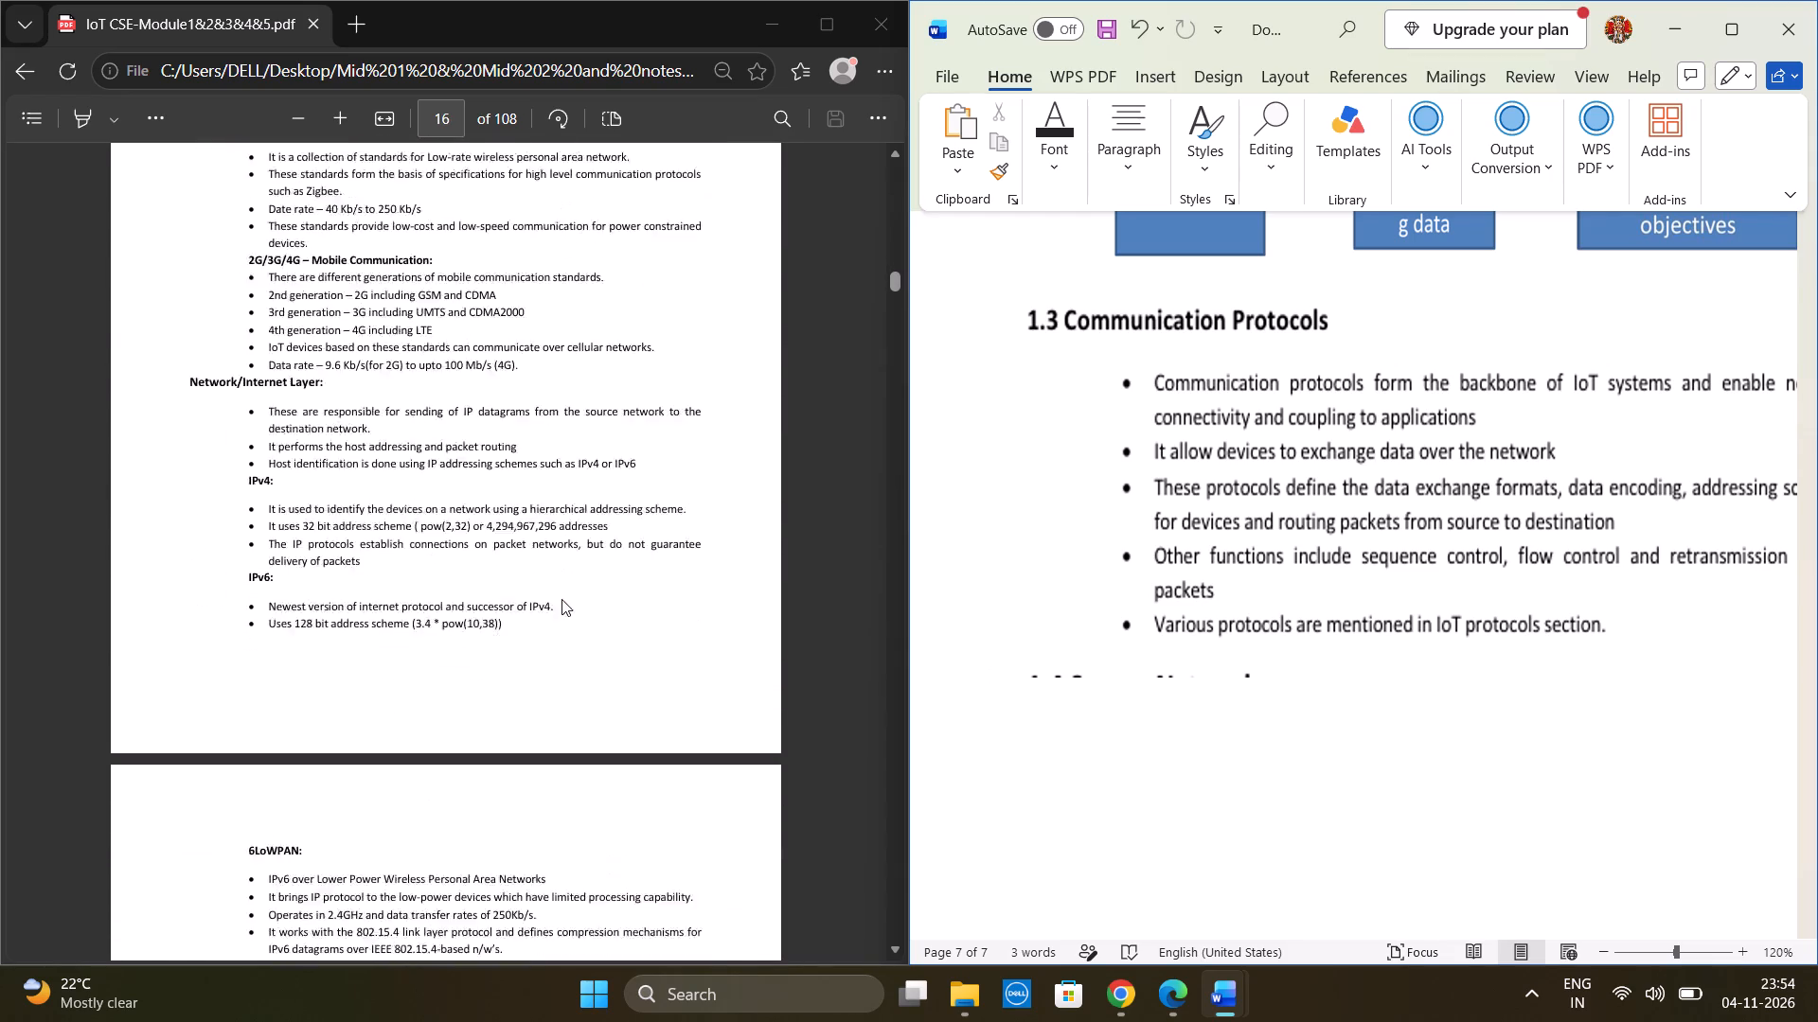
{"action": "scroll", "coordinate": [561, 599], "scroll_direction": "down", "scroll_amount": 2}
{"action": "scroll", "coordinate": [561, 599], "scroll_direction": "up", "scroll_amount": 1}
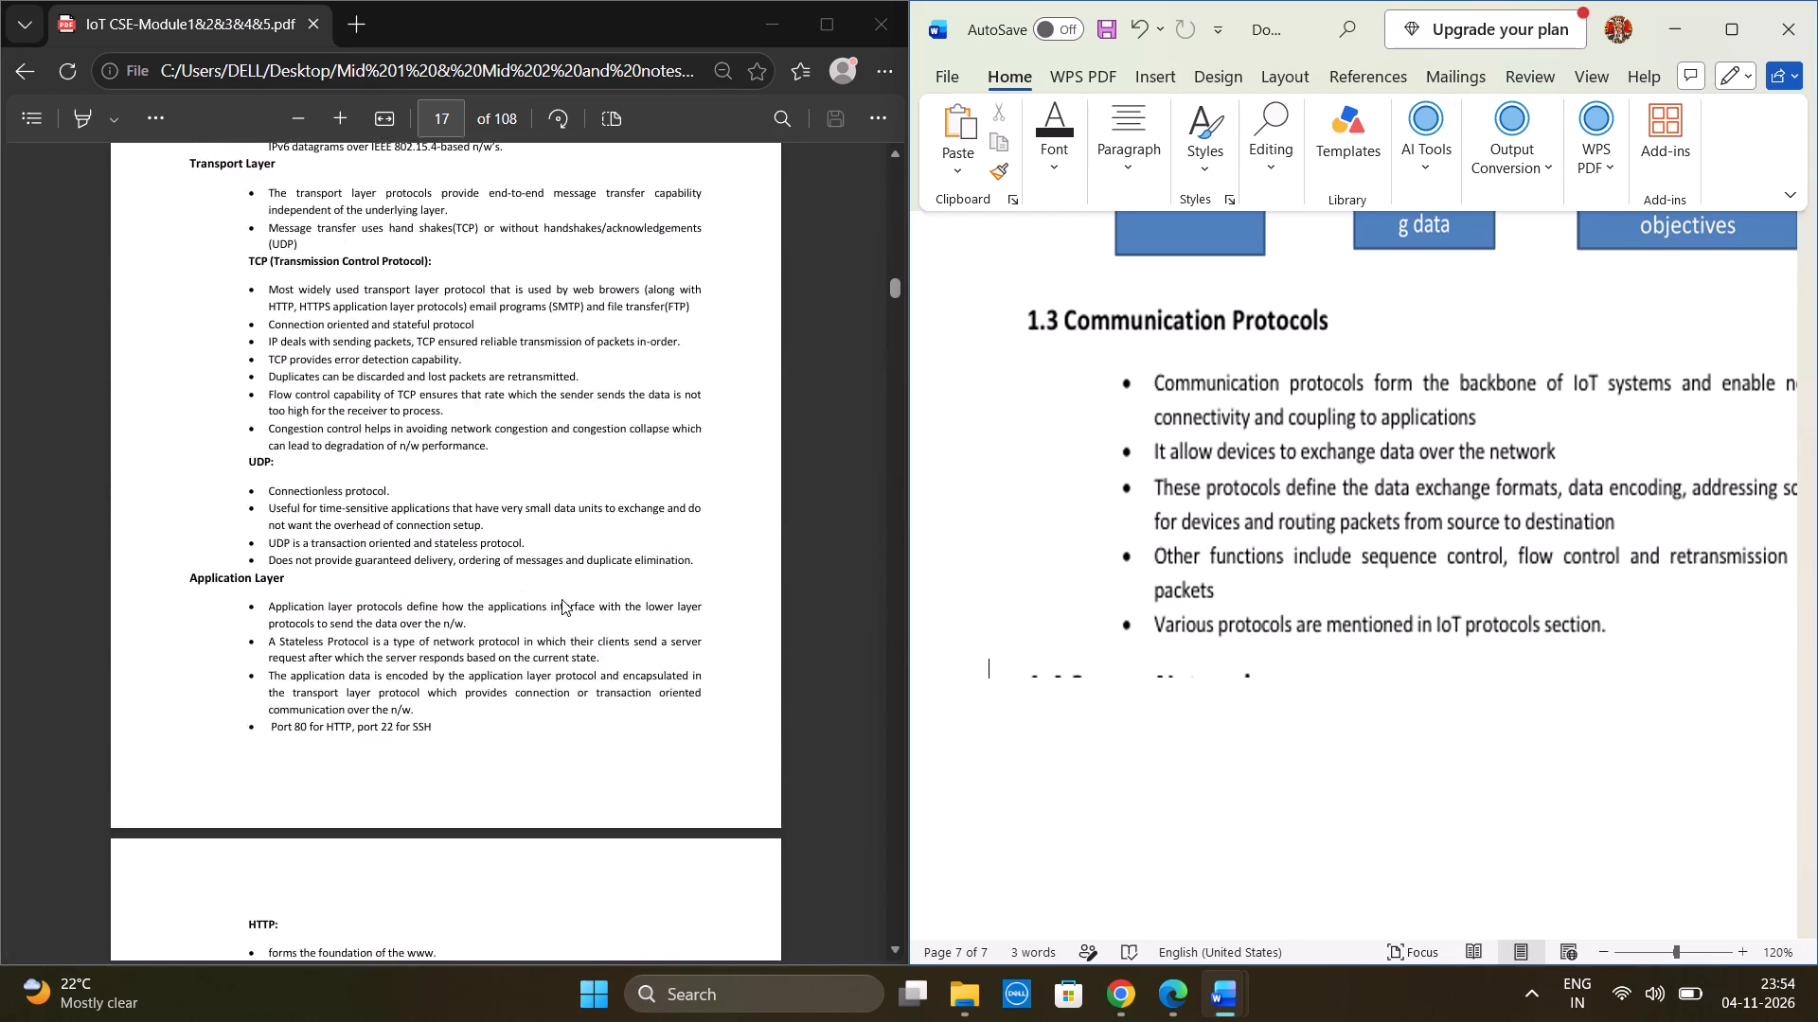
{"action": "scroll", "coordinate": [561, 599], "scroll_direction": "up", "scroll_amount": 4}
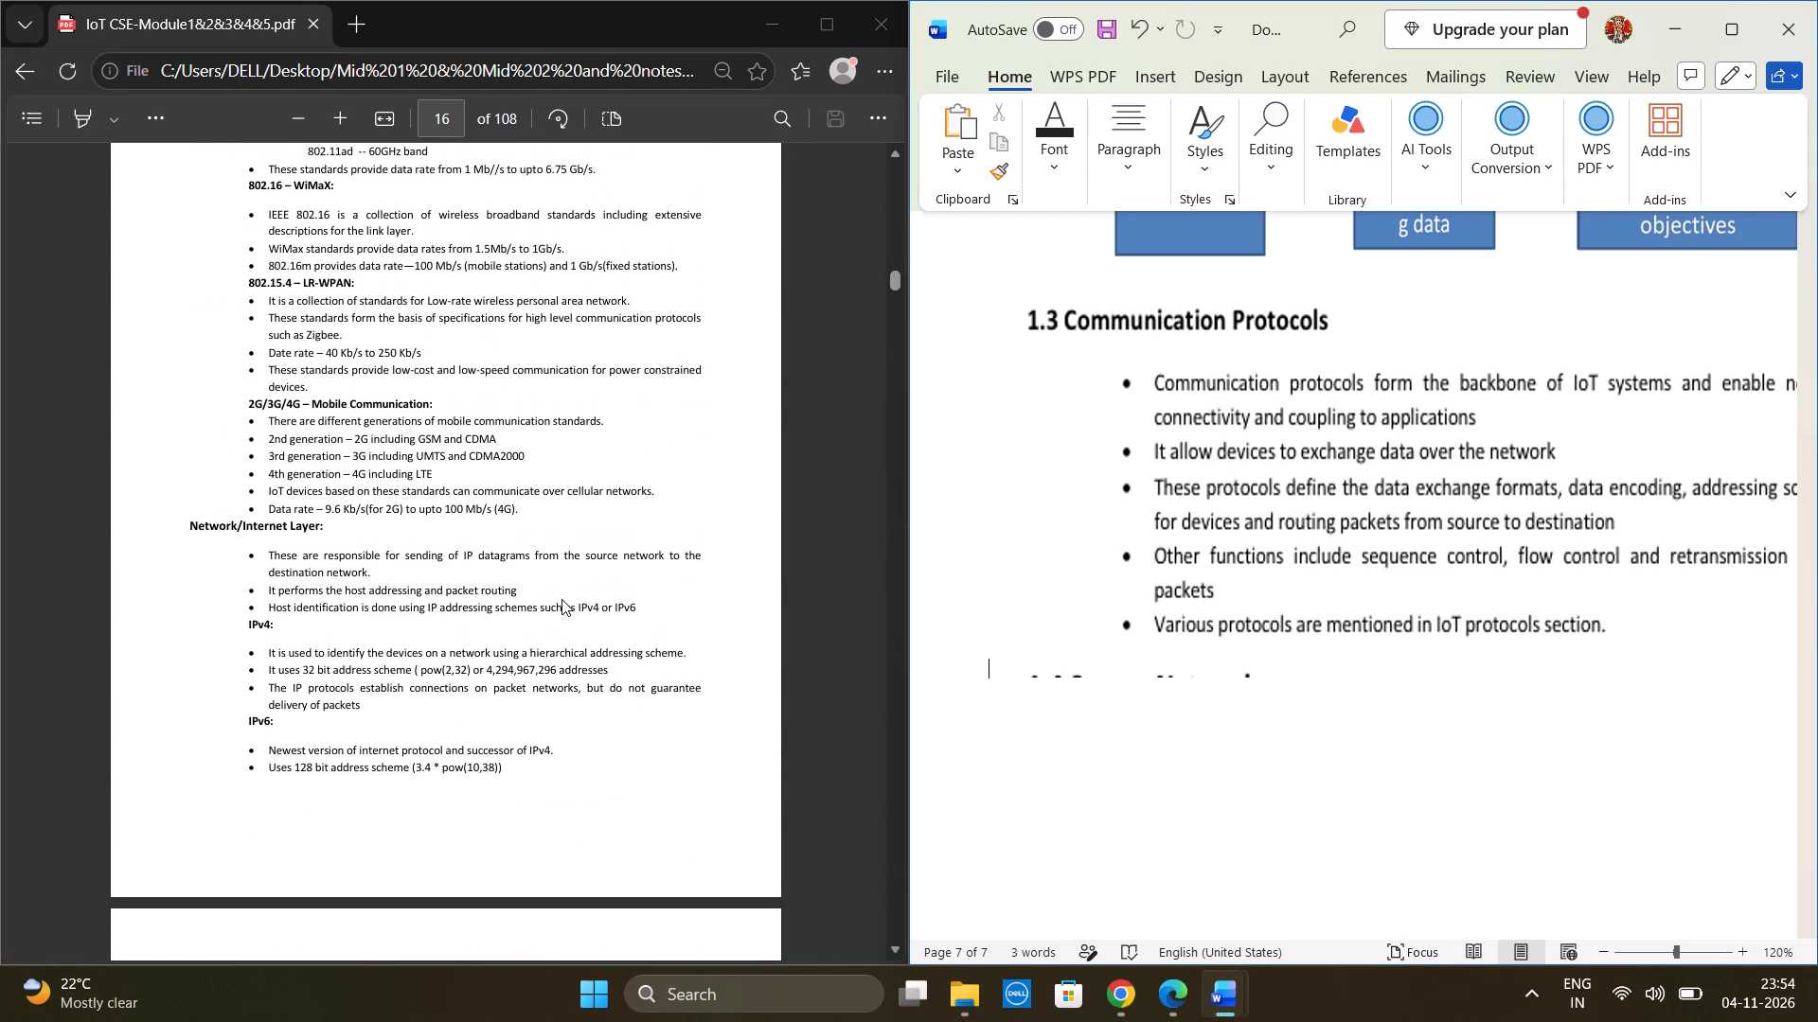
{"action": "scroll", "coordinate": [561, 599], "scroll_direction": "up", "scroll_amount": 8}
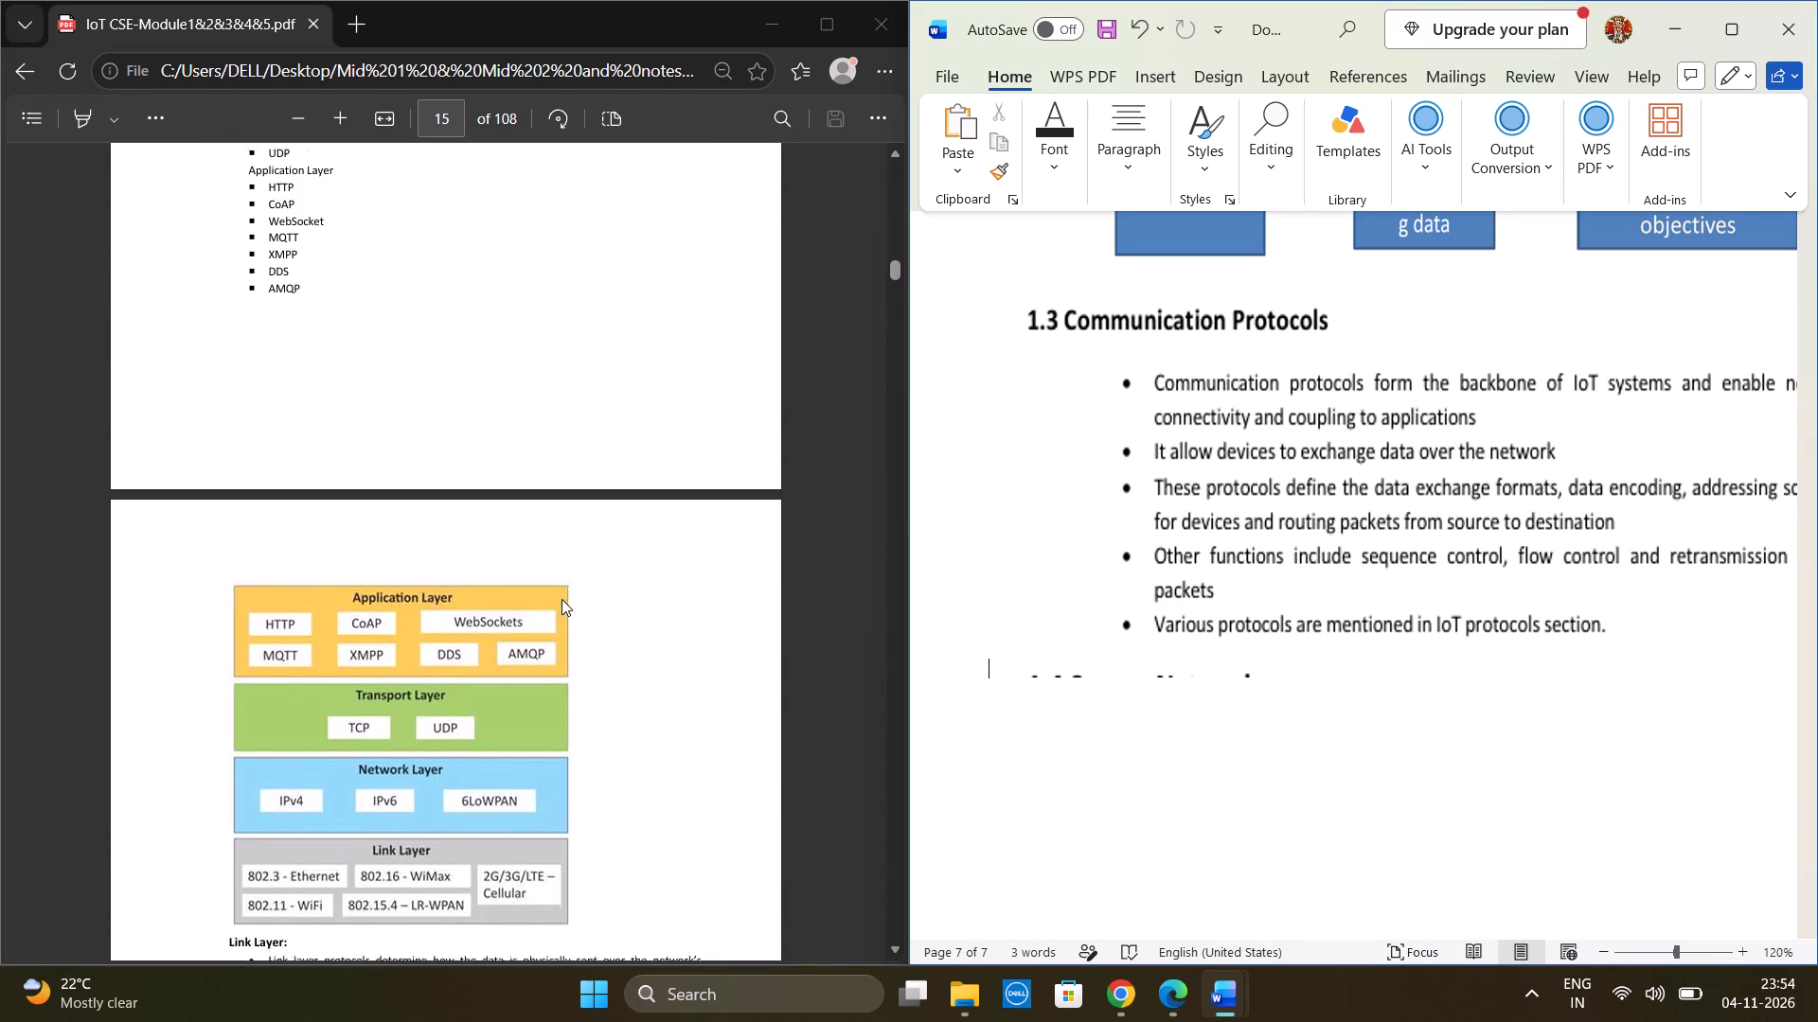
{"action": "scroll", "coordinate": [561, 599], "scroll_direction": "up", "scroll_amount": 2}
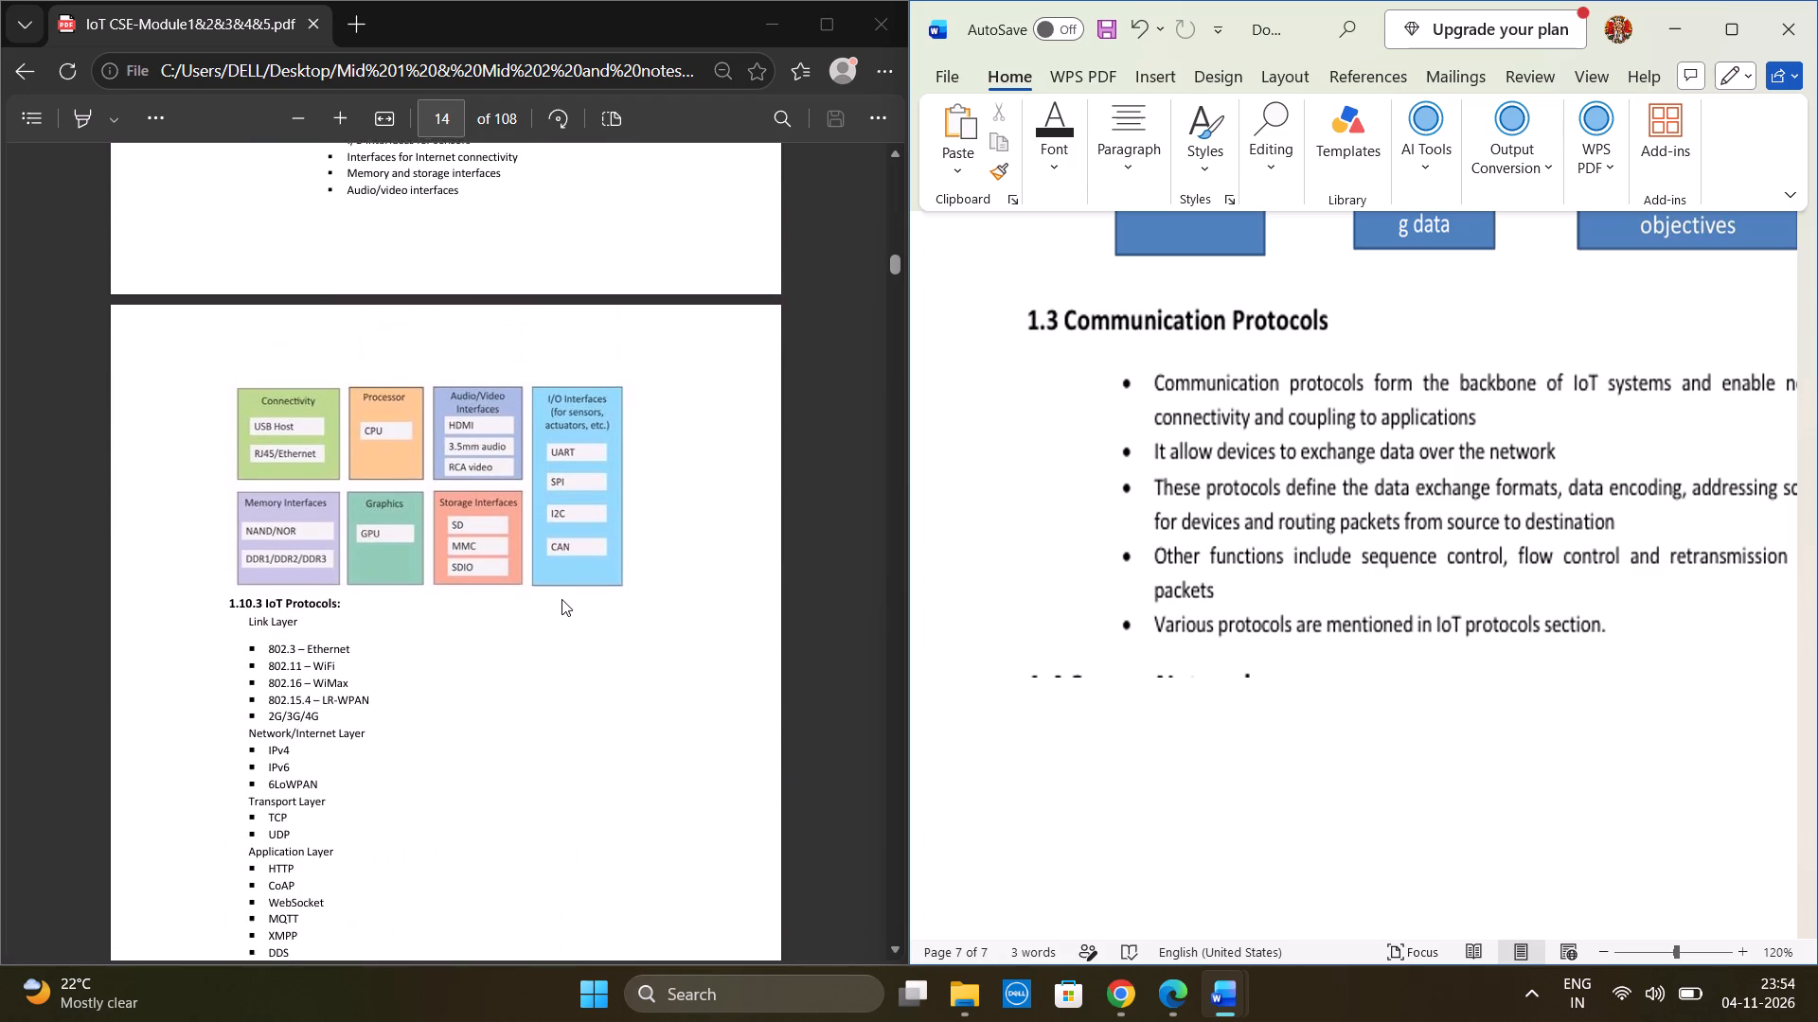
{"action": "scroll", "coordinate": [561, 599], "scroll_direction": "up", "scroll_amount": 3}
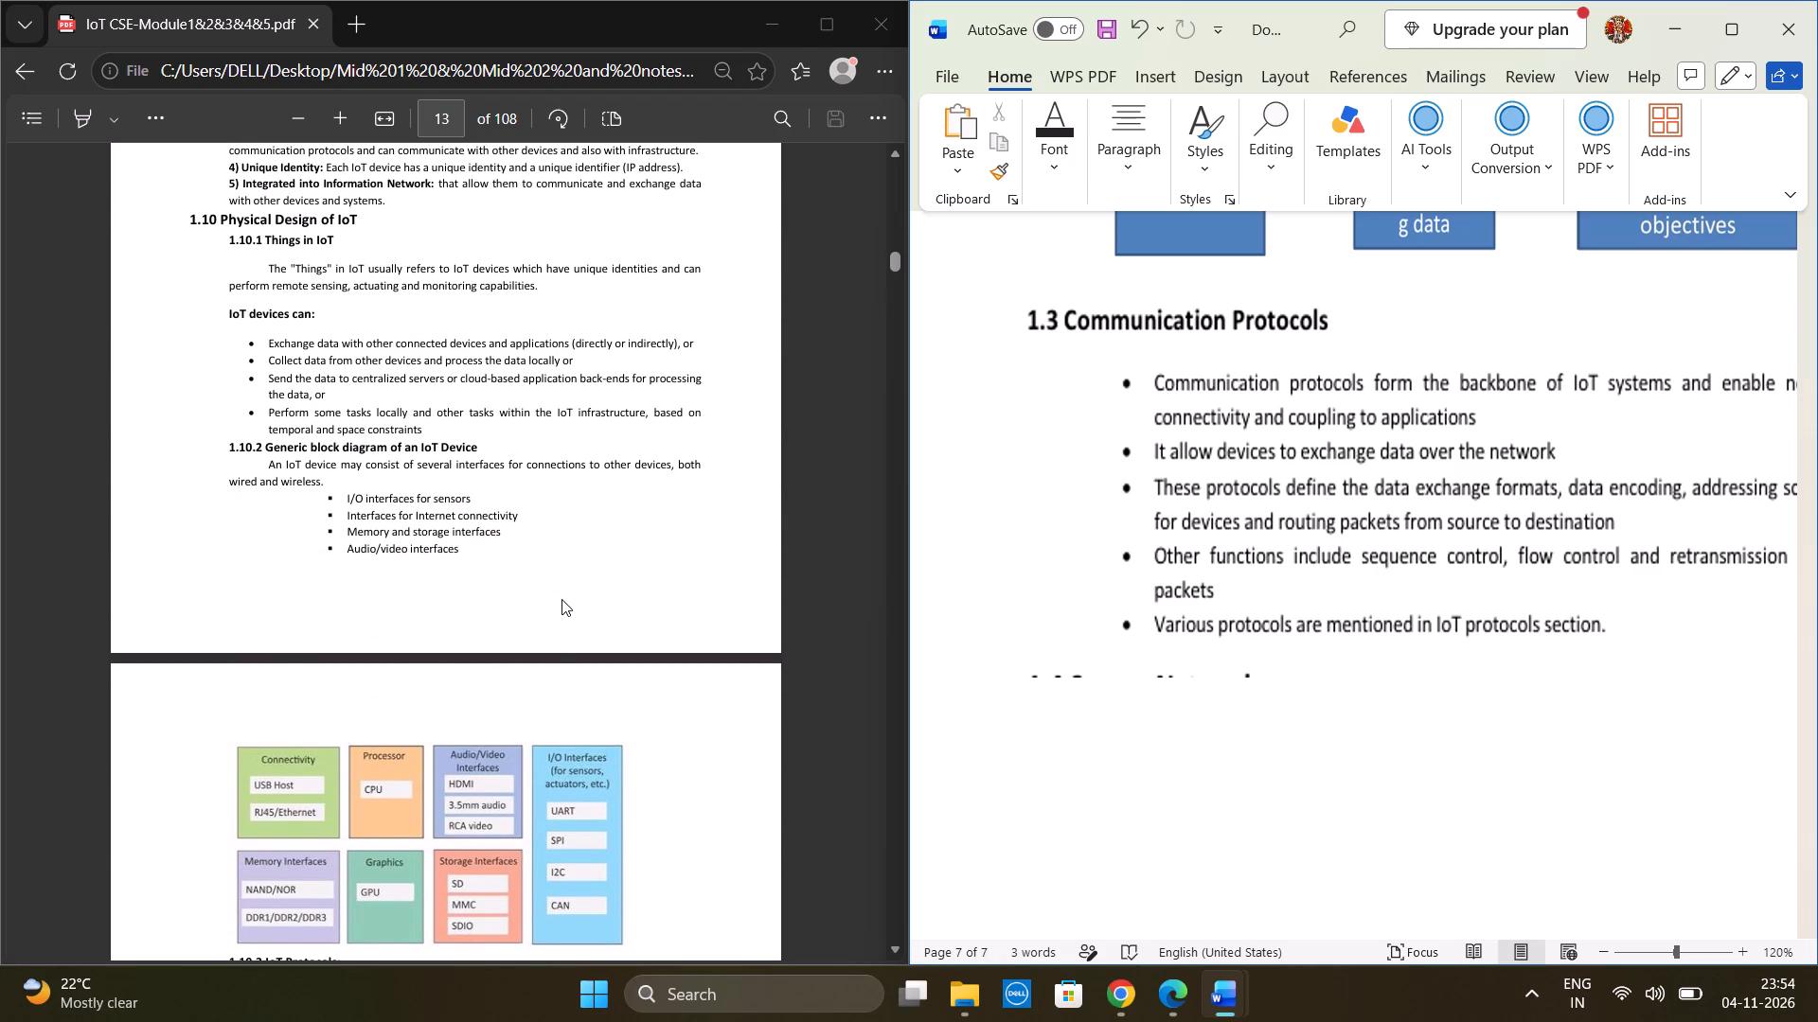
Look through the PDF notes from Physical Design of IoT to section 1.12.1 IoT Enabling Technologies, including its Communication Protocols item.
{"action": "scroll", "coordinate": [561, 599], "scroll_direction": "down", "scroll_amount": 16}
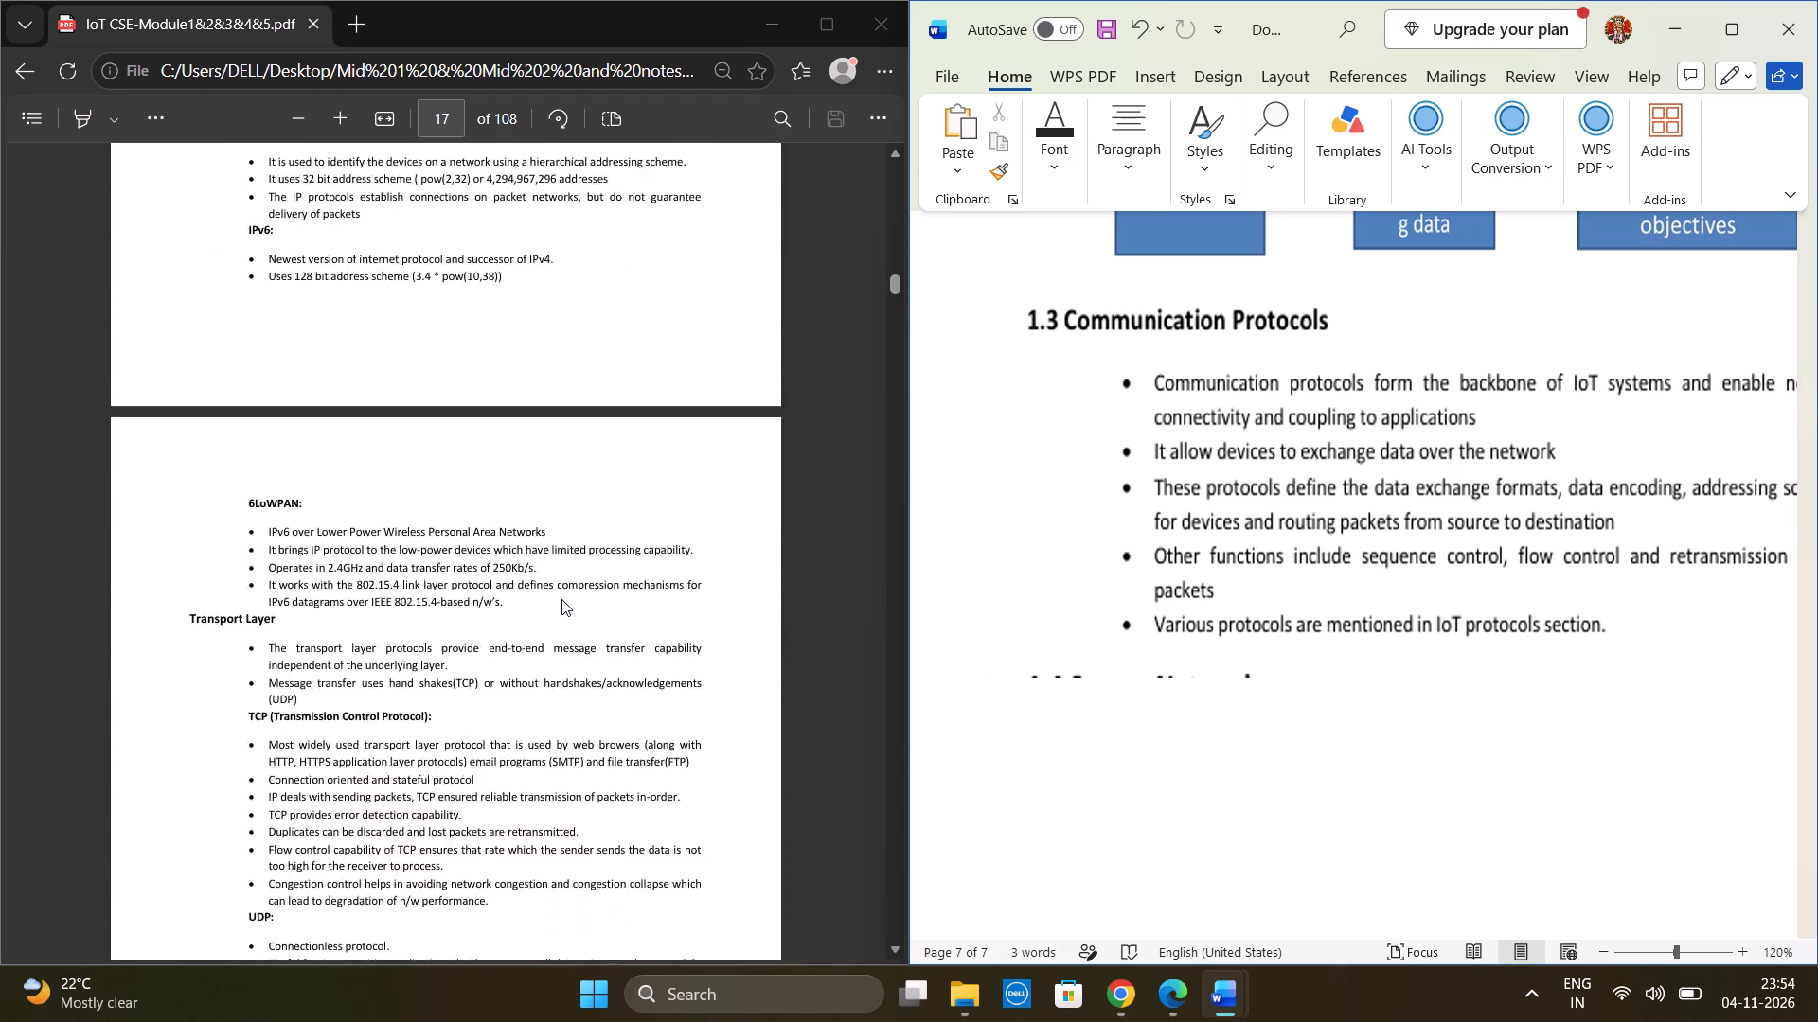
{"action": "scroll", "coordinate": [561, 599], "scroll_direction": "down", "scroll_amount": 5}
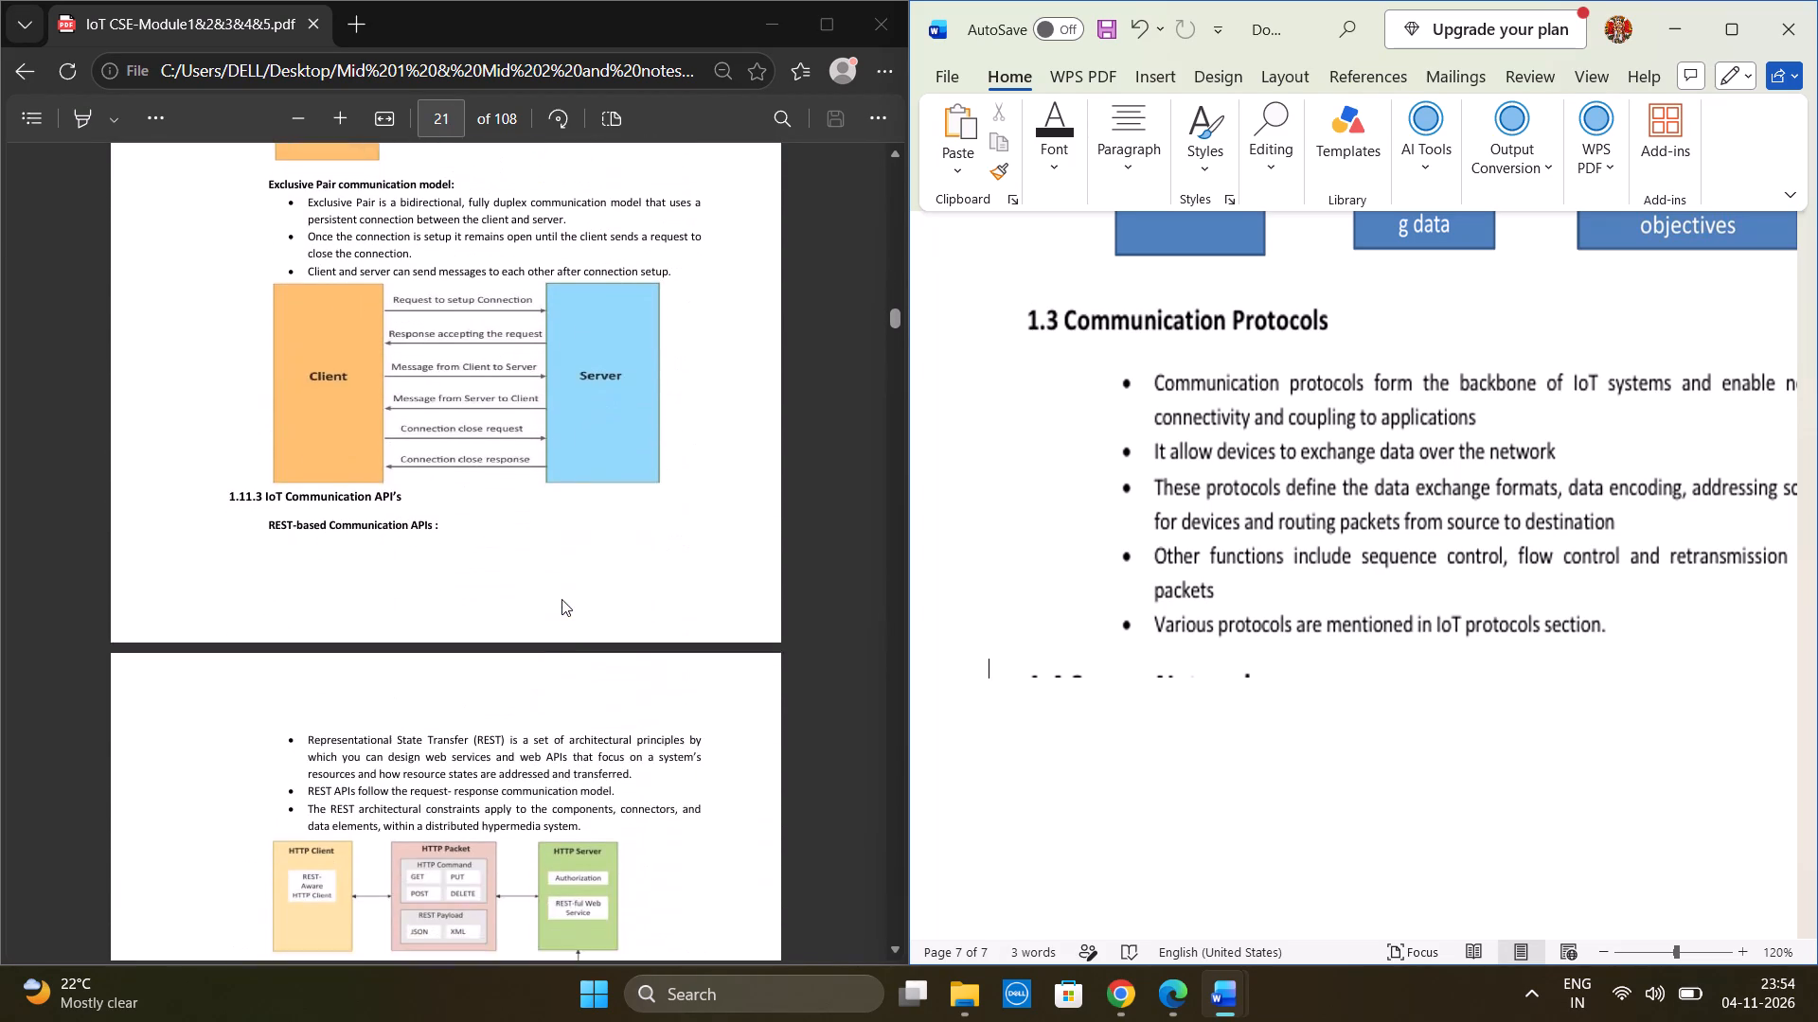
{"action": "scroll", "coordinate": [561, 599], "scroll_direction": "down", "scroll_amount": 5}
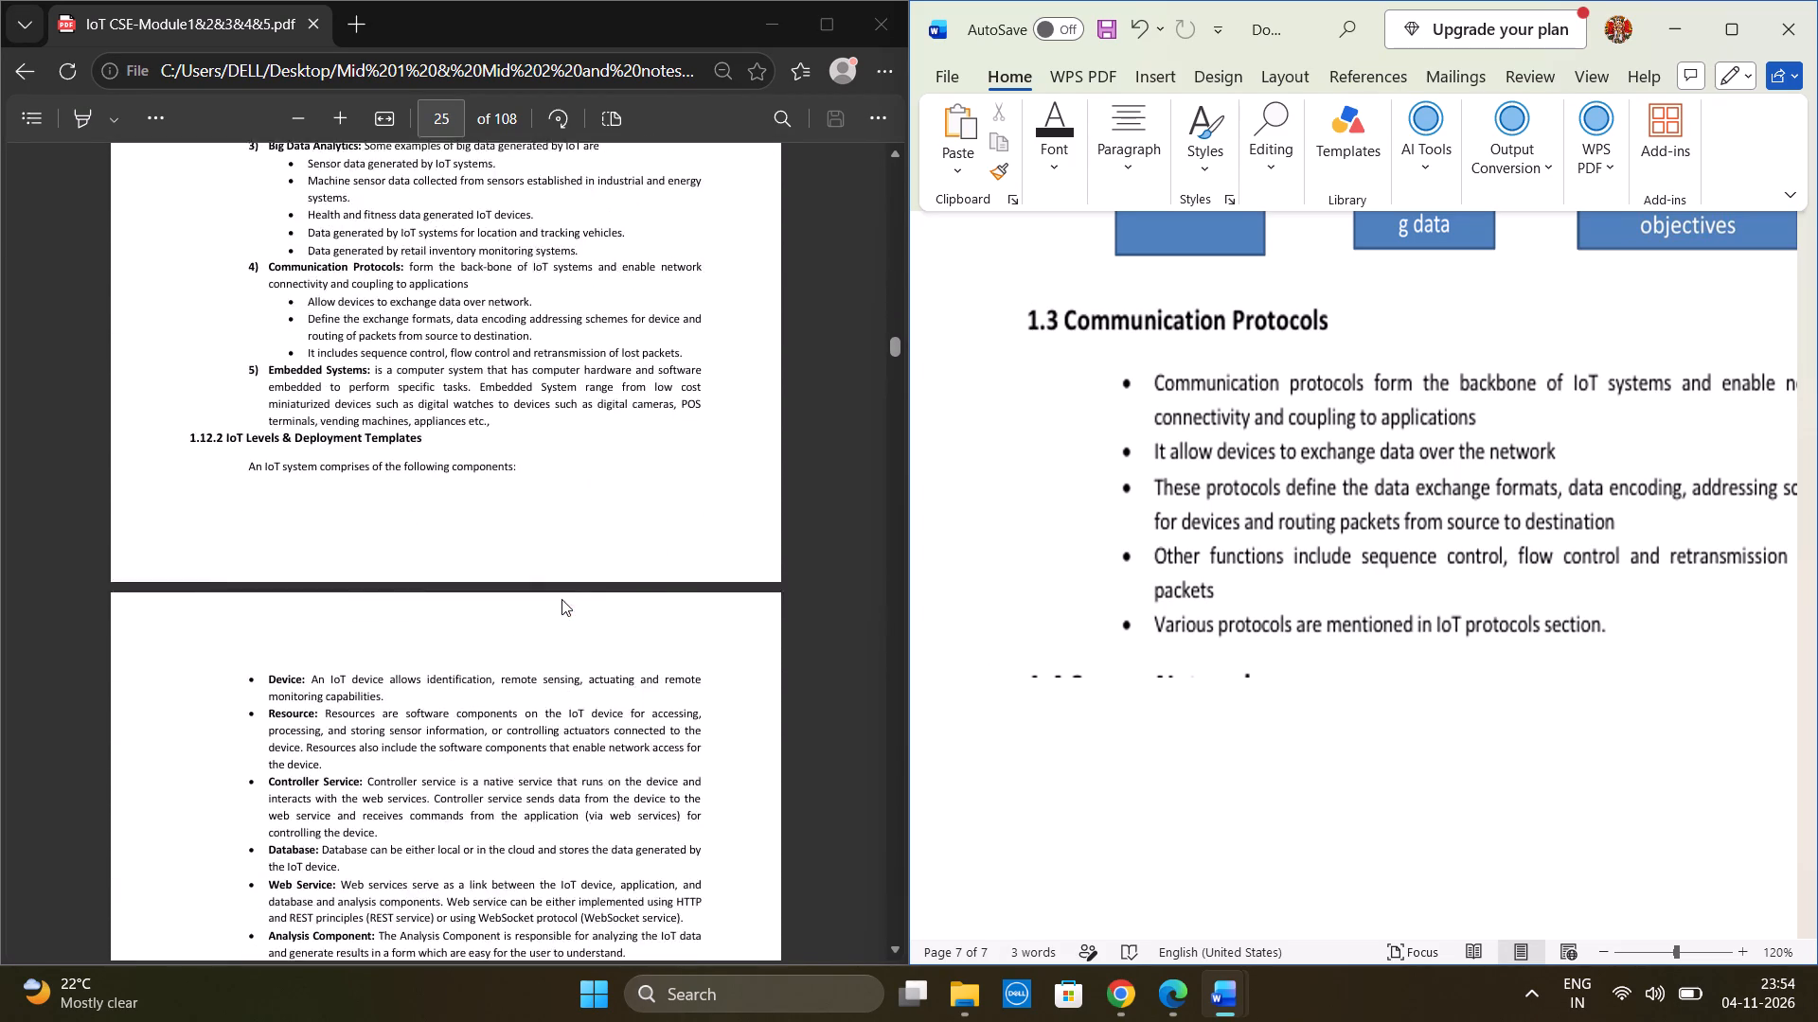
{"action": "scroll", "coordinate": [561, 599], "scroll_direction": "up", "scroll_amount": 4}
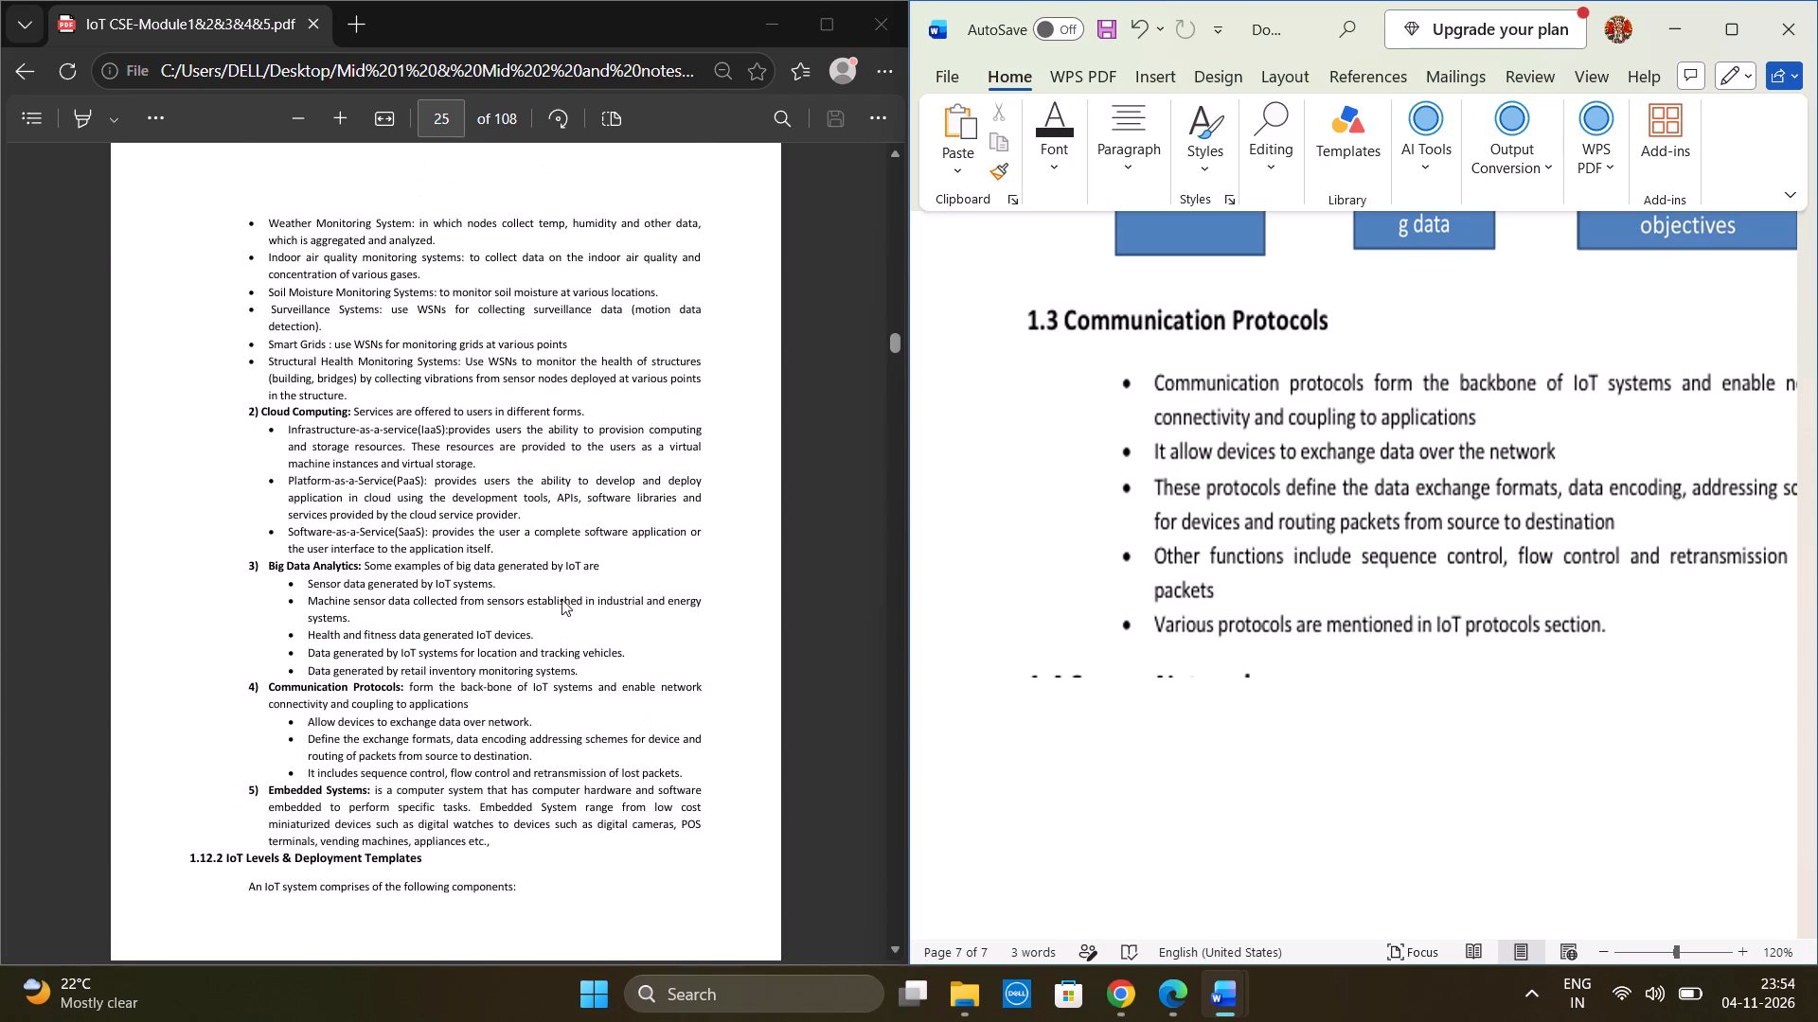
{"action": "scroll", "coordinate": [561, 599], "scroll_direction": "up", "scroll_amount": 3}
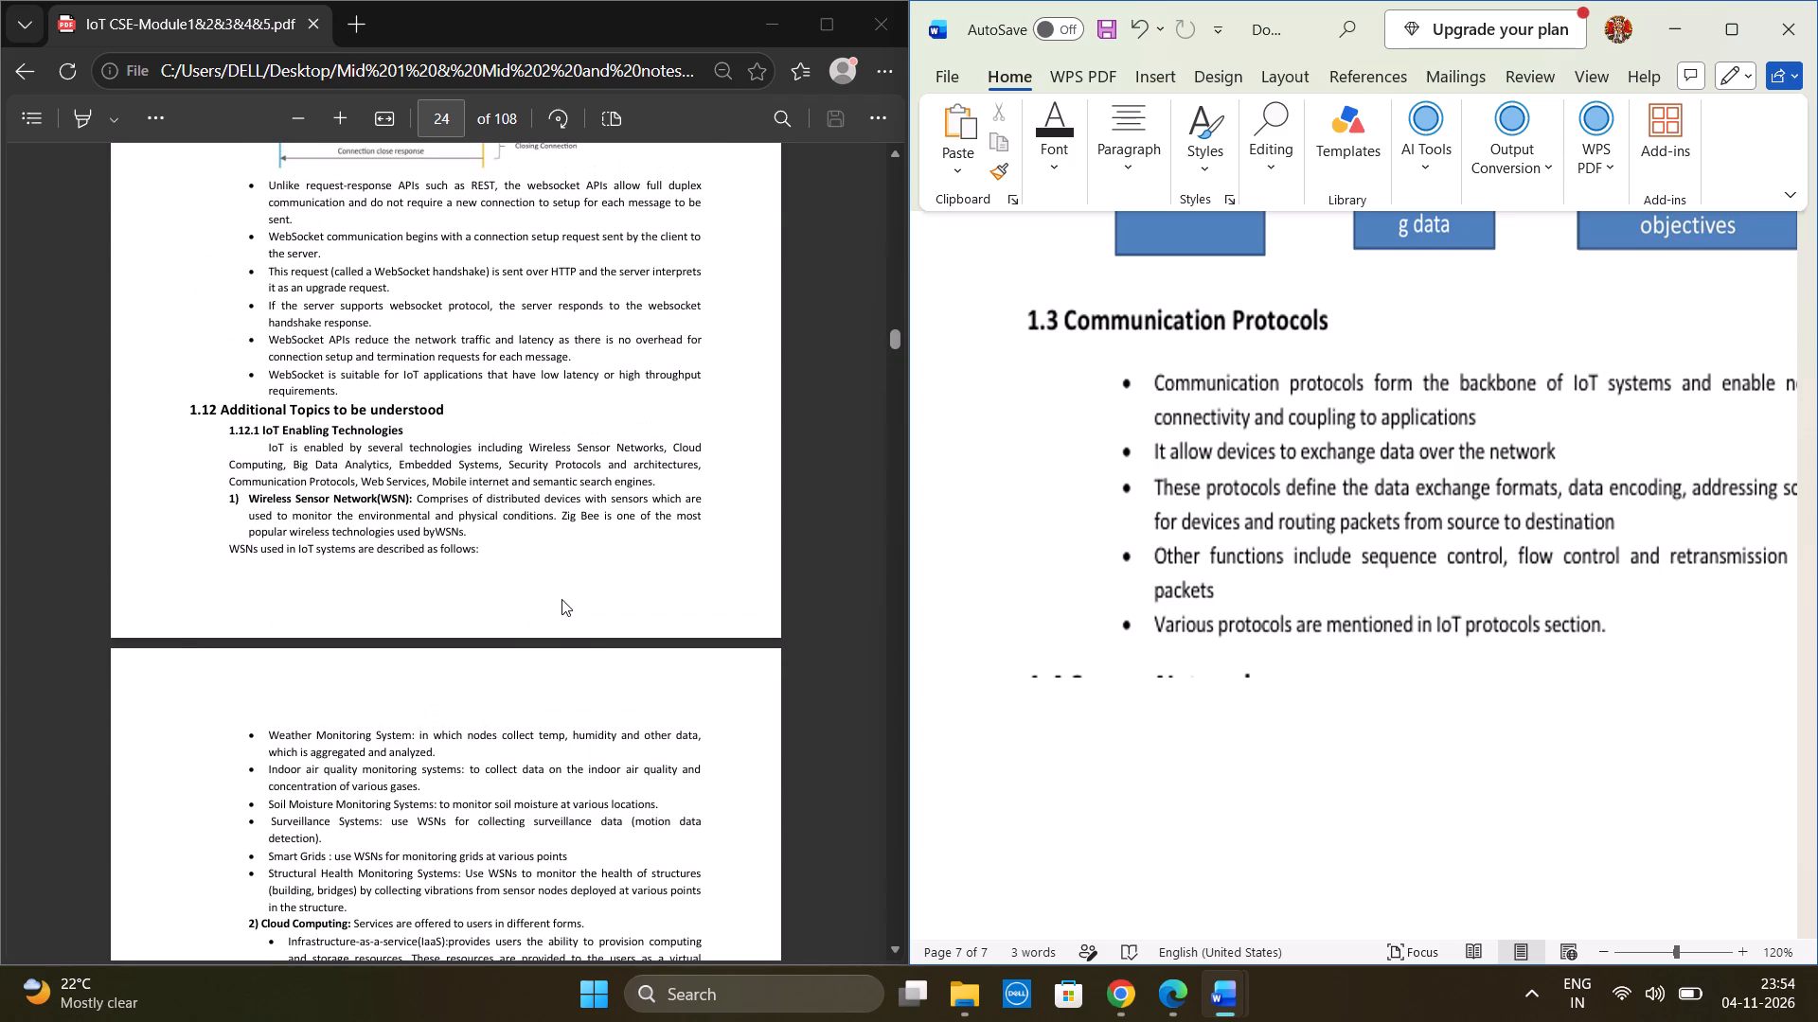
{"action": "scroll", "coordinate": [561, 599], "scroll_direction": "up", "scroll_amount": 1}
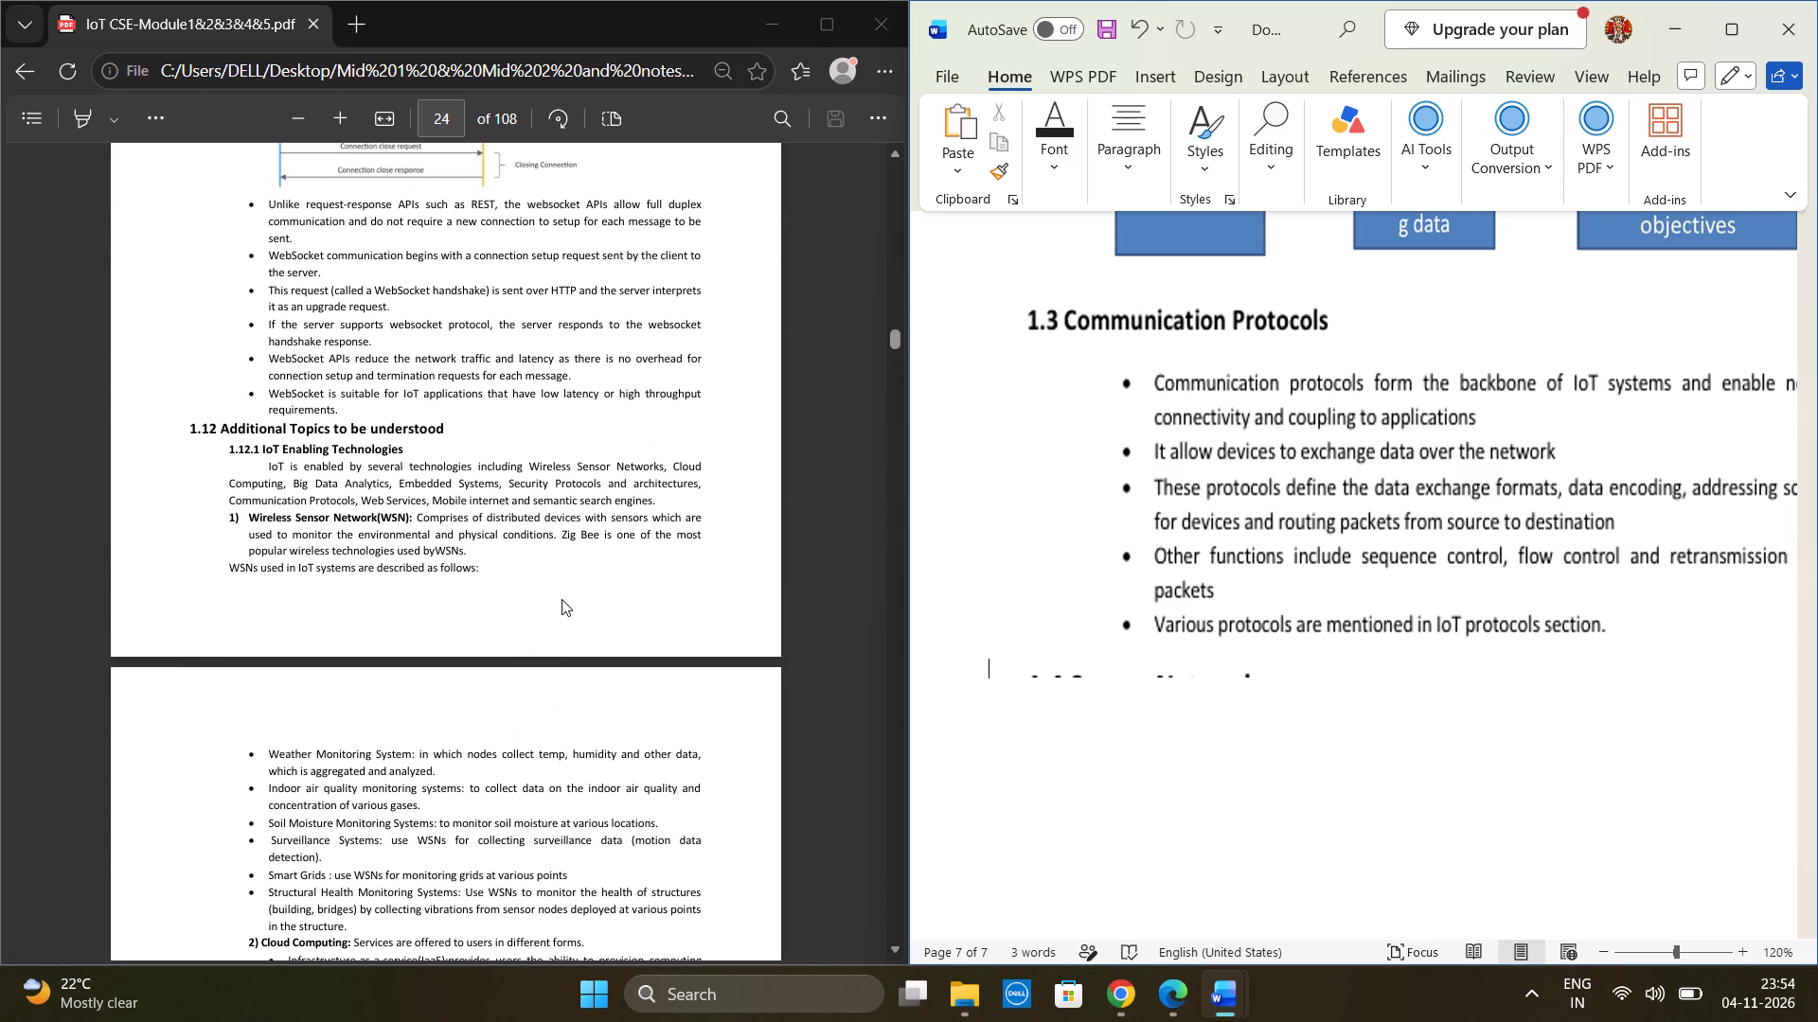
Look through the PDF notes from the IoT levels into the M2M, IoT vs M2M and Capabilities sections of chapter 2.
{"action": "scroll", "coordinate": [561, 599], "scroll_direction": "down", "scroll_amount": 11}
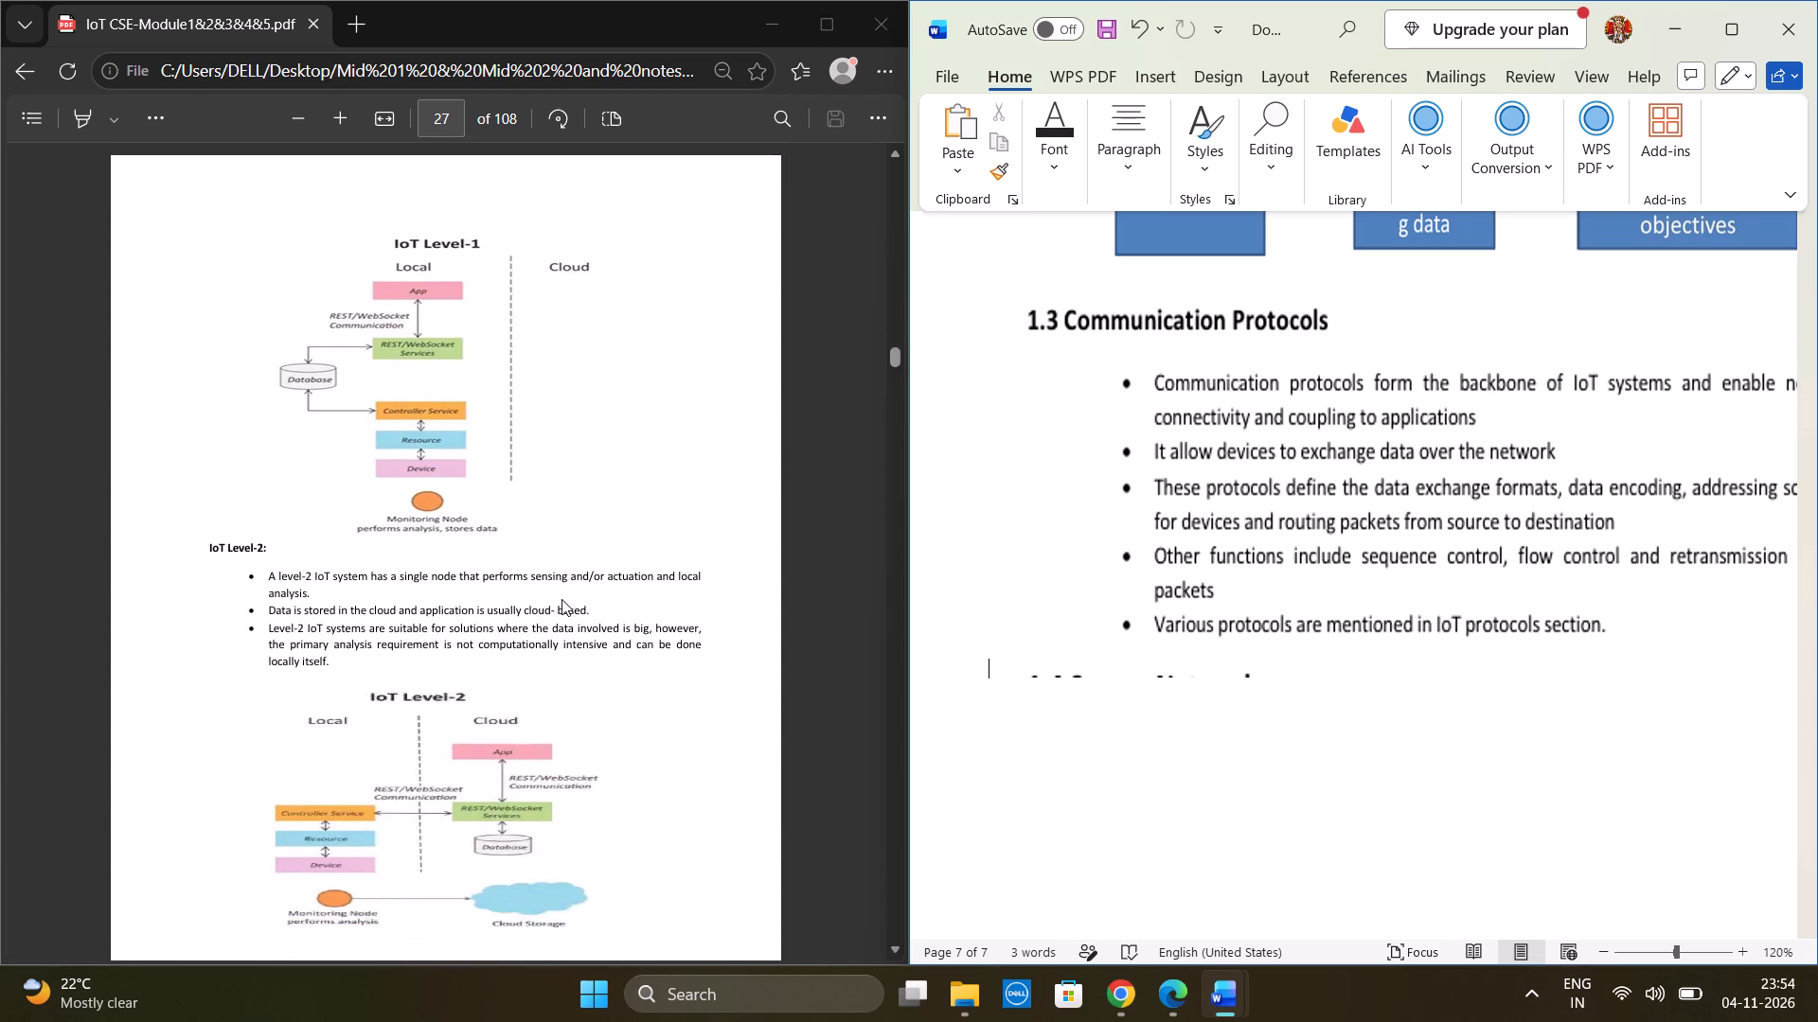
{"action": "scroll", "coordinate": [561, 599], "scroll_direction": "down", "scroll_amount": 6}
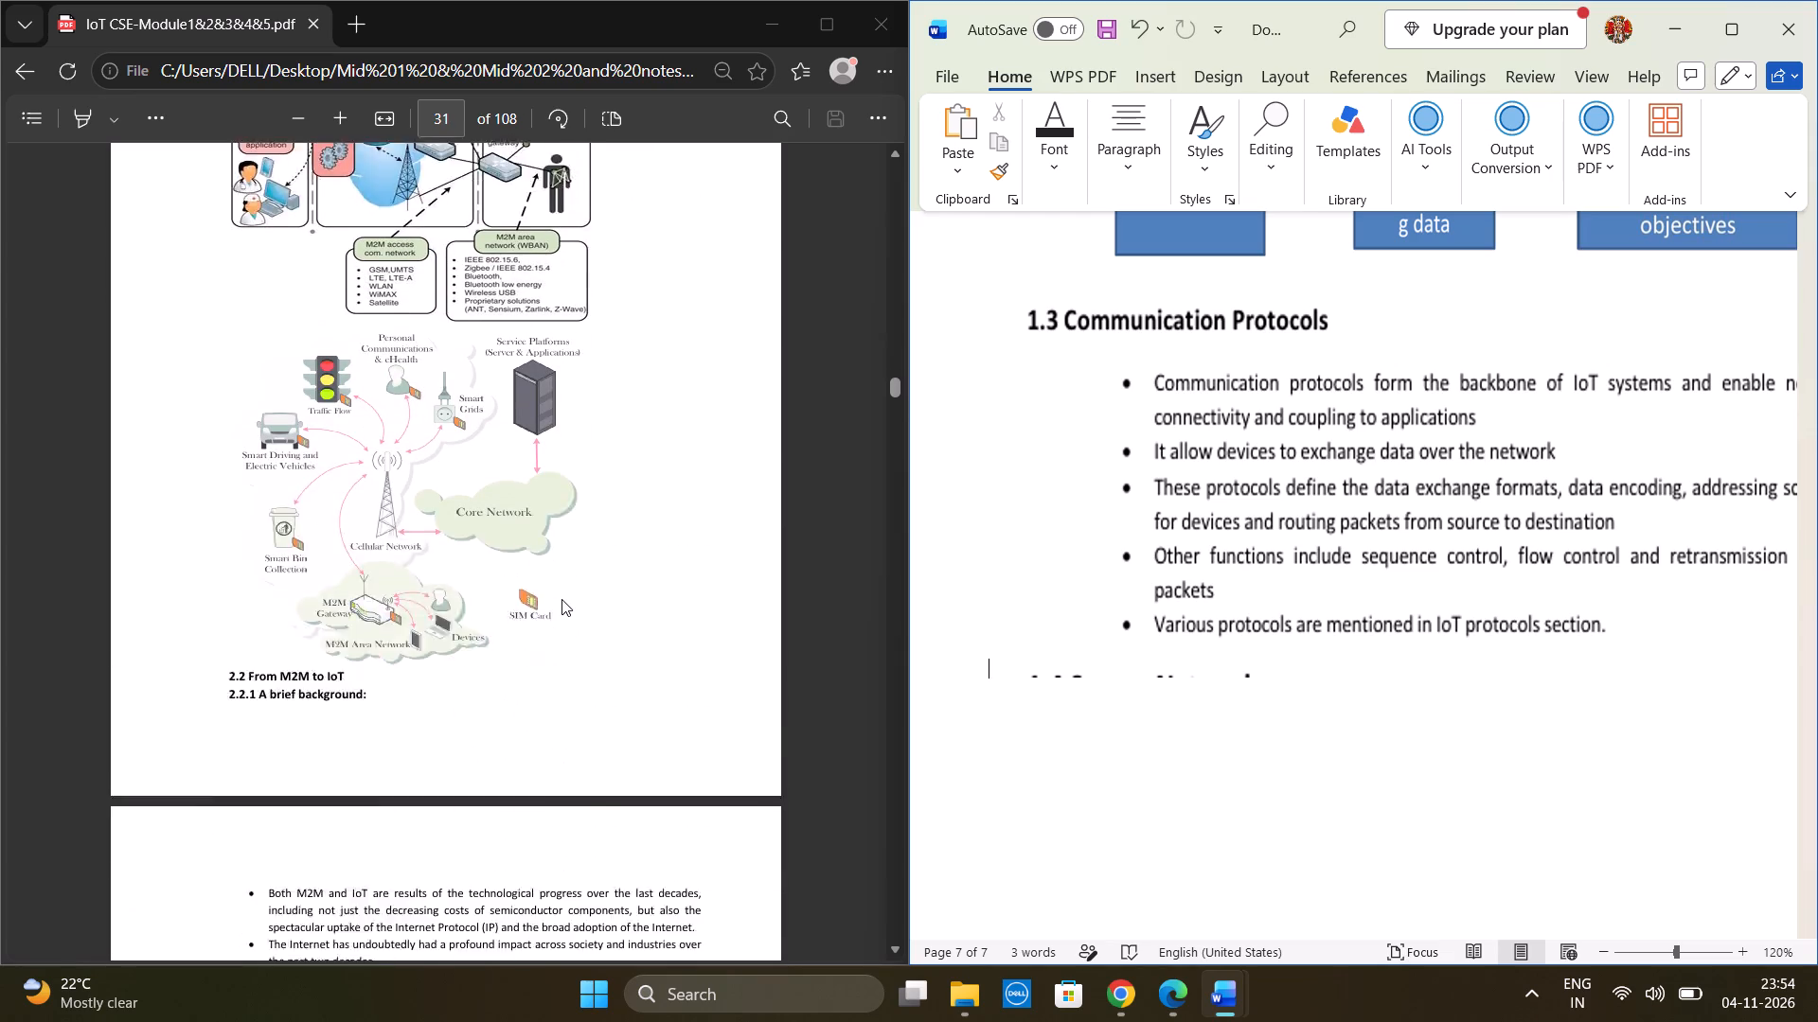
{"action": "scroll", "coordinate": [561, 599], "scroll_direction": "down", "scroll_amount": 4}
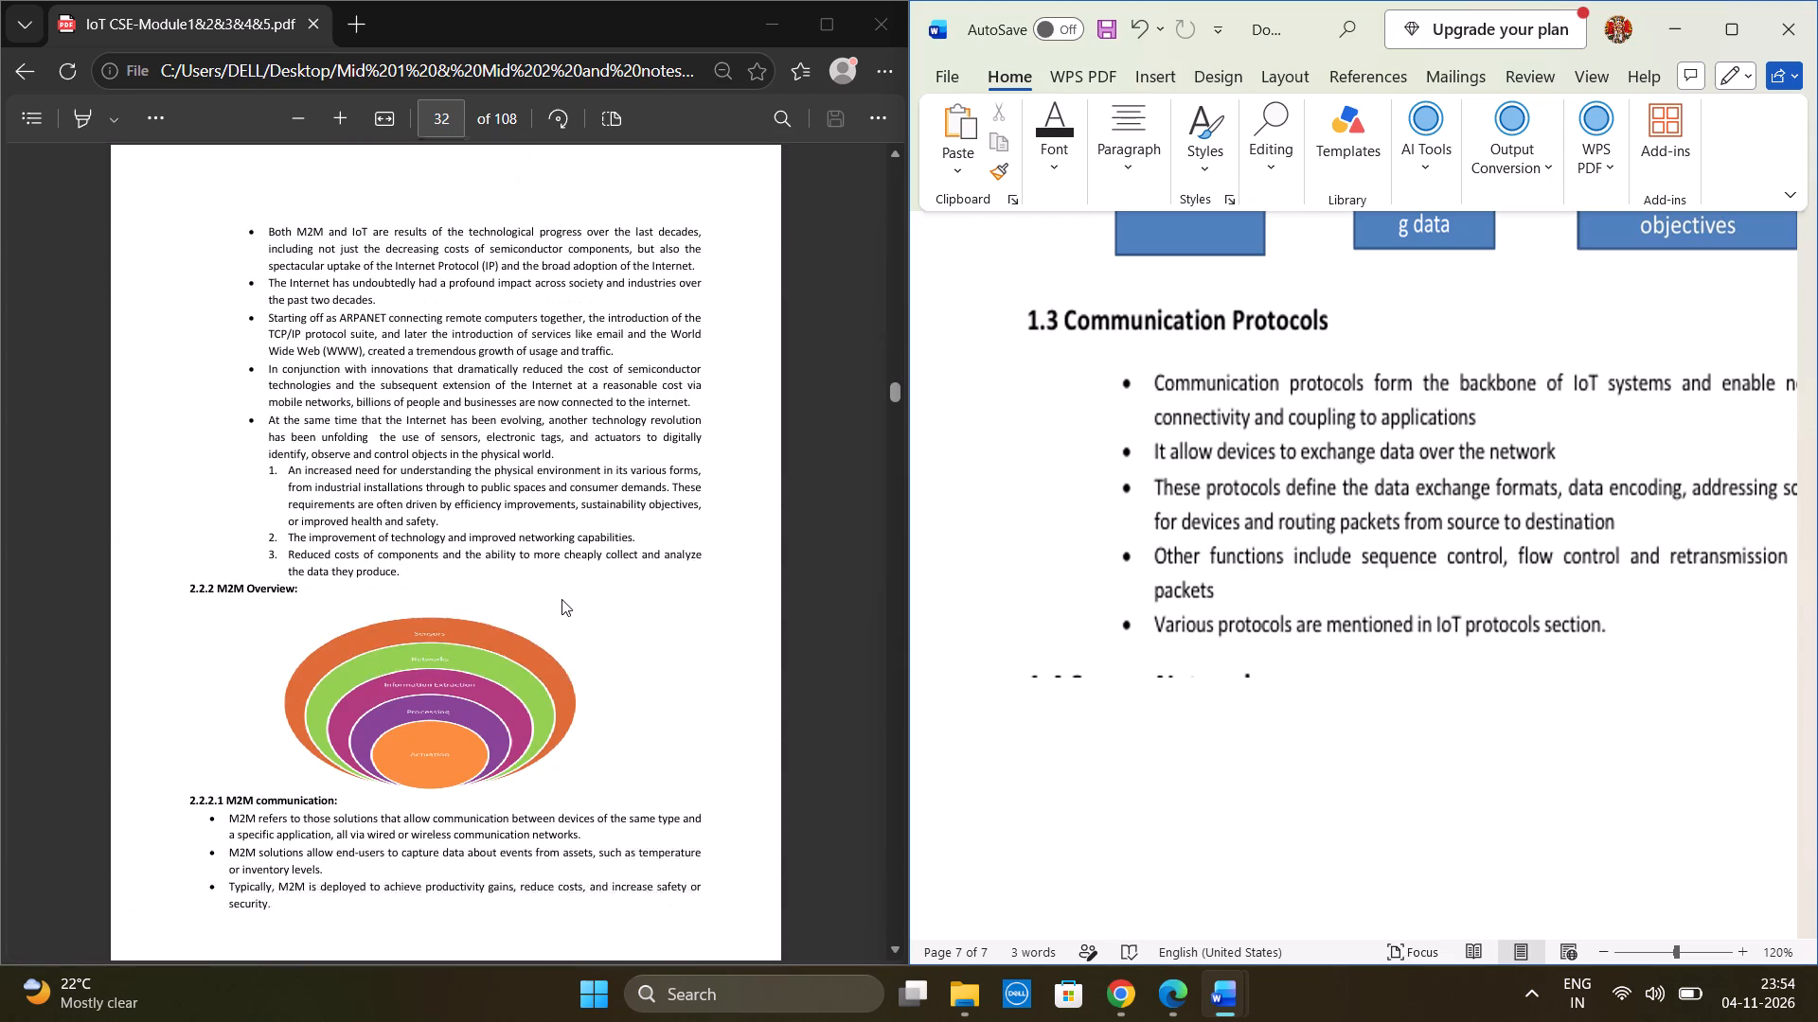
{"action": "scroll", "coordinate": [561, 599], "scroll_direction": "down", "scroll_amount": 4}
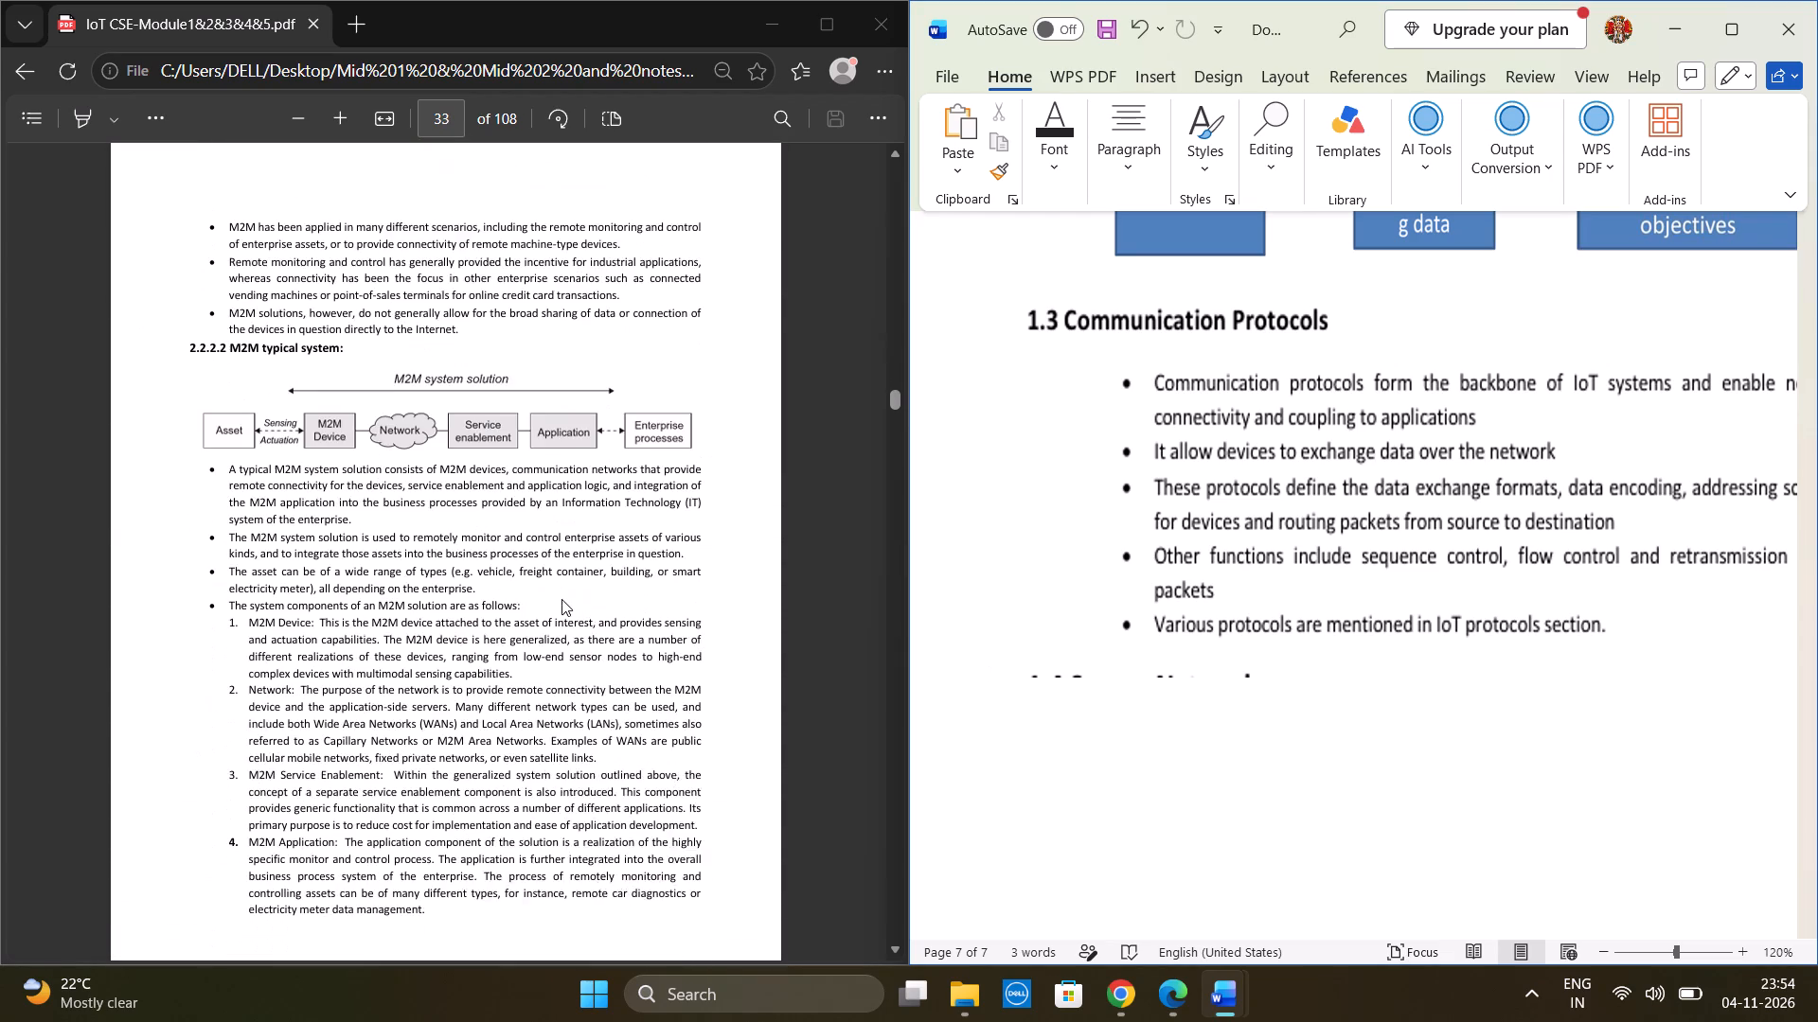
{"action": "scroll", "coordinate": [561, 599], "scroll_direction": "down", "scroll_amount": 4}
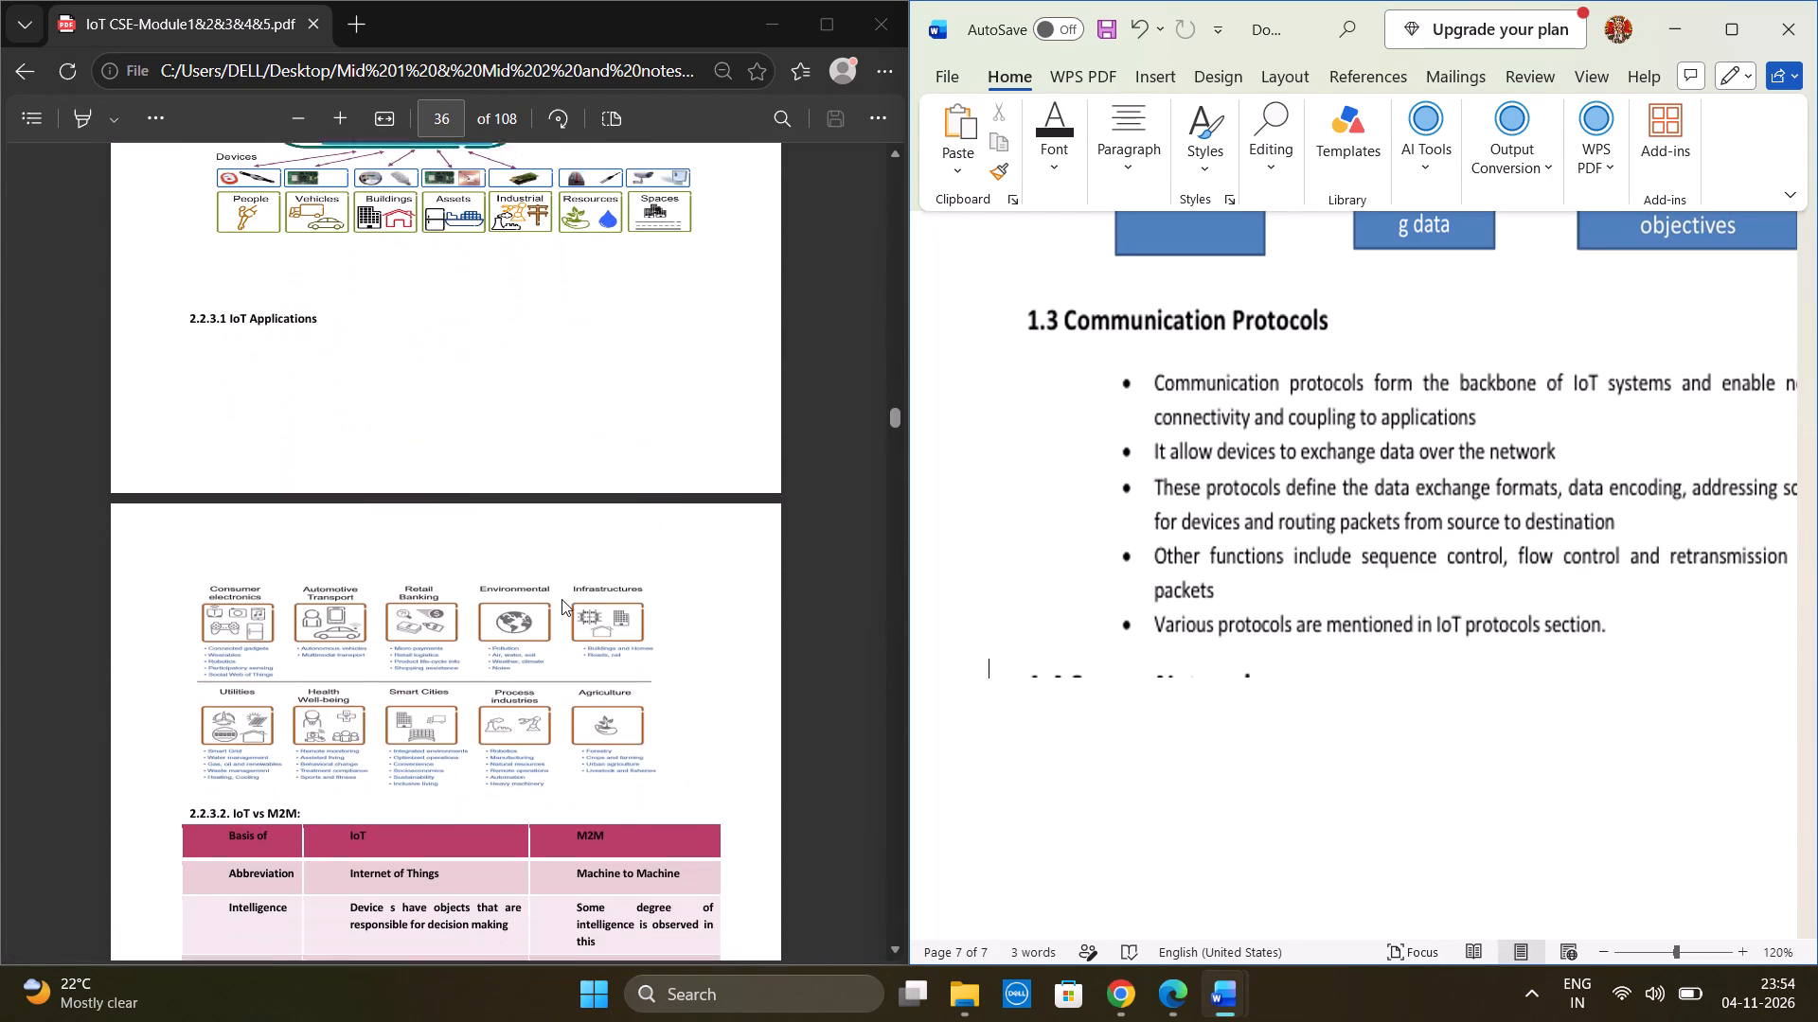
{"action": "scroll", "coordinate": [561, 599], "scroll_direction": "down", "scroll_amount": 1}
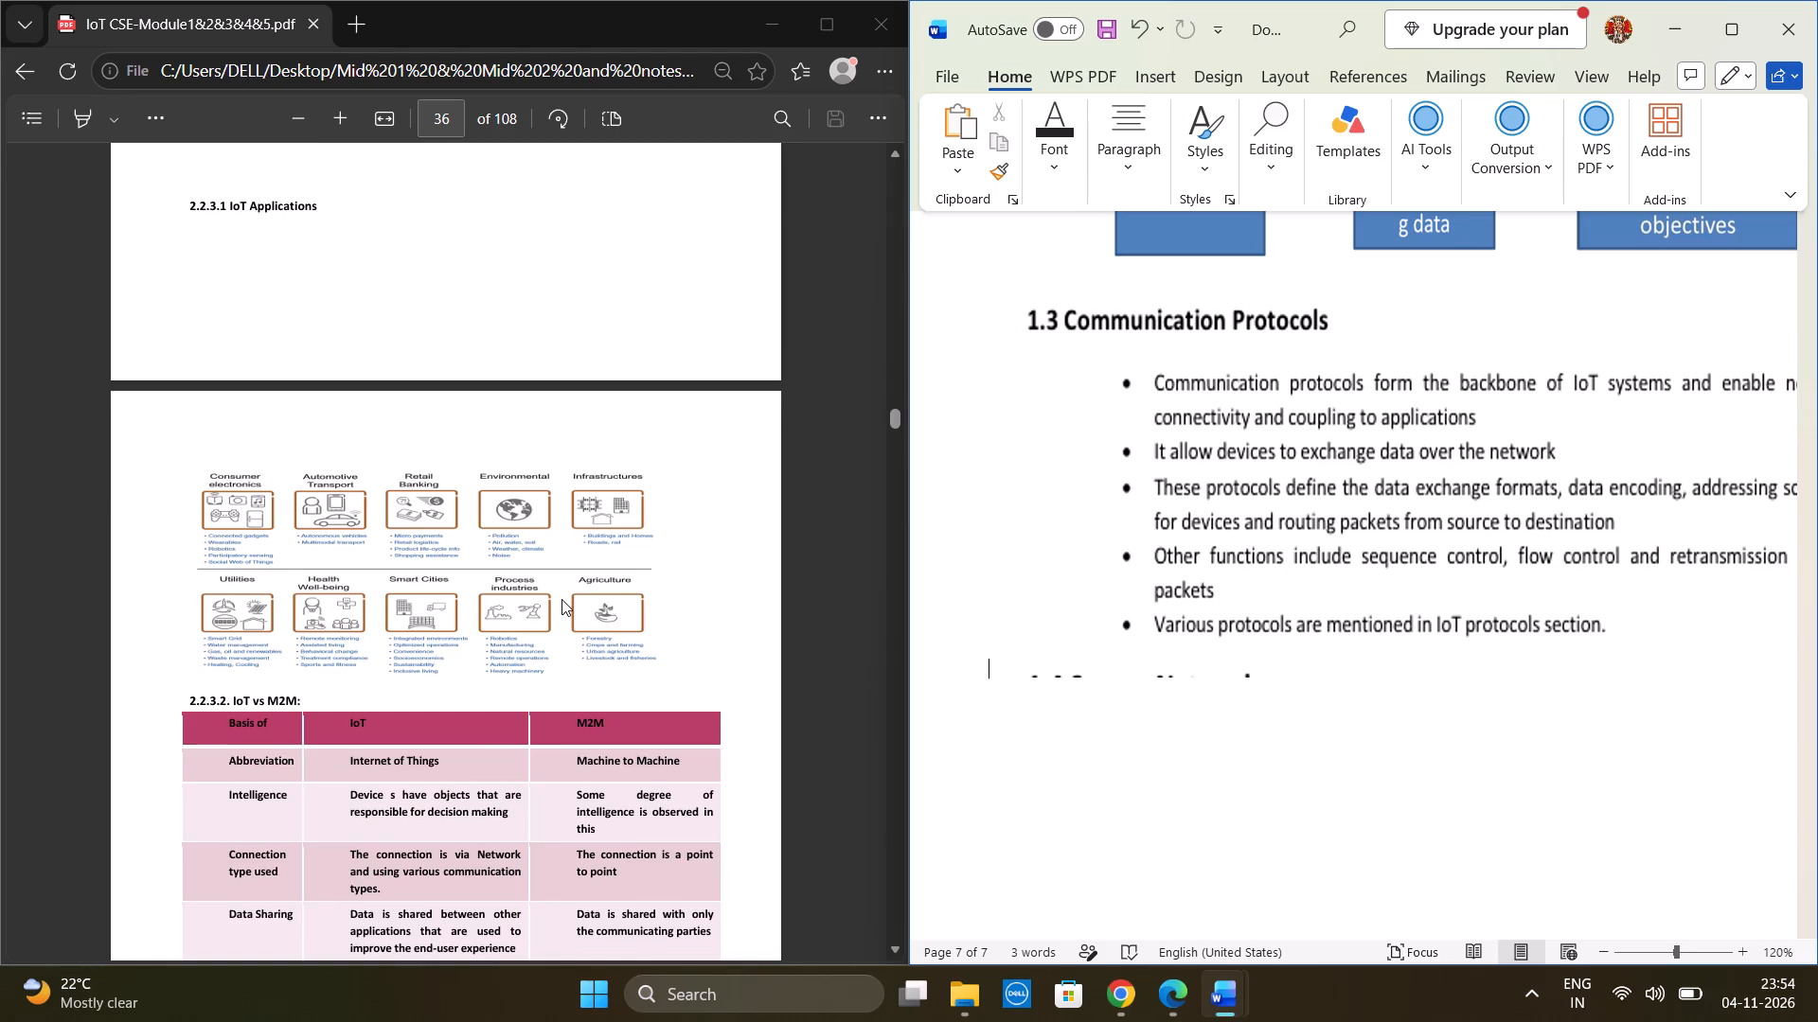
{"action": "scroll", "coordinate": [561, 599], "scroll_direction": "up", "scroll_amount": 5}
{"action": "scroll", "coordinate": [561, 599], "scroll_direction": "down", "scroll_amount": 5}
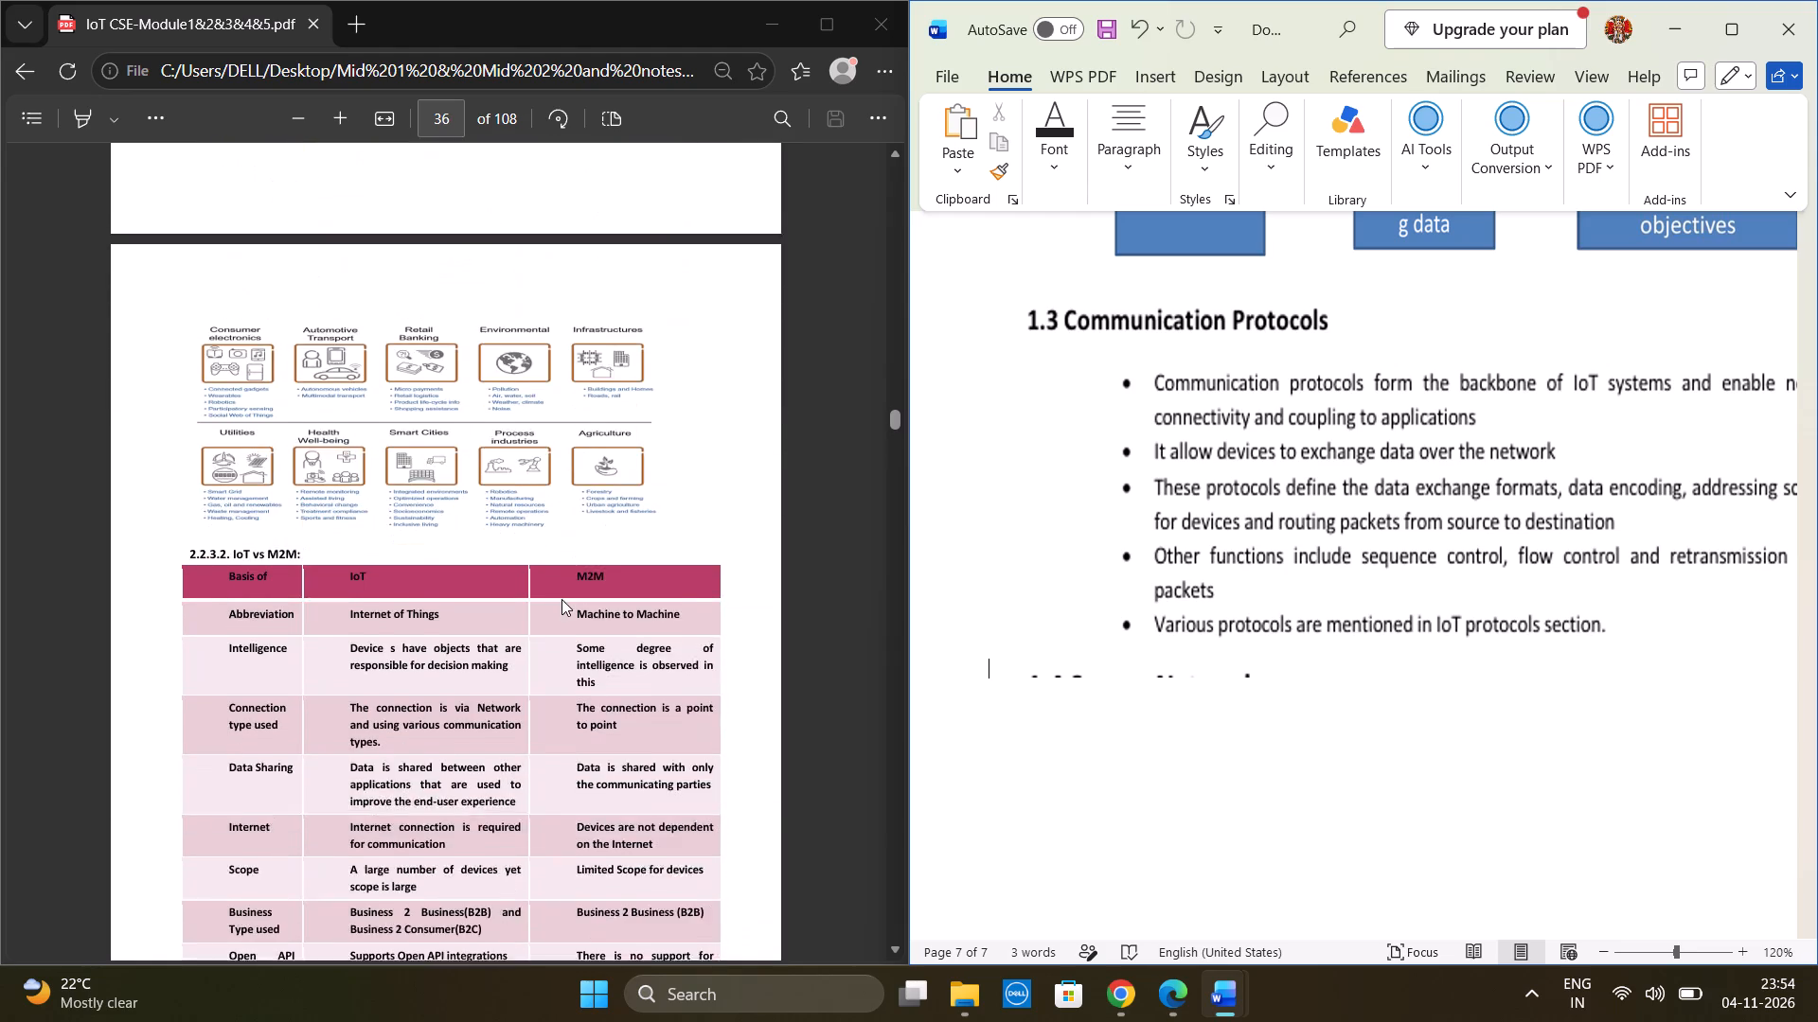
{"action": "scroll", "coordinate": [561, 599], "scroll_direction": "down", "scroll_amount": 3}
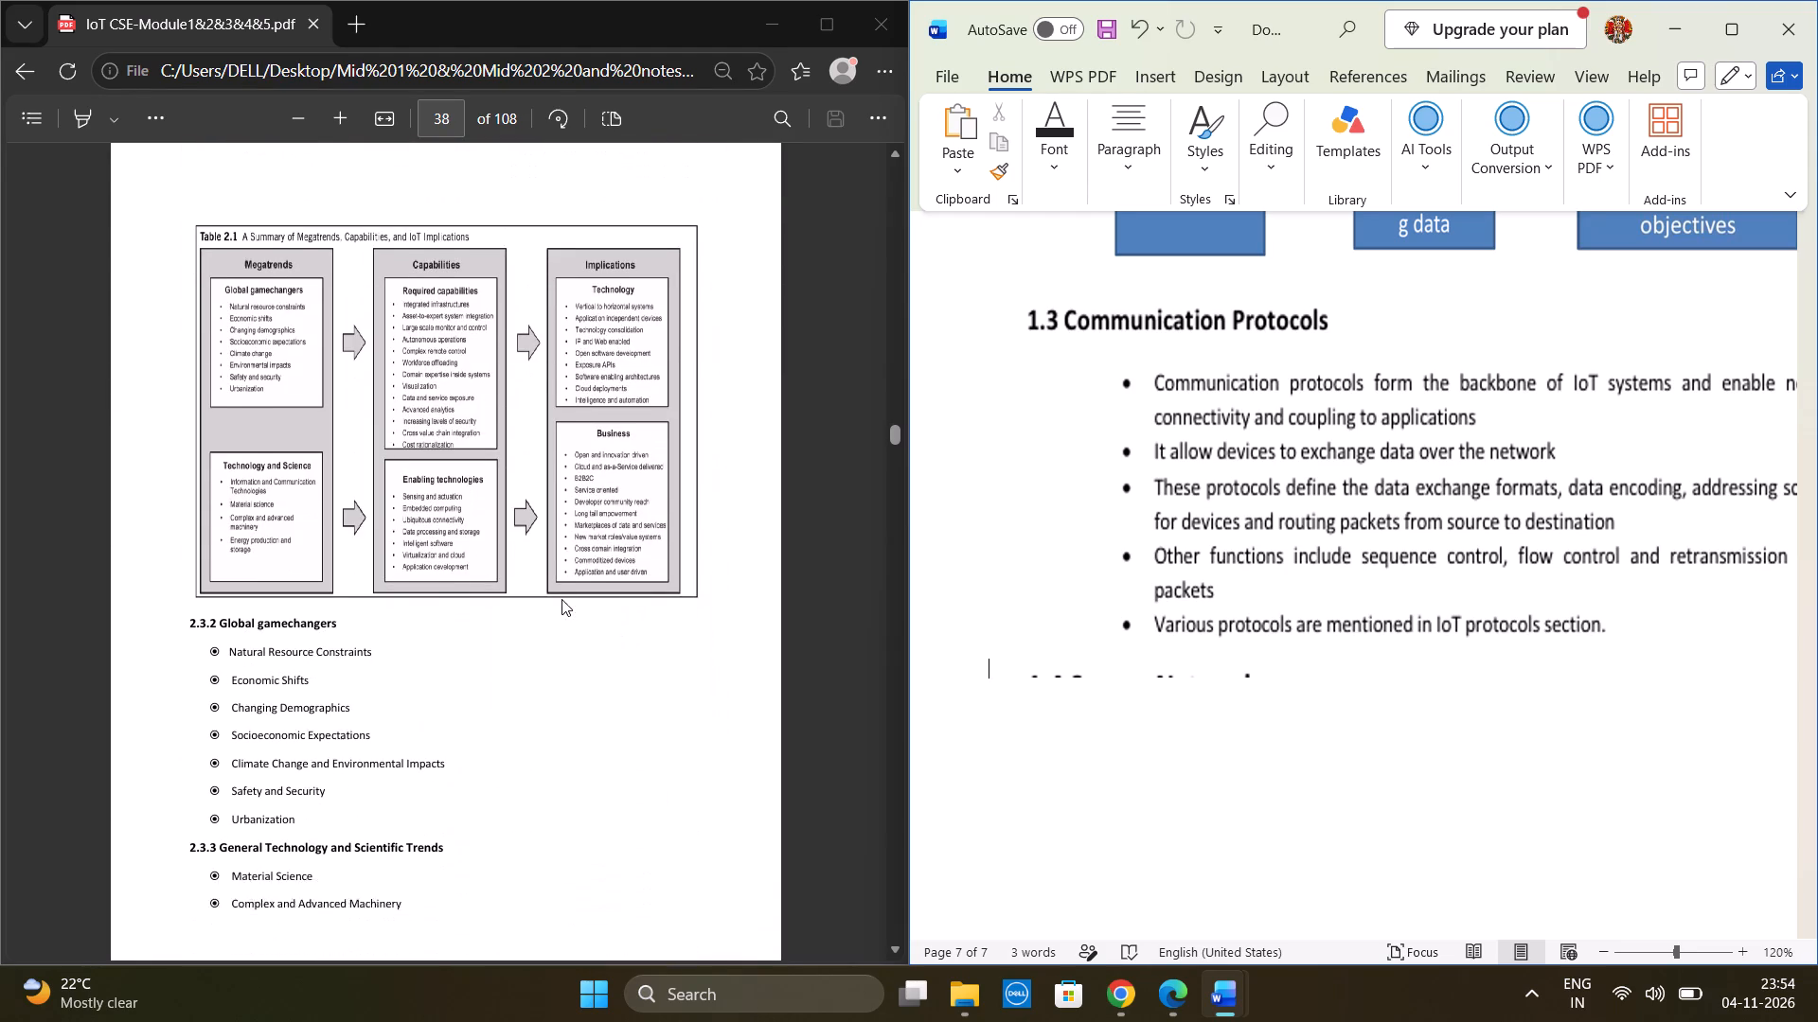
{"action": "scroll", "coordinate": [561, 599], "scroll_direction": "down", "scroll_amount": 1}
{"action": "scroll", "coordinate": [561, 599], "scroll_direction": "up", "scroll_amount": 3}
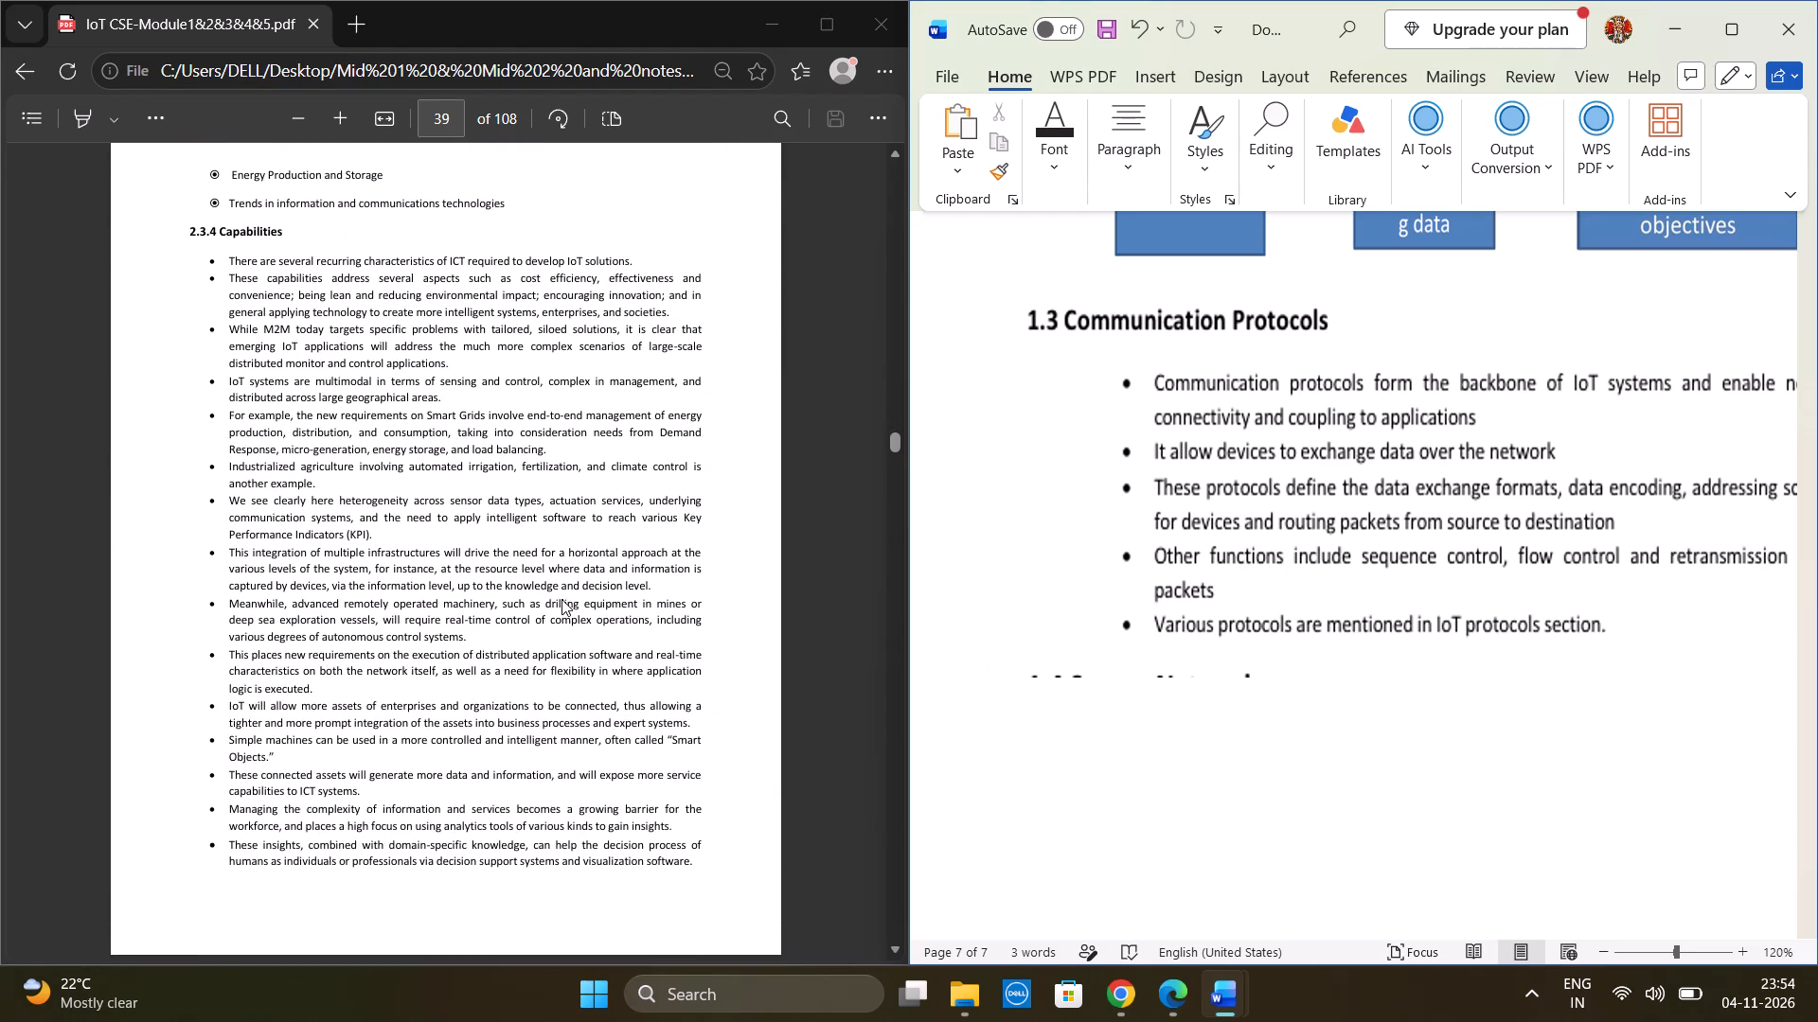
Go back through the PDF notes from the Capabilities section to find 1.11.2 IoT Communication Models.
{"action": "scroll", "coordinate": [561, 599], "scroll_direction": "up", "scroll_amount": 17}
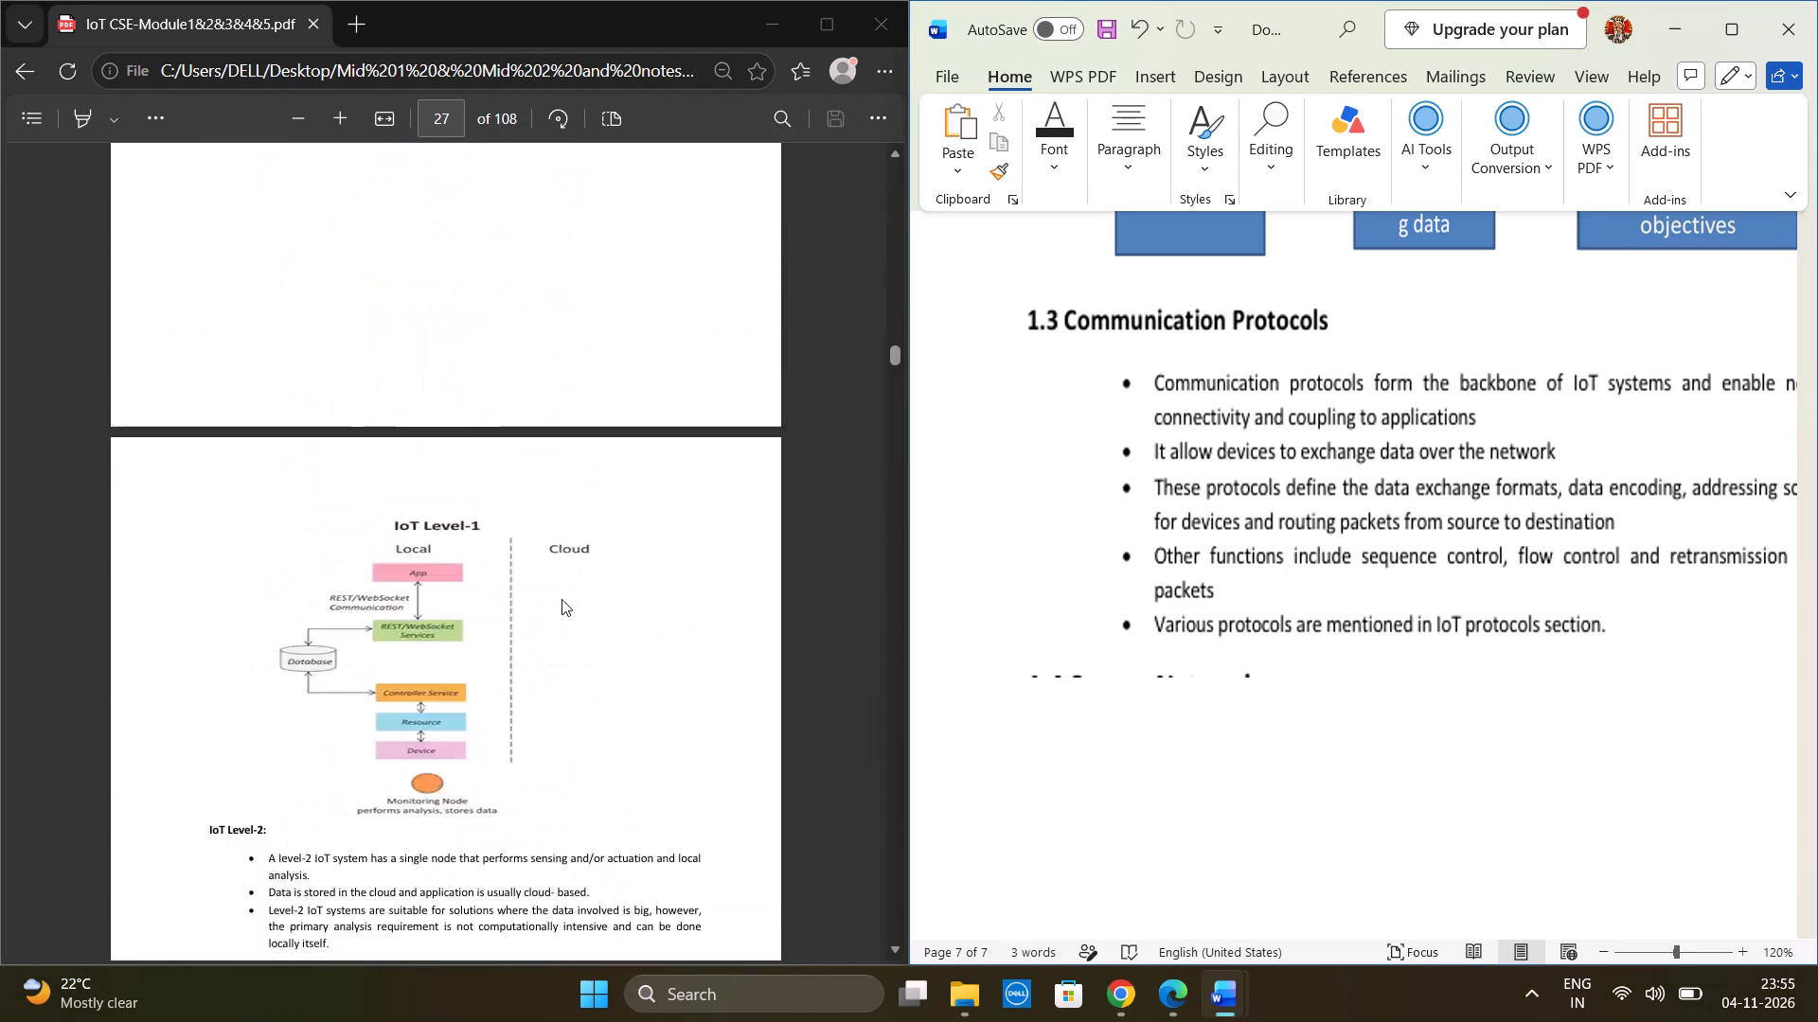
{"action": "scroll", "coordinate": [561, 599], "scroll_direction": "up", "scroll_amount": 5}
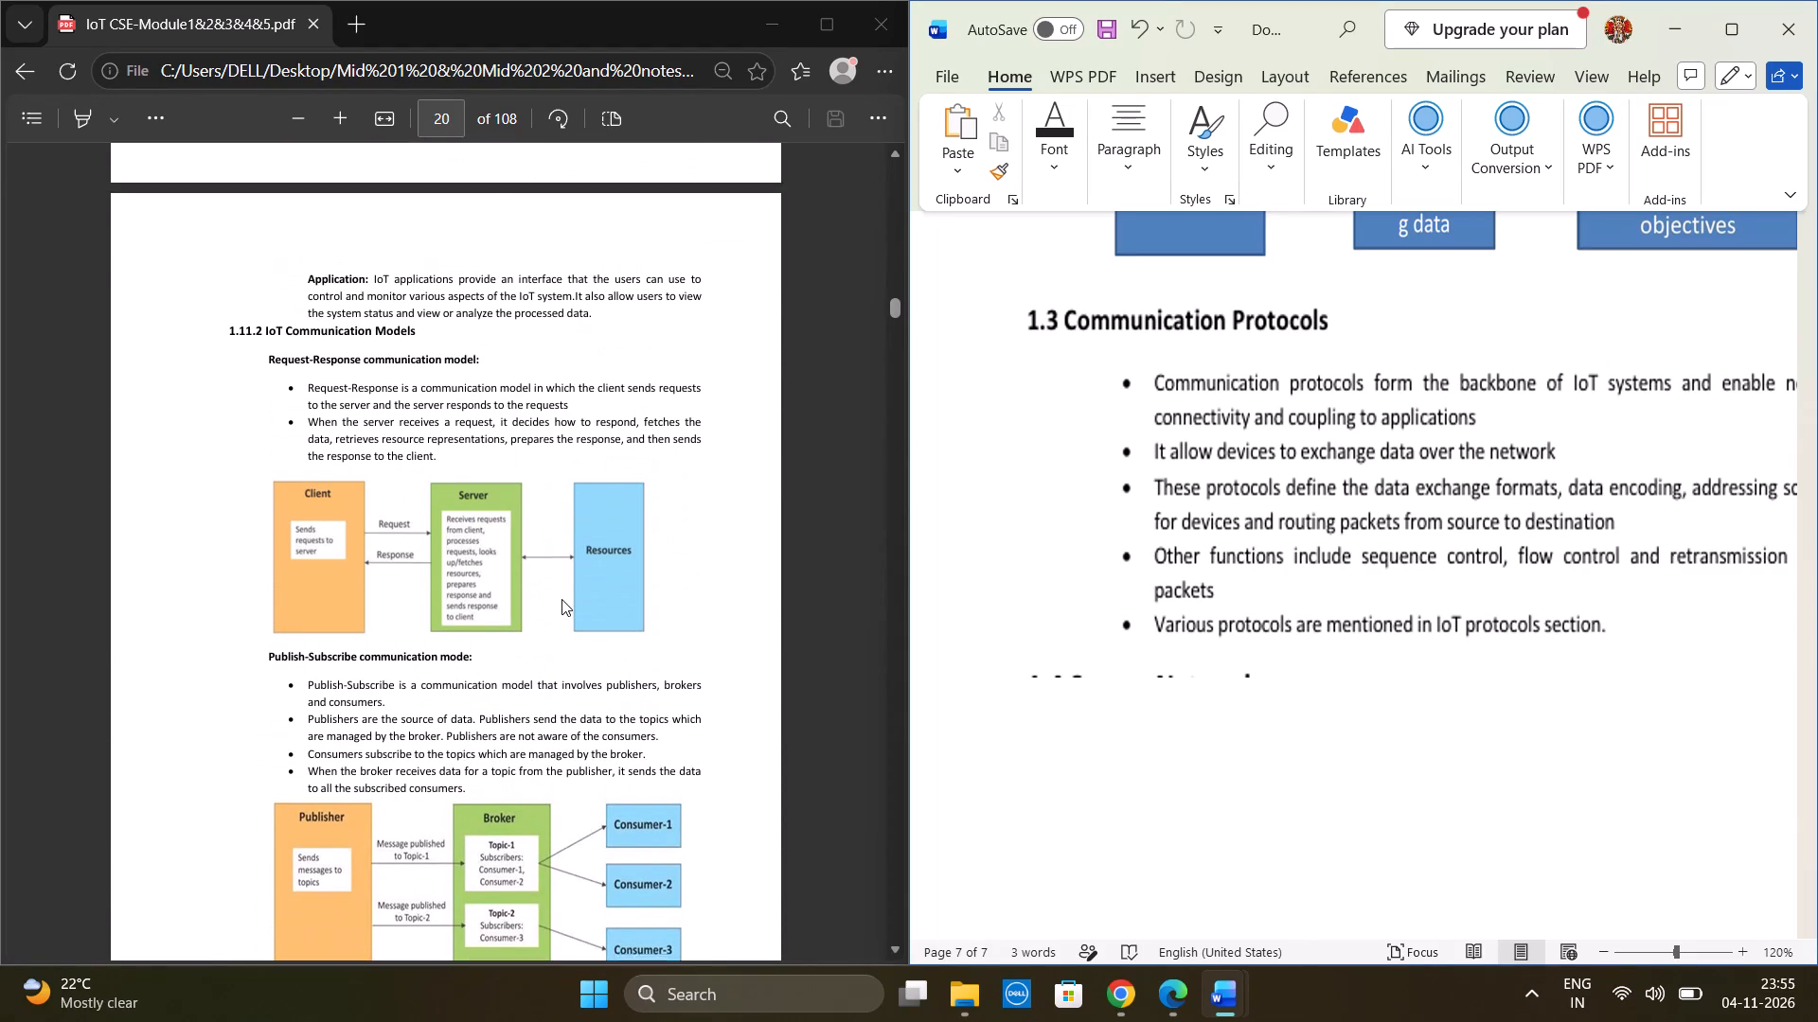
{"action": "scroll", "coordinate": [561, 599], "scroll_direction": "up", "scroll_amount": 2}
{"action": "scroll", "coordinate": [561, 599], "scroll_direction": "down", "scroll_amount": 1}
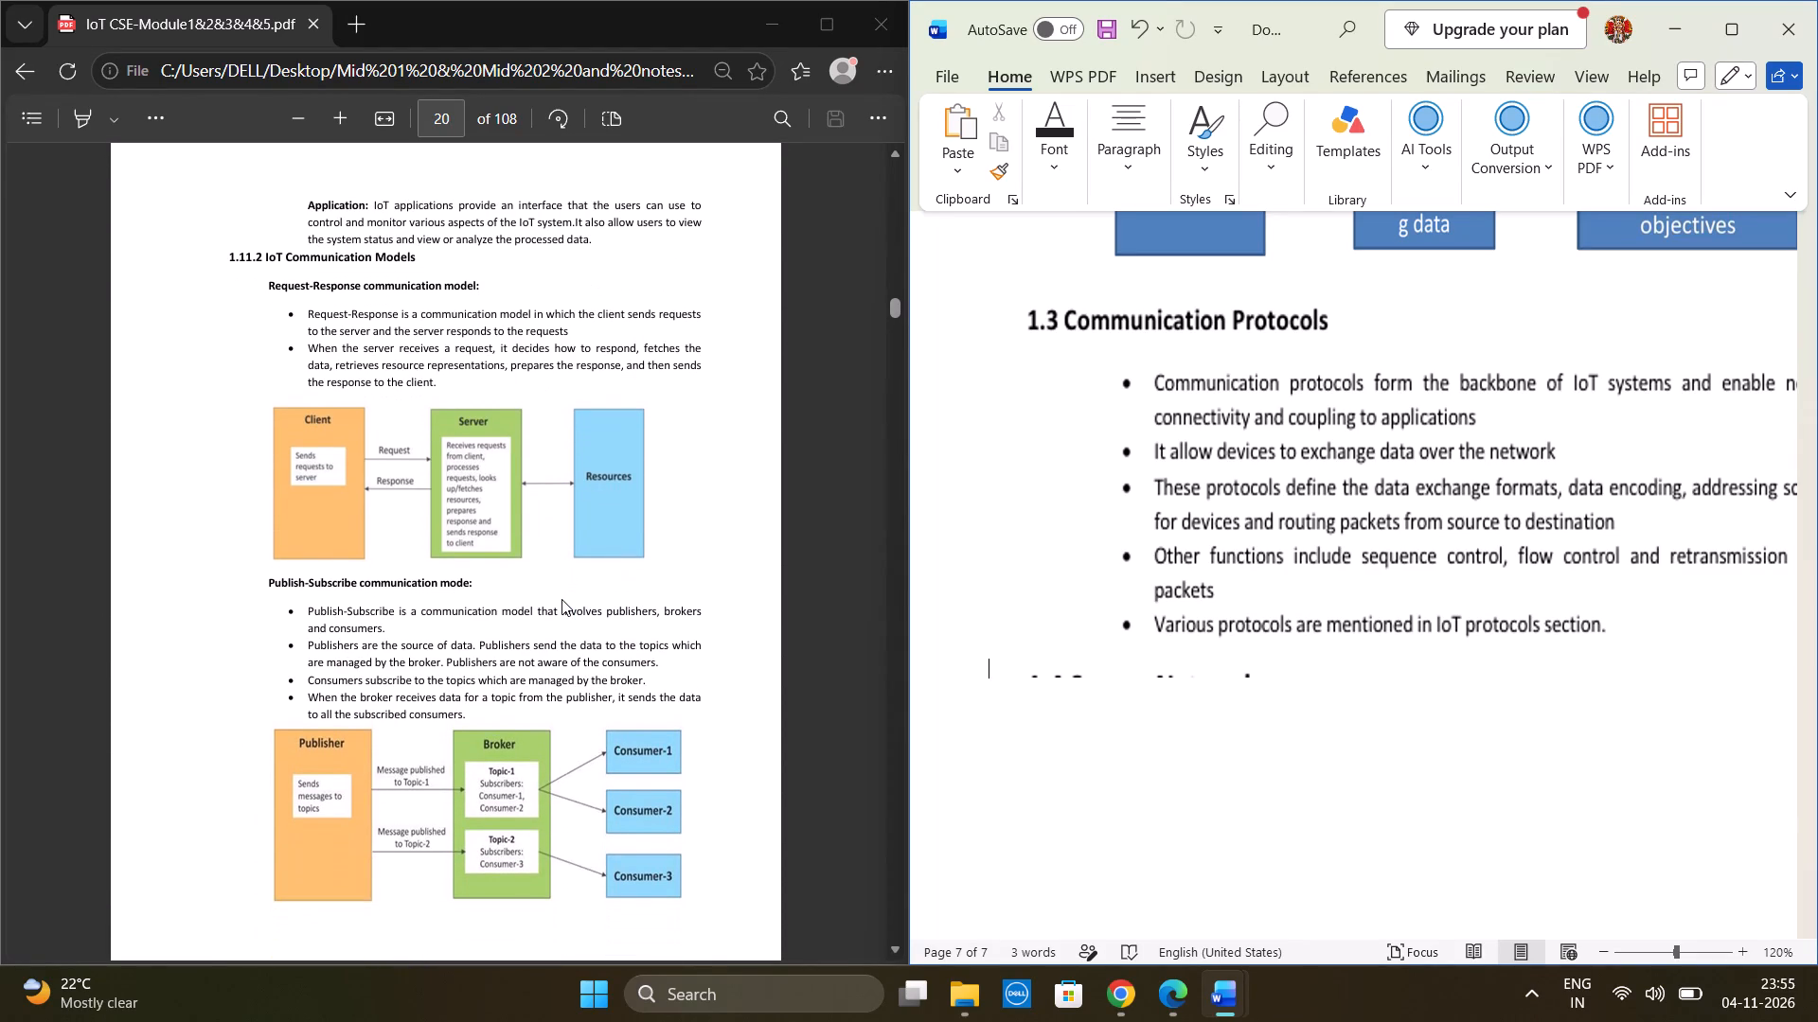
{"action": "scroll", "coordinate": [561, 599], "scroll_direction": "down", "scroll_amount": 2}
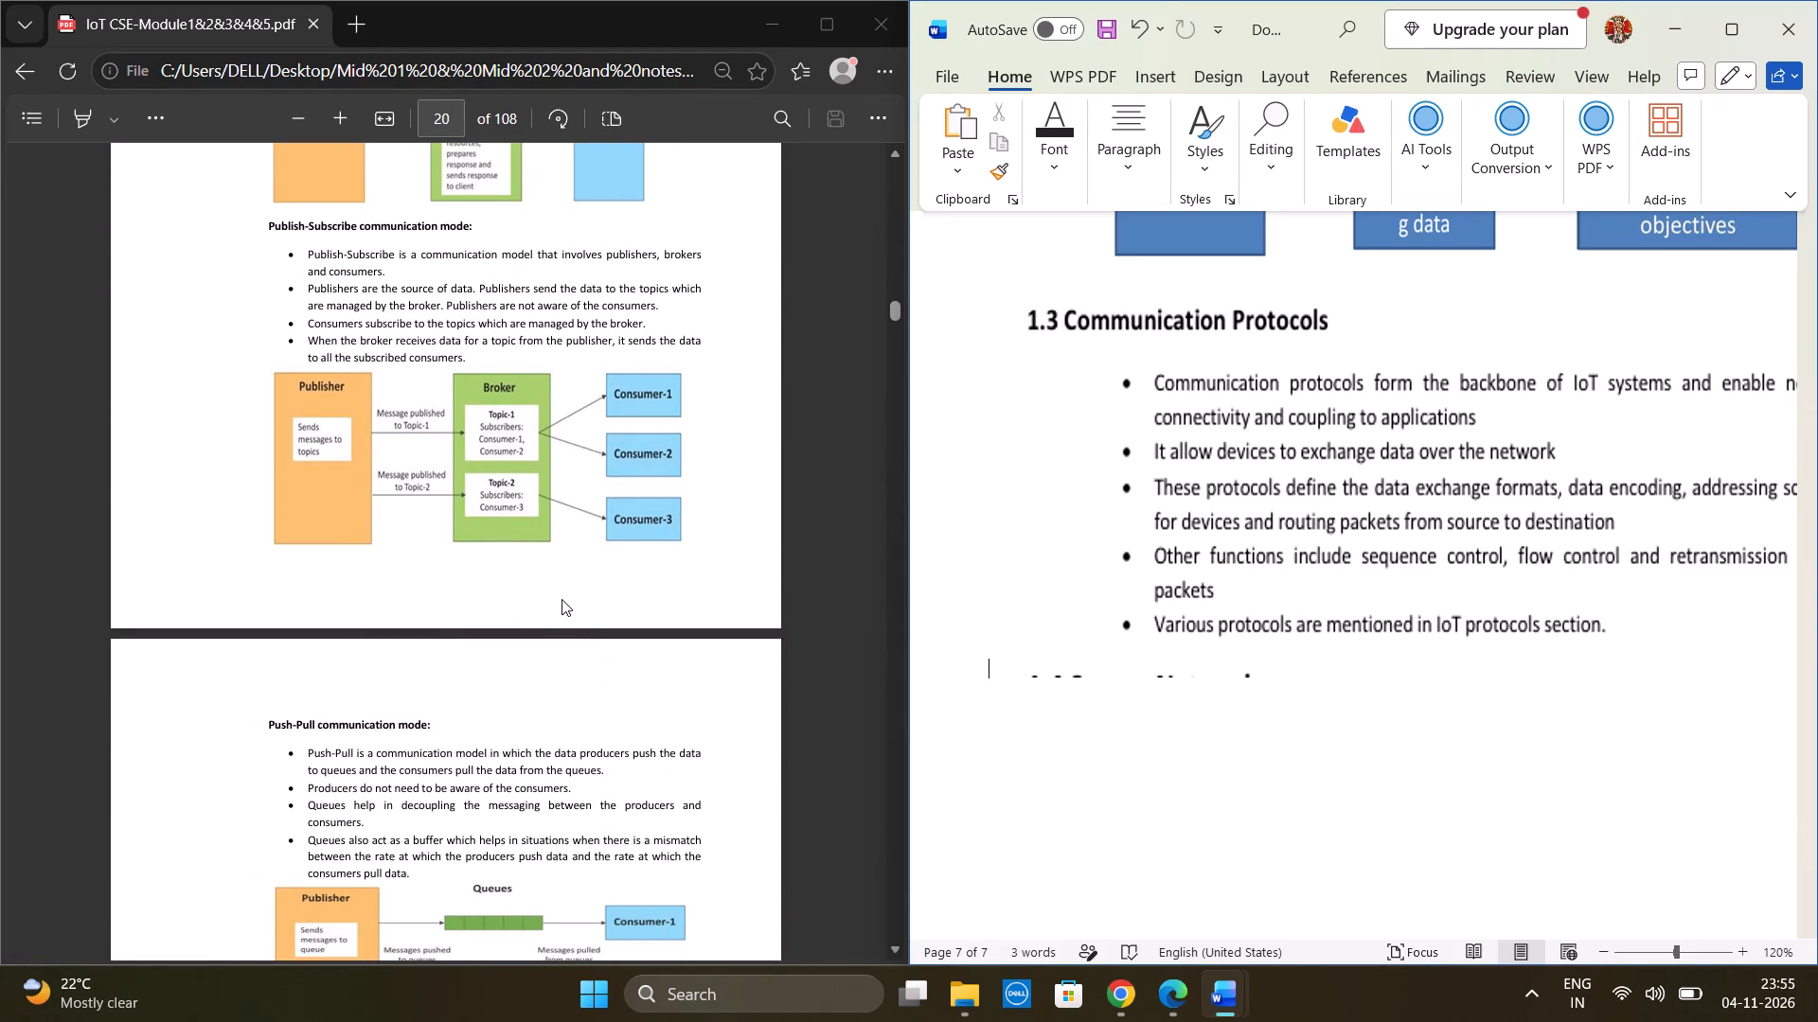
{"action": "scroll", "coordinate": [561, 599], "scroll_direction": "down", "scroll_amount": 1}
{"action": "scroll", "coordinate": [561, 599], "scroll_direction": "up", "scroll_amount": 1}
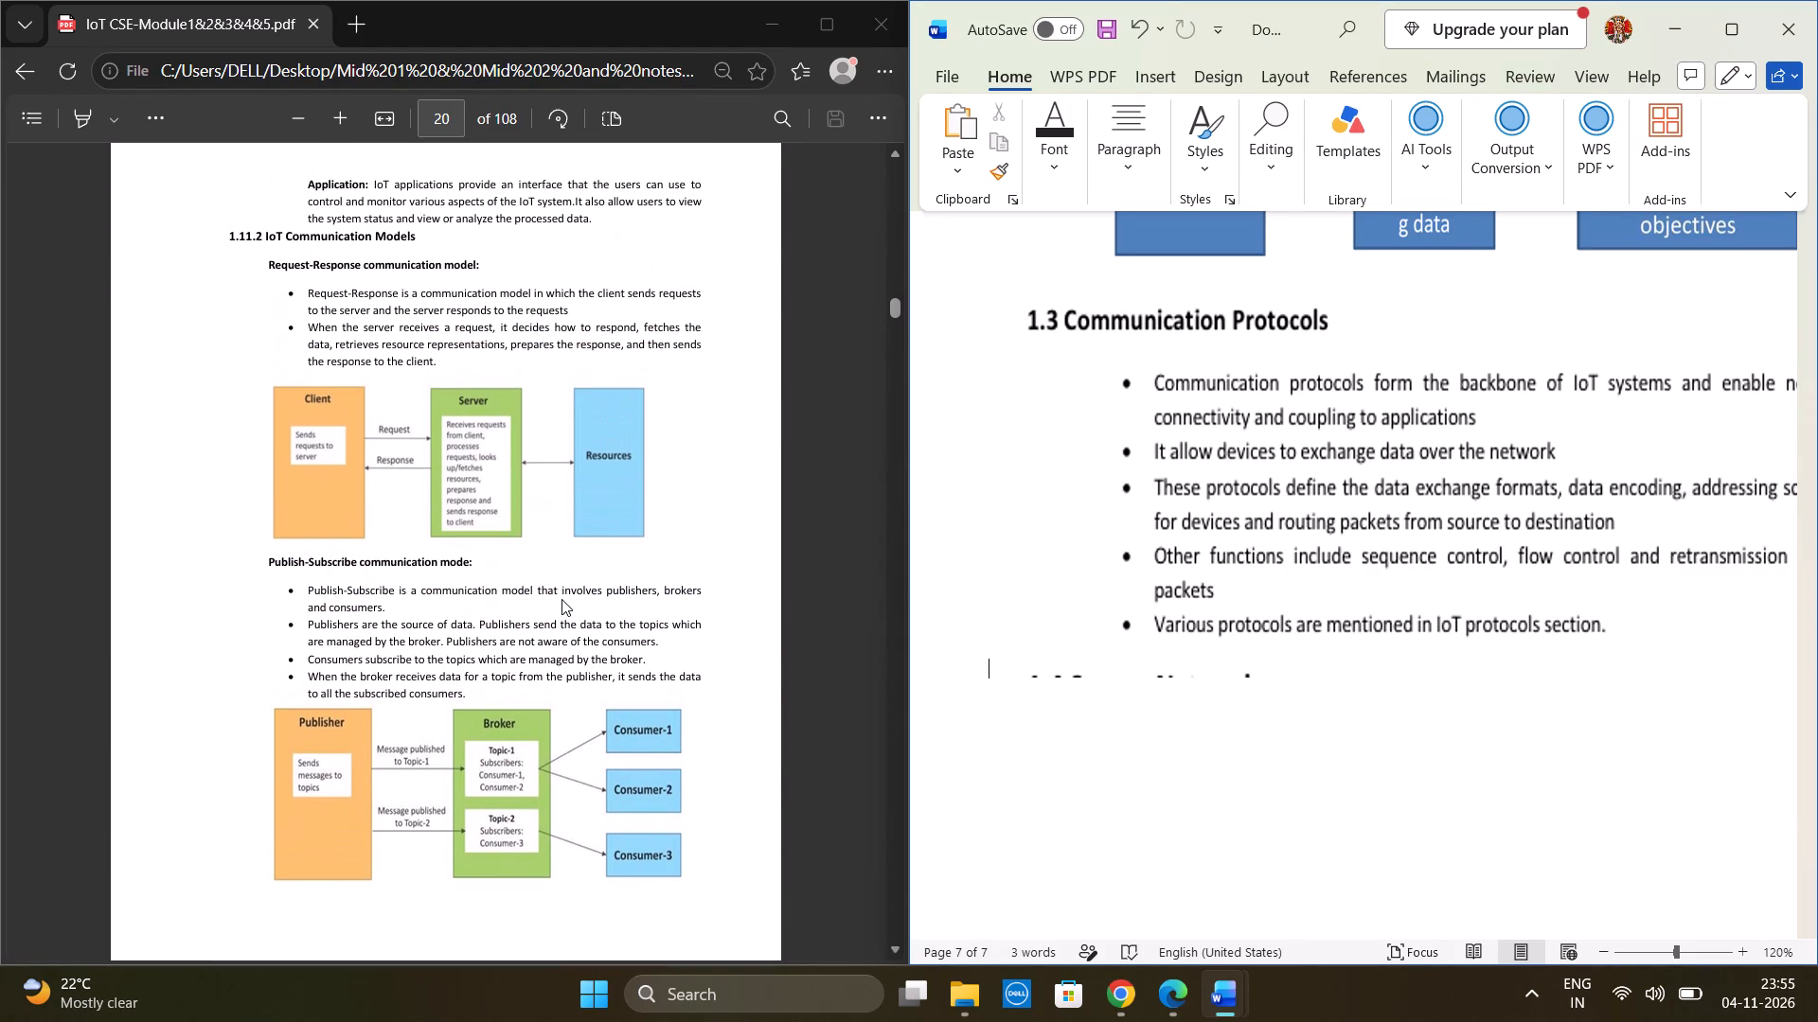
{"action": "scroll", "coordinate": [561, 599], "scroll_direction": "up", "scroll_amount": 1}
Capture the Request-Response and Publish-Subscribe models under 1.11.2 IoT Communication Models and paste the screenshot into the answers document.
{"action": "key", "text": "shift+super+s"}
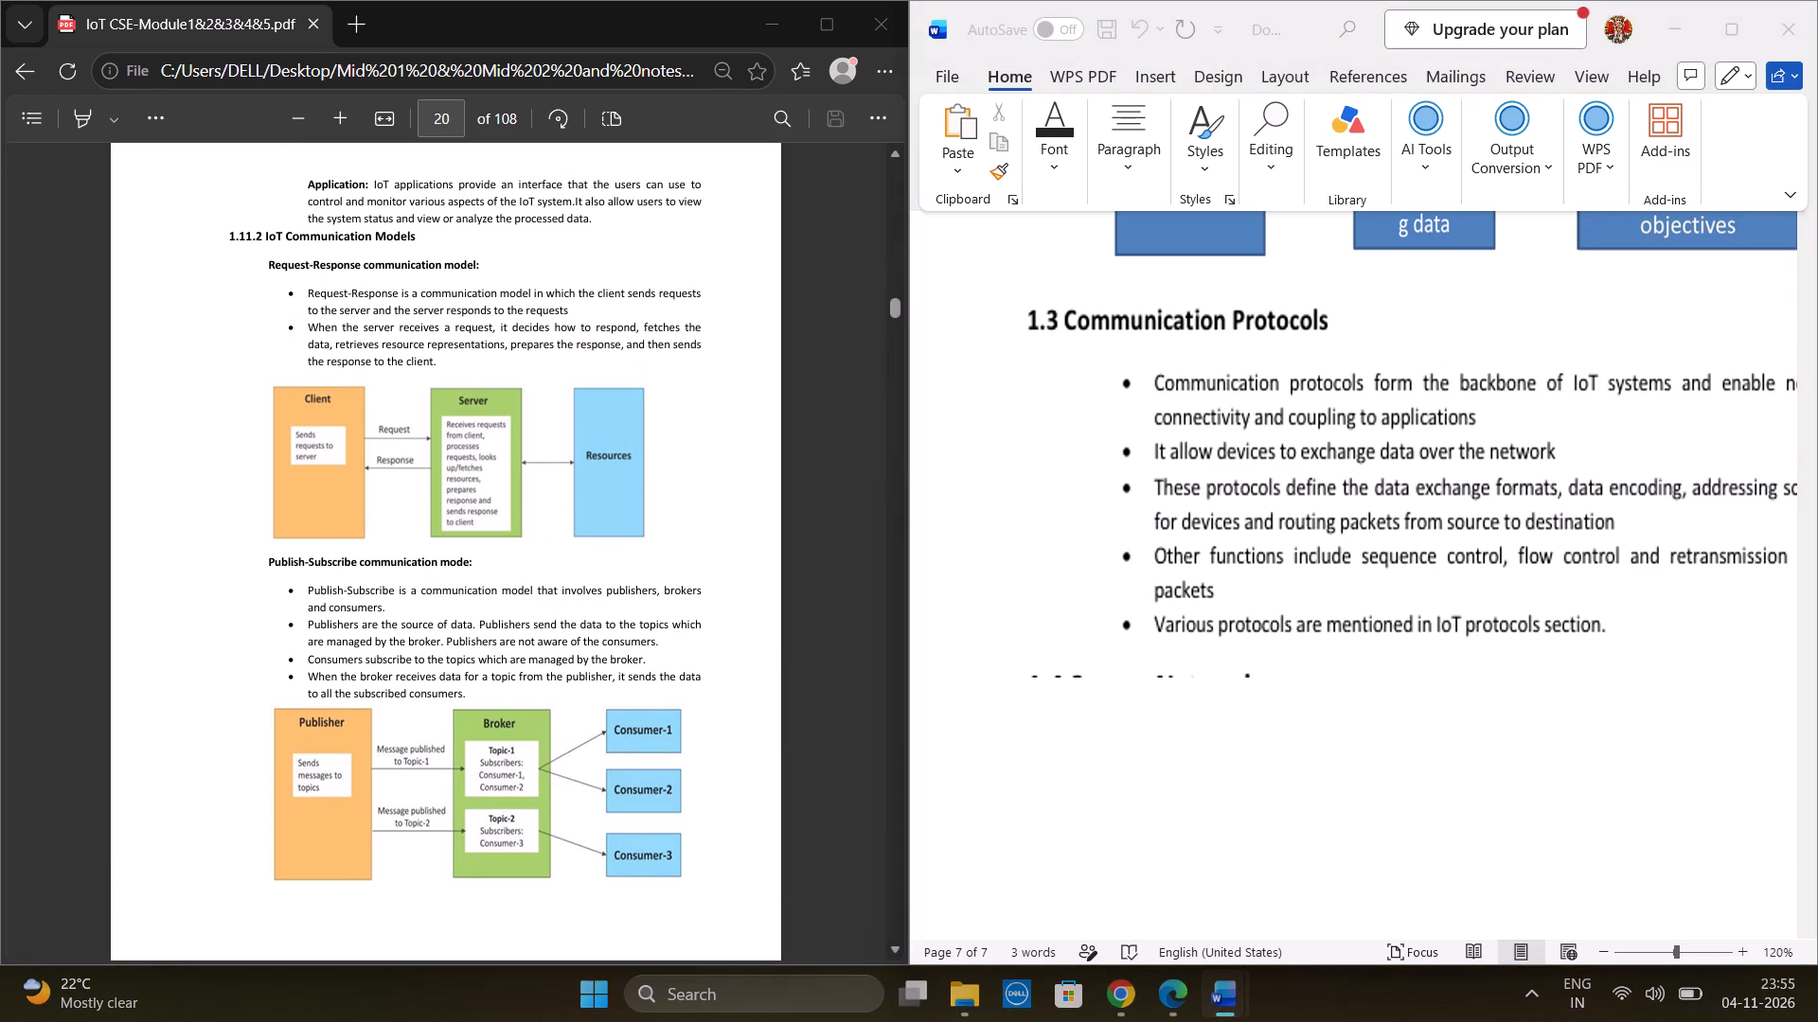
{"action": "double_click", "coordinate": [192, 221]}
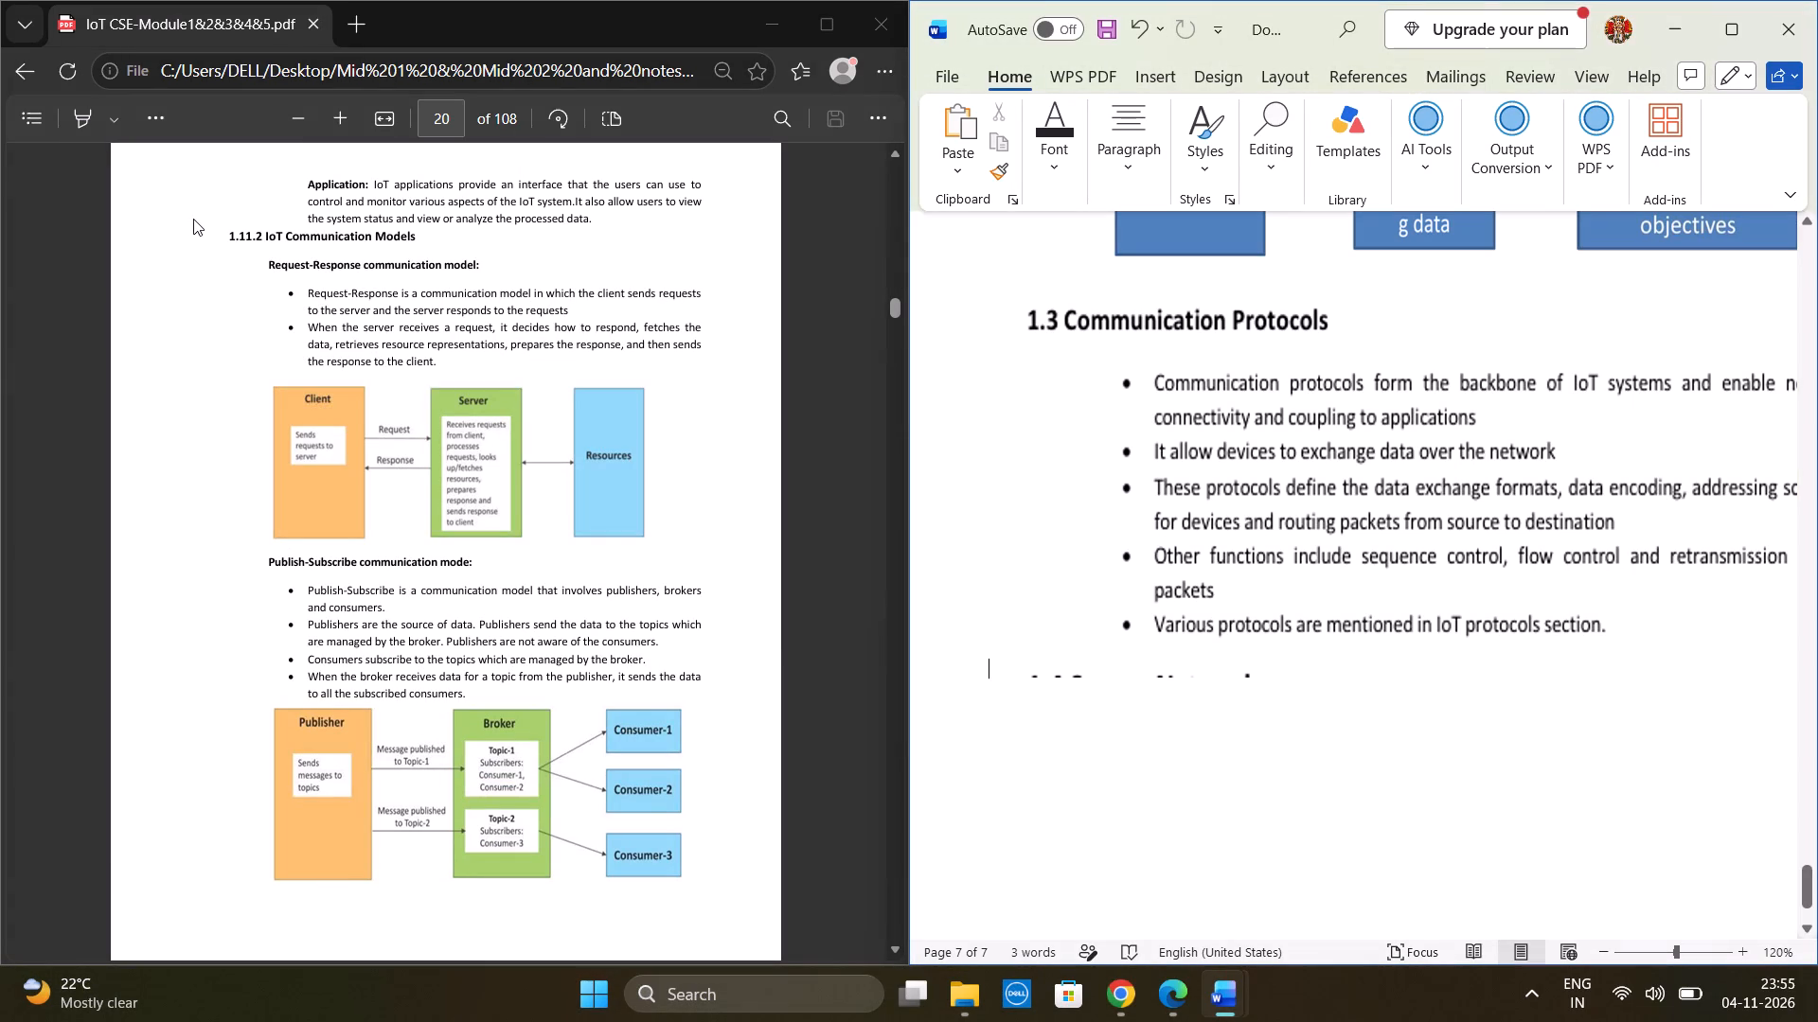
{"action": "key", "text": "shift+super+s"}
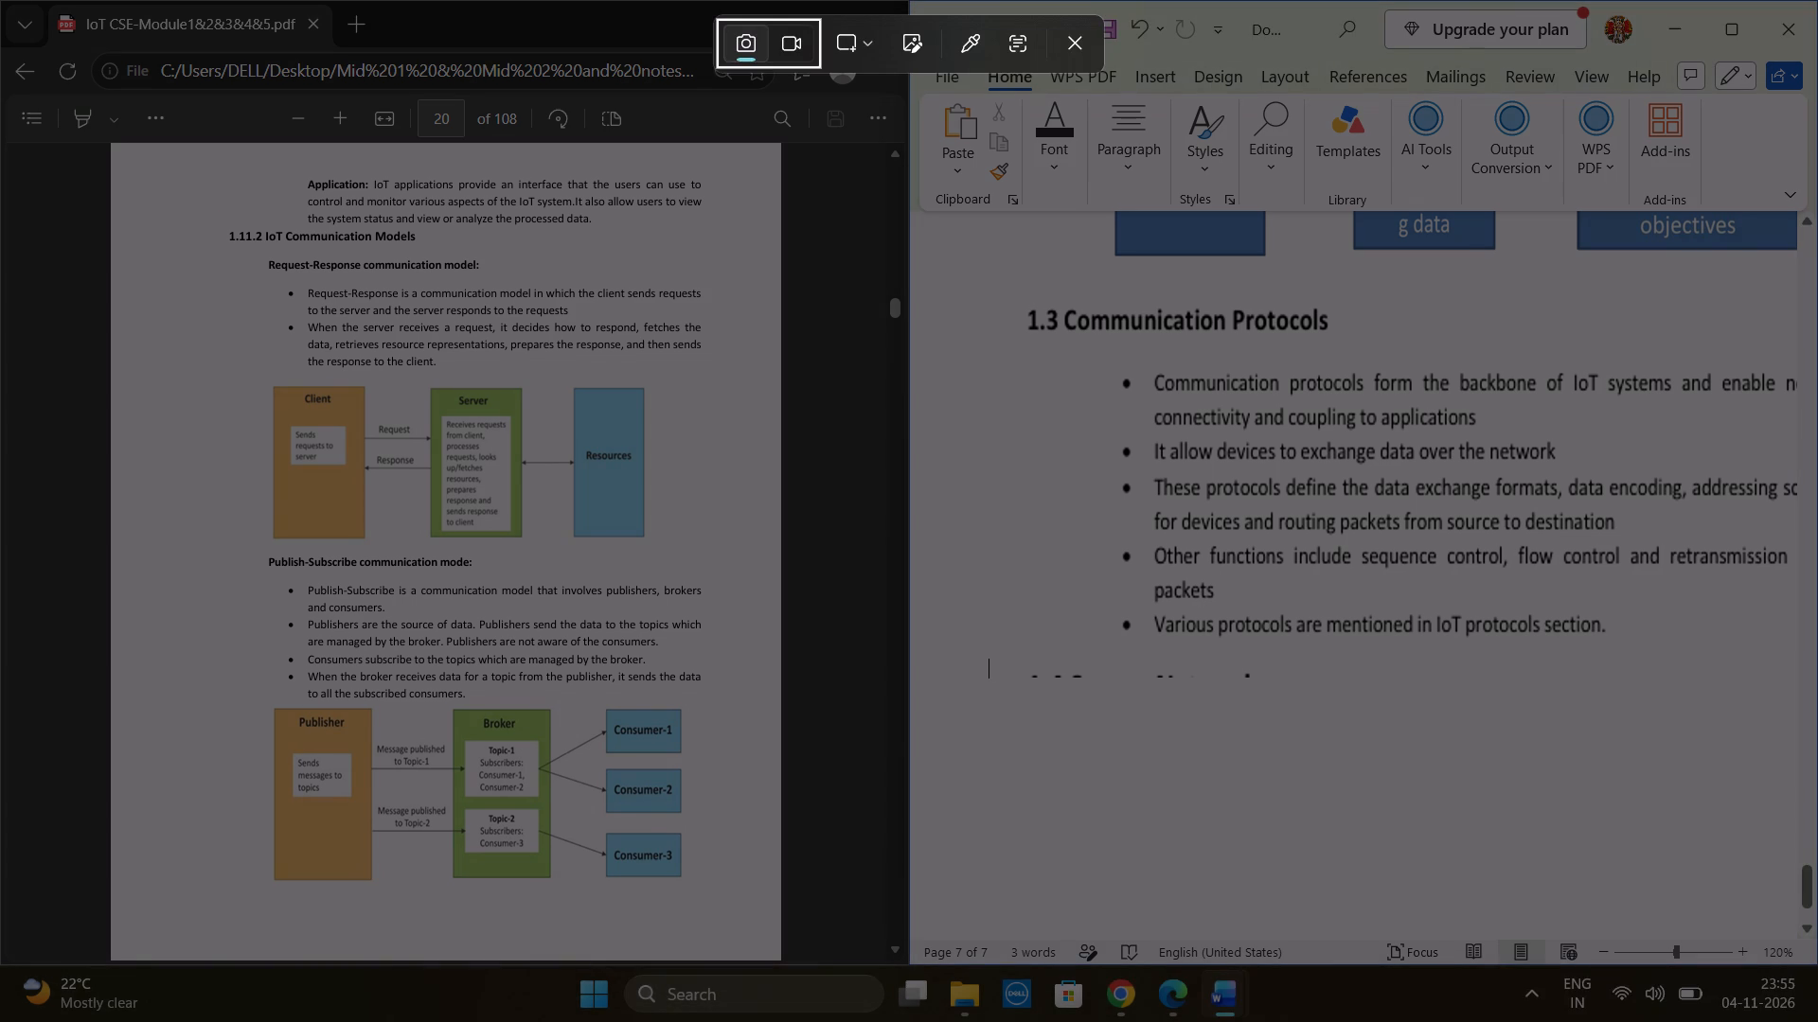
{"action": "left_click", "coordinate": [206, 224]}
{"action": "left_click_drag", "start_coordinate": [206, 224], "coordinate": [641, 522]}
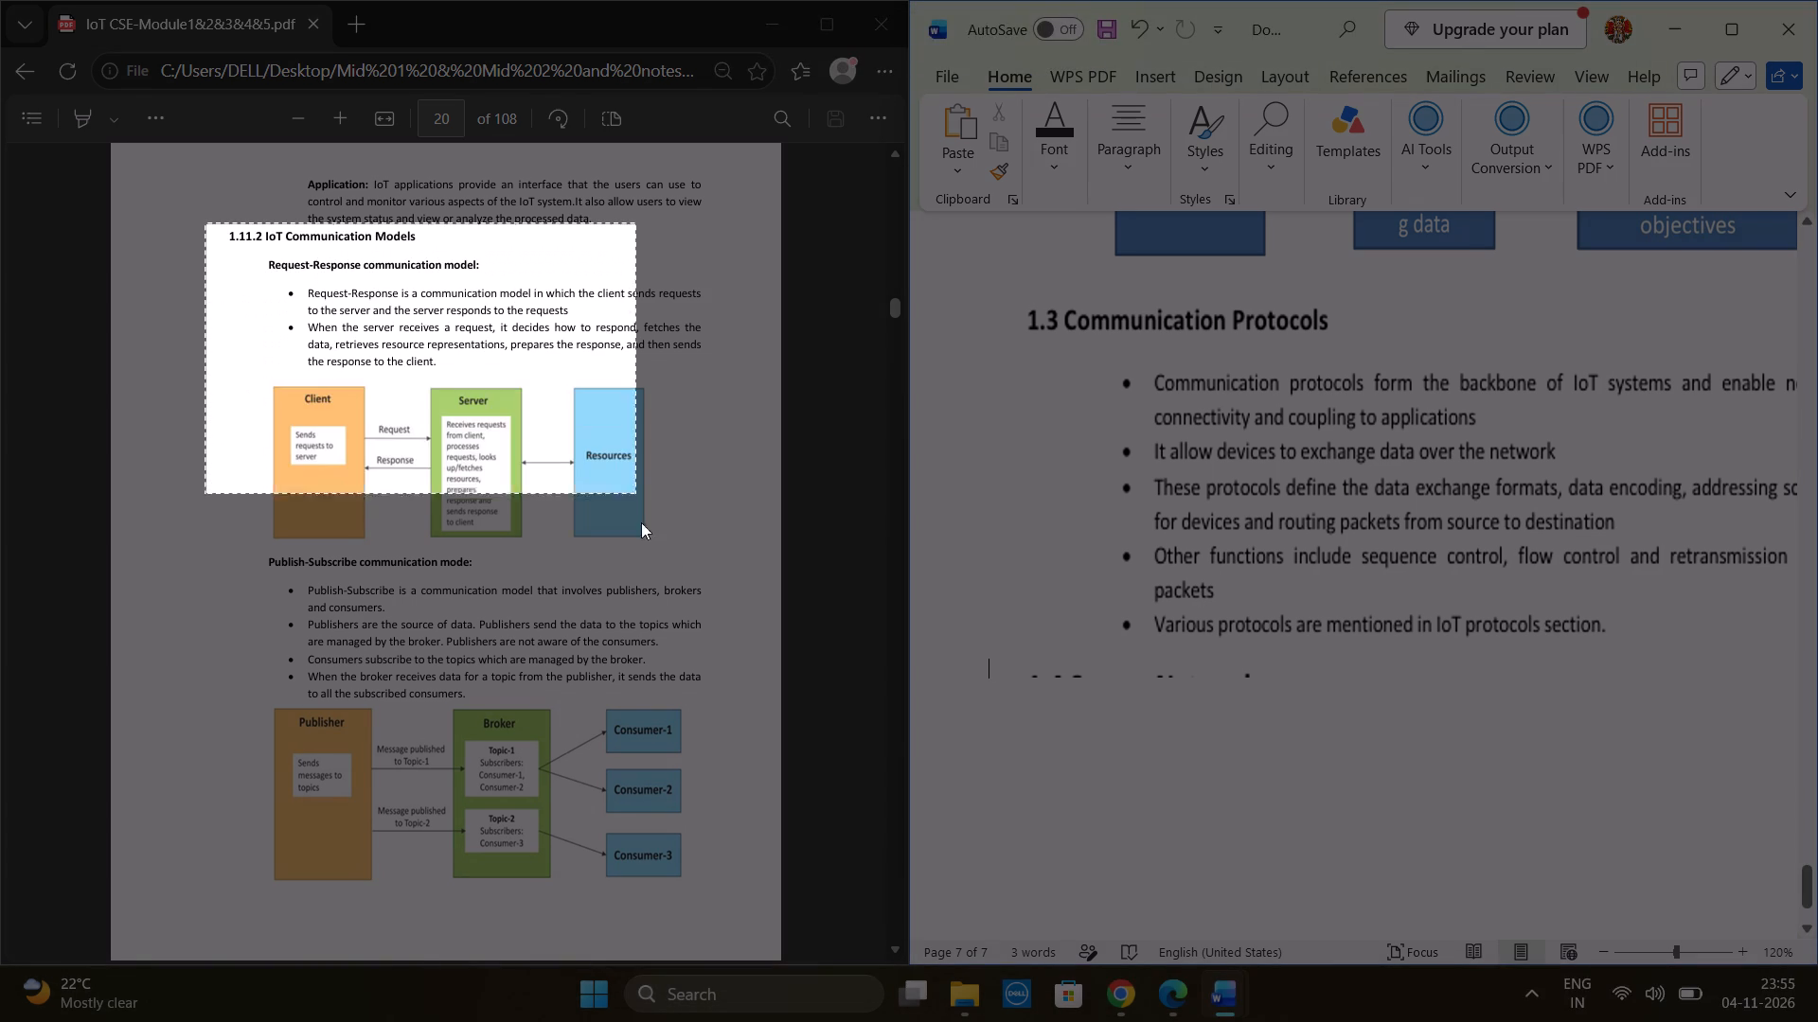
{"action": "left_click_drag", "start_coordinate": [641, 522], "coordinate": [751, 901]}
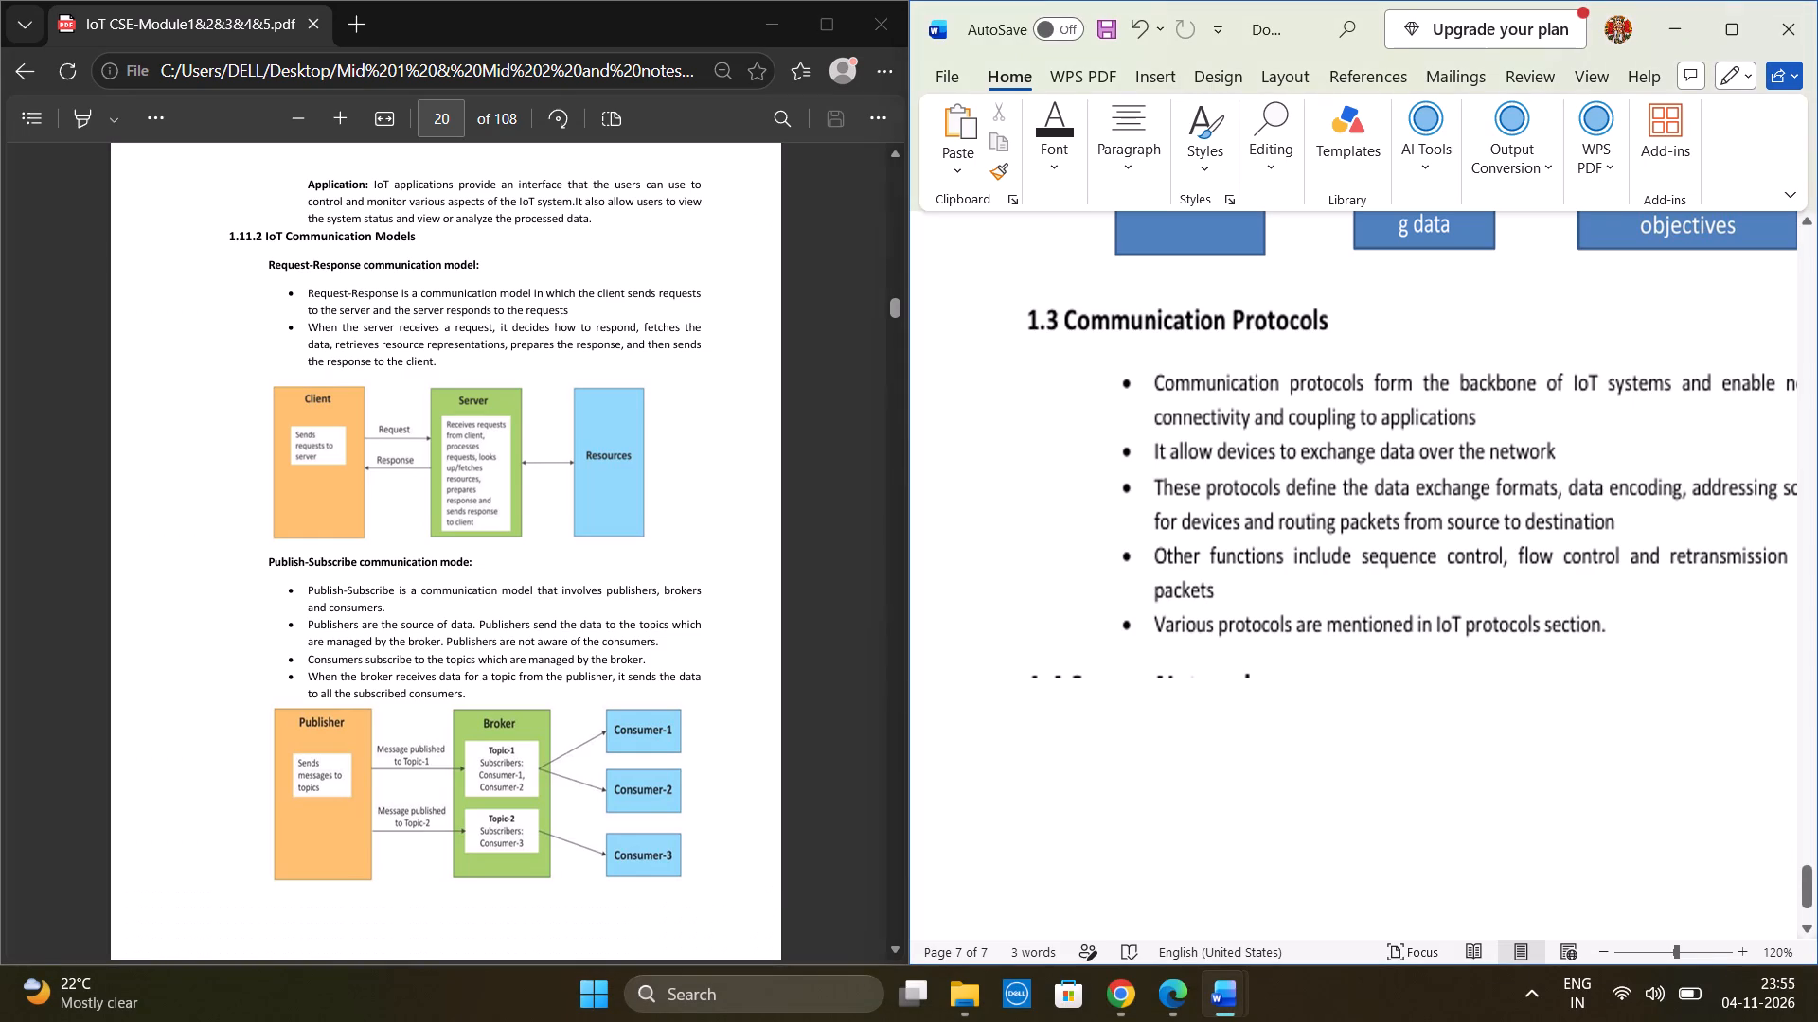
{"action": "key", "text": "ctrl+v"}
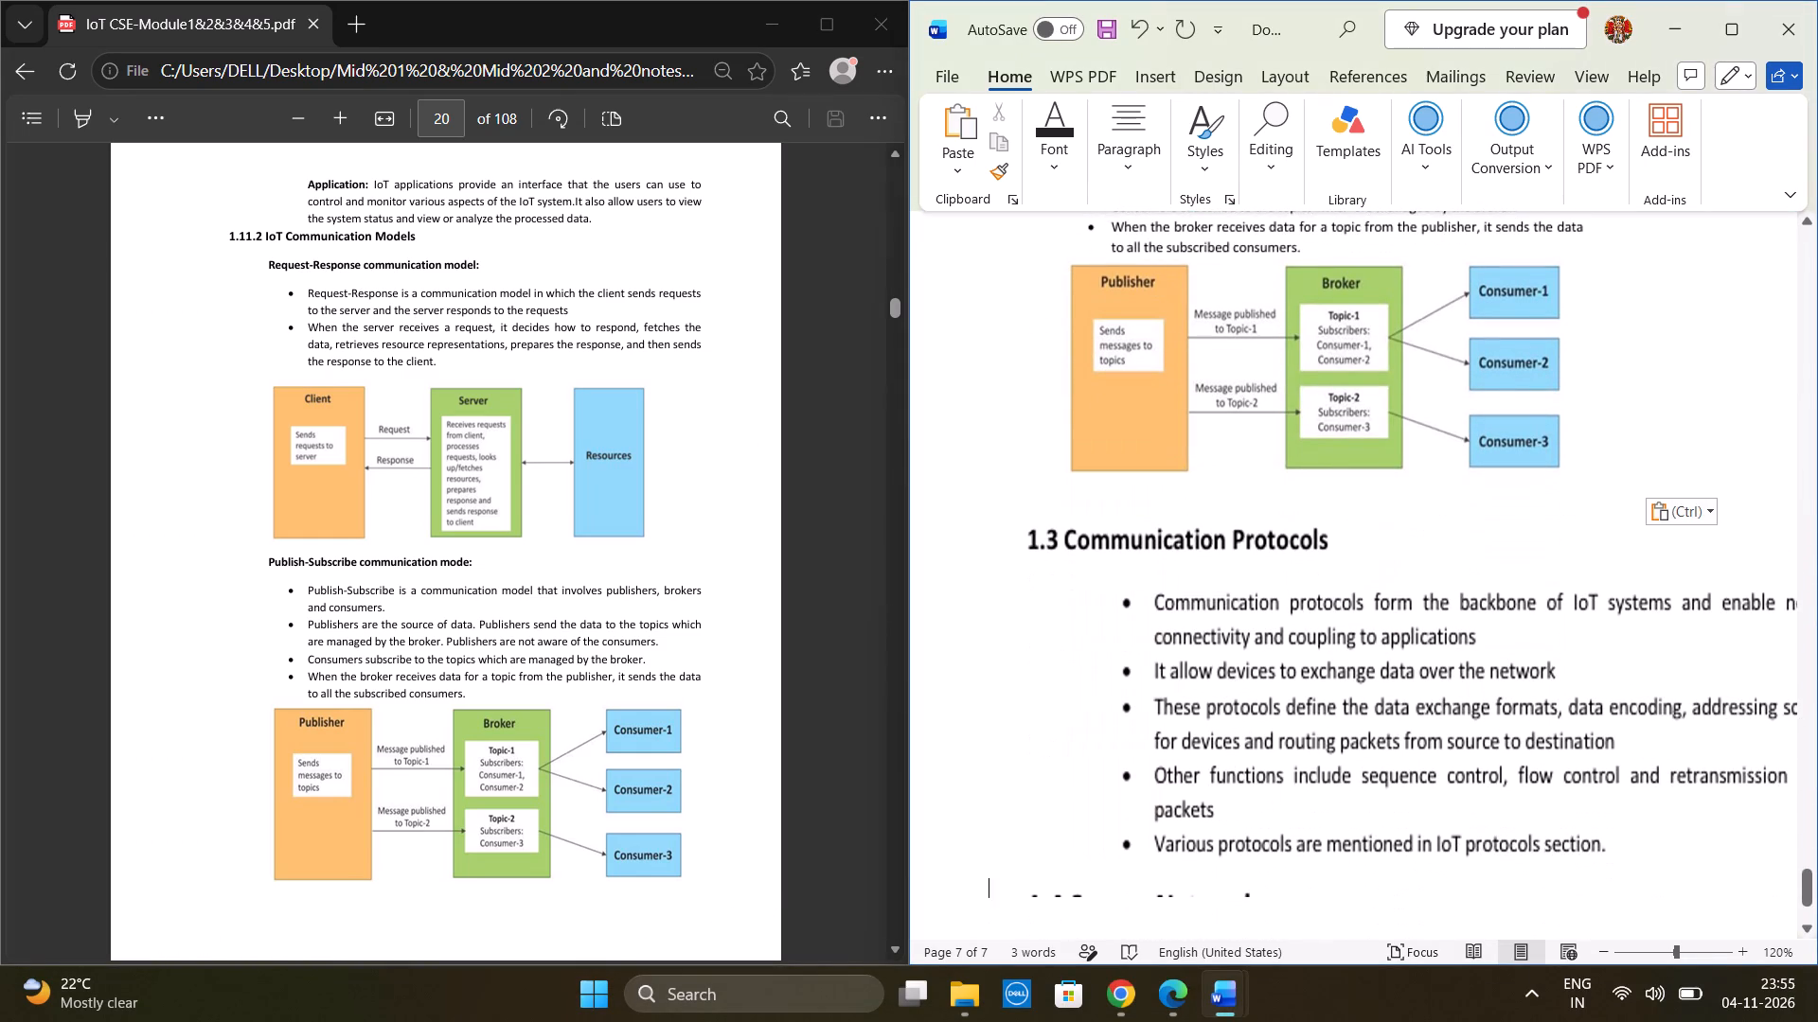
{"action": "scroll", "coordinate": [1221, 767], "scroll_direction": "down", "scroll_amount": 1}
{"action": "scroll", "coordinate": [978, 712], "scroll_direction": "left", "scroll_amount": 2}
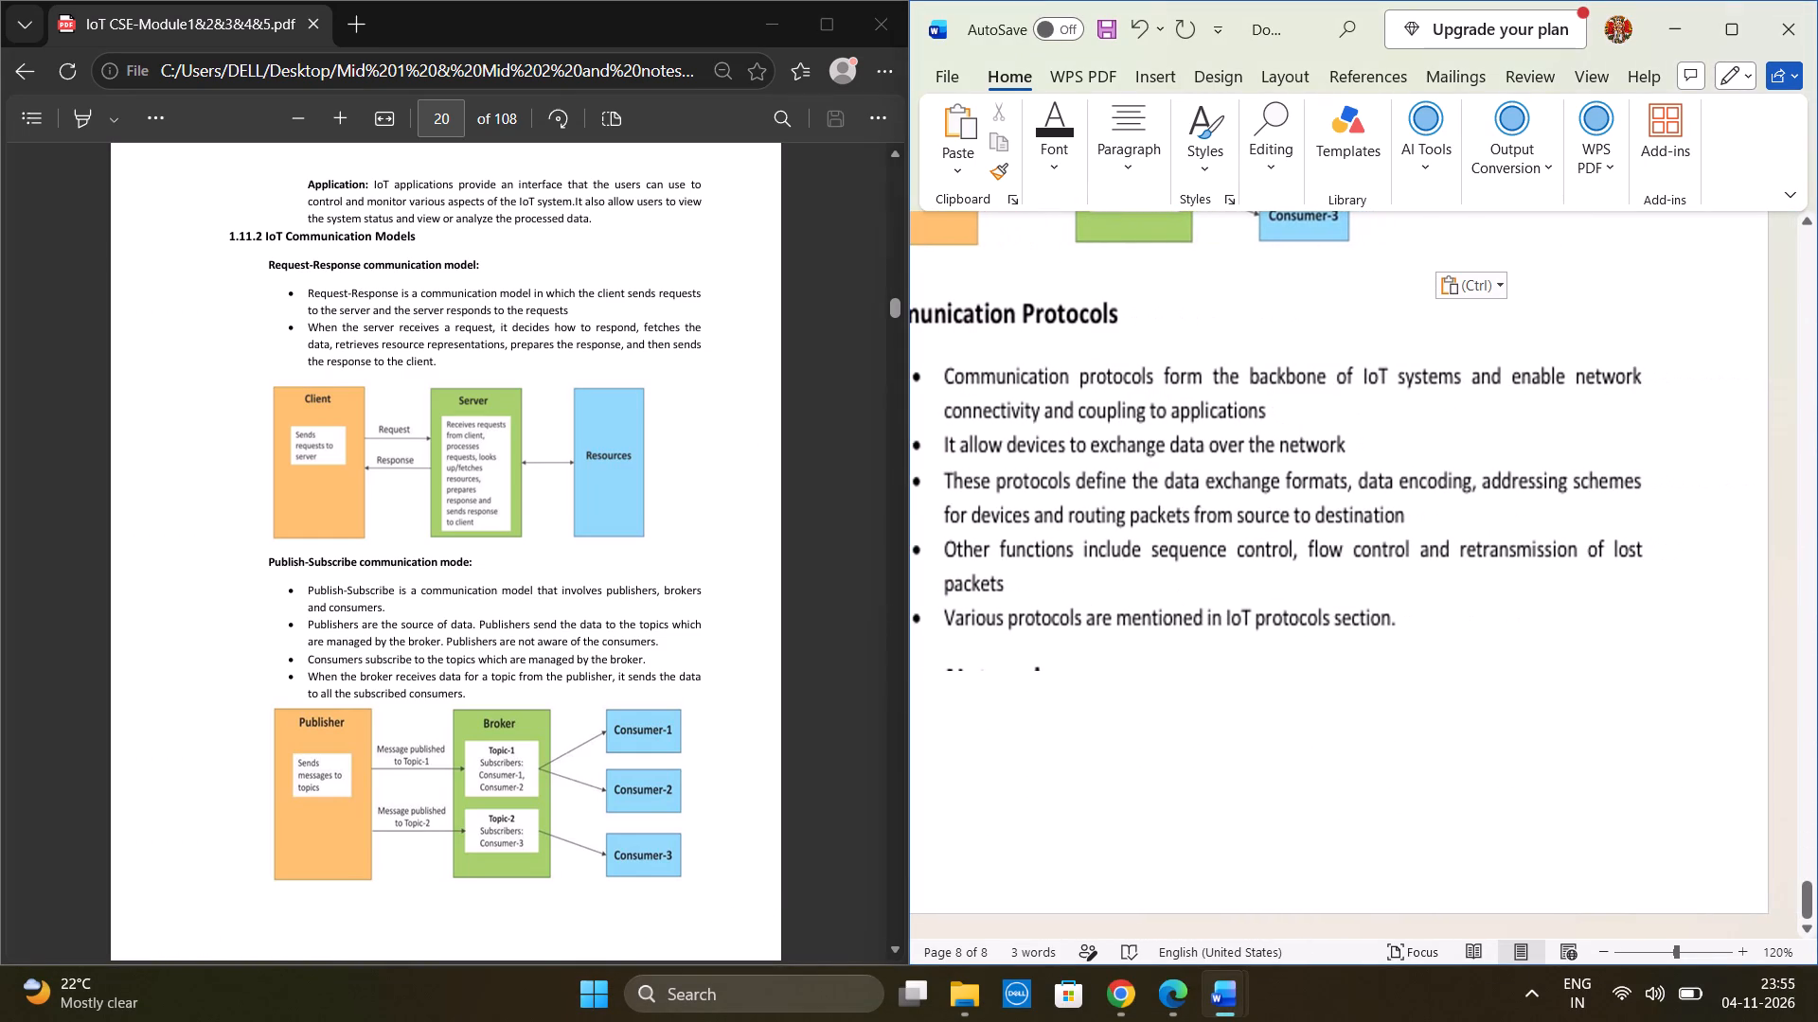
Capture the Push-Pull and Exclusive Pair communication models from PDF page 21 and paste the screenshot below the previous content.
{"action": "scroll", "coordinate": [450, 668], "scroll_direction": "down", "scroll_amount": 5}
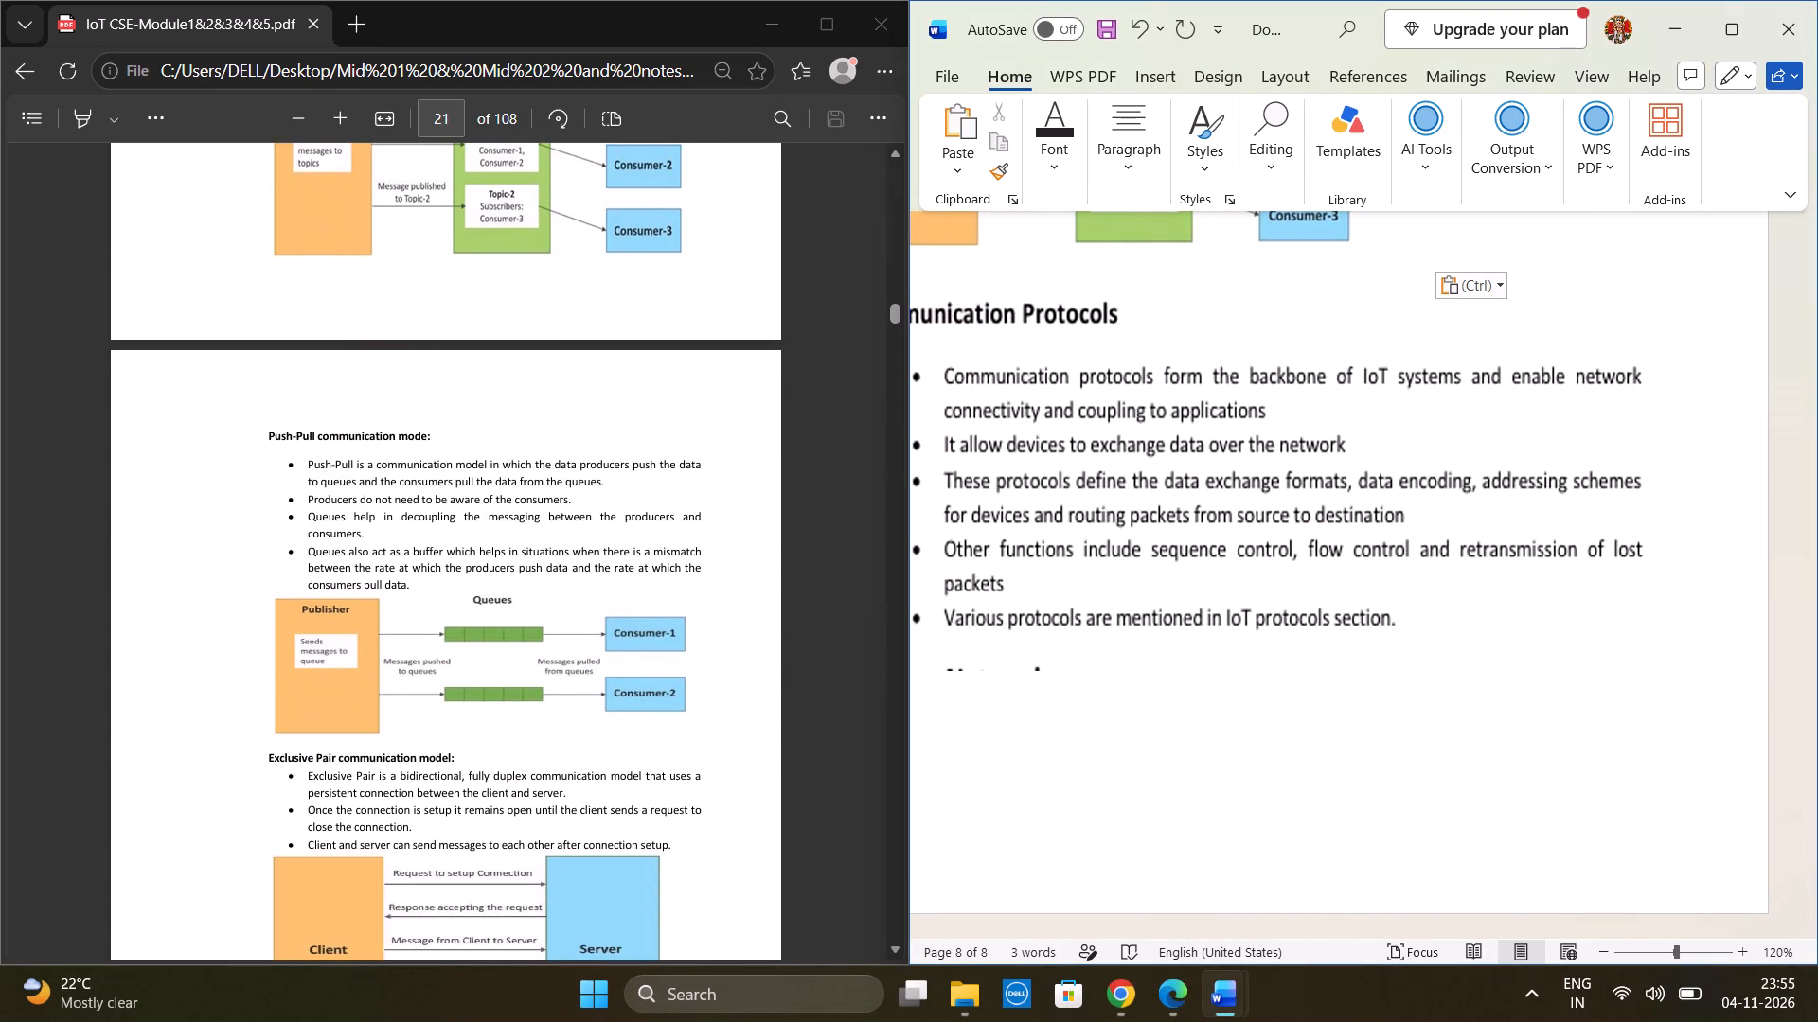
{"action": "key", "text": "shift+super+s"}
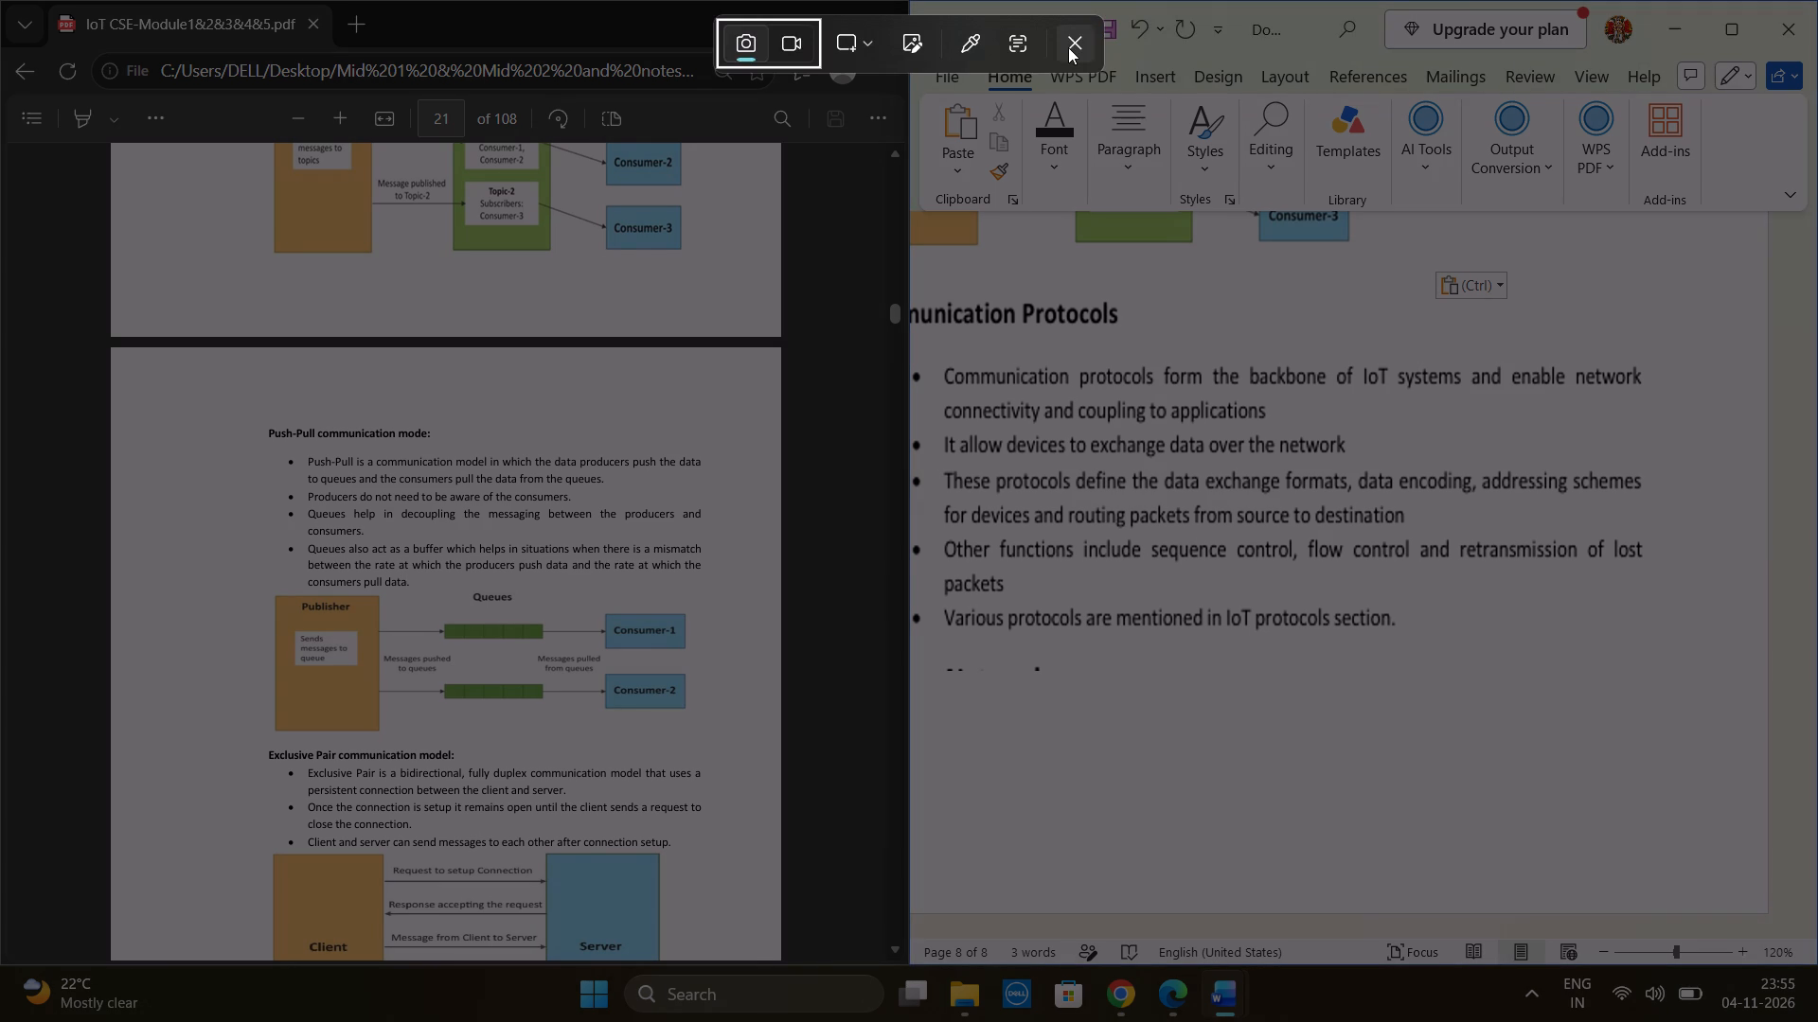
{"action": "left_click", "coordinate": [1068, 47]}
{"action": "scroll", "coordinate": [413, 381], "scroll_direction": "down", "scroll_amount": 1}
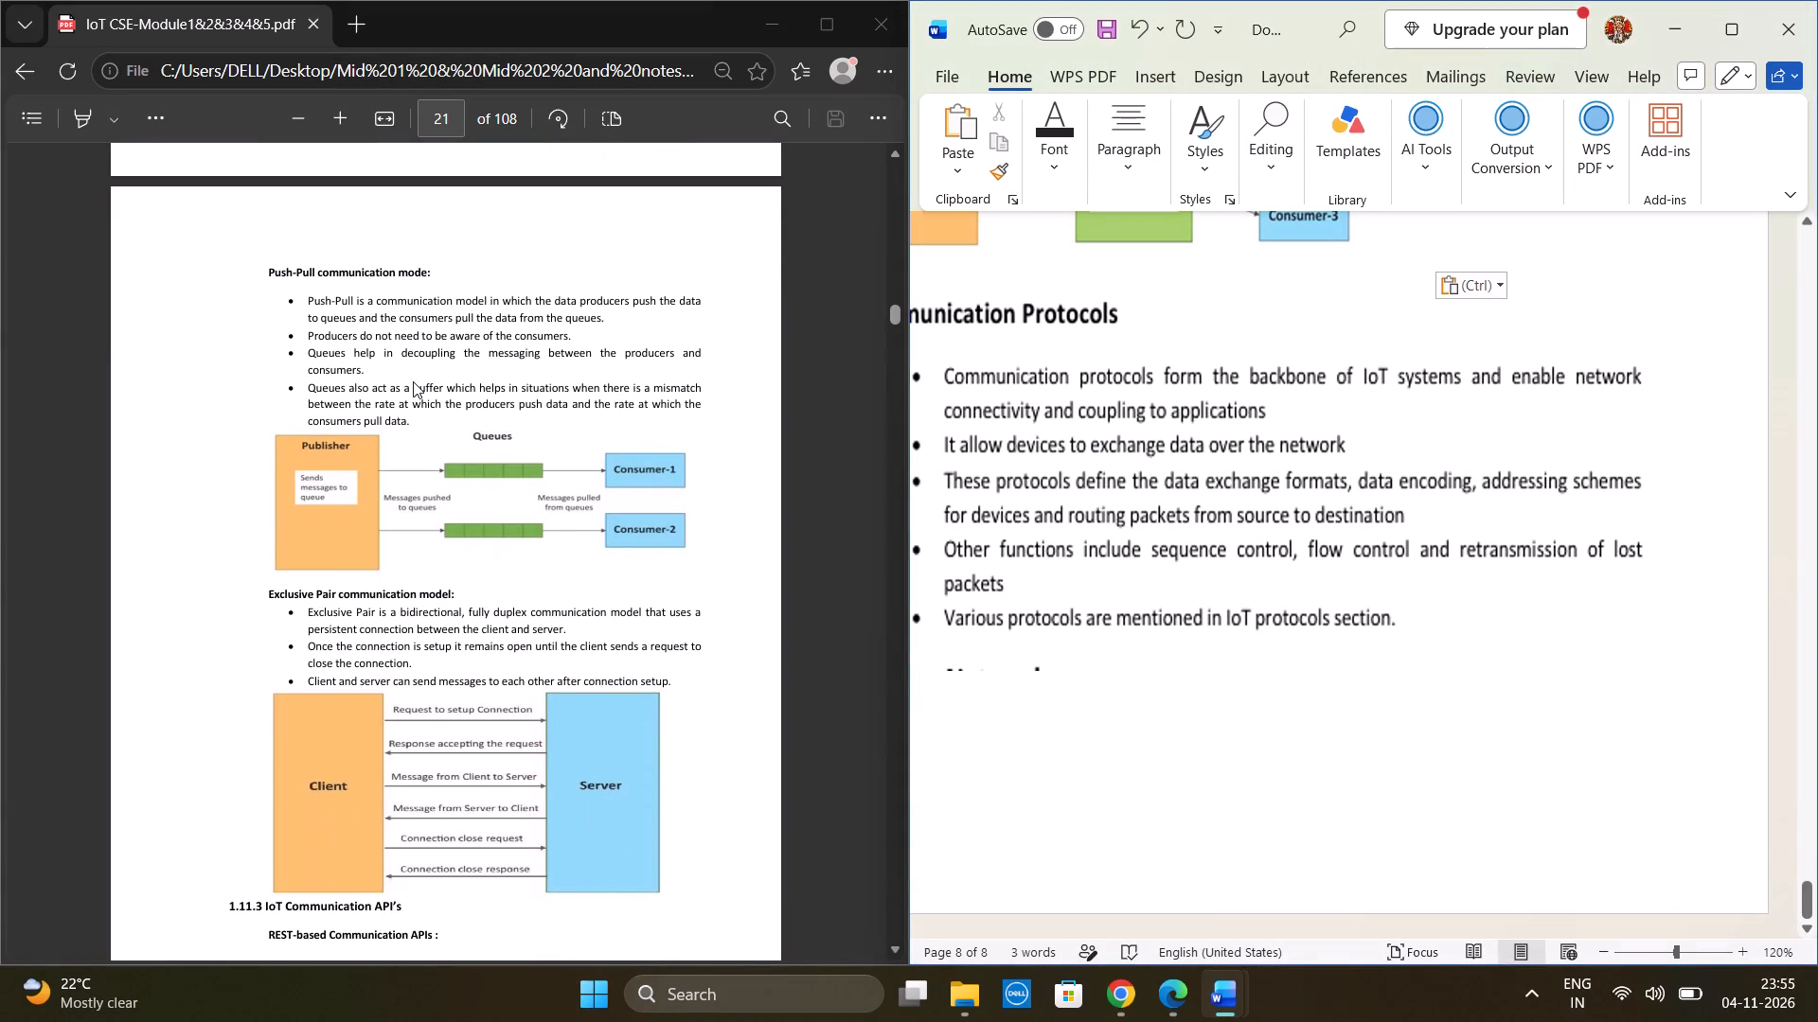
{"action": "scroll", "coordinate": [413, 381], "scroll_direction": "down", "scroll_amount": 2}
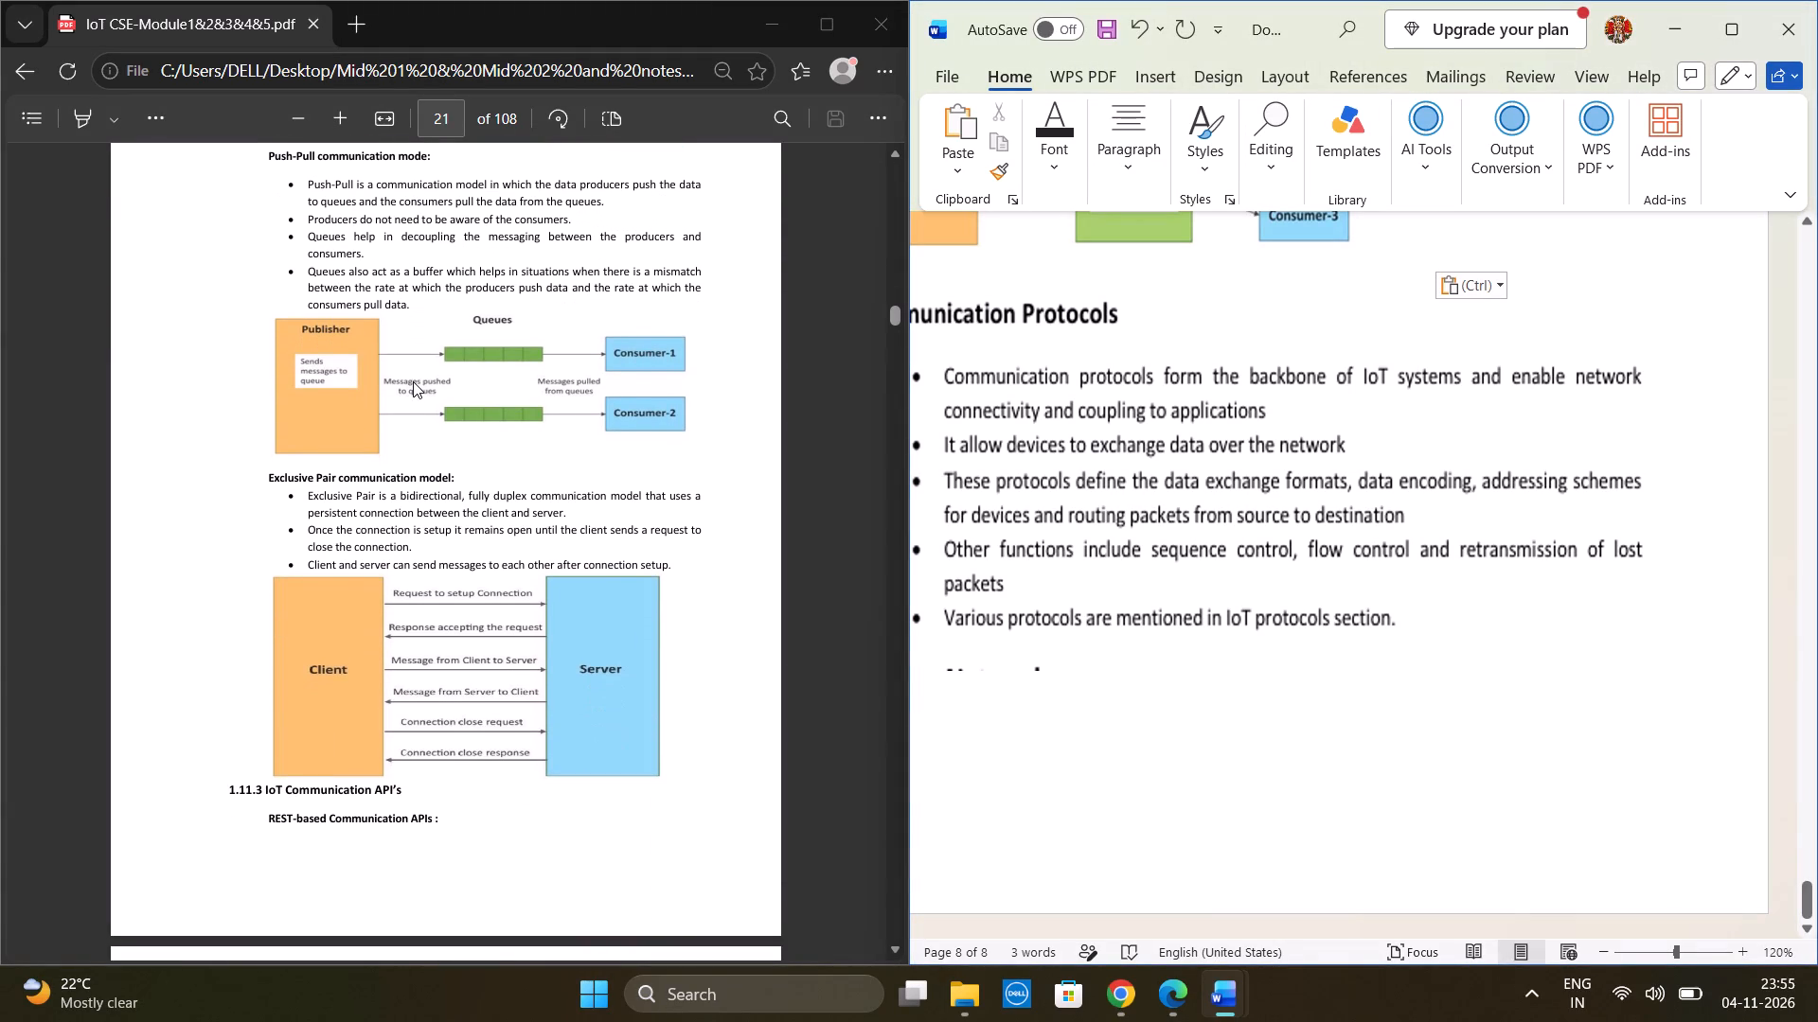
{"action": "scroll", "coordinate": [413, 381], "scroll_direction": "down", "scroll_amount": 1}
{"action": "key", "text": "shift+super+s"}
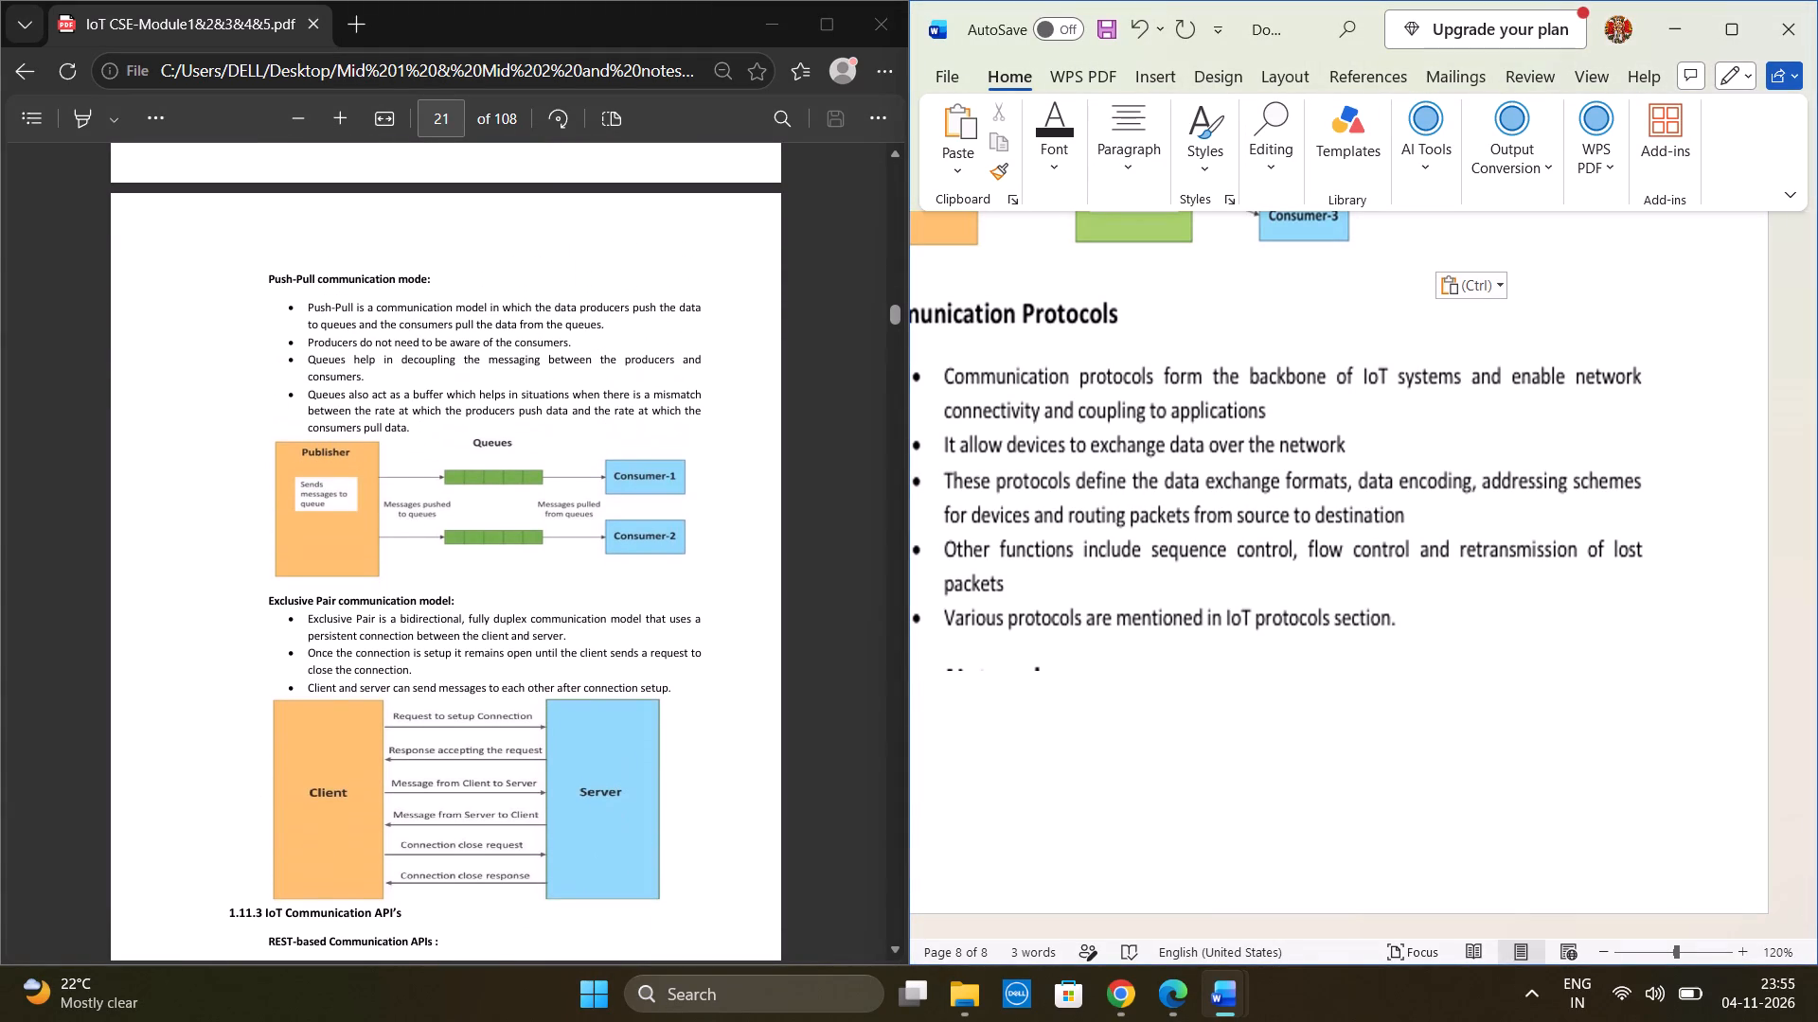
{"action": "left_click", "coordinate": [235, 260]}
{"action": "left_click_drag", "start_coordinate": [235, 260], "coordinate": [682, 774]}
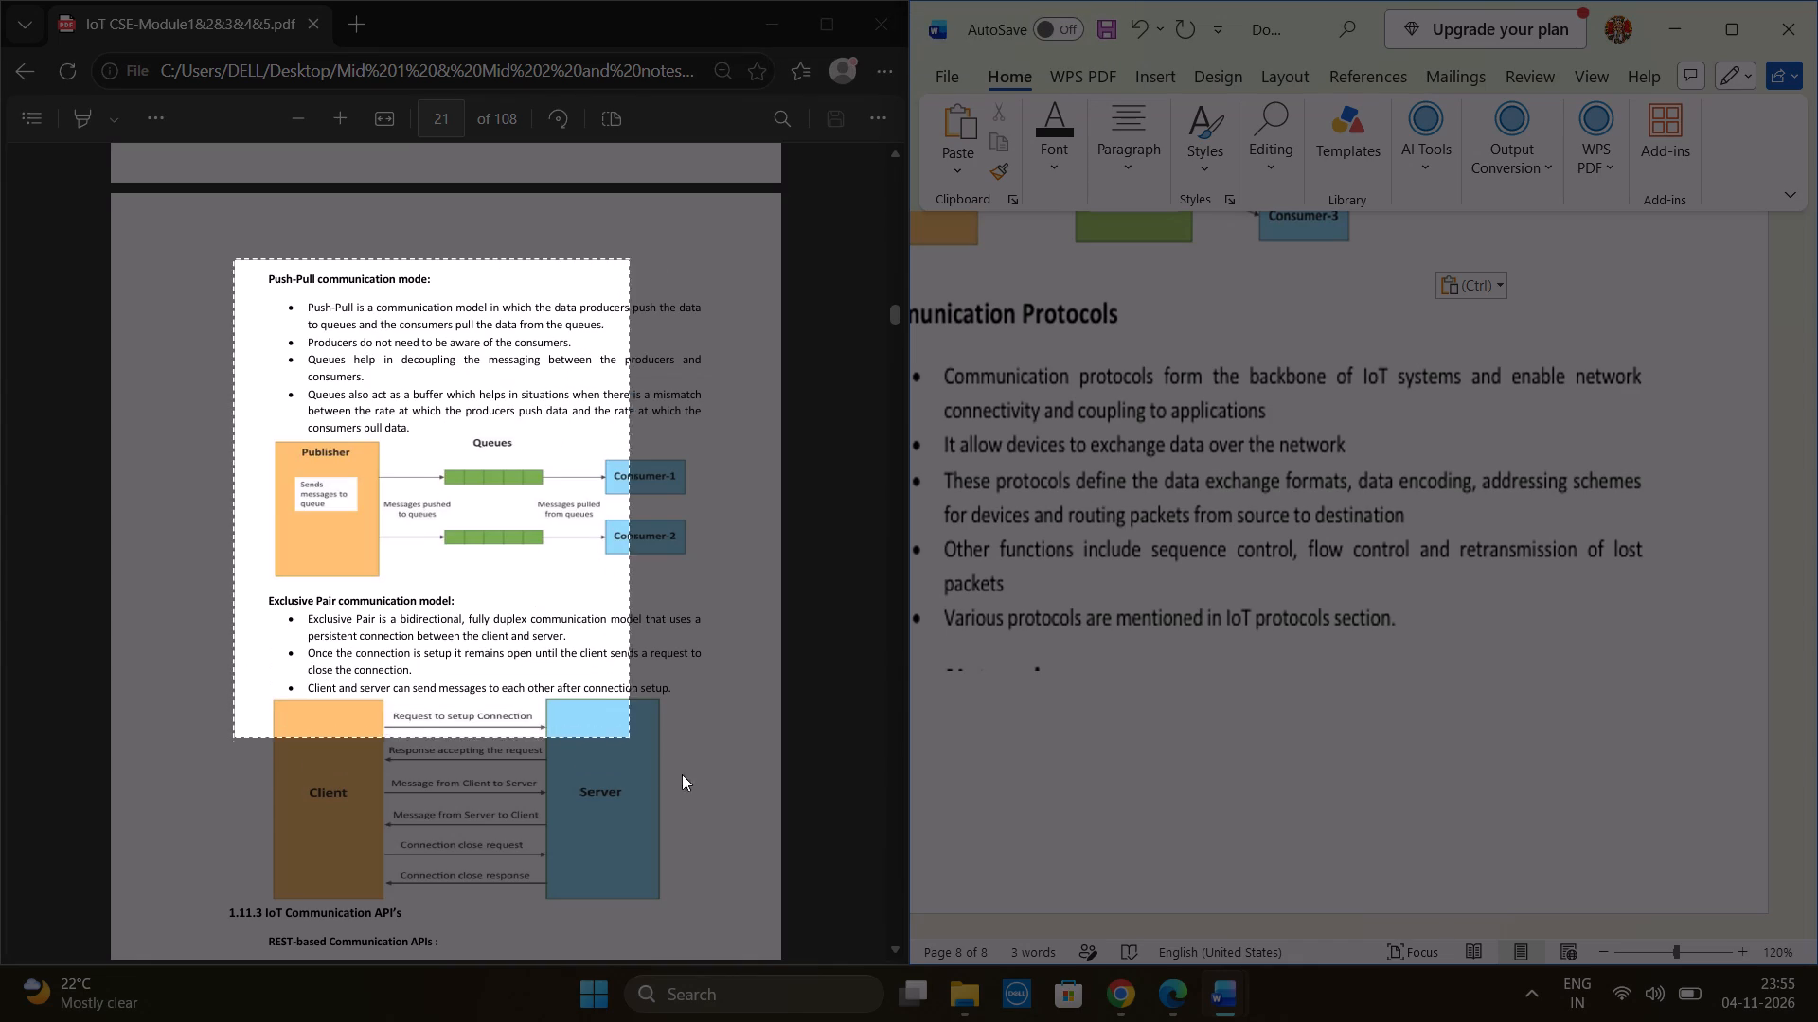
{"action": "left_click_drag", "start_coordinate": [682, 774], "coordinate": [737, 878]}
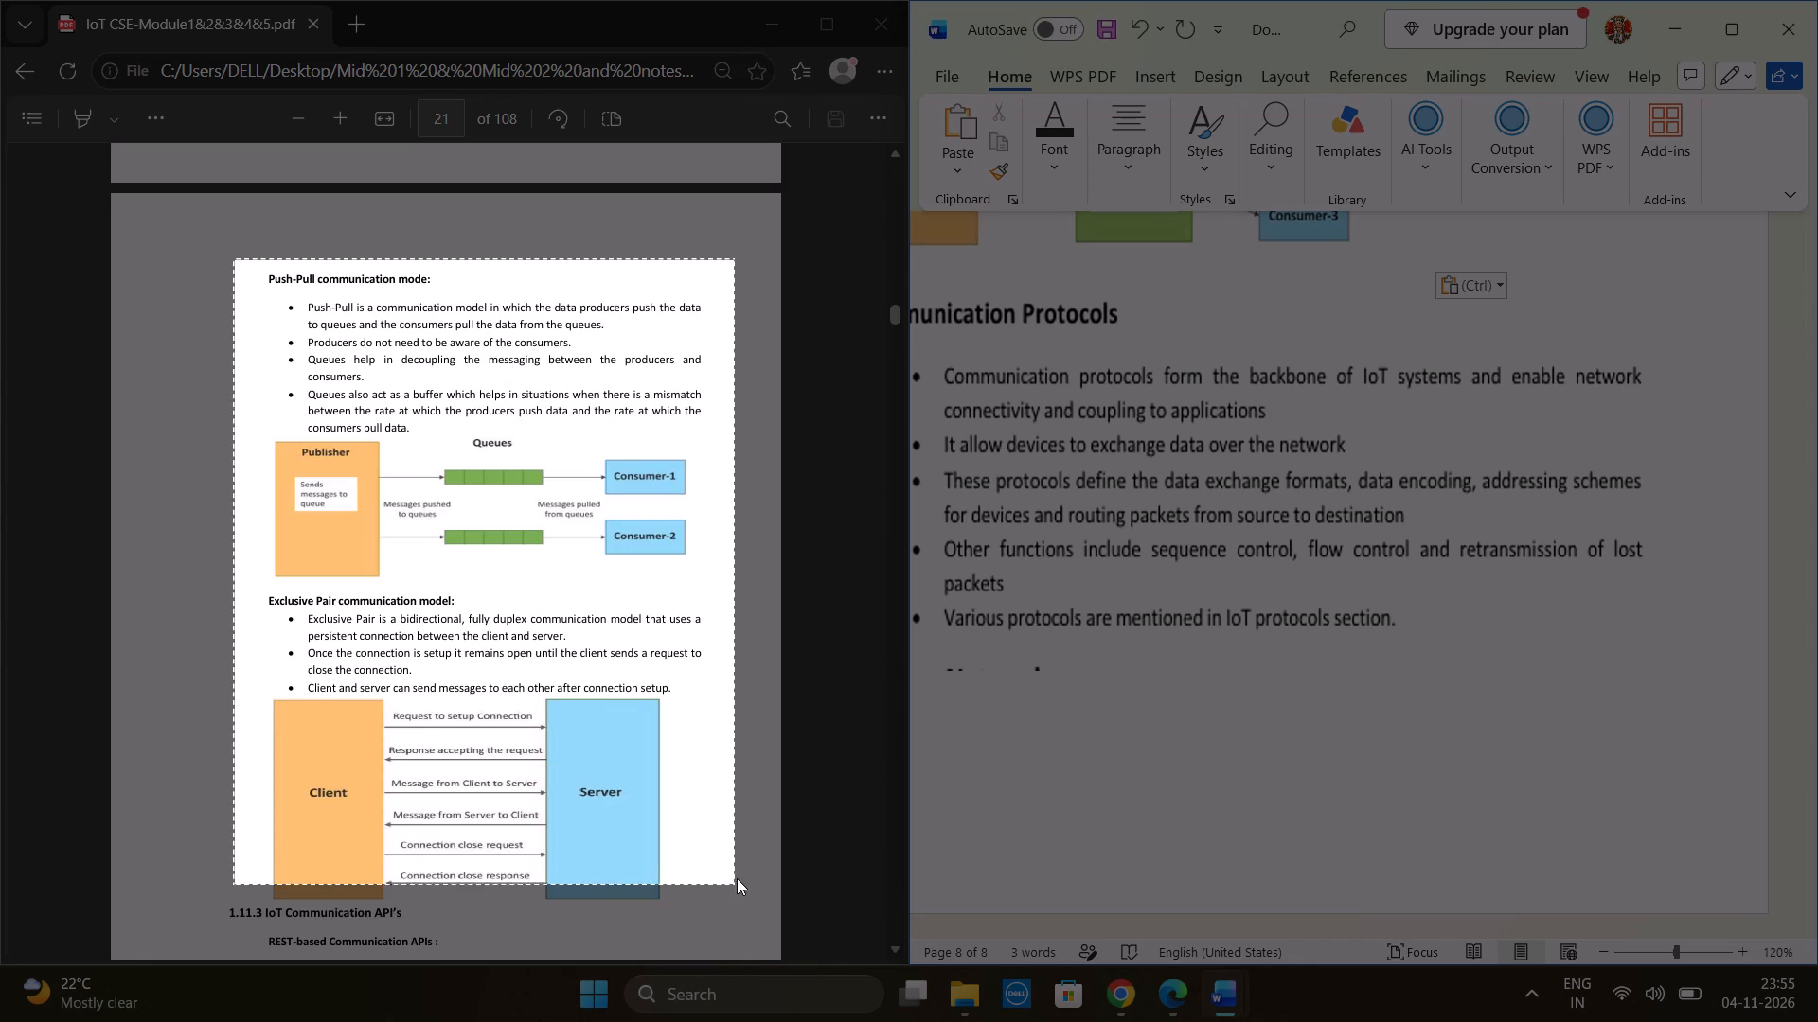
{"action": "left_click_drag", "start_coordinate": [737, 878], "coordinate": [749, 907]}
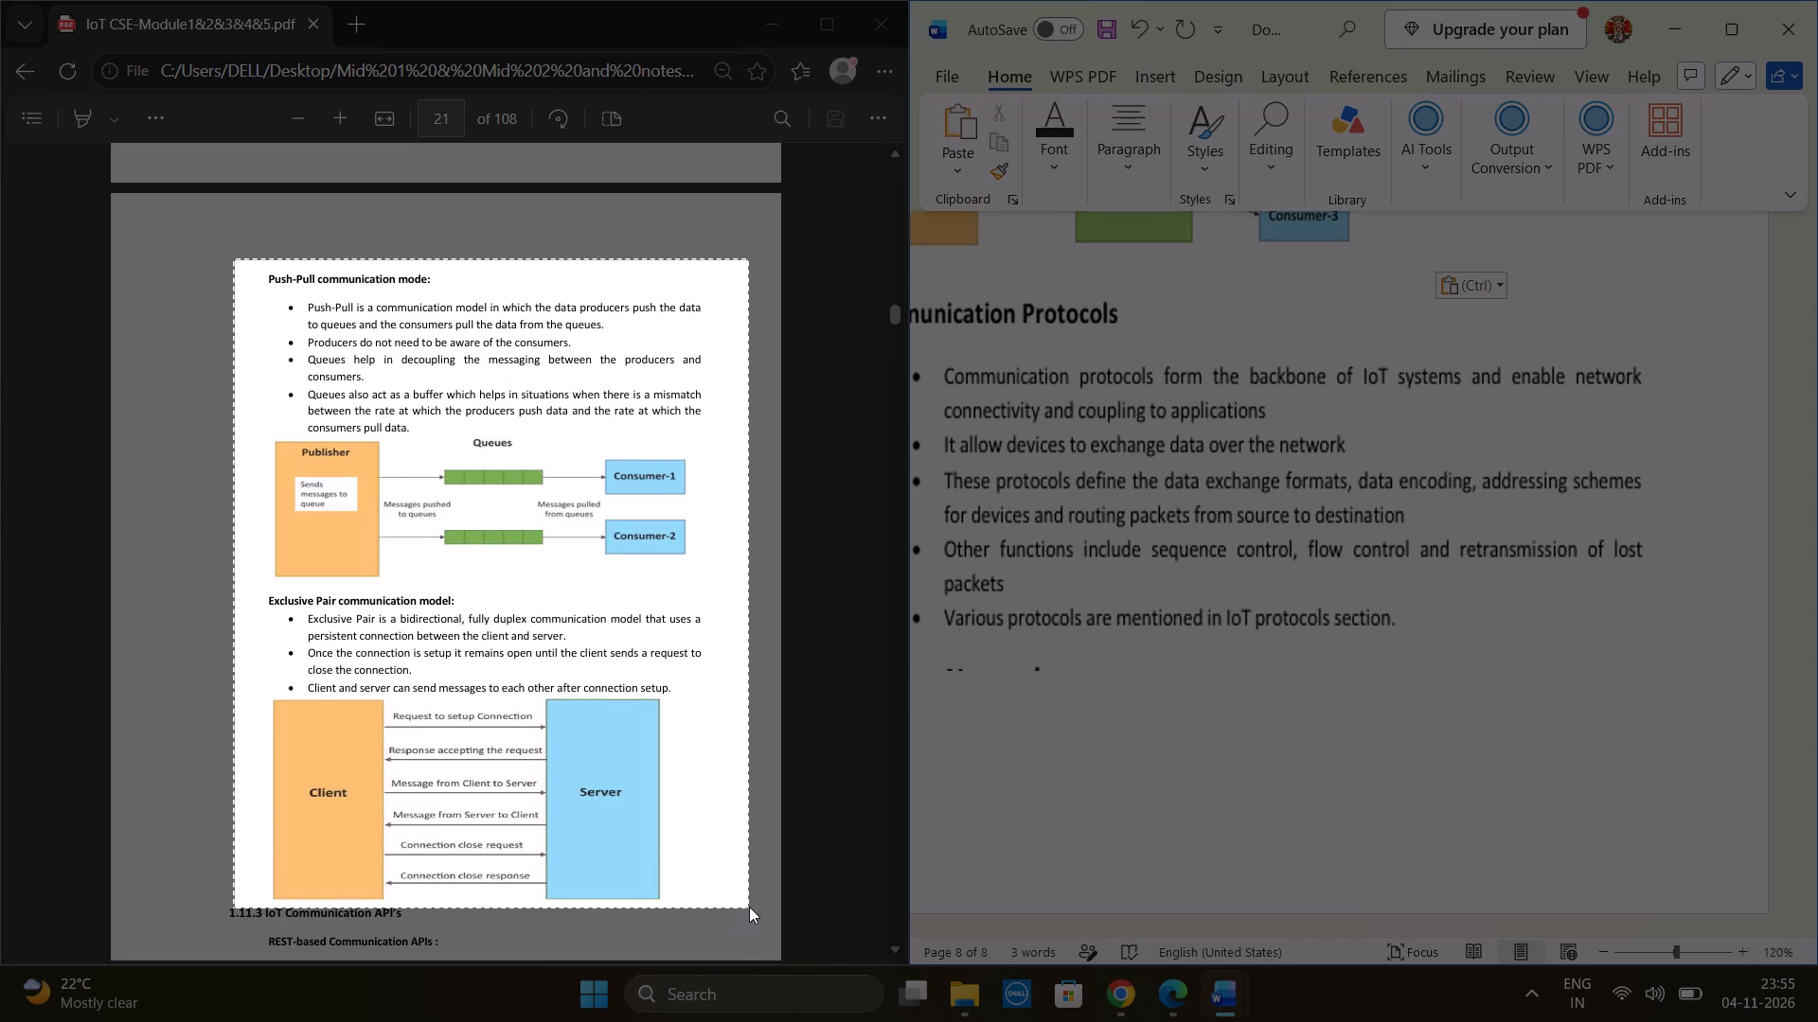
{"action": "left_click_drag", "start_coordinate": [749, 907], "coordinate": [752, 905]}
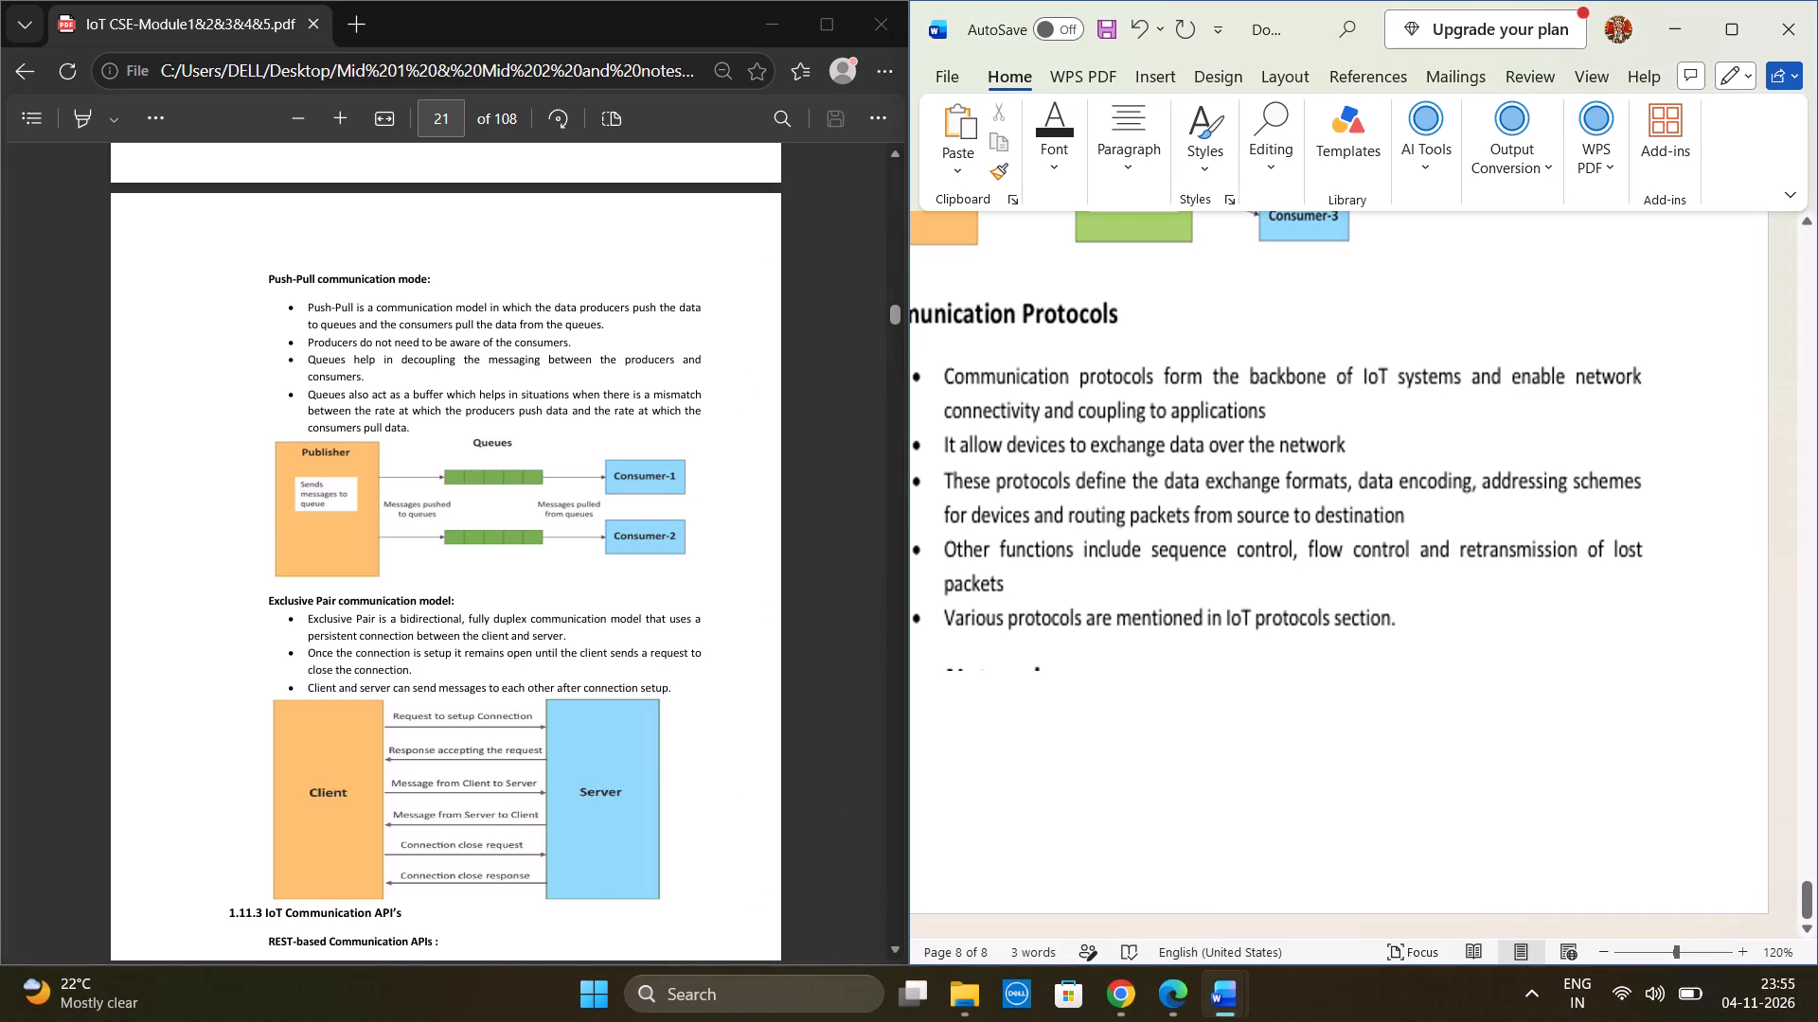
{"action": "left_click", "coordinate": [1463, 805]}
{"action": "key", "text": "ctrl+v"}
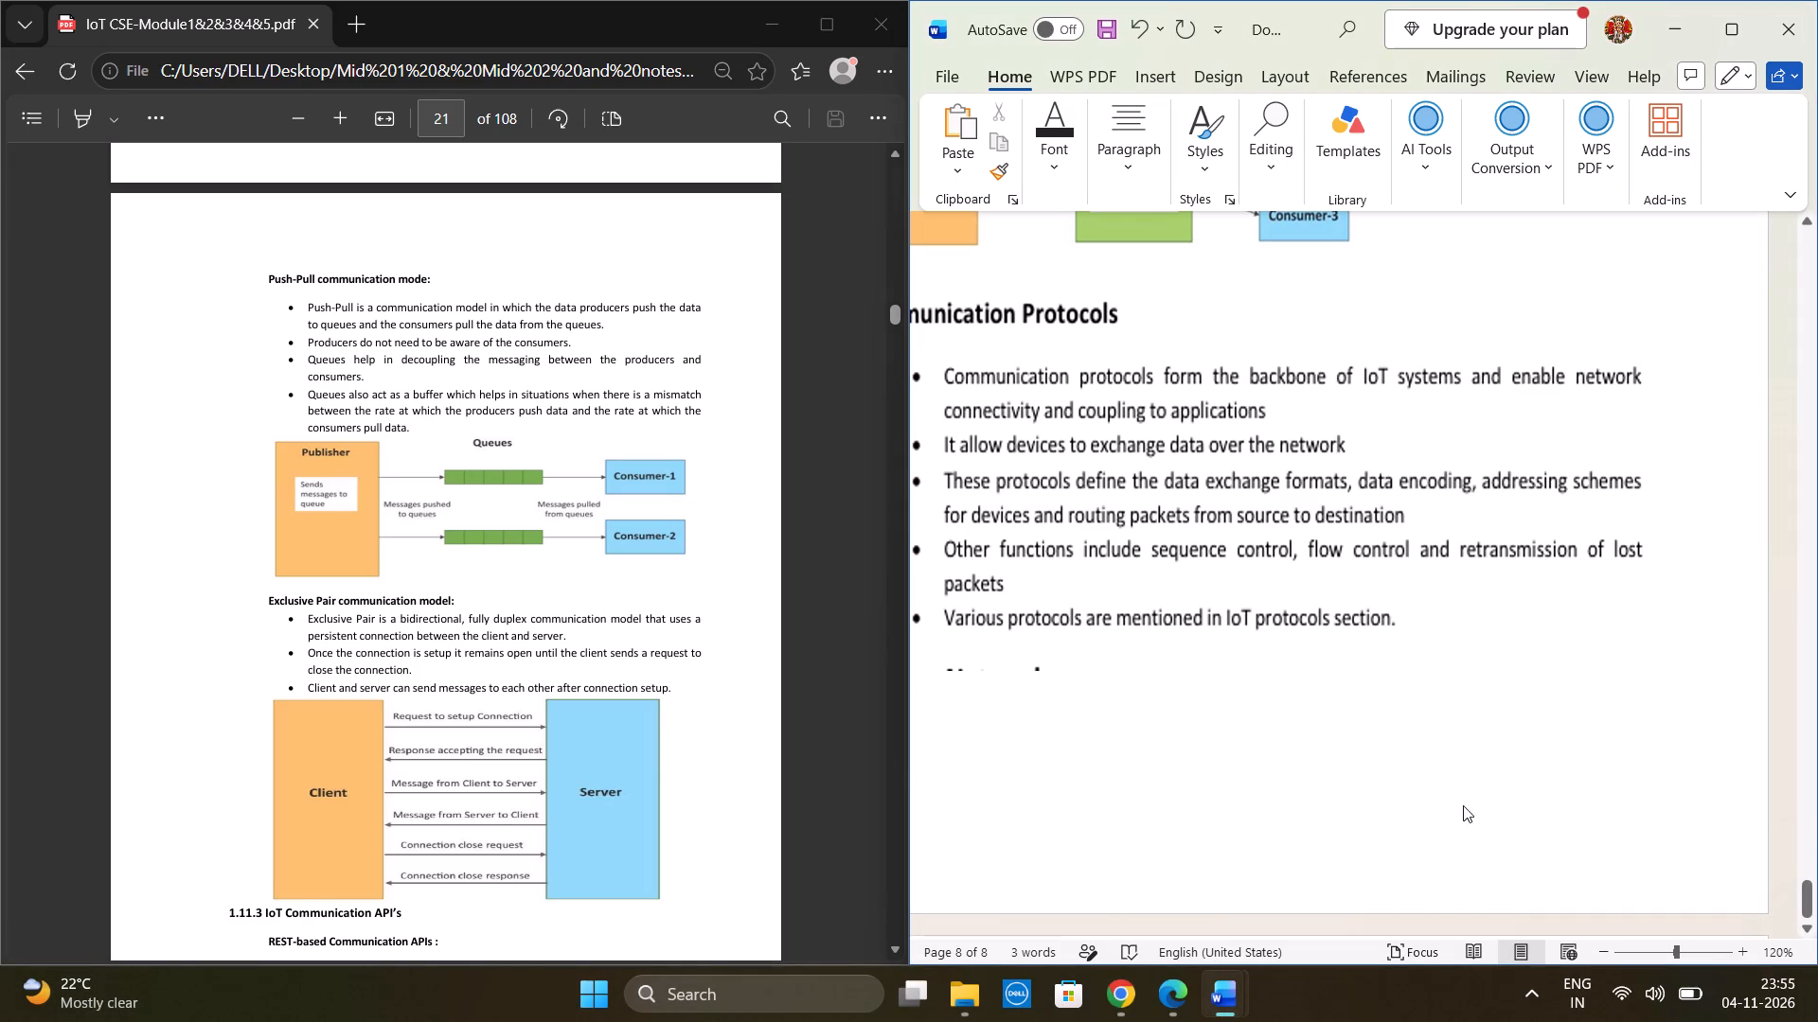
Widen the Push-Pull and Exclusive Pair picture towards the page edge and stretch it taller to fill more of its page.
{"action": "left_click", "coordinate": [1041, 524]}
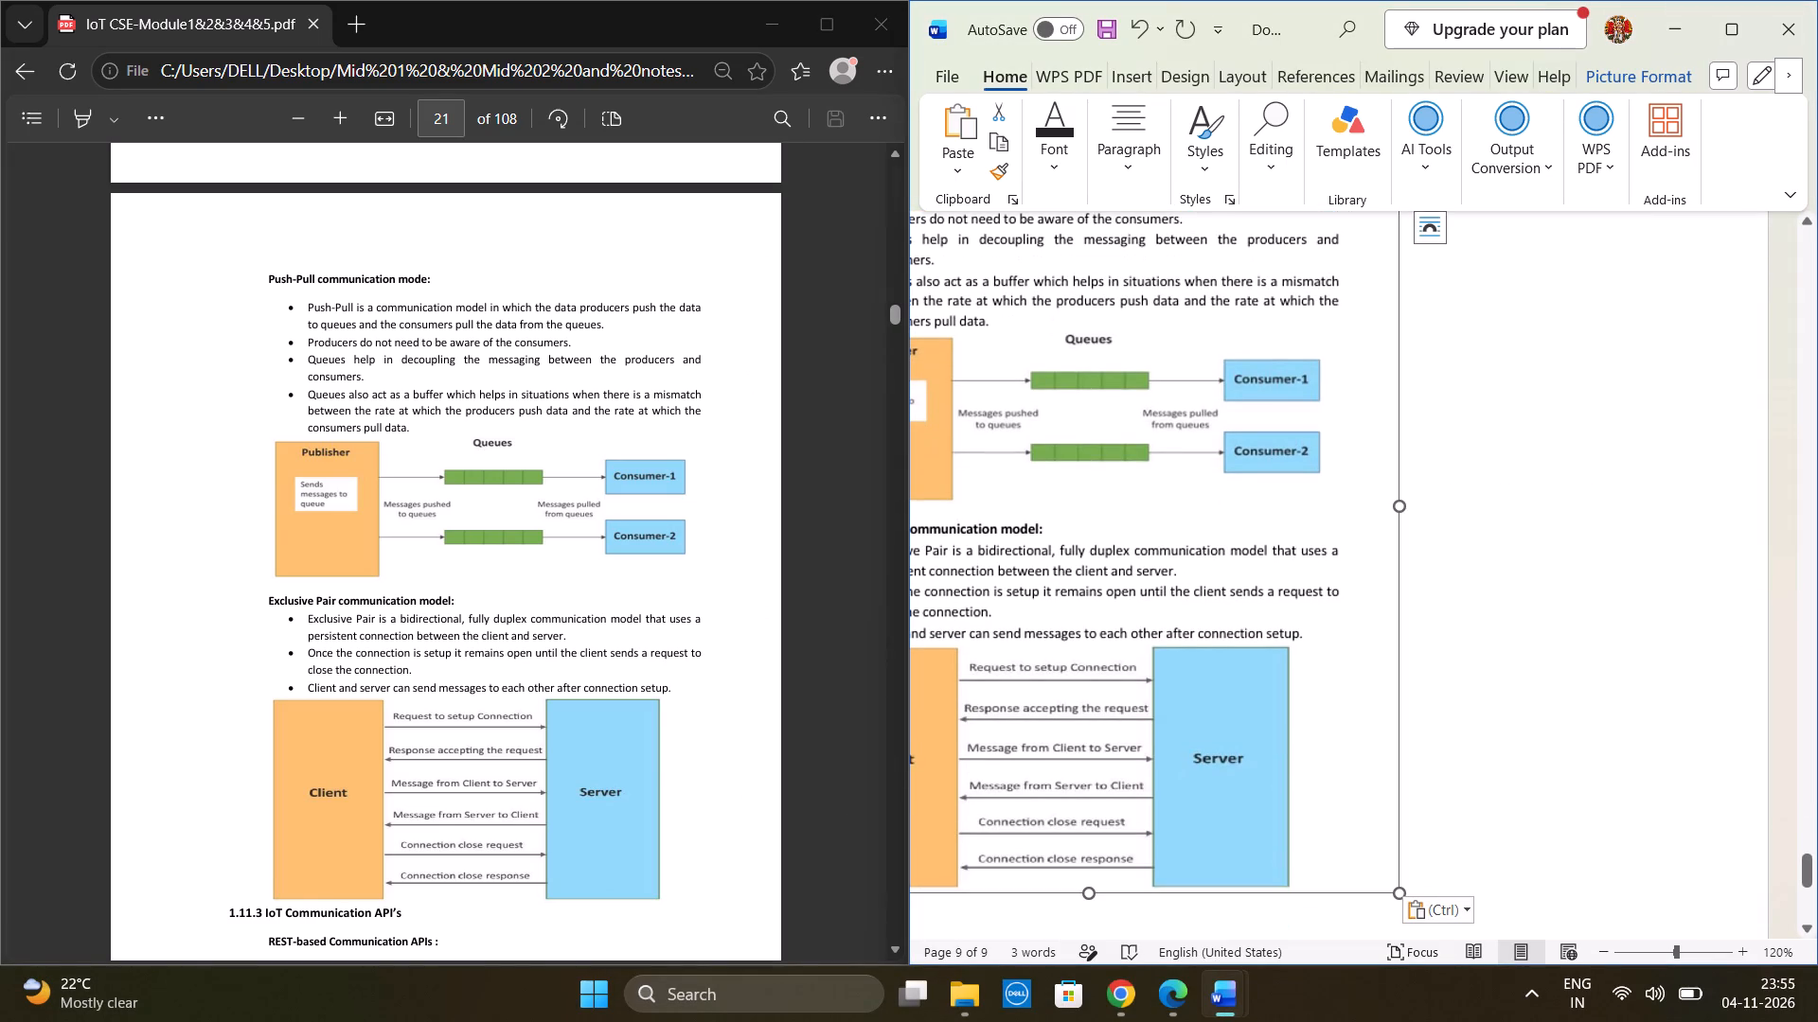
{"action": "left_click_drag", "start_coordinate": [1405, 506], "coordinate": [1654, 544]}
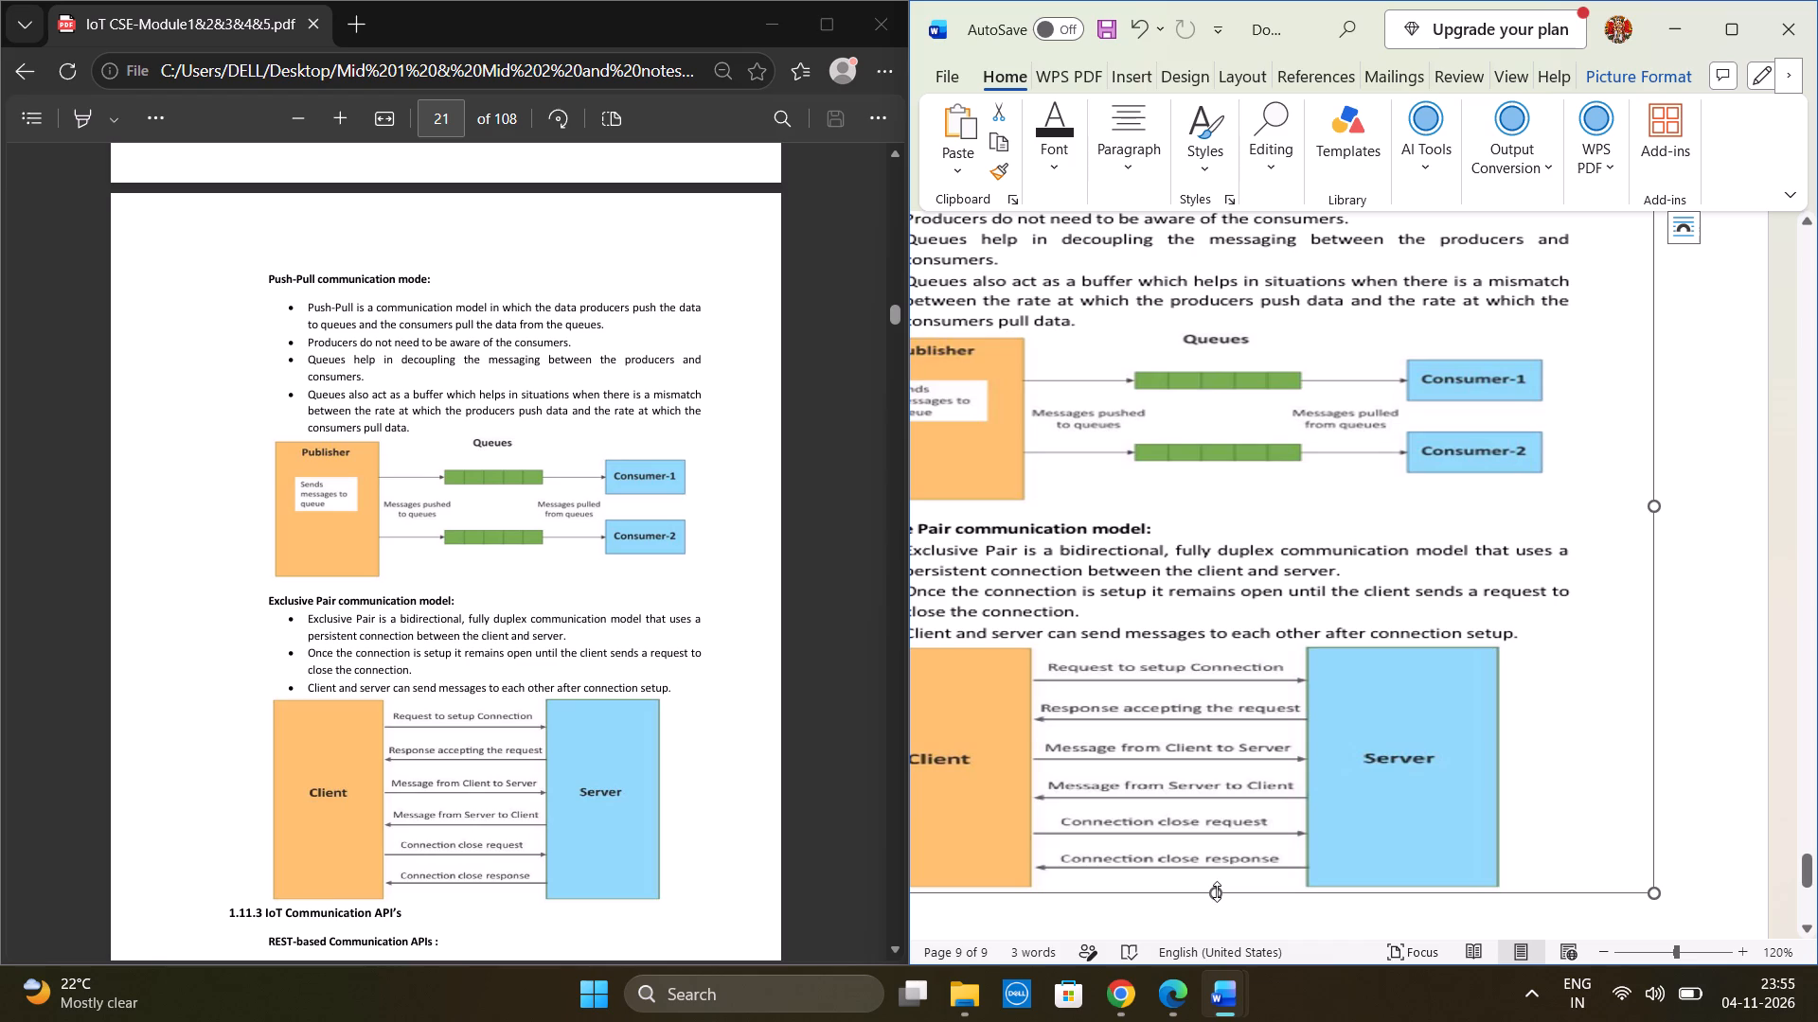
{"action": "left_click_drag", "start_coordinate": [1218, 891], "coordinate": [1201, 1021]}
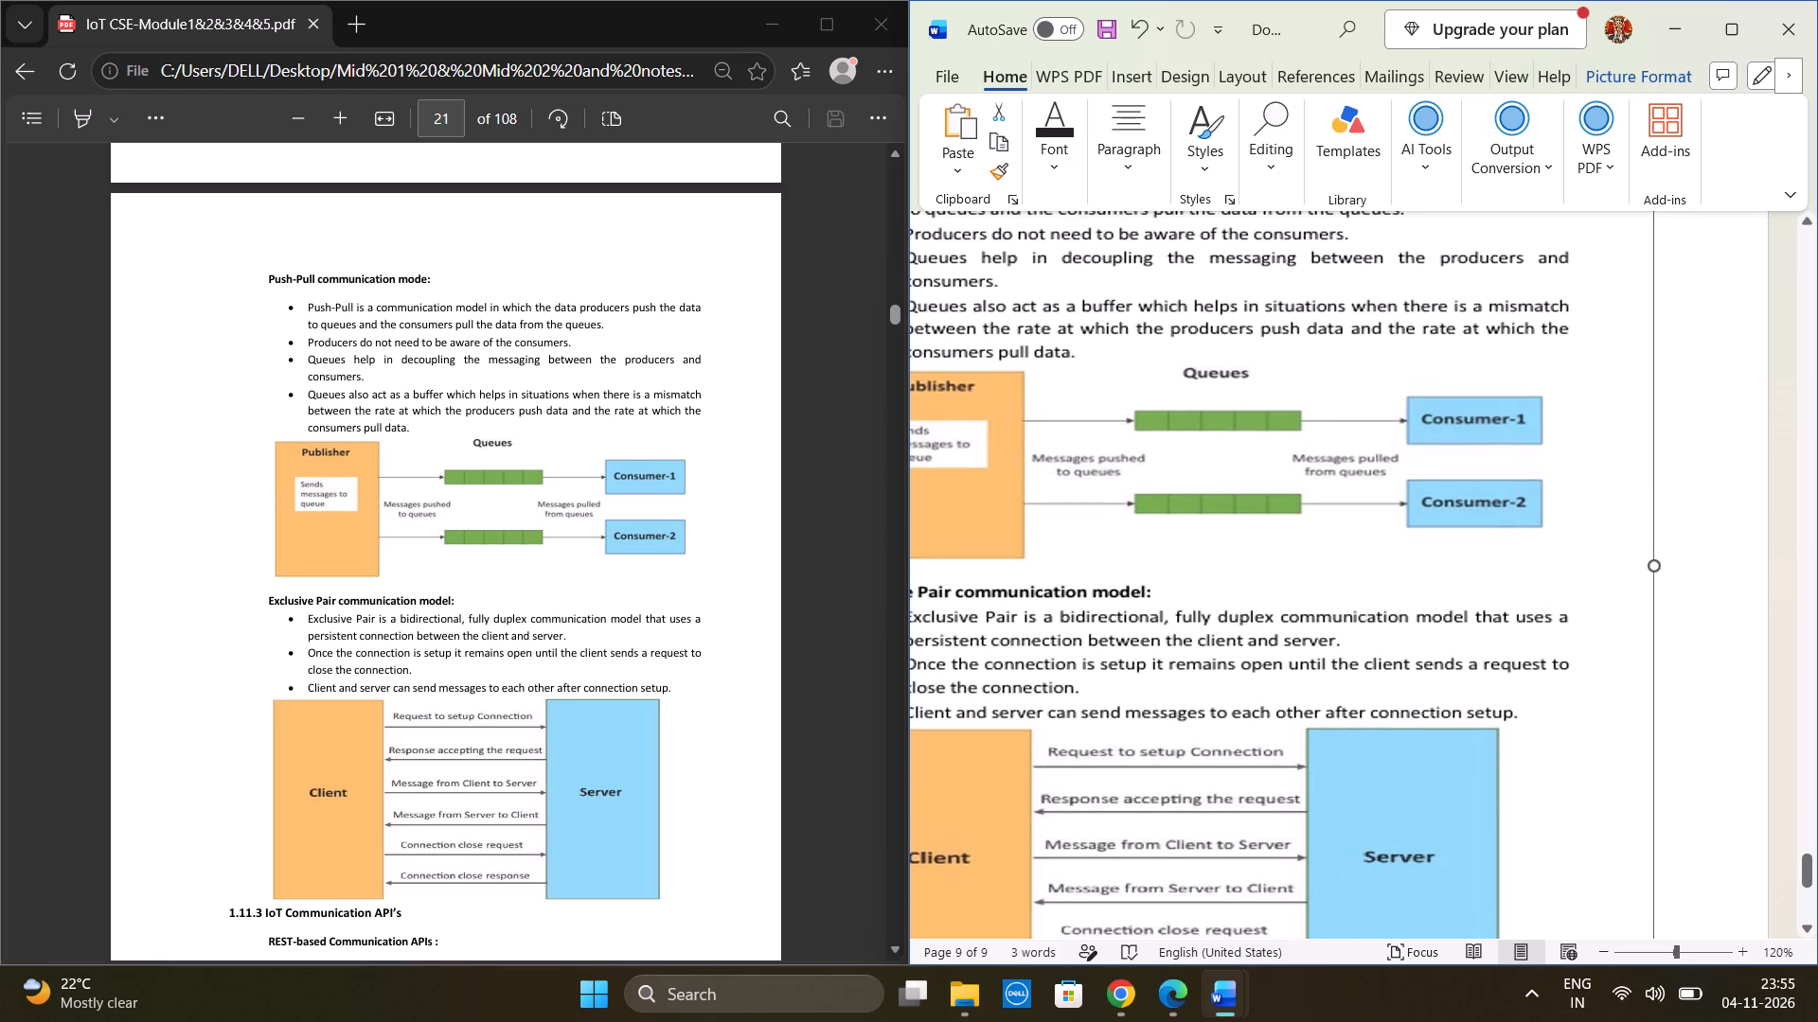
{"action": "left_click_drag", "start_coordinate": [1201, 1021], "coordinate": [1197, 1021]}
{"action": "scroll", "coordinate": [1286, 750], "scroll_direction": "right", "scroll_amount": 2}
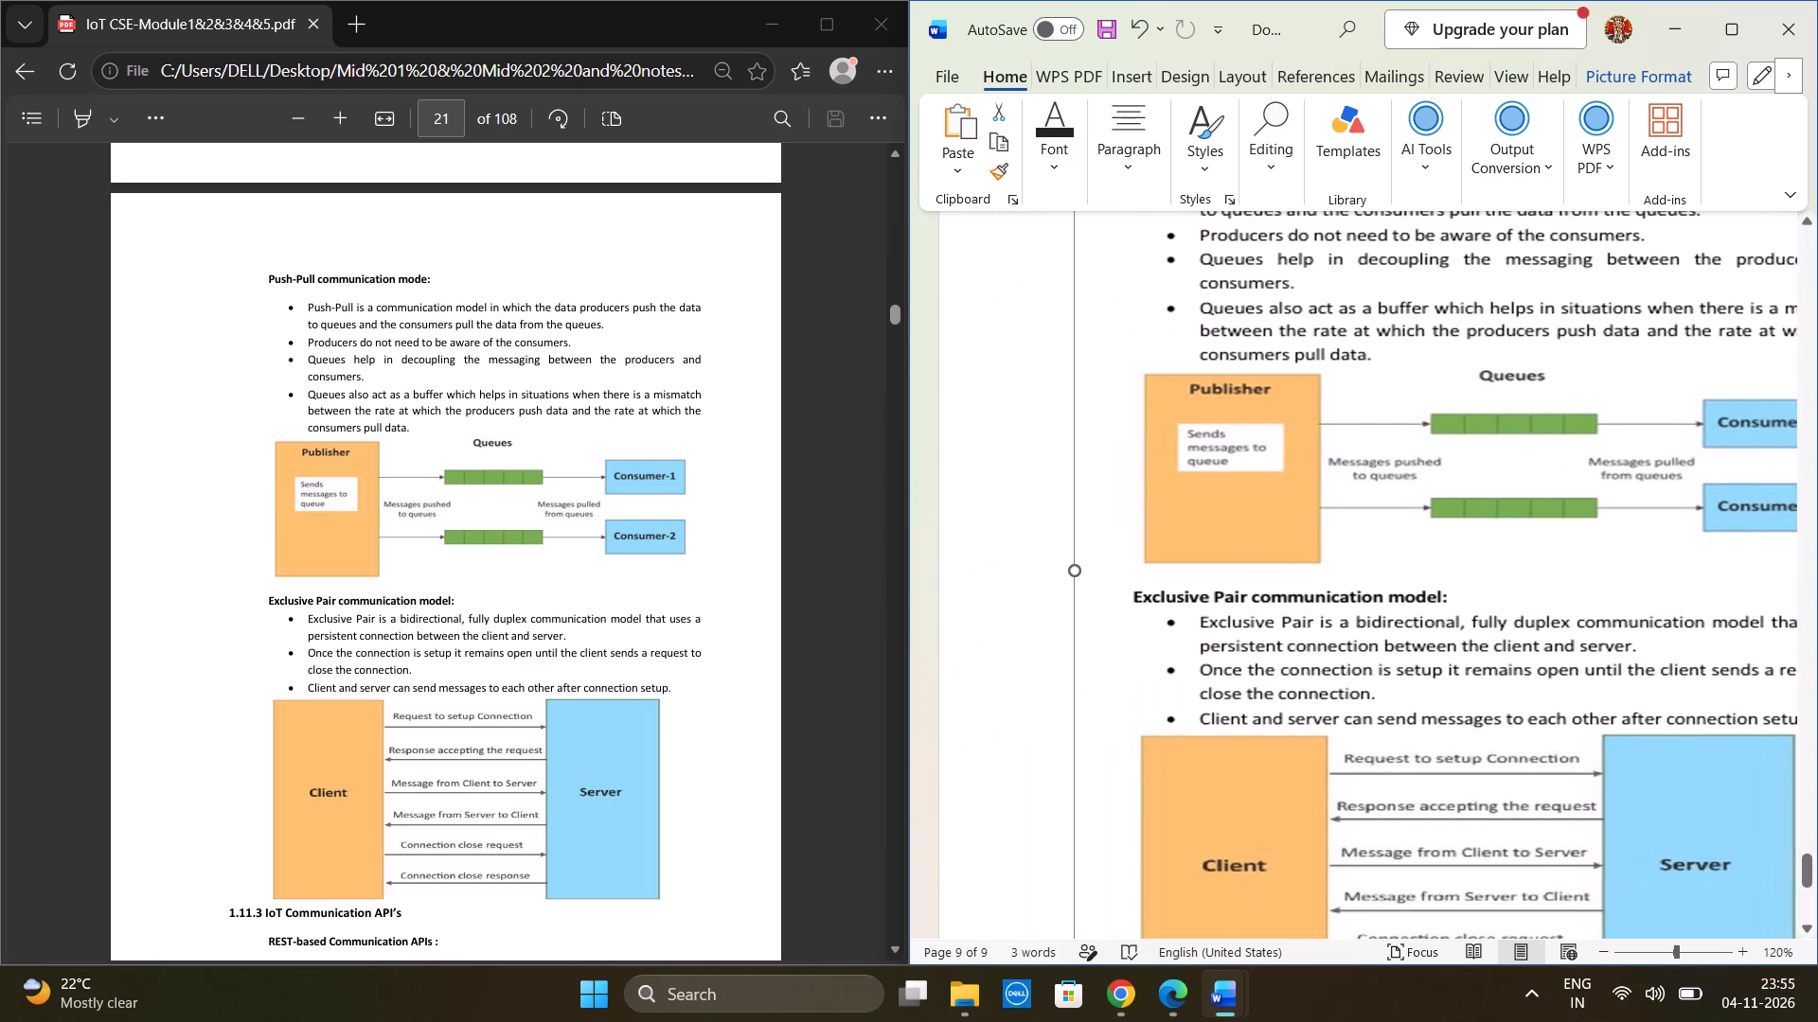
{"action": "scroll", "coordinate": [1286, 750], "scroll_direction": "down", "scroll_amount": 2}
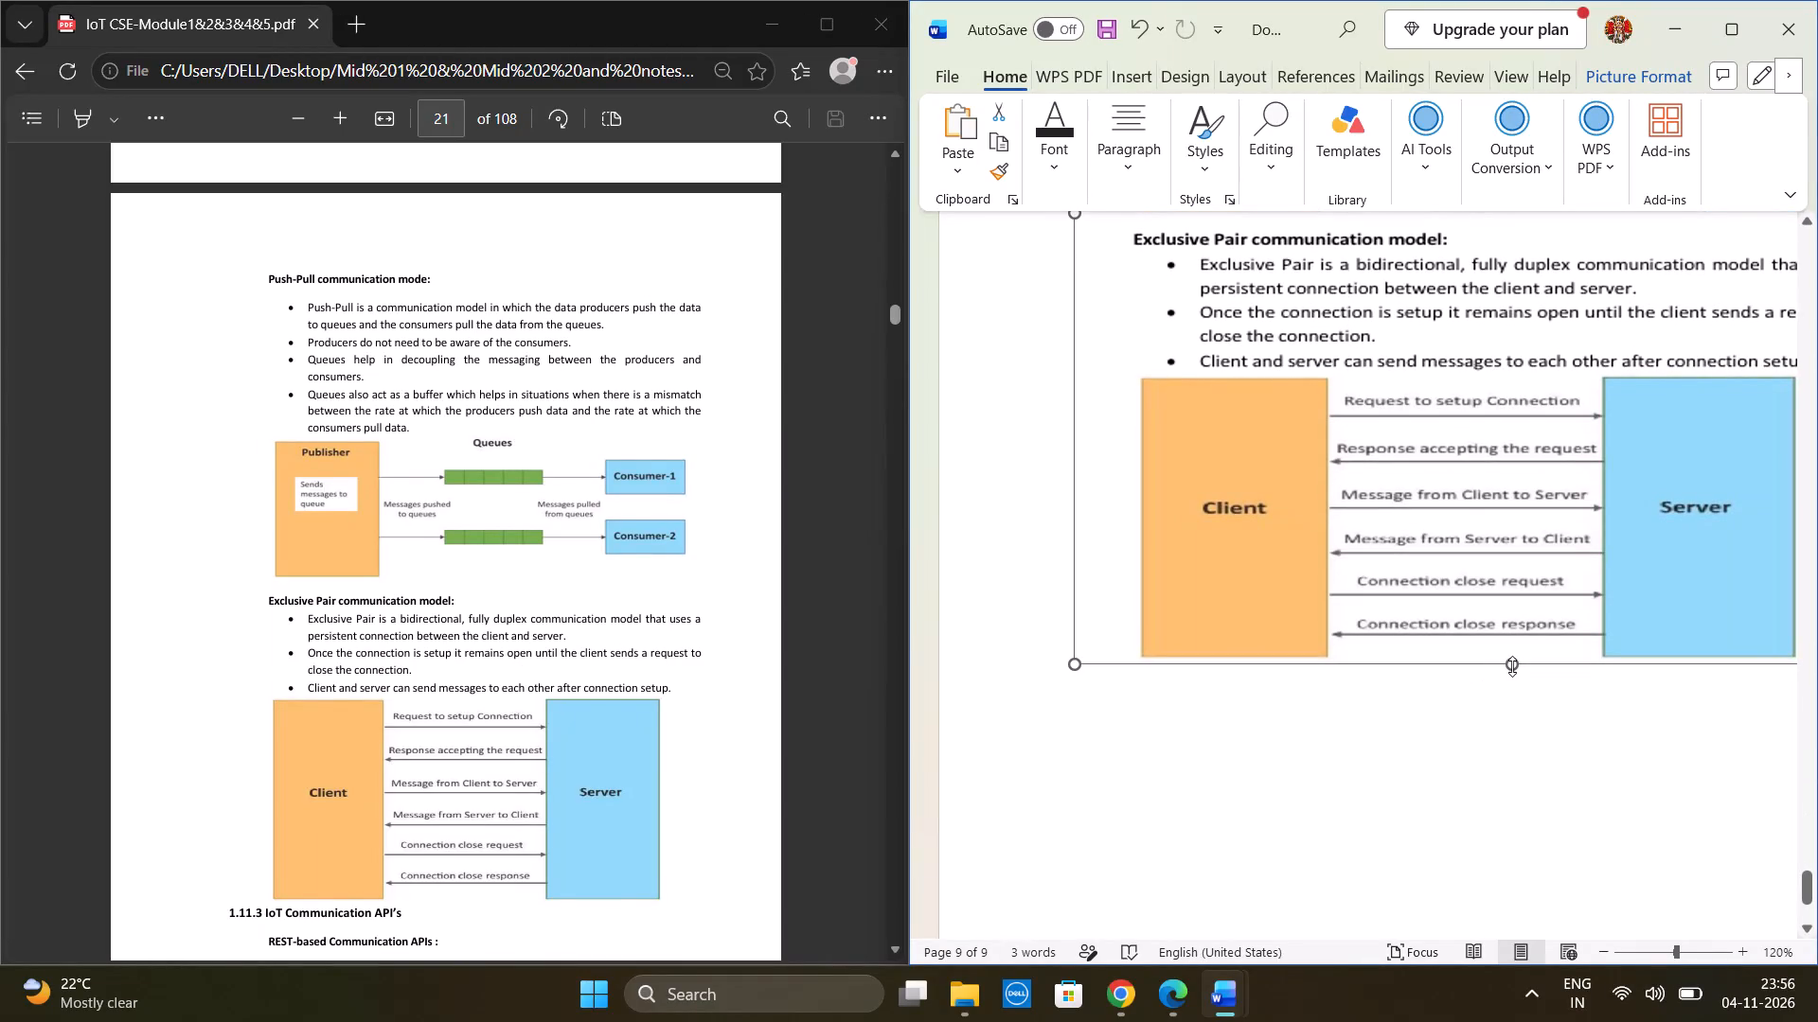
{"action": "left_click_drag", "start_coordinate": [1512, 666], "coordinate": [1496, 749]}
{"action": "scroll", "coordinate": [1496, 749], "scroll_direction": "up", "scroll_amount": 2}
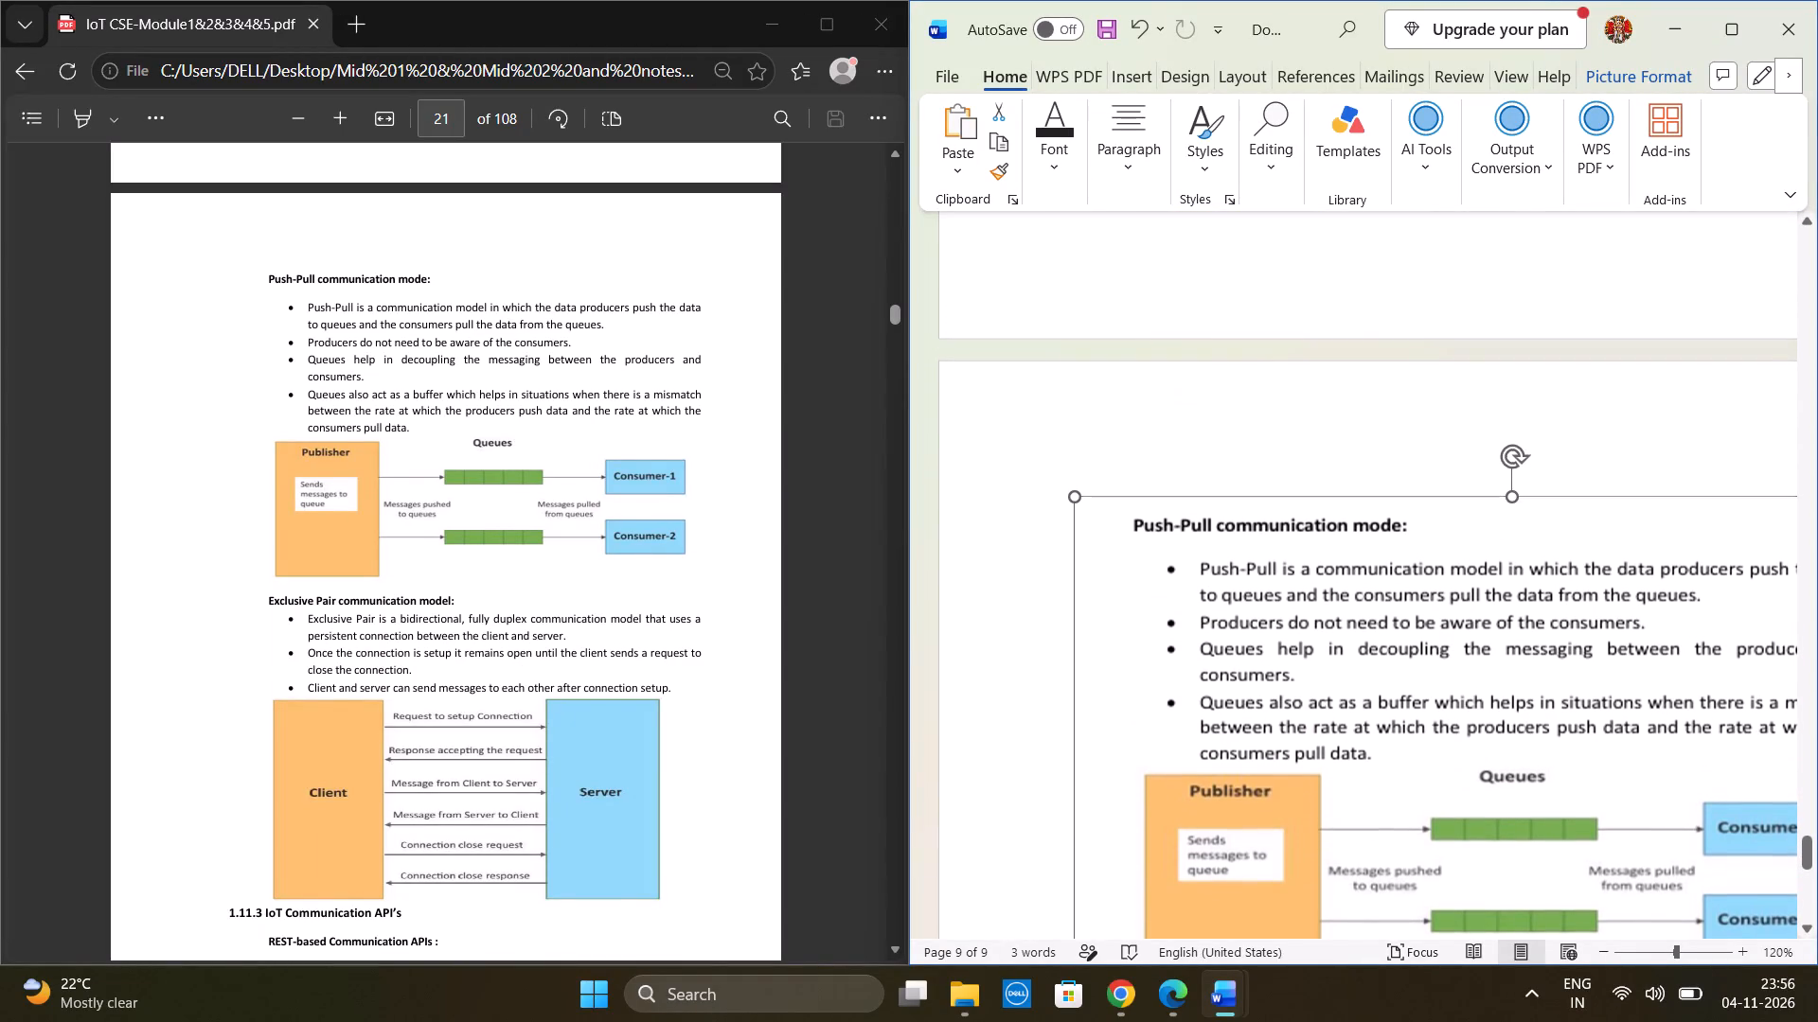
{"action": "left_click", "coordinate": [1457, 369]}
{"action": "scroll", "coordinate": [1457, 369], "scroll_direction": "down", "scroll_amount": 3}
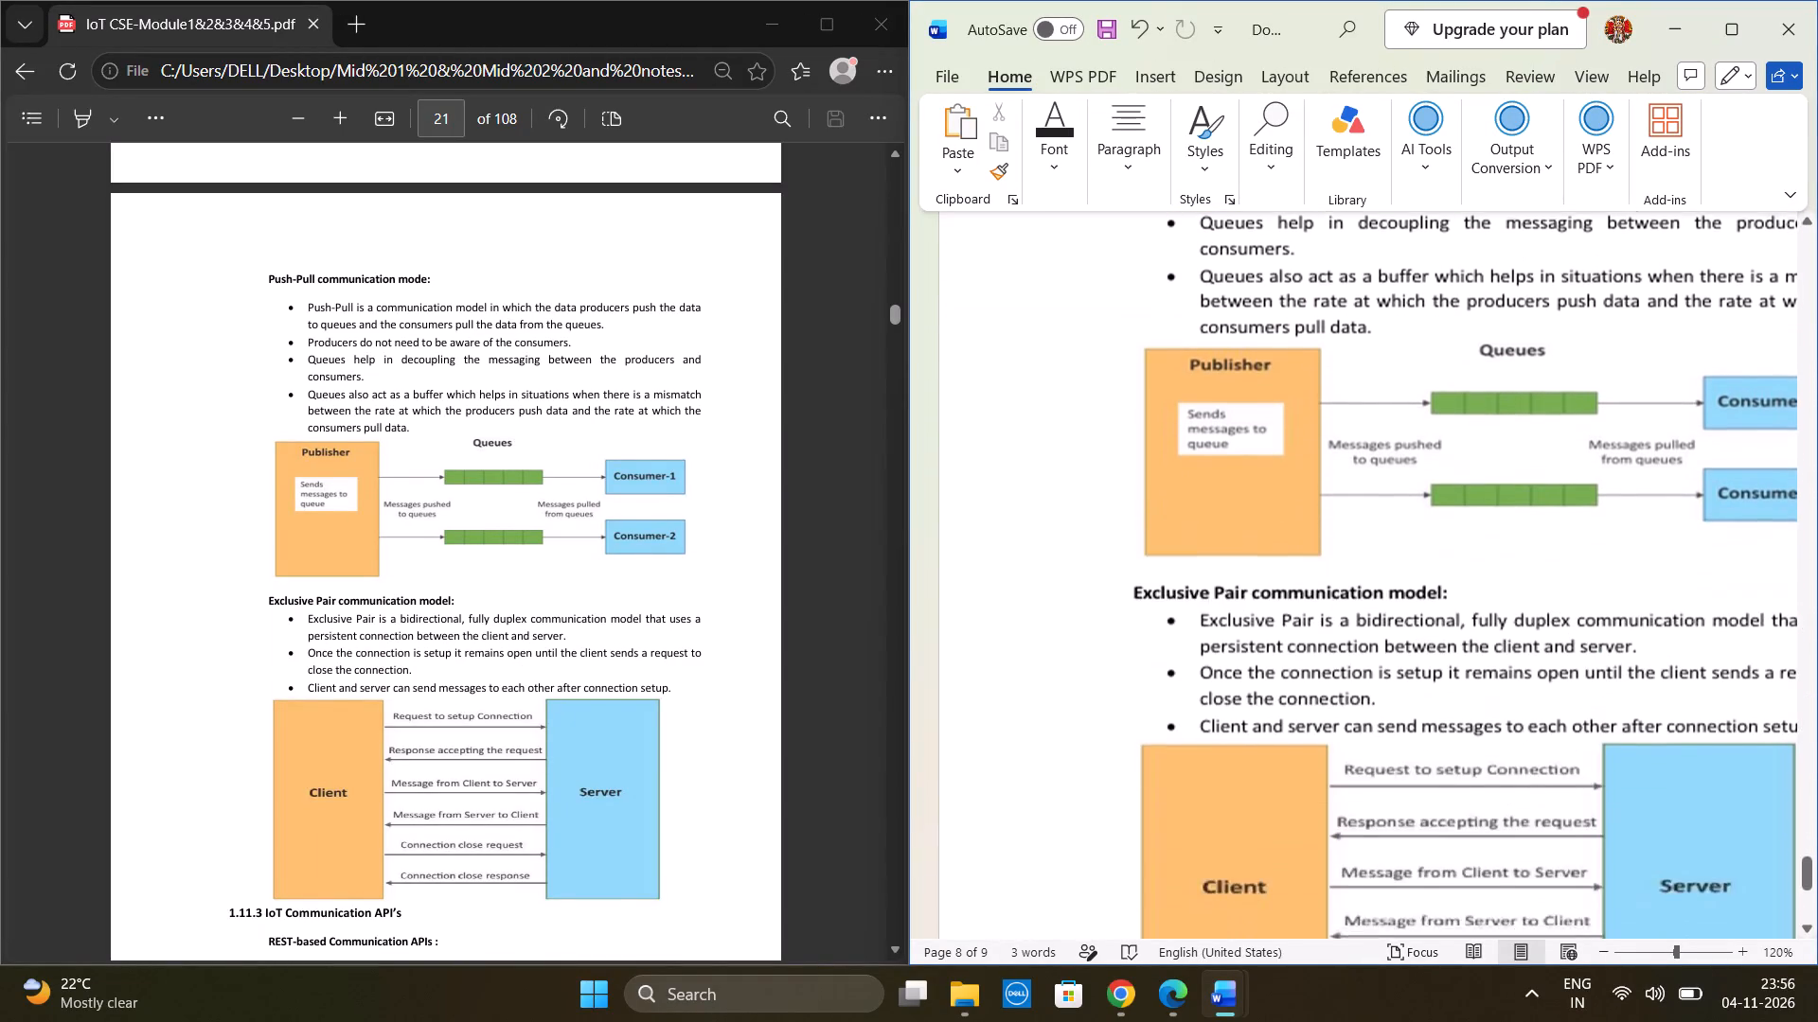
{"action": "scroll", "coordinate": [1457, 369], "scroll_direction": "down", "scroll_amount": 3}
Look over the PDF notes from 1.11.3 IoT Communication API's to 1.12.1, and check the topics in the IOT Syllabus document.
{"action": "scroll", "coordinate": [508, 641], "scroll_direction": "down", "scroll_amount": 3}
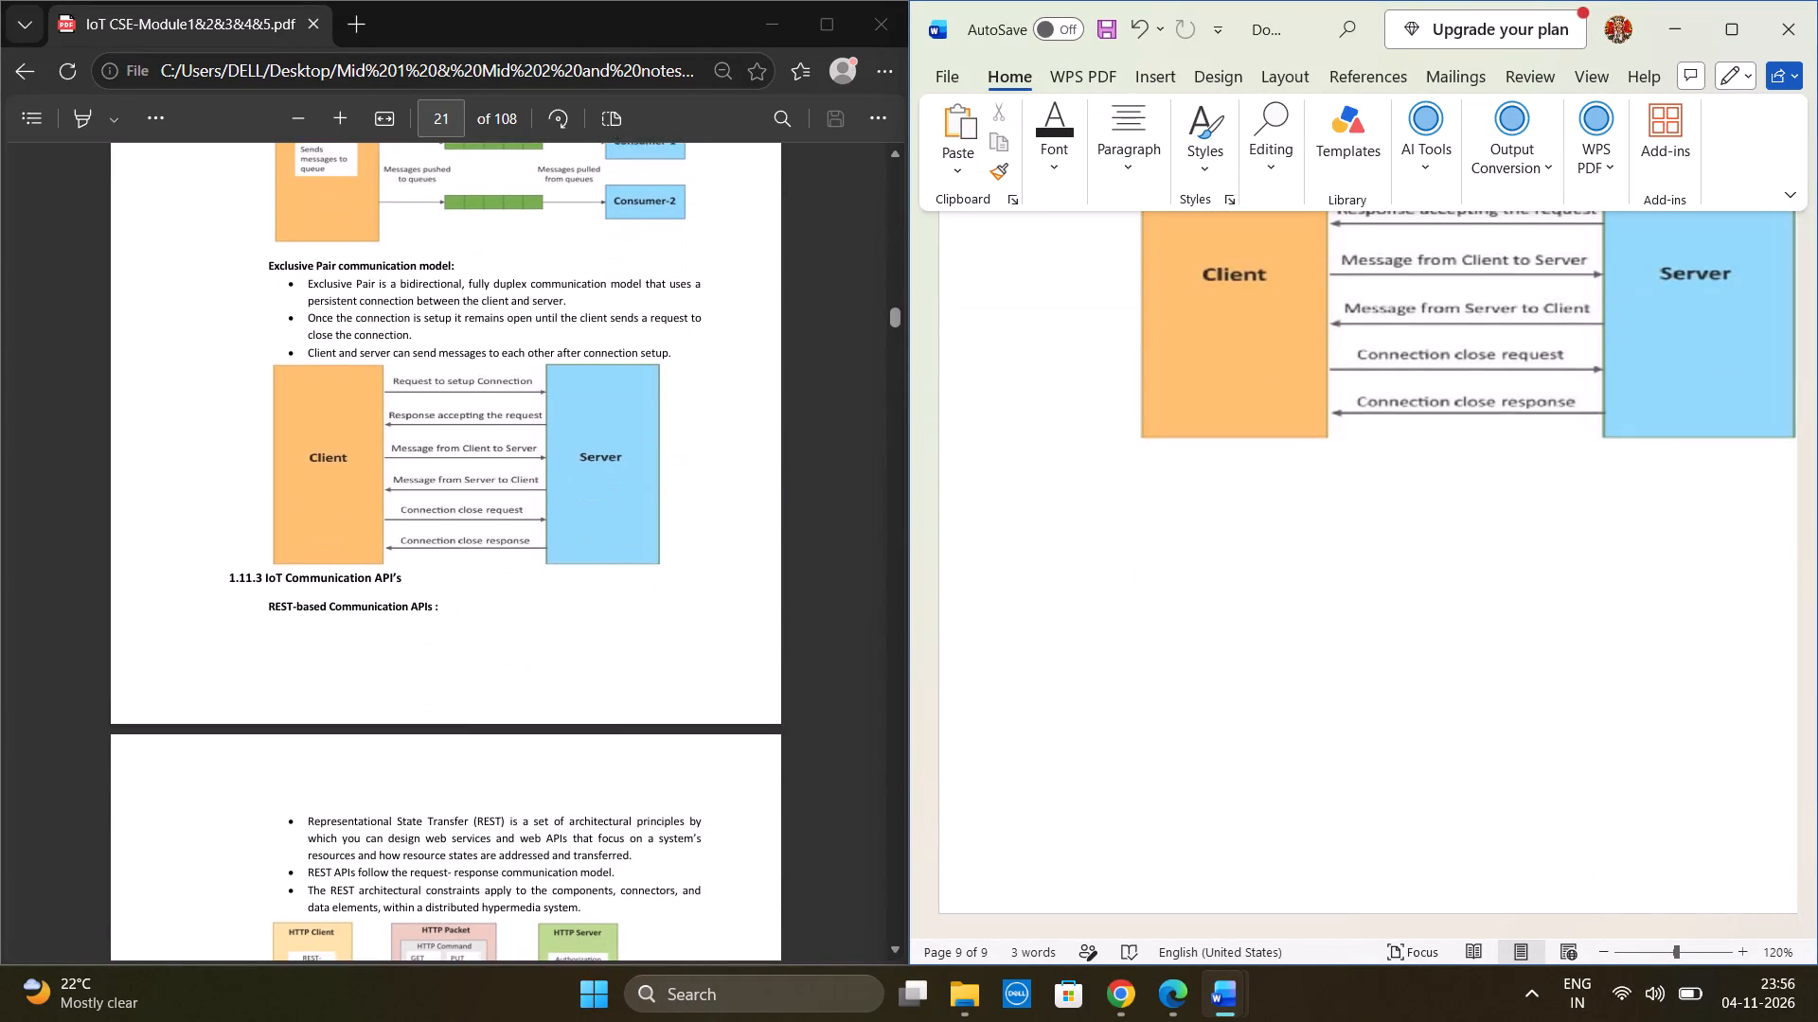
{"action": "scroll", "coordinate": [508, 641], "scroll_direction": "down", "scroll_amount": 5}
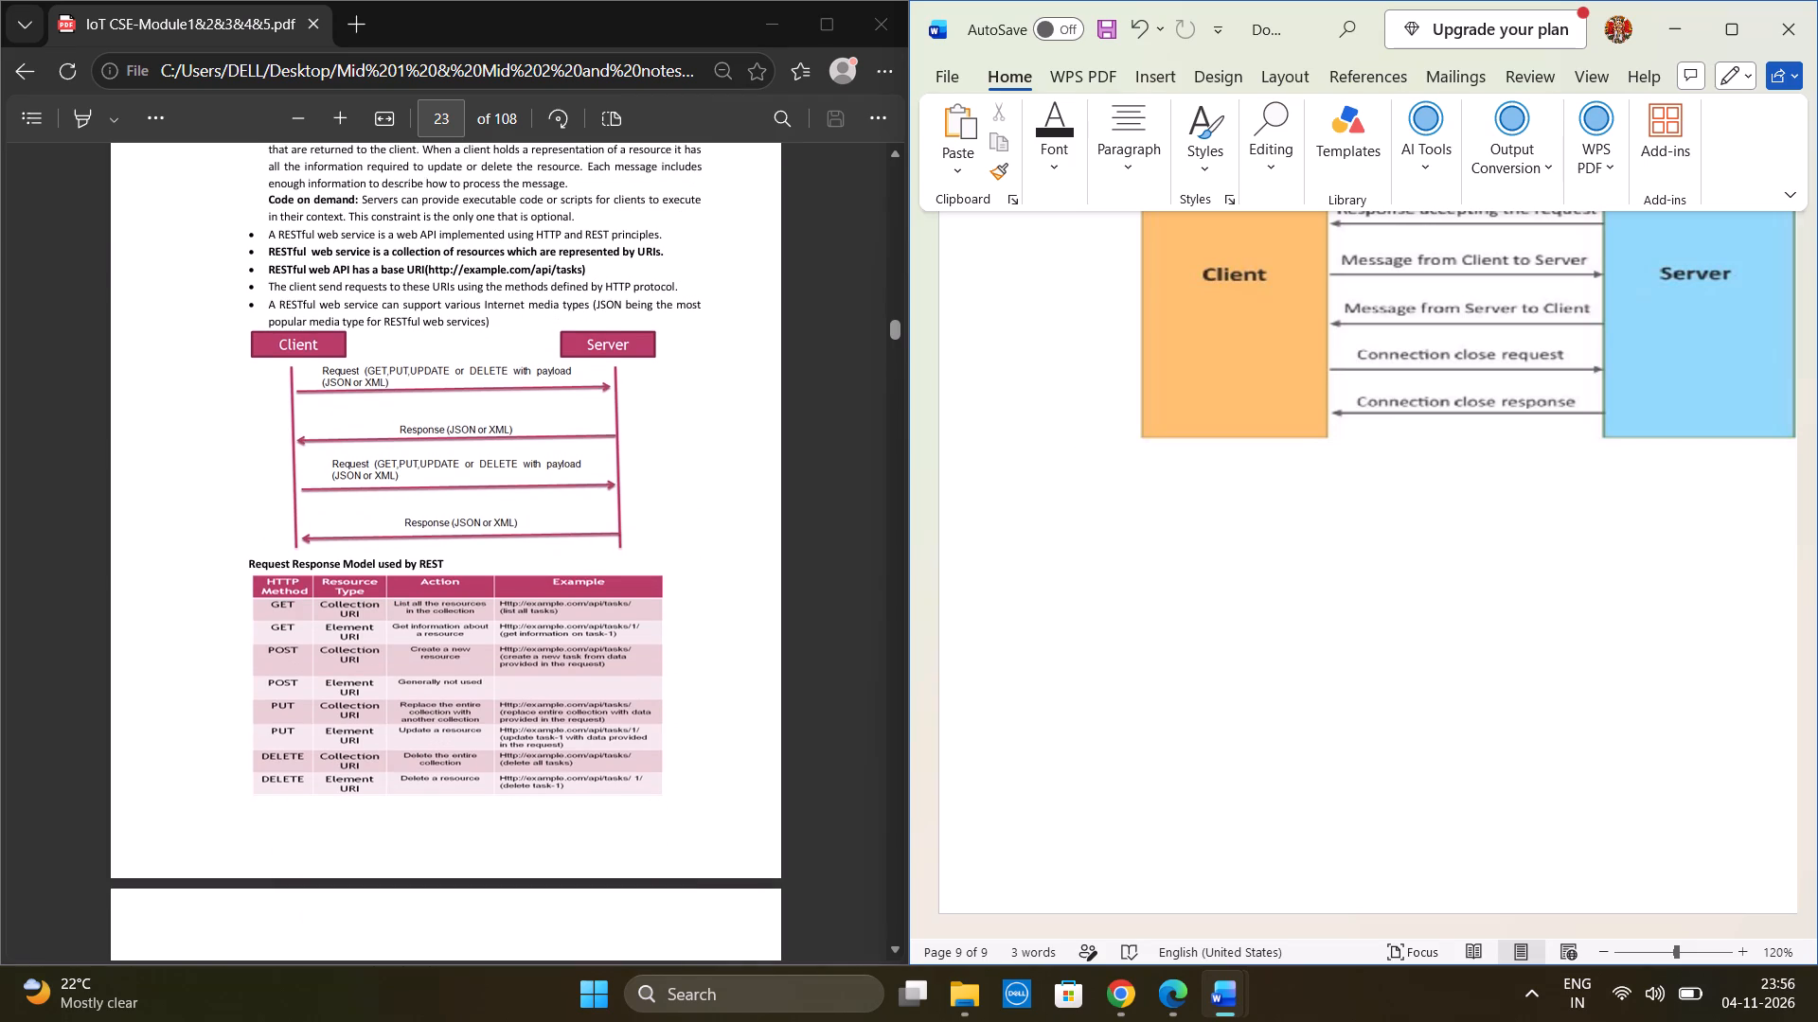
{"action": "scroll", "coordinate": [433, 566], "scroll_direction": "down", "scroll_amount": 4}
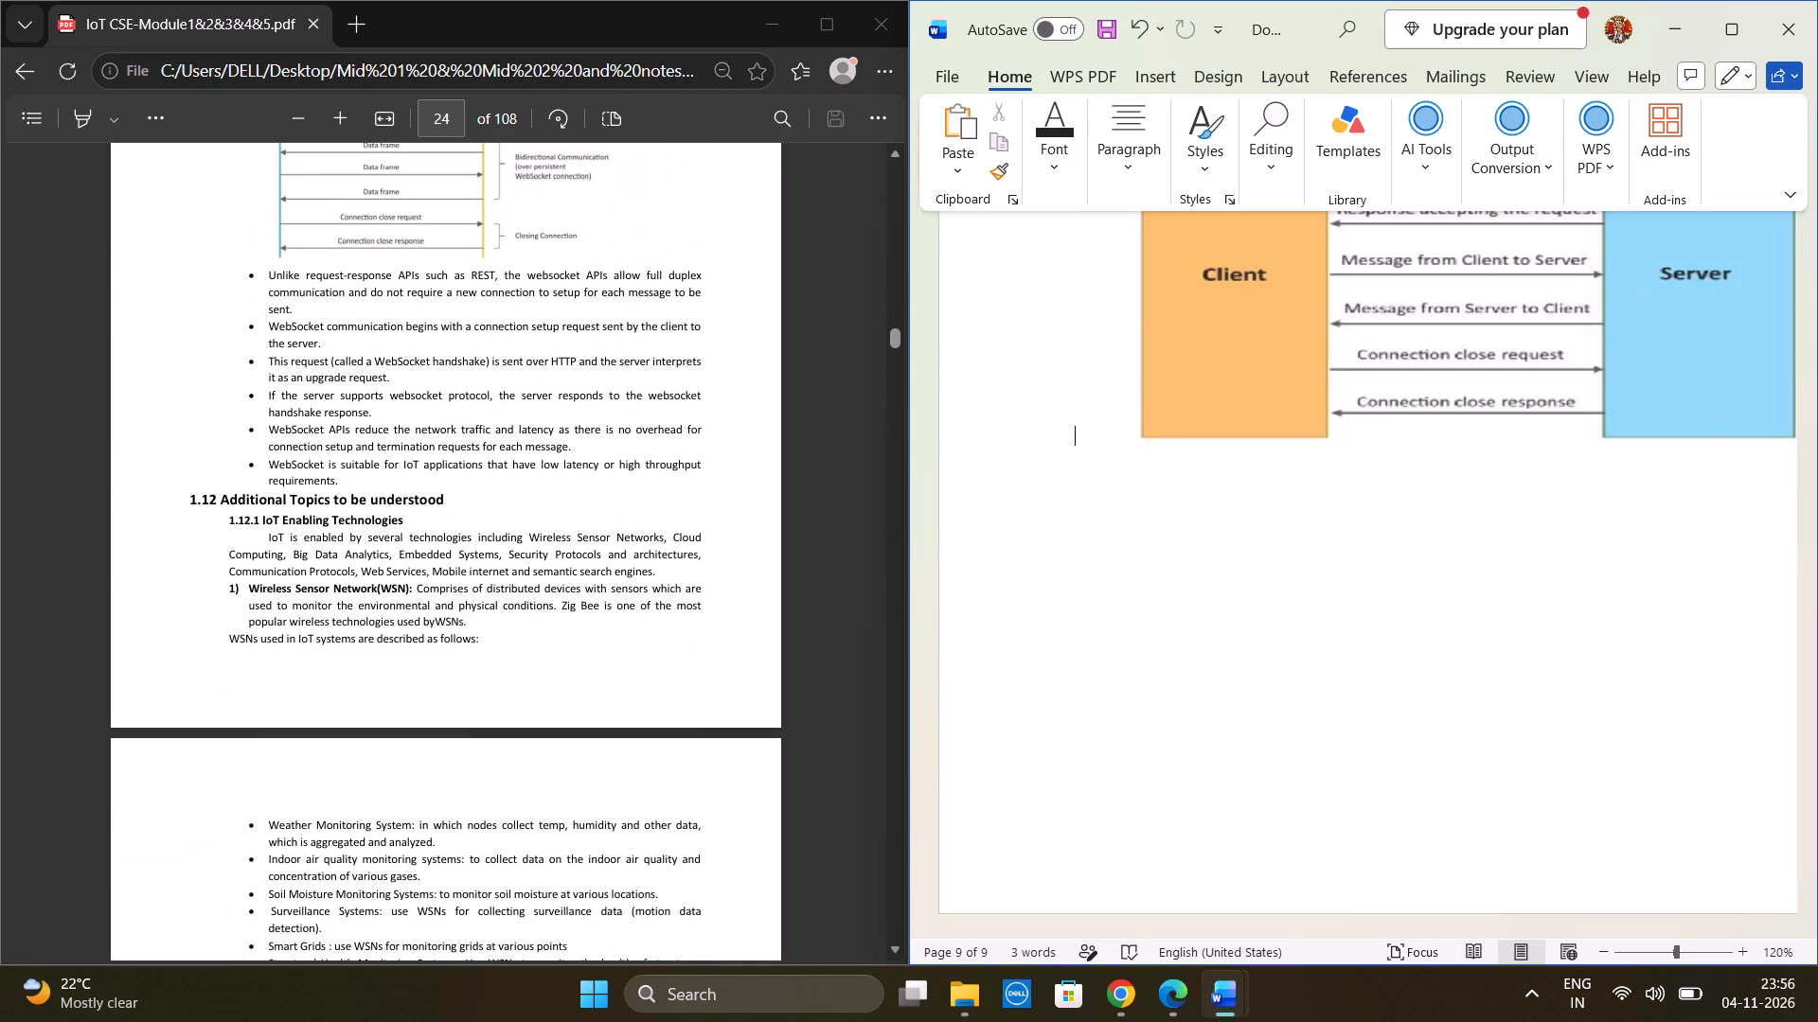
{"action": "left_click", "coordinate": [1105, 995]}
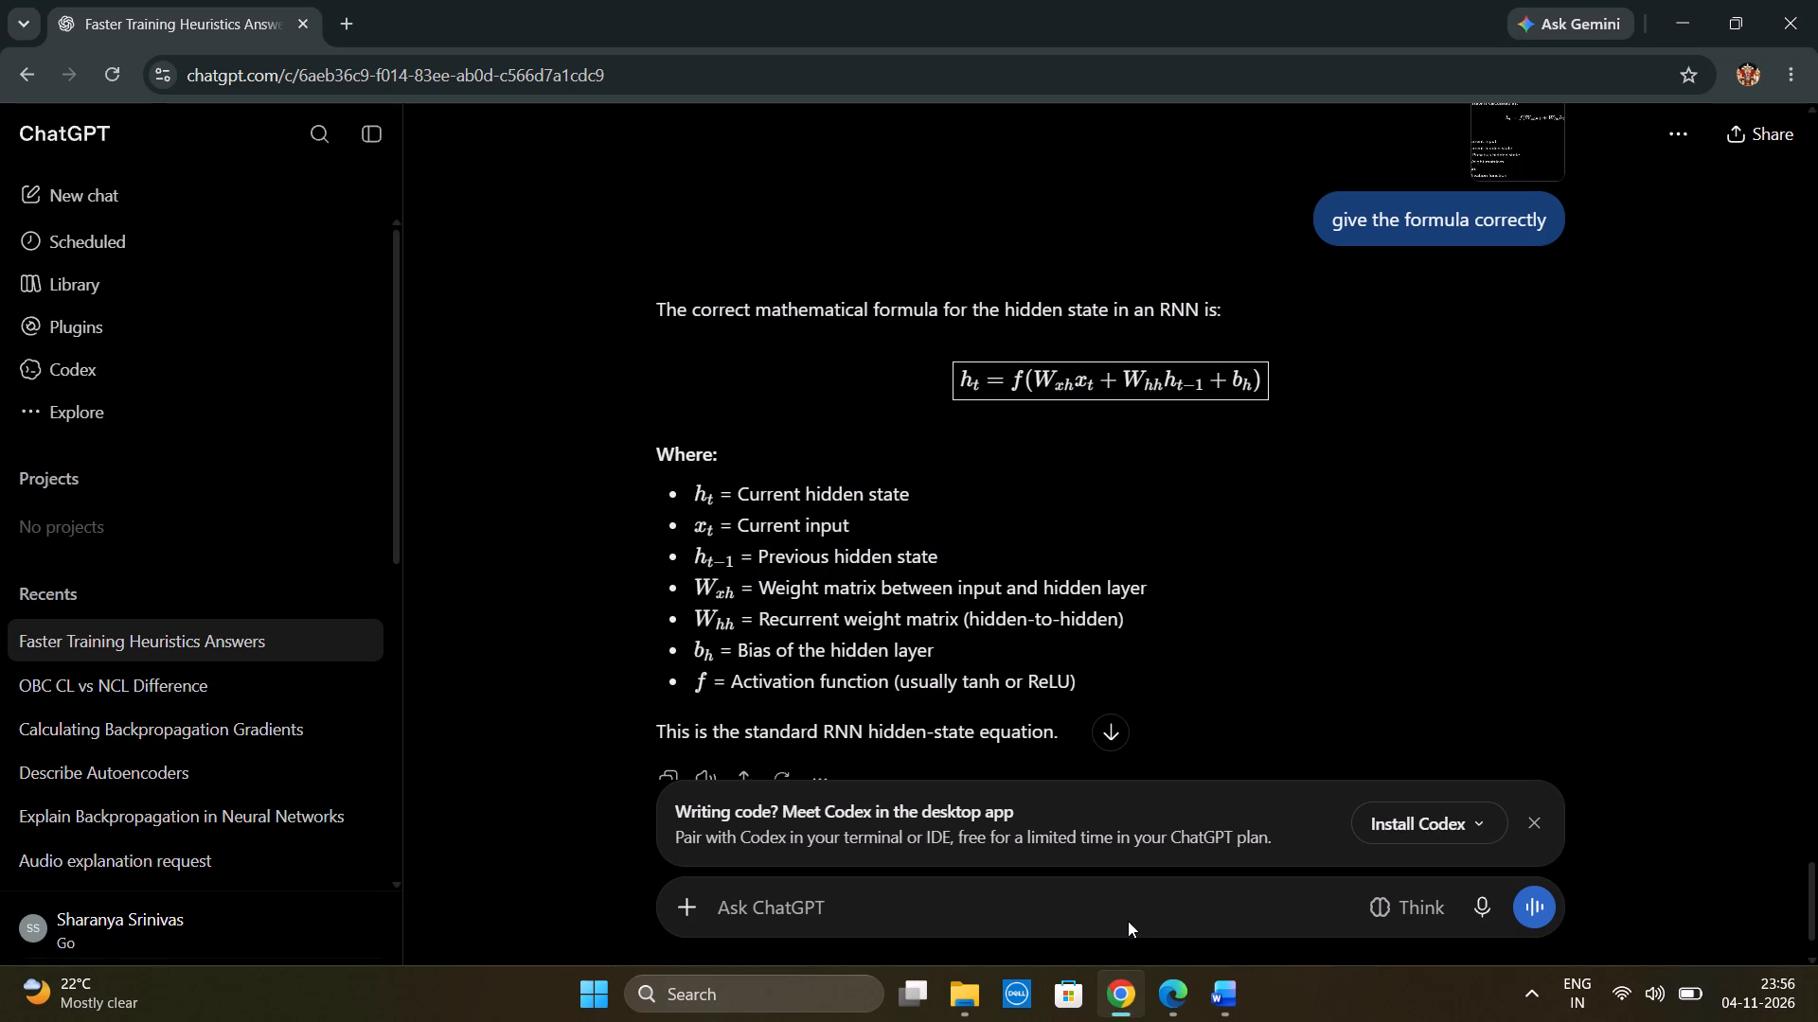
{"action": "left_click", "coordinate": [1228, 988]}
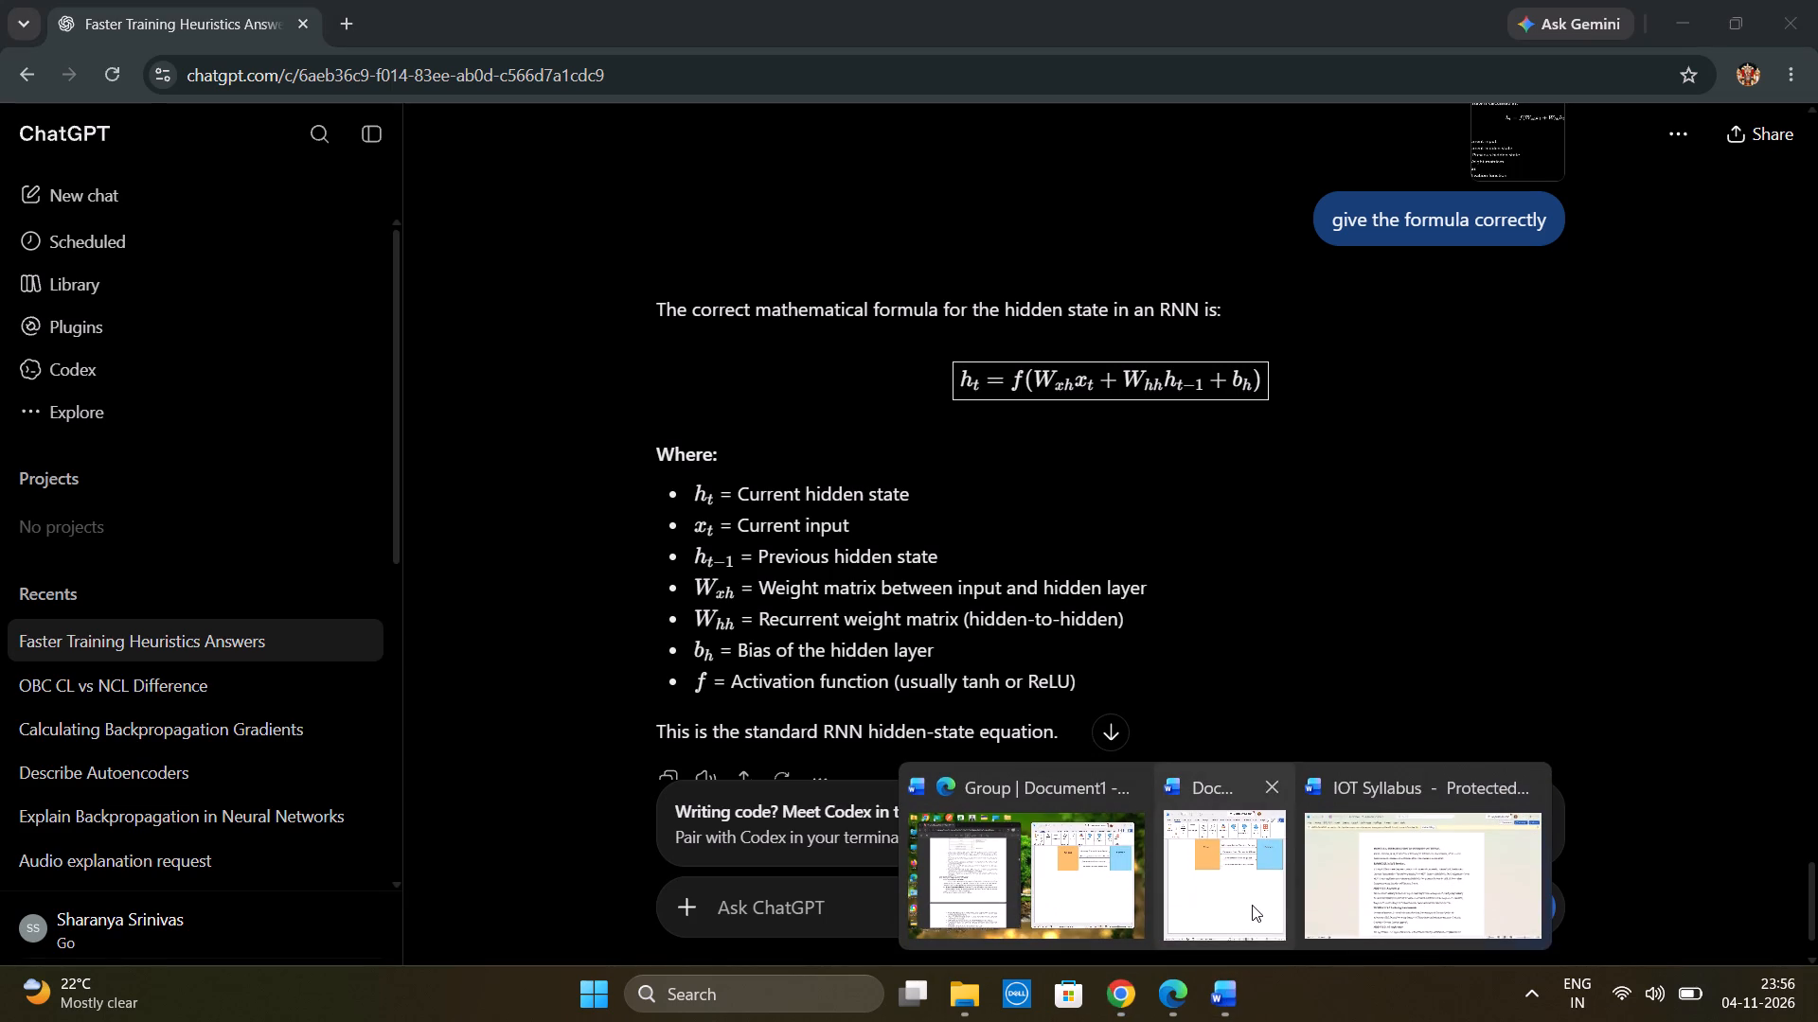
{"action": "left_click", "coordinate": [1346, 889]}
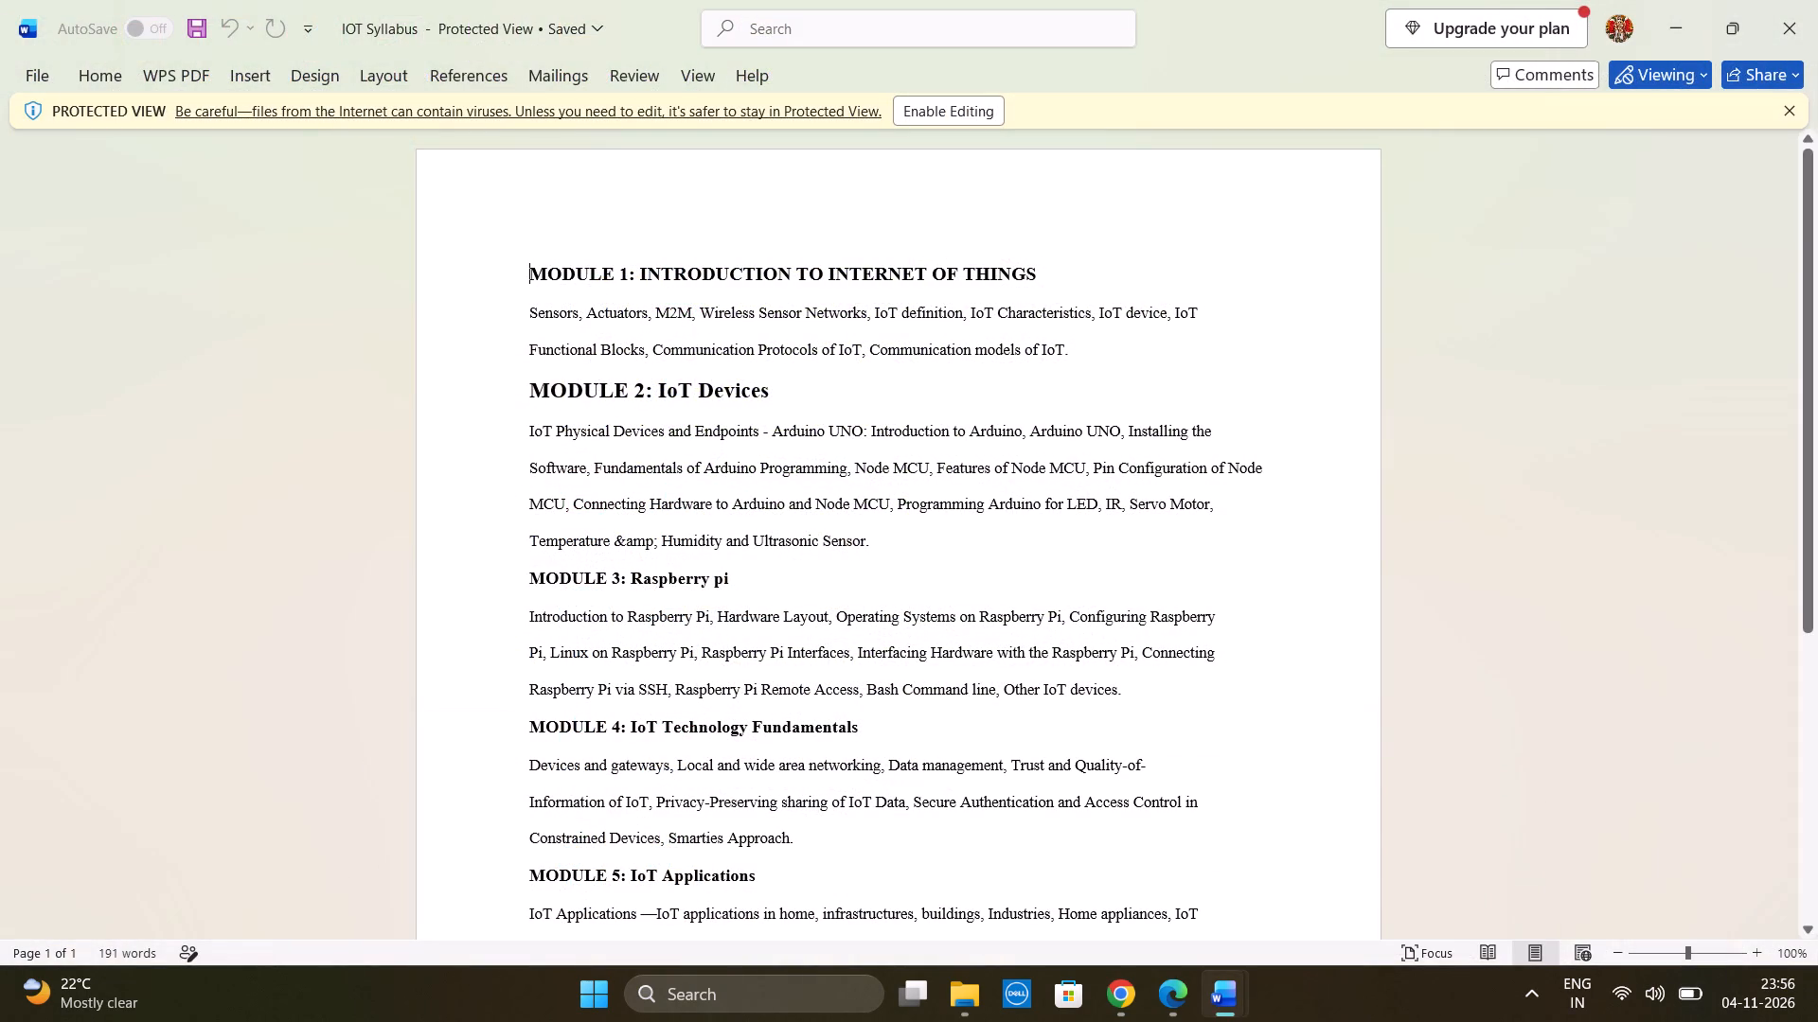
{"action": "left_click", "coordinate": [1175, 319]}
{"action": "left_click_drag", "start_coordinate": [1098, 307], "coordinate": [630, 366]}
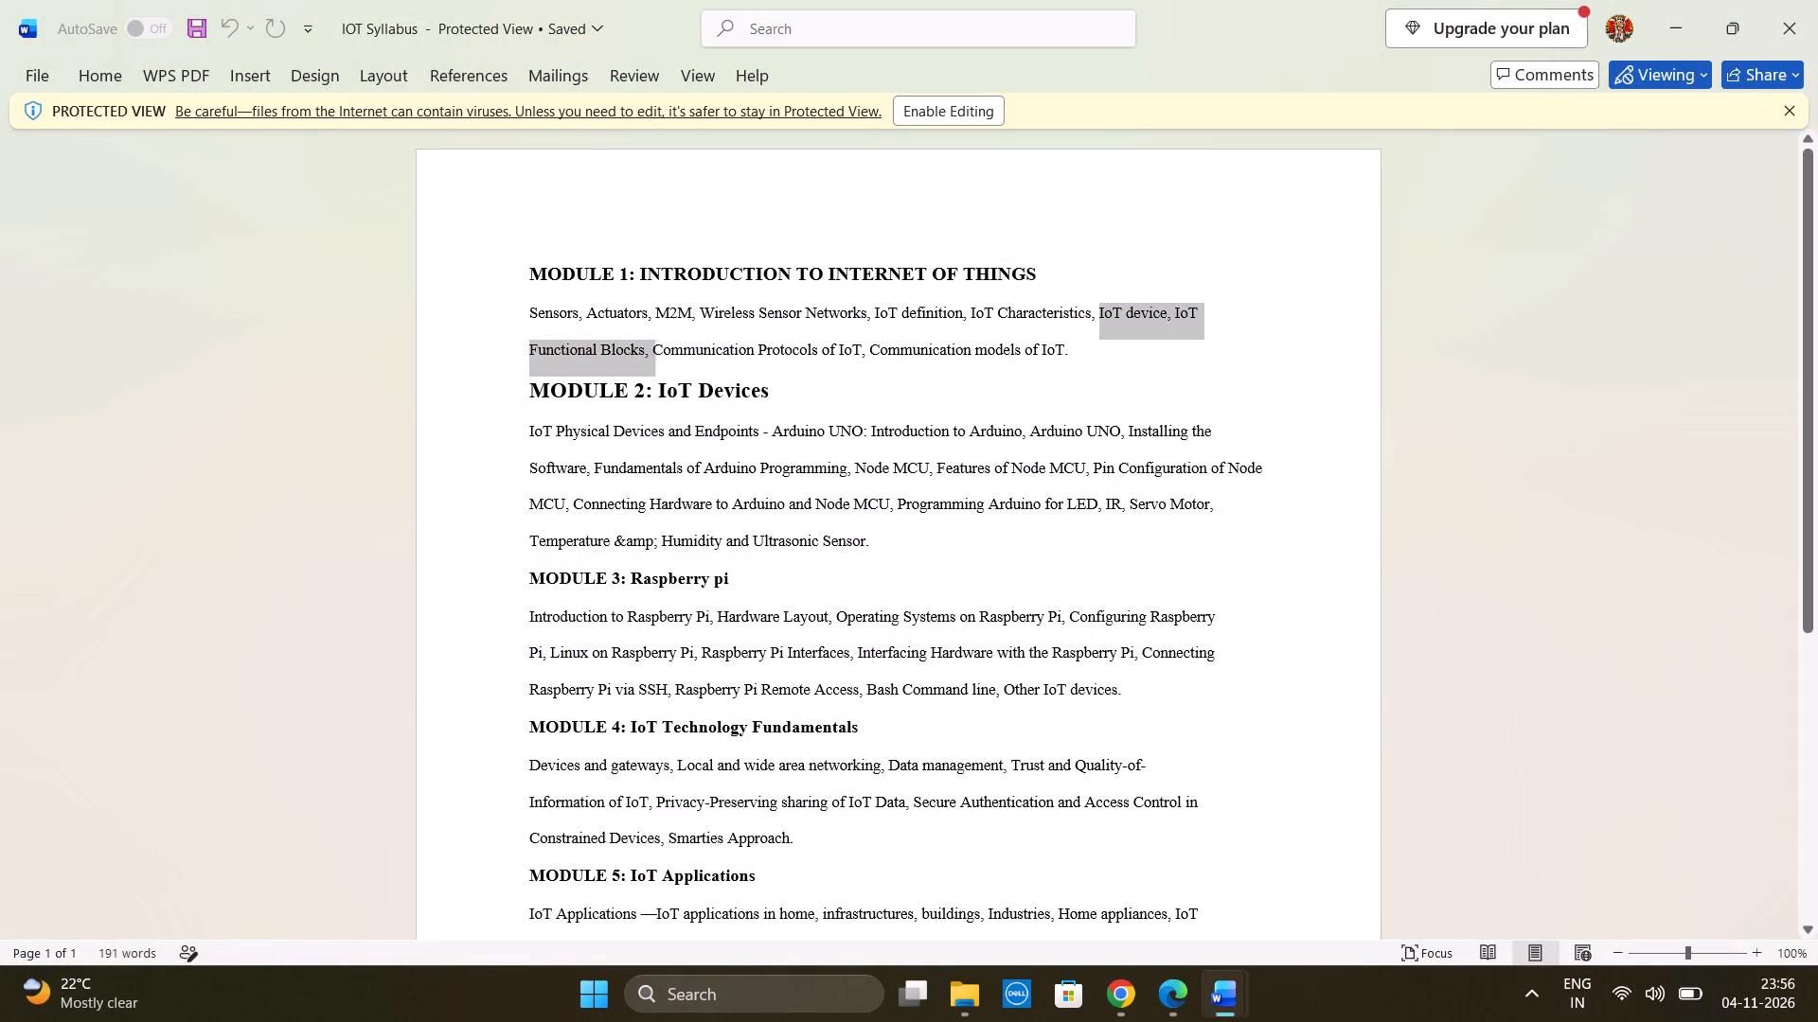
{"action": "left_click_drag", "start_coordinate": [630, 366], "coordinate": [644, 363]}
{"action": "key", "text": "ctrl+c"}
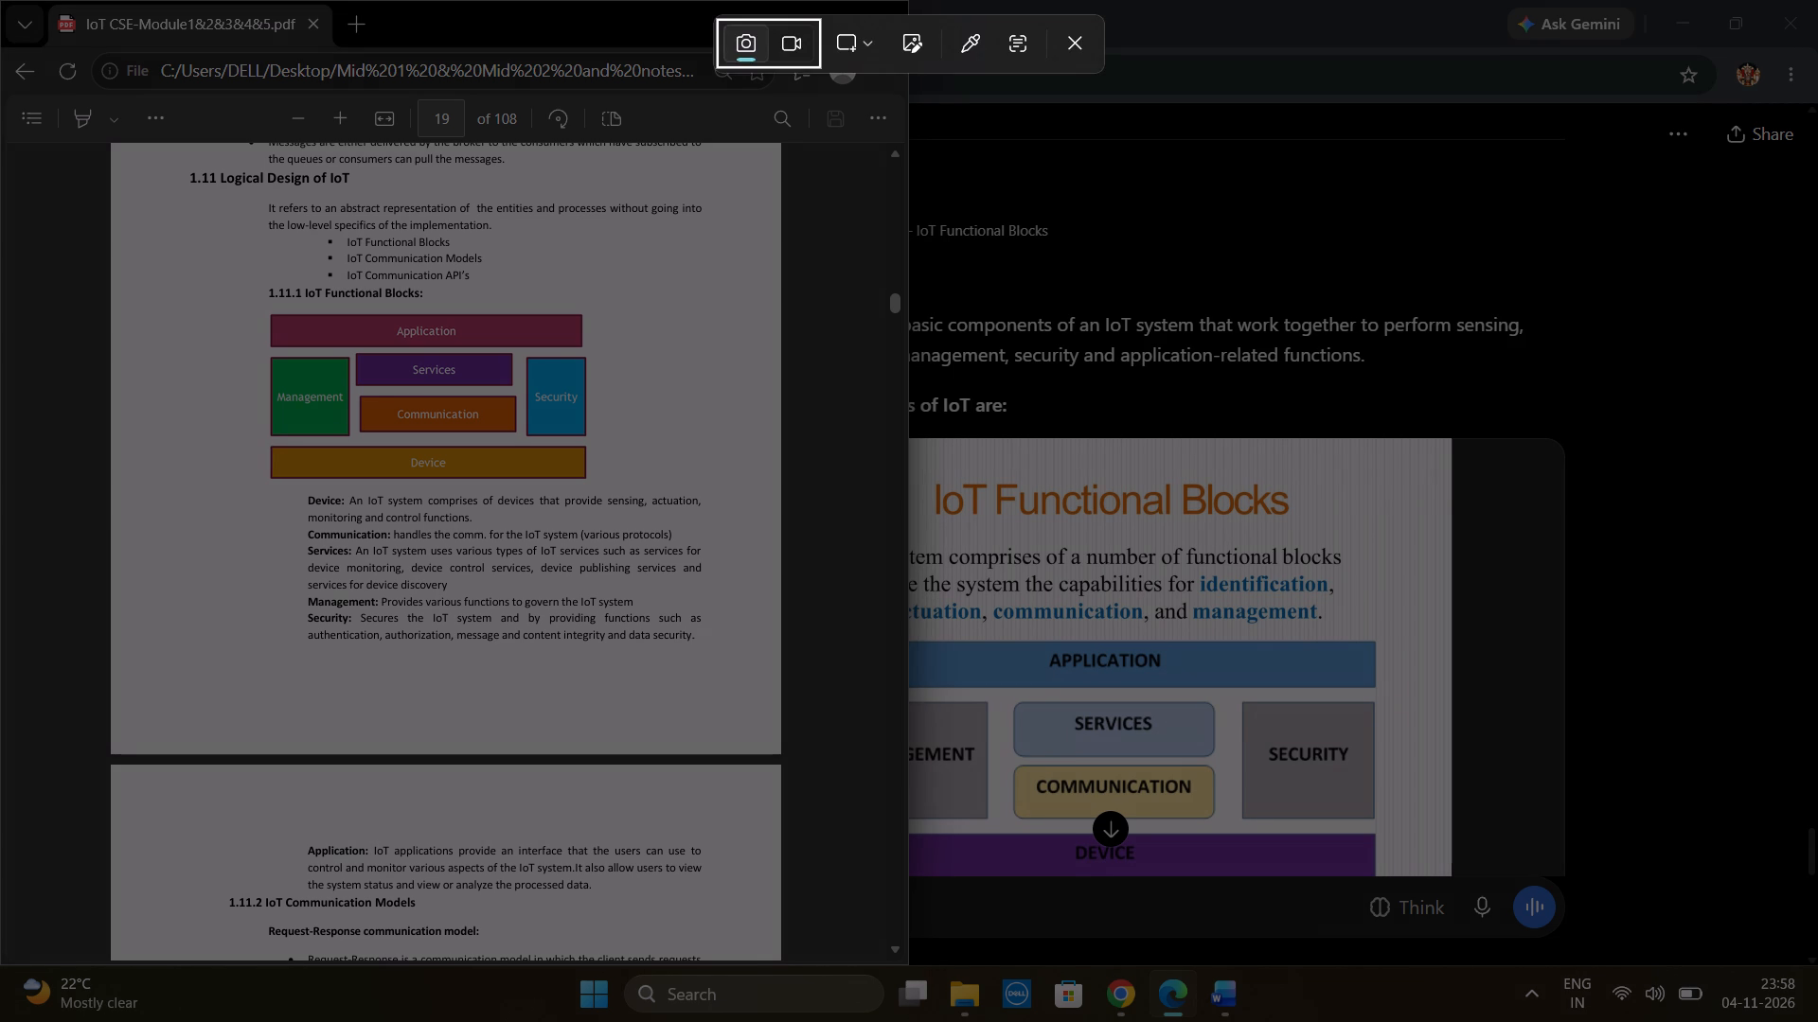
{"action": "left_click", "coordinate": [171, 165]}
{"action": "left_click_drag", "start_coordinate": [171, 165], "coordinate": [707, 566]}
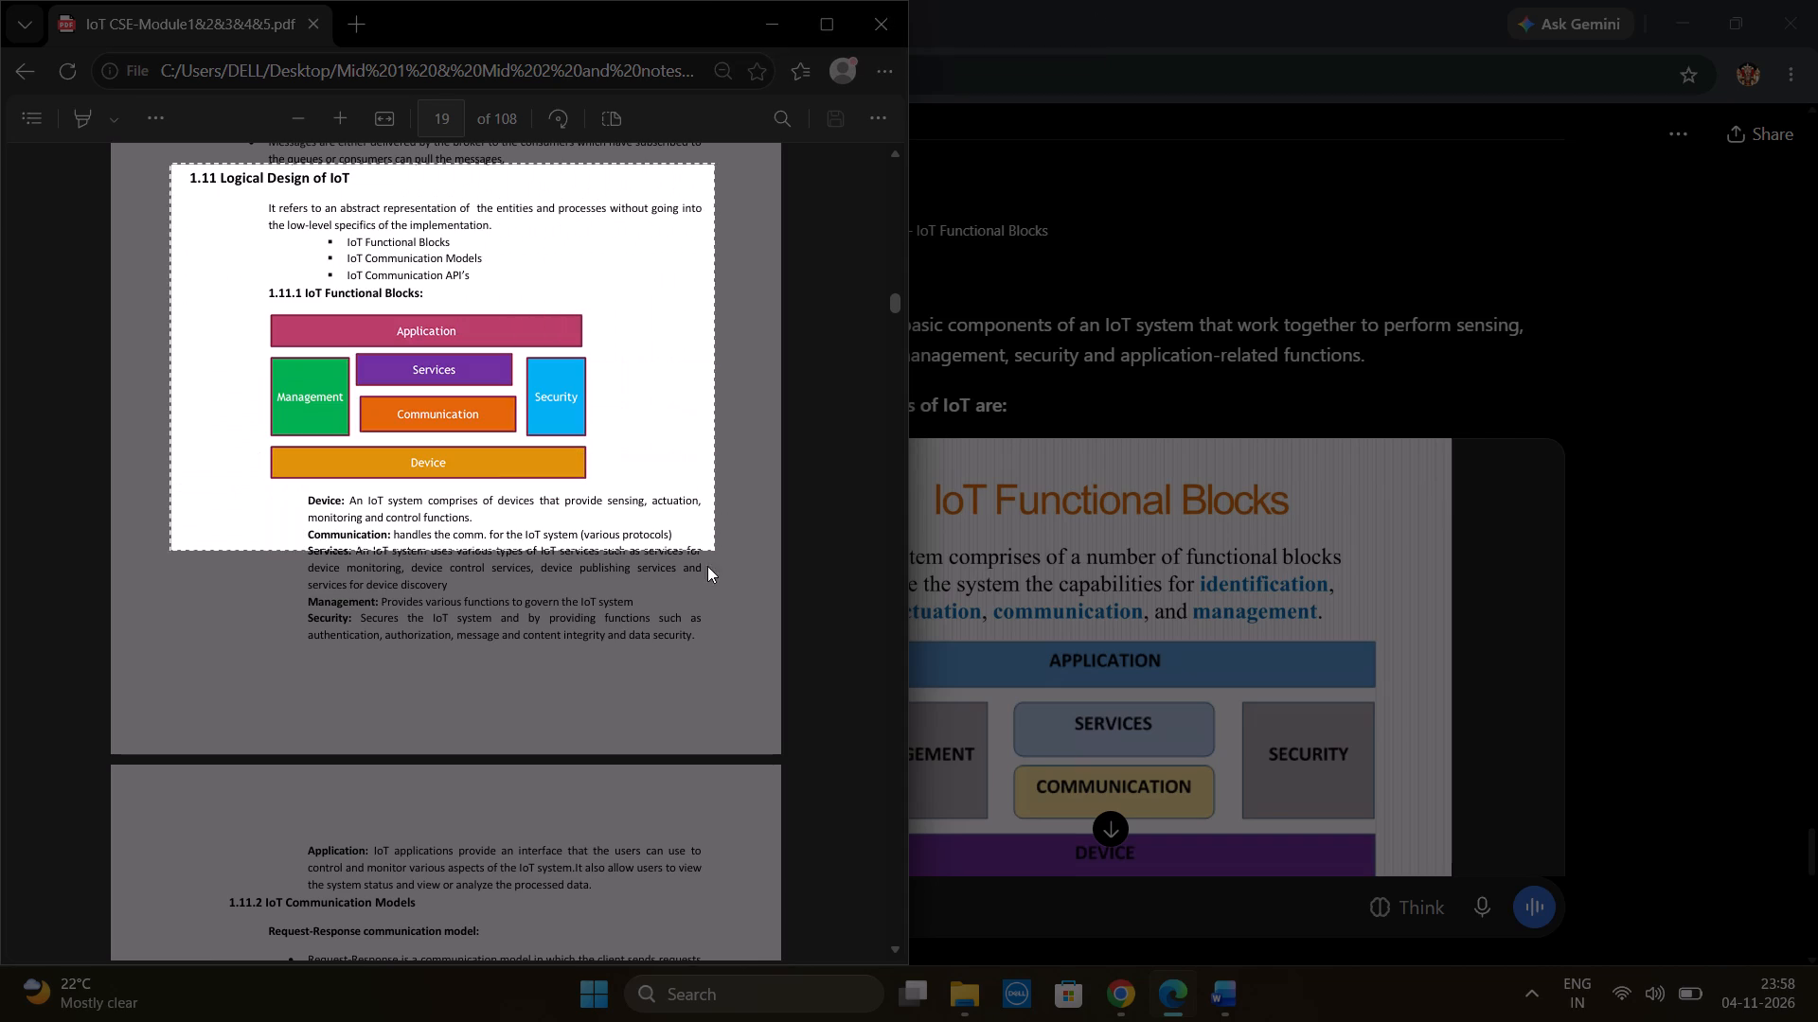
{"action": "left_click_drag", "start_coordinate": [707, 566], "coordinate": [769, 894]}
{"action": "scroll", "coordinate": [711, 599], "scroll_direction": "up", "scroll_amount": 1}
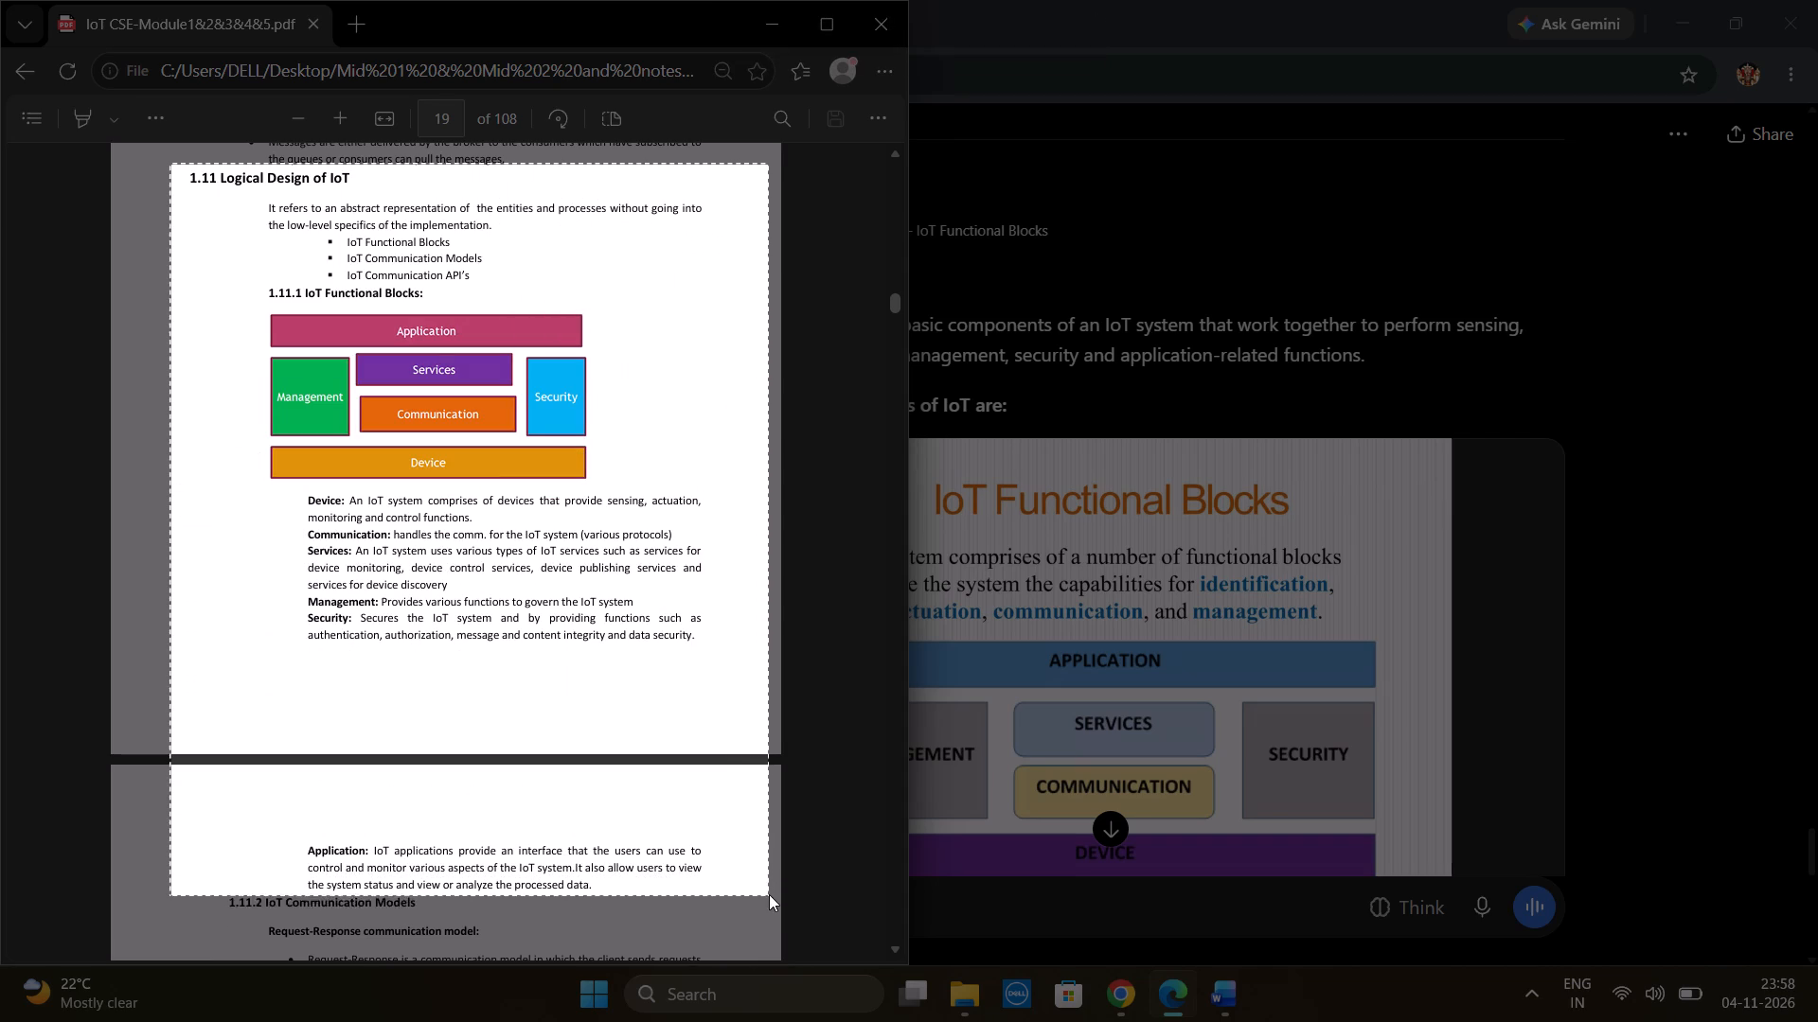
{"action": "left_click_drag", "start_coordinate": [769, 894], "coordinate": [770, 892]}
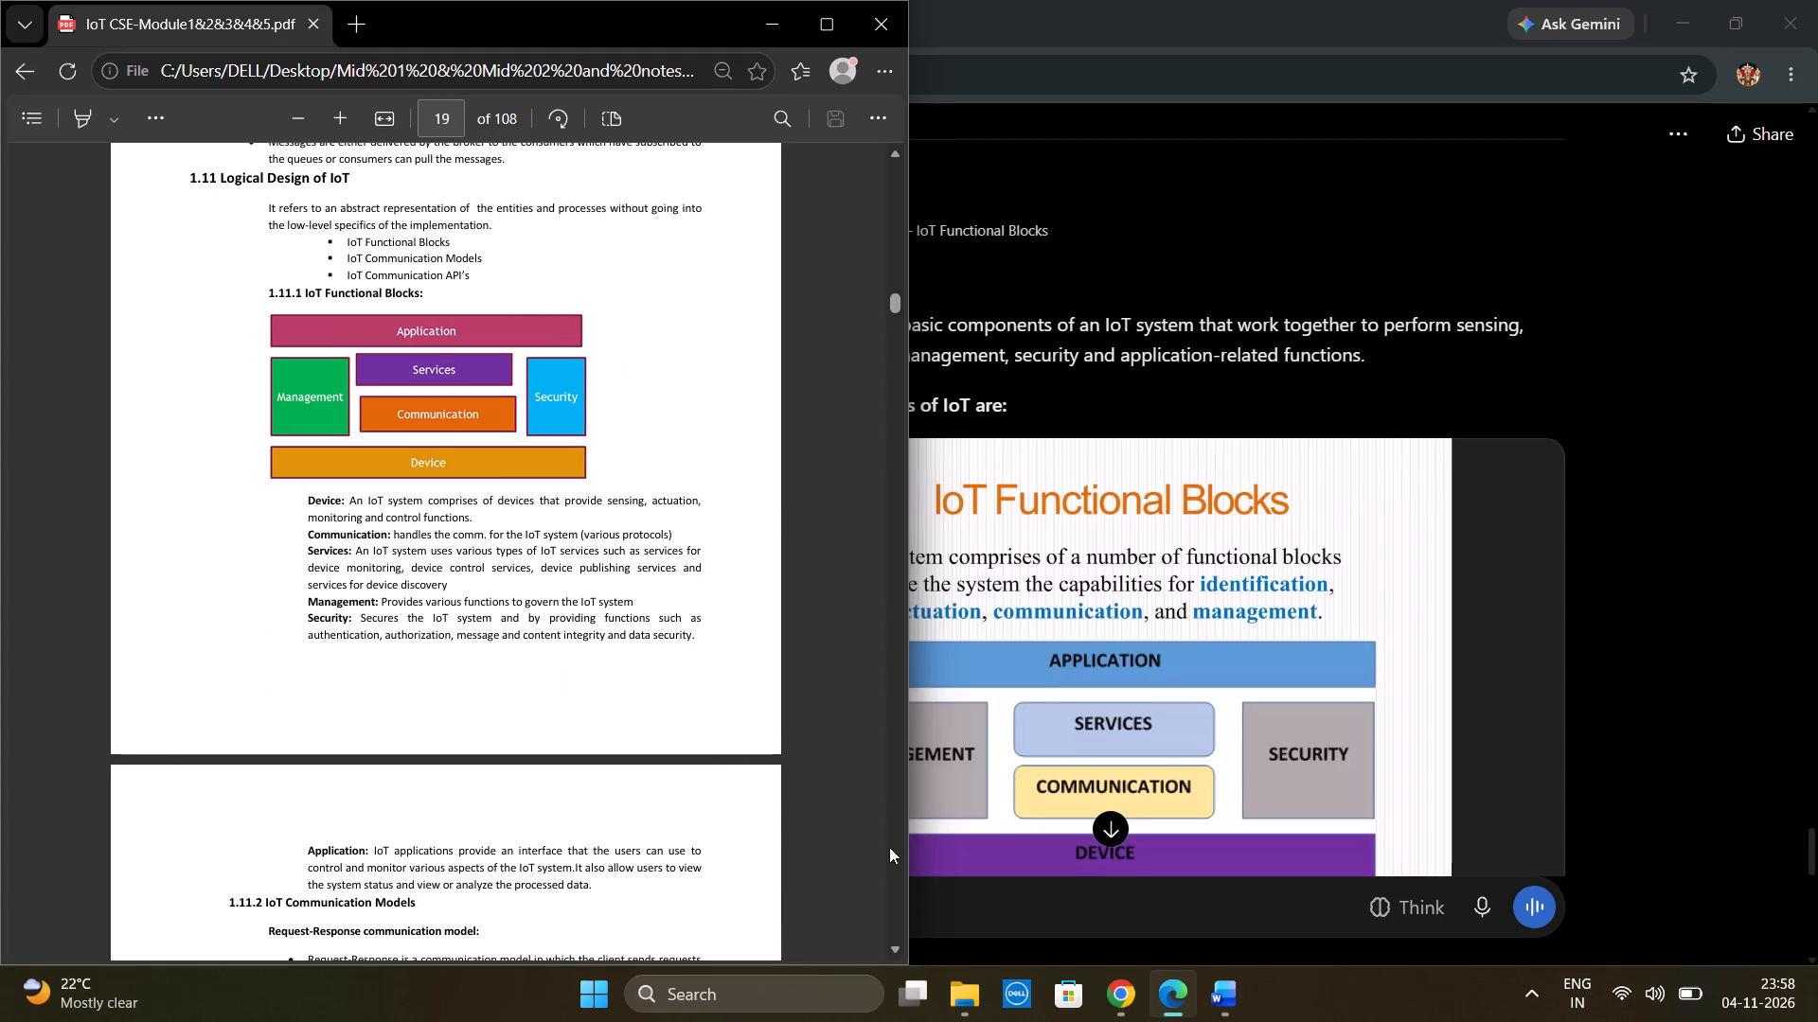
Switch to the Word answers document and paste the Logical Design screenshot between the Introduction to IoT diagram and the 1.11.2 IoT Communication Models picture.
{"action": "left_click", "coordinate": [1217, 1017]}
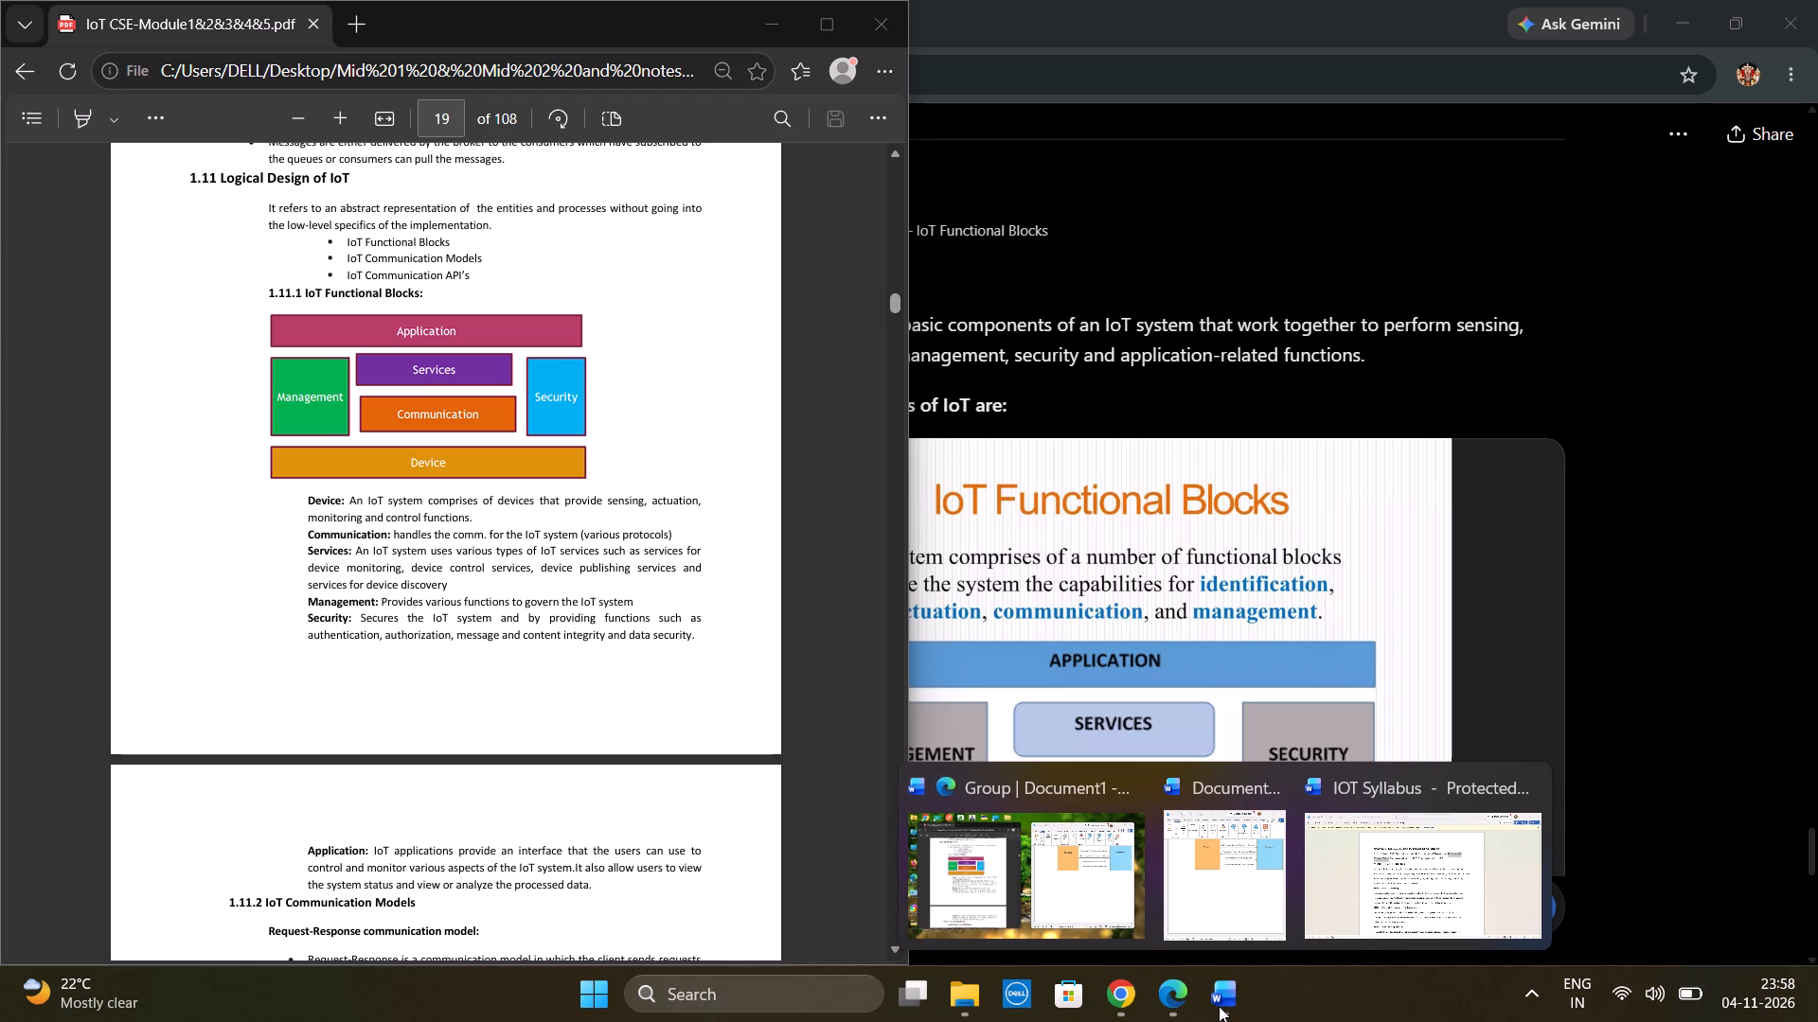
{"action": "left_click", "coordinate": [1095, 921]}
{"action": "scroll", "coordinate": [1407, 632], "scroll_direction": "up", "scroll_amount": 1}
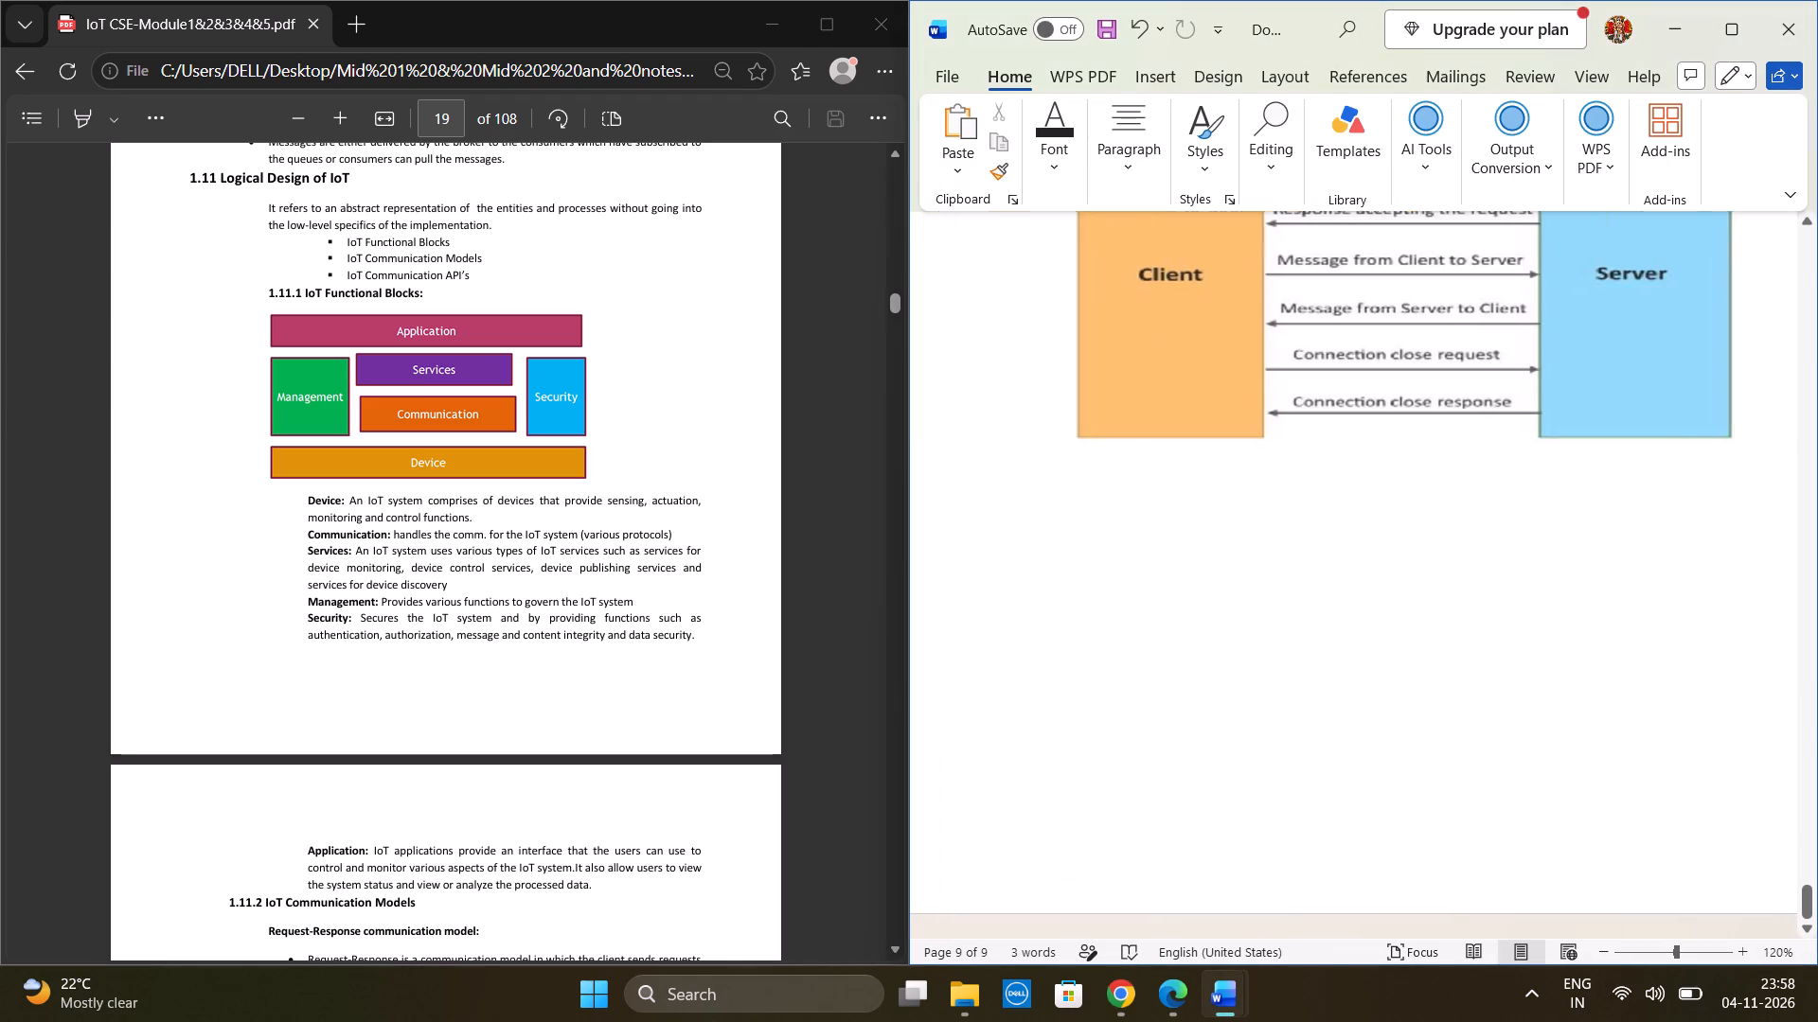
{"action": "scroll", "coordinate": [1407, 632], "scroll_direction": "up", "scroll_amount": 8}
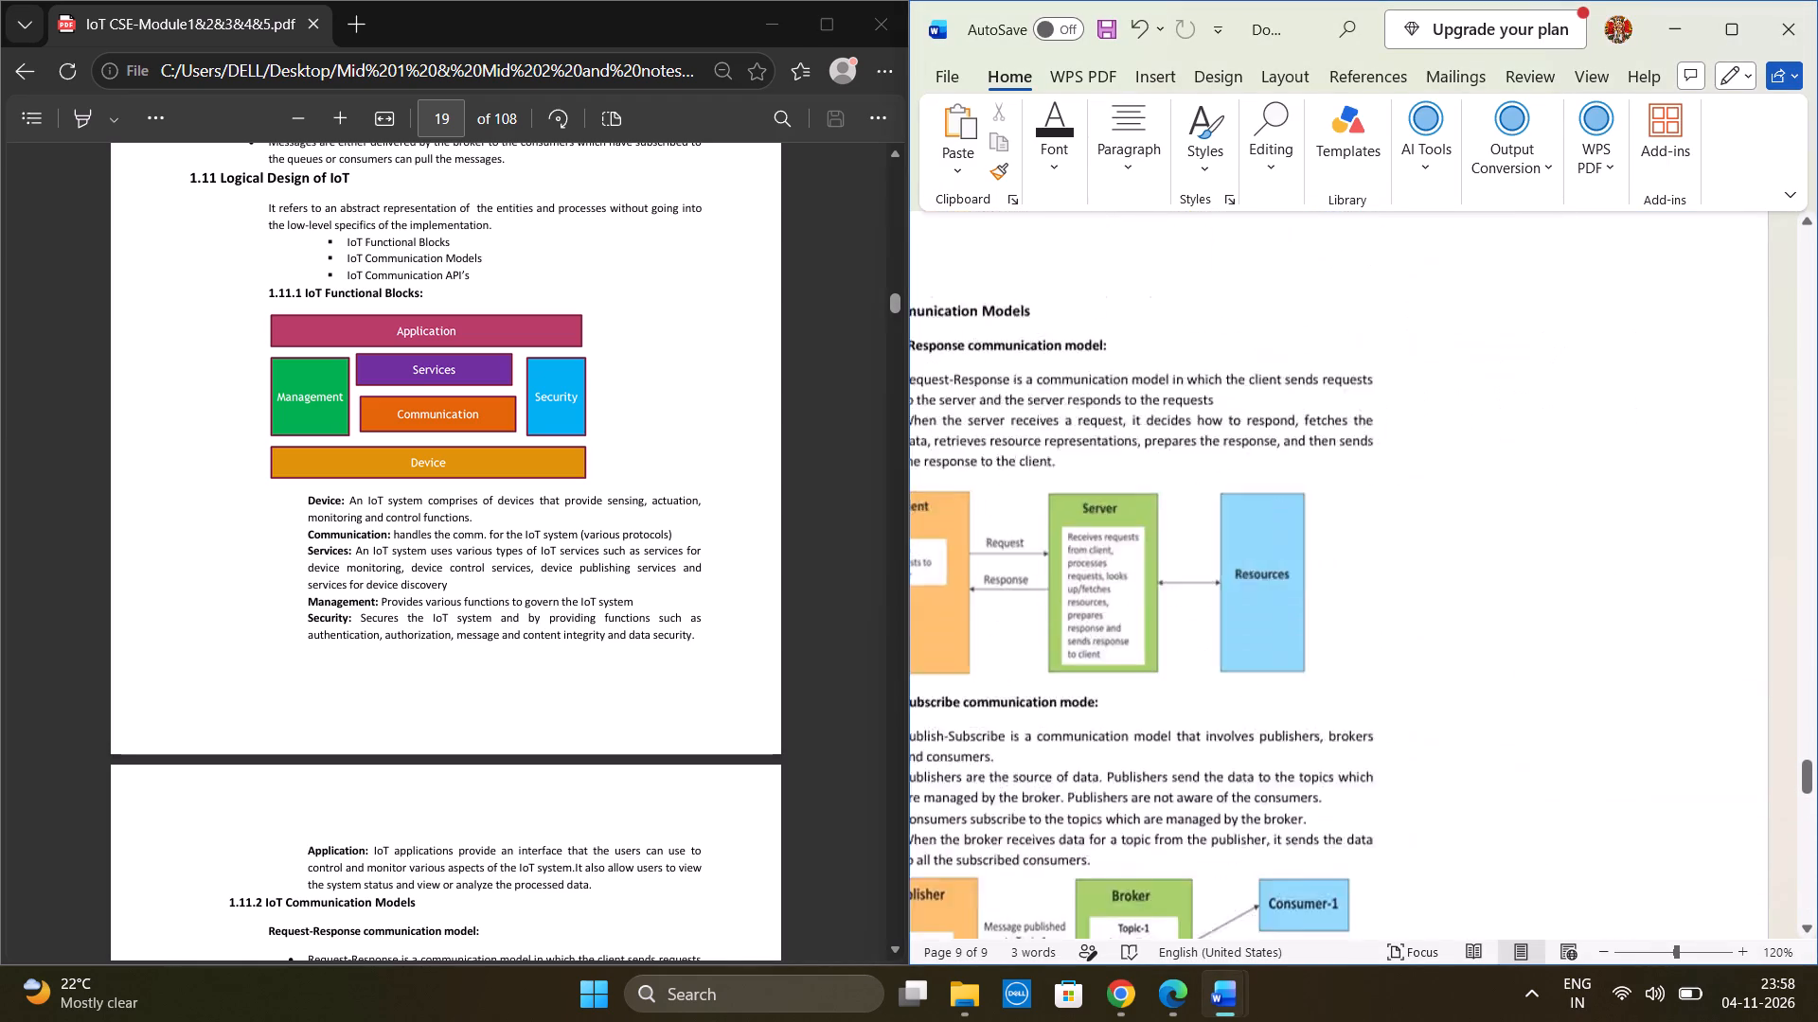
{"action": "scroll", "coordinate": [1407, 632], "scroll_direction": "up", "scroll_amount": 5}
{"action": "scroll", "coordinate": [1407, 632], "scroll_direction": "down", "scroll_amount": 6}
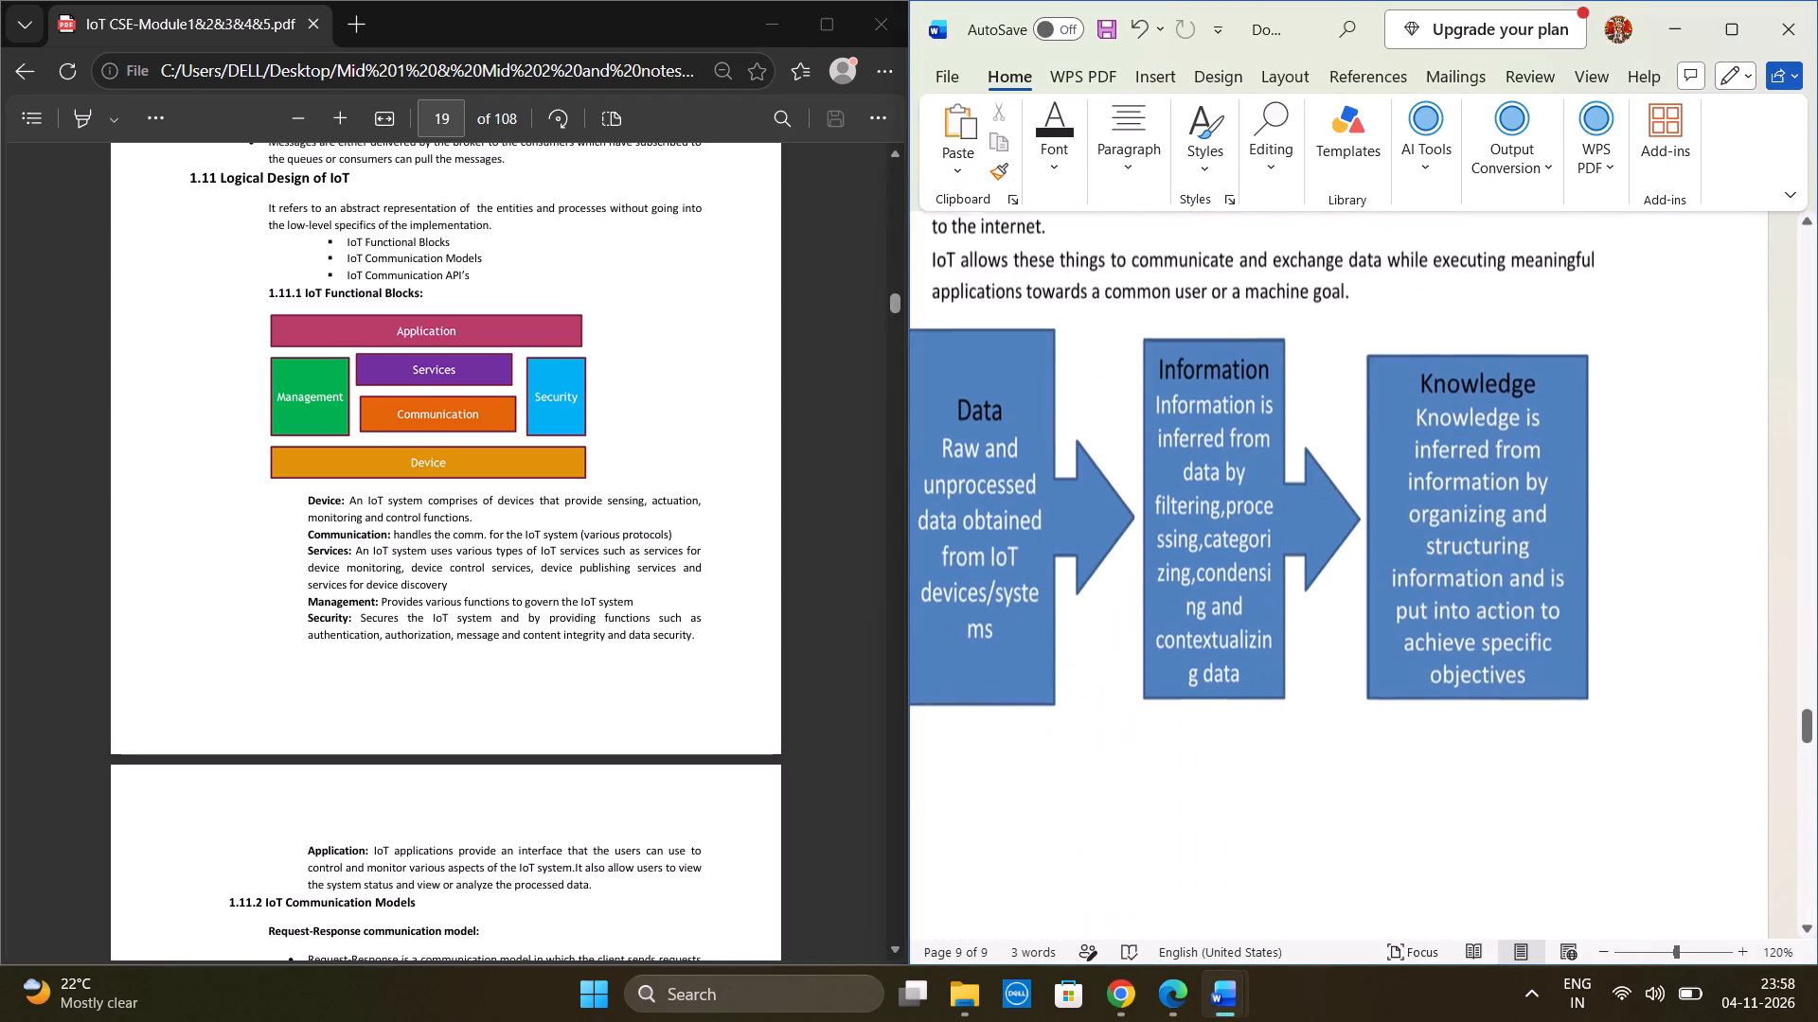
{"action": "right_click", "coordinate": [1407, 632]}
{"action": "left_click", "coordinate": [1339, 544]}
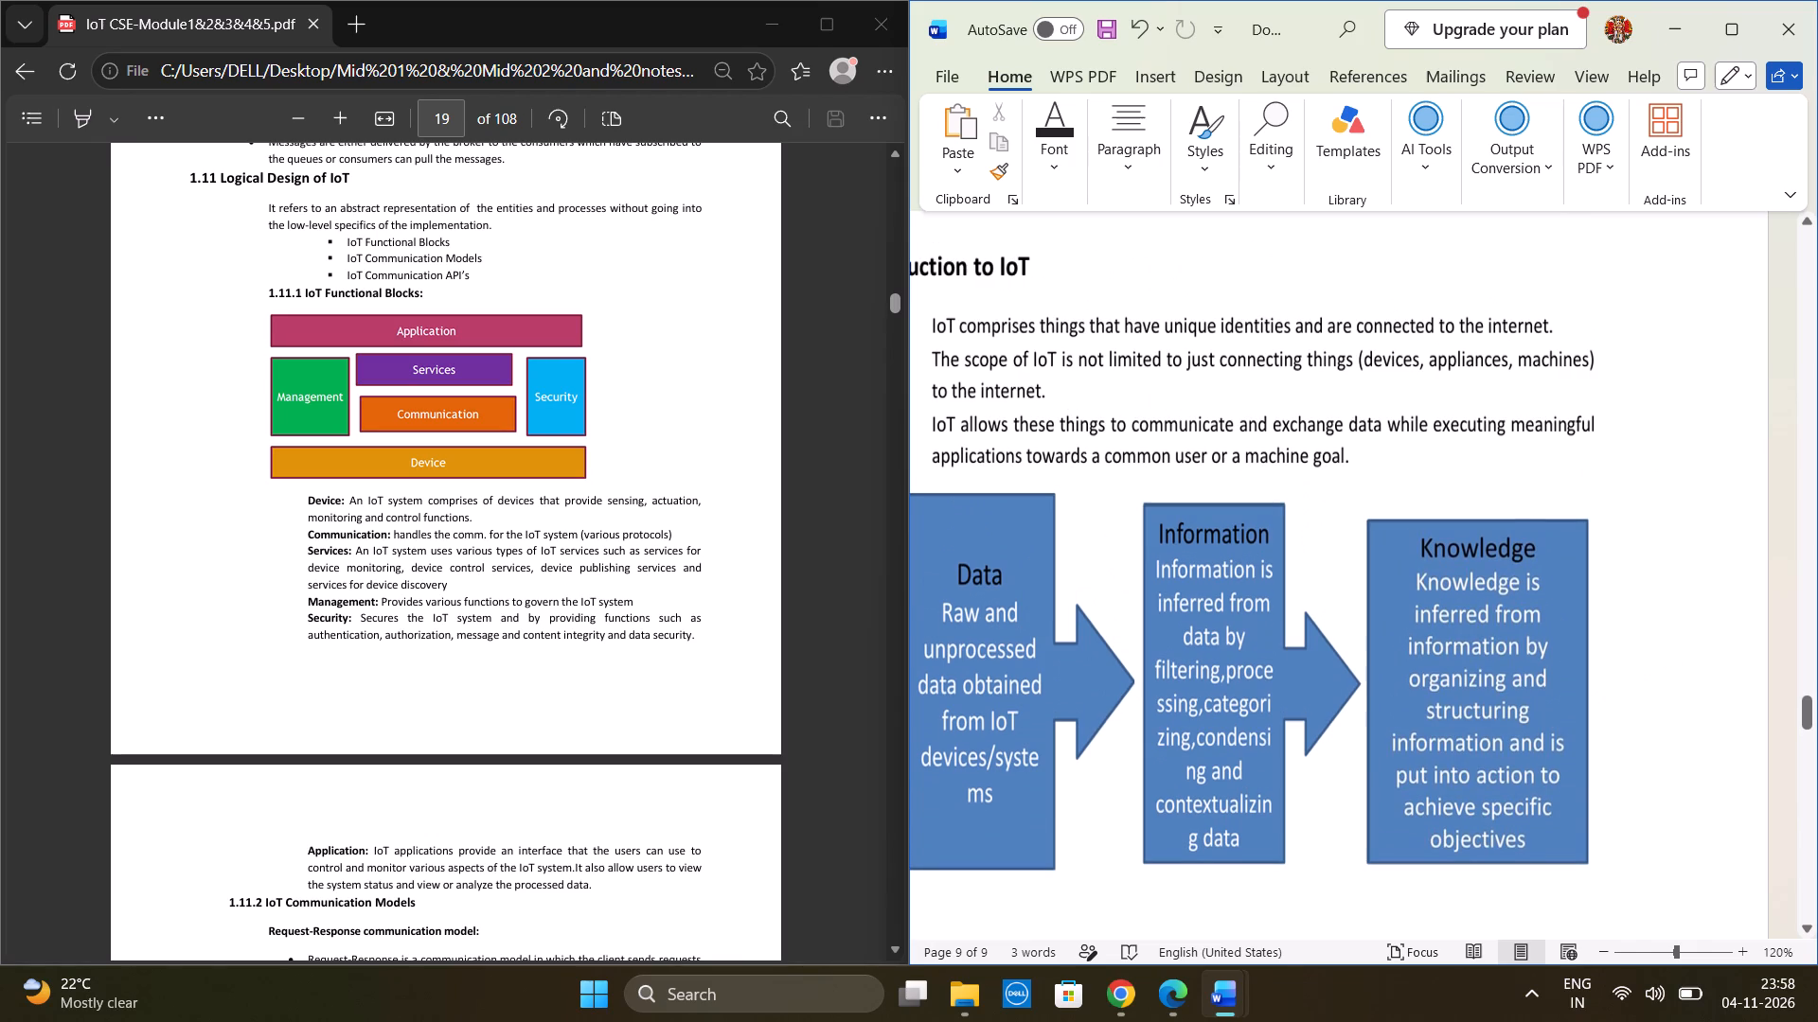
{"action": "key", "text": "ctrl+v"}
Widen the 1.11.2 IoT Communication Models picture toward the right edge of the page.
{"action": "left_click", "coordinate": [1353, 840]}
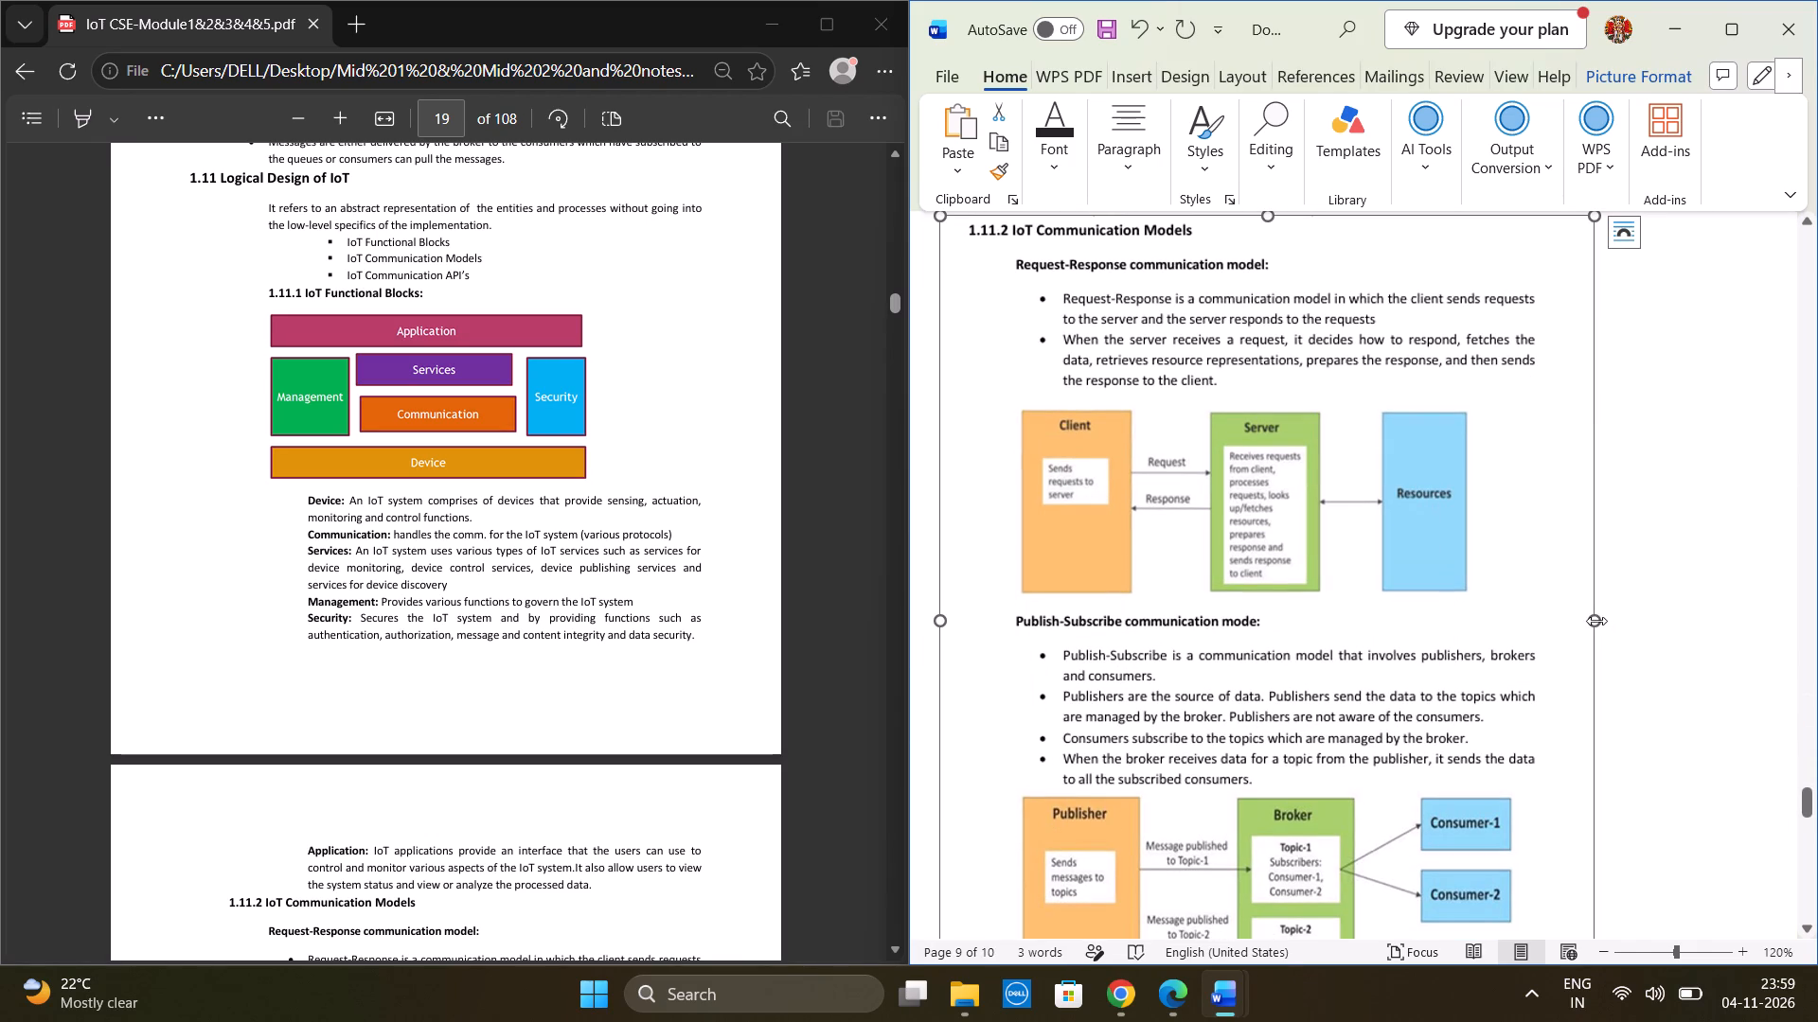
{"action": "left_click_drag", "start_coordinate": [1596, 621], "coordinate": [1735, 616]}
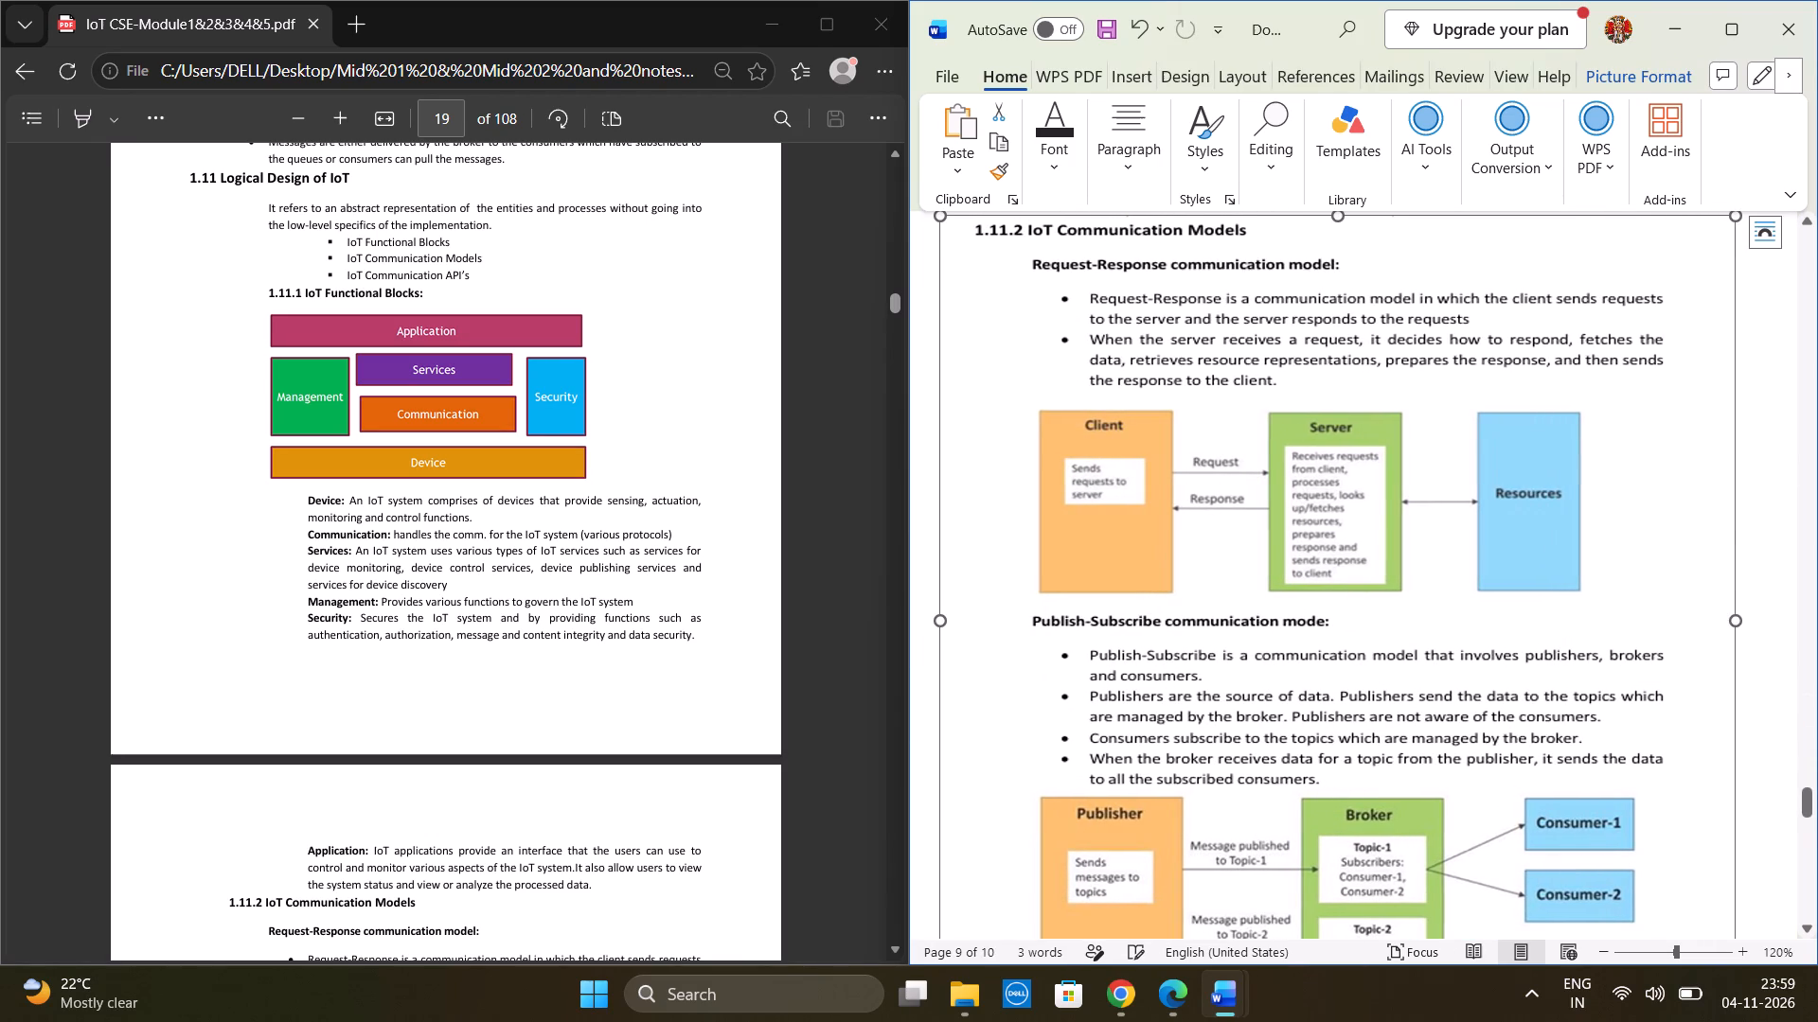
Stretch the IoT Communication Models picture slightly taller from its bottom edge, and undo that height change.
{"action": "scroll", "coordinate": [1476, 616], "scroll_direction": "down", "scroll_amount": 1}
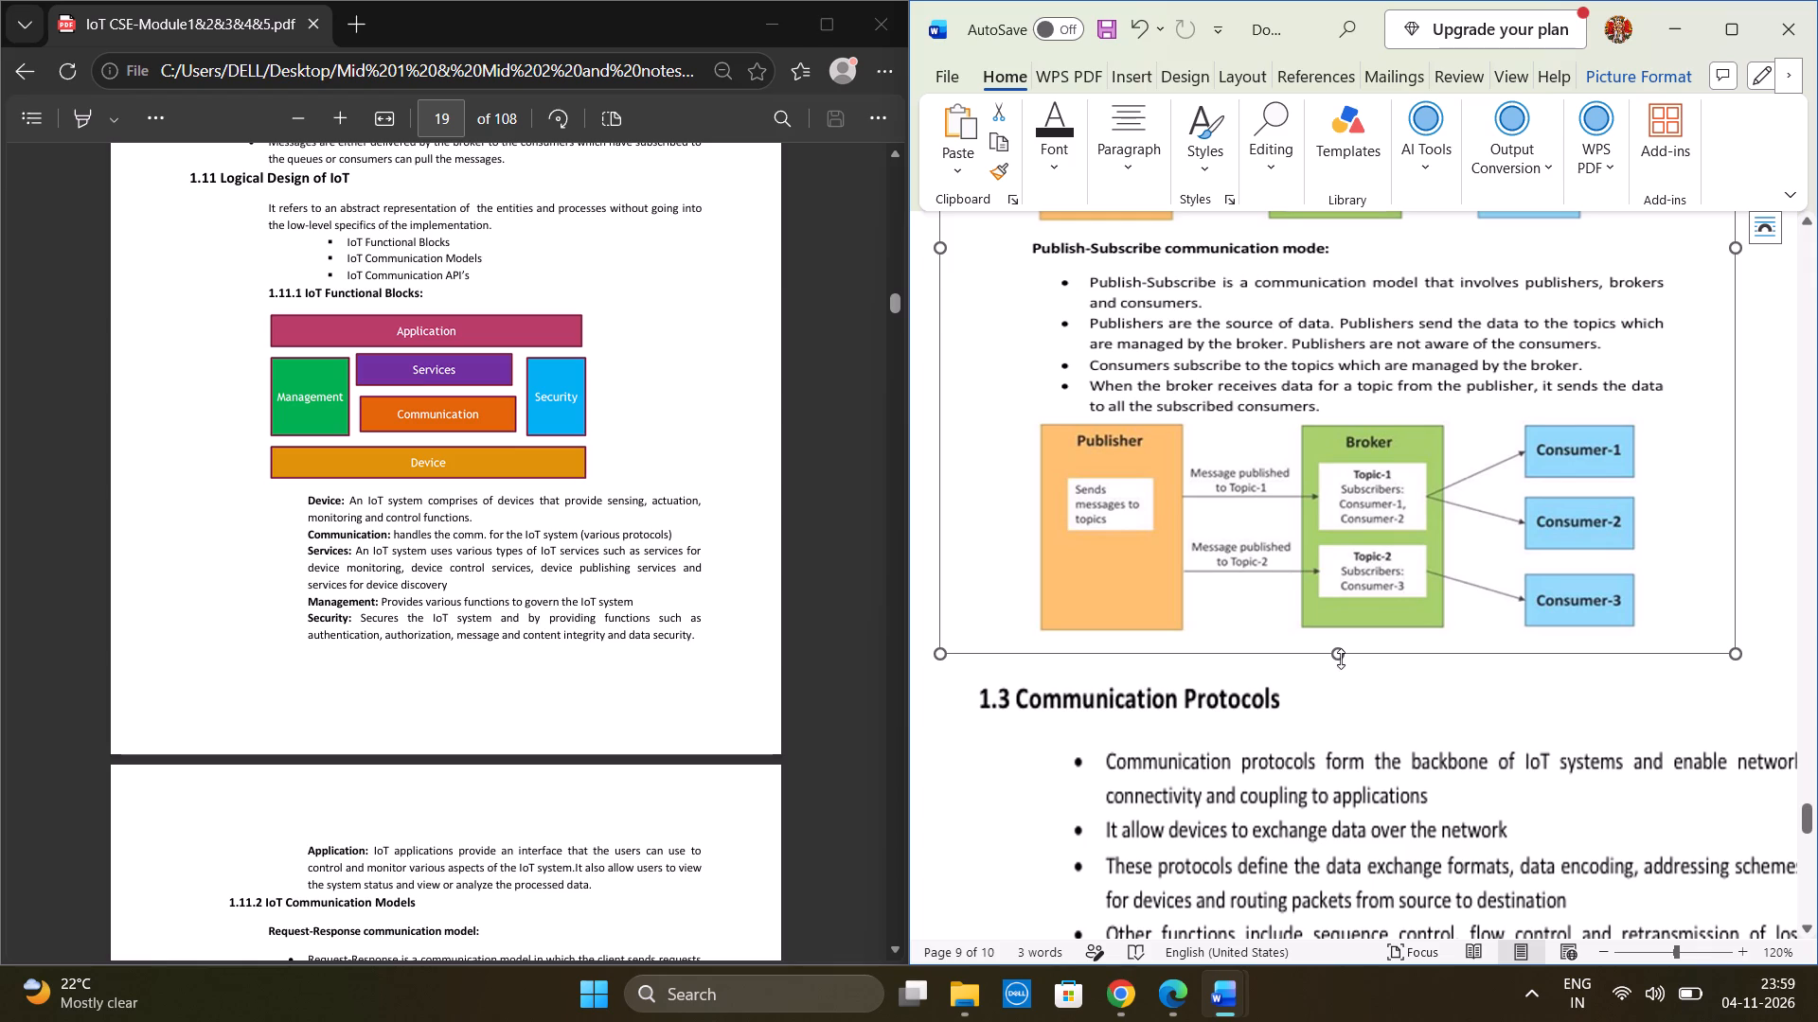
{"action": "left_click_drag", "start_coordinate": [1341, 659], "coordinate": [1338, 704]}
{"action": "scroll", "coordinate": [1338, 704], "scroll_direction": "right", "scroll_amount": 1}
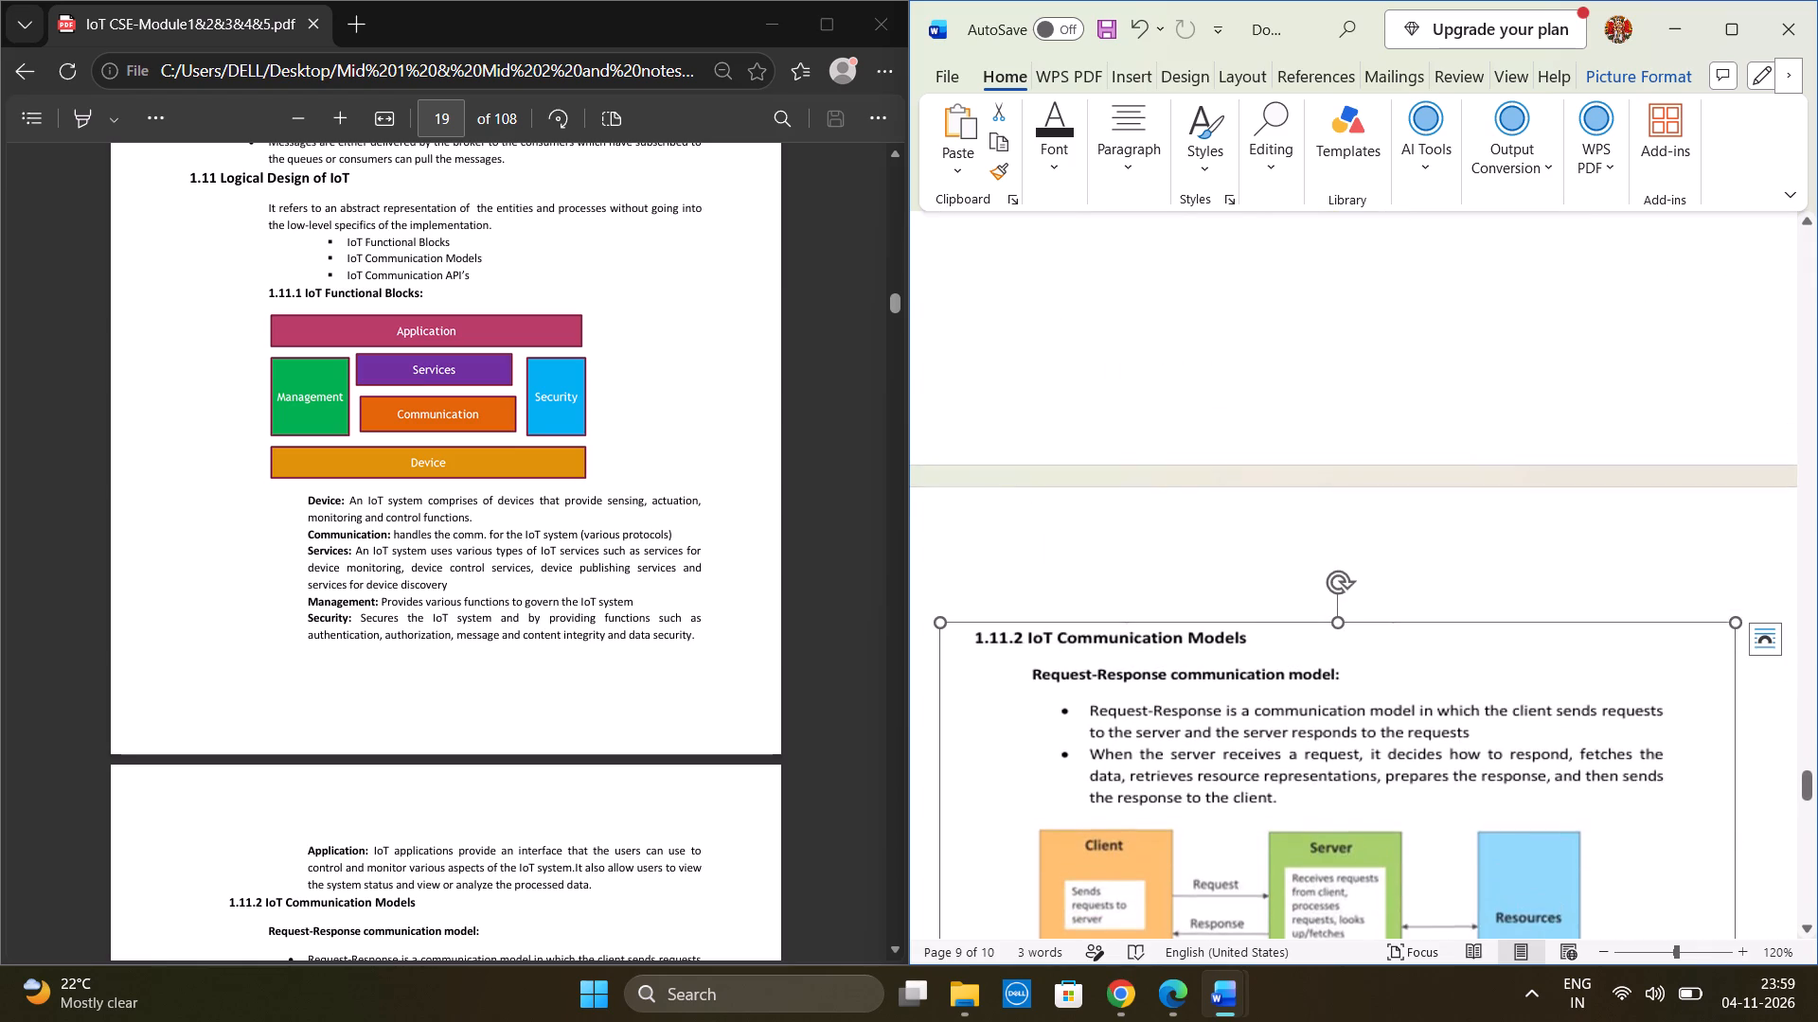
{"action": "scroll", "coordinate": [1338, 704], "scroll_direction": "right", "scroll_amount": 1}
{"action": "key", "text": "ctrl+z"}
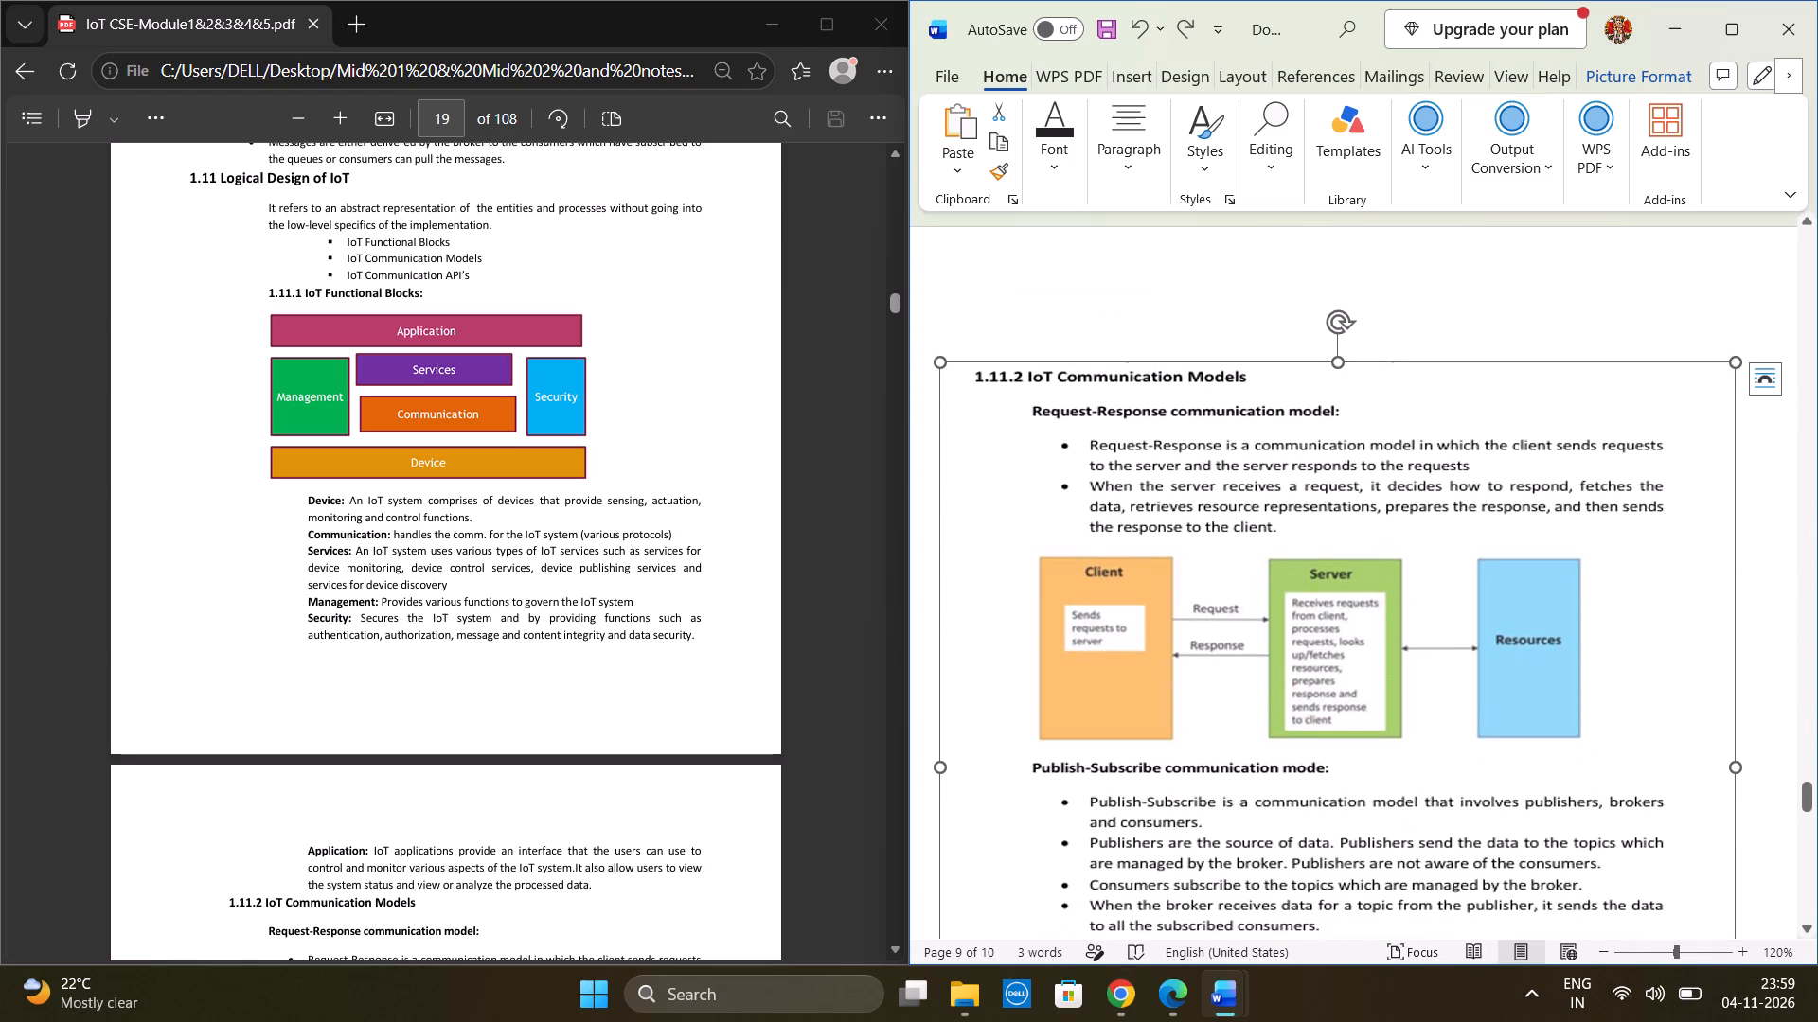
Redo the undone height increase of the 1.11.2 IoT Communication Models picture.
{"action": "scroll", "coordinate": [1338, 704], "scroll_direction": "up", "scroll_amount": 5}
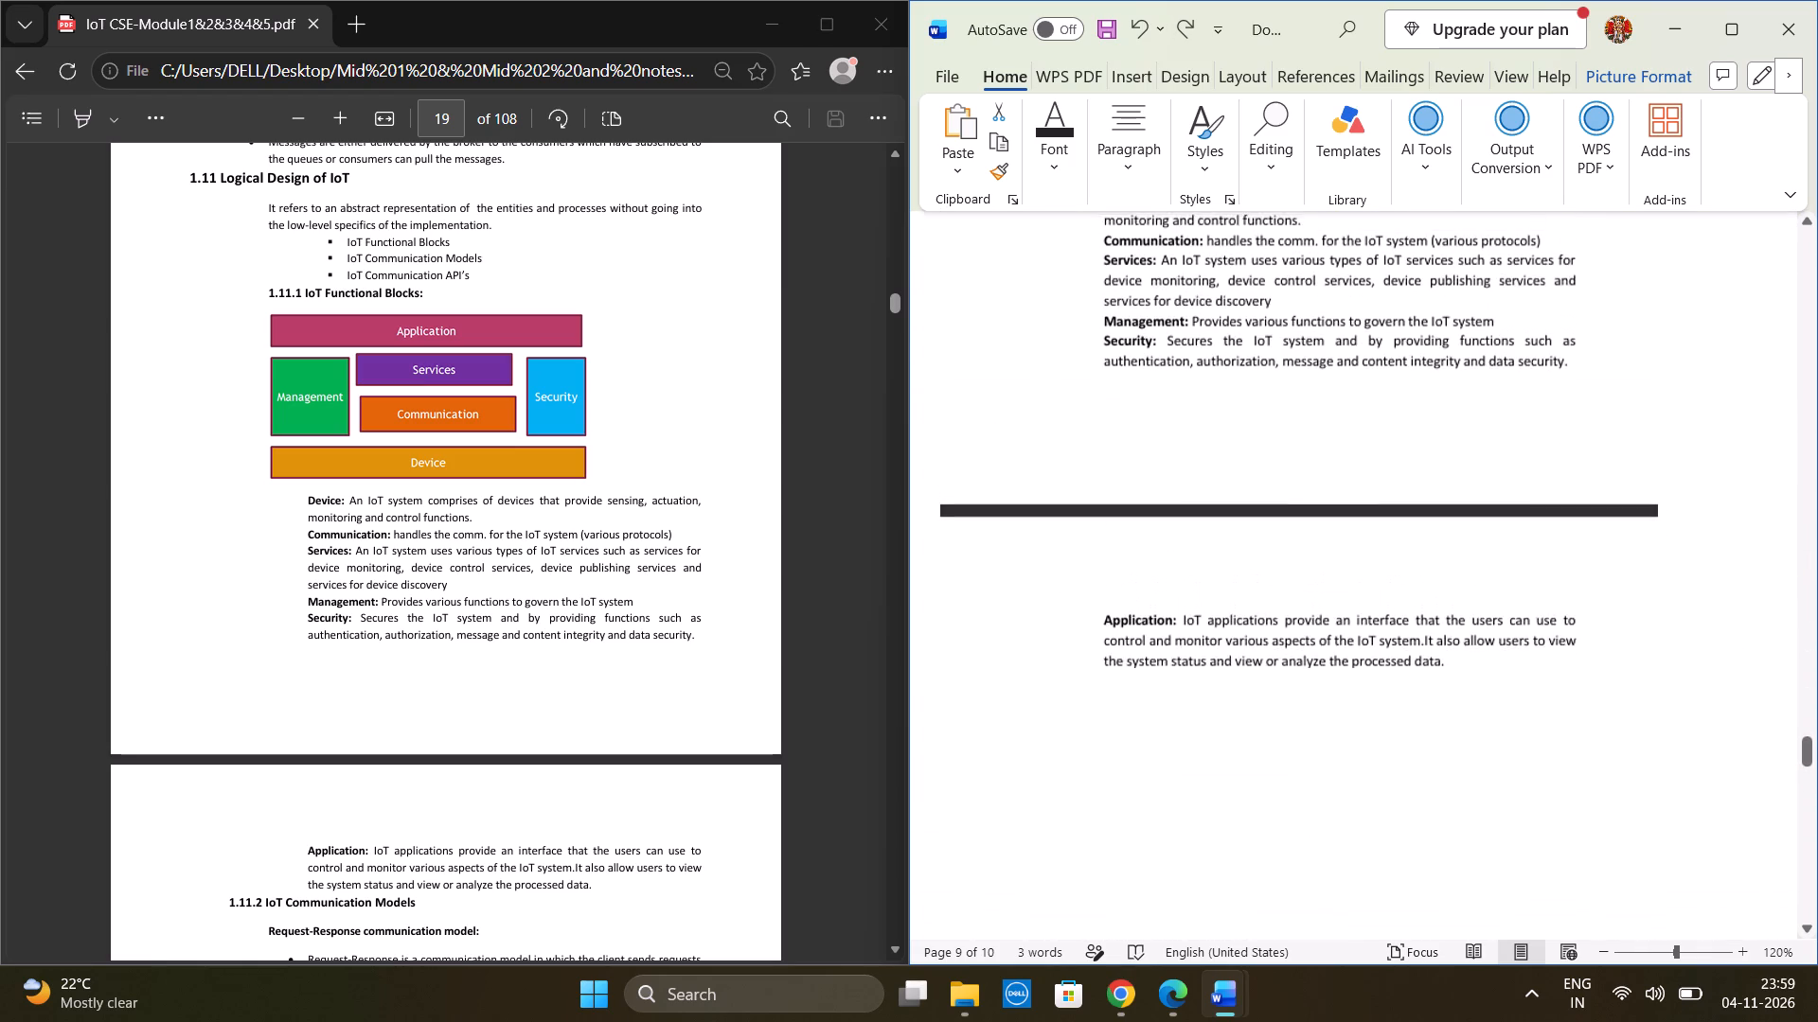
{"action": "scroll", "coordinate": [1338, 704], "scroll_direction": "up", "scroll_amount": 2}
{"action": "left_click", "coordinate": [1338, 704]}
{"action": "scroll", "coordinate": [1338, 704], "scroll_direction": "down", "scroll_amount": 1}
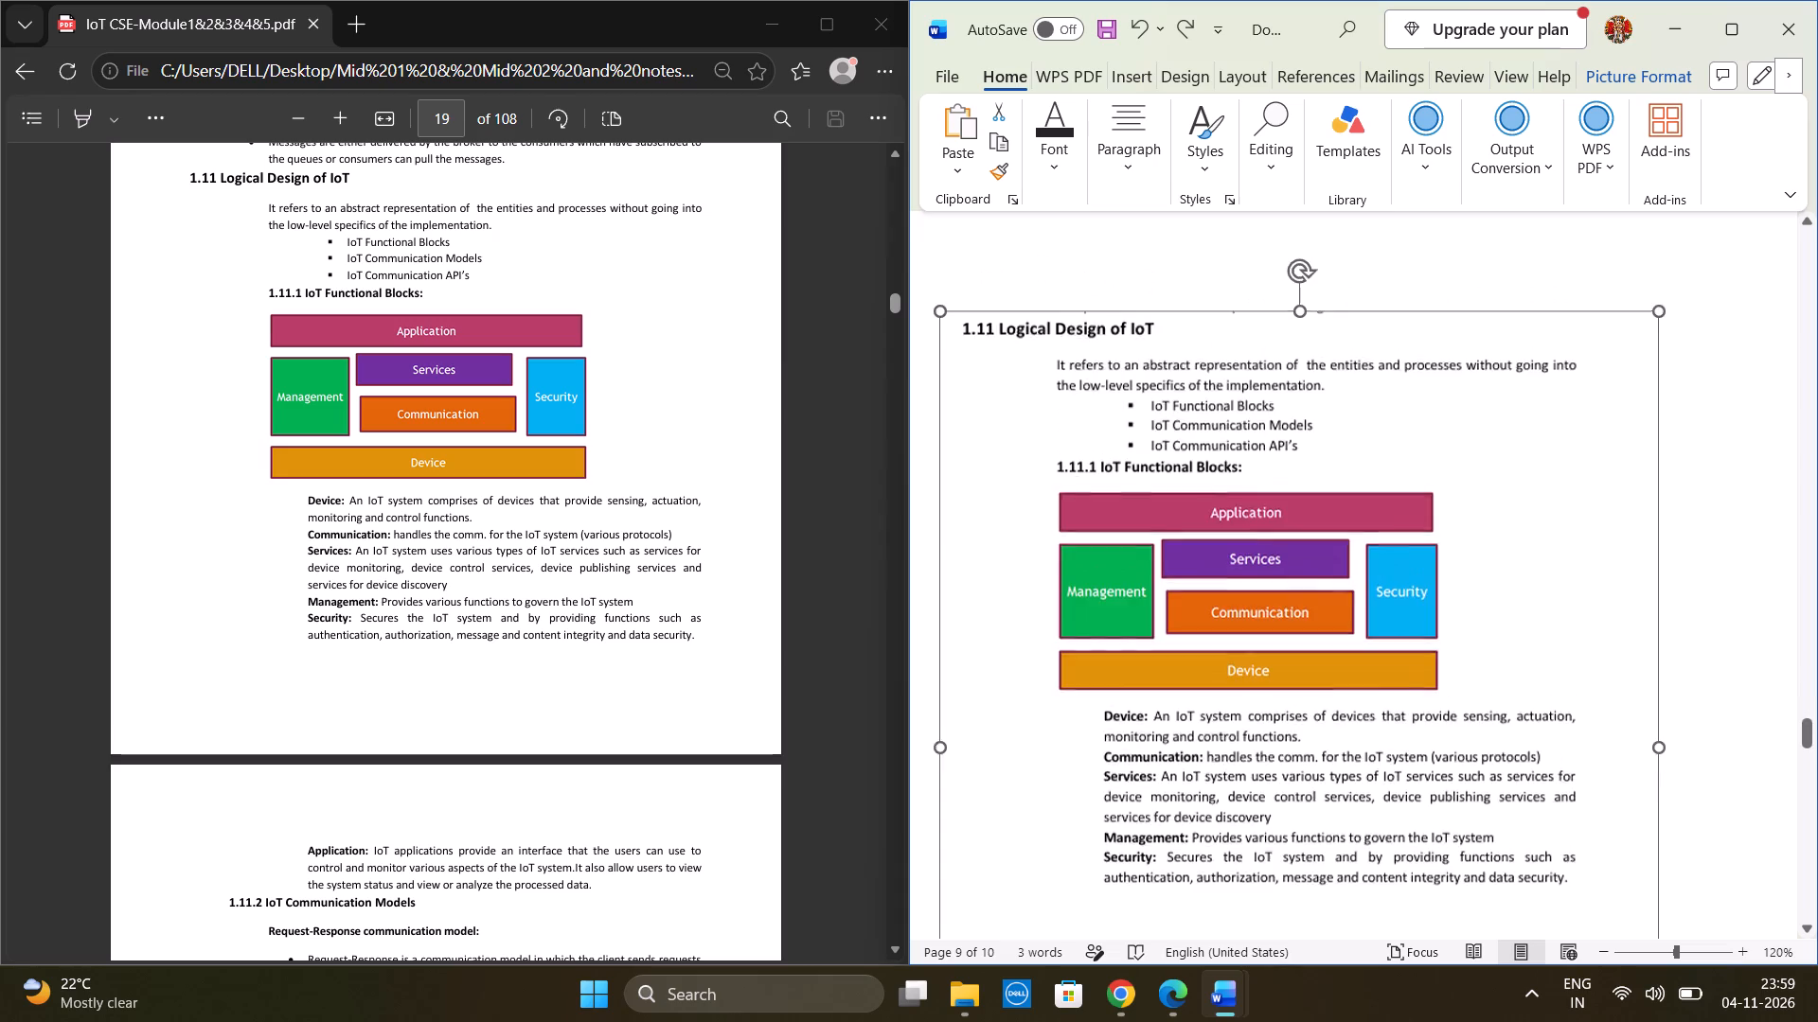
{"action": "scroll", "coordinate": [1338, 704], "scroll_direction": "down", "scroll_amount": 2}
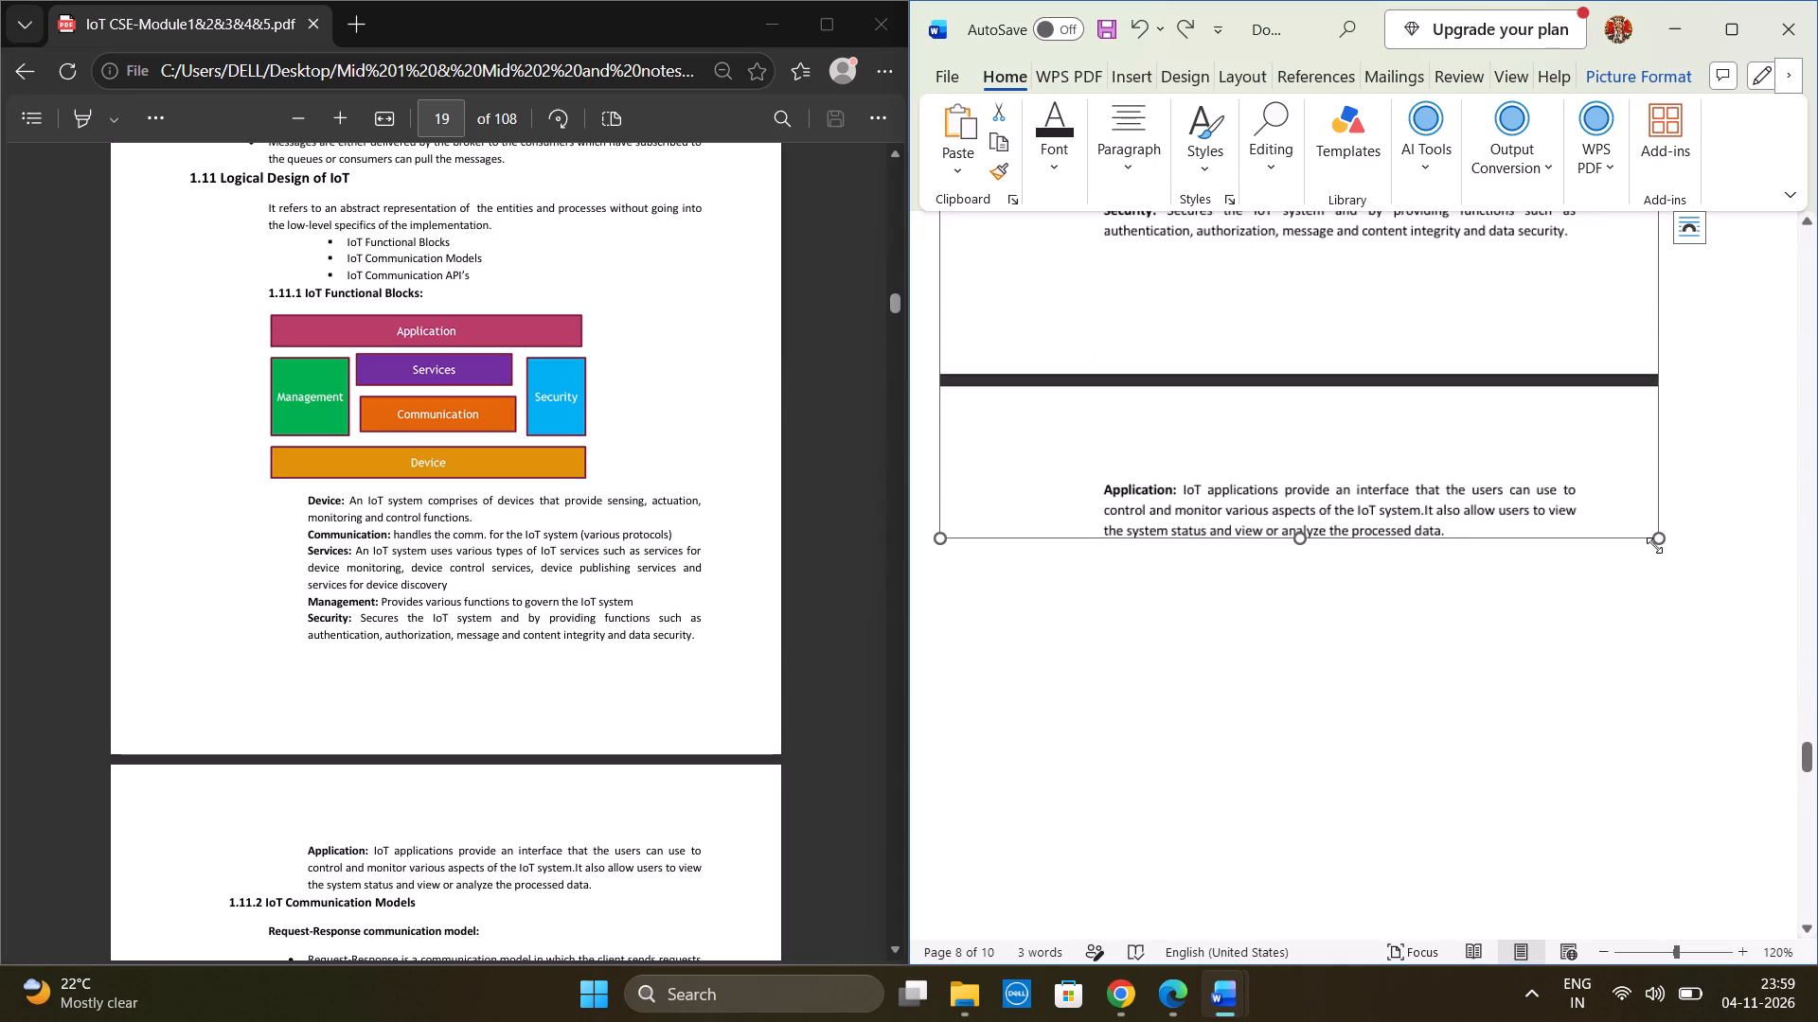
{"action": "key", "text": "ctrl+y"}
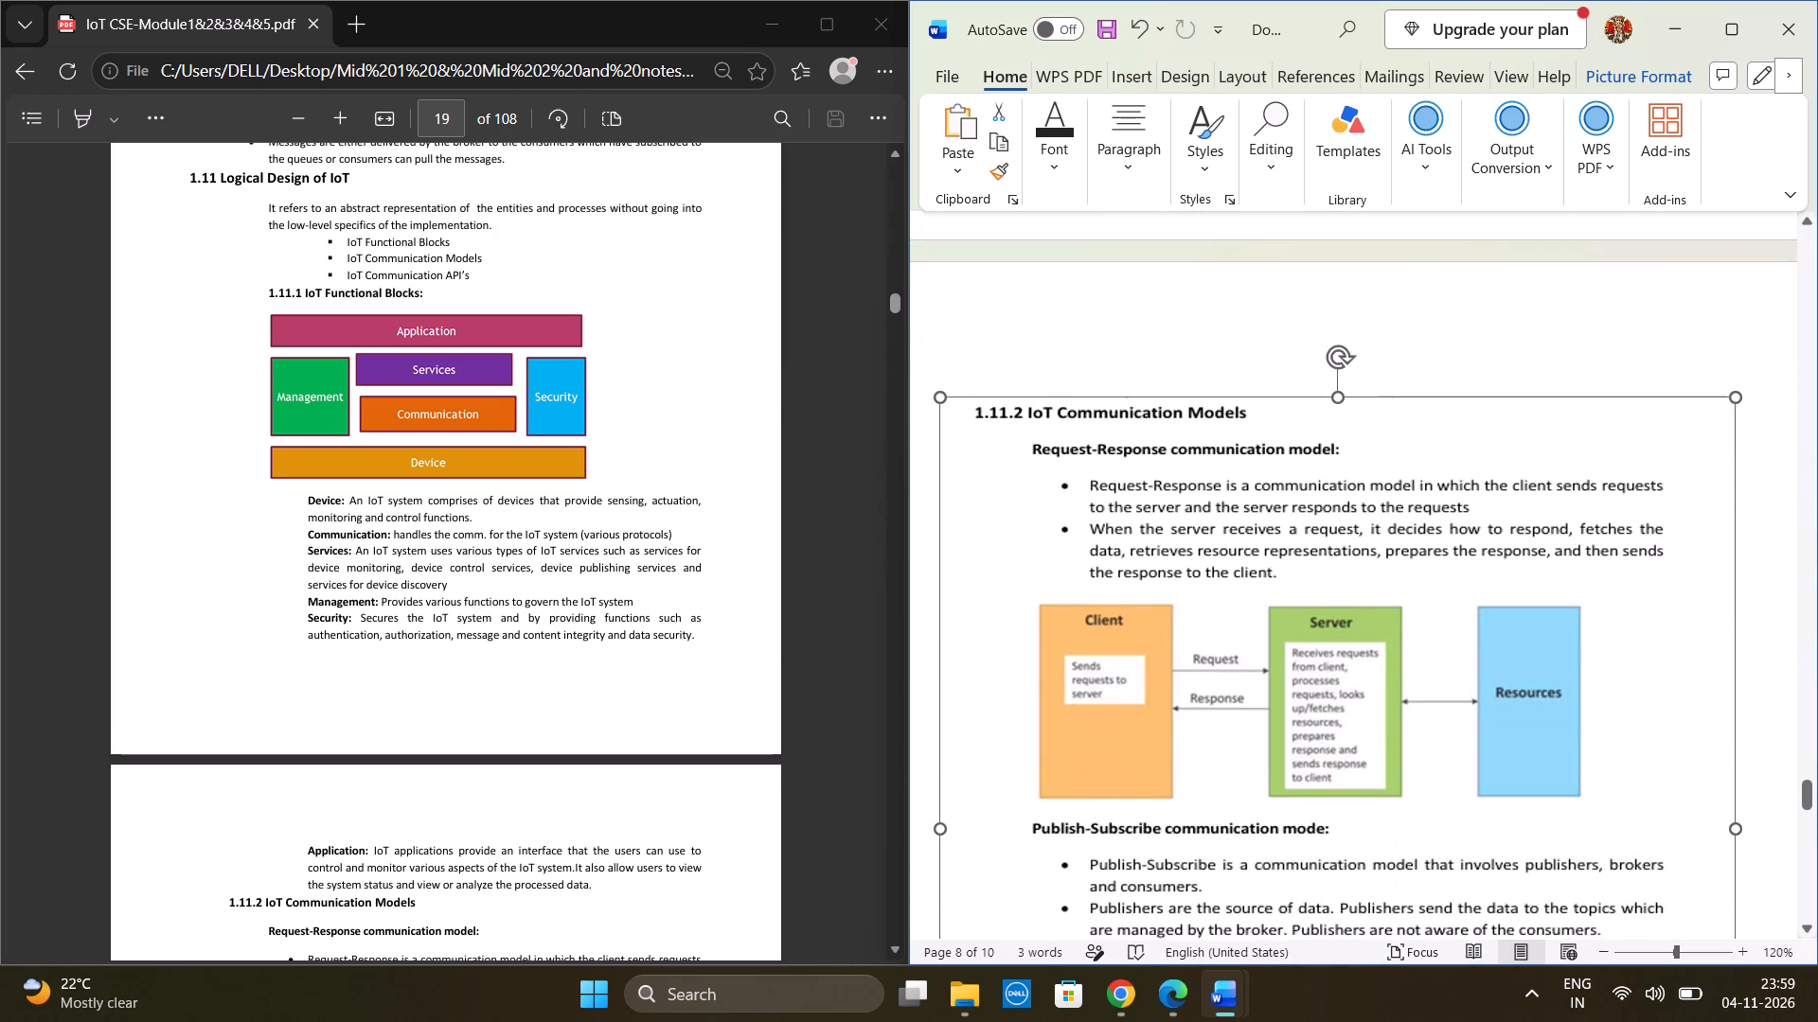
Review the order and page placement of the pictures from the Introduction to IoT diagram through the Exclusive Pair communication model.
{"action": "scroll", "coordinate": [1563, 635], "scroll_direction": "down", "scroll_amount": 2}
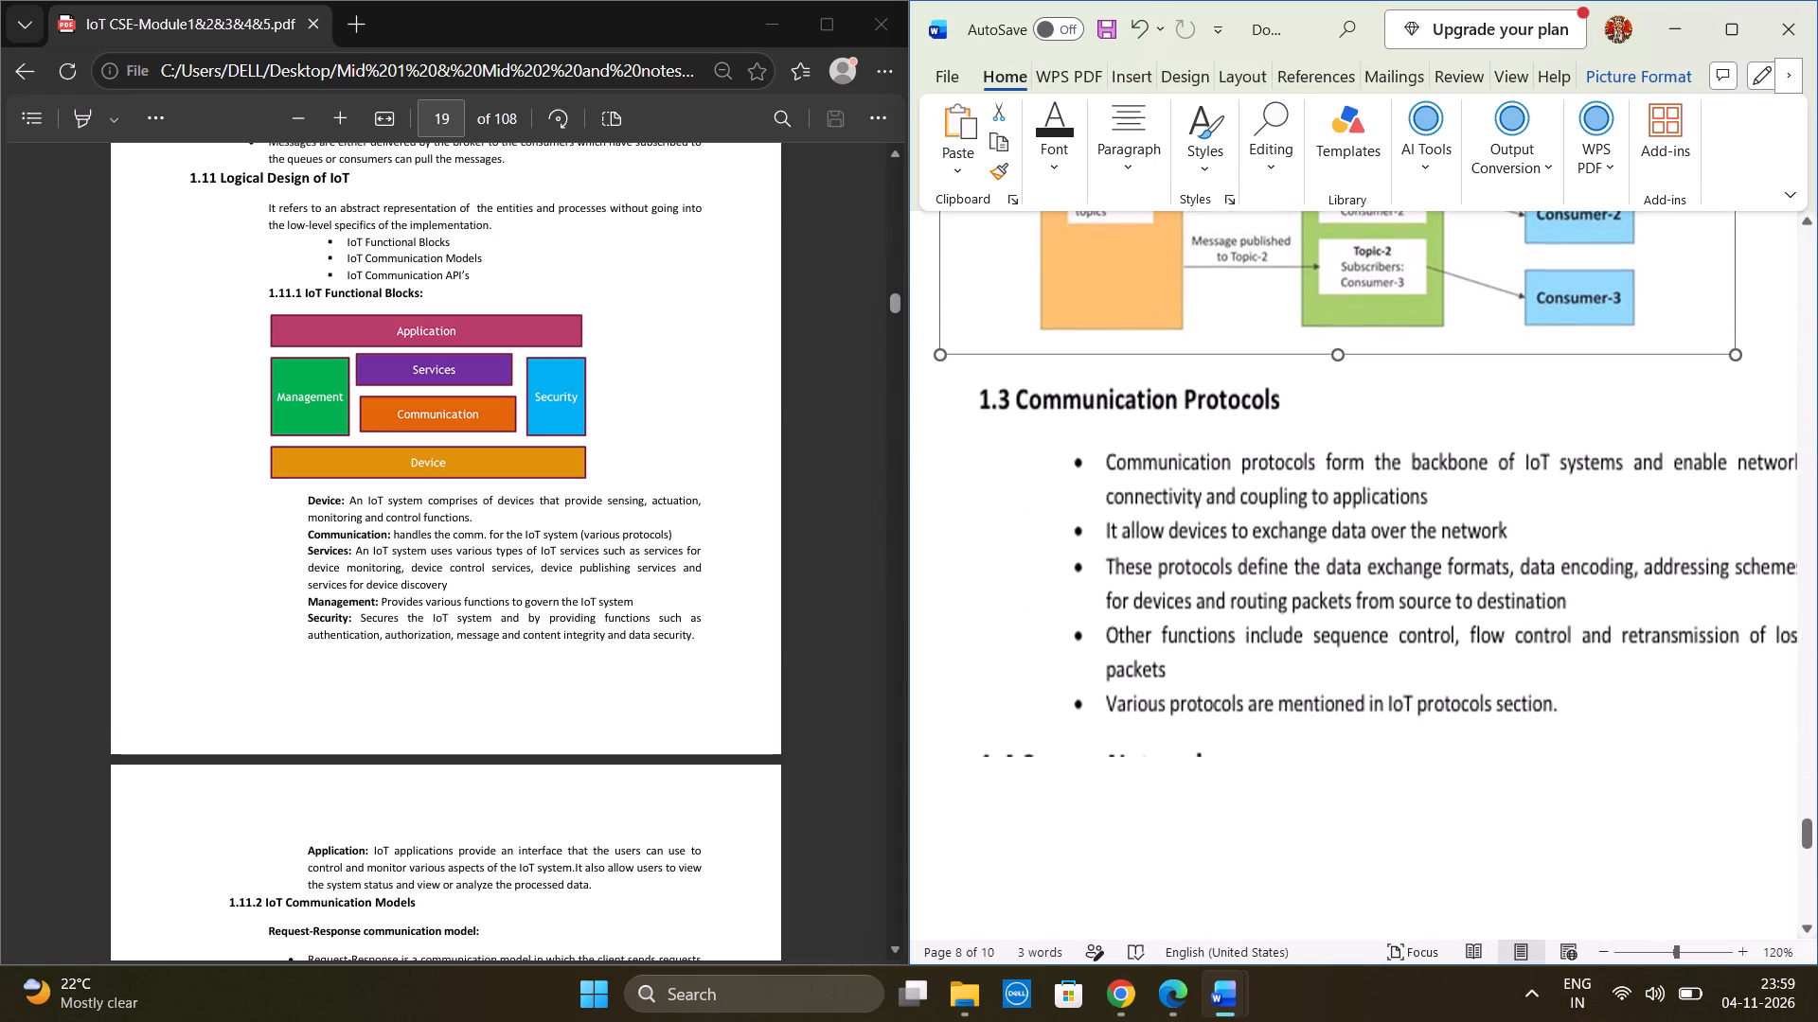
{"action": "scroll", "coordinate": [1563, 635], "scroll_direction": "down", "scroll_amount": 1}
{"action": "scroll", "coordinate": [1563, 635], "scroll_direction": "up", "scroll_amount": 2}
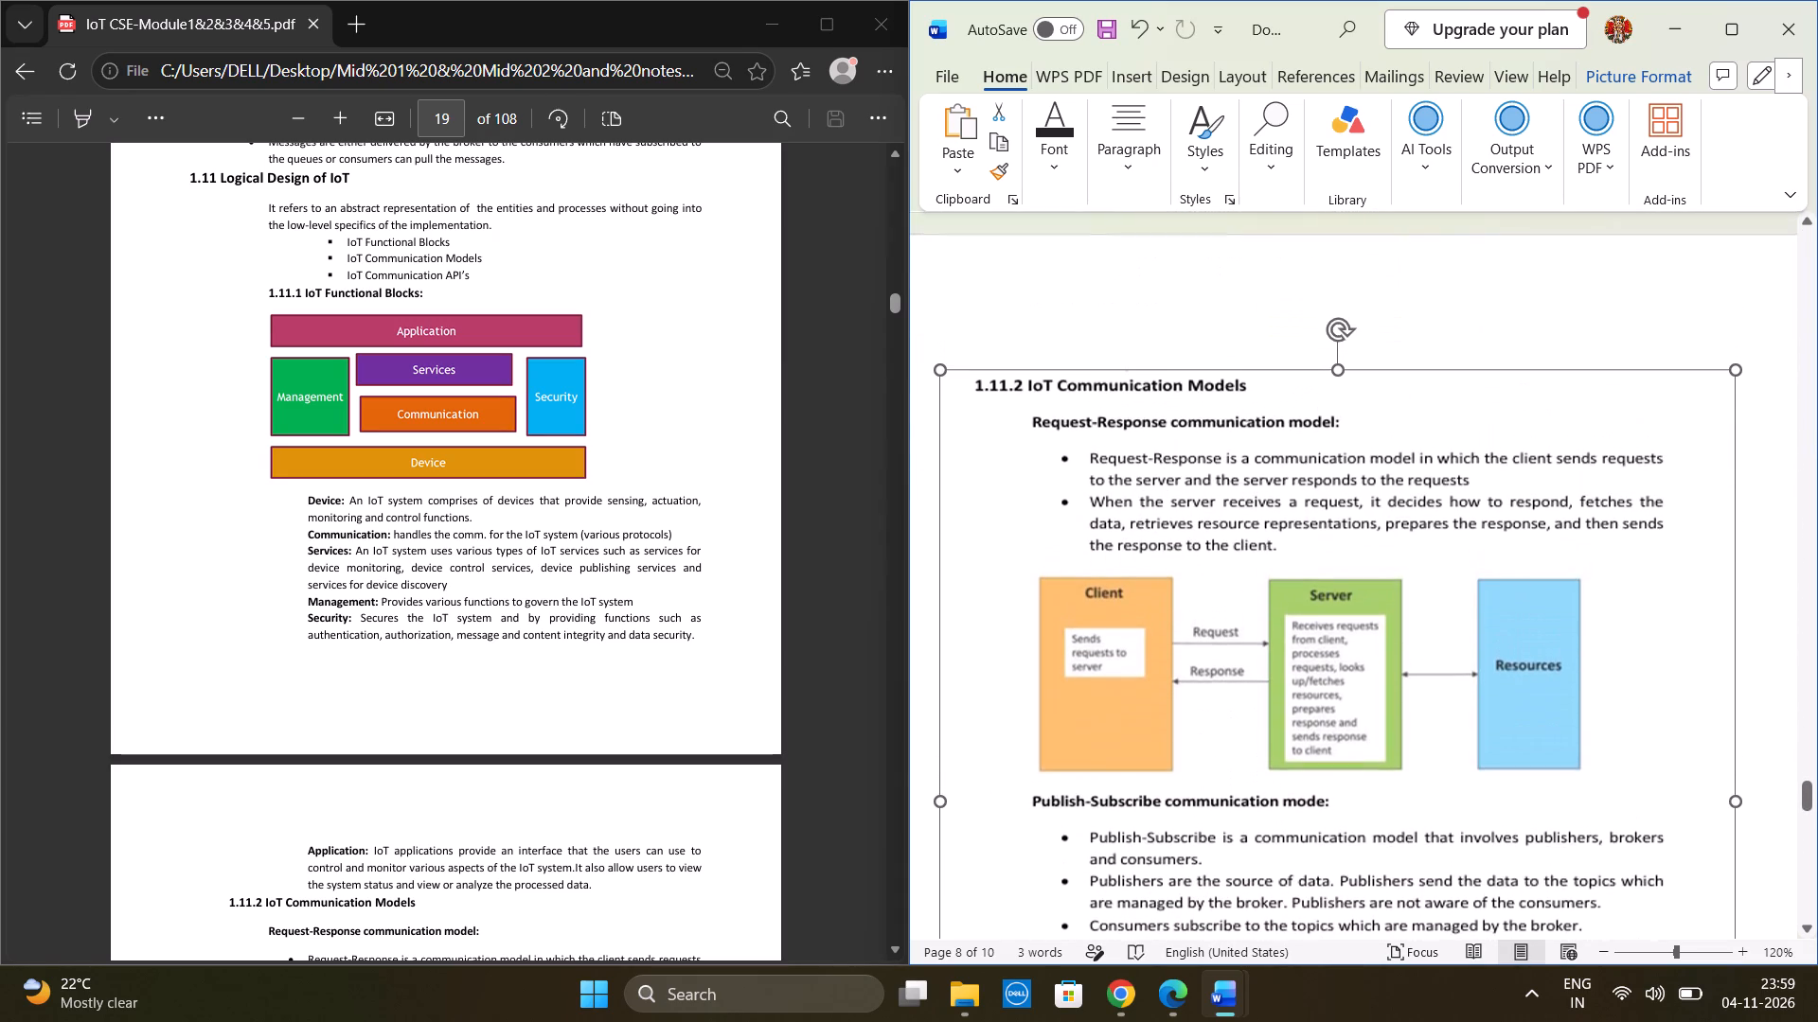
{"action": "scroll", "coordinate": [1563, 635], "scroll_direction": "up", "scroll_amount": 4}
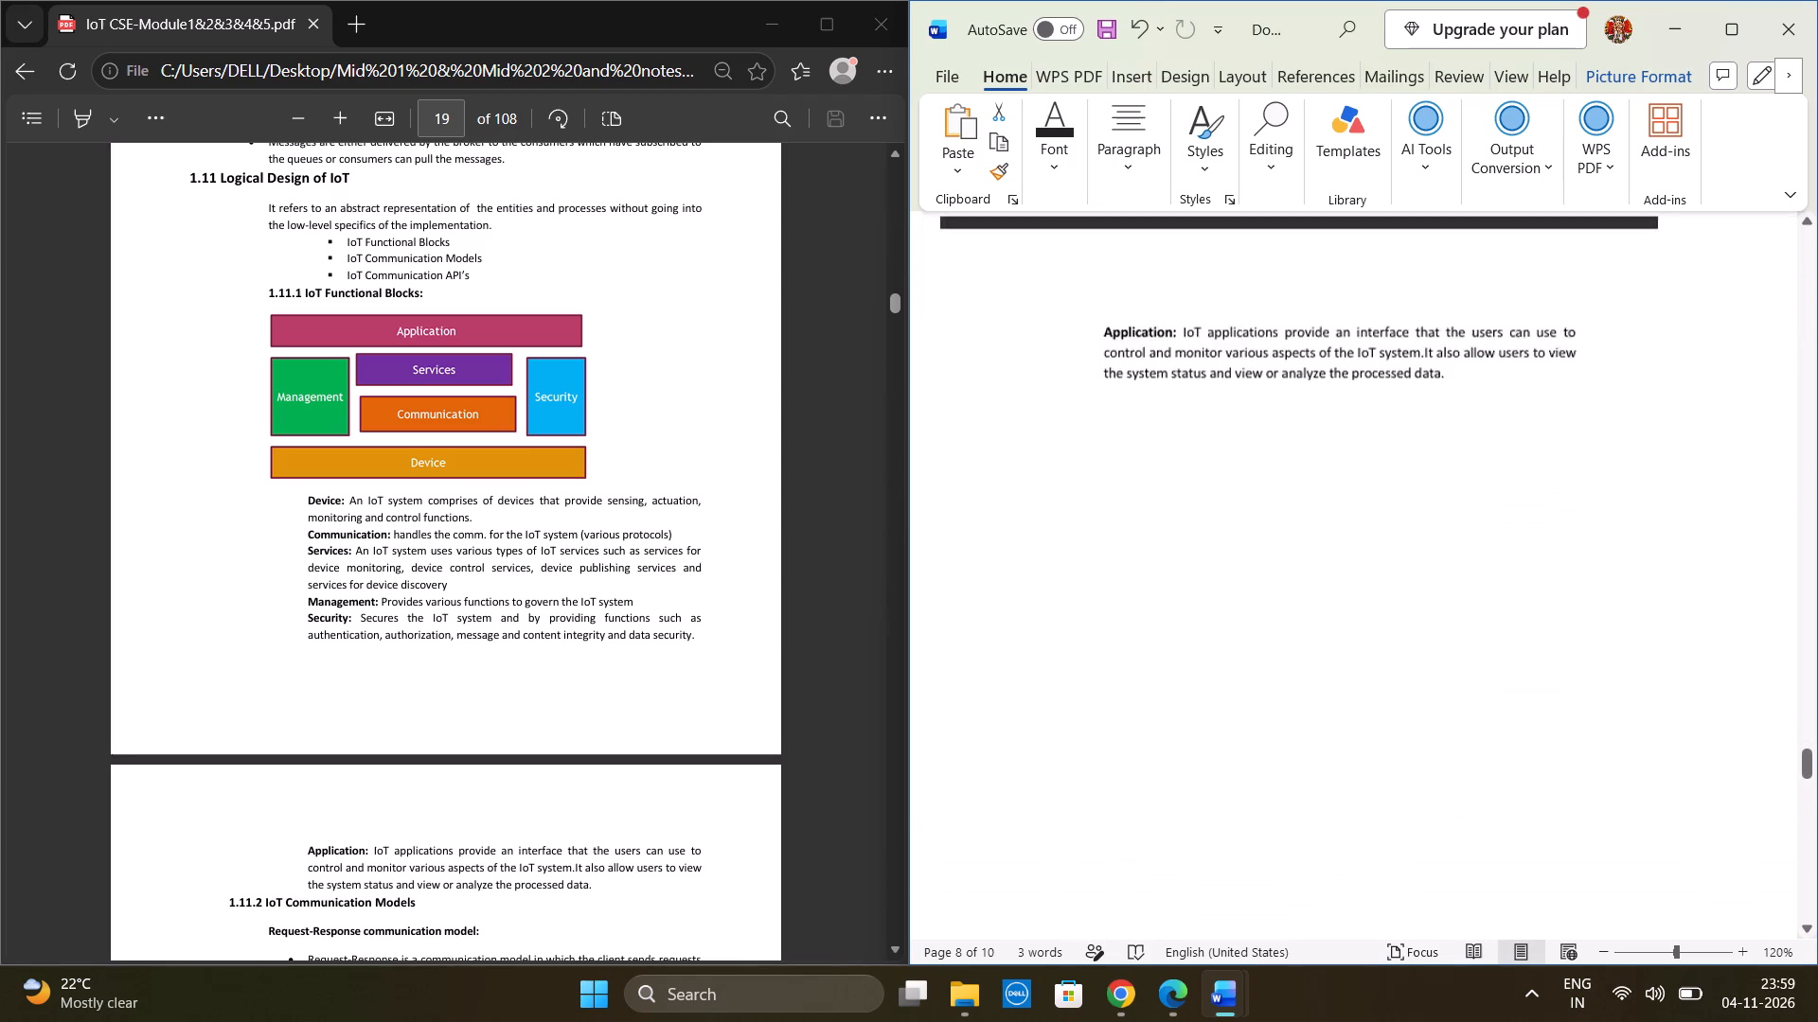
{"action": "scroll", "coordinate": [1563, 635], "scroll_direction": "up", "scroll_amount": 5}
{"action": "scroll", "coordinate": [1563, 635], "scroll_direction": "down", "scroll_amount": 6}
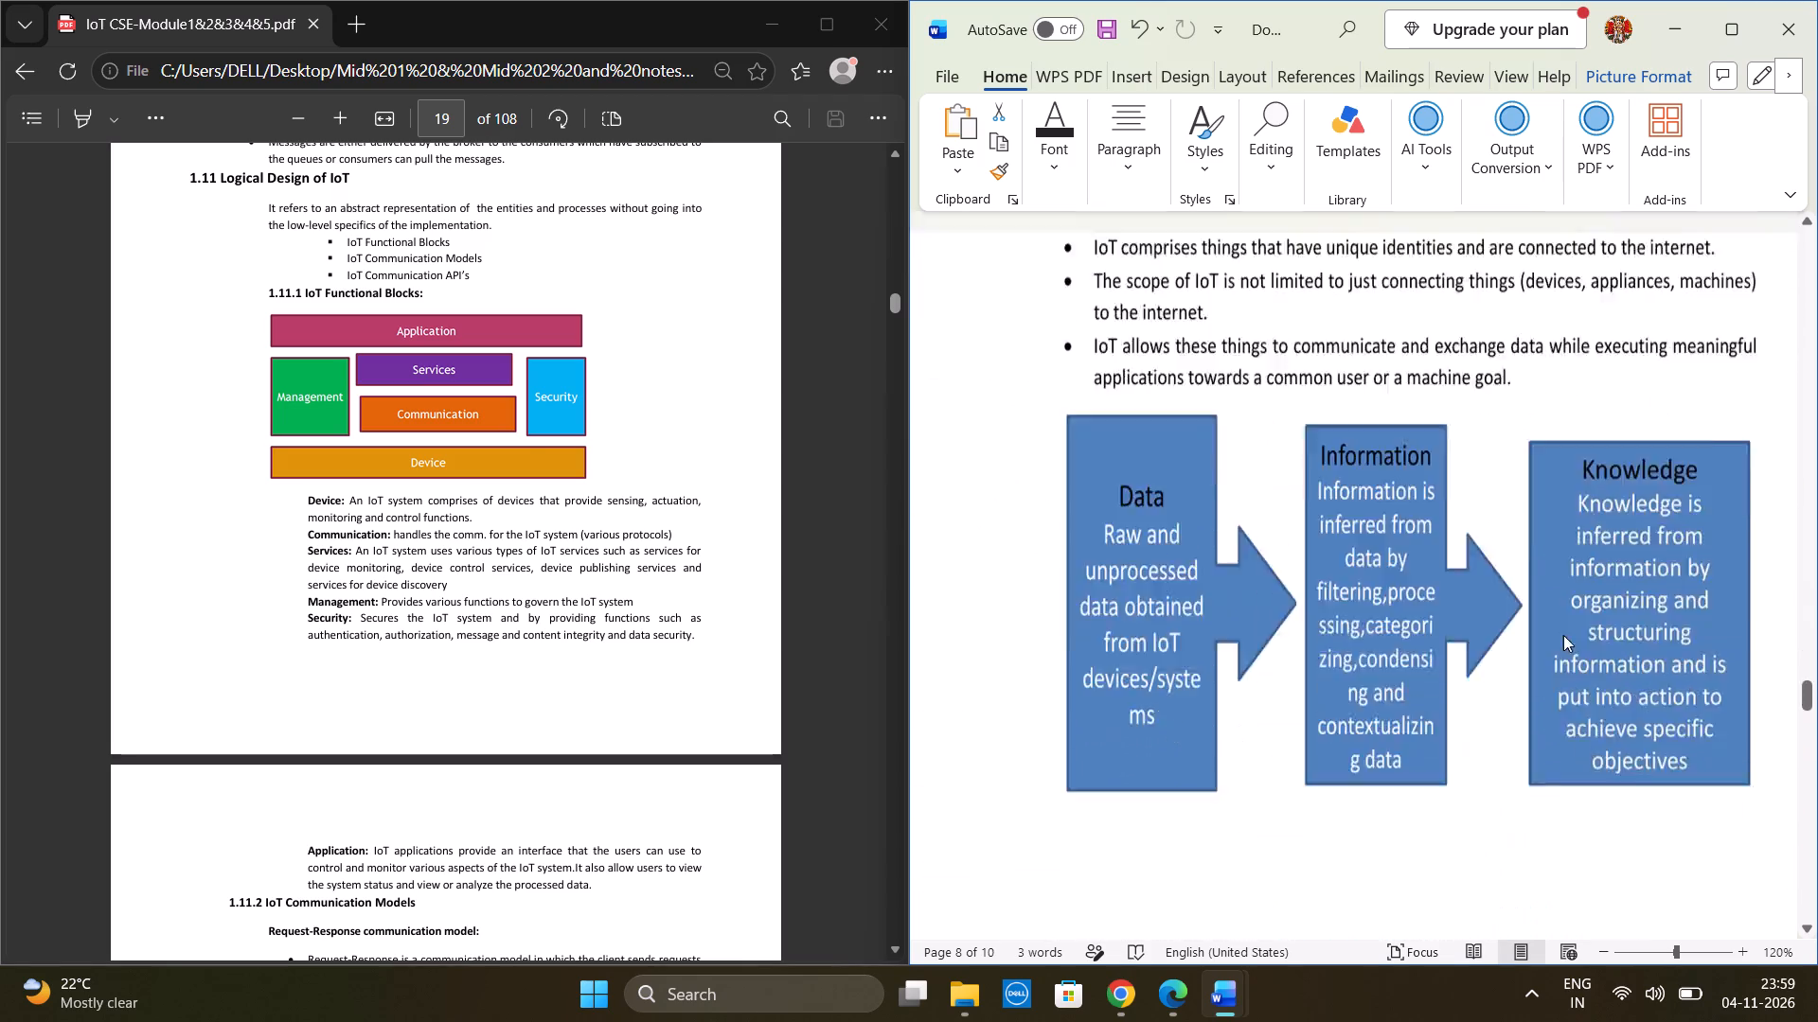
{"action": "scroll", "coordinate": [1563, 635], "scroll_direction": "down", "scroll_amount": 9}
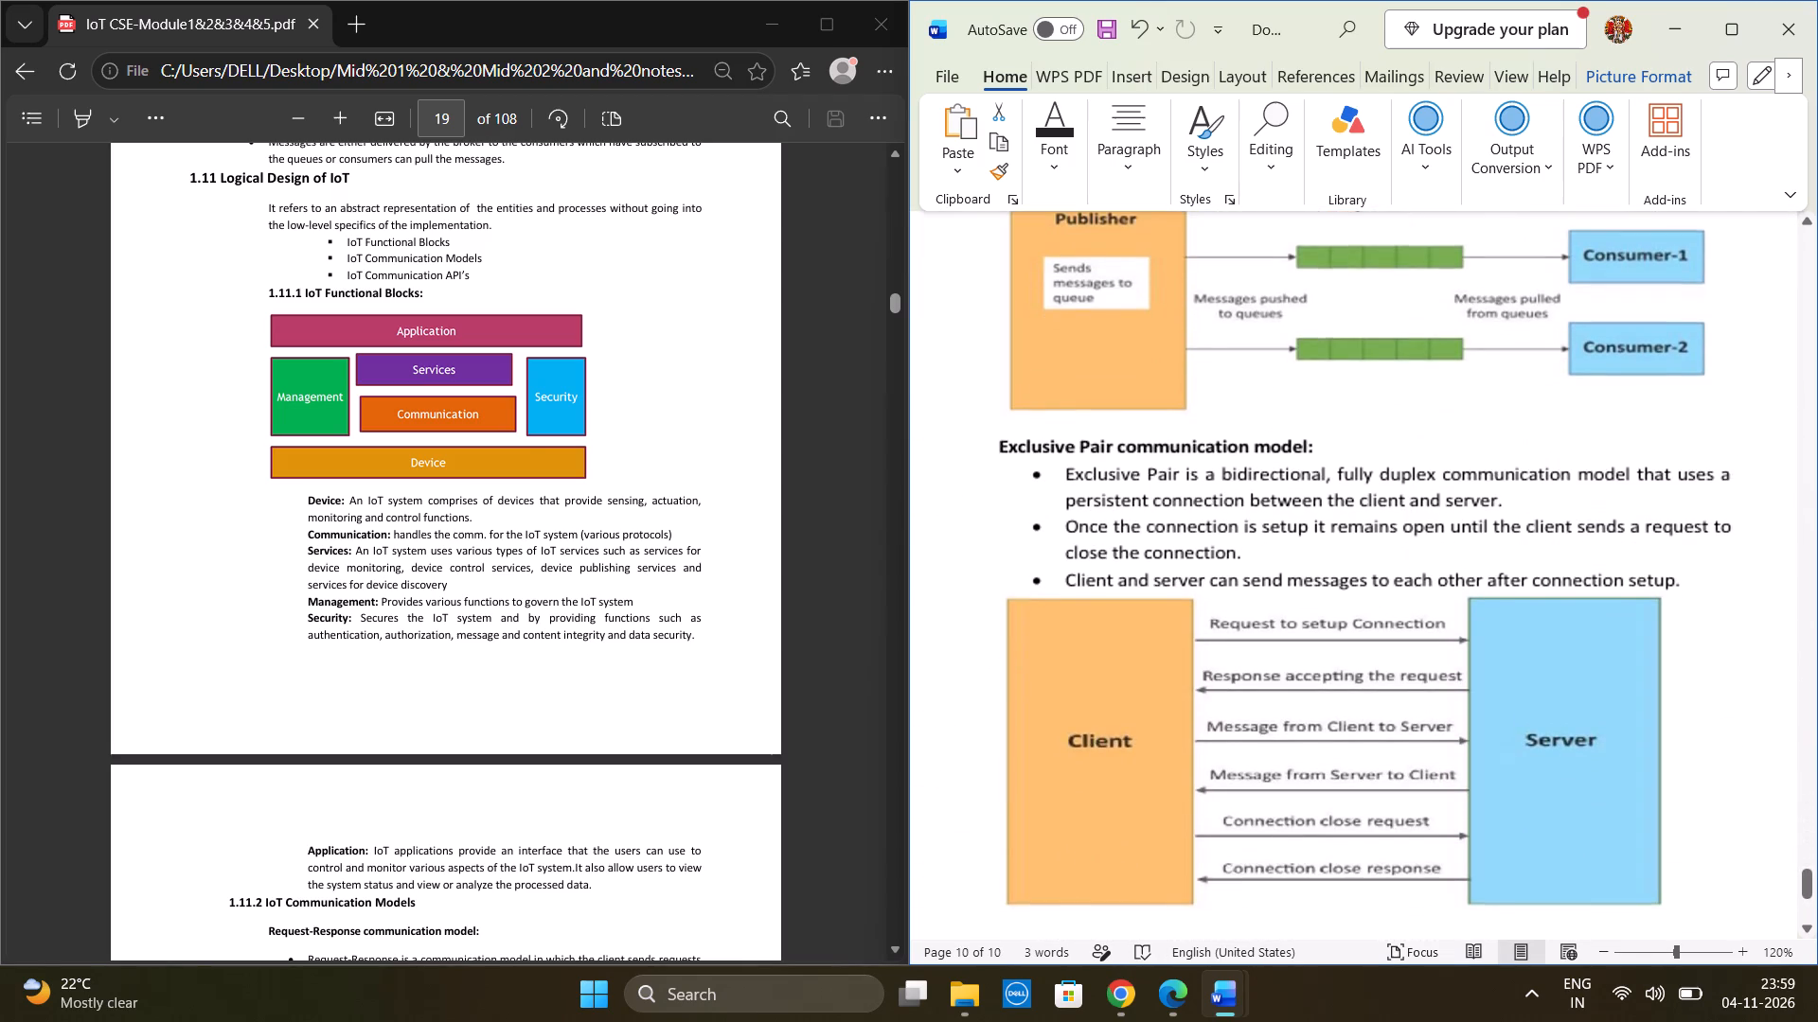
{"action": "scroll", "coordinate": [1563, 635], "scroll_direction": "down", "scroll_amount": 4}
{"action": "scroll", "coordinate": [1563, 635], "scroll_direction": "up", "scroll_amount": 3}
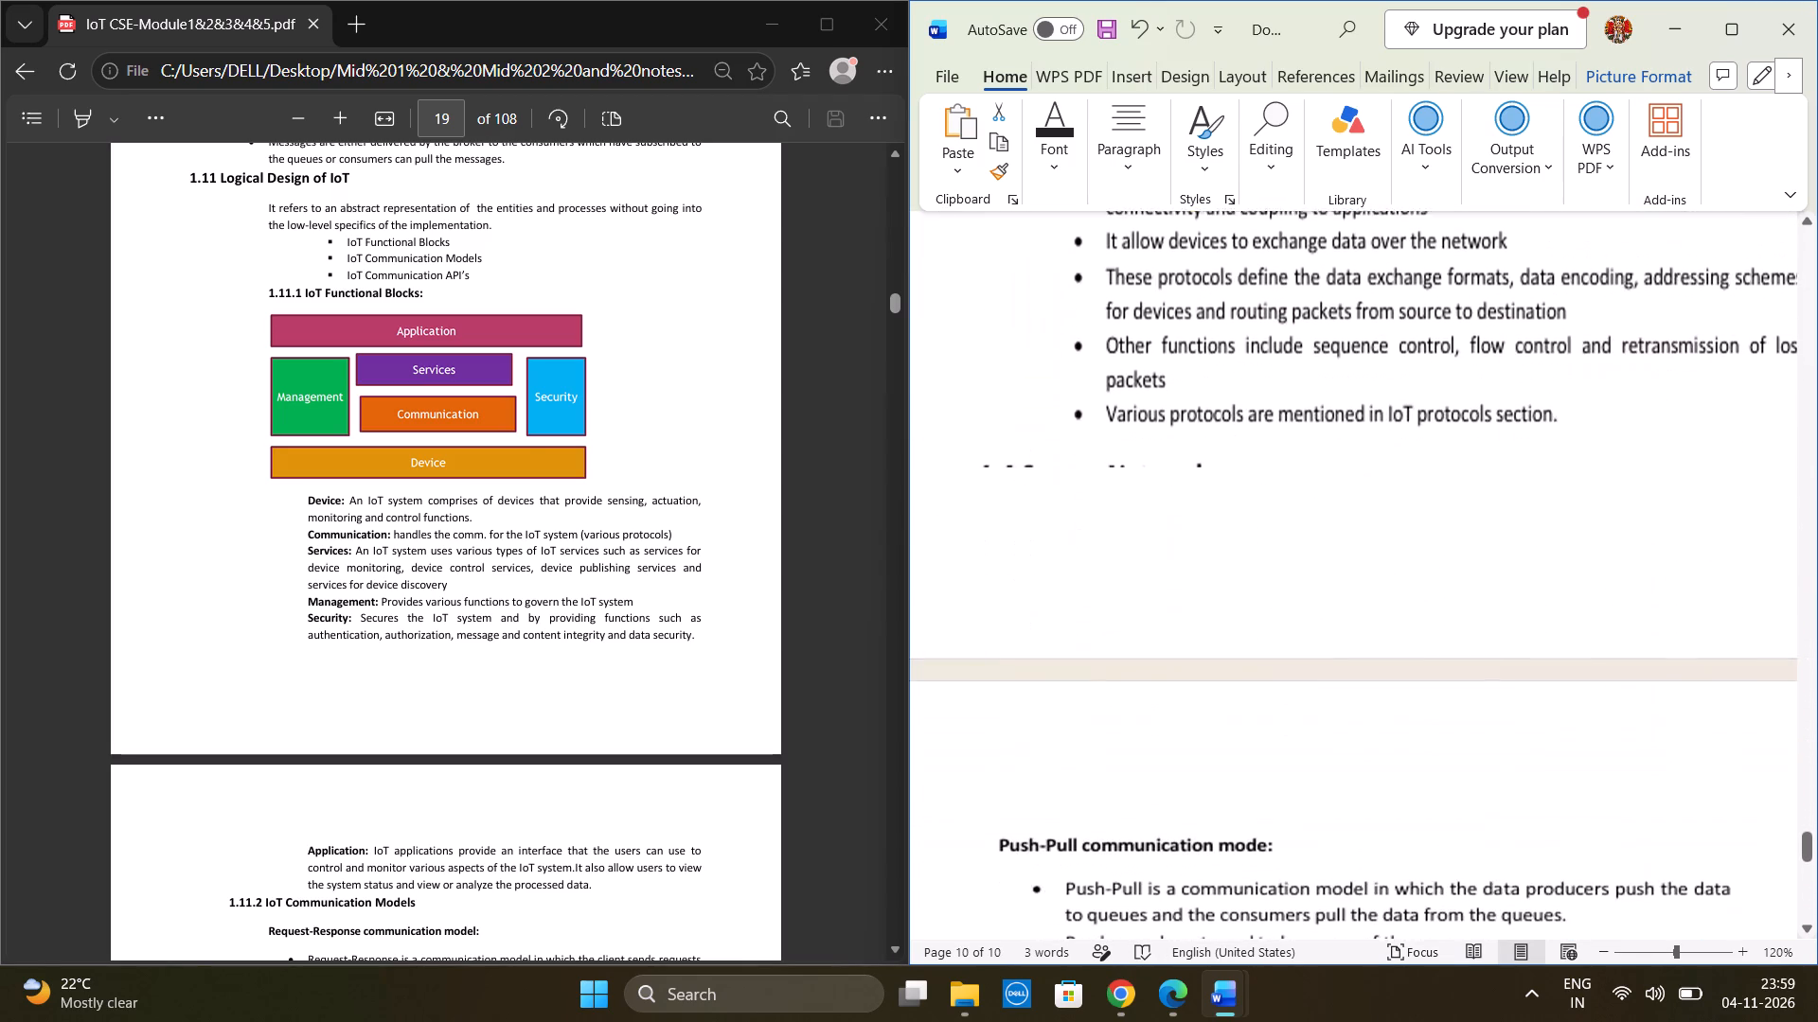
{"action": "scroll", "coordinate": [1563, 635], "scroll_direction": "up", "scroll_amount": 3}
{"action": "scroll", "coordinate": [1563, 635], "scroll_direction": "down", "scroll_amount": 2}
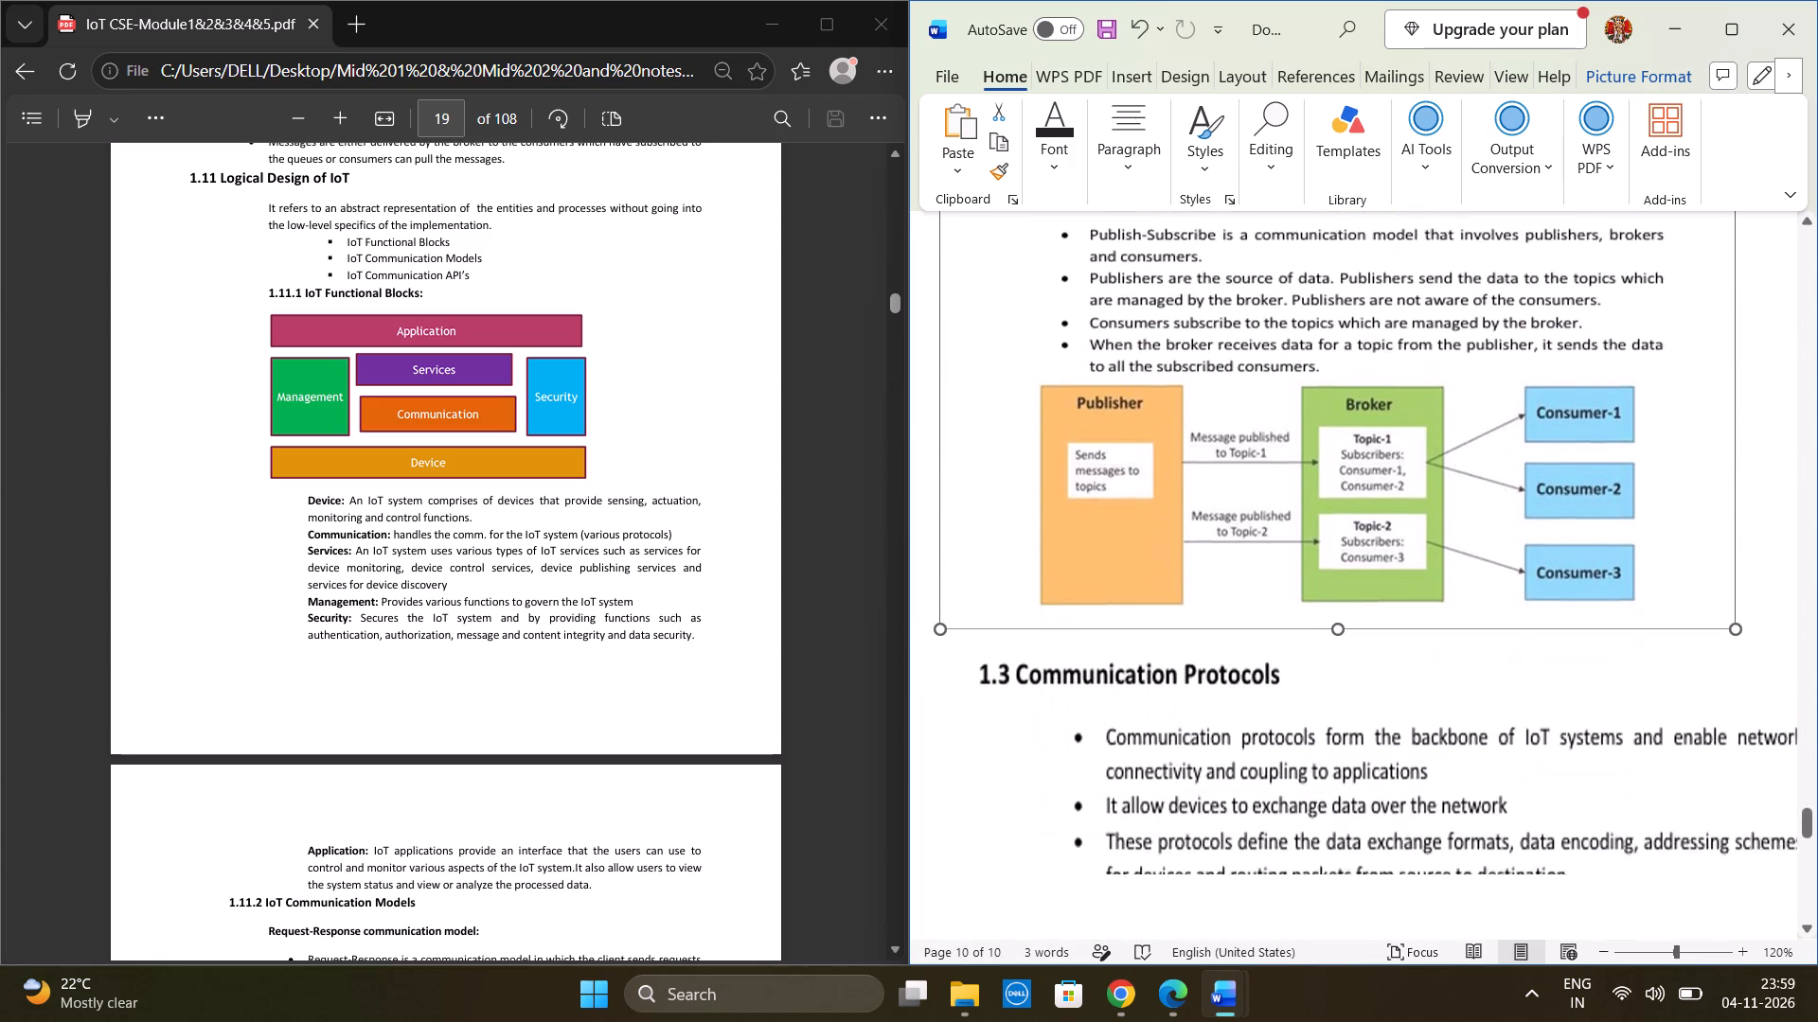
{"action": "scroll", "coordinate": [1563, 635], "scroll_direction": "up", "scroll_amount": 2}
{"action": "scroll", "coordinate": [1563, 635], "scroll_direction": "down", "scroll_amount": 1}
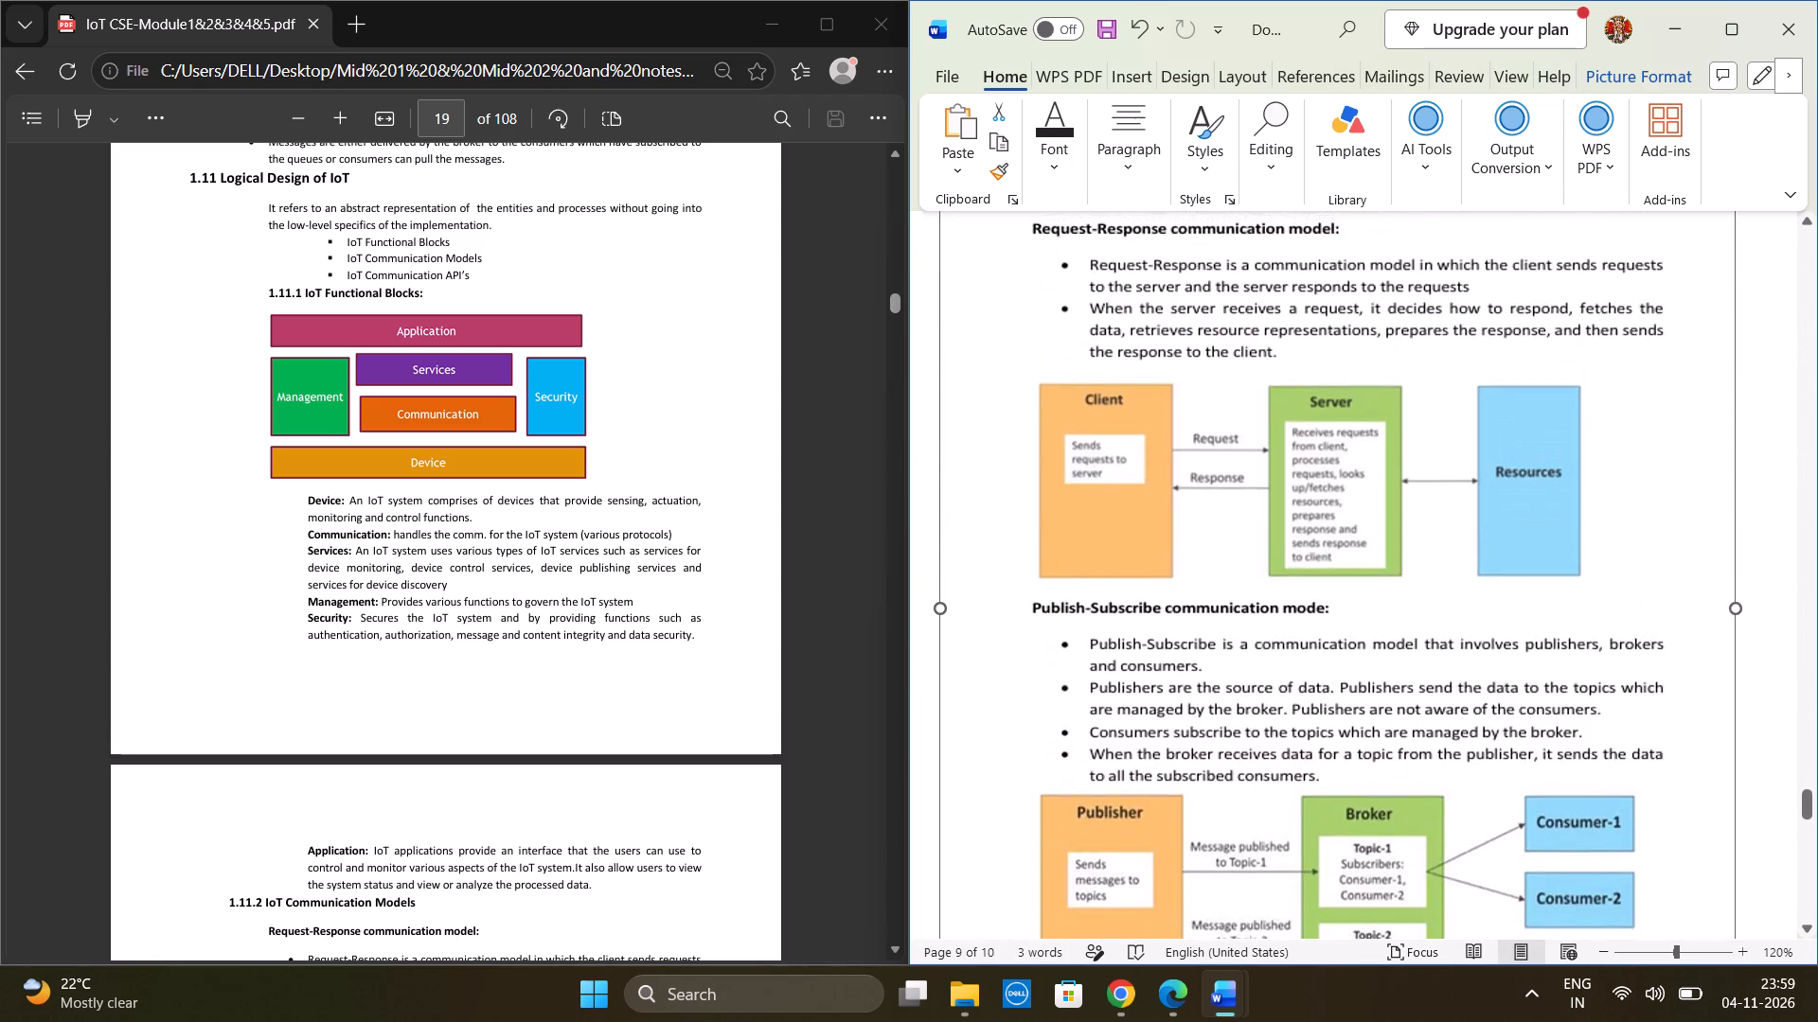
Move the 1.3 Communication Protocols picture from below the IoT Communication Models picture to directly below the Logical Design picture's Application paragraph.
{"action": "scroll", "coordinate": [1563, 635], "scroll_direction": "down", "scroll_amount": 3}
{"action": "scroll", "coordinate": [1563, 635], "scroll_direction": "up", "scroll_amount": 1}
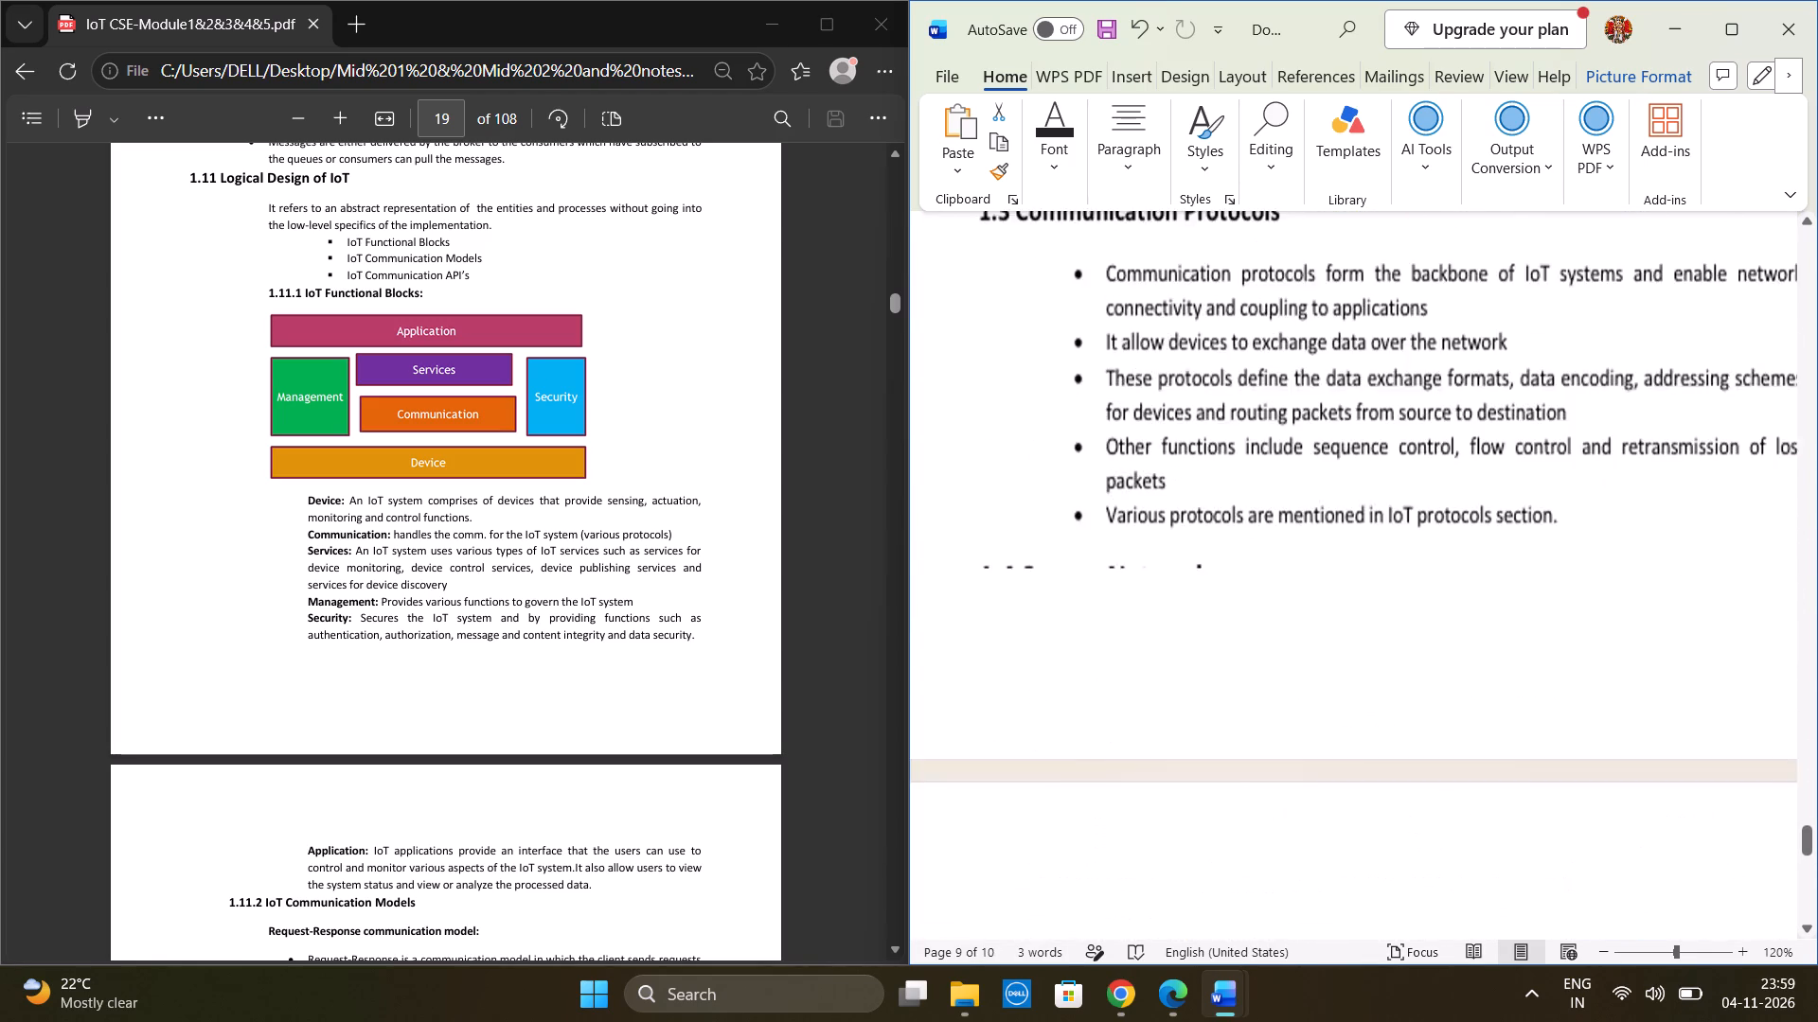
{"action": "scroll", "coordinate": [1563, 635], "scroll_direction": "up", "scroll_amount": 1}
{"action": "left_click", "coordinate": [1403, 661]}
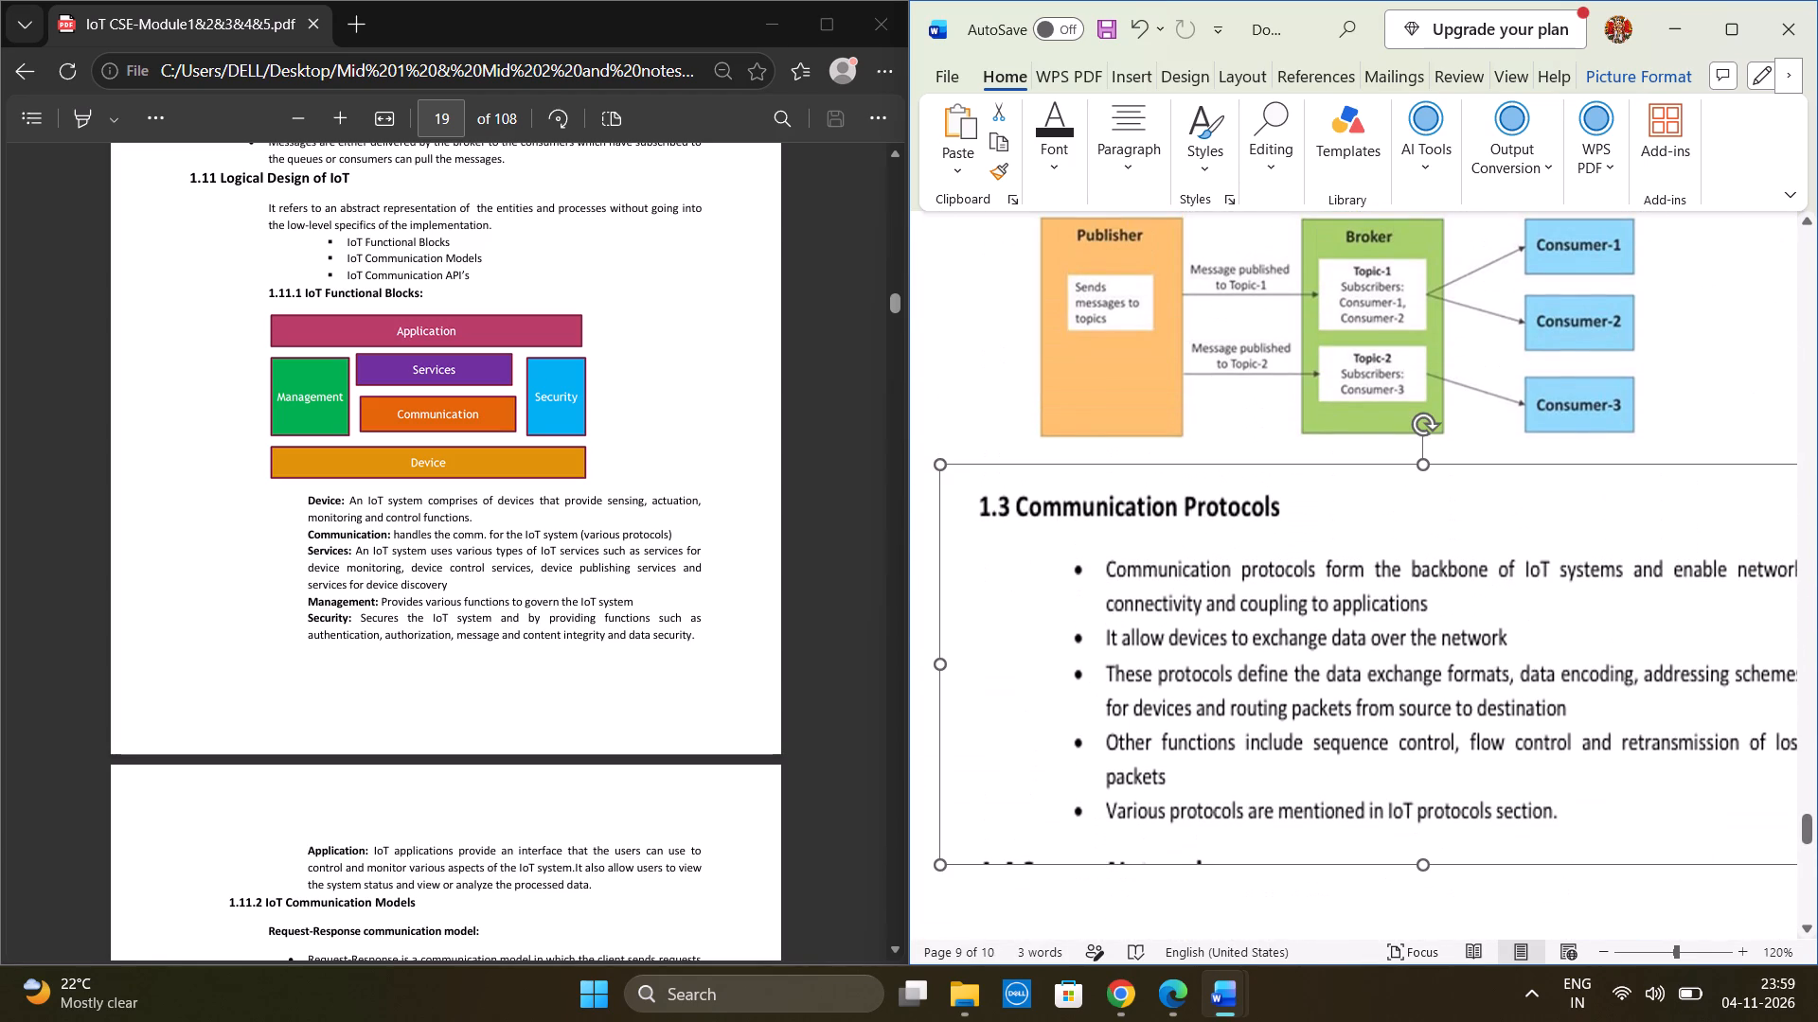
{"action": "right_click", "coordinate": [939, 862]}
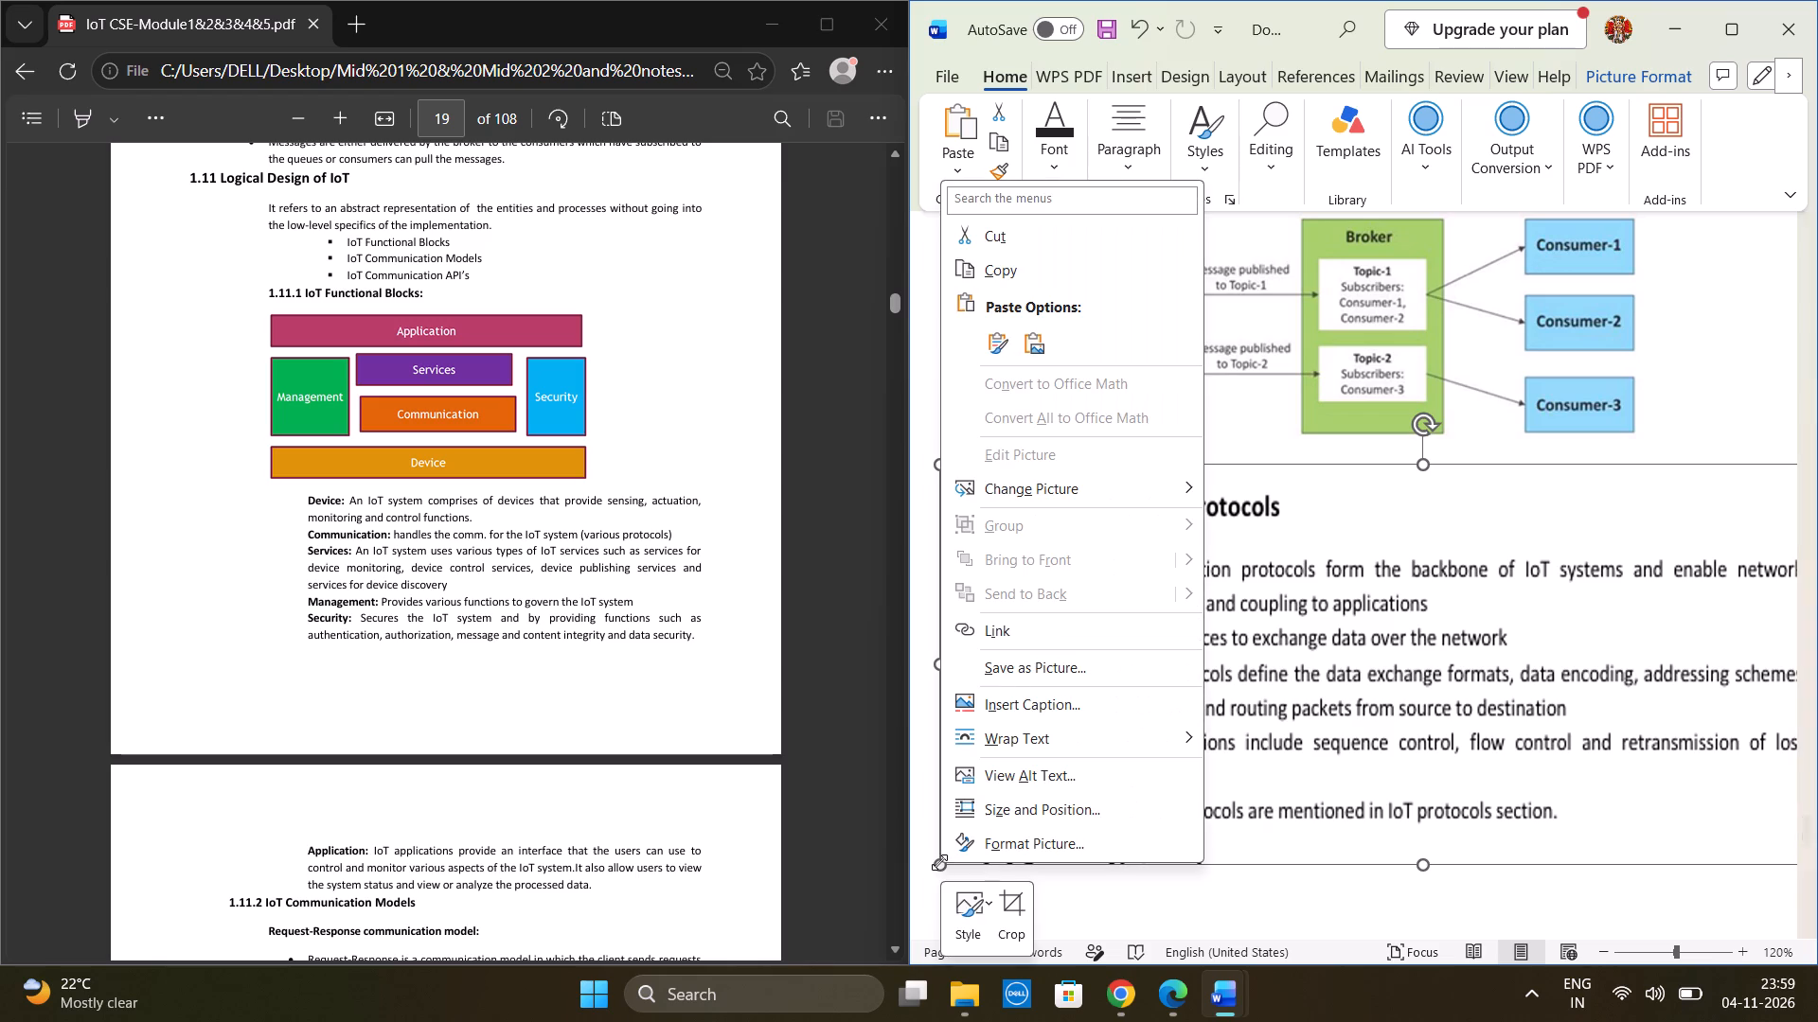
{"action": "left_click", "coordinate": [1047, 231]}
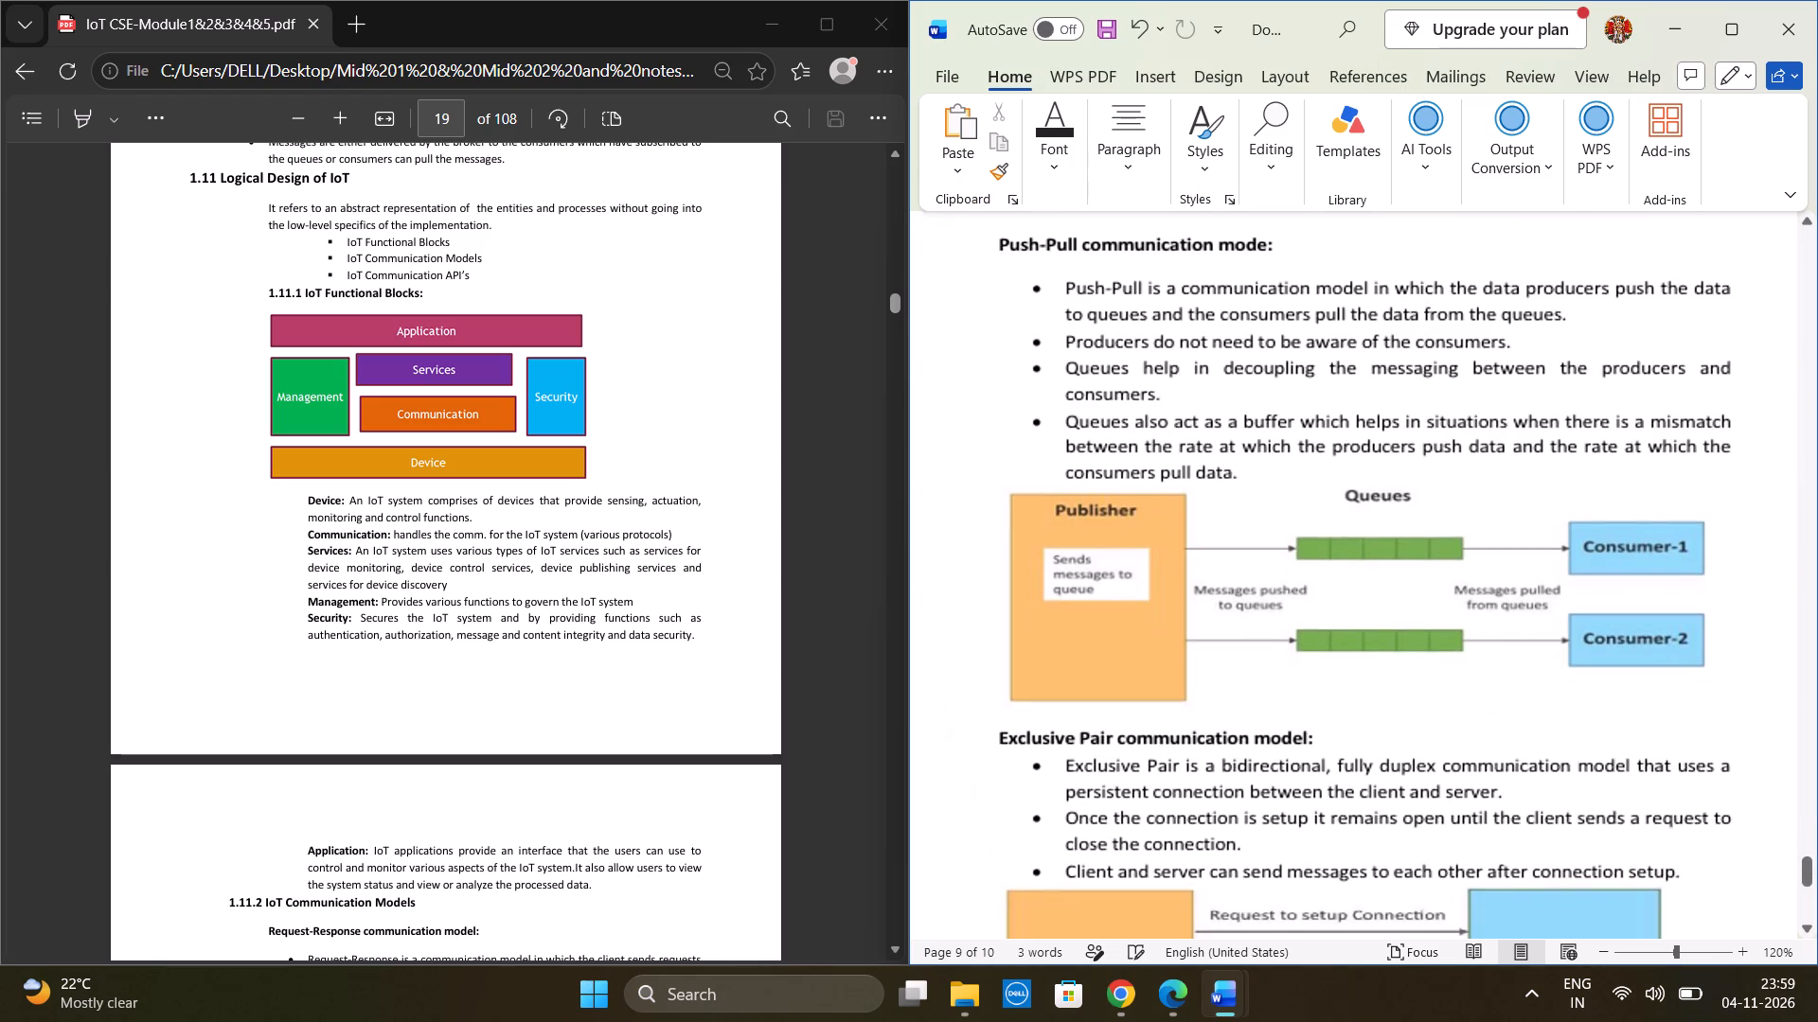
{"action": "scroll", "coordinate": [1301, 453], "scroll_direction": "up", "scroll_amount": 8}
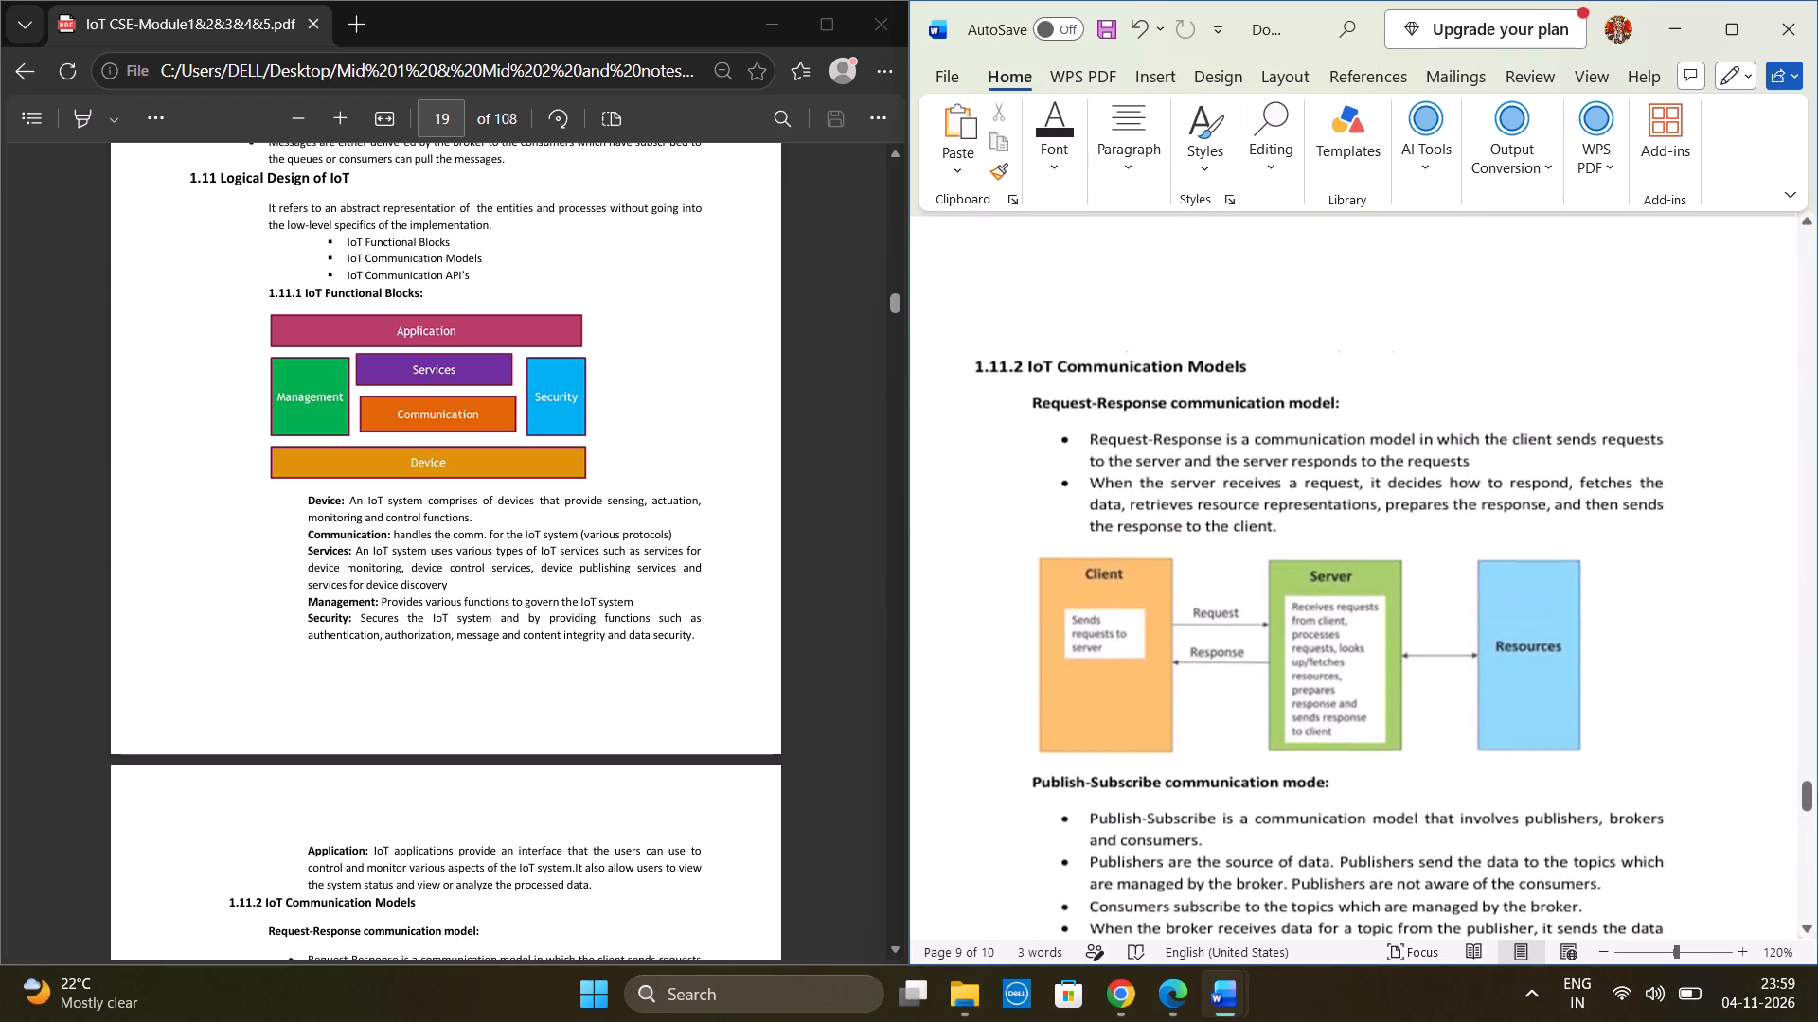
{"action": "scroll", "coordinate": [1301, 453], "scroll_direction": "up", "scroll_amount": 1}
{"action": "scroll", "coordinate": [1140, 487], "scroll_direction": "up", "scroll_amount": 3}
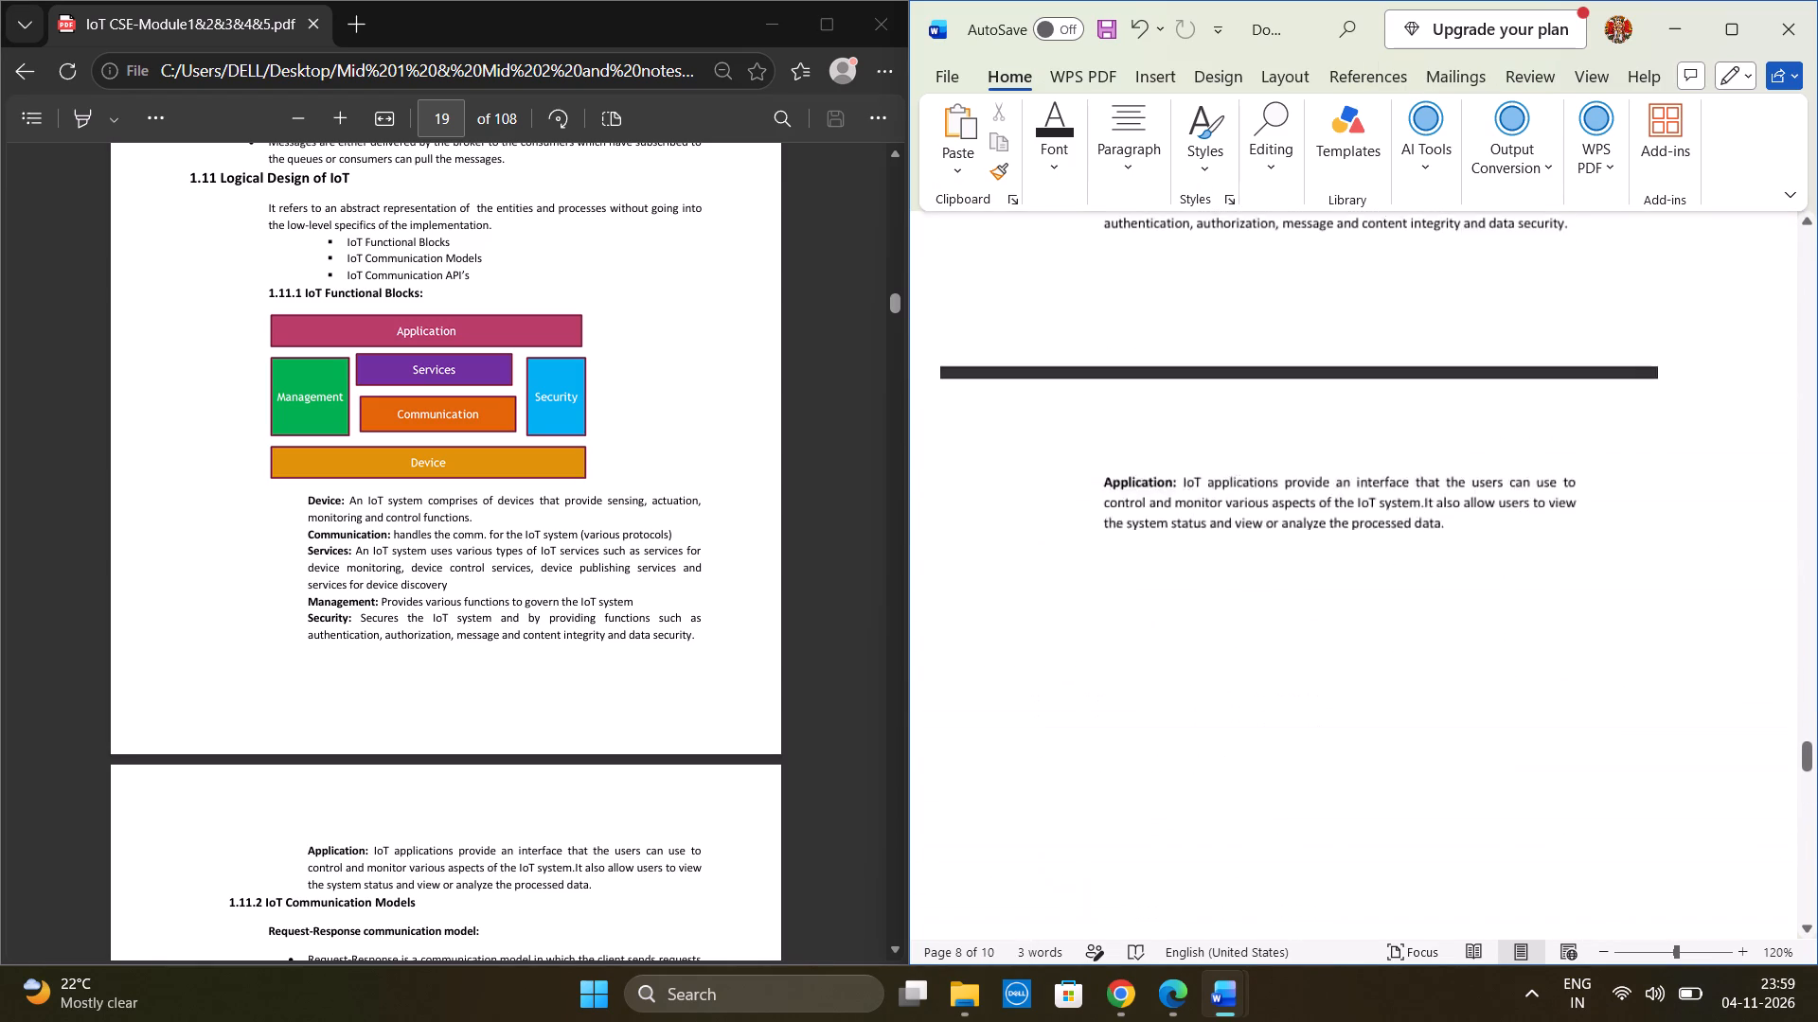
{"action": "left_click", "coordinate": [1249, 510]}
{"action": "left_click", "coordinate": [1683, 554]}
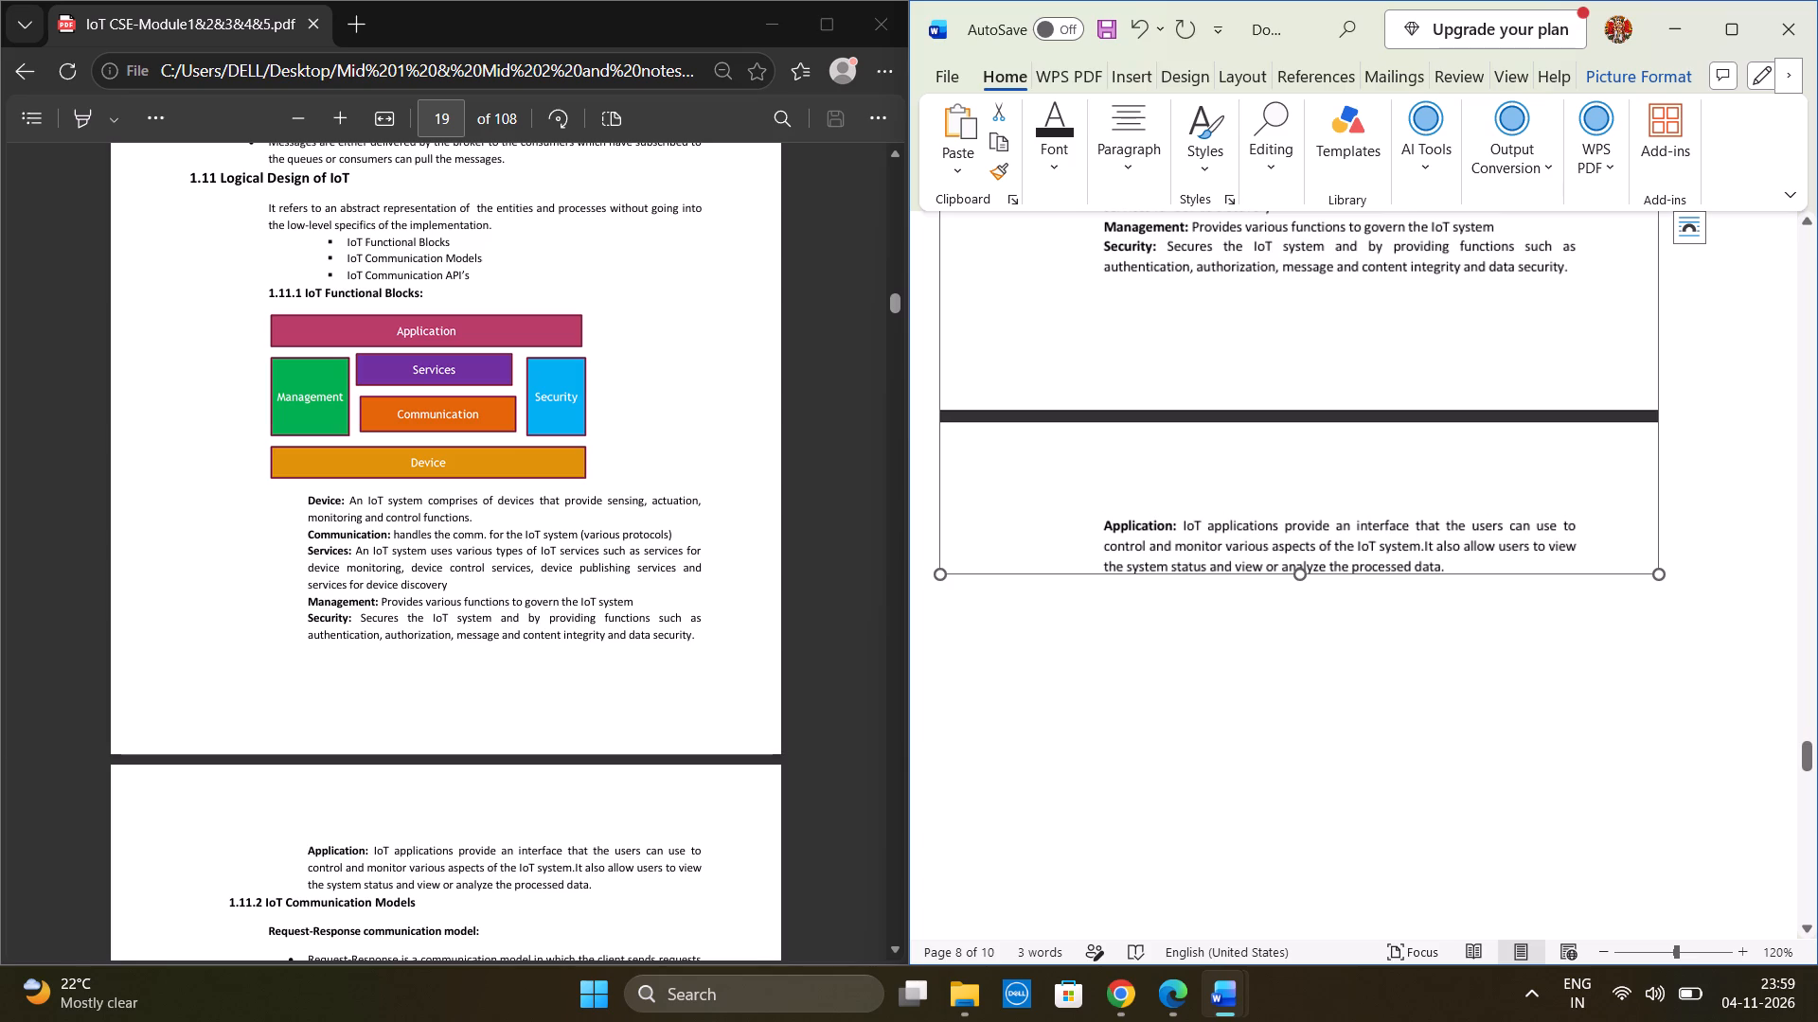
{"action": "scroll", "coordinate": [1683, 554], "scroll_direction": "down", "scroll_amount": 2}
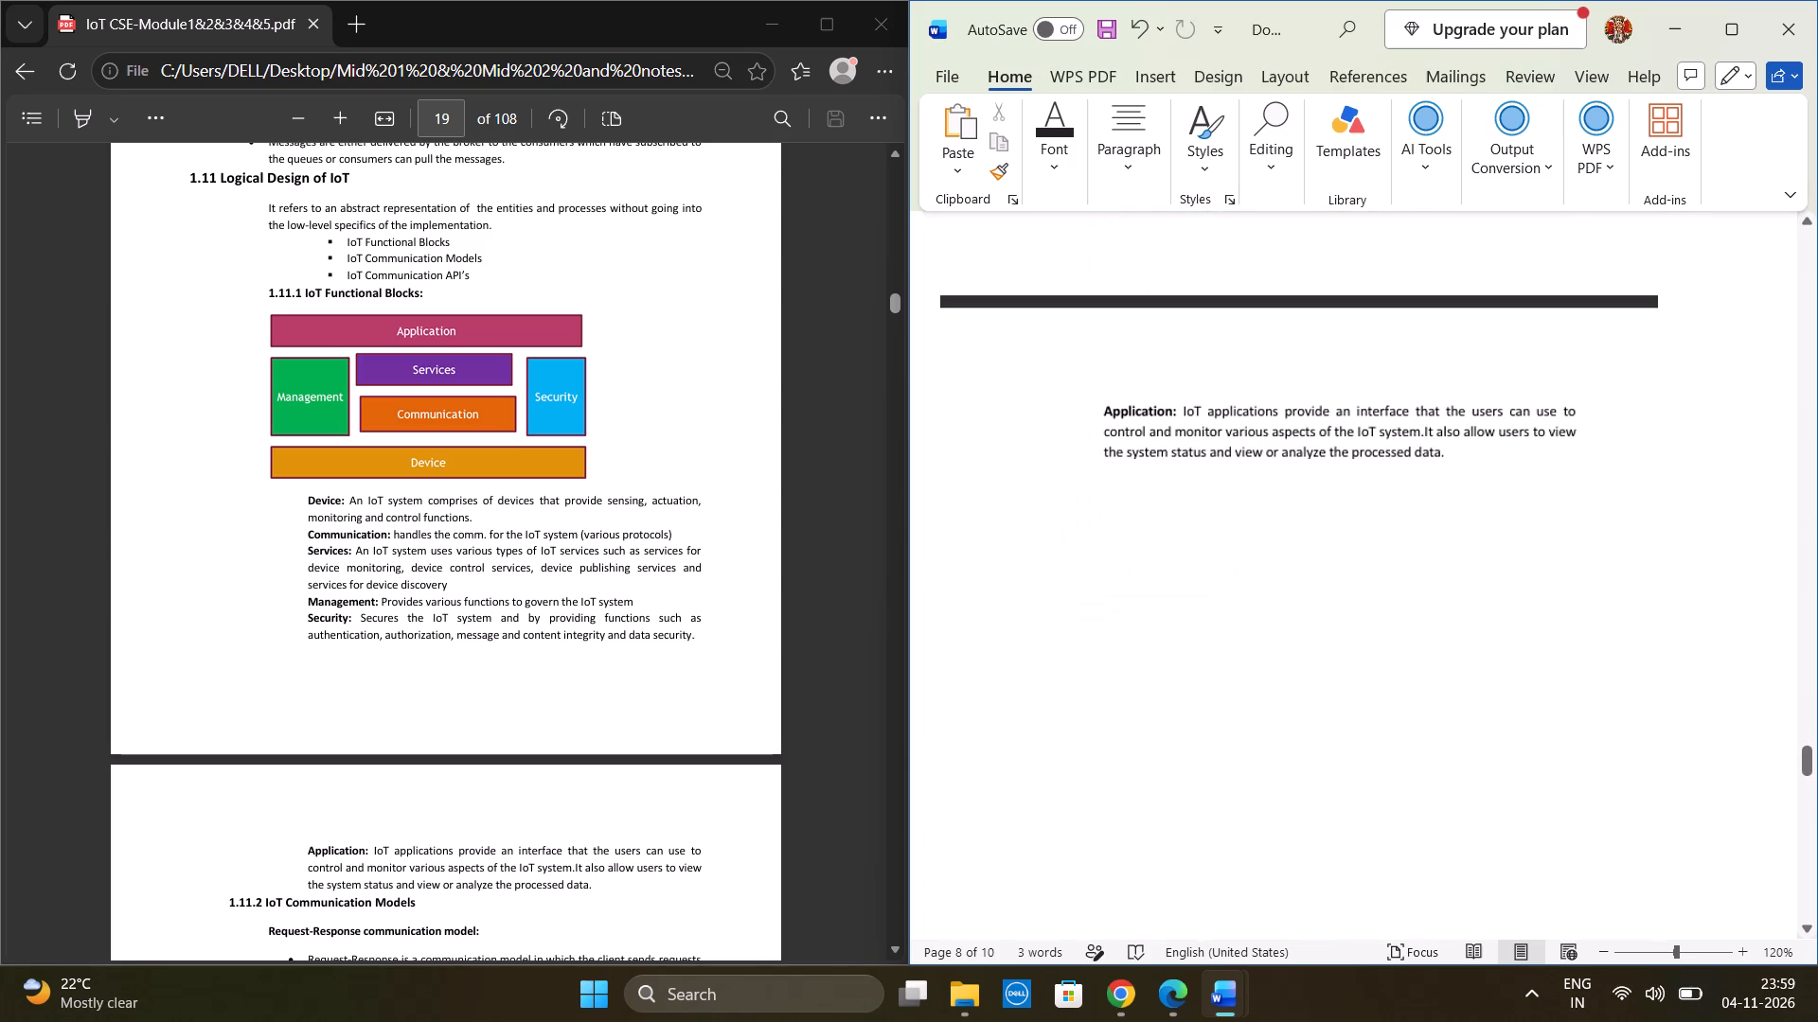
{"action": "key", "text": "ctrl+v"}
{"action": "scroll", "coordinate": [1519, 521], "scroll_direction": "up", "scroll_amount": 3}
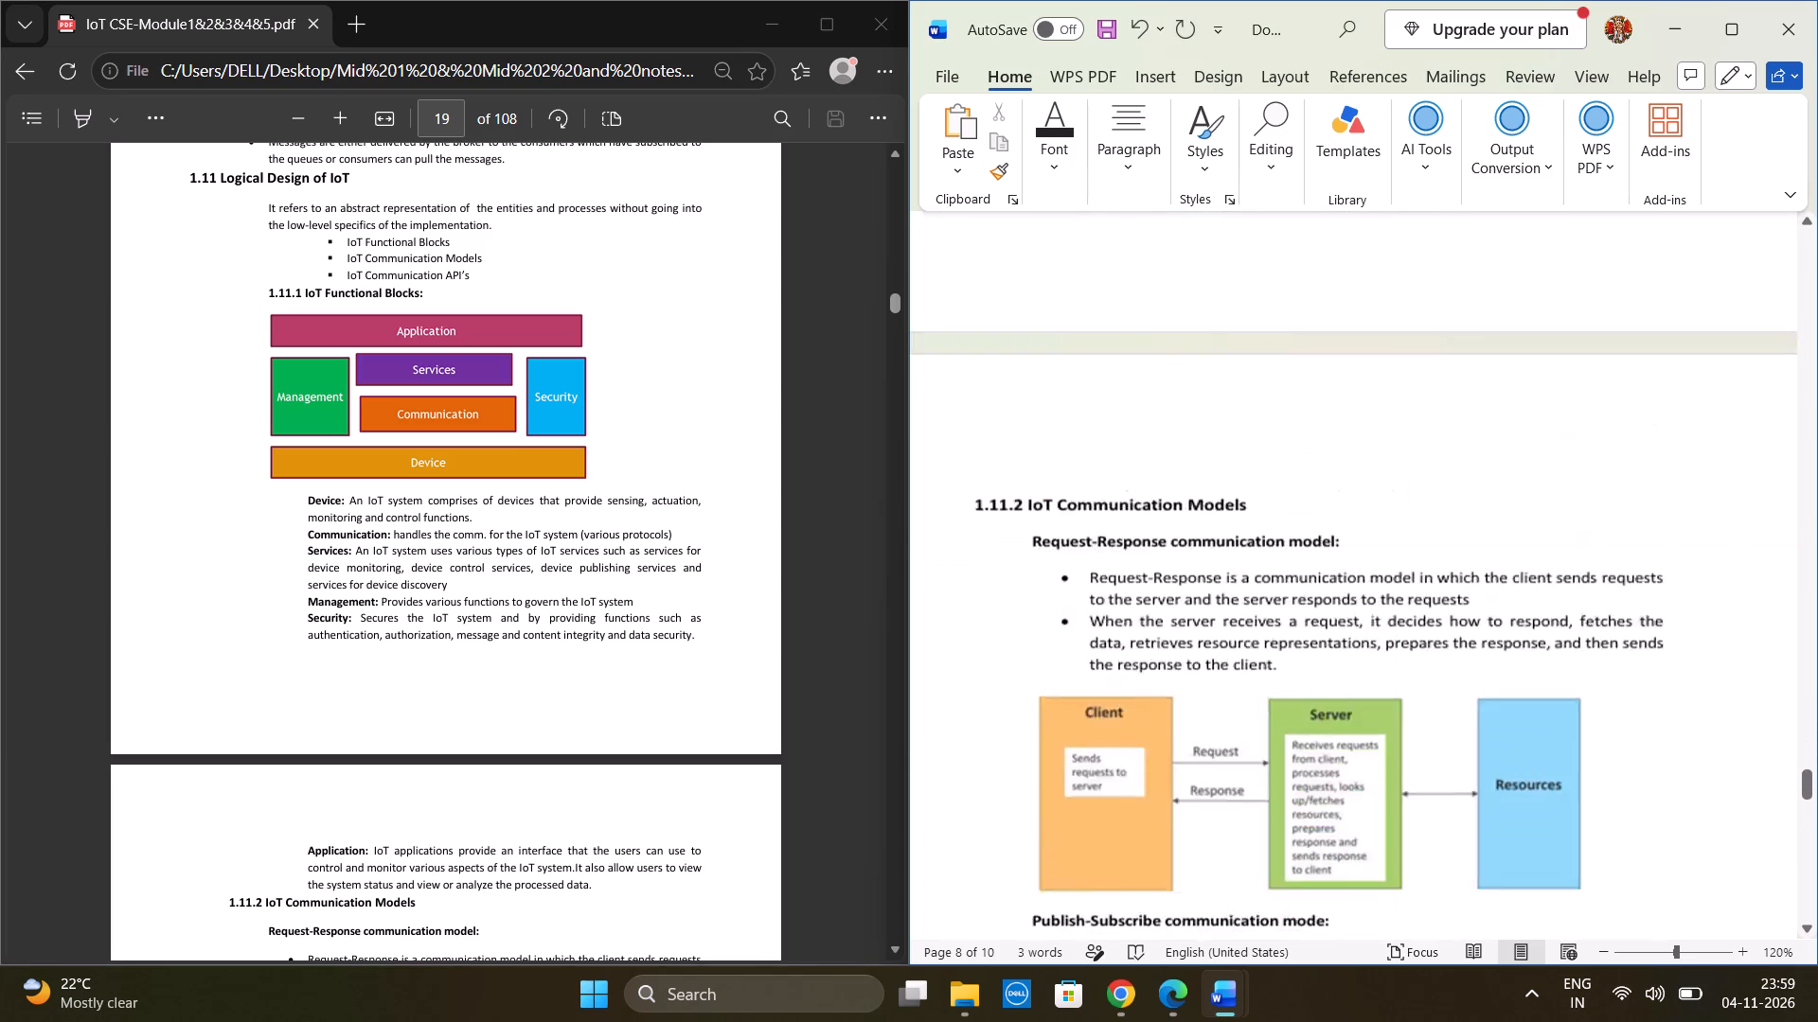
{"action": "scroll", "coordinate": [1519, 521], "scroll_direction": "up", "scroll_amount": 1}
{"action": "scroll", "coordinate": [1519, 521], "scroll_direction": "down", "scroll_amount": 1}
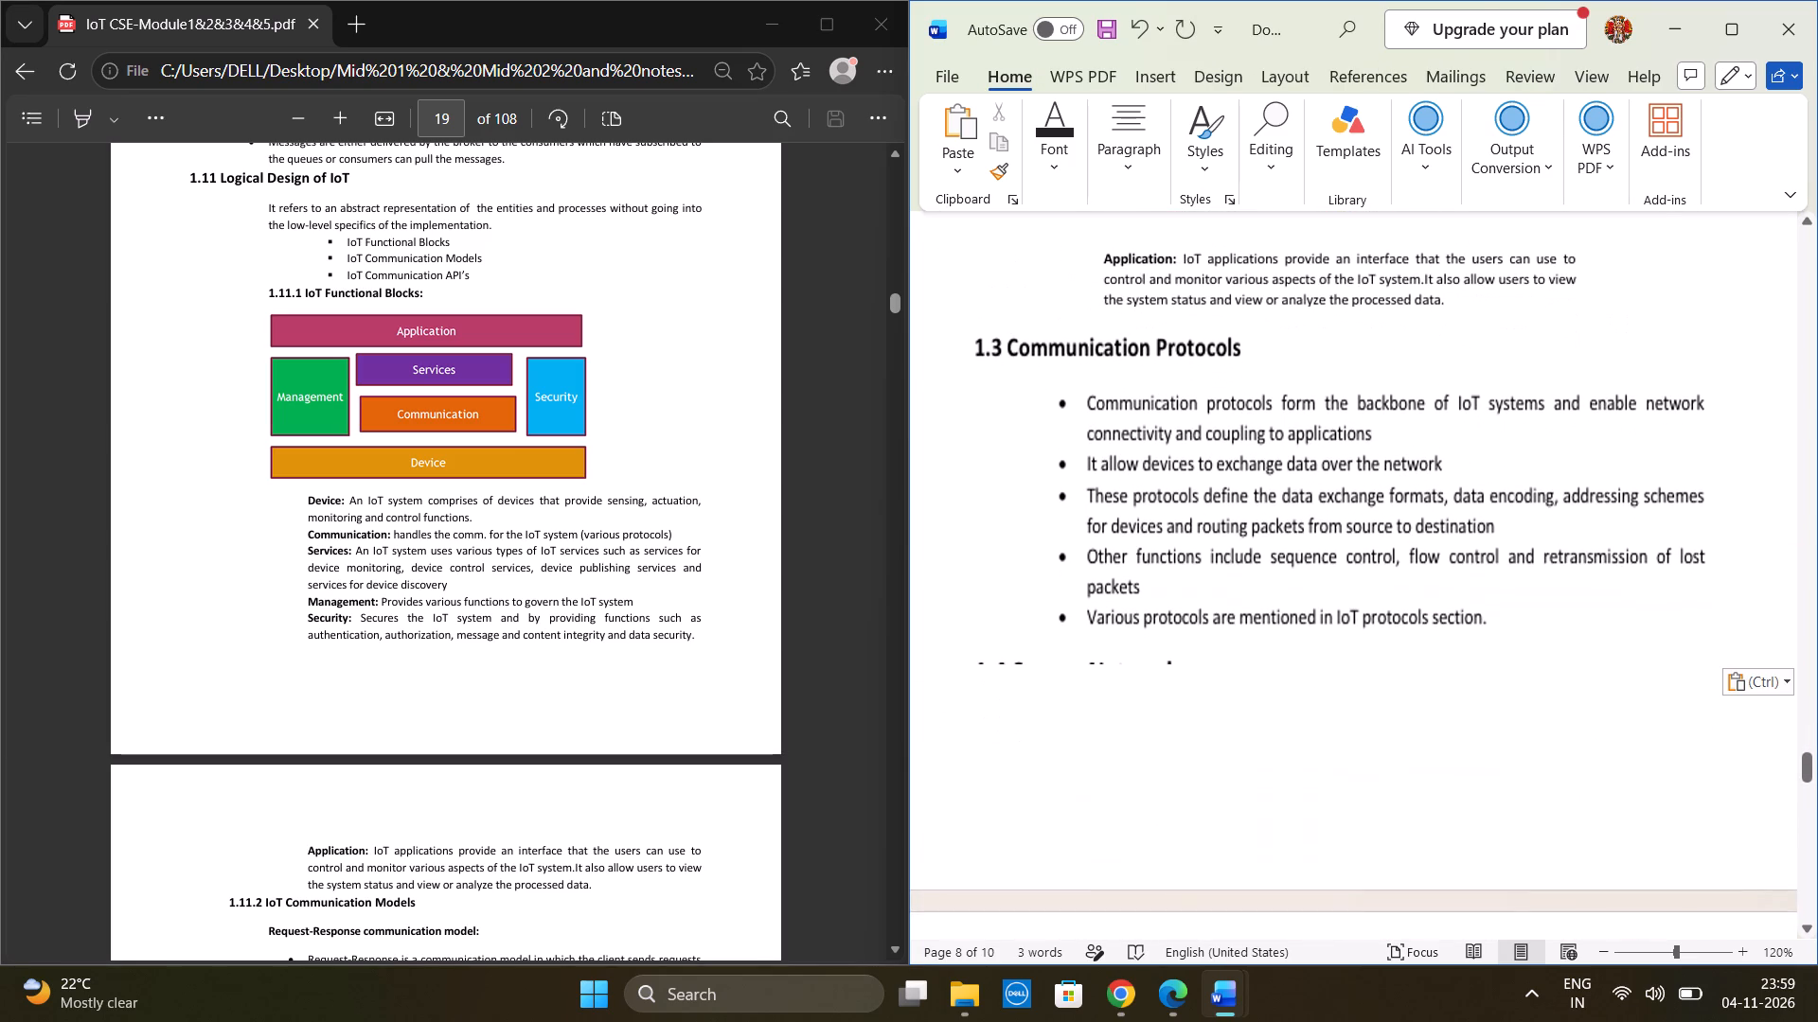
{"action": "scroll", "coordinate": [307, 493], "scroll_direction": "down", "scroll_amount": 4}
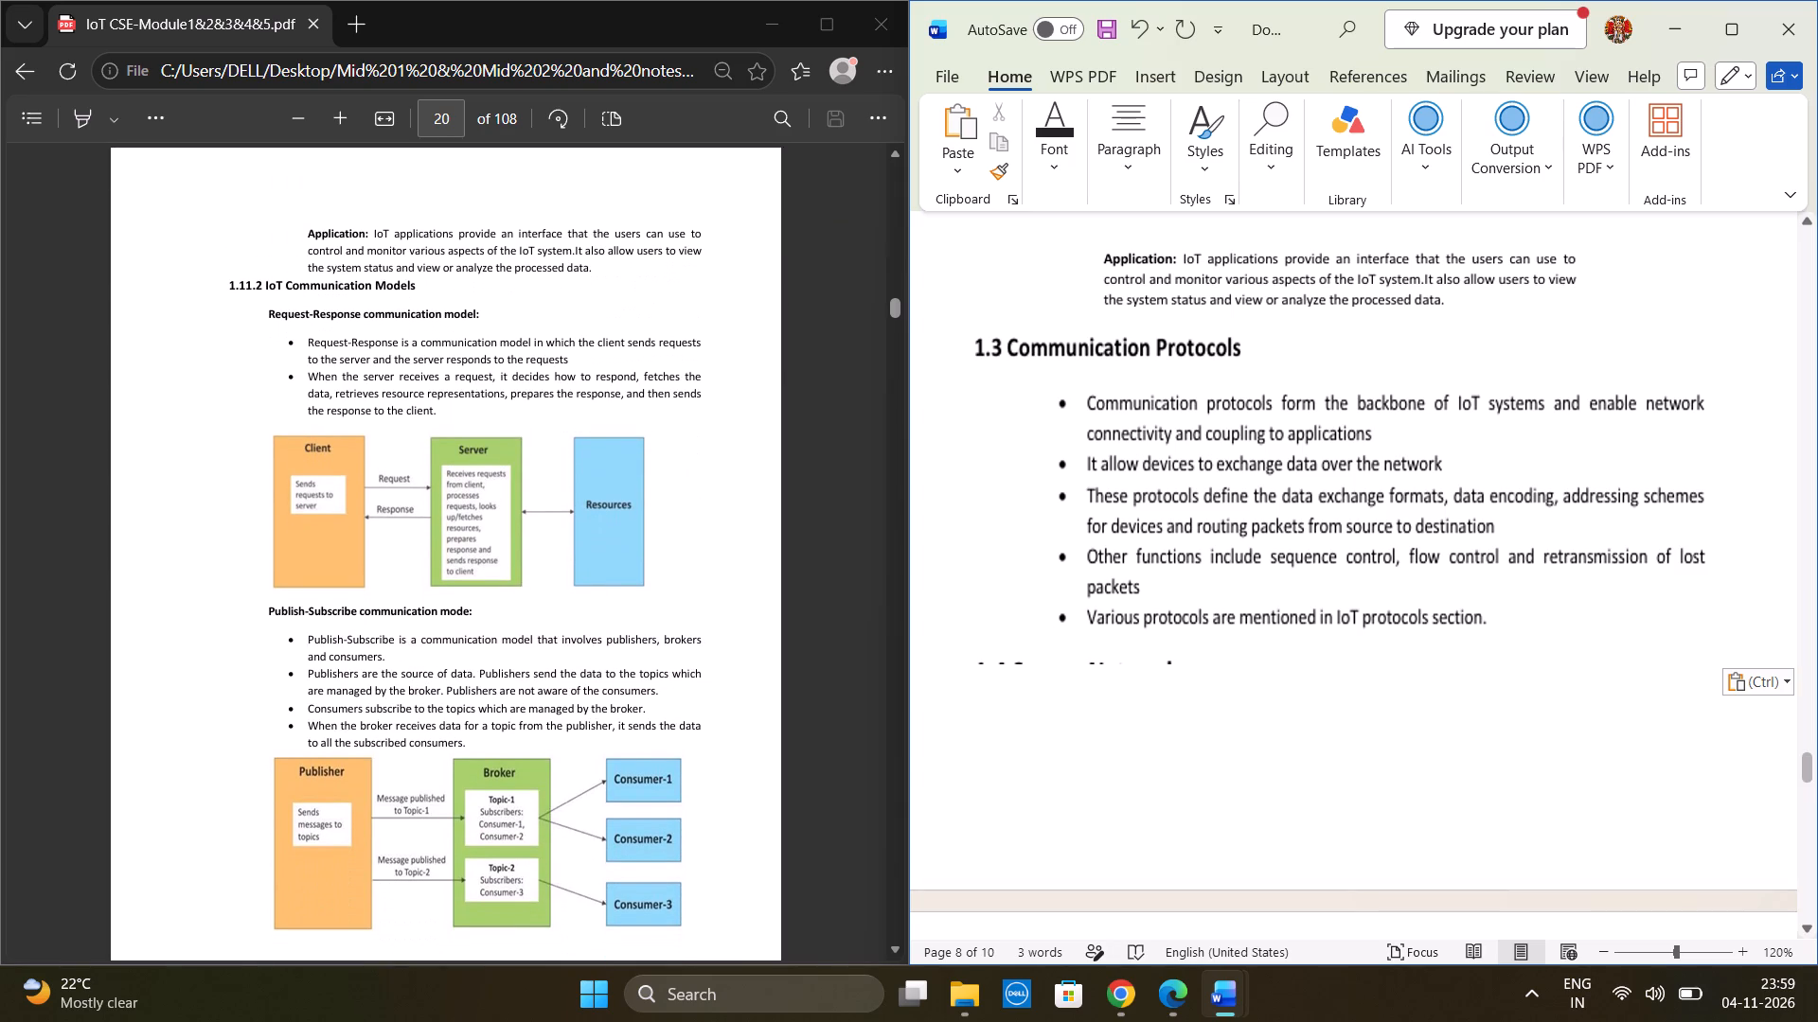
{"action": "scroll", "coordinate": [1090, 523], "scroll_direction": "up", "scroll_amount": 1}
{"action": "left_click", "coordinate": [1125, 1004]}
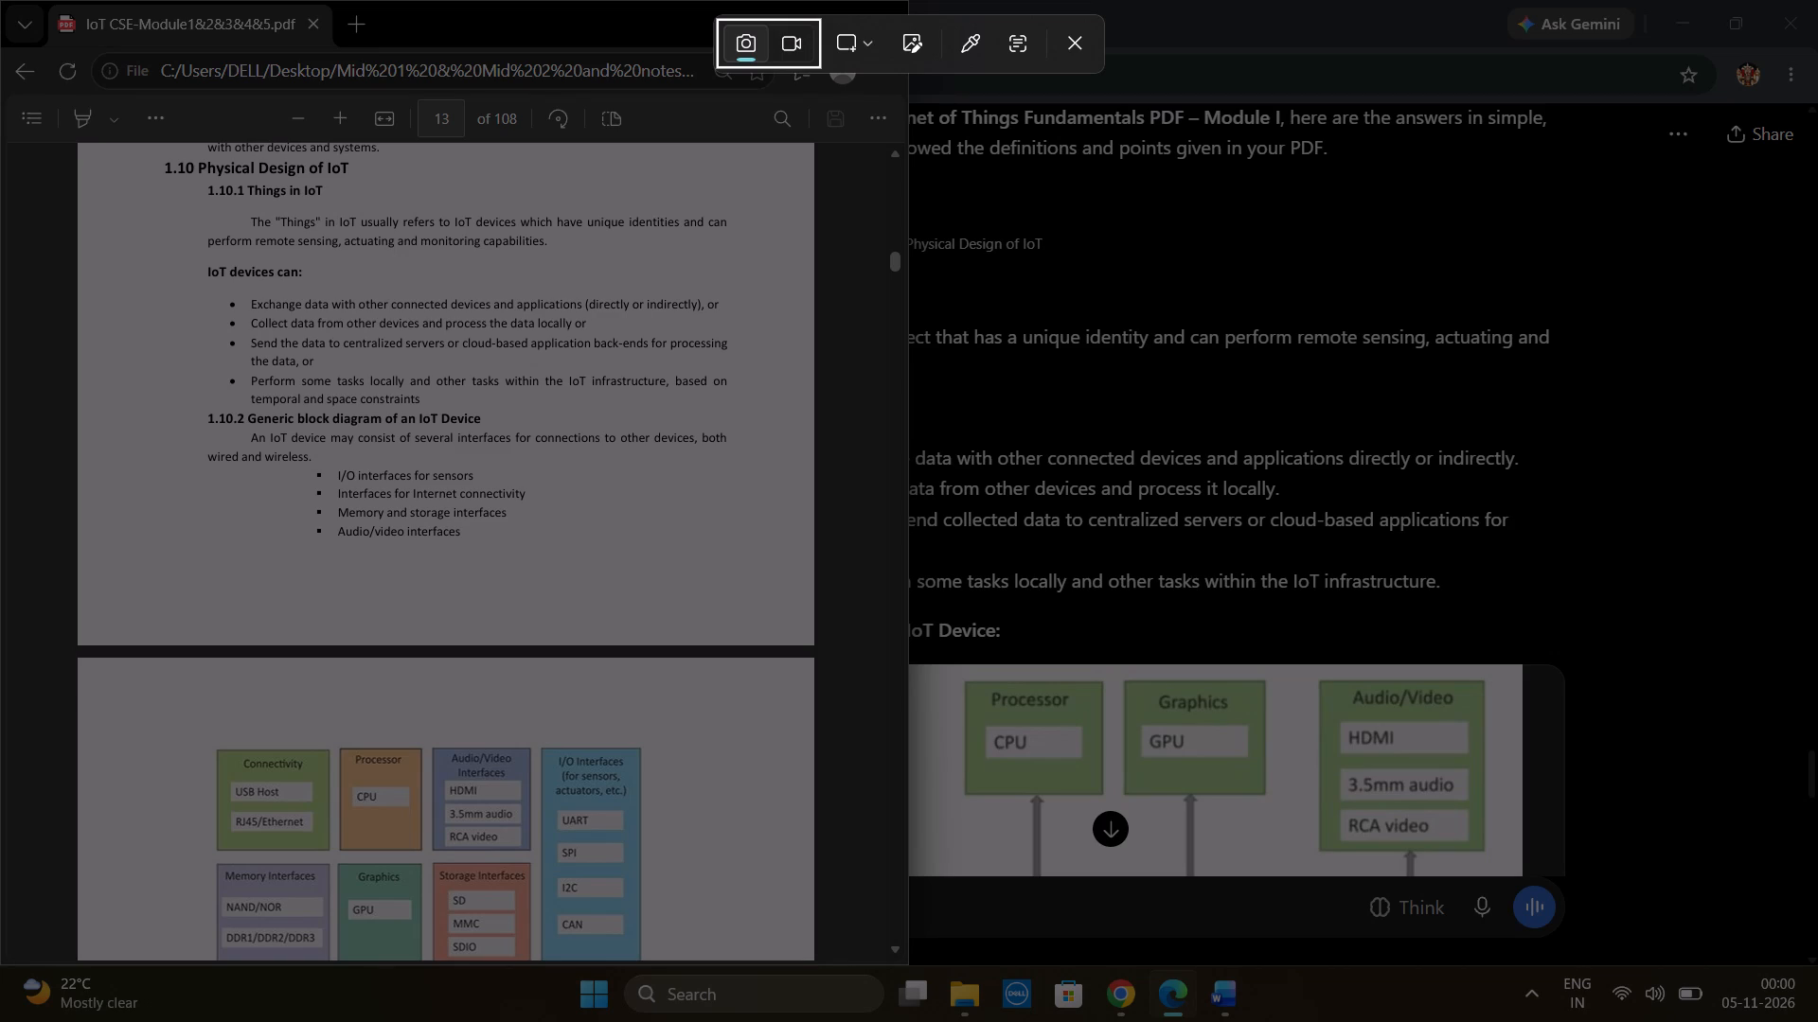
{"action": "left_click", "coordinate": [186, 255]}
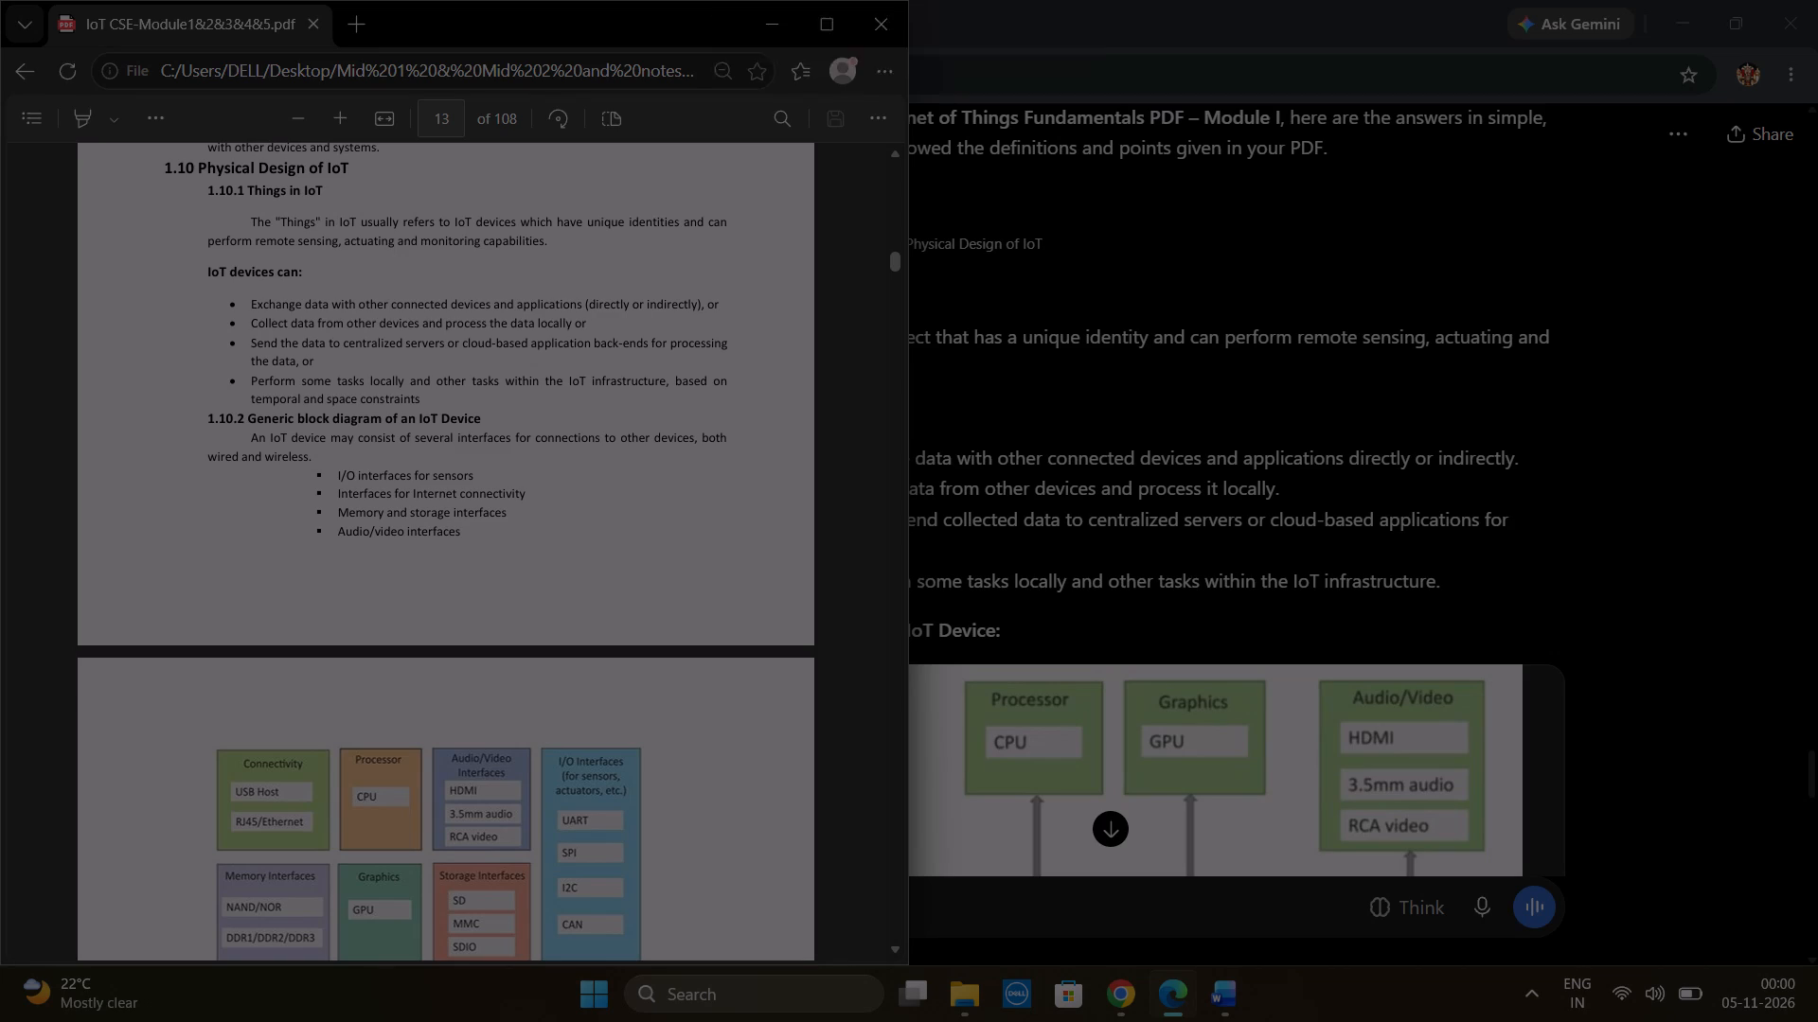
{"action": "left_click_drag", "start_coordinate": [186, 255], "coordinate": [762, 571]}
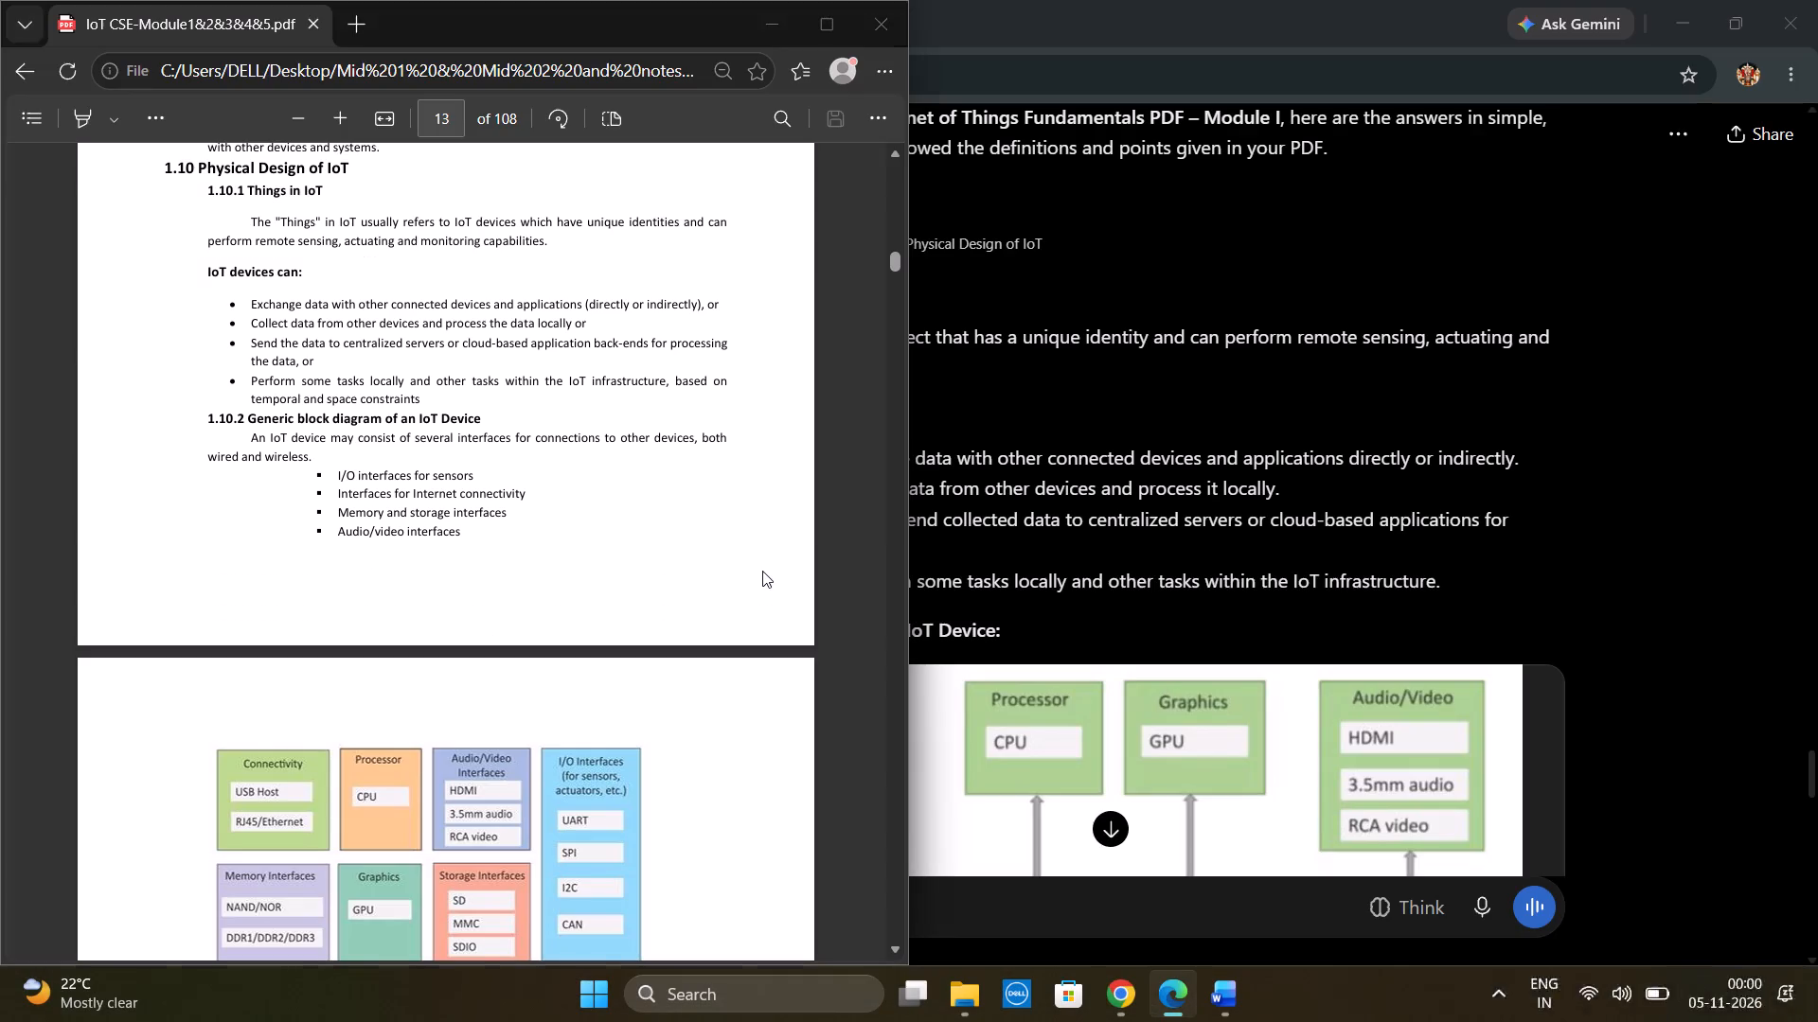
{"action": "left_click", "coordinate": [1211, 989]}
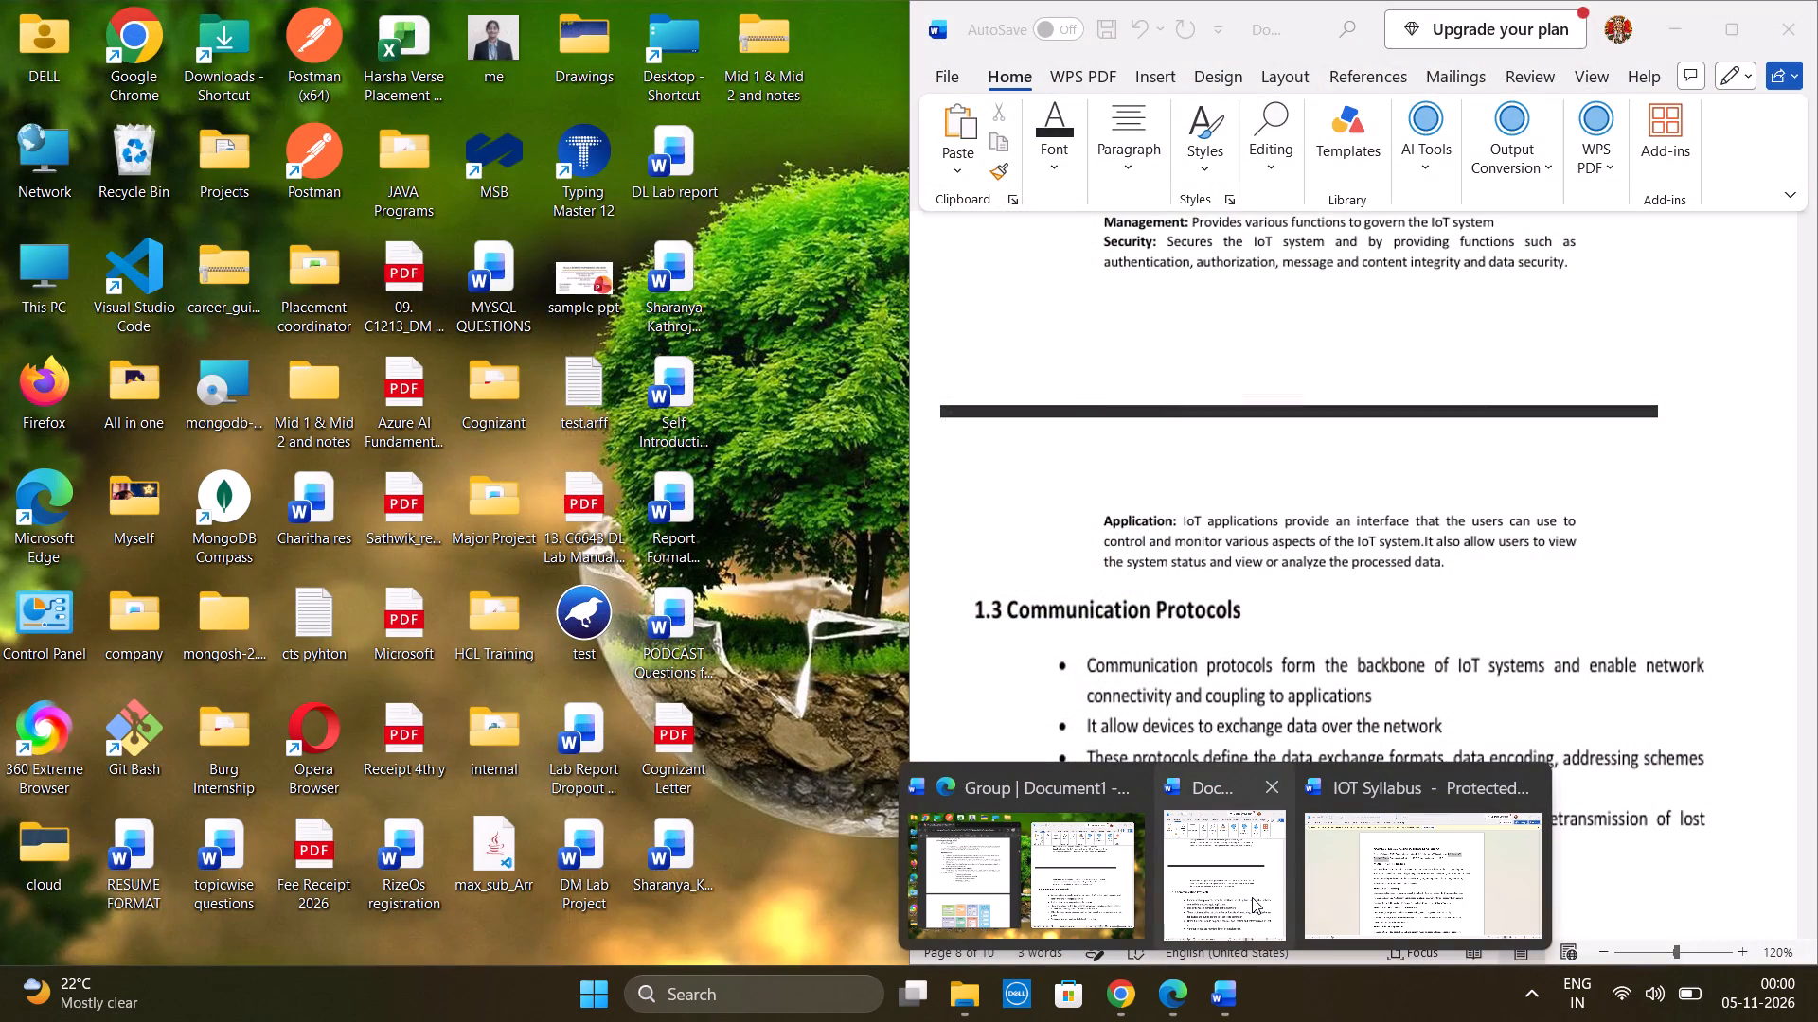
{"action": "left_click", "coordinate": [1250, 897]}
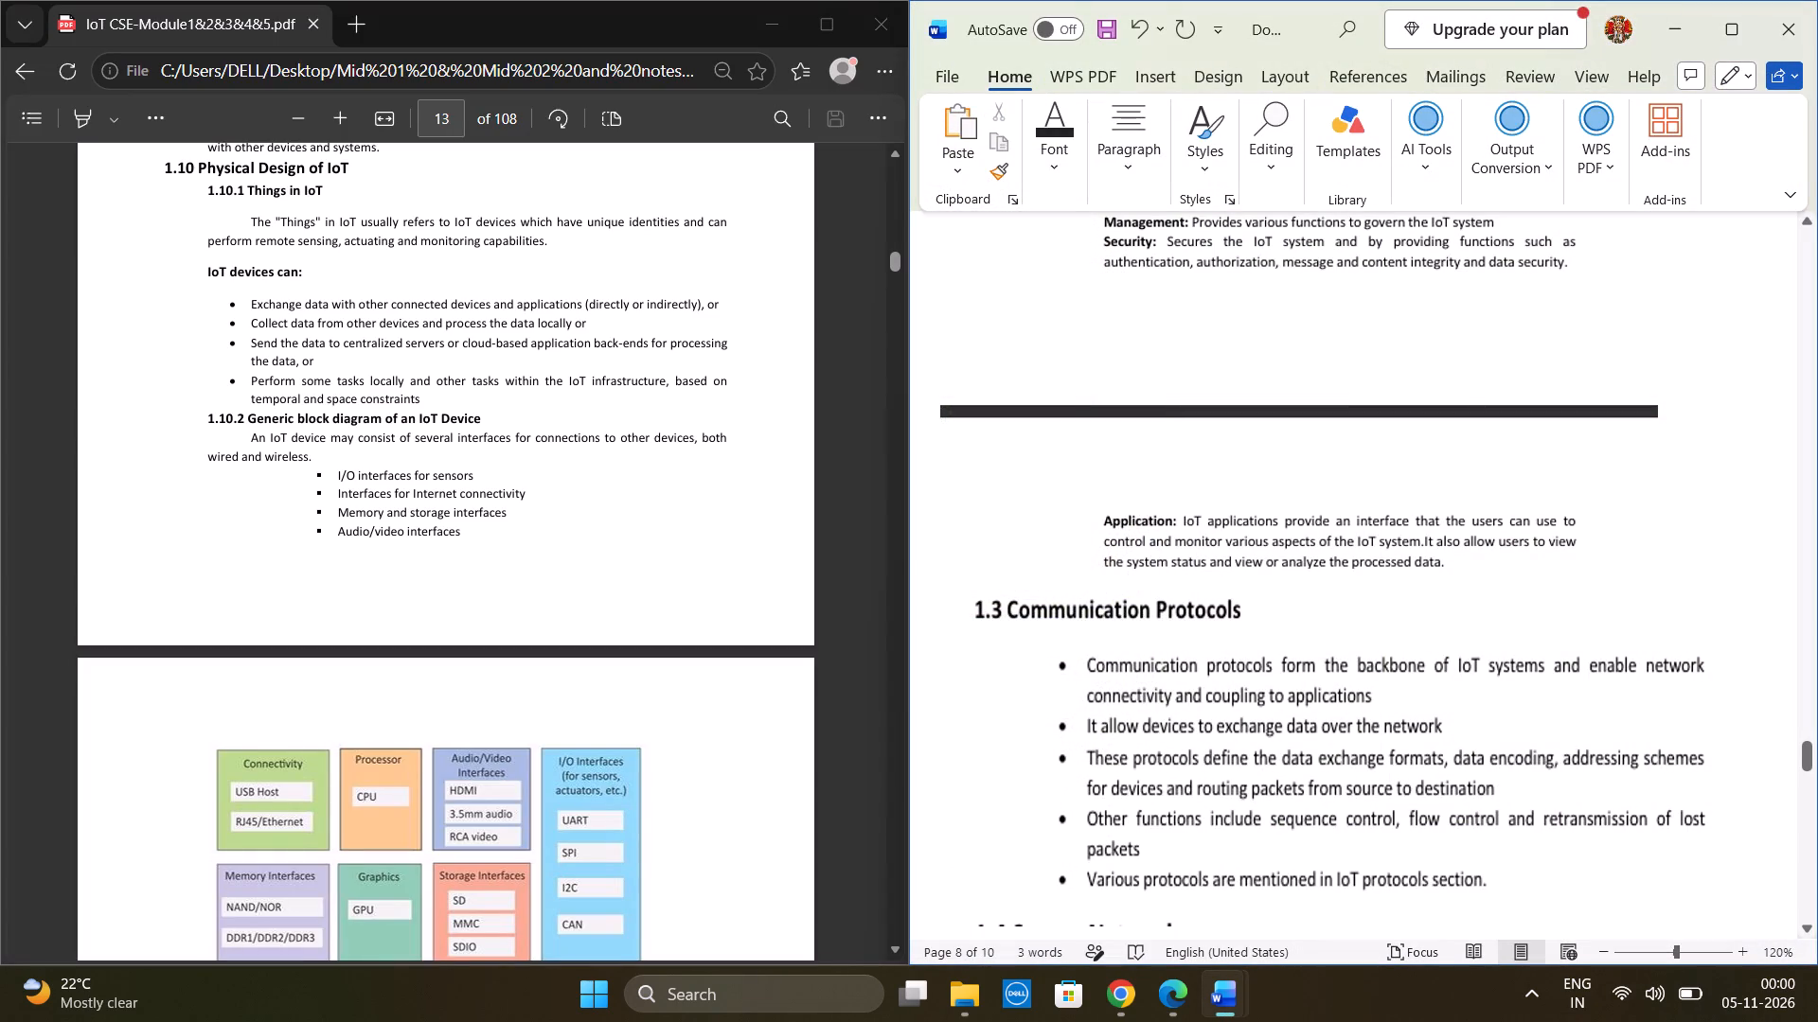
{"action": "scroll", "coordinate": [1353, 716], "scroll_direction": "down", "scroll_amount": 3}
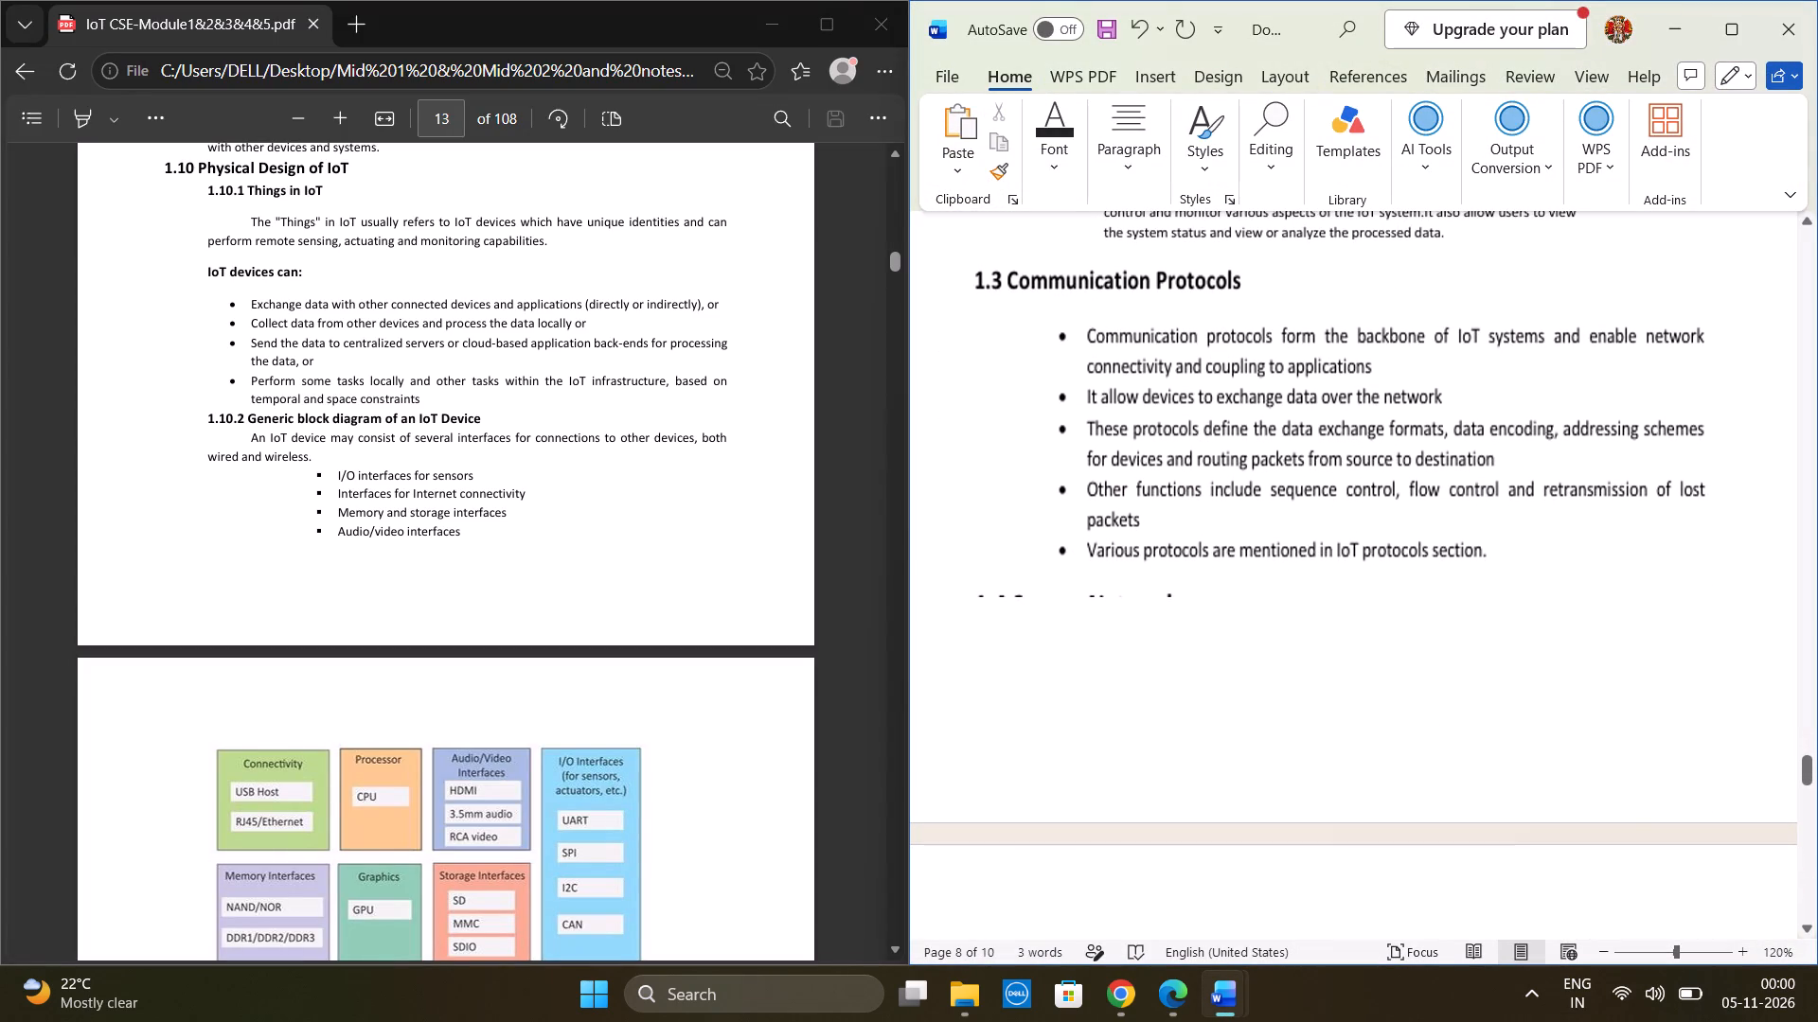
{"action": "left_click", "coordinate": [1297, 608]}
{"action": "scroll", "coordinate": [1297, 608], "scroll_direction": "up", "scroll_amount": 6}
{"action": "scroll", "coordinate": [1297, 608], "scroll_direction": "down", "scroll_amount": 2}
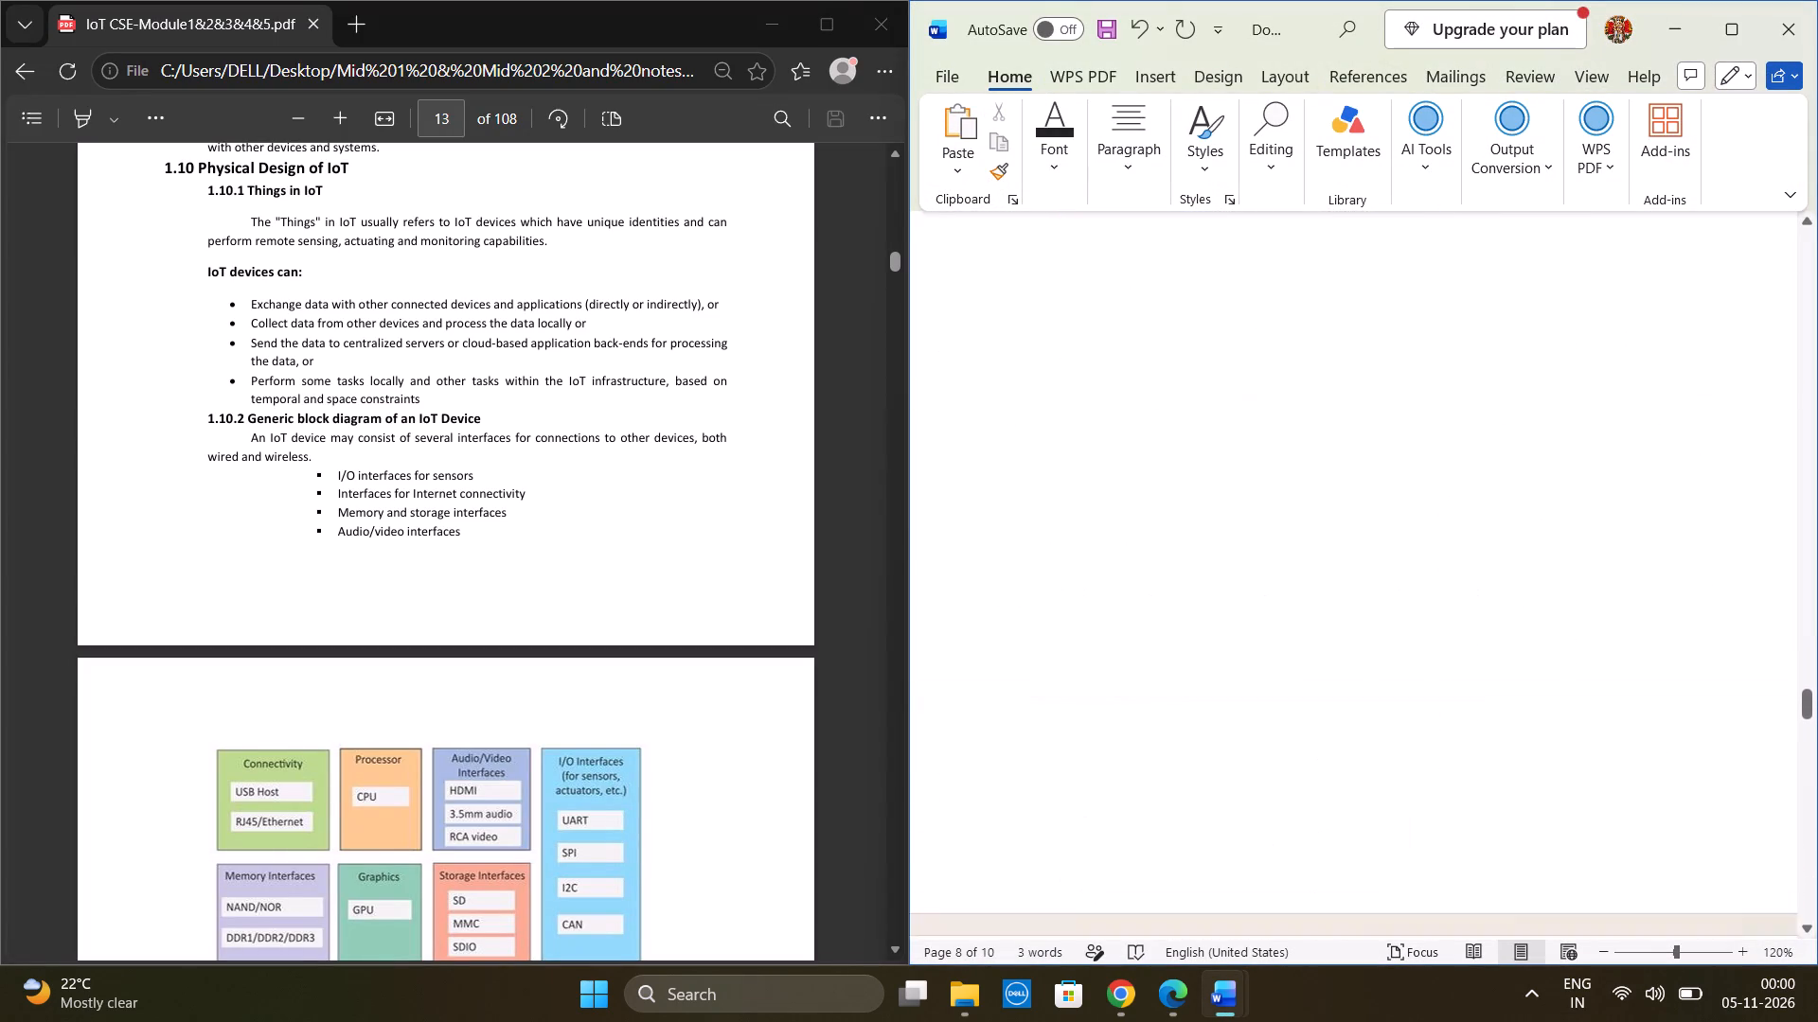
{"action": "scroll", "coordinate": [1297, 608], "scroll_direction": "down", "scroll_amount": 1}
{"action": "scroll", "coordinate": [1297, 608], "scroll_direction": "up", "scroll_amount": 3}
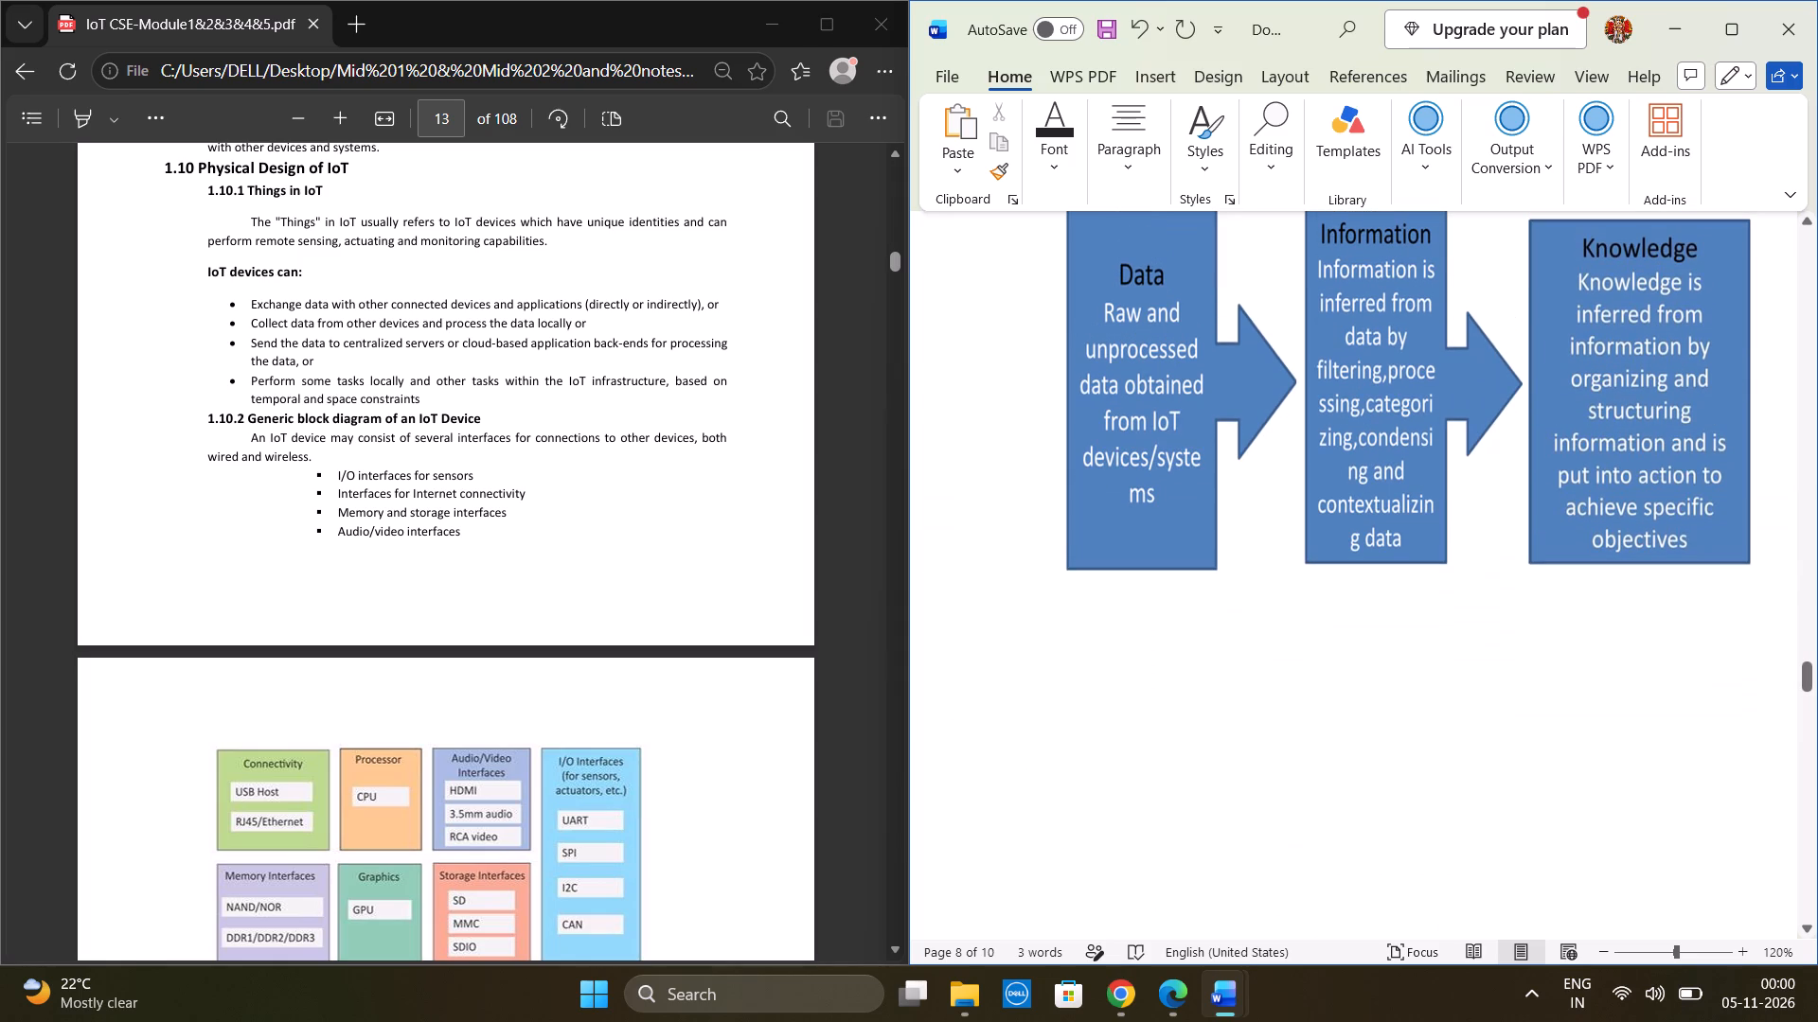
{"action": "left_click", "coordinate": [1260, 529]}
{"action": "scroll", "coordinate": [1519, 666], "scroll_direction": "left", "scroll_amount": 2}
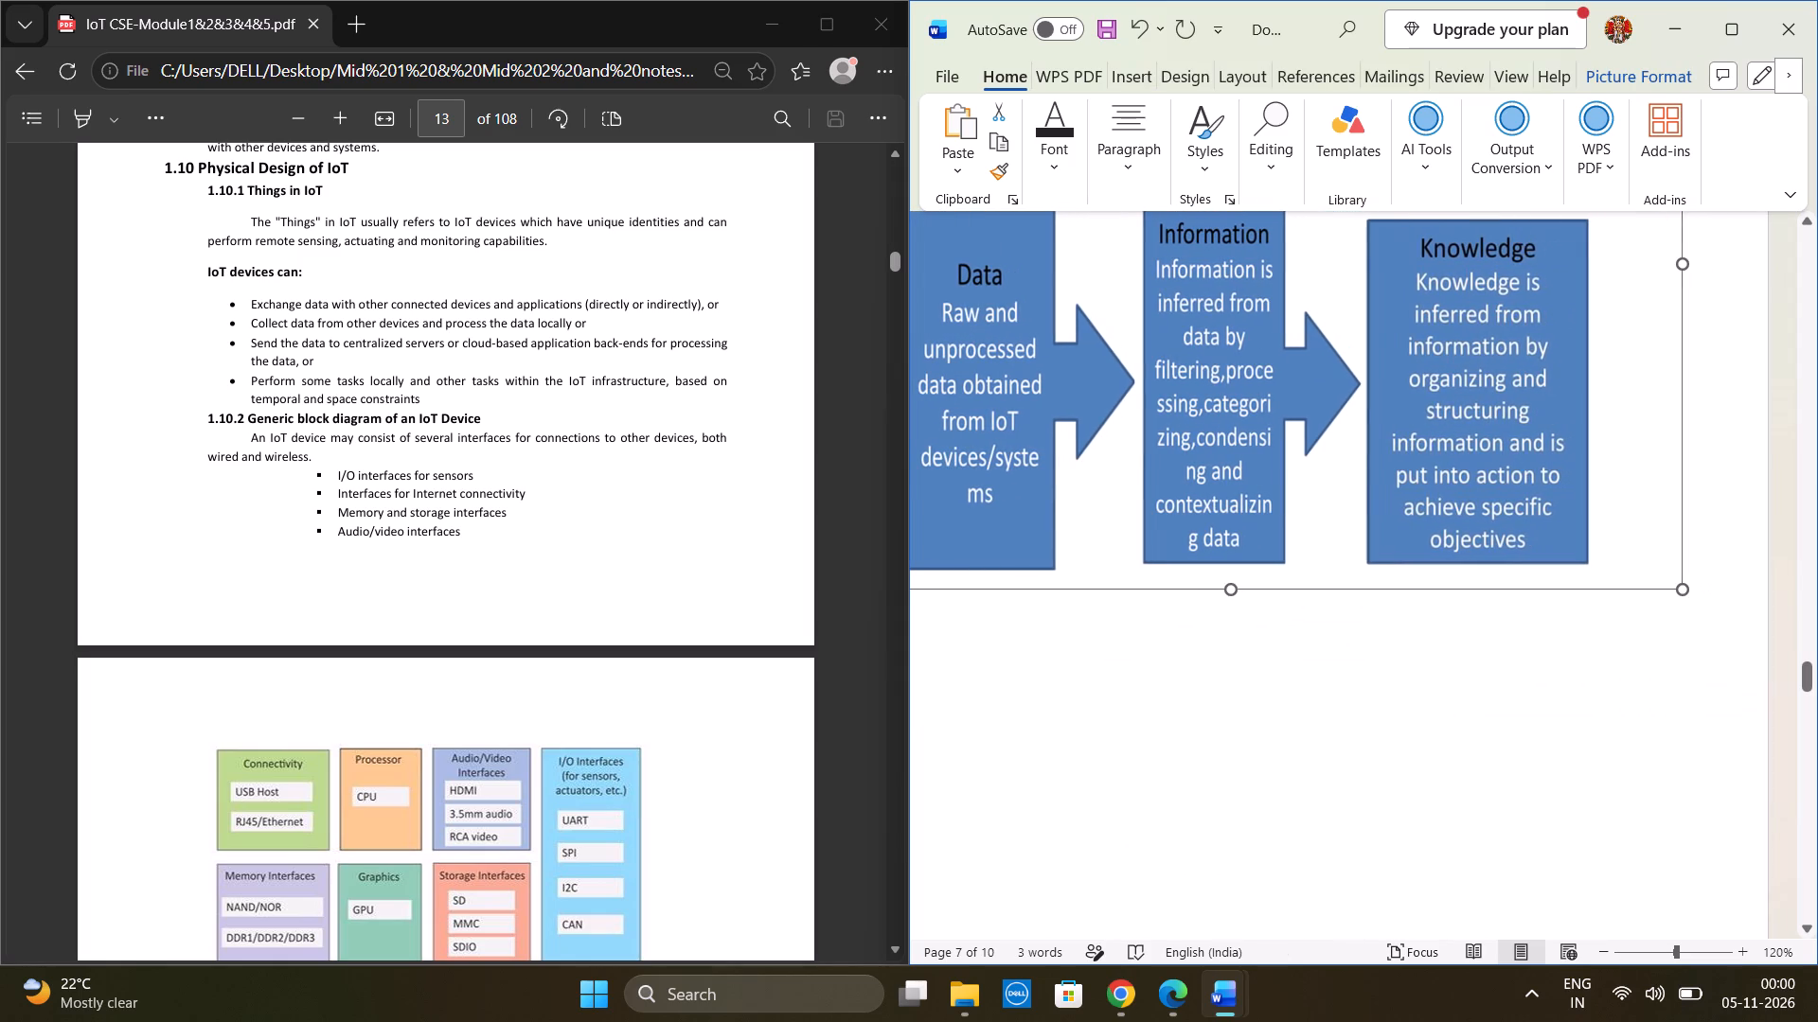
{"action": "left_click", "coordinate": [1705, 592]}
{"action": "key", "text": "ctrl+v"}
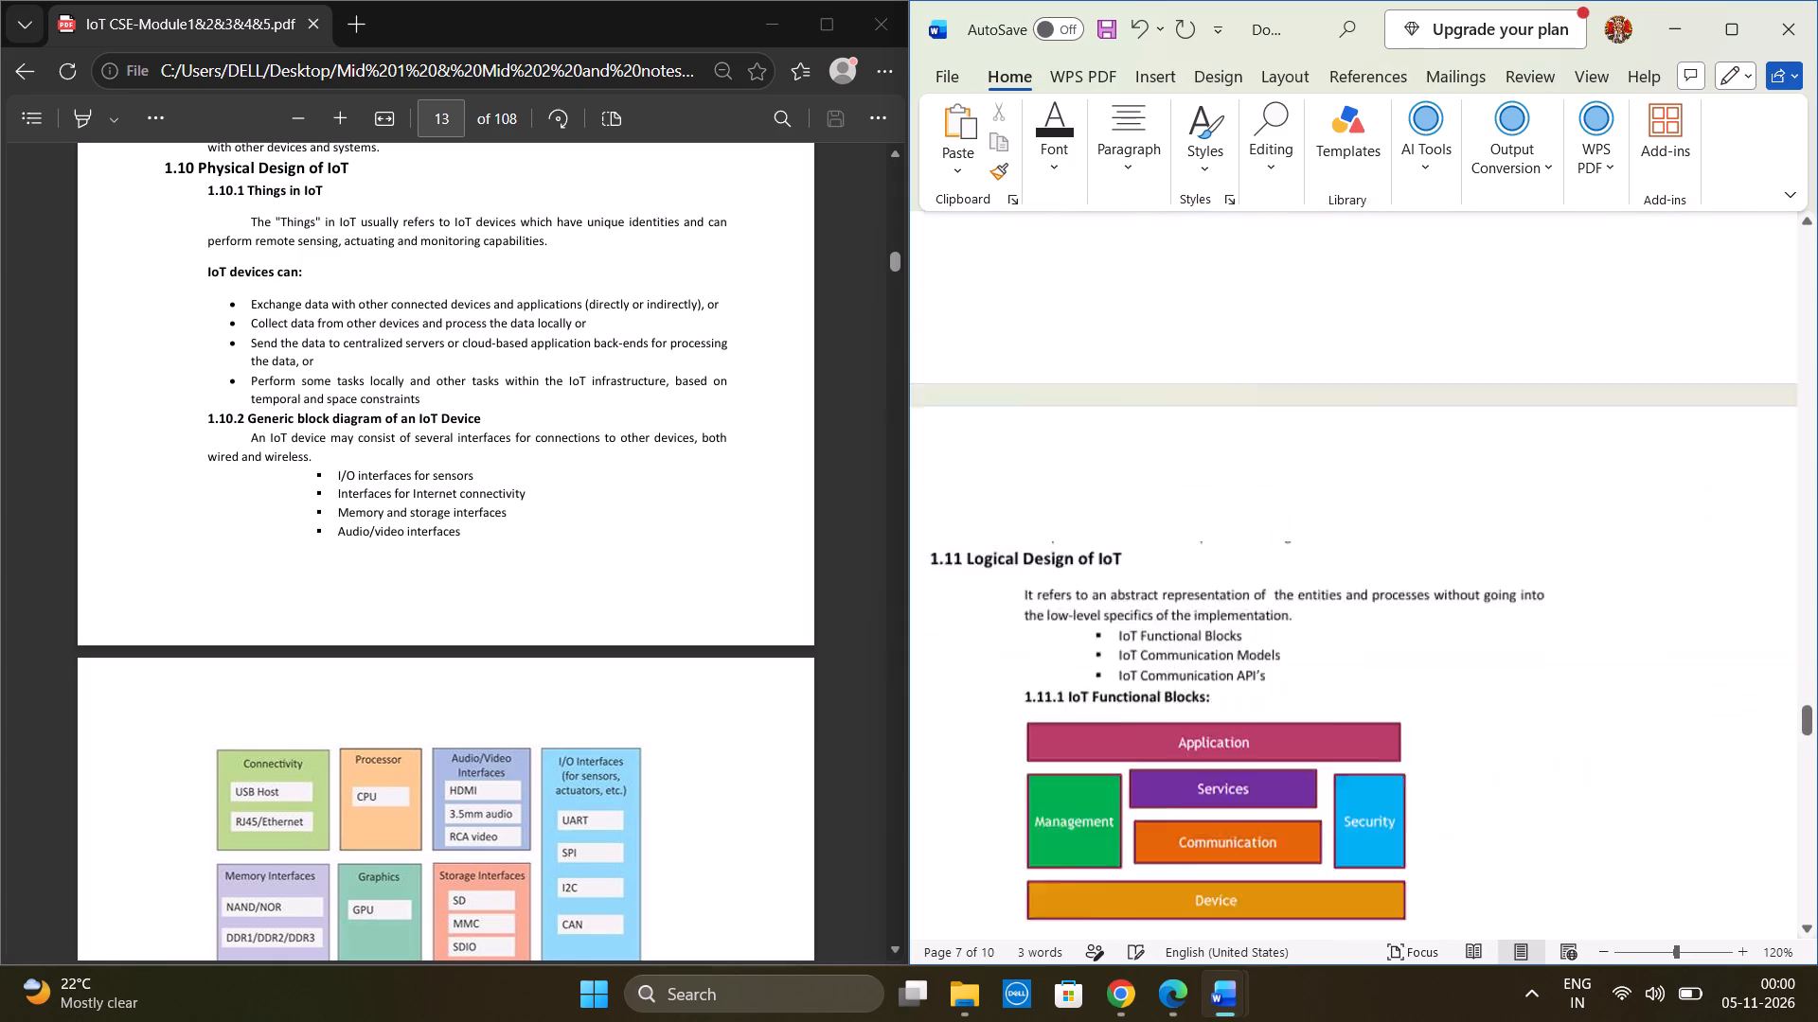
Capture the IoT device block diagram from PDF page 14 and paste it after the 1.10.2 Generic block diagram text in Word.
{"action": "scroll", "coordinate": [1705, 592], "scroll_direction": "up", "scroll_amount": 3}
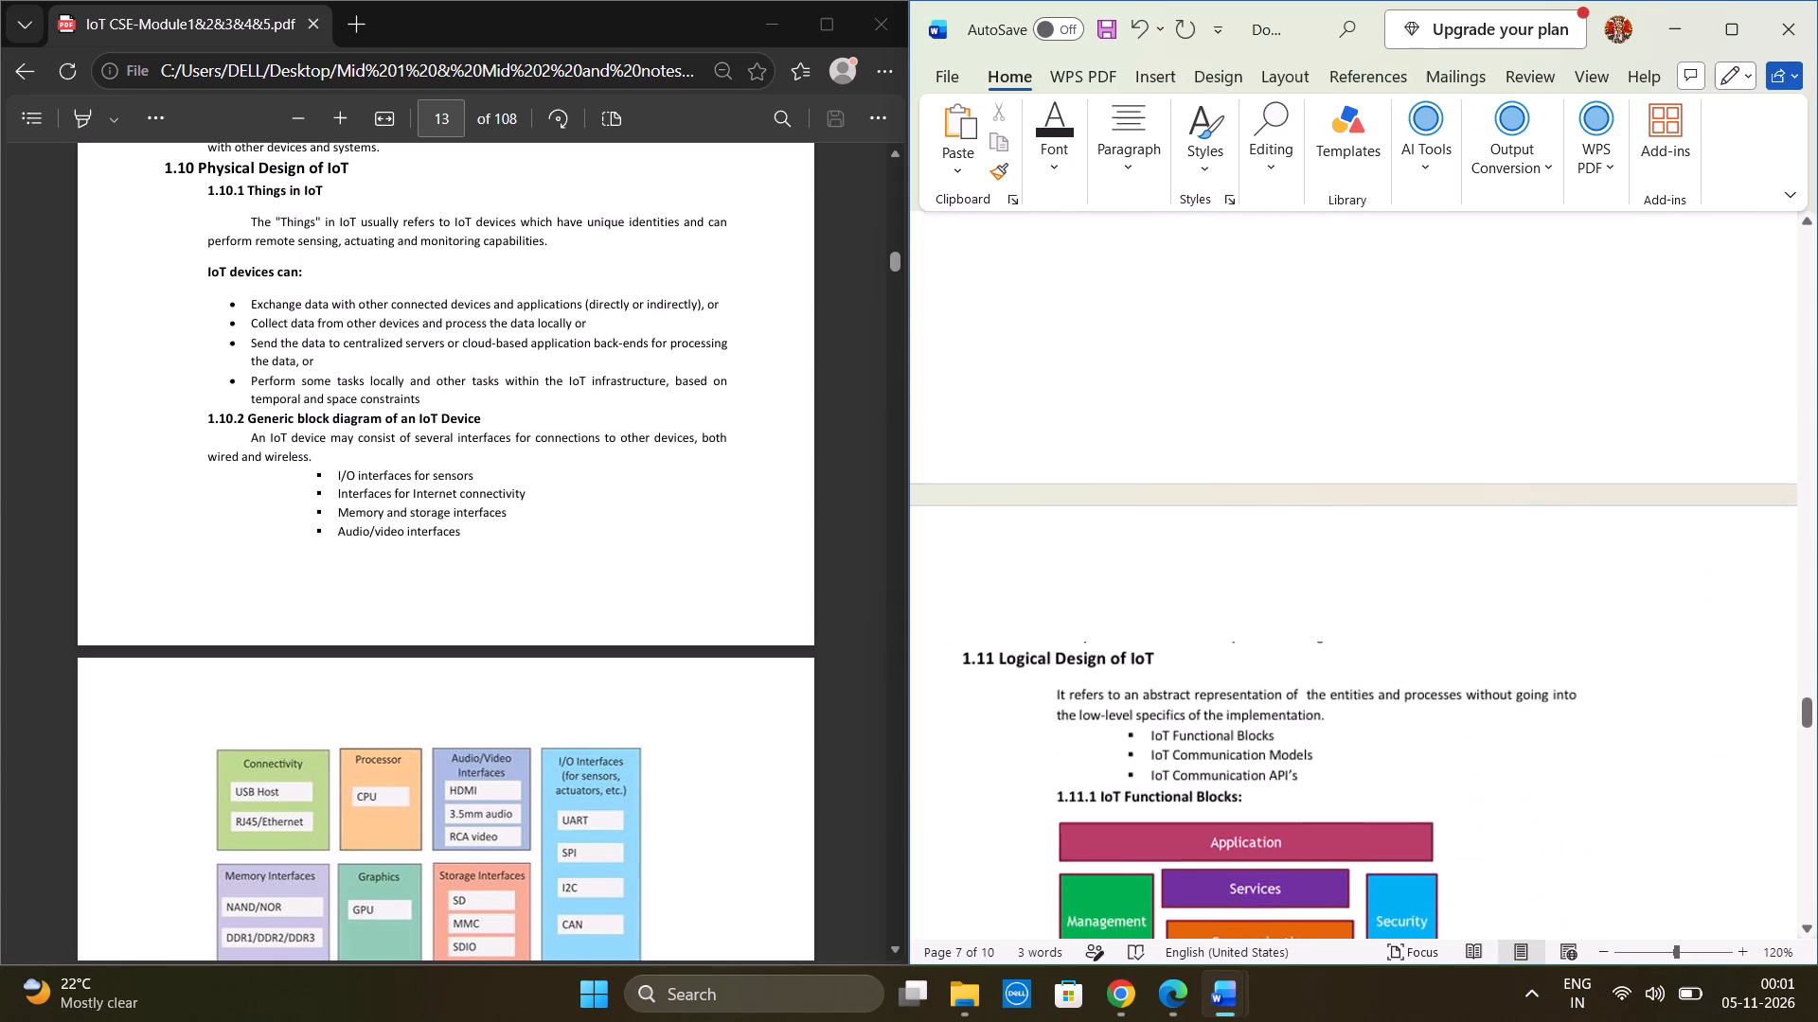
{"action": "scroll", "coordinate": [1705, 592], "scroll_direction": "up", "scroll_amount": 3}
{"action": "scroll", "coordinate": [1705, 592], "scroll_direction": "down", "scroll_amount": 2}
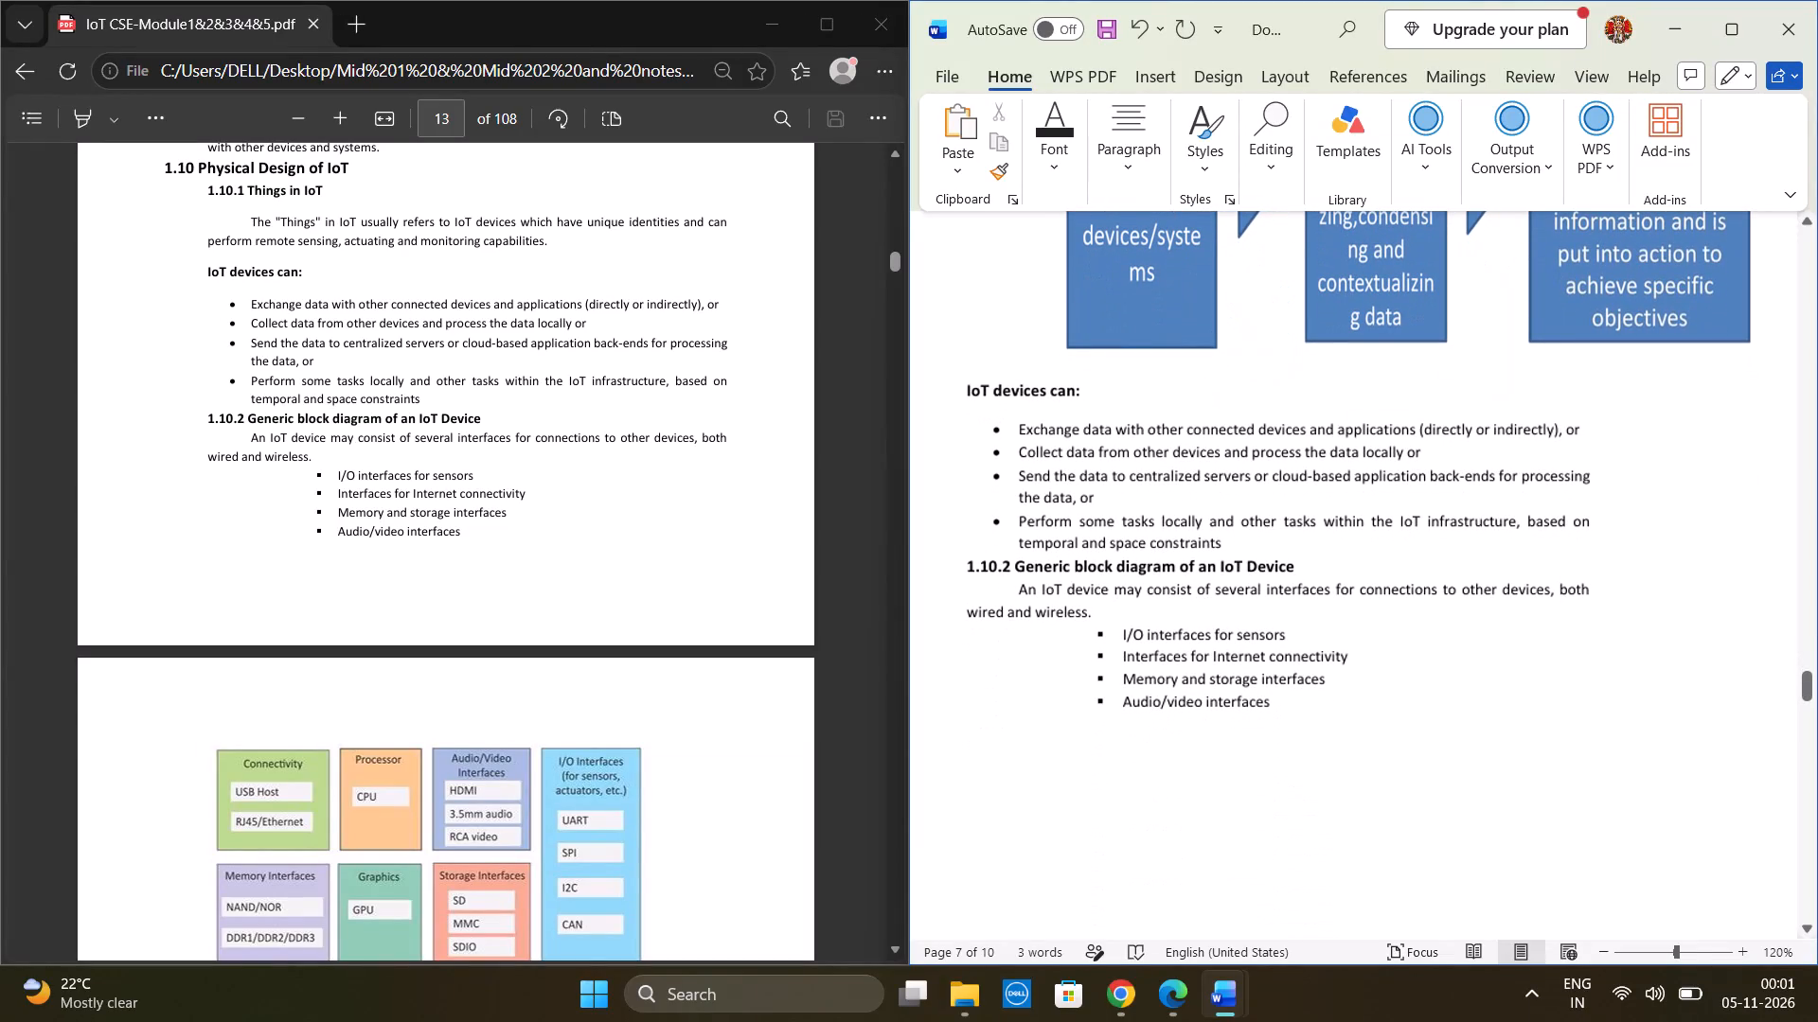
{"action": "scroll", "coordinate": [602, 556], "scroll_direction": "down", "scroll_amount": 2}
{"action": "key", "text": "shift+super+s"}
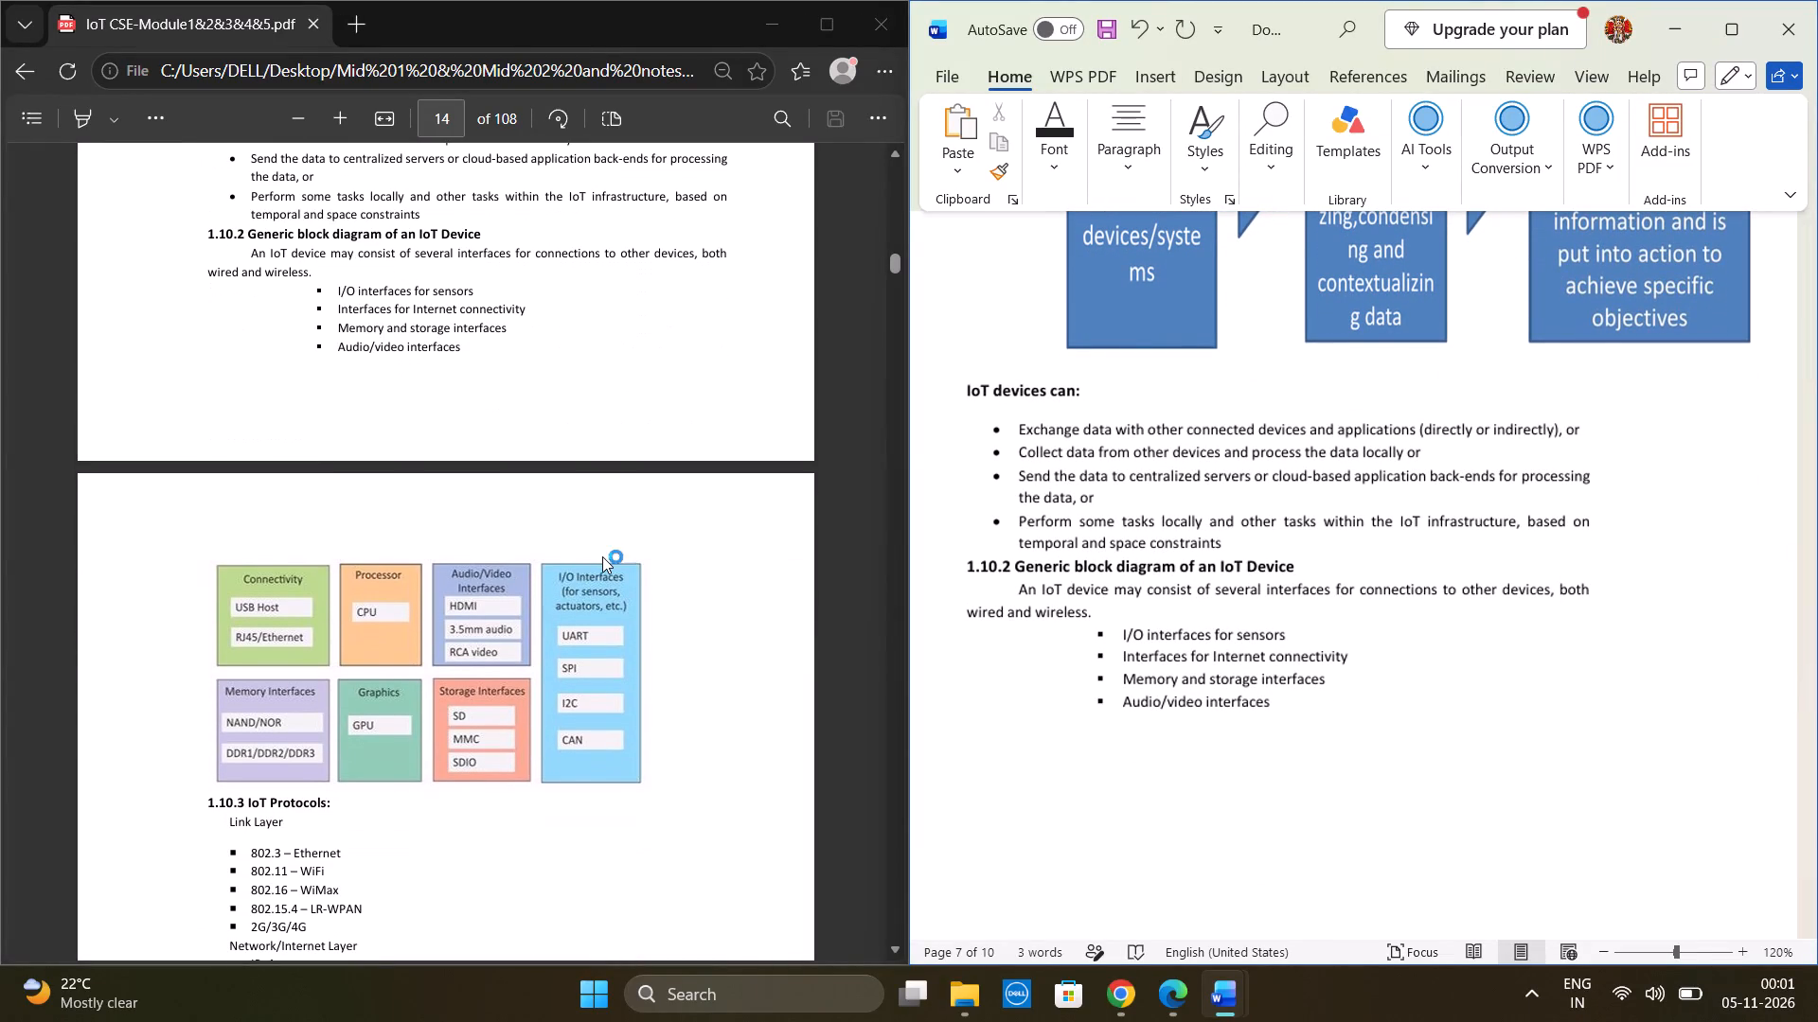
{"action": "left_click_drag", "start_coordinate": [169, 537], "coordinate": [536, 708]}
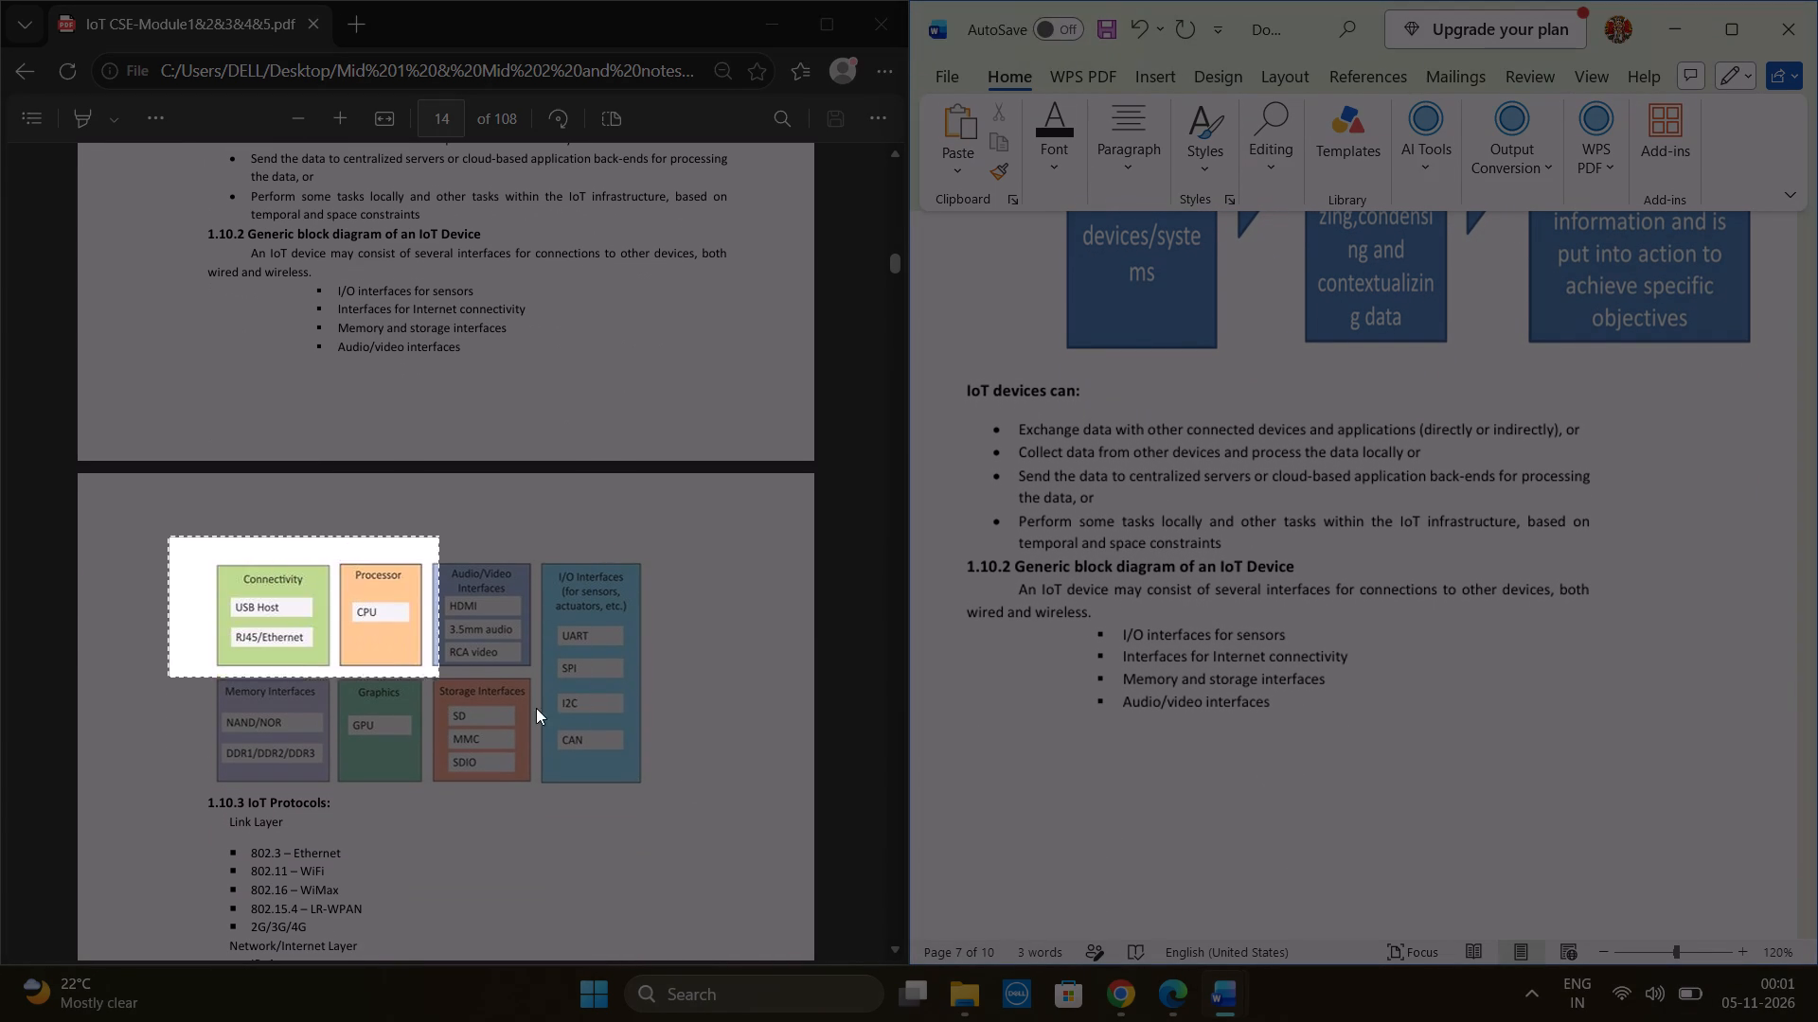
{"action": "left_click_drag", "start_coordinate": [536, 708], "coordinate": [676, 789]}
{"action": "double_click", "coordinate": [1284, 683]}
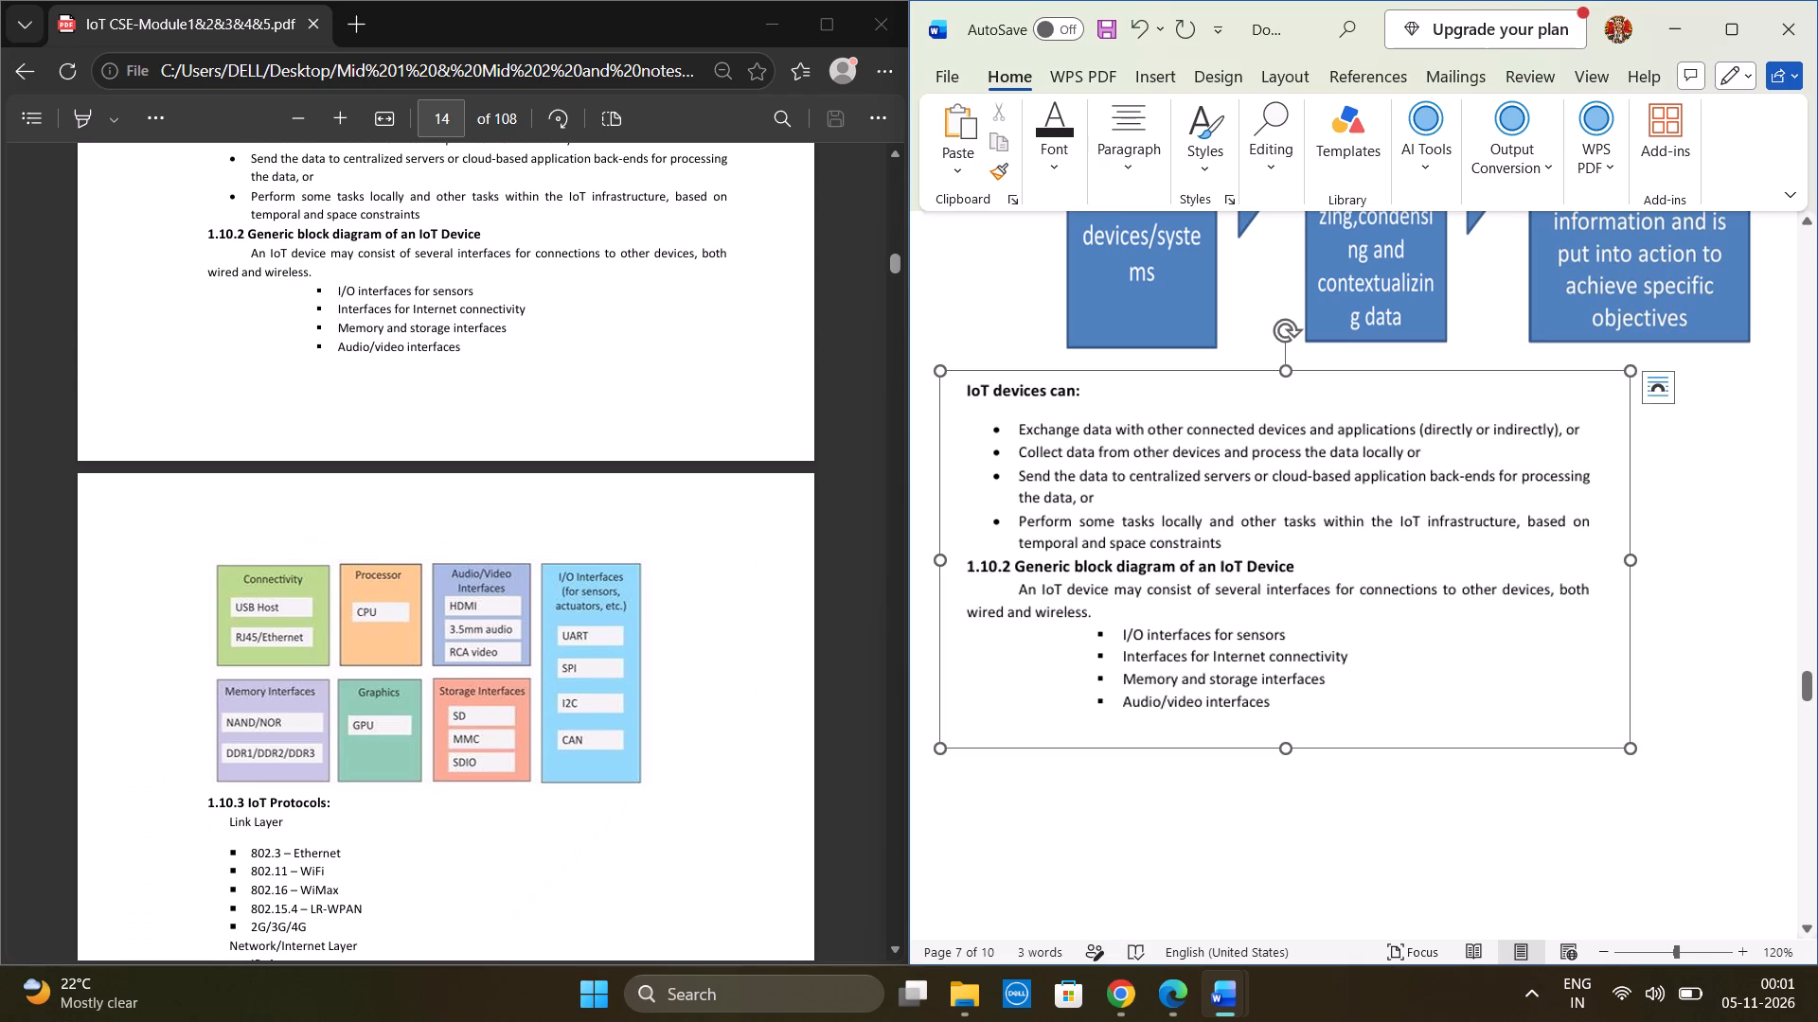
{"action": "left_click", "coordinate": [1668, 740]}
{"action": "key", "text": "ctrl+v"}
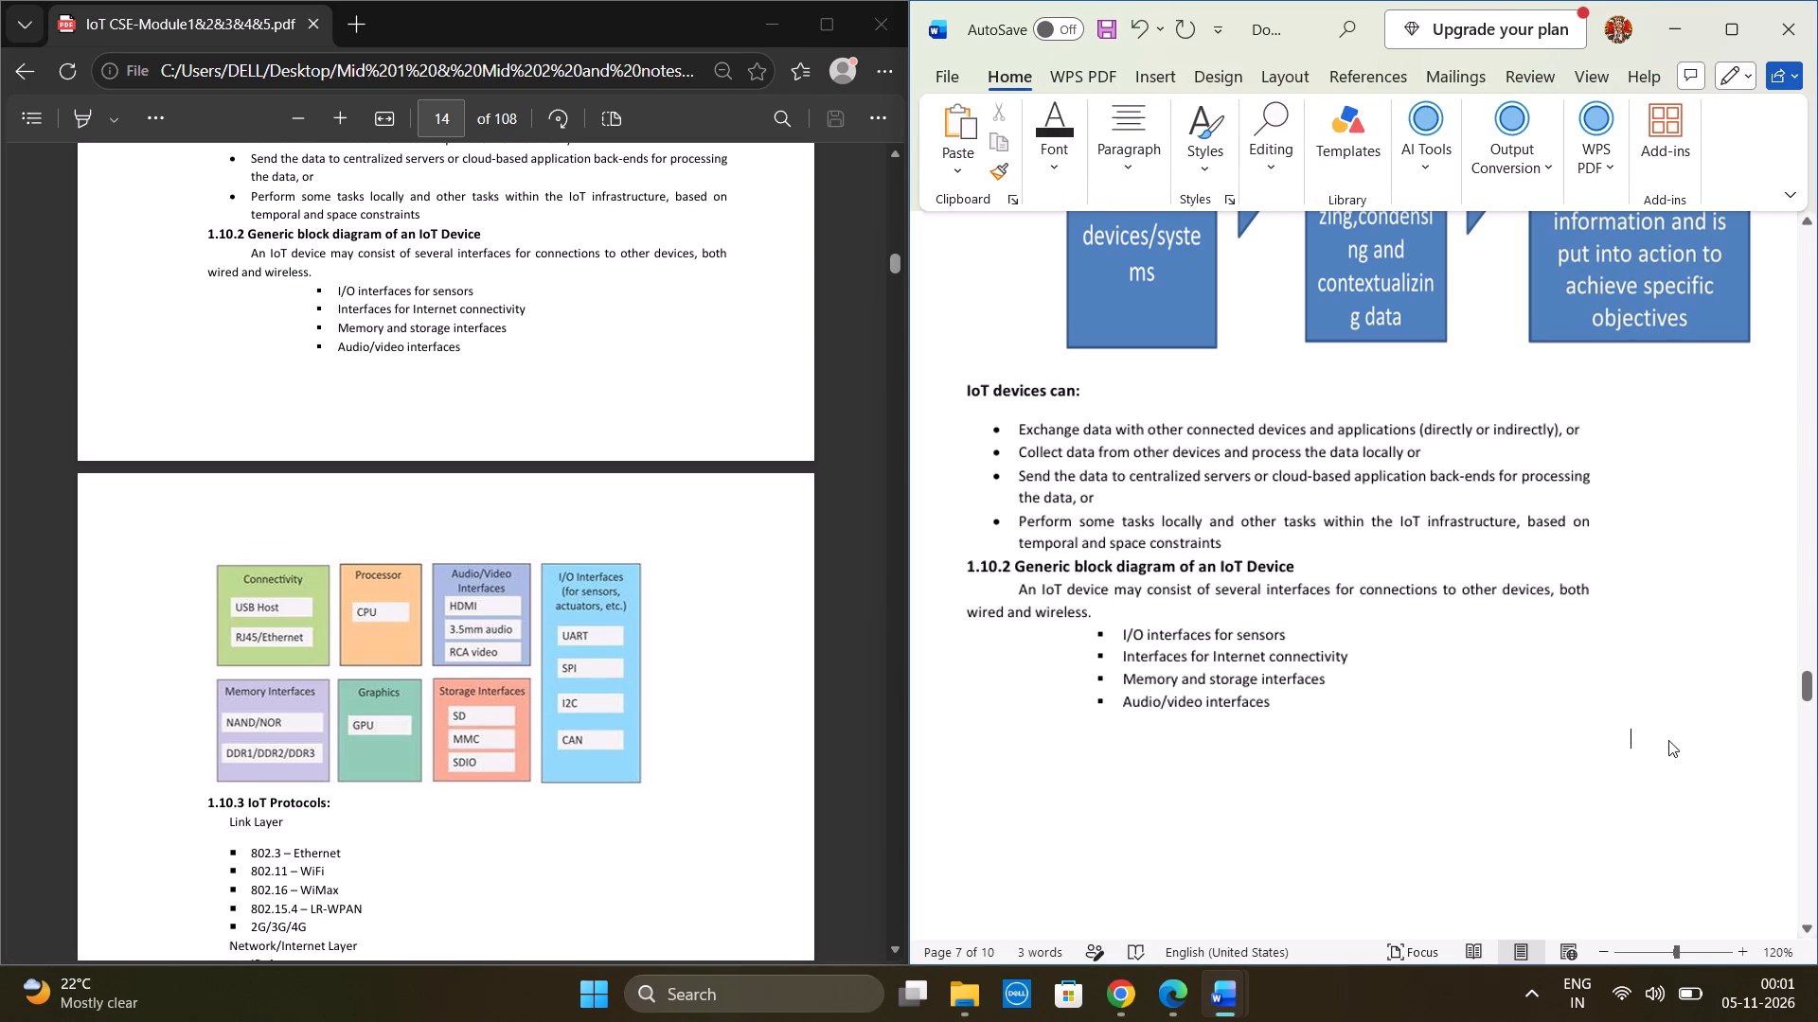
Maximize the Word window and enlarge the 1.11 Logical Design of IoT picture in both width and height.
{"action": "left_click", "coordinate": [1745, 6]}
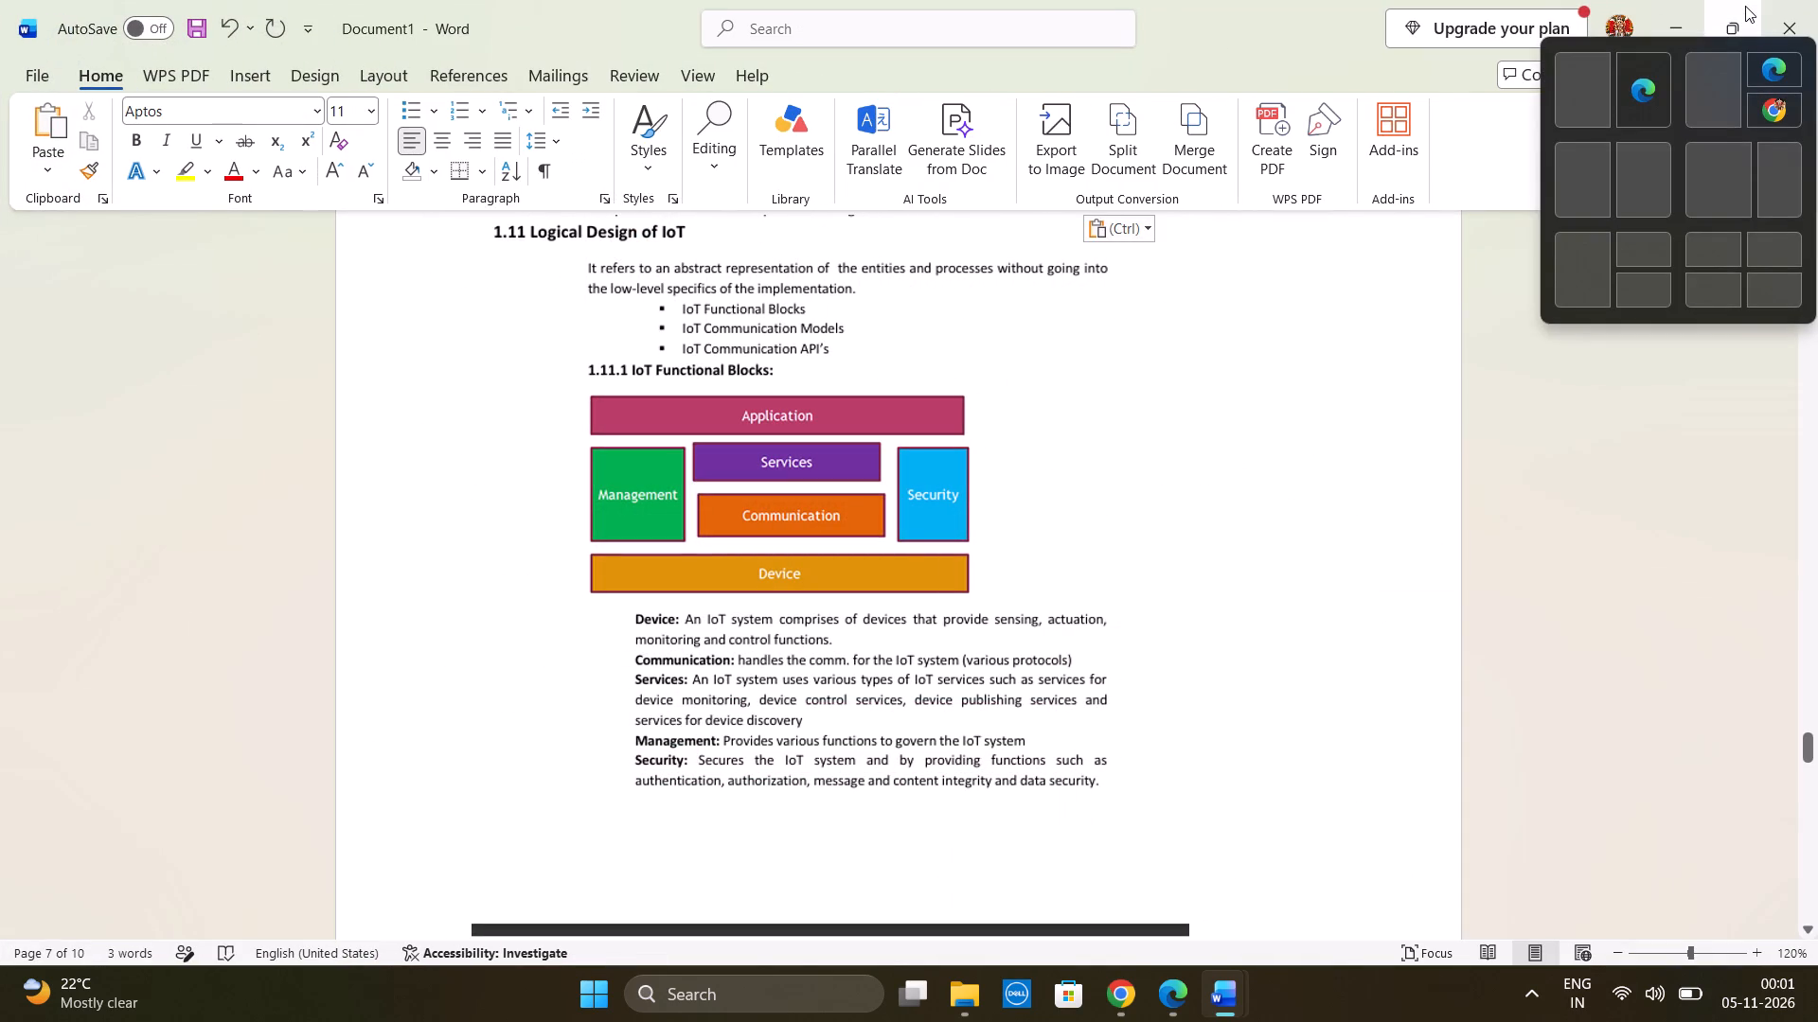
{"action": "left_click", "coordinate": [1002, 468]}
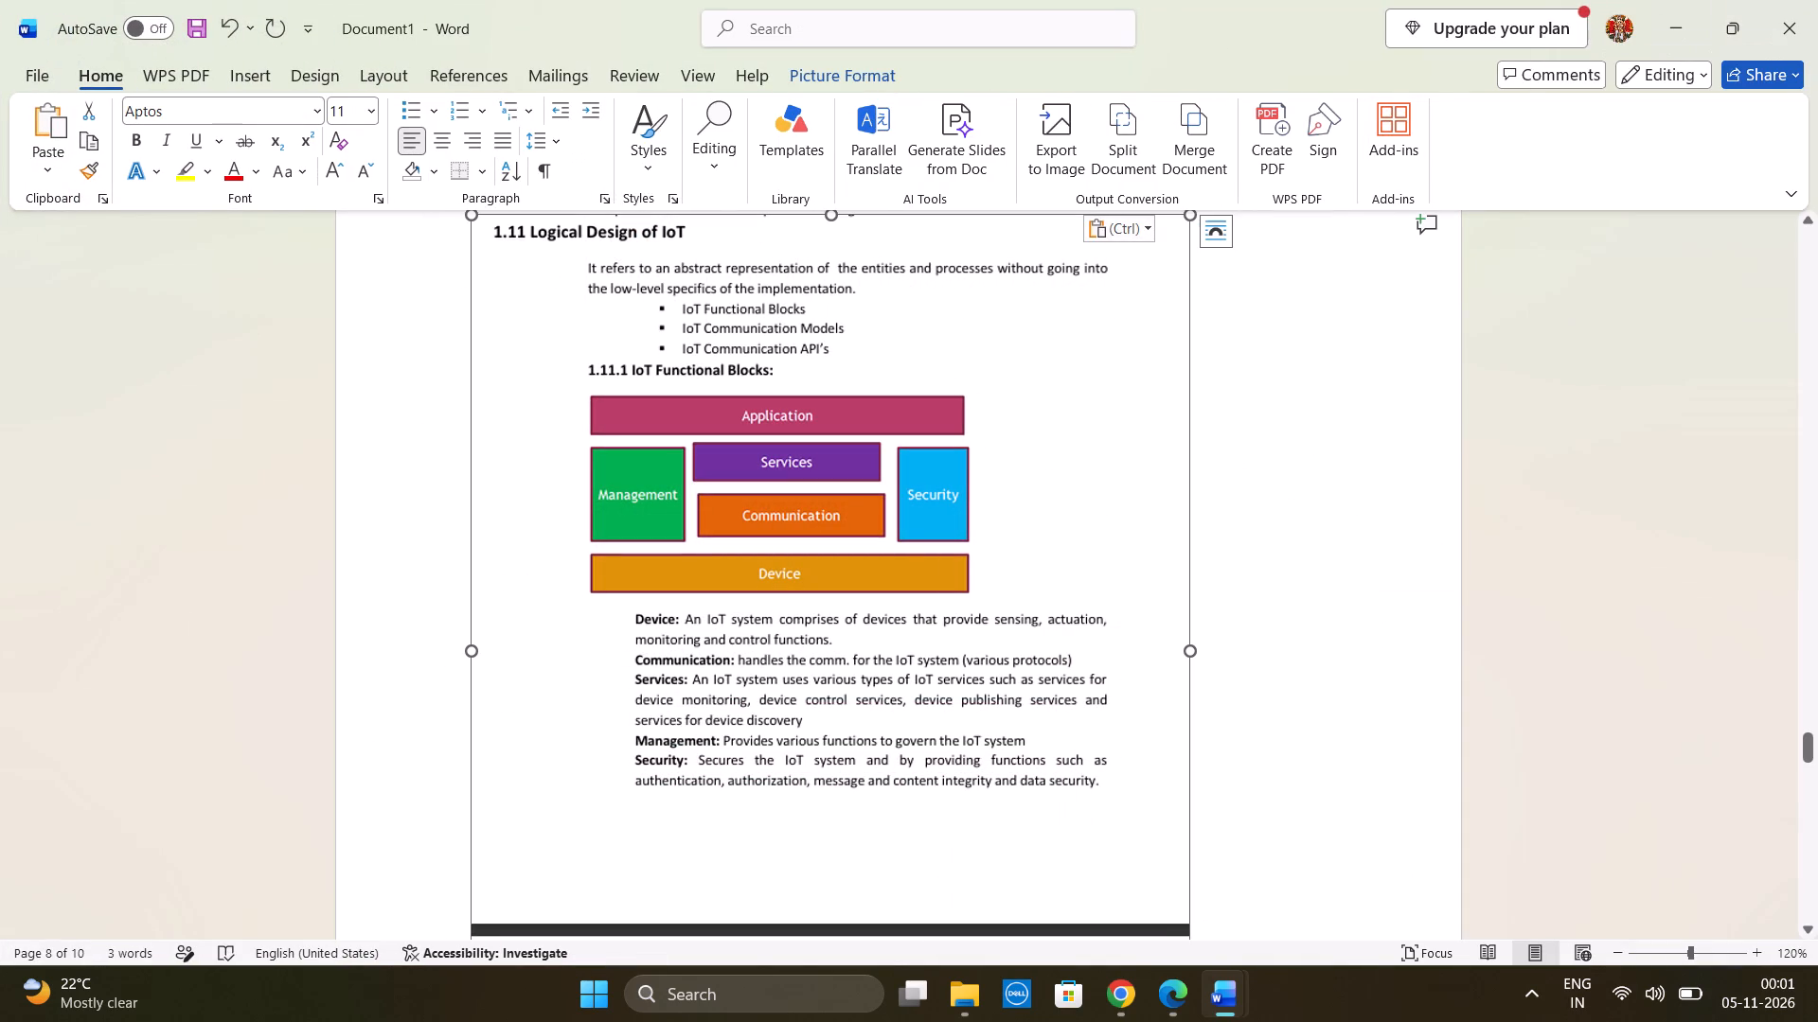
{"action": "left_click_drag", "start_coordinate": [1187, 645], "coordinate": [1313, 678]}
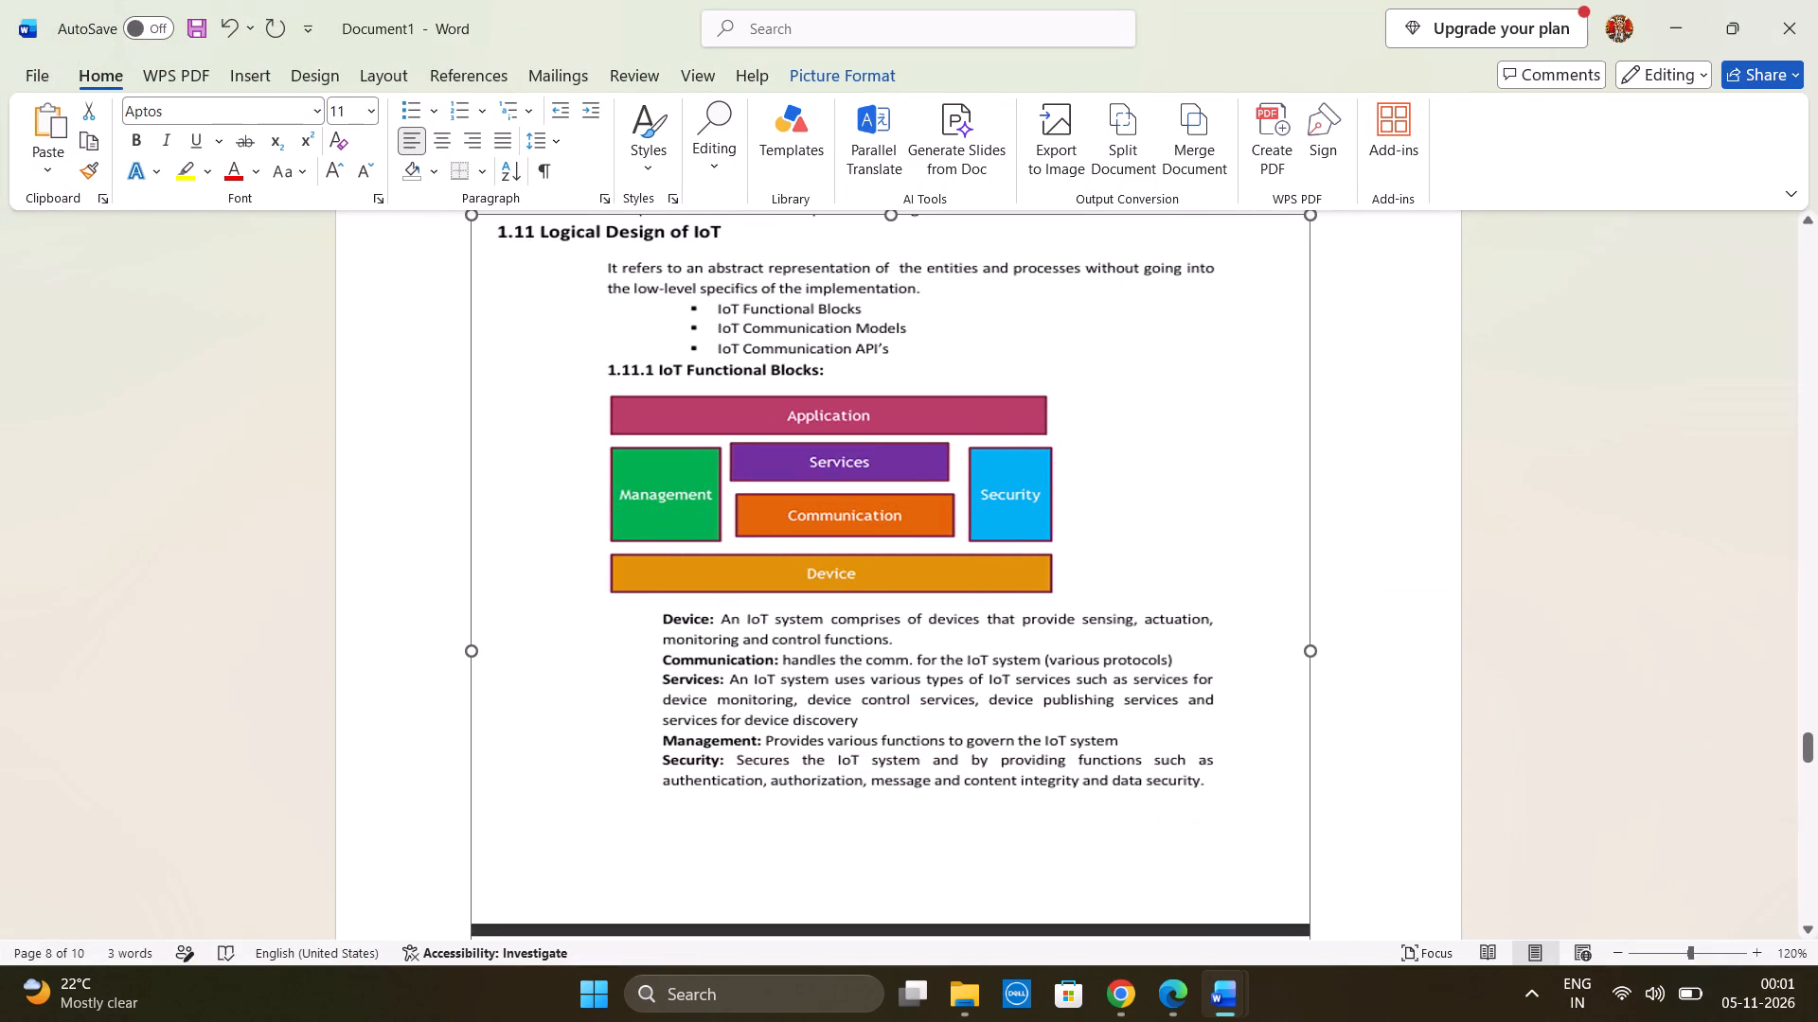
{"action": "left_click_drag", "start_coordinate": [1313, 678], "coordinate": [1350, 683]}
{"action": "scroll", "coordinate": [1106, 694], "scroll_direction": "down", "scroll_amount": 1}
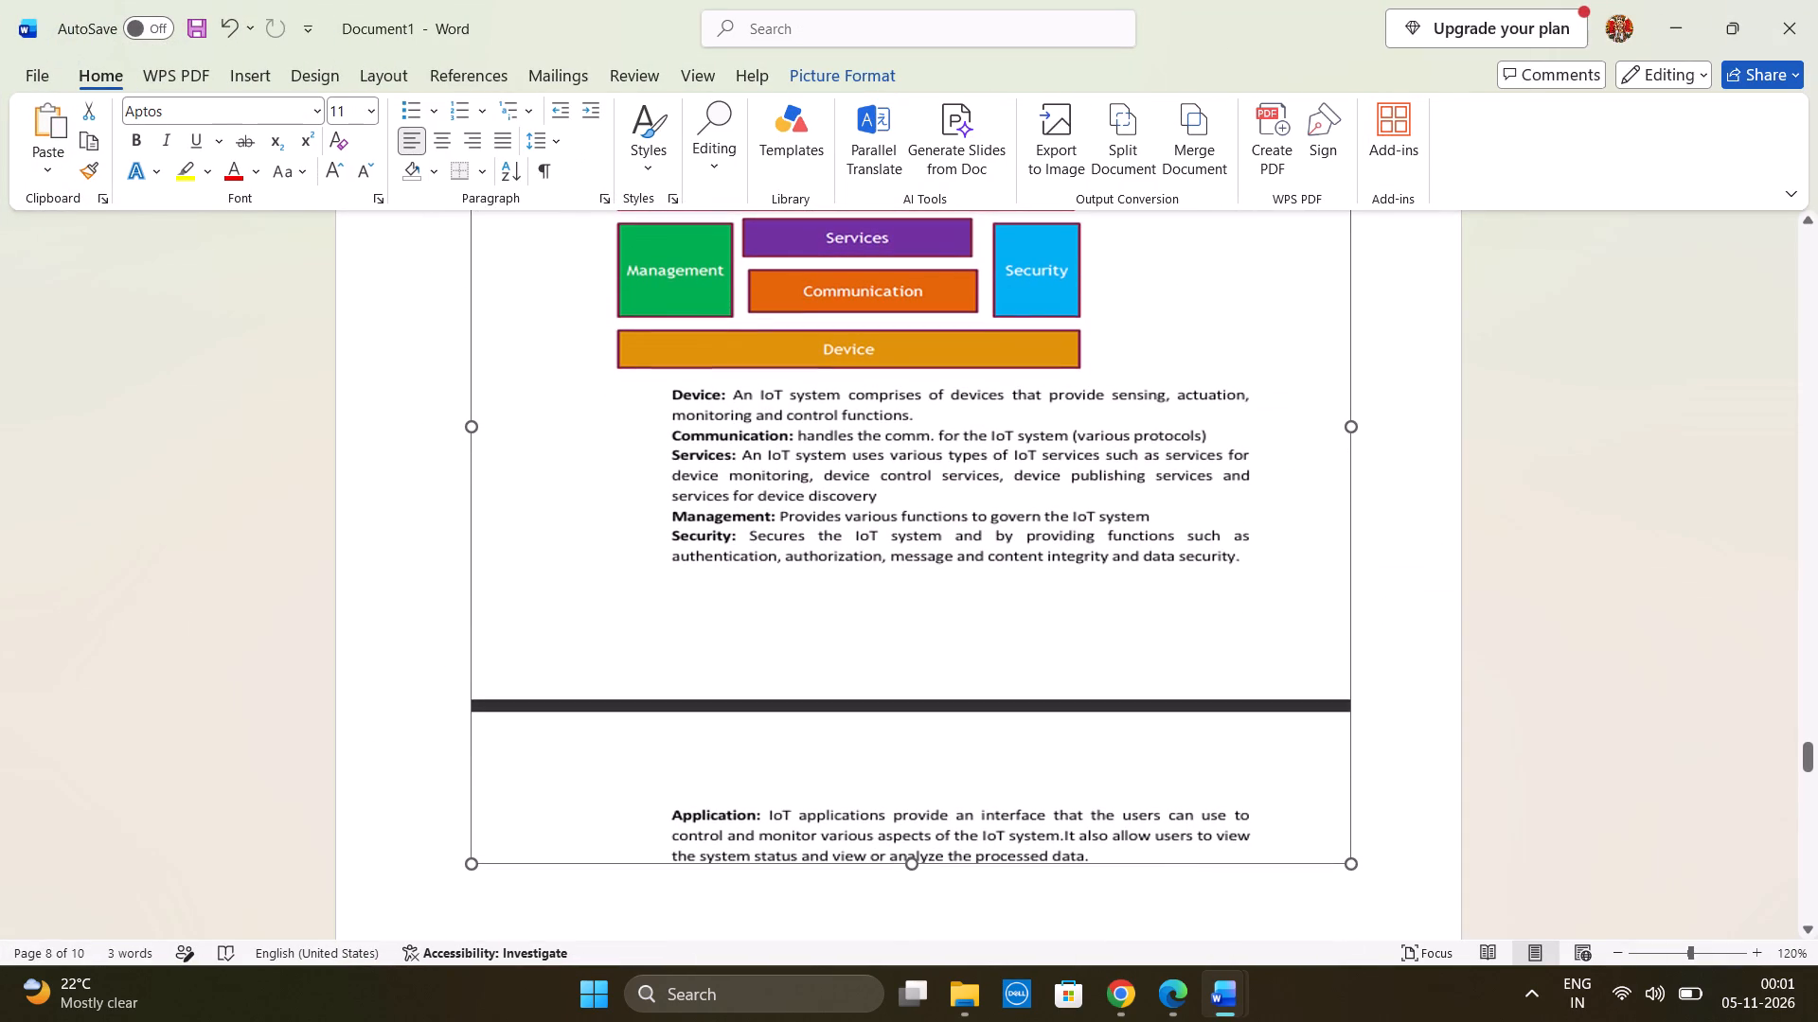
{"action": "left_click_drag", "start_coordinate": [911, 865], "coordinate": [908, 992]}
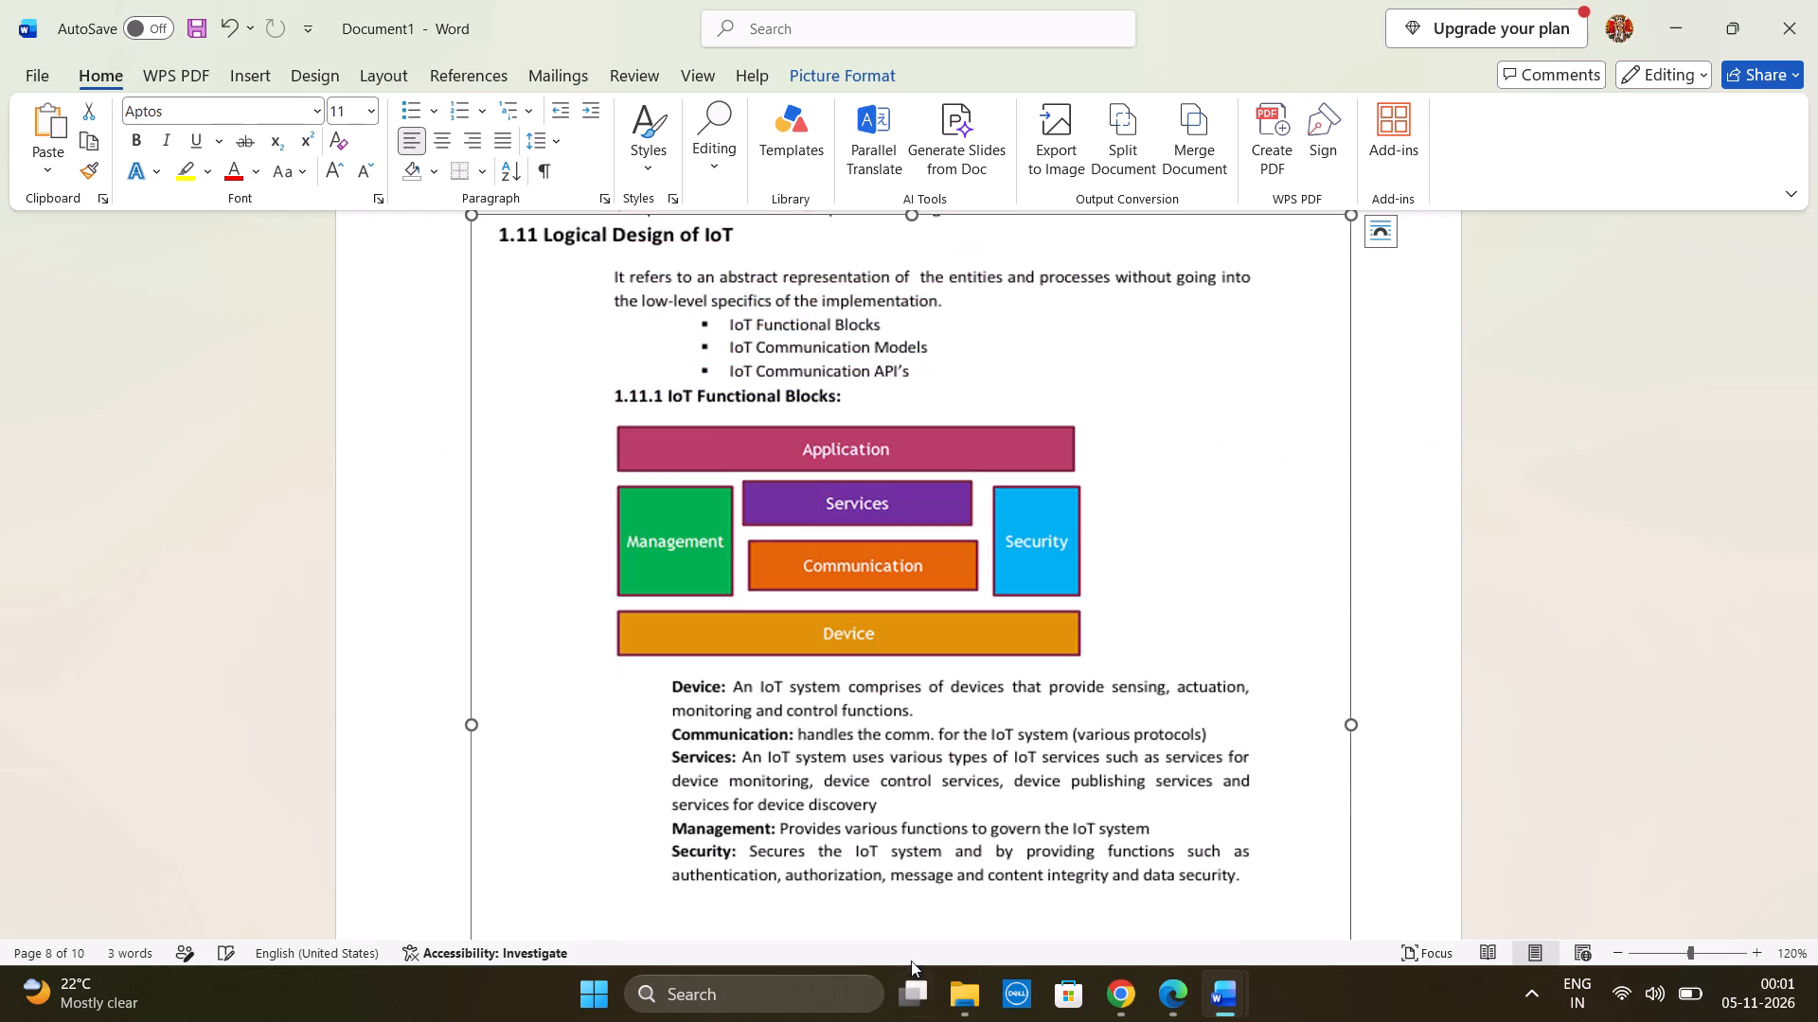
Review the pasted note pictures from the 1.11 Logical Design section back to the 1.5.4 sensor node sections for sizing.
{"action": "scroll", "coordinate": [950, 749], "scroll_direction": "up", "scroll_amount": 7}
{"action": "scroll", "coordinate": [950, 749], "scroll_direction": "right", "scroll_amount": 1}
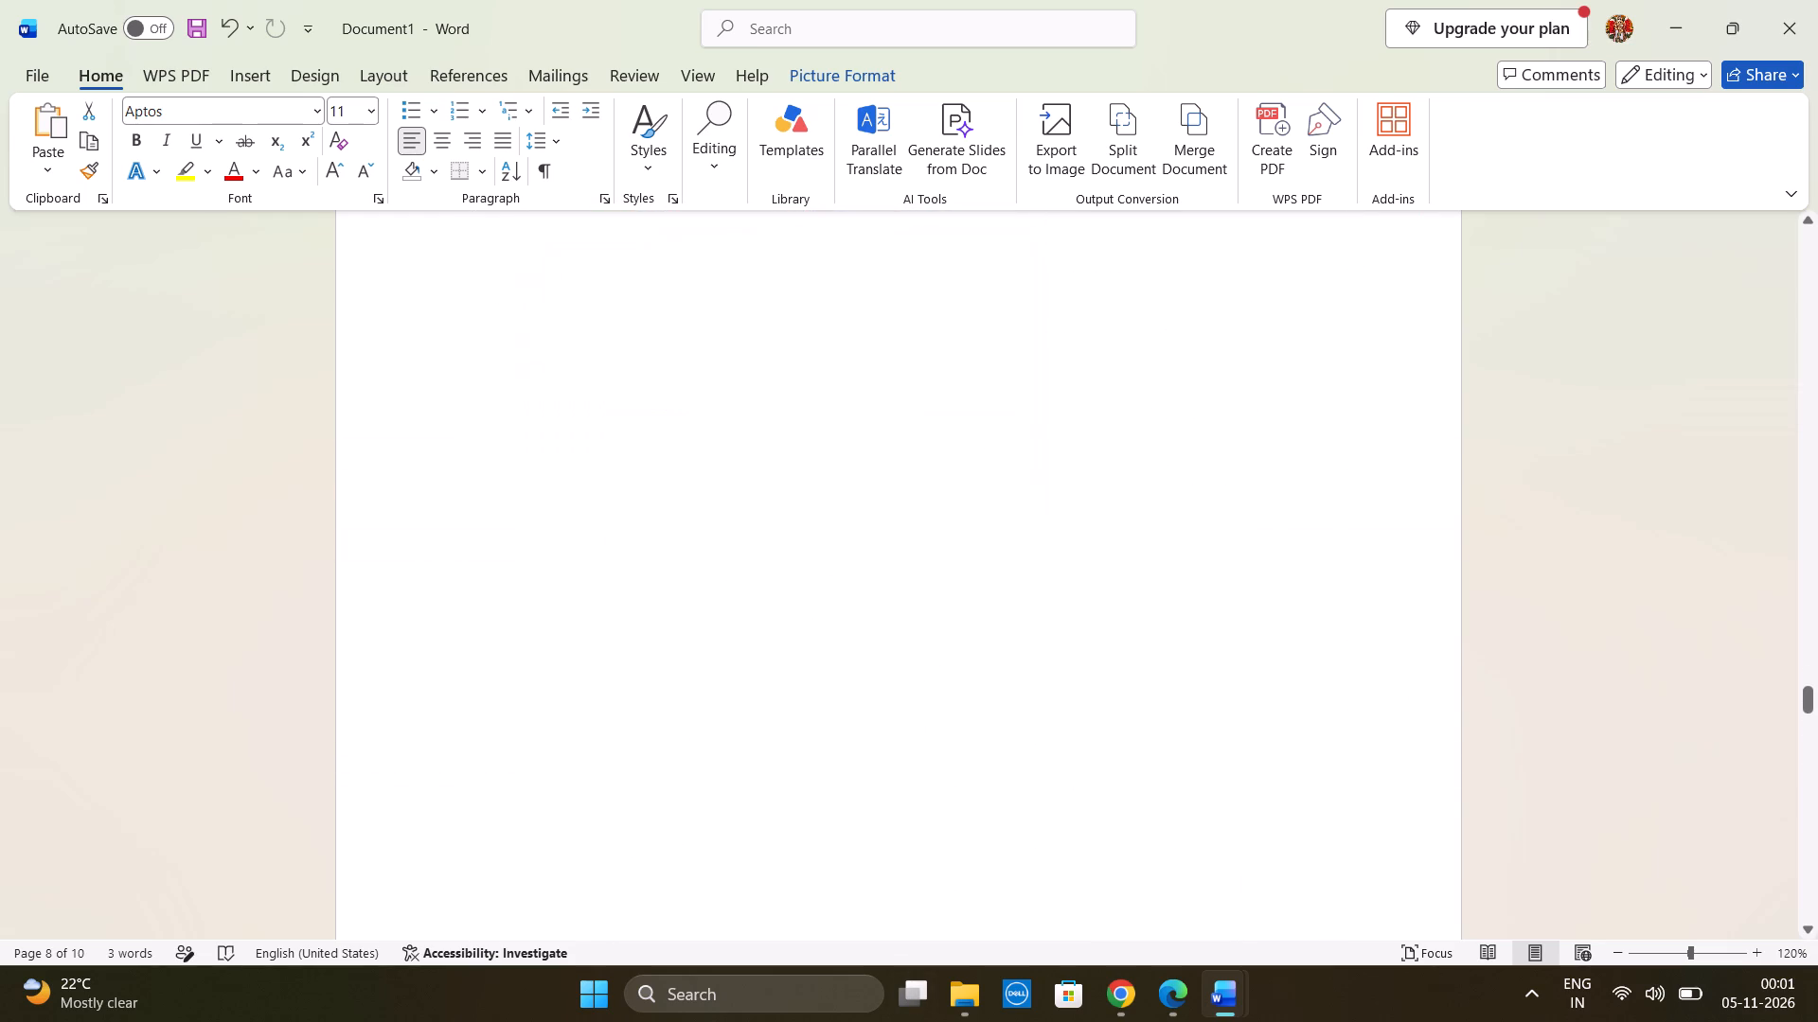
{"action": "scroll", "coordinate": [950, 749], "scroll_direction": "right", "scroll_amount": 1}
{"action": "left_click", "coordinate": [950, 749]}
{"action": "scroll", "coordinate": [950, 749], "scroll_direction": "up", "scroll_amount": 5}
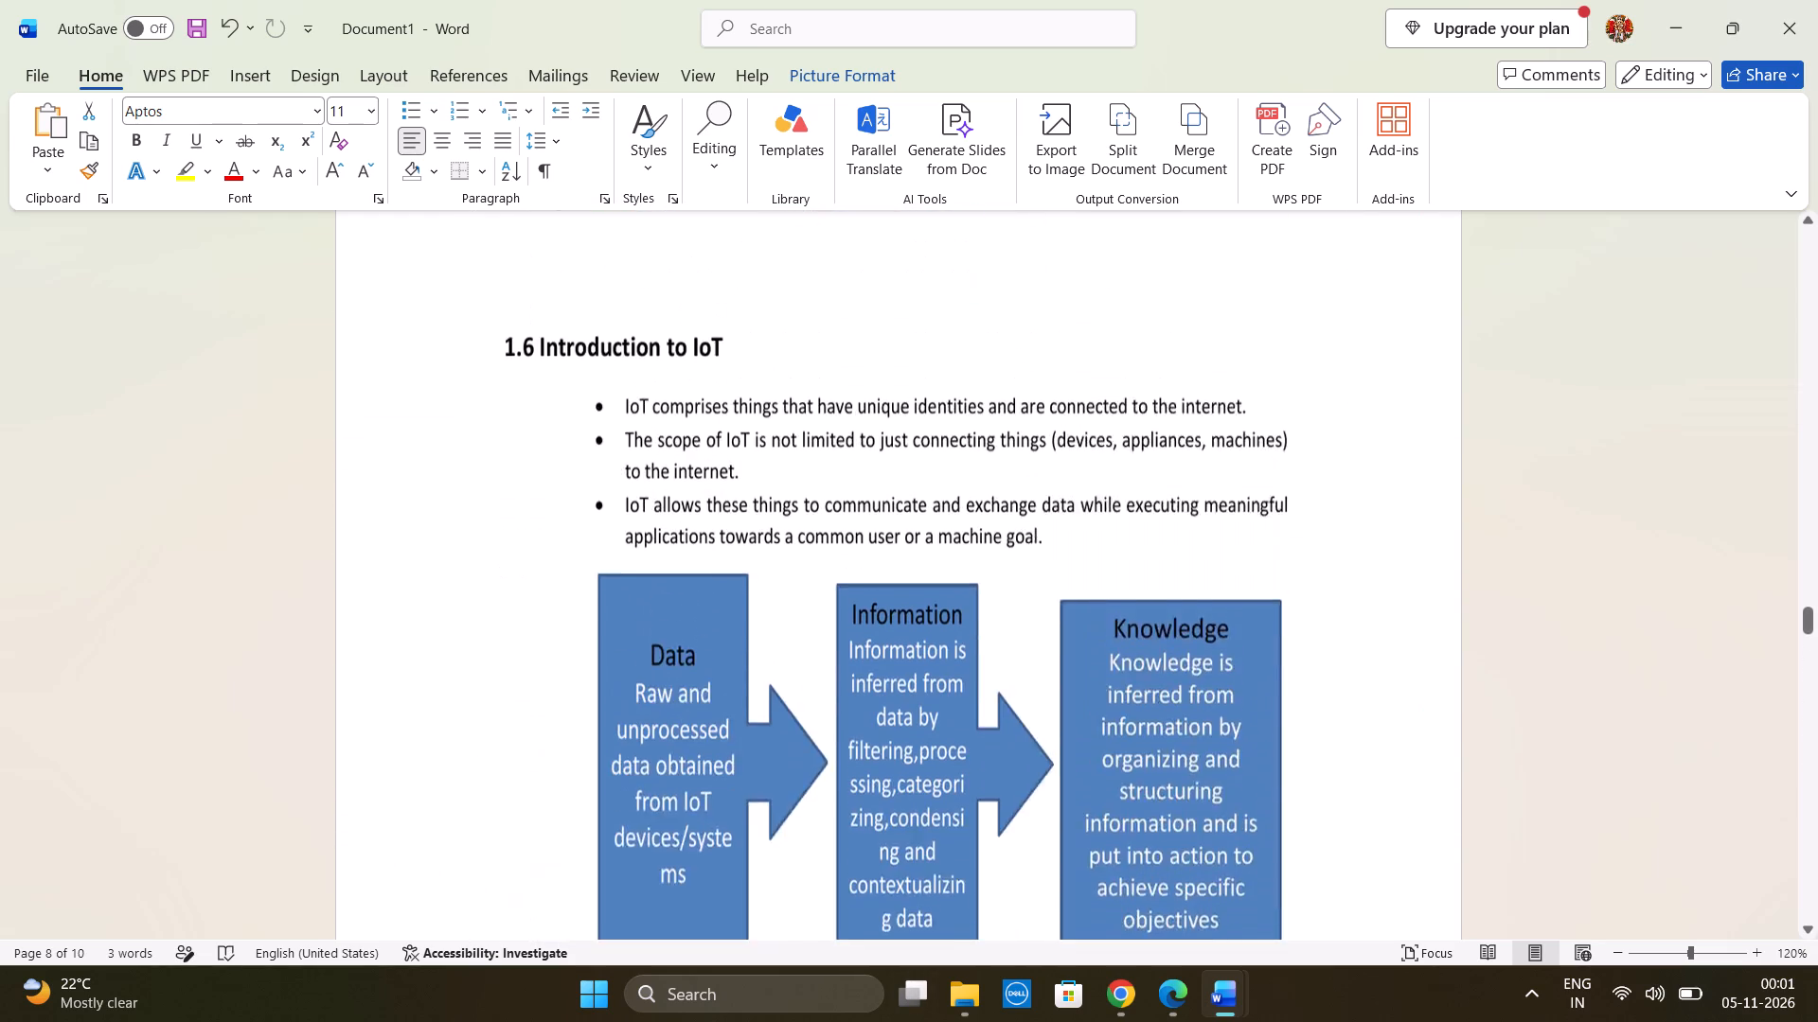
{"action": "scroll", "coordinate": [950, 749], "scroll_direction": "up", "scroll_amount": 14}
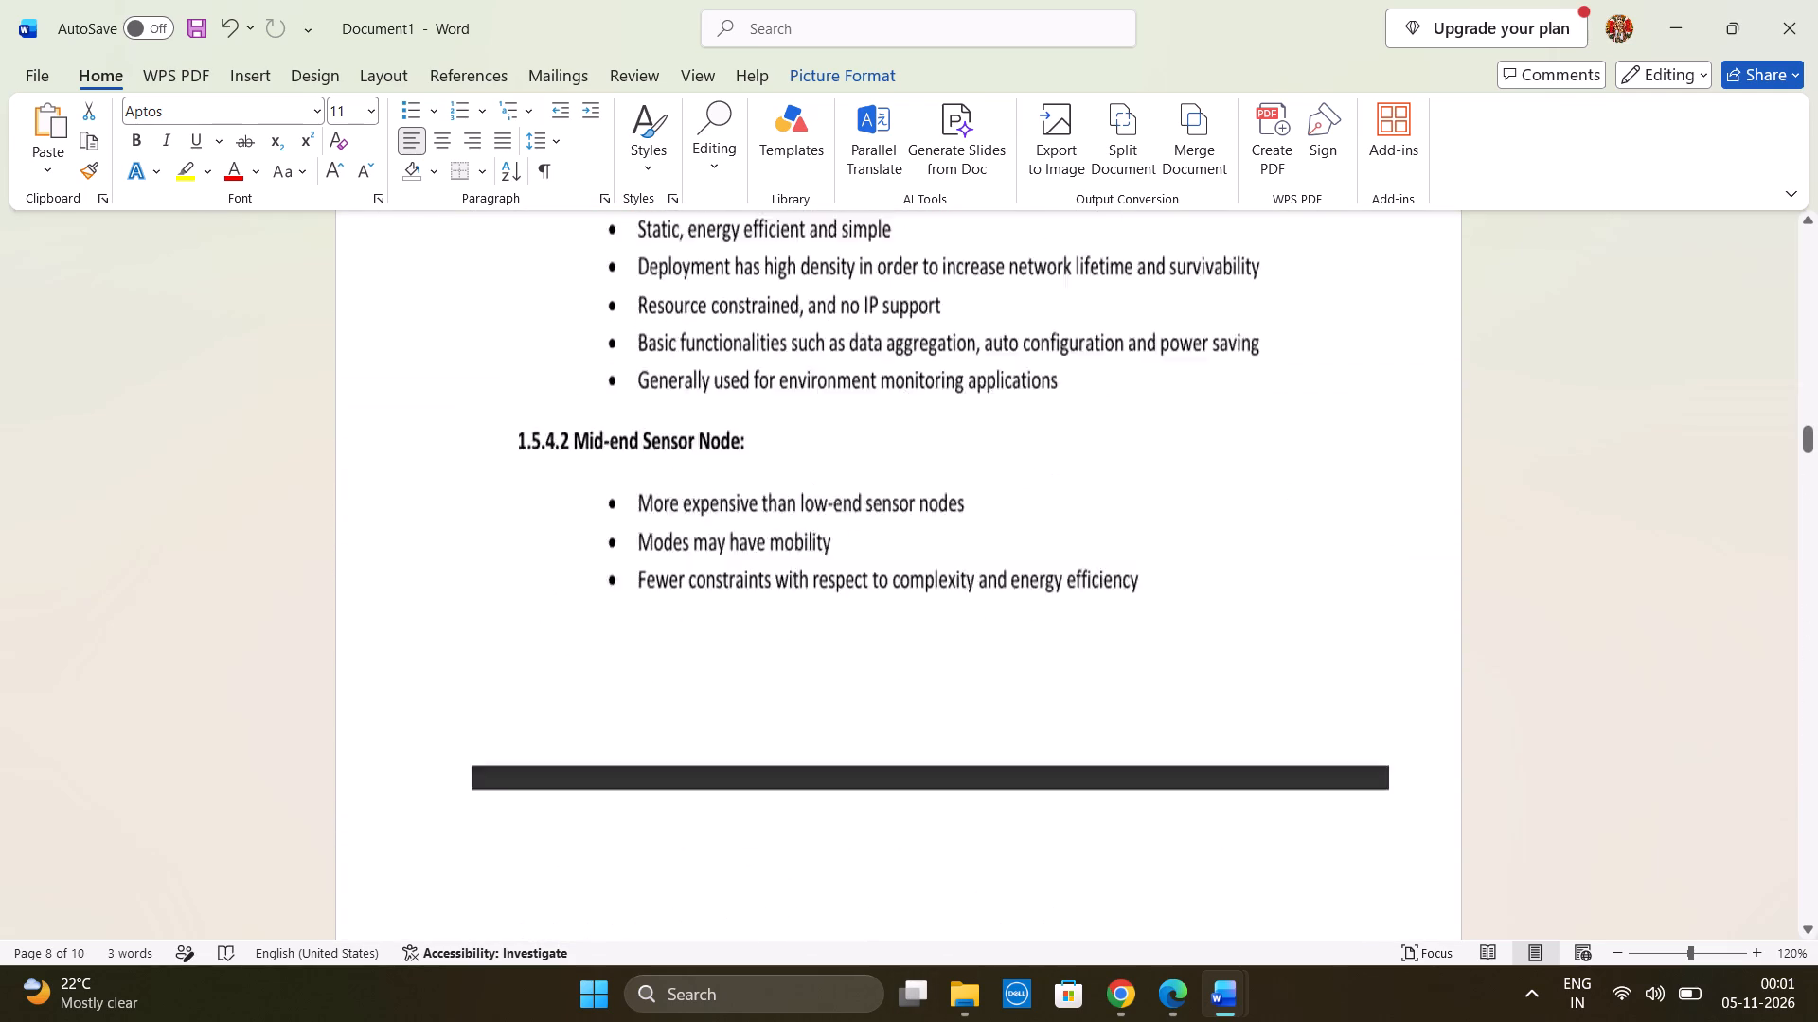
{"action": "scroll", "coordinate": [950, 749], "scroll_direction": "up", "scroll_amount": 4}
Widen the 1.9 Characteristics of IoT picture slightly beyond the page's text margin, keeping its height.
{"action": "scroll", "coordinate": [950, 749], "scroll_direction": "down", "scroll_amount": 6}
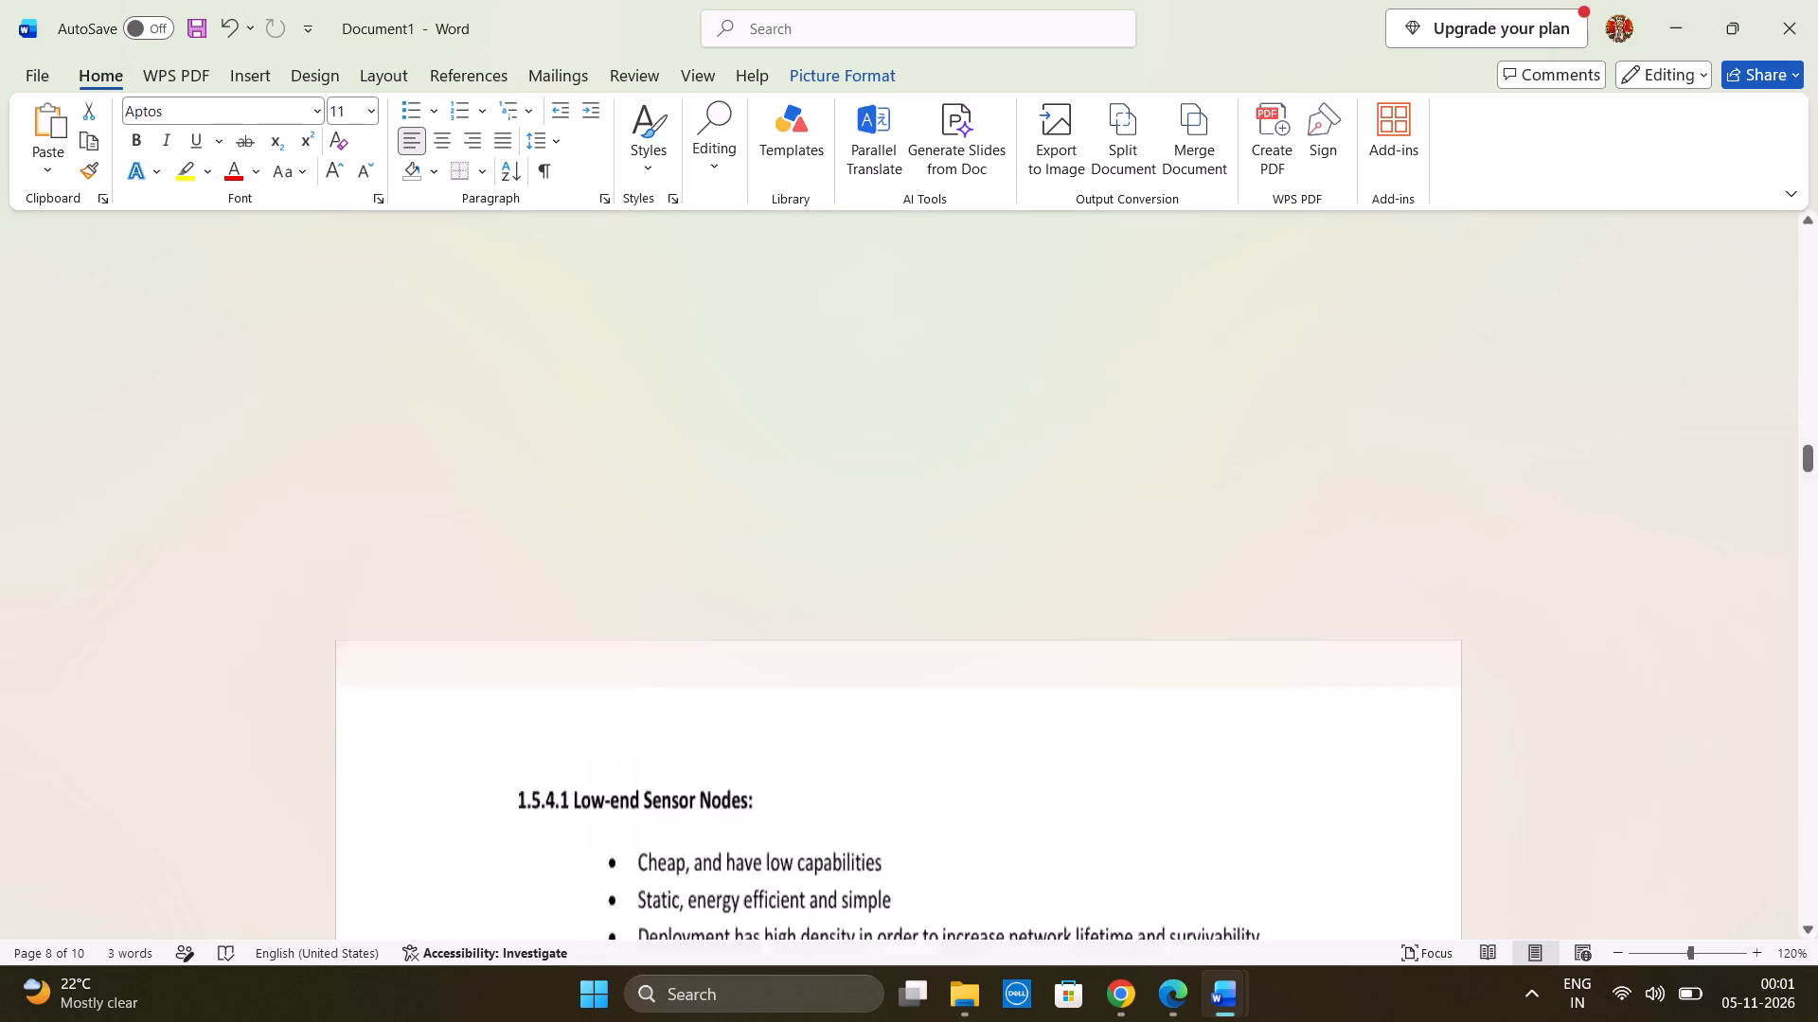
{"action": "scroll", "coordinate": [950, 749], "scroll_direction": "down", "scroll_amount": 9}
{"action": "scroll", "coordinate": [950, 749], "scroll_direction": "up", "scroll_amount": 4}
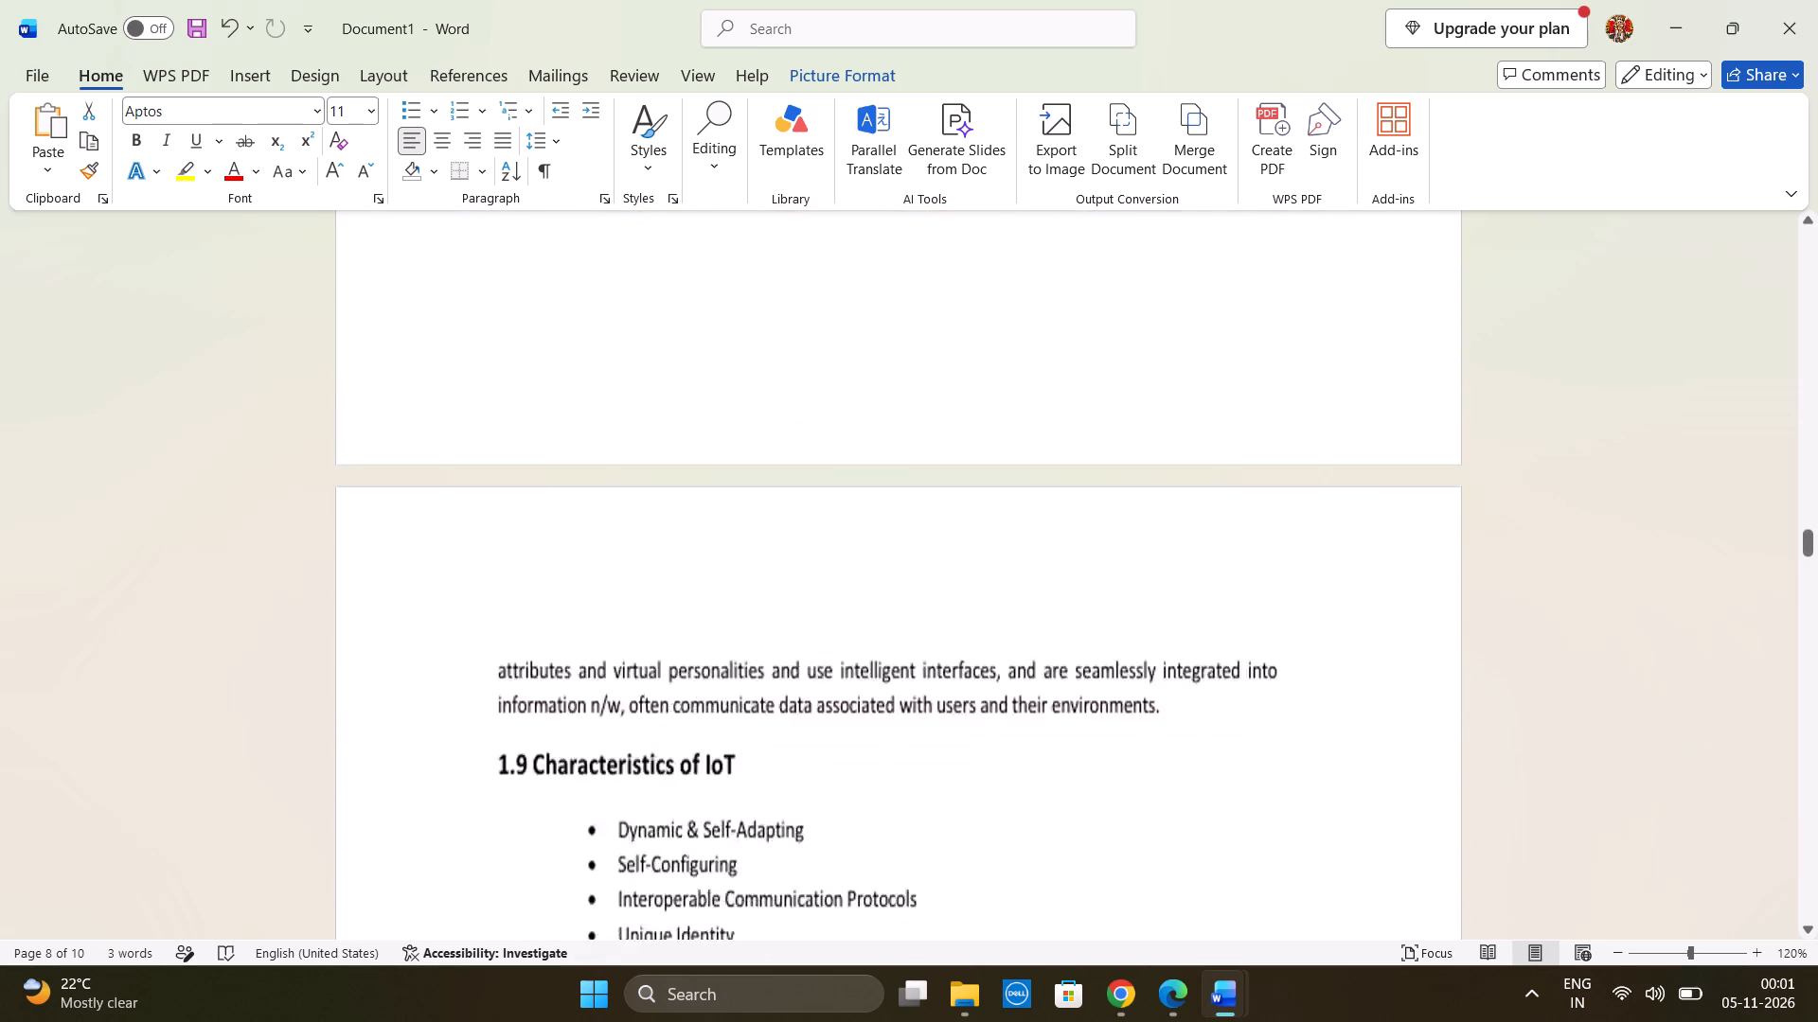
{"action": "scroll", "coordinate": [950, 749], "scroll_direction": "down", "scroll_amount": 3}
{"action": "left_click", "coordinate": [948, 749]}
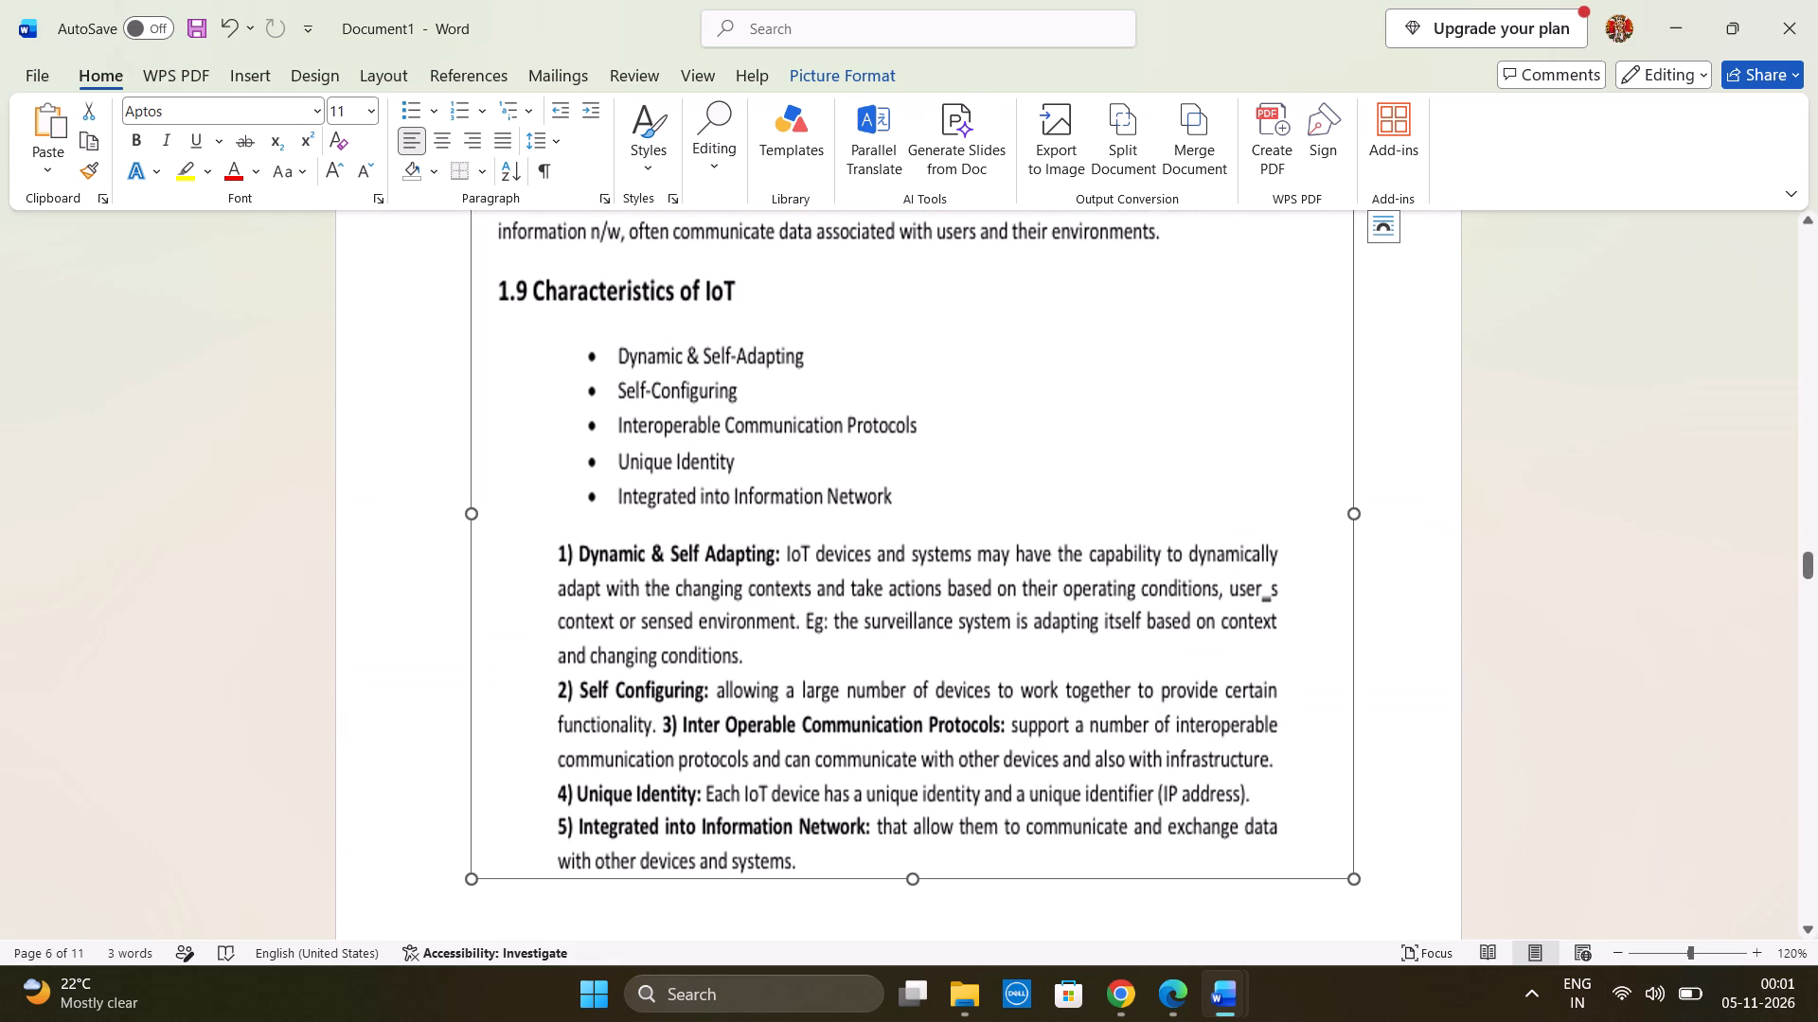
{"action": "left_click_drag", "start_coordinate": [1352, 511], "coordinate": [1404, 511]}
Shrink the 1.6 Introduction to IoT picture to fit below the 1.9 picture on page 6, and stretch its width to nearly match that picture.
{"action": "scroll", "coordinate": [949, 727], "scroll_direction": "down", "scroll_amount": 2}
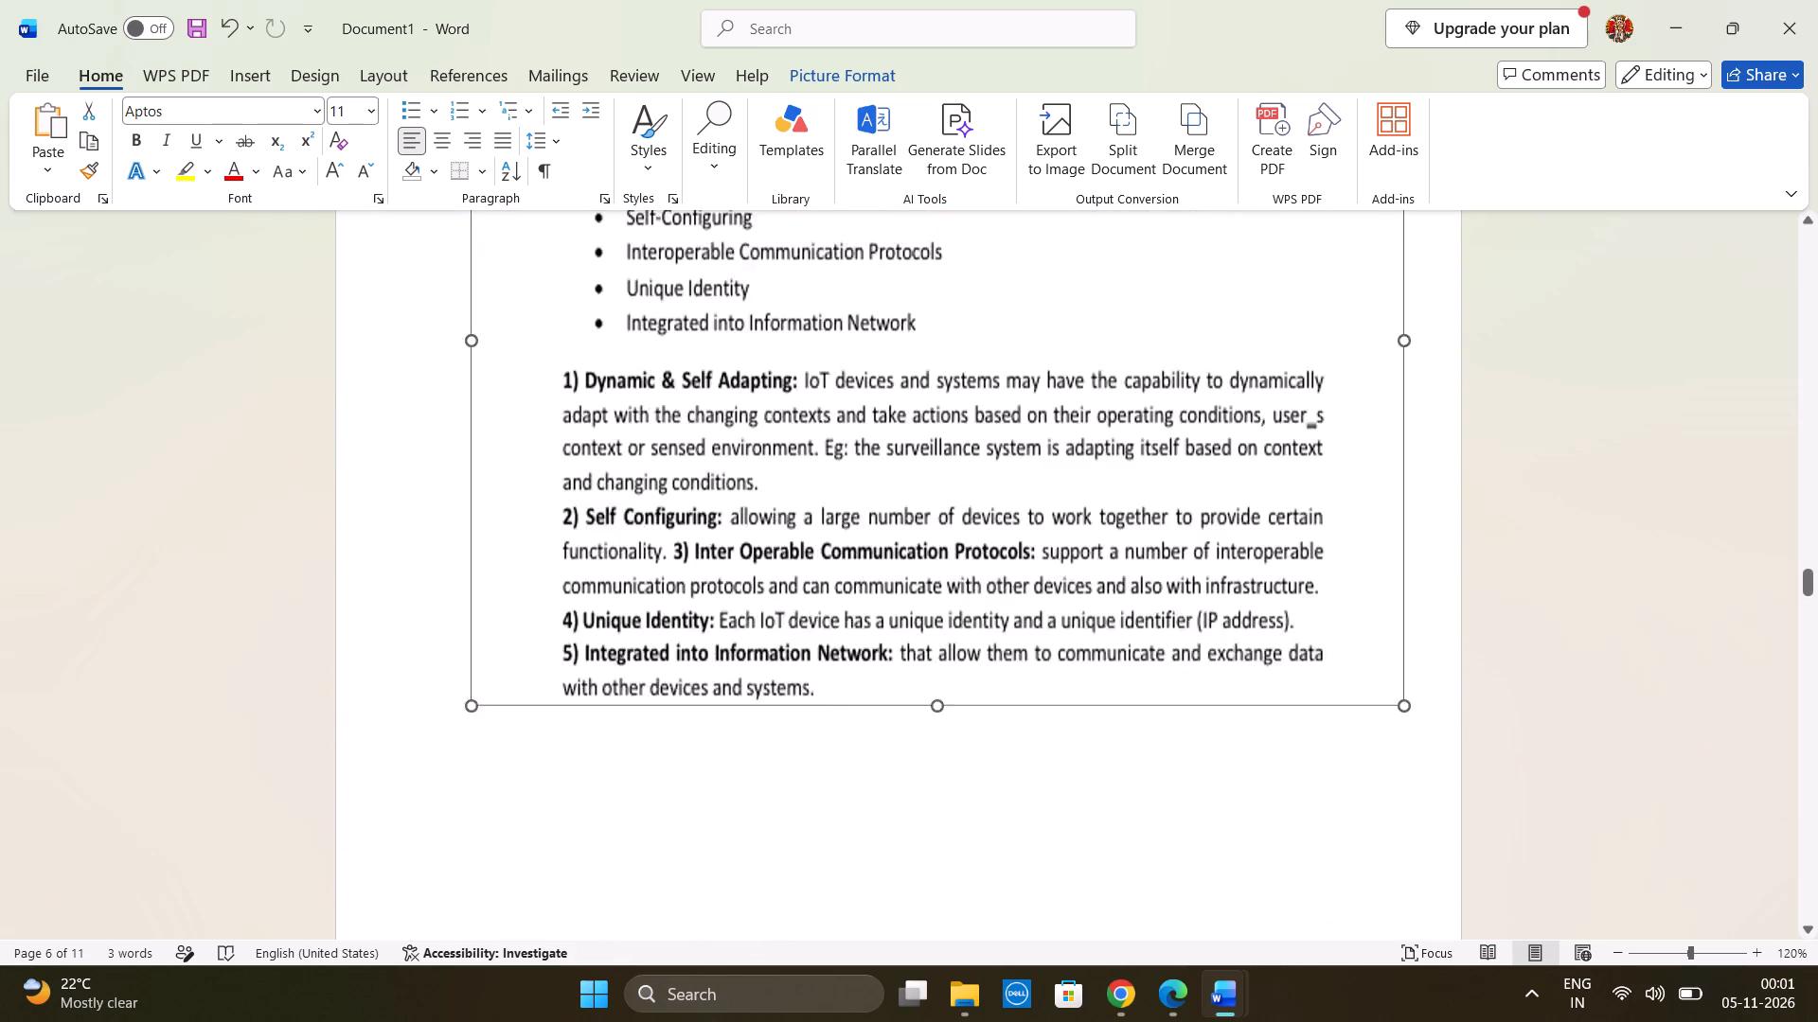
{"action": "scroll", "coordinate": [949, 727], "scroll_direction": "down", "scroll_amount": 5}
{"action": "left_click", "coordinate": [967, 477]}
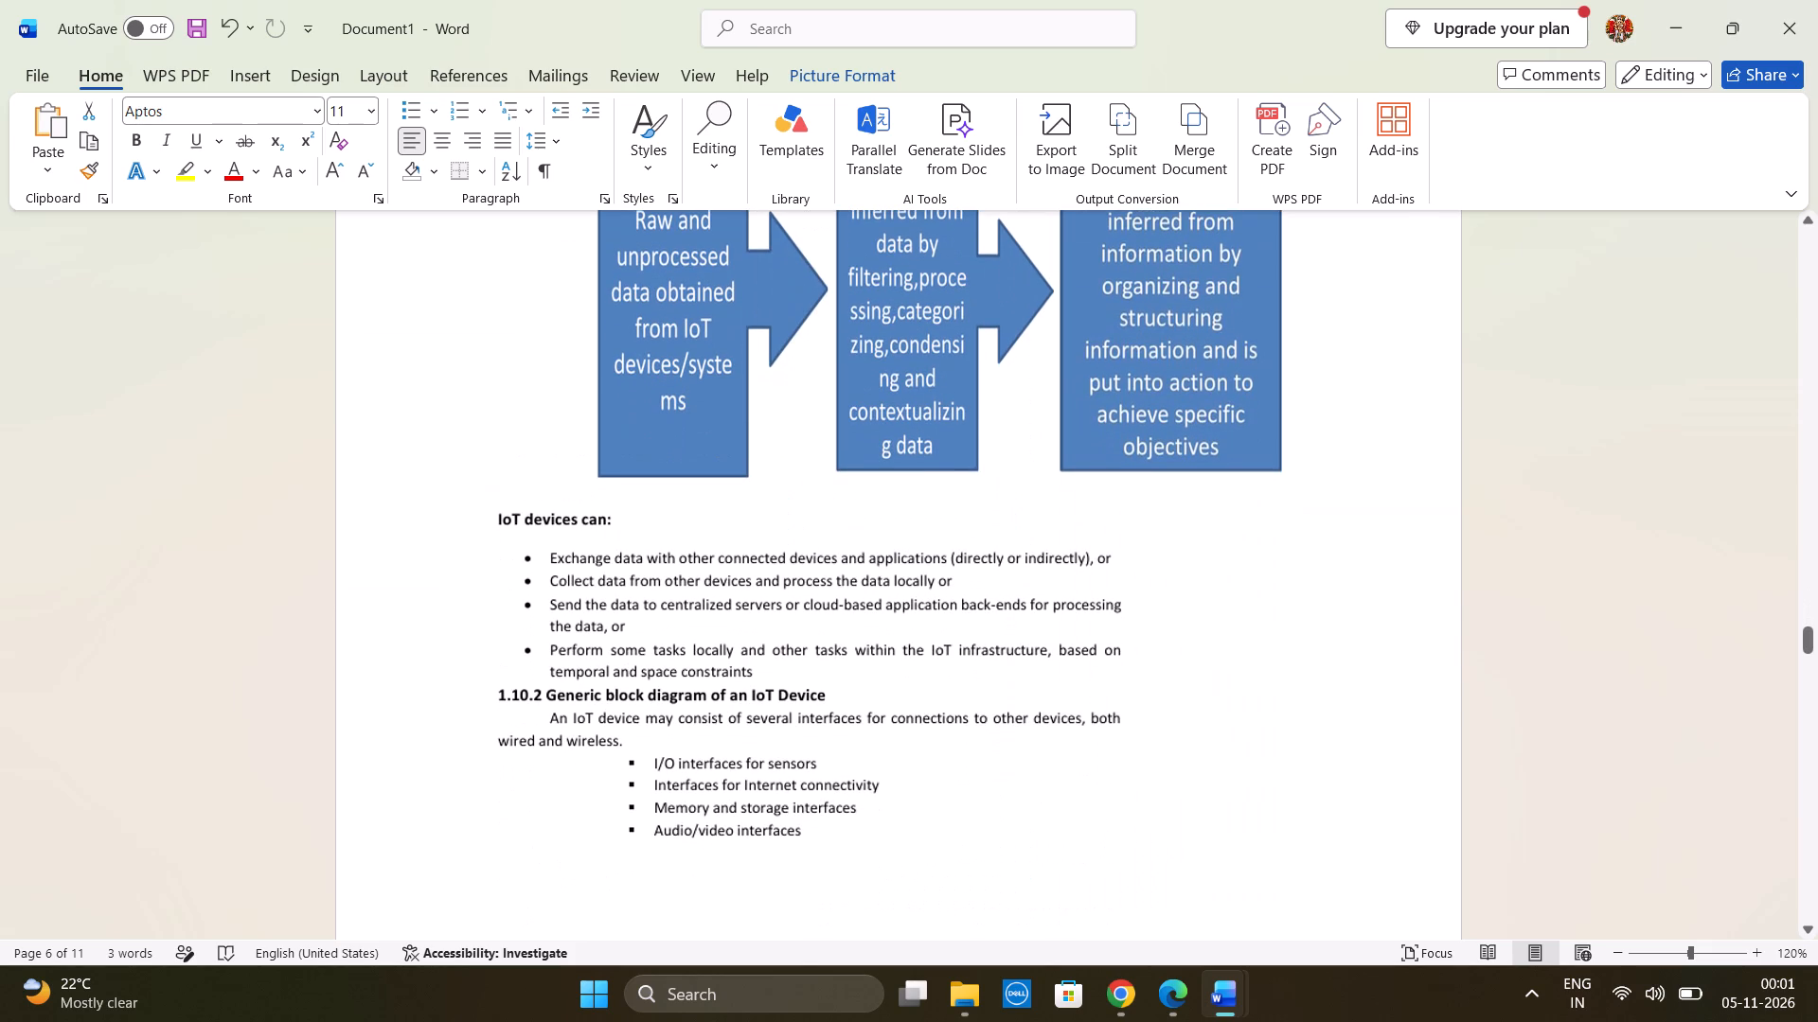
{"action": "left_click", "coordinate": [1384, 501]}
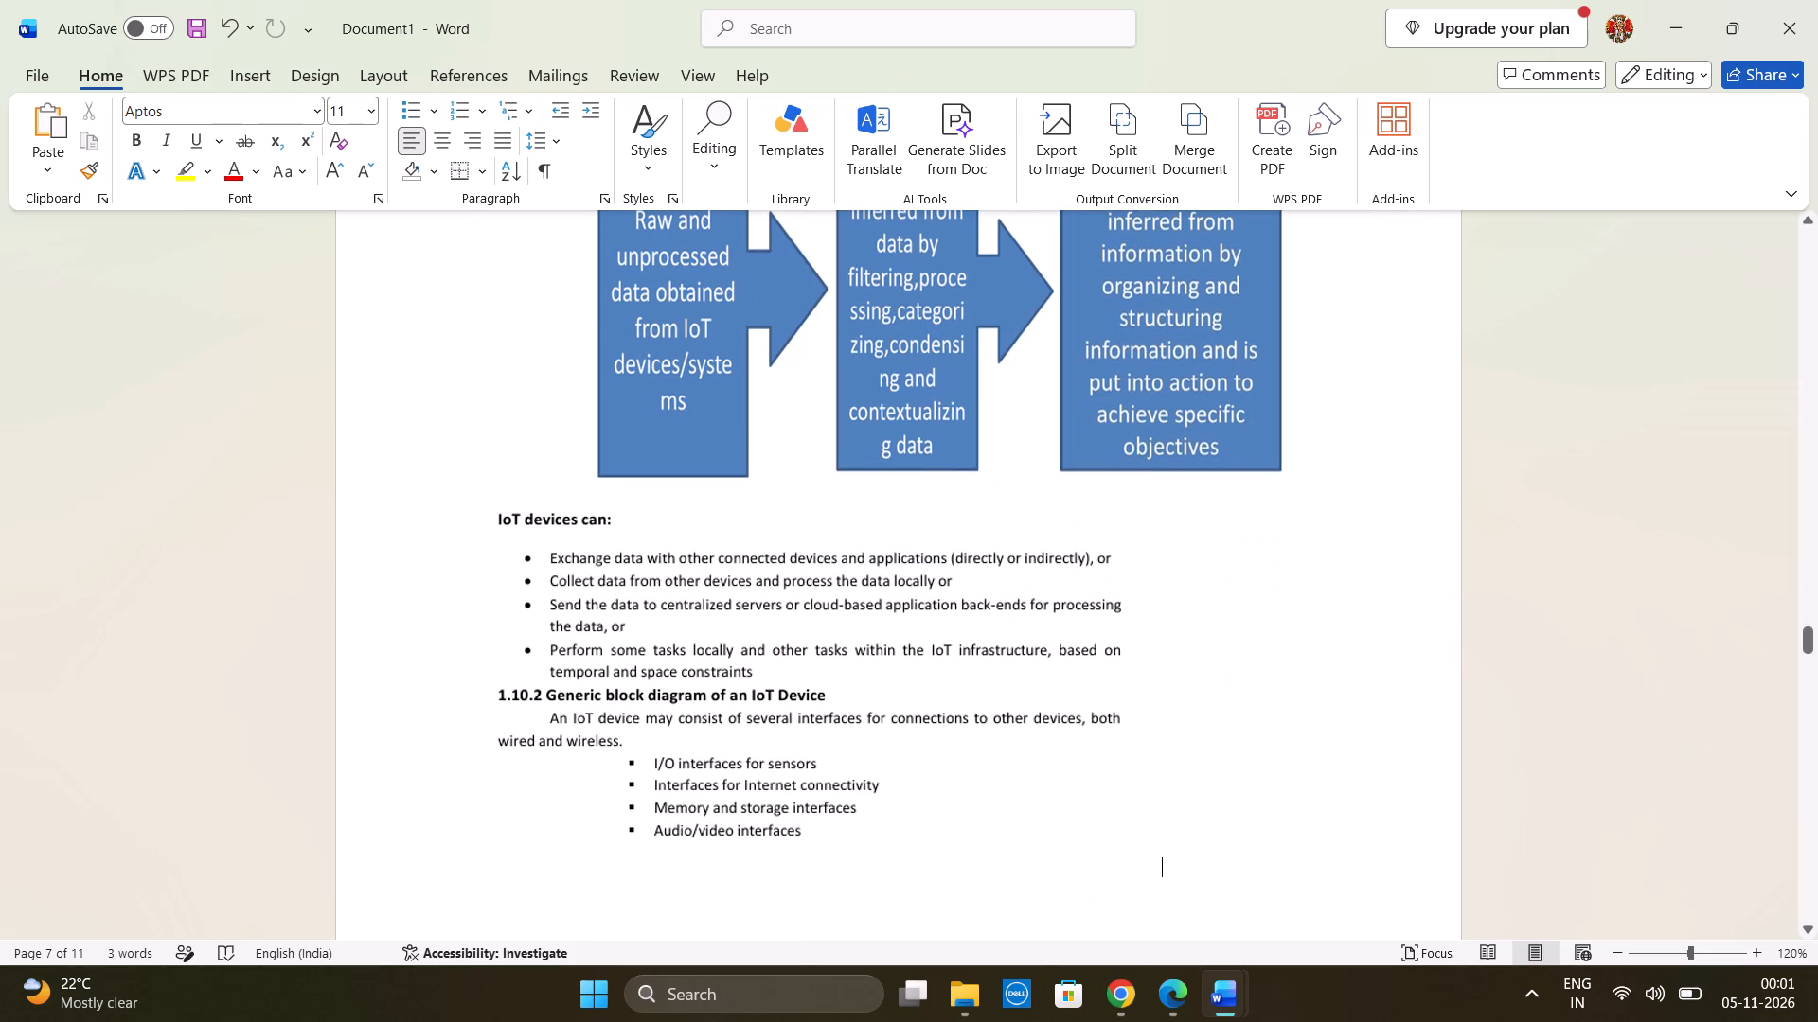
{"action": "left_click", "coordinate": [1314, 443]}
{"action": "left_click_drag", "start_coordinate": [1379, 497], "coordinate": [1185, 391]}
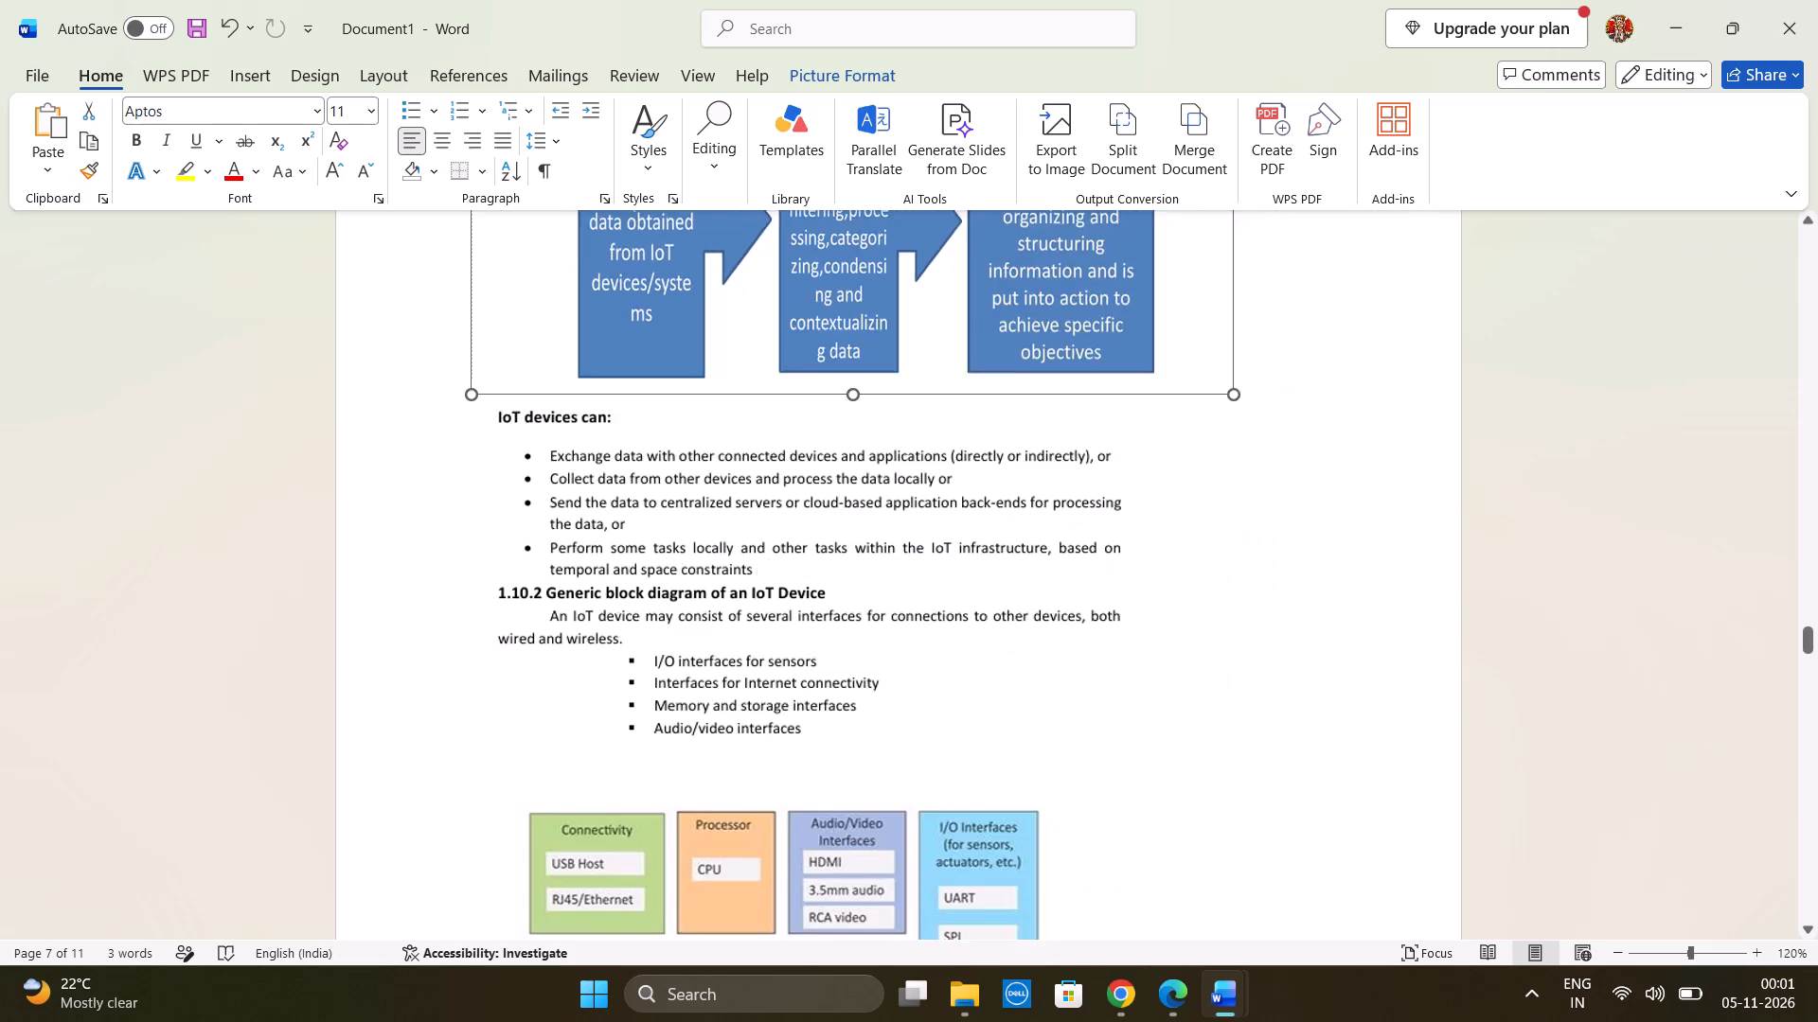
{"action": "left_click_drag", "start_coordinate": [1185, 391], "coordinate": [1150, 367]}
{"action": "scroll", "coordinate": [1150, 367], "scroll_direction": "up", "scroll_amount": 1}
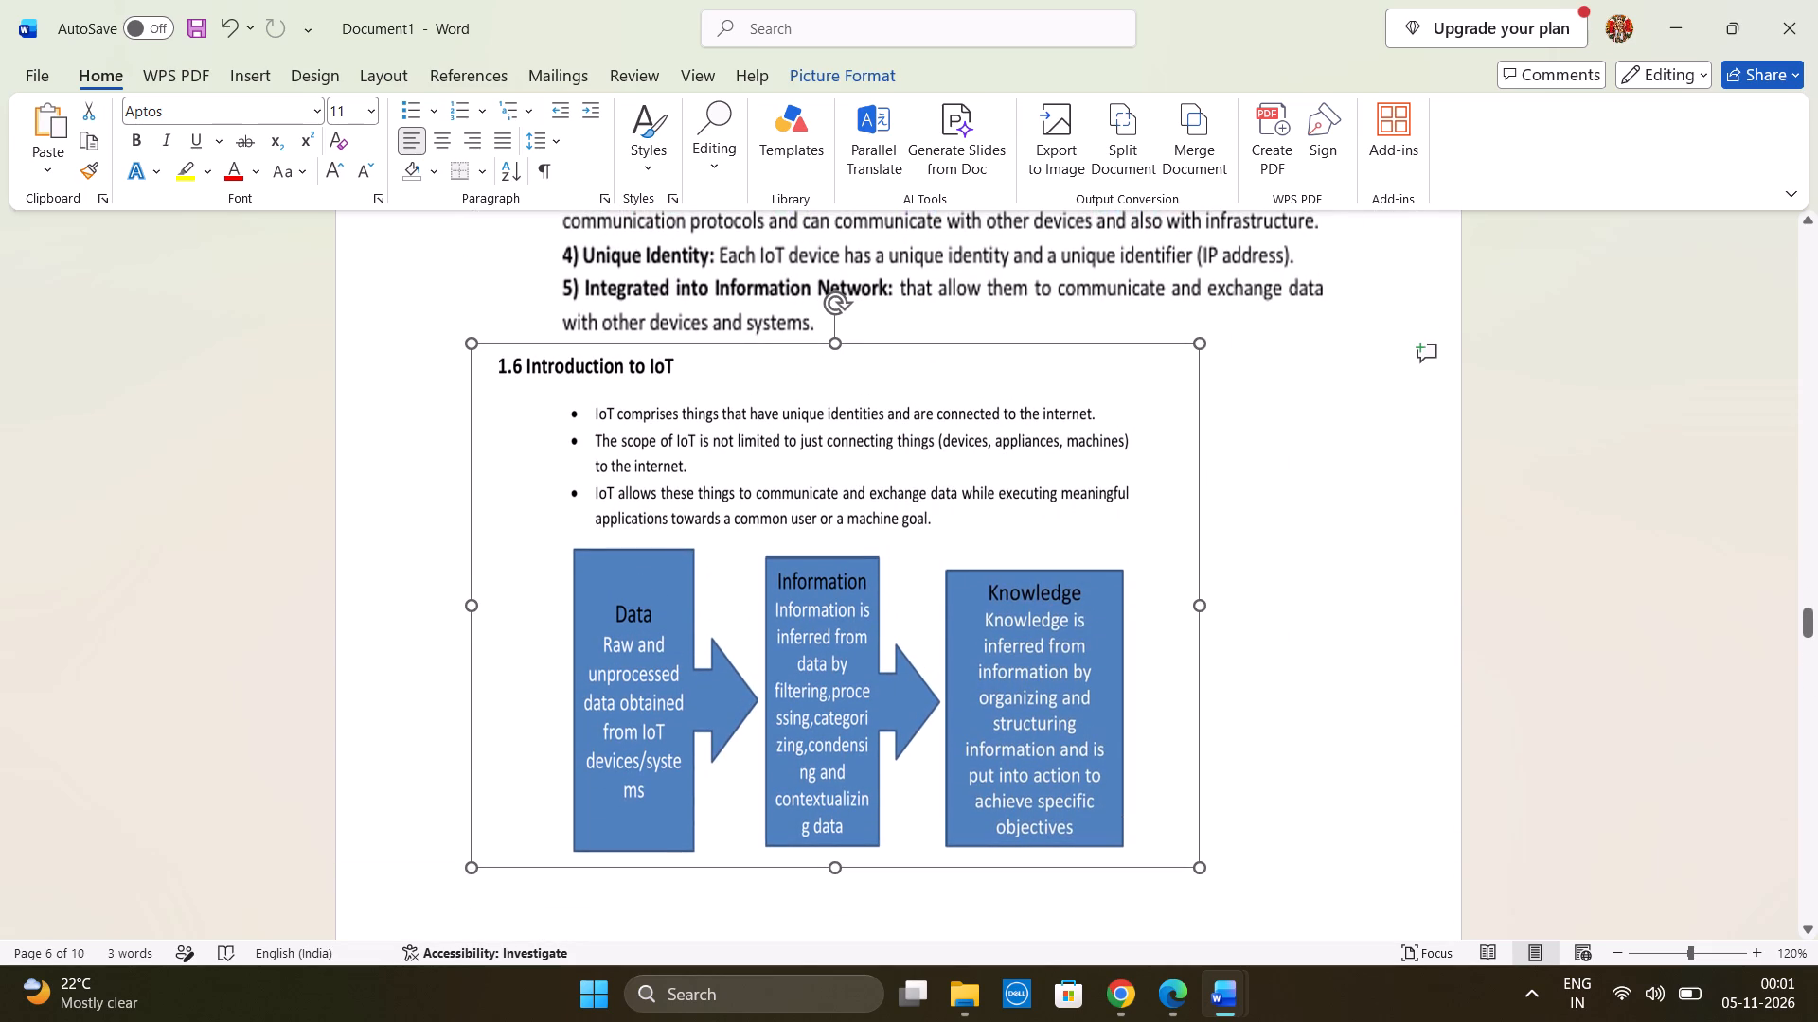
{"action": "left_click_drag", "start_coordinate": [1205, 871], "coordinate": [1315, 914]}
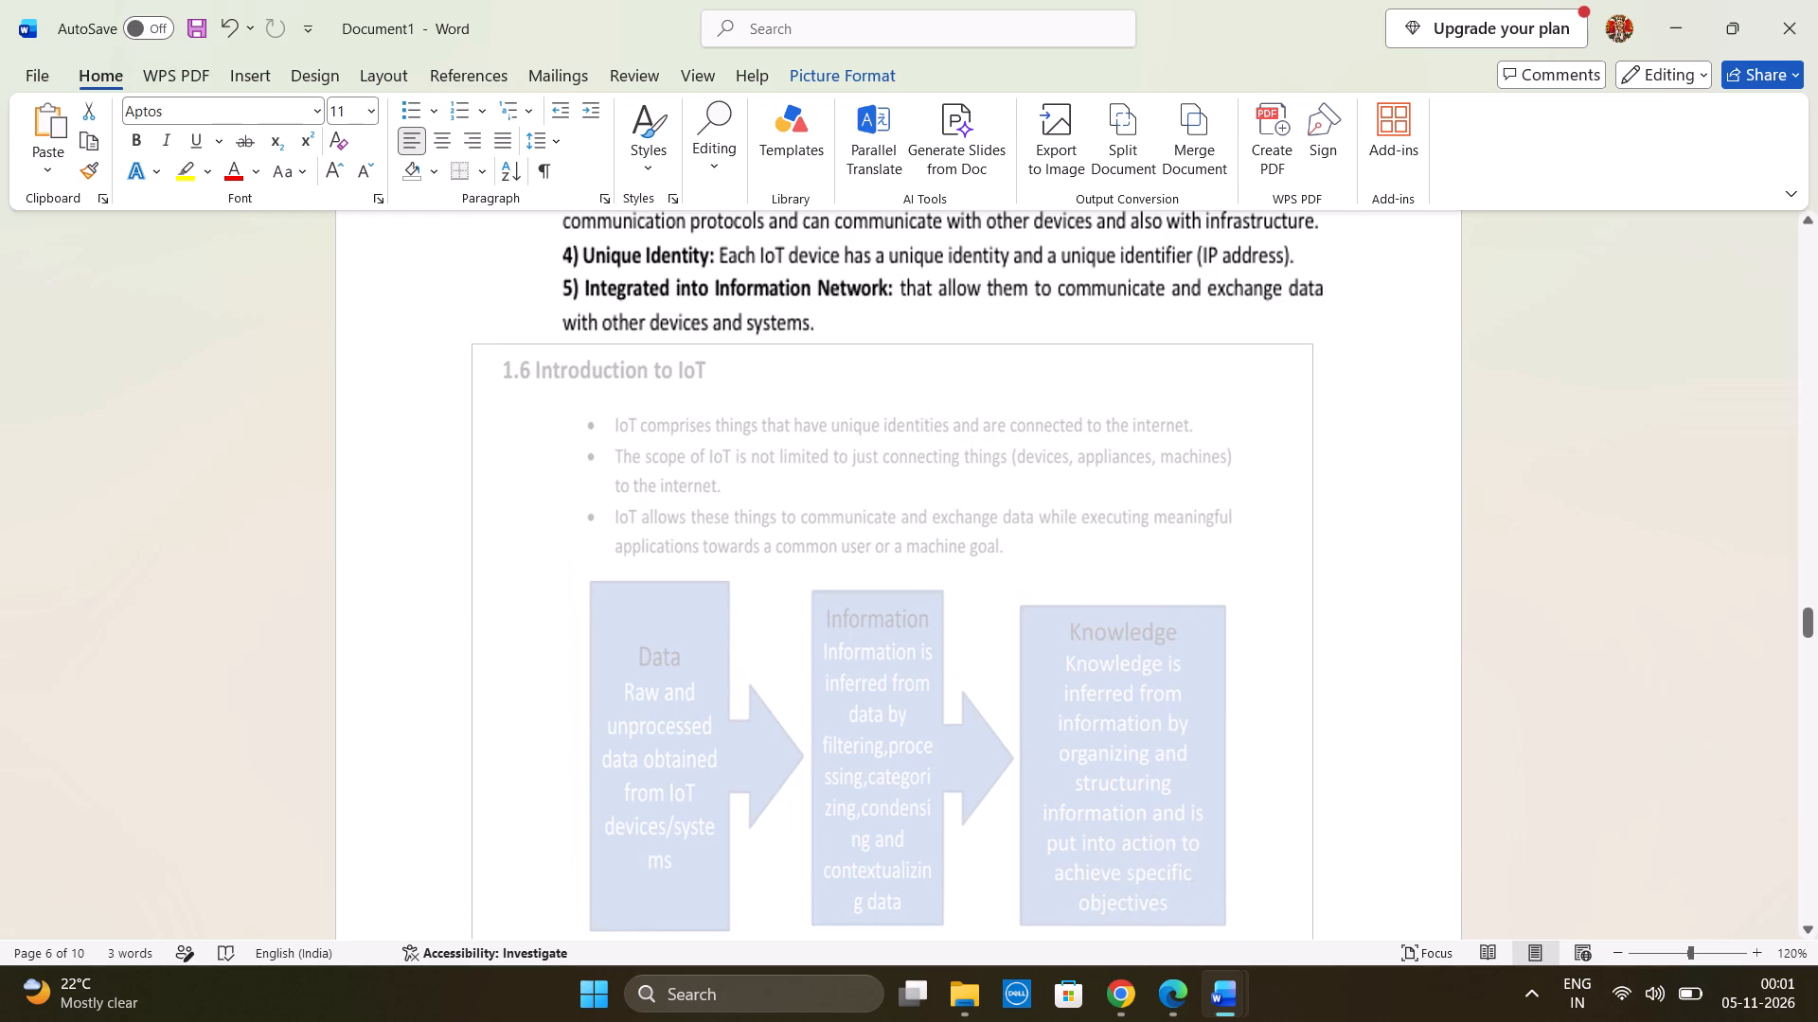
{"action": "left_click_drag", "start_coordinate": [1315, 914], "coordinate": [1264, 881]}
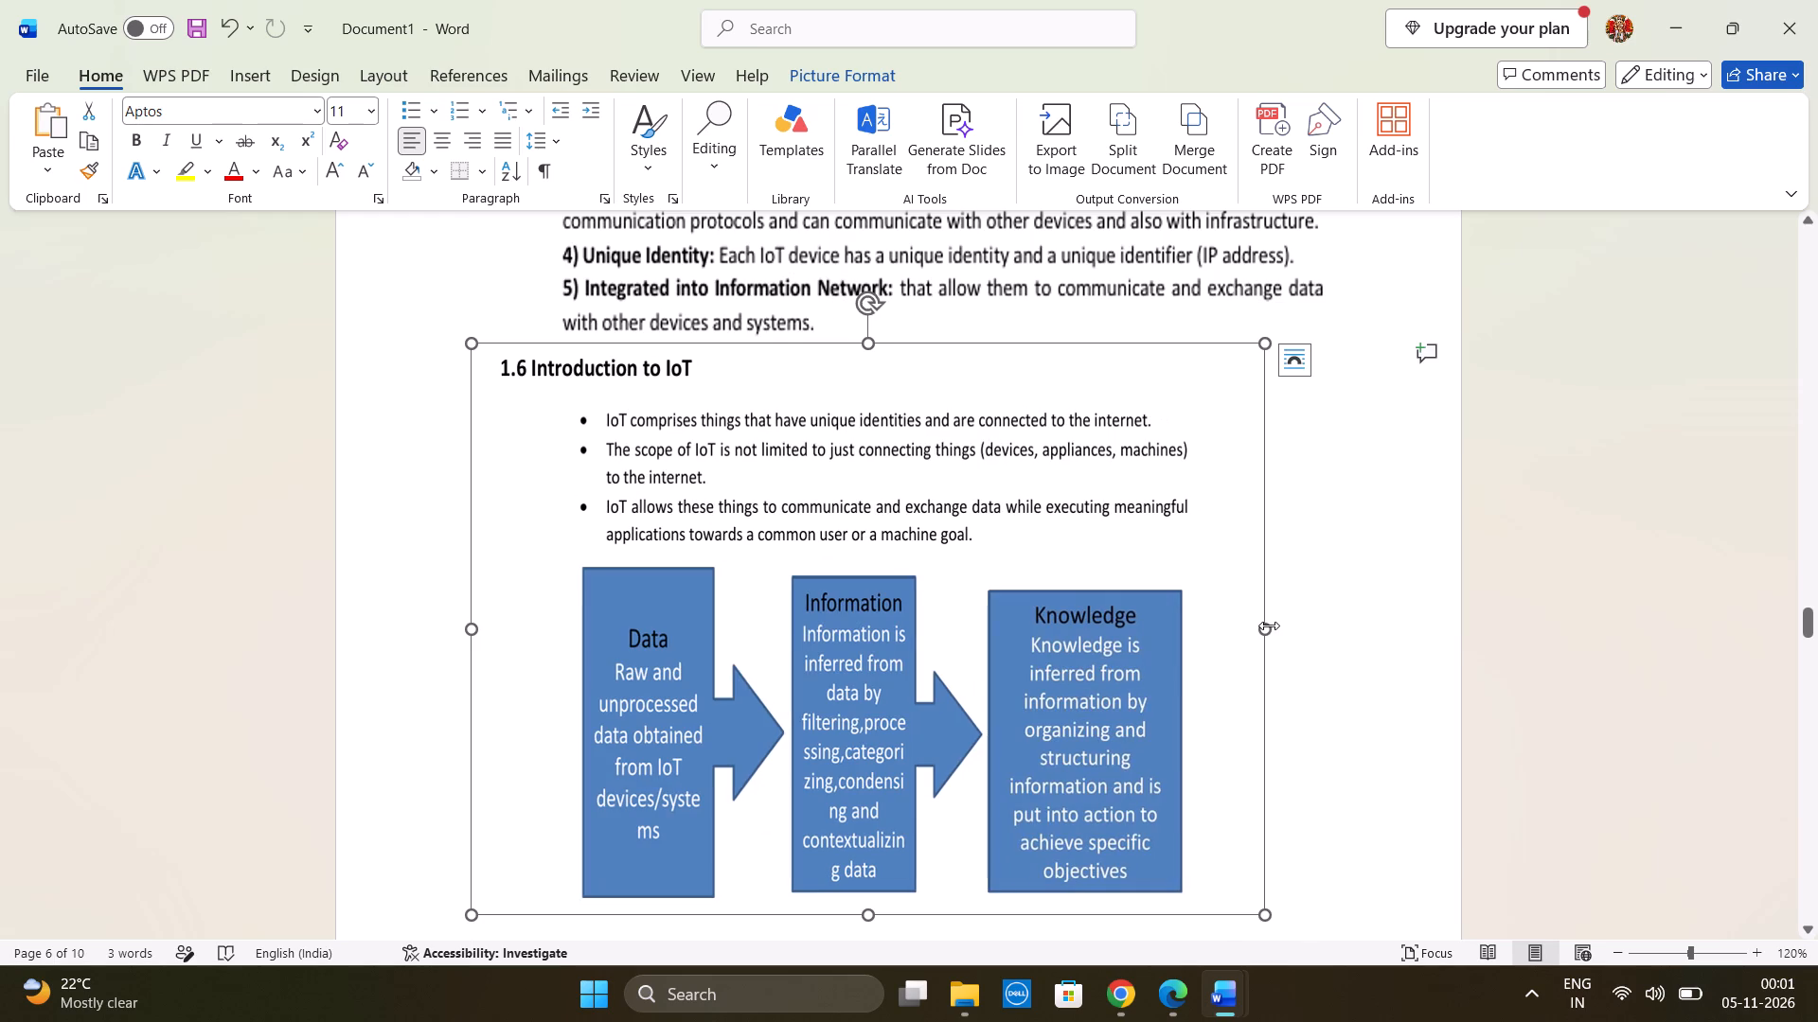
{"action": "left_click_drag", "start_coordinate": [1269, 626], "coordinate": [1374, 613]}
Enlarge the "IoT devices can" picture on page 7, stretch its height slightly, and narrow it to match the width of the 1.6 picture.
{"action": "scroll", "coordinate": [1374, 613], "scroll_direction": "down", "scroll_amount": 5}
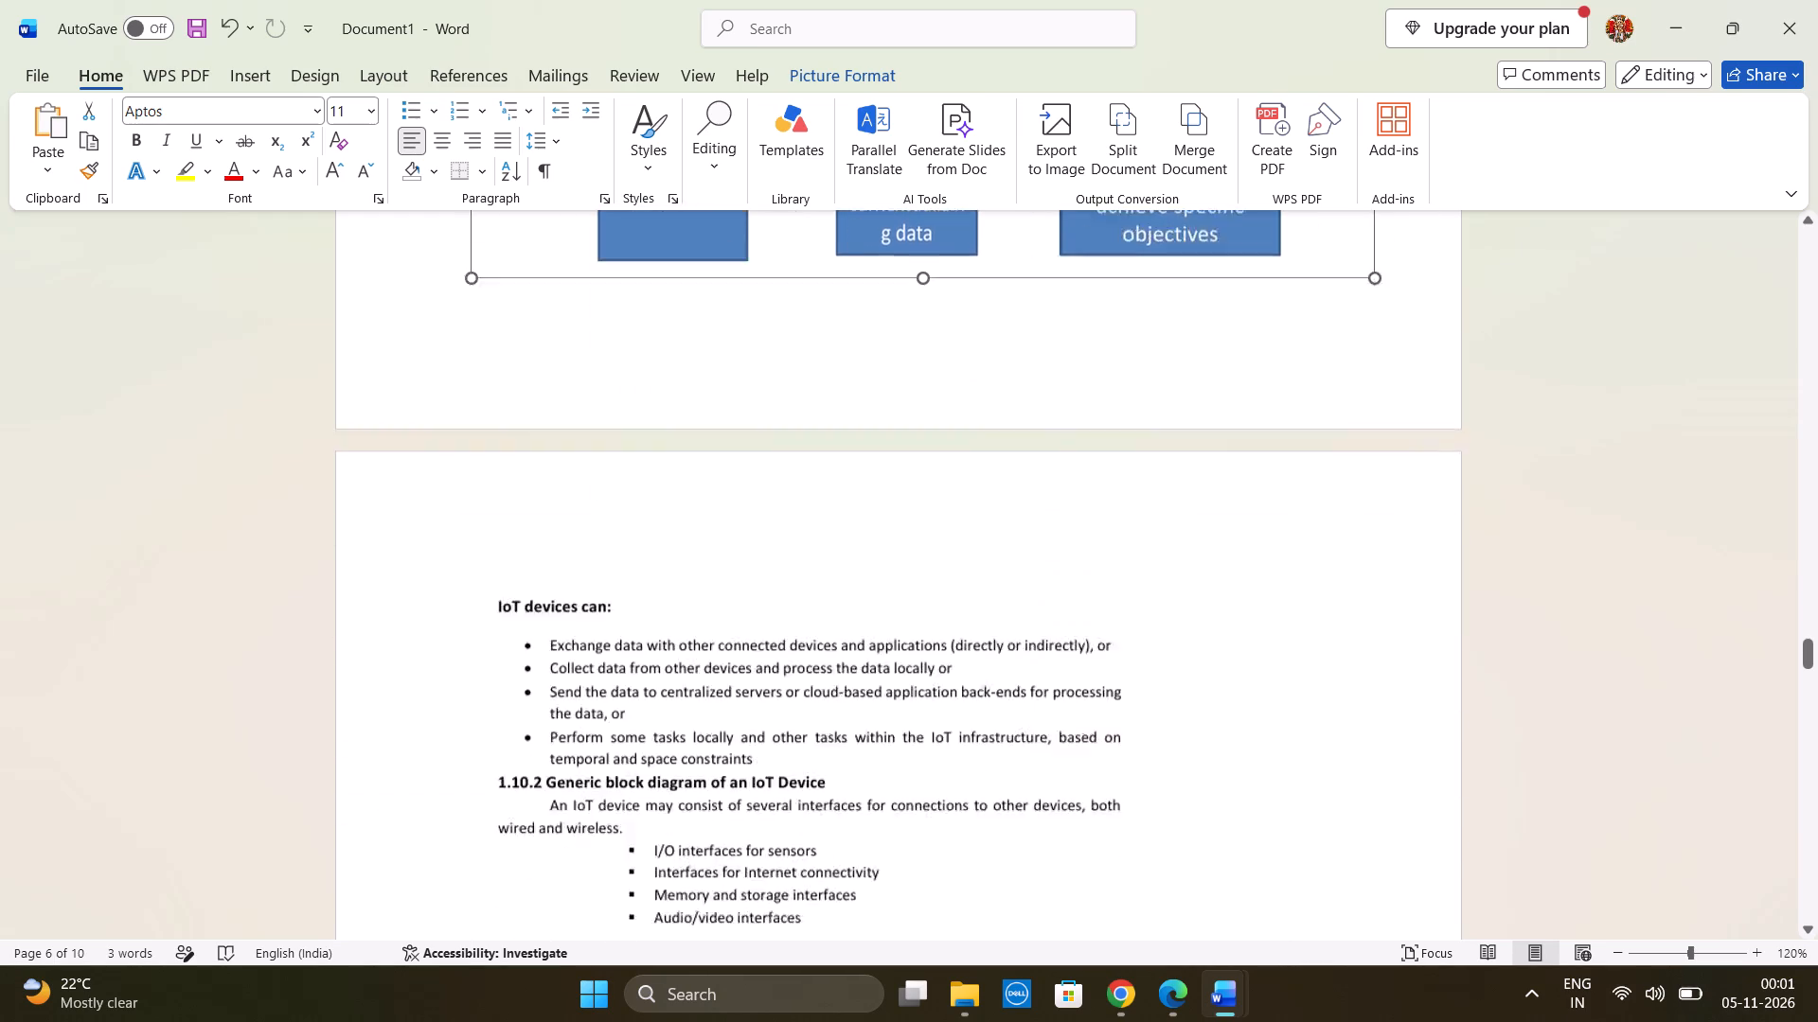
{"action": "scroll", "coordinate": [1374, 613], "scroll_direction": "down", "scroll_amount": 1}
{"action": "left_click", "coordinate": [1023, 673]}
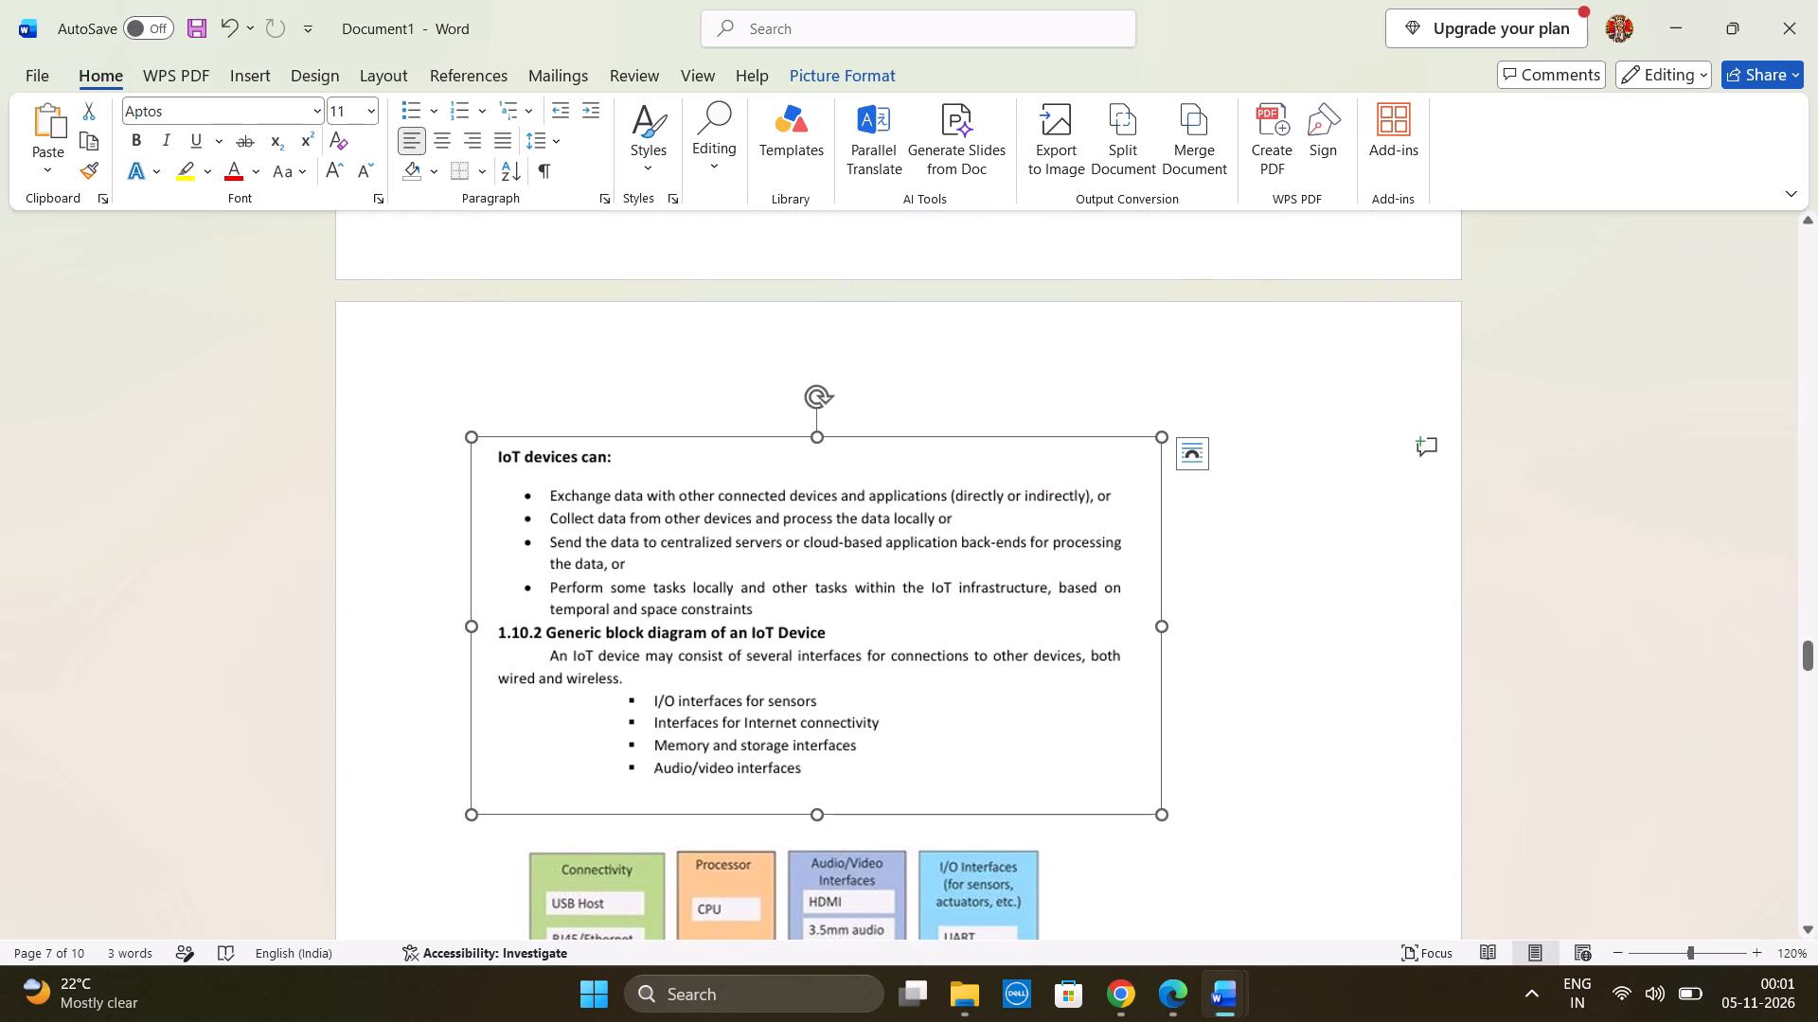
{"action": "left_click_drag", "start_coordinate": [1162, 814], "coordinate": [1356, 886]}
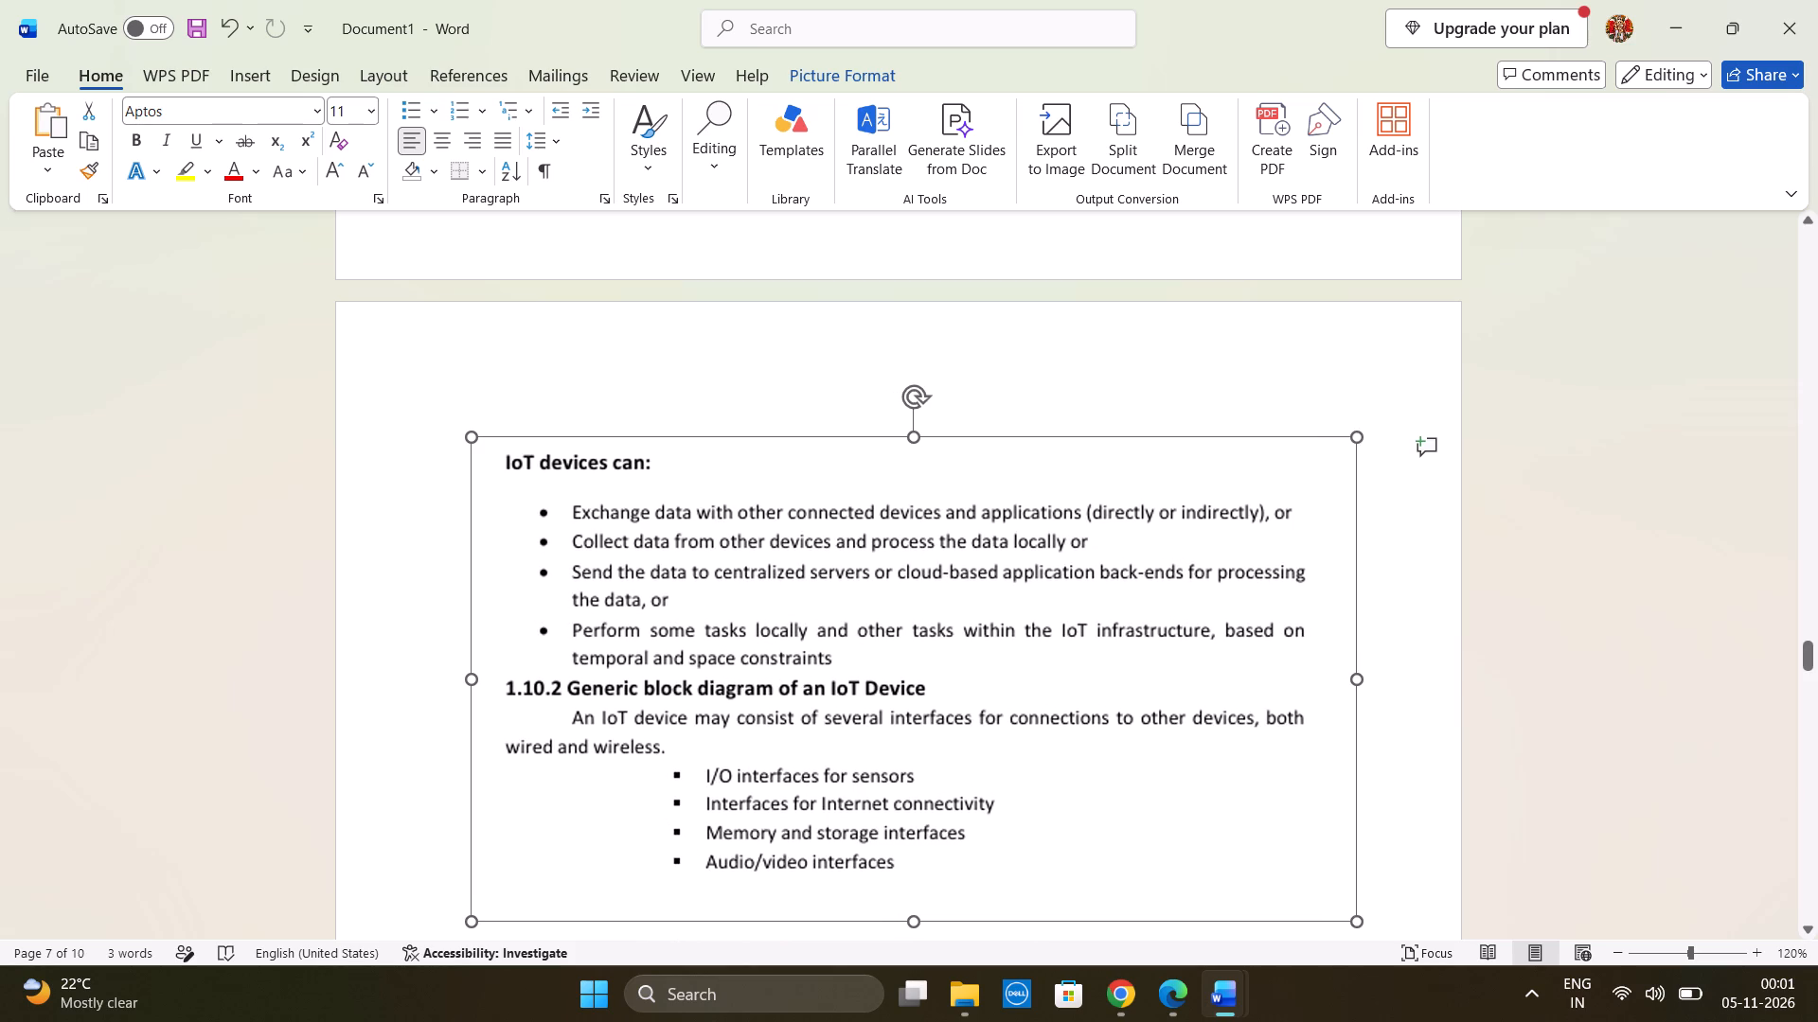
{"action": "left_click_drag", "start_coordinate": [1356, 886], "coordinate": [1290, 896]}
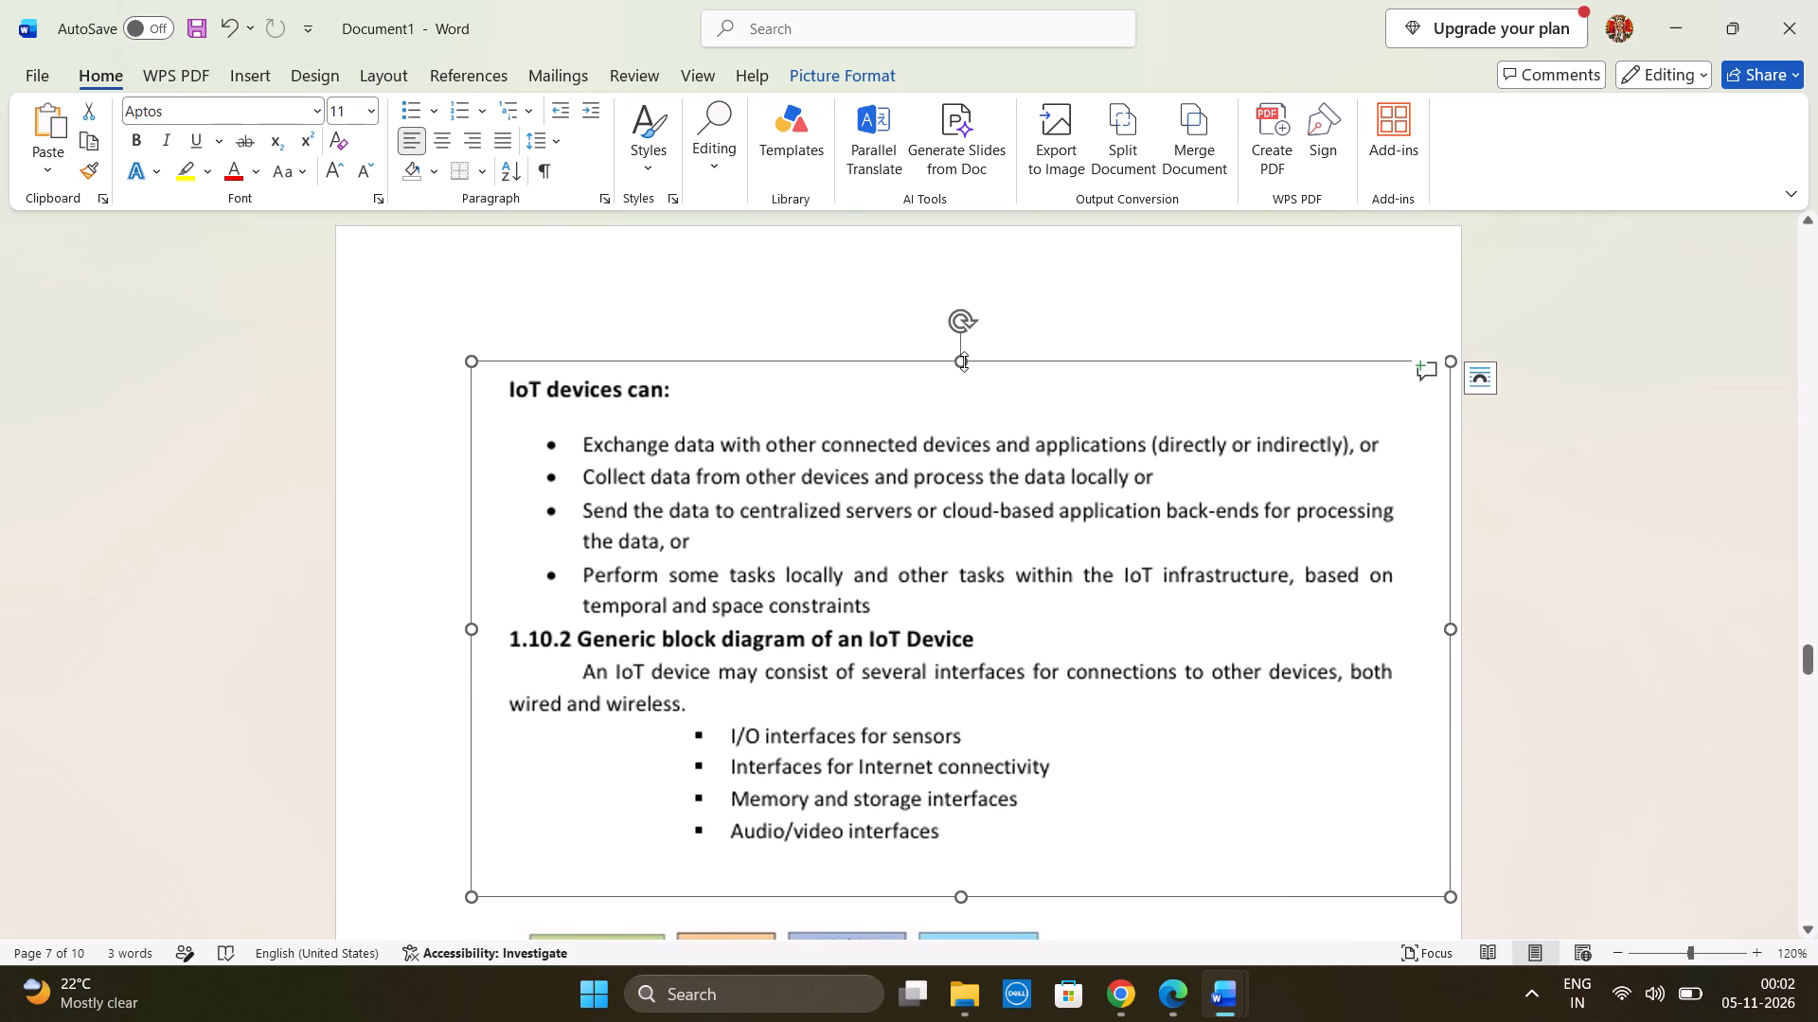
{"action": "left_click_drag", "start_coordinate": [964, 361], "coordinate": [952, 329]}
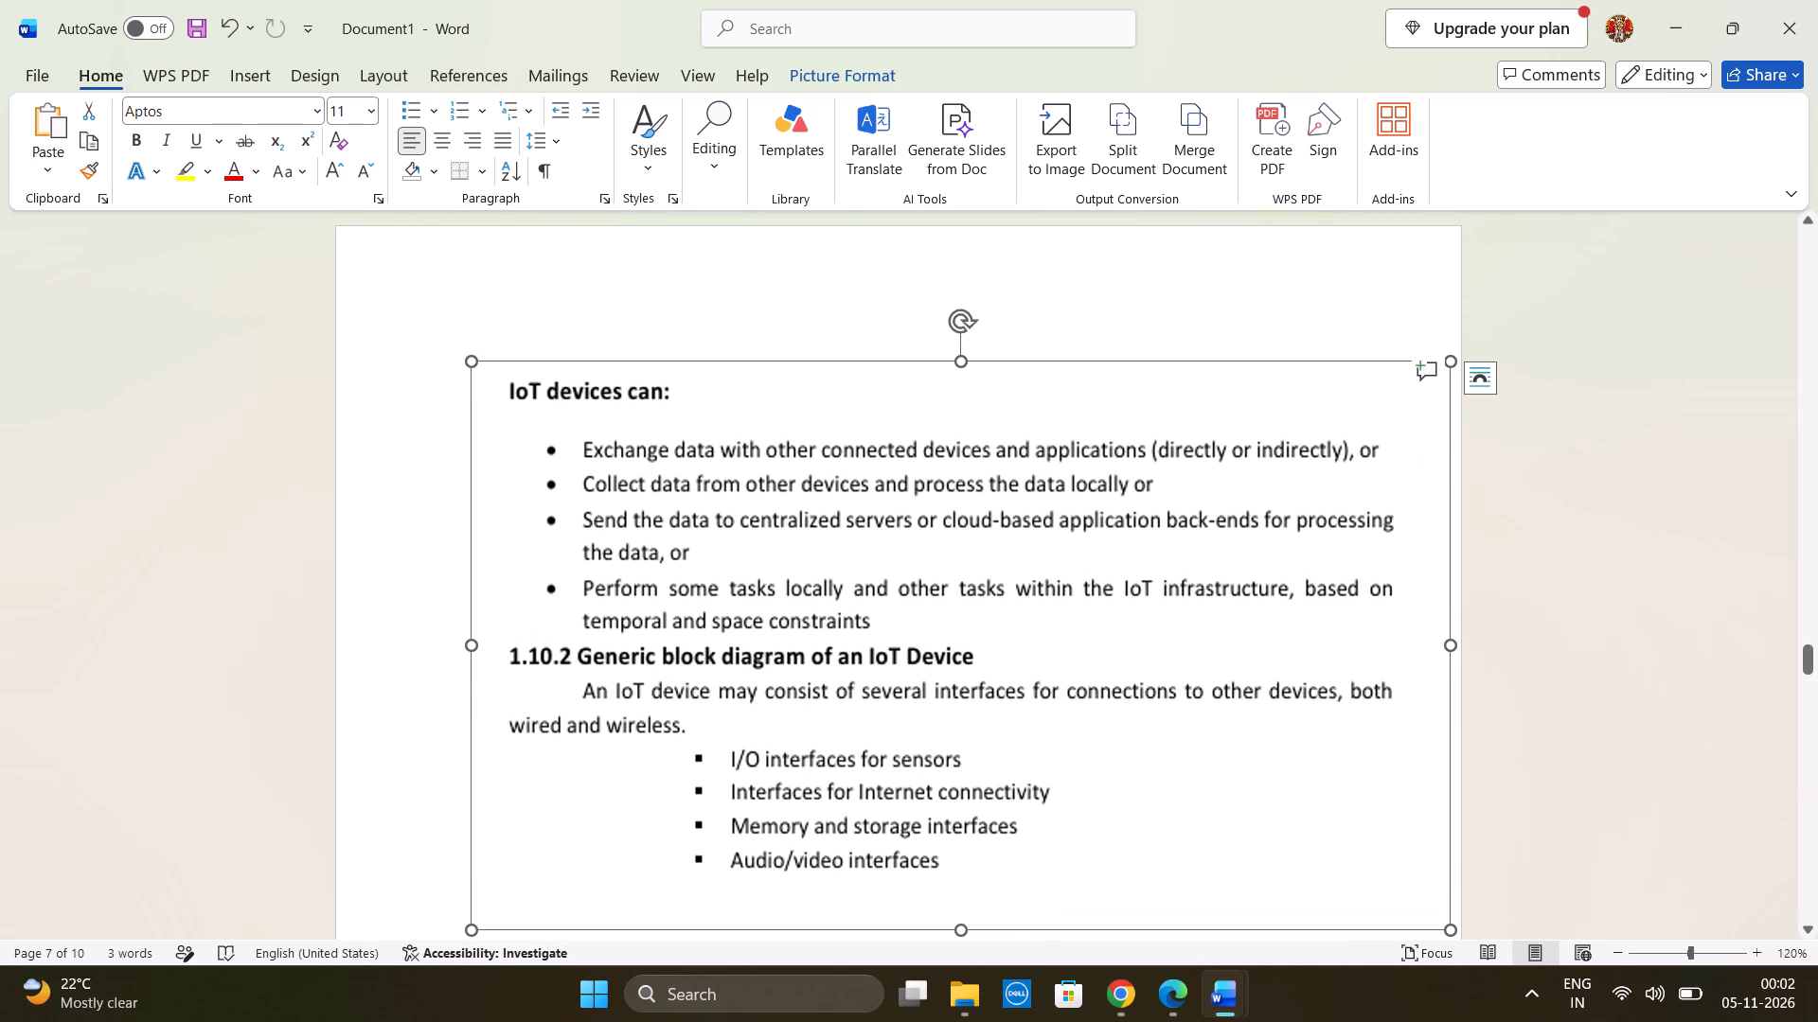
{"action": "left_click_drag", "start_coordinate": [1450, 641], "coordinate": [1375, 647]}
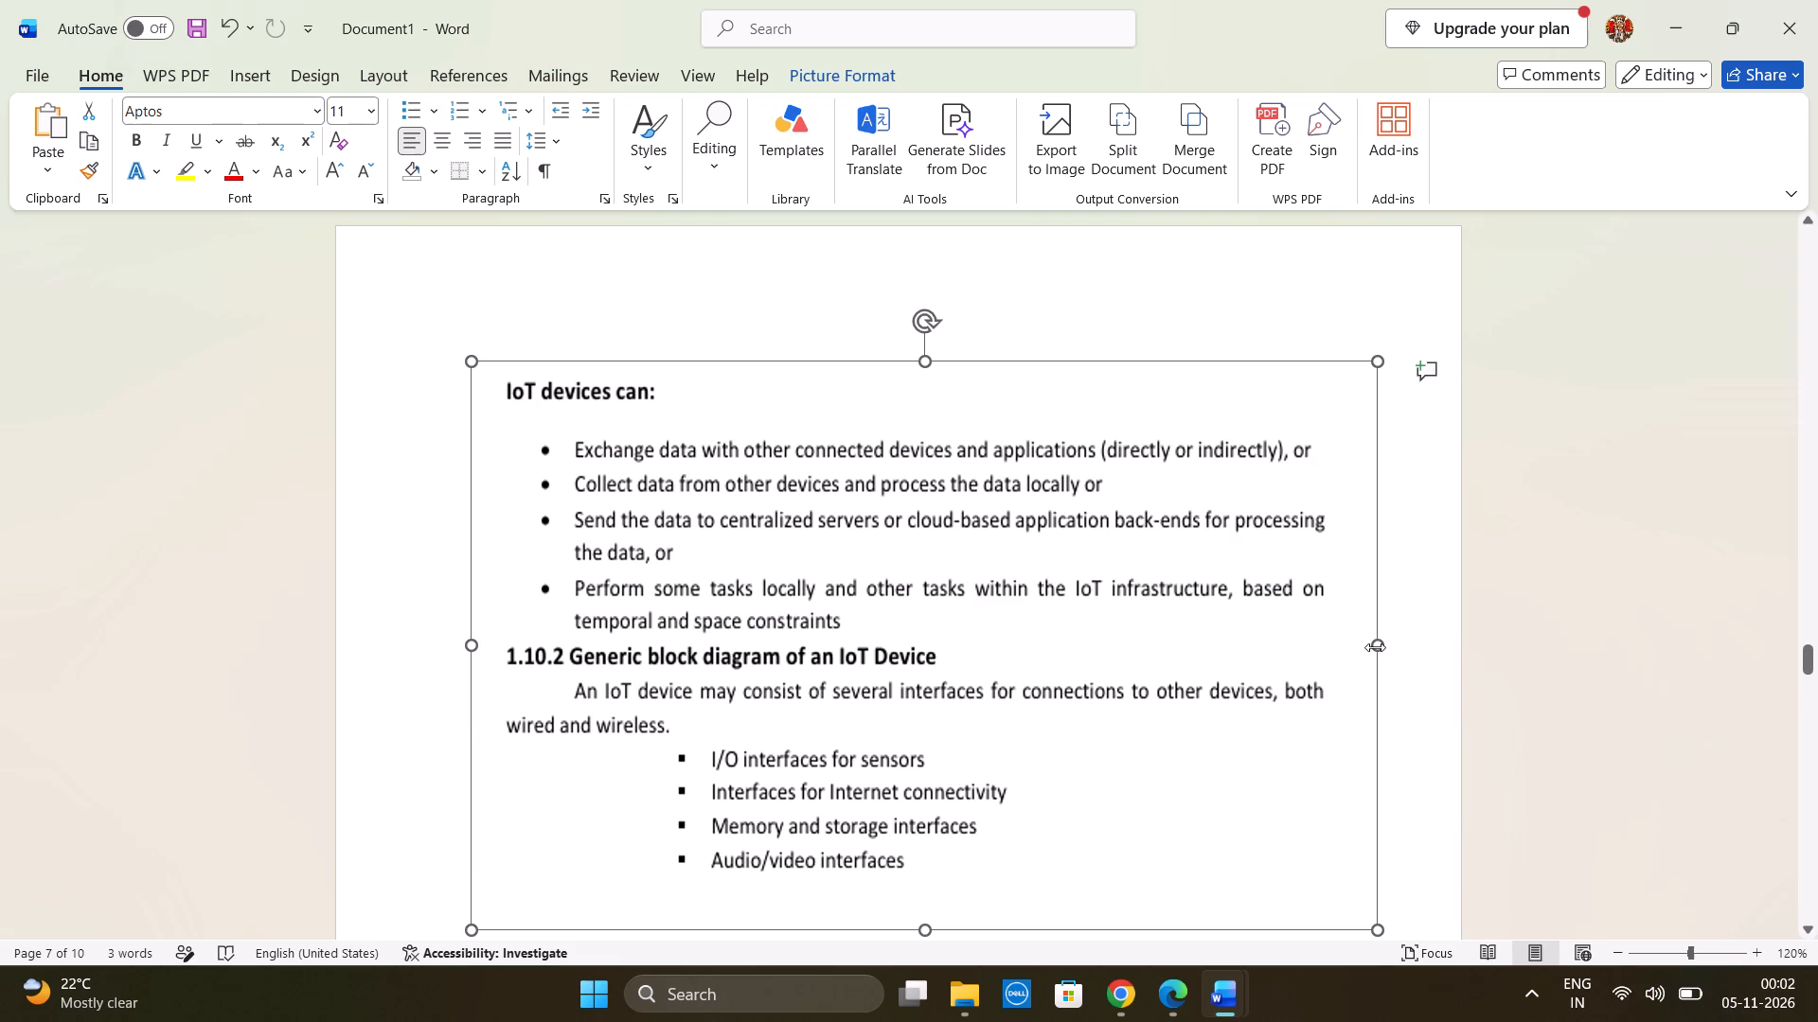
Enlarge the IoT device block diagram proportionally to nearly the full text width below the 1.10.2 interface list.
{"action": "scroll", "coordinate": [1375, 647], "scroll_direction": "down", "scroll_amount": 4}
{"action": "left_click", "coordinate": [924, 649]}
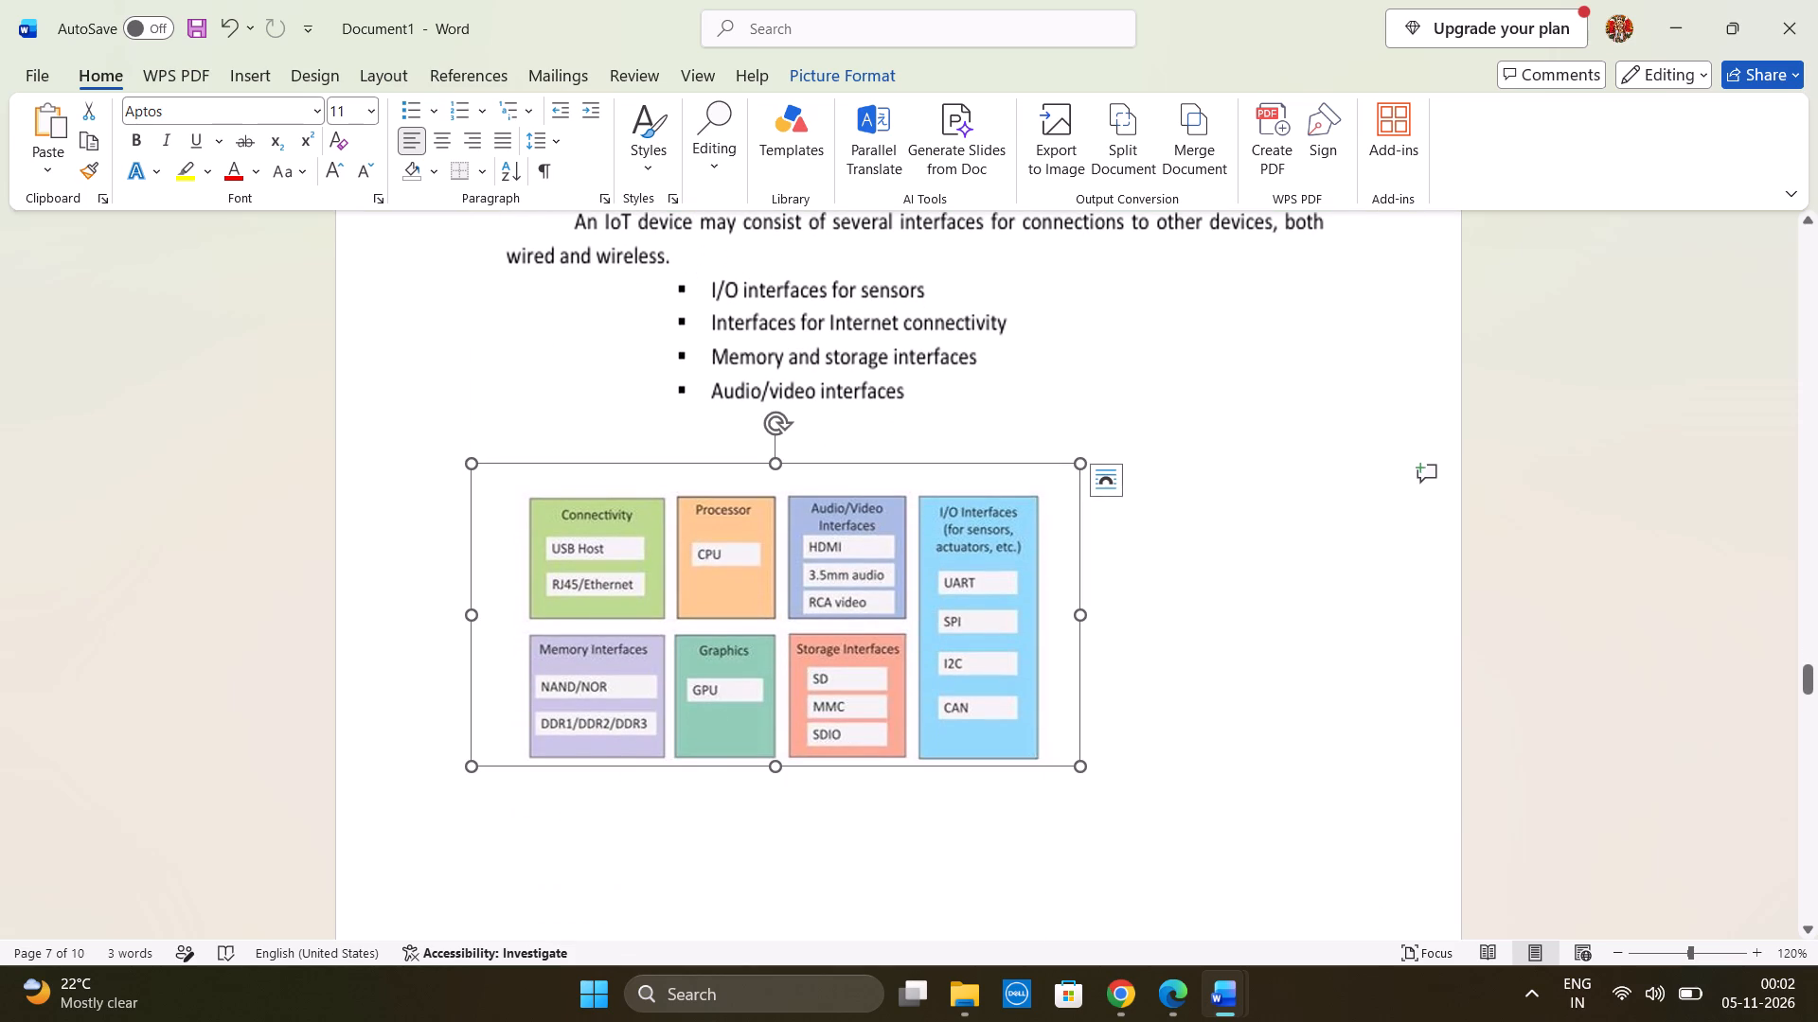
{"action": "left_click_drag", "start_coordinate": [1079, 766], "coordinate": [1271, 890]}
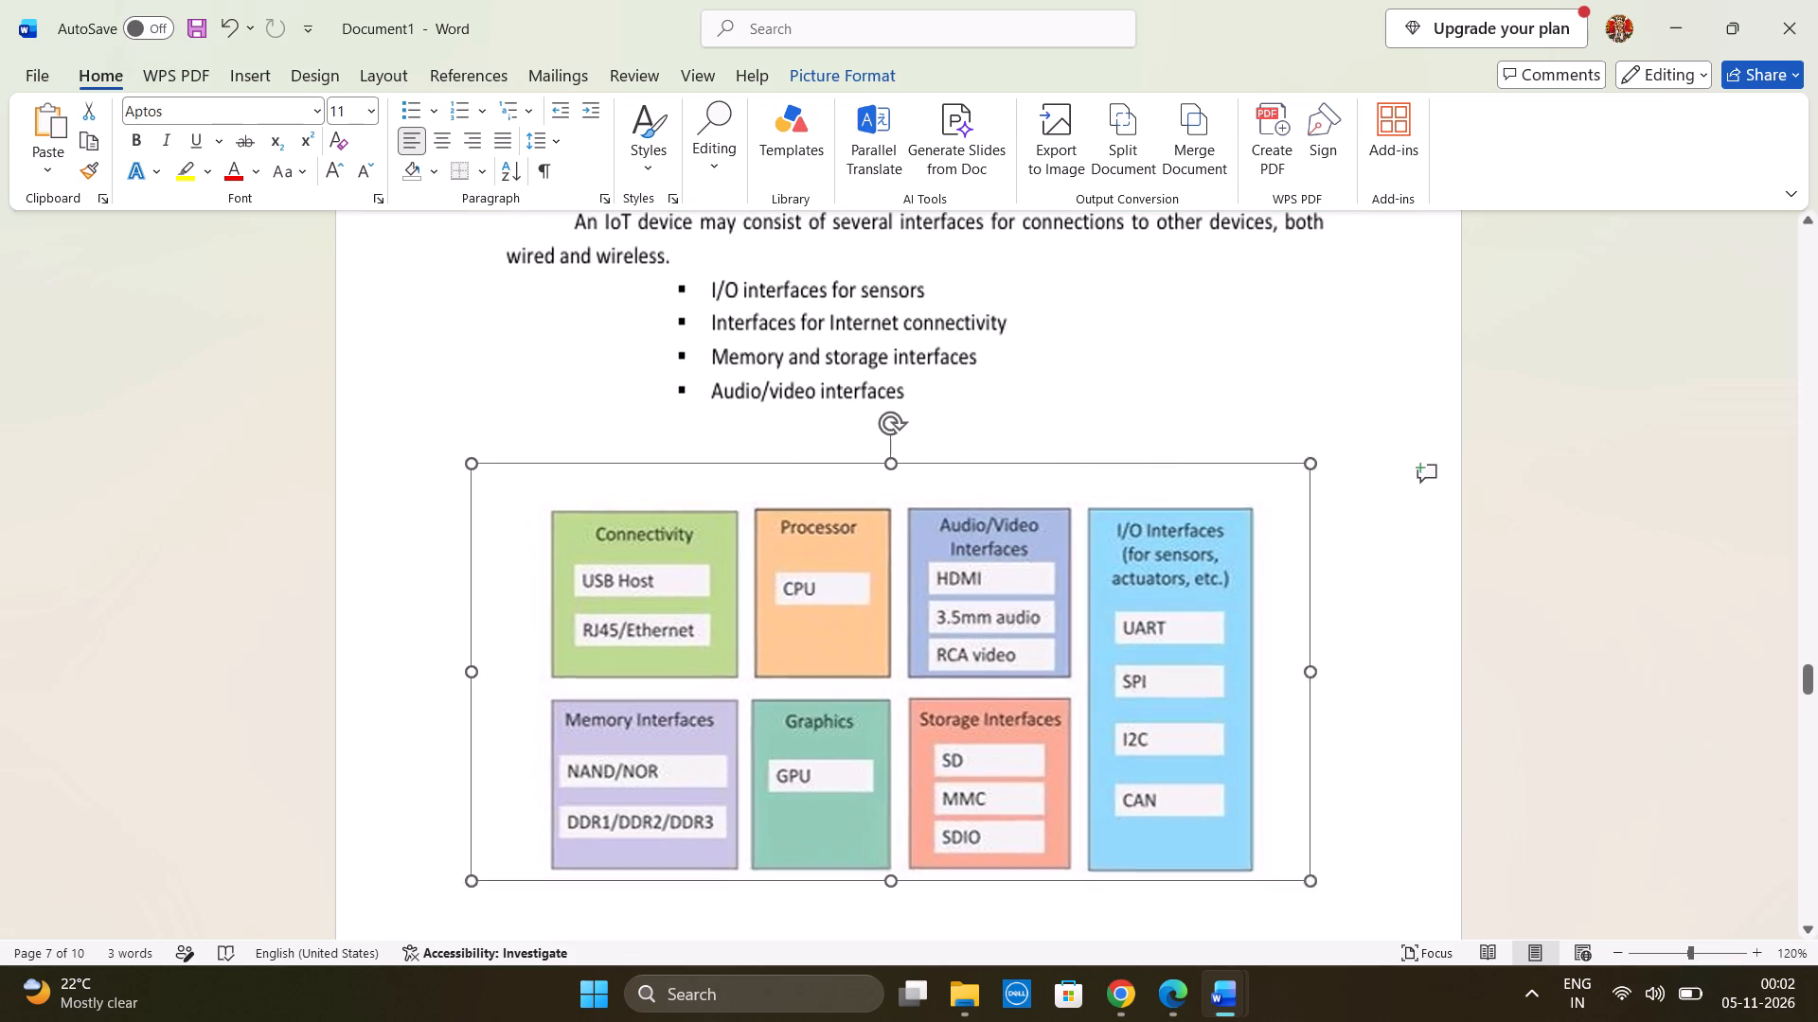
{"action": "left_click_drag", "start_coordinate": [1271, 890], "coordinate": [1275, 907]}
Enlarge the 1.11 Logical Design of IoT picture proportionally to just inside the page edge and stretch its height slightly.
{"action": "scroll", "coordinate": [1275, 907], "scroll_direction": "down", "scroll_amount": 5}
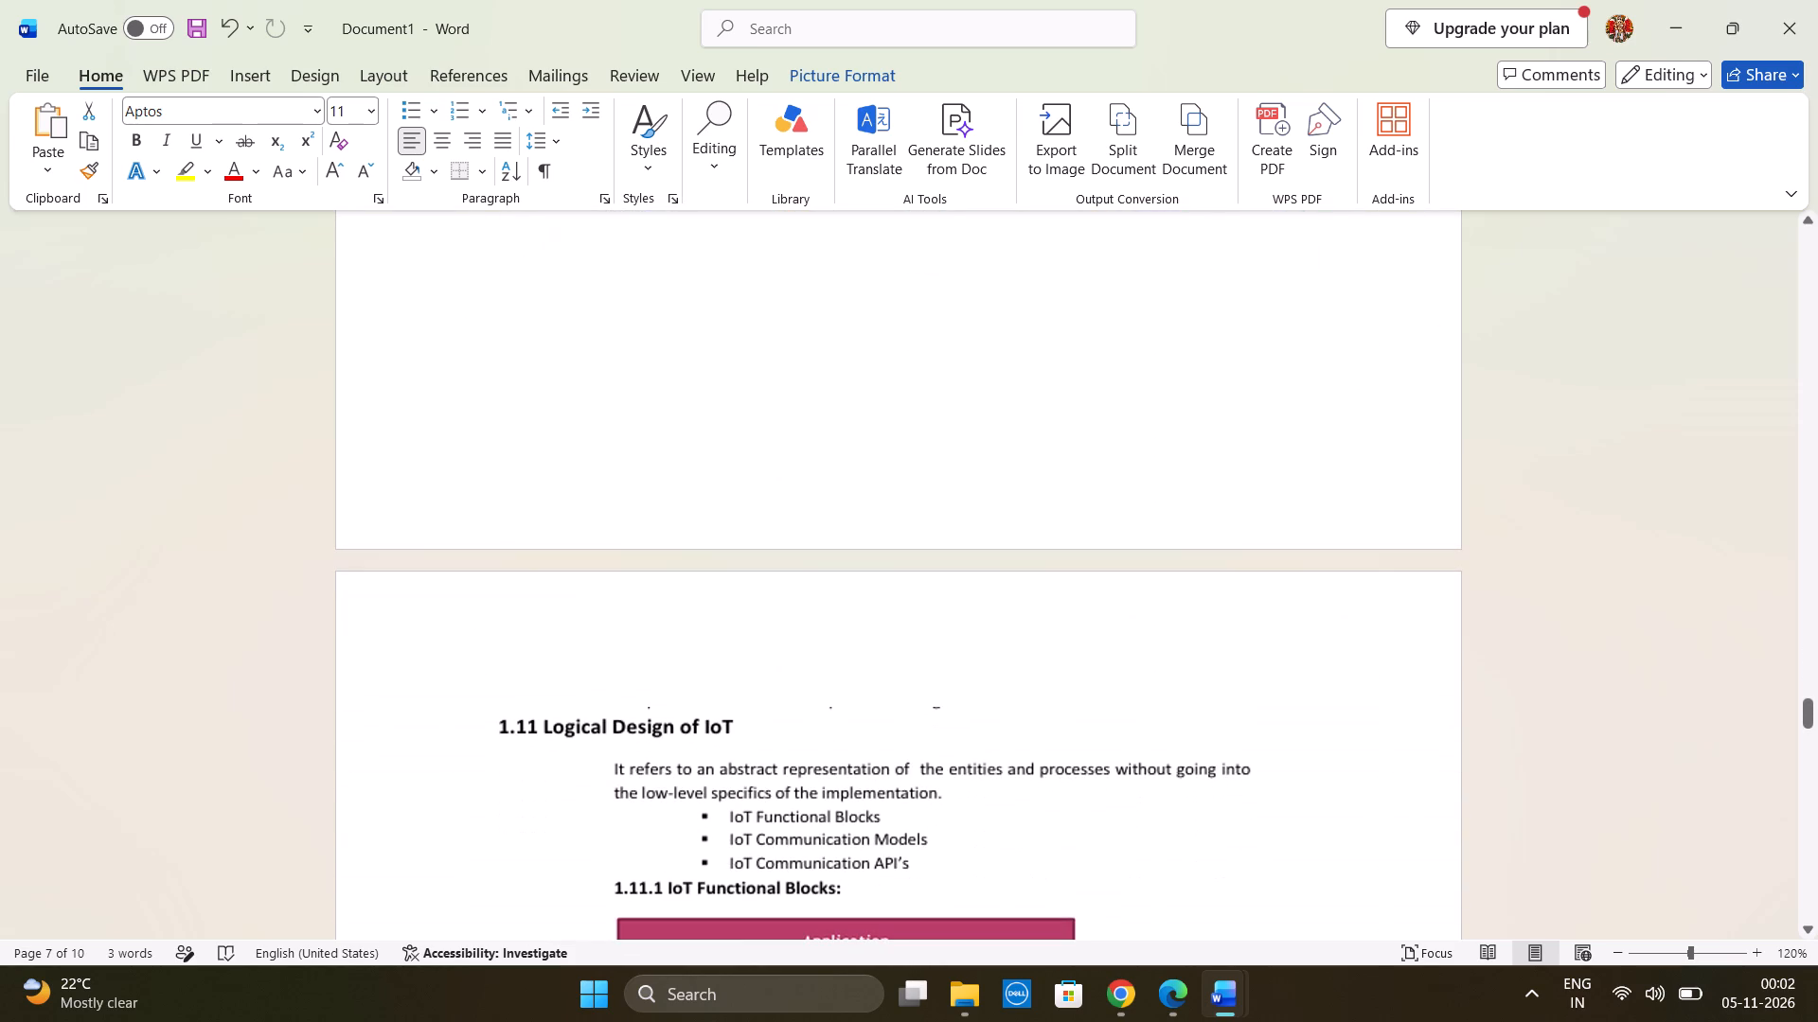
{"action": "scroll", "coordinate": [1112, 888], "scroll_direction": "down", "scroll_amount": 4}
{"action": "left_click", "coordinate": [1000, 666]}
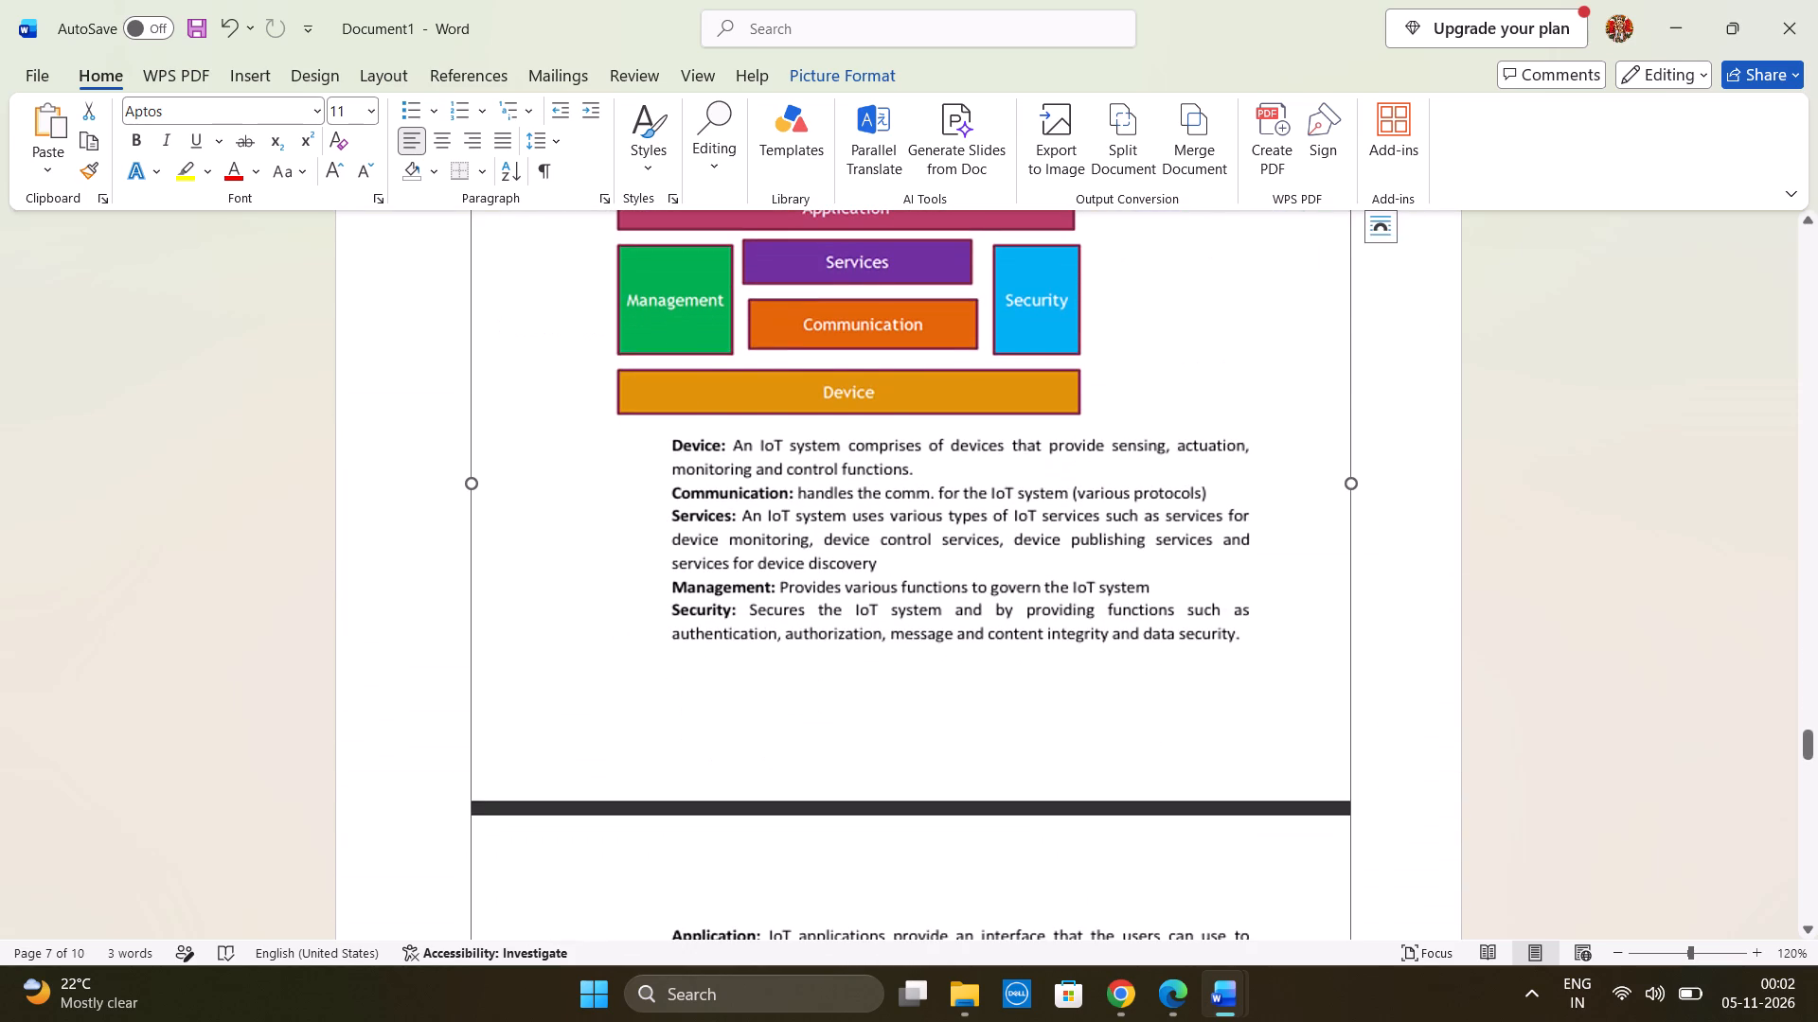
{"action": "scroll", "coordinate": [1106, 705], "scroll_direction": "down", "scroll_amount": 4}
{"action": "left_click_drag", "start_coordinate": [1350, 546], "coordinate": [1349, 664]}
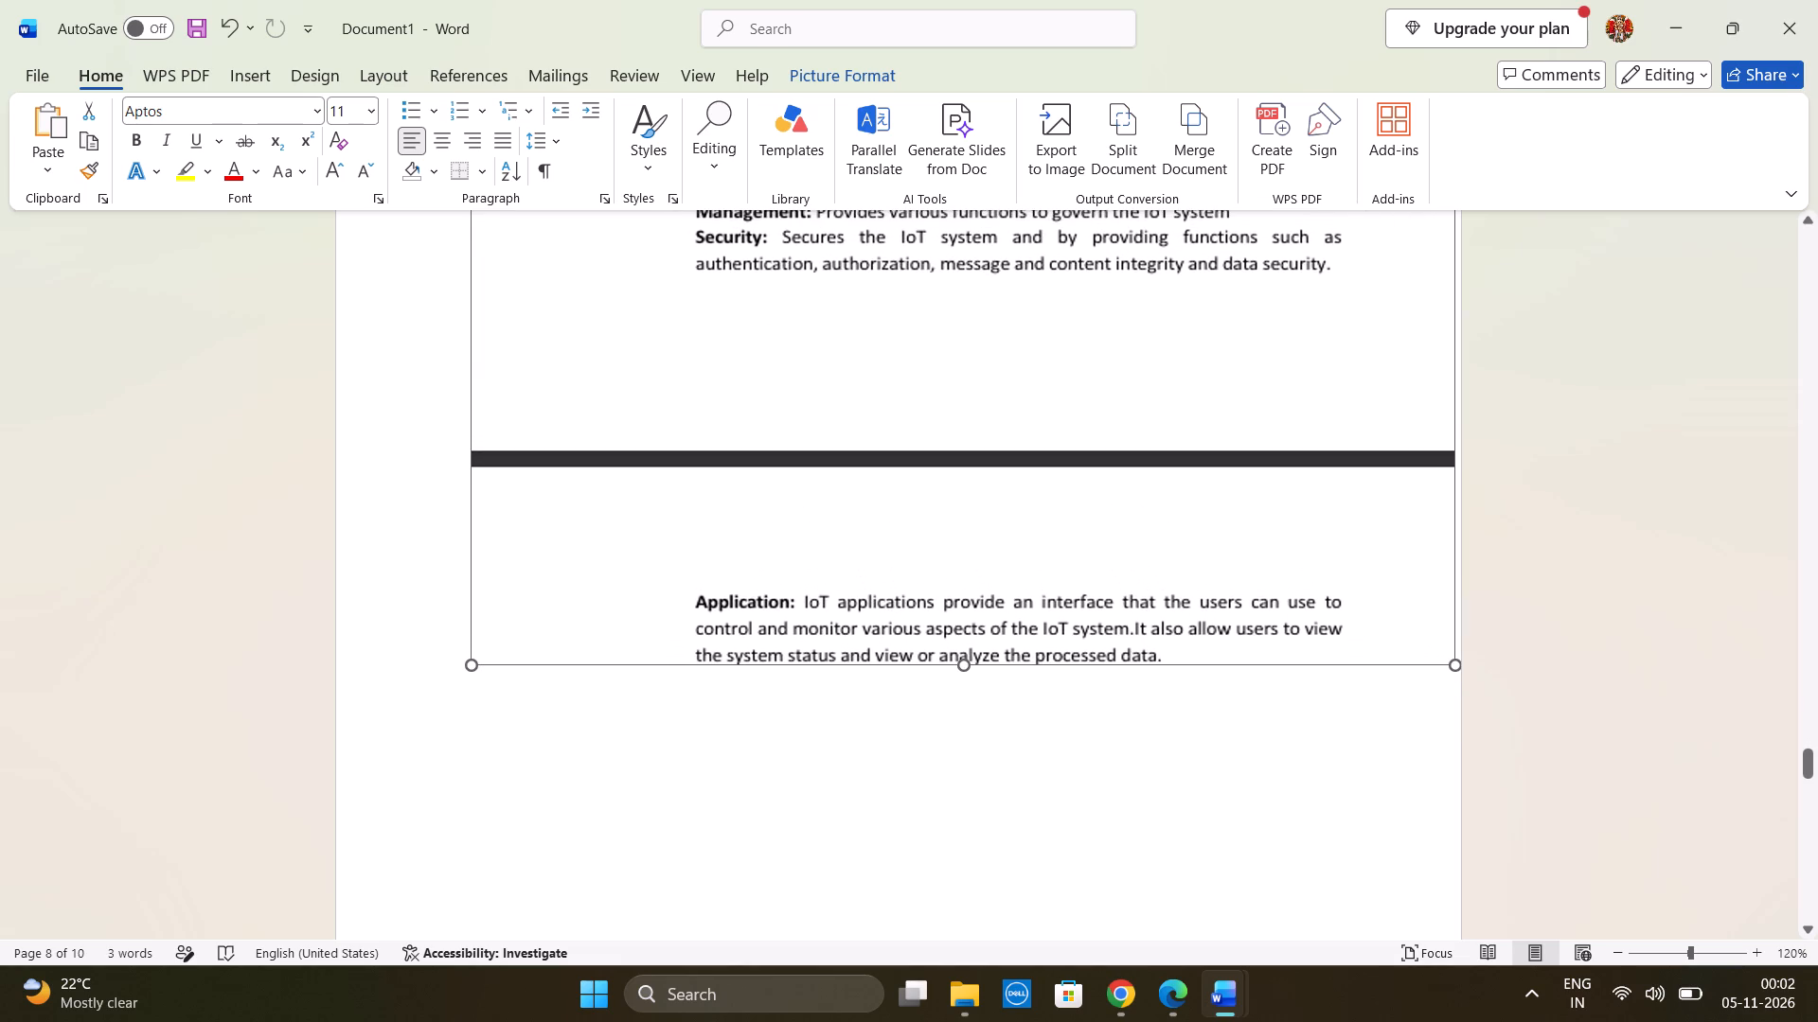
{"action": "left_click_drag", "start_coordinate": [1349, 664], "coordinate": [1213, 621]}
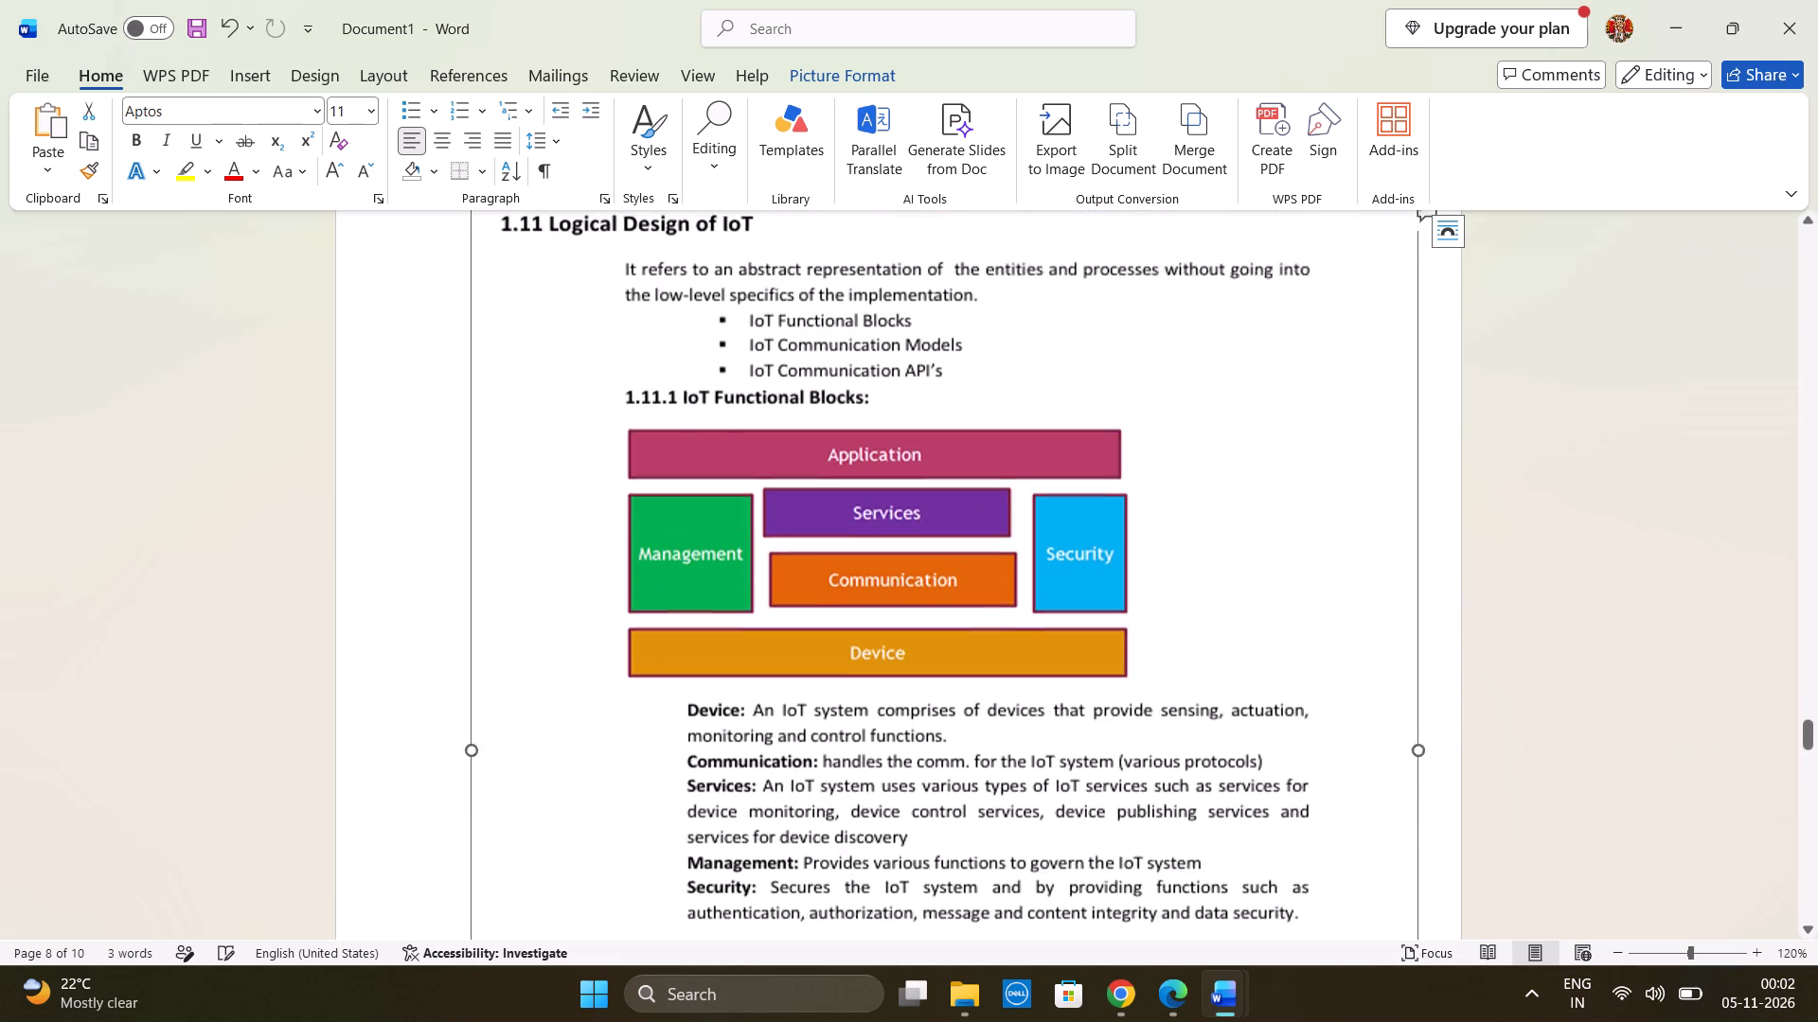
{"action": "scroll", "coordinate": [1213, 621], "scroll_direction": "up", "scroll_amount": 1}
{"action": "scroll", "coordinate": [1213, 621], "scroll_direction": "down", "scroll_amount": 6}
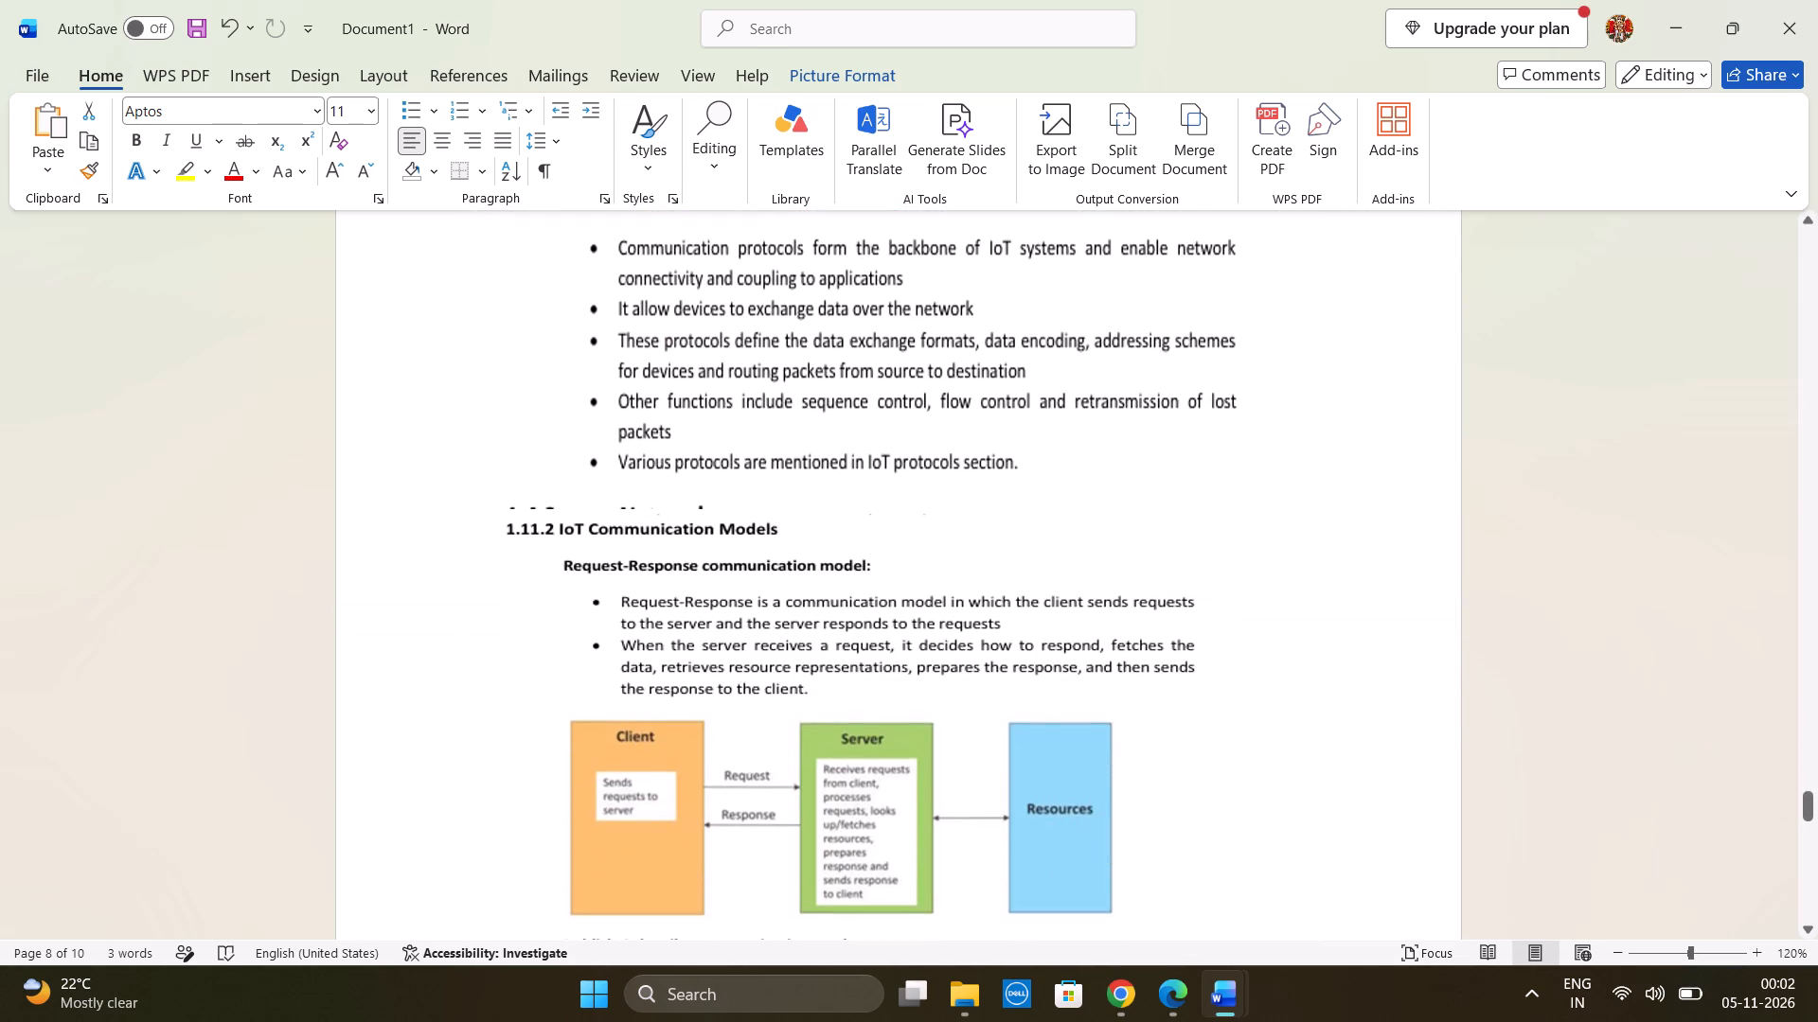
{"action": "scroll", "coordinate": [1213, 621], "scroll_direction": "up", "scroll_amount": 2}
{"action": "scroll", "coordinate": [1016, 424], "scroll_direction": "up", "scroll_amount": 1}
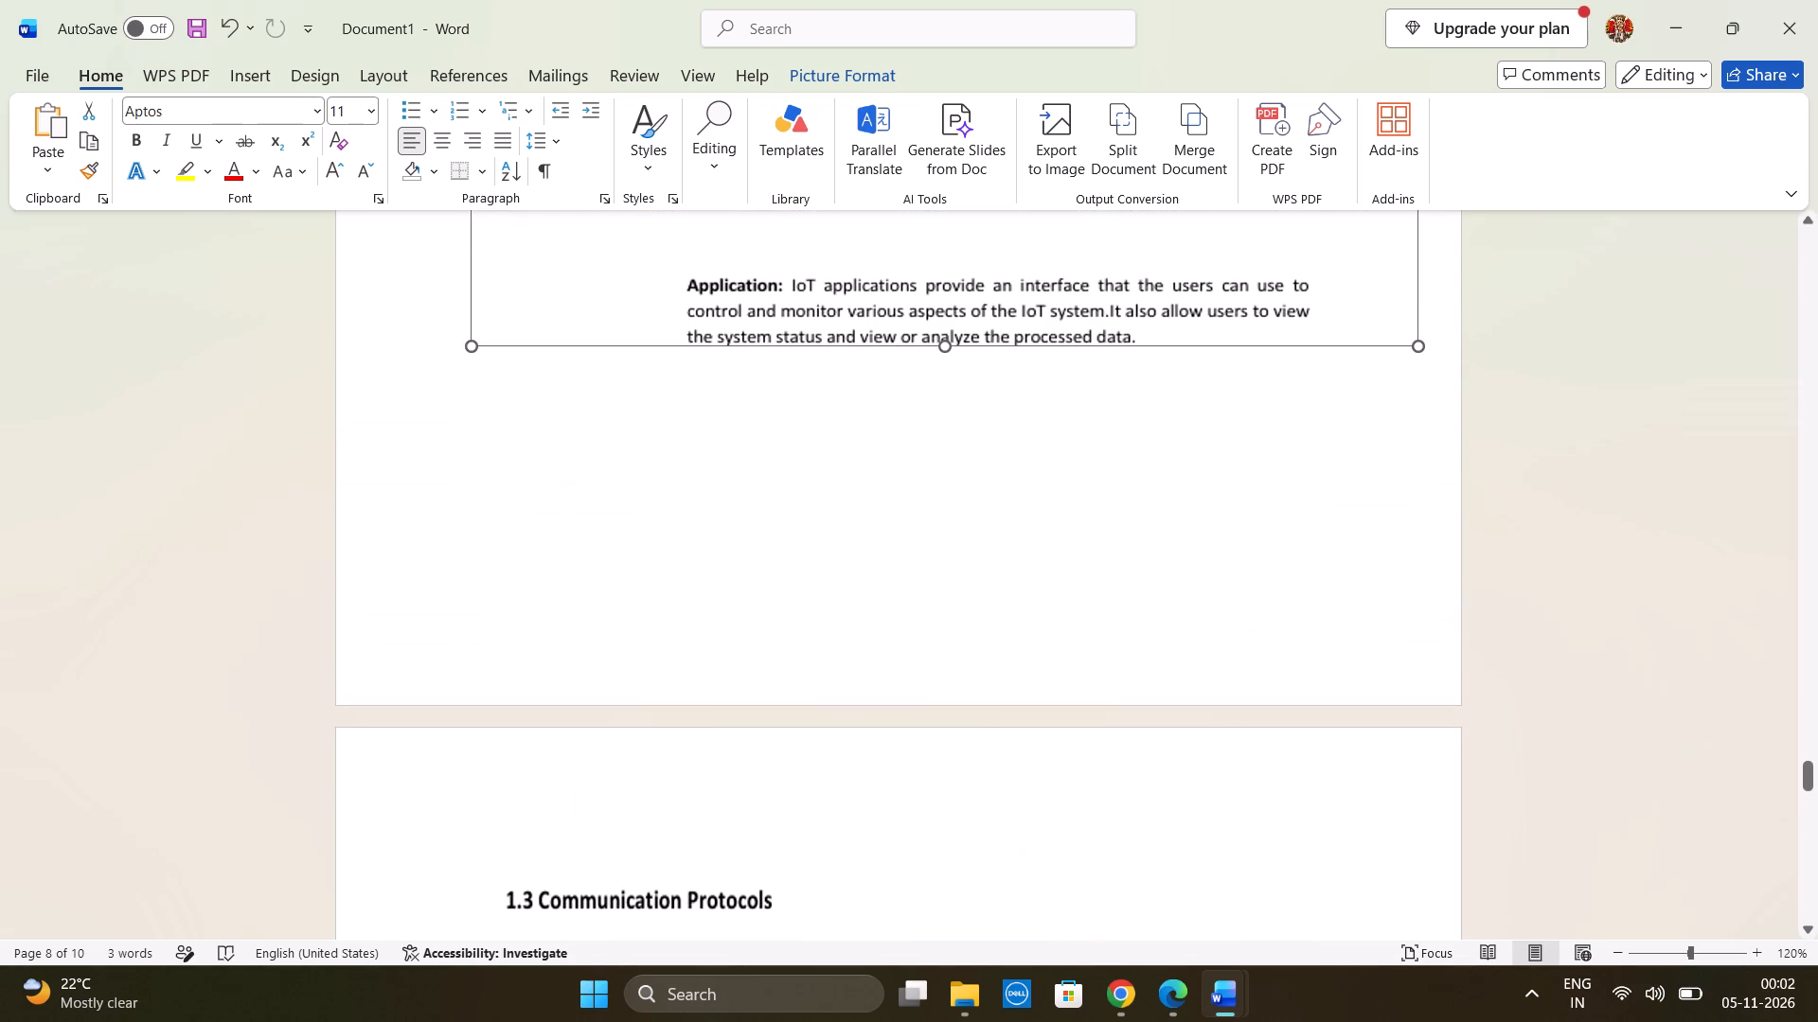
{"action": "left_click_drag", "start_coordinate": [937, 346], "coordinate": [937, 372]}
Enlarge the 1.3 Communication Protocols picture on page 9 almost to the page edge and adjust its height to be slightly taller.
{"action": "scroll", "coordinate": [937, 372], "scroll_direction": "down", "scroll_amount": 3}
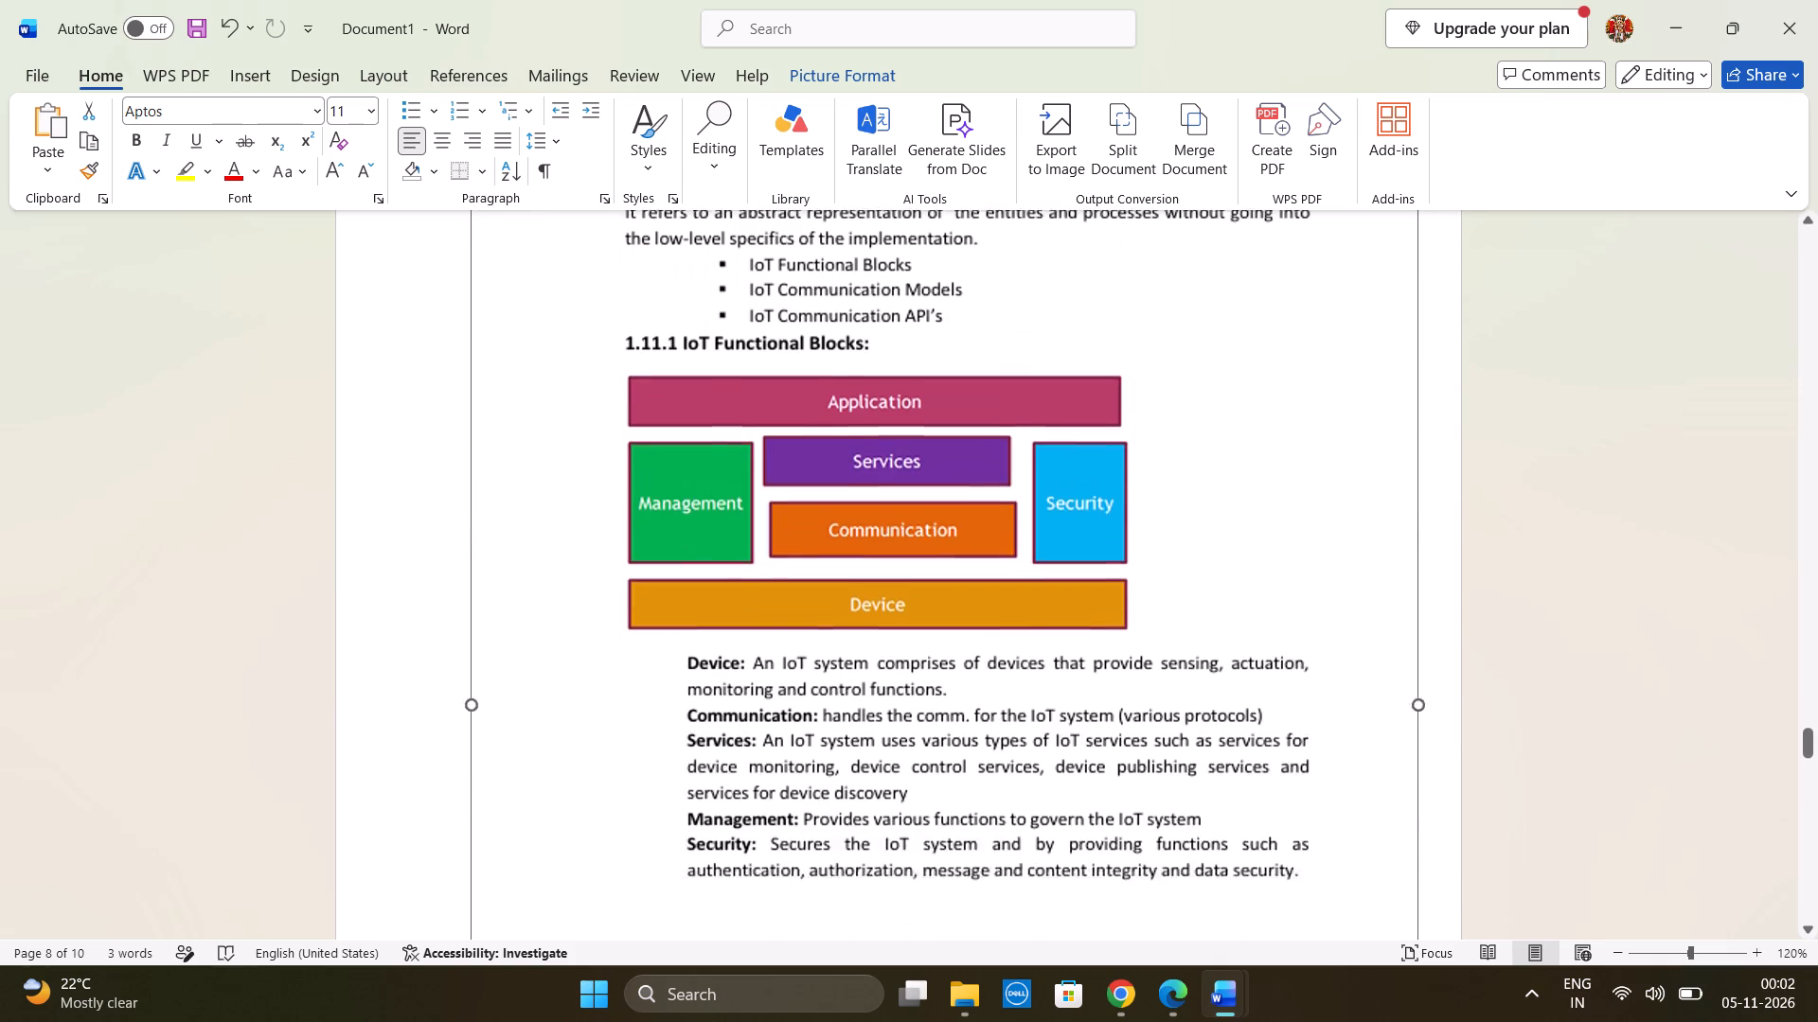
{"action": "scroll", "coordinate": [937, 372], "scroll_direction": "down", "scroll_amount": 7}
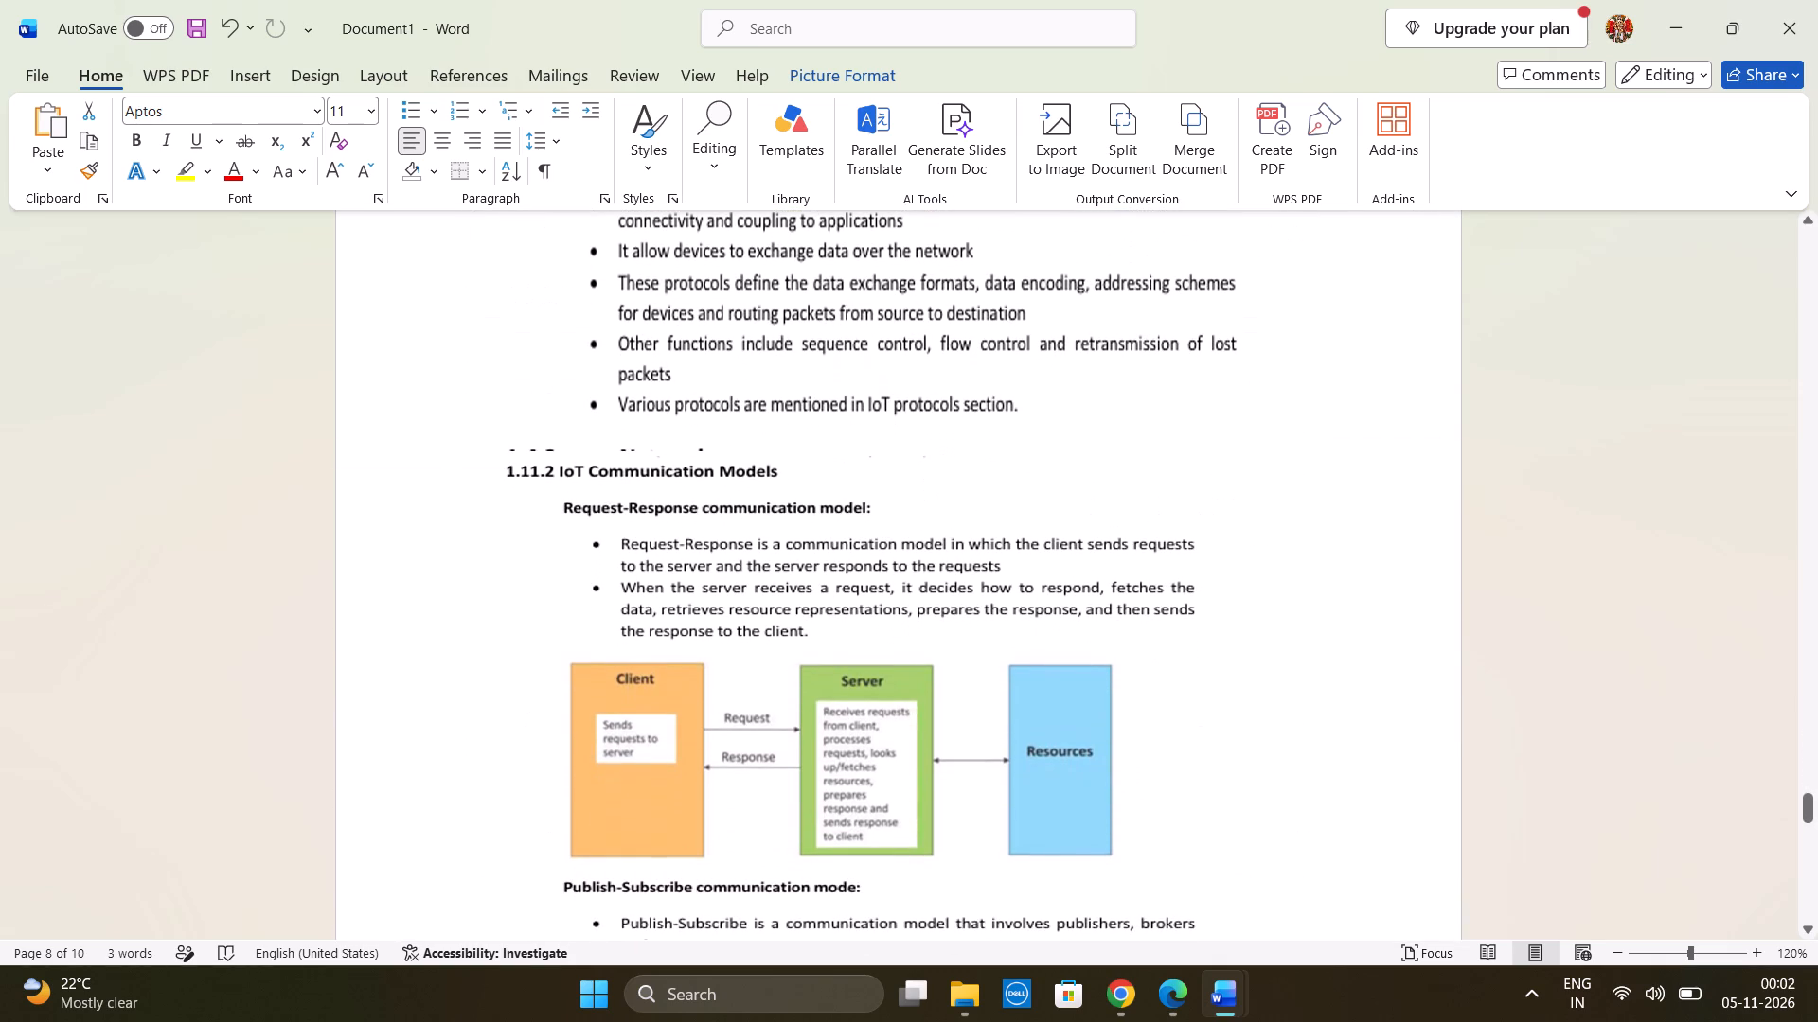
{"action": "left_click", "coordinate": [937, 372]}
{"action": "scroll", "coordinate": [937, 372], "scroll_direction": "down", "scroll_amount": 1}
{"action": "scroll", "coordinate": [954, 449], "scroll_direction": "up", "scroll_amount": 2}
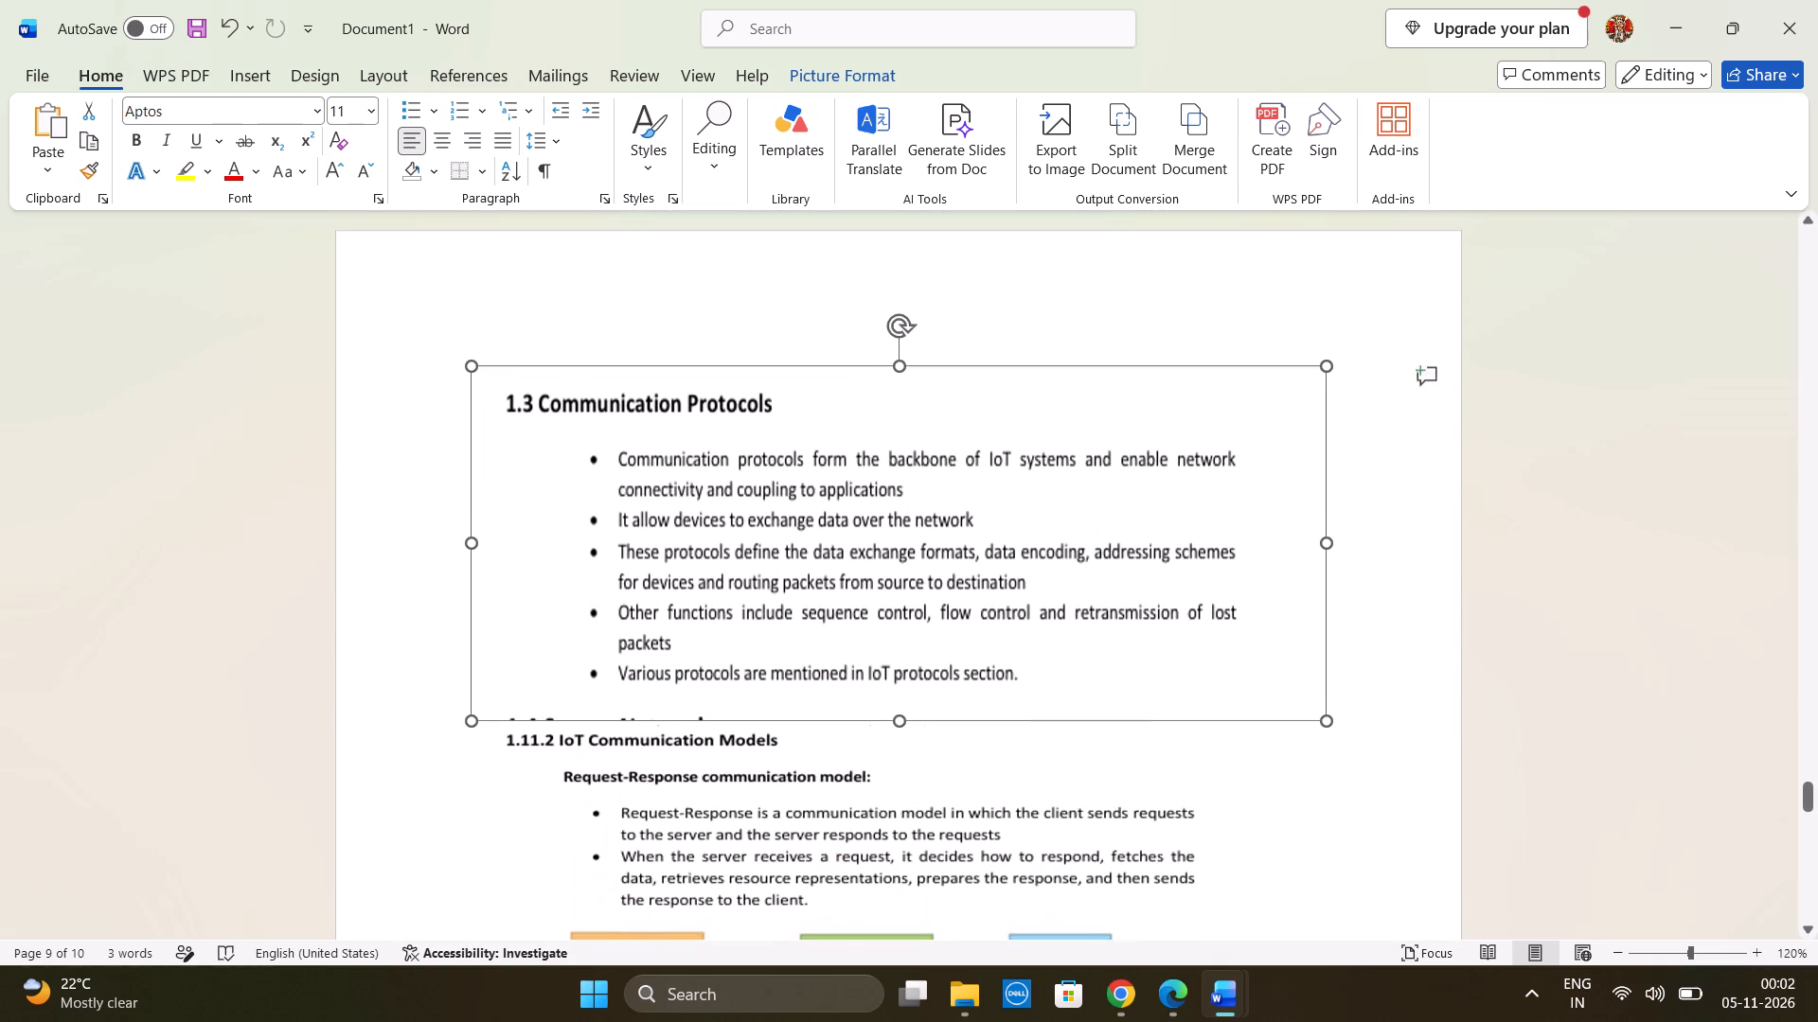
{"action": "left_click_drag", "start_coordinate": [1332, 728], "coordinate": [1345, 825]}
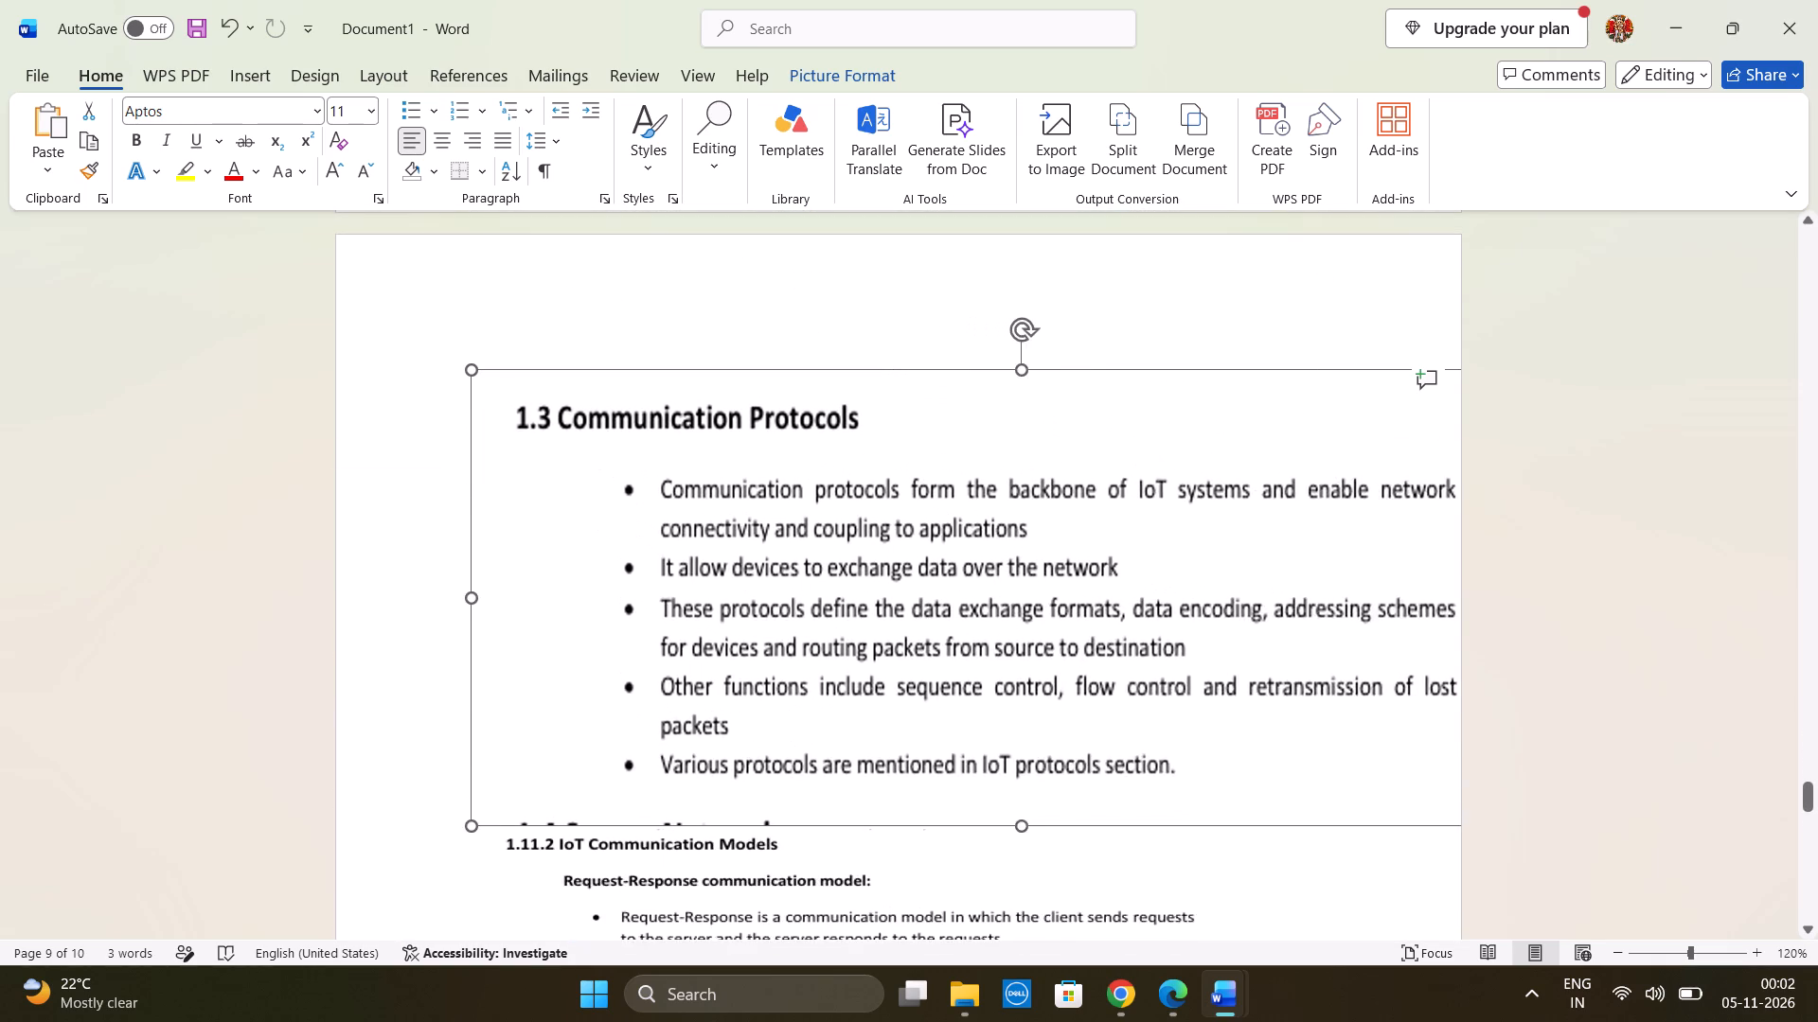
{"action": "left_click_drag", "start_coordinate": [1345, 825], "coordinate": [1273, 775]}
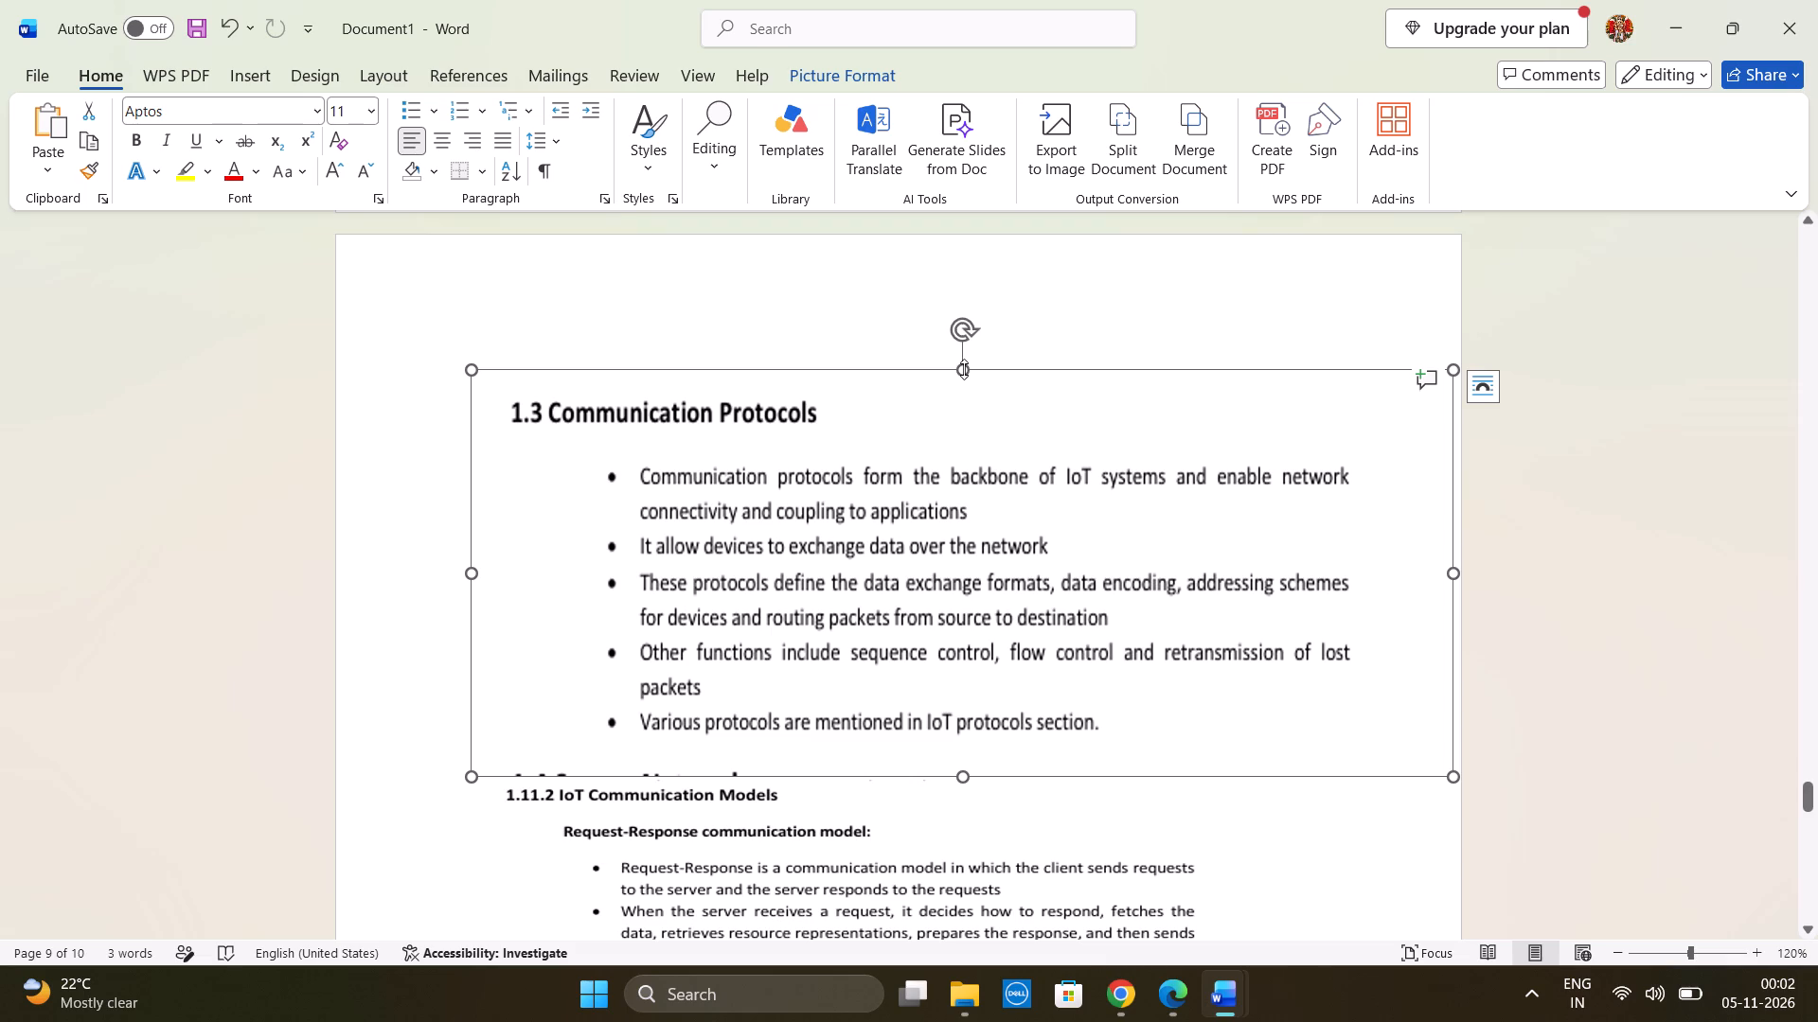
{"action": "left_click_drag", "start_coordinate": [964, 369], "coordinate": [955, 324]}
{"action": "scroll", "coordinate": [993, 528], "scroll_direction": "down", "scroll_amount": 1}
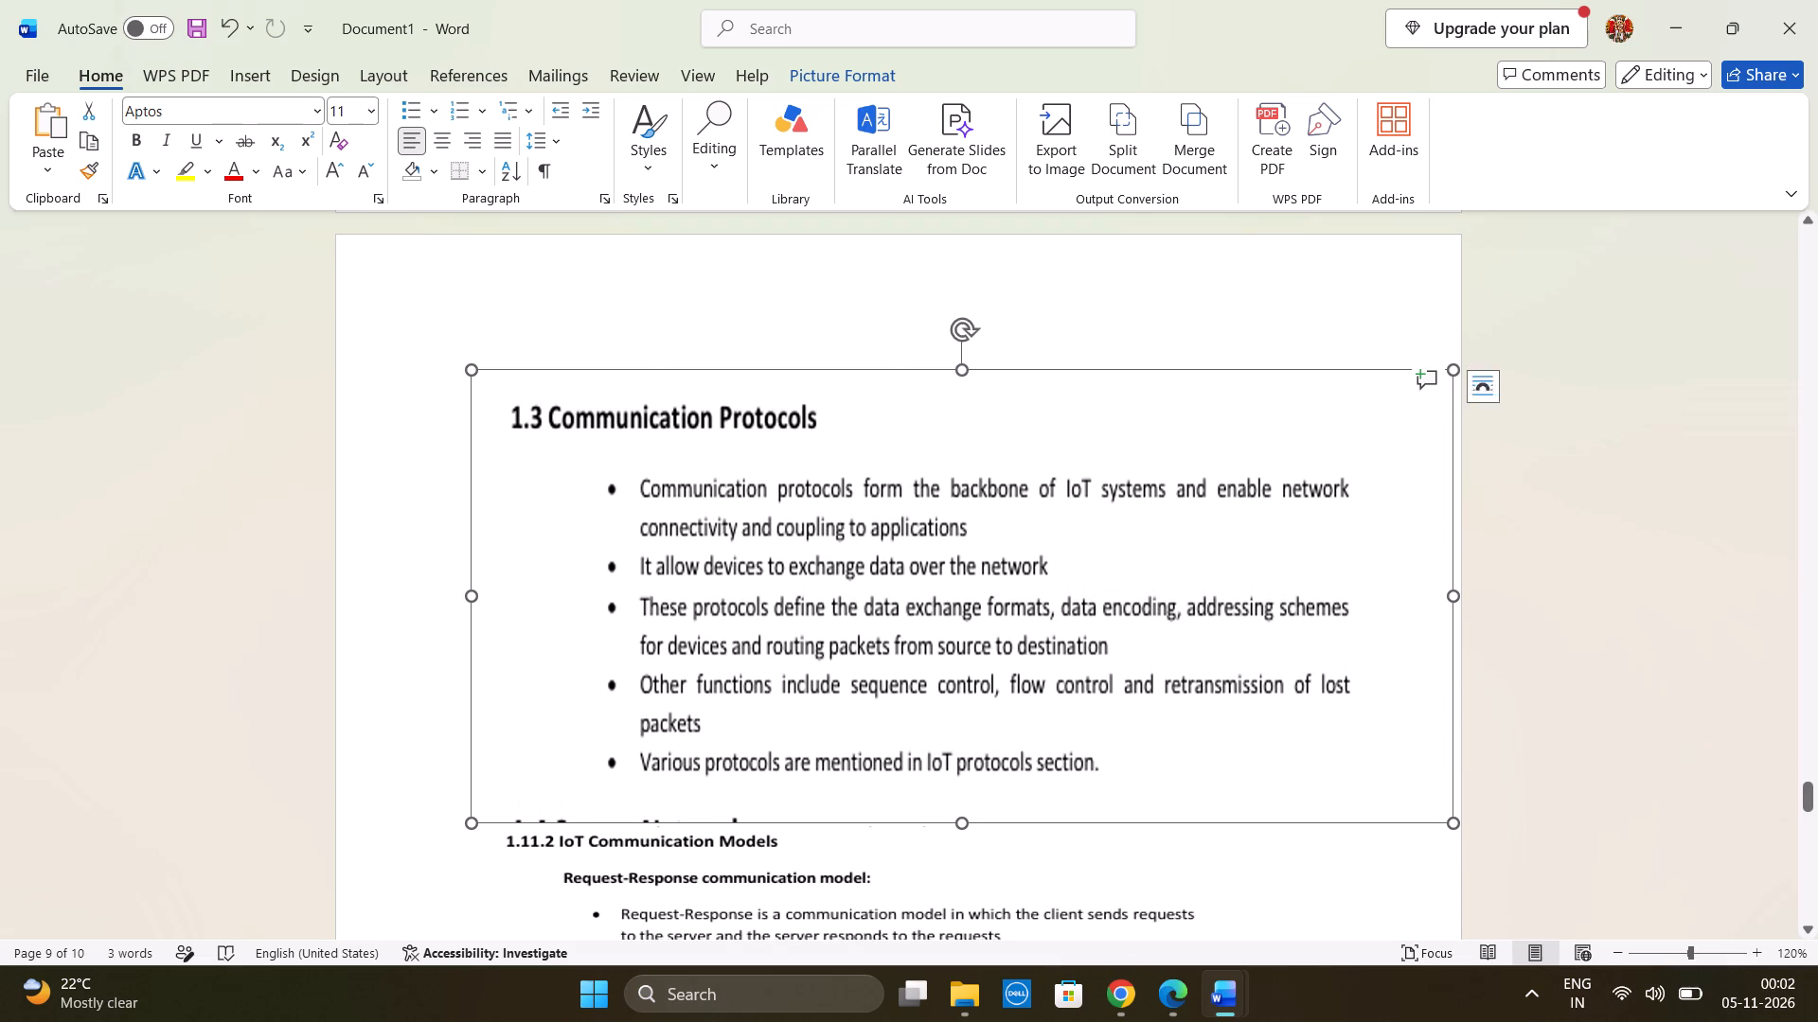
{"action": "scroll", "coordinate": [993, 528], "scroll_direction": "down", "scroll_amount": 3}
{"action": "scroll", "coordinate": [989, 528], "scroll_direction": "up", "scroll_amount": 2}
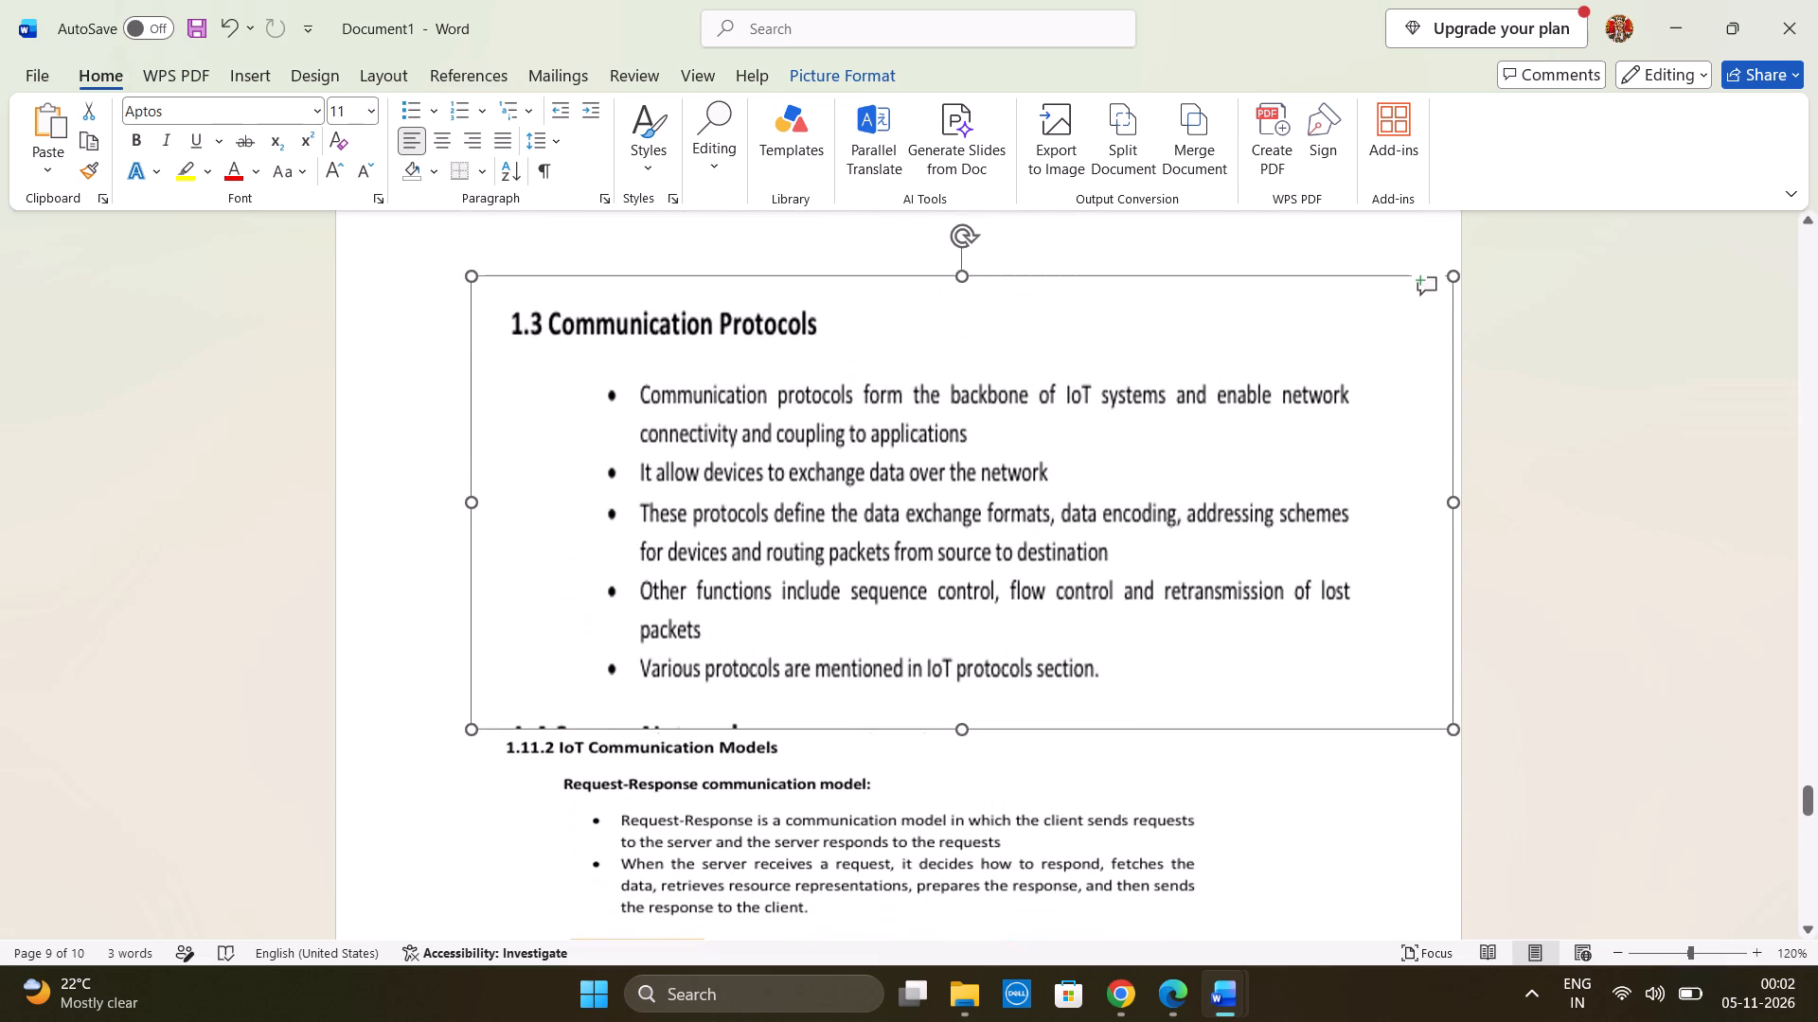
{"action": "left_click_drag", "start_coordinate": [965, 735], "coordinate": [971, 712]}
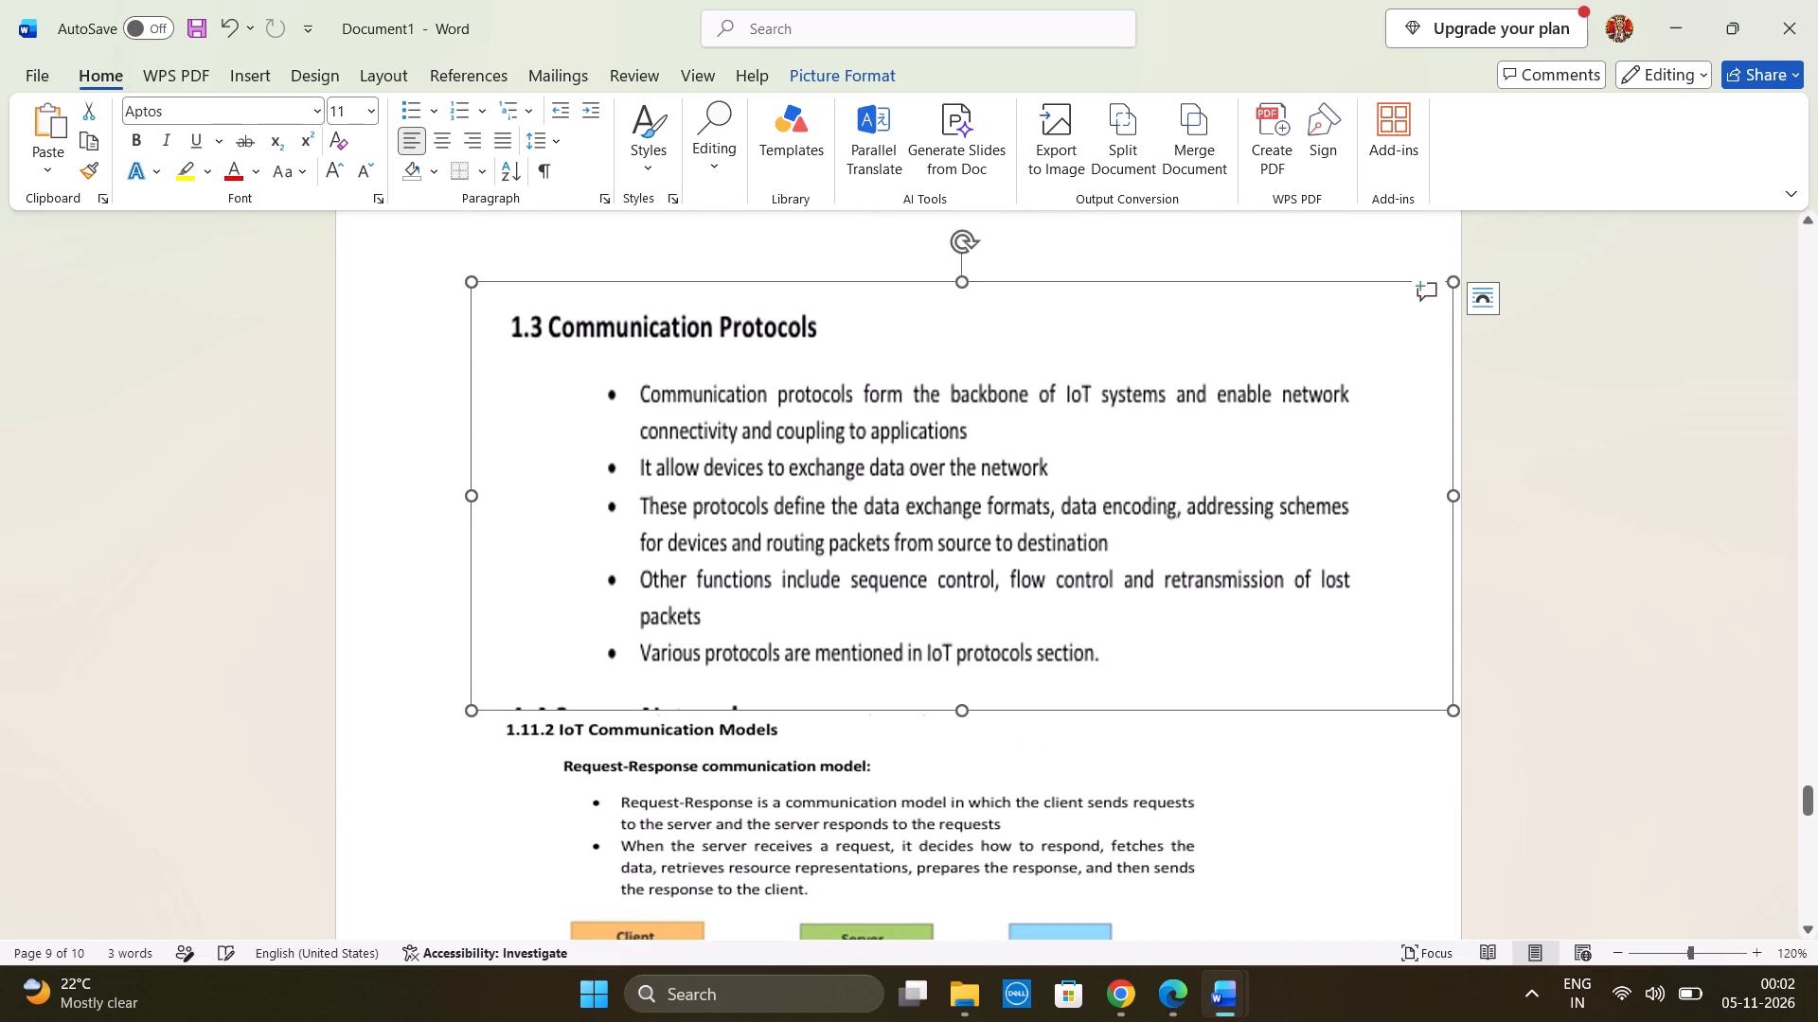
Widen the 1.11.2 IoT Communication Models picture on page 9 until it extends slightly past the right text margin.
{"action": "scroll", "coordinate": [971, 798], "scroll_direction": "down", "scroll_amount": 2}
{"action": "left_click", "coordinate": [891, 672]}
{"action": "scroll", "coordinate": [891, 672], "scroll_direction": "down", "scroll_amount": 3}
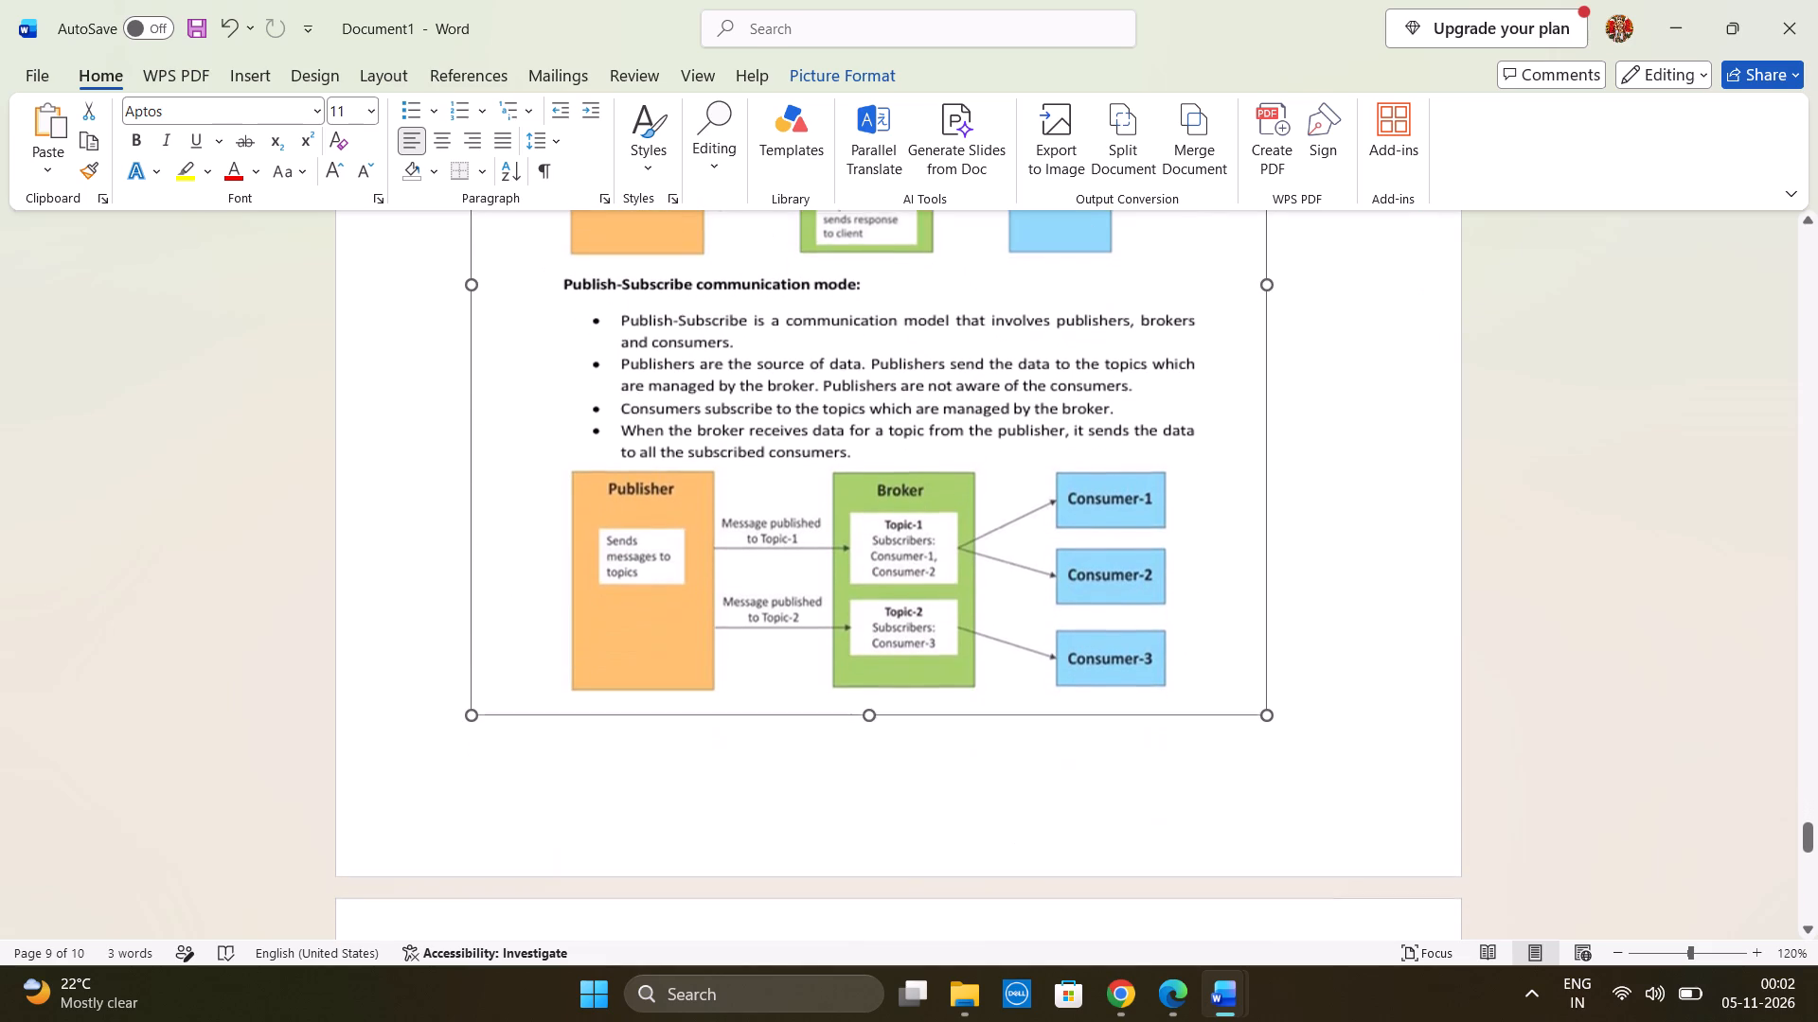
{"action": "left_click", "coordinate": [870, 714]}
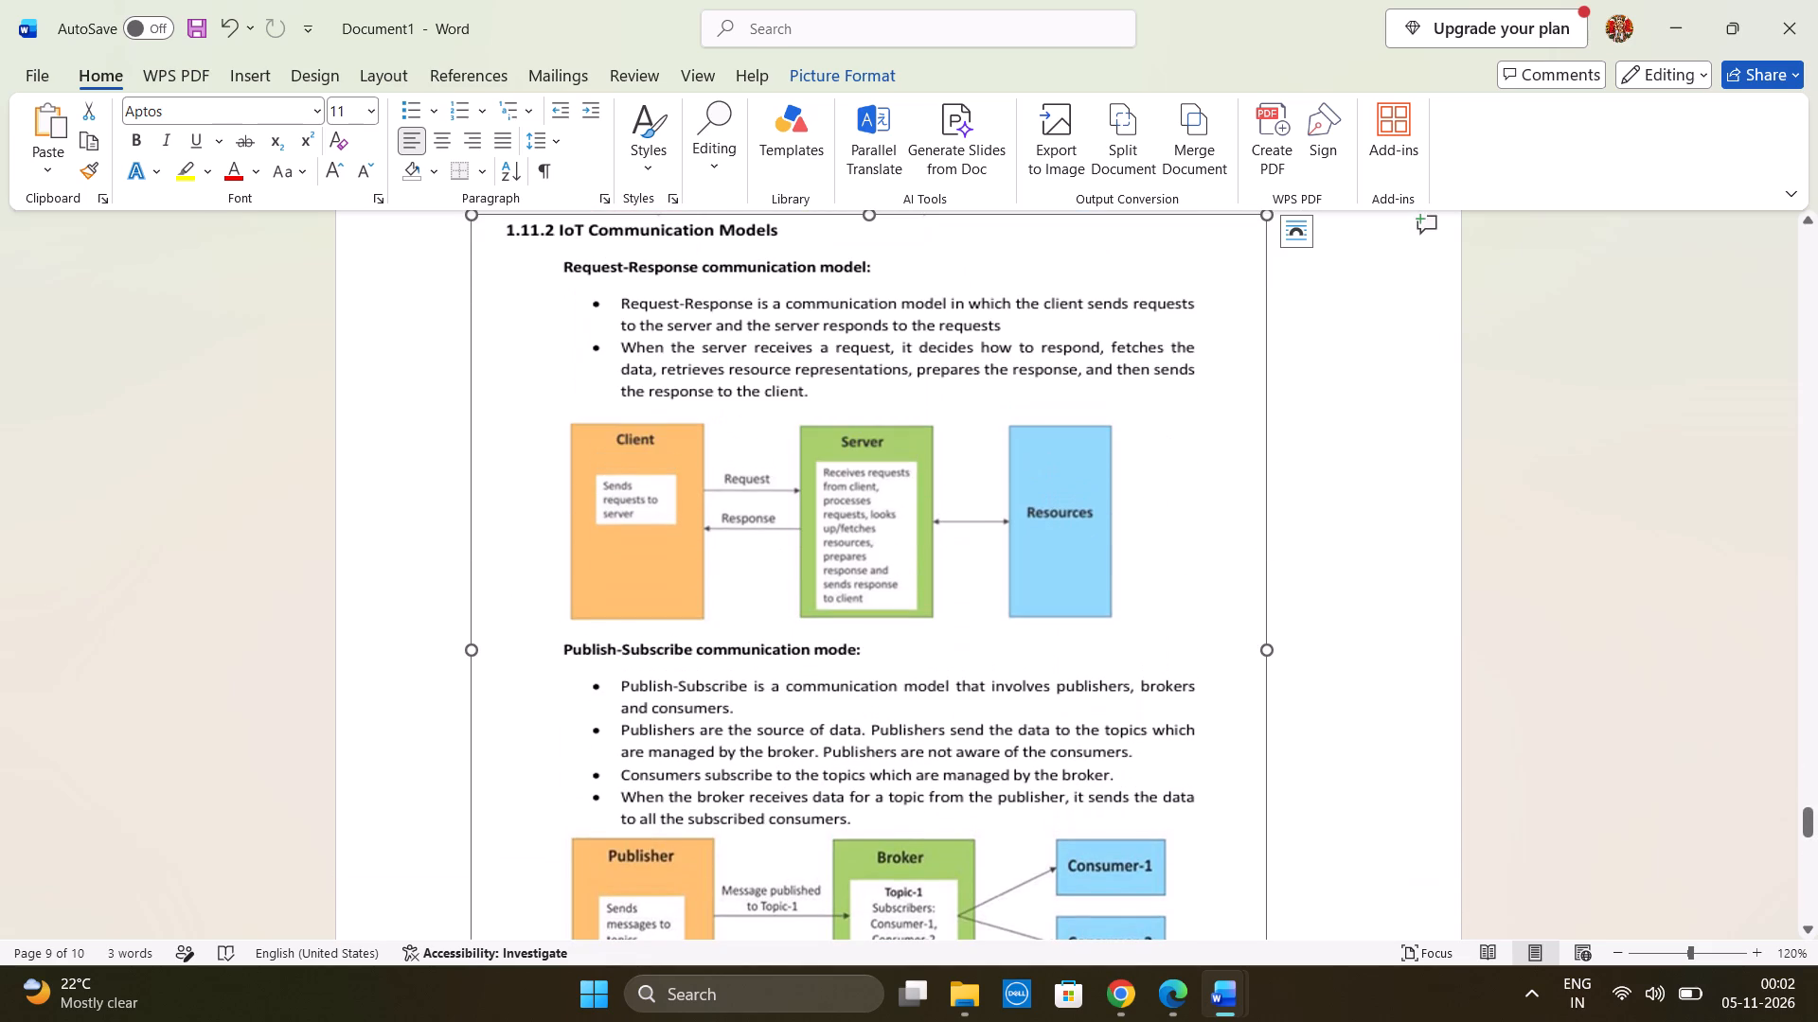
{"action": "left_click_drag", "start_coordinate": [1263, 656], "coordinate": [1342, 654]}
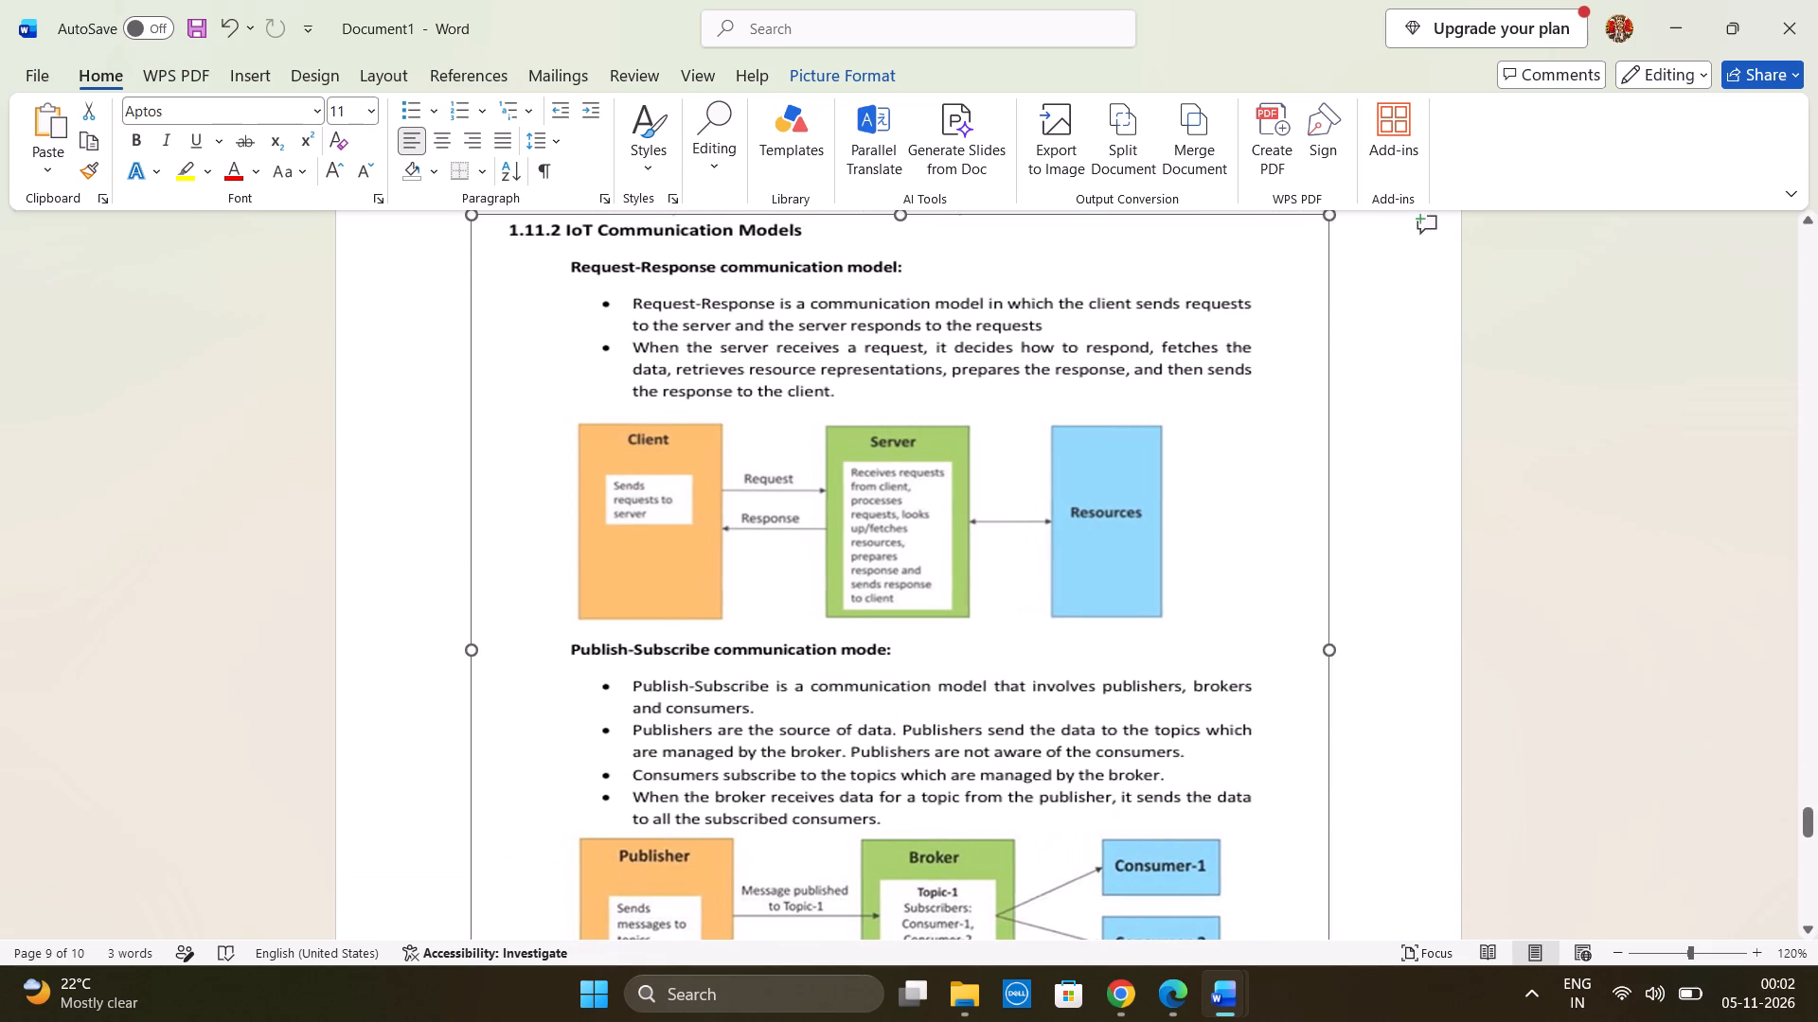
{"action": "left_click_drag", "start_coordinate": [1342, 654], "coordinate": [1369, 654]}
Stretch the height of the Push-Pull and Exclusive Pair communication models picture on page 10 to fill more of the page.
{"action": "scroll", "coordinate": [1369, 654], "scroll_direction": "down", "scroll_amount": 6}
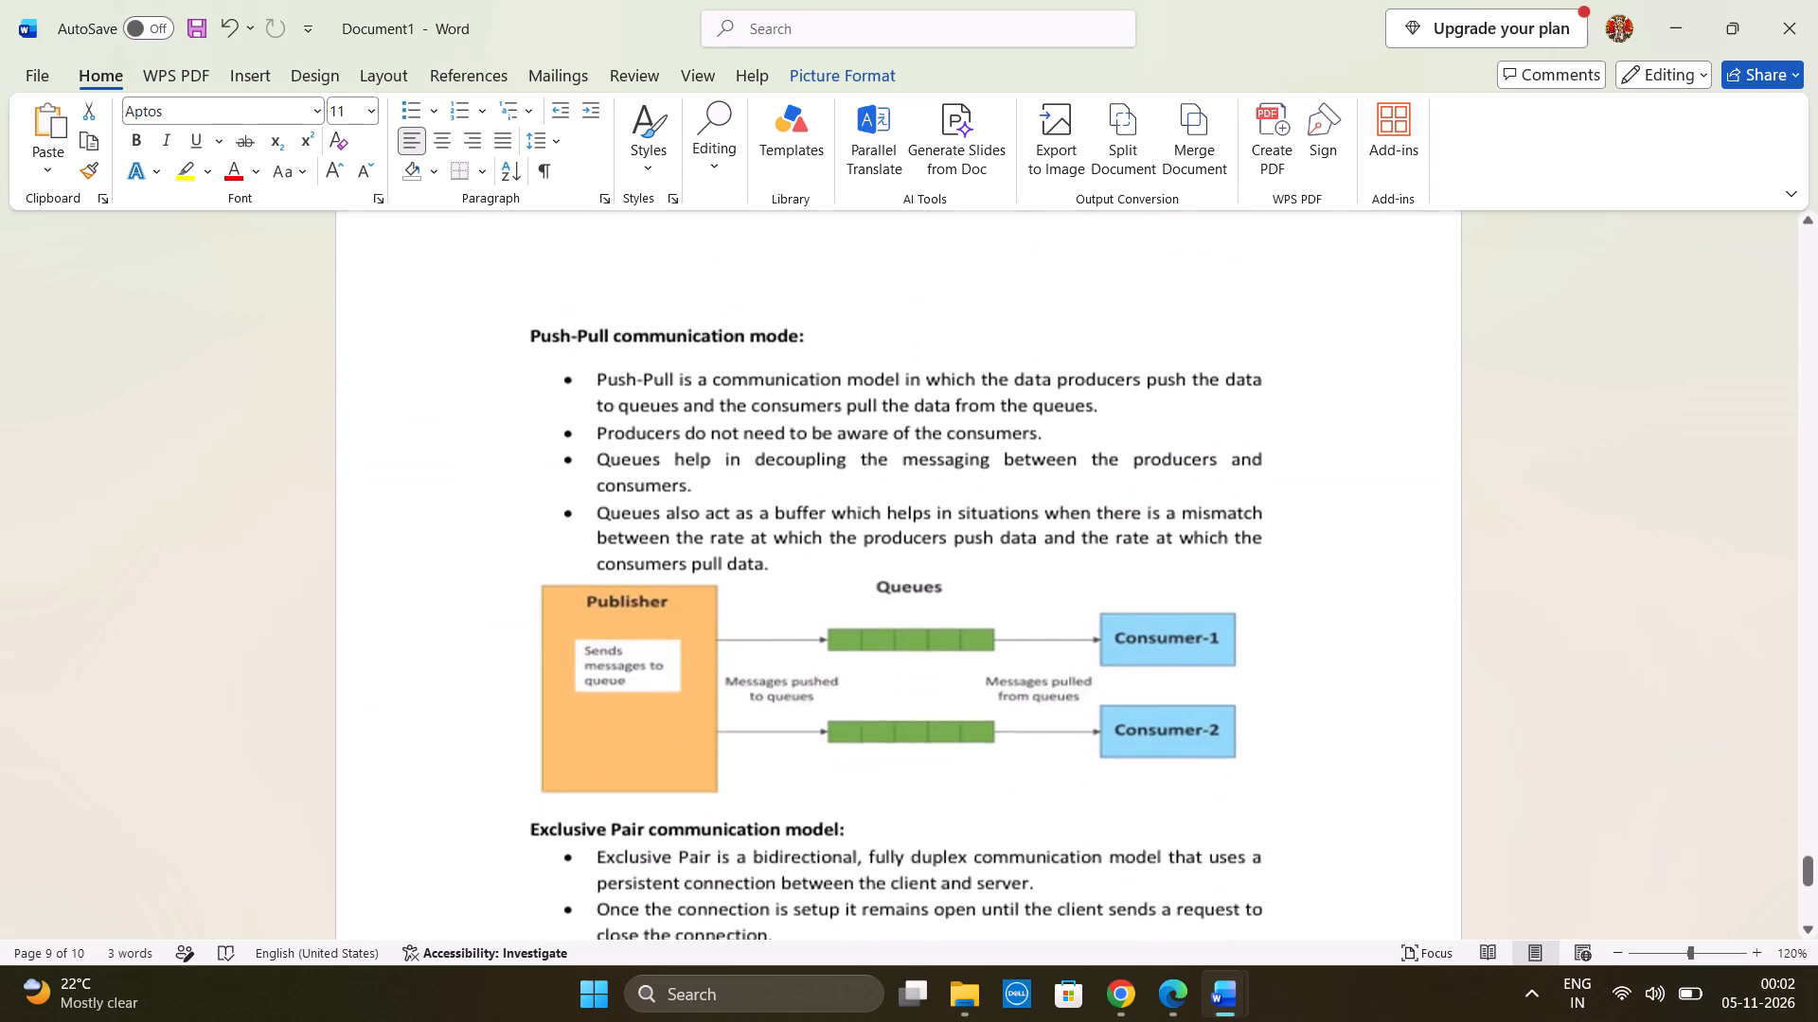
{"action": "left_click", "coordinate": [1075, 563]}
{"action": "scroll", "coordinate": [1115, 485], "scroll_direction": "down", "scroll_amount": 3}
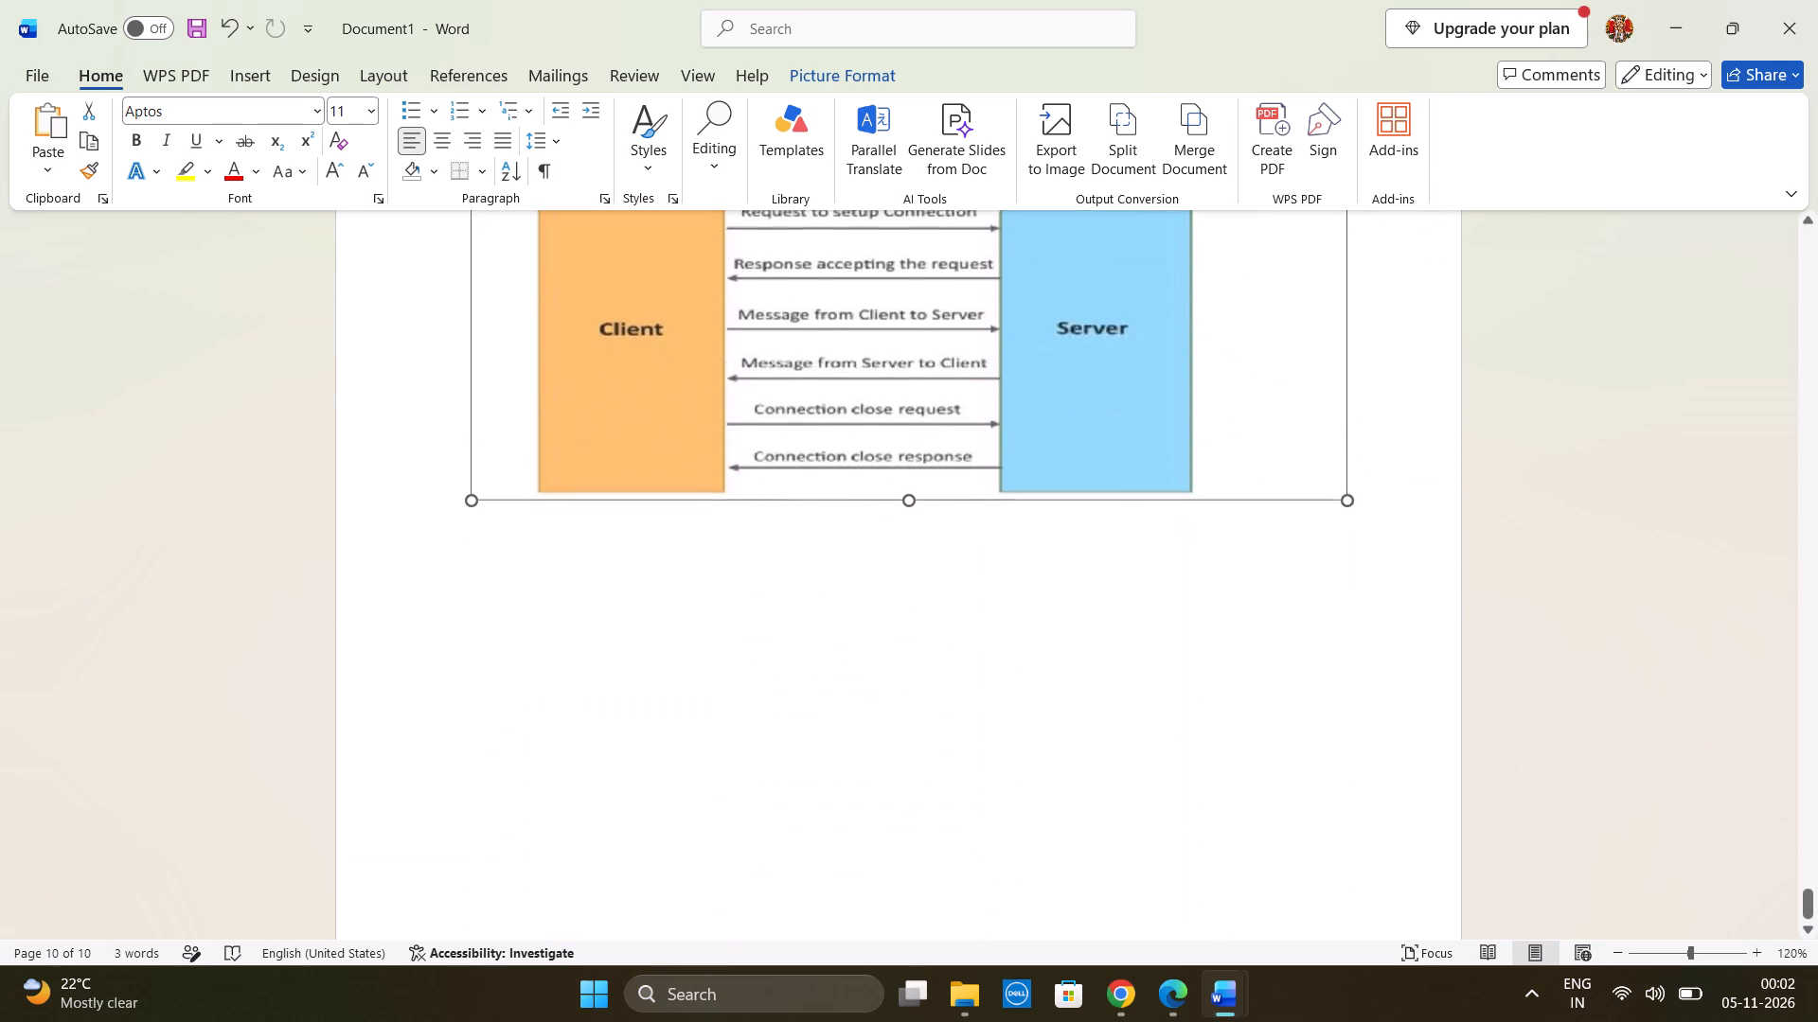
{"action": "left_click_drag", "start_coordinate": [911, 443], "coordinate": [900, 674]}
{"action": "scroll", "coordinate": [900, 674], "scroll_direction": "up", "scroll_amount": 1}
{"action": "scroll", "coordinate": [900, 674], "scroll_direction": "down", "scroll_amount": 6}
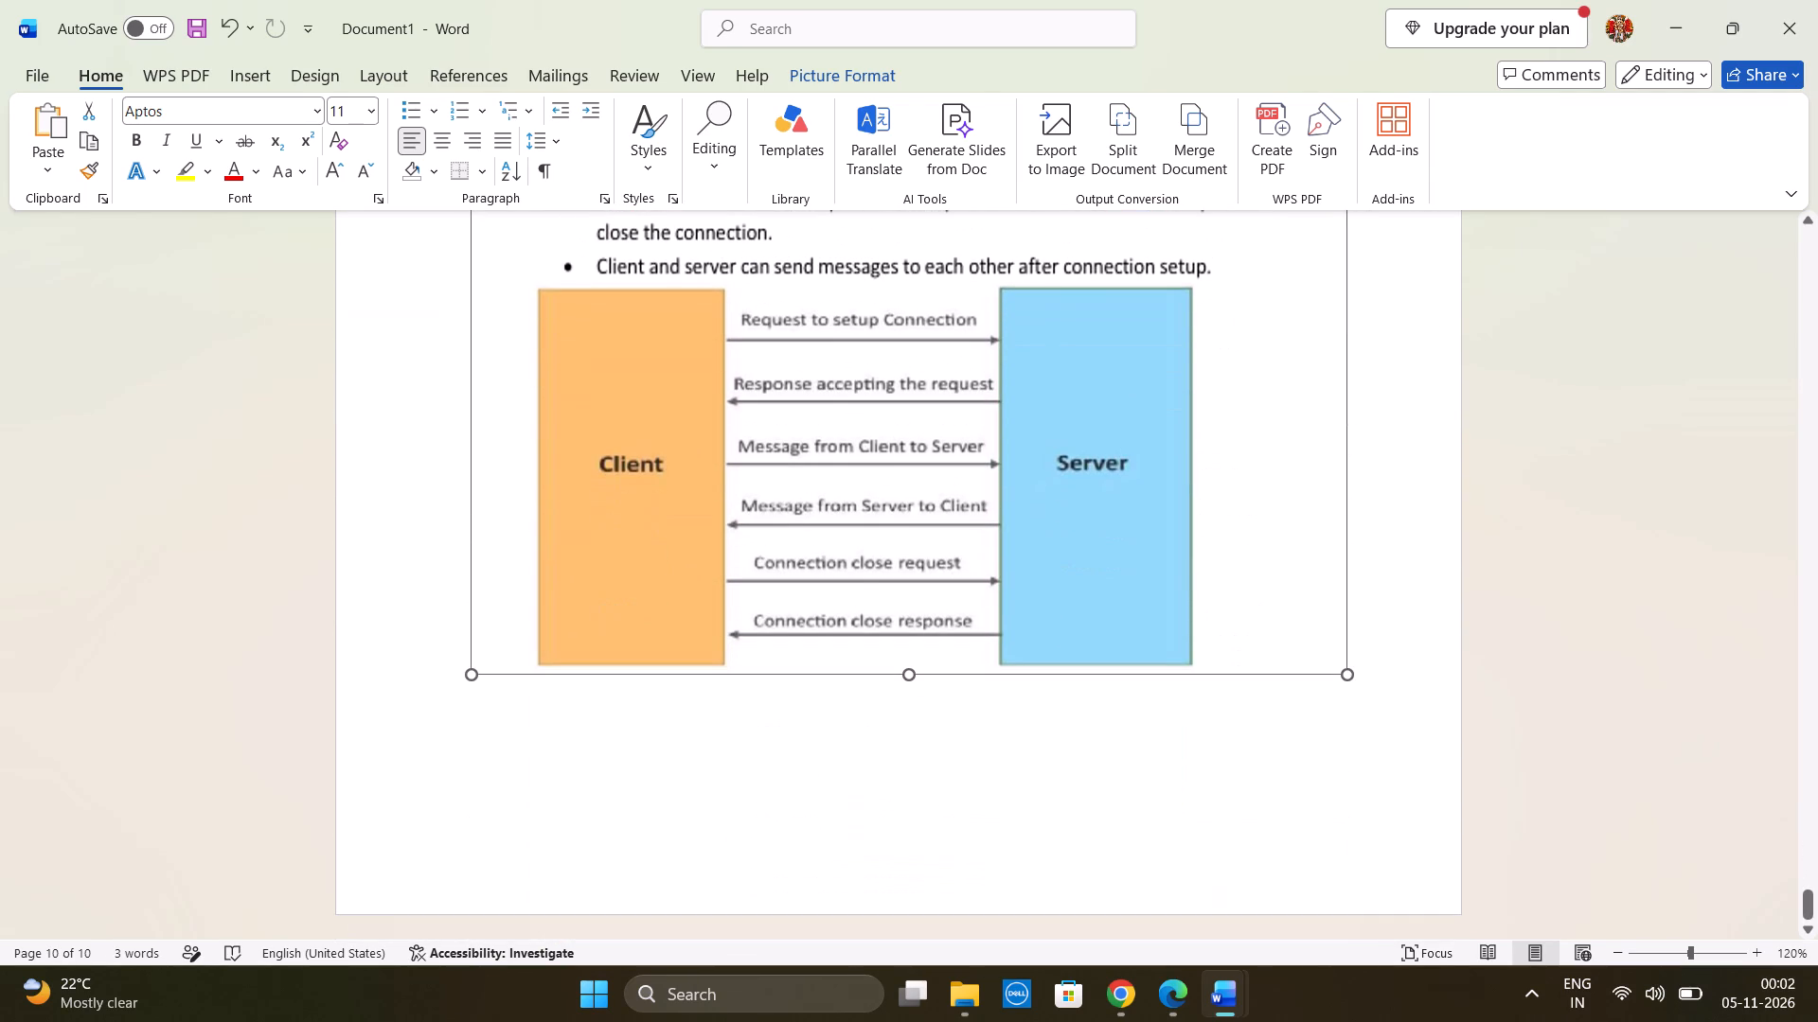
Widen the 1.11.2 IoT Communication Models picture further towards the page edge and make it slightly taller.
{"action": "scroll", "coordinate": [900, 674], "scroll_direction": "down", "scroll_amount": 3}
{"action": "scroll", "coordinate": [900, 674], "scroll_direction": "up", "scroll_amount": 7}
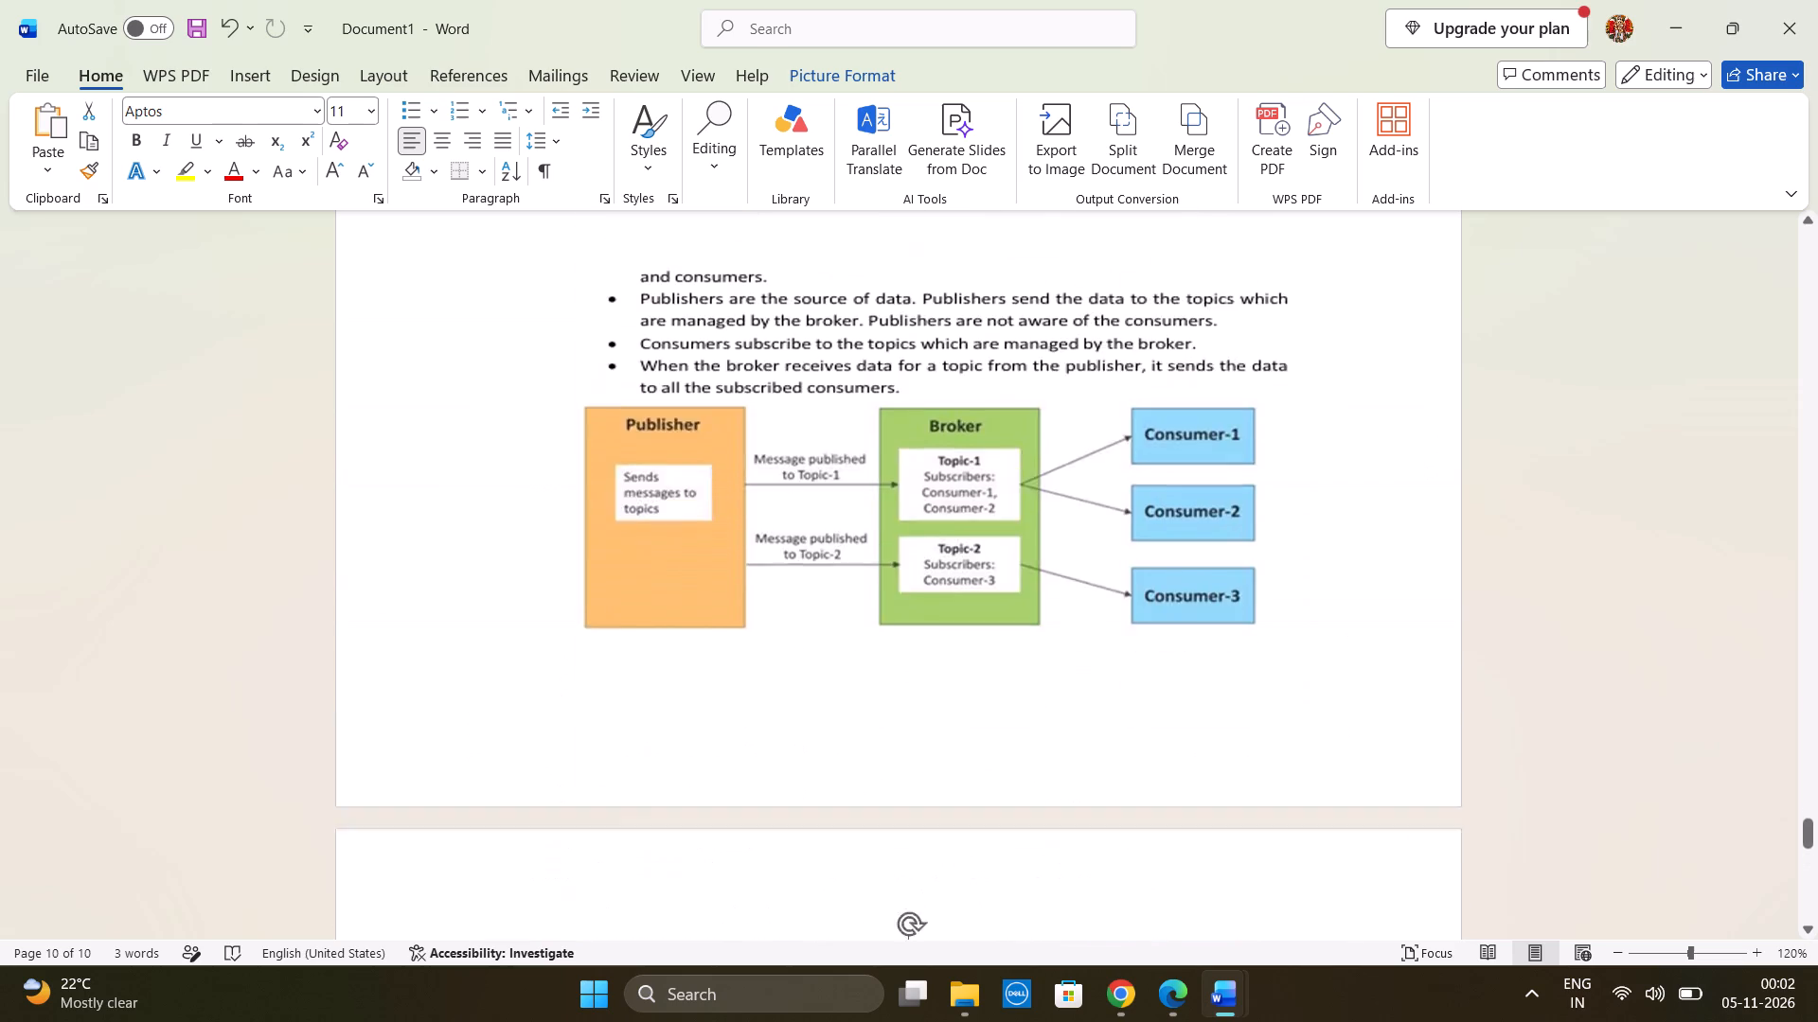
{"action": "scroll", "coordinate": [900, 674], "scroll_direction": "up", "scroll_amount": 3}
{"action": "scroll", "coordinate": [900, 674], "scroll_direction": "down", "scroll_amount": 4}
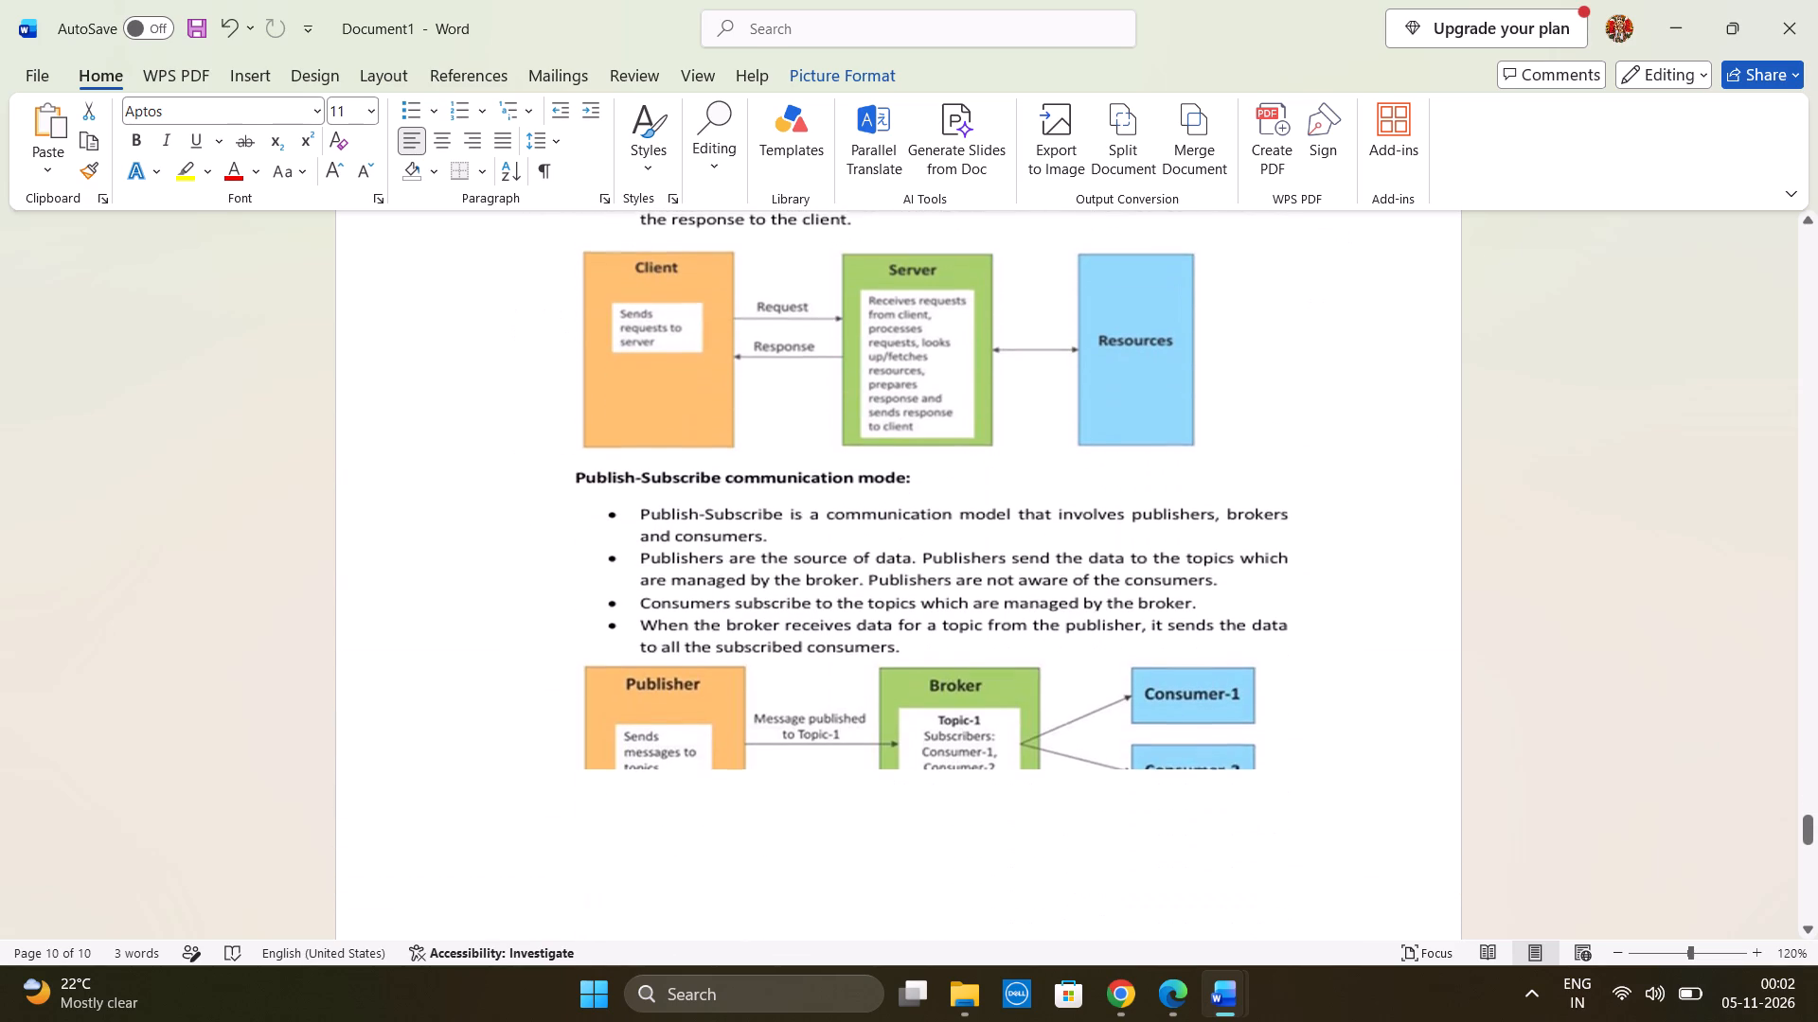
{"action": "left_click", "coordinate": [900, 674]}
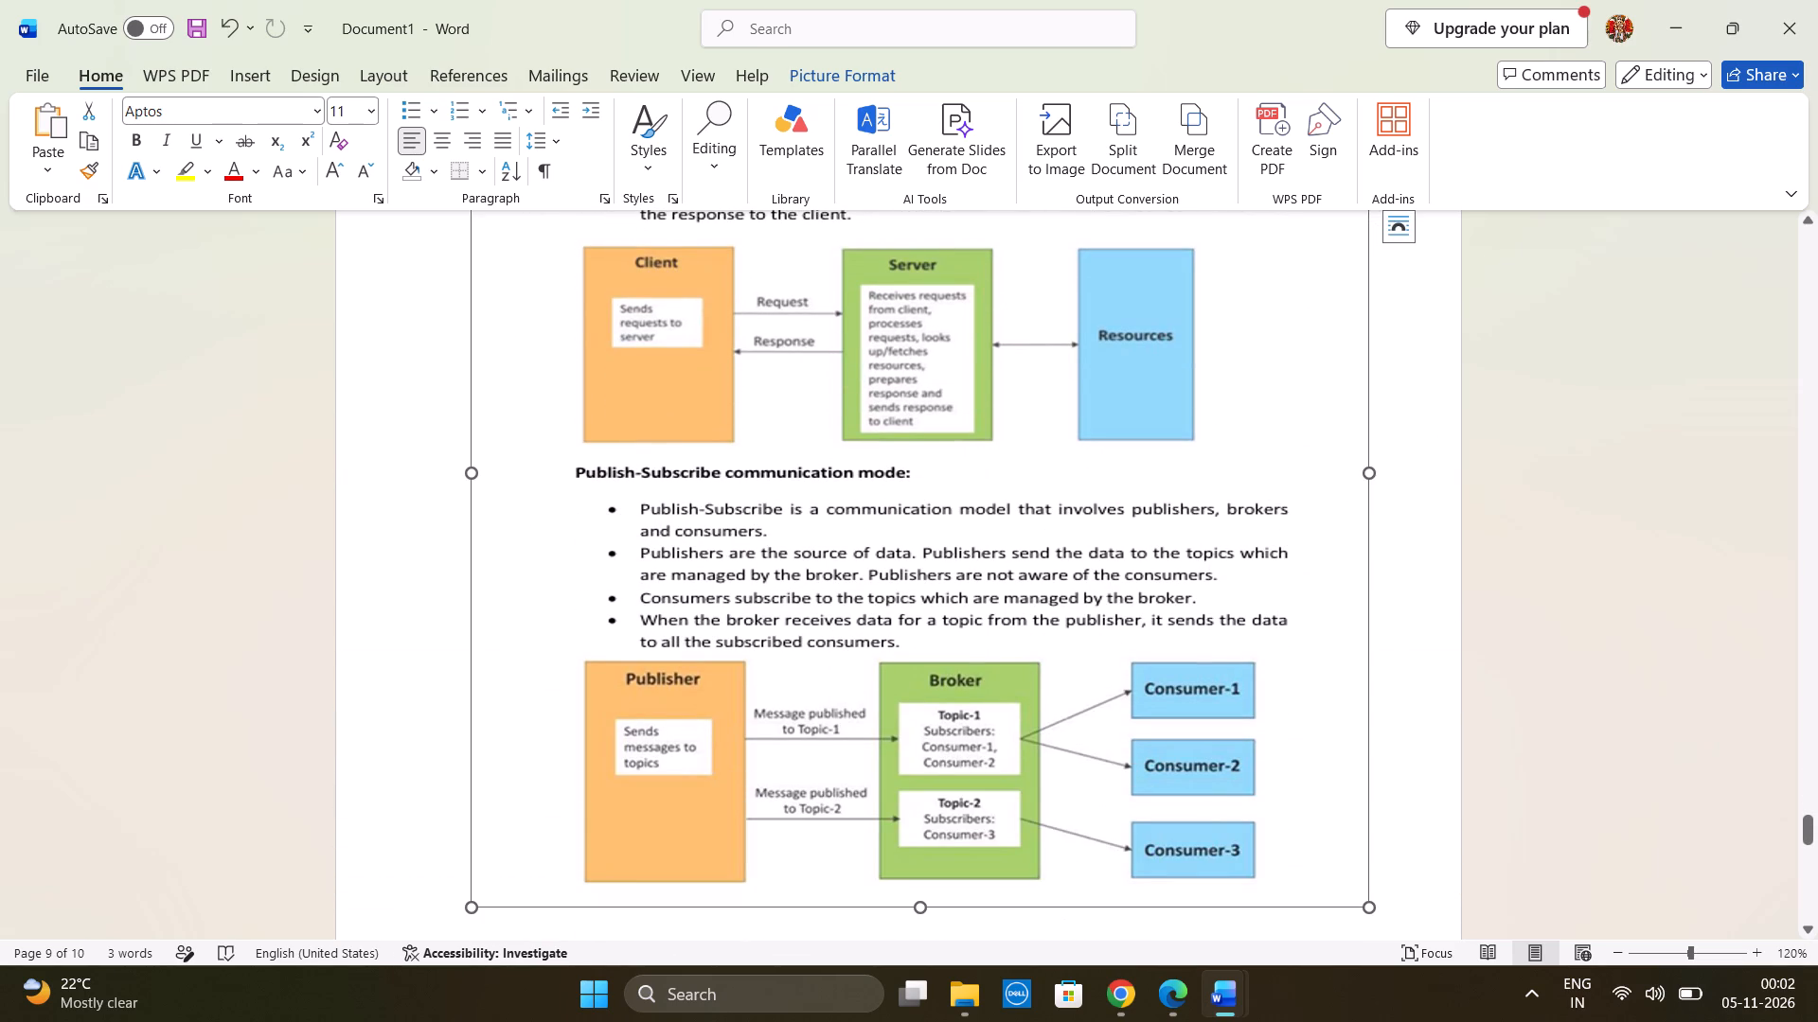
{"action": "left_click_drag", "start_coordinate": [473, 471], "coordinate": [432, 478]}
{"action": "scroll", "coordinate": [838, 681], "scroll_direction": "down", "scroll_amount": 1}
{"action": "left_click", "coordinate": [943, 677]}
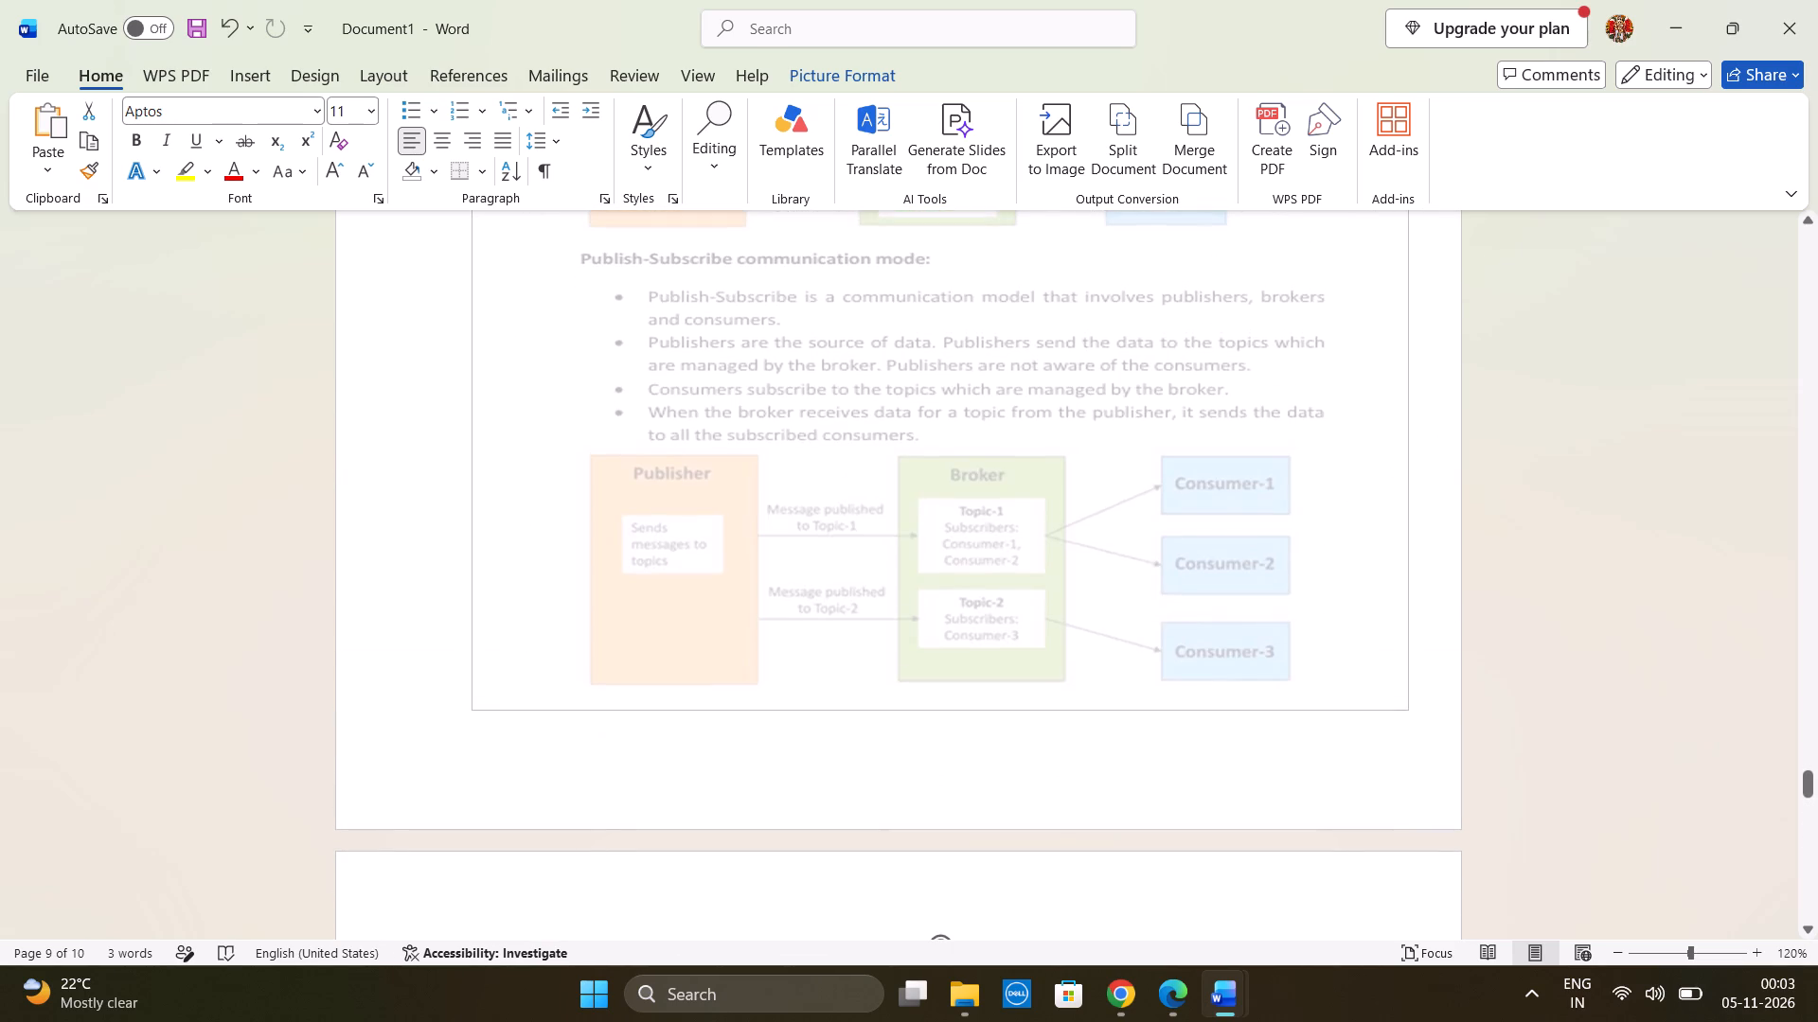
Shrink the 1.3 Communication Protocols picture proportionally to about the width of the 1.11.2 picture below it.
{"action": "scroll", "coordinate": [939, 672], "scroll_direction": "up", "scroll_amount": 2}
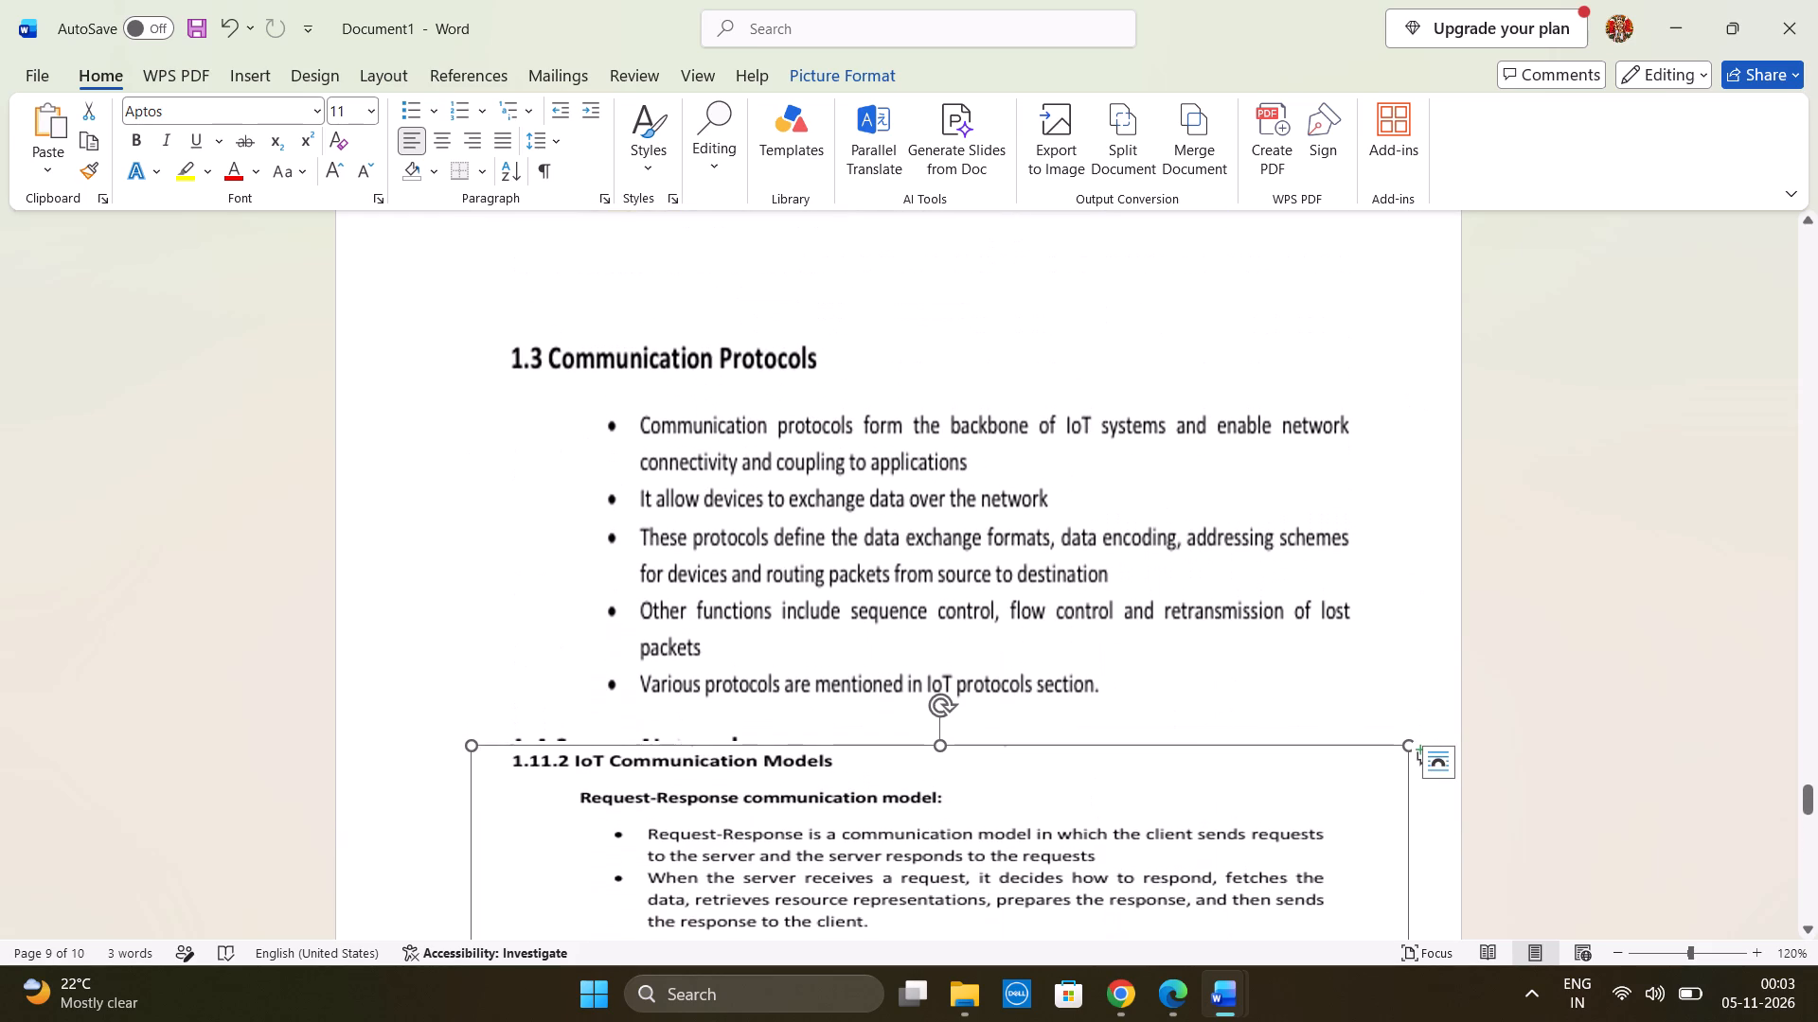
{"action": "left_click", "coordinate": [834, 545]}
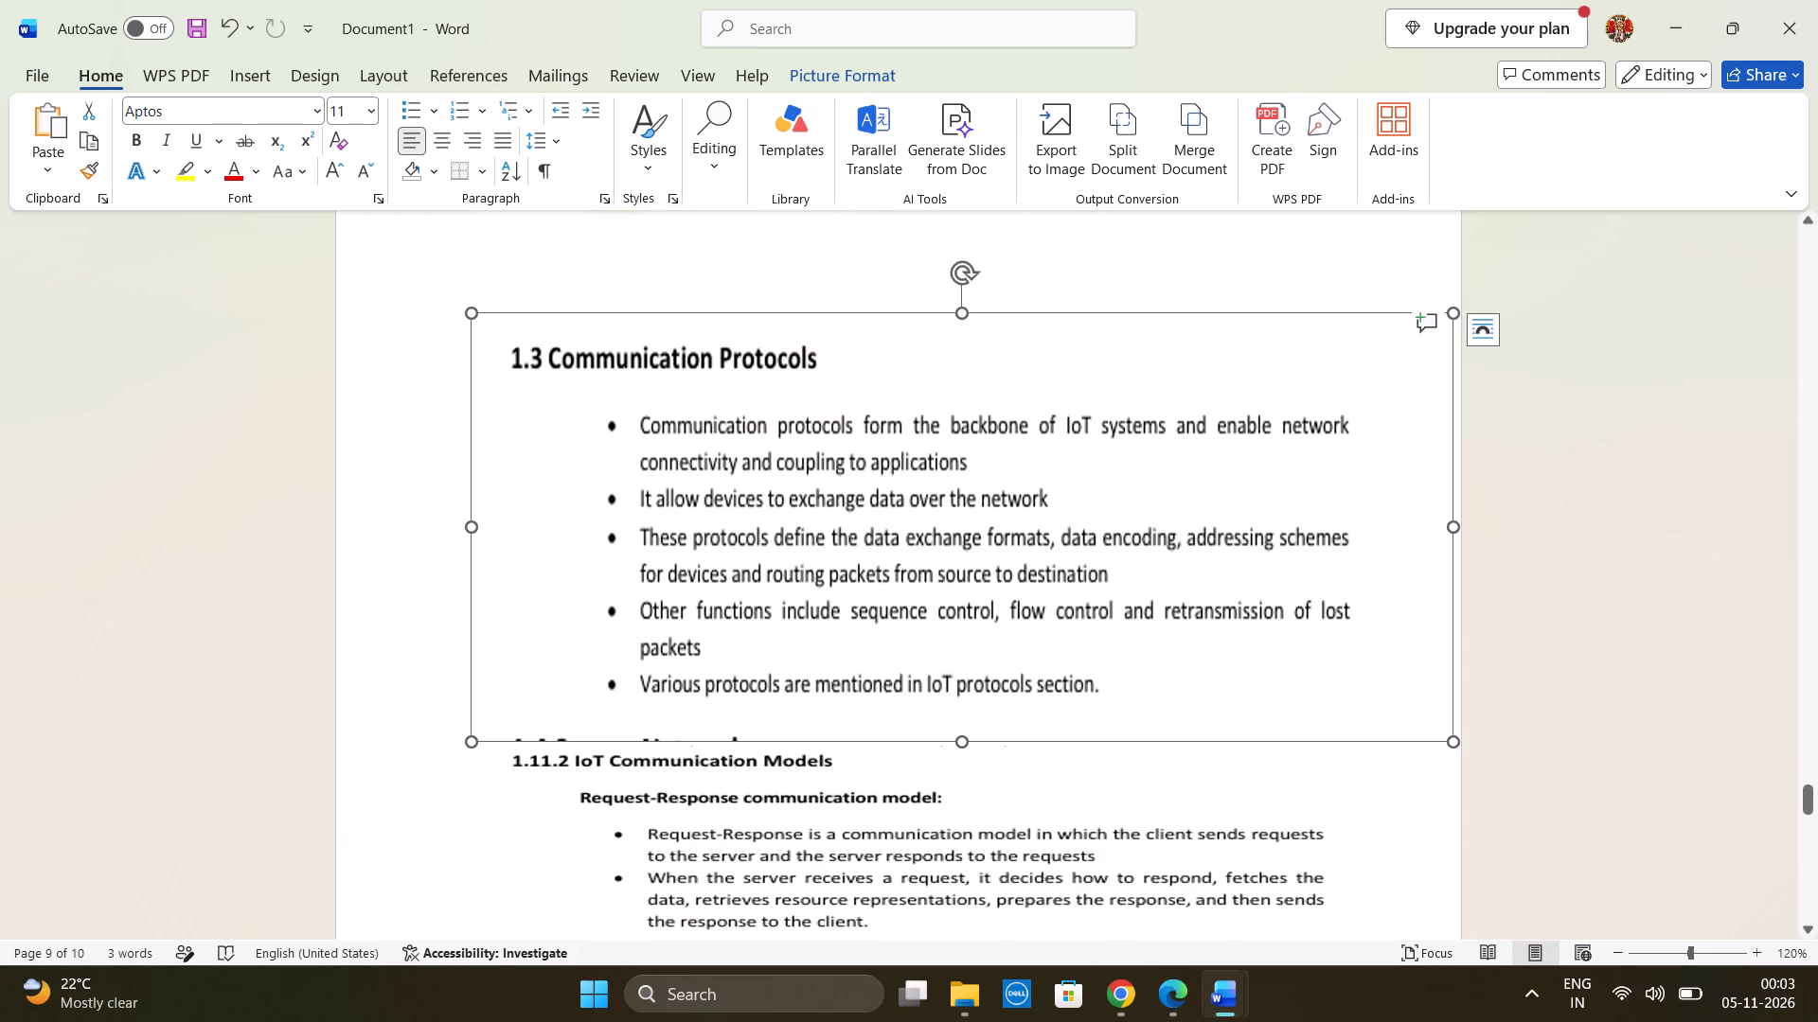
{"action": "left_click_drag", "start_coordinate": [1451, 744], "coordinate": [1415, 727]}
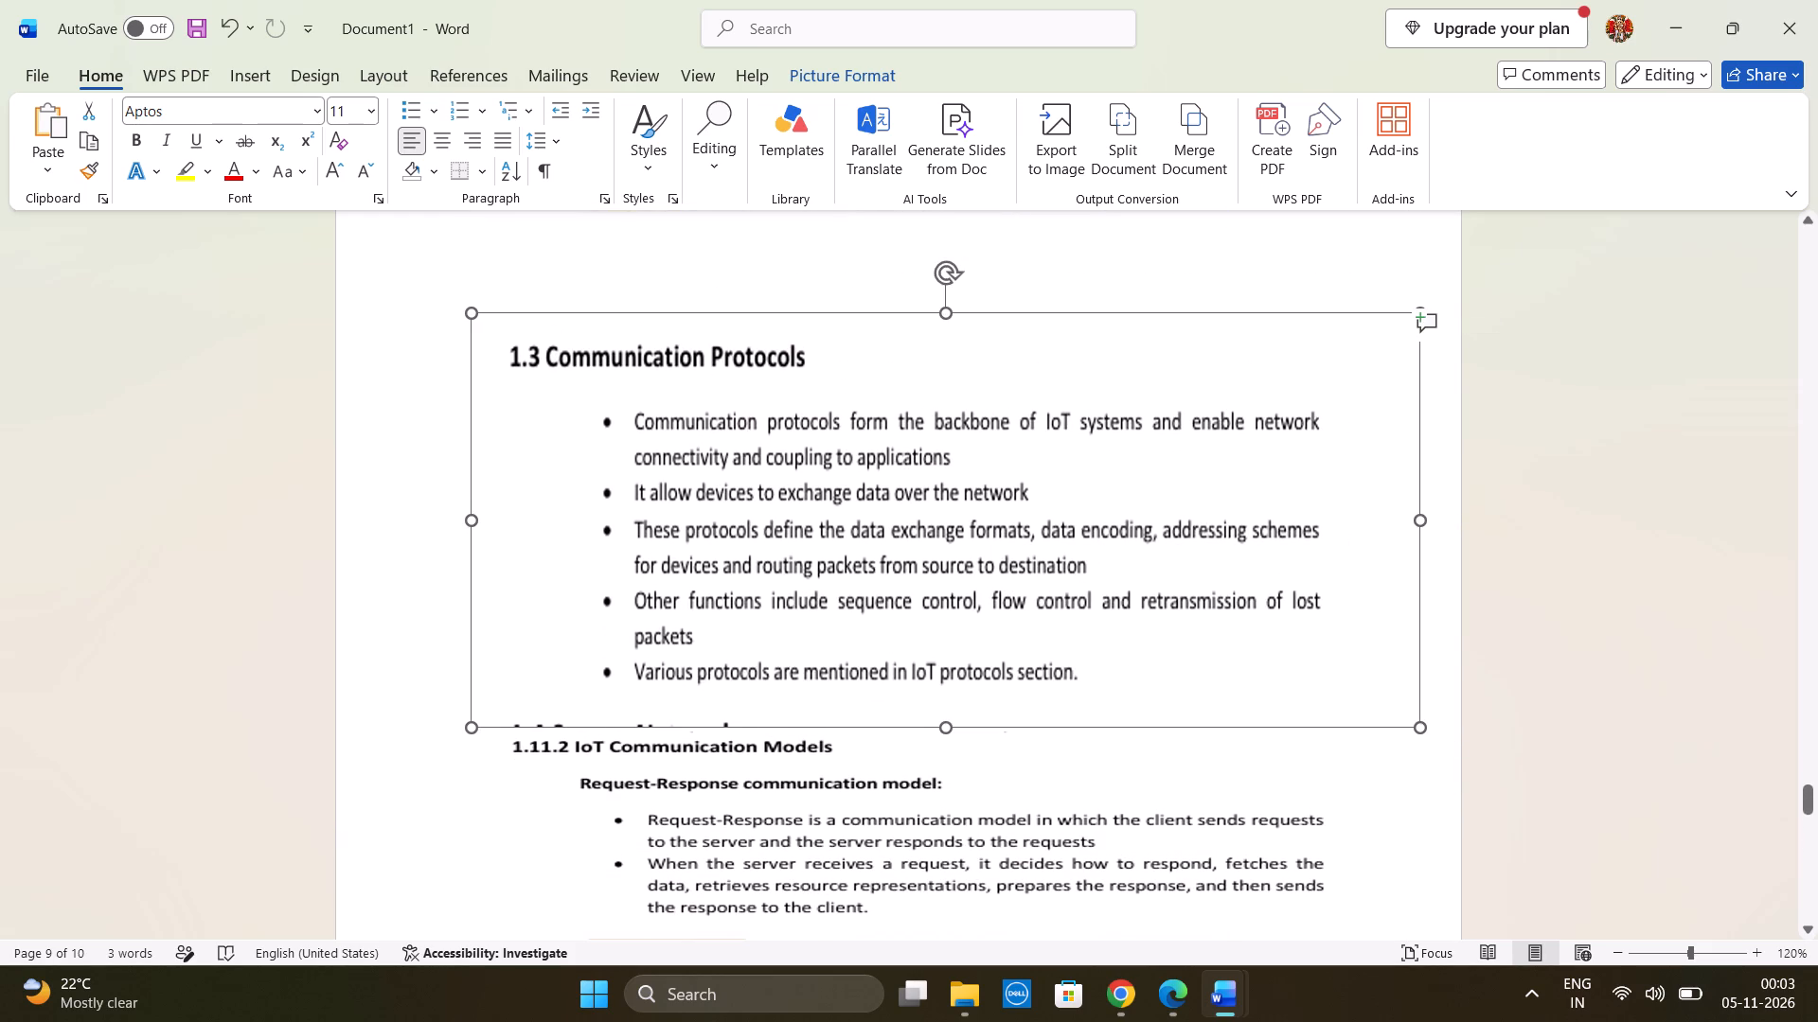
{"action": "left_click_drag", "start_coordinate": [1415, 727], "coordinate": [1399, 712]}
Stretch the height of the 1.11.2 IoT Communication Models picture slightly more on page 9.
{"action": "left_click", "coordinate": [1080, 837]}
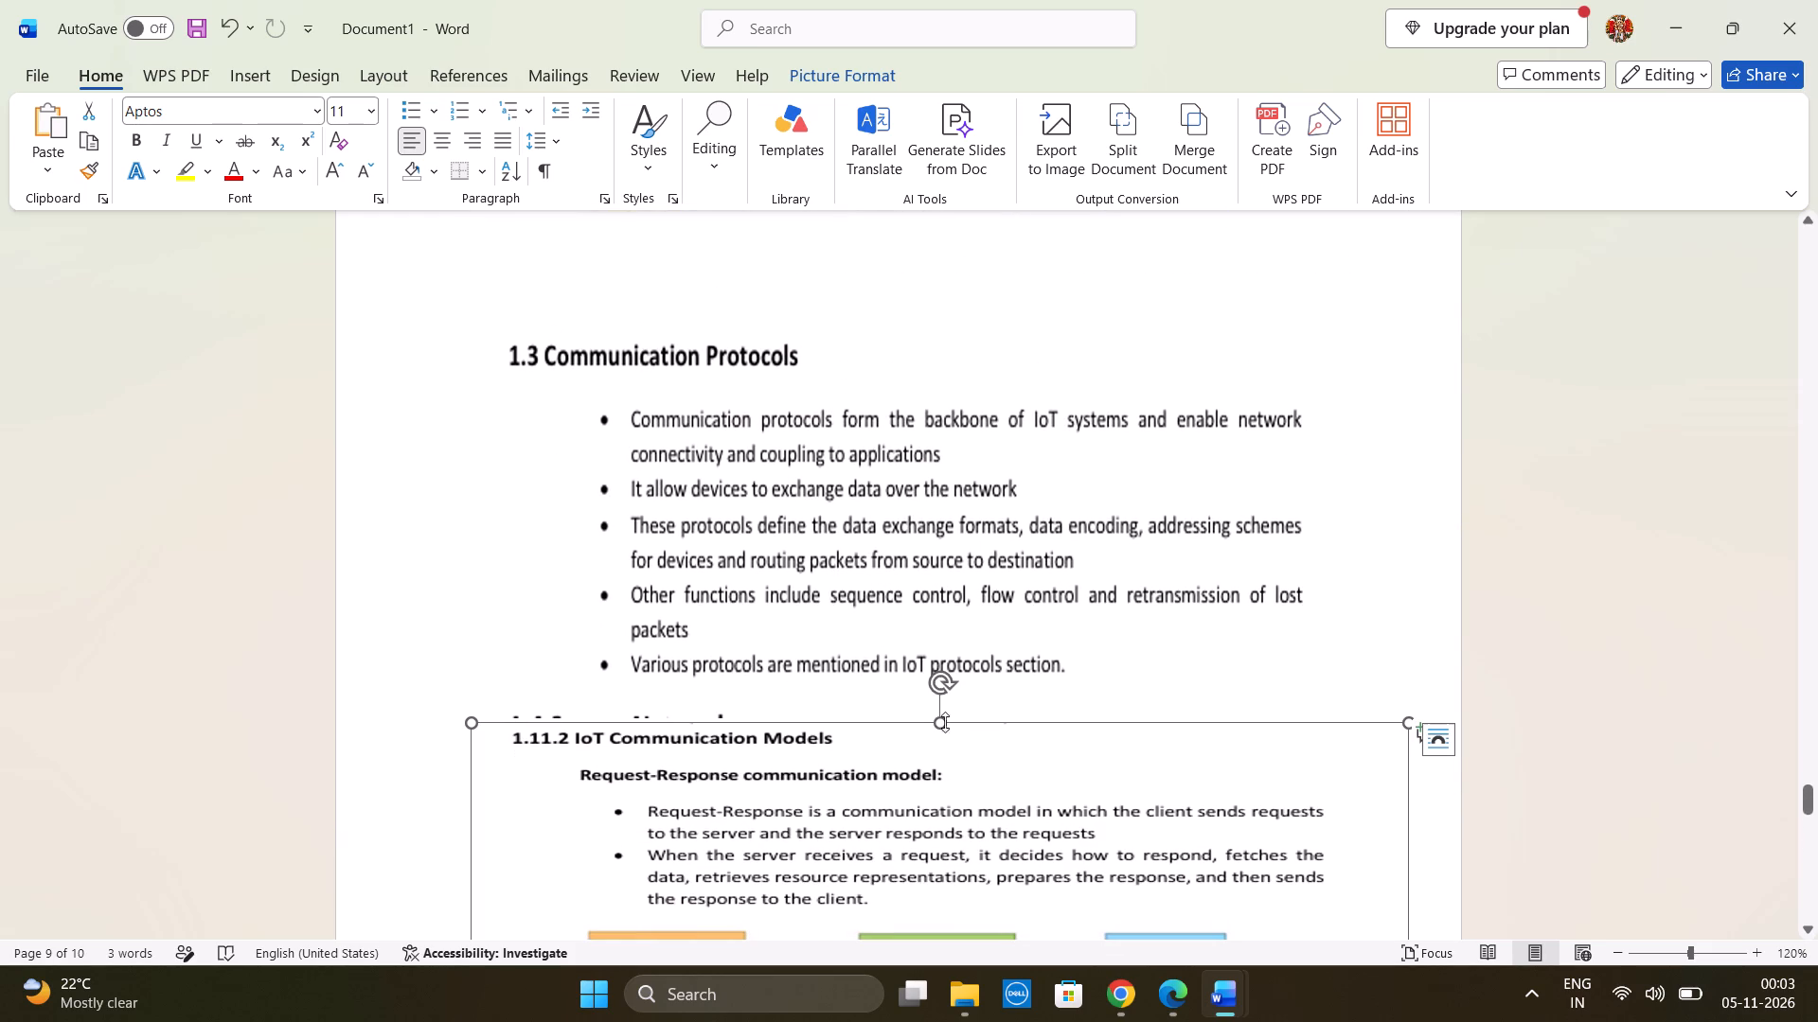
{"action": "left_click", "coordinate": [936, 713]}
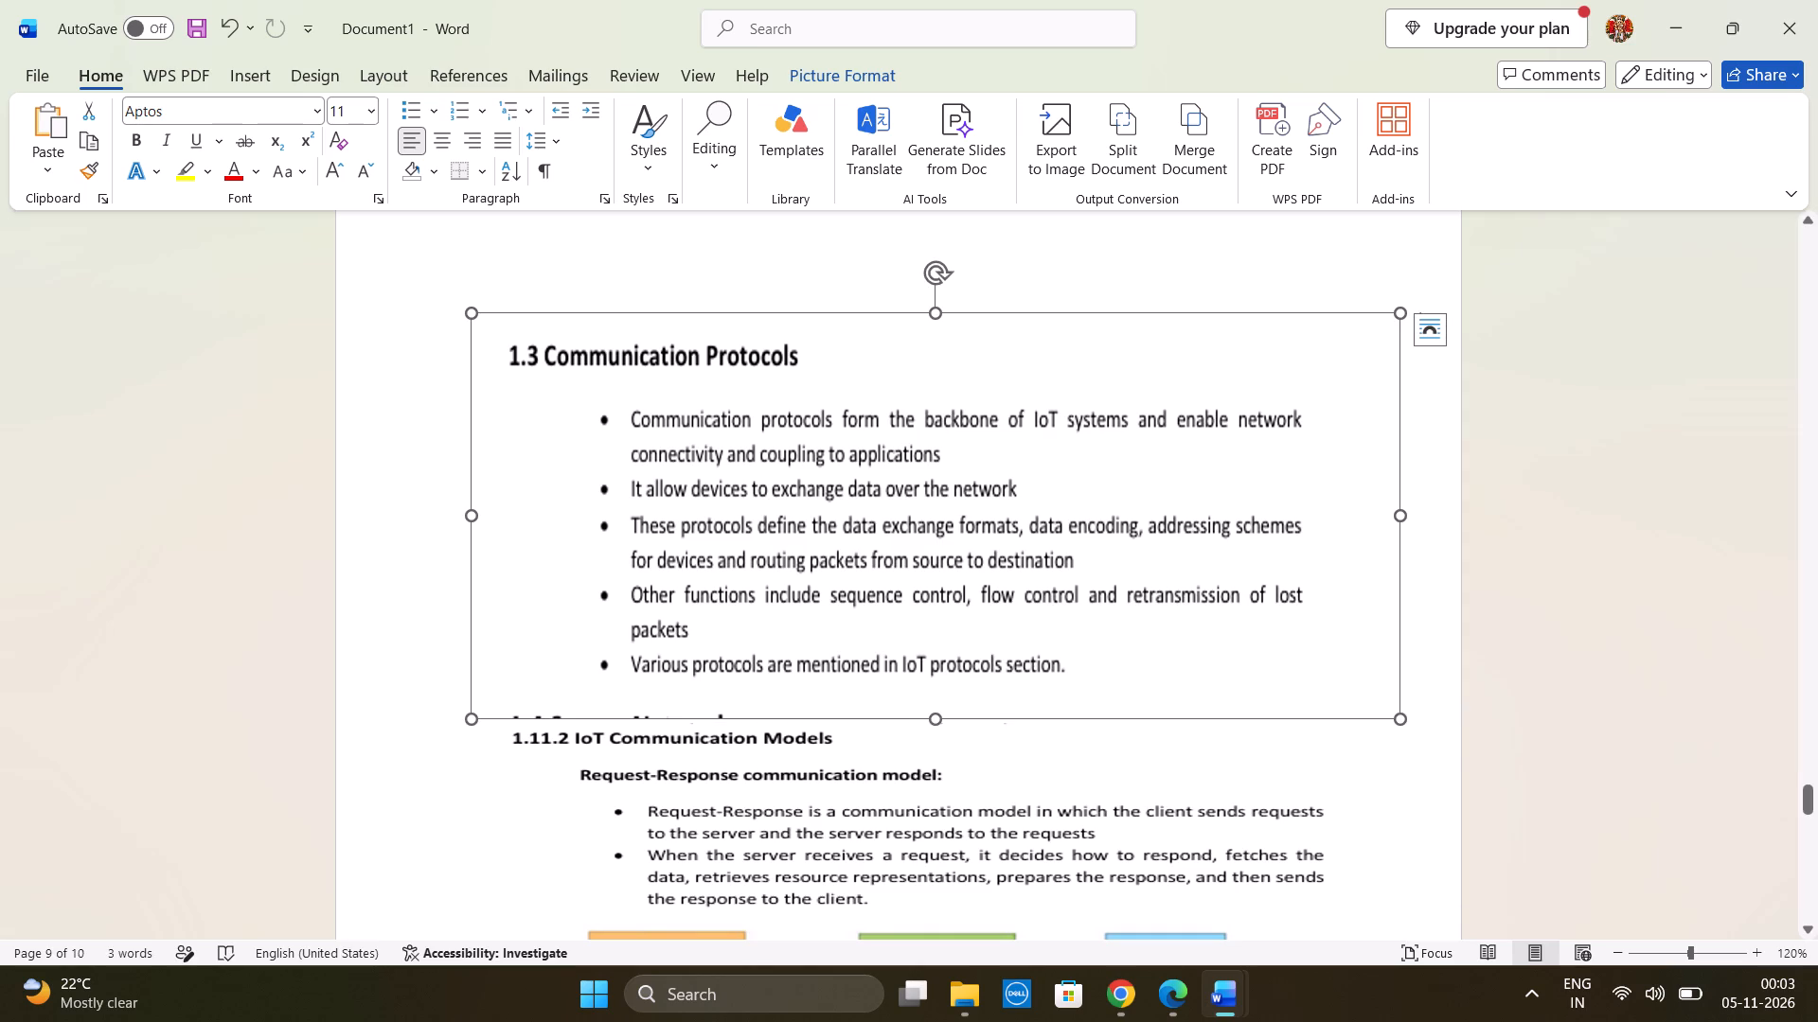
{"action": "left_click", "coordinate": [931, 760]}
{"action": "left_click_drag", "start_coordinate": [940, 723], "coordinate": [940, 705]}
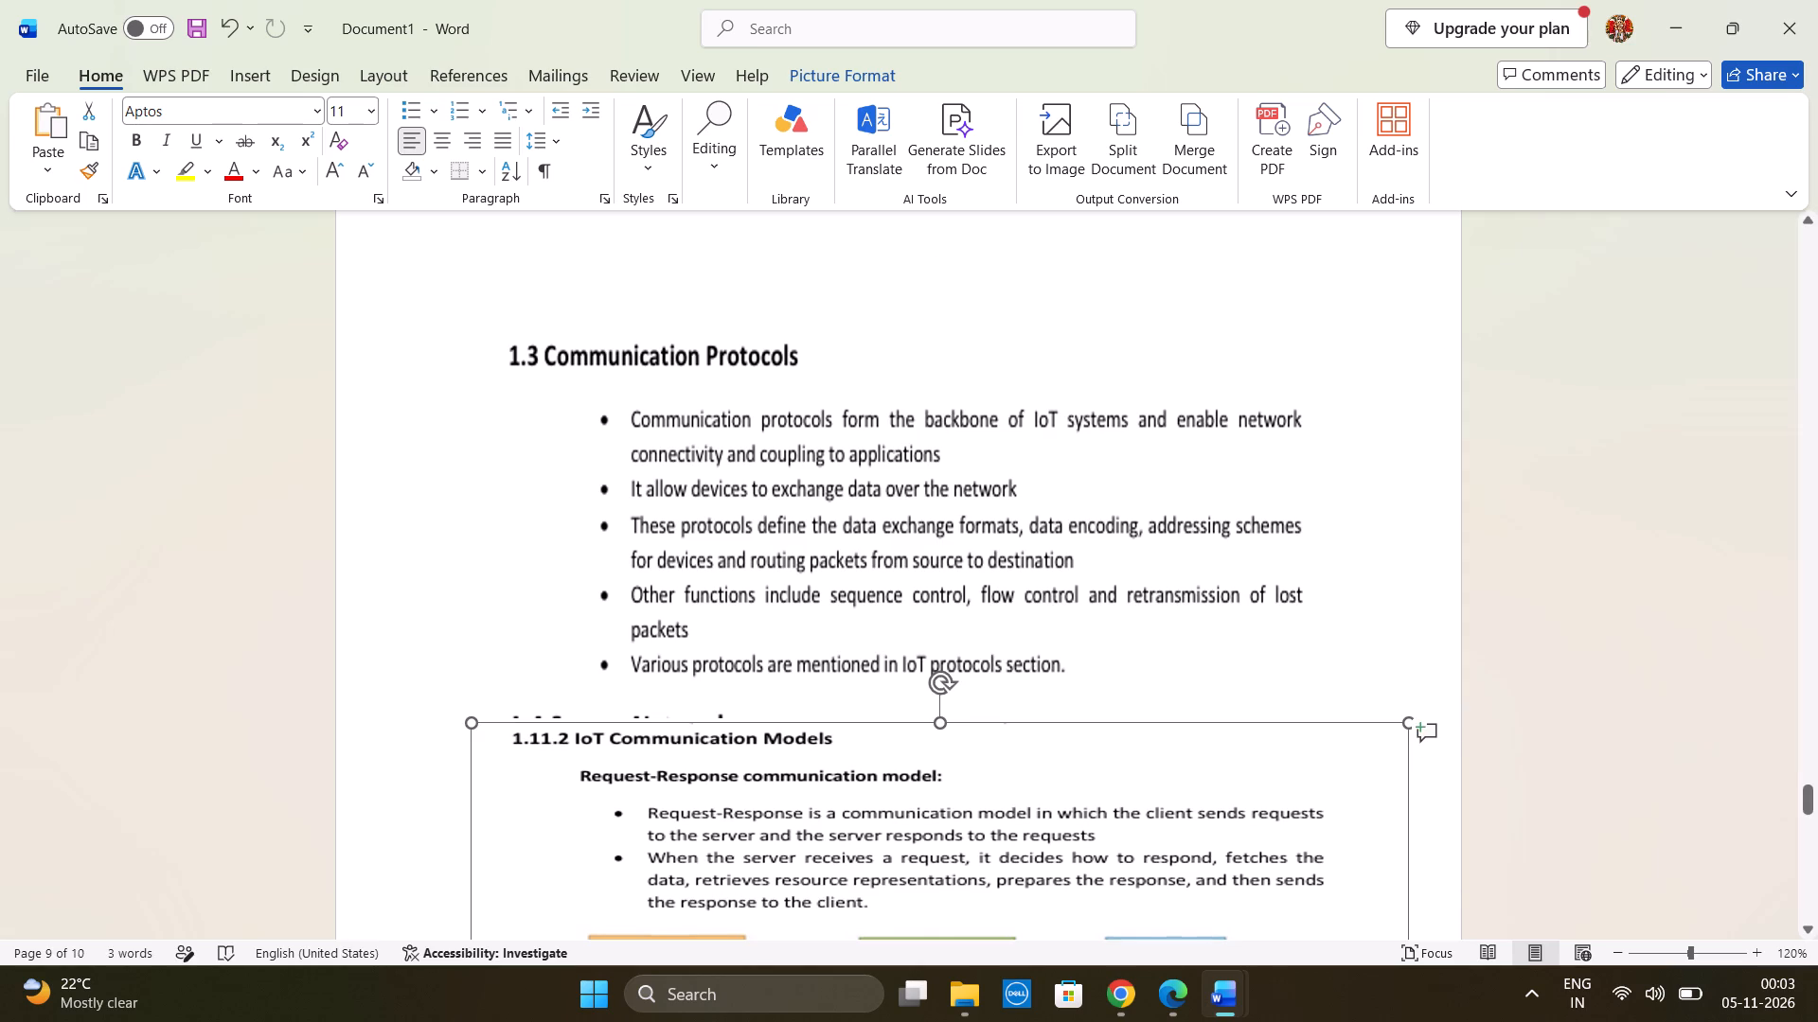
{"action": "left_click_drag", "start_coordinate": [940, 705], "coordinate": [937, 687]}
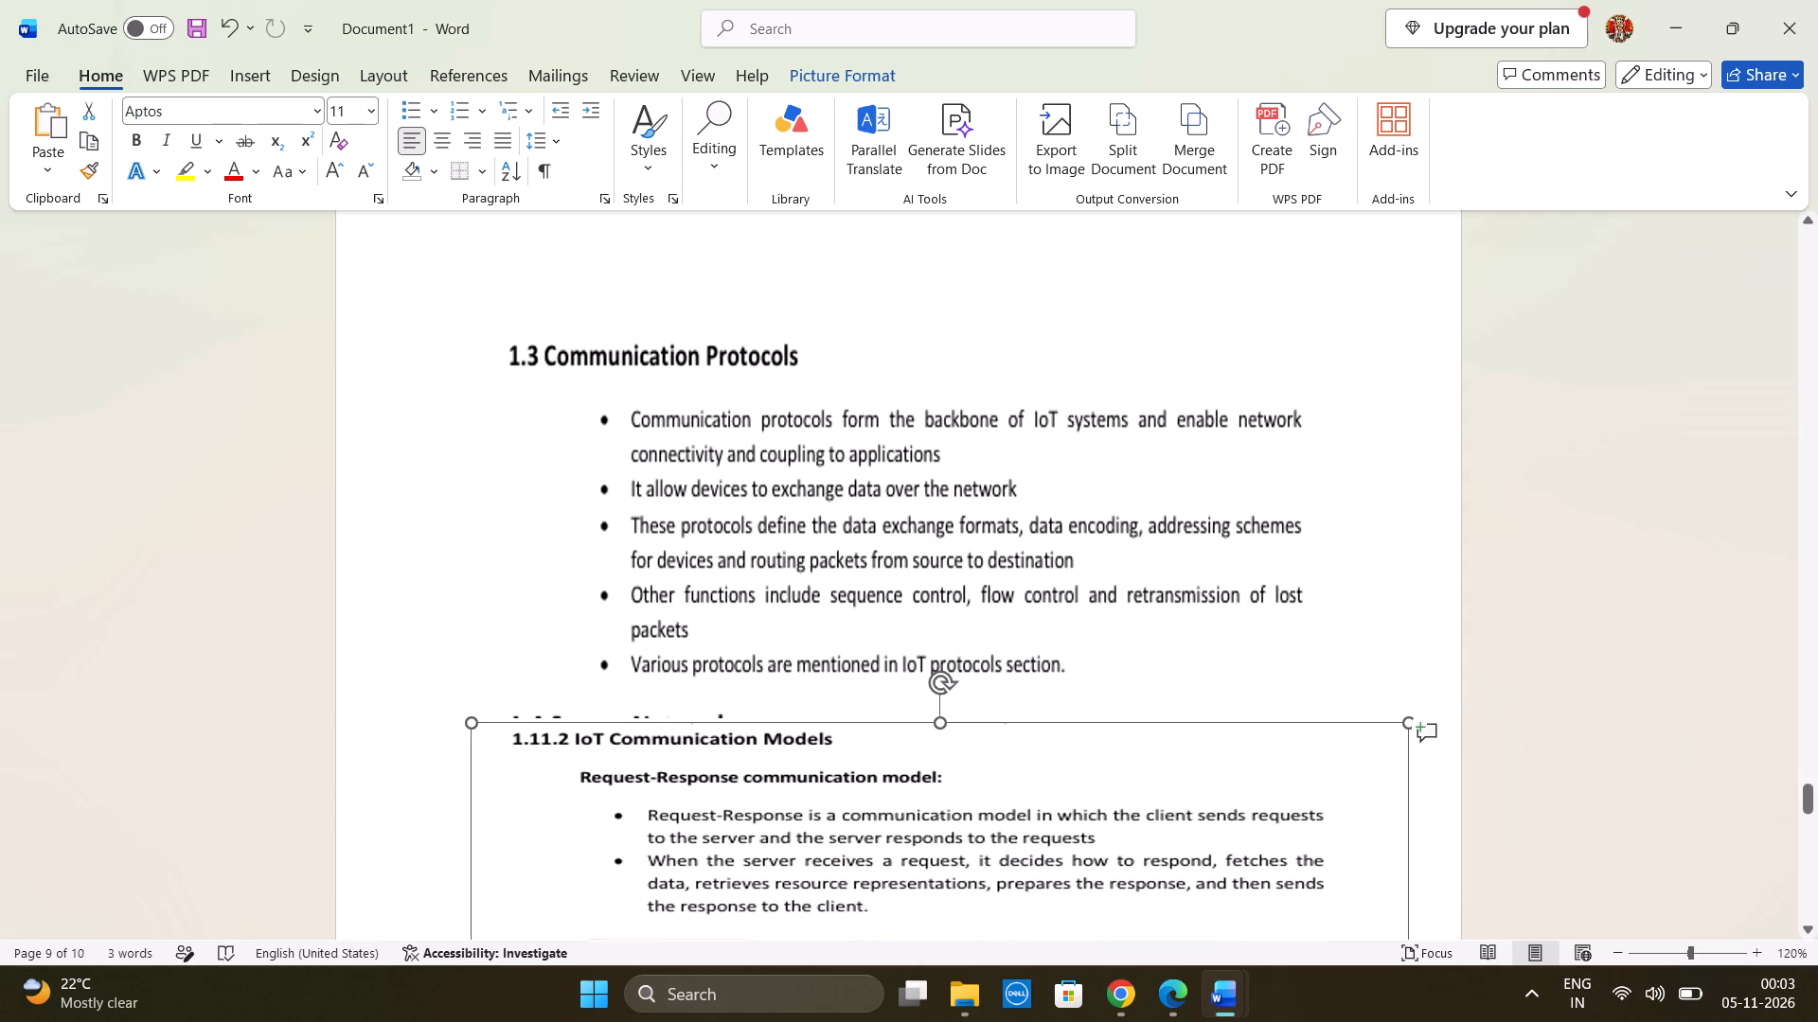
{"action": "left_click_drag", "start_coordinate": [937, 687], "coordinate": [933, 688]}
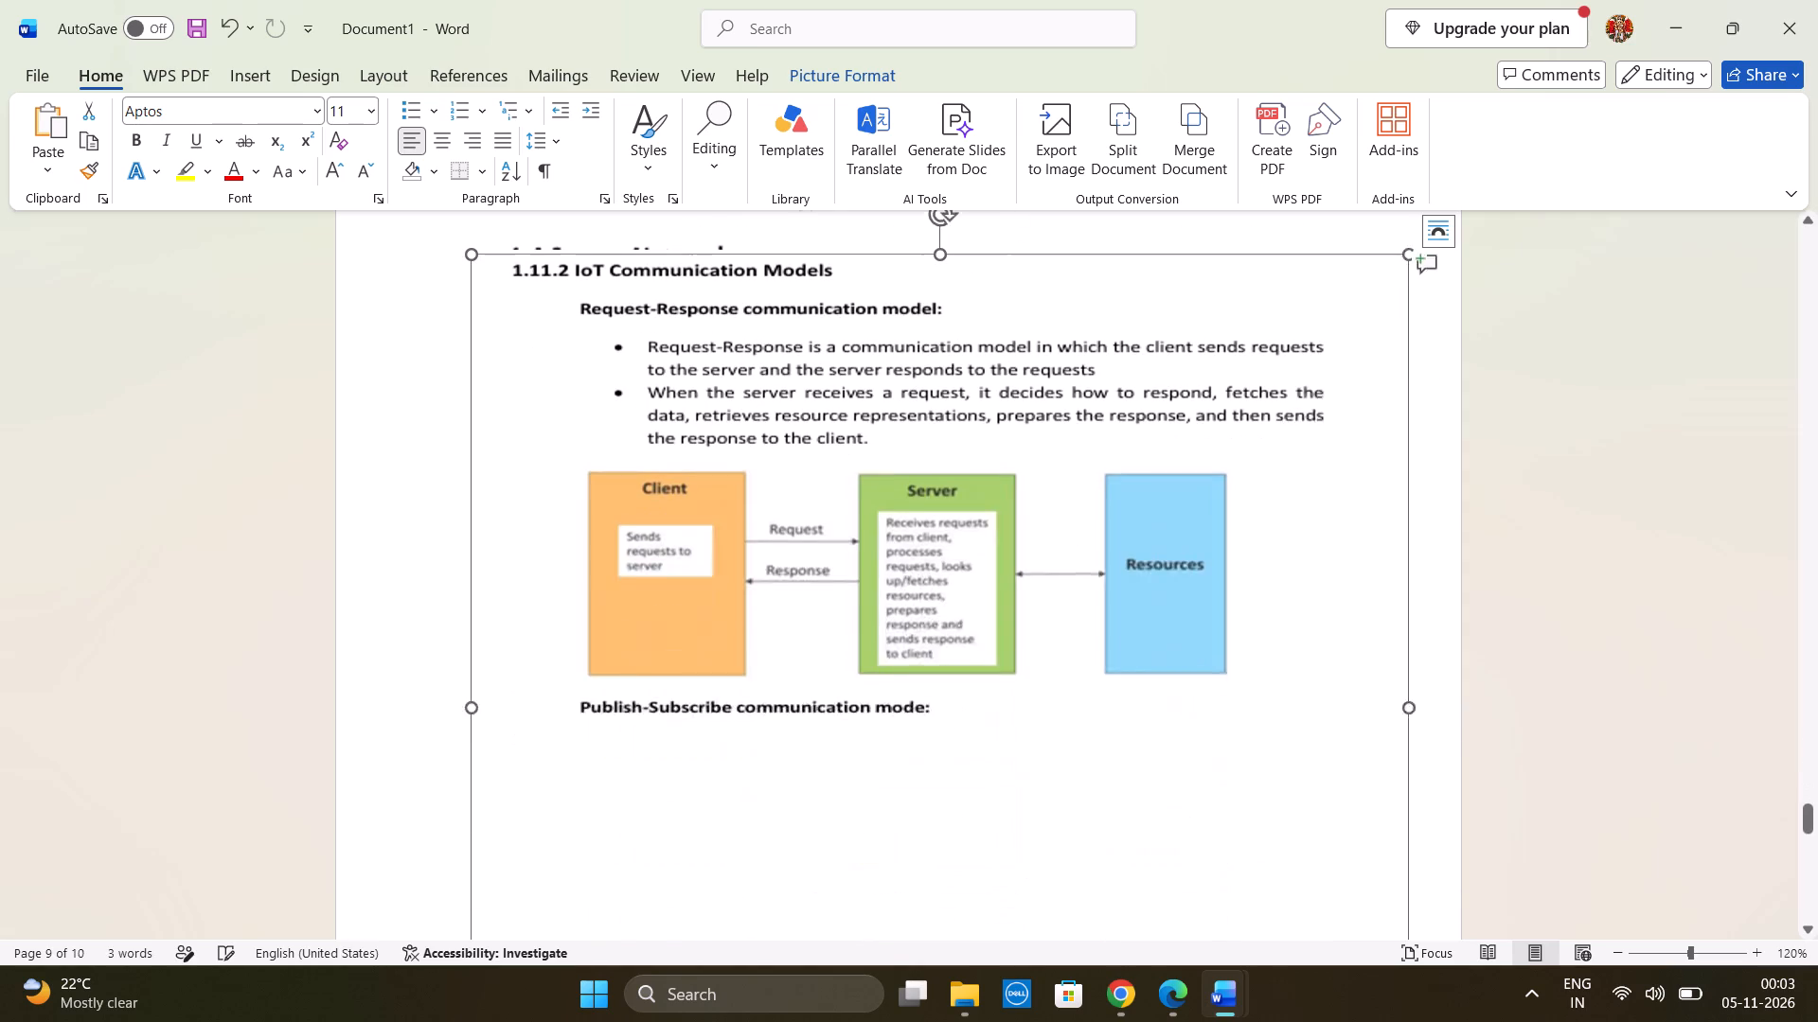
Stretch the height of the 1.11 Logical Design of IoT picture on page 8 to use more of the empty space below.
{"action": "scroll", "coordinate": [964, 526], "scroll_direction": "up", "scroll_amount": 5}
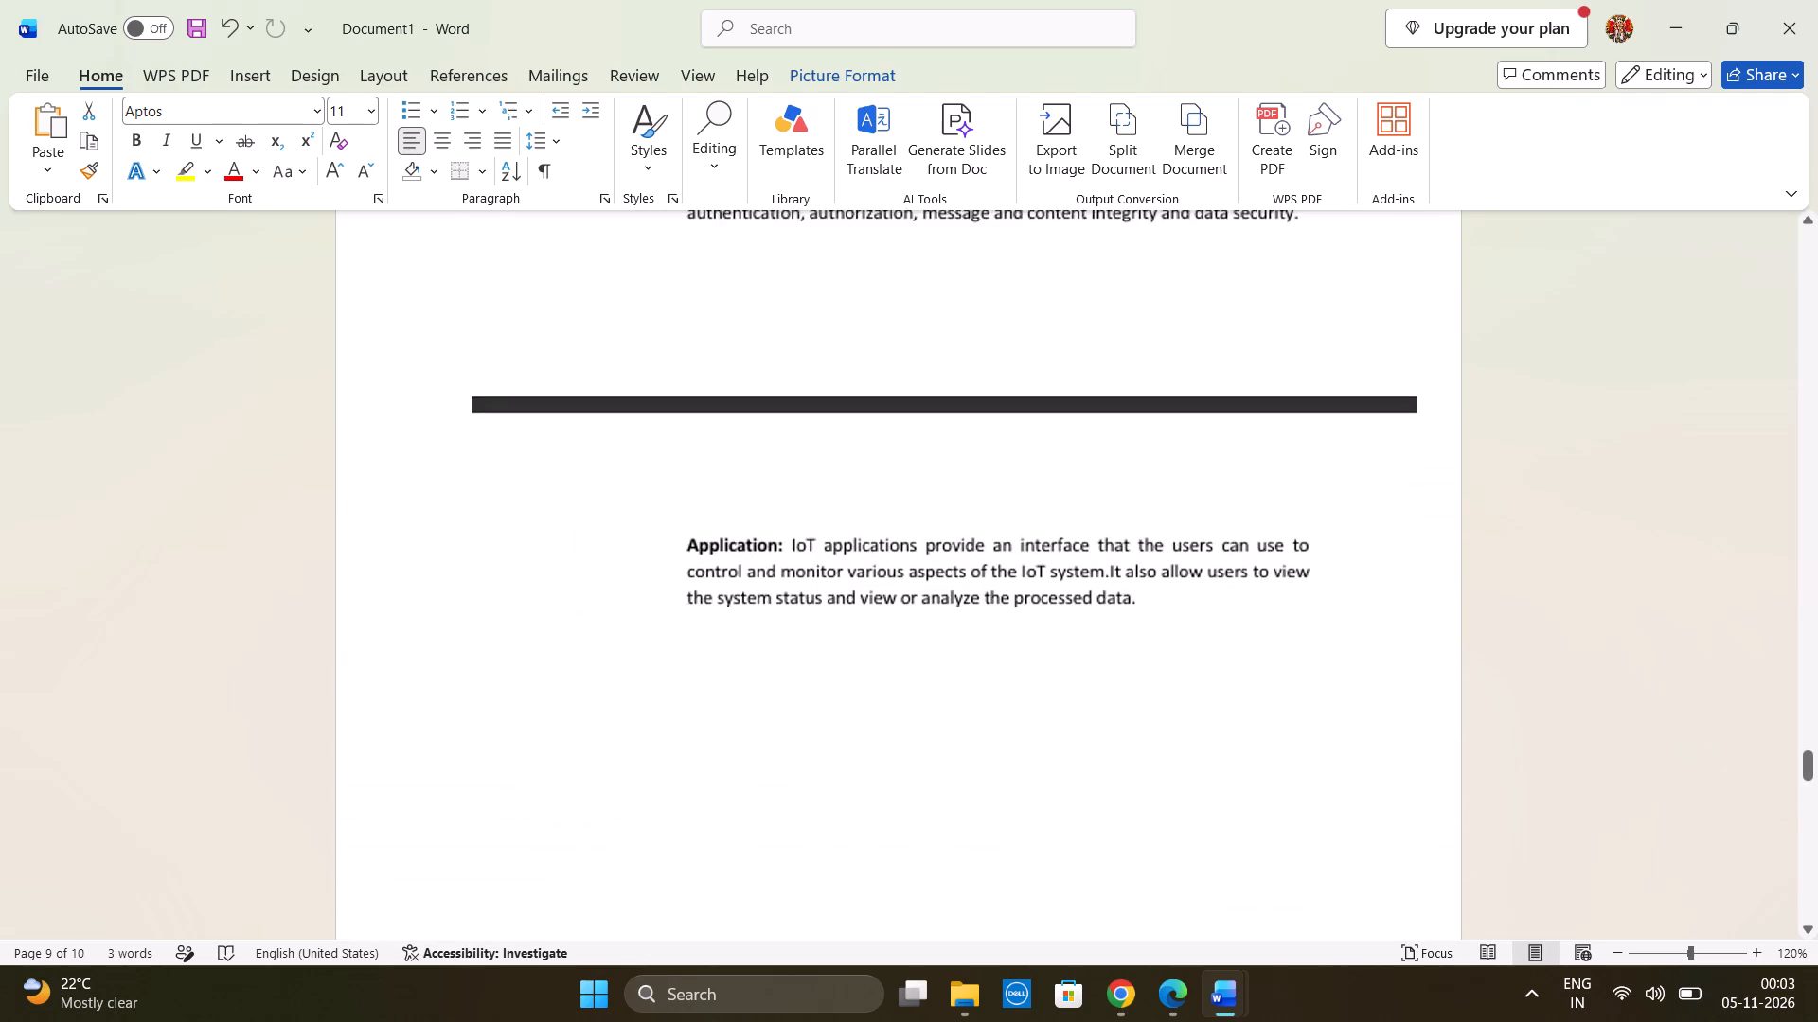
{"action": "scroll", "coordinate": [964, 526], "scroll_direction": "up", "scroll_amount": 2}
{"action": "scroll", "coordinate": [964, 526], "scroll_direction": "down", "scroll_amount": 1}
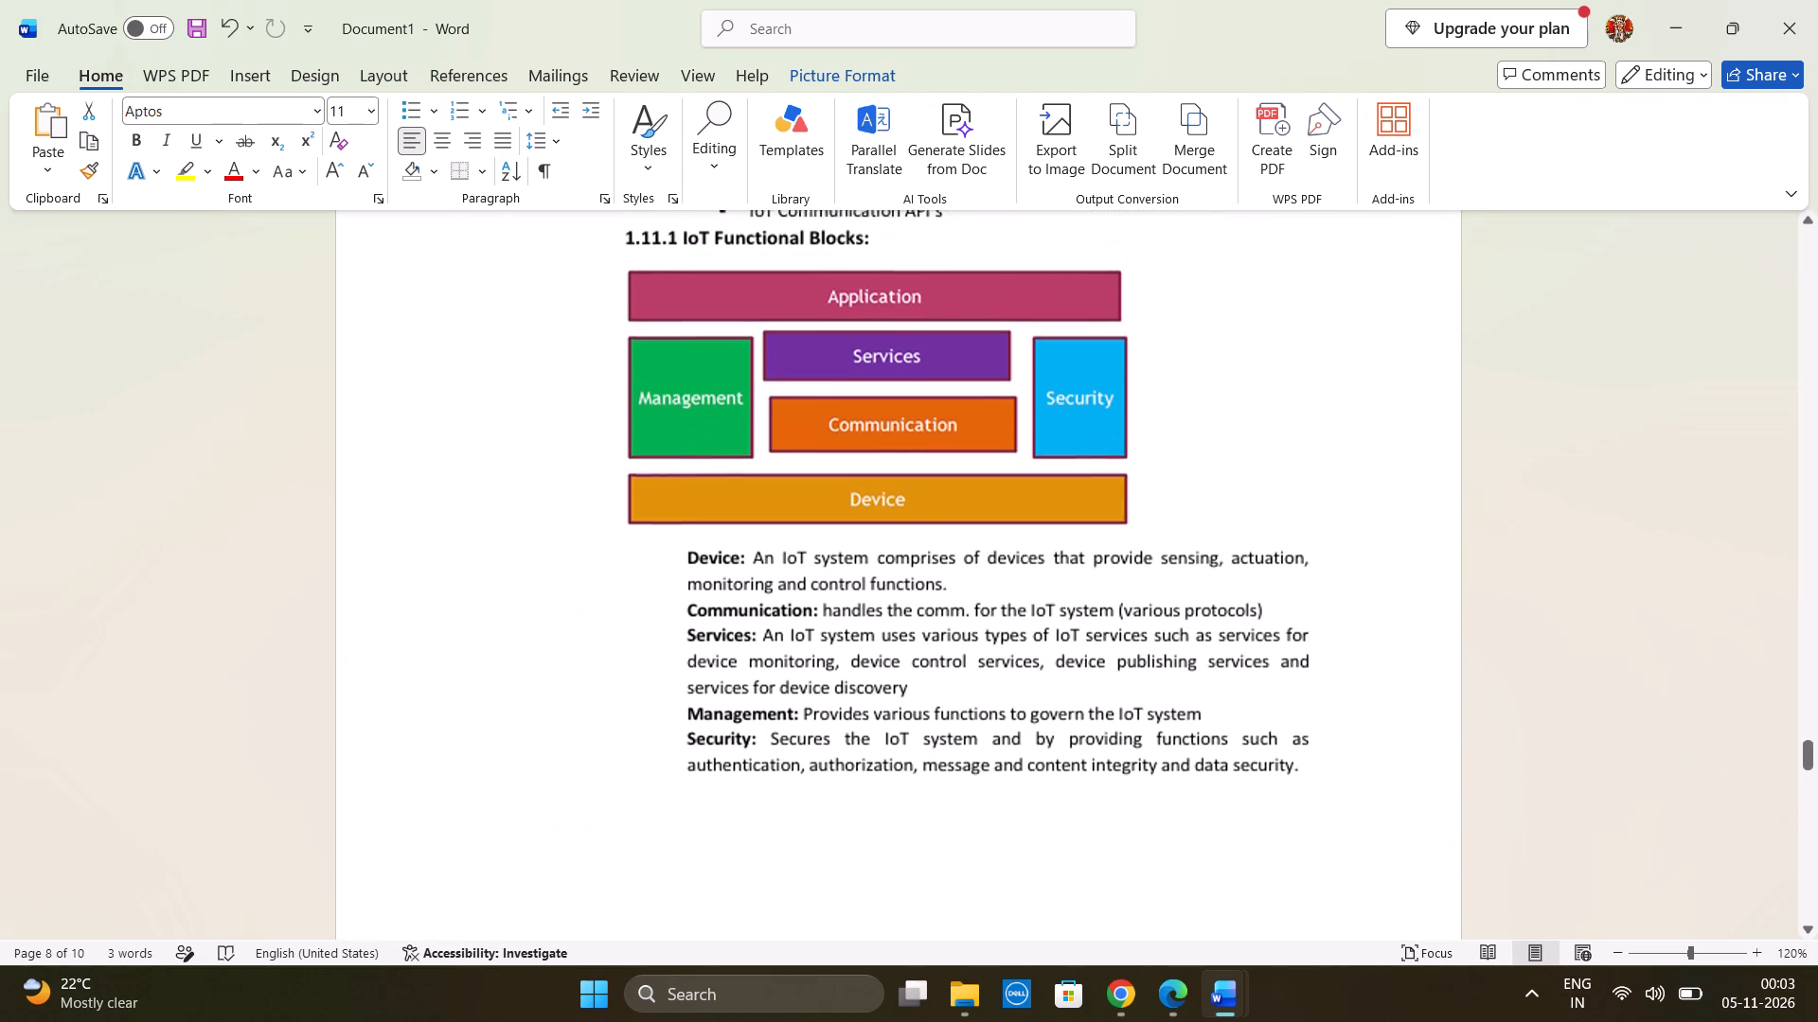
{"action": "scroll", "coordinate": [964, 526], "scroll_direction": "down", "scroll_amount": 1}
{"action": "left_click", "coordinate": [909, 632]}
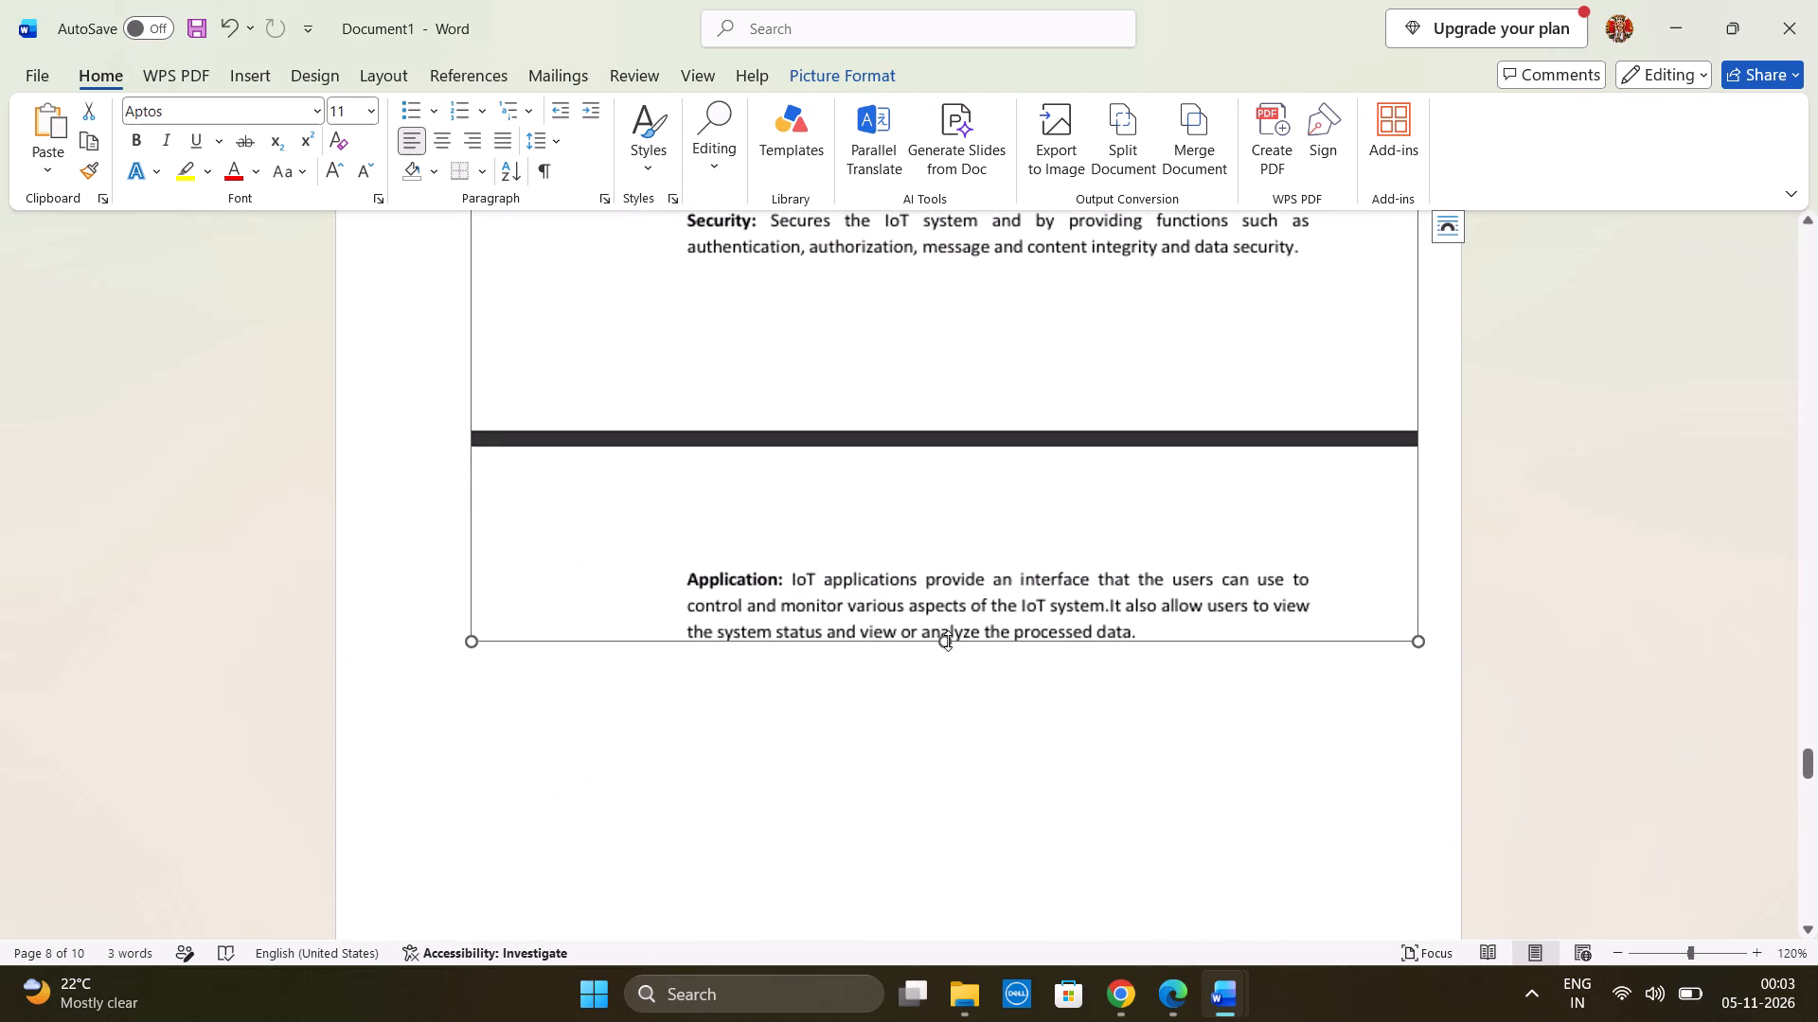
{"action": "left_click_drag", "start_coordinate": [948, 641], "coordinate": [943, 732]}
{"action": "scroll", "coordinate": [943, 732], "scroll_direction": "up", "scroll_amount": 1}
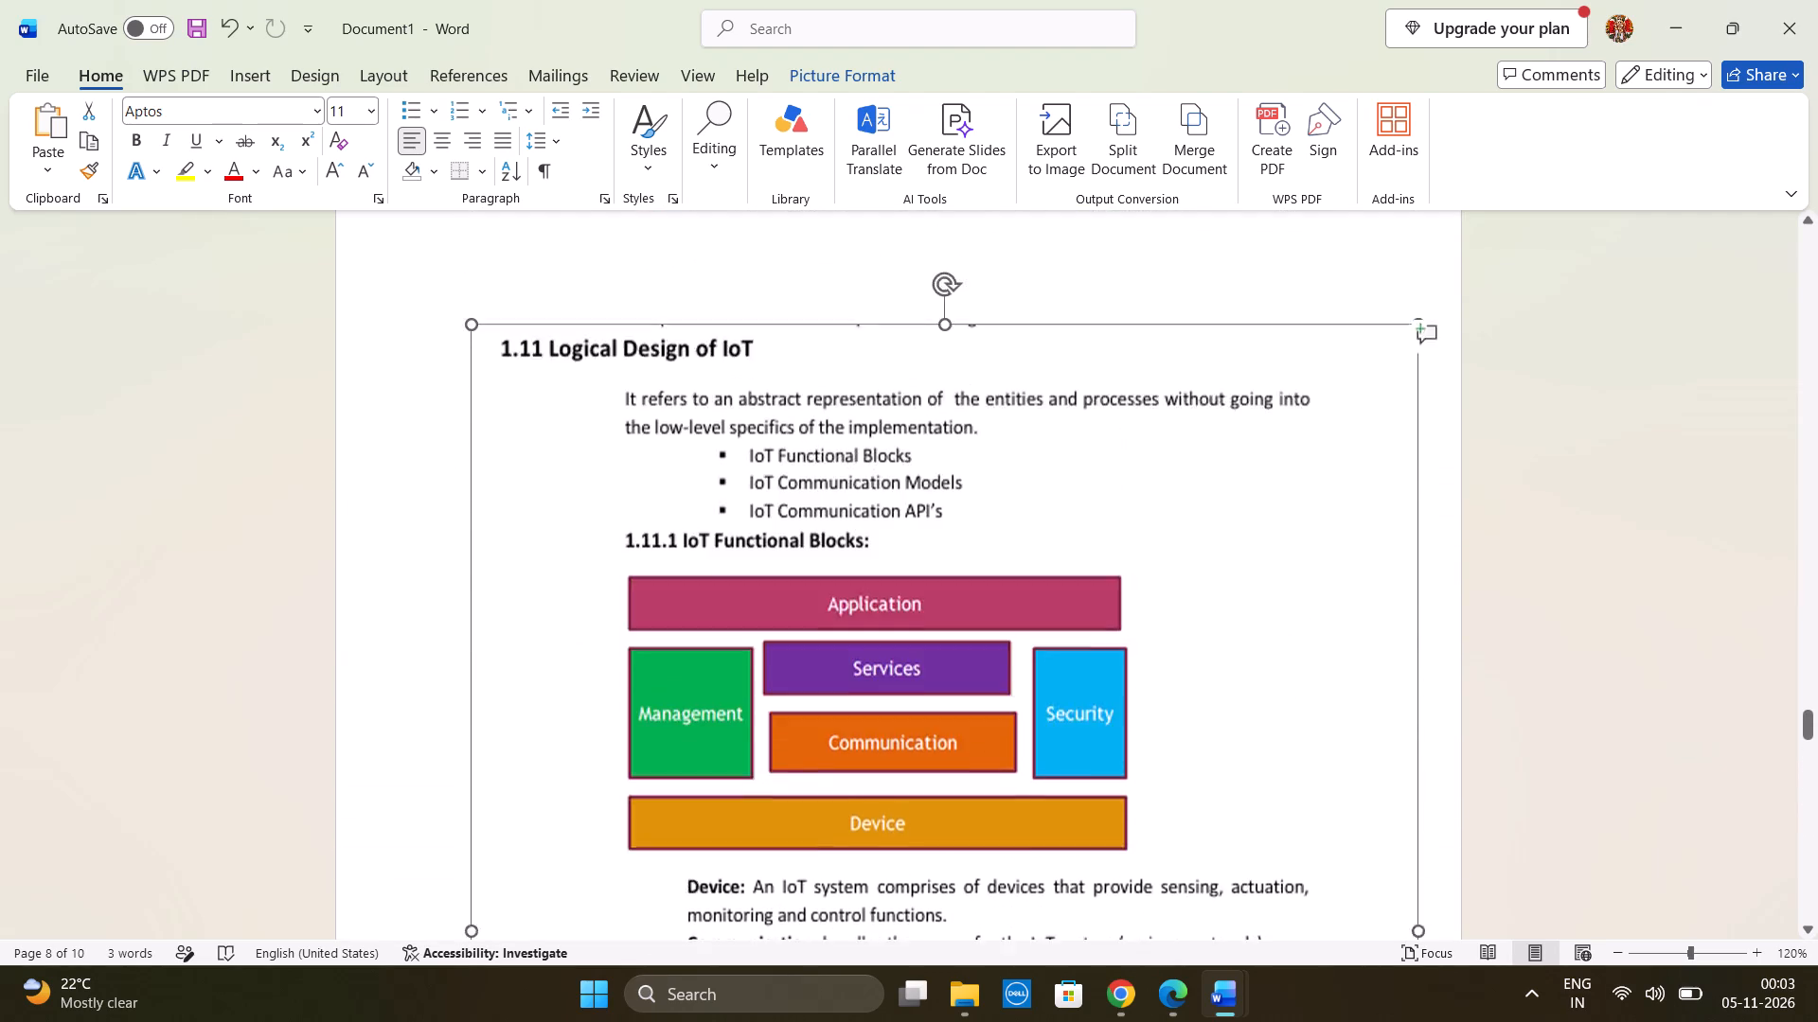
{"action": "scroll", "coordinate": [943, 732], "scroll_direction": "up", "scroll_amount": 1}
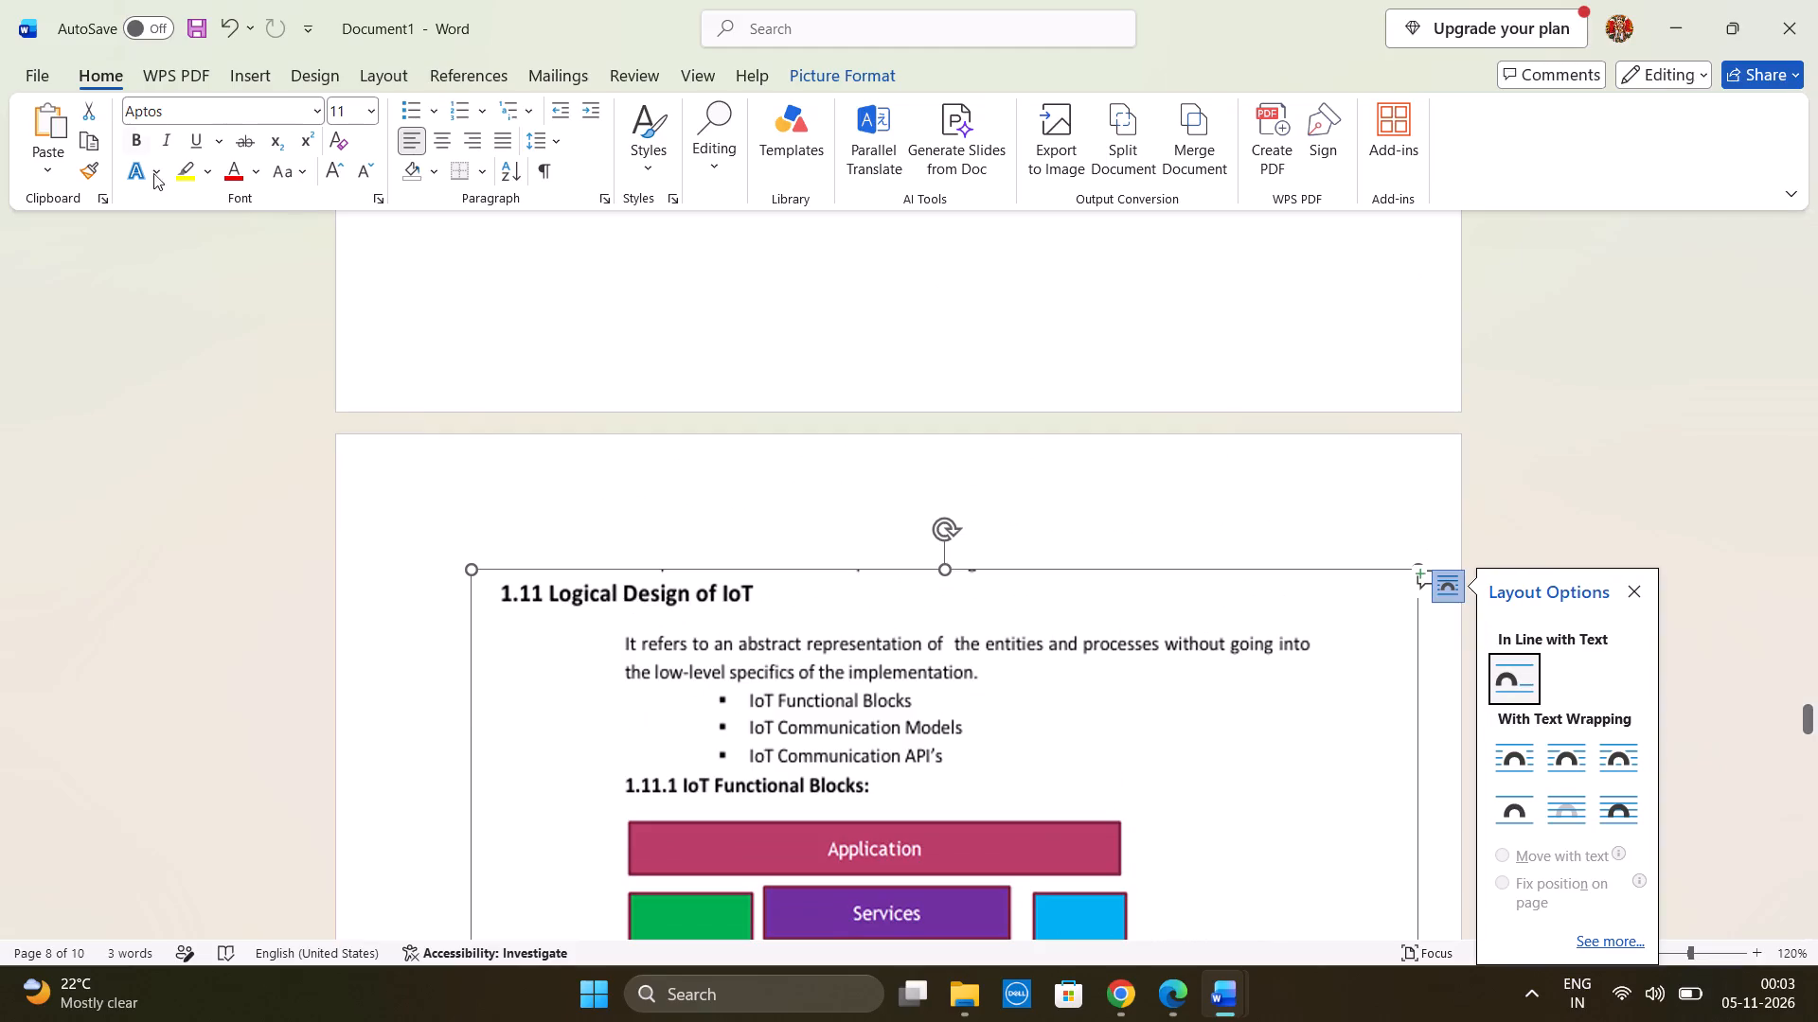
Save the document as IOT SEM ANSWERS in the IOT folder under Mid 1 & Mid 2 and notes.
{"action": "left_click", "coordinate": [34, 59]}
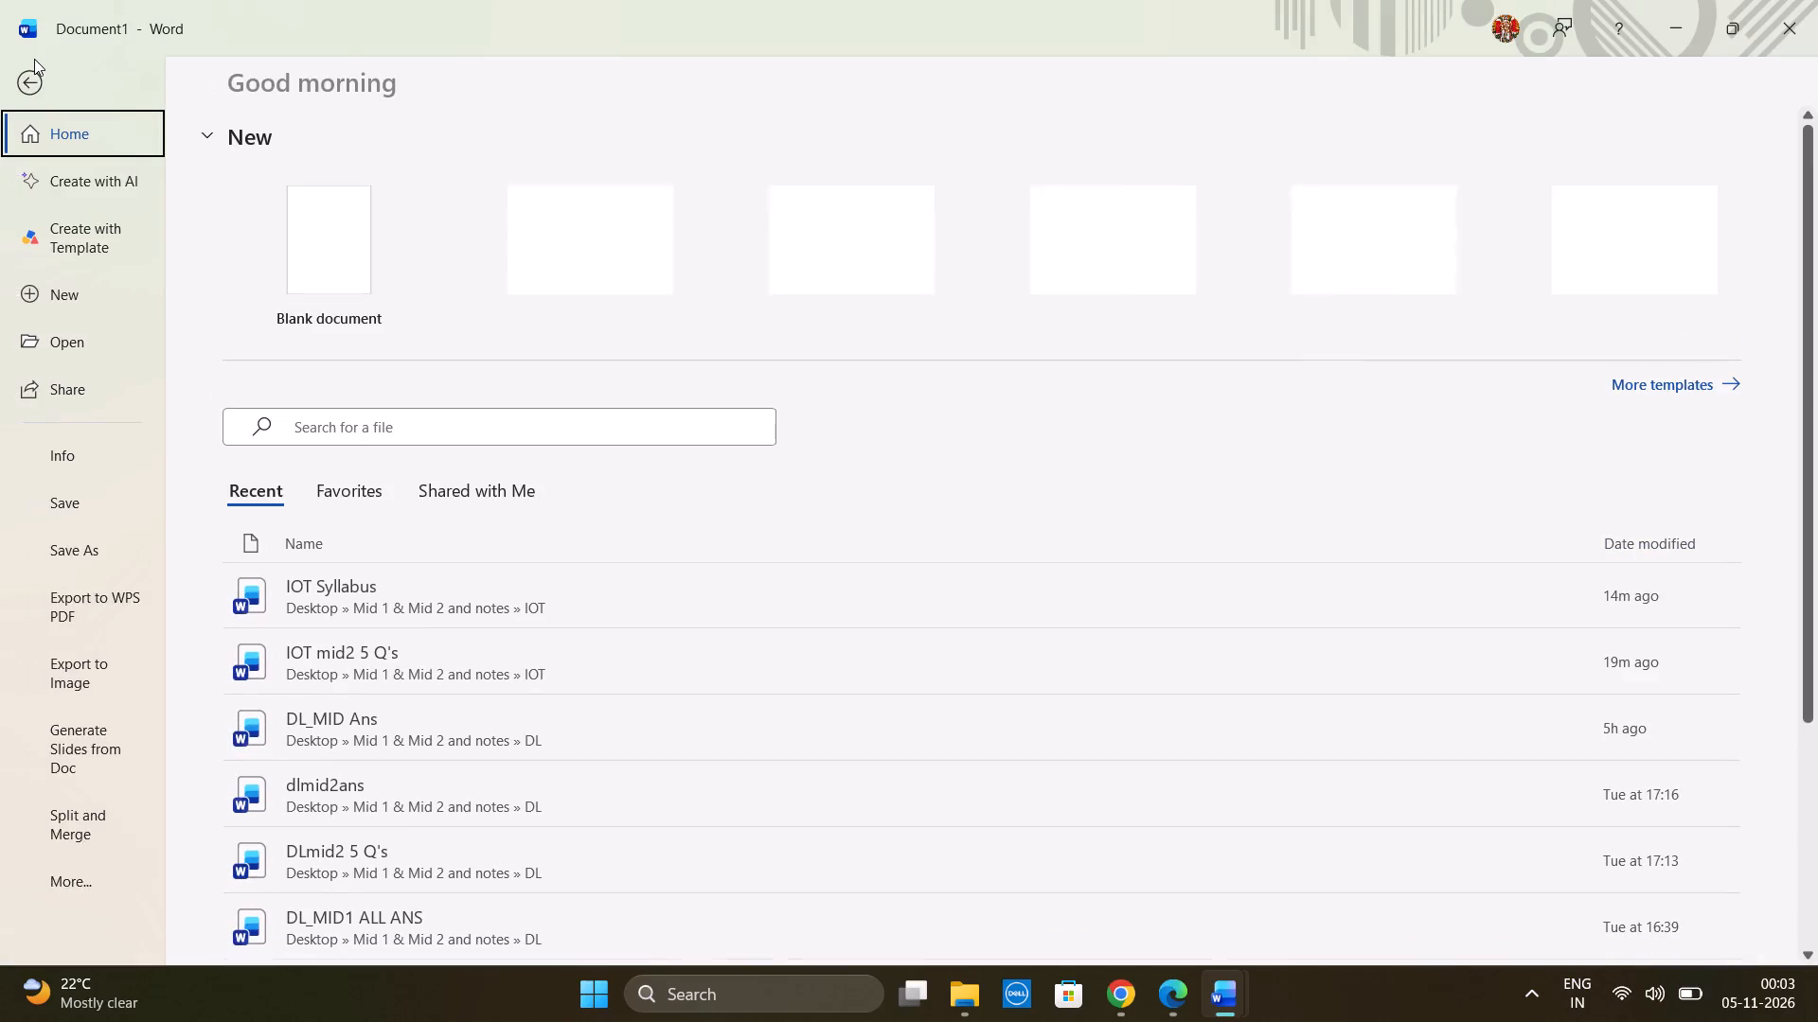
{"action": "left_click", "coordinate": [83, 553]}
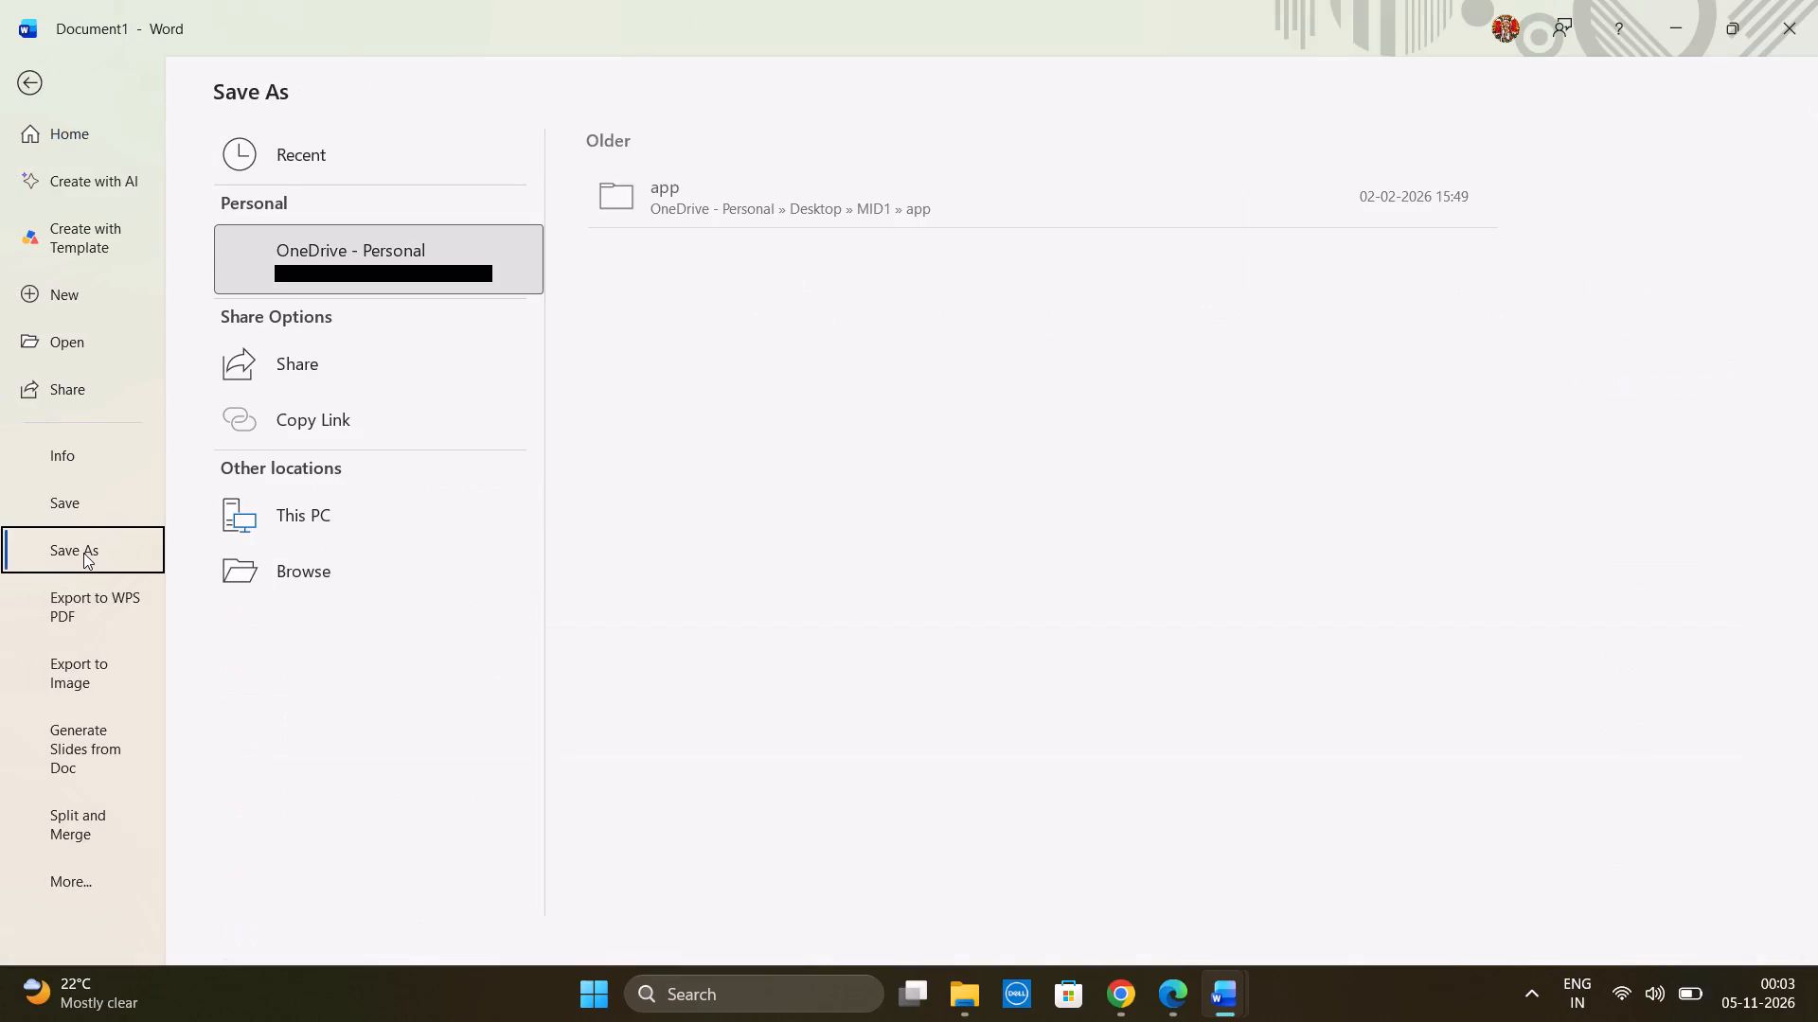
{"action": "left_click", "coordinate": [347, 505]}
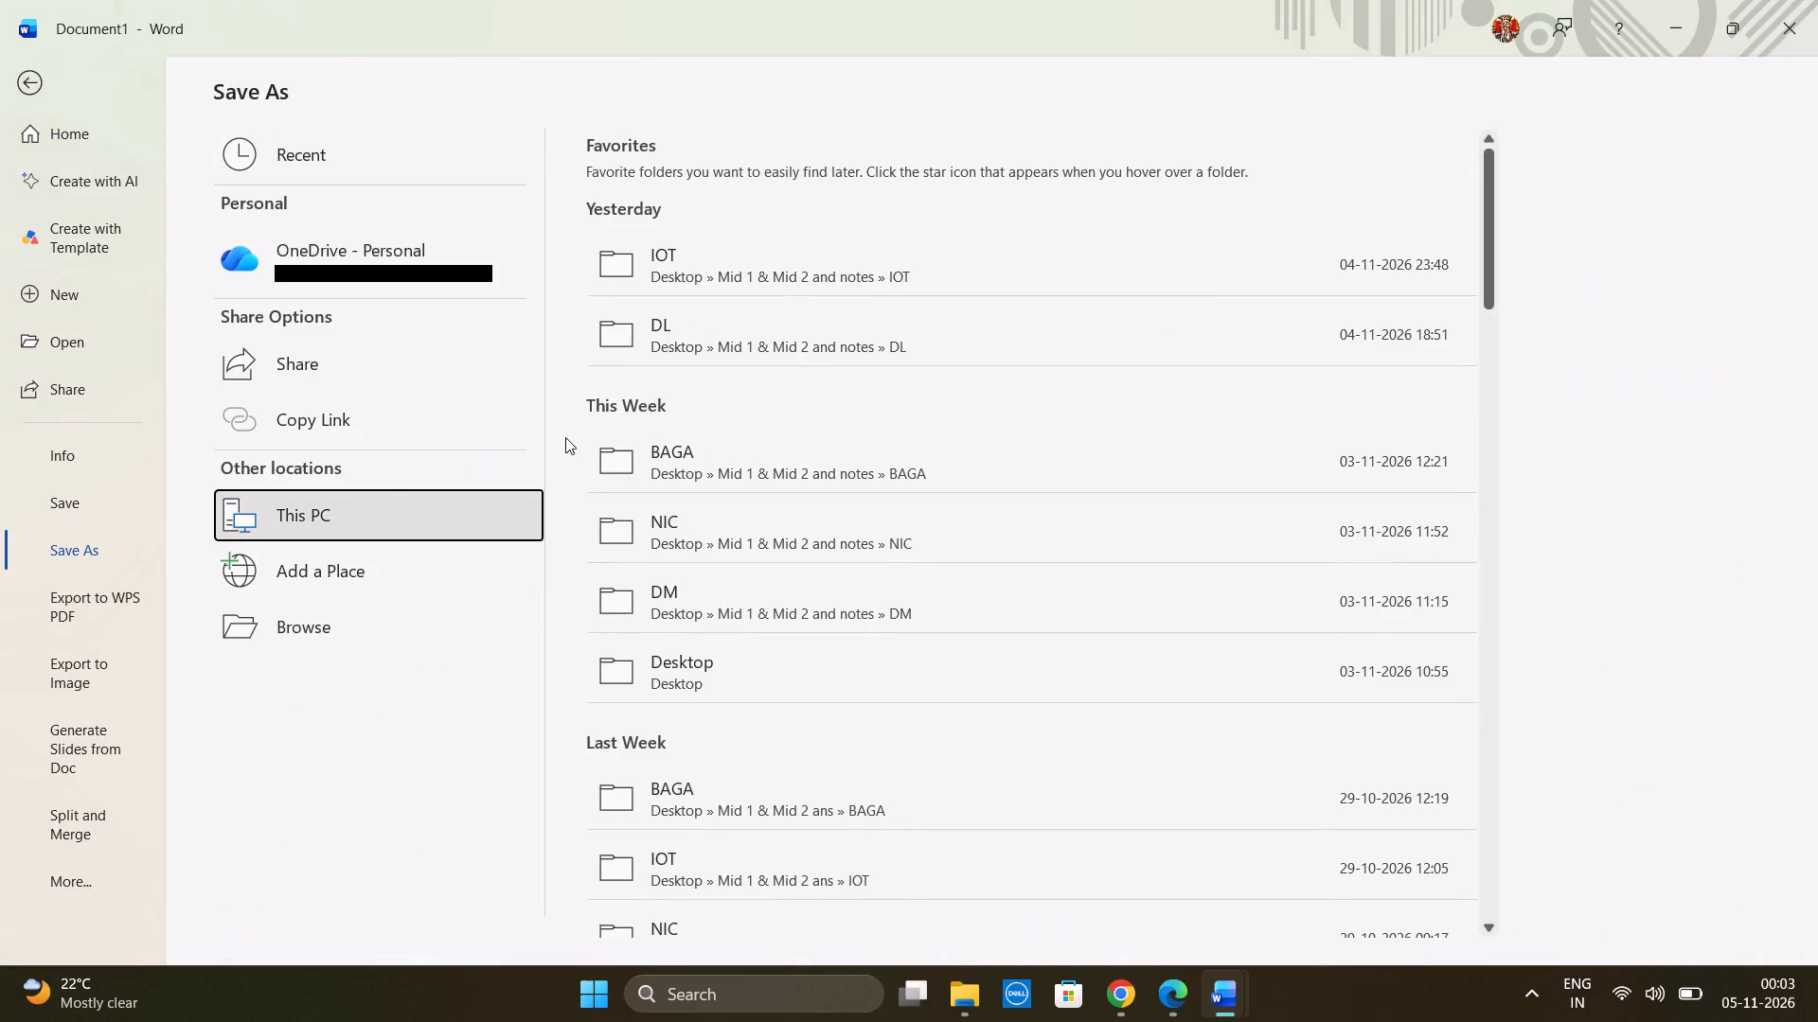
{"action": "double_click", "coordinate": [650, 845]}
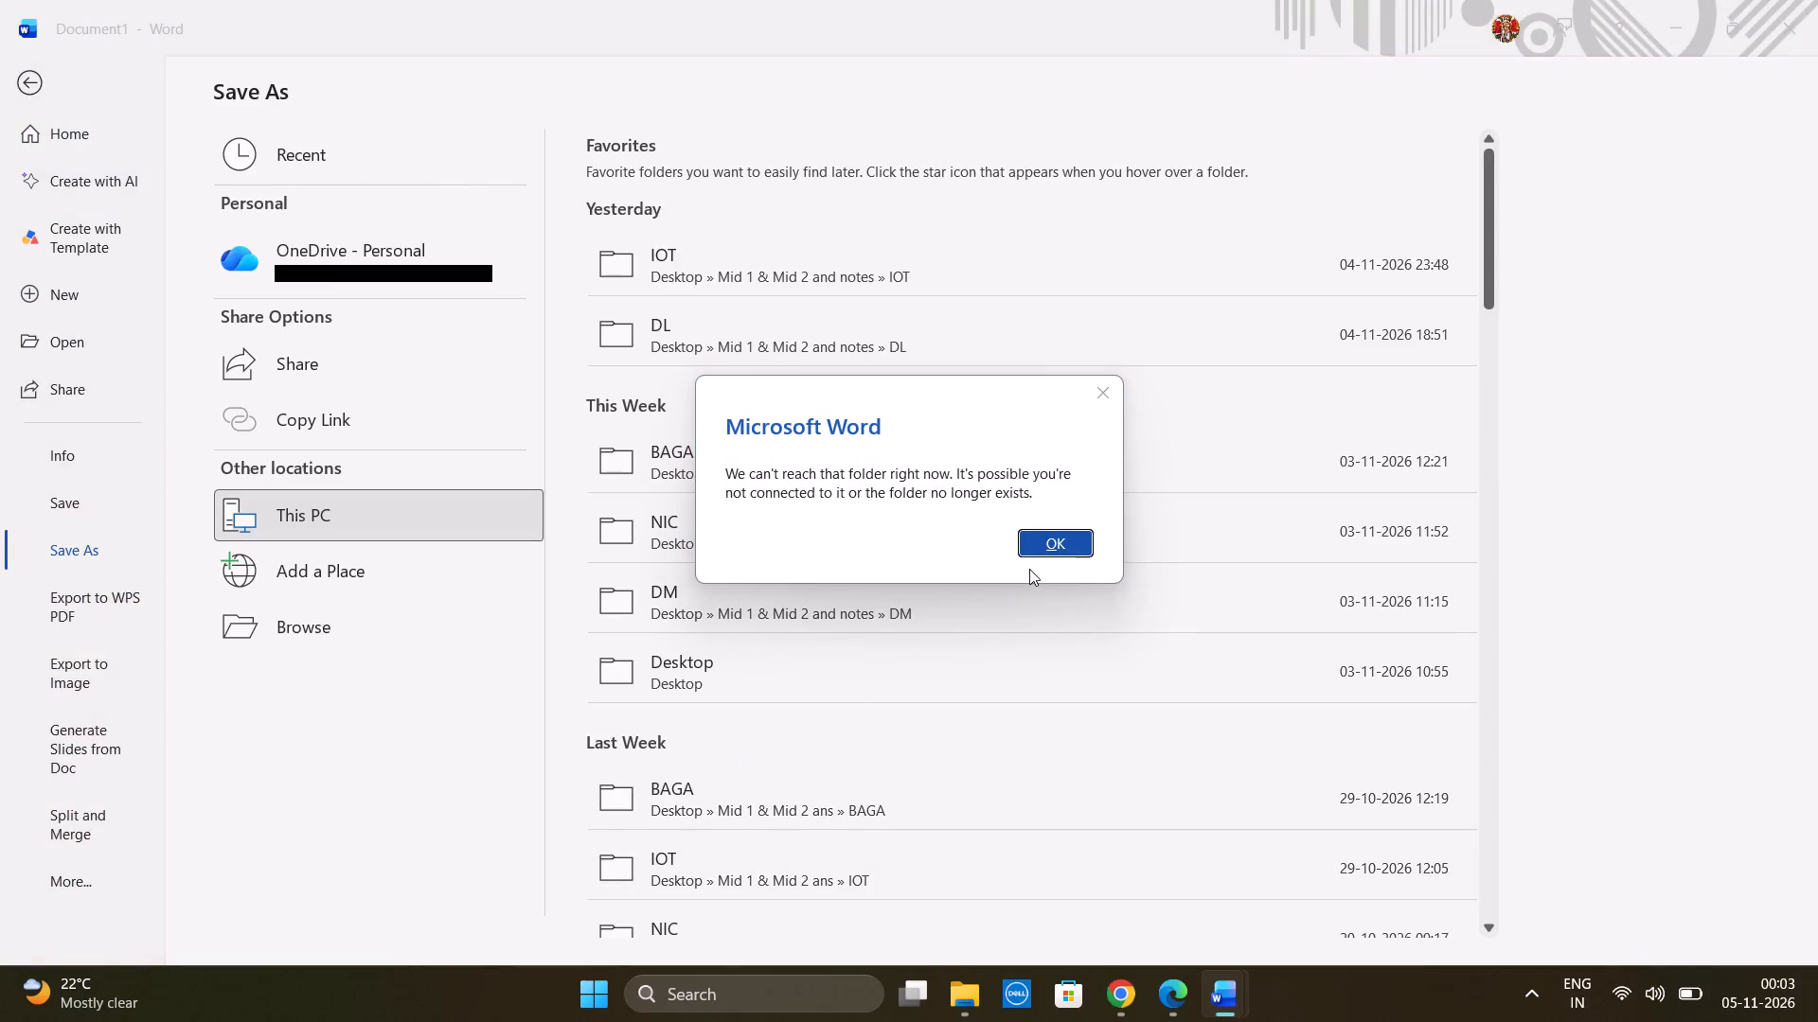
{"action": "left_click", "coordinate": [1062, 530]}
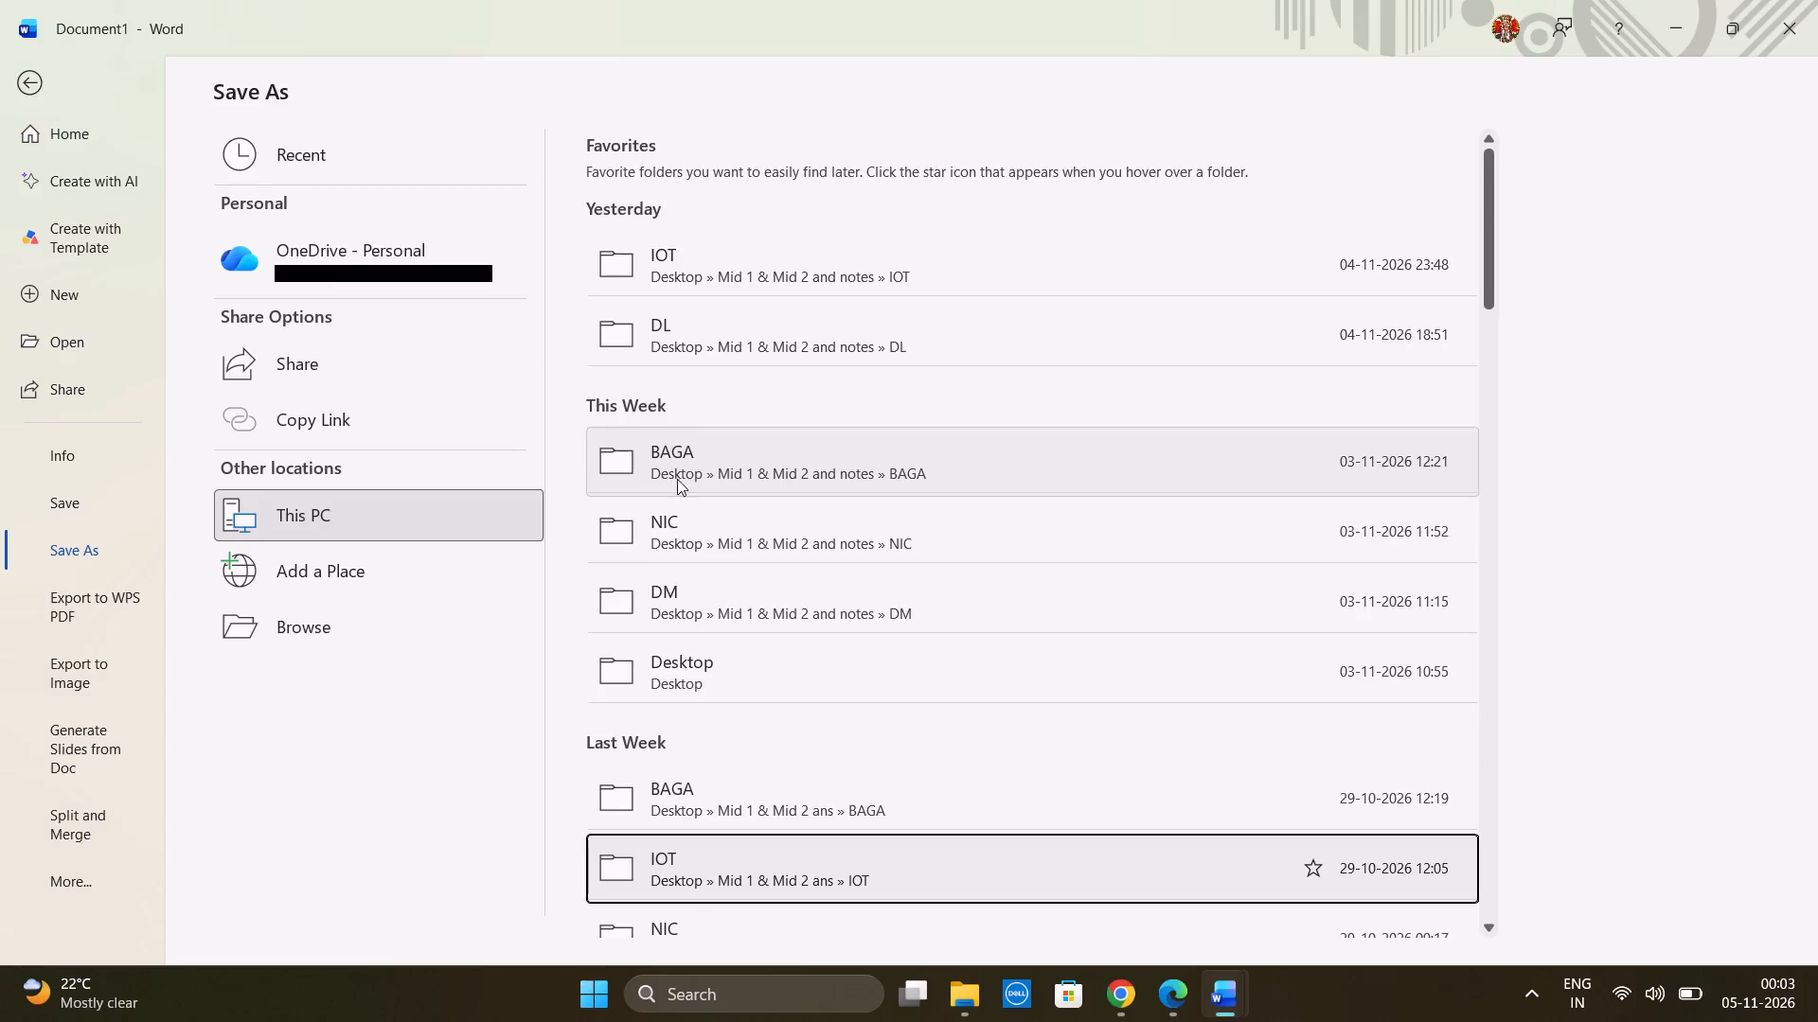
Choose the Mid 1 & Mid 2 and notes folder on the Desktop as the save location for the IOT SEM ANSWERS Word document.
{"action": "double_click", "coordinate": [667, 673]}
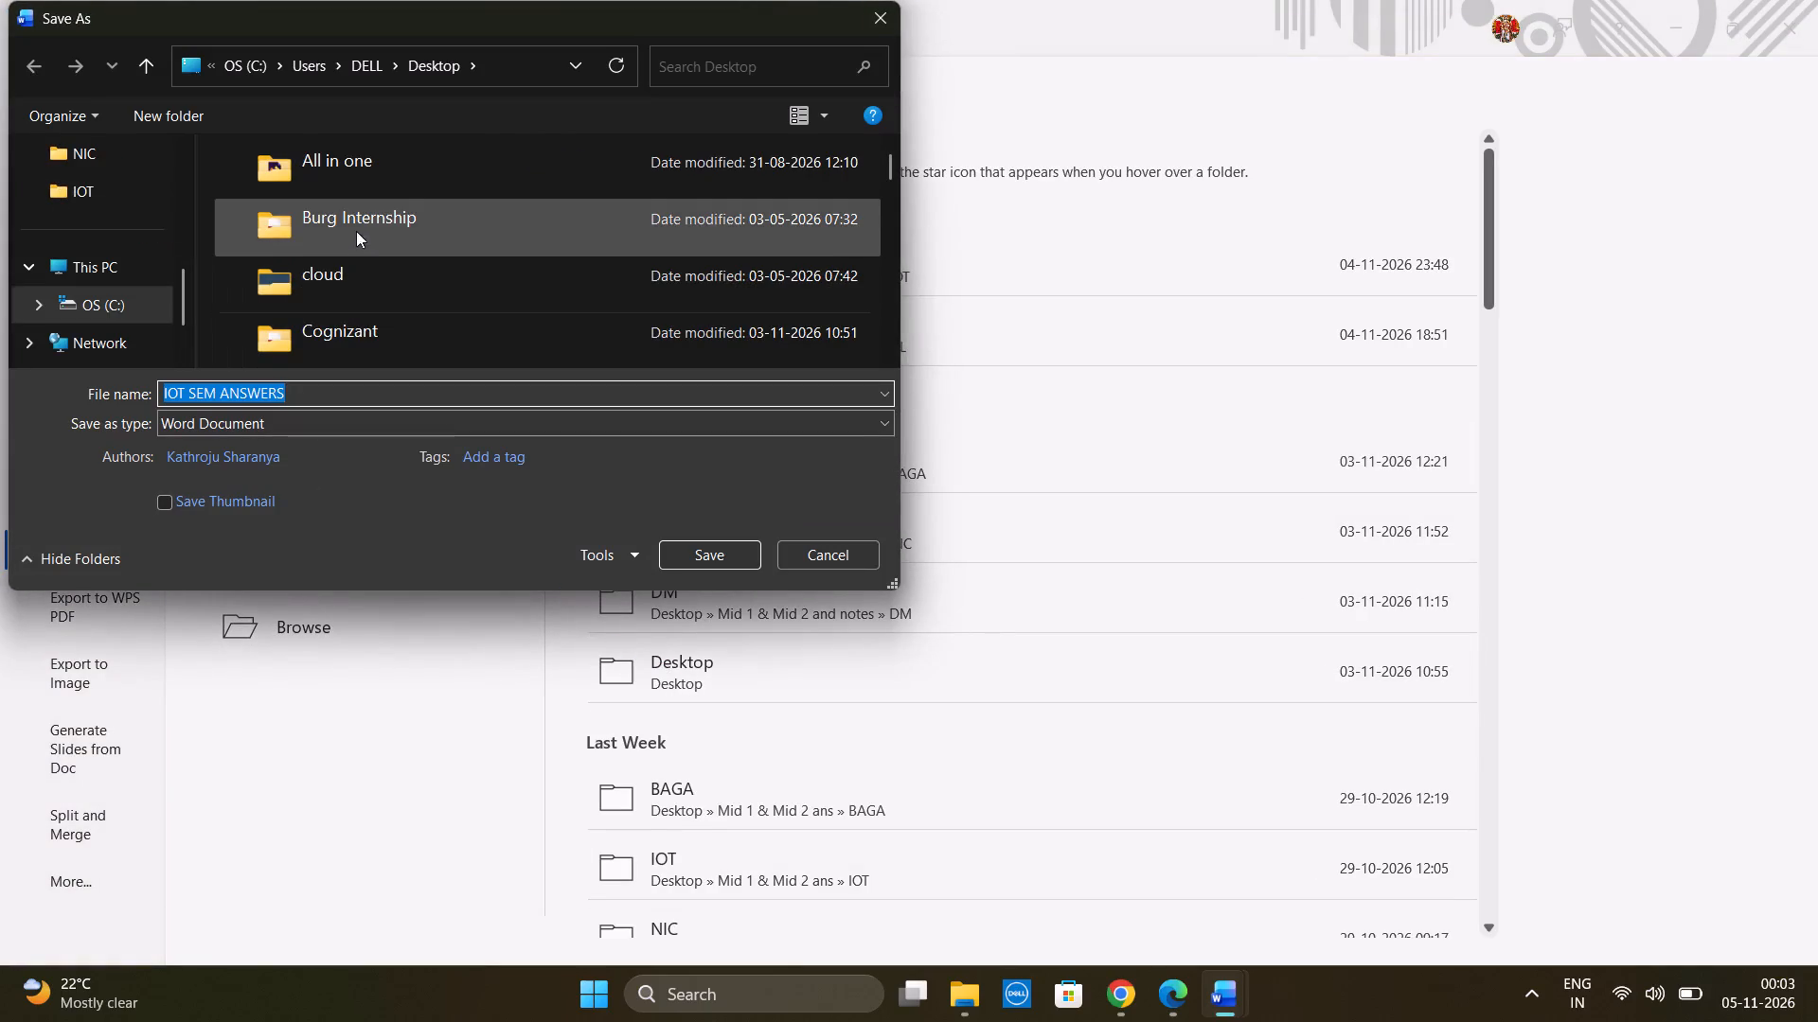
{"action": "scroll", "coordinate": [384, 216], "scroll_direction": "down", "scroll_amount": 2}
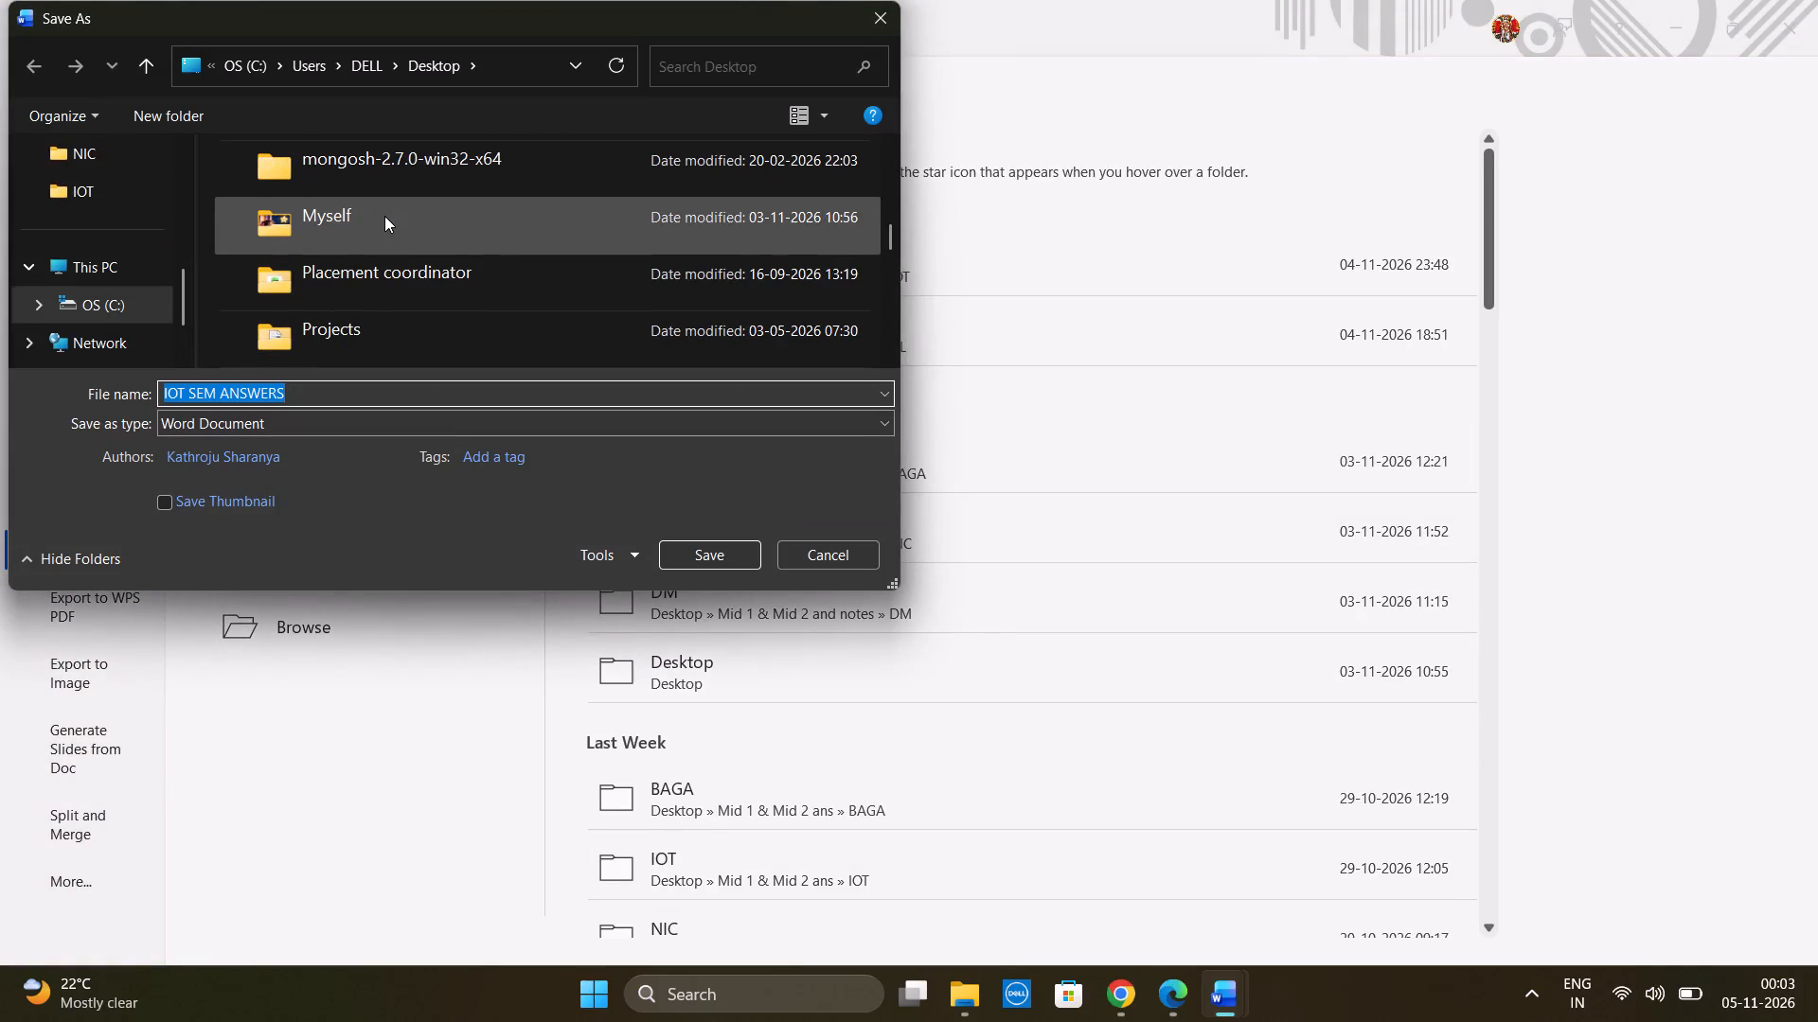
{"action": "scroll", "coordinate": [317, 258], "scroll_direction": "up", "scroll_amount": 1}
{"action": "scroll", "coordinate": [317, 258], "scroll_direction": "down", "scroll_amount": 1}
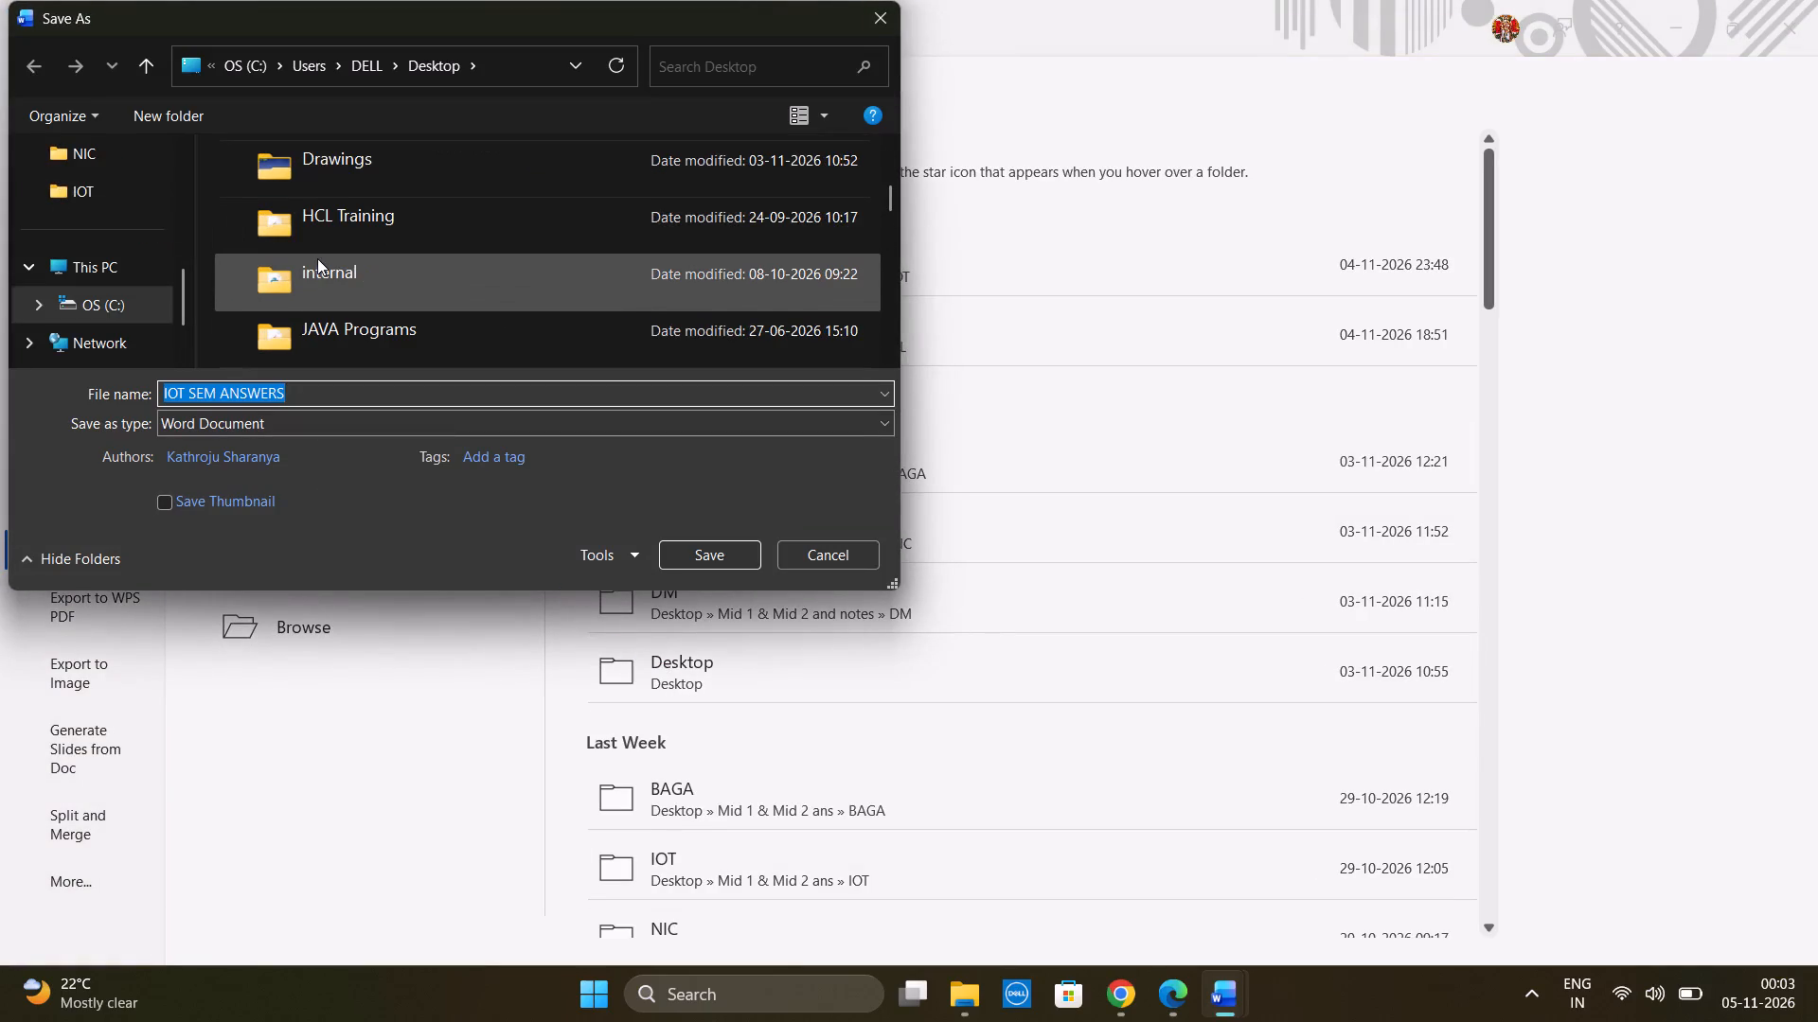
{"action": "scroll", "coordinate": [317, 258], "scroll_direction": "down", "scroll_amount": 3}
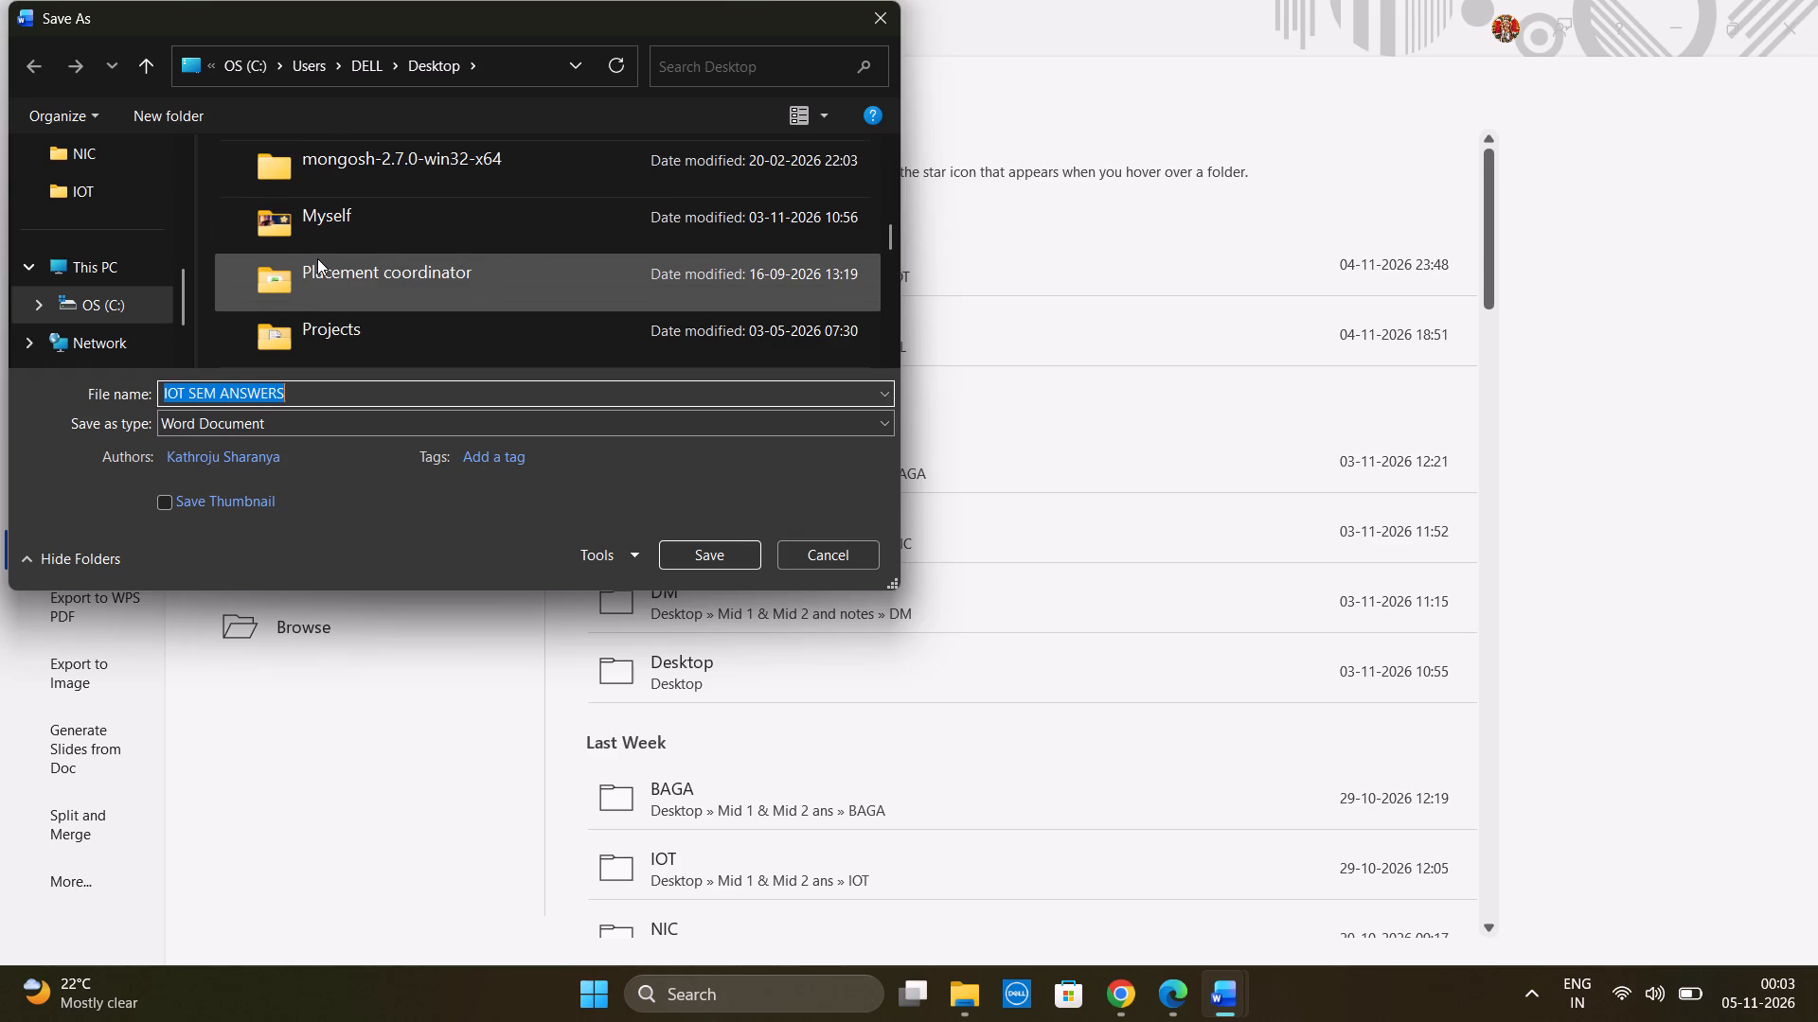
{"action": "scroll", "coordinate": [317, 258], "scroll_direction": "down", "scroll_amount": 1}
{"action": "scroll", "coordinate": [317, 258], "scroll_direction": "up", "scroll_amount": 4}
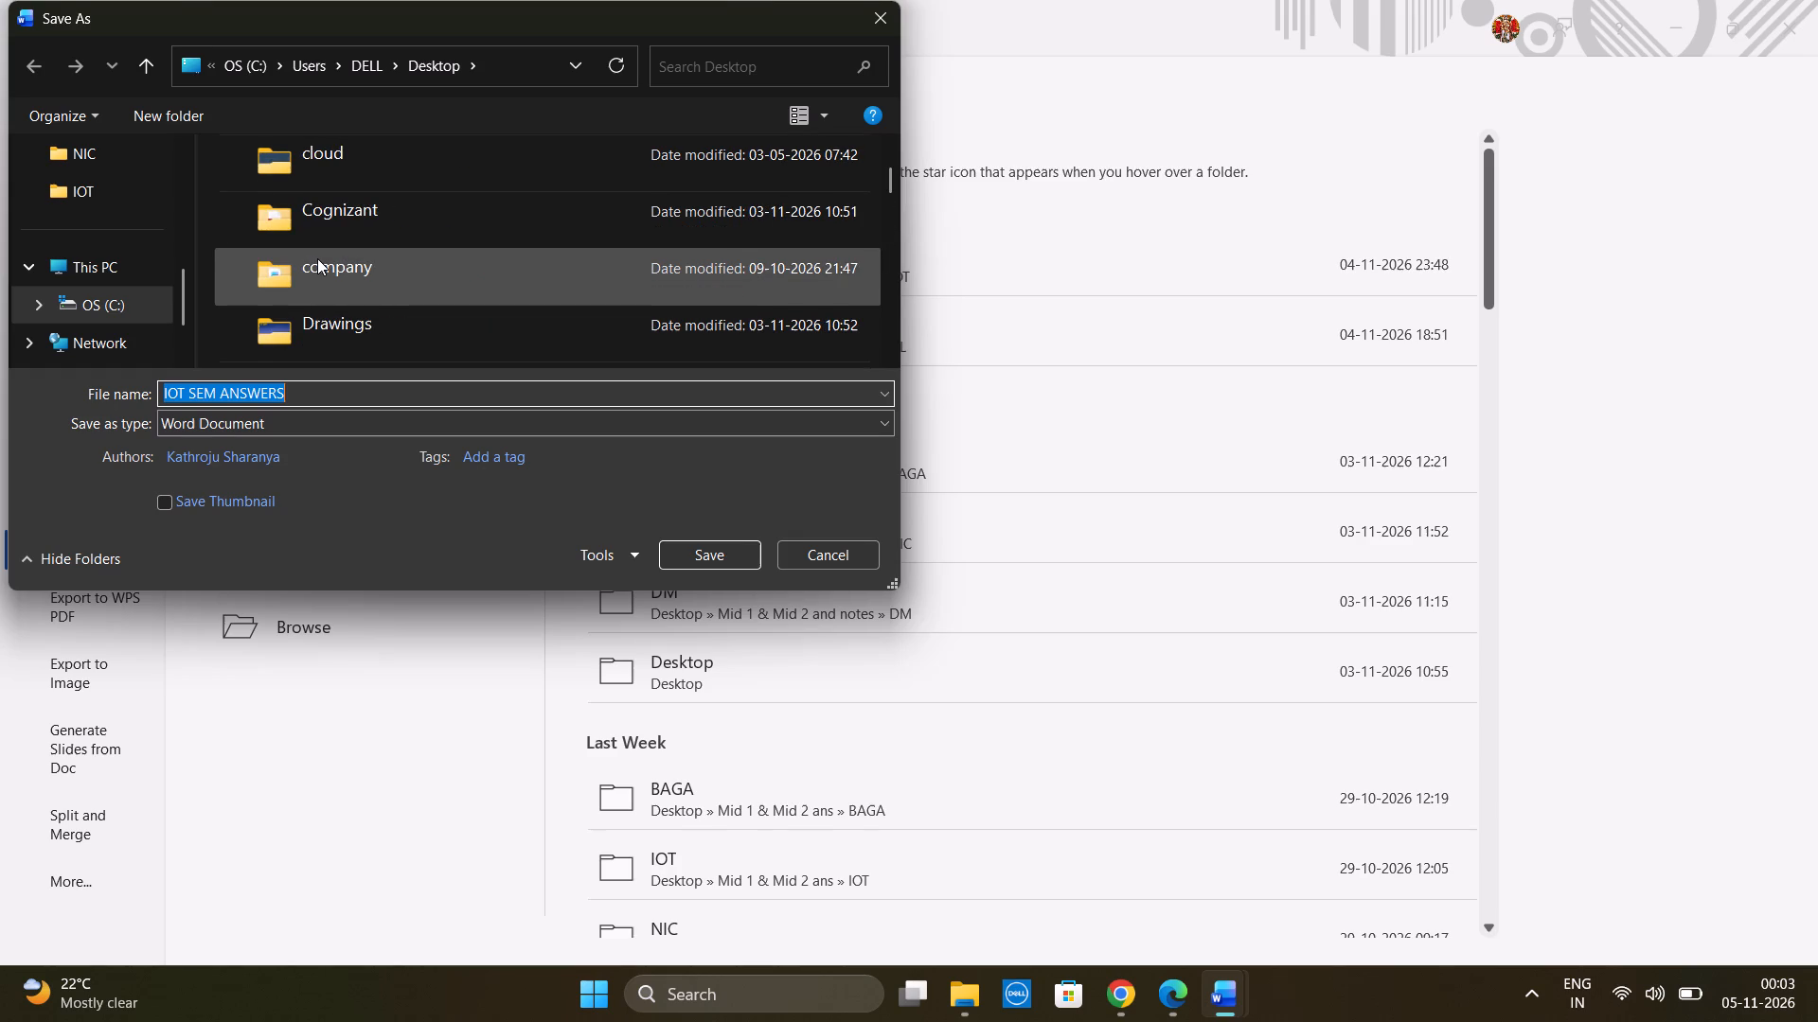
{"action": "scroll", "coordinate": [317, 258], "scroll_direction": "up", "scroll_amount": 3}
{"action": "scroll", "coordinate": [421, 245], "scroll_direction": "down", "scroll_amount": 1}
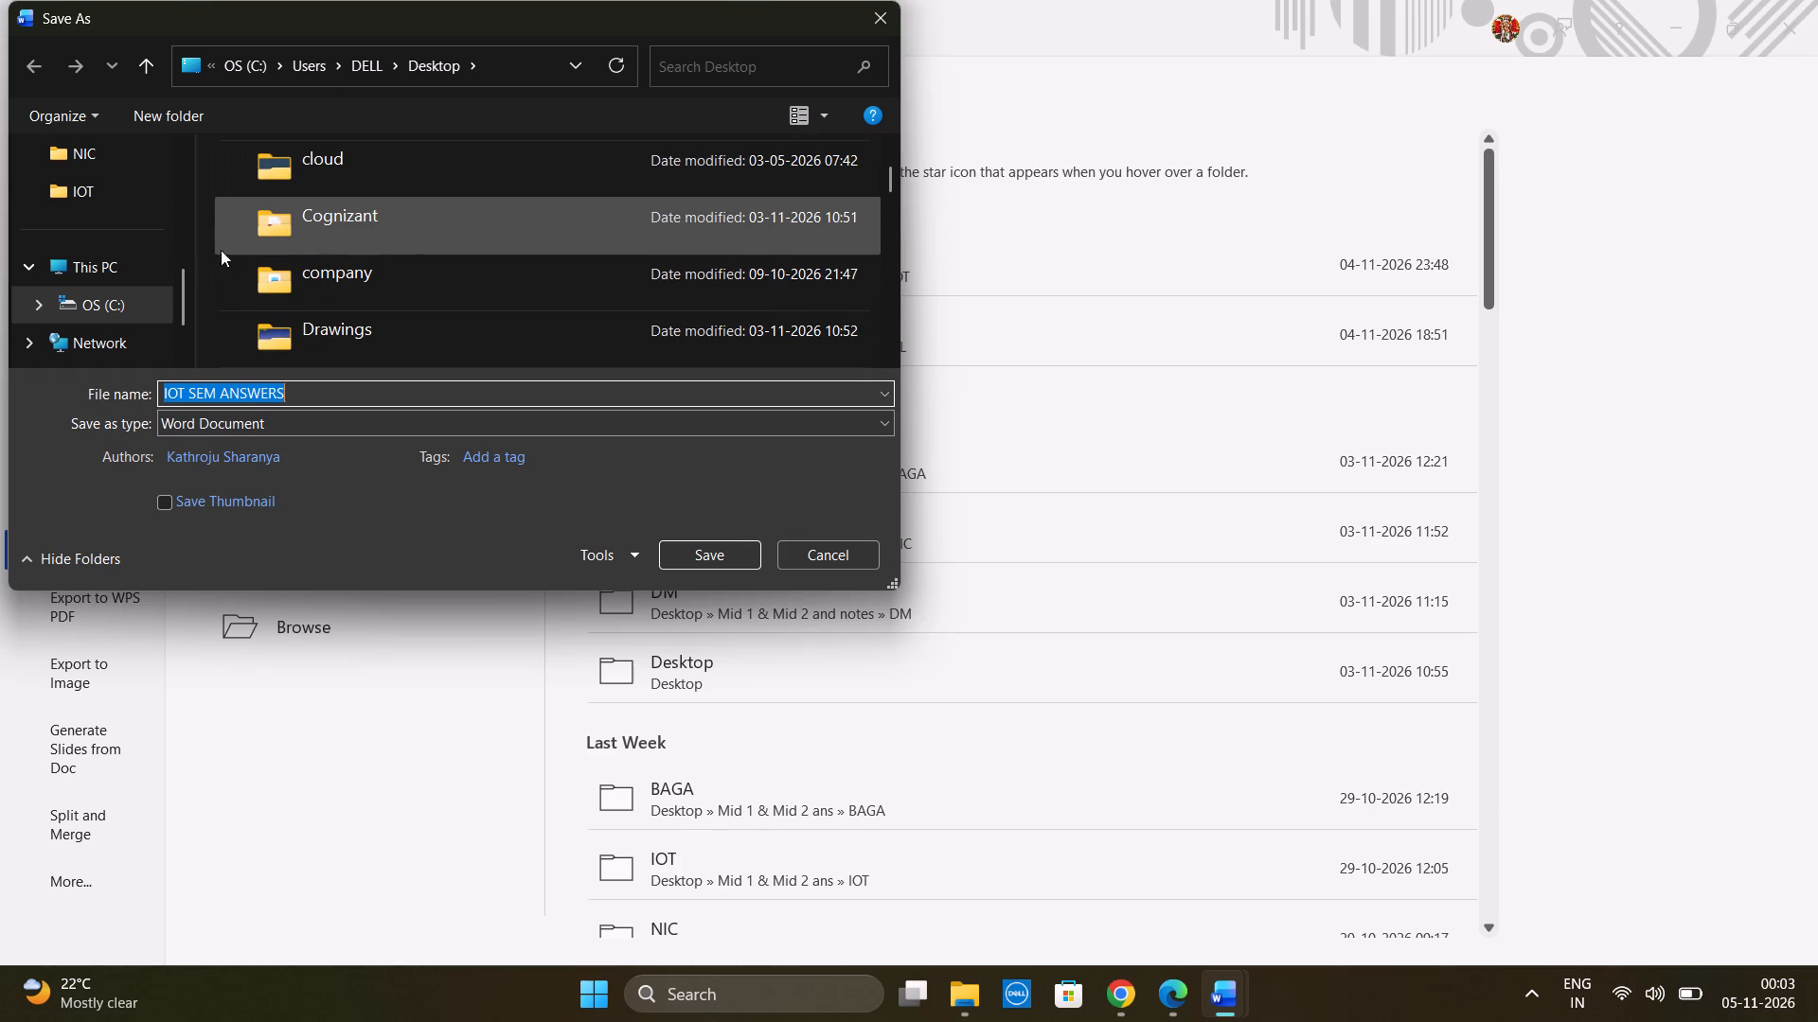
{"action": "scroll", "coordinate": [116, 216], "scroll_direction": "up", "scroll_amount": 2}
{"action": "left_click", "coordinate": [84, 266]}
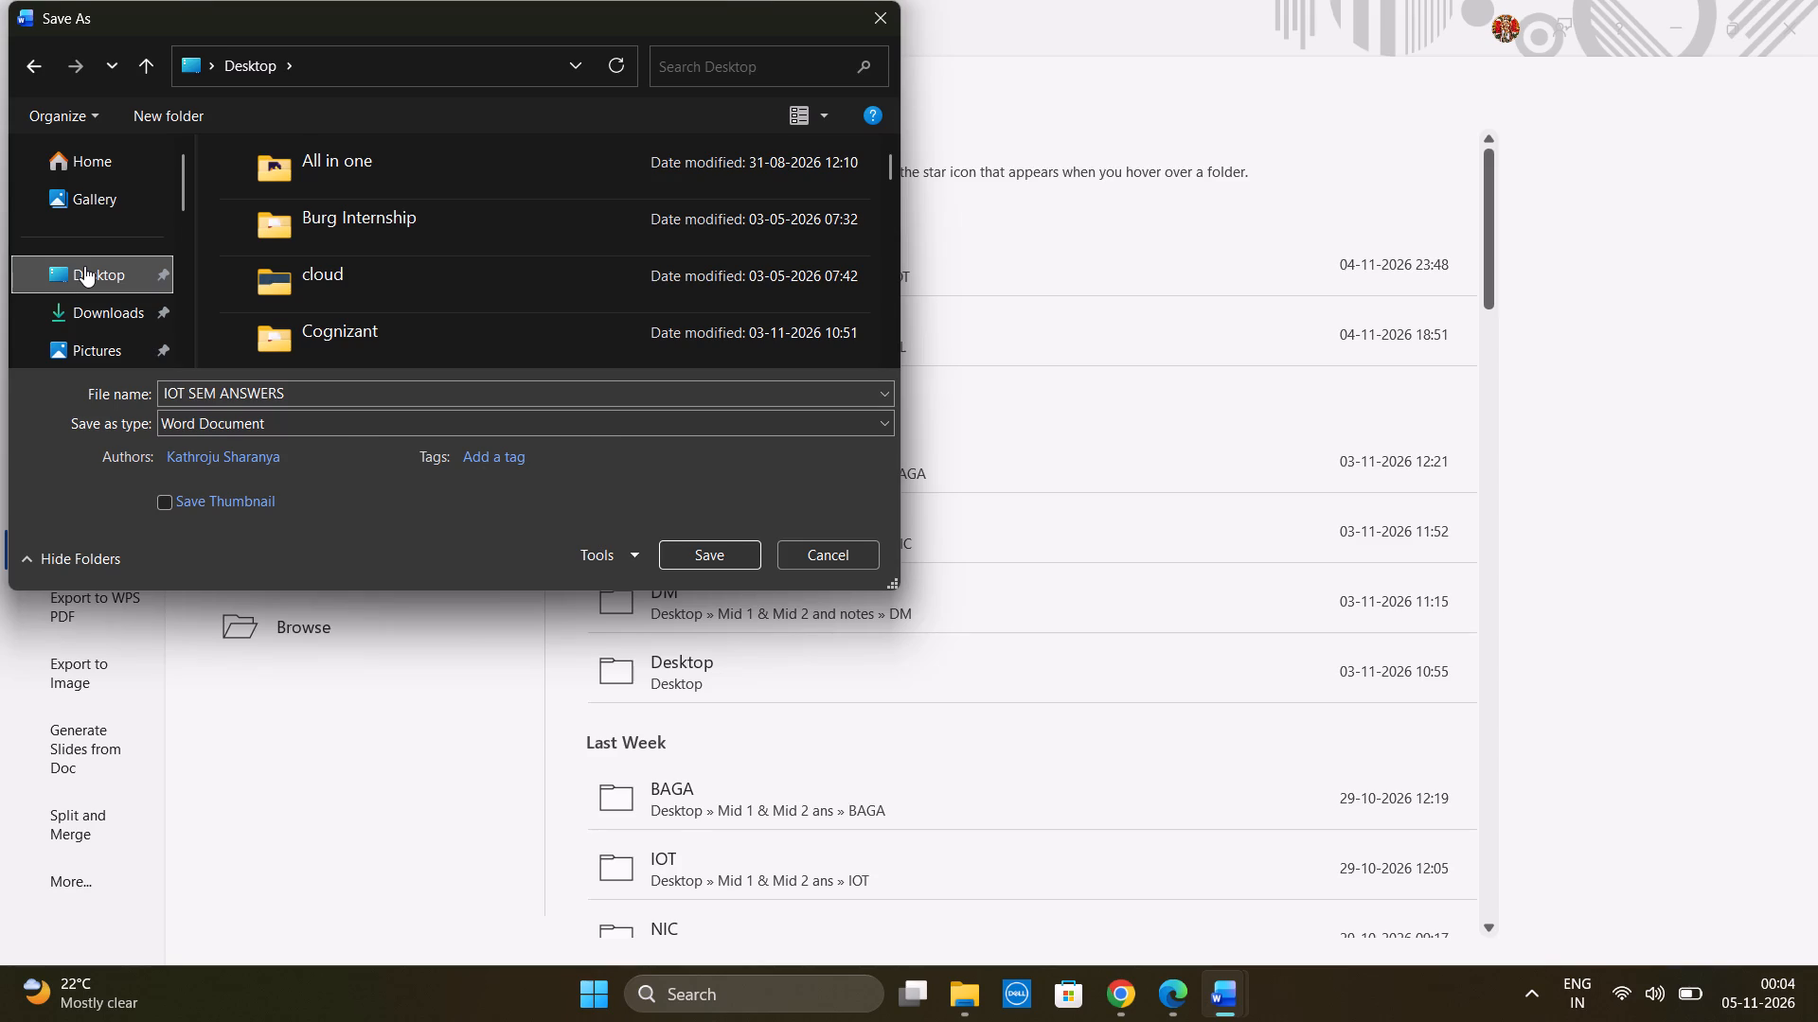
{"action": "scroll", "coordinate": [407, 241], "scroll_direction": "down", "scroll_amount": 2}
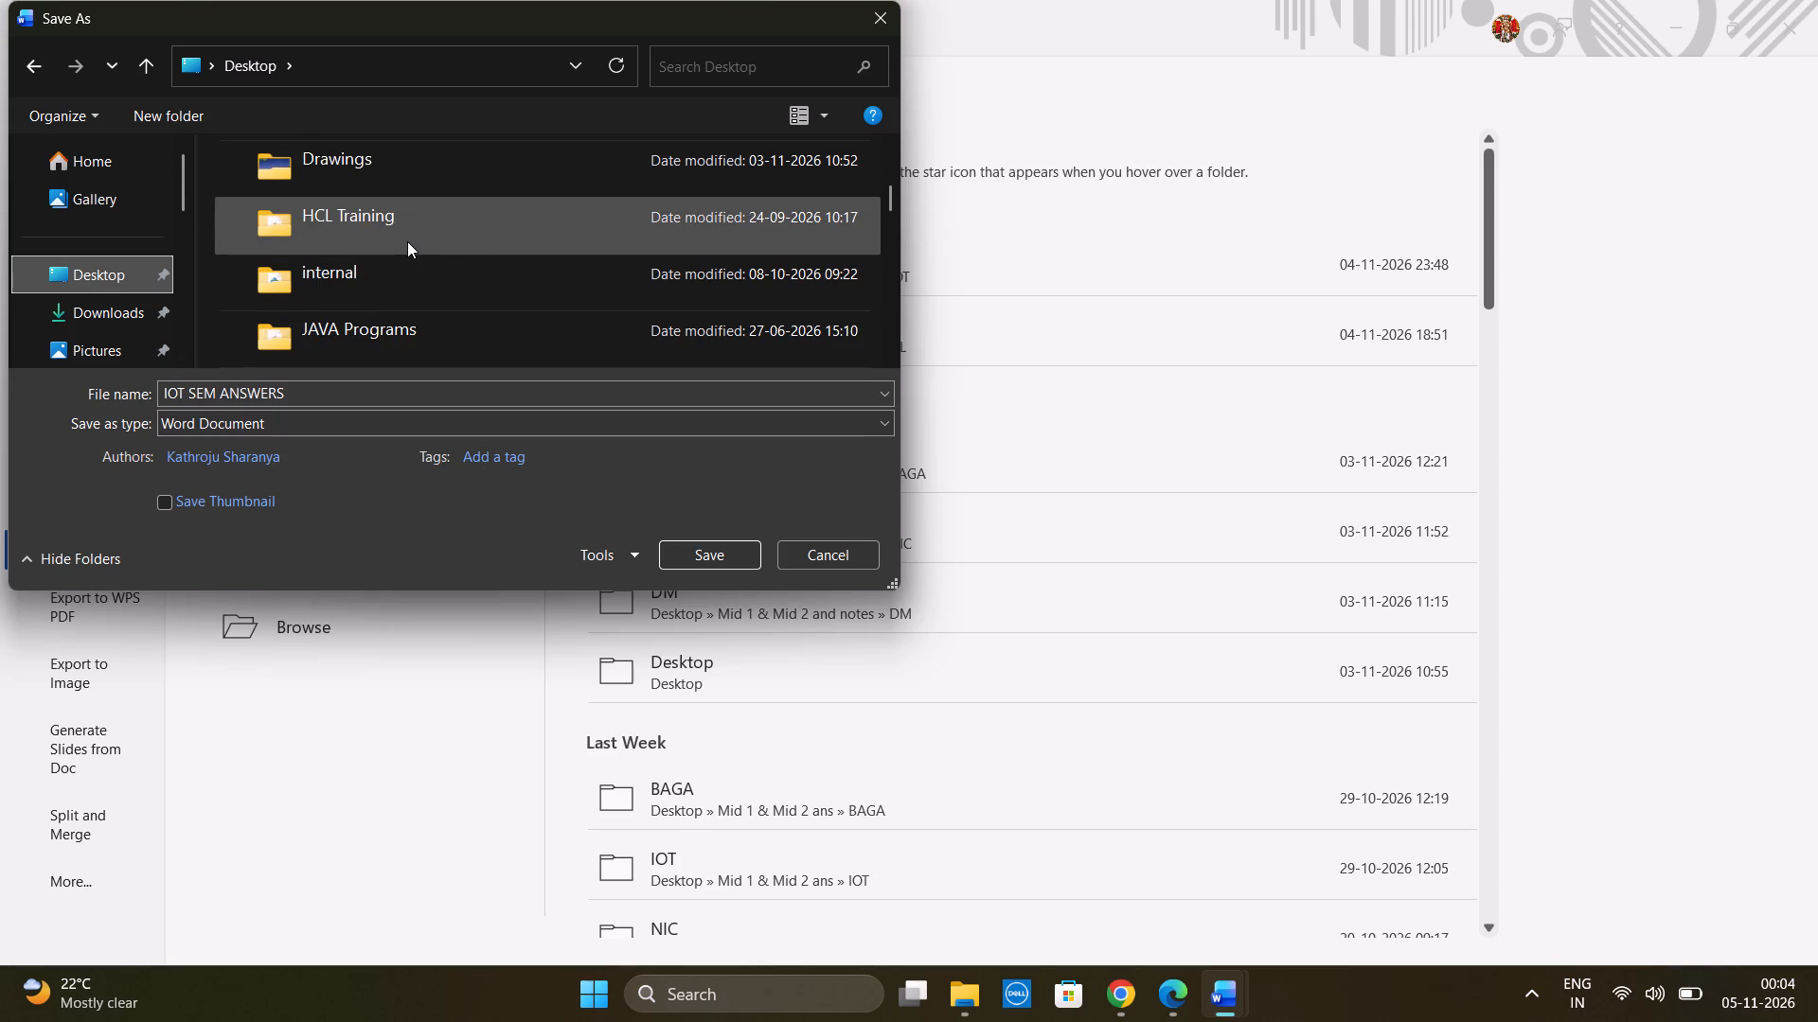